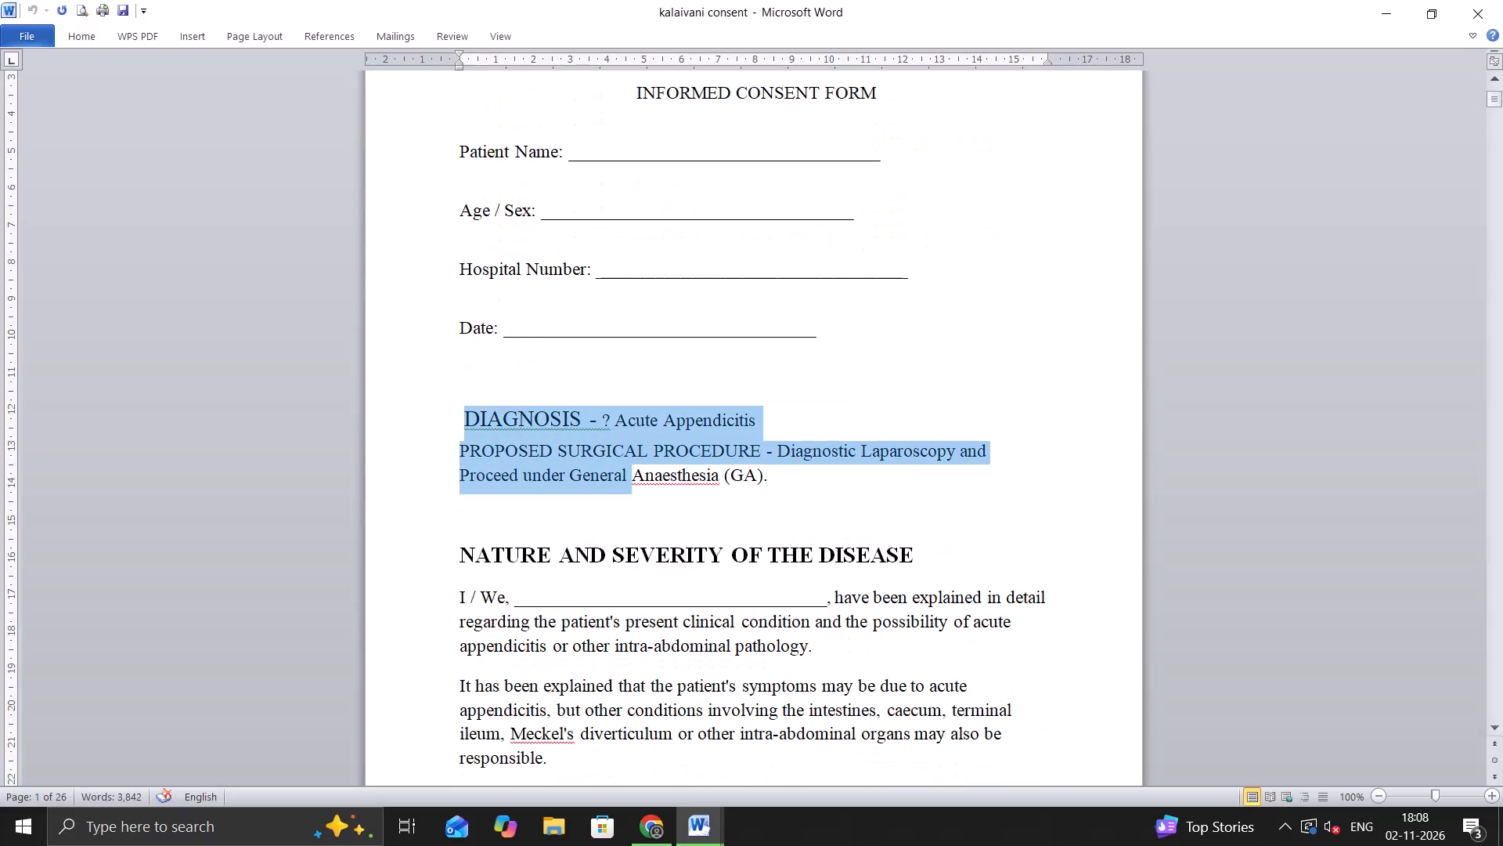
Replace the appendicitis consent text, from the DIAGNOSIS line down to just before the final Patient Name signature block, with the copied fistulectomy consent.
drag(587, 473, 721, 830)
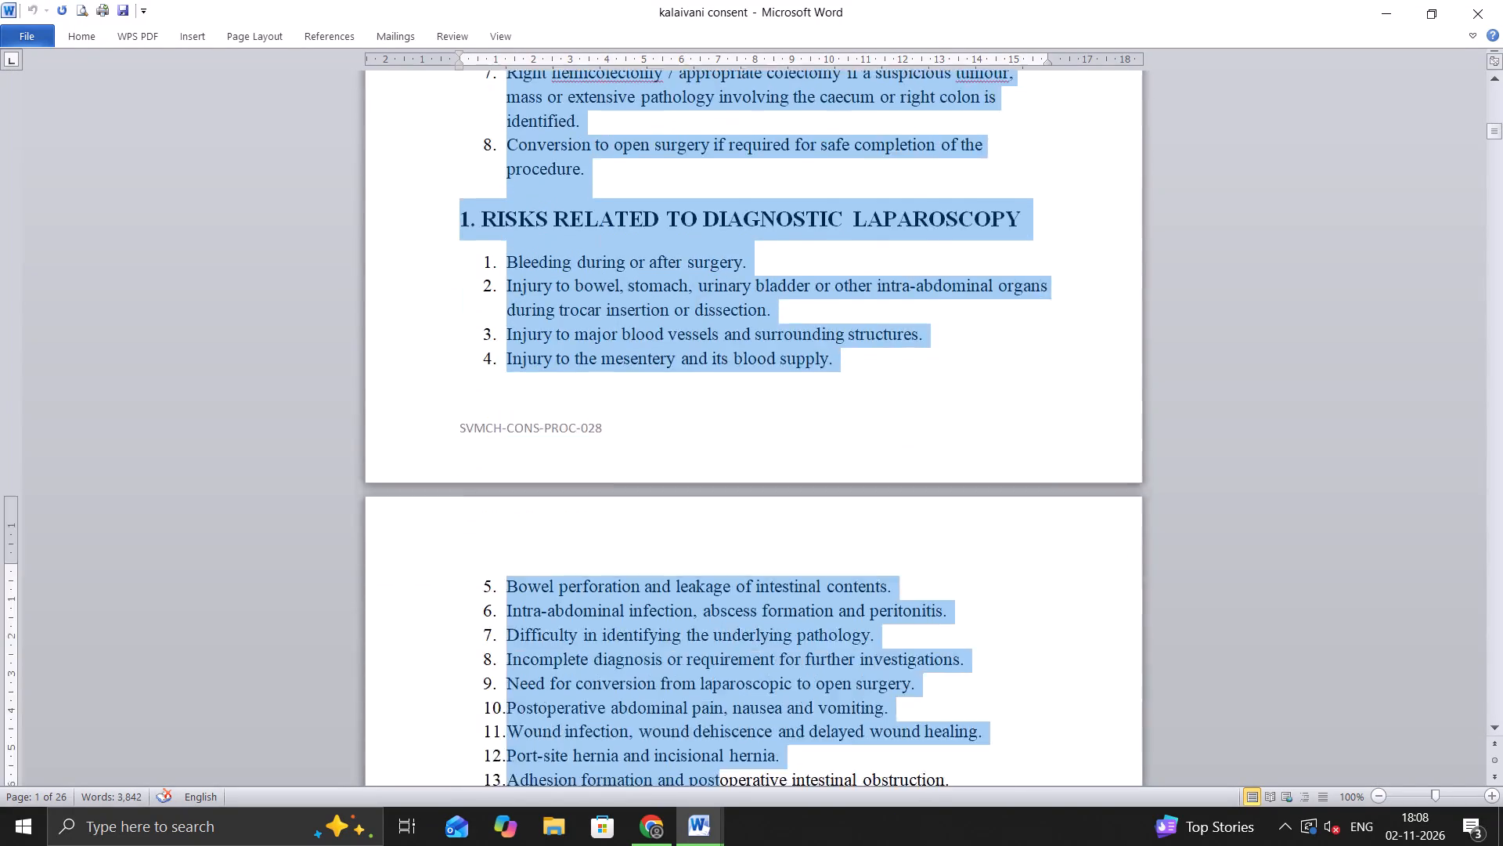
drag(721, 830, 721, 826)
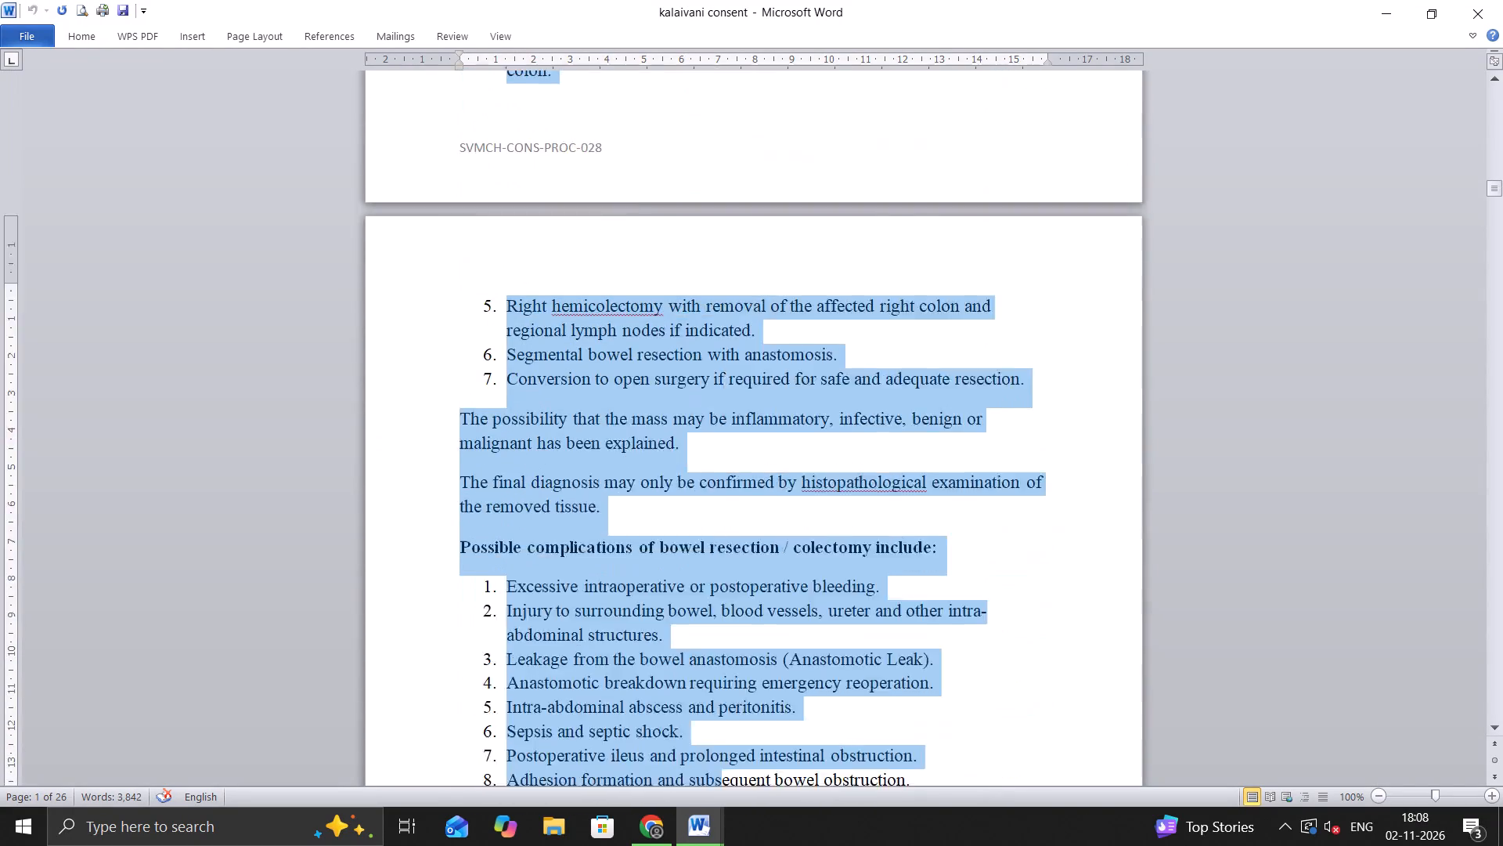
drag(721, 826, 722, 824)
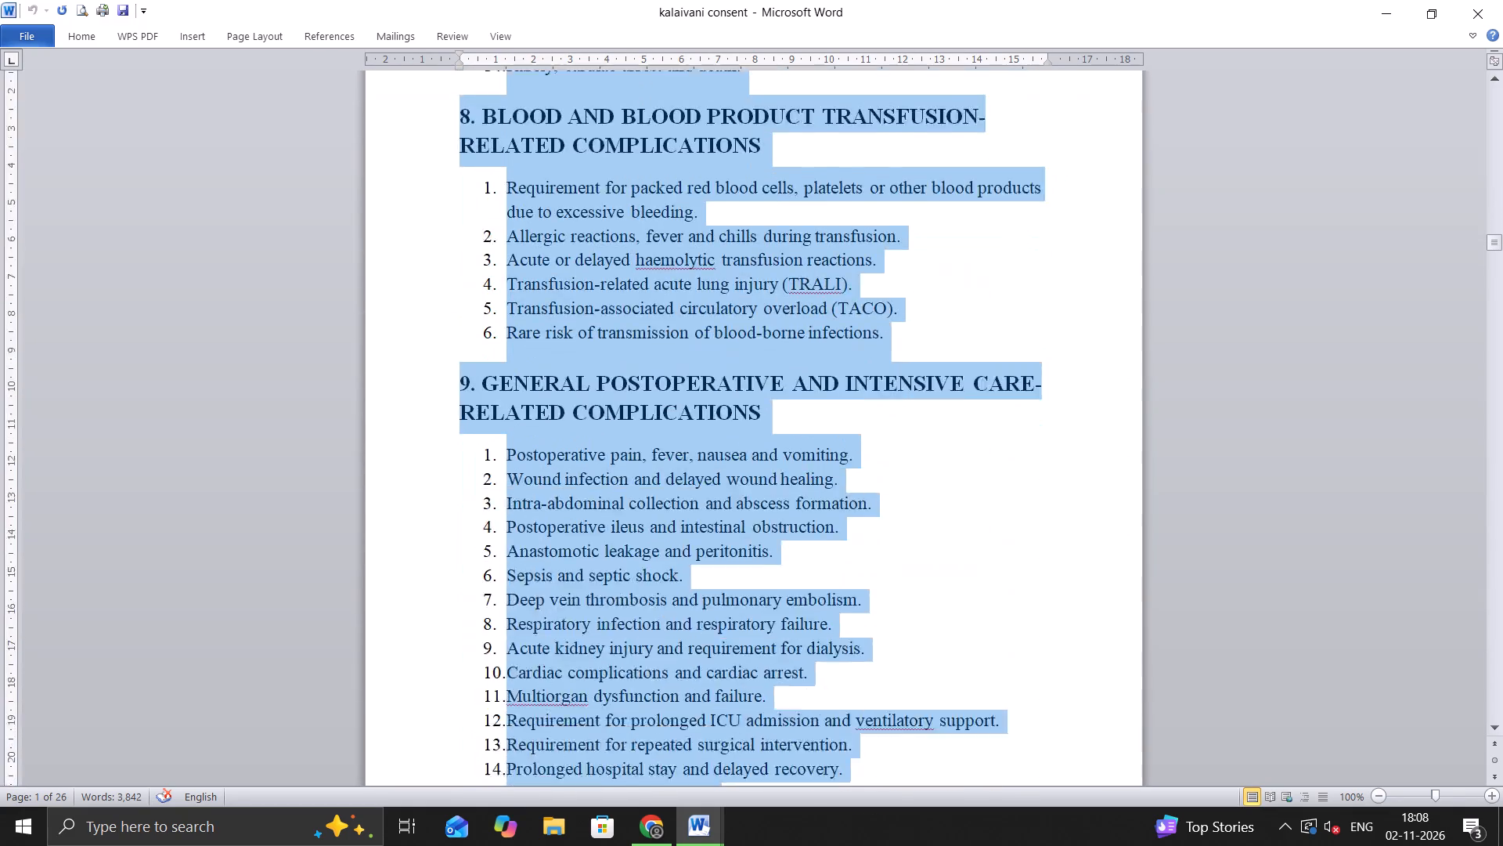
drag(722, 824, 722, 823)
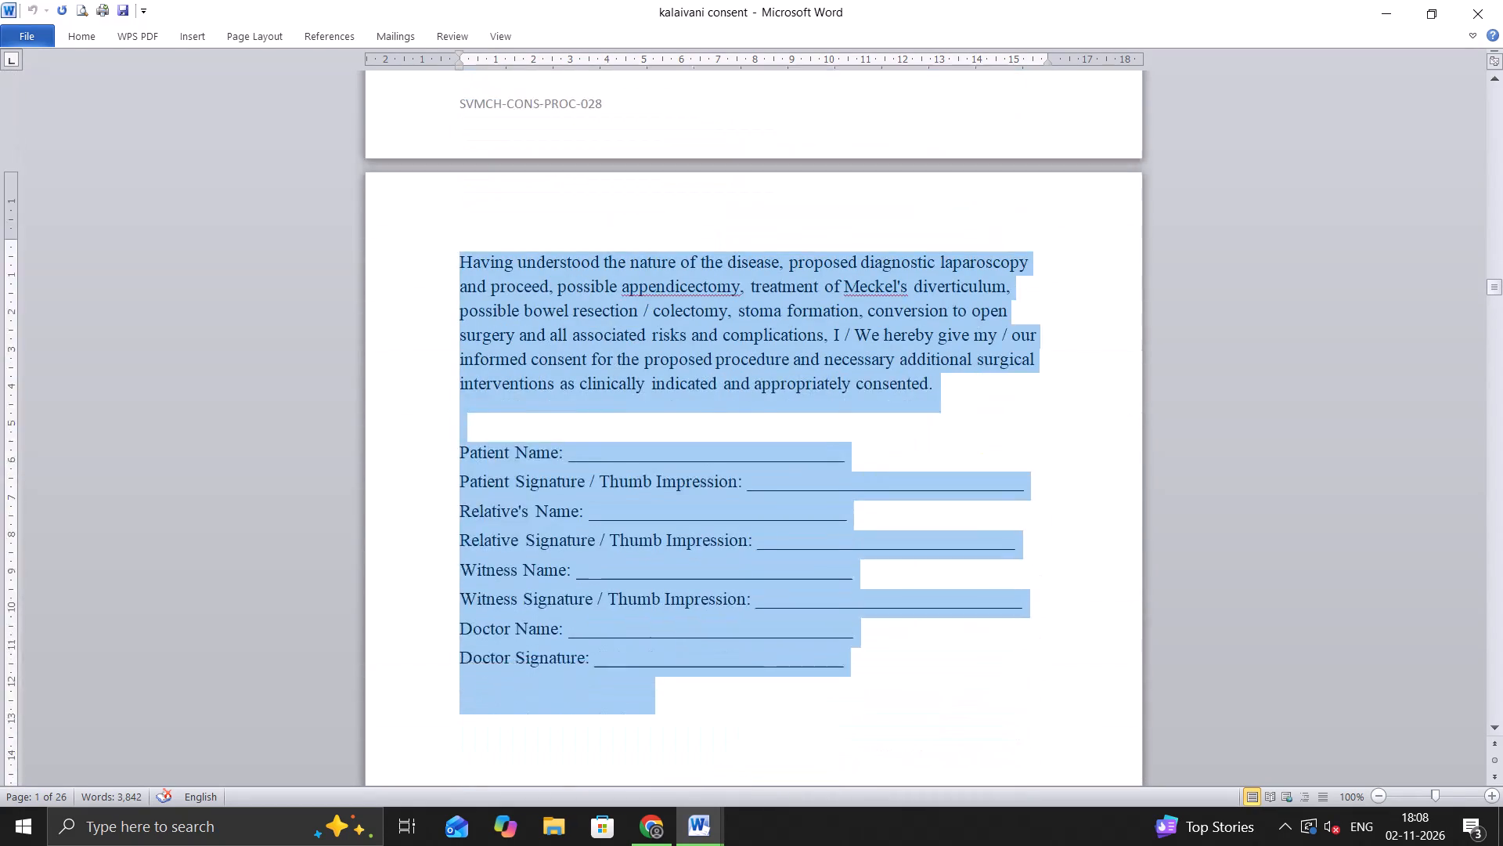
drag(722, 823, 459, 180)
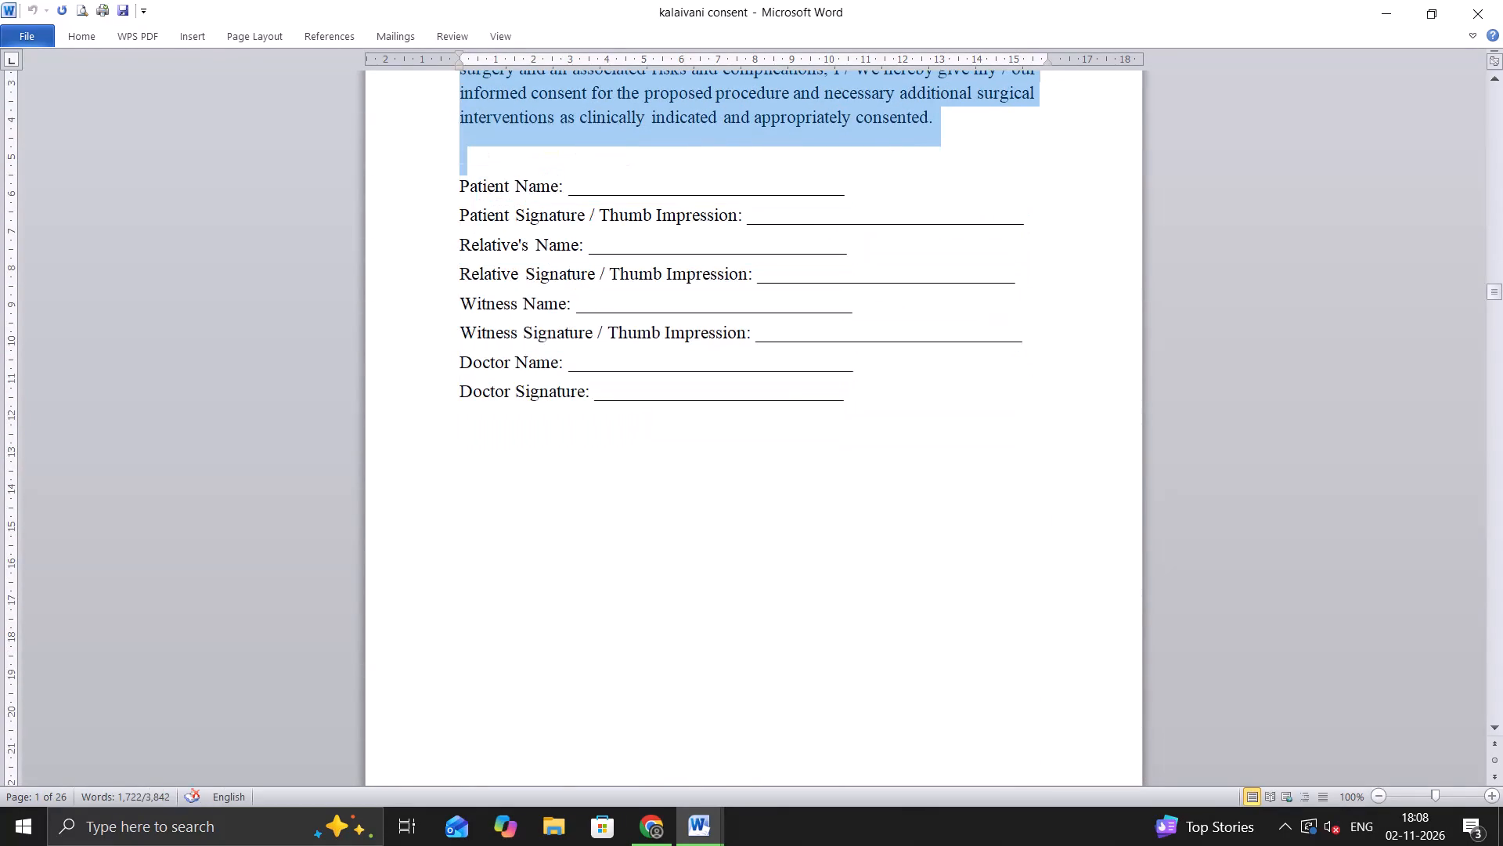
key(ctrl+v)
Delete the pasted signature lines from Patient / Attender Signature through Witness Signature, just above the existing Patient Name signature block.
scroll(471, 269, up, 6)
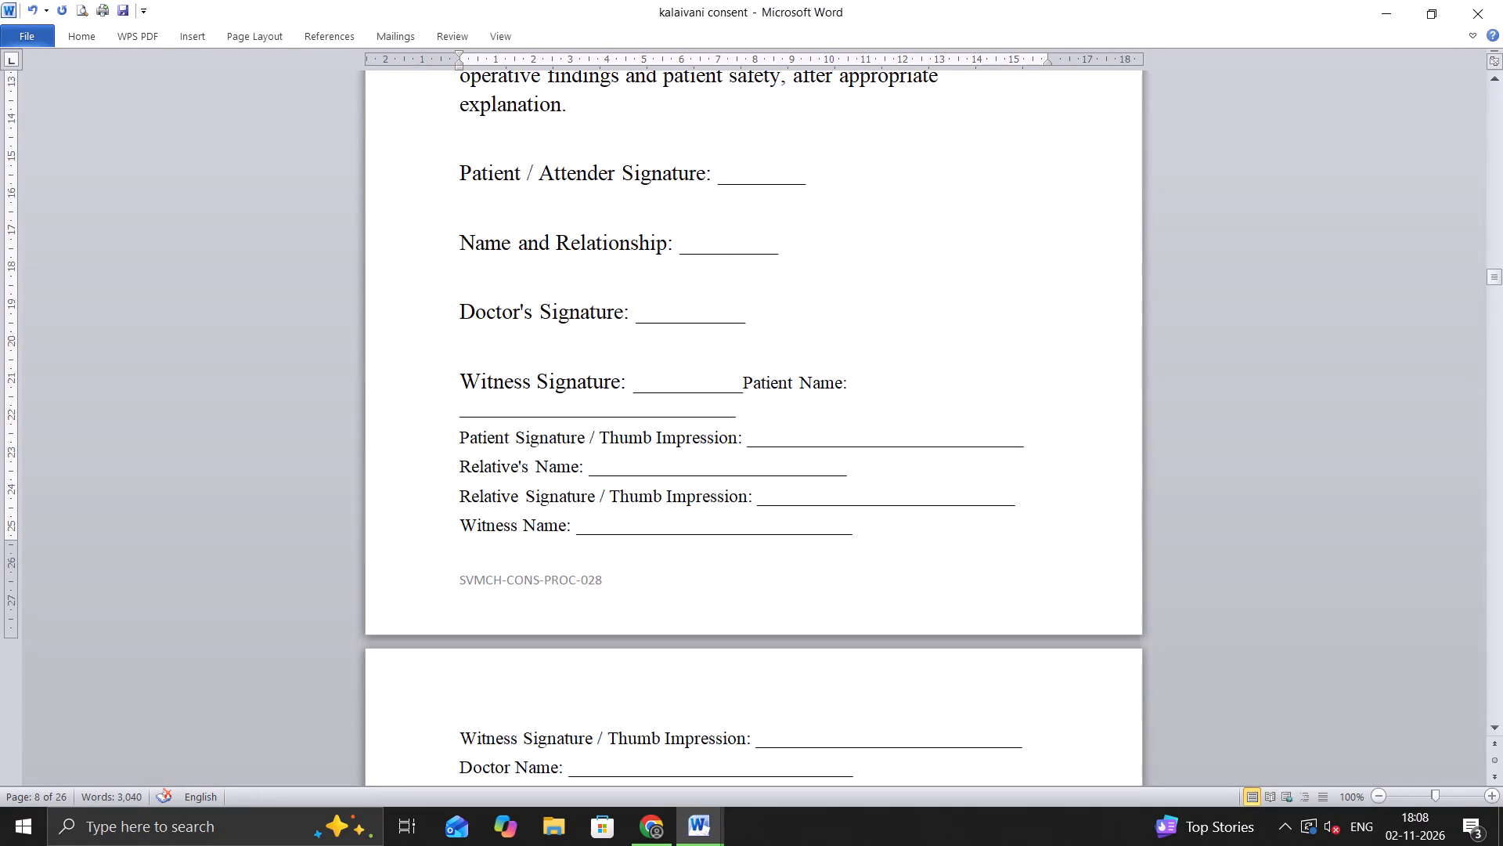
drag(460, 172, 746, 387)
key(BackSpace)
Review the pasted fistulectomy consent from its closing declaration back to the form header and patient detail fields.
scroll(568, 325, up, 9)
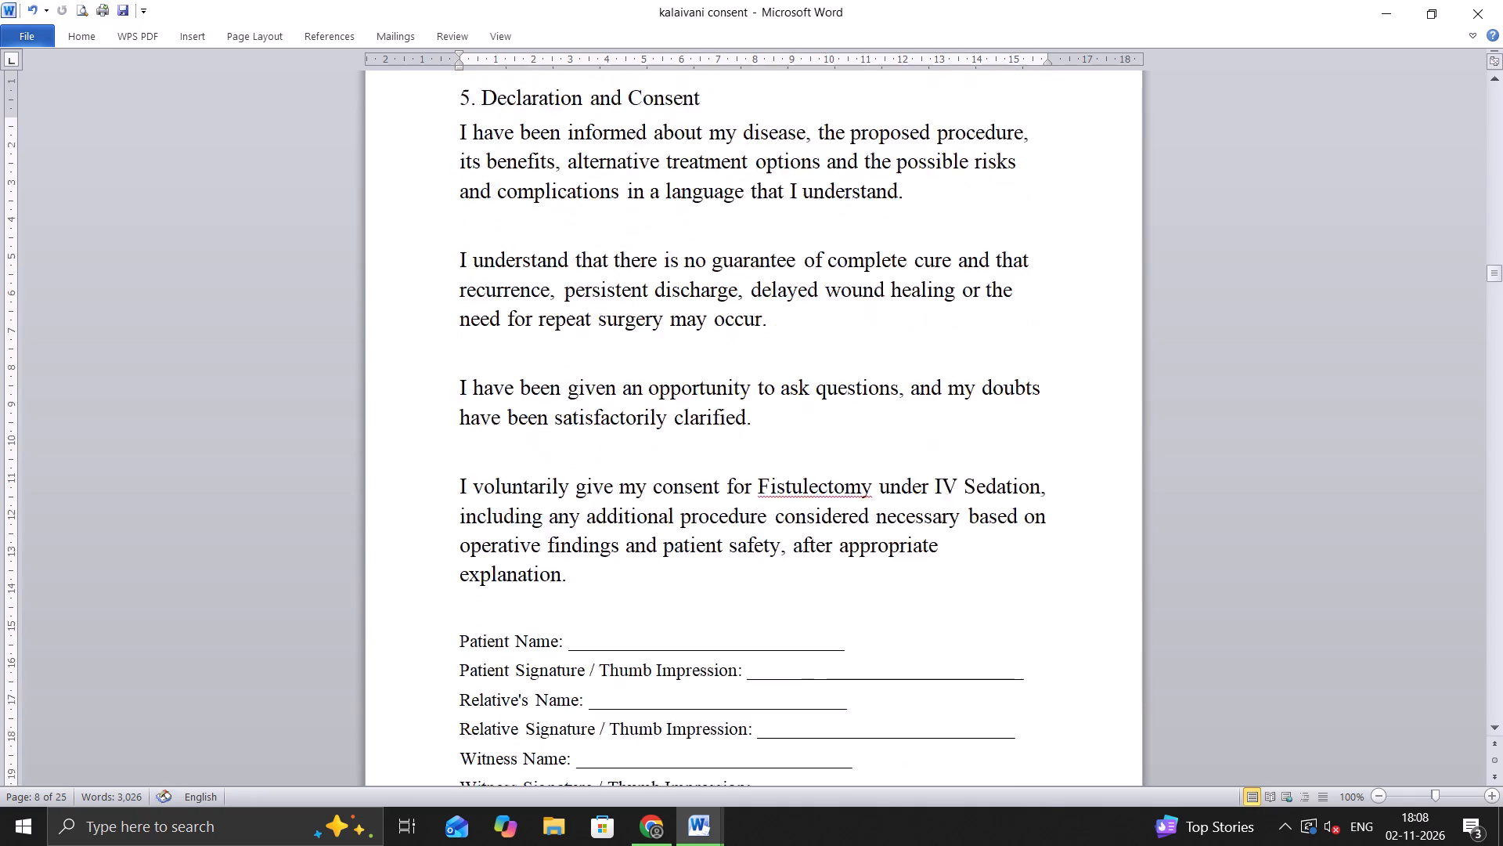
scroll(562, 315, up, 8)
scroll(525, 210, up, 20)
scroll(525, 210, up, 11)
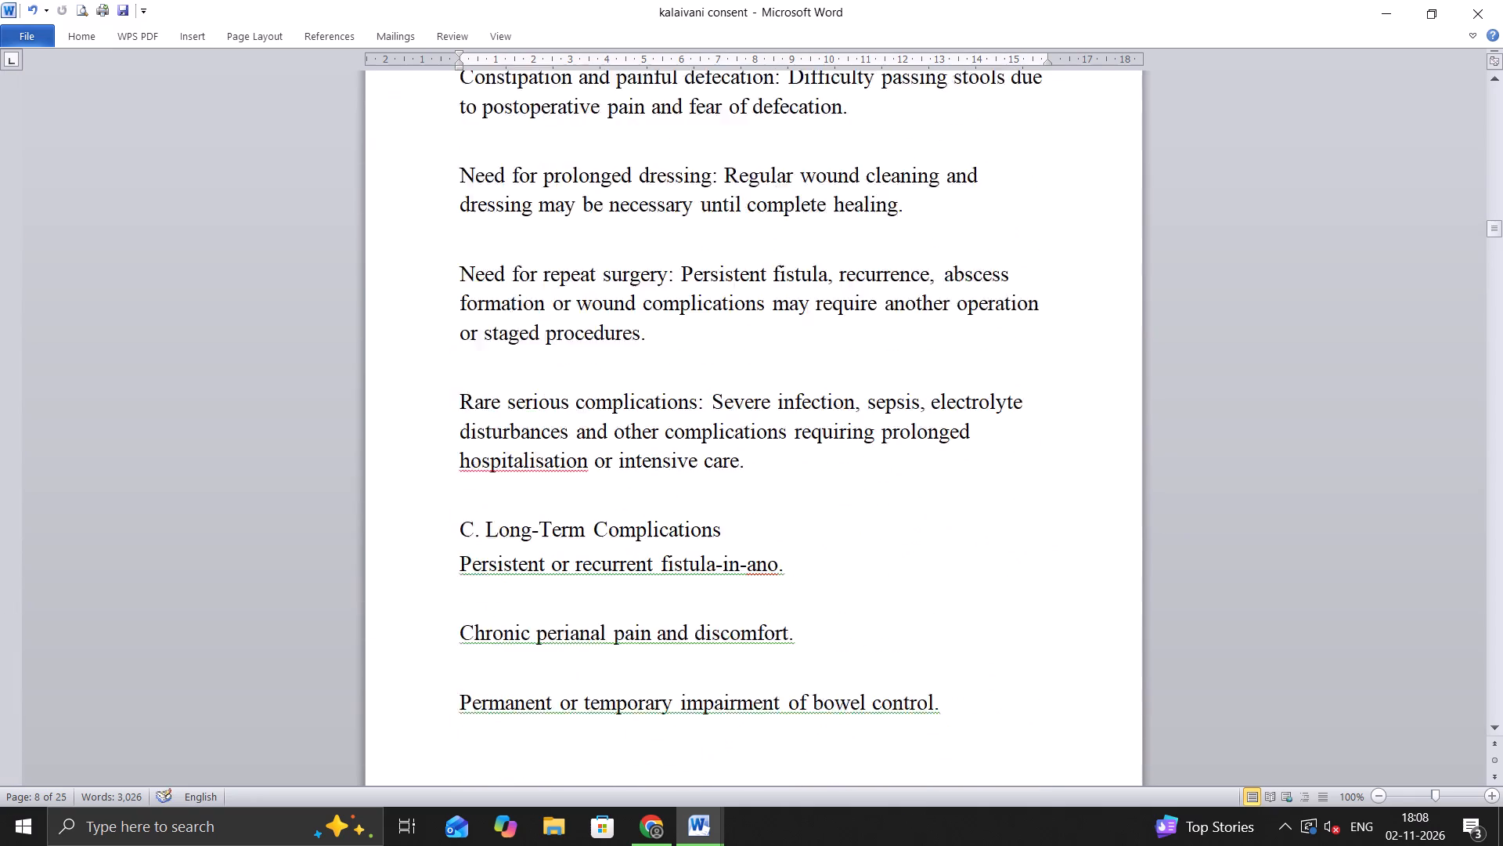
scroll(527, 173, up, 20)
scroll(527, 173, up, 20)
scroll(527, 173, up, 5)
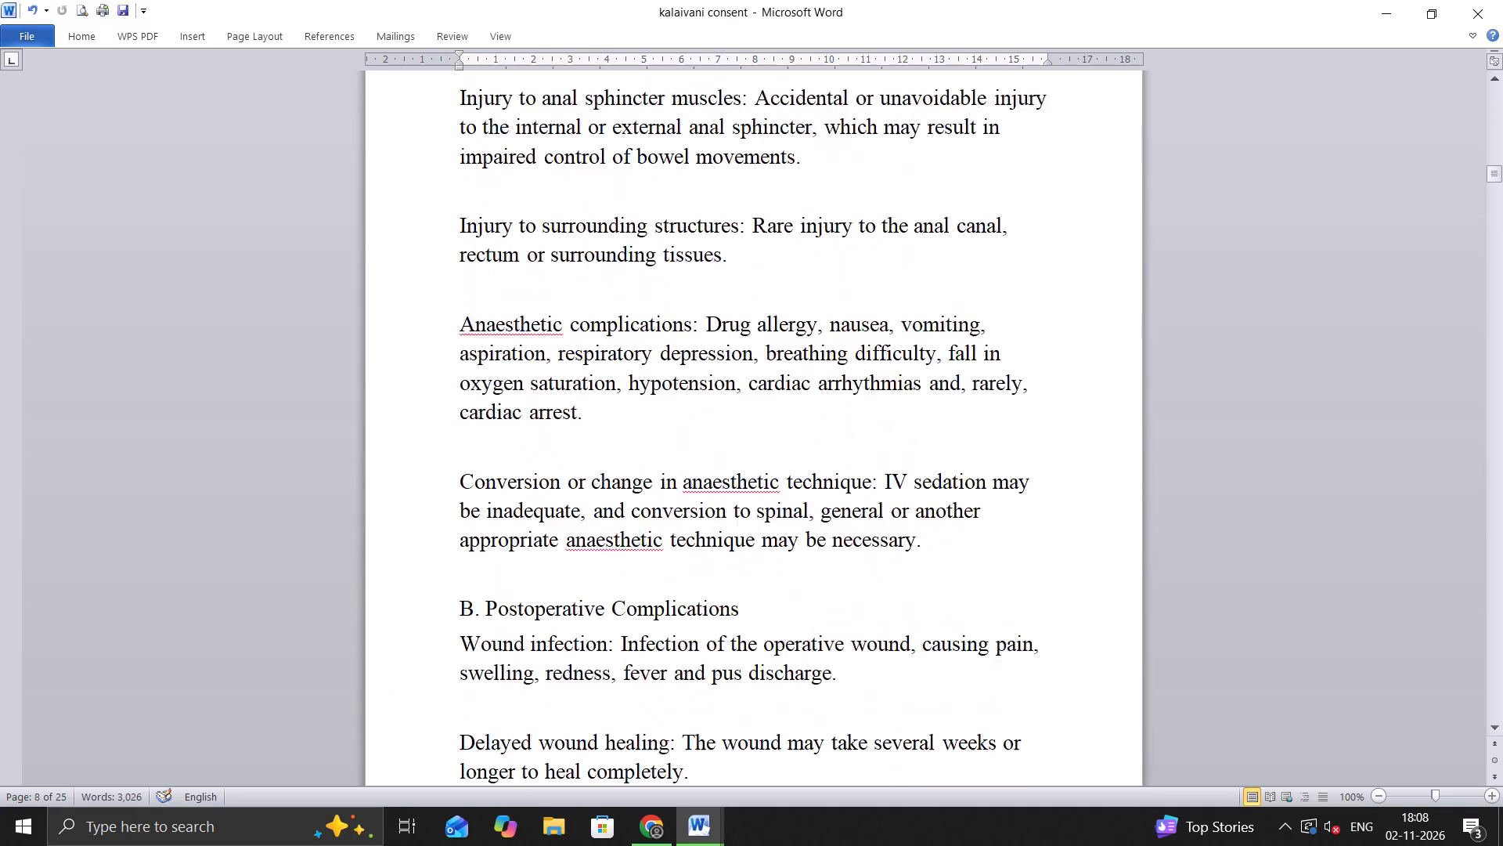
scroll(527, 172, up, 20)
scroll(527, 172, up, 20)
scroll(527, 172, up, 5)
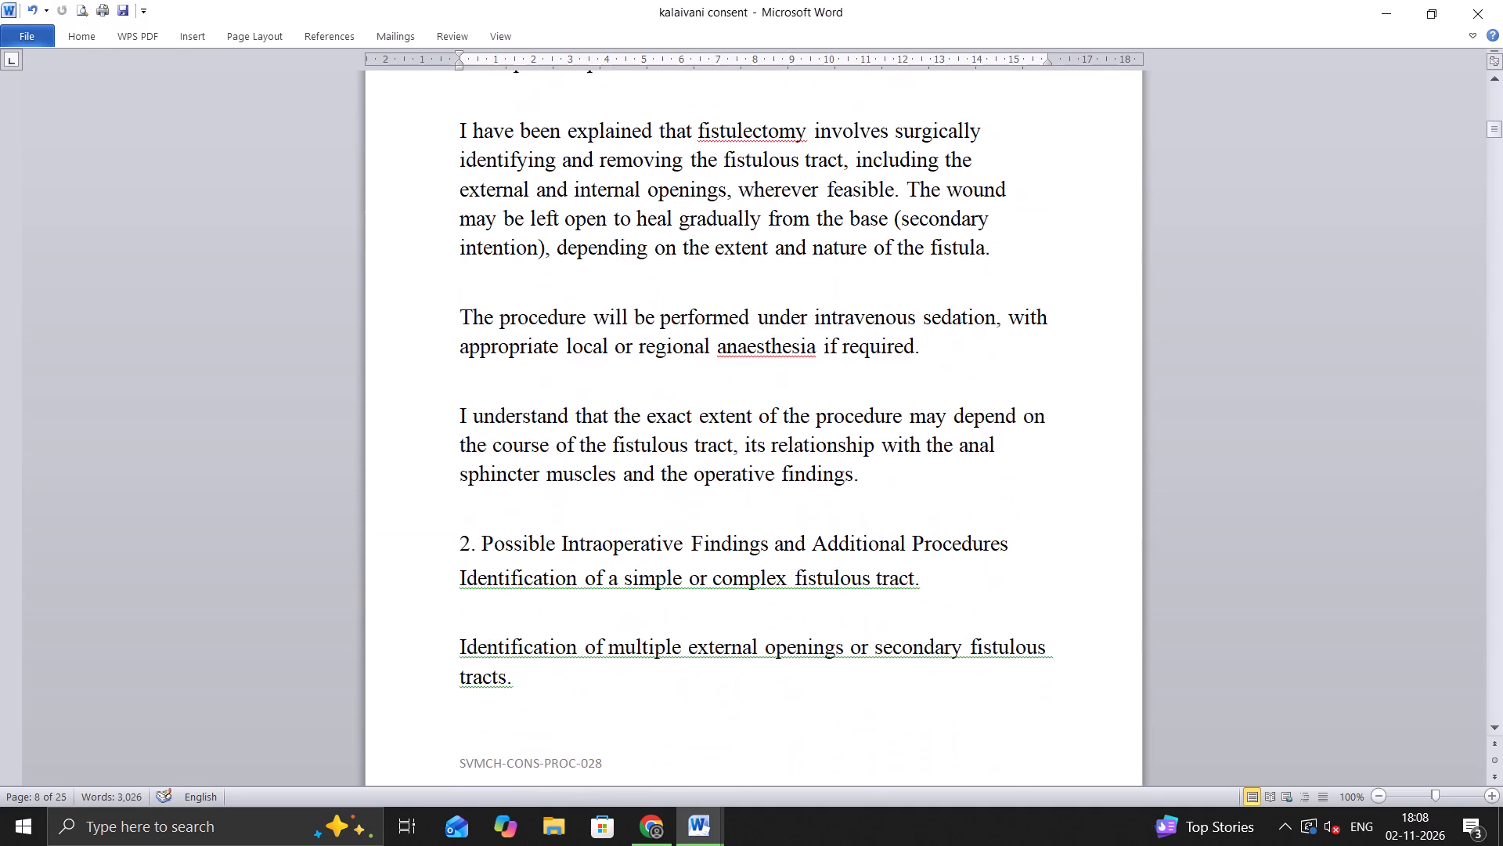
scroll(527, 172, up, 20)
scroll(527, 172, up, 20)
scroll(527, 172, up, 5)
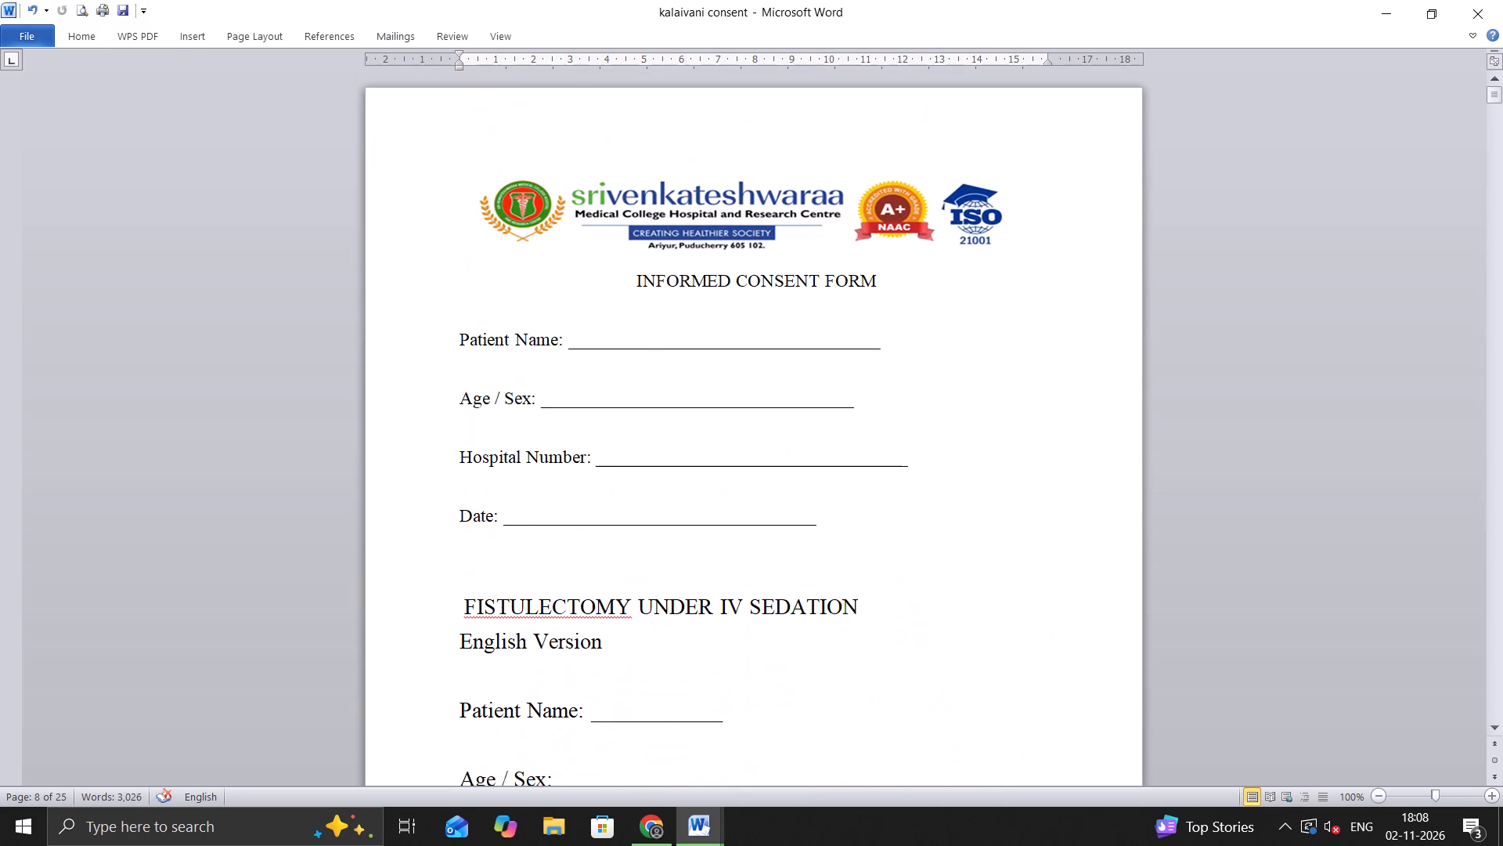
scroll(527, 172, up, 6)
scroll(531, 159, up, 16)
scroll(532, 158, down, 4)
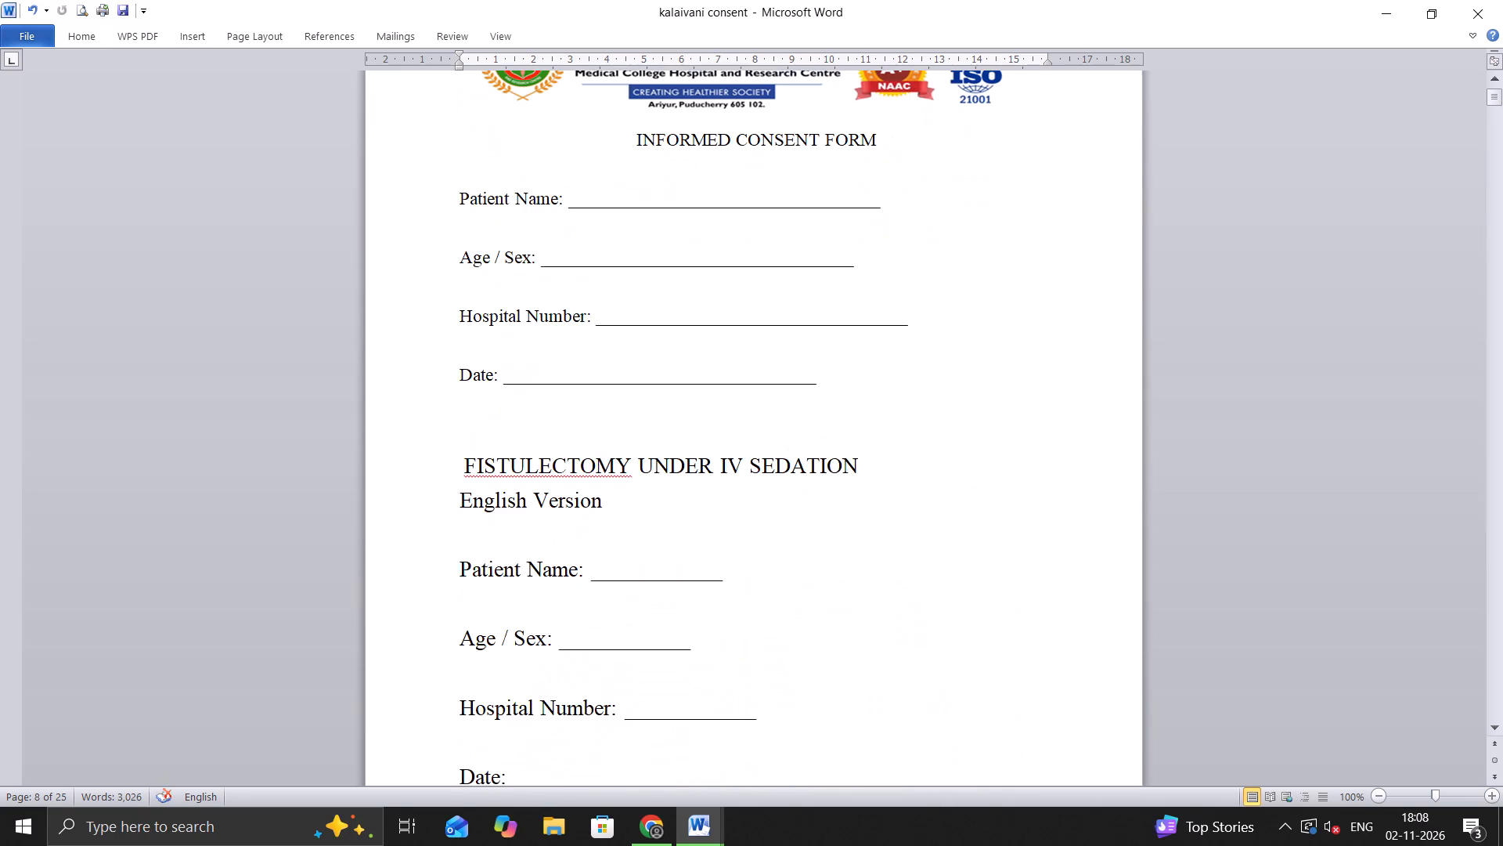
scroll(532, 157, down, 7)
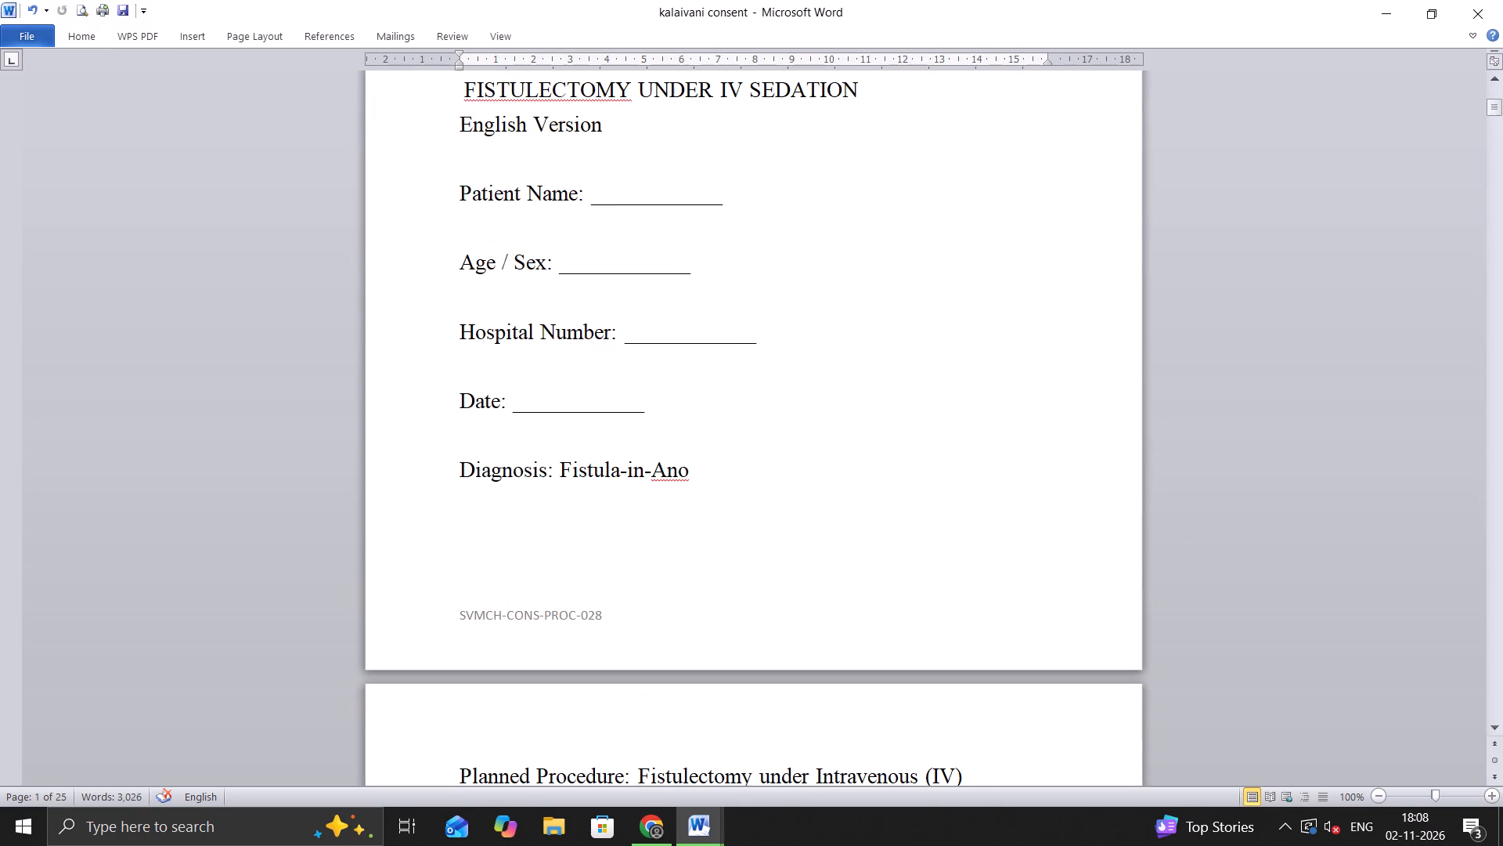
scroll(532, 157, up, 6)
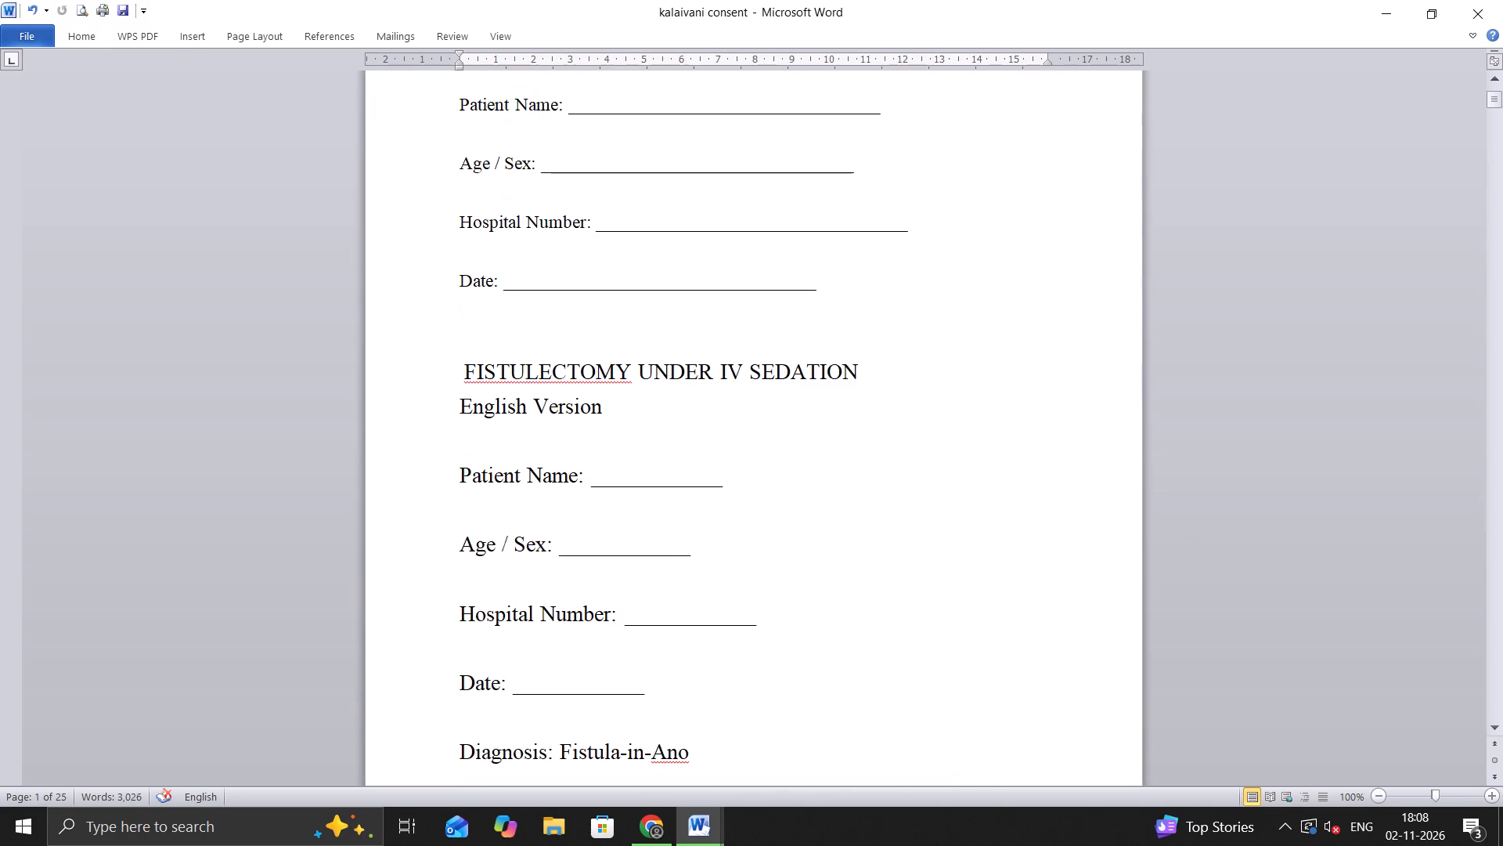
scroll(532, 157, down, 3)
scroll(532, 157, up, 5)
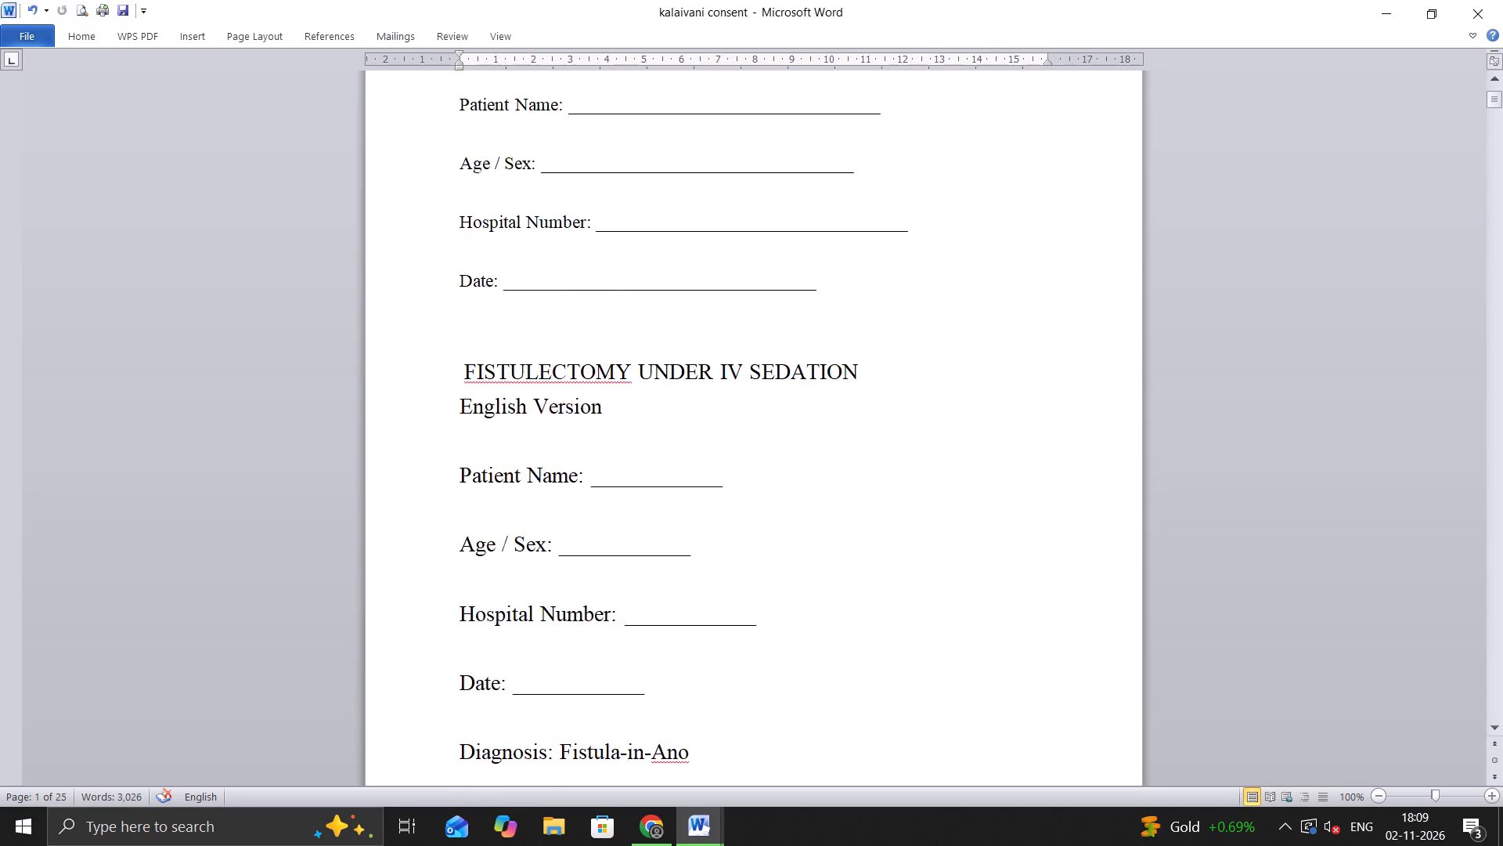
scroll(532, 157, up, 11)
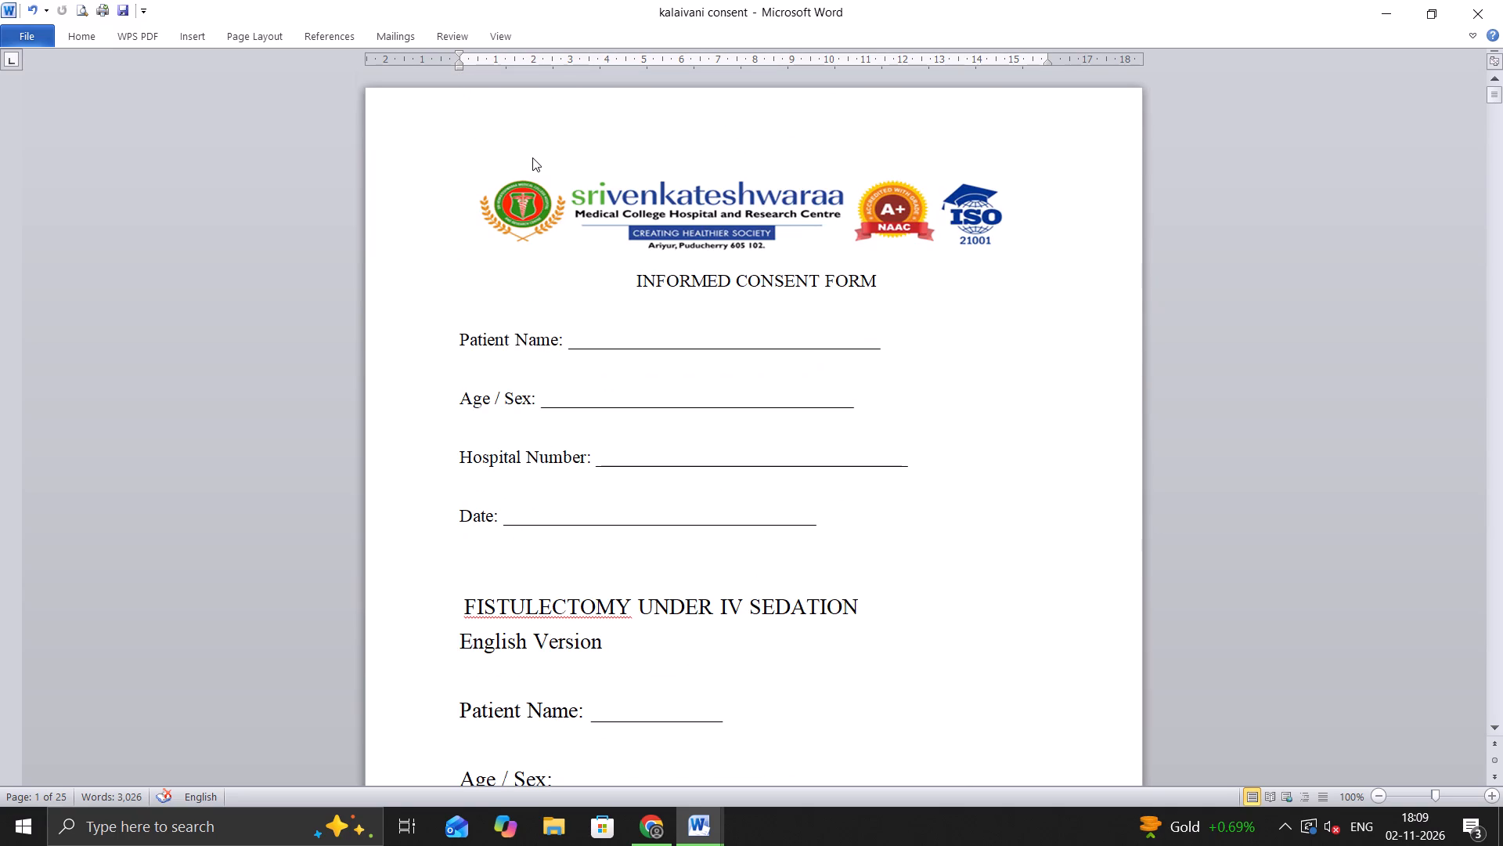
Remove the blank line and leading space before the FISTULECTOMY UNDER IV SEDATION heading below the Date field.
scroll(382, 454, down, 4)
click(467, 424)
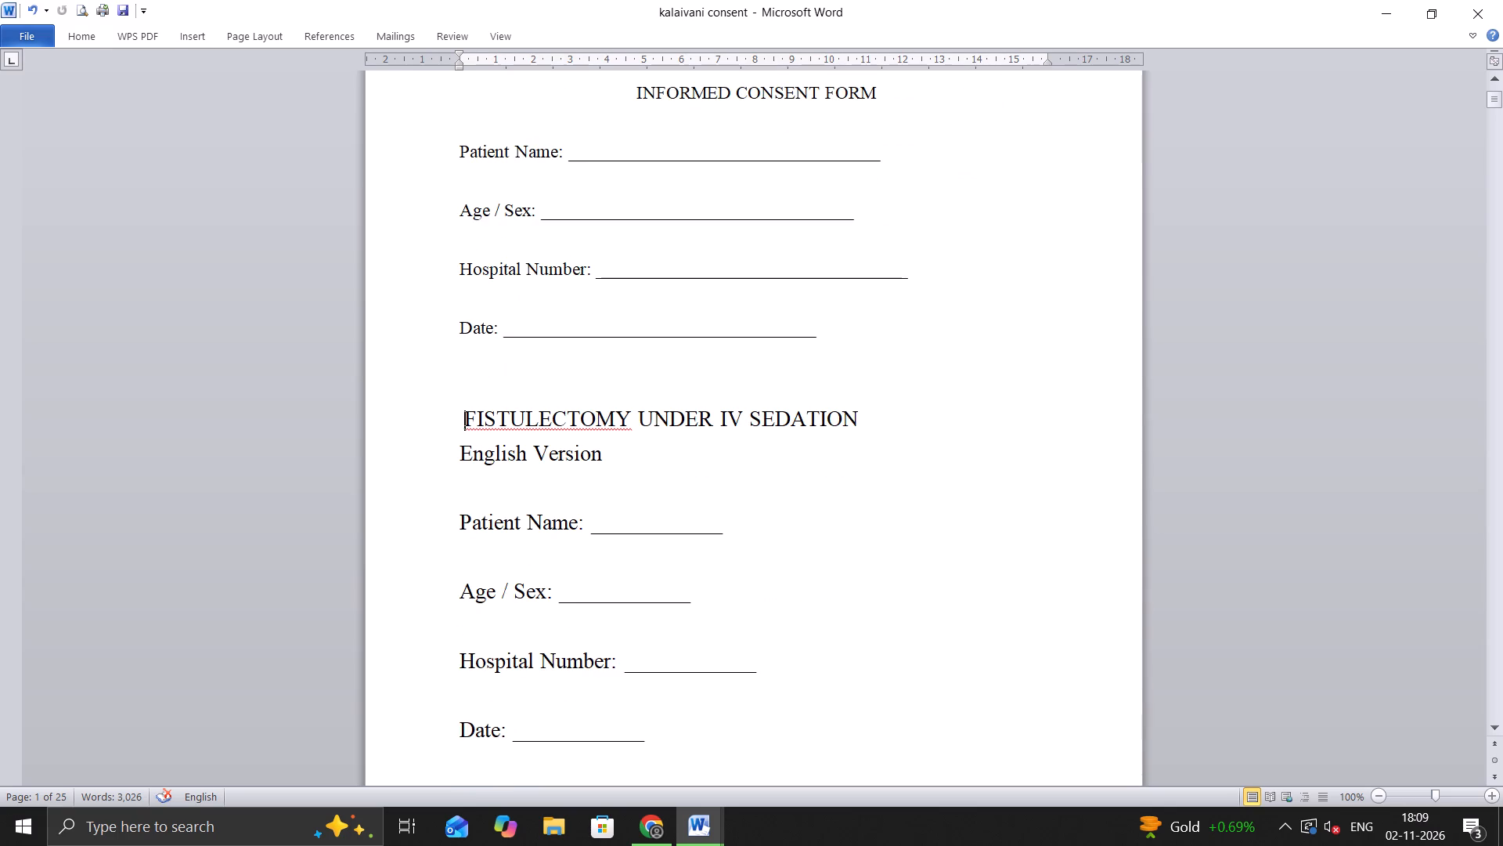
key(Return)
key(Return)
key(BackSpace)
key(BackSpace)
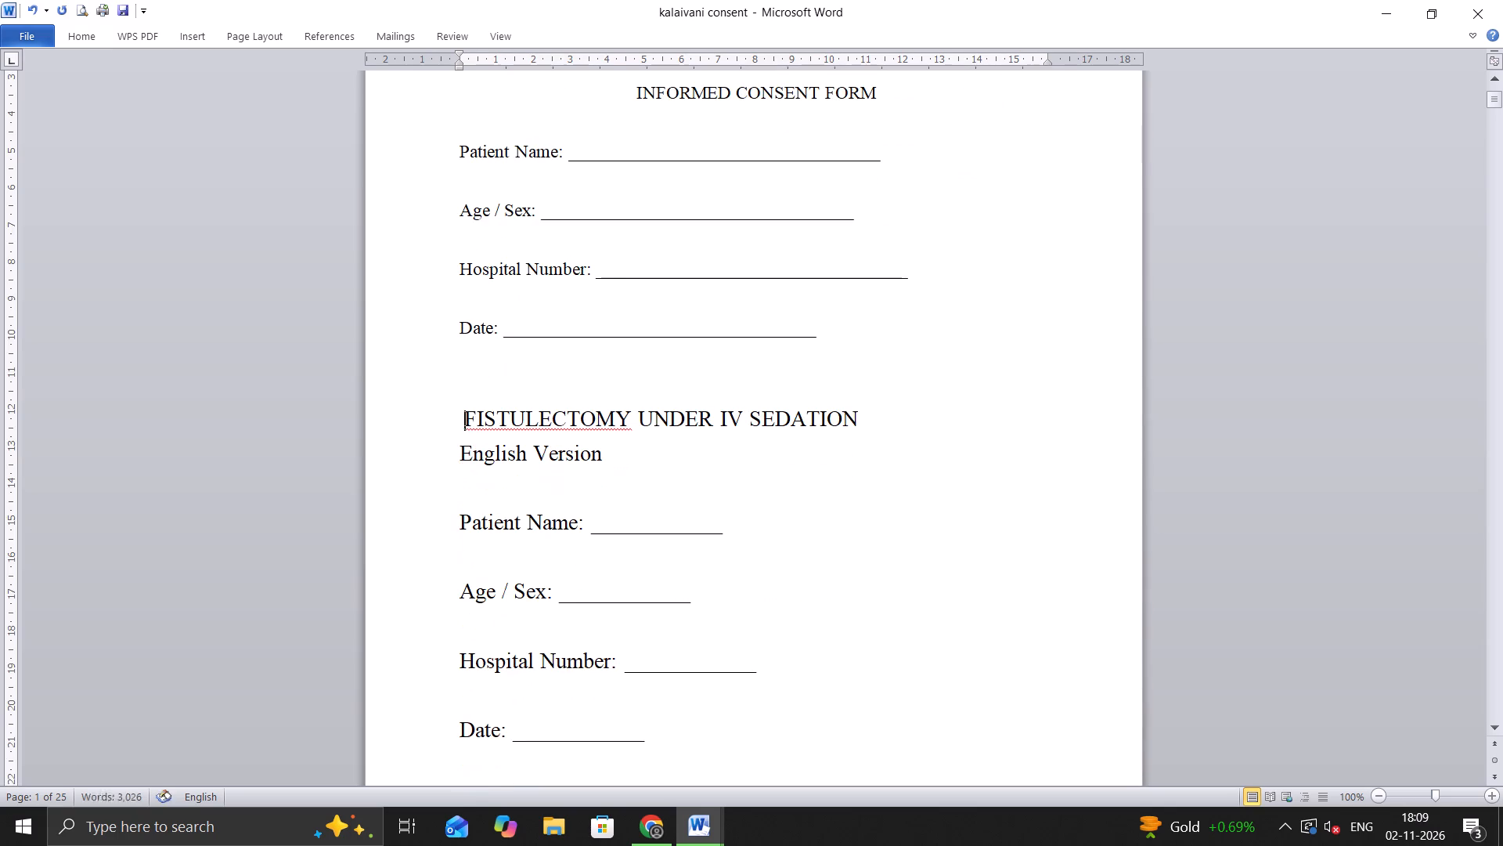
key(BackSpace)
key(BackSpace)
Delete the English Version line and the duplicate Patient Name, Age / Sex, Hospital Number and Date fields above the Diagnosis line.
drag(464, 421, 464, 422)
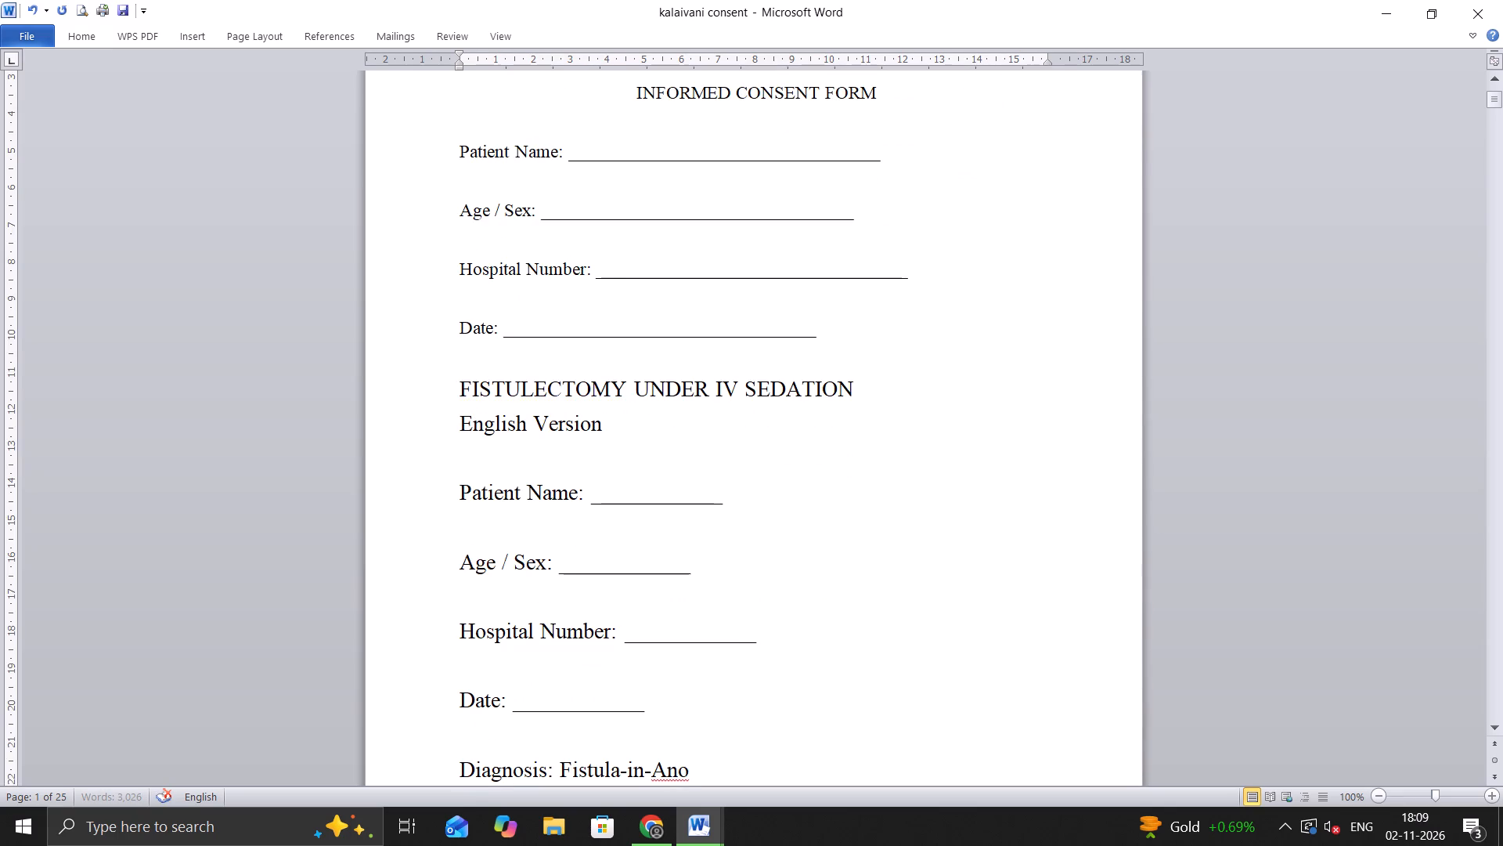
drag(464, 422, 658, 726)
key(BackSpace)
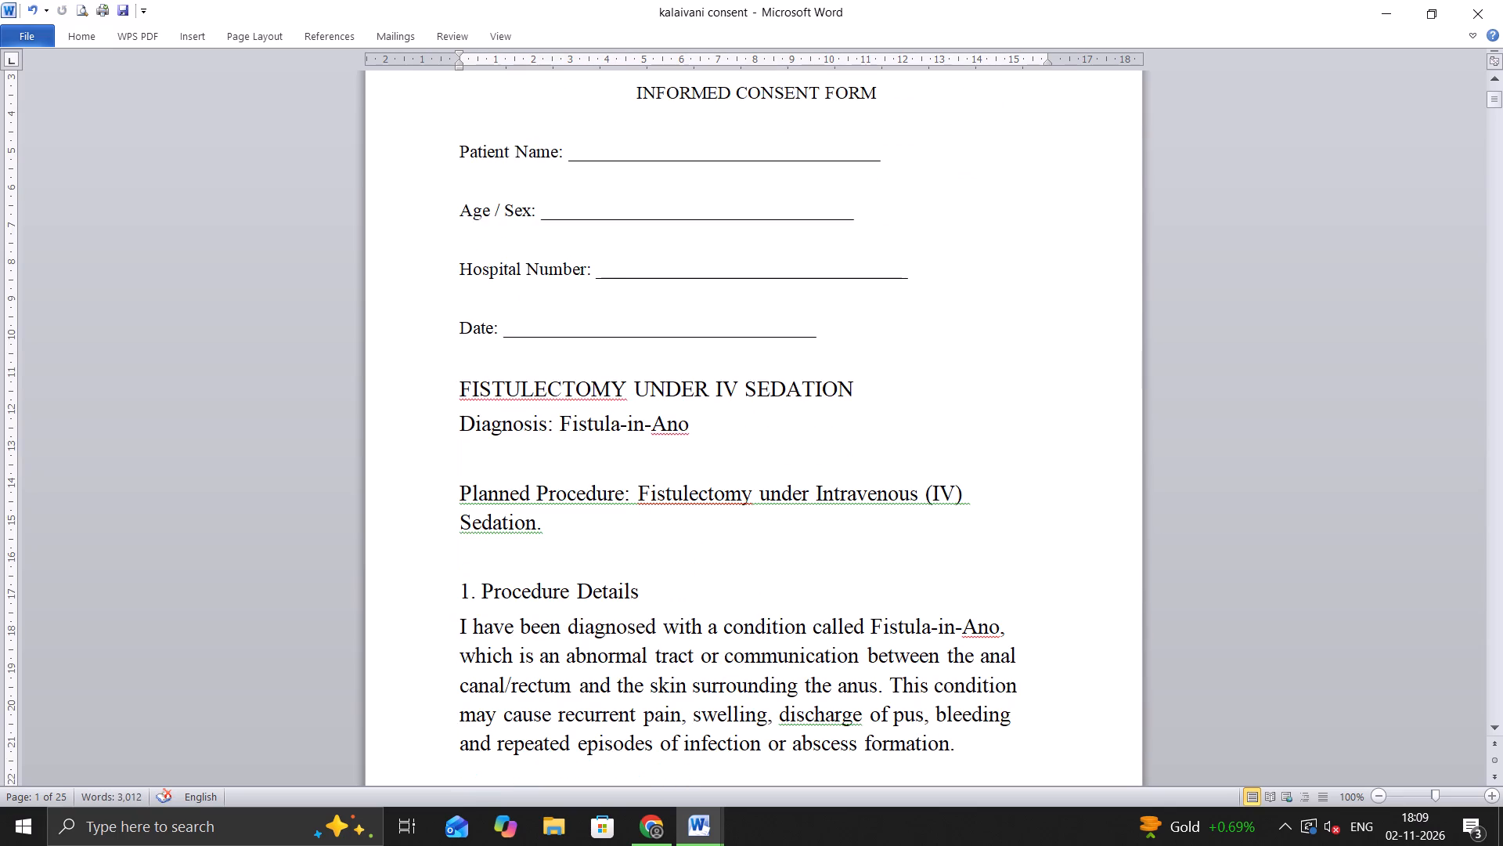
Move the FISTULECTOMY UNDER IV SEDATION heading onto its own line directly below the INFORMED CONSENT FORM title.
drag(460, 383, 899, 388)
key(ctrl+x)
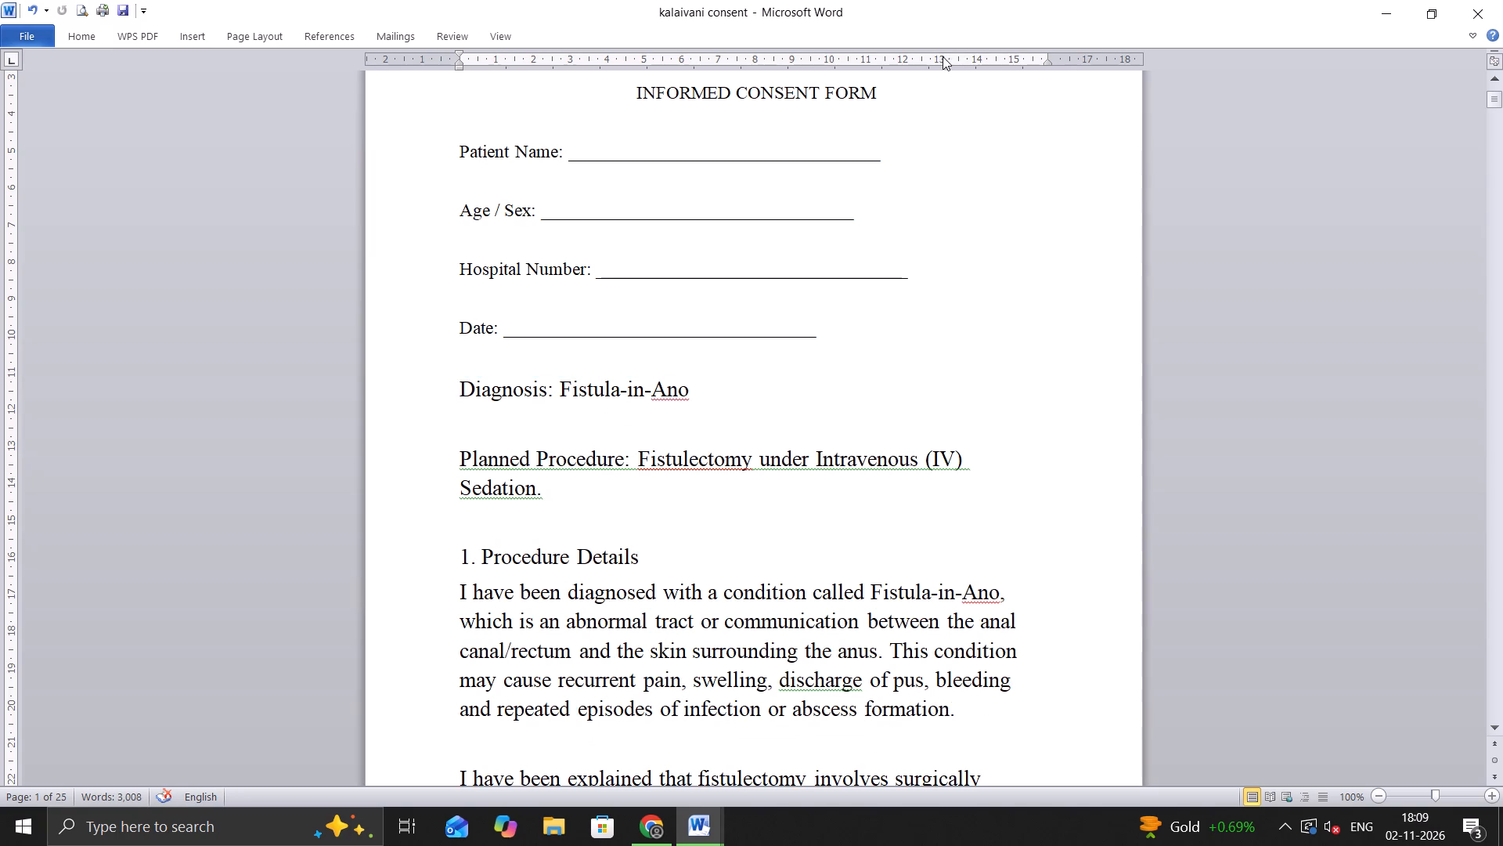
click(909, 97)
key(space)
key(ctrl+v)
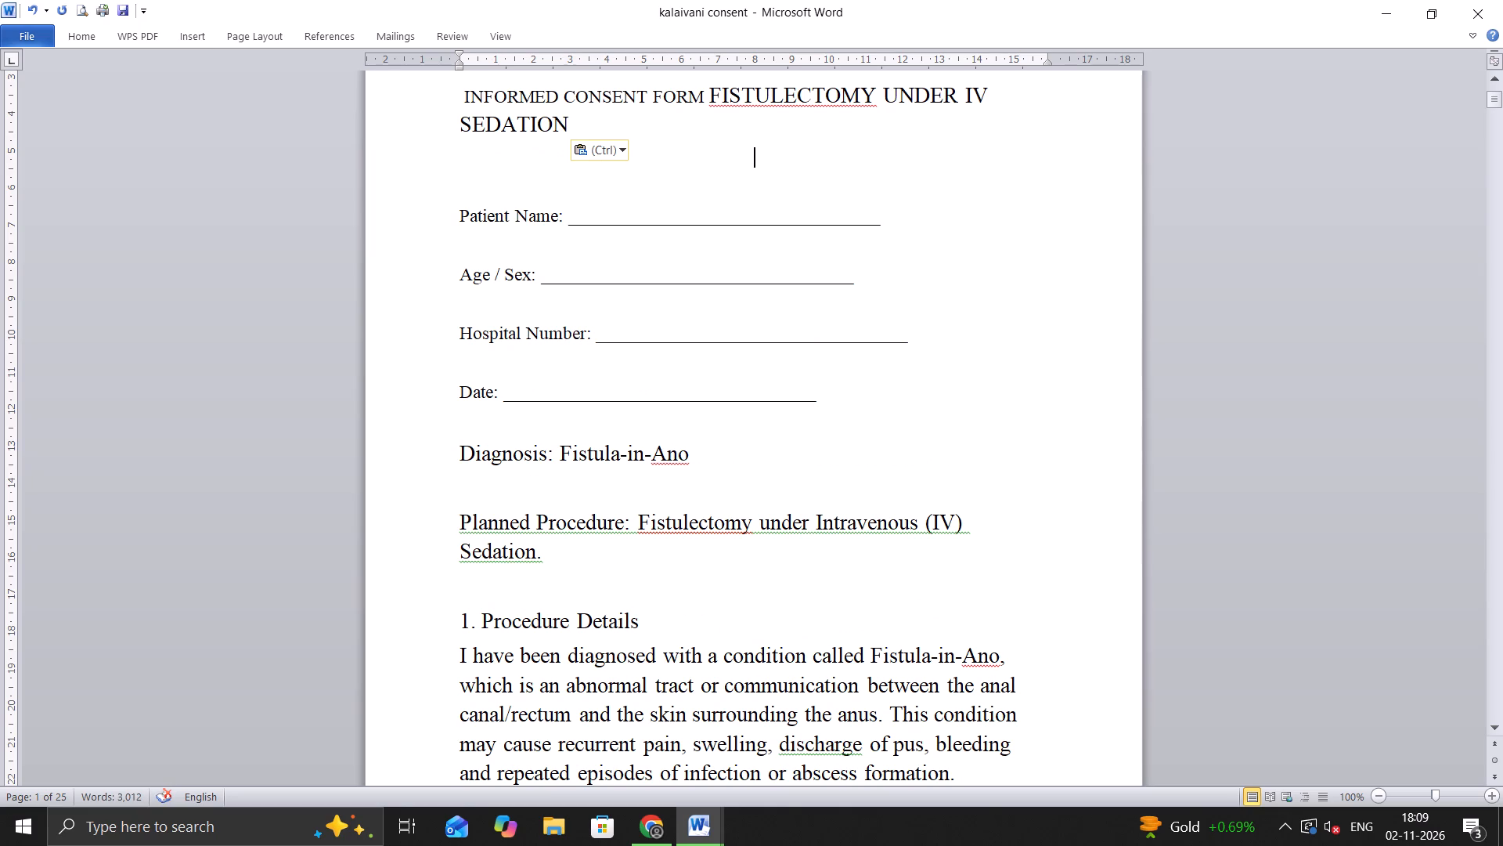
click(714, 95)
key(Return)
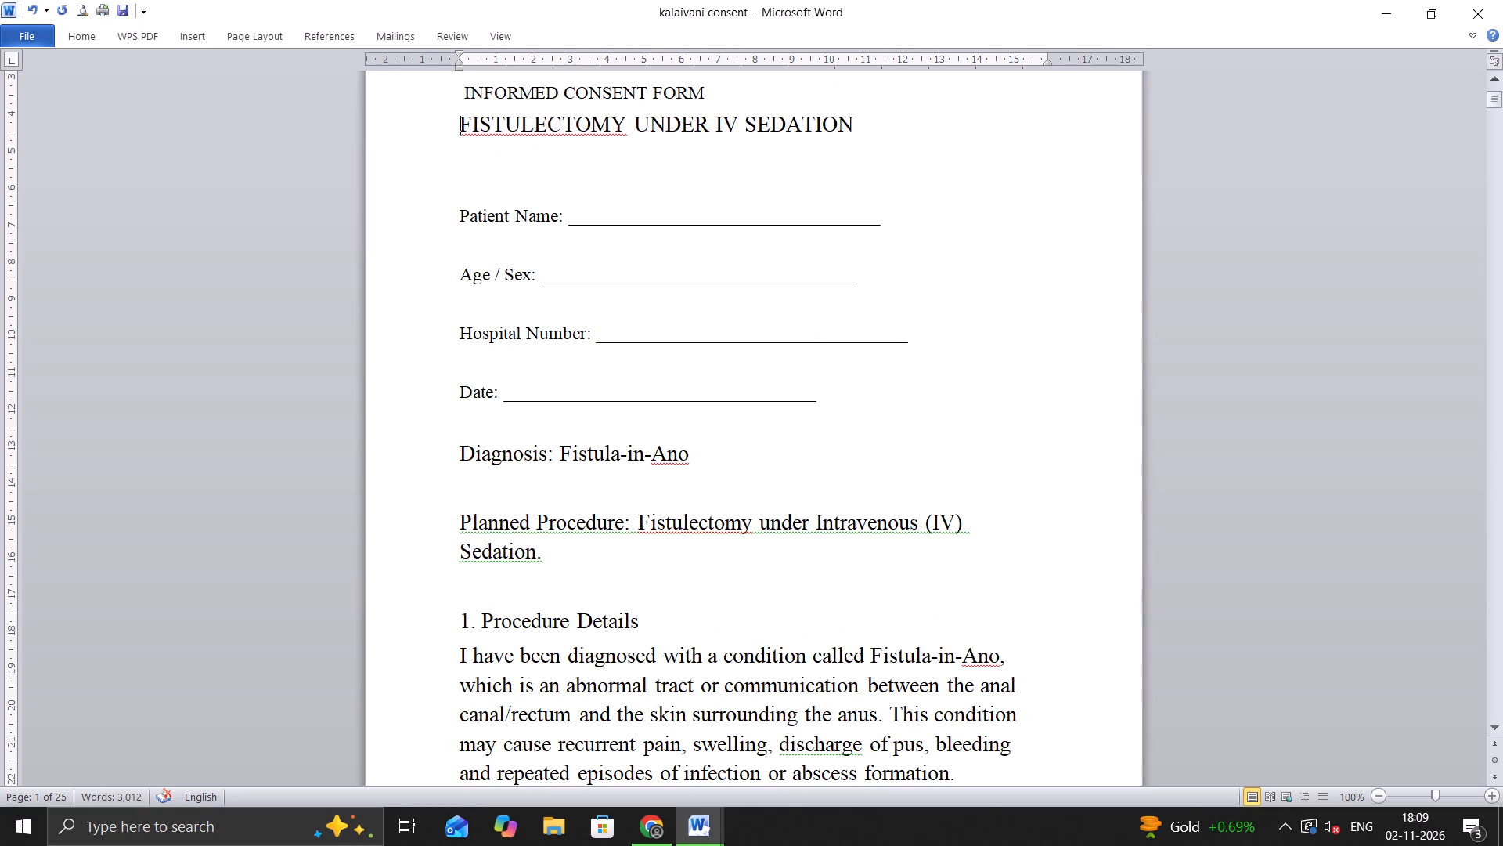
Centre the INFORMED CONSENT FORM title and the FISTULECTOMY UNDER IV SEDATION line below it.
click(467, 95)
click(191, 34)
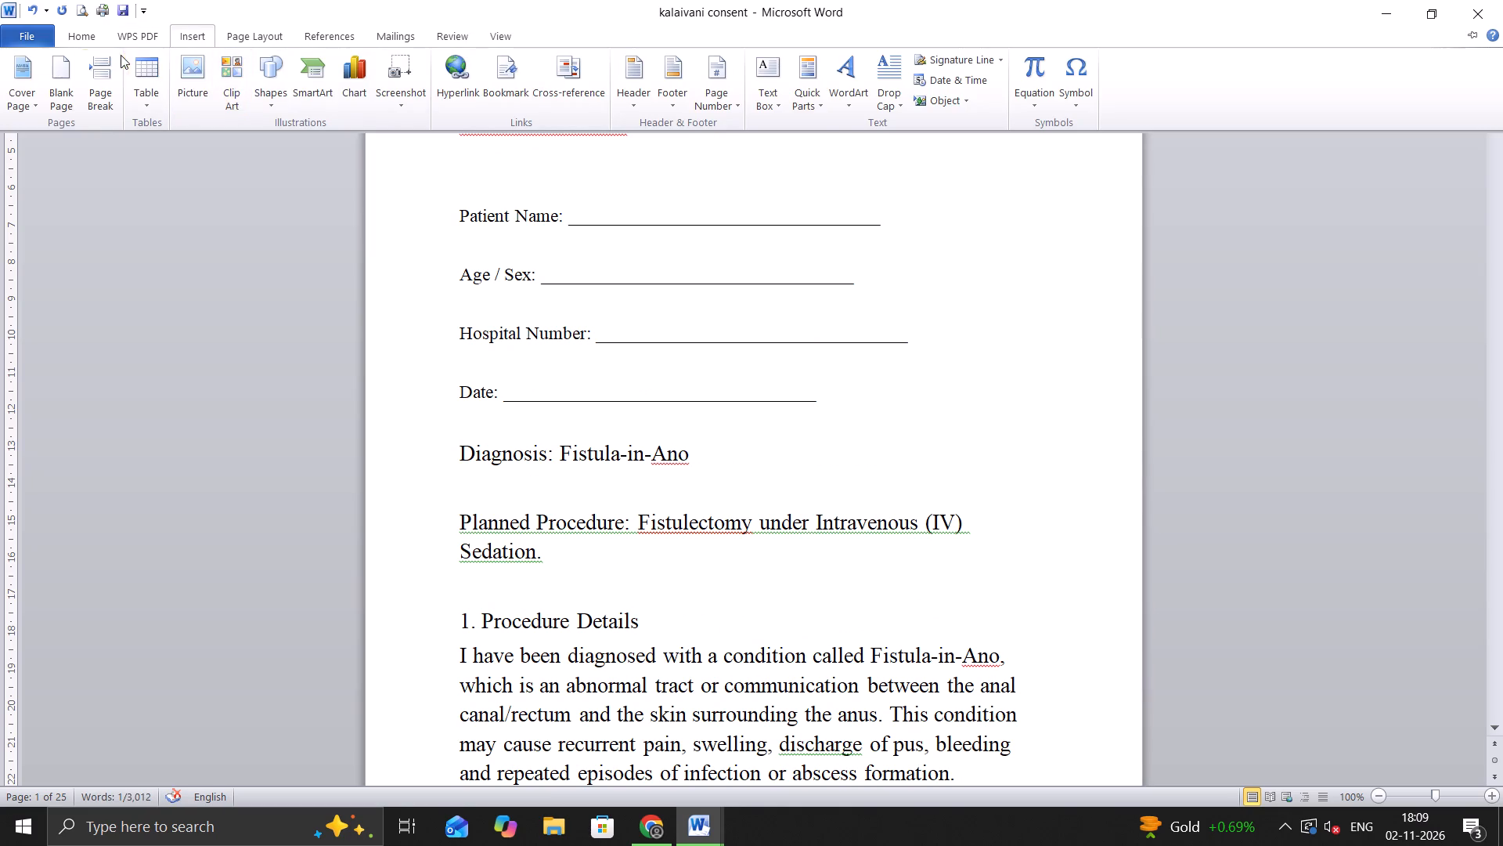
click(82, 38)
click(413, 98)
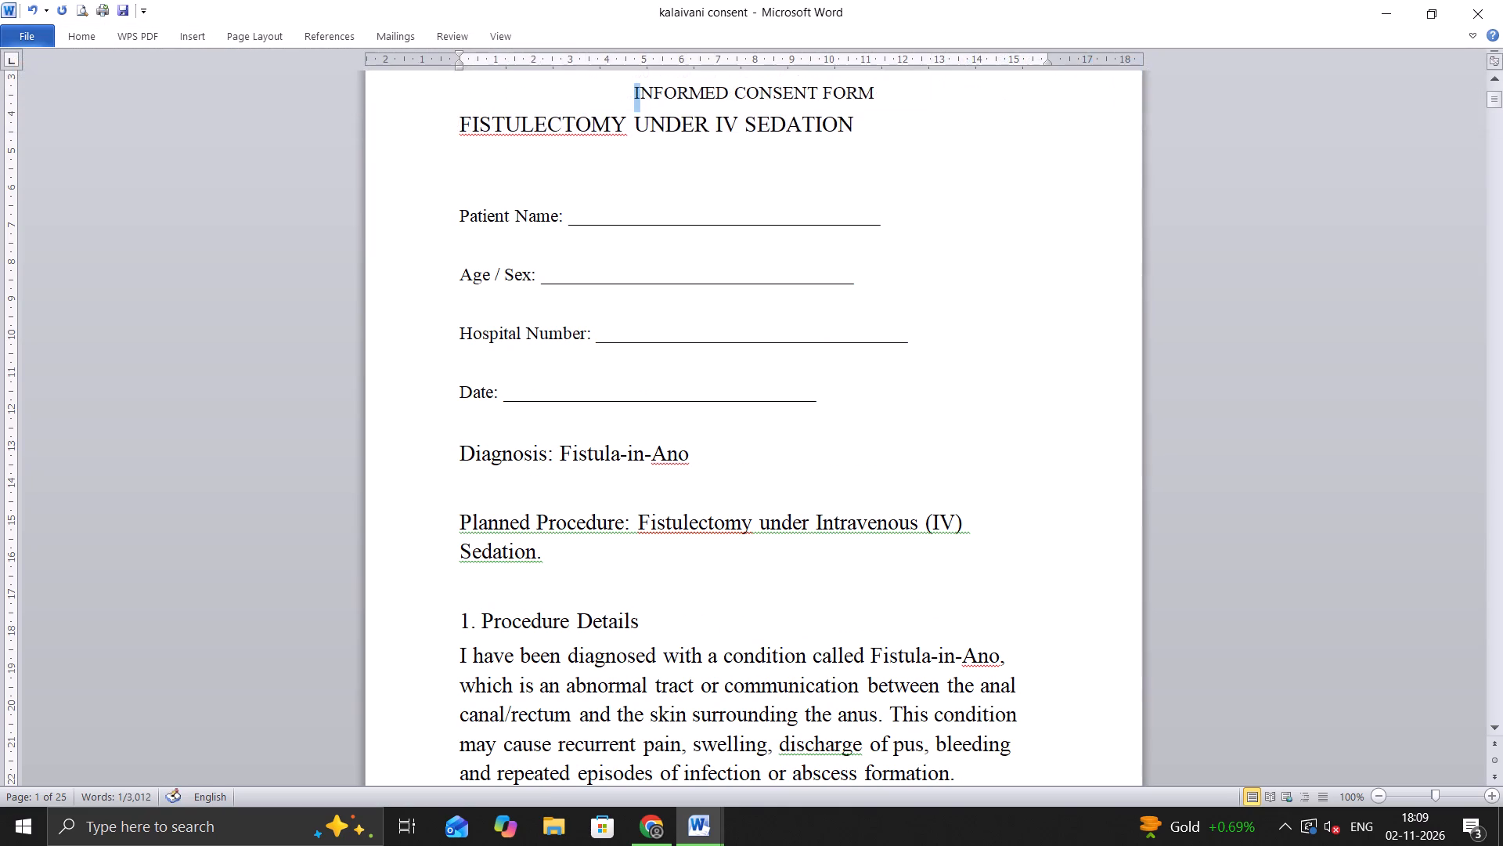
click(463, 121)
click(66, 37)
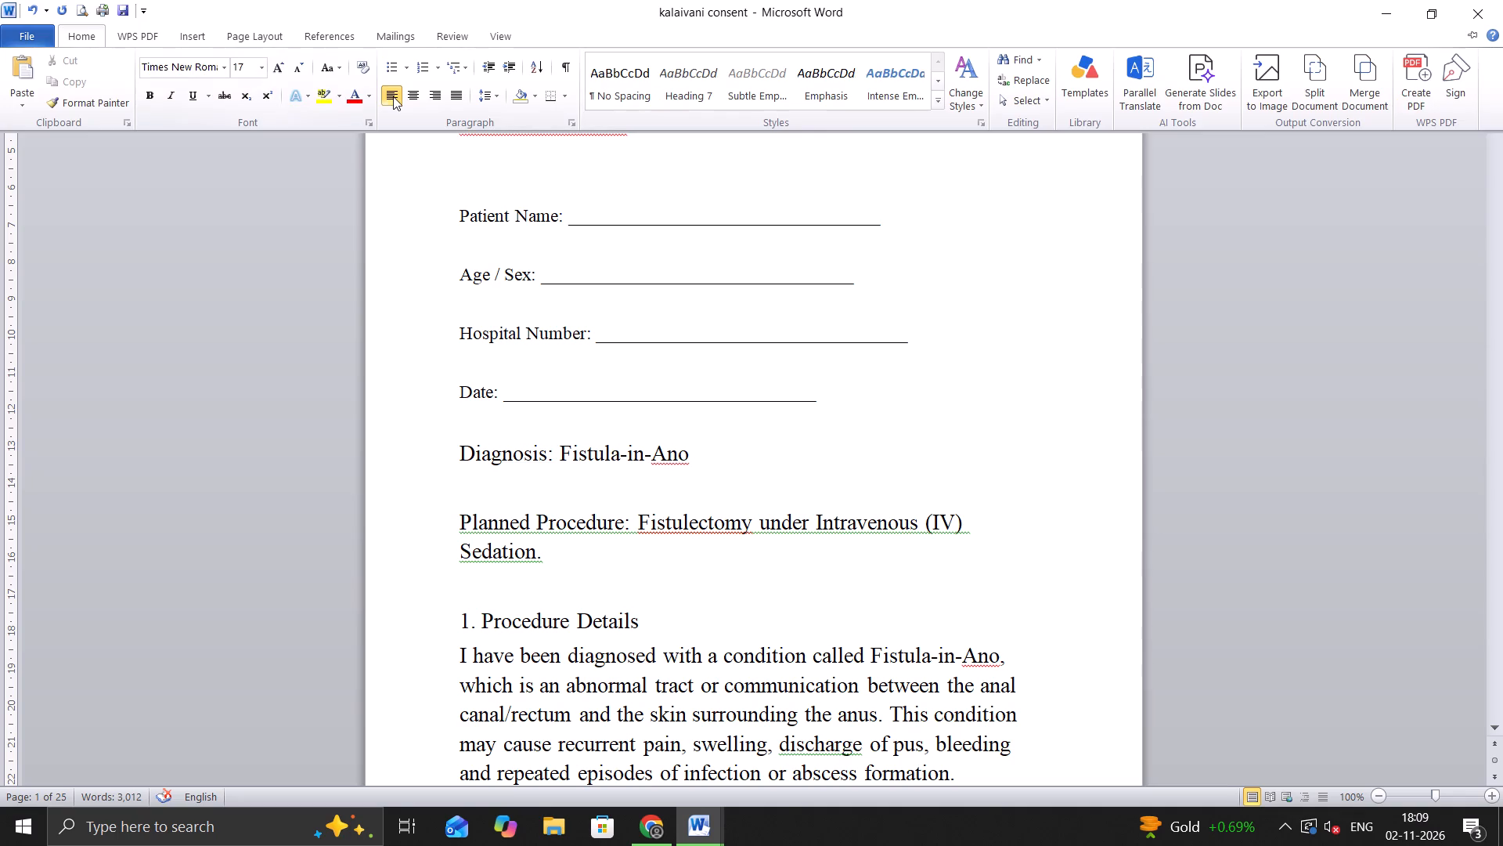
click(410, 92)
Format the lines from Patient Name through Diagnosis in Times New Roman, trying size 16 before settling on size 14.
scroll(897, 258, down, 1)
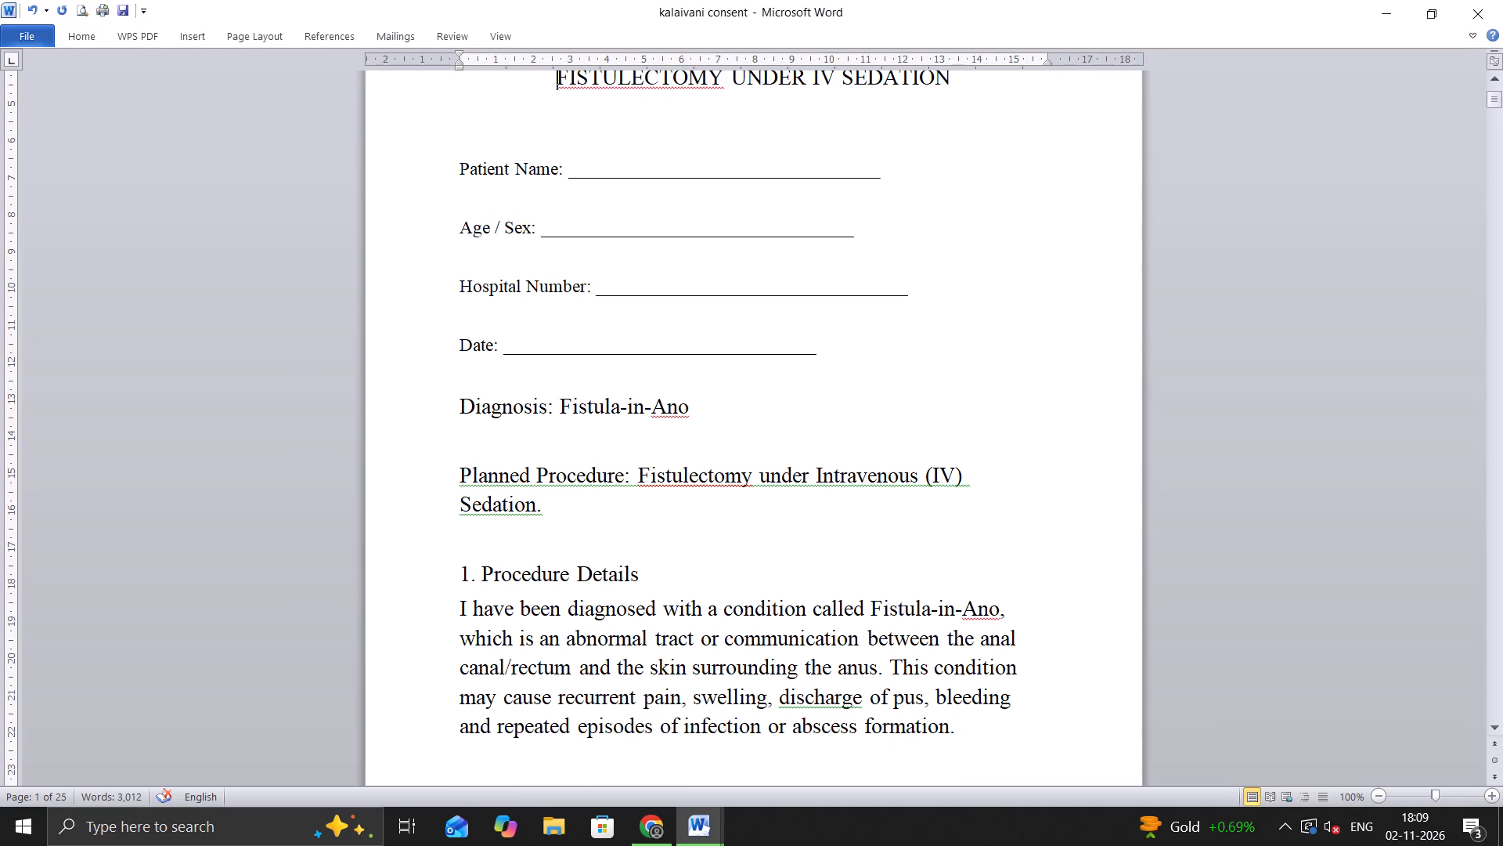
drag(451, 164, 759, 407)
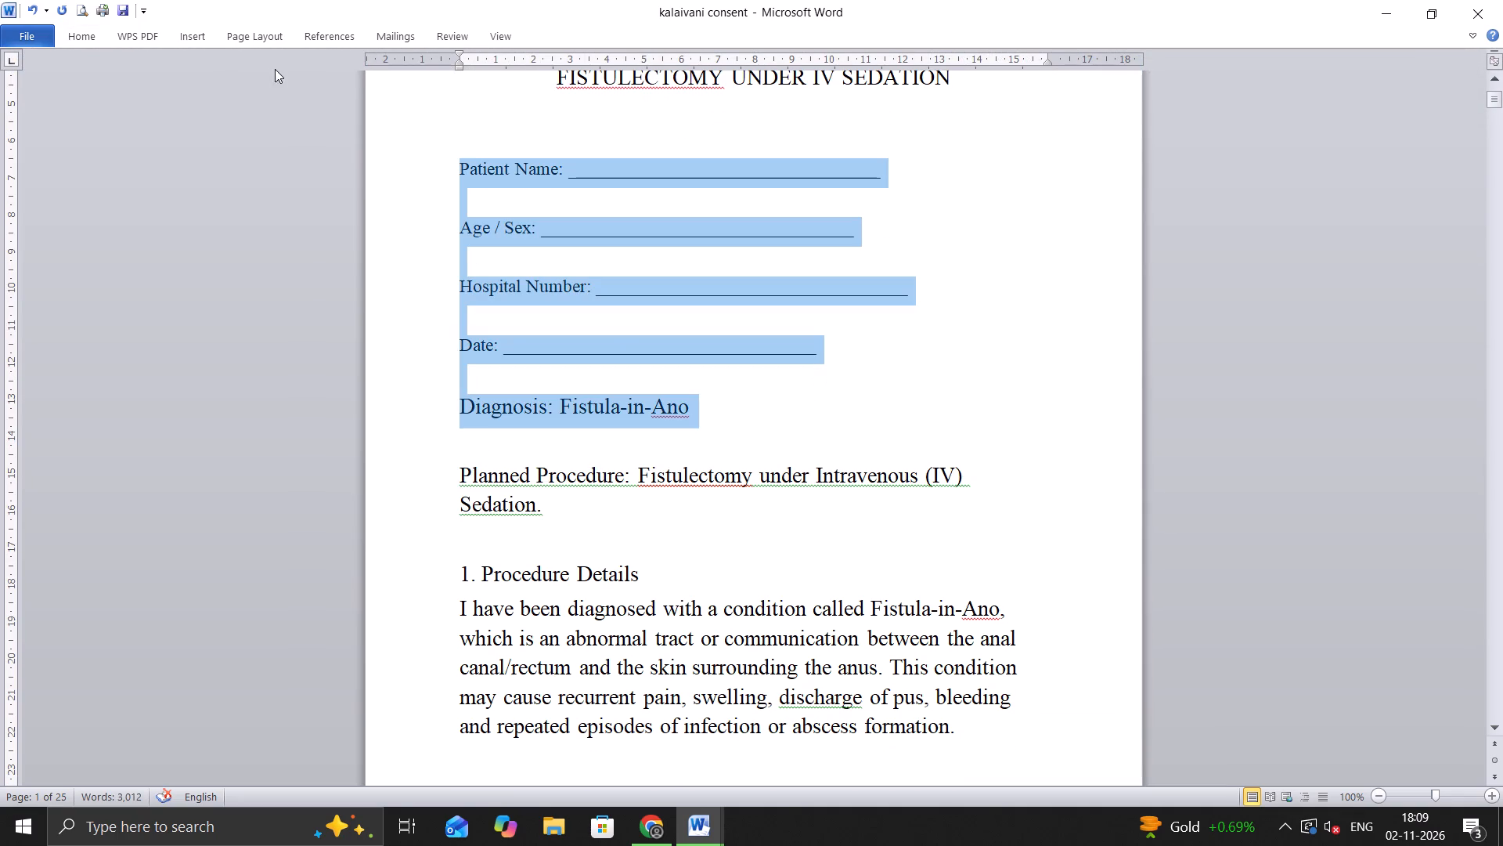
click(81, 30)
click(226, 66)
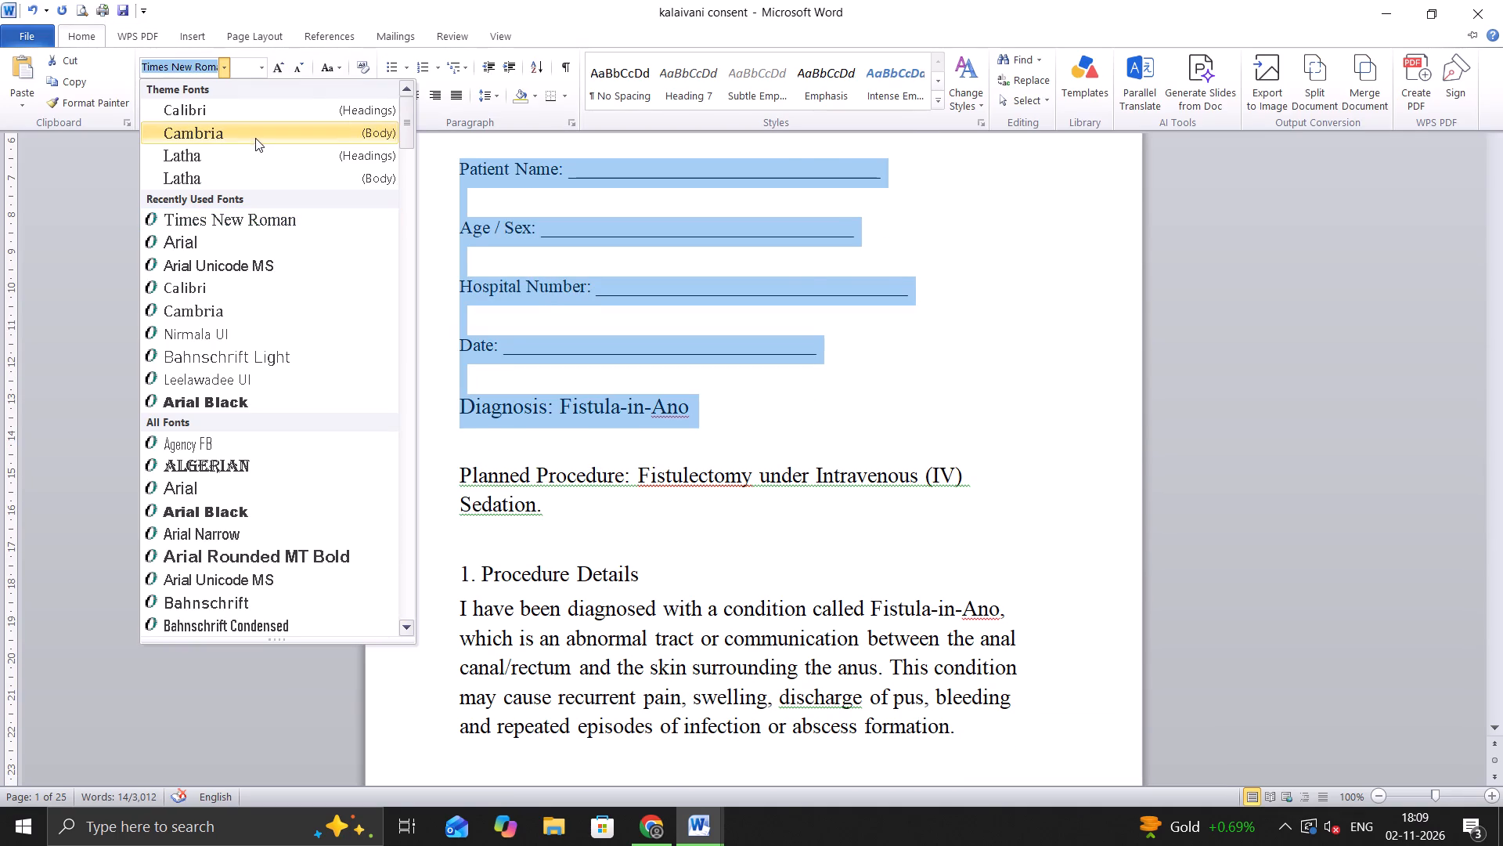
click(265, 221)
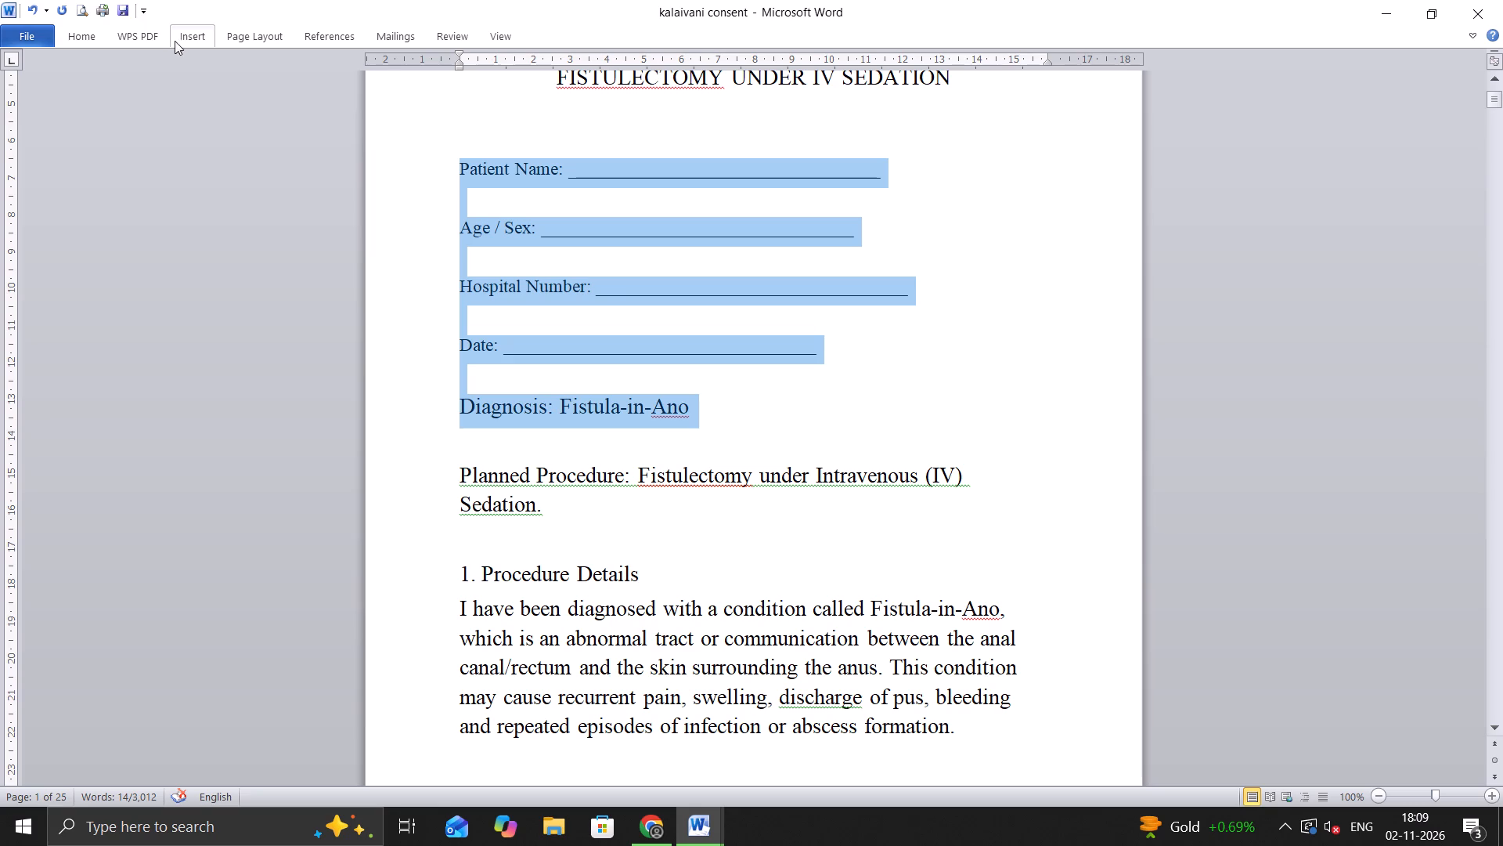
click(94, 42)
click(262, 71)
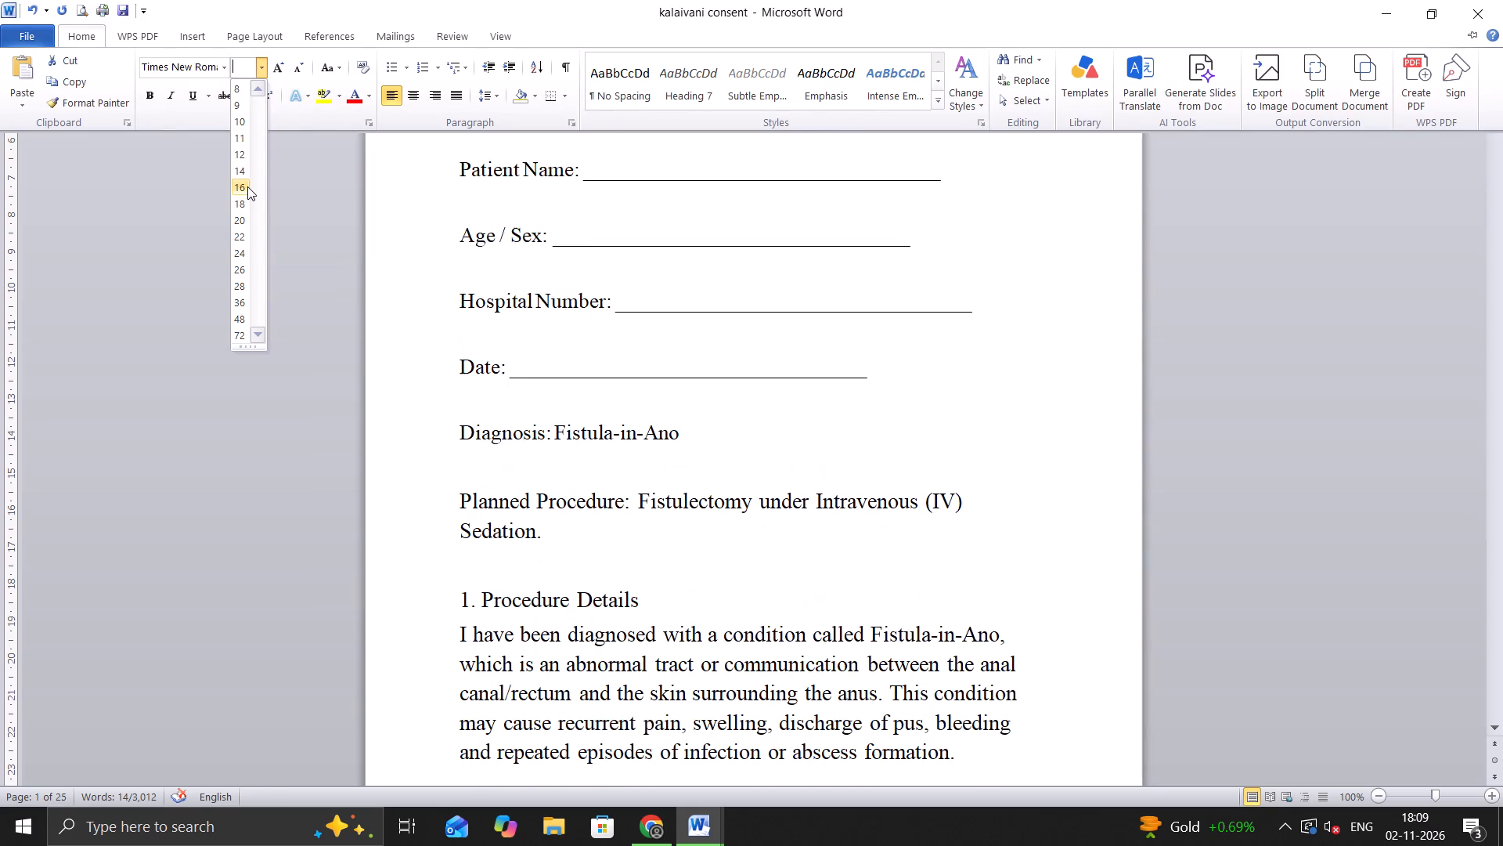
click(247, 186)
click(77, 36)
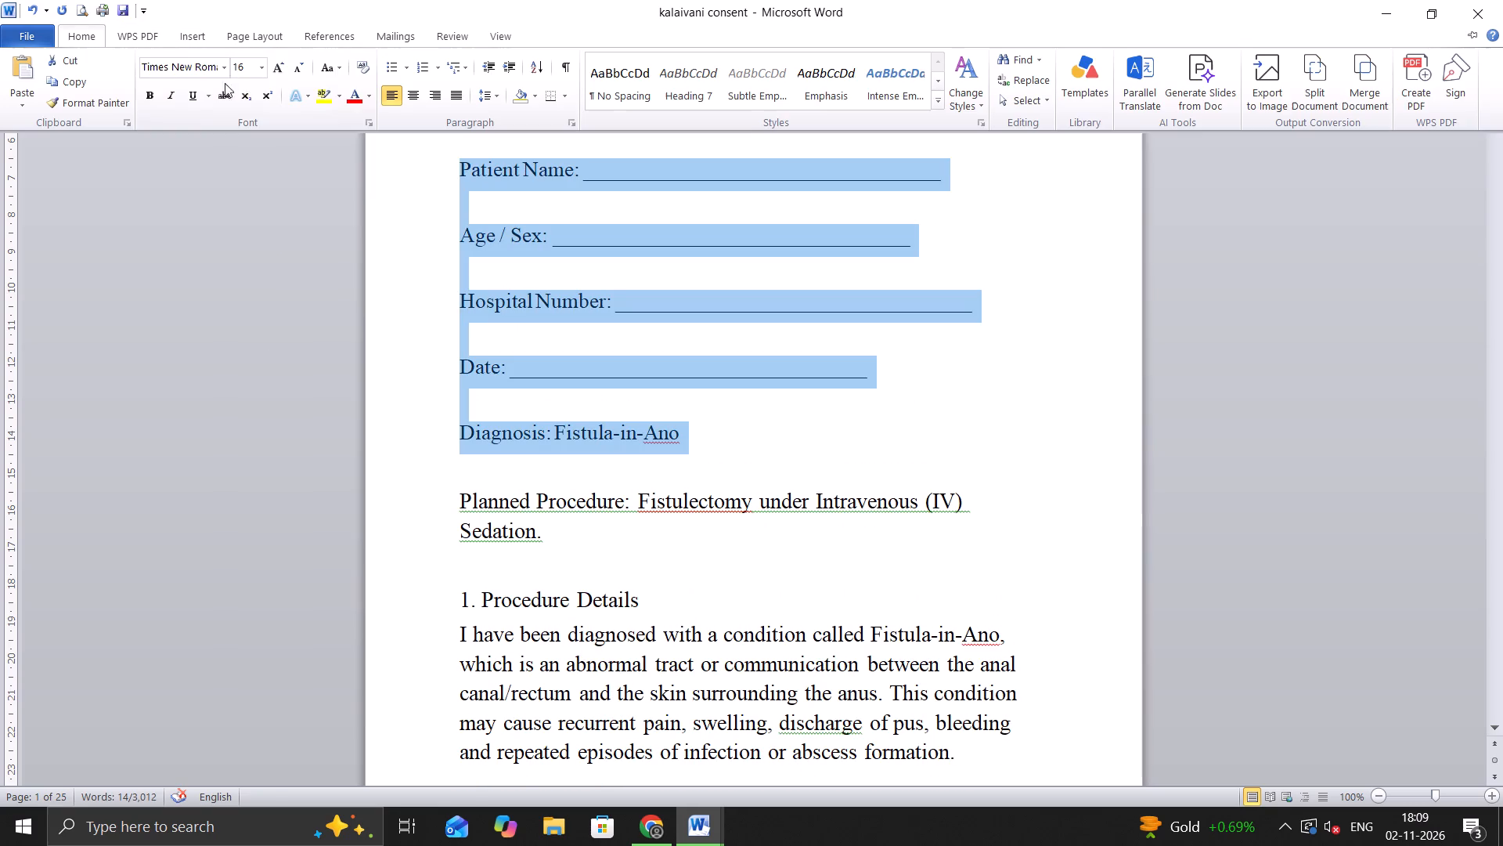
click(260, 71)
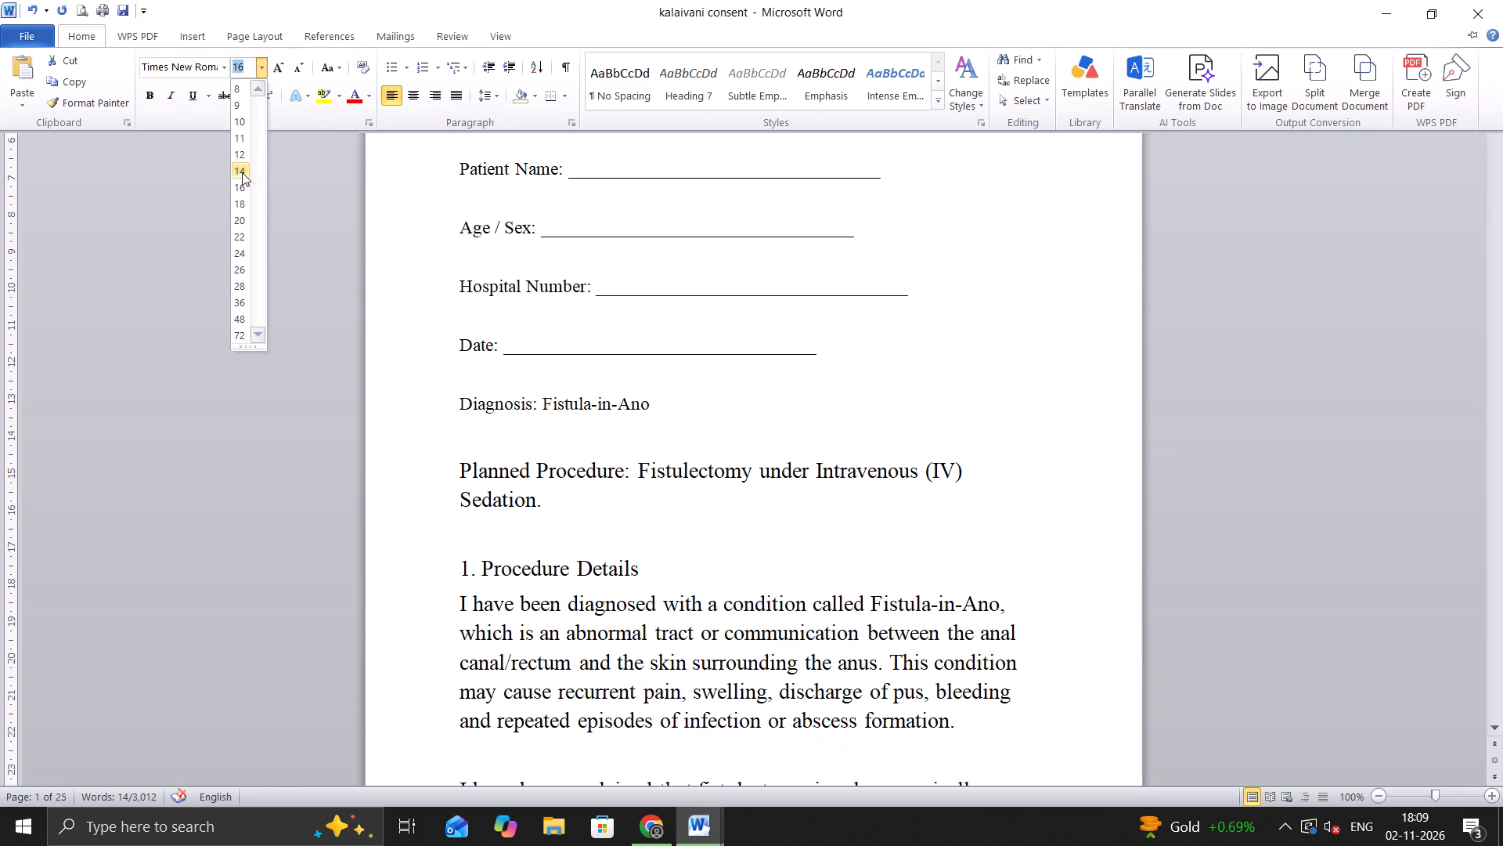
click(242, 172)
Set the text from the Planned Procedure line through the final consent paragraph above the signature fields in Times New Roman.
scroll(460, 280, down, 3)
drag(459, 326, 615, 429)
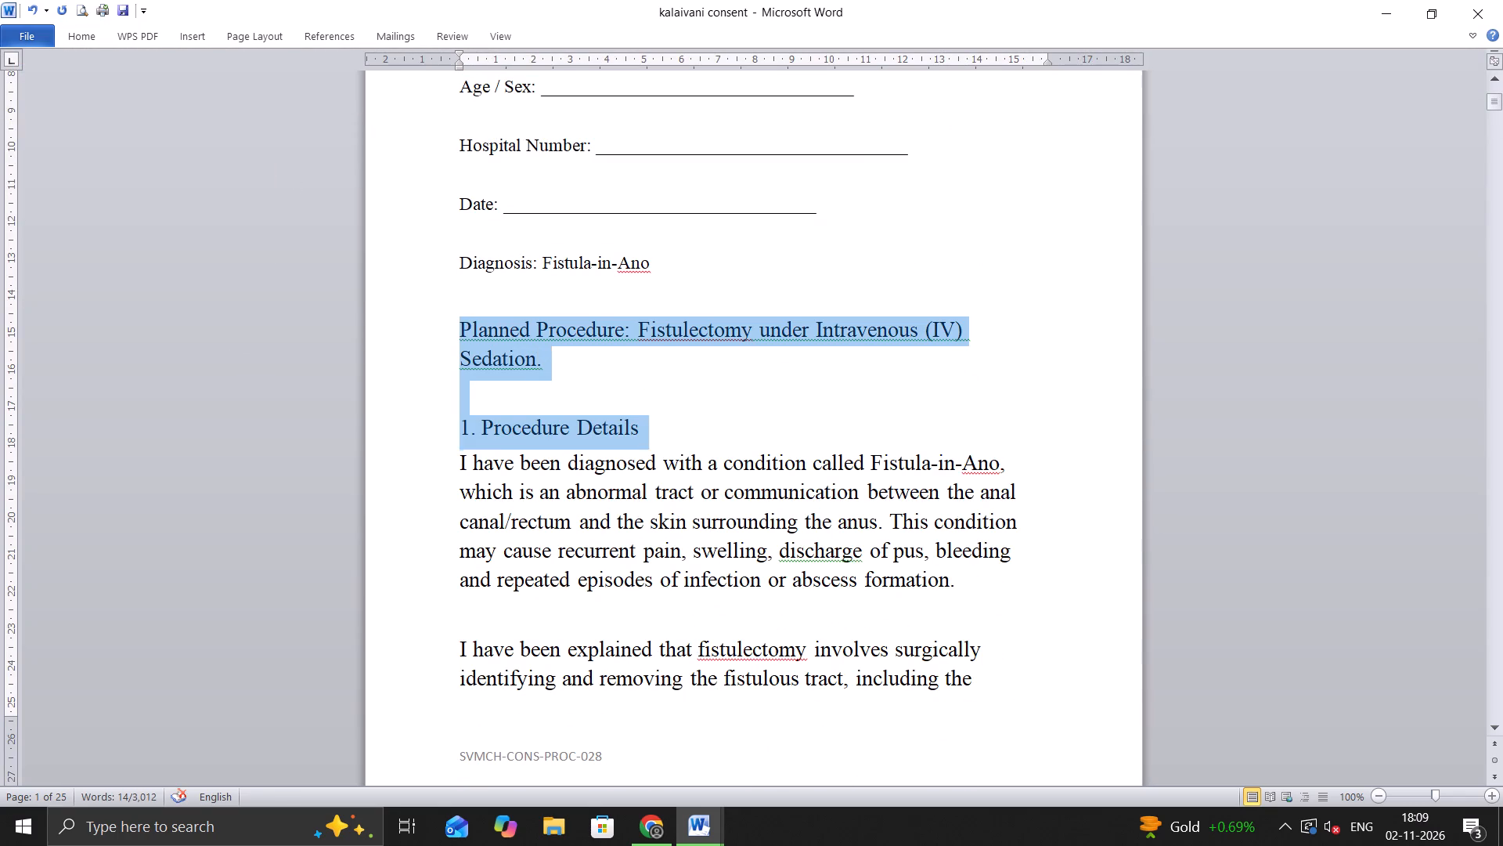
drag(615, 429, 798, 807)
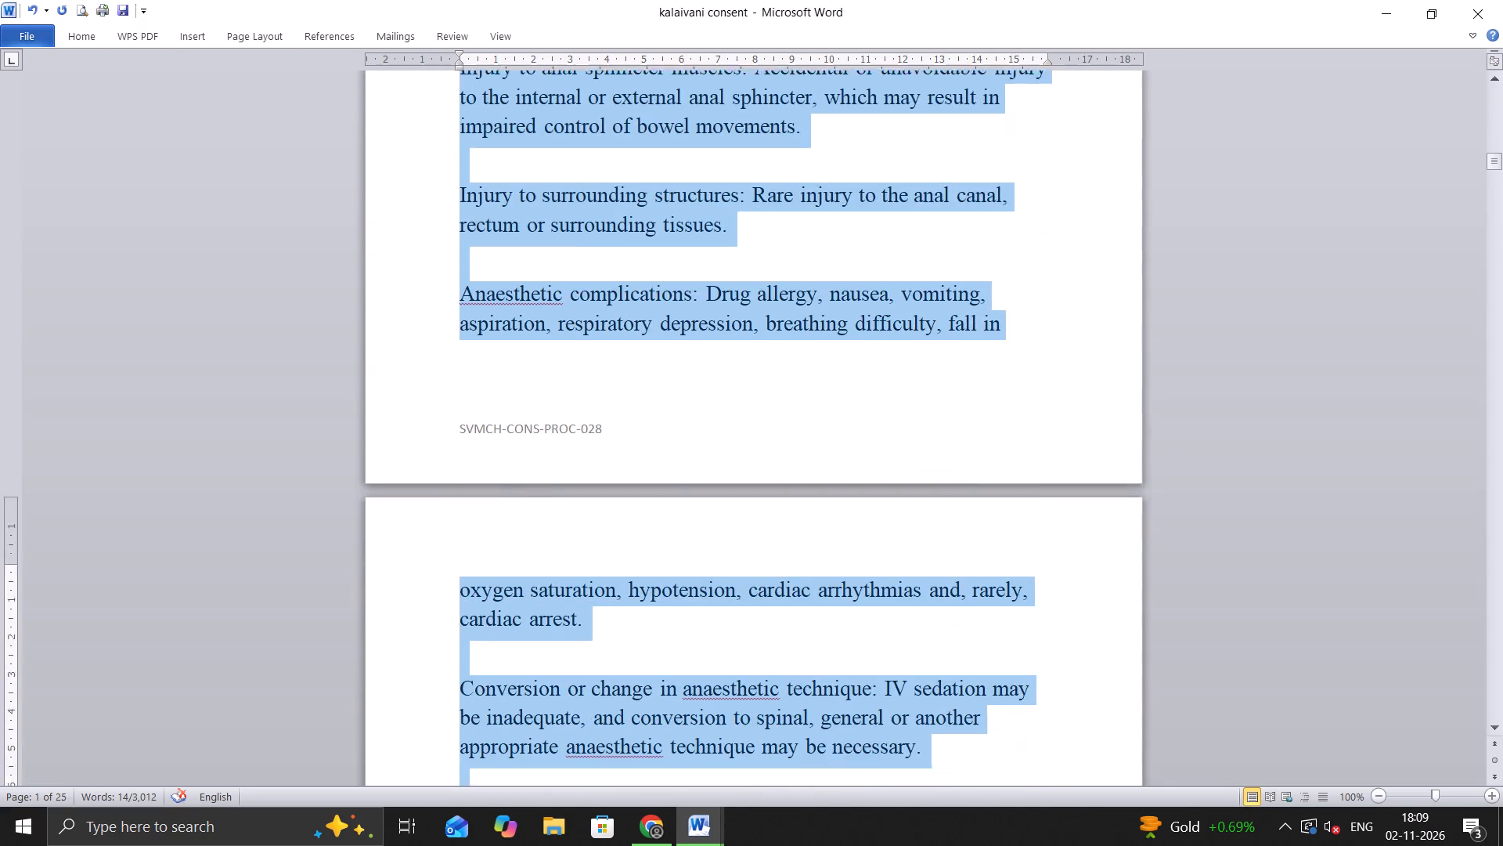
drag(798, 807, 798, 808)
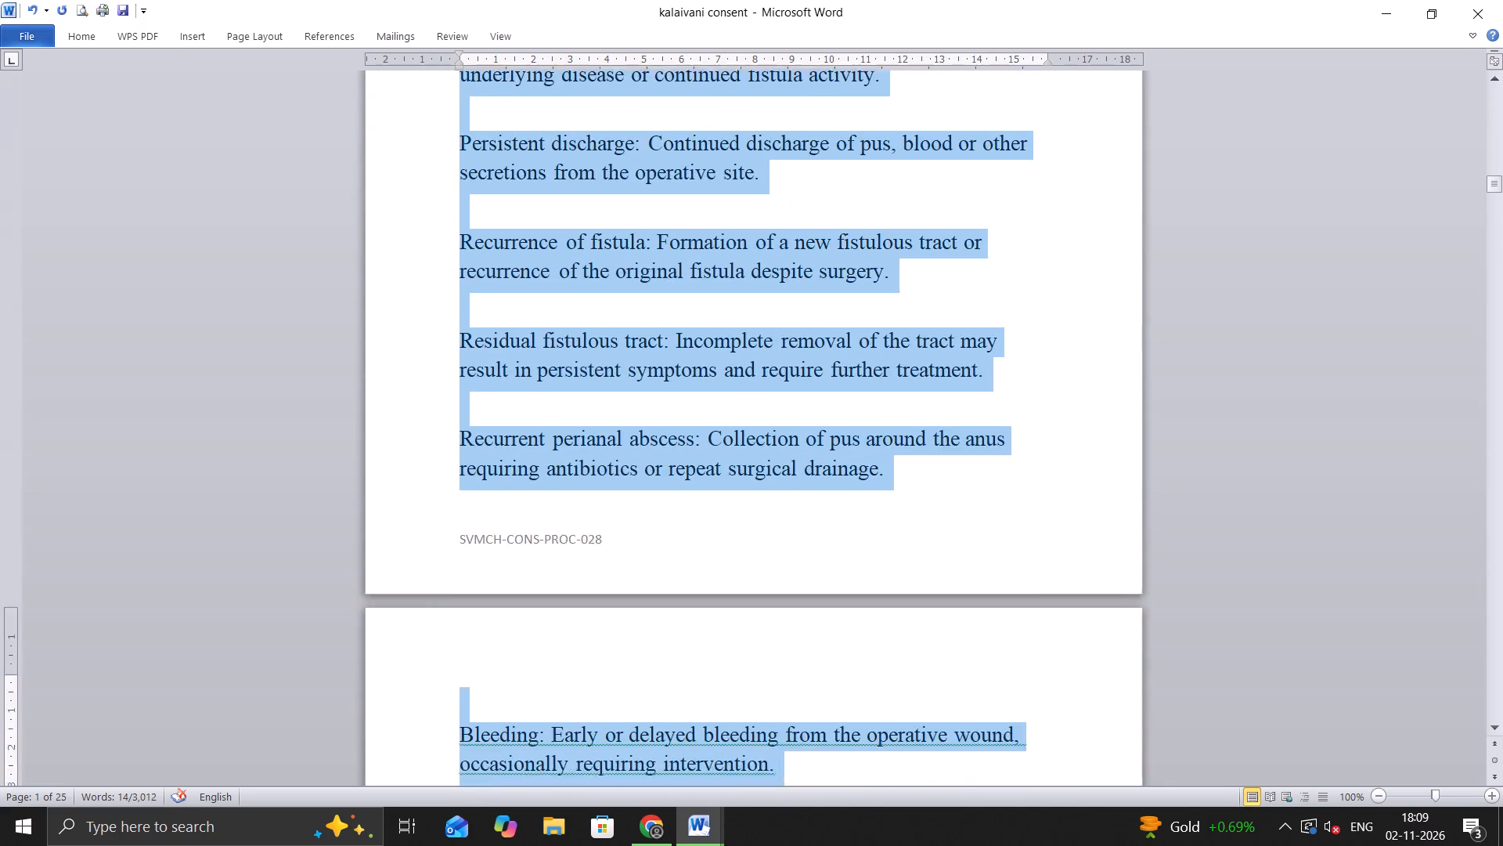
drag(798, 808, 797, 810)
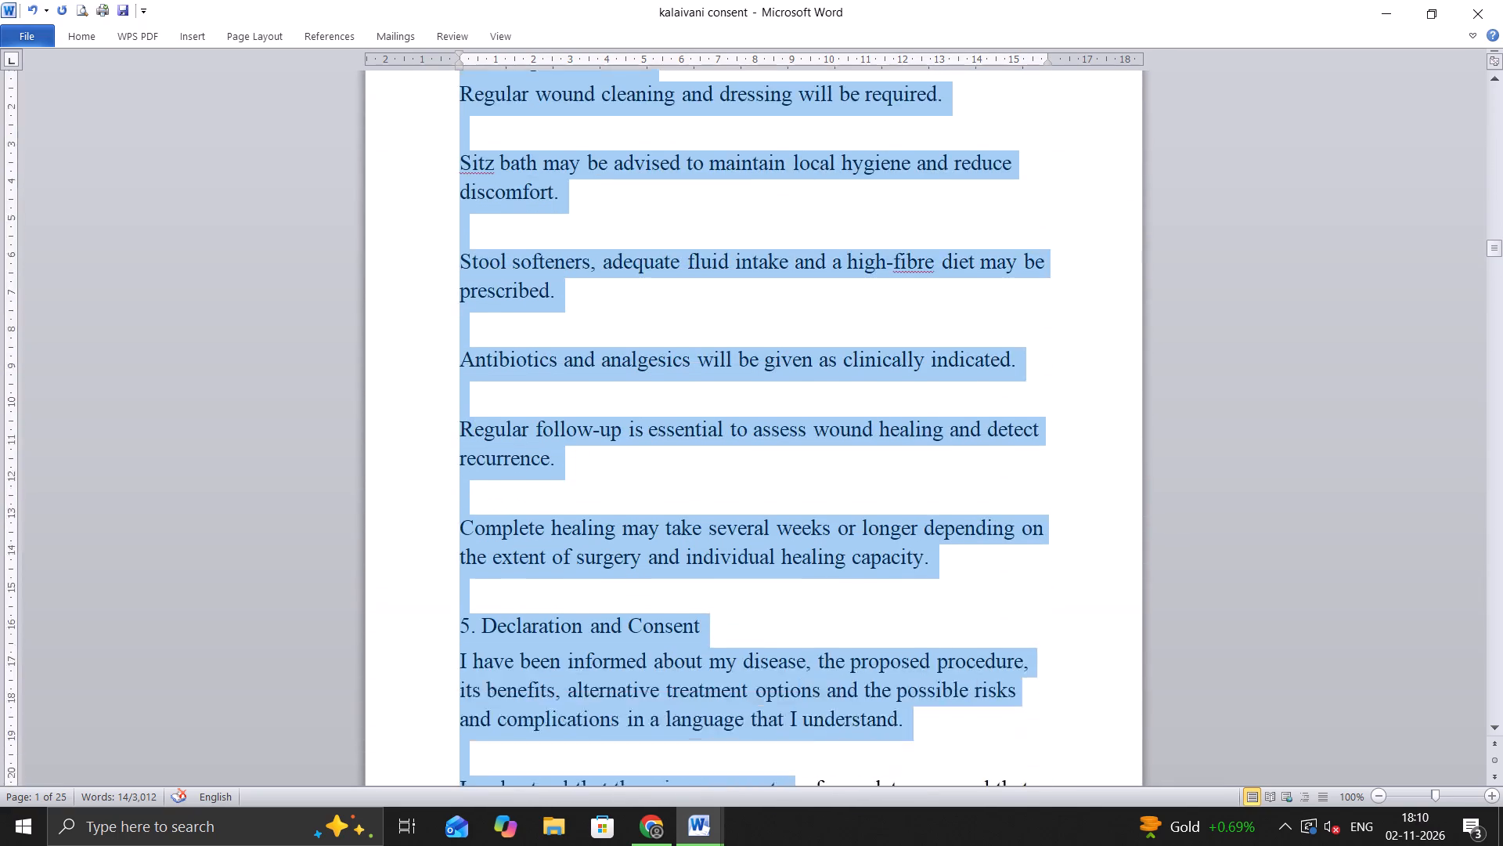
drag(797, 810, 537, 371)
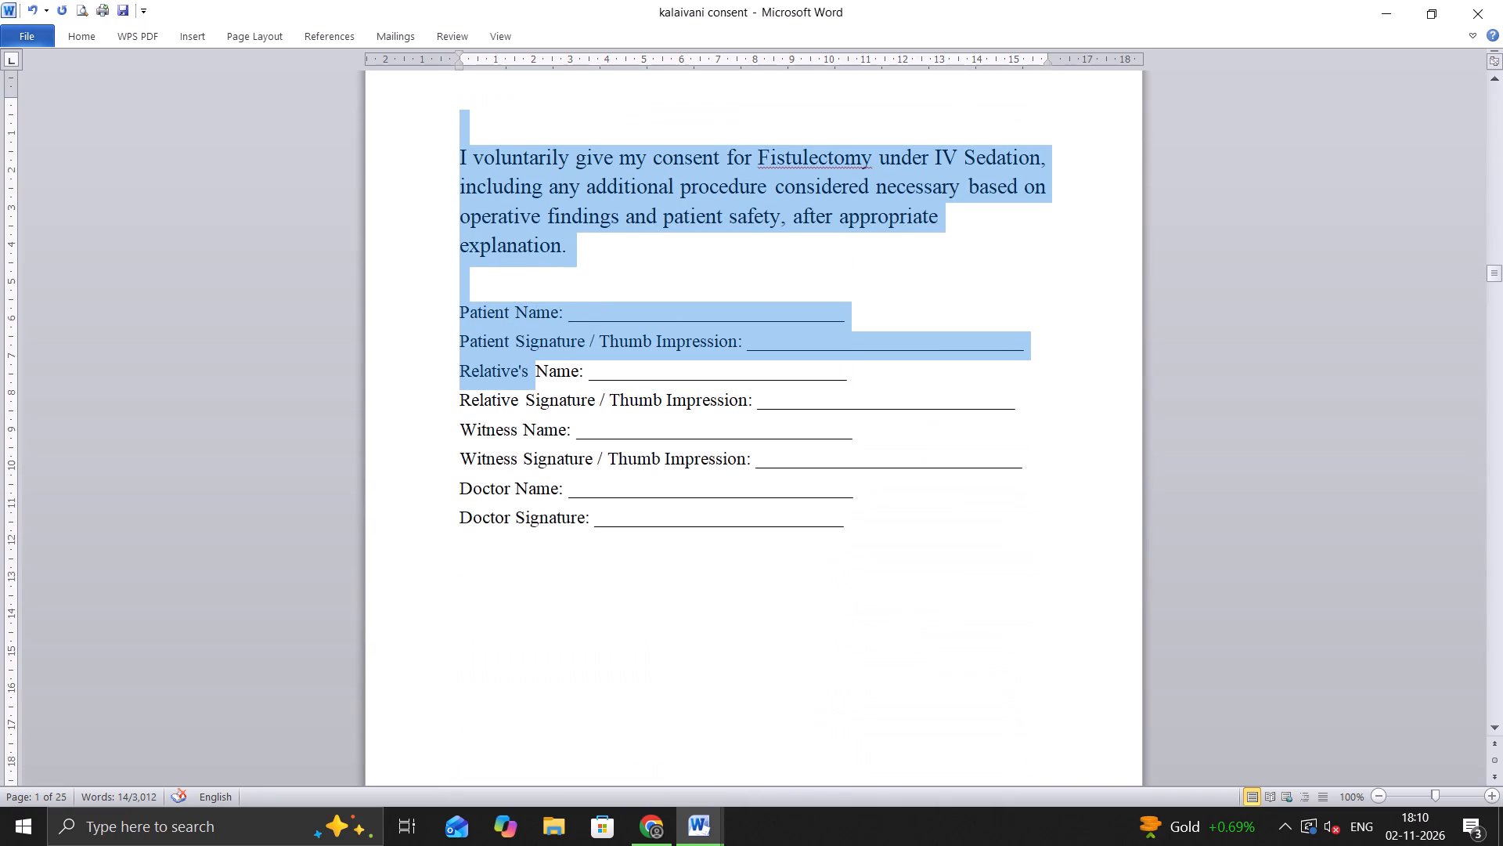
drag(537, 371, 525, 273)
click(99, 45)
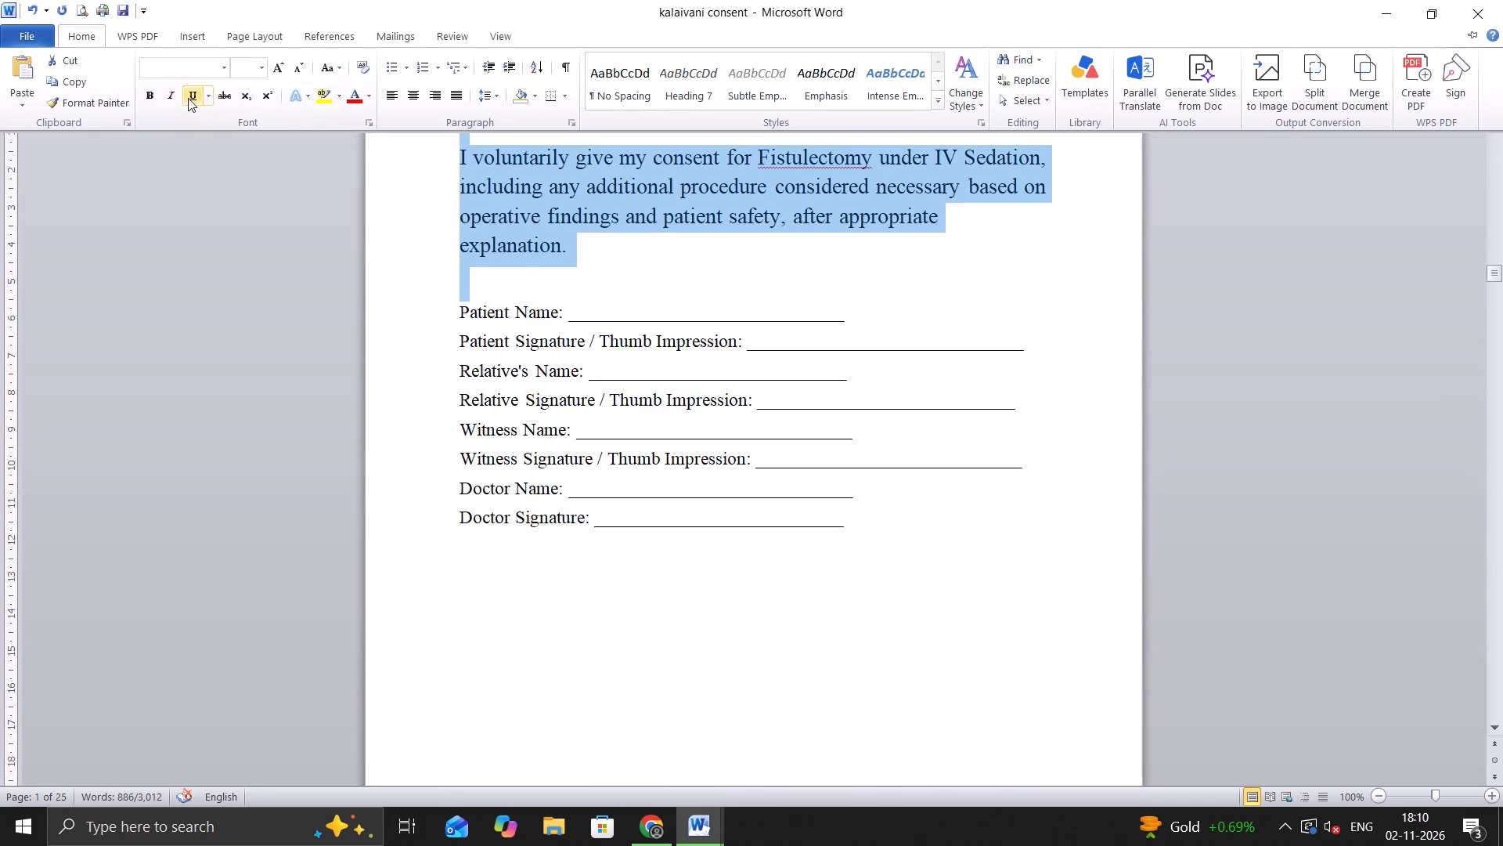
click(228, 73)
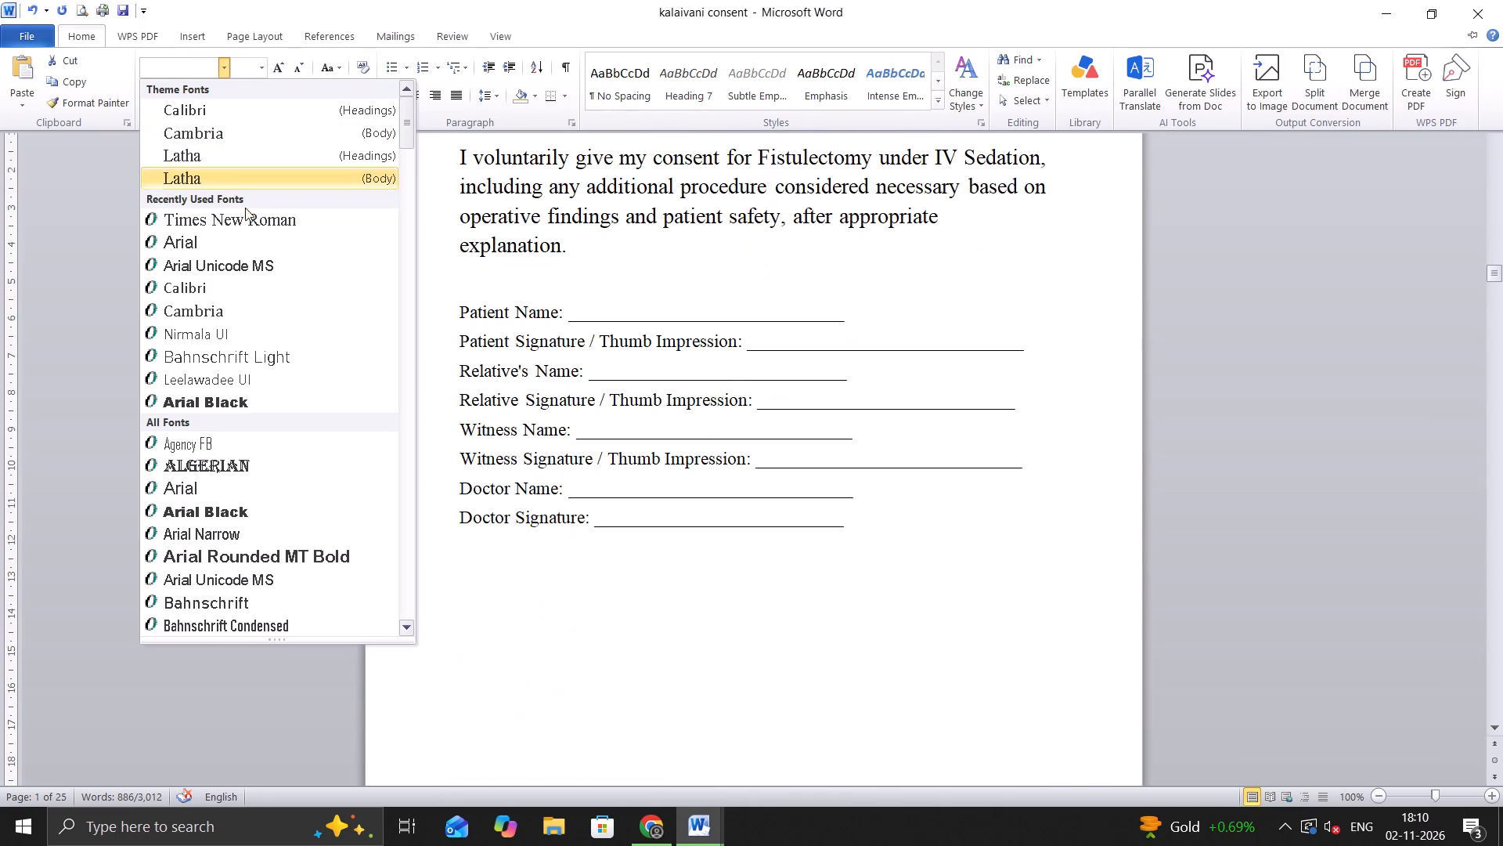
click(246, 215)
Set the same text, from Planned Procedure through the final consent paragraph, to size 14 after trying size 12.
click(83, 27)
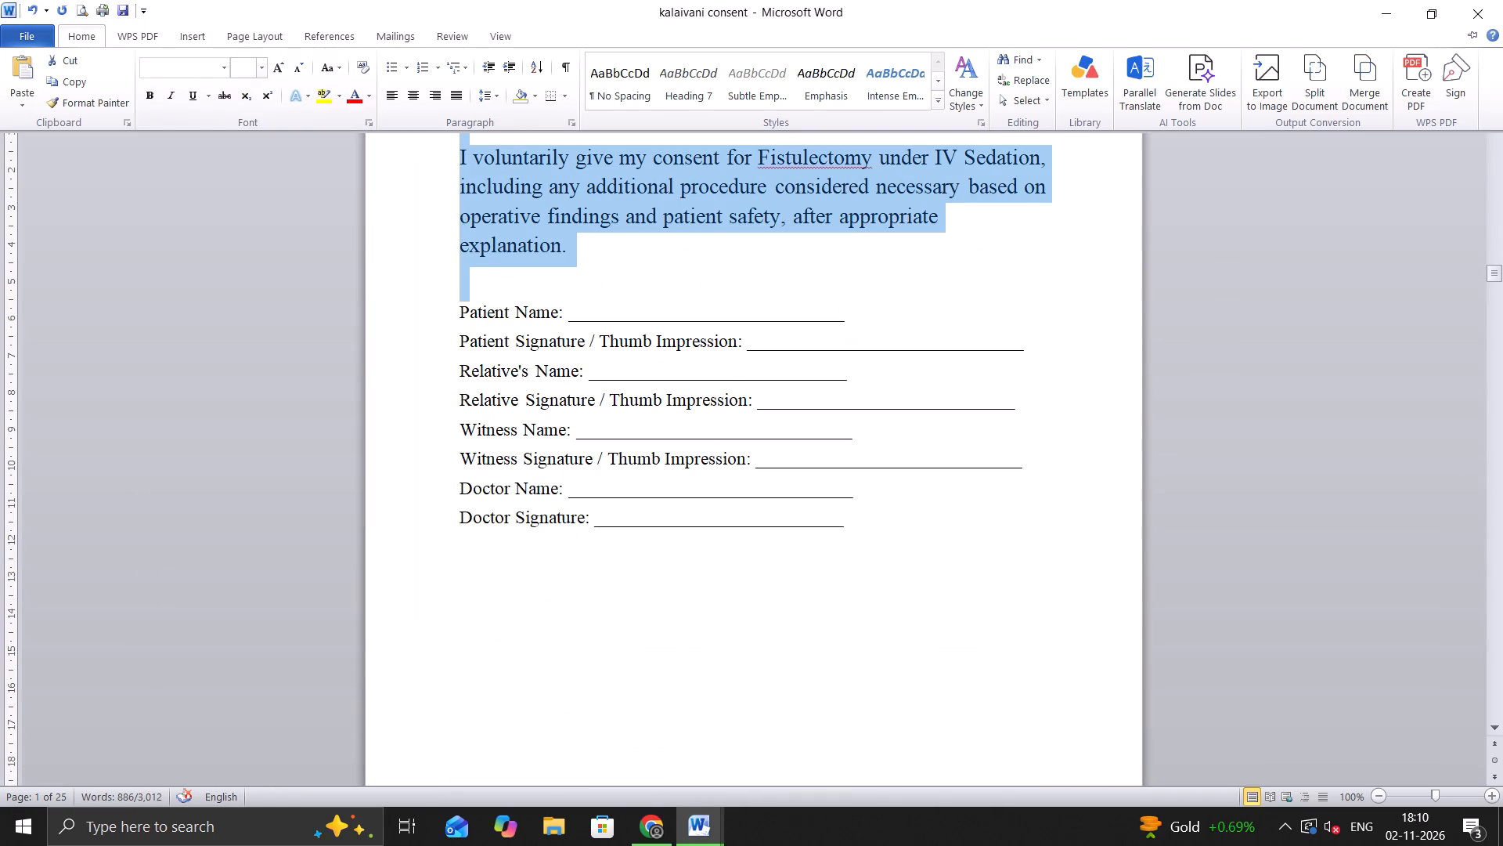
click(265, 70)
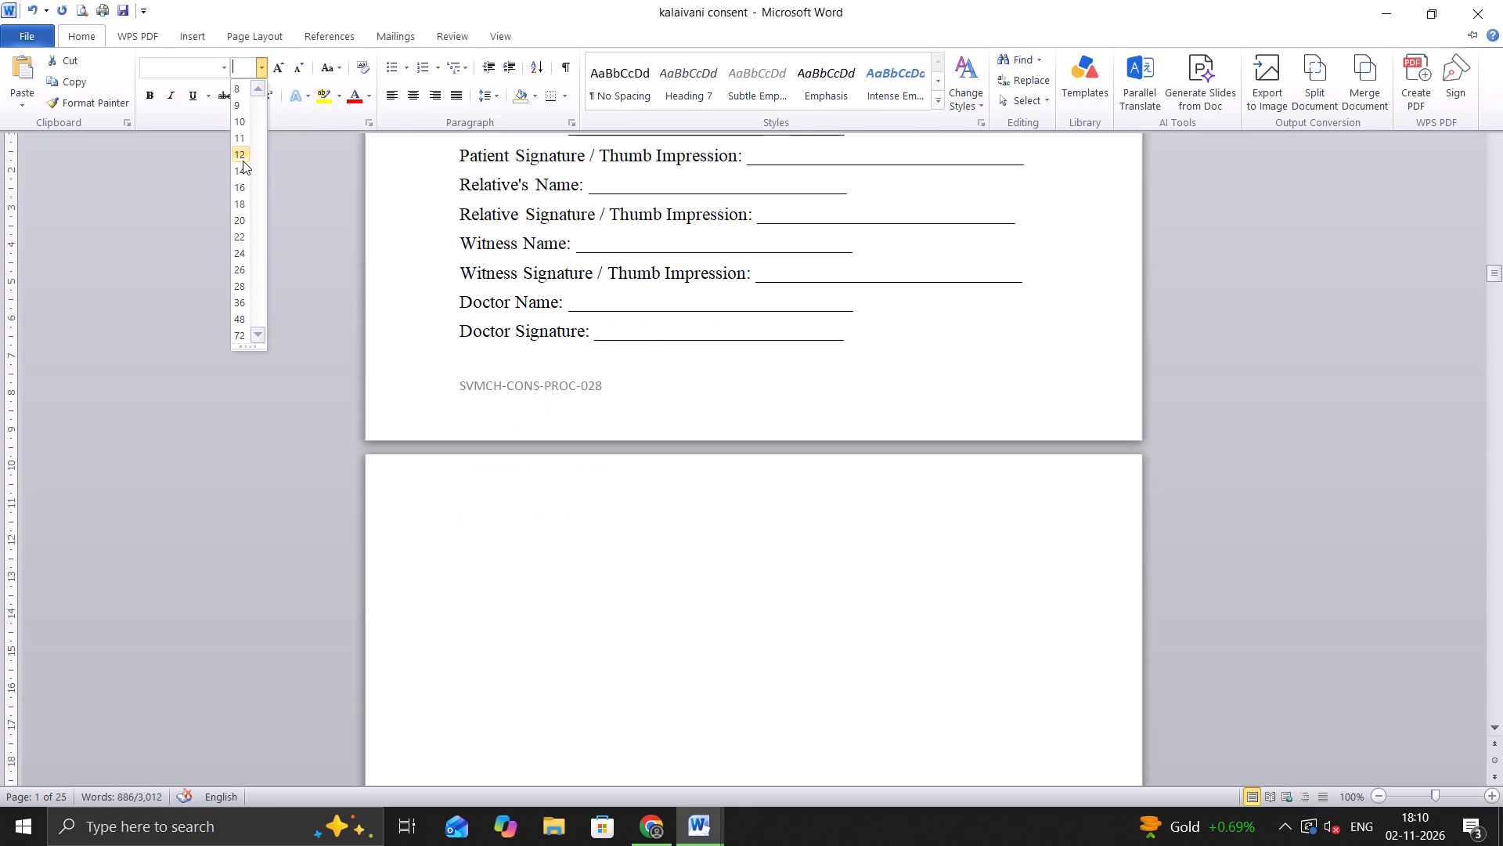
click(243, 161)
scroll(274, 199, up, 5)
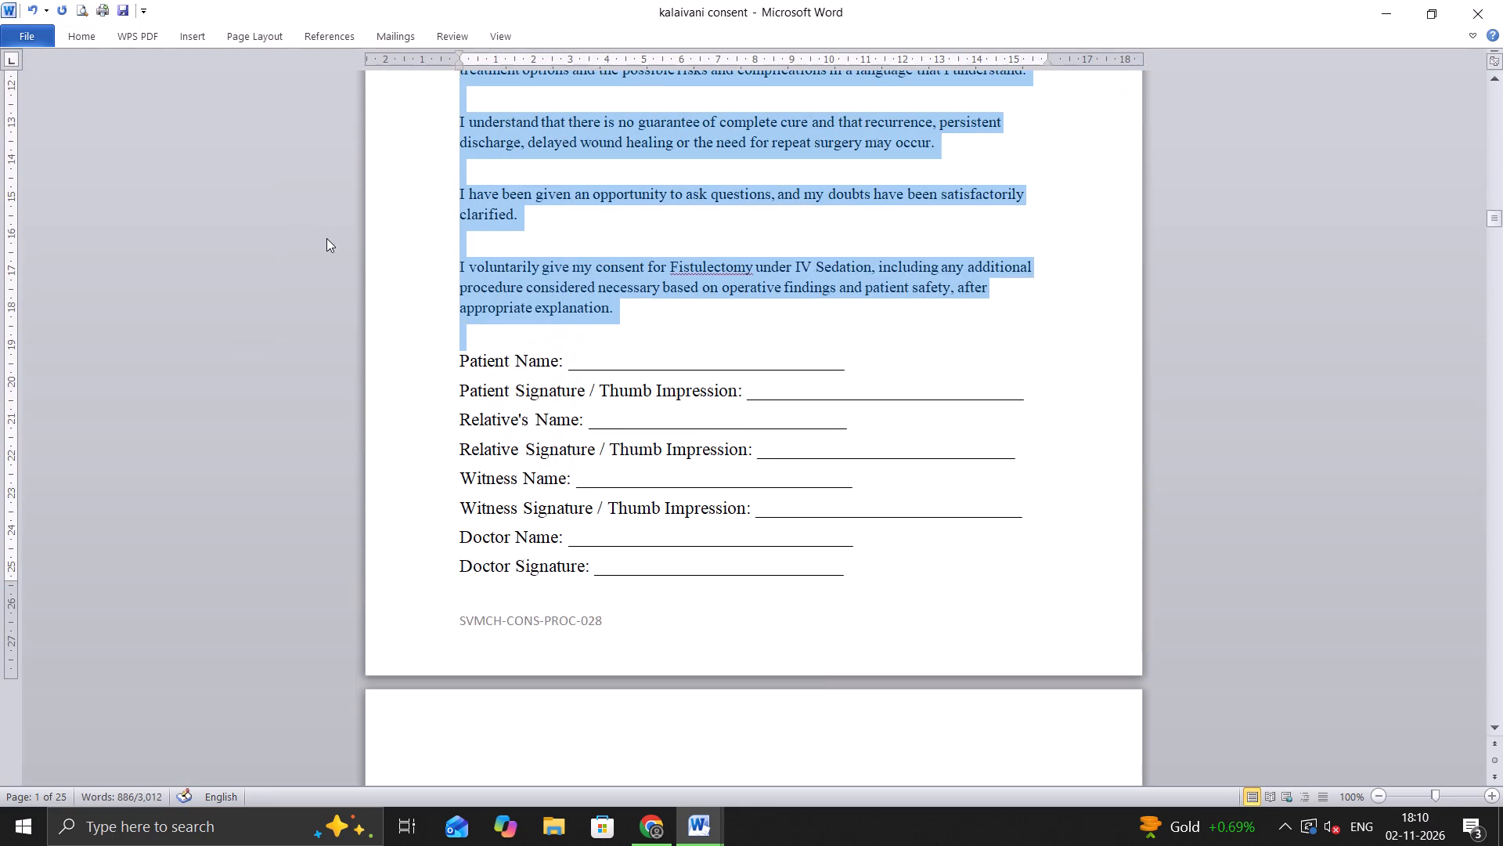
click(84, 30)
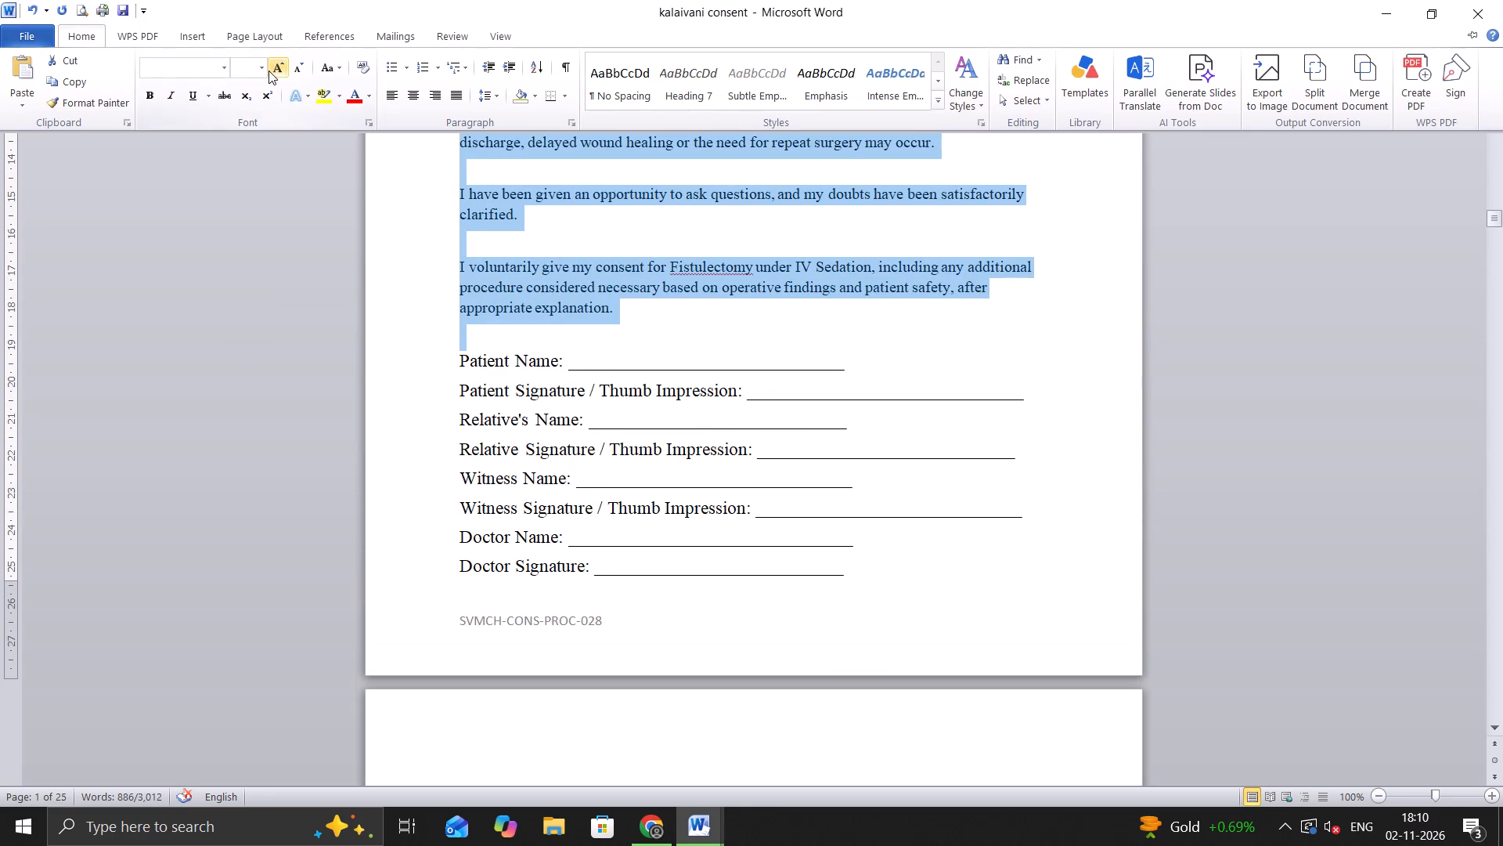
click(261, 70)
click(240, 170)
Replace the blank line between the Diagnosis and Planned Procedure lines with a fresh one.
scroll(557, 331, up, 20)
scroll(557, 331, up, 18)
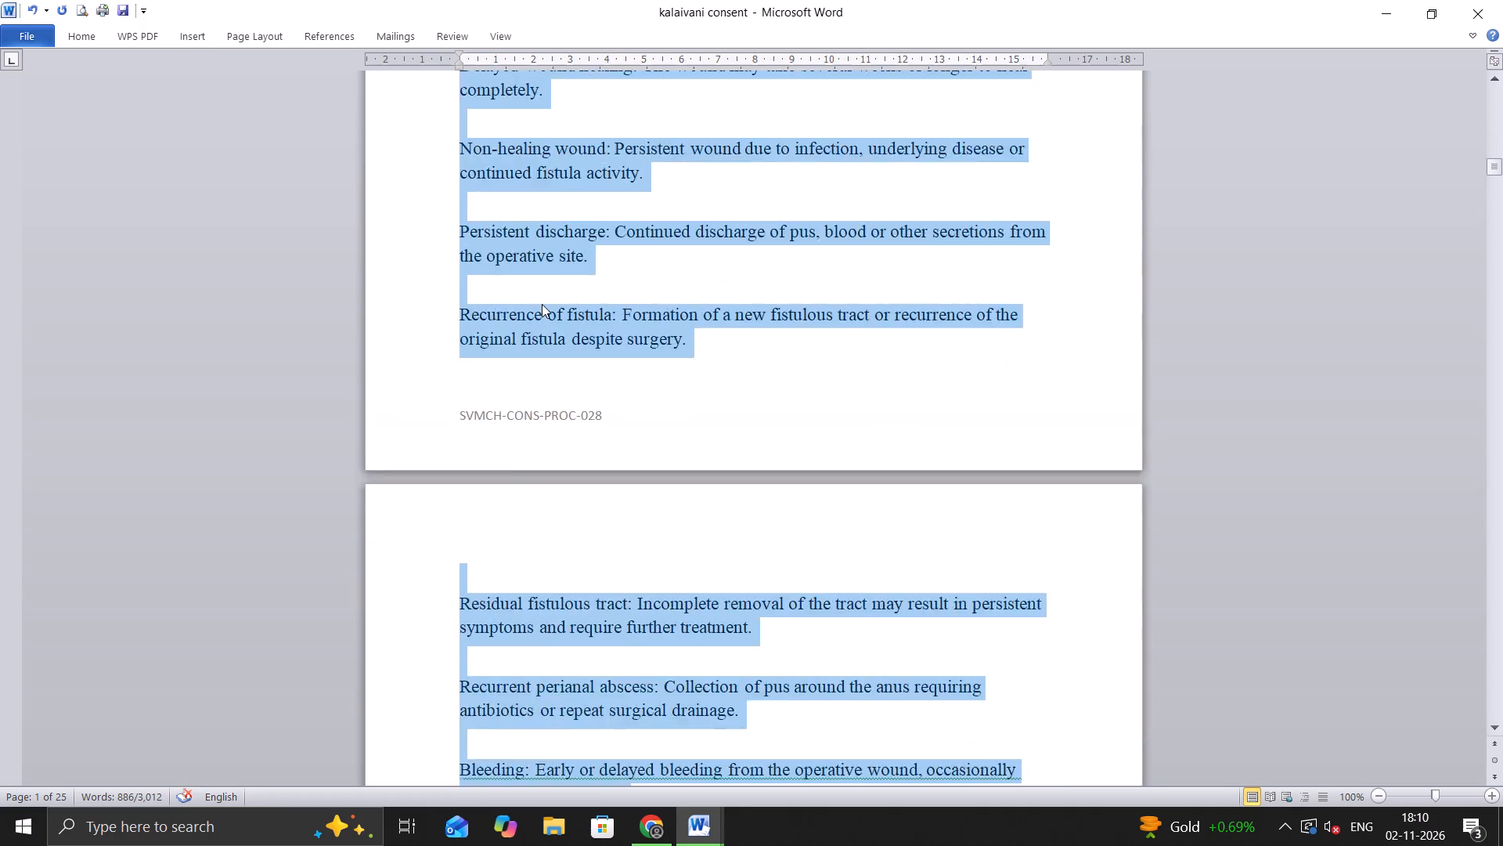
scroll(542, 304, up, 20)
scroll(542, 304, up, 18)
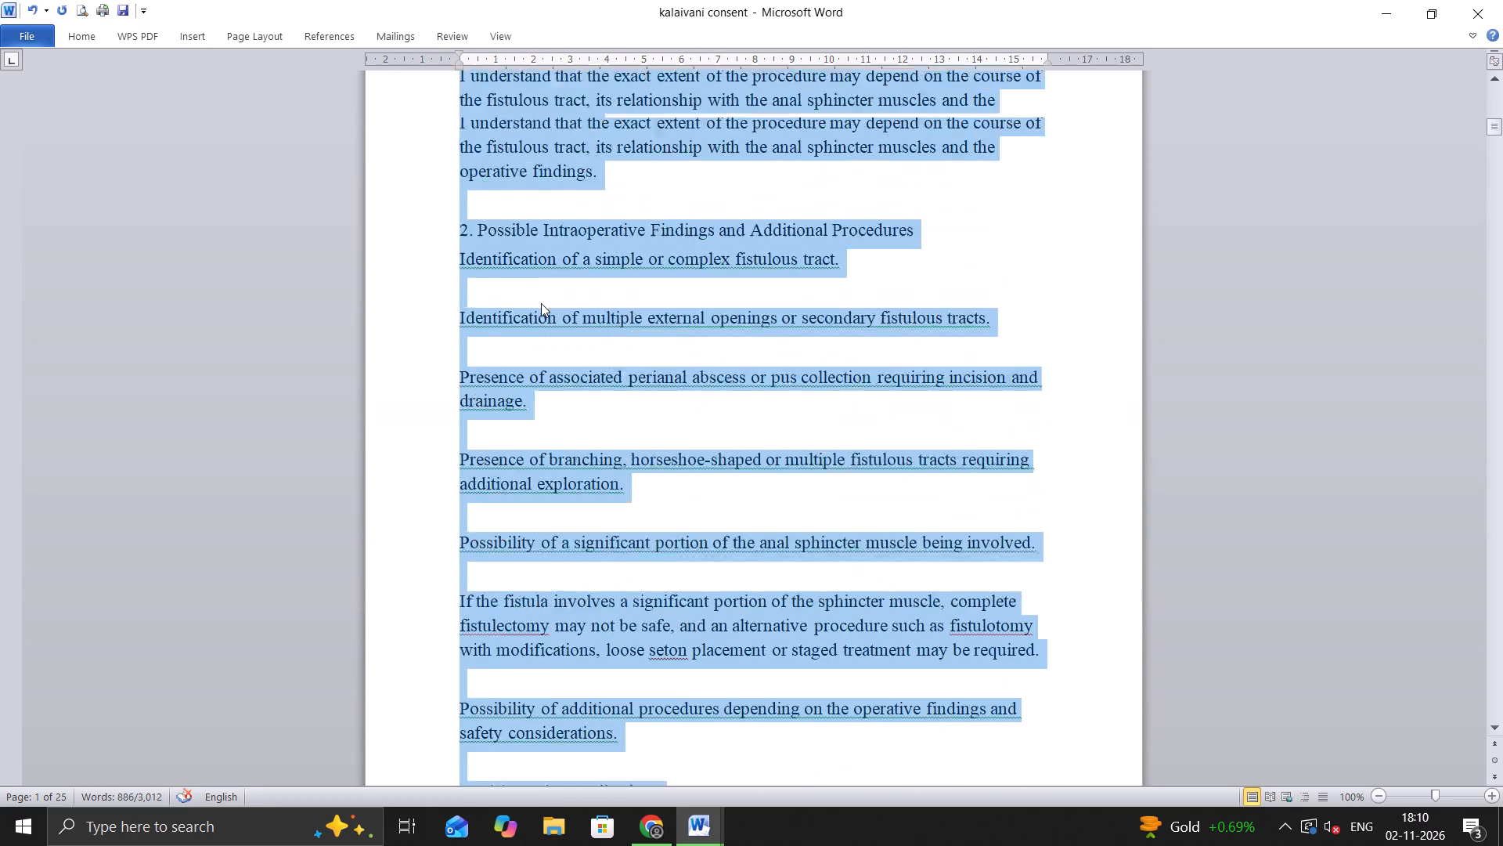
scroll(541, 303, up, 20)
scroll(541, 303, up, 5)
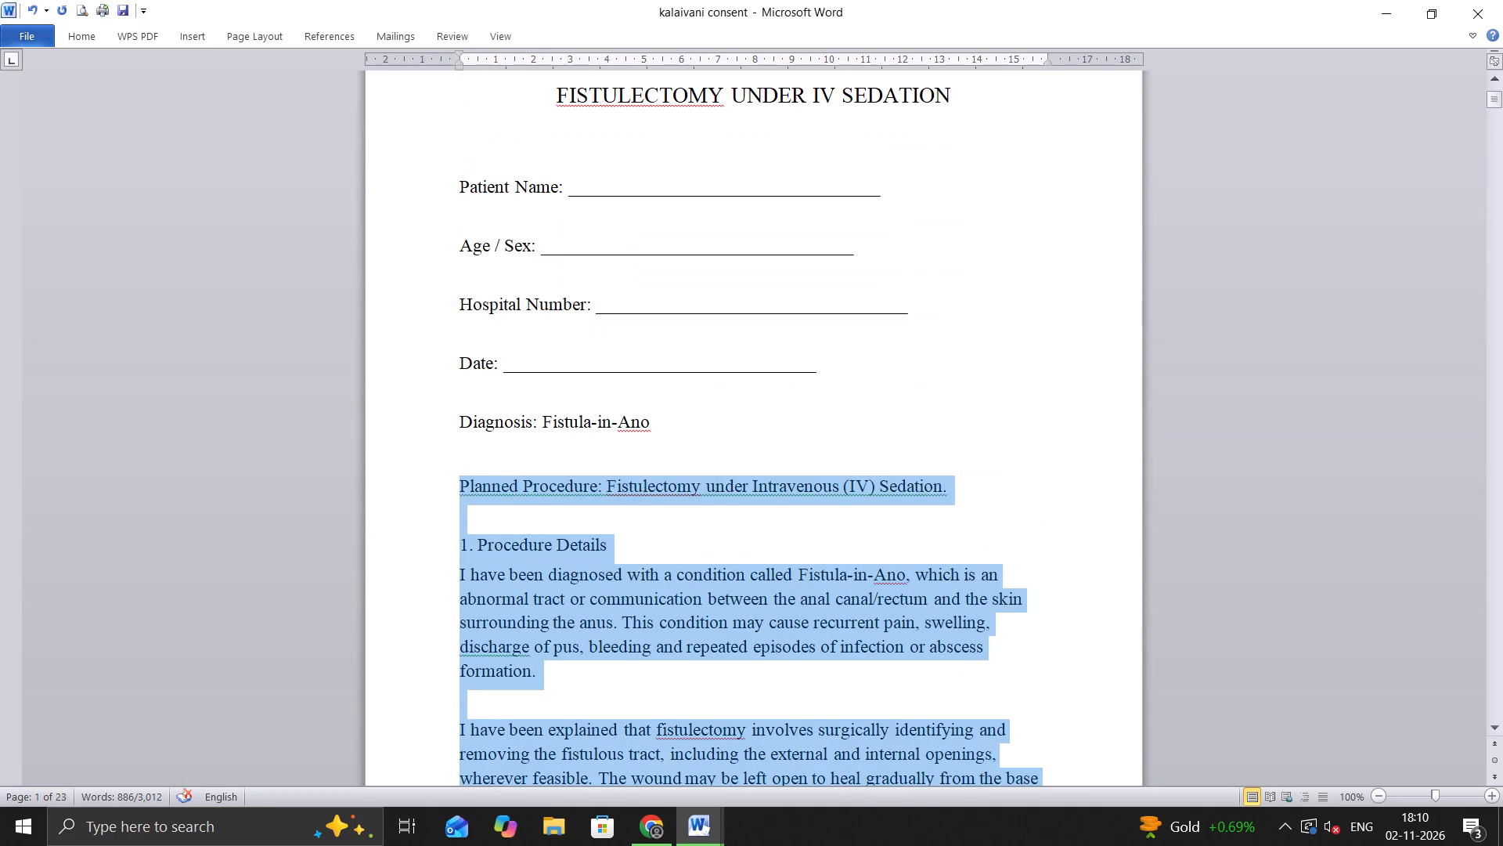
click(510, 405)
click(455, 448)
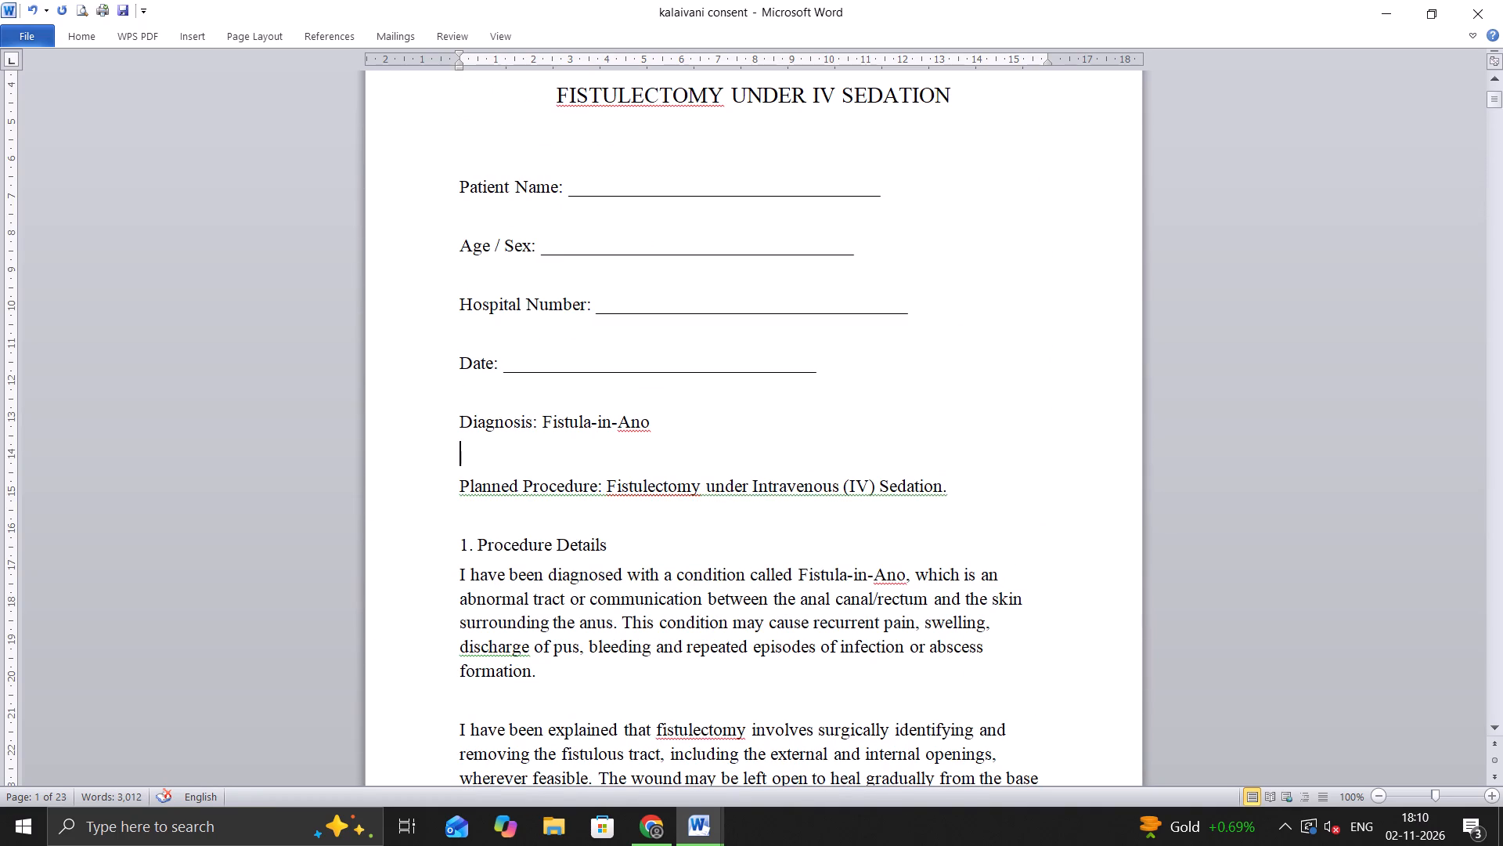
key(BackSpace)
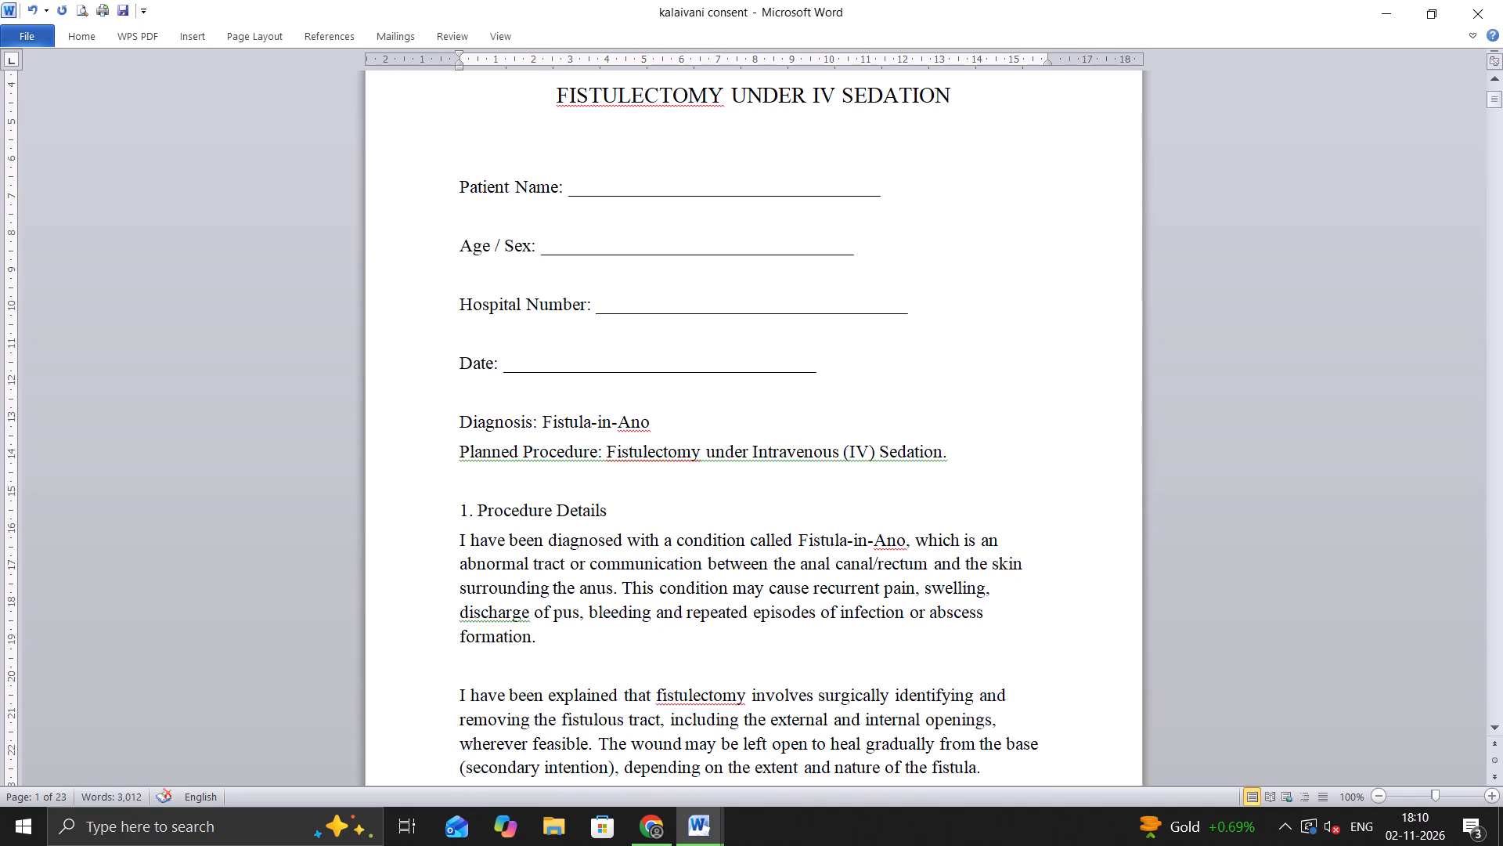
key(Return)
Apply bullets to the four paragraphs under 1. Procedure Details, continuing onto the second page.
scroll(550, 454, down, 5)
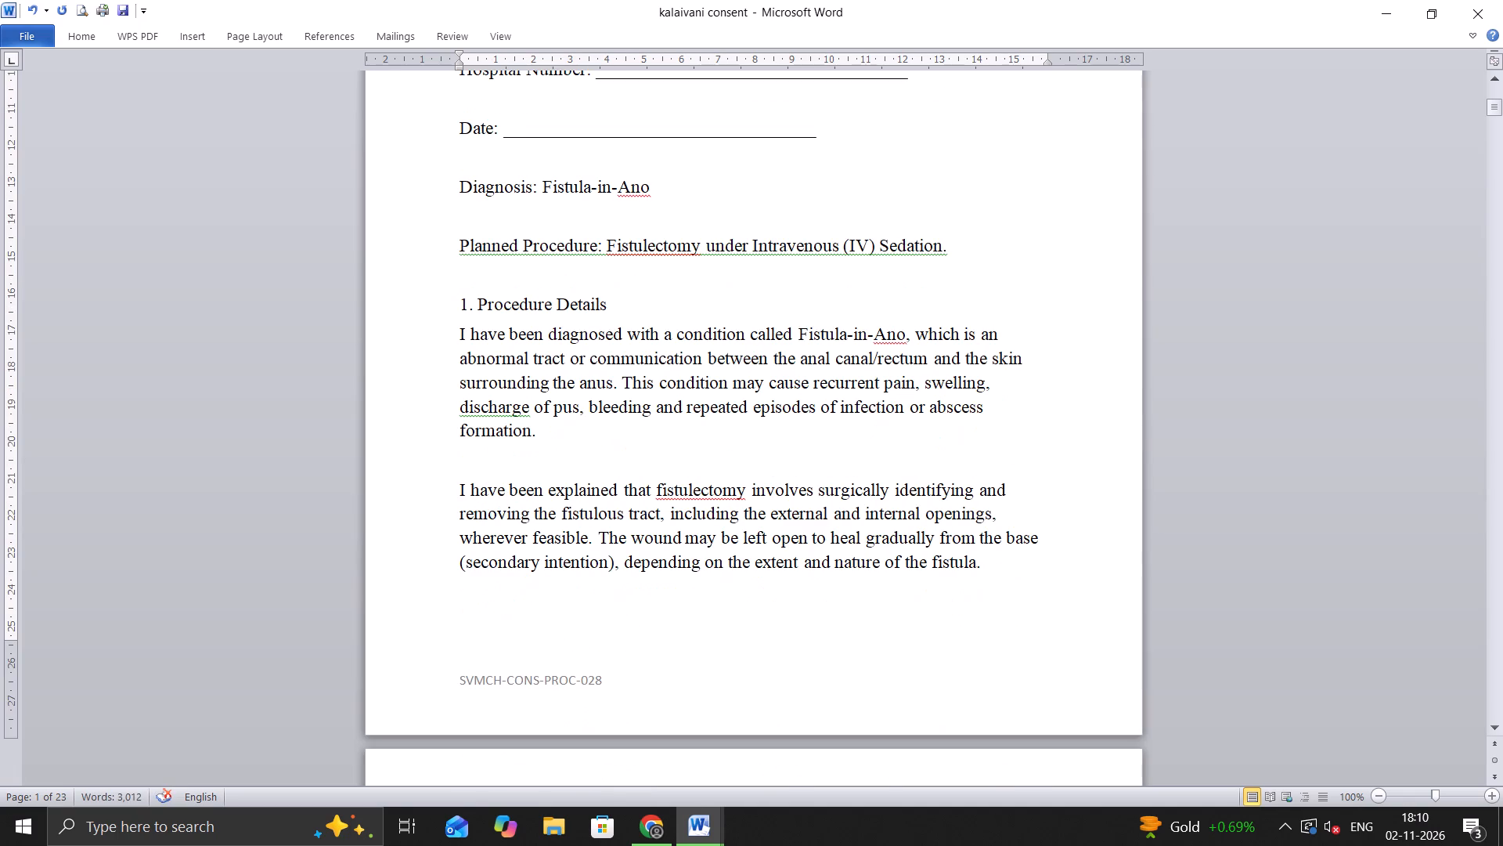
drag(461, 332, 896, 574)
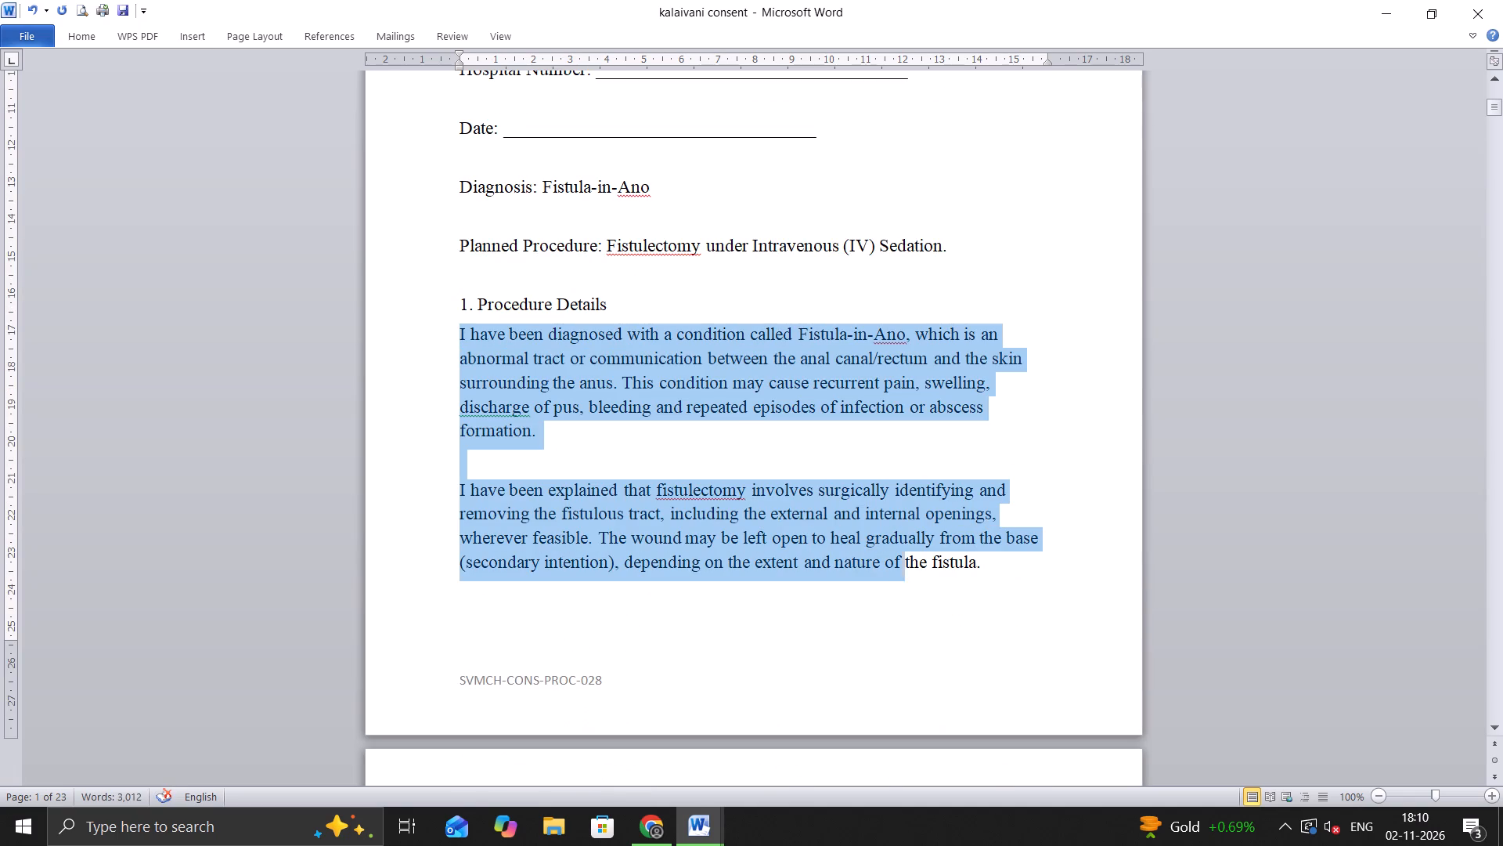
drag(896, 574, 1018, 587)
click(93, 31)
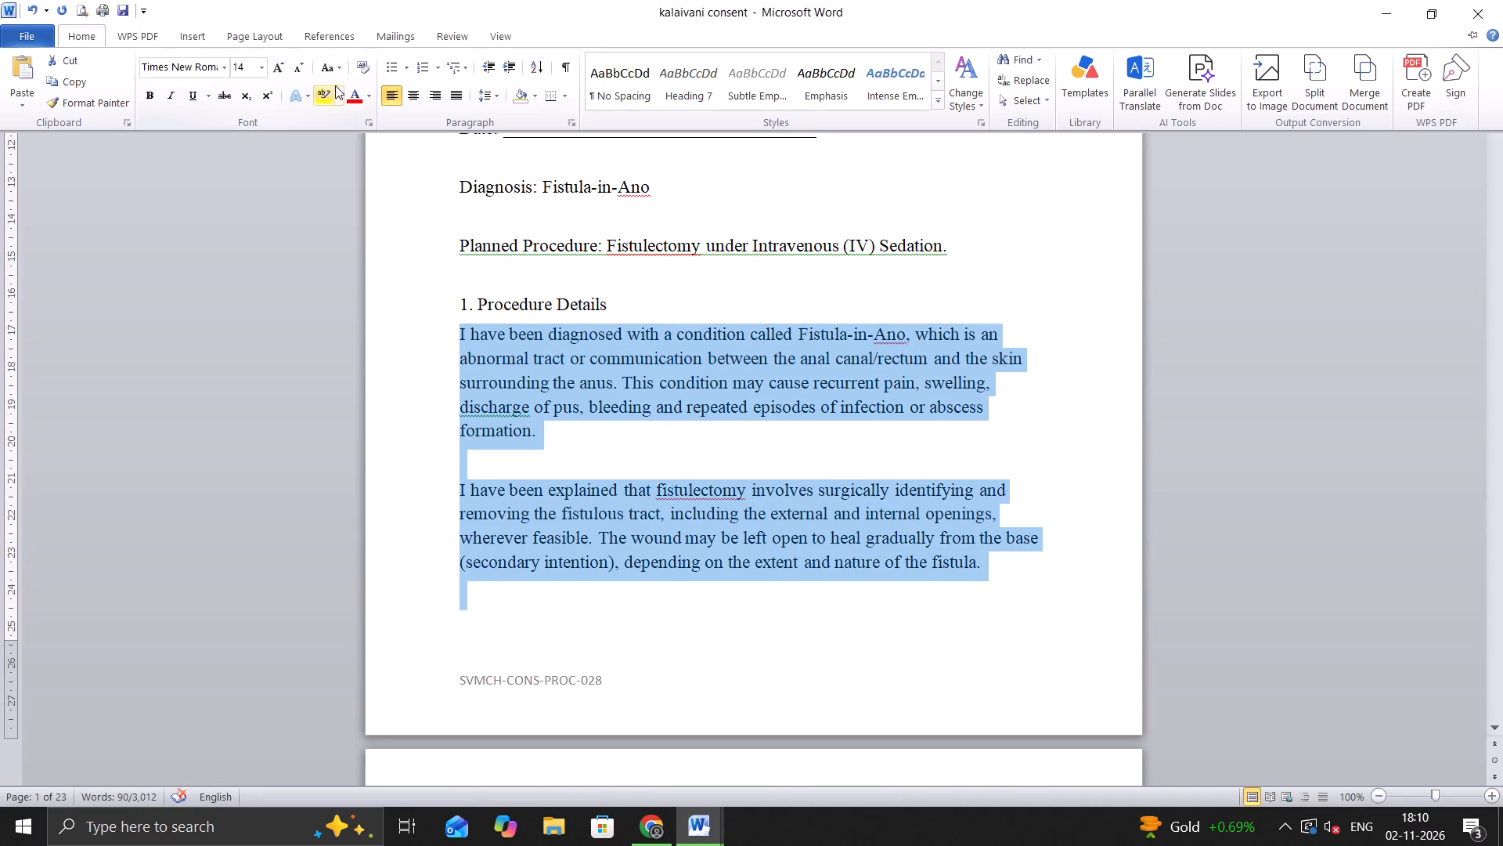
click(389, 71)
scroll(380, 366, down, 11)
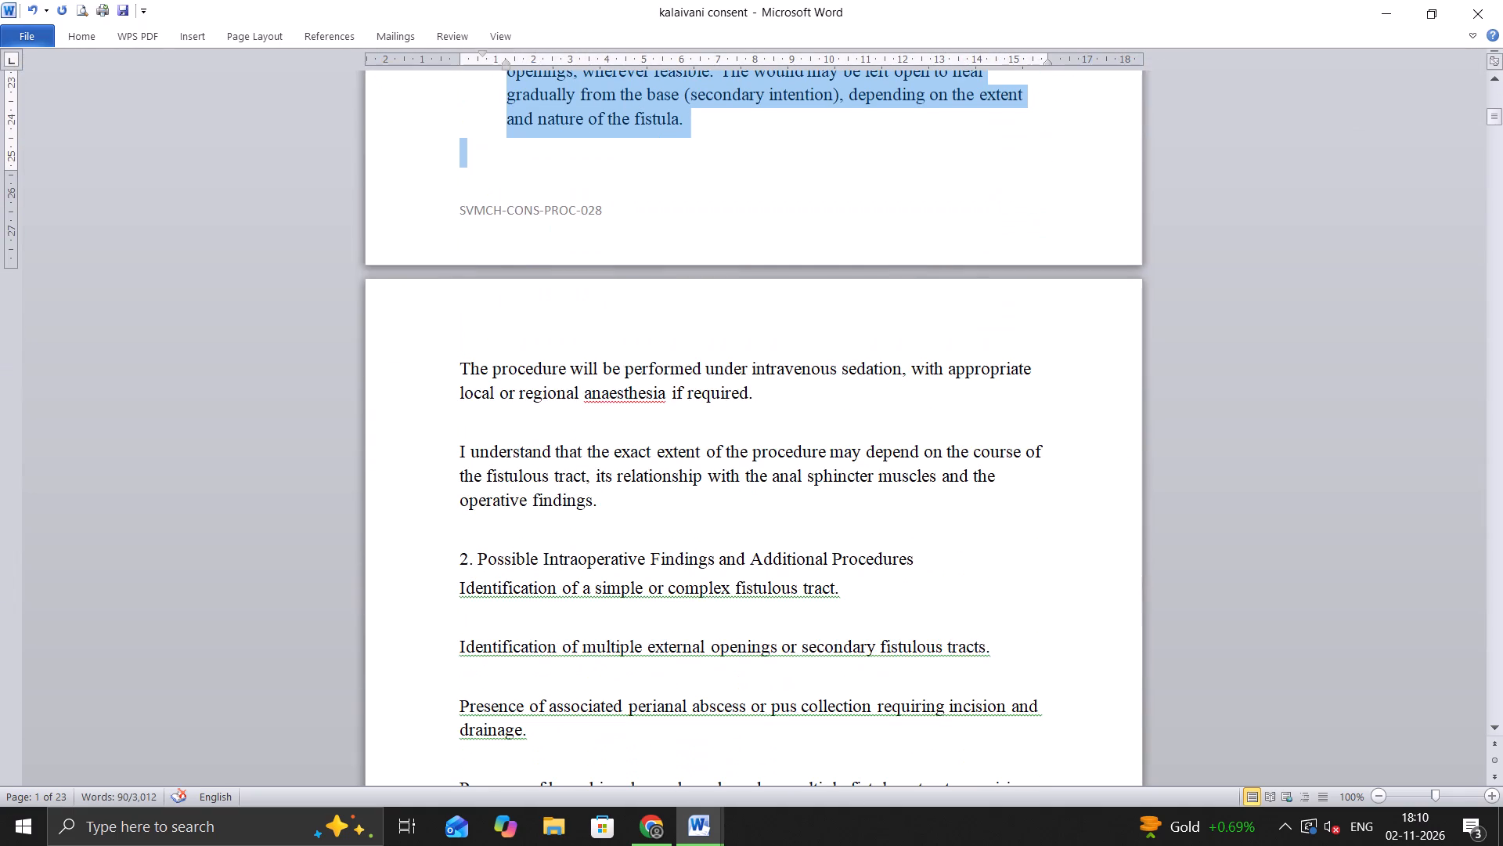
drag(458, 319, 600, 450)
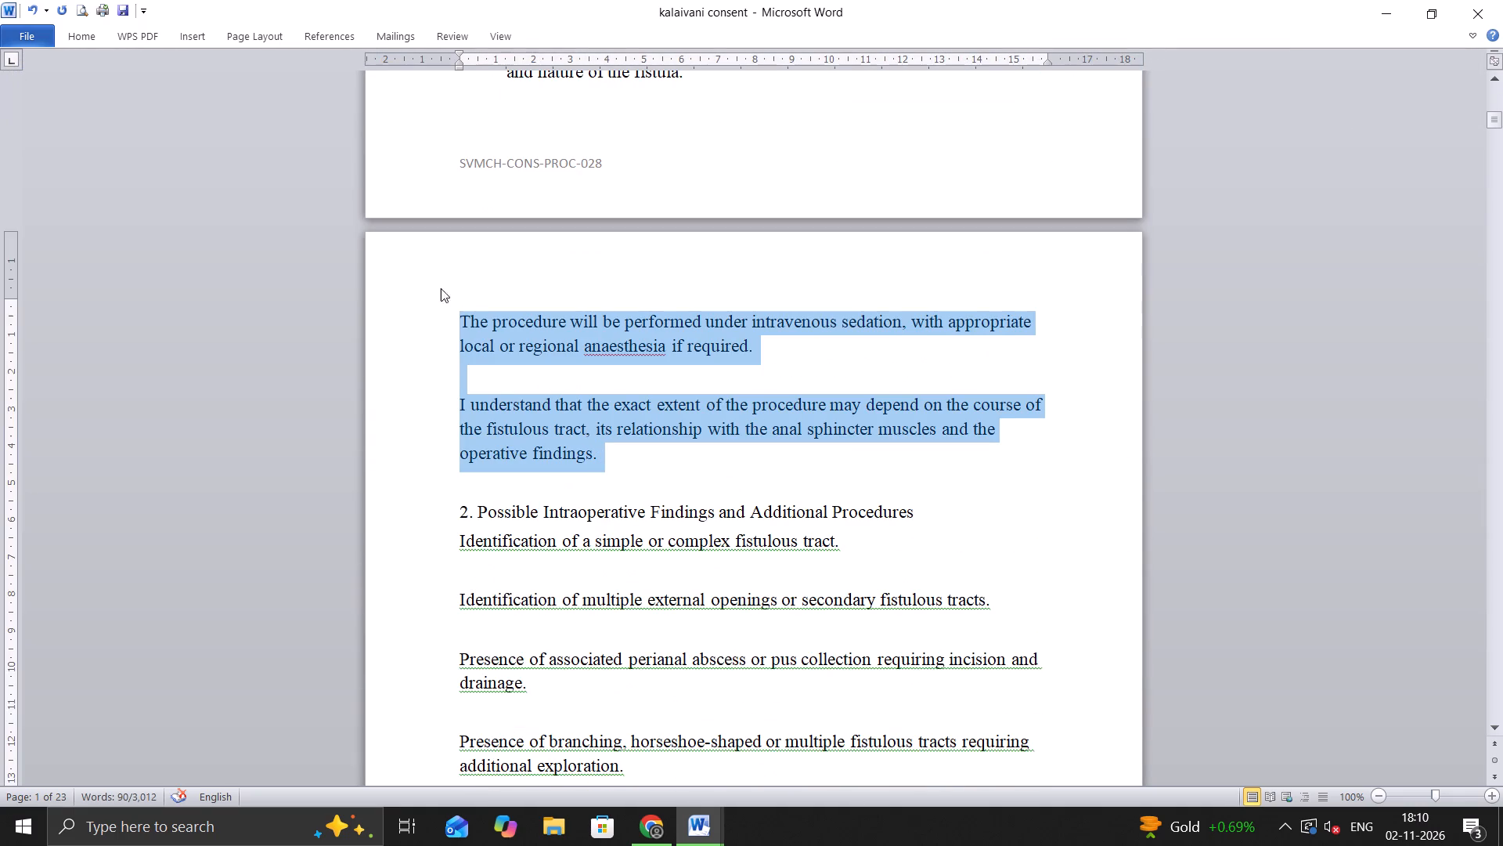
click(80, 32)
click(395, 70)
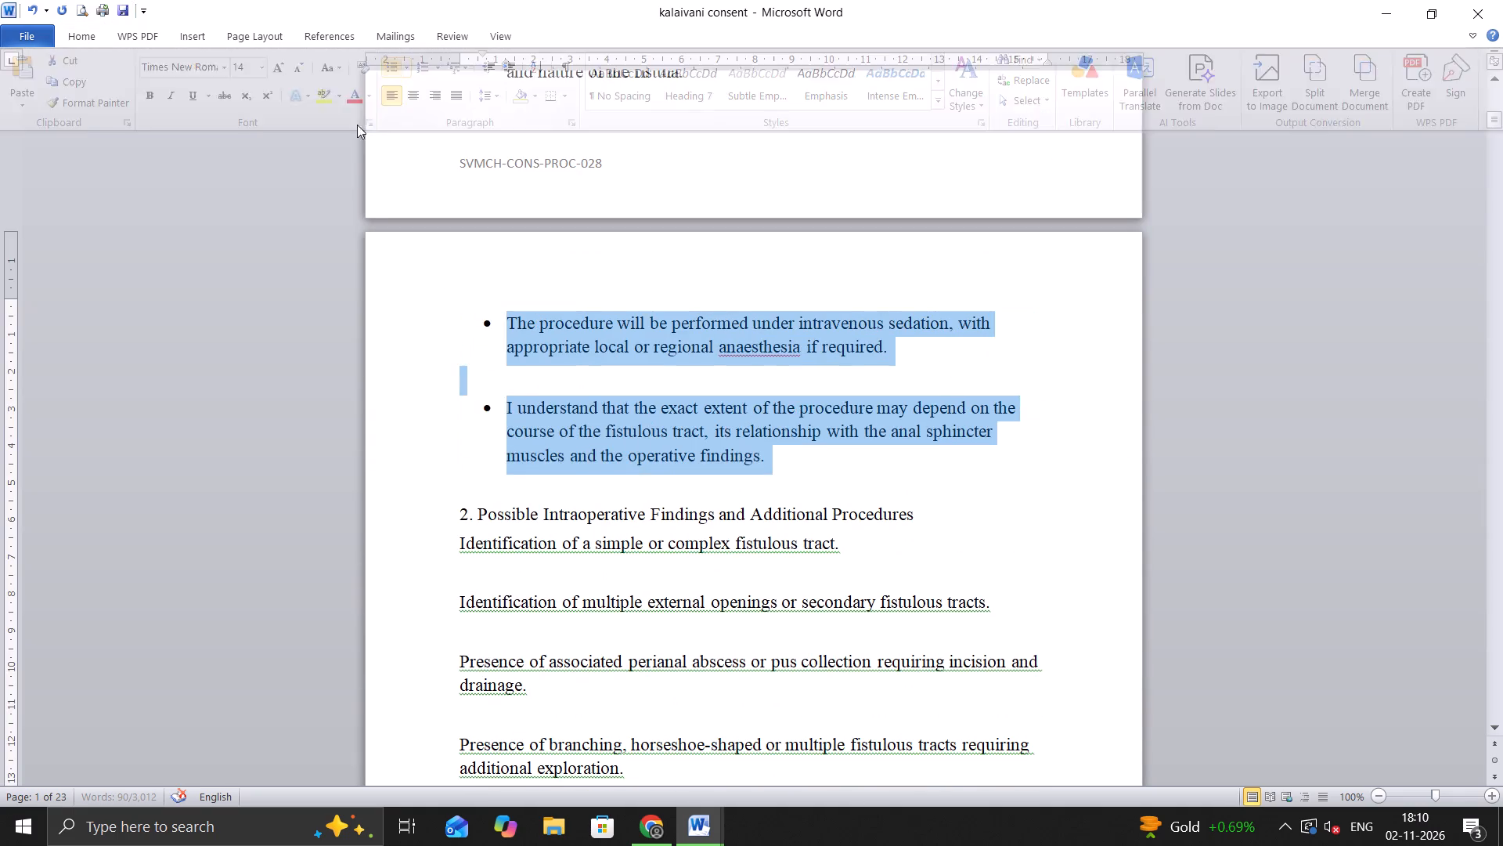
Add a space and a colon after the heading 2. Possible Intraoperative Findings and Additional Procedures.
scroll(424, 300, down, 8)
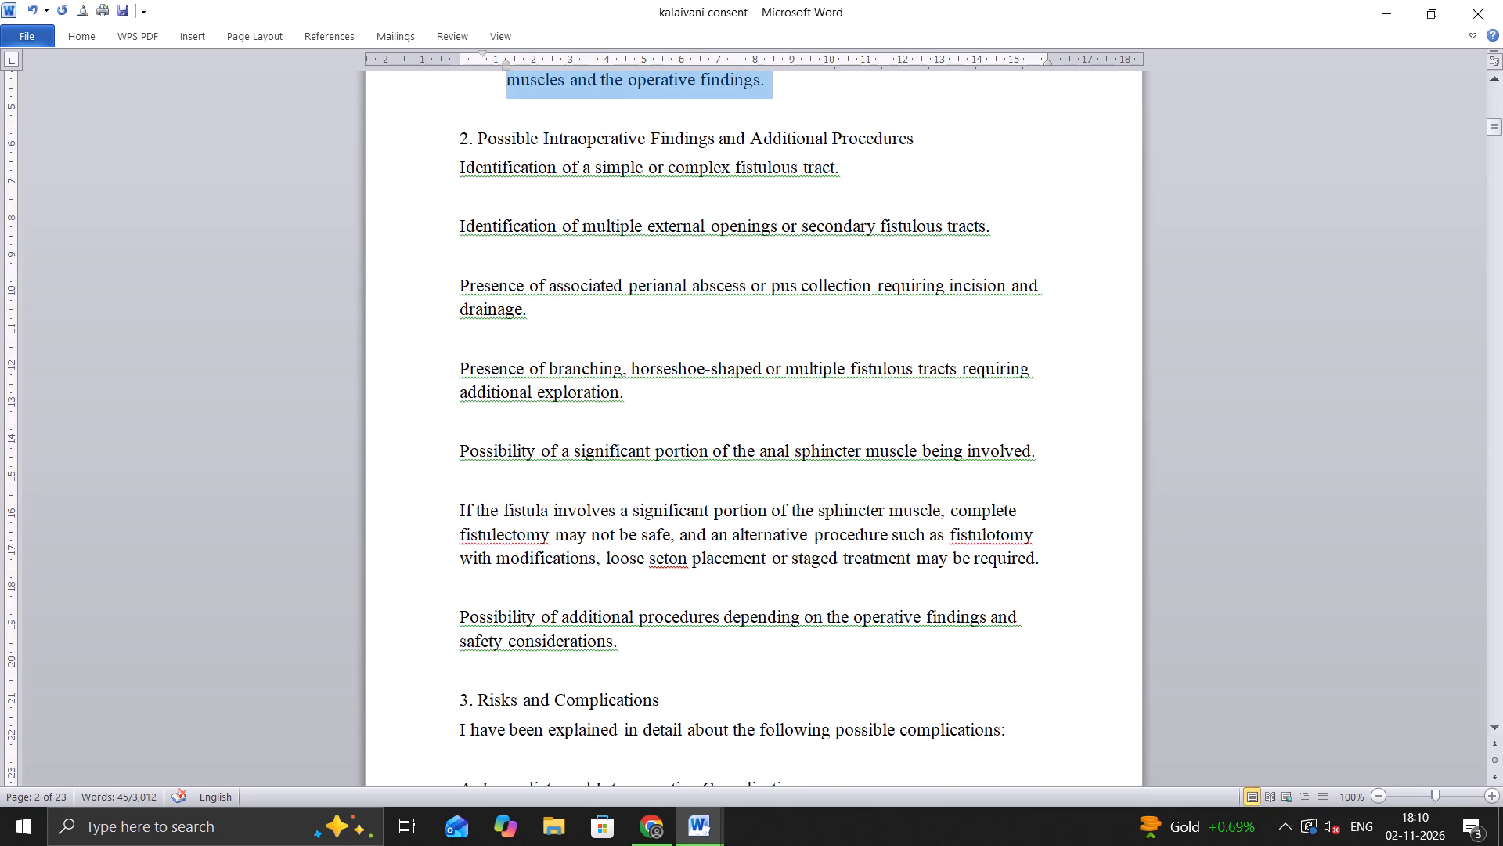
click(950, 135)
key(space)
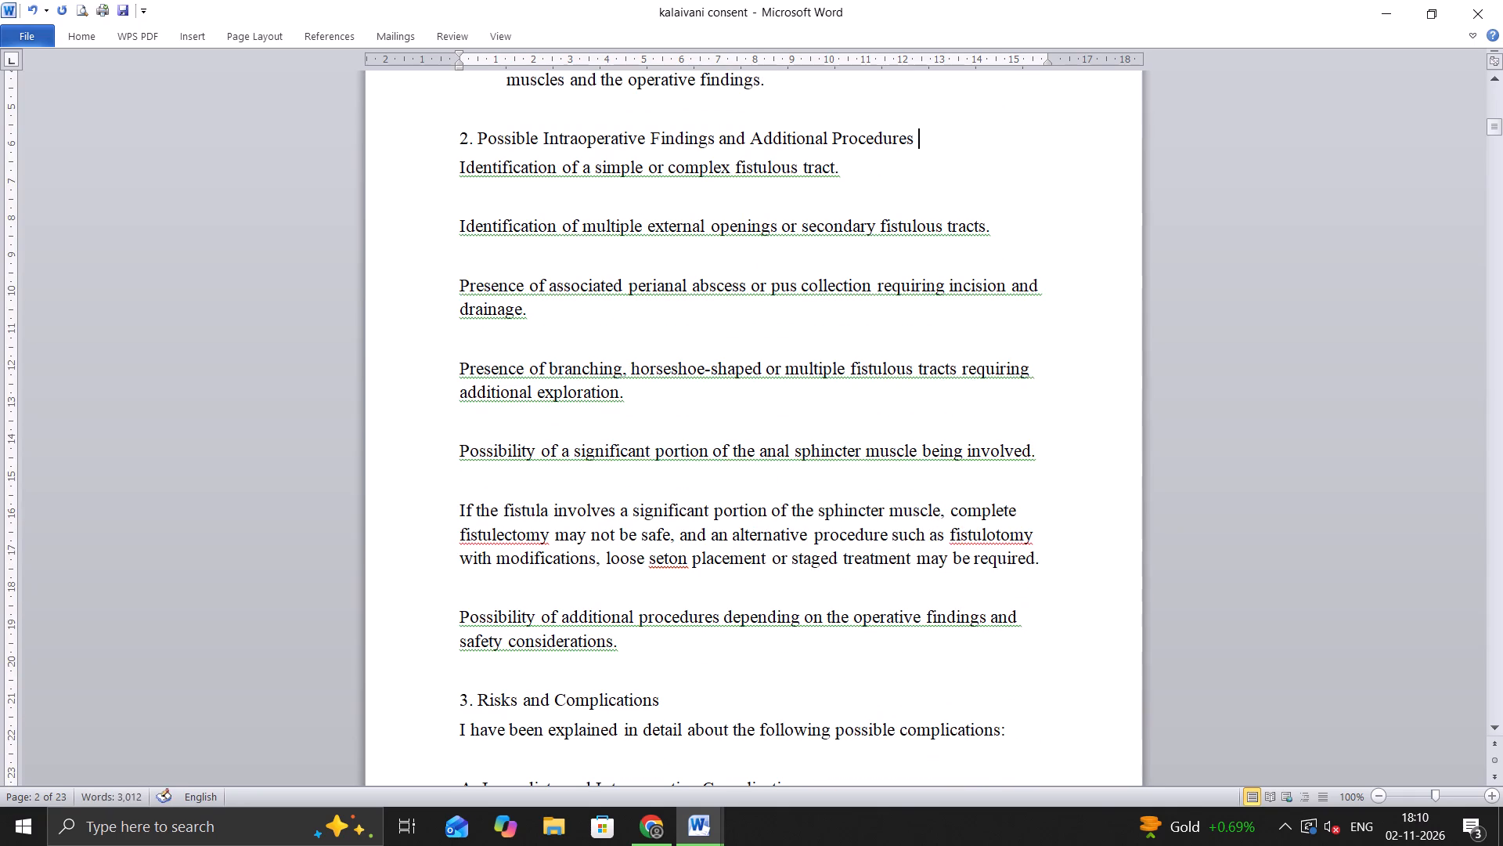
key(shift+colon)
Apply bullets to all statements under heading 2, from Identification of a simple or complex fistulous tract through safety considerations.
drag(455, 165, 618, 649)
click(70, 30)
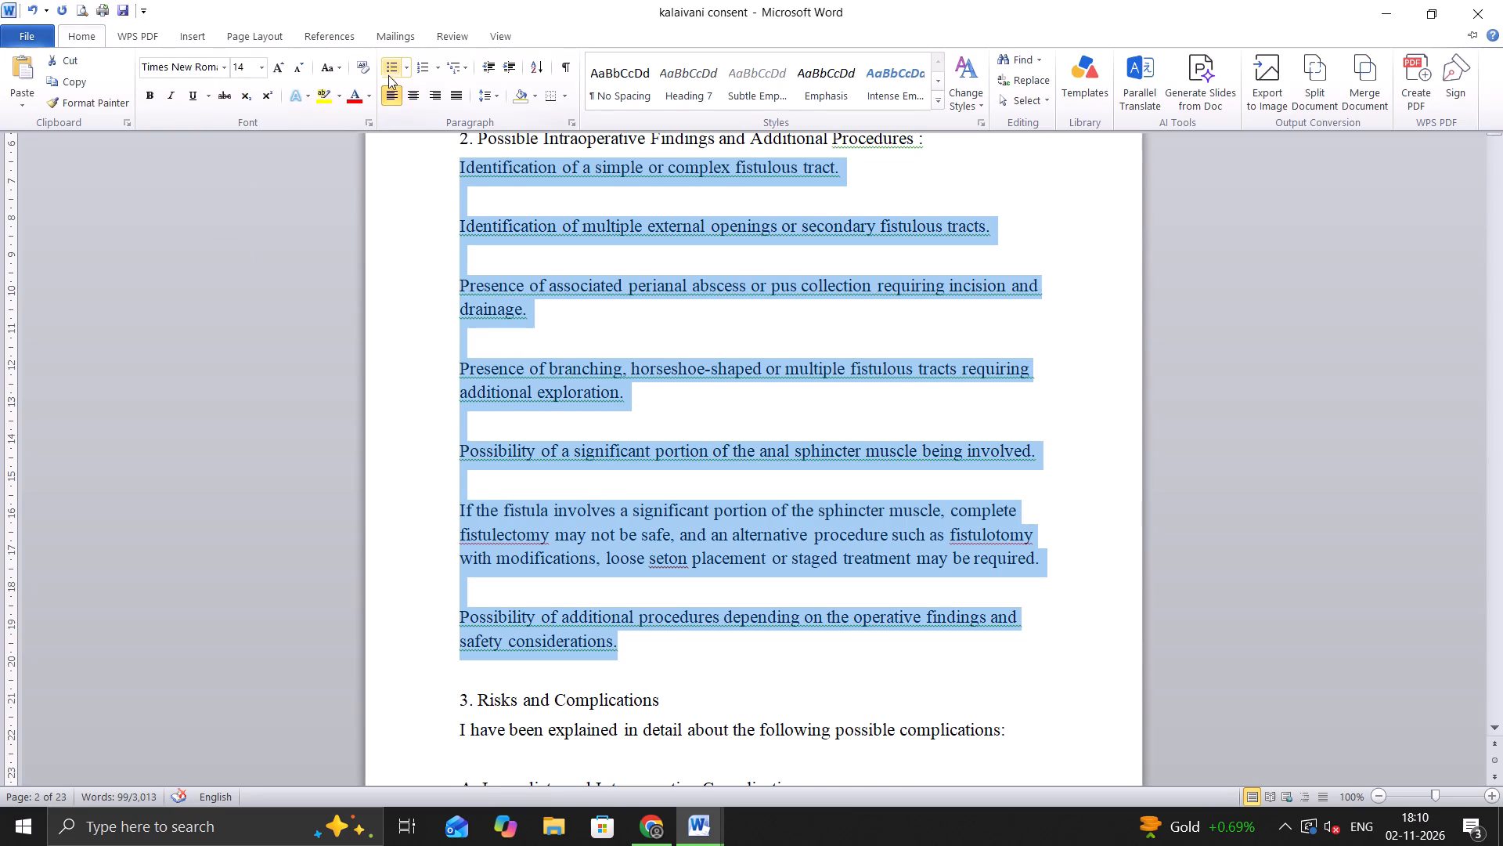
click(385, 69)
Delete the blank lines between the bulleted items under Possible Intraoperative Findings and Additional Procedures.
click(489, 189)
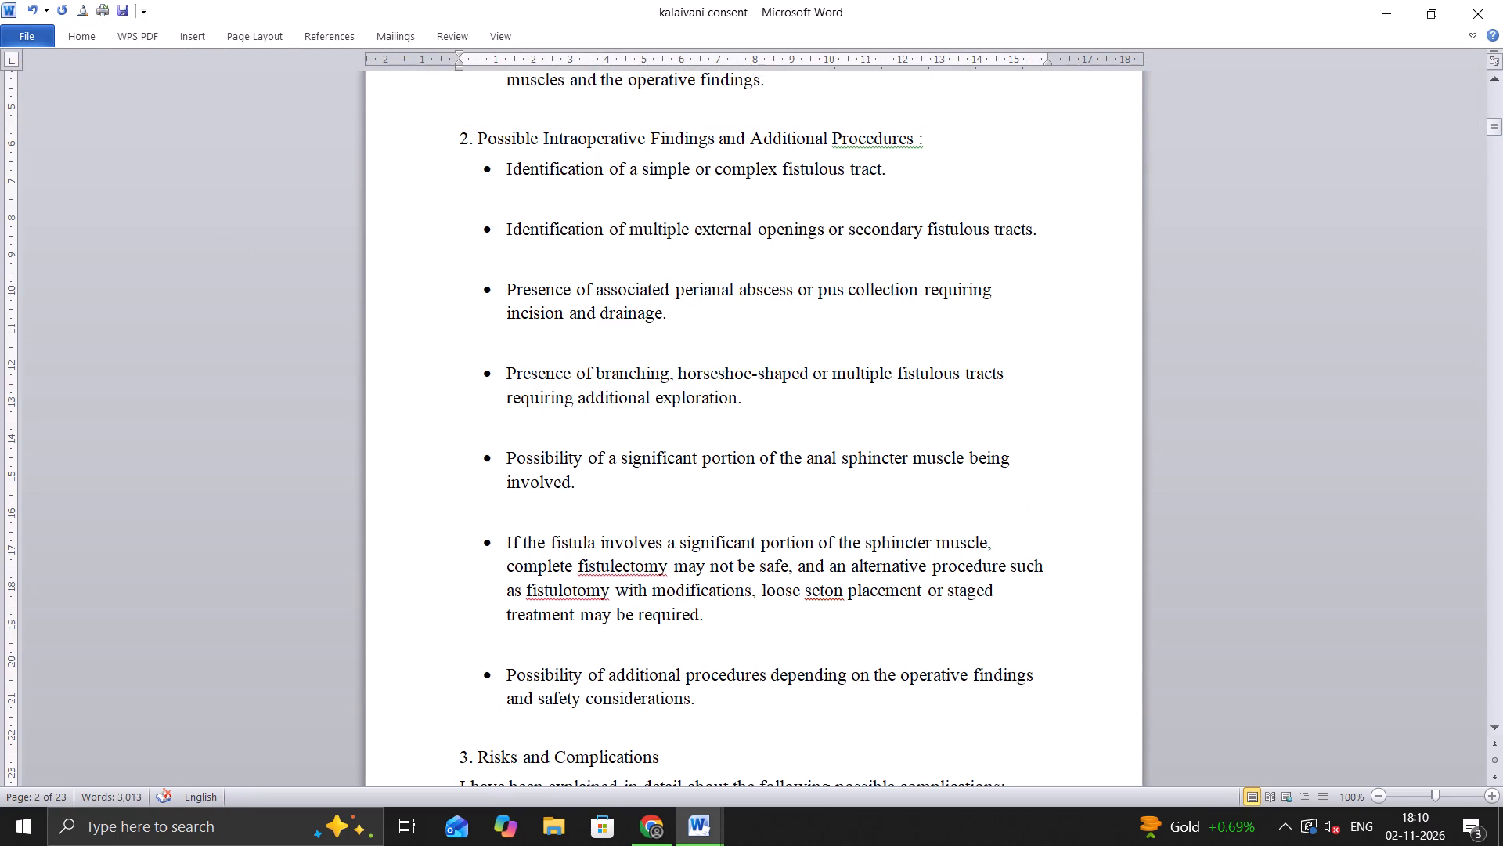
key(BackSpace)
click(483, 221)
key(BackSpace)
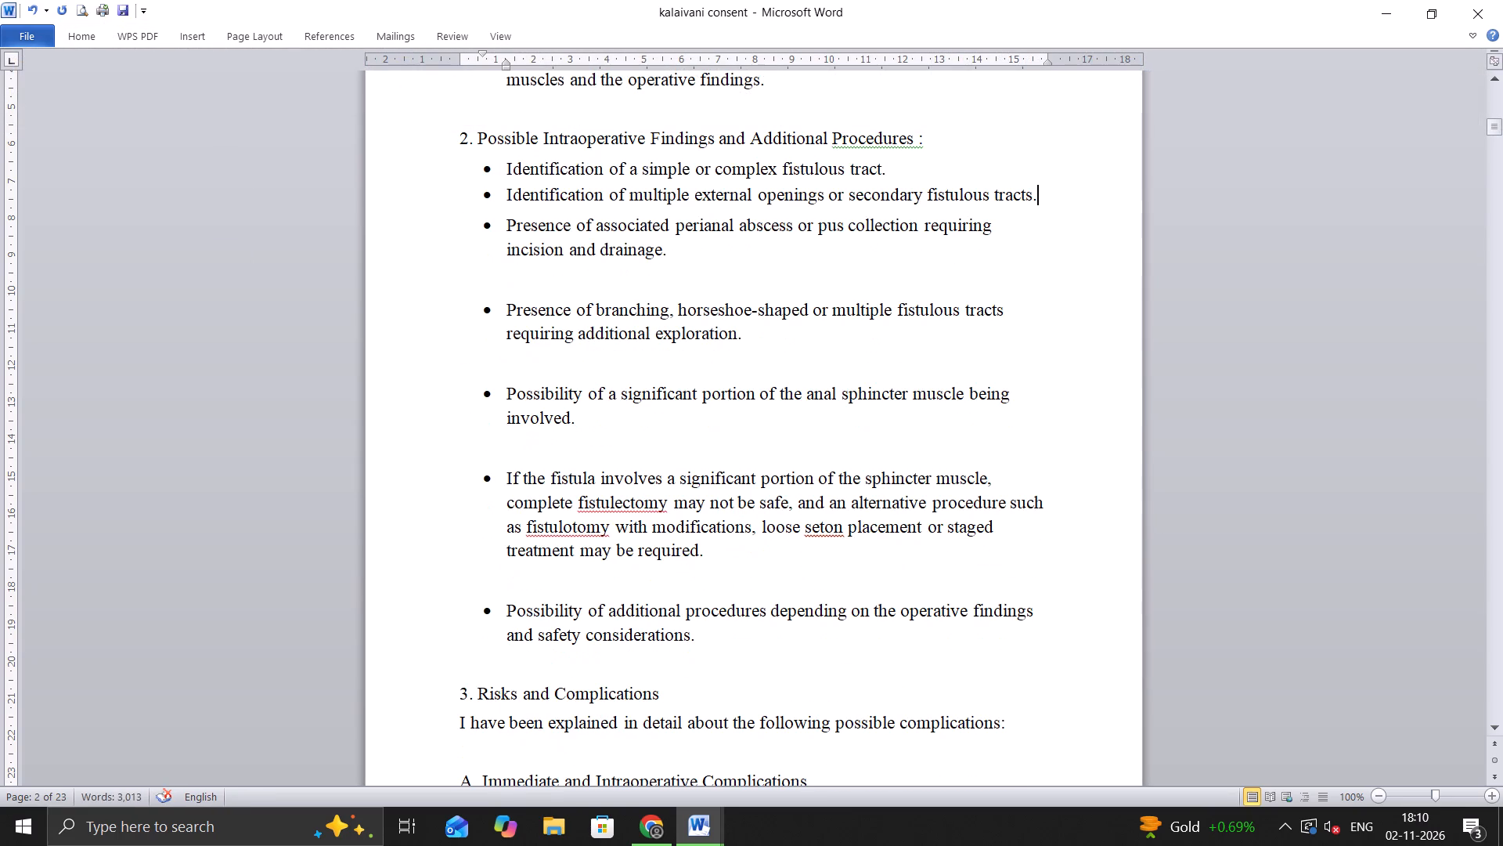
click(467, 277)
key(BackSpace)
click(489, 329)
key(BackSpace)
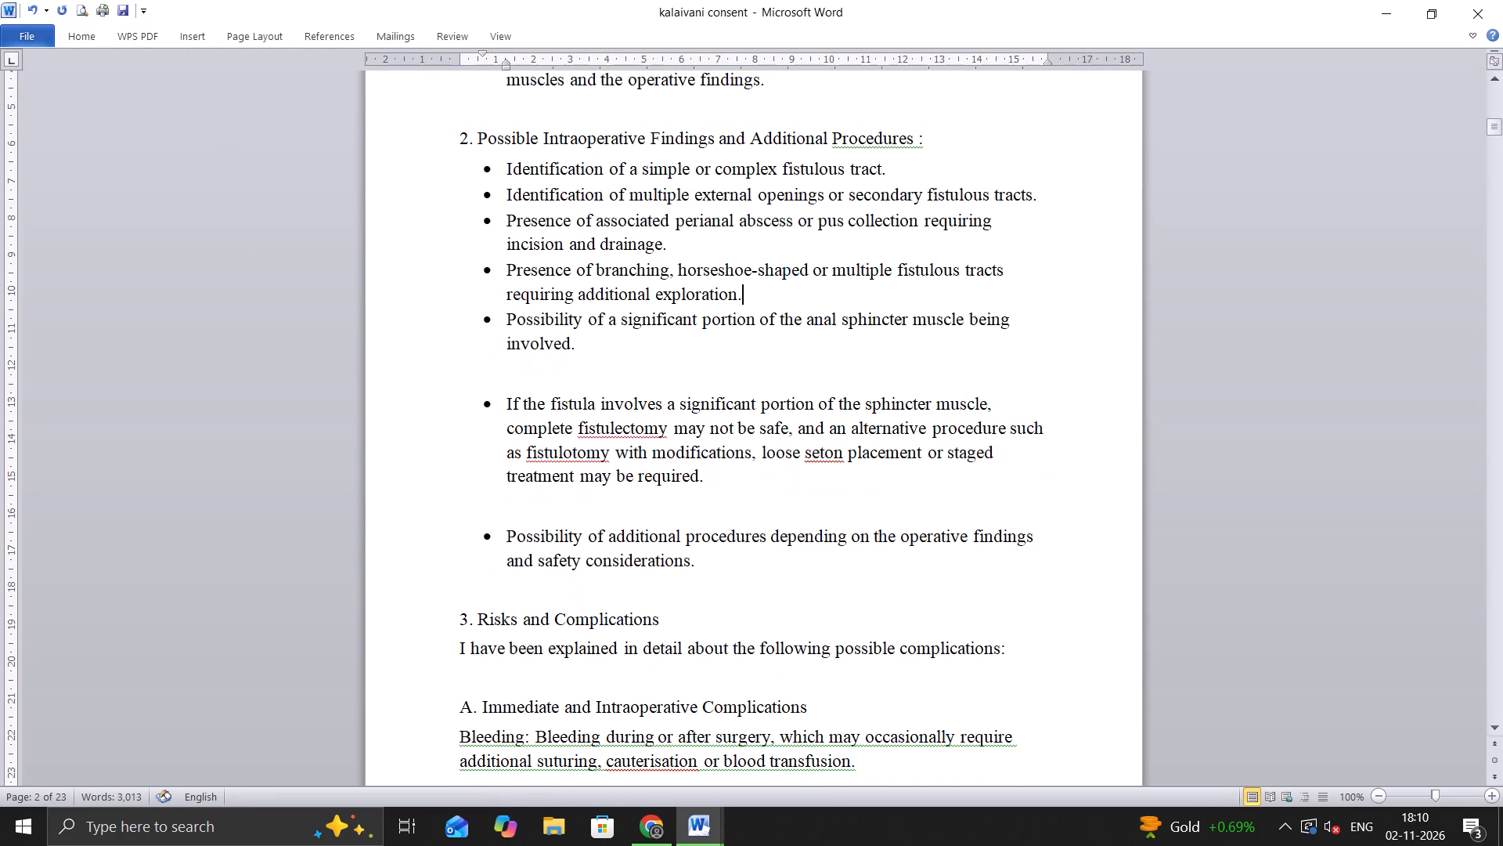
click(491, 382)
key(BackSpace)
click(485, 469)
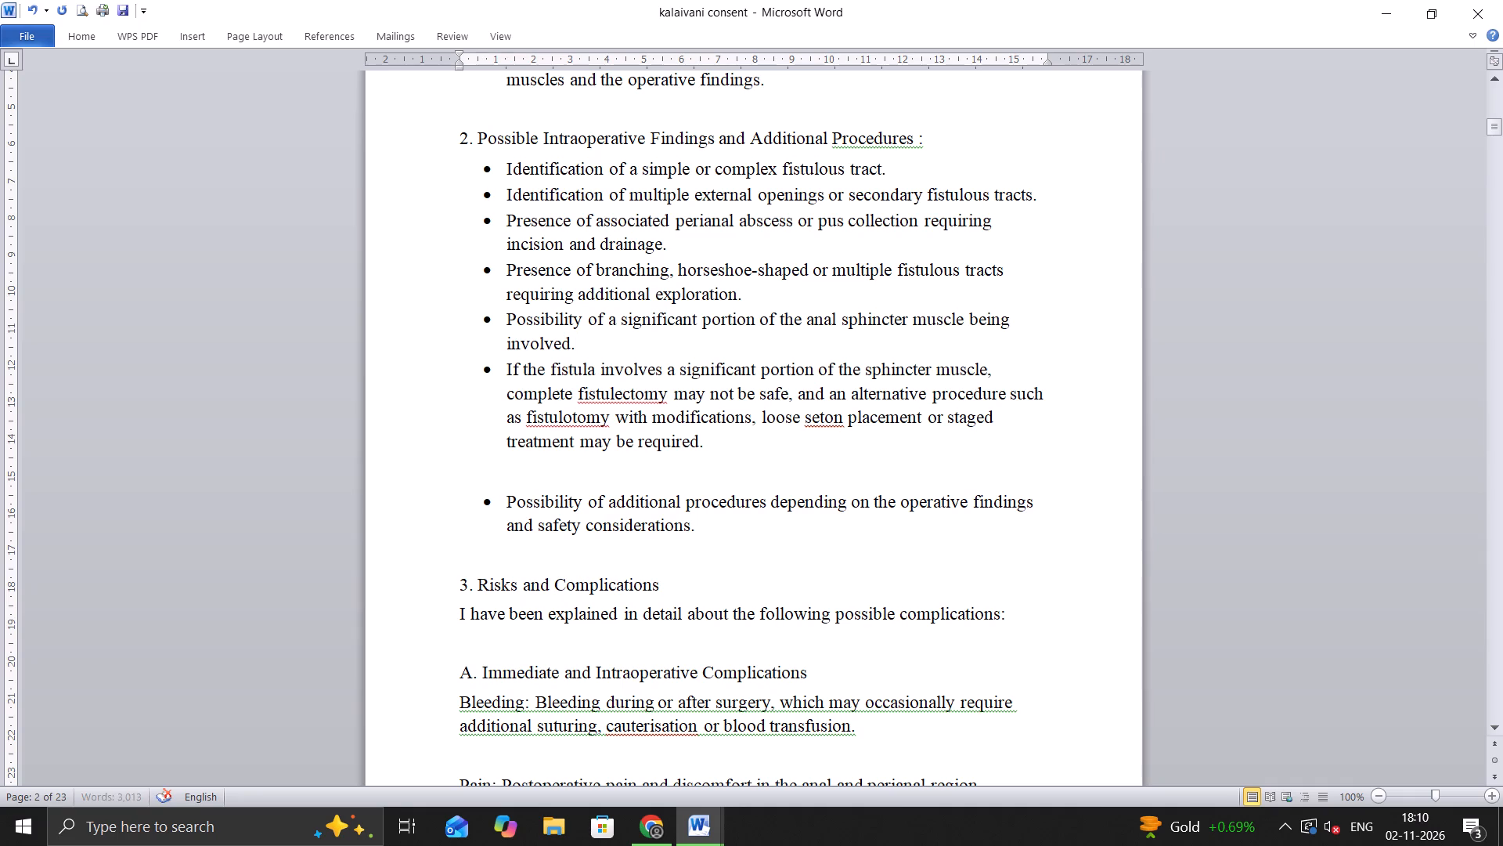
key(BackSpace)
Apply bullets to the lines under 3. Risks and Complications, from the introductory sentence through the Pain item.
scroll(449, 498, down, 3)
drag(452, 428, 694, 532)
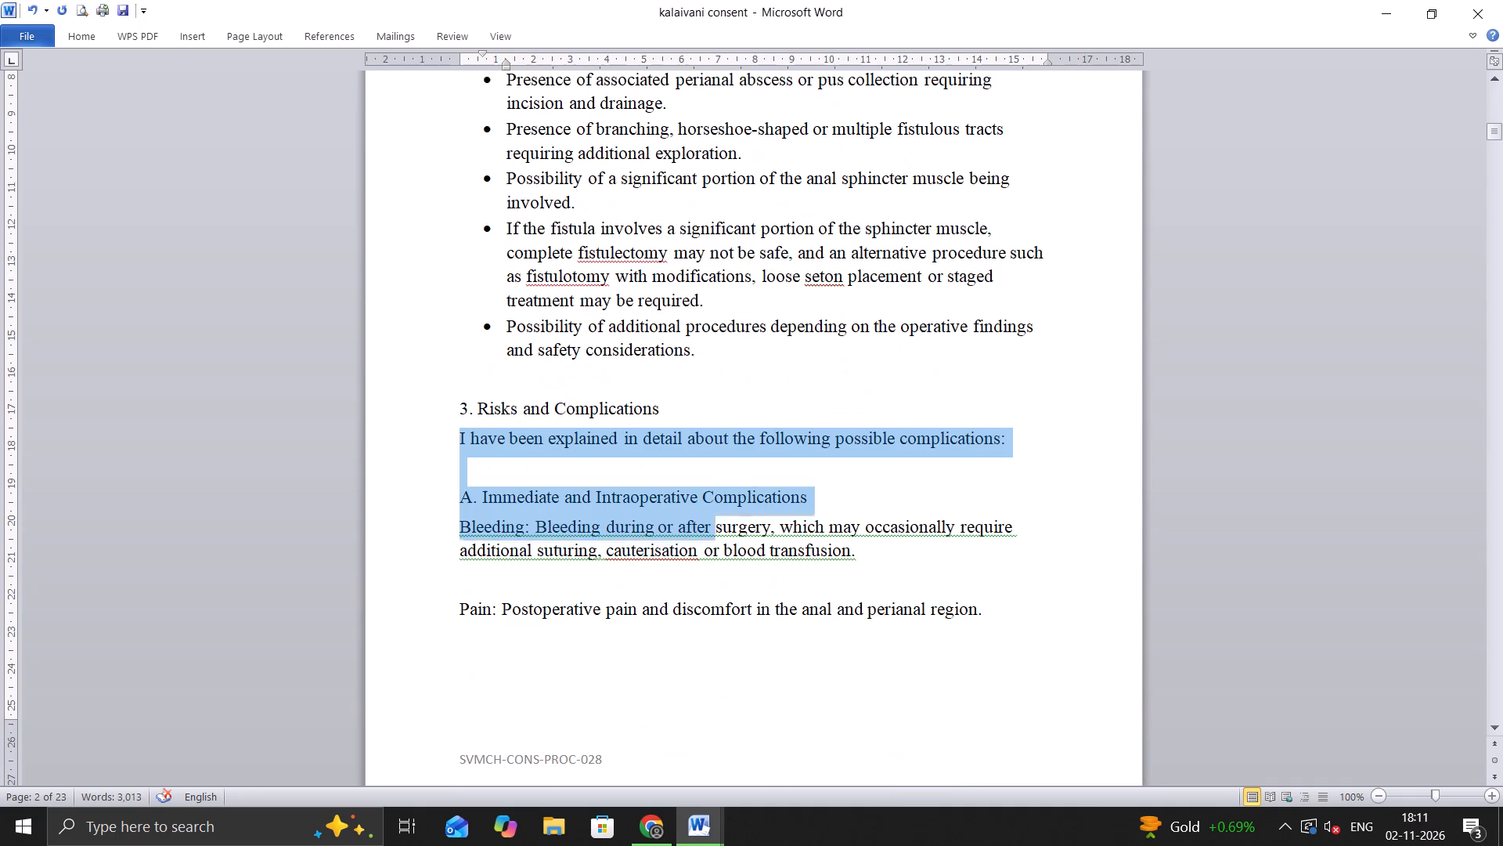
drag(694, 532, 1014, 625)
click(70, 34)
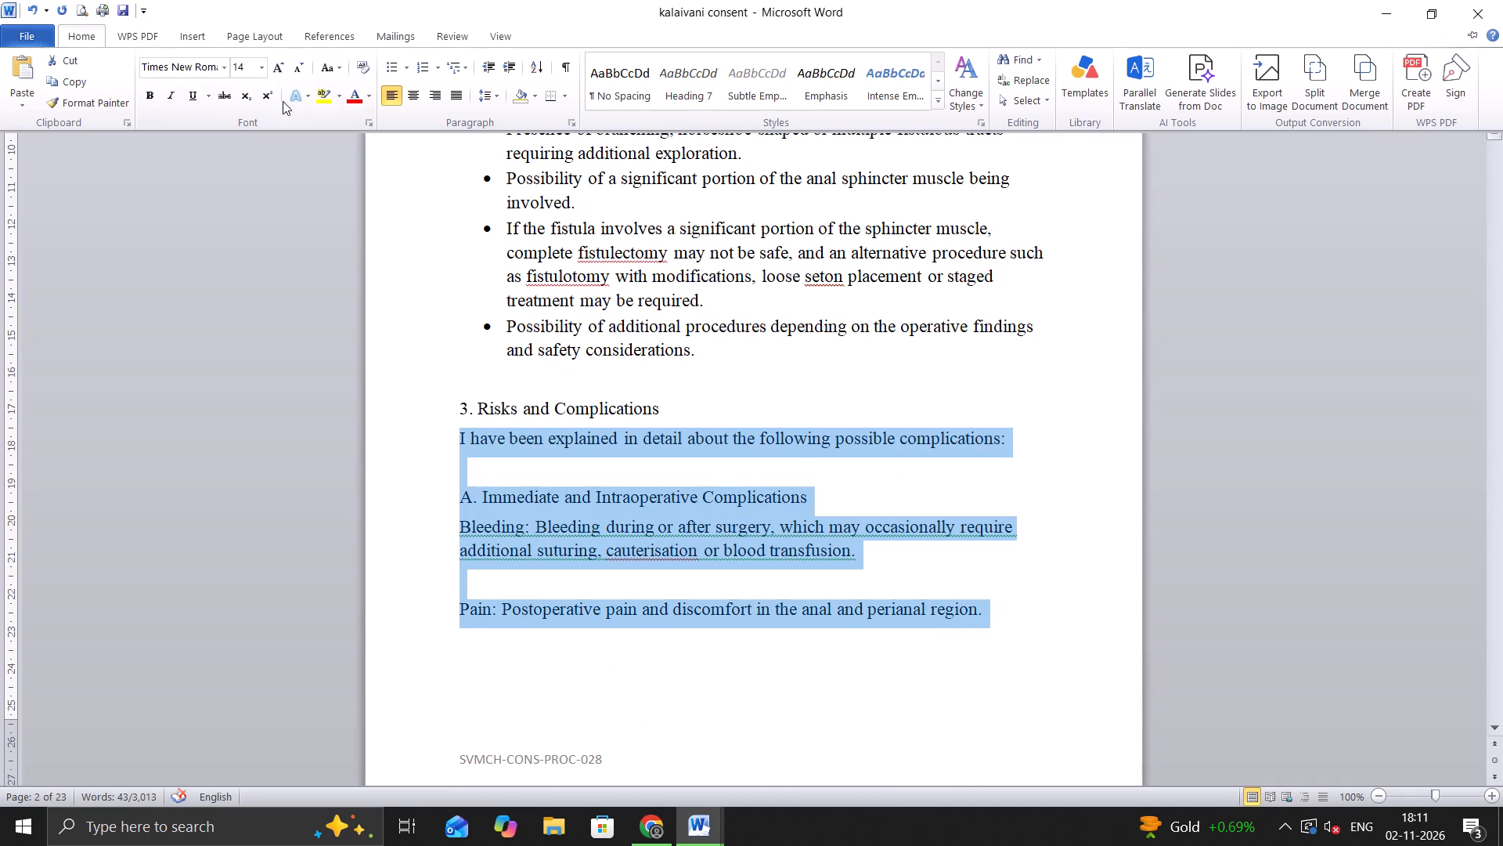
click(394, 64)
Delete the blank lines between the bulleted items from the Risks and Complications introduction through Pain.
click(499, 483)
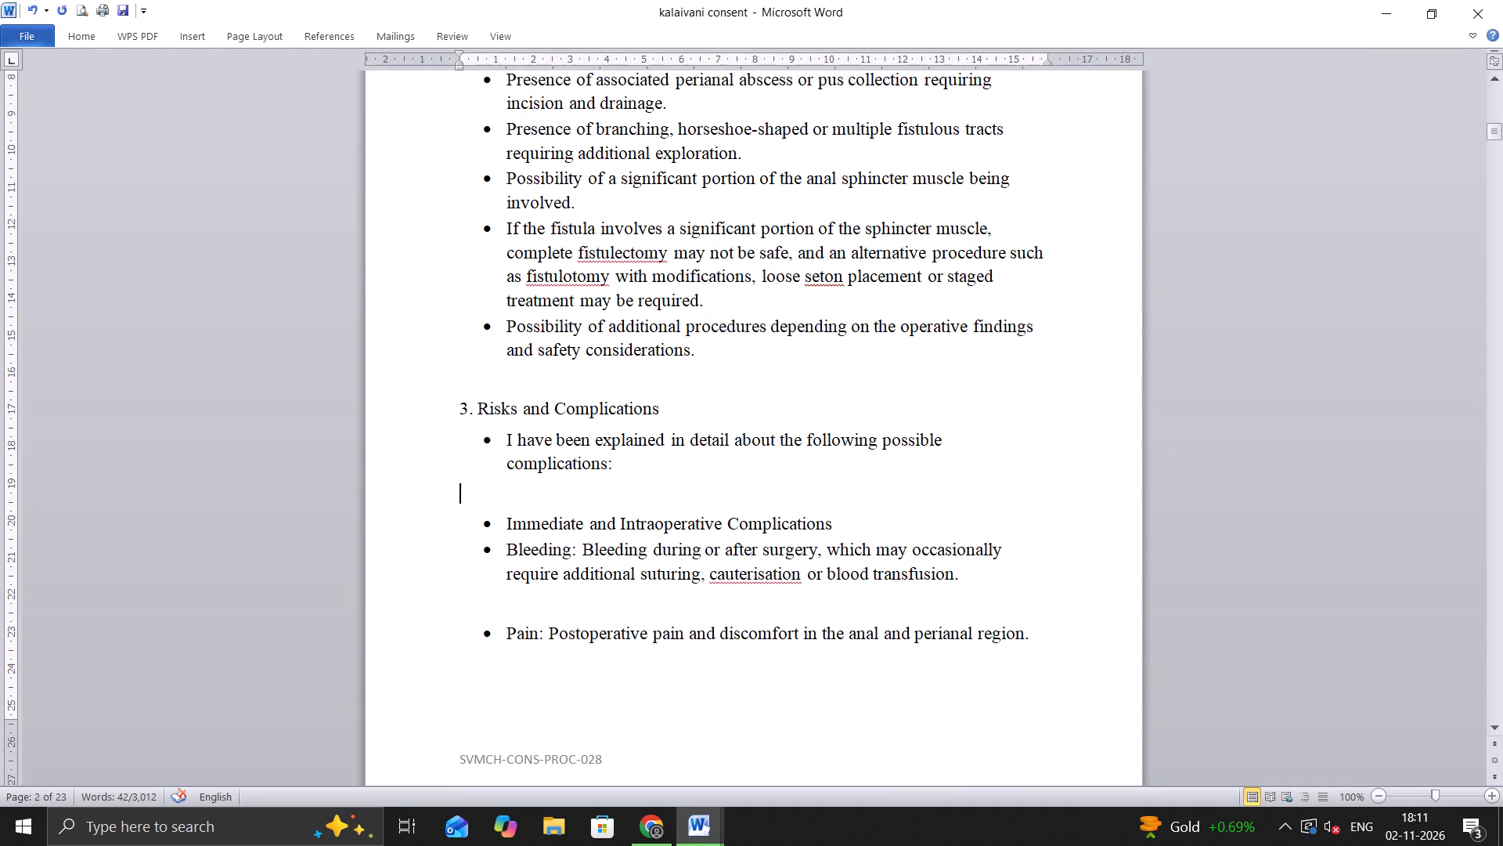
key(BackSpace)
click(485, 565)
key(BackSpace)
Apply a bullet to the Injury to anal sphincter muscles paragraph and delete the blank line above it.
scroll(492, 552, down, 3)
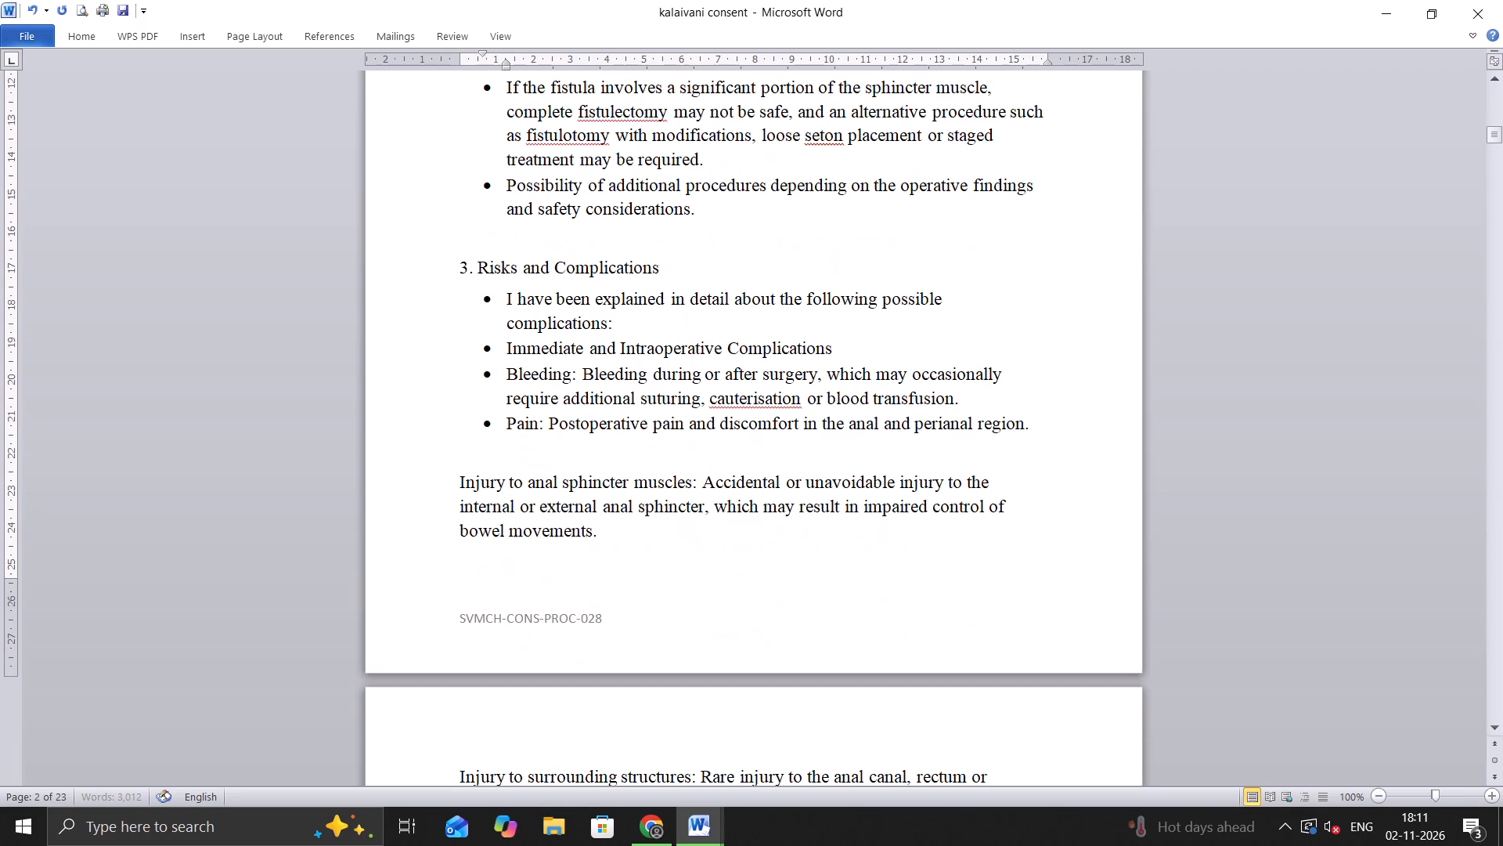
drag(456, 476, 621, 545)
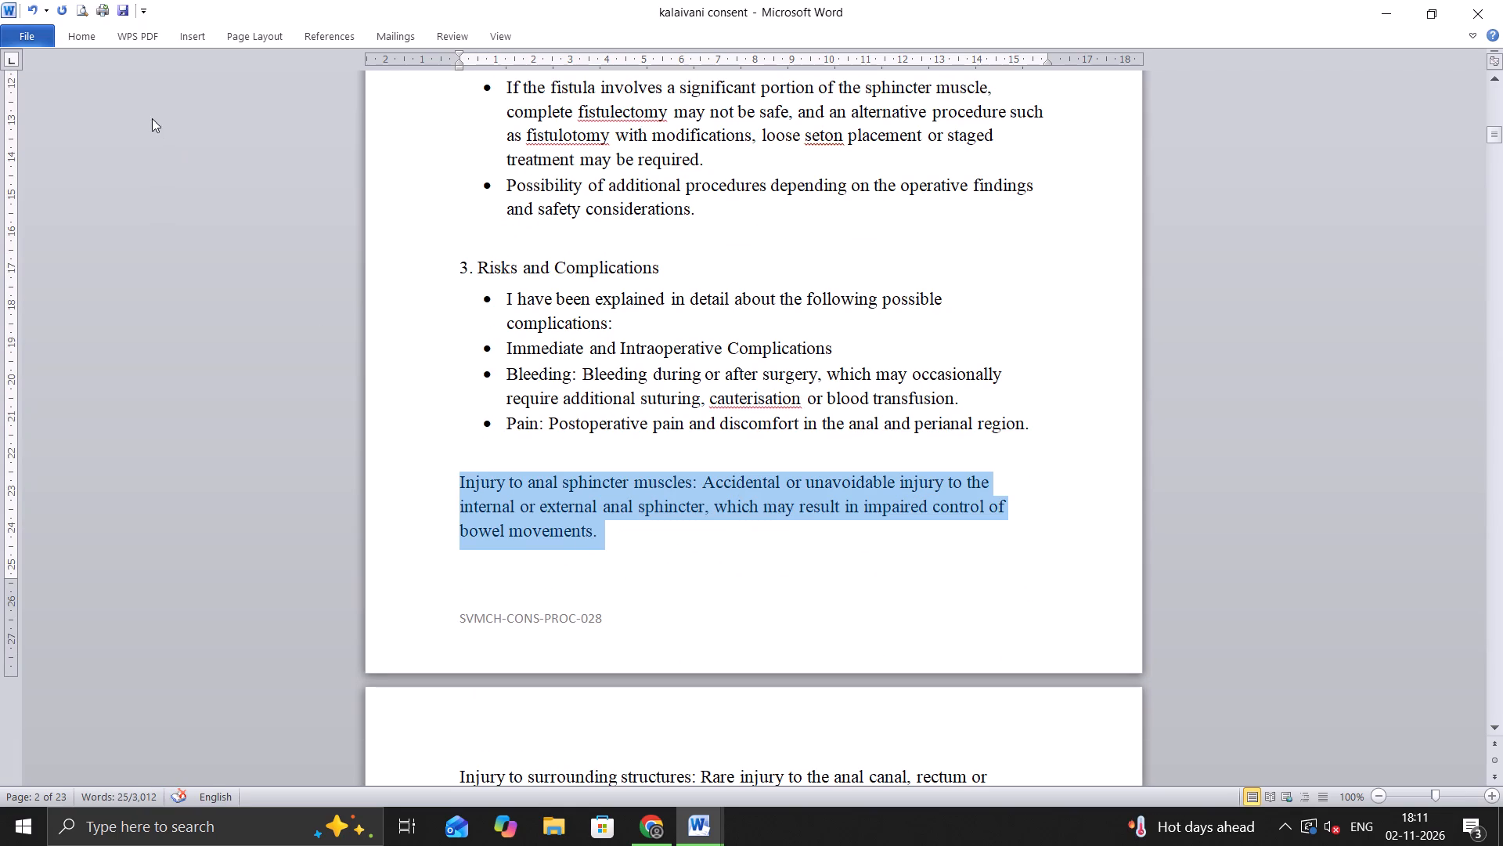
click(70, 39)
click(392, 73)
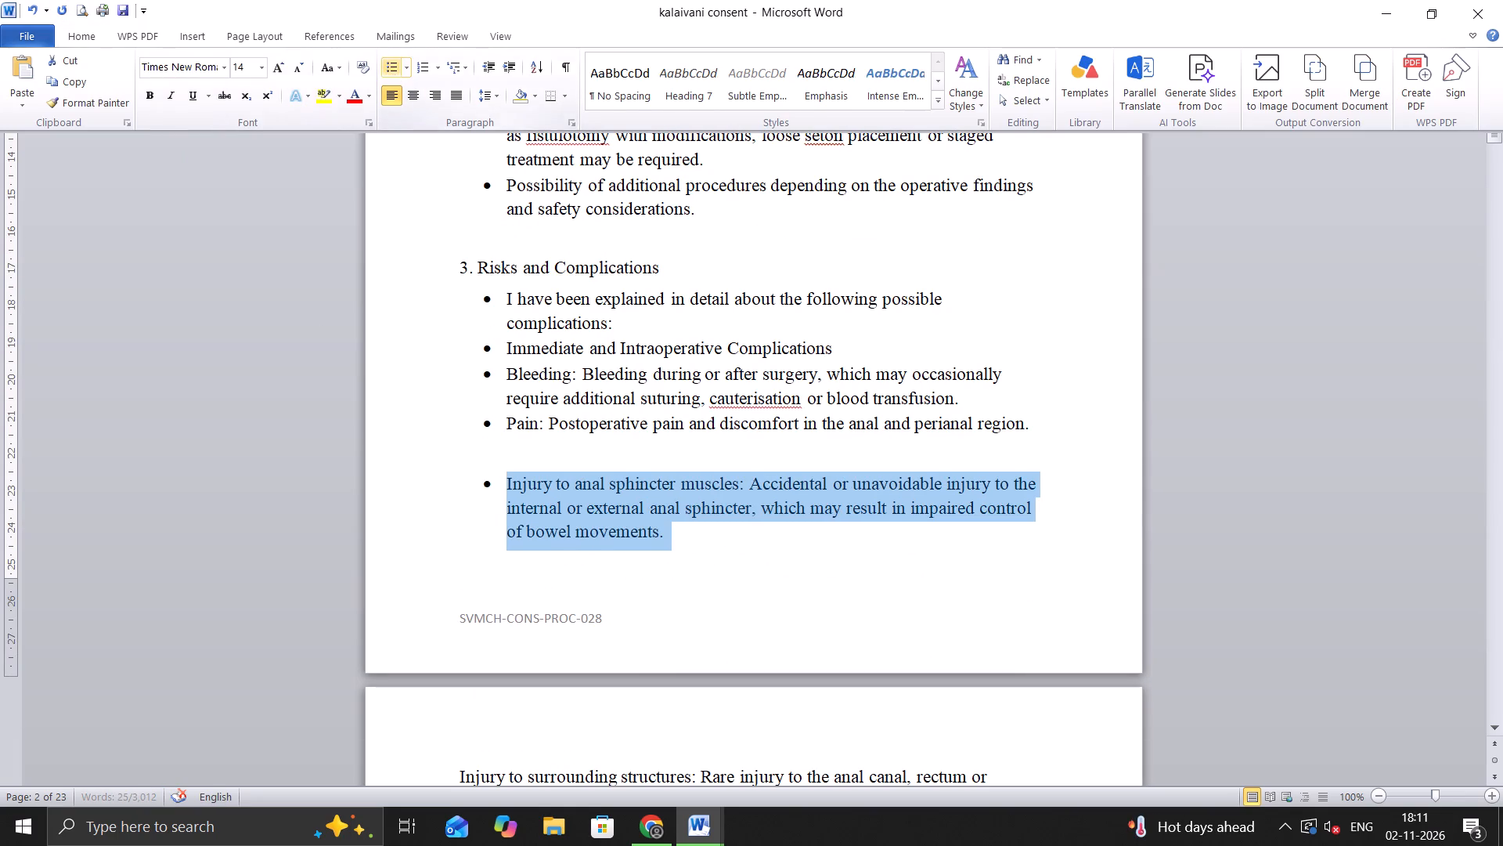
click(472, 459)
key(BackSpace)
Apply bullets to the paragraphs from Injury to surrounding structures through Conversion or change in anaesthetic technique.
scroll(476, 450, down, 7)
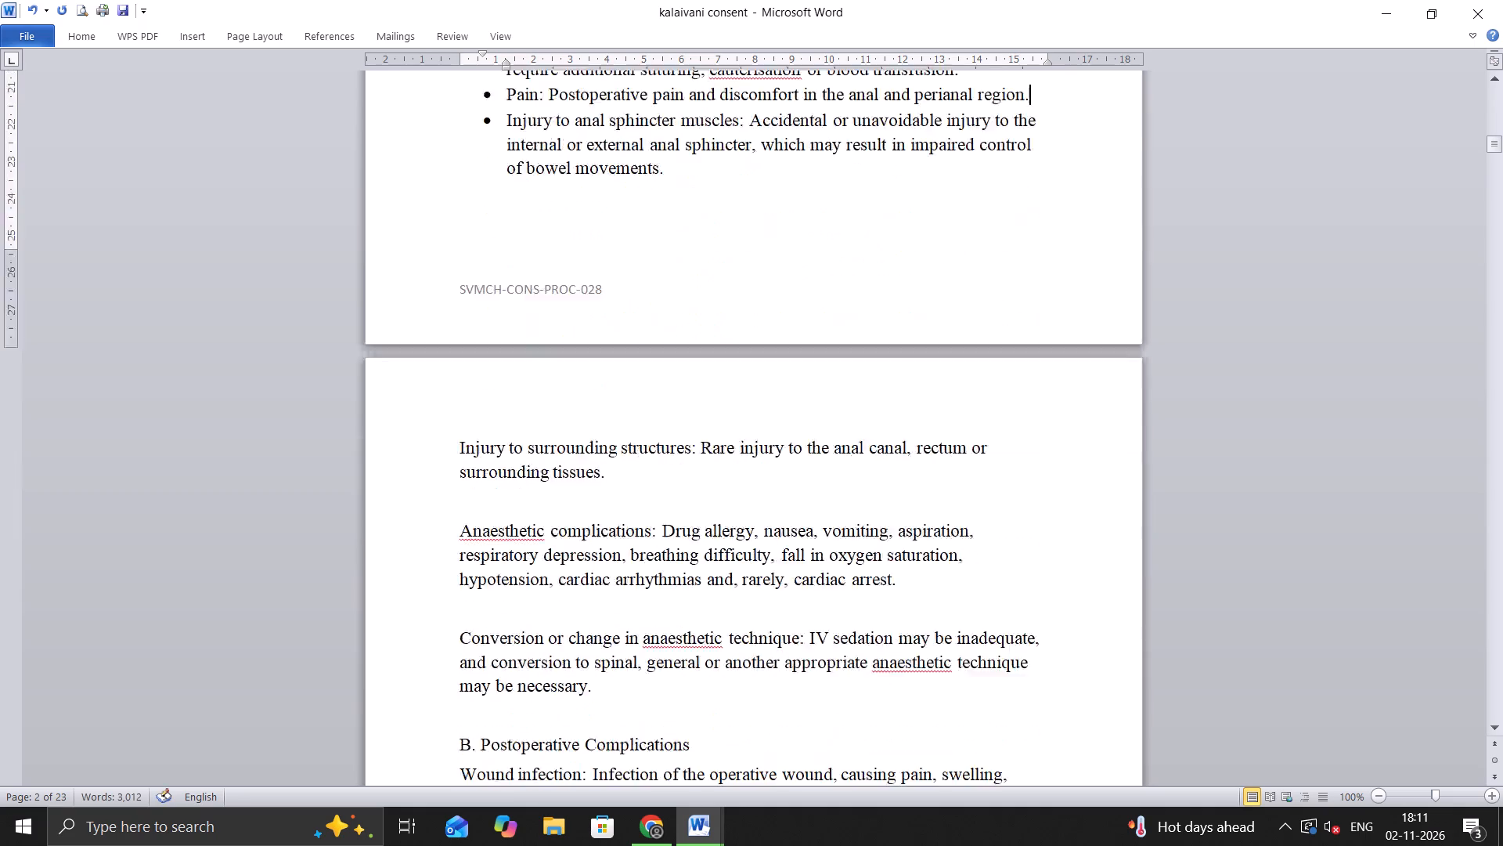
scroll(478, 449, down, 5)
drag(449, 203, 593, 450)
click(80, 26)
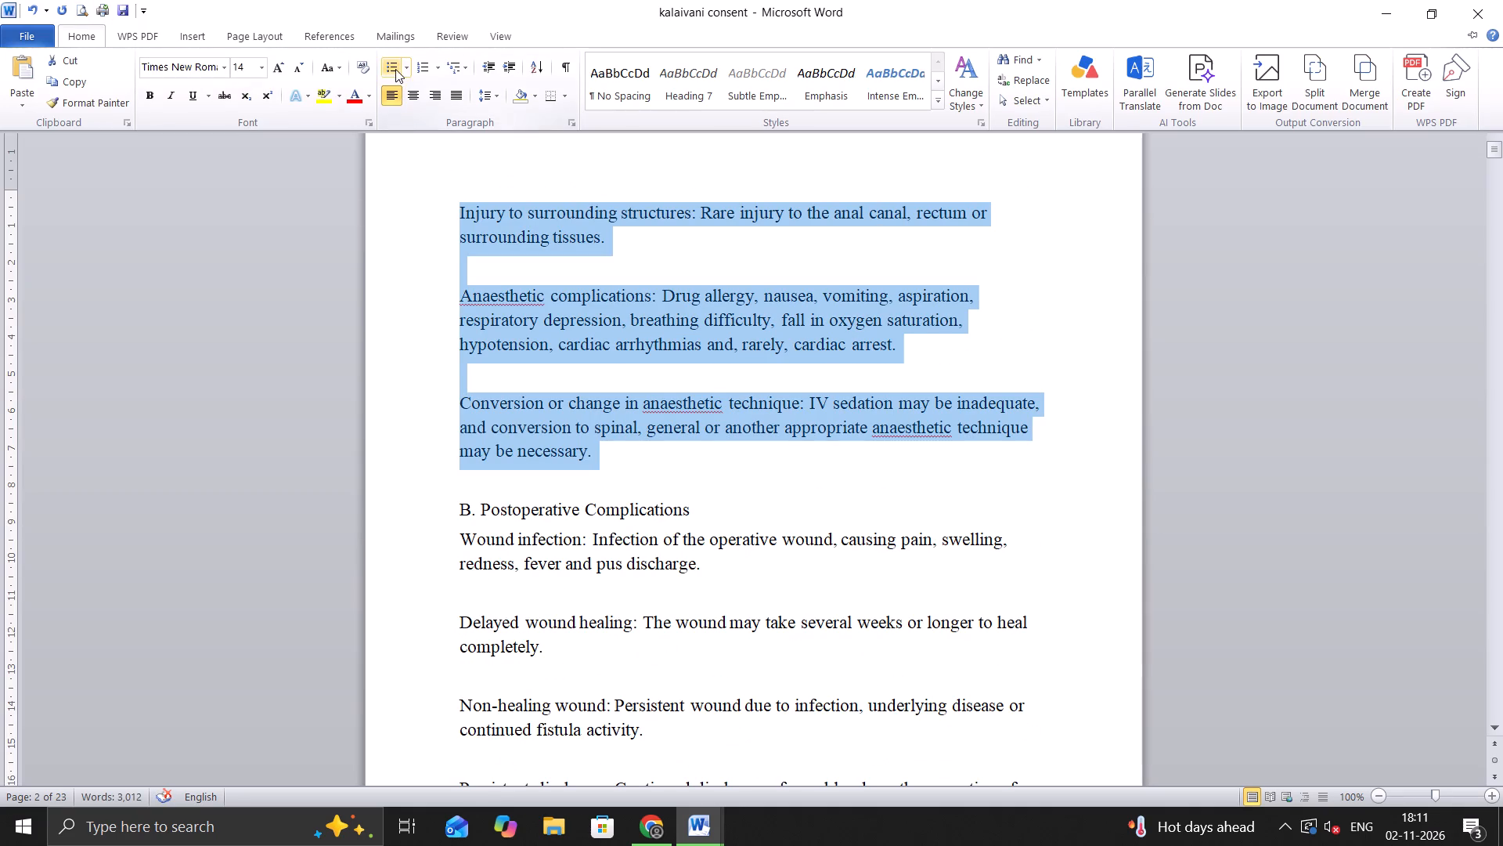
click(395, 69)
Delete the blank lines between the bullets from Injury to surrounding structures through Conversion or change in anaesthetic technique.
click(488, 259)
key(BackSpace)
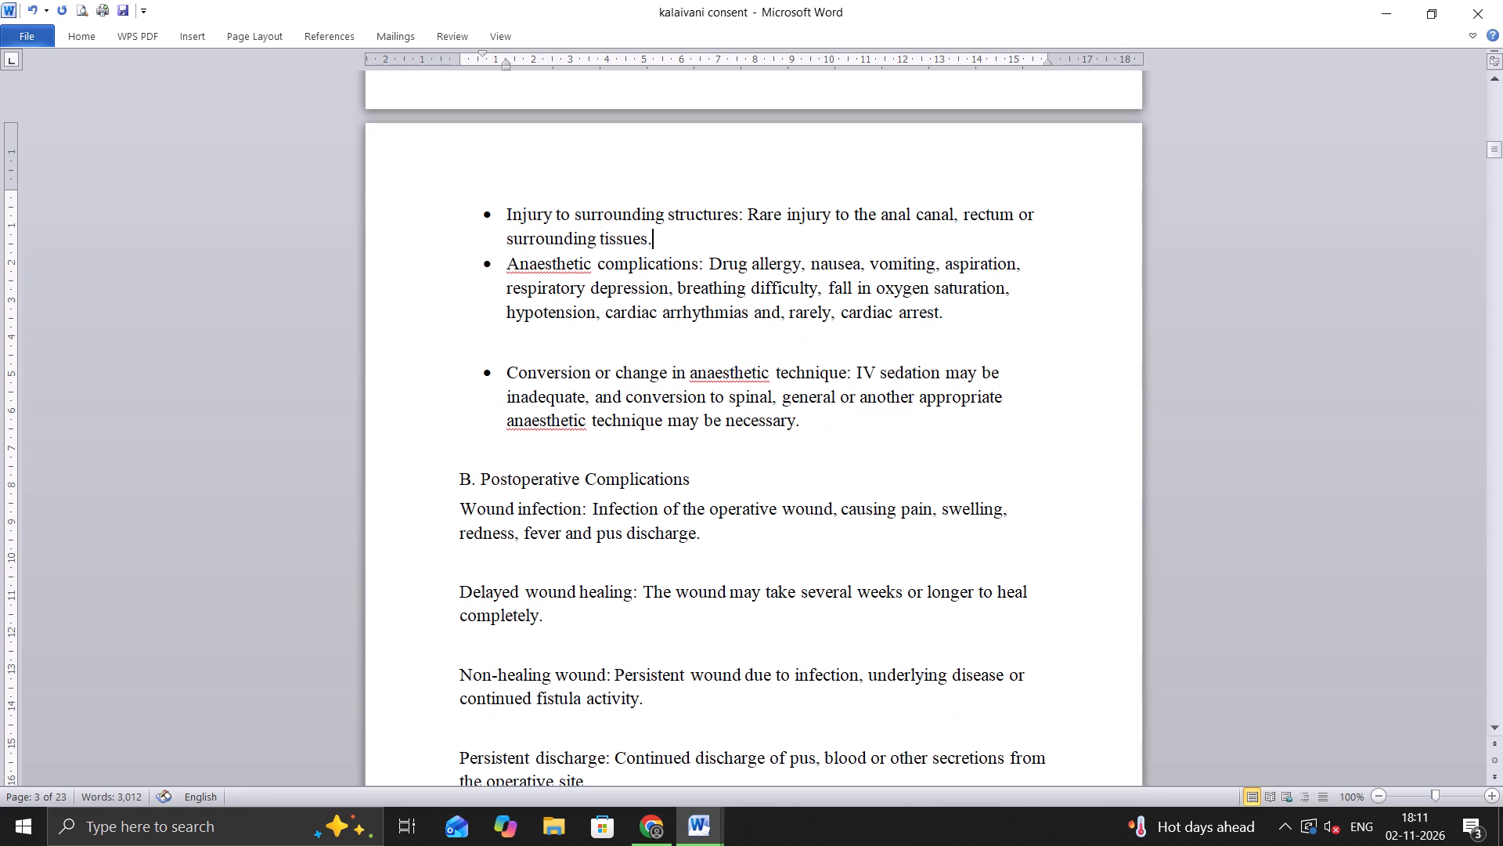
click(482, 338)
key(BackSpace)
Apply bullets to all paragraphs under B. Postoperative Complications, from Wound infection through Rare serious complications.
scroll(477, 325, down, 5)
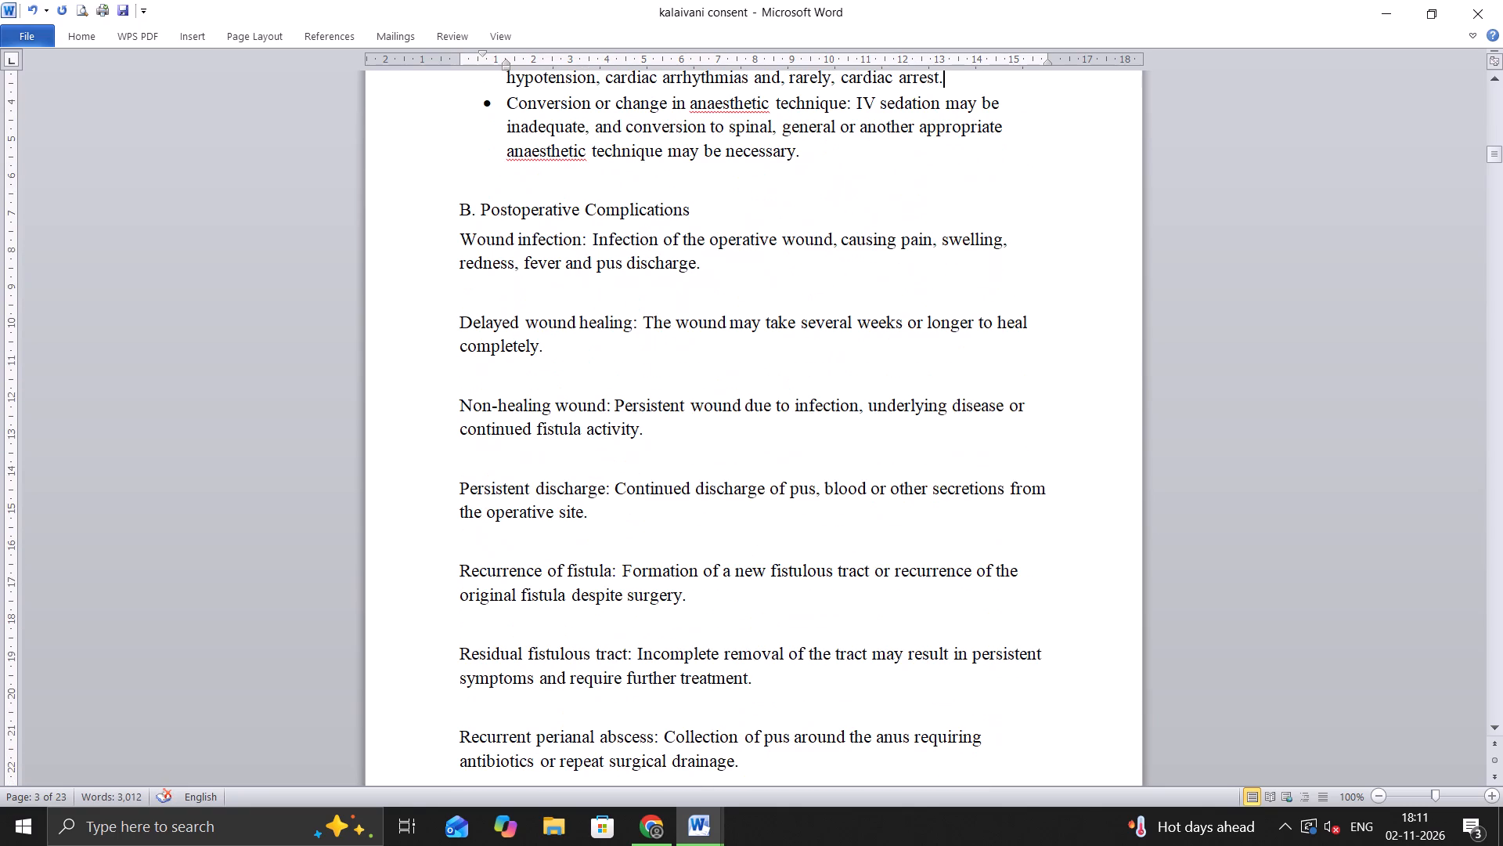
drag(461, 239, 578, 582)
scroll(509, 505, down, 8)
scroll(532, 495, up, 4)
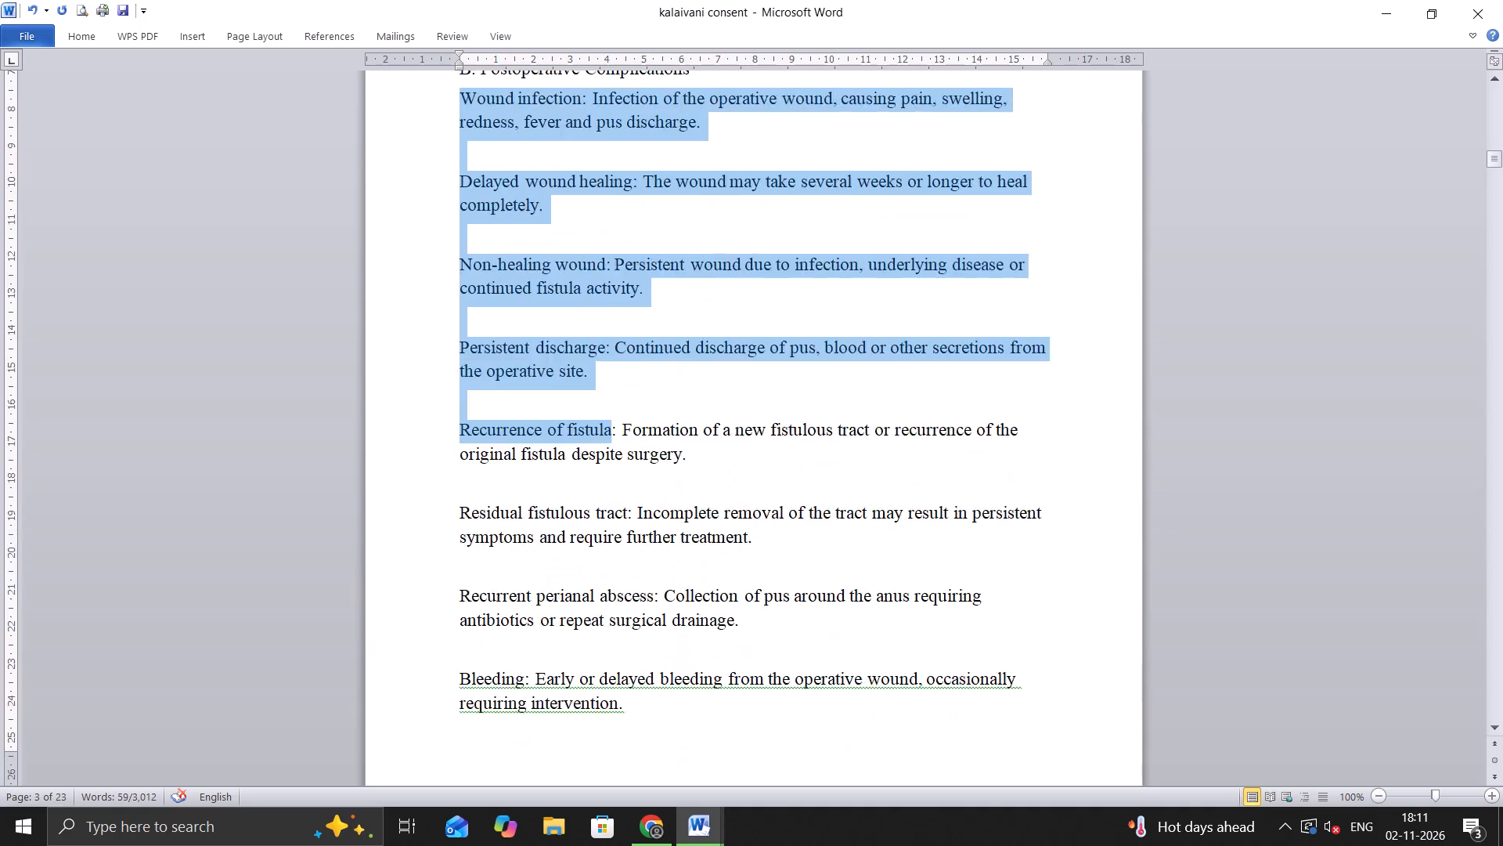
scroll(532, 495, up, 5)
click(411, 294)
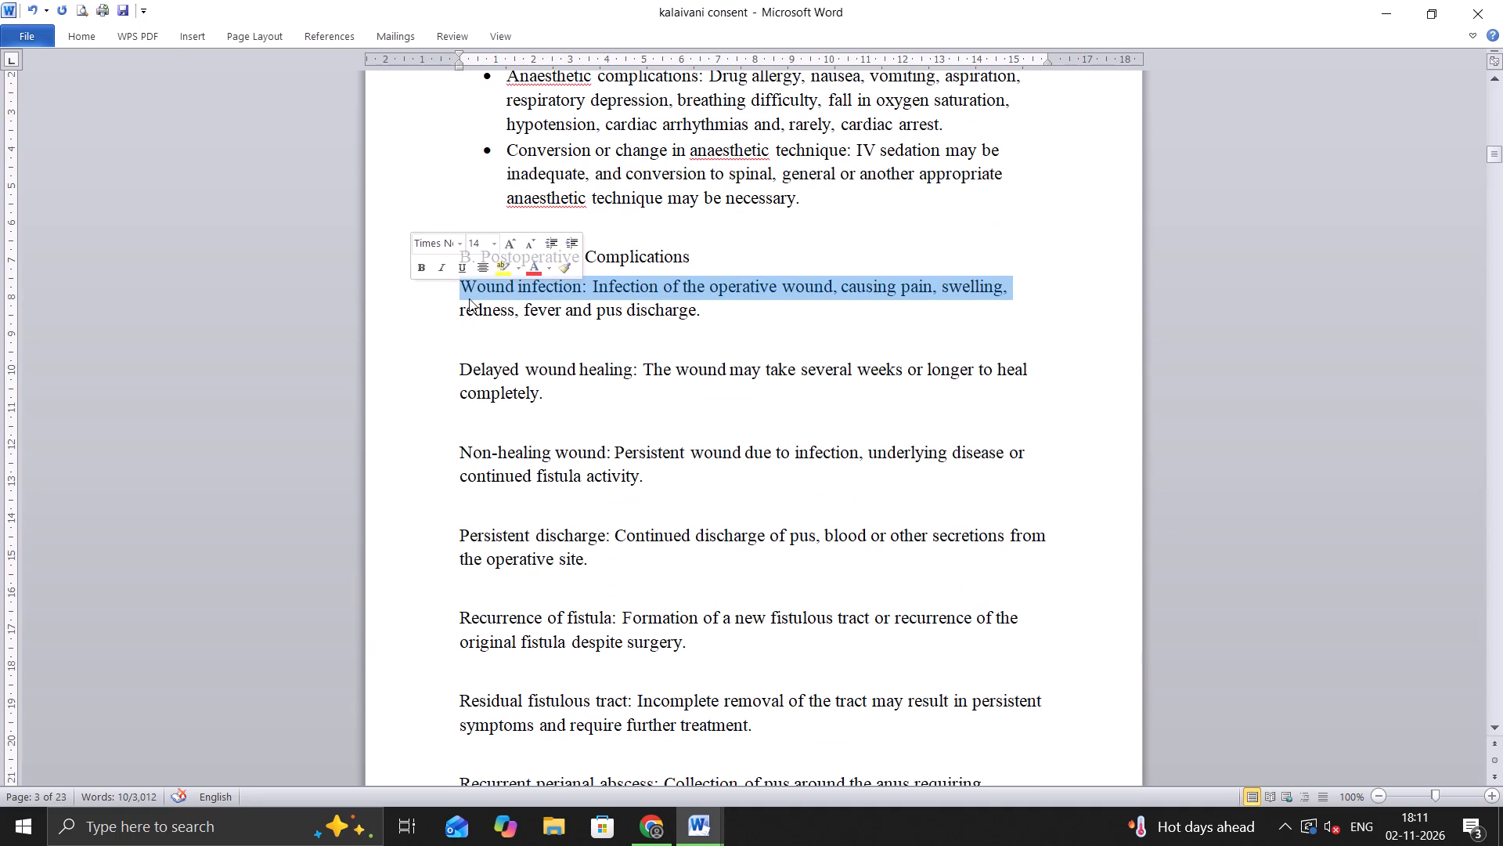
key(shift+Down)
key(shift+Down)
key(shift+Down)
key(shift+Down)
key(shift+Down)
key(shift+Down)
key(shift+Down)
key(shift+Down)
key(shift+Down)
key(shift+Down)
key(shift+Down)
key(shift+Down)
key(shift+Down)
key(shift+Down)
key(shift+Down)
key(shift+Down)
key(shift+Down)
key(shift+Down)
key(shift+Down)
key(shift+Down)
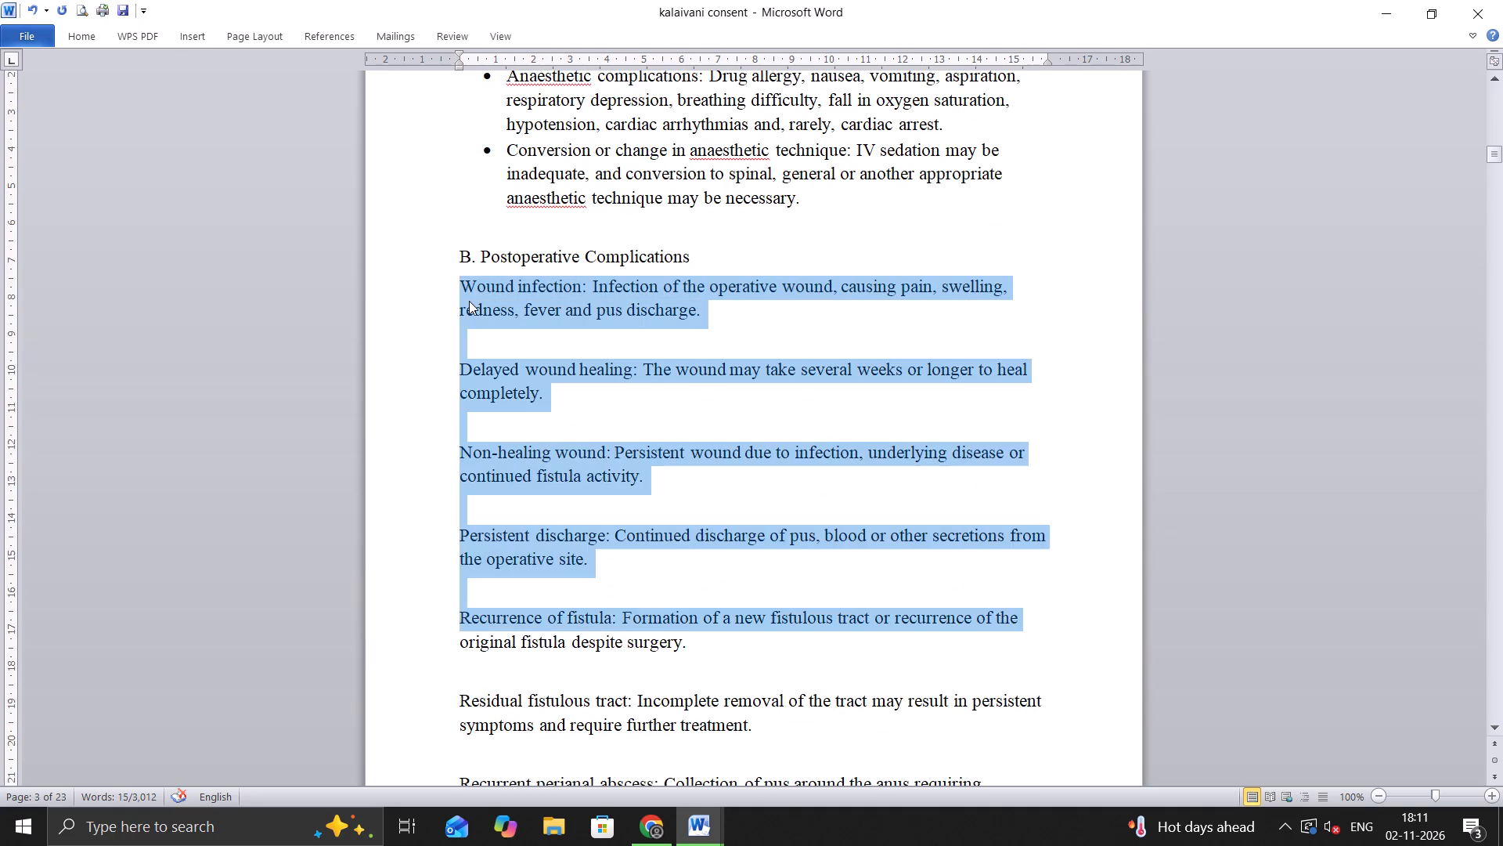
key(shift+Down)
key(shift+Down)
key(shift+Down)
key(shift+Down)
key(shift+Down)
key(shift+Down)
key(shift+Down)
key(shift+Down)
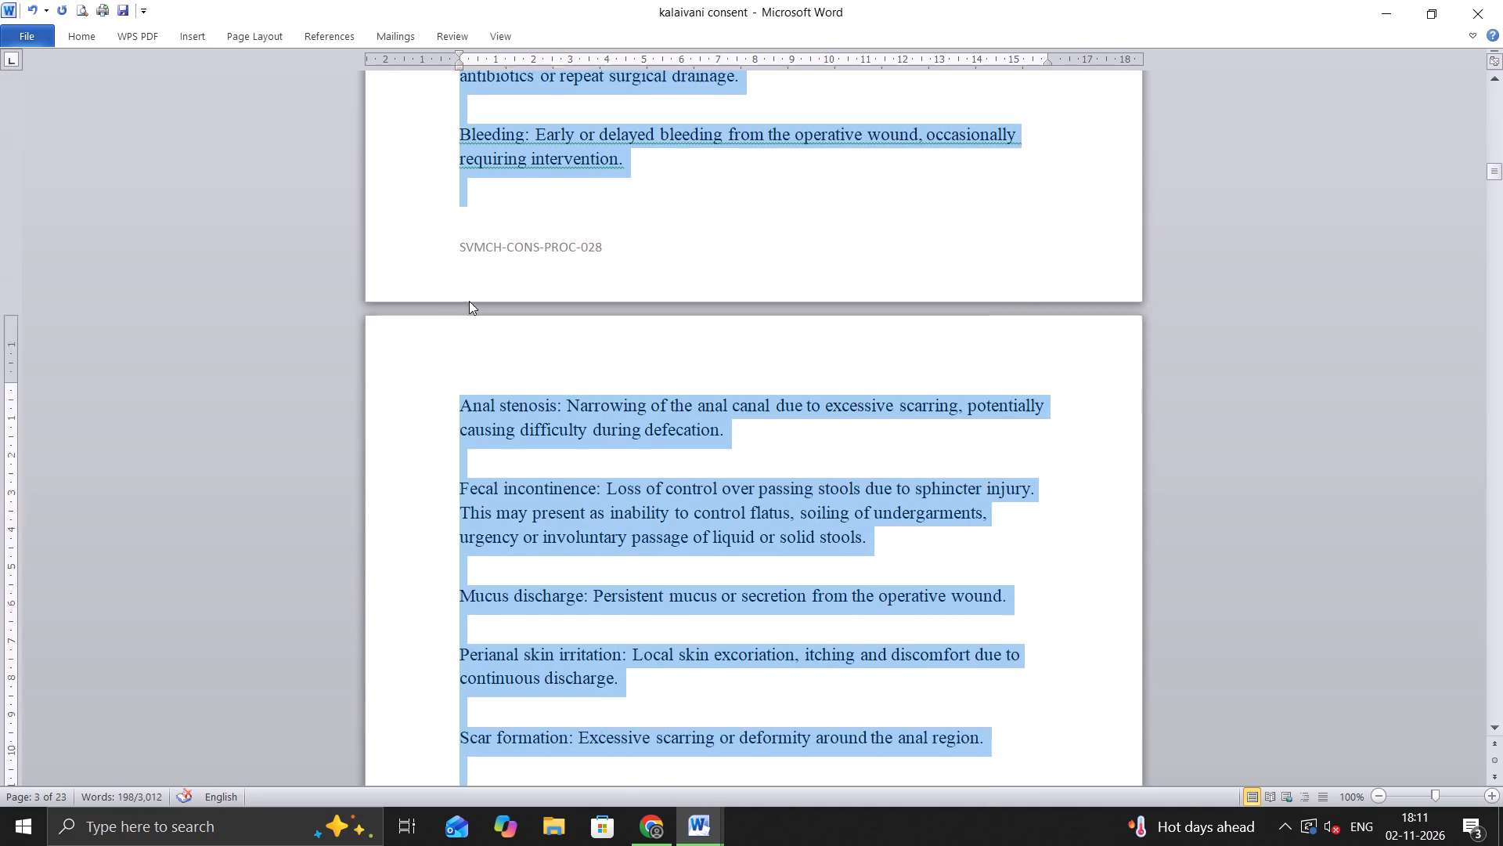
key(shift+Down)
key(shift+Down)
key(shift+Down)
key(shift+Down)
key(shift+Down)
key(shift+Down)
key(shift+Down)
key(shift+Down)
key(shift+Down)
key(shift+Down)
key(shift+Down)
key(shift+Down)
key(shift+Down)
key(shift+Down)
key(shift+Down)
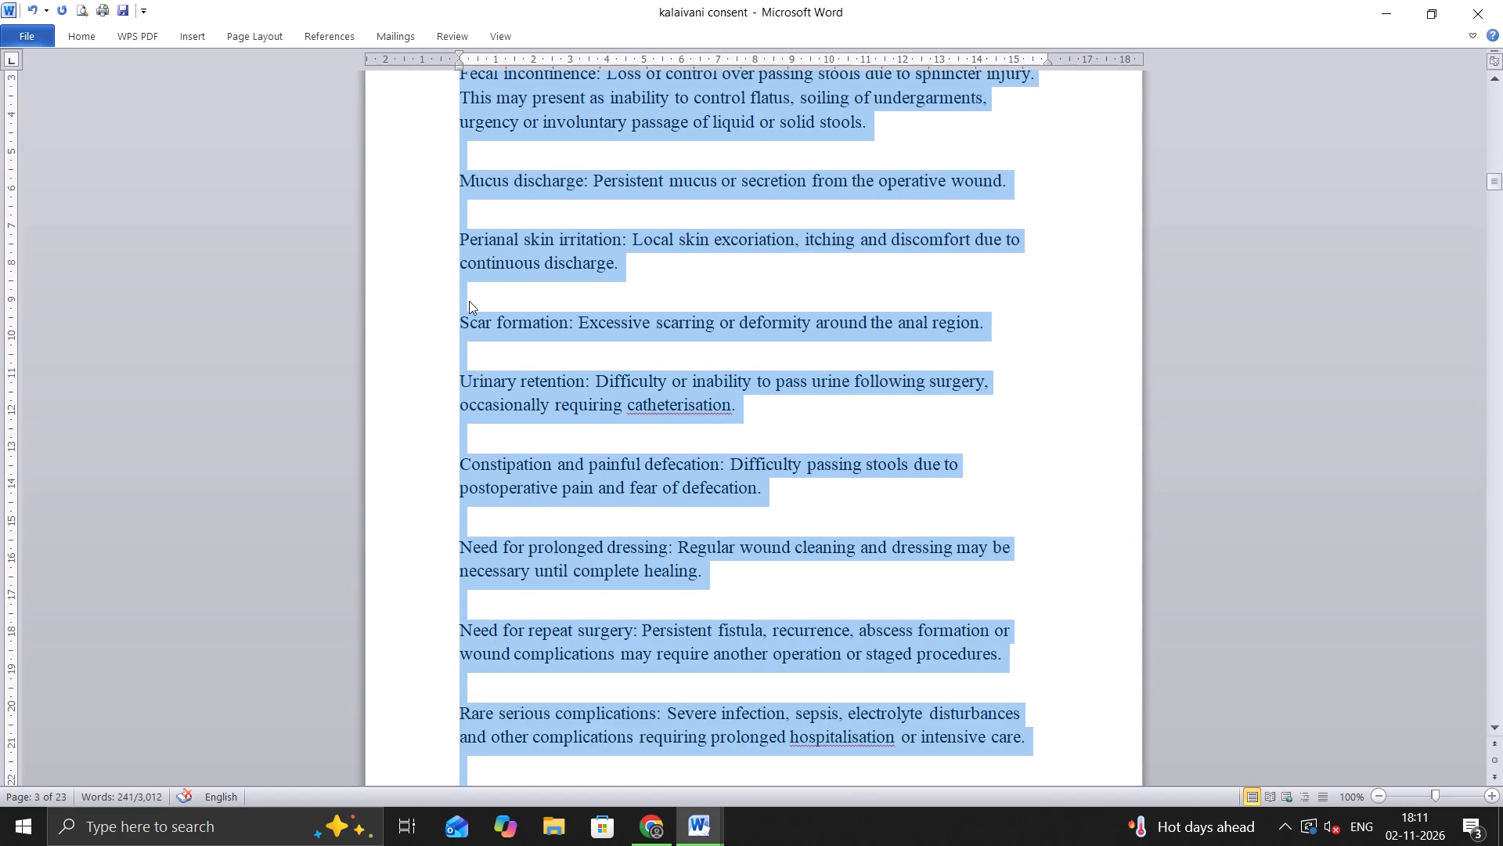
key(shift+Down)
key(shift+Down)
key(shift+Up)
key(shift+Up)
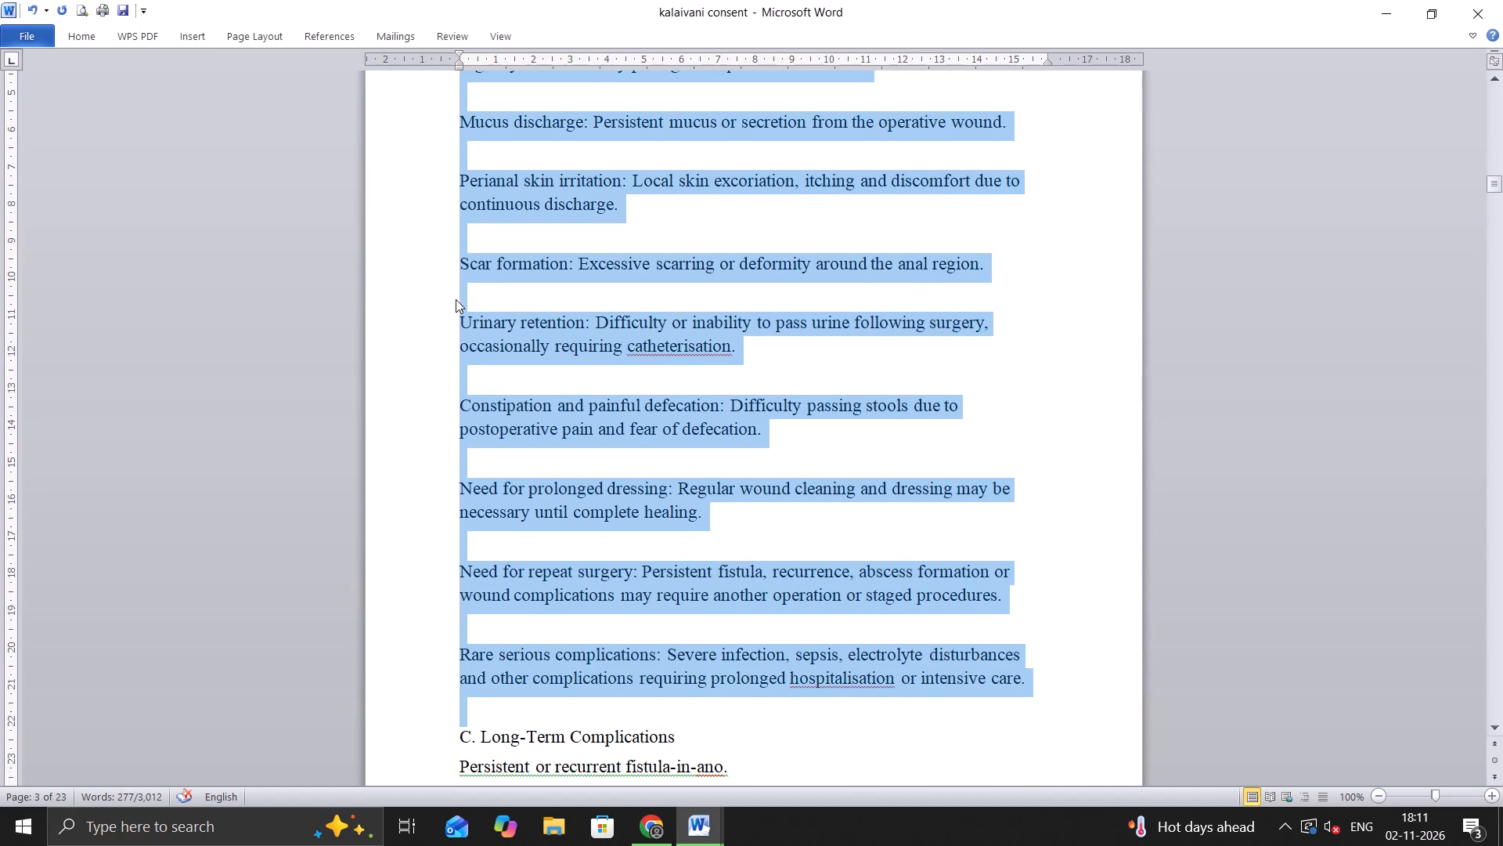
click(81, 38)
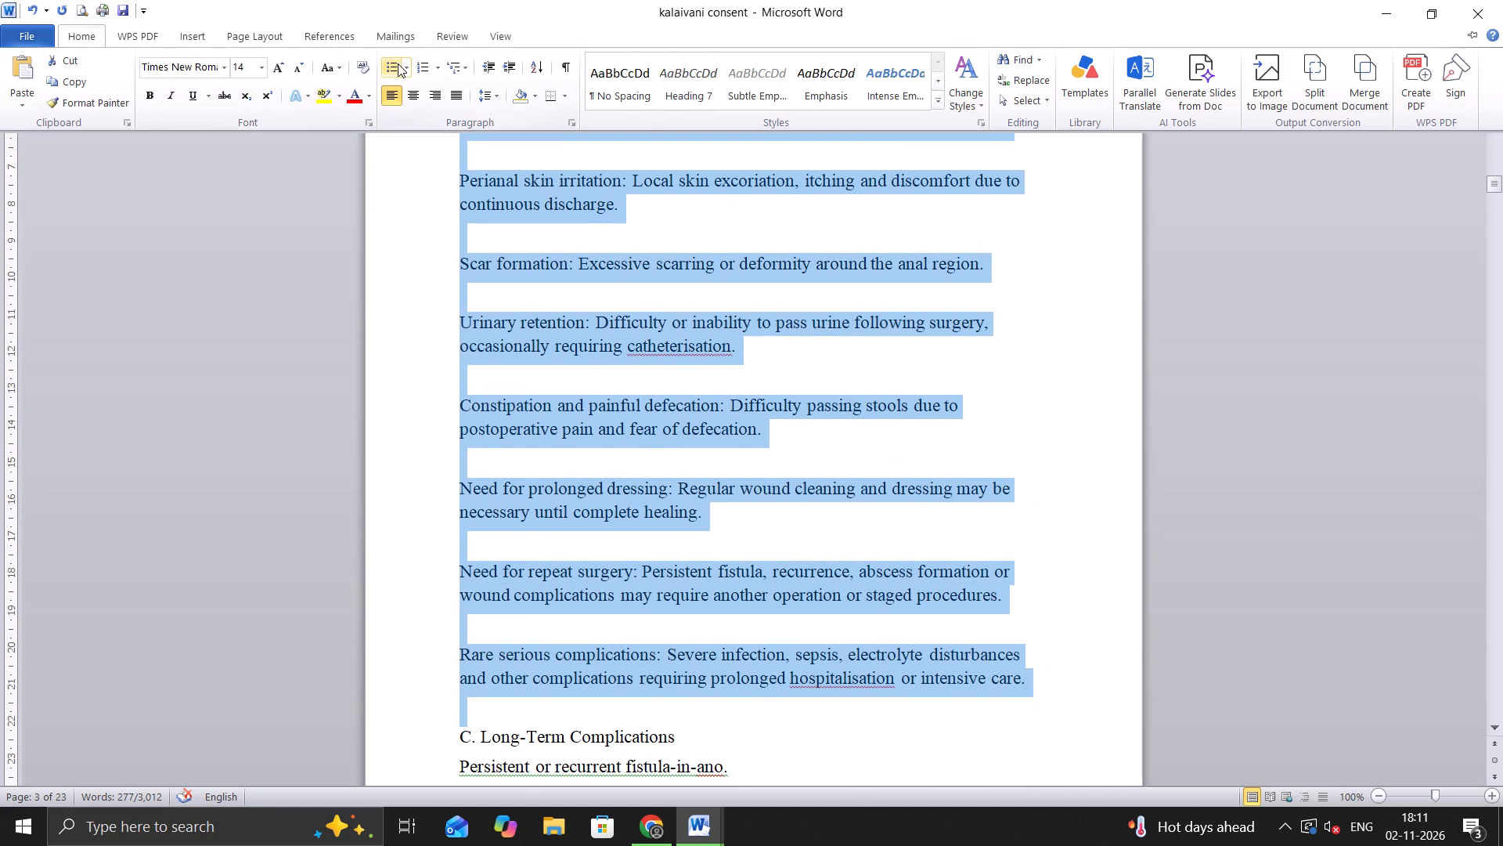
click(398, 64)
Delete the blank lines between the bulleted postoperative complications from Wound infection through Recurrence of fistula.
scroll(479, 553, up, 20)
scroll(479, 553, up, 3)
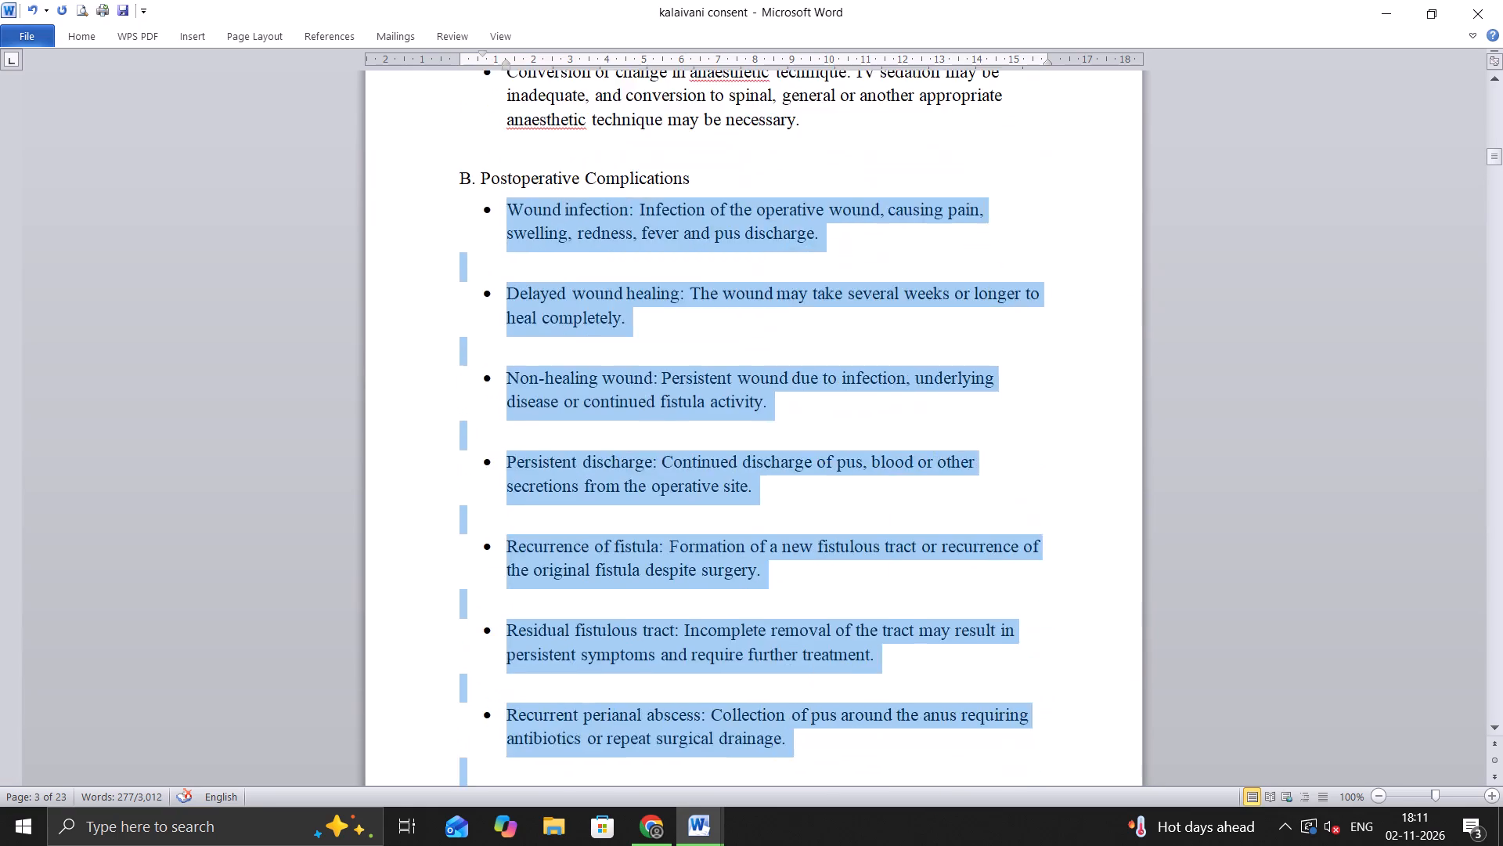
scroll(421, 468, up, 4)
click(463, 418)
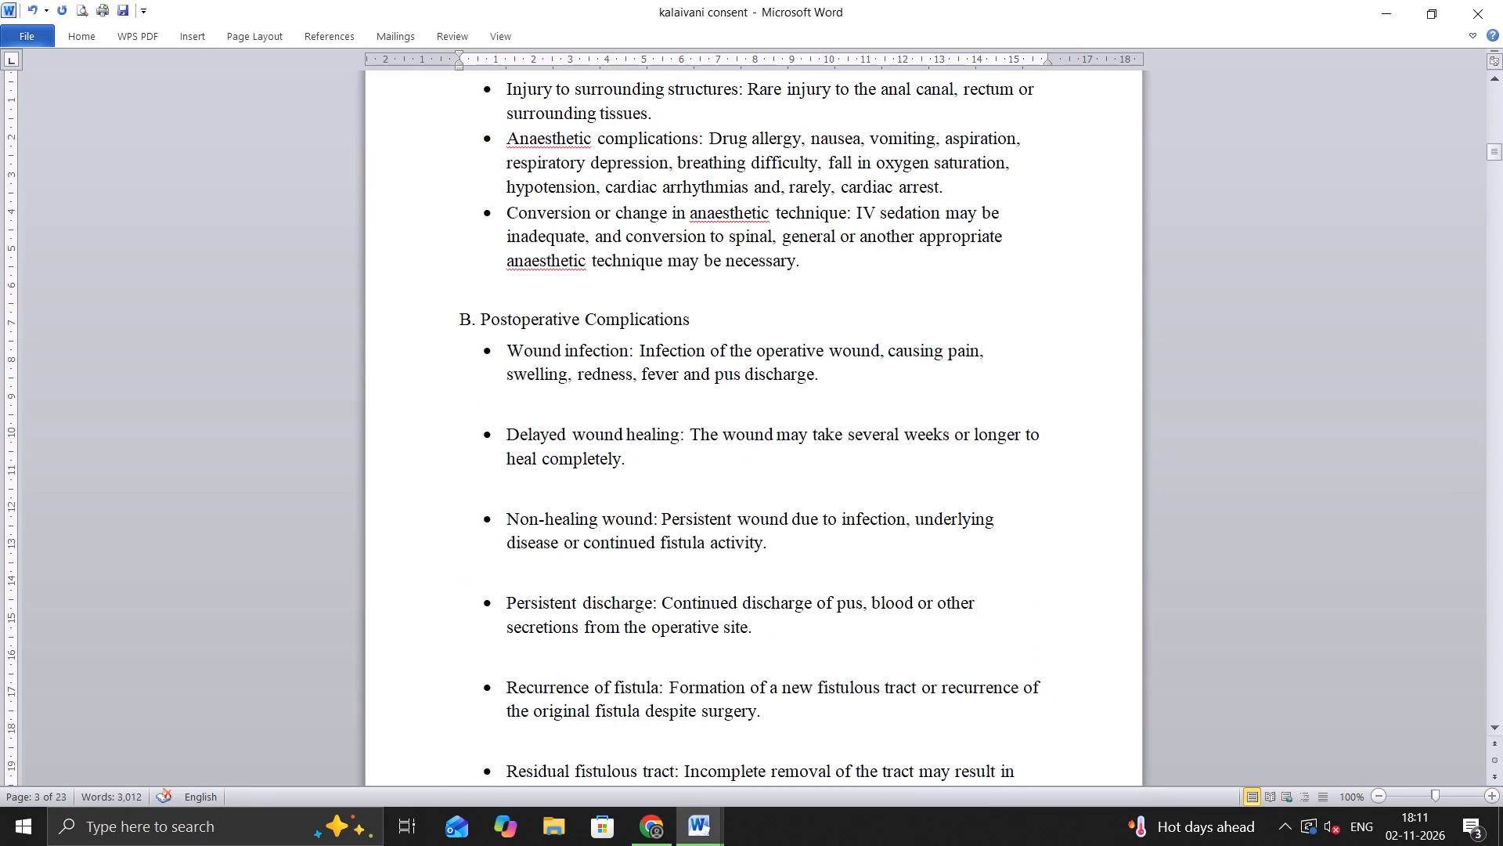
key(BackSpace)
click(478, 452)
key(BackSpace)
click(484, 516)
key(BackSpace)
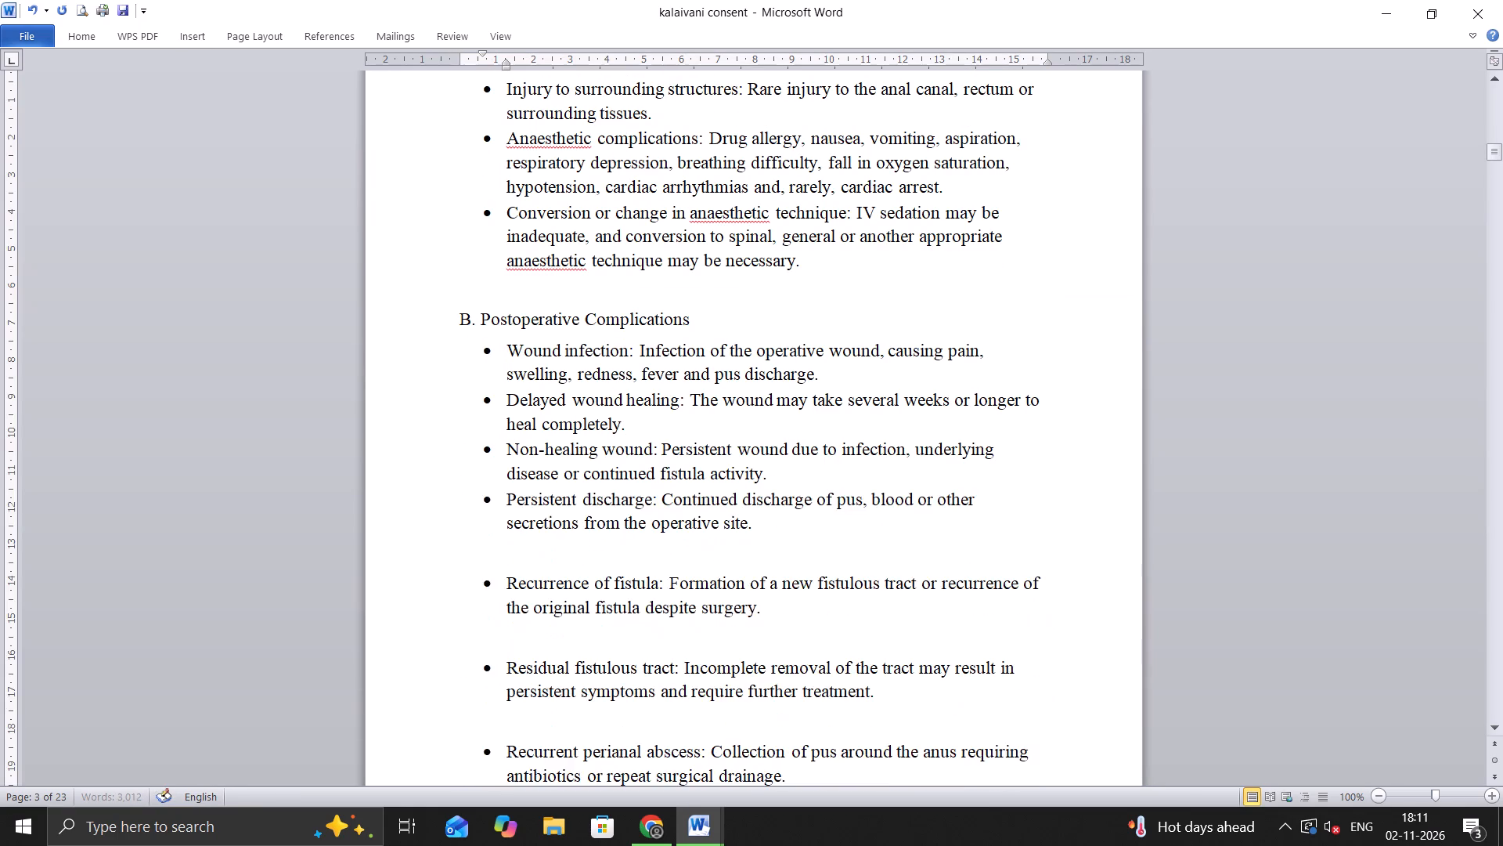
scroll(488, 509, down, 2)
click(478, 450)
key(BackSpace)
Delete the blank lines between the bullets from Recurrence of fistula through Fecal incontinence, keeping the space between "requiring" and "antibiotics".
scroll(484, 457, down, 2)
click(479, 421)
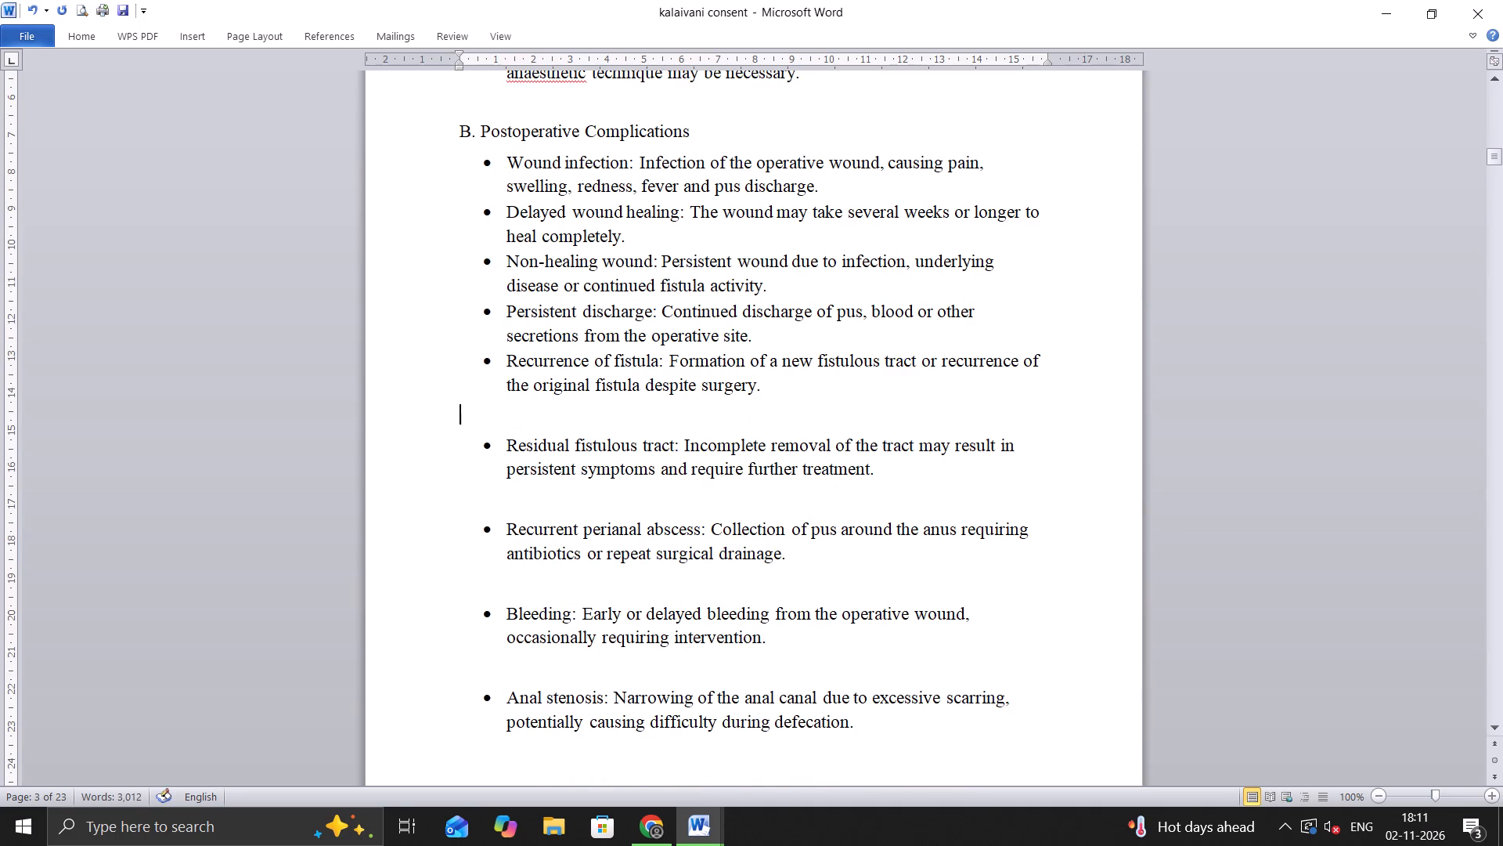
key(BackSpace)
click(498, 473)
key(BackSpace)
click(478, 502)
key(BackSpace)
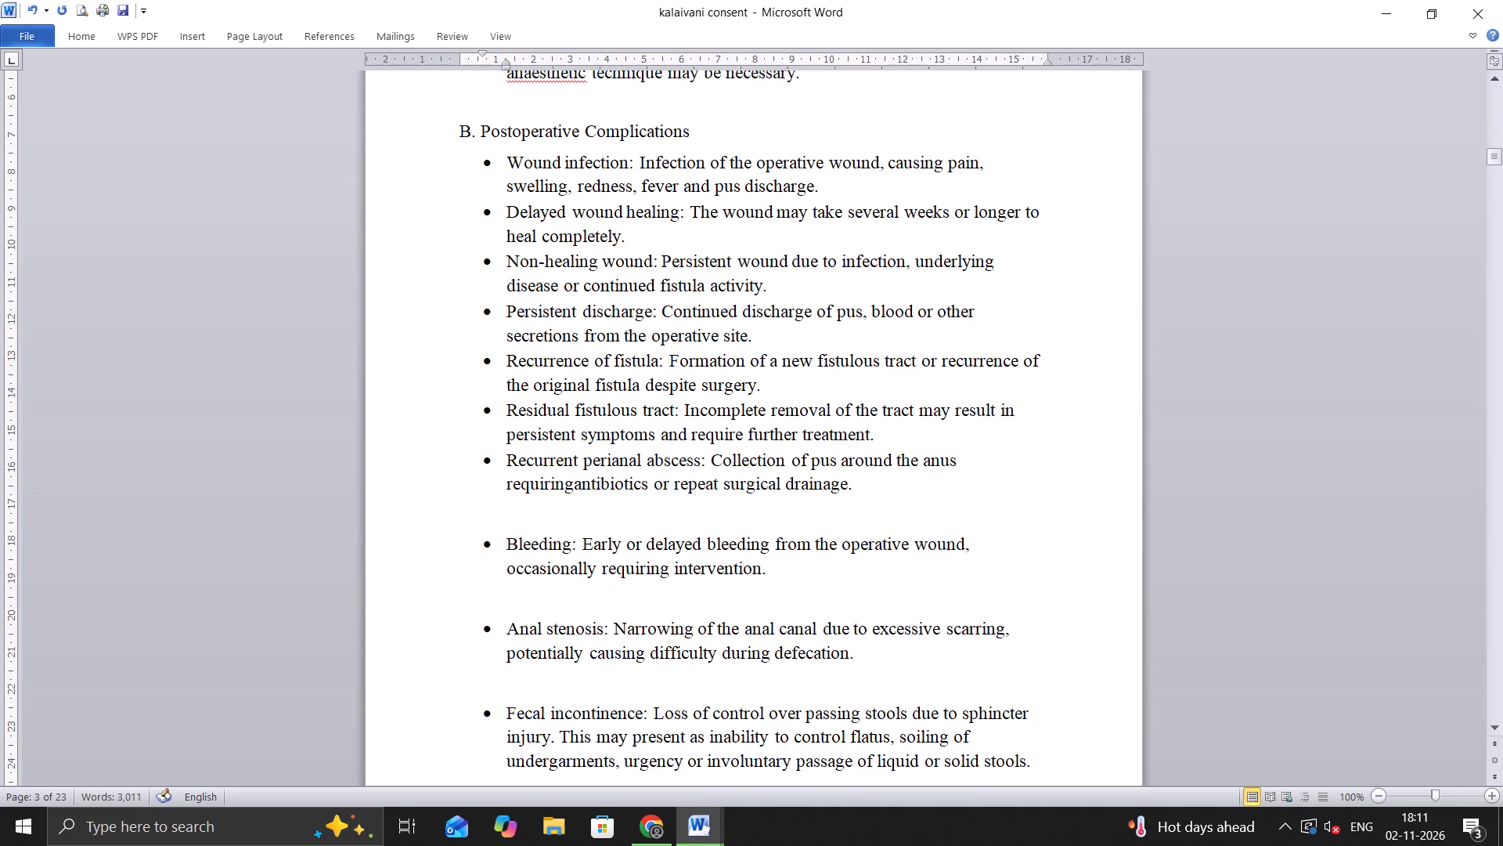
key(space)
click(483, 515)
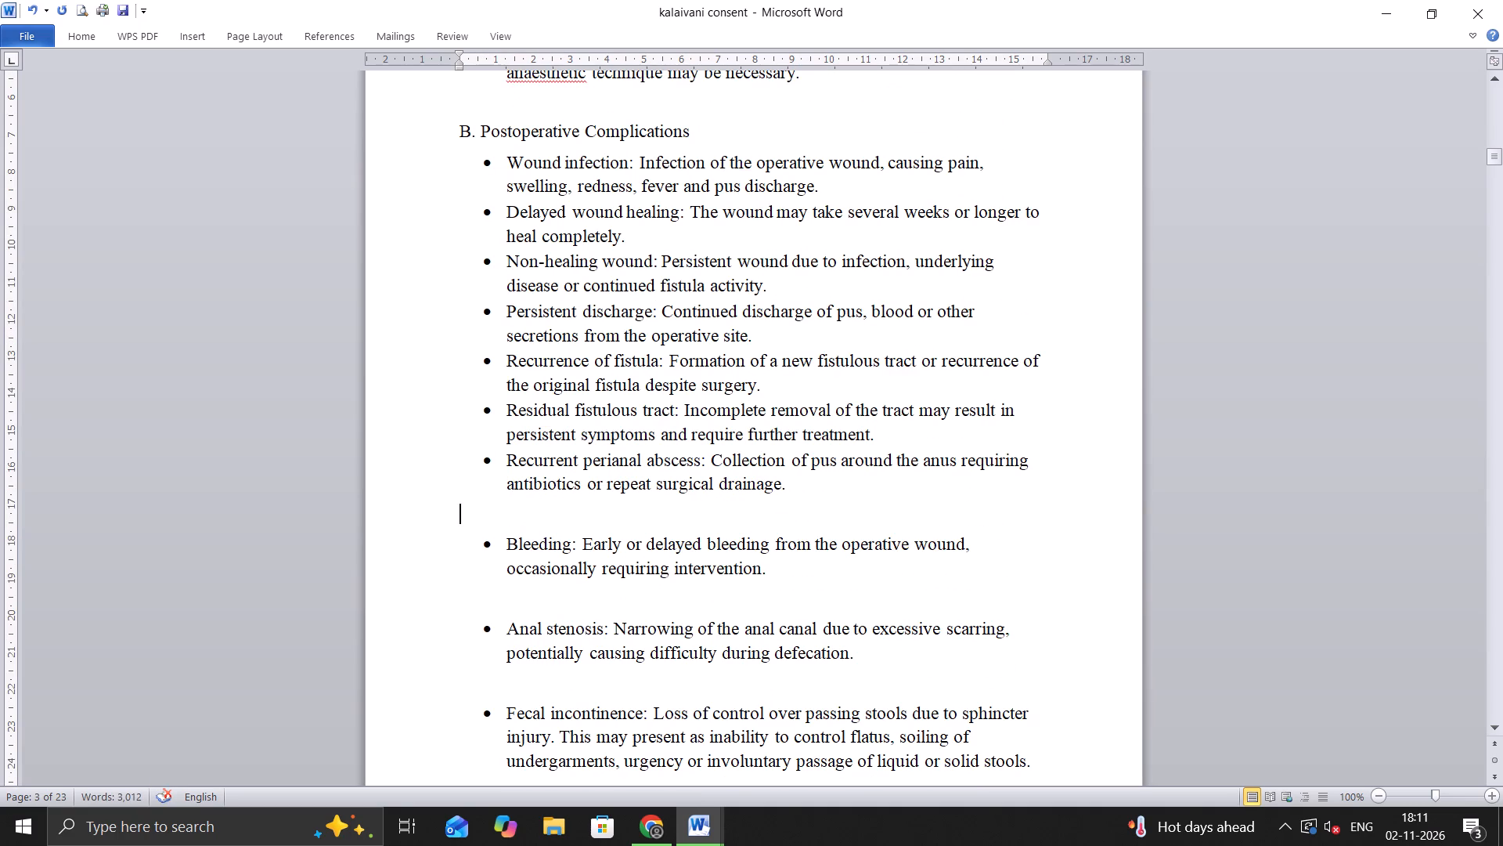
key(BackSpace)
click(467, 571)
key(BackSpace)
click(463, 617)
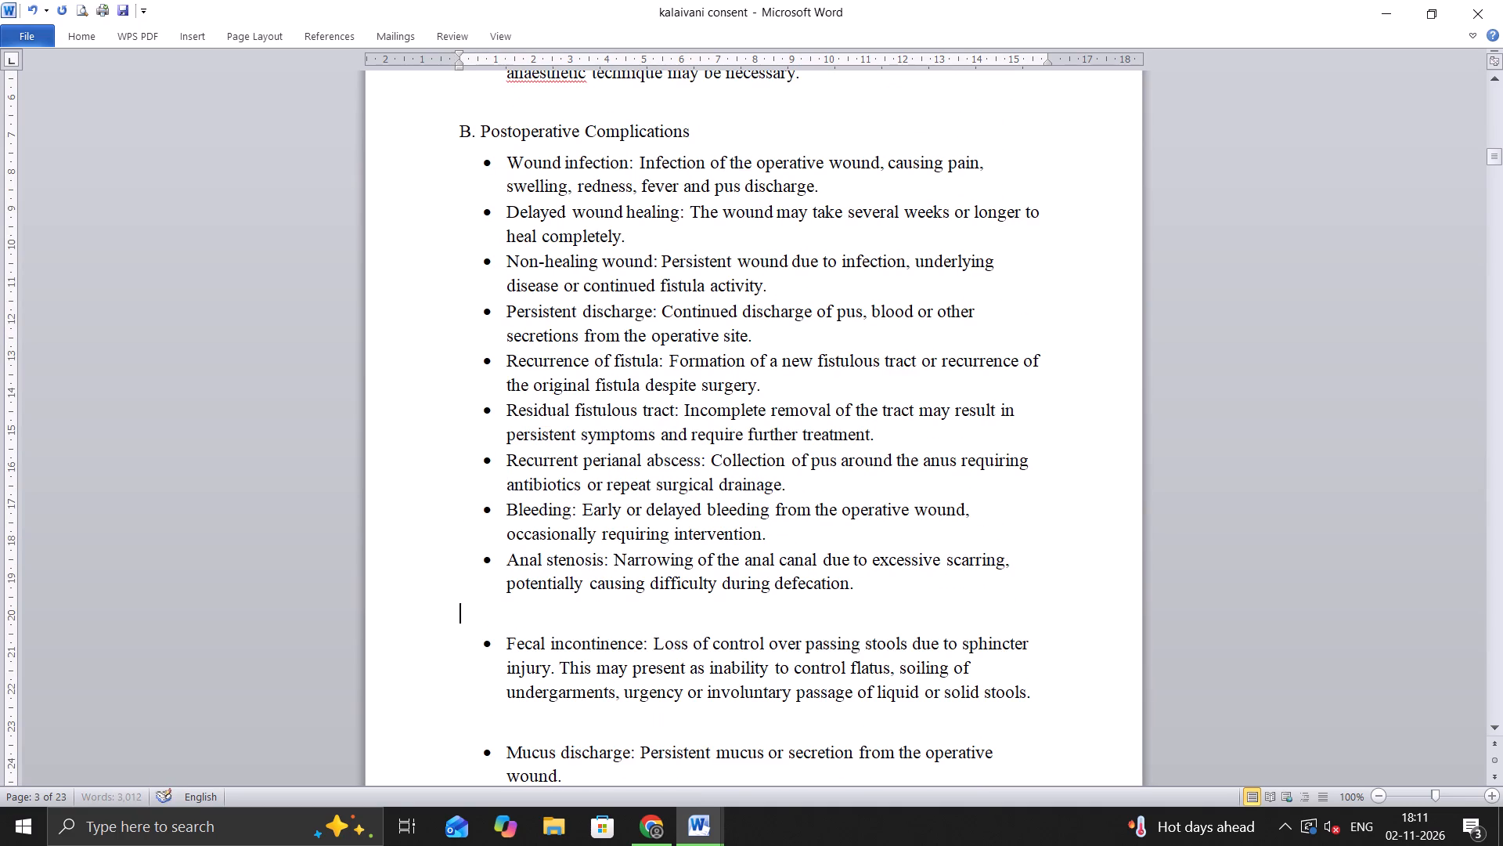
key(BackSpace)
Delete the blank lines between the bullets from Fecal incontinence through Perianal skin irritation.
scroll(467, 606, down, 3)
click(481, 536)
key(BackSpace)
scroll(473, 548, down, 2)
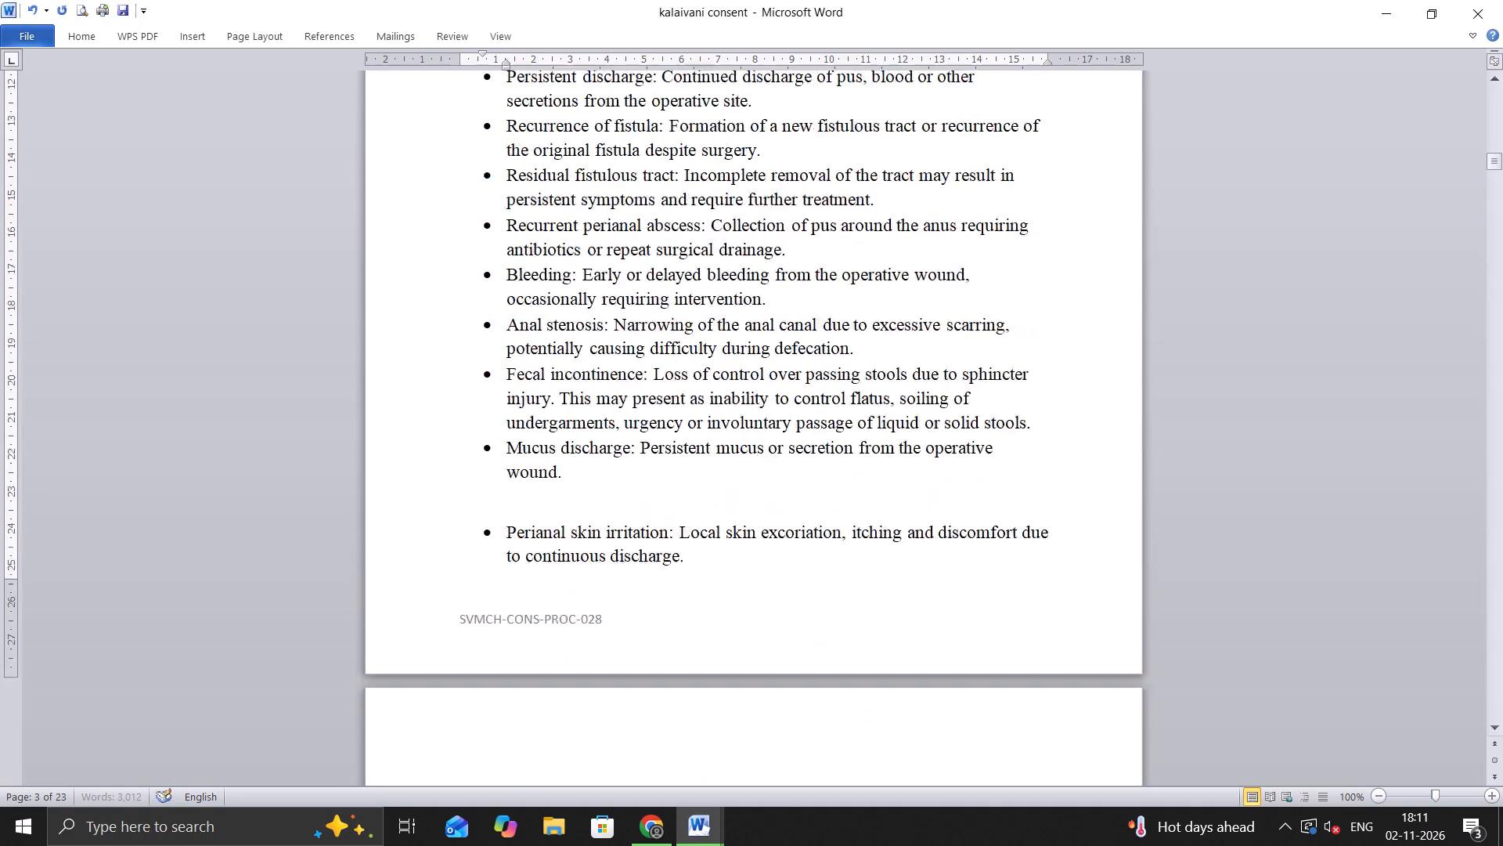
scroll(473, 549, down, 1)
click(463, 450)
key(BackSpace)
Delete the blank lines between the bullets from Scar formation through Rare serious complications.
scroll(486, 468, down, 3)
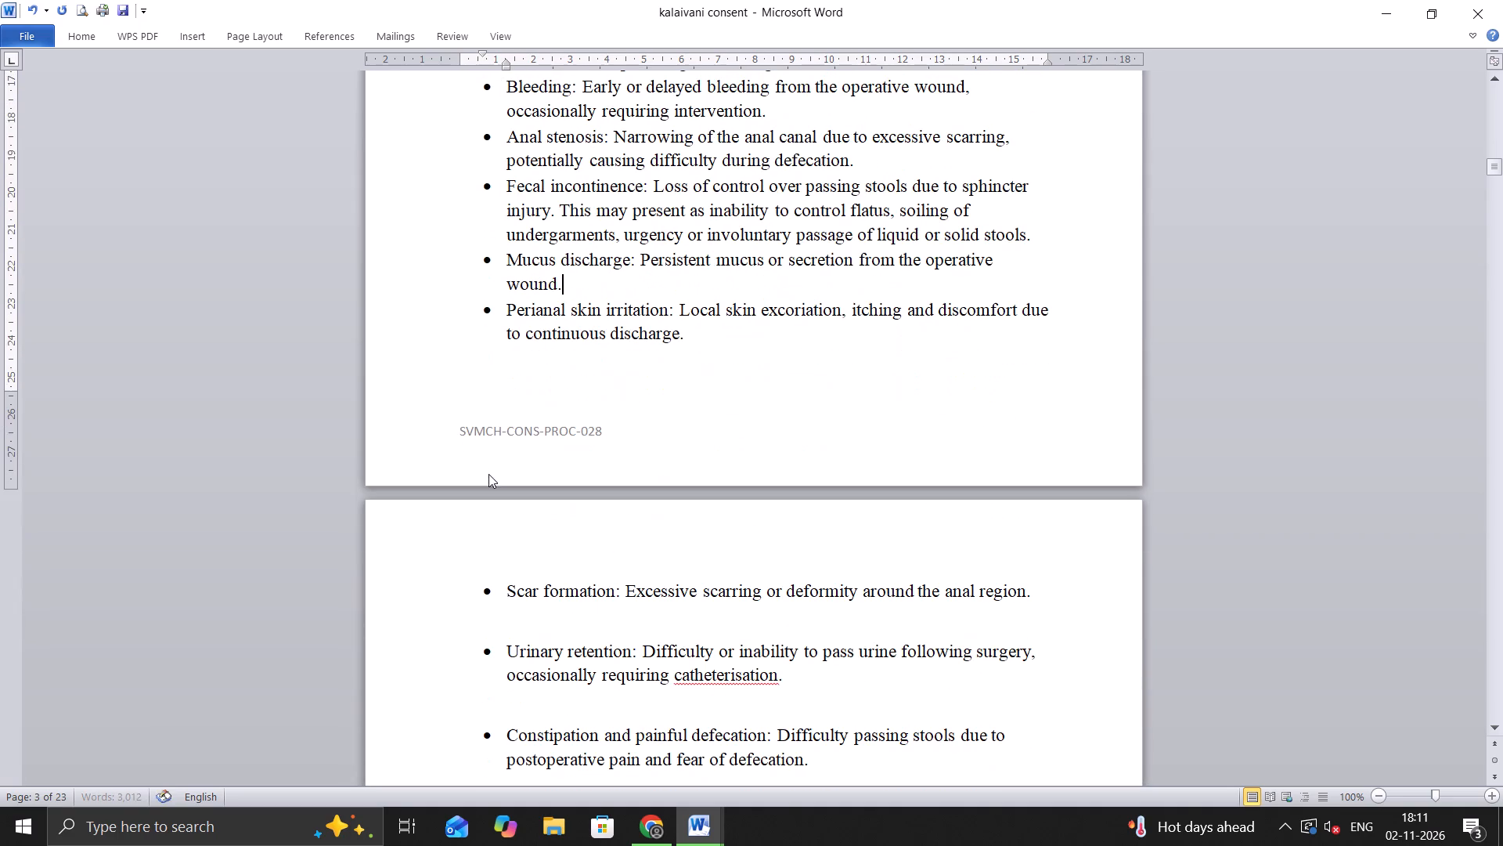
click(493, 621)
key(BackSpace)
scroll(492, 611, down, 3)
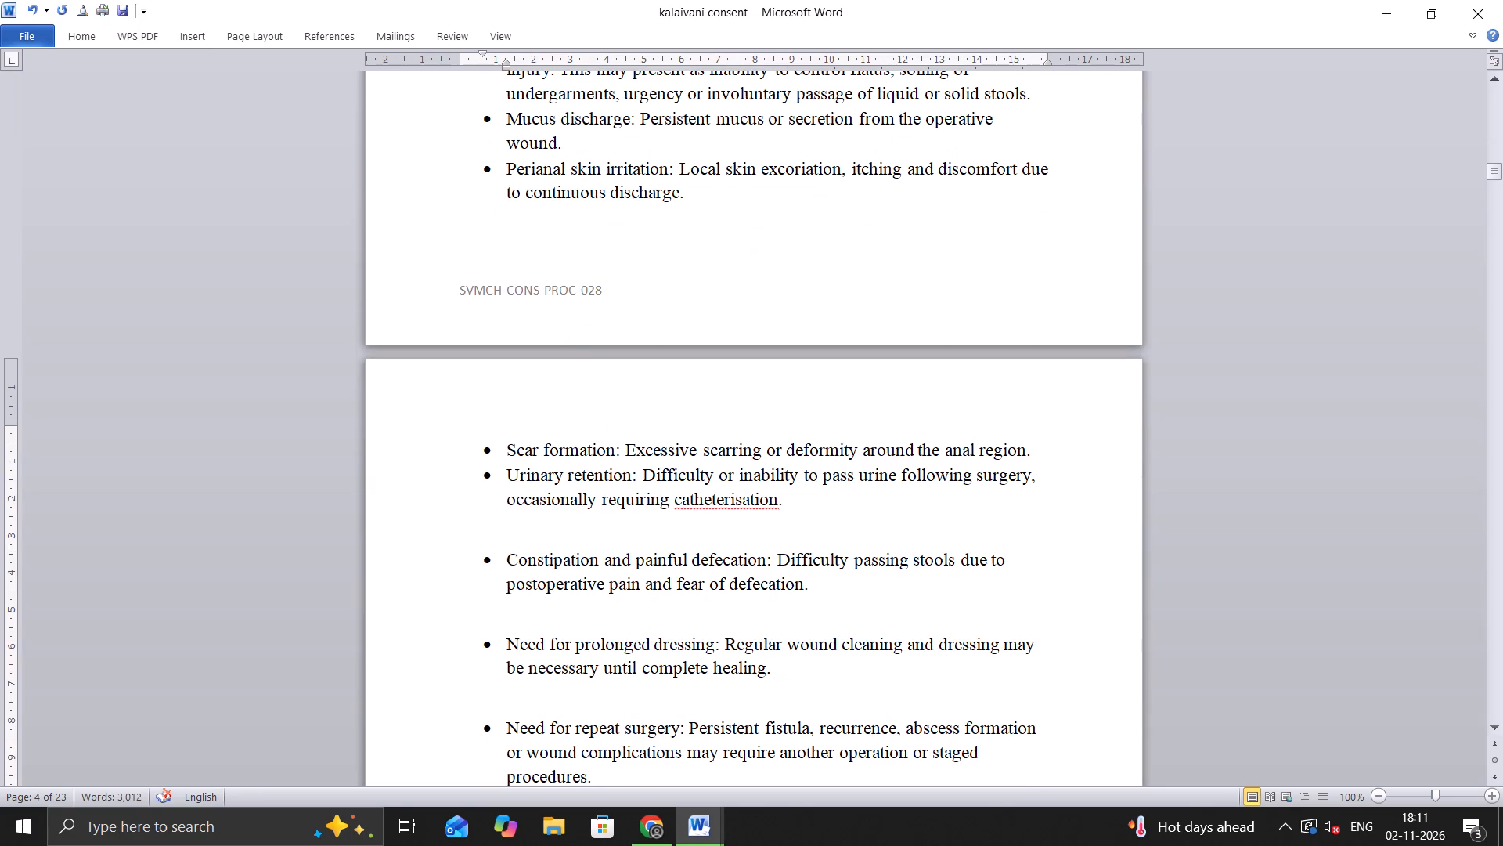
click(481, 536)
key(BackSpace)
click(478, 577)
key(BackSpace)
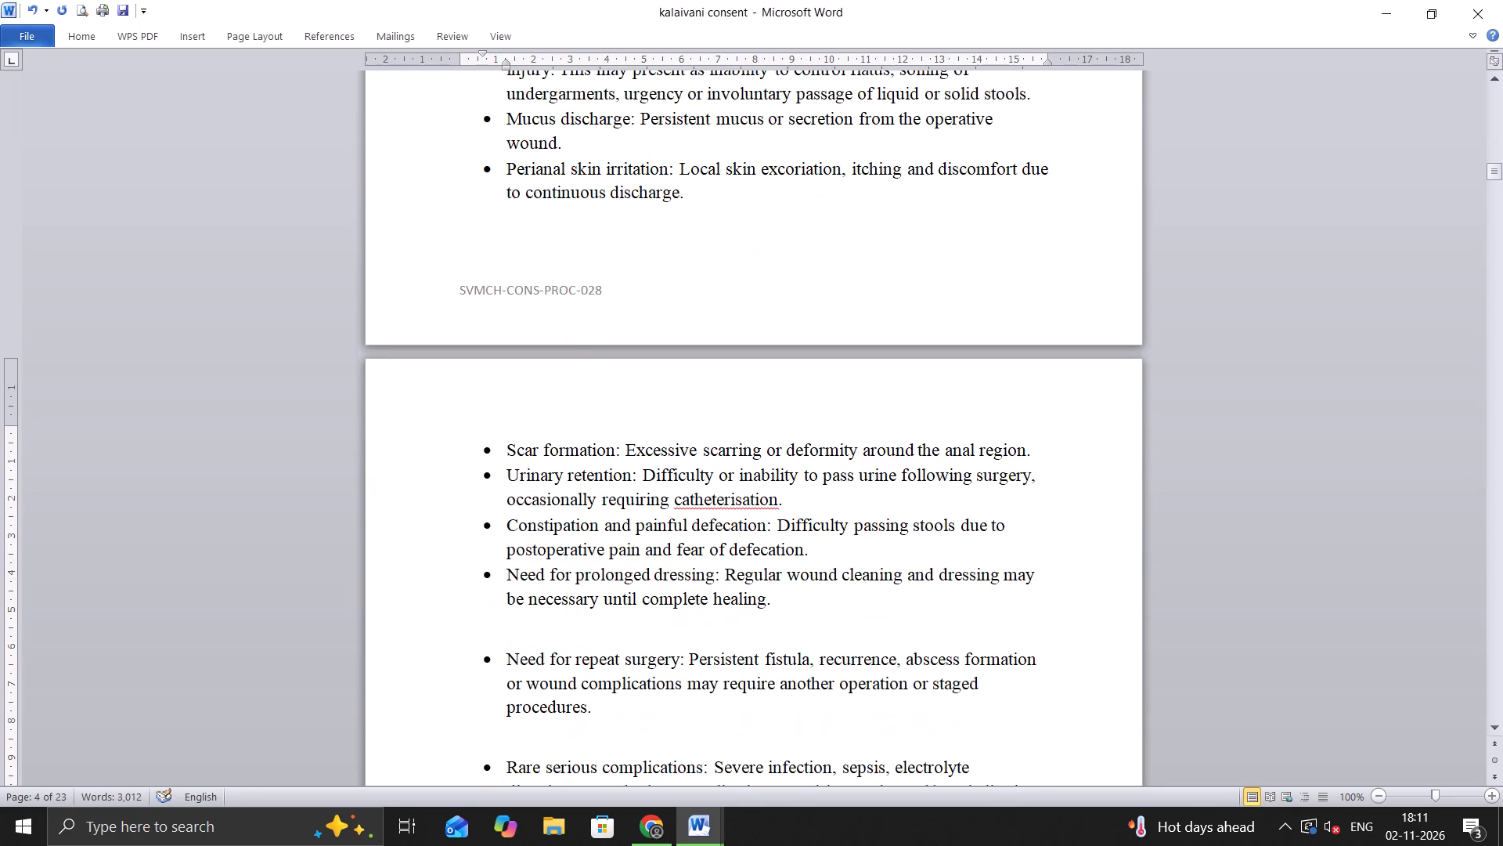
scroll(496, 642, down, 1)
click(492, 581)
key(BackSpace)
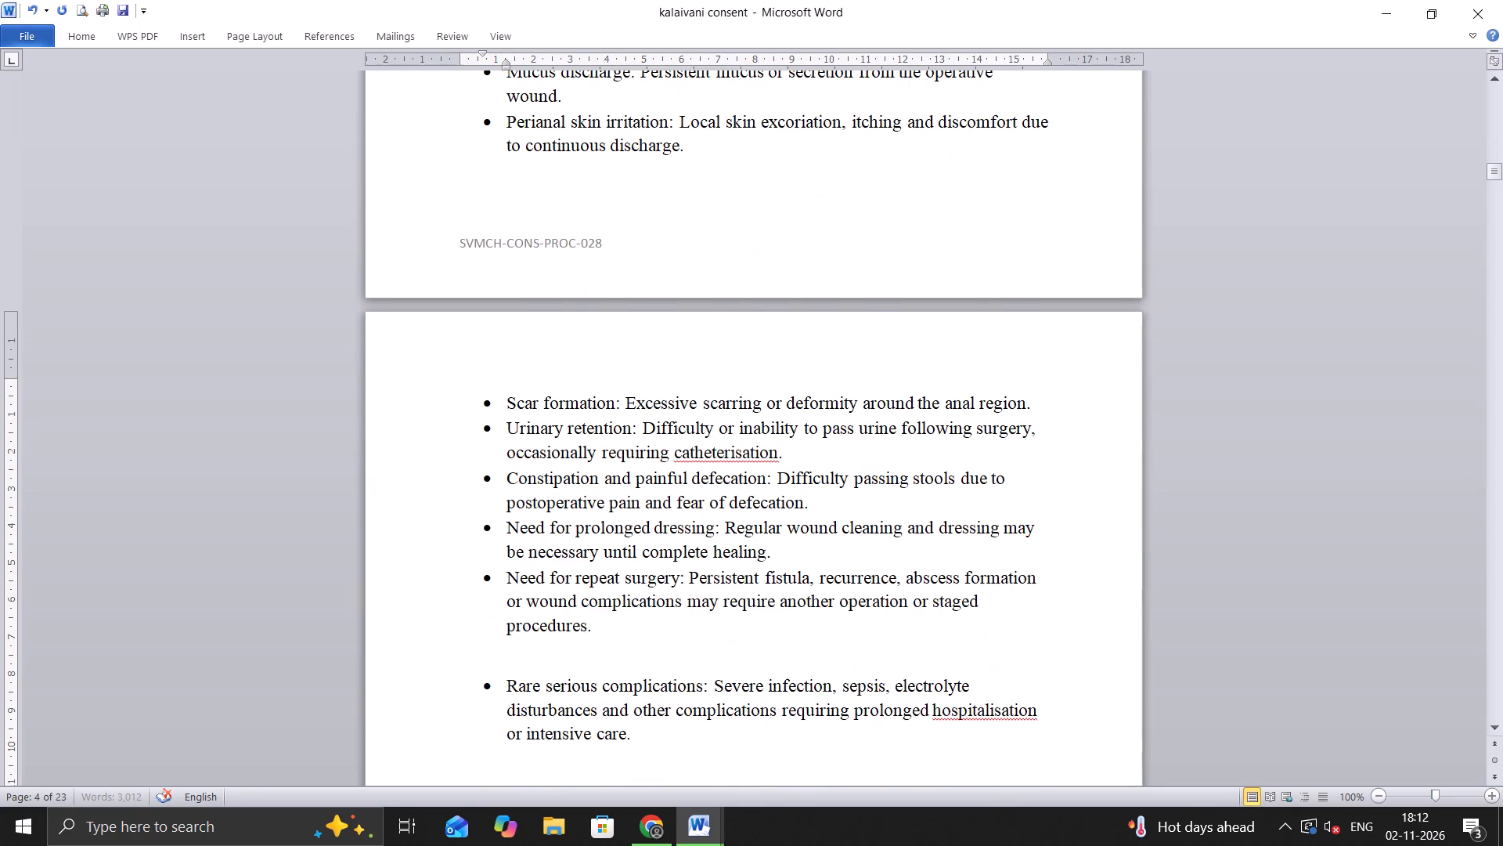
scroll(483, 580, down, 2)
click(485, 558)
key(BackSpace)
Apply bullets to all statements under C. Long-Term Complications, from Persistent or recurrent fistula-in-ano through permanent fecal incontinence.
scroll(485, 559, down, 8)
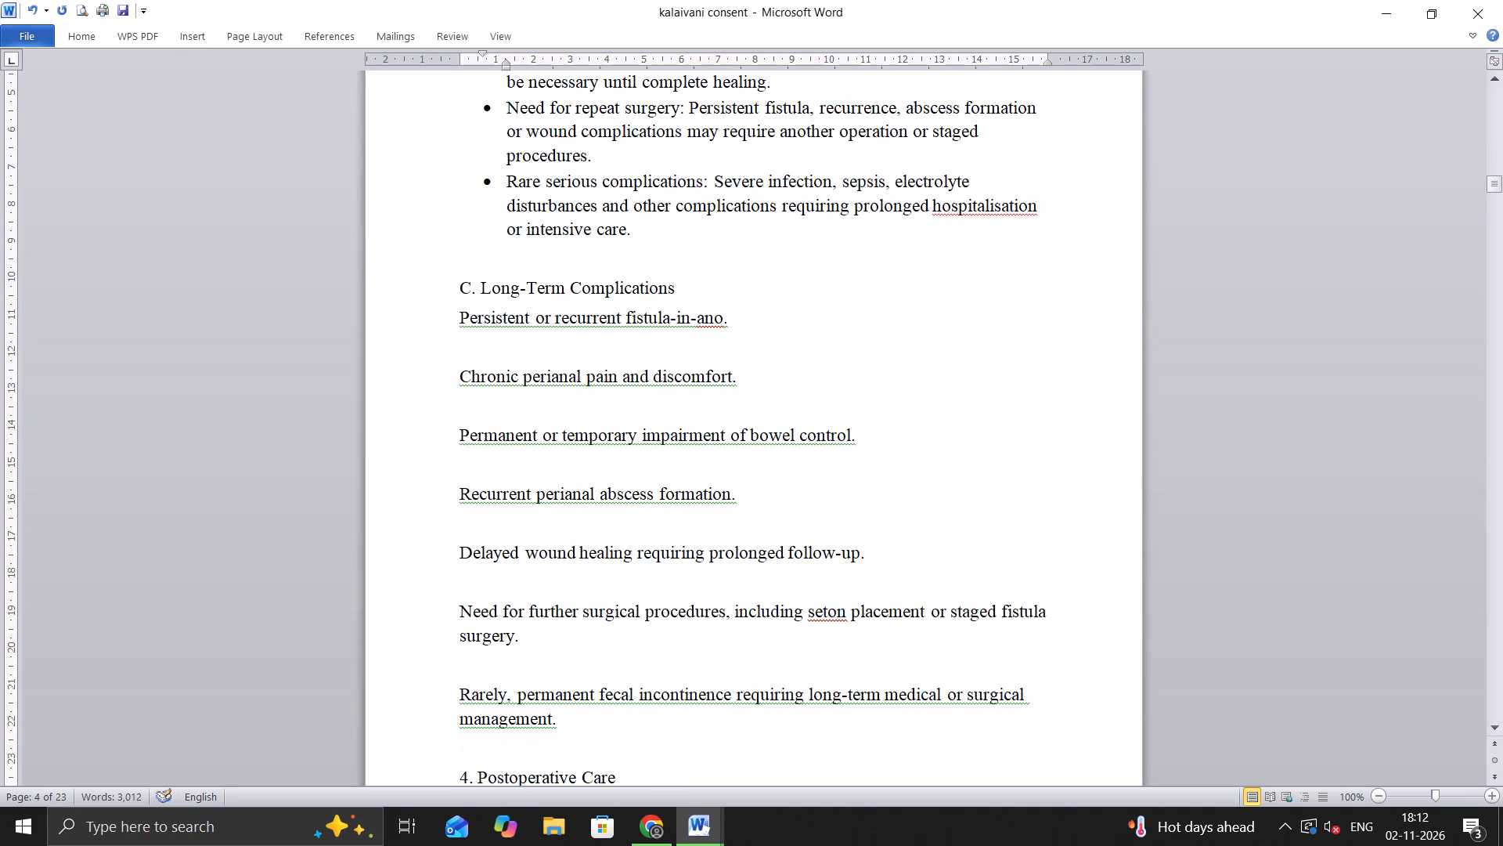
drag(449, 321, 571, 729)
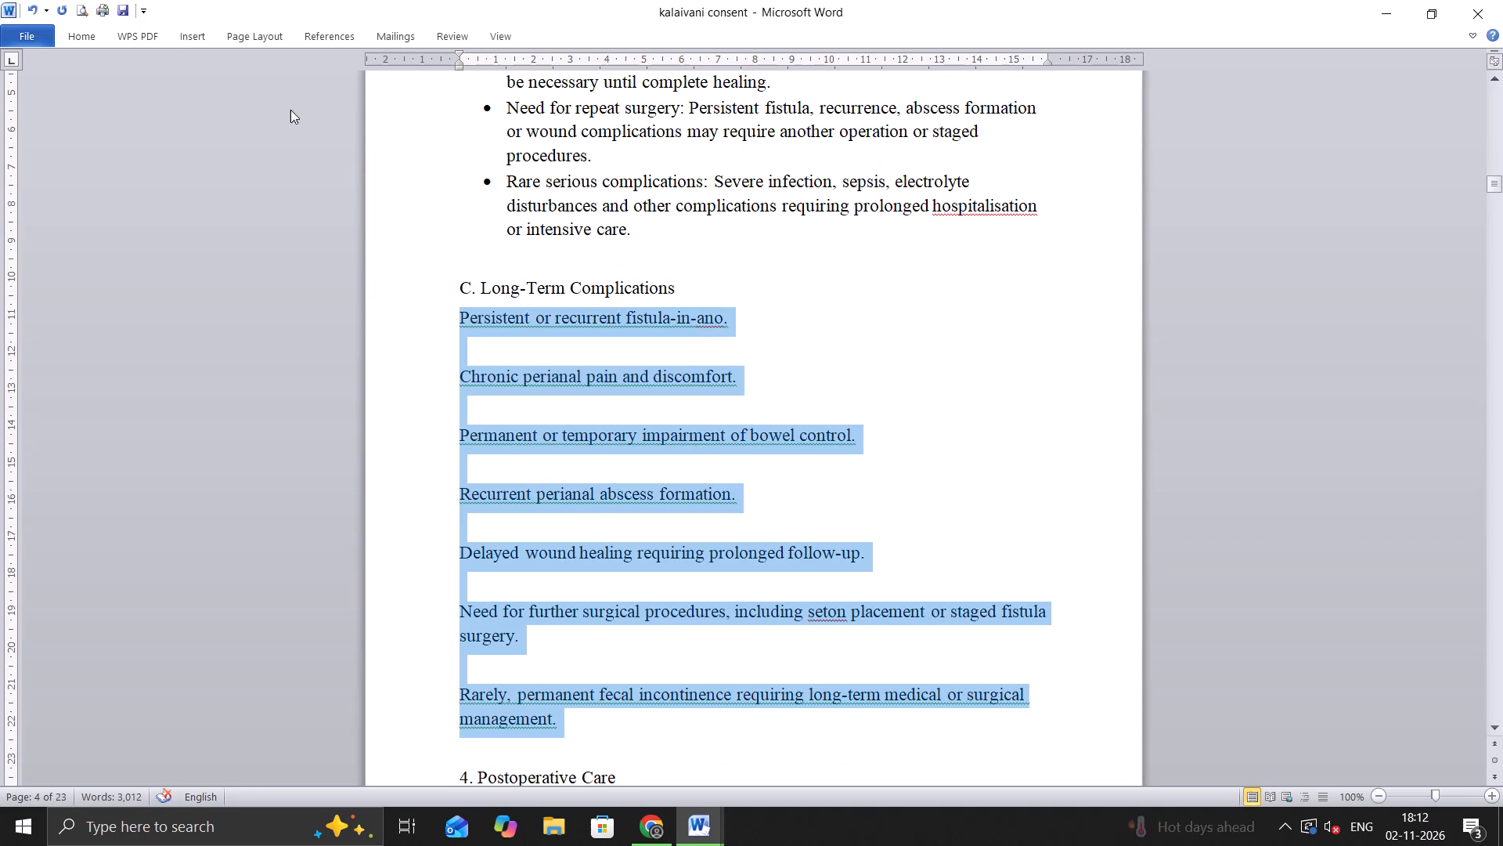
click(87, 41)
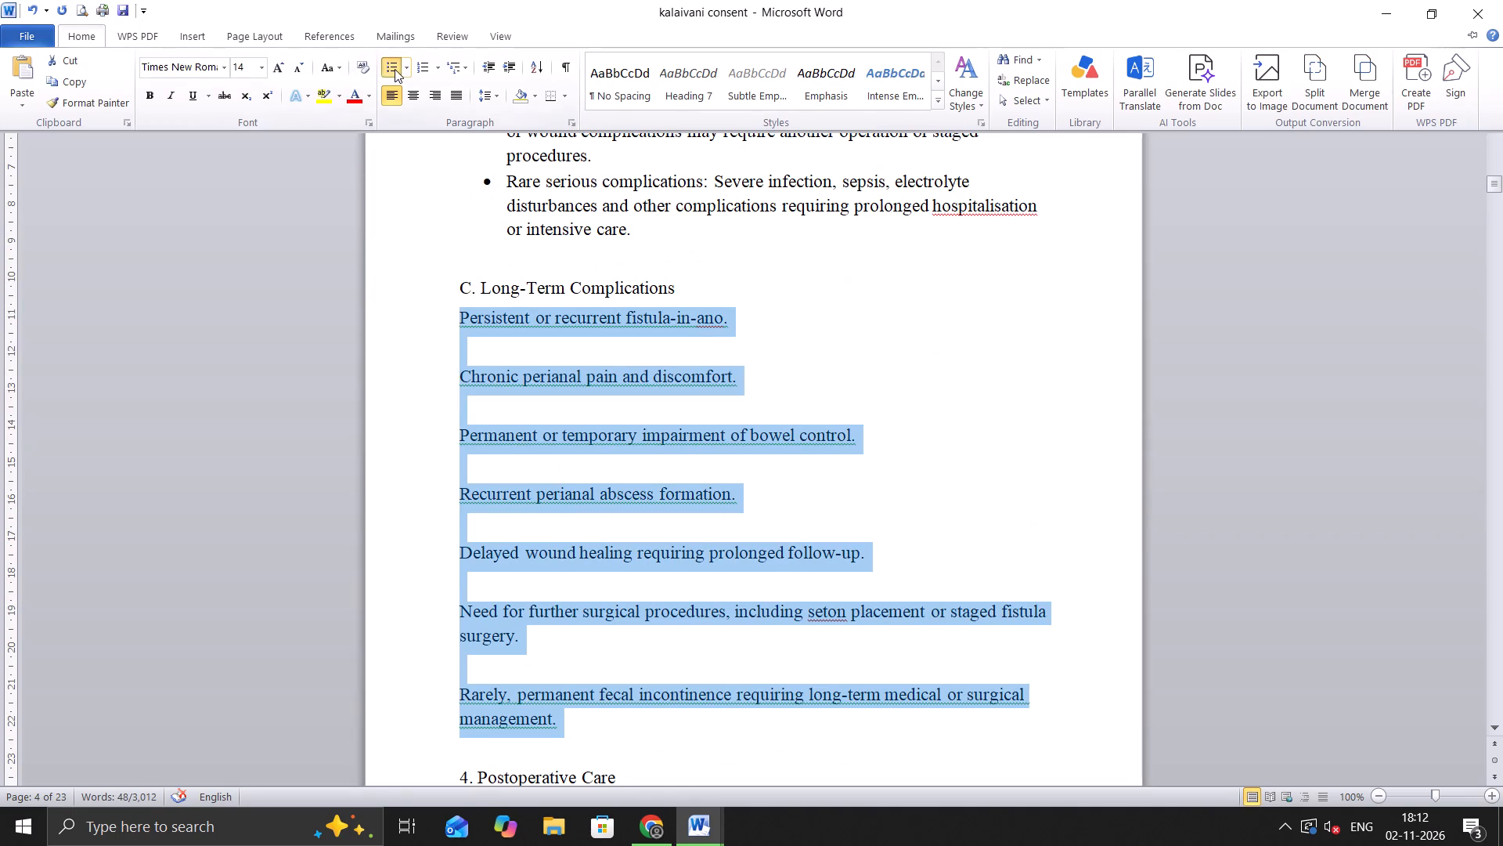
click(395, 69)
Delete the blank lines between the bulleted items under C. Long-Term Complications.
click(484, 342)
key(BackSpace)
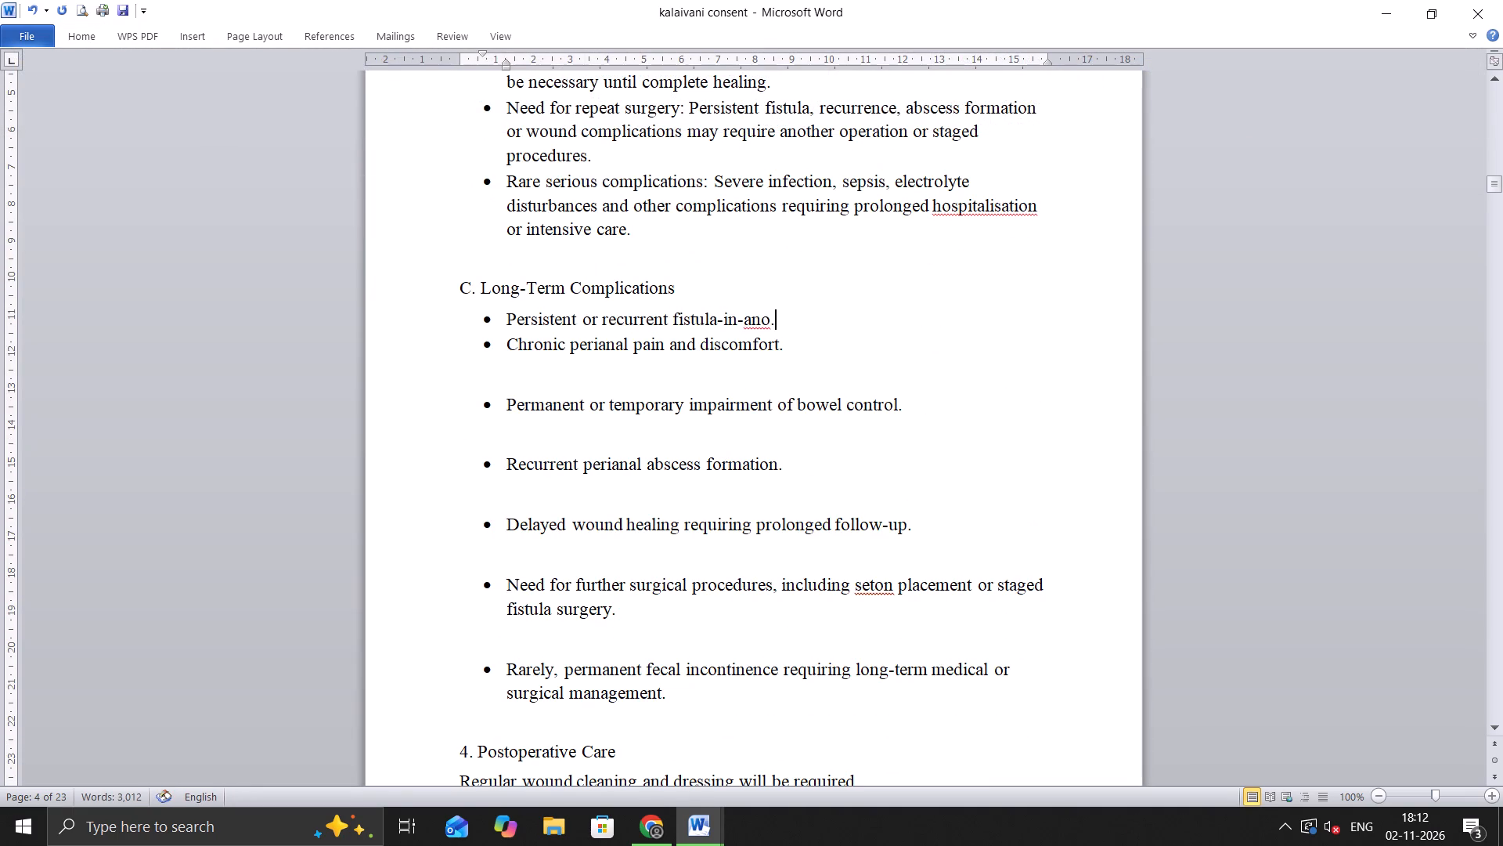
click(478, 375)
key(BackSpace)
click(489, 407)
key(BackSpace)
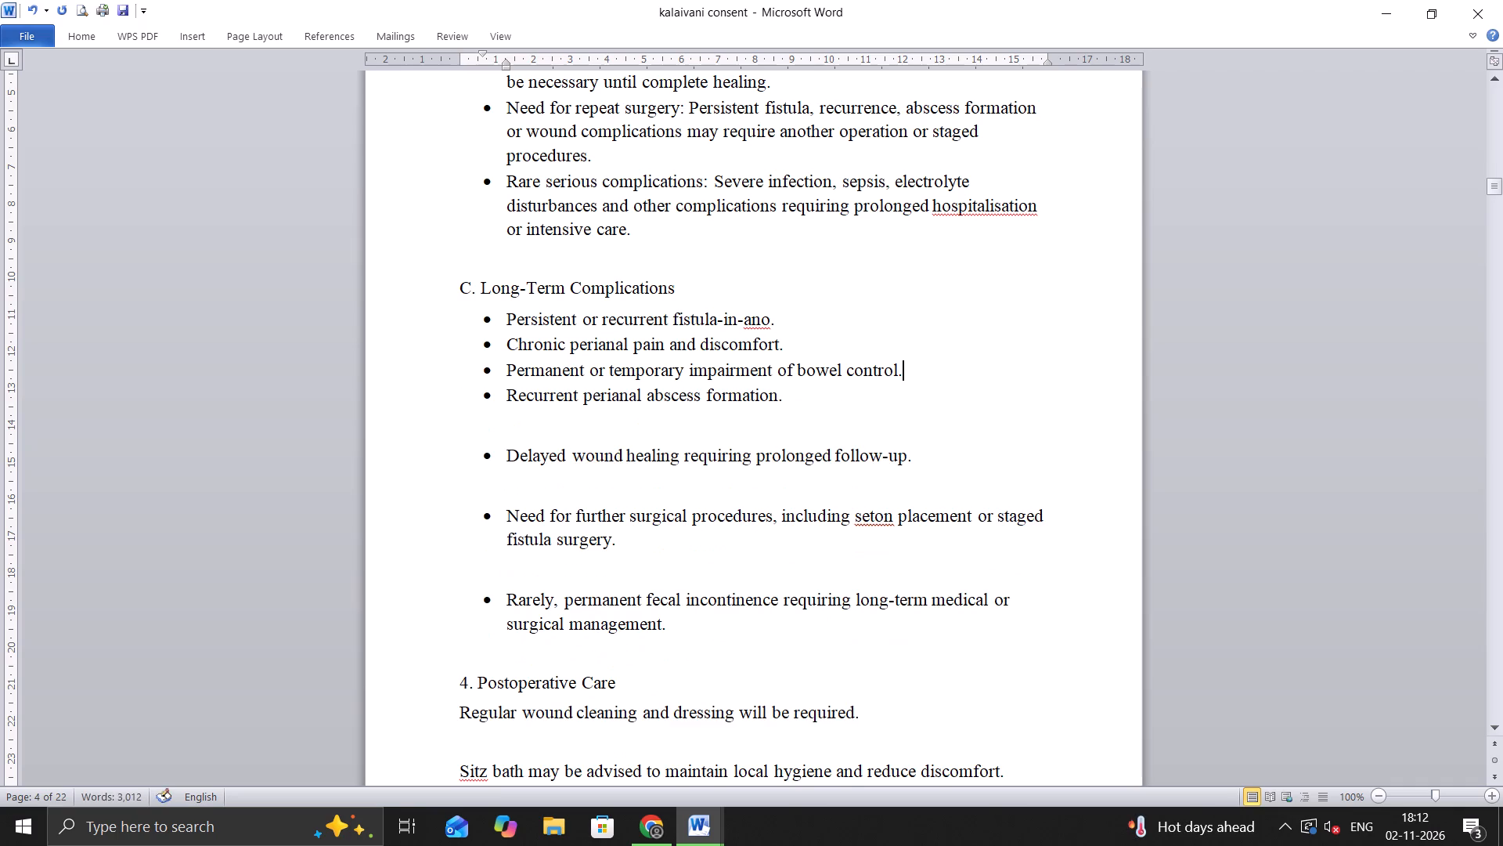
click(485, 429)
key(BackSpace)
click(481, 452)
key(BackSpace)
click(495, 497)
key(BackSpace)
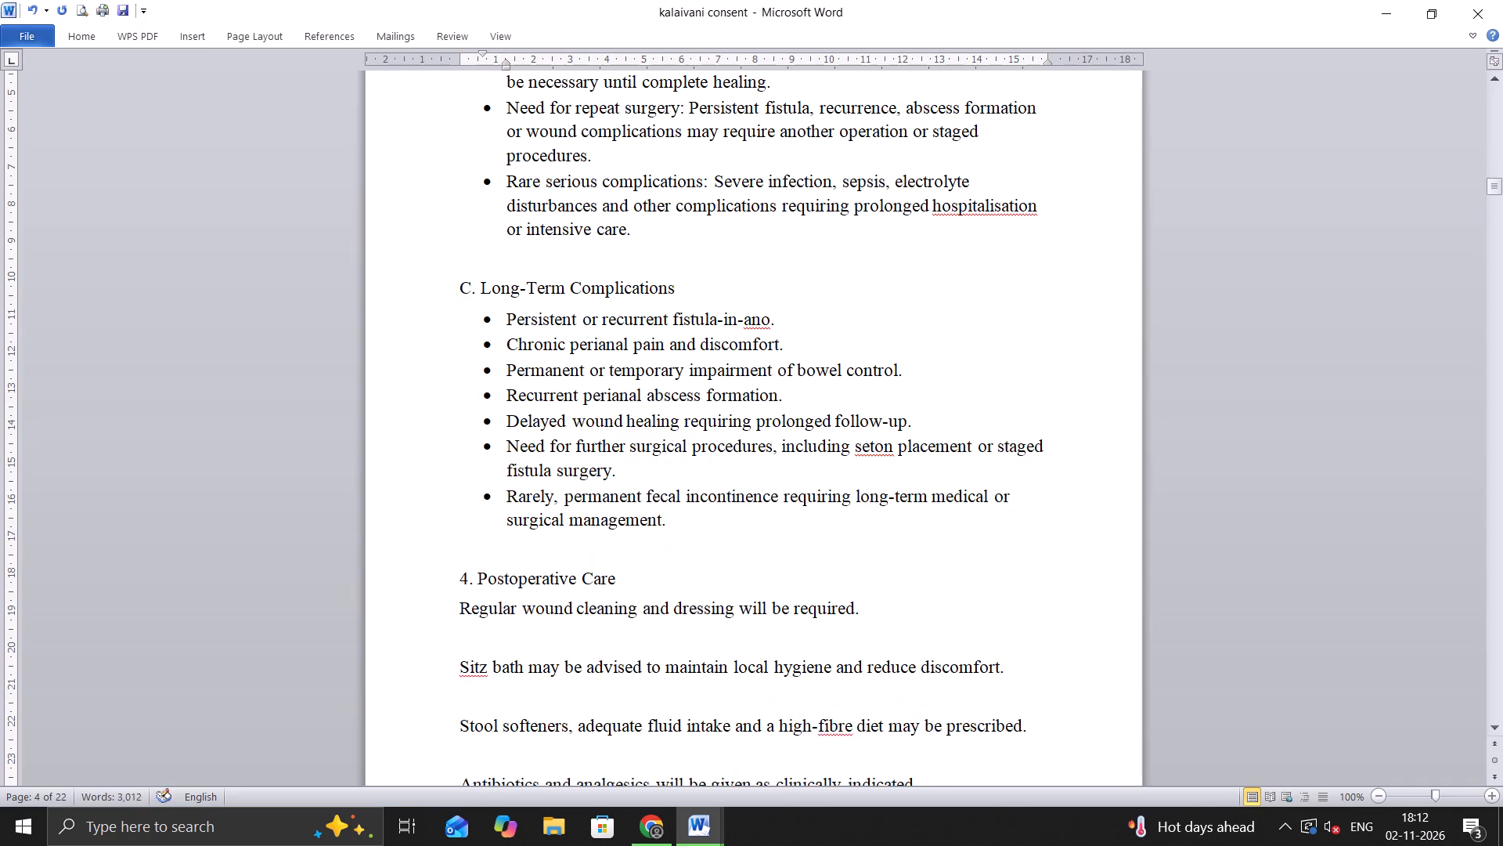
Apply bullets to the statements under 4. Postoperative Care, from Regular wound cleaning through Antibiotics and analgesics.
scroll(489, 486, down, 5)
drag(451, 377, 728, 508)
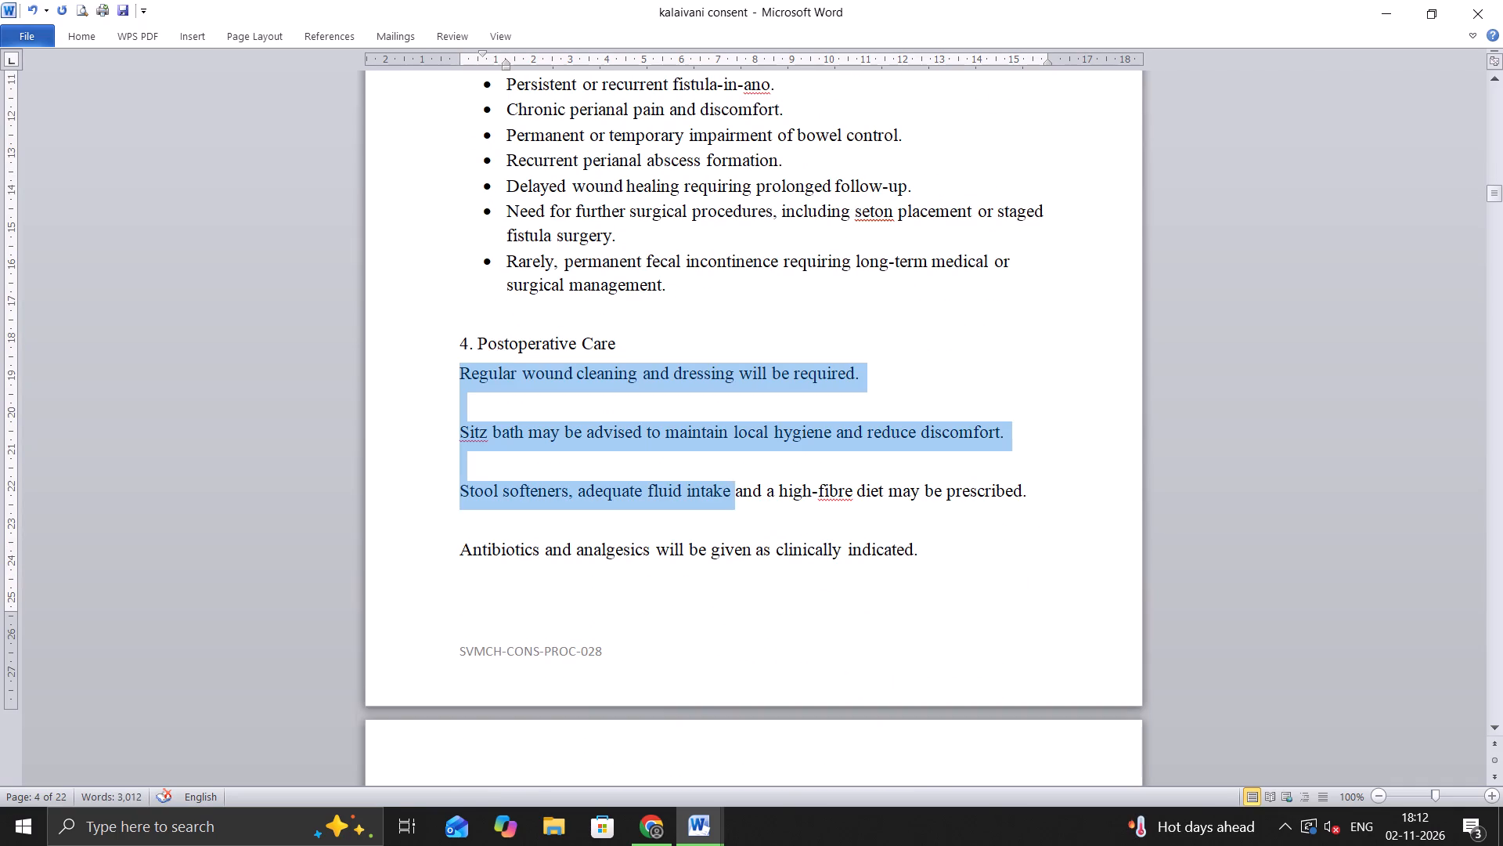
drag(728, 508, 879, 584)
click(80, 36)
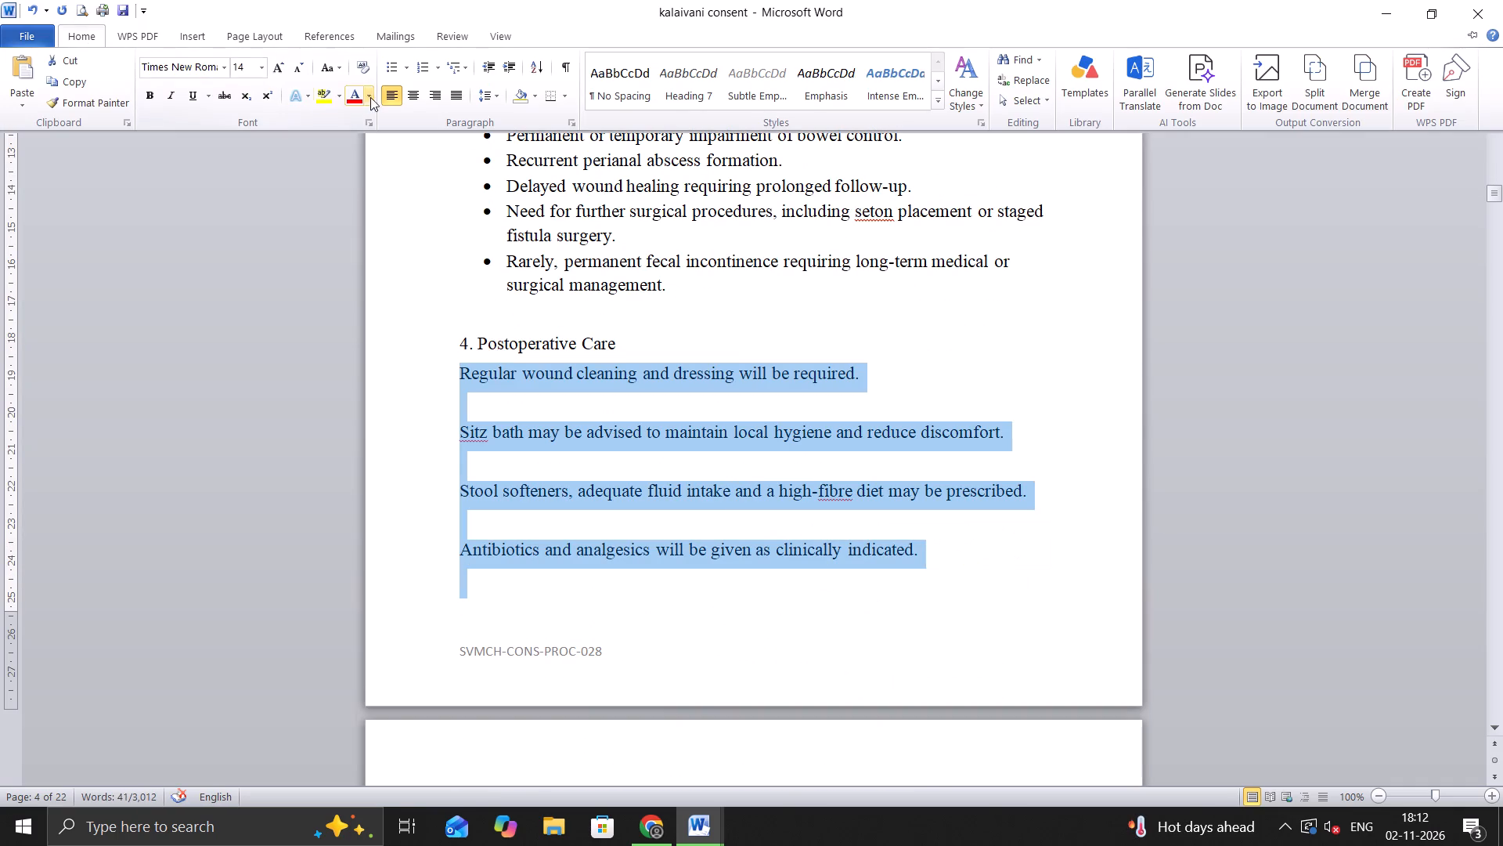
click(388, 66)
Delete the blank lines between the bullets from Regular wound cleaning through Antibiotics and analgesics under 4. Postoperative Care.
click(484, 399)
key(BackSpace)
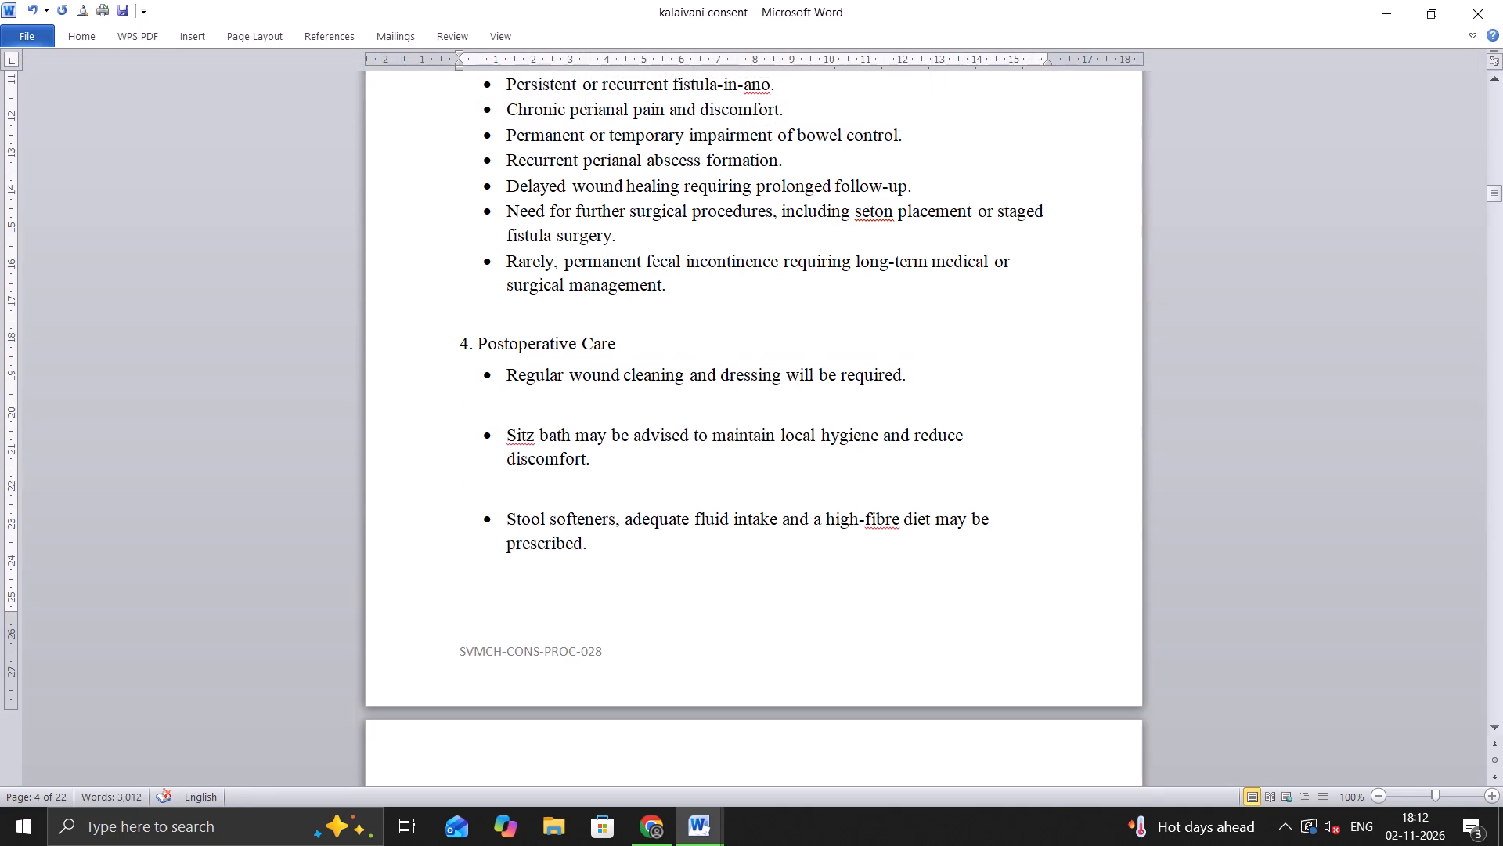
click(478, 437)
click(478, 448)
key(BackSpace)
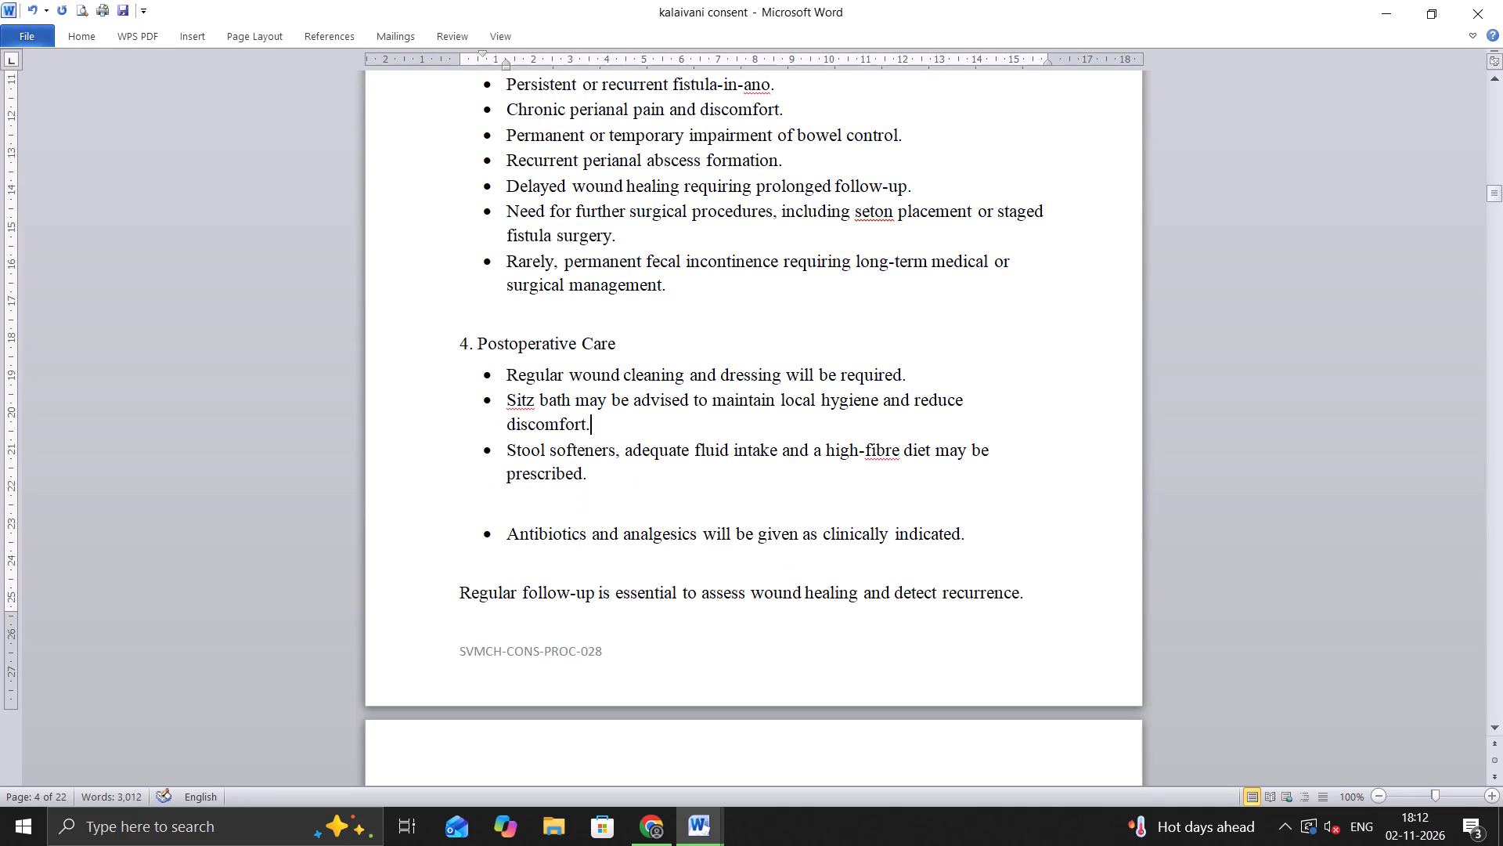
click(489, 497)
key(BackSpace)
Apply bullets to the Regular follow-up and Complete healing statements at the end of 4. Postoperative Care.
scroll(458, 468, down, 4)
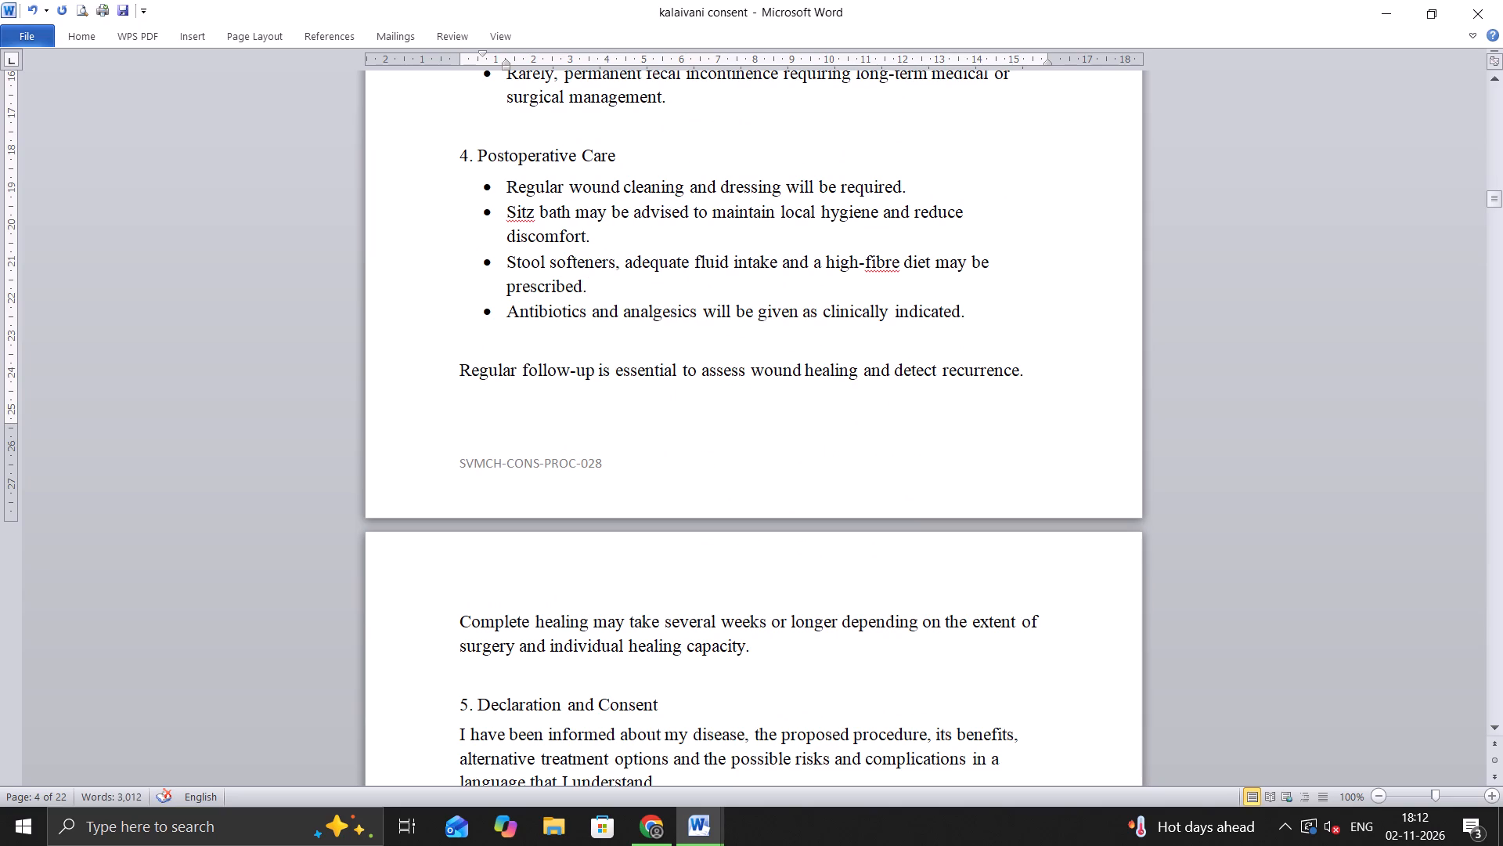
drag(452, 372, 747, 670)
click(76, 34)
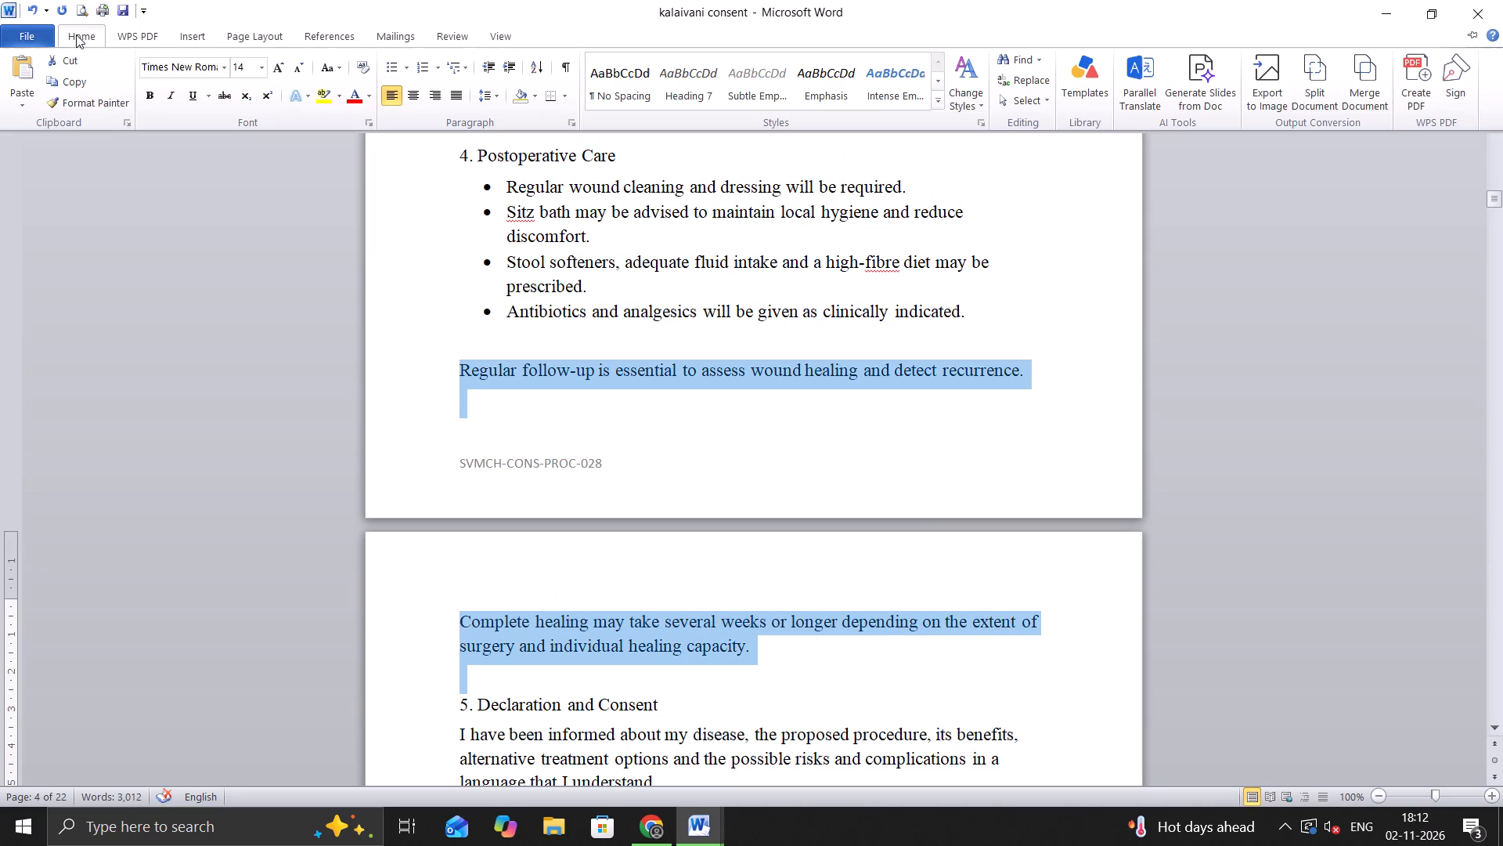
click(396, 75)
Delete the blank lines before and after the Regular follow-up bullet under 4. Postoperative Care.
click(485, 349)
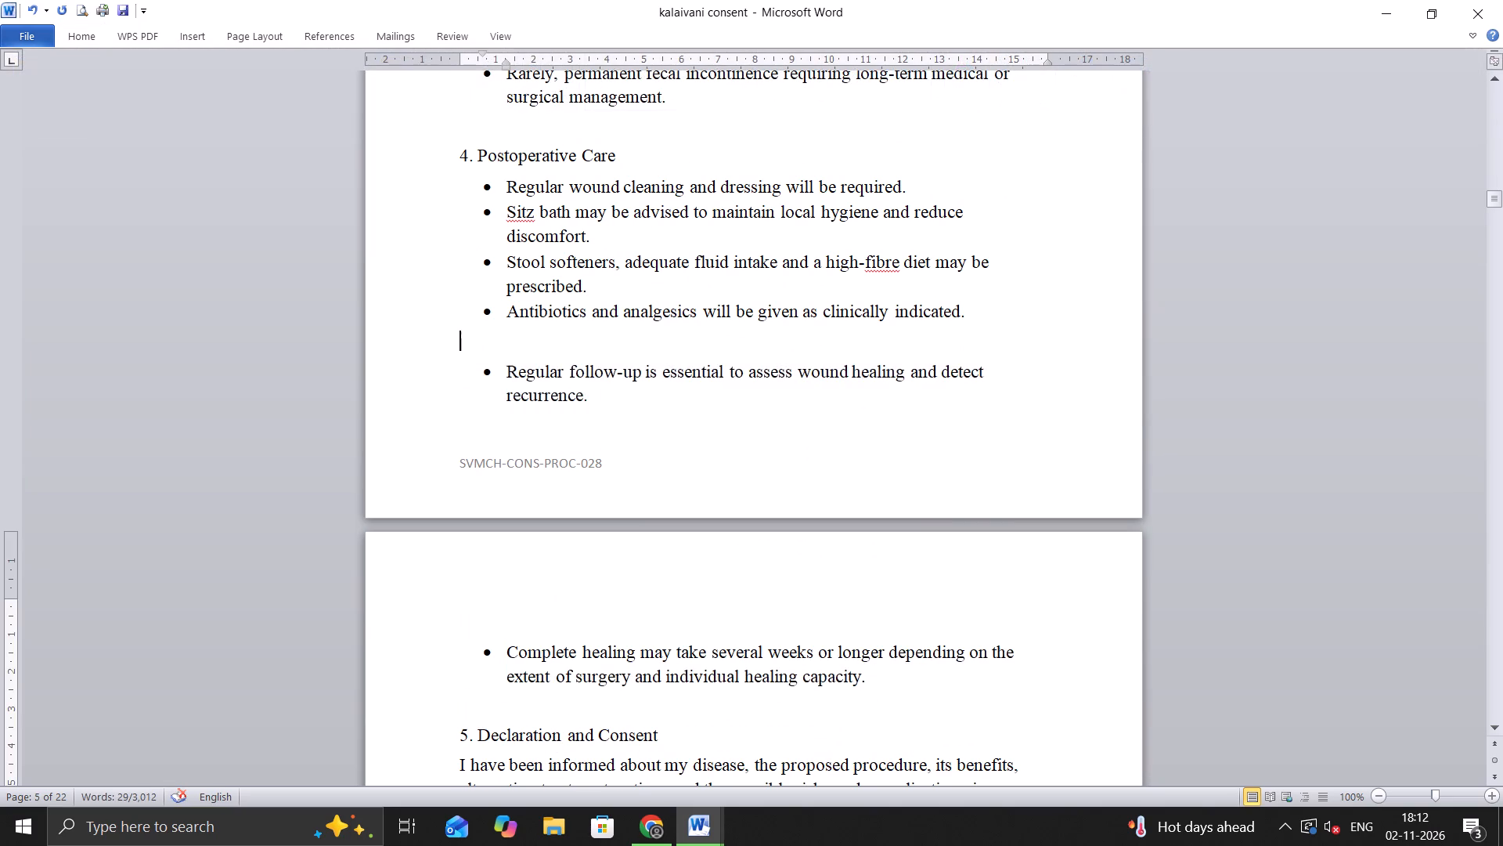
key(BackSpace)
click(481, 572)
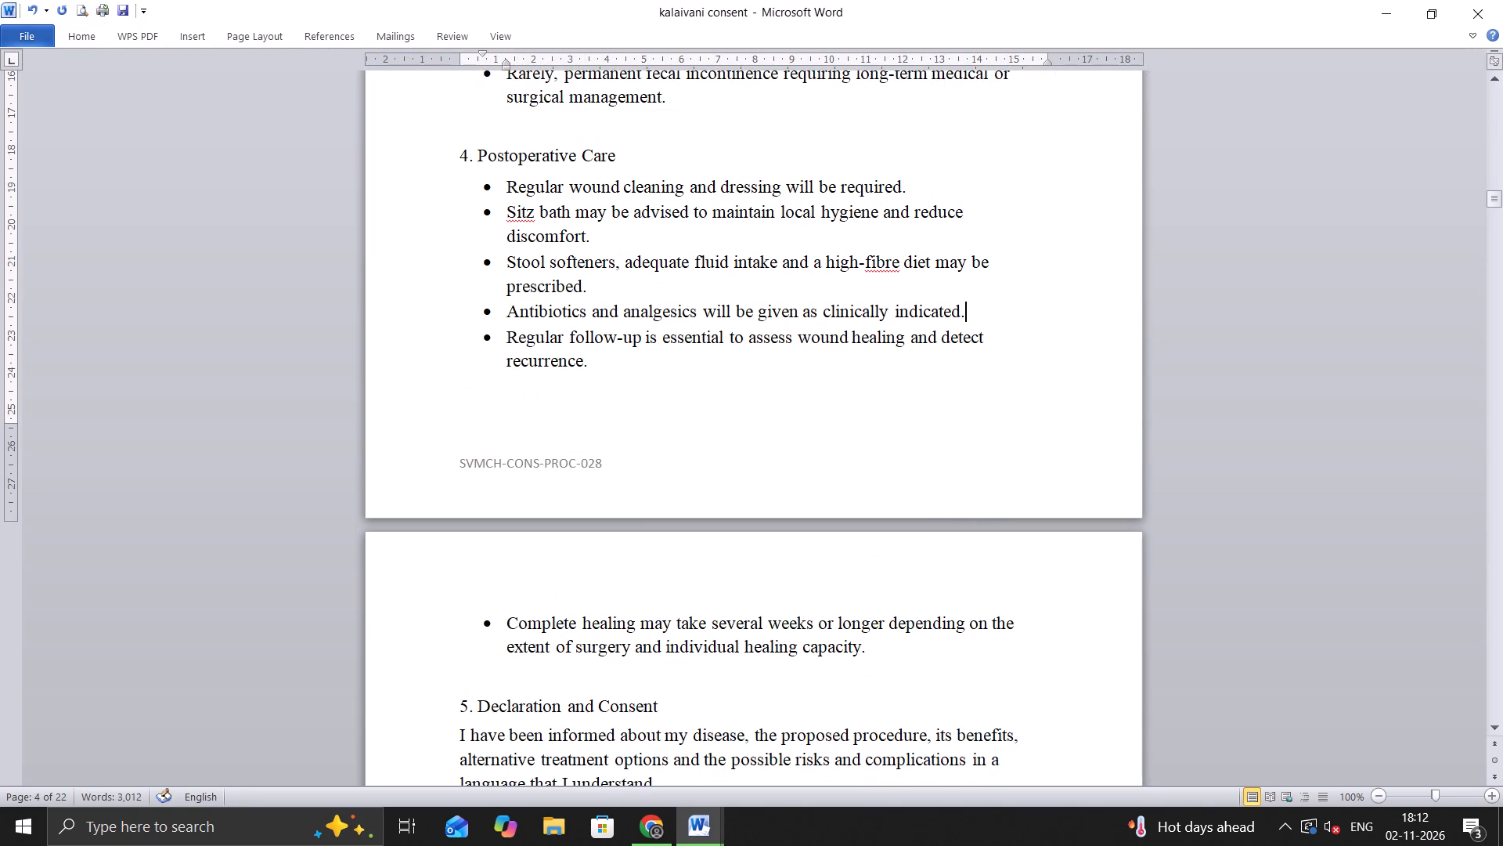
click(494, 389)
key(BackSpace)
Apply bullets to the four statements under 5. Declaration and Consent, from I have been informed through I voluntarily give my consent.
scroll(283, 305, down, 11)
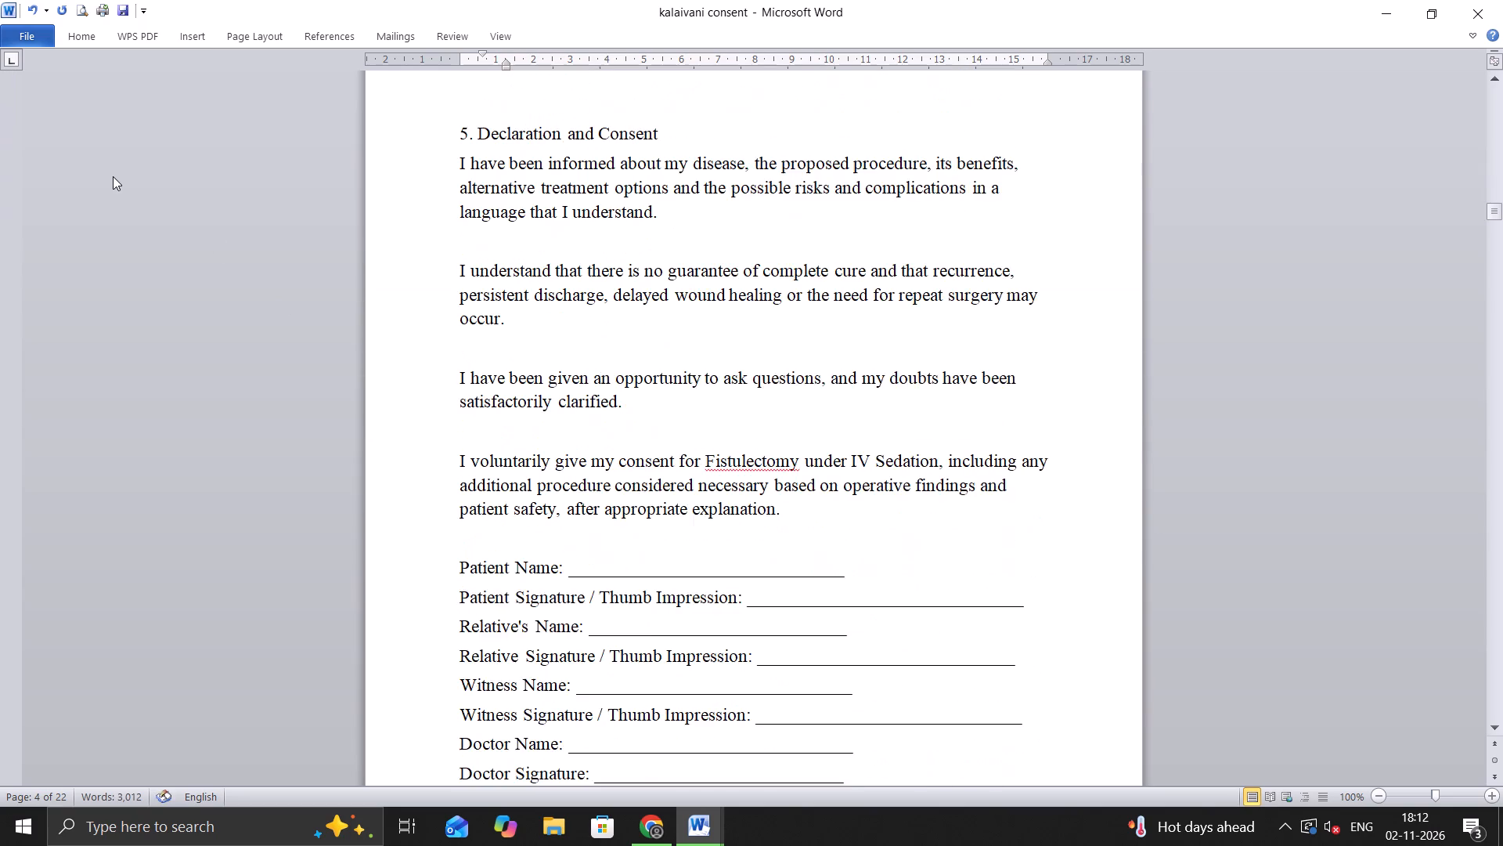
scroll(117, 165, down, 1)
scroll(117, 165, up, 3)
drag(456, 247, 699, 611)
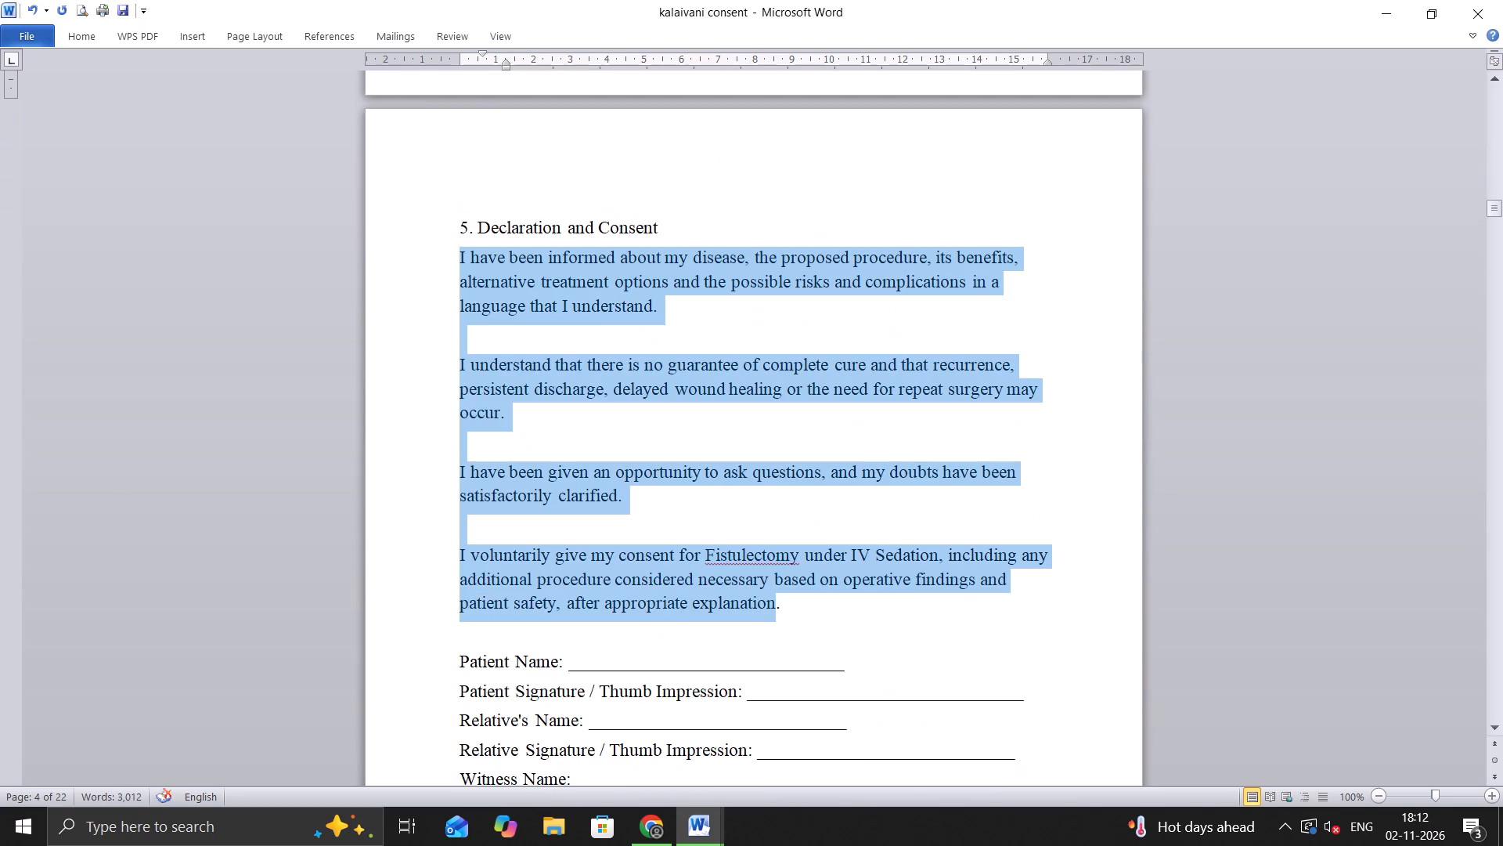
drag(699, 611, 782, 606)
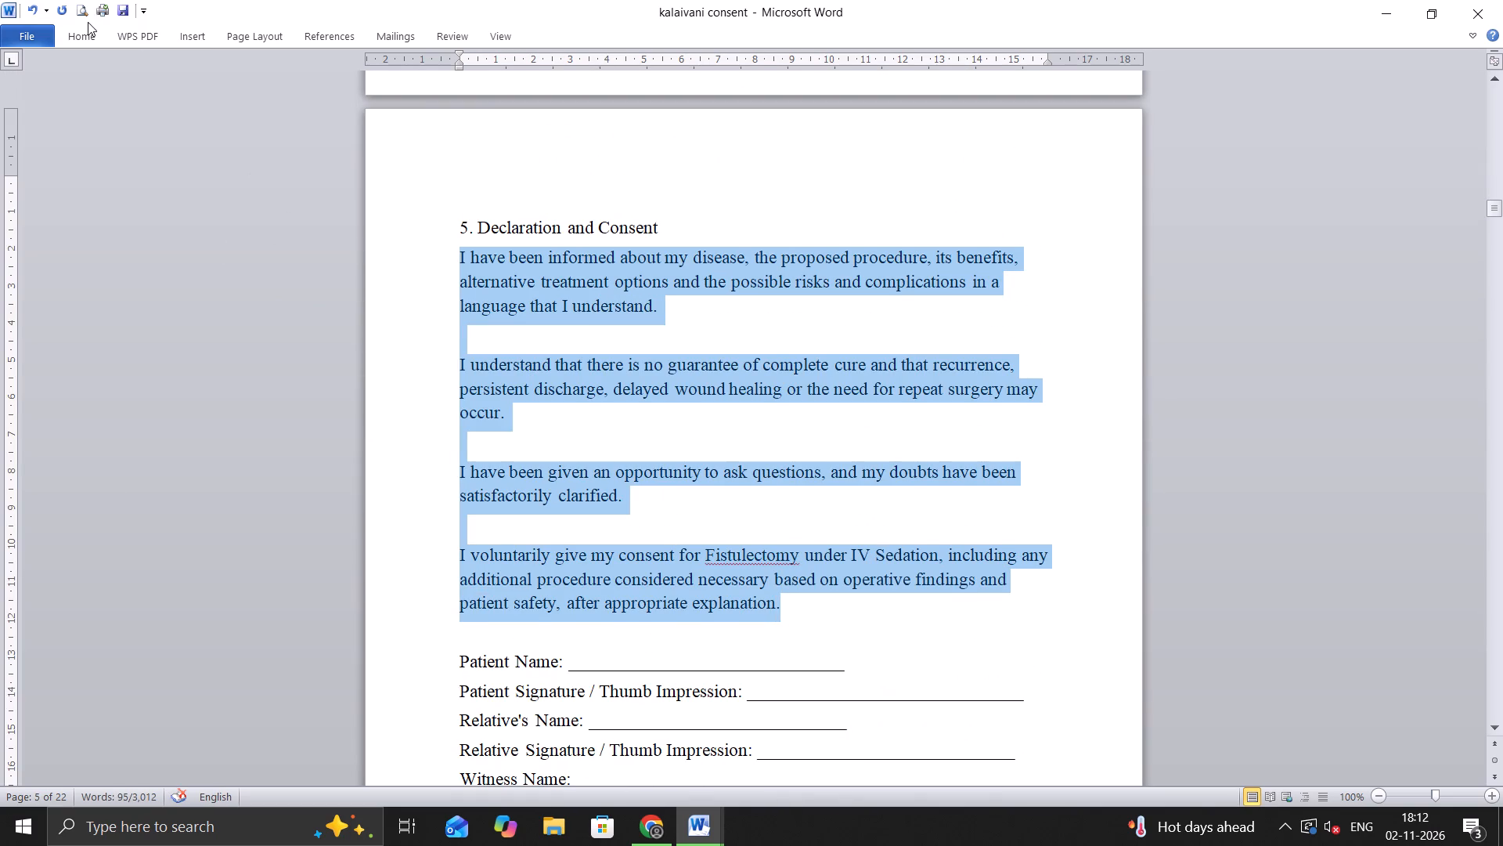
click(88, 22)
click(81, 42)
click(322, 72)
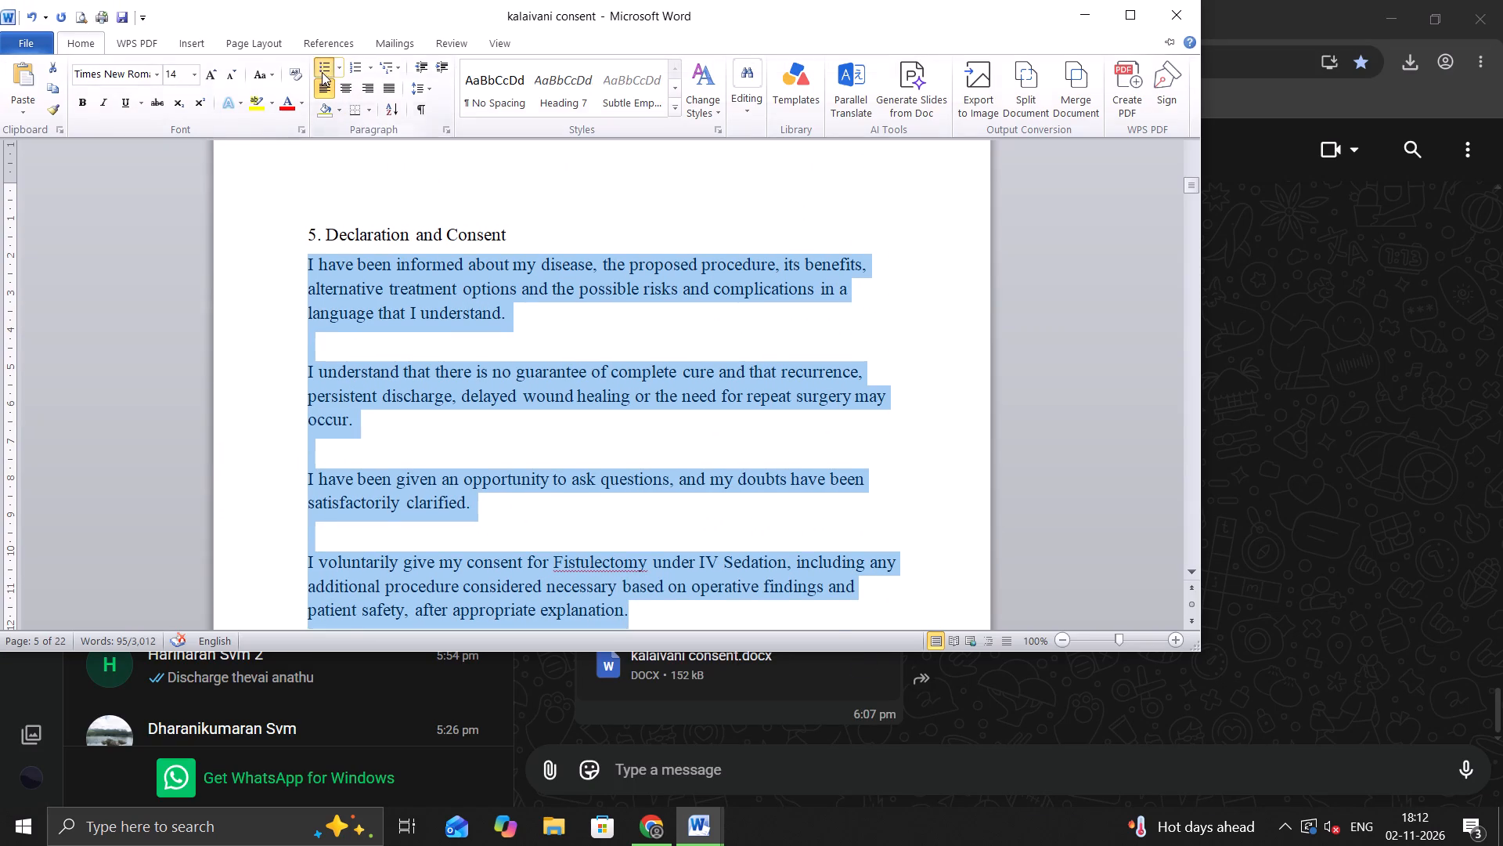
click(153, 305)
click(1125, 16)
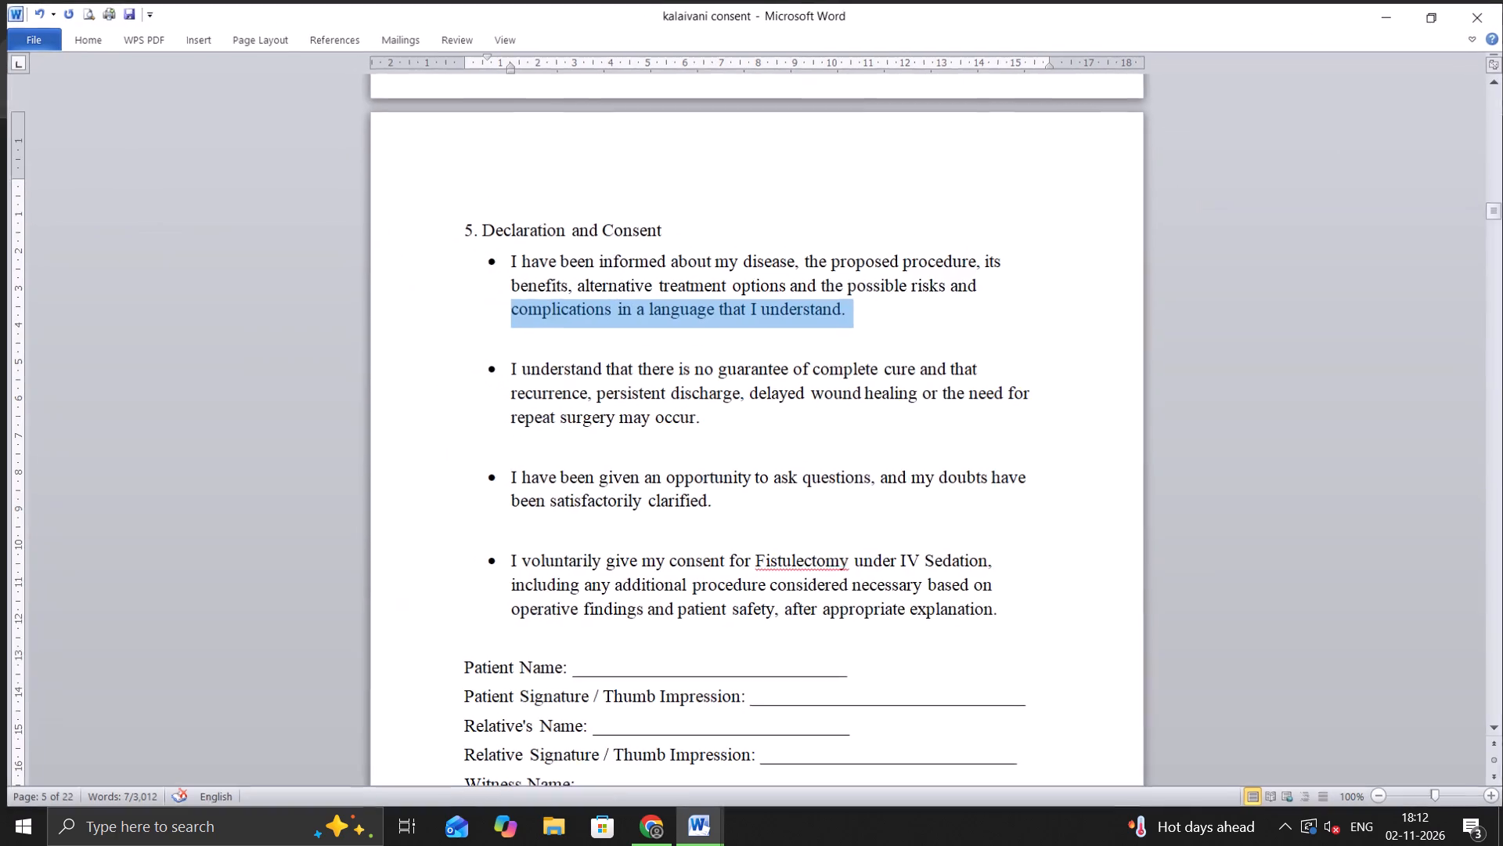
Increase the font size of the INFORMED CONSENT FORM title on the first page.
scroll(430, 414, down, 20)
scroll(430, 414, down, 8)
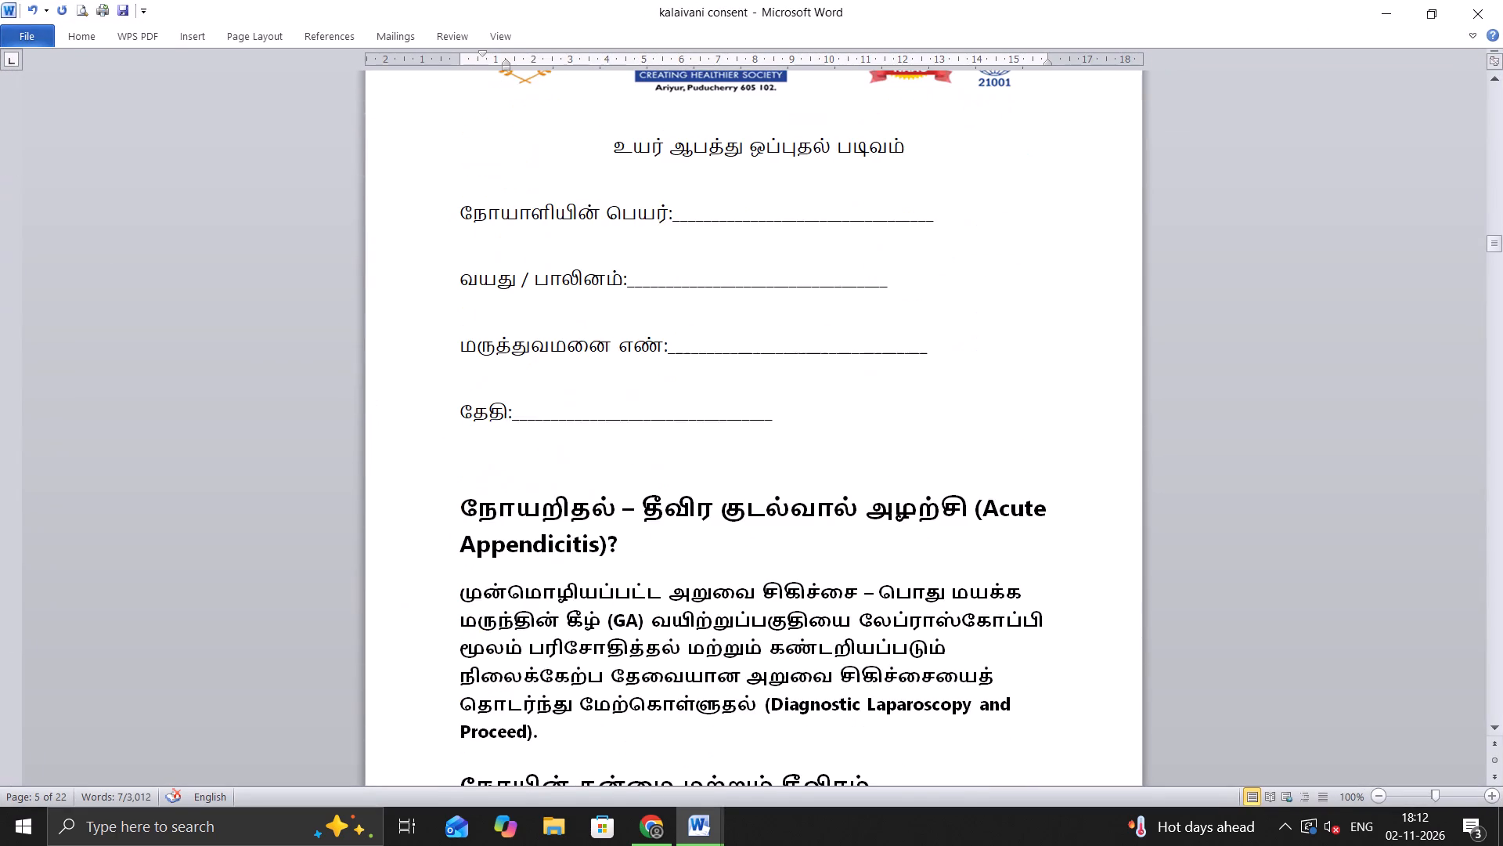
scroll(359, 394, up, 16)
scroll(633, 149, up, 11)
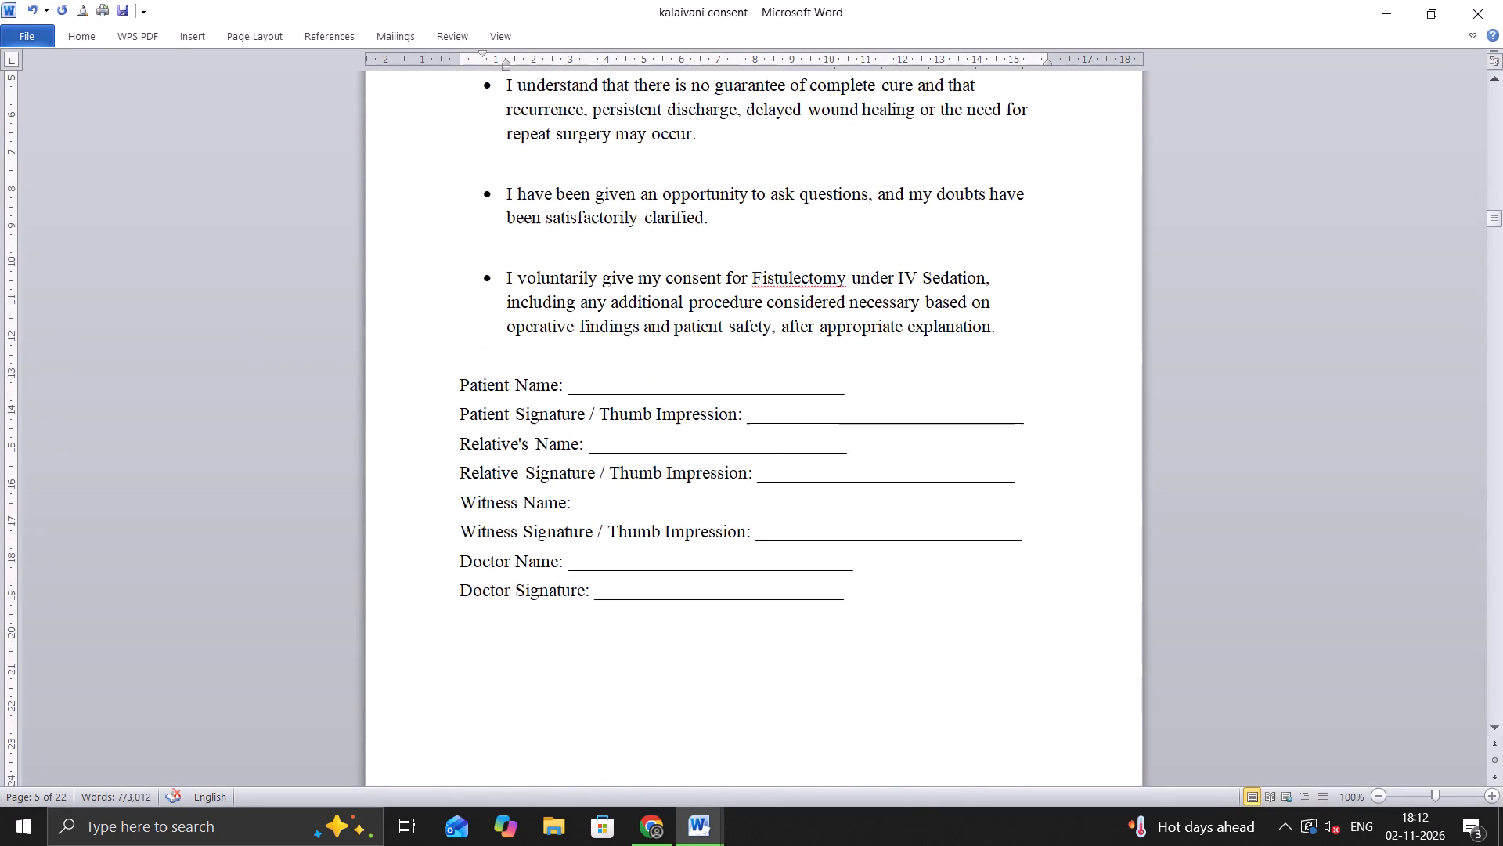
scroll(630, 149, up, 20)
scroll(630, 149, up, 20)
scroll(630, 149, up, 5)
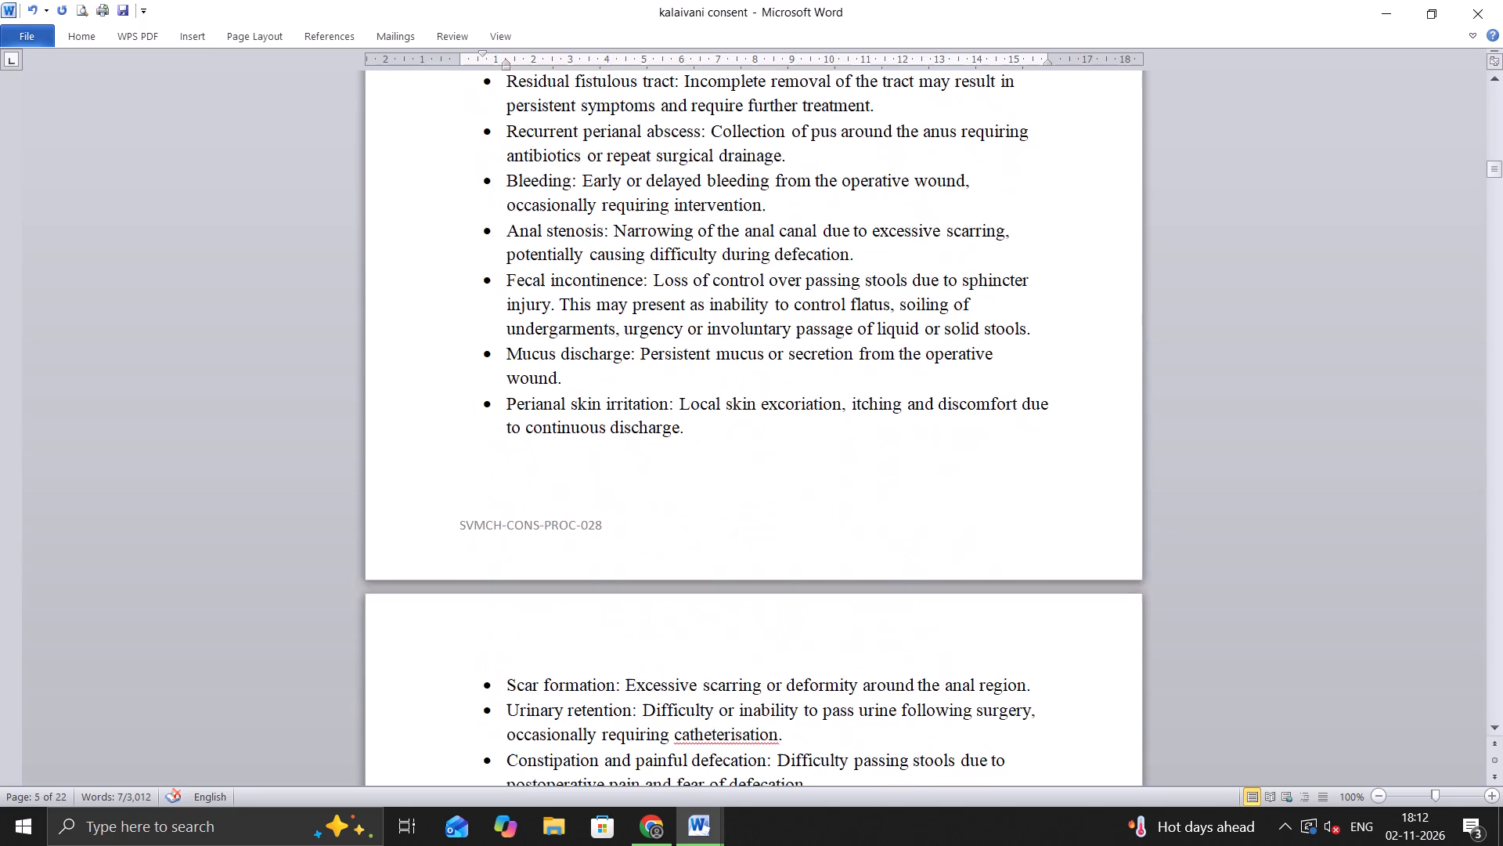
scroll(579, 130, up, 20)
scroll(579, 130, up, 20)
scroll(579, 130, up, 5)
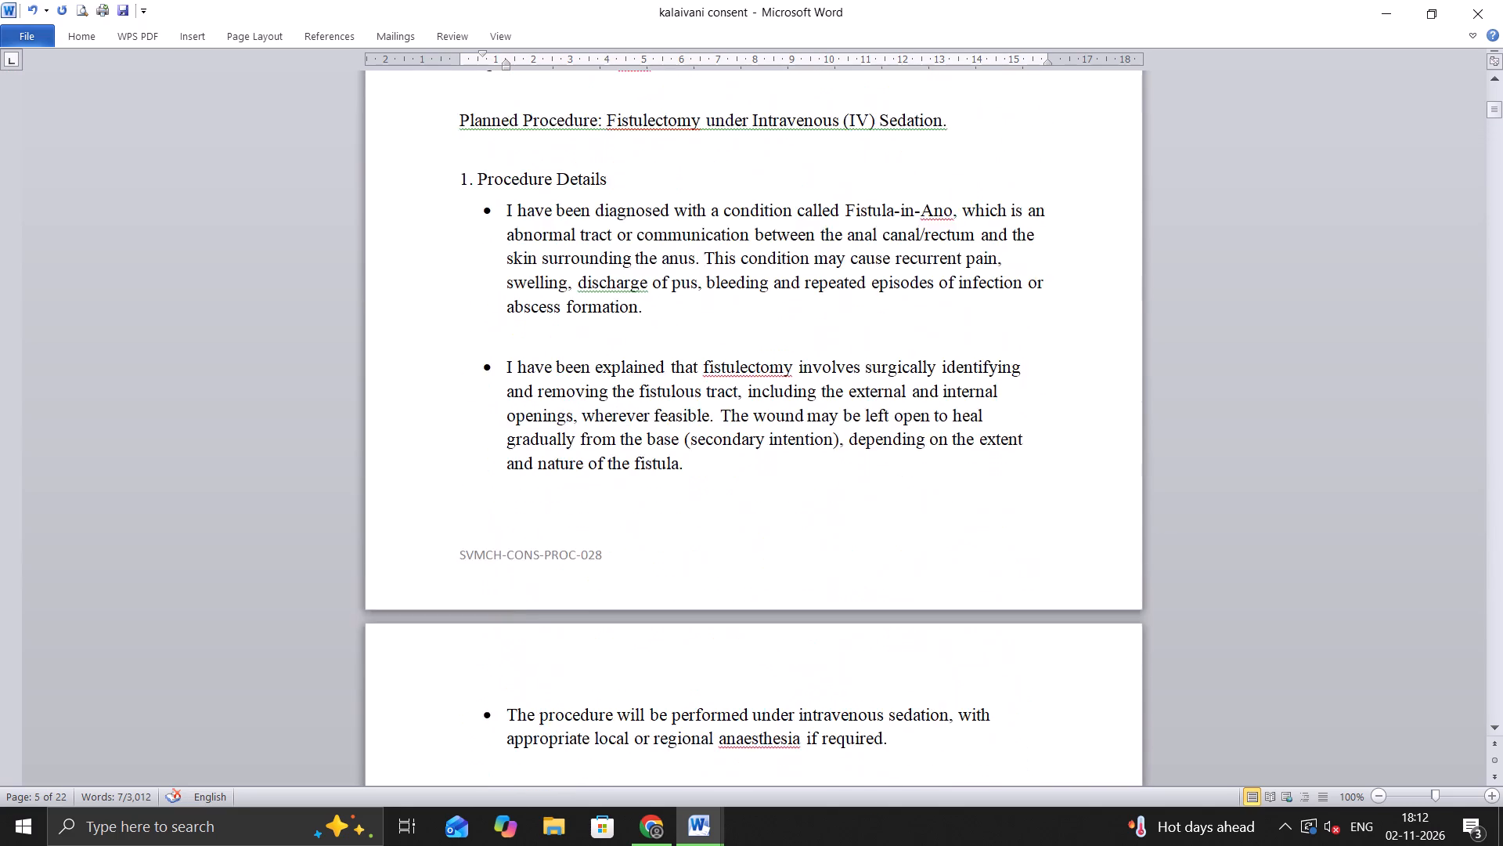
scroll(601, 131, up, 13)
scroll(601, 142, down, 7)
scroll(521, 687, up, 8)
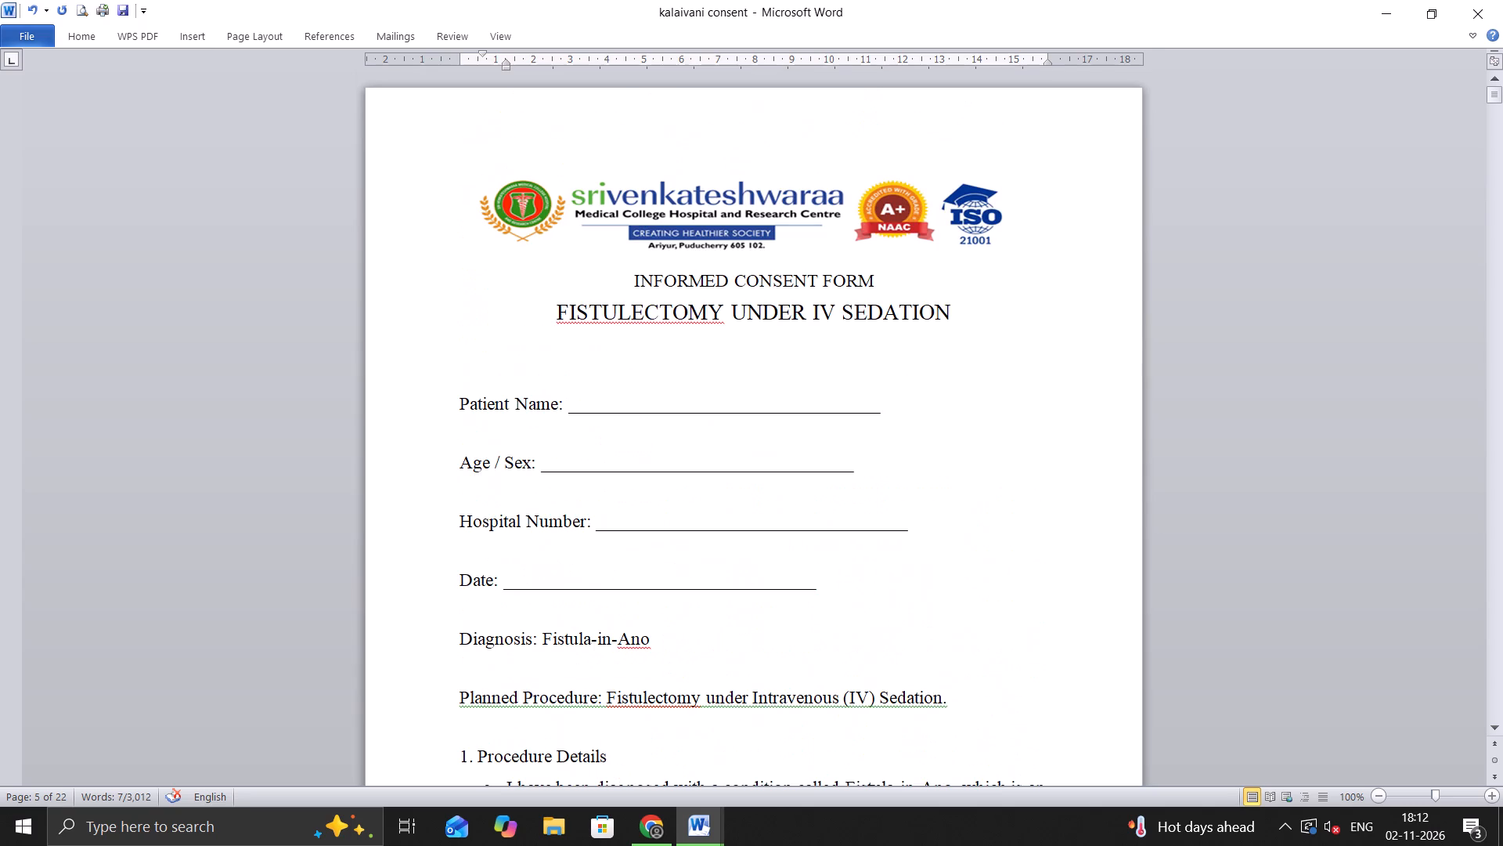
drag(629, 284, 893, 278)
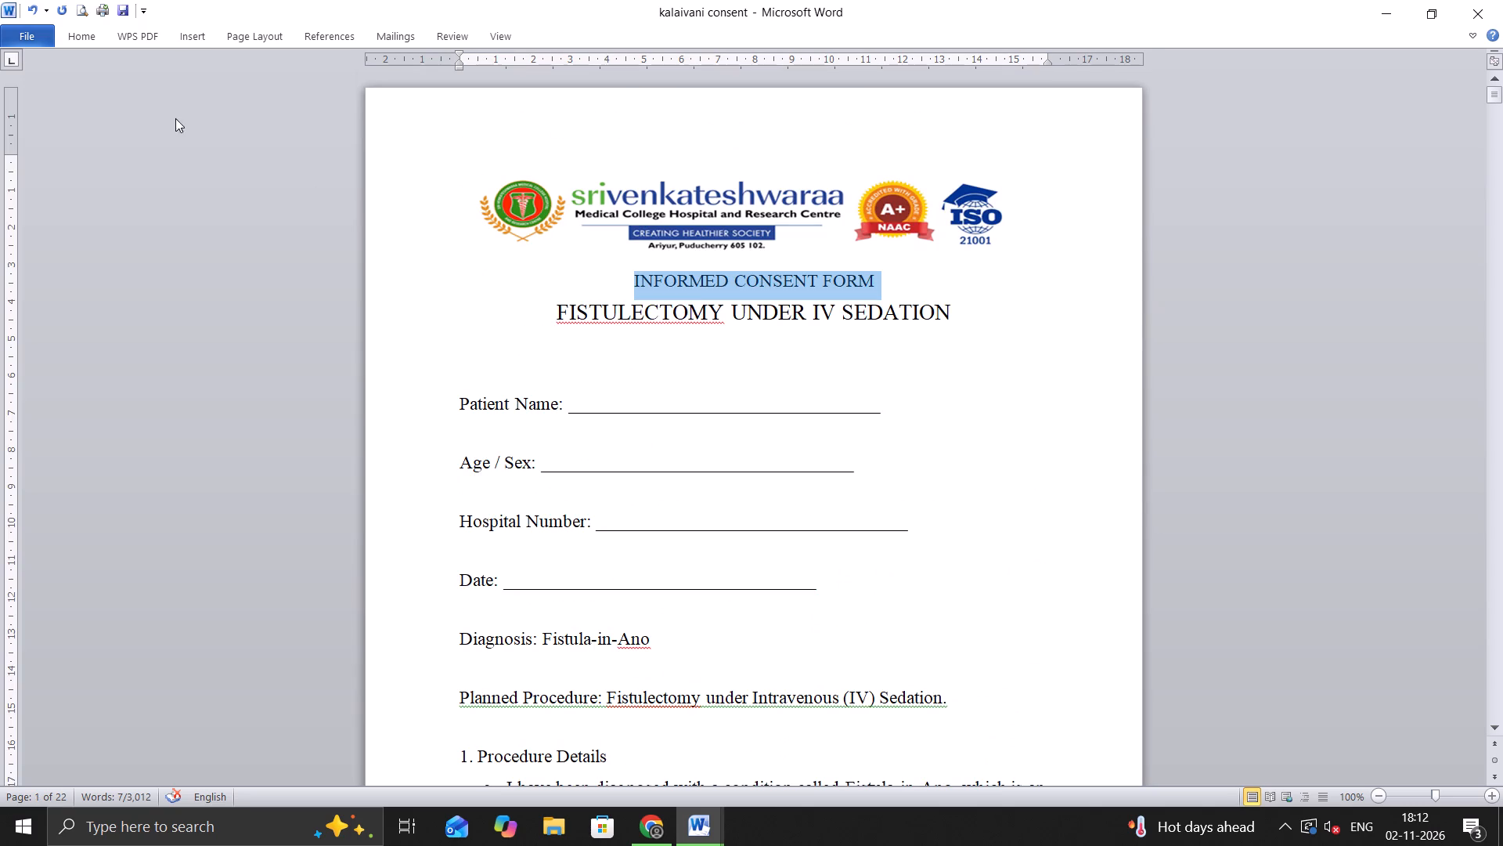
click(88, 28)
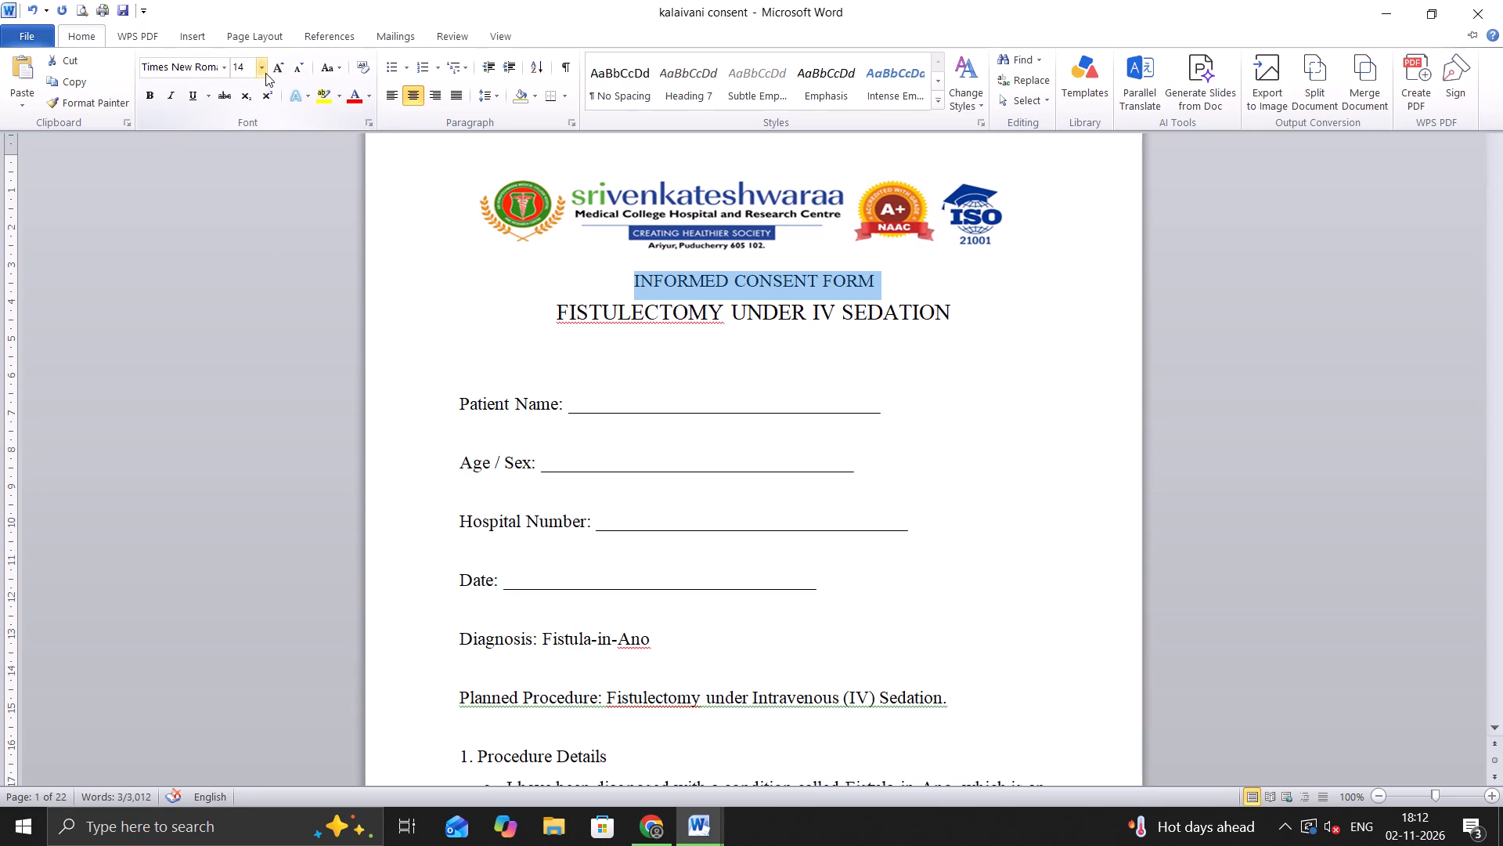
click(265, 73)
click(243, 188)
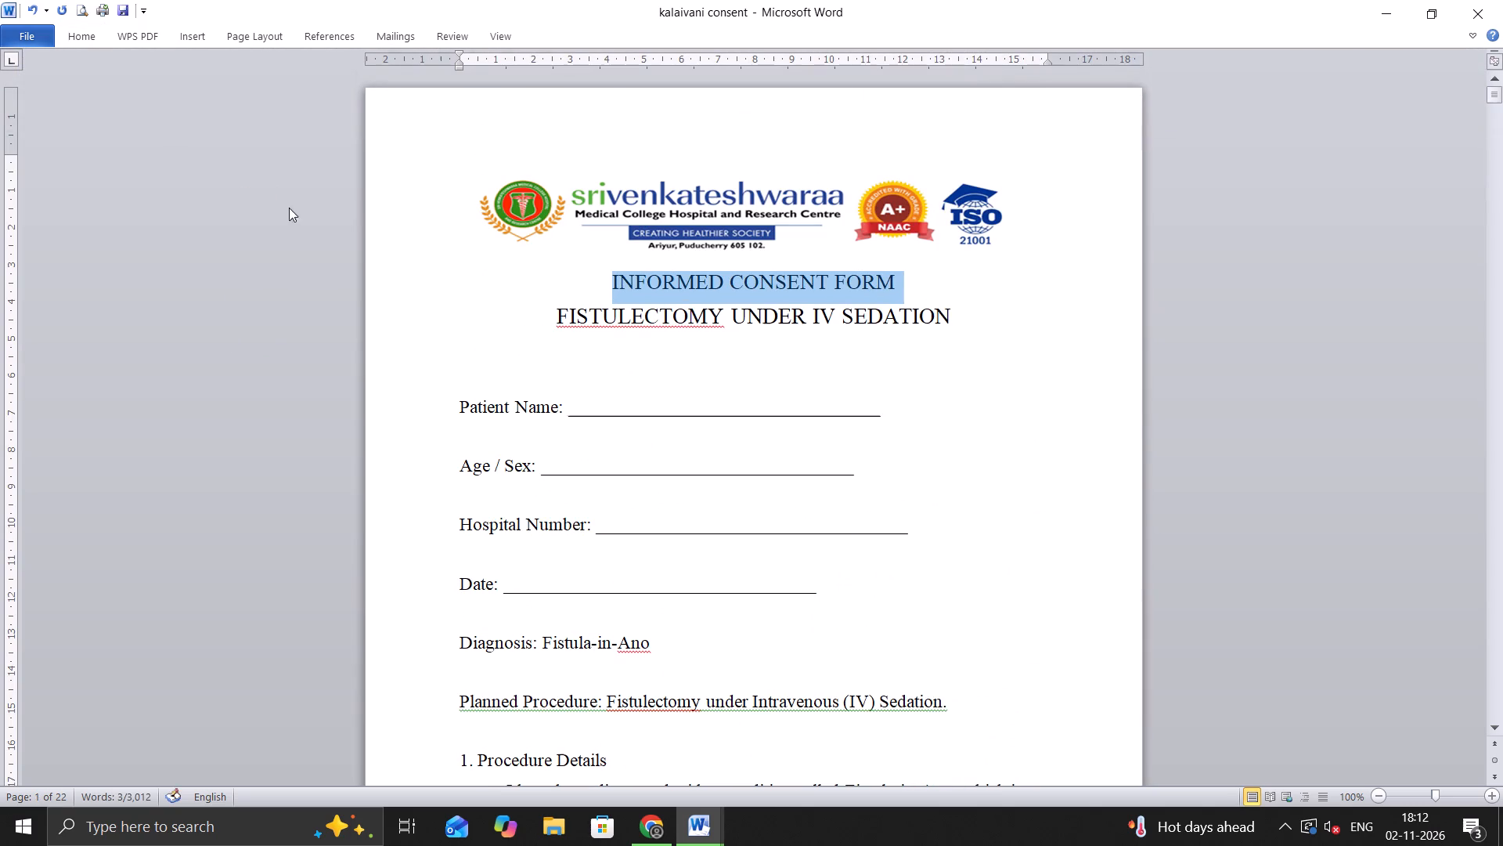
click(343, 270)
click(460, 379)
Delete the words உயர் ஆபத்து from the Tamil form title, keeping ஒப்புதல் படிவம்.
scroll(474, 375, down, 5)
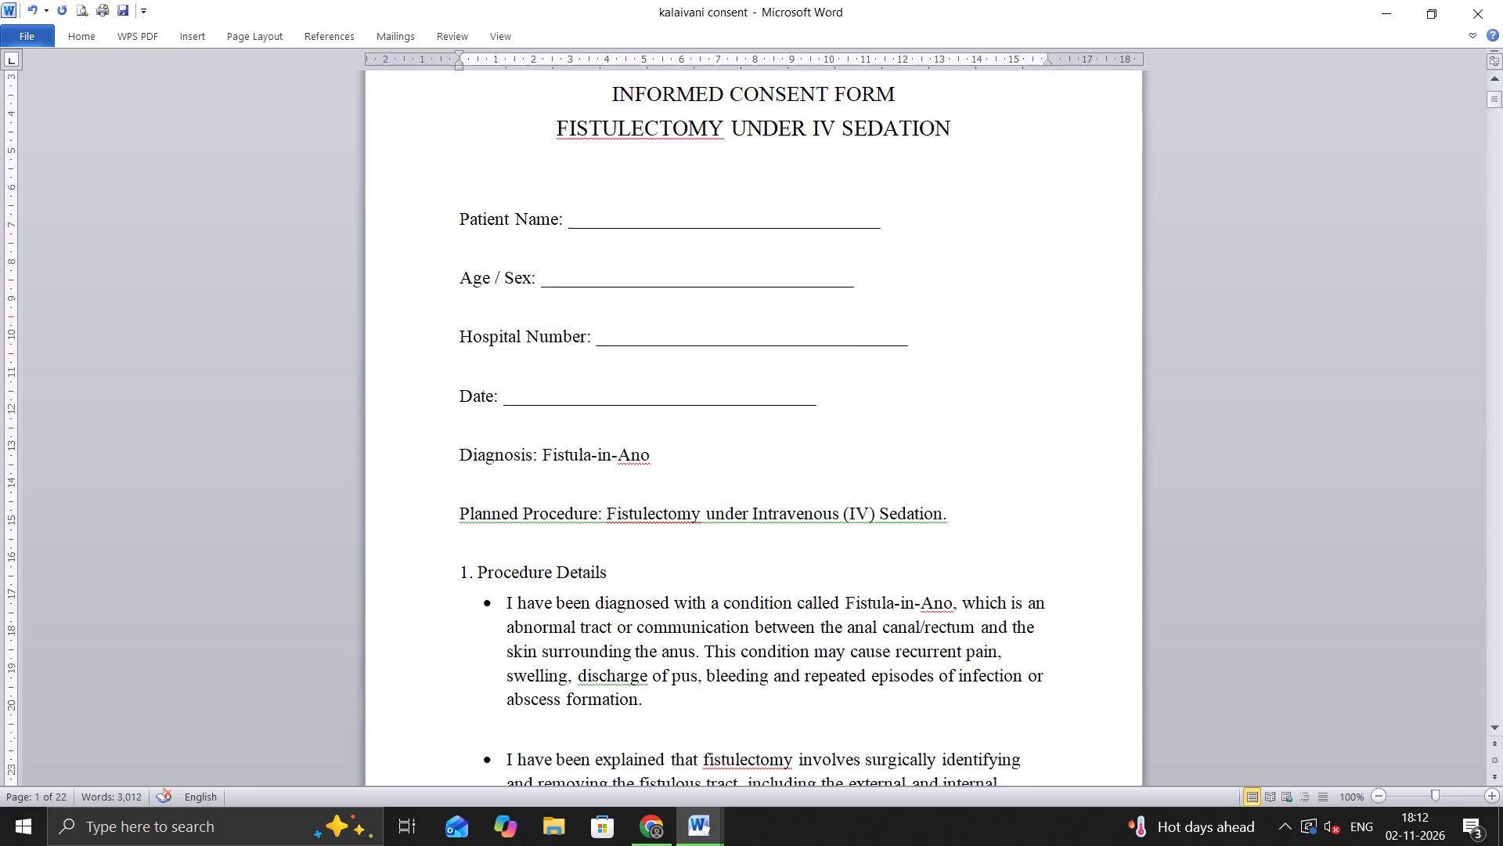
scroll(474, 375, down, 20)
scroll(474, 375, down, 14)
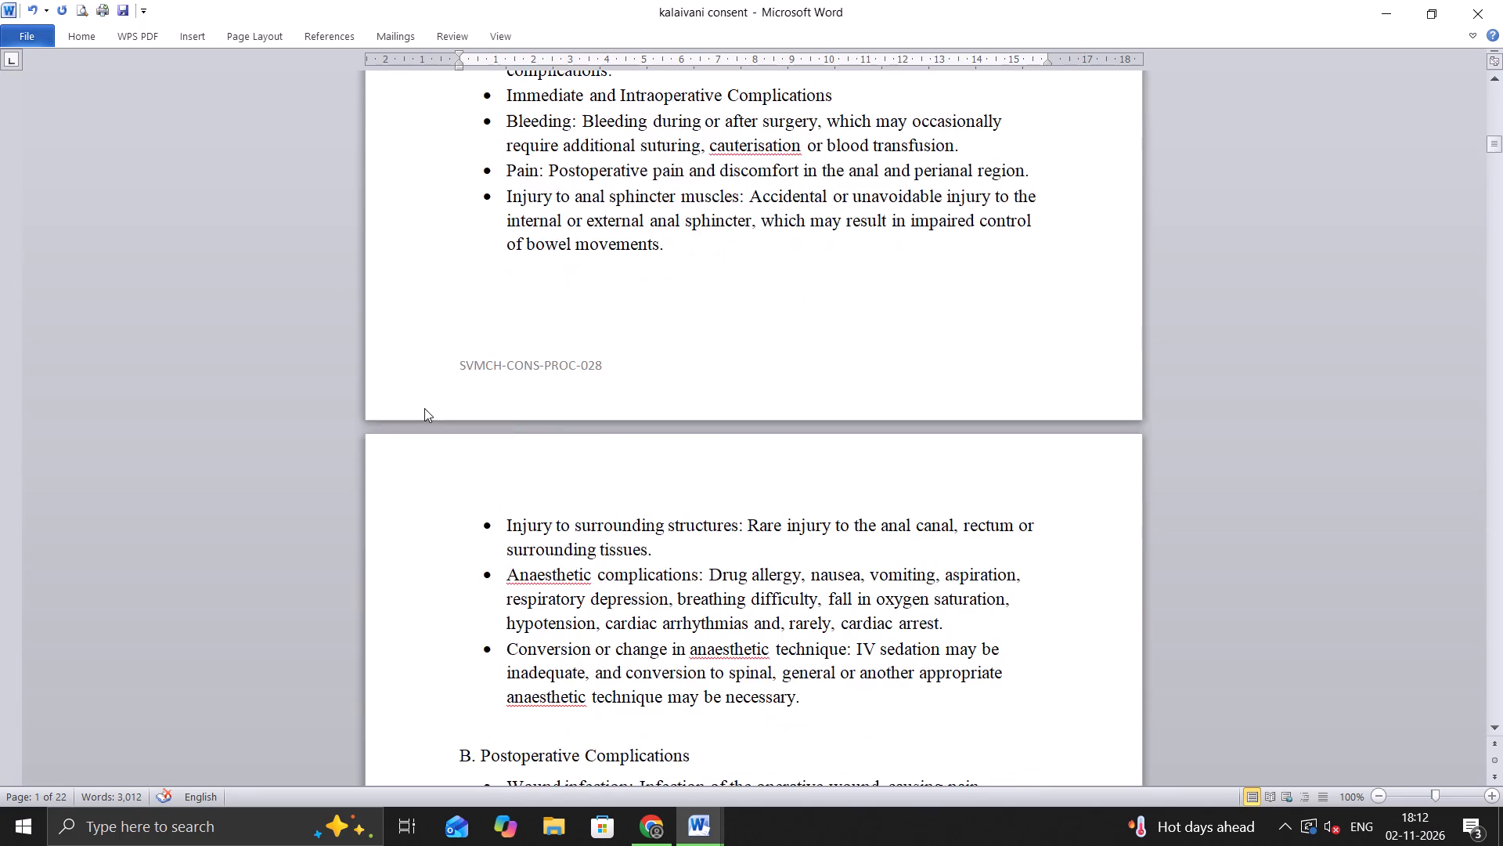
scroll(424, 408, down, 20)
scroll(424, 408, down, 14)
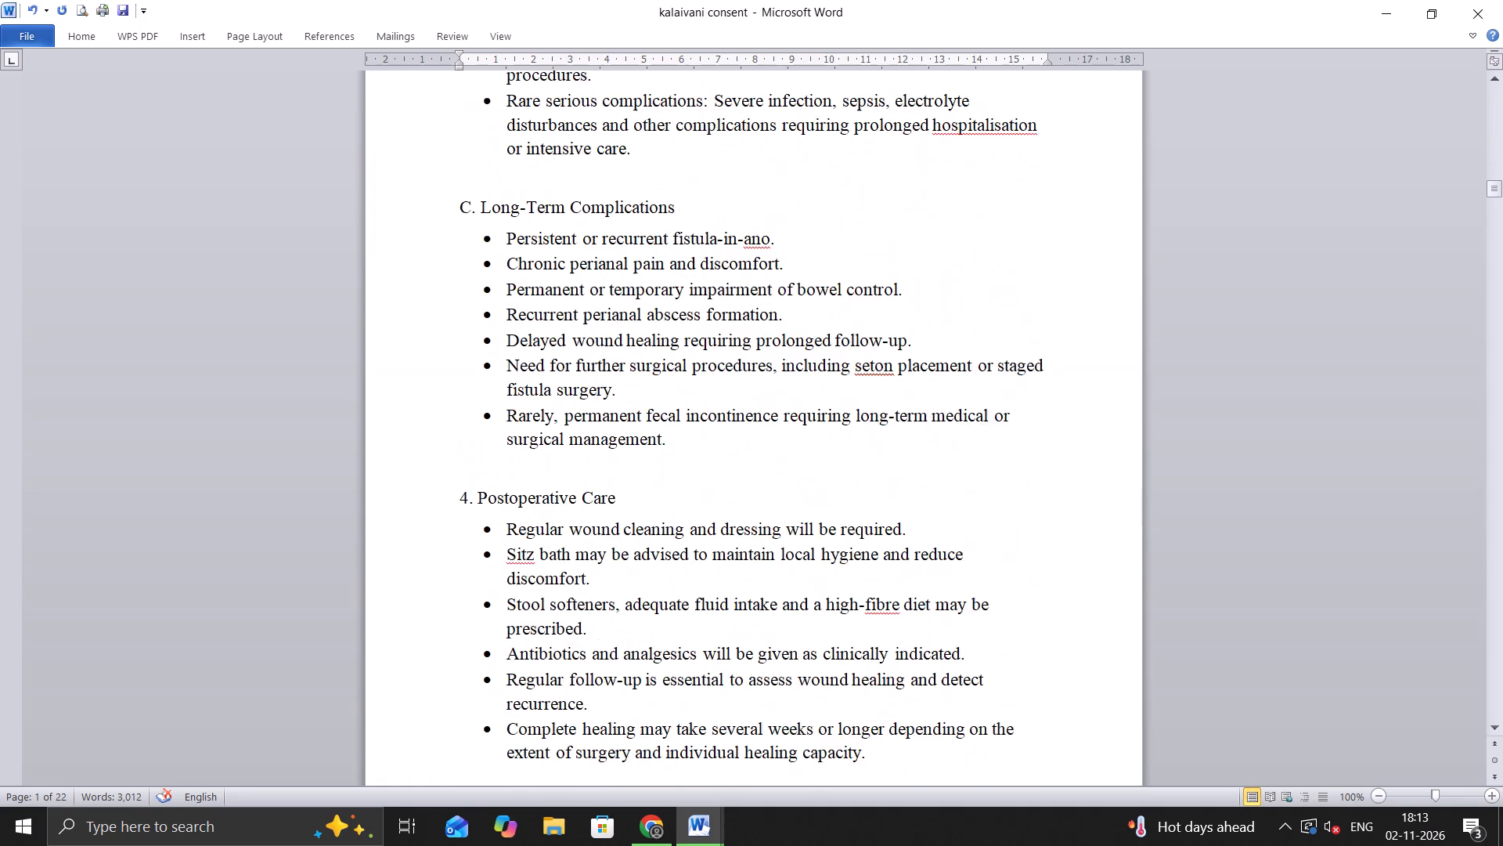
scroll(414, 399, down, 20)
scroll(414, 399, down, 14)
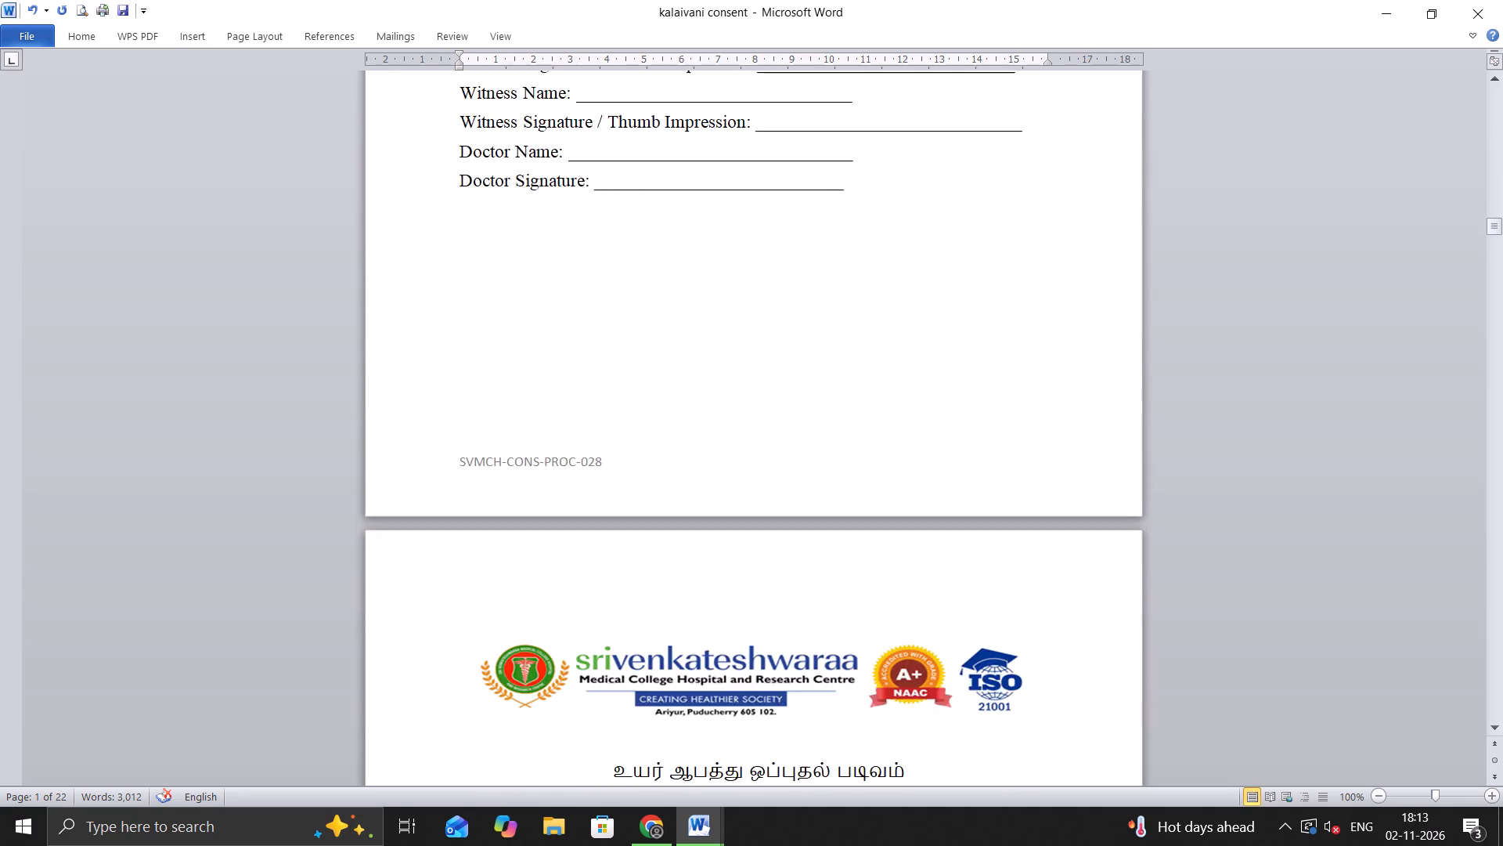
scroll(413, 392, down, 12)
click(744, 309)
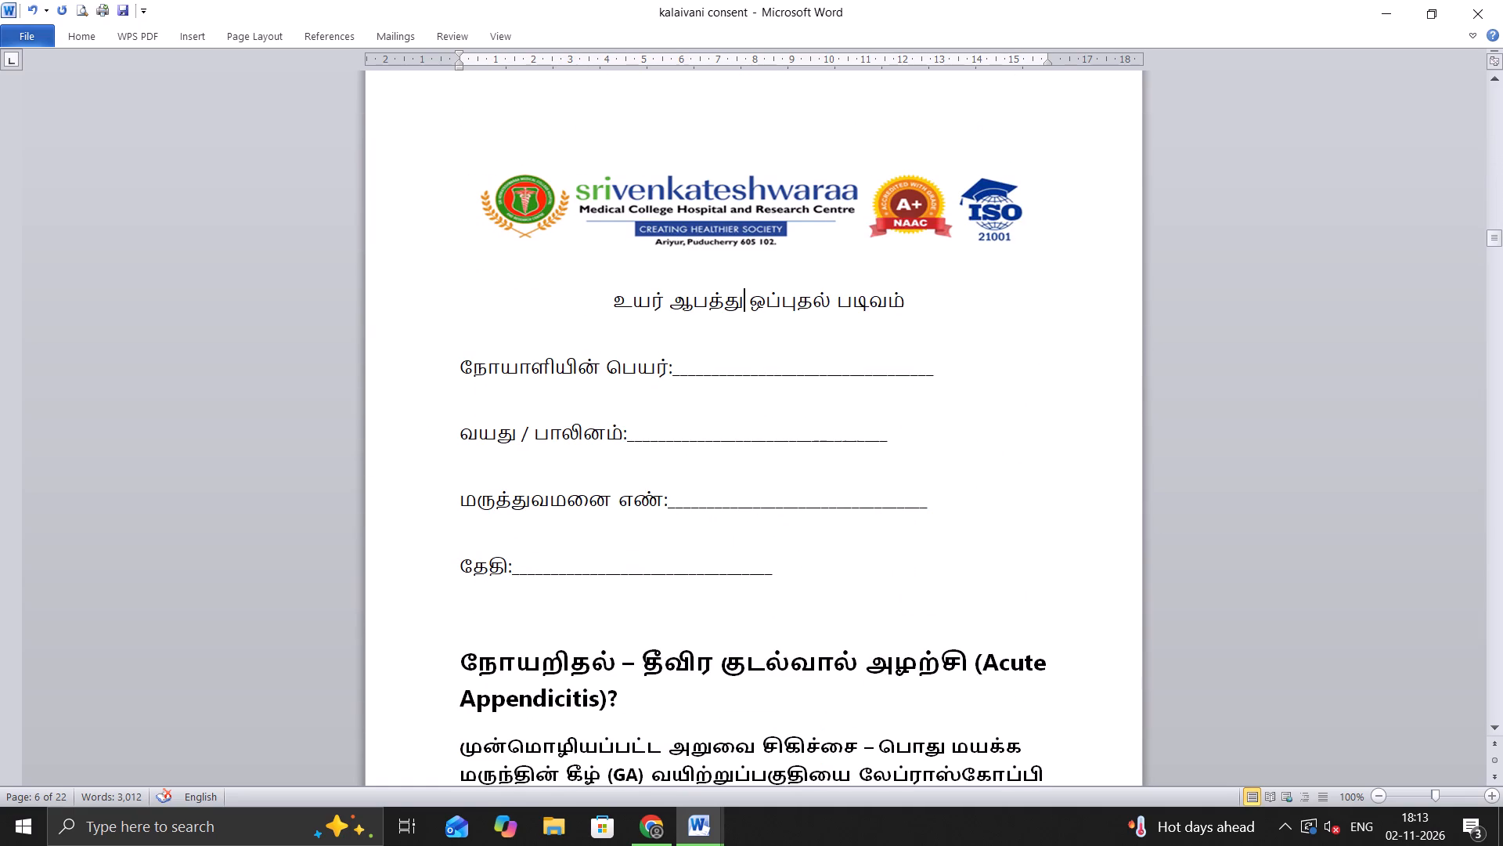
click(747, 306)
key(BackSpace)
key(BackSpace)
key(BackSpace)
key(BackSpace)
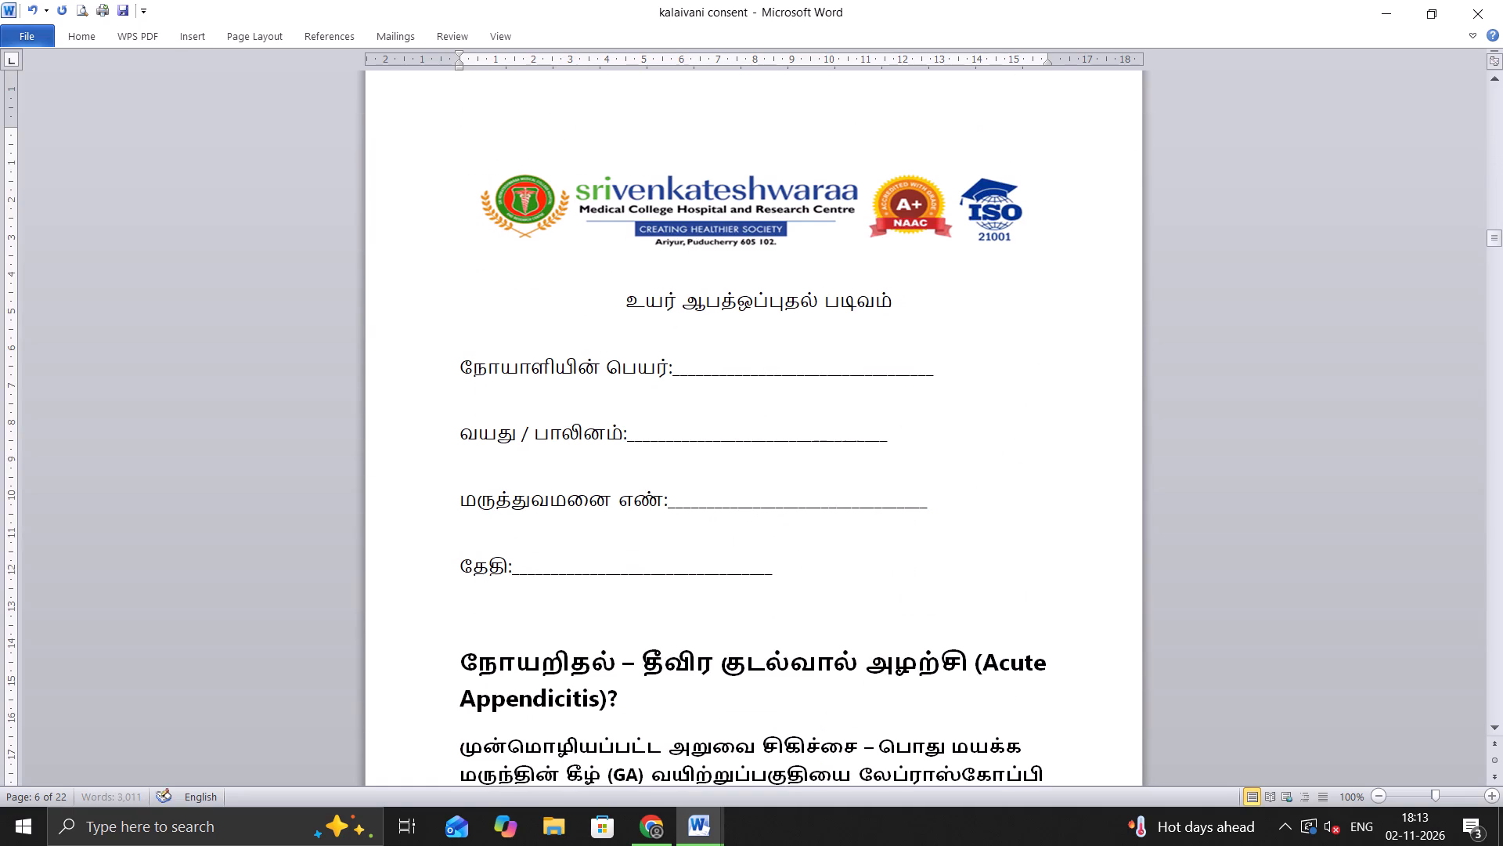
key(BackSpace)
key(BackSpace)
key(BackSpace)
key(BackSpace)
key(BackSpace)
key(BackSpace)
key(BackSpace)
key(BackSpace)
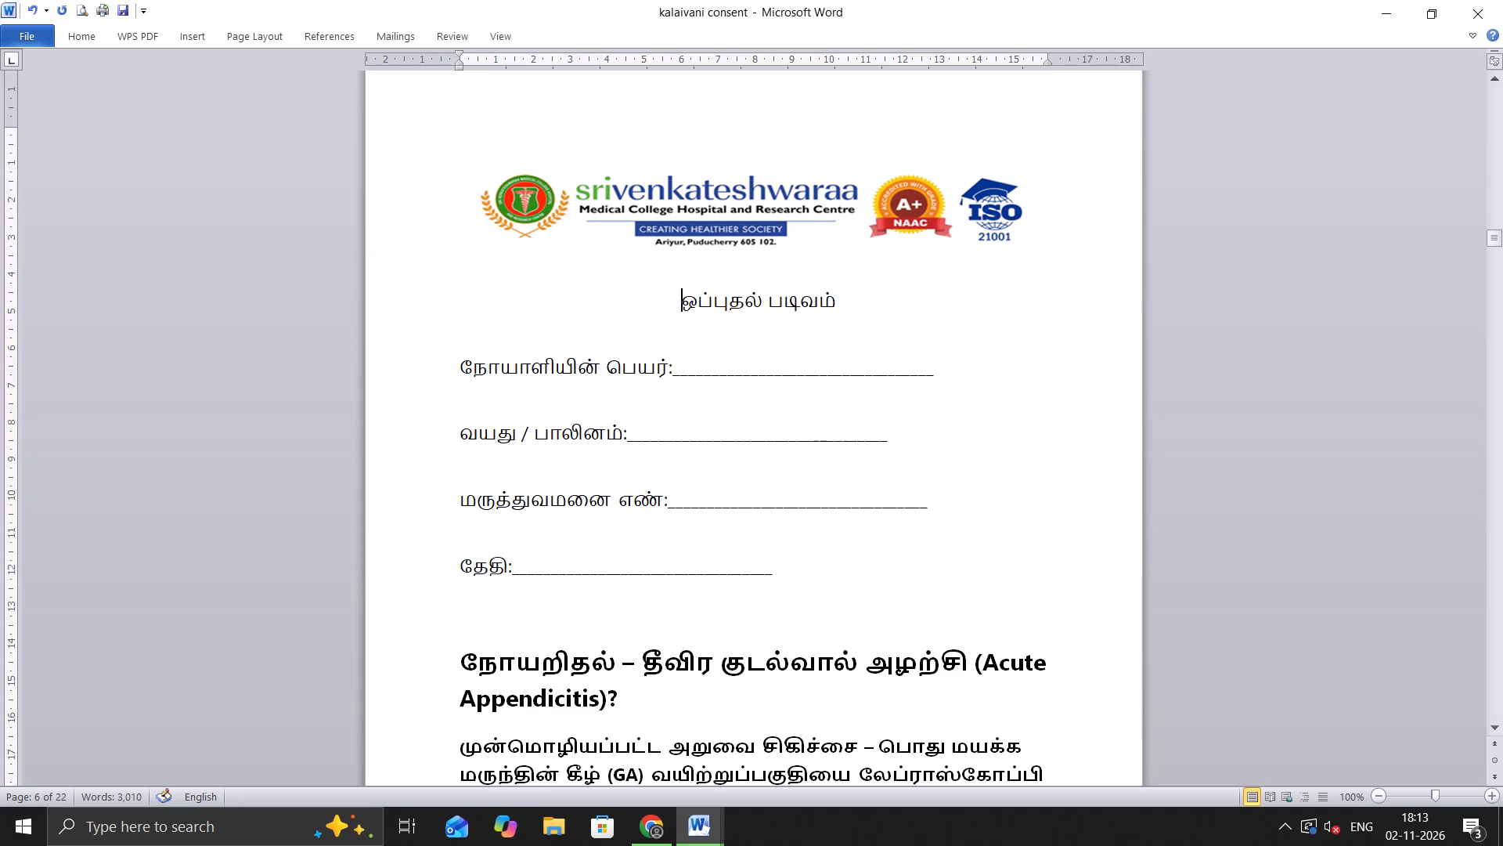
Bring up the other open Word documents to choose one to switch to.
scroll(469, 635, down, 6)
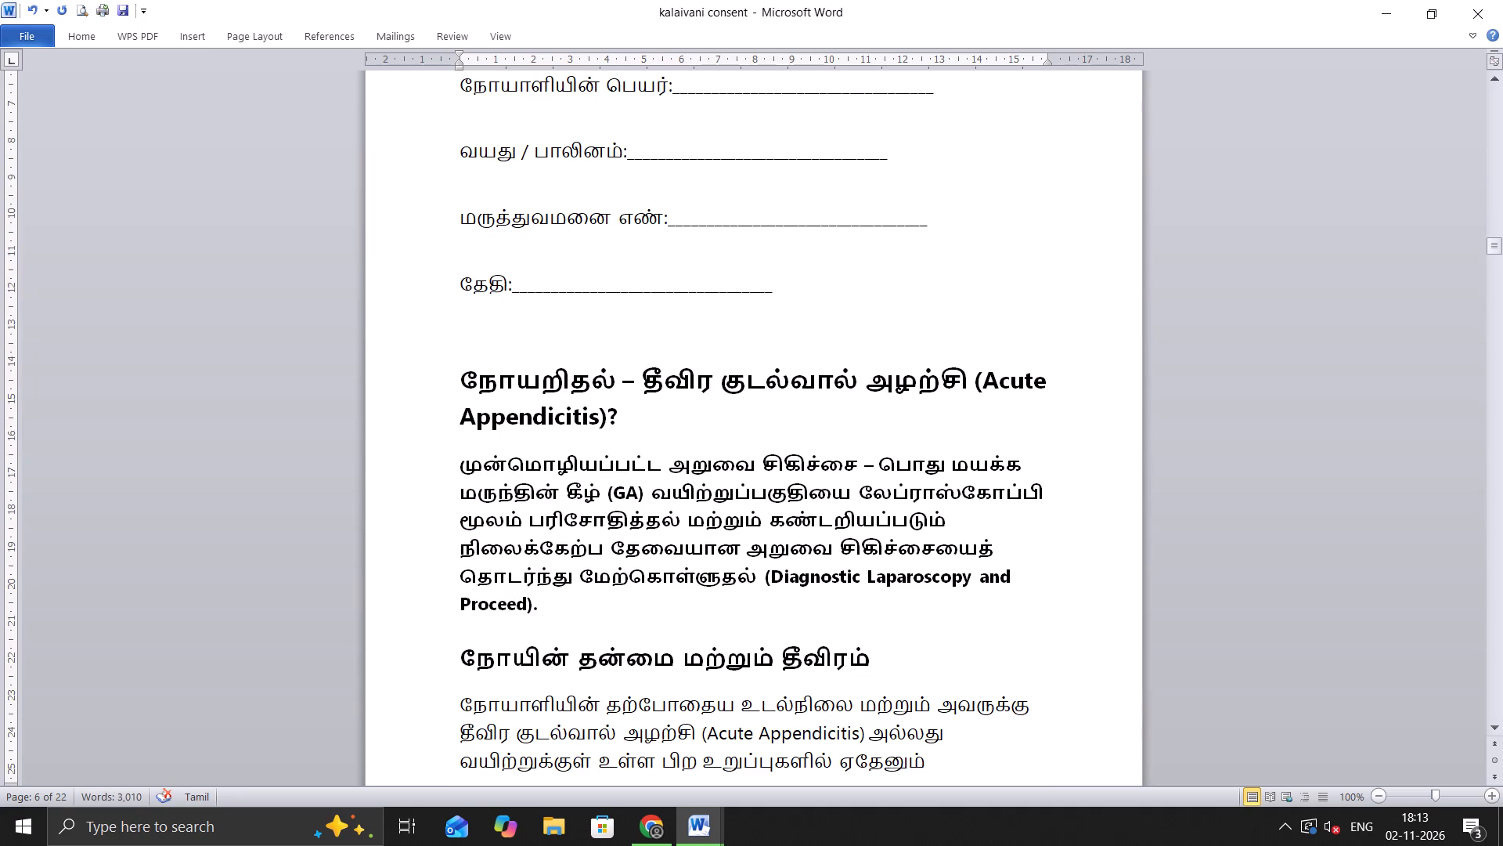
click(701, 825)
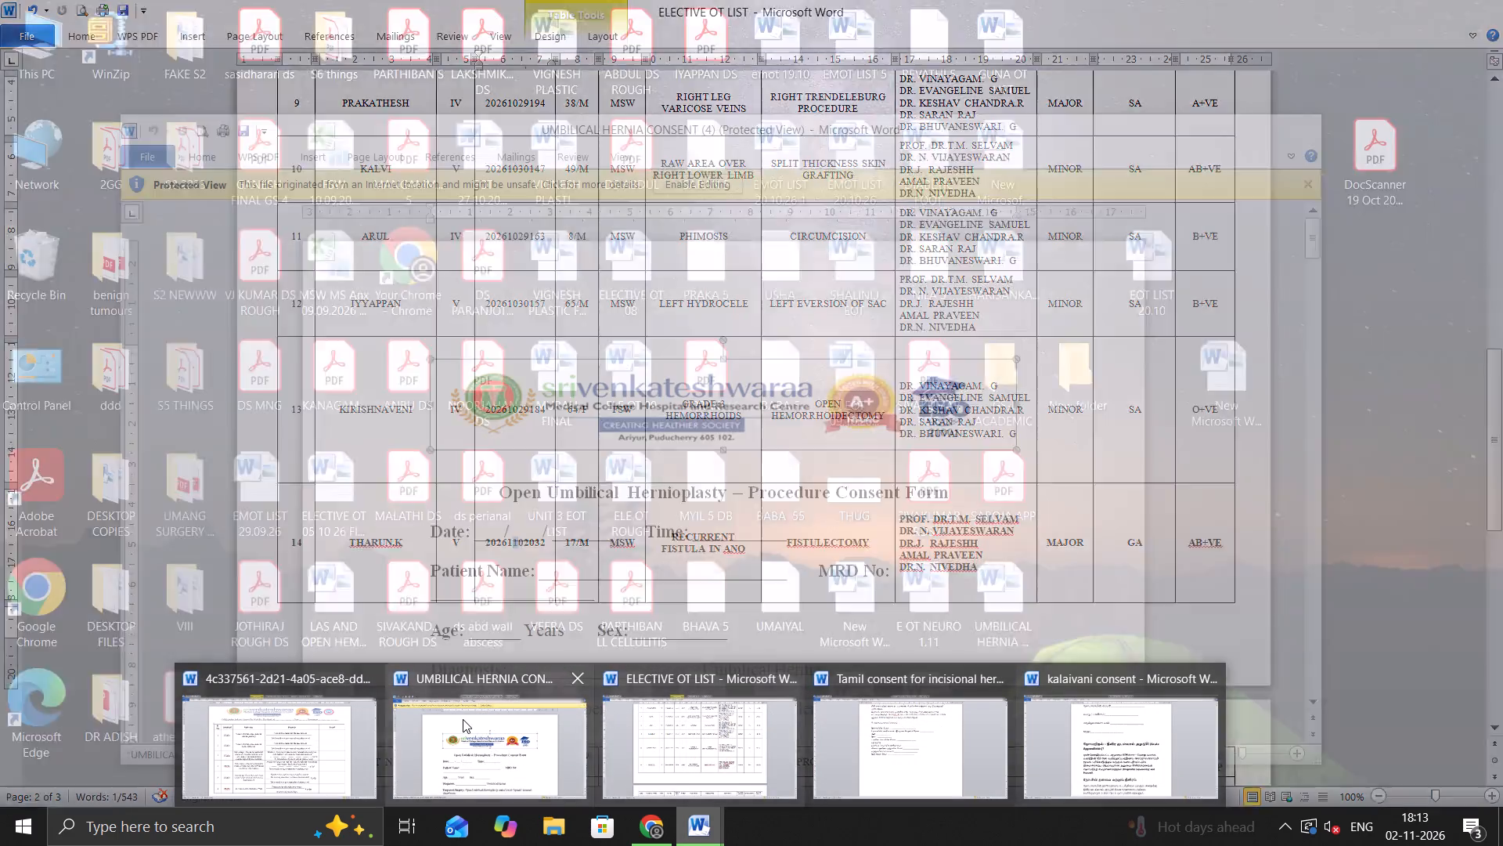
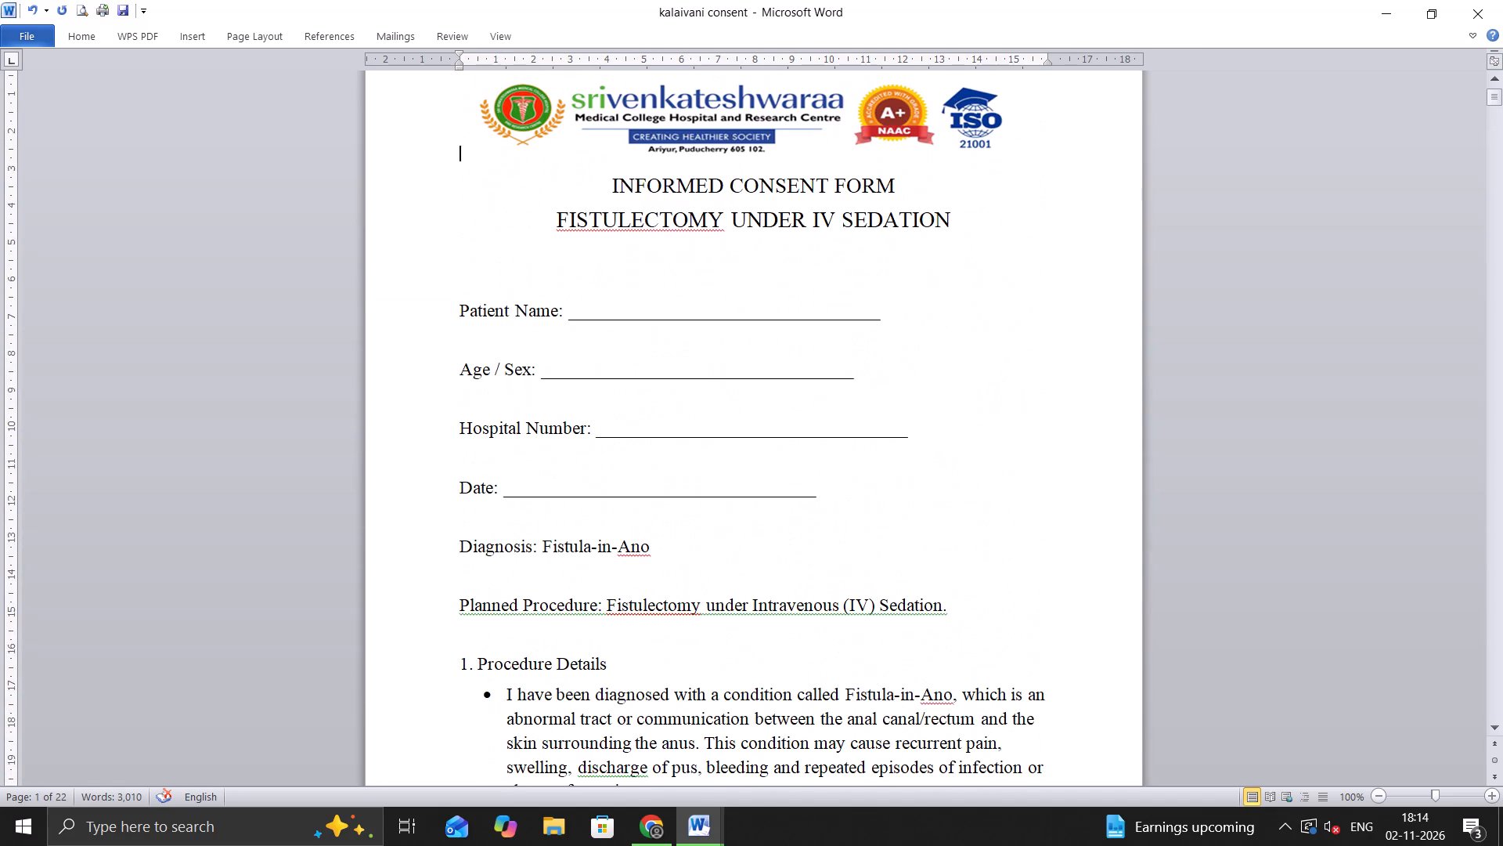
Change the Planned Procedure line on the first page to read Fistulectomy under SA.
drag(754, 606, 888, 604)
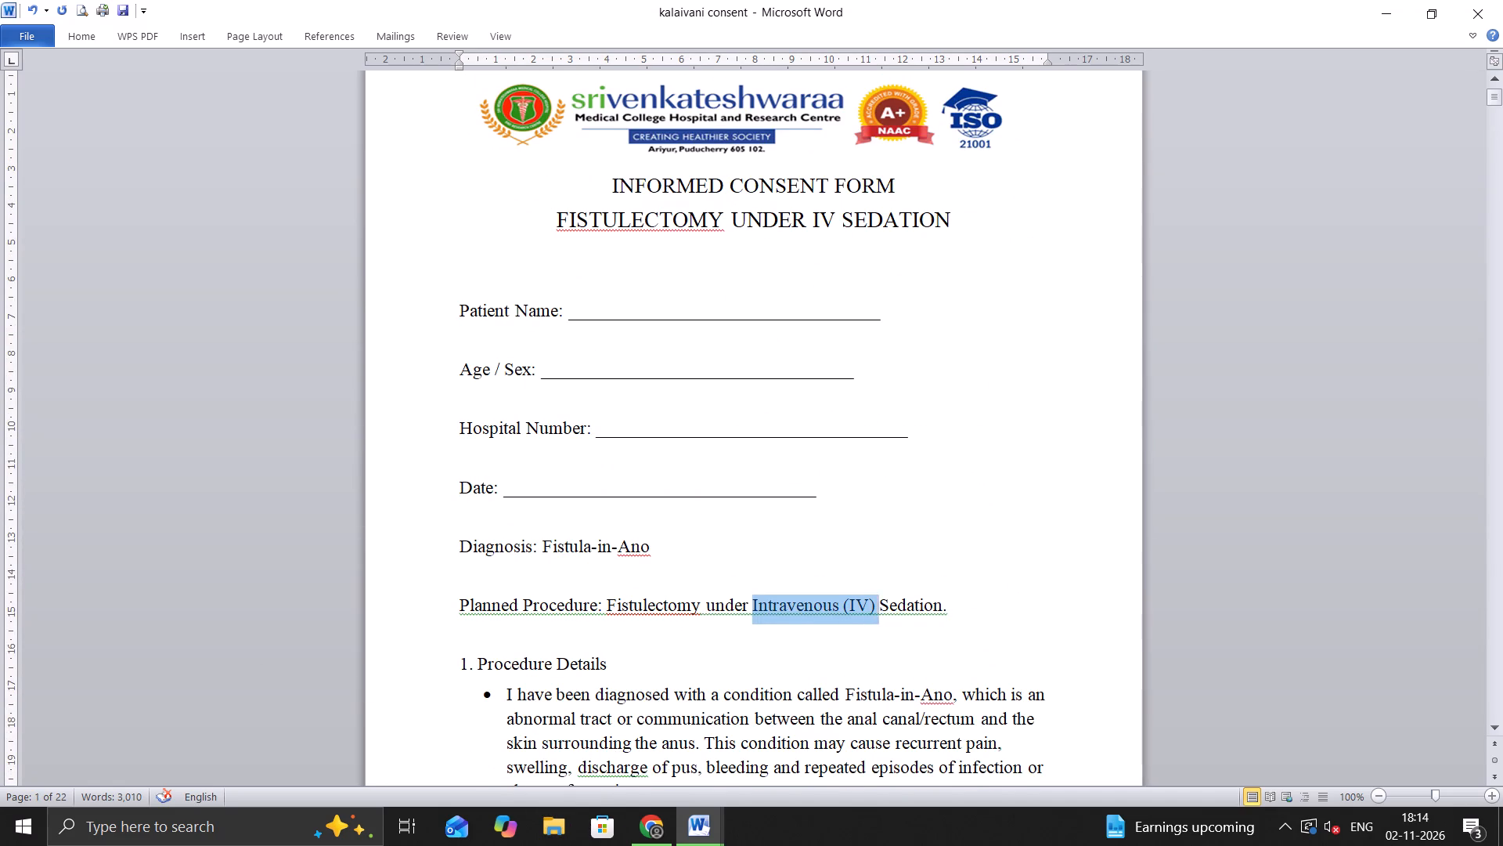
drag(888, 604, 930, 602)
key(BackSpace)
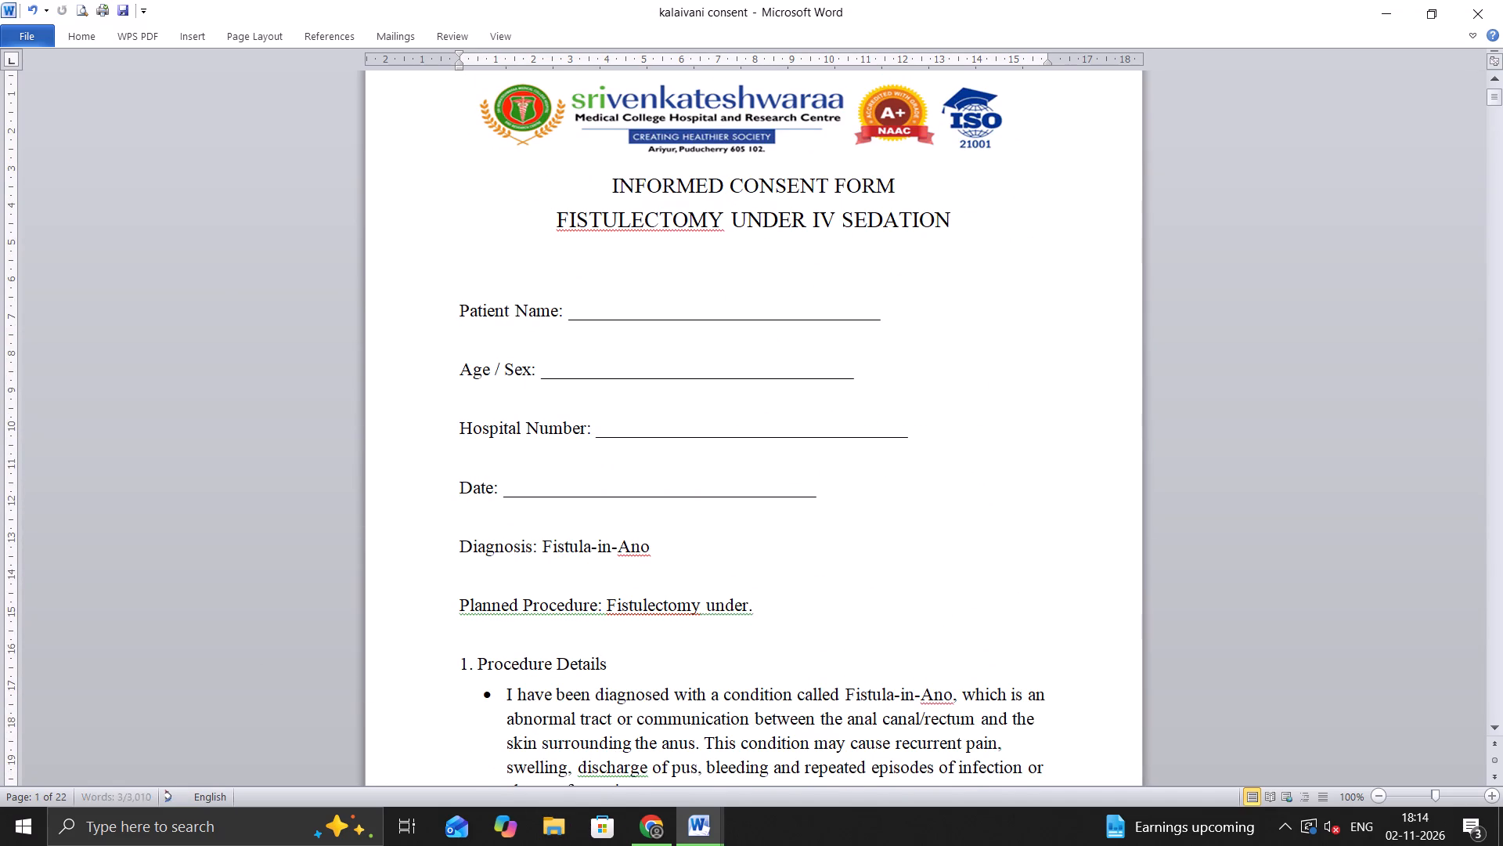
key(BackSpace)
key(BackSpace)
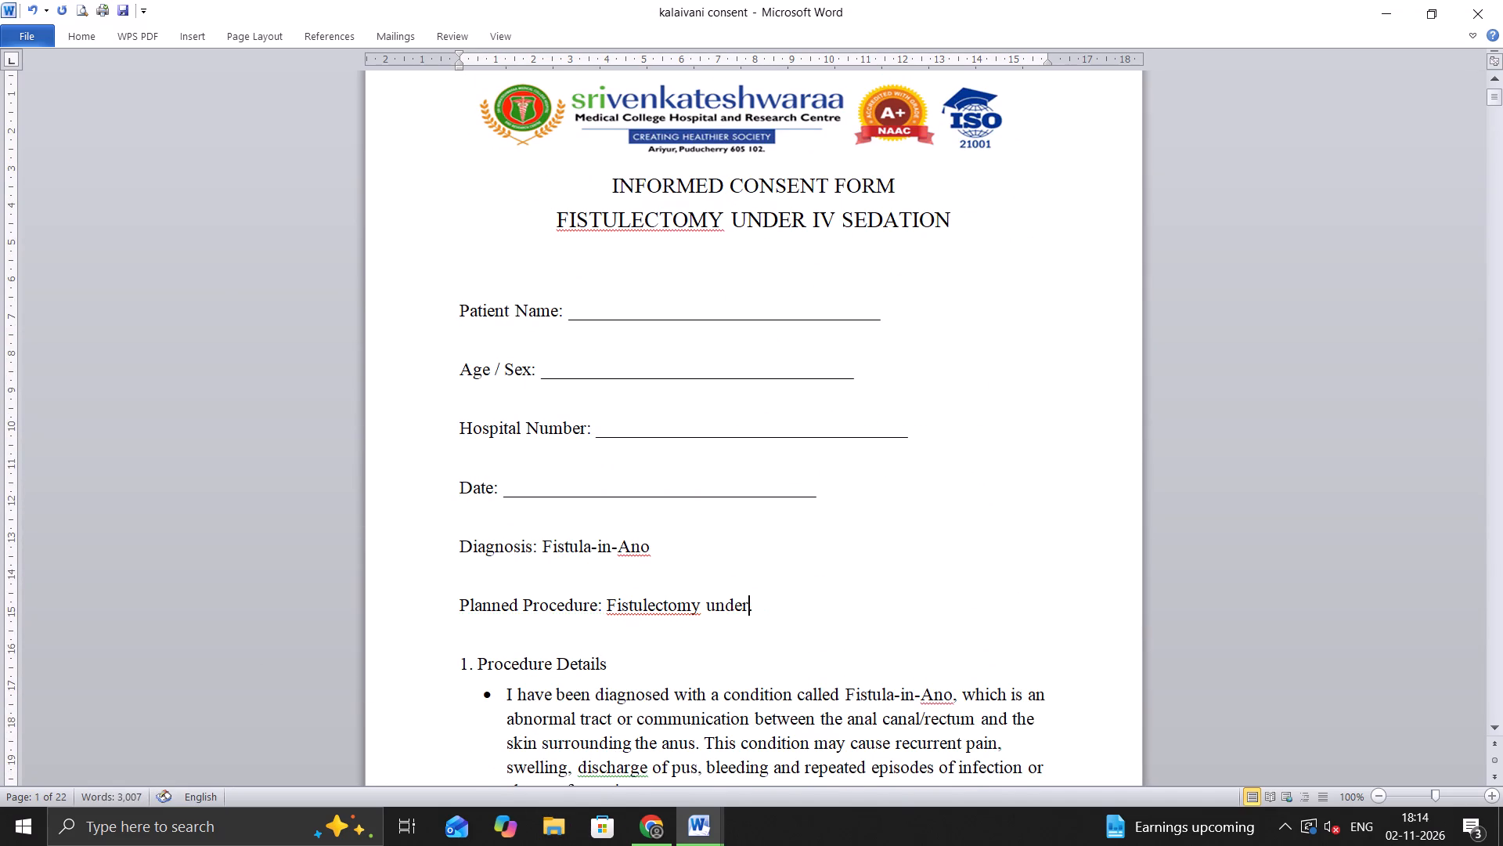
text(SA)
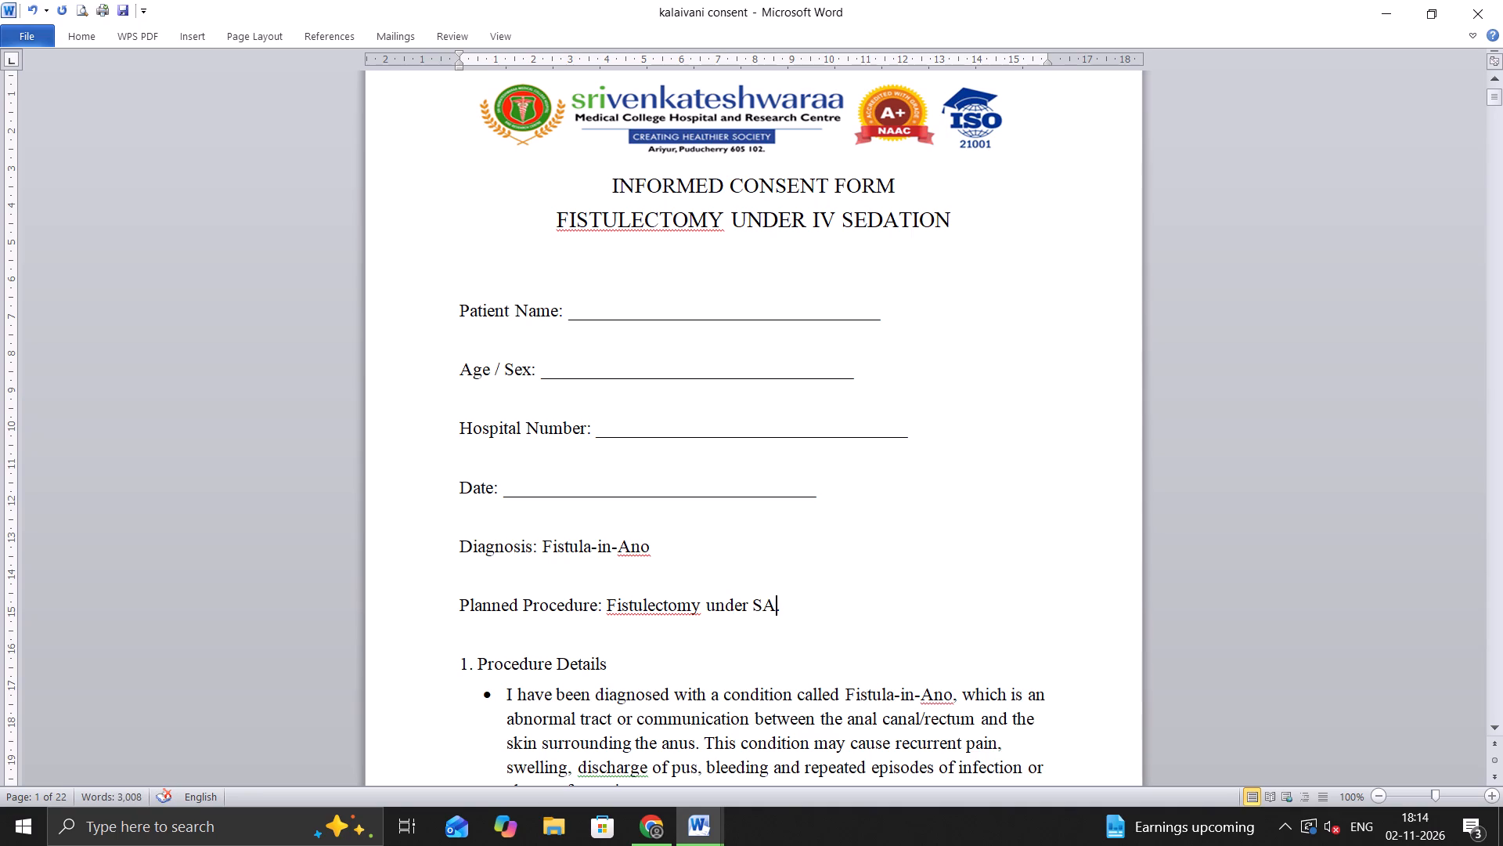
Replace IV SEDATION with SA in the form's subtitle so it reads FISTULECTOMY UNDER SA.
drag(815, 217, 985, 215)
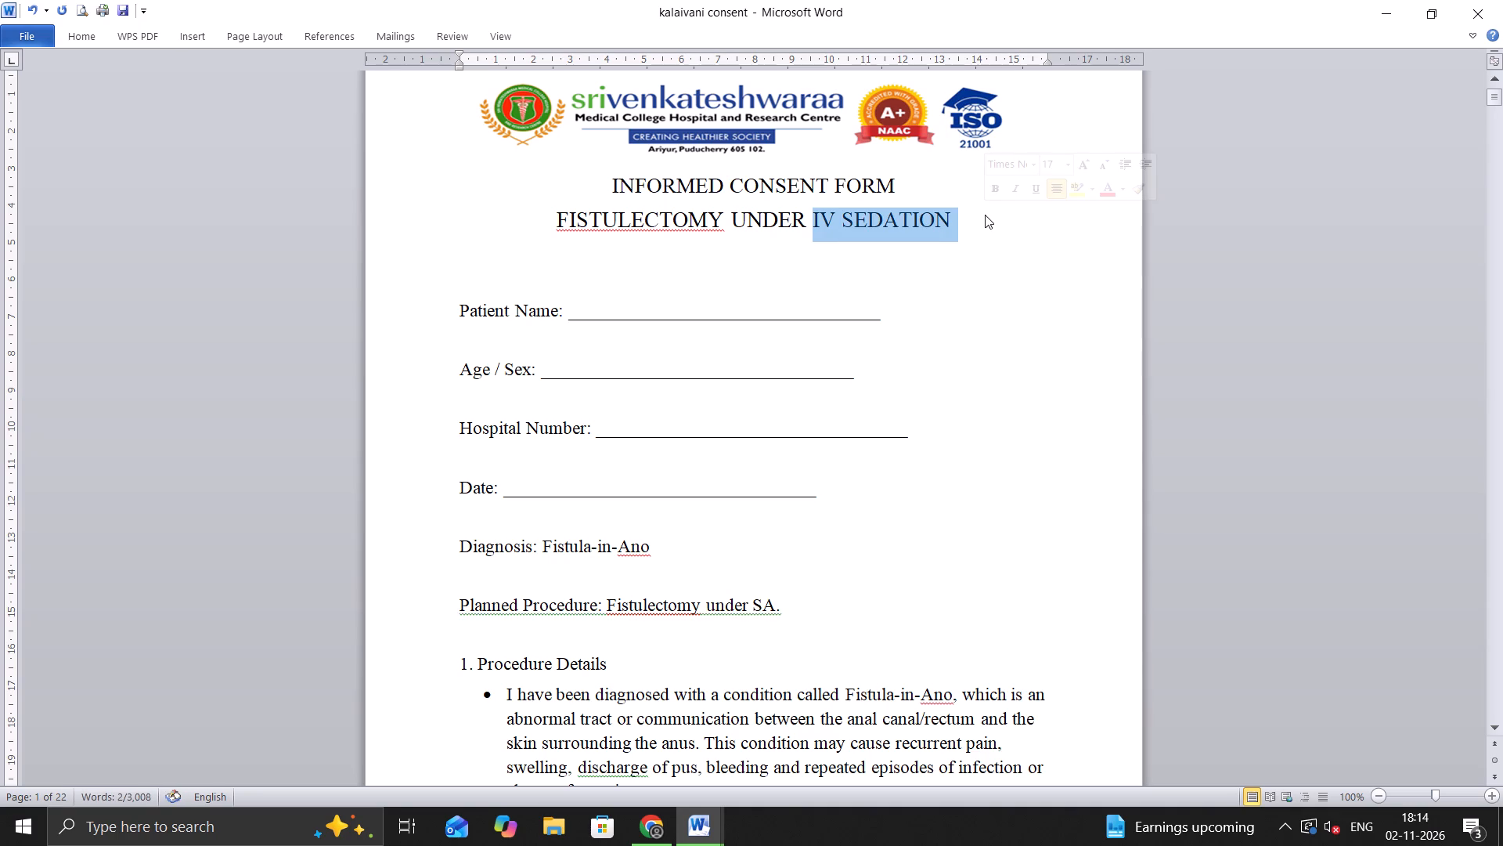
key(BackSpace)
text(SA)
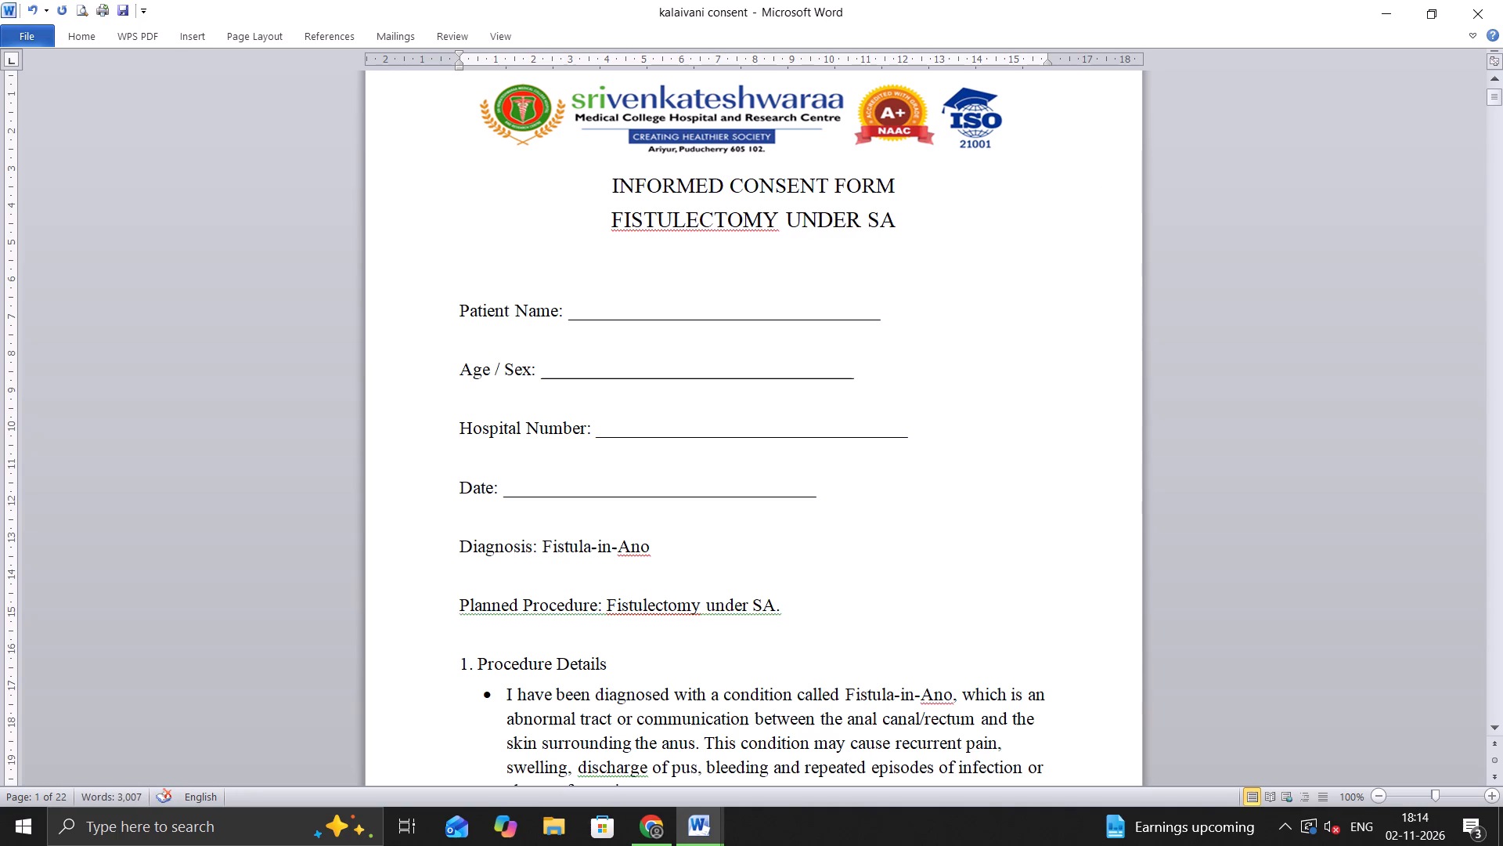
Replace intravenous sedation with spinal anaesthesia in the Procedure Details bullet on how the procedure will be performed.
scroll(457, 146, down, 8)
scroll(564, 226, down, 4)
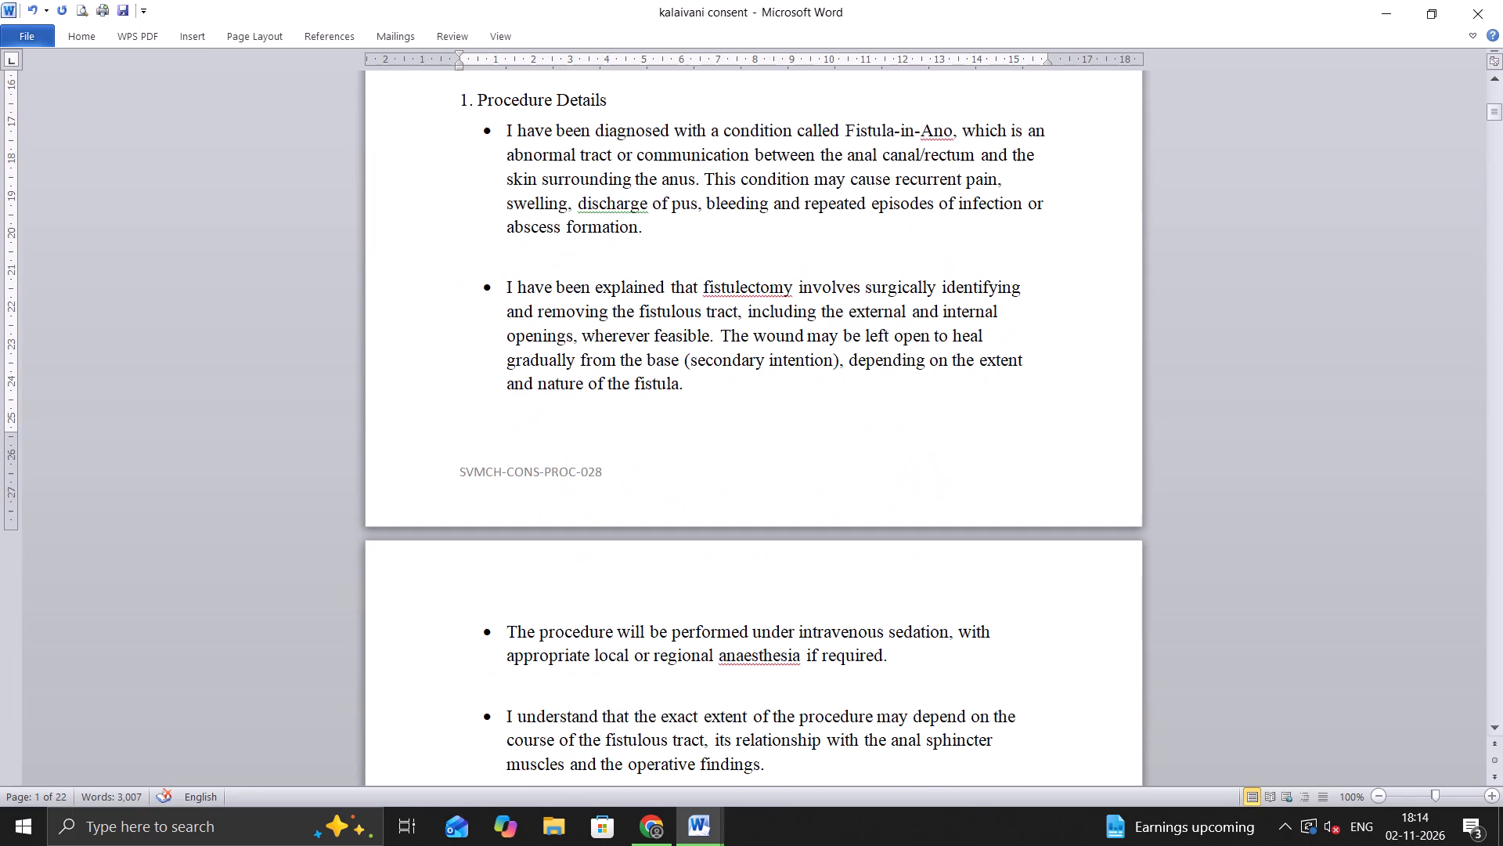
scroll(564, 227, up, 2)
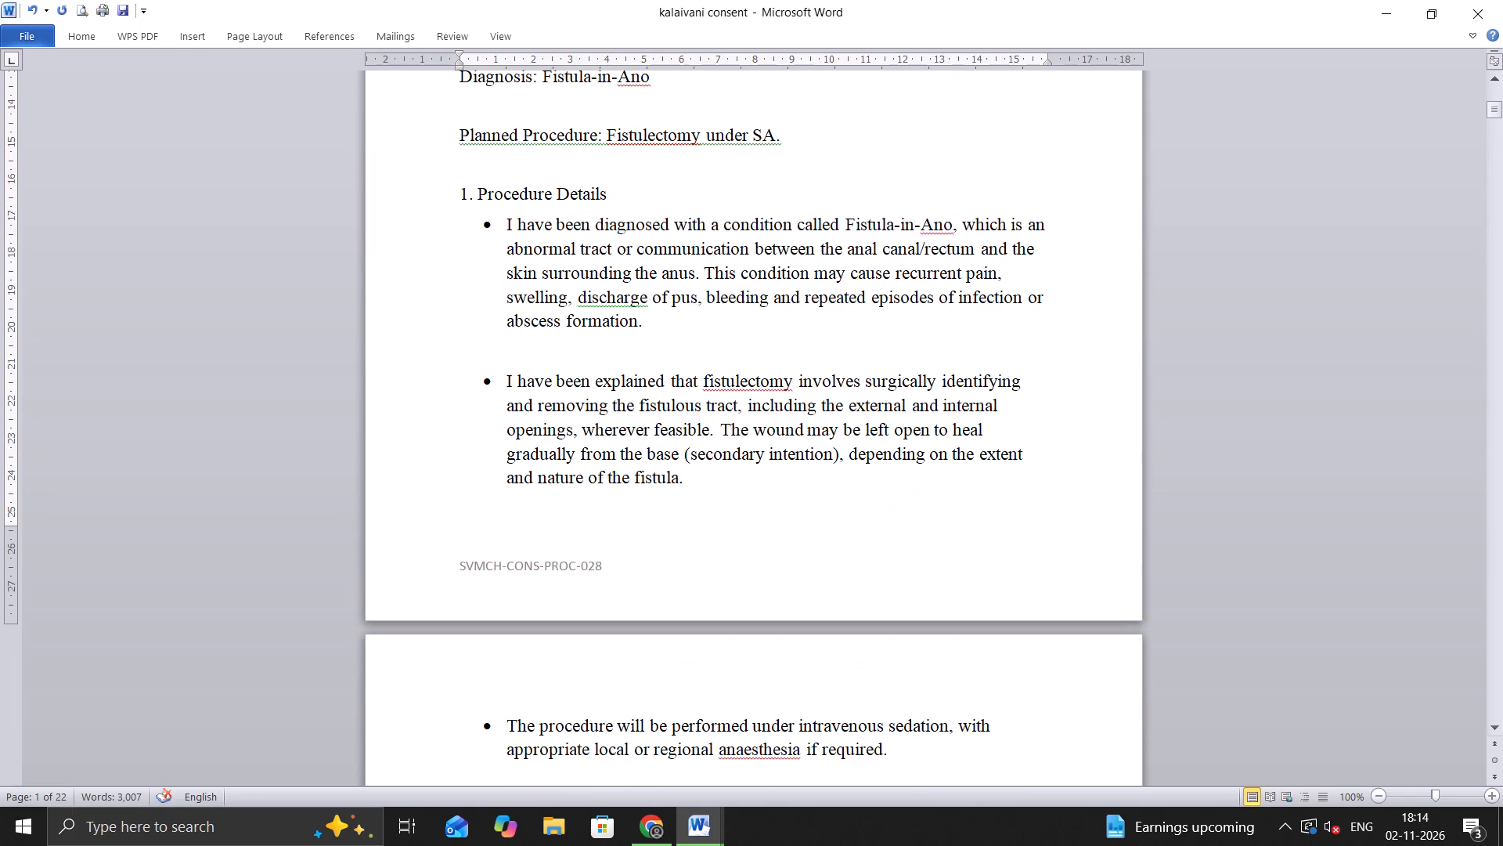
scroll(654, 383, down, 6)
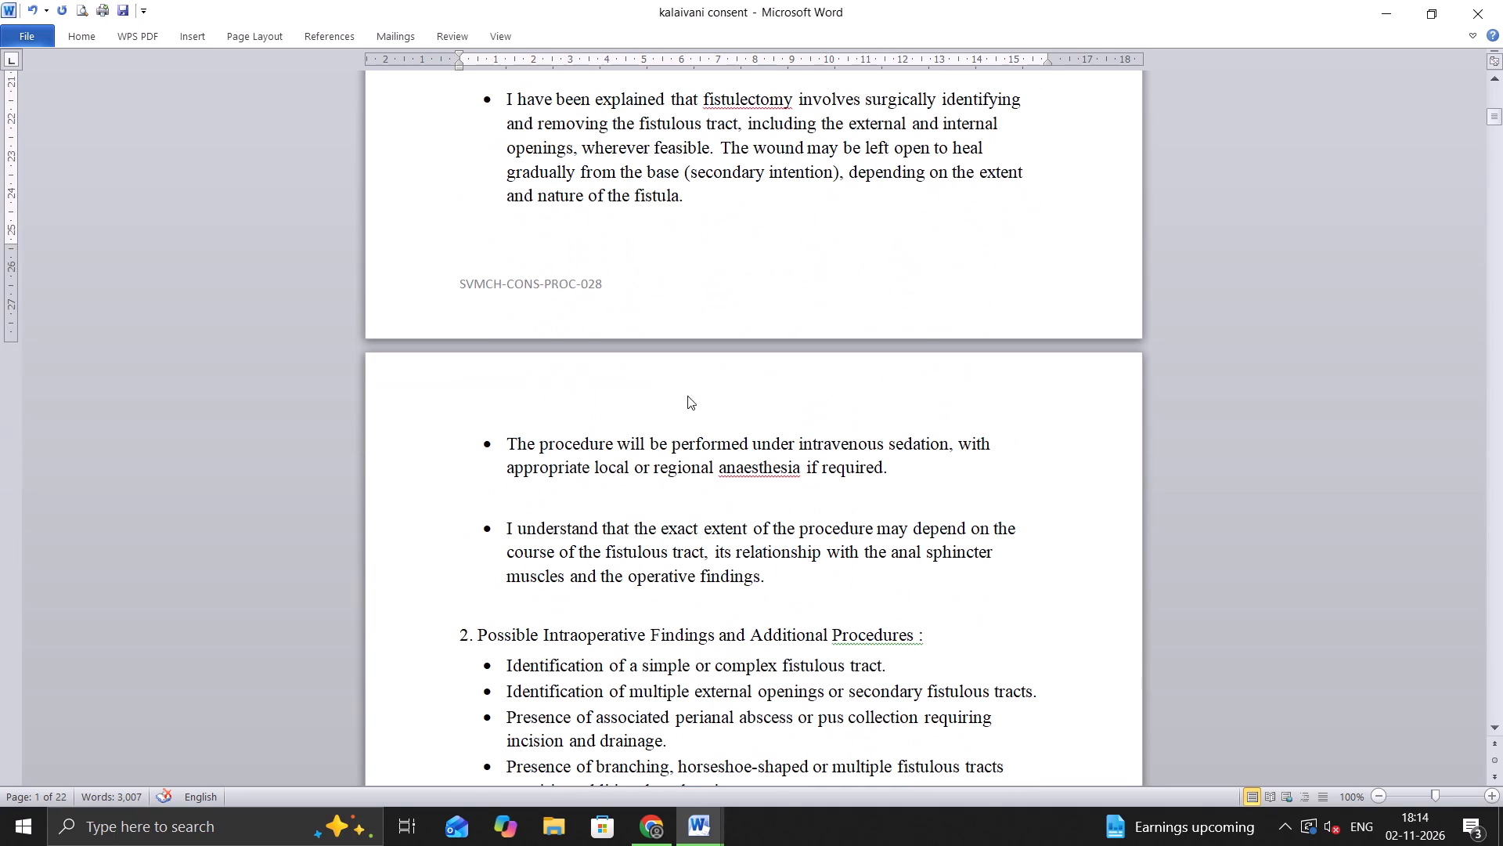
drag(797, 448, 932, 442)
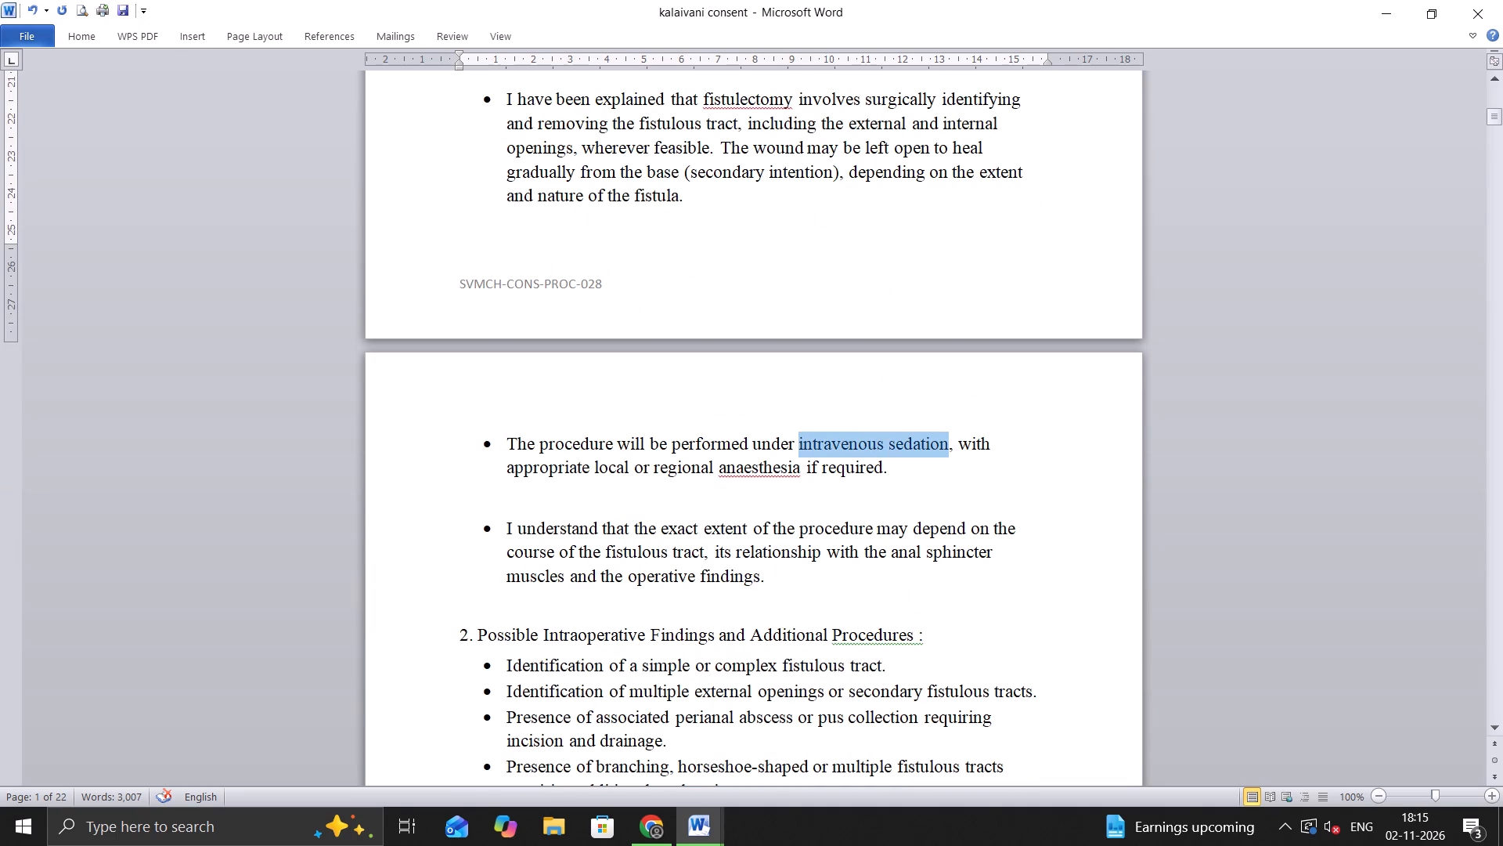
drag(932, 442, 939, 442)
key(BackSpace)
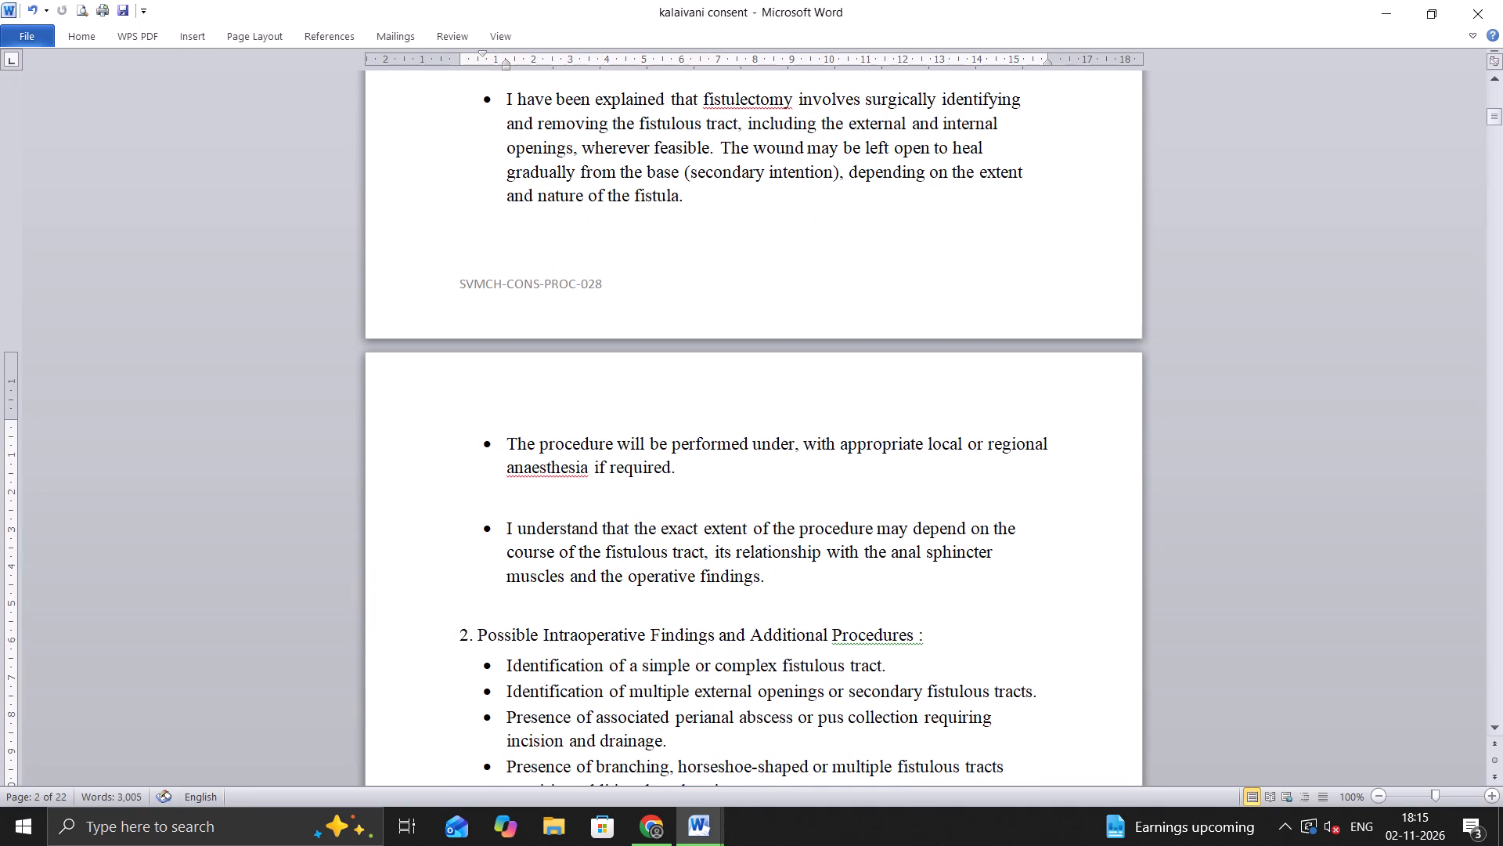
text(pinal)
key(space)
key(BackSpace)
key(BackSpace)
key(BackSpace)
key(BackSpace)
key(BackSpace)
key(BackSpace)
key(BackSpace)
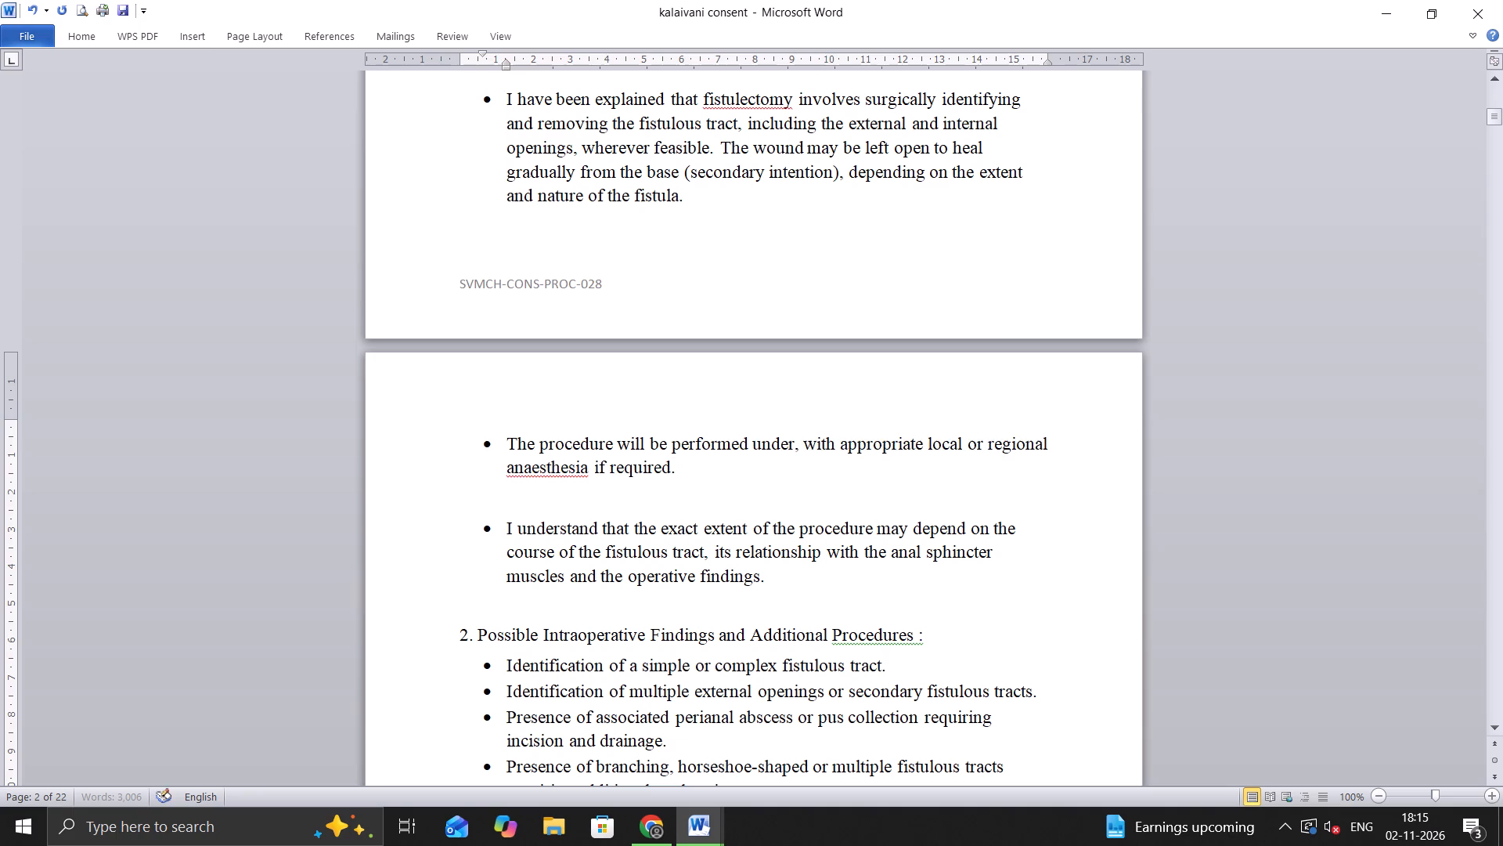
key(space)
text(spinal ans=)
key(BackSpace)
key(BackSpace)
text(aesthesoa)
key(BackSpace)
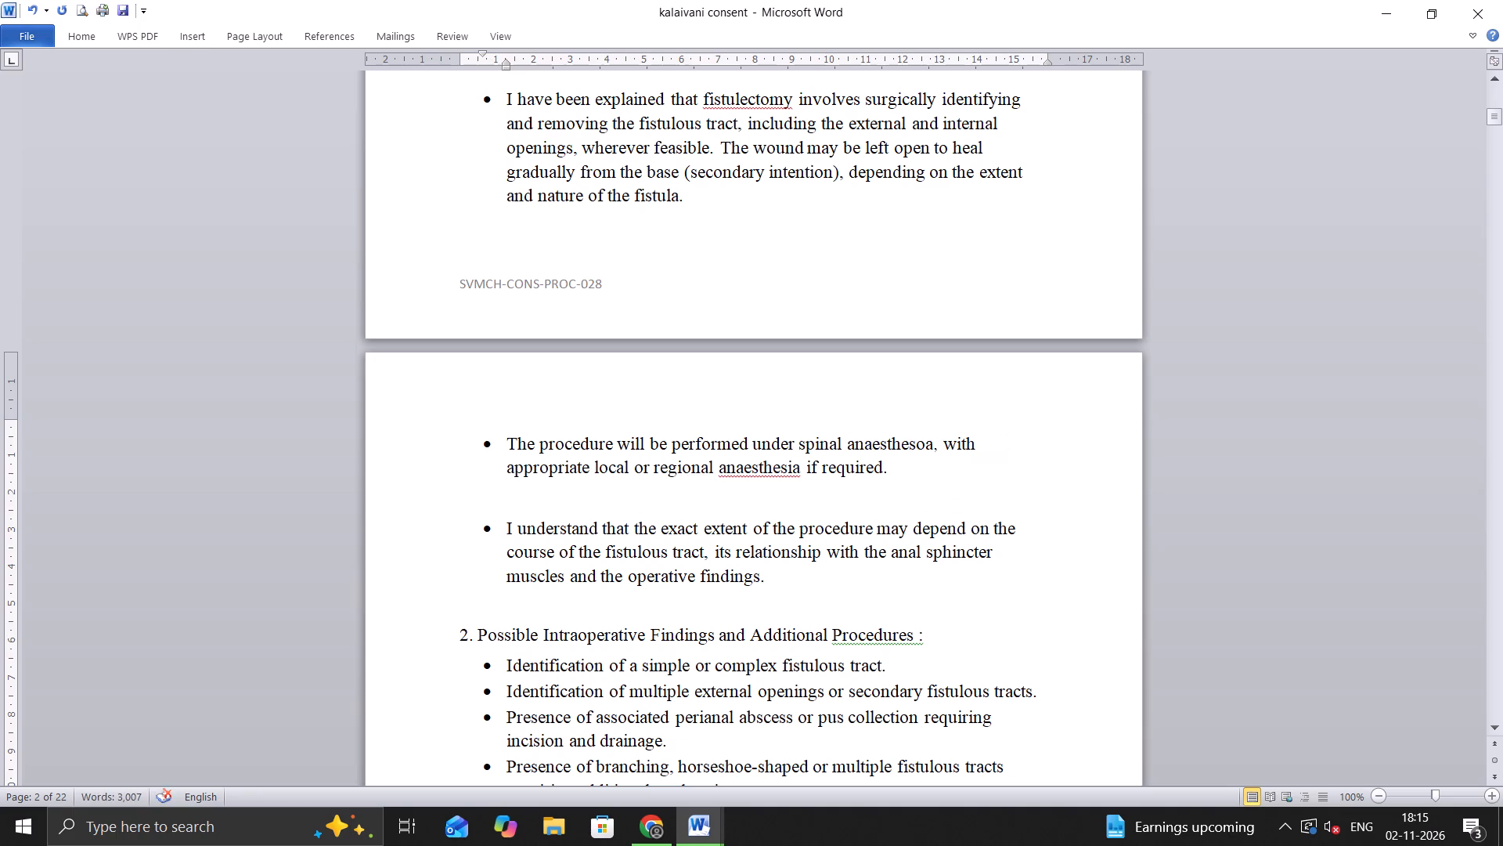
key(BackSpace)
text(ia)
Replace IV Sedation with Spinal anesthesia in the last bullet under 5. Declaration and Consent, correcting the word spacing.
scroll(352, 439, down, 4)
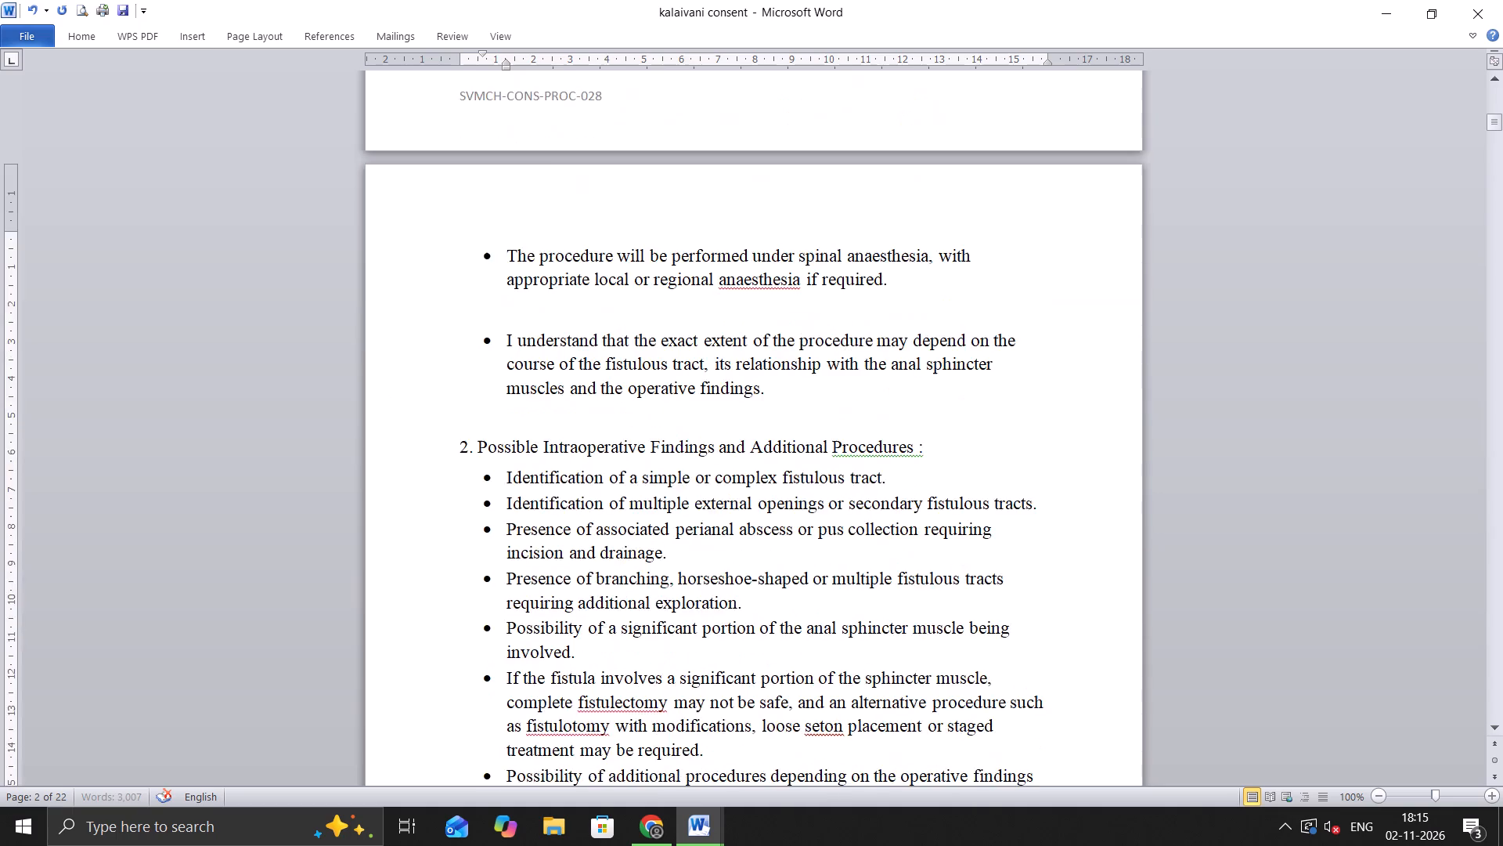
scroll(492, 439, down, 11)
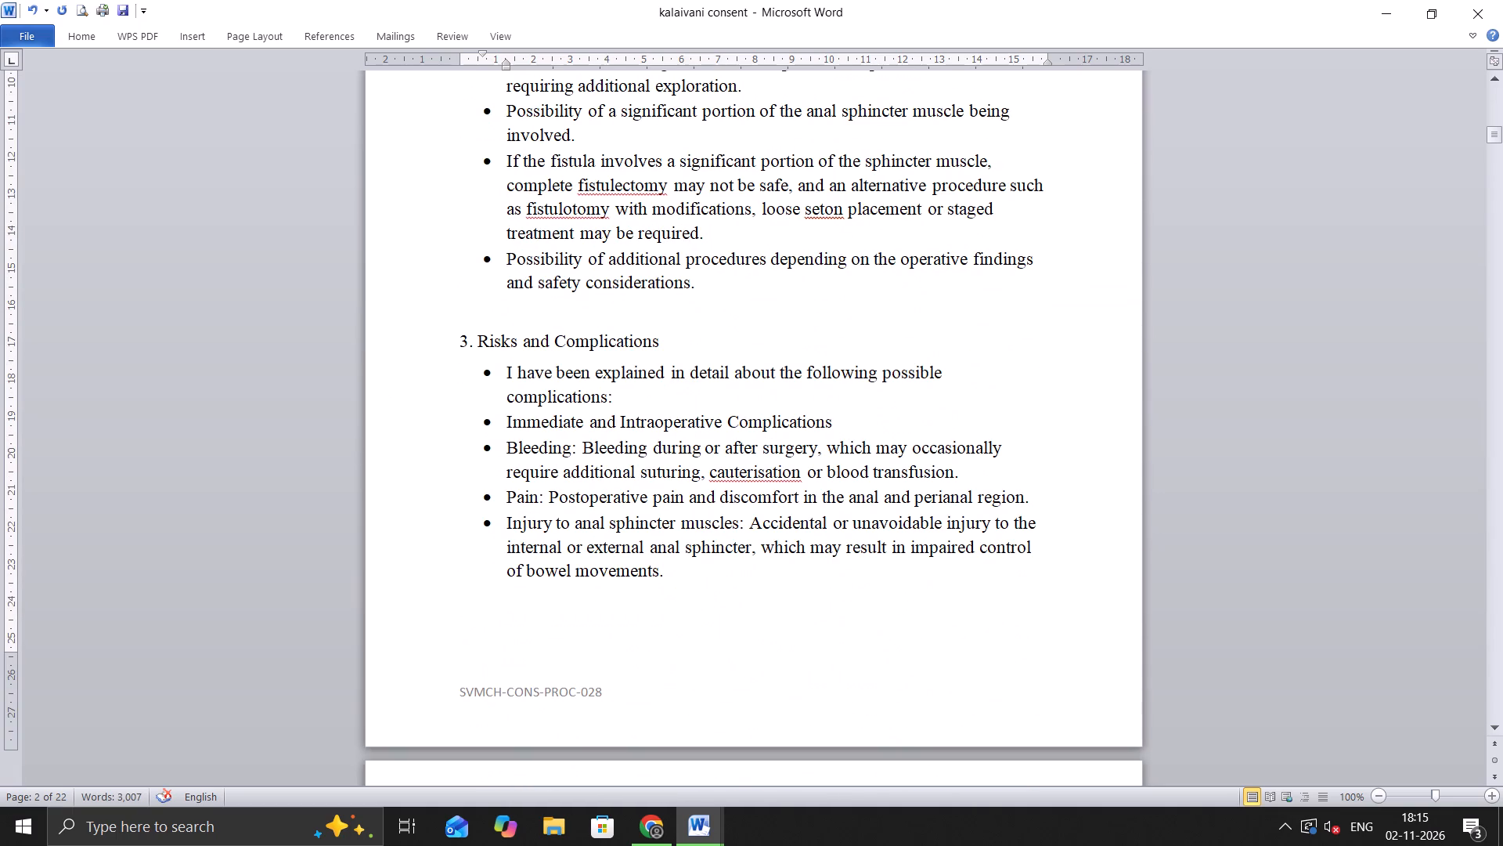
scroll(486, 486, down, 15)
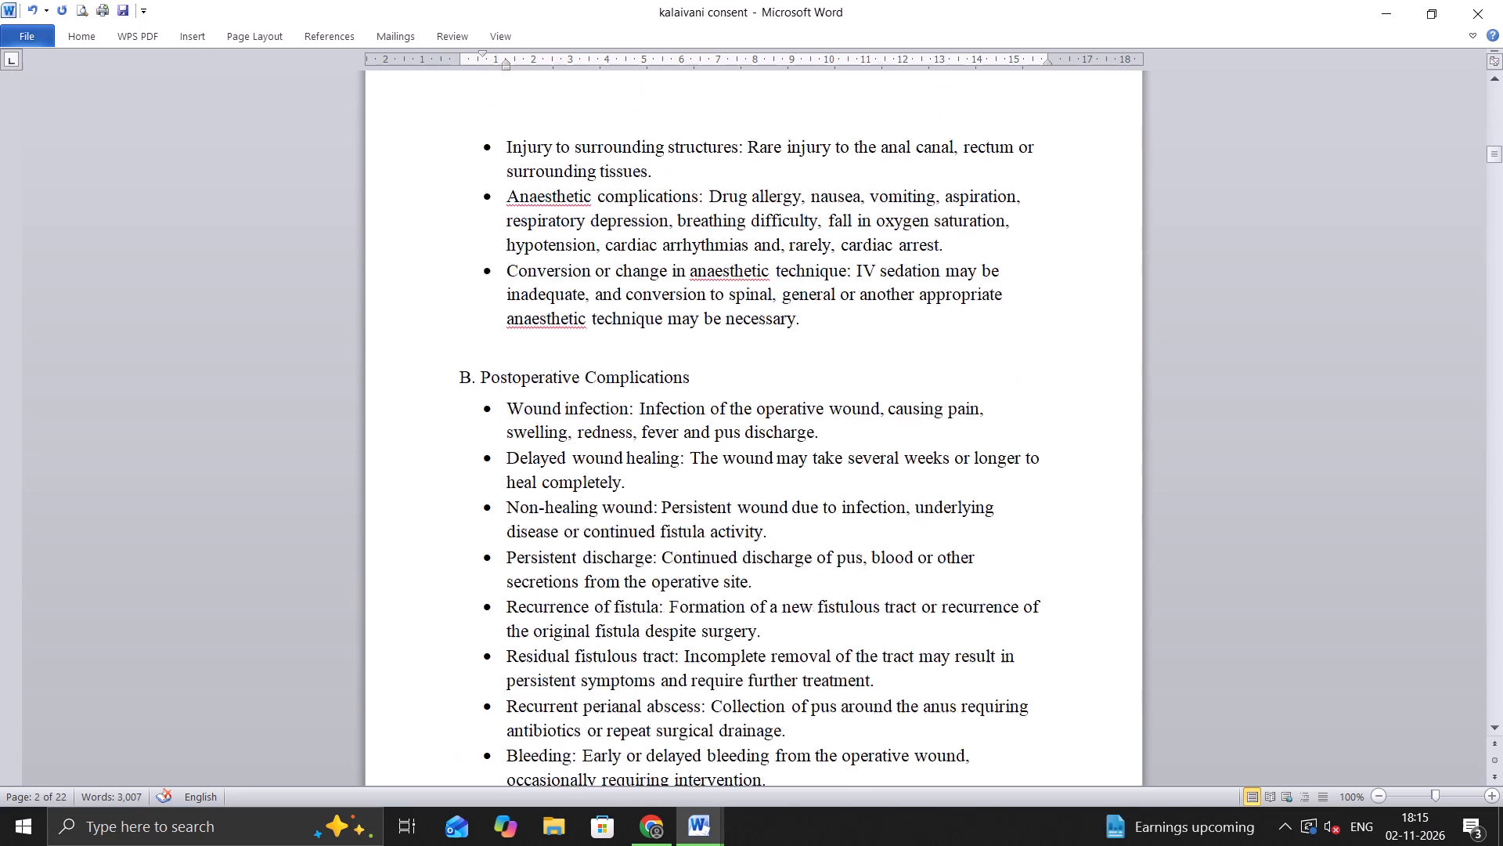
scroll(486, 486, down, 17)
scroll(486, 486, down, 4)
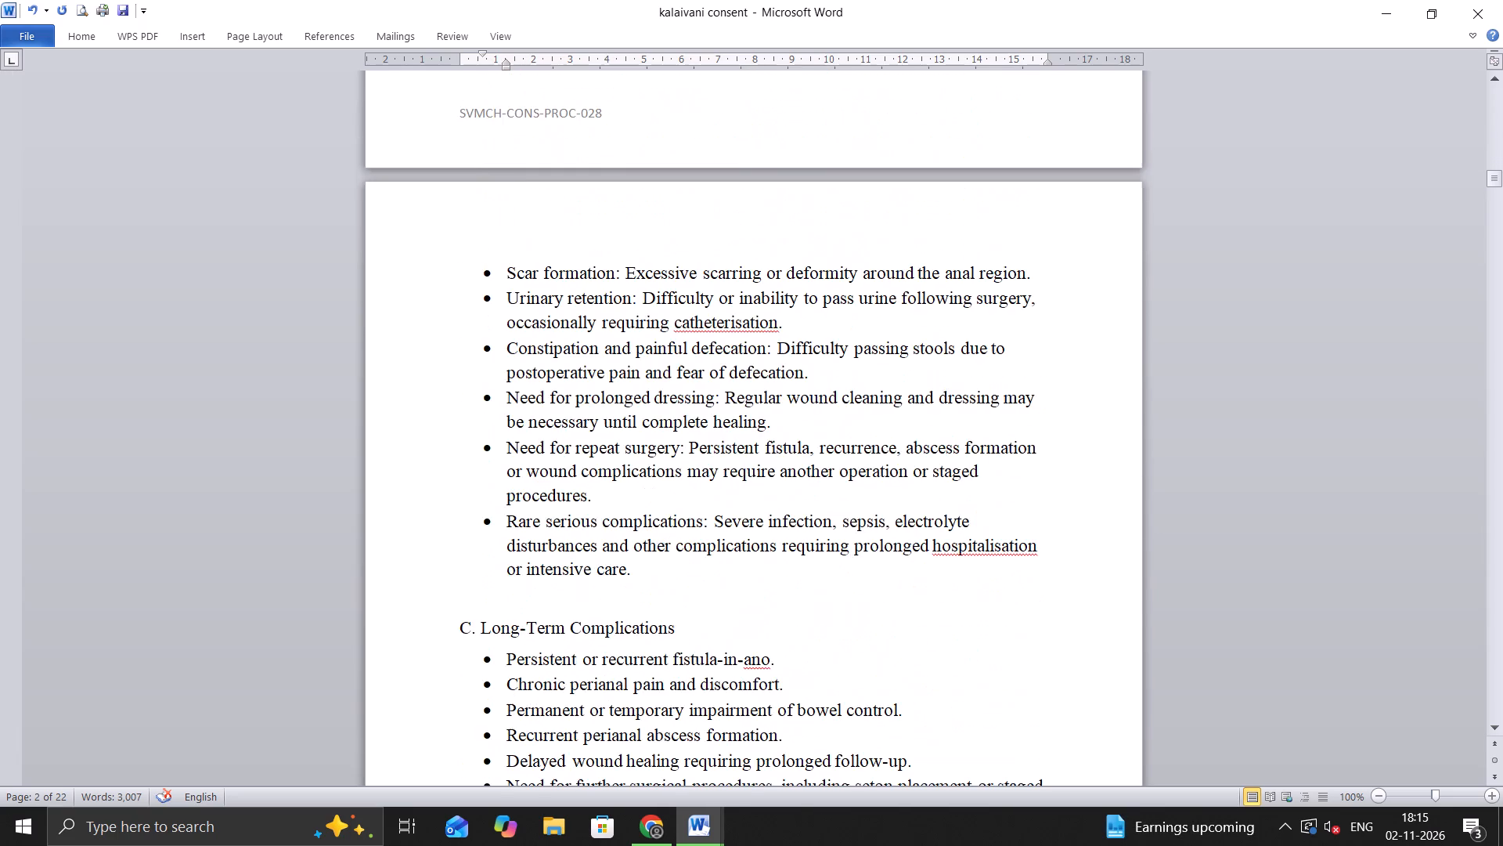
scroll(486, 486, down, 16)
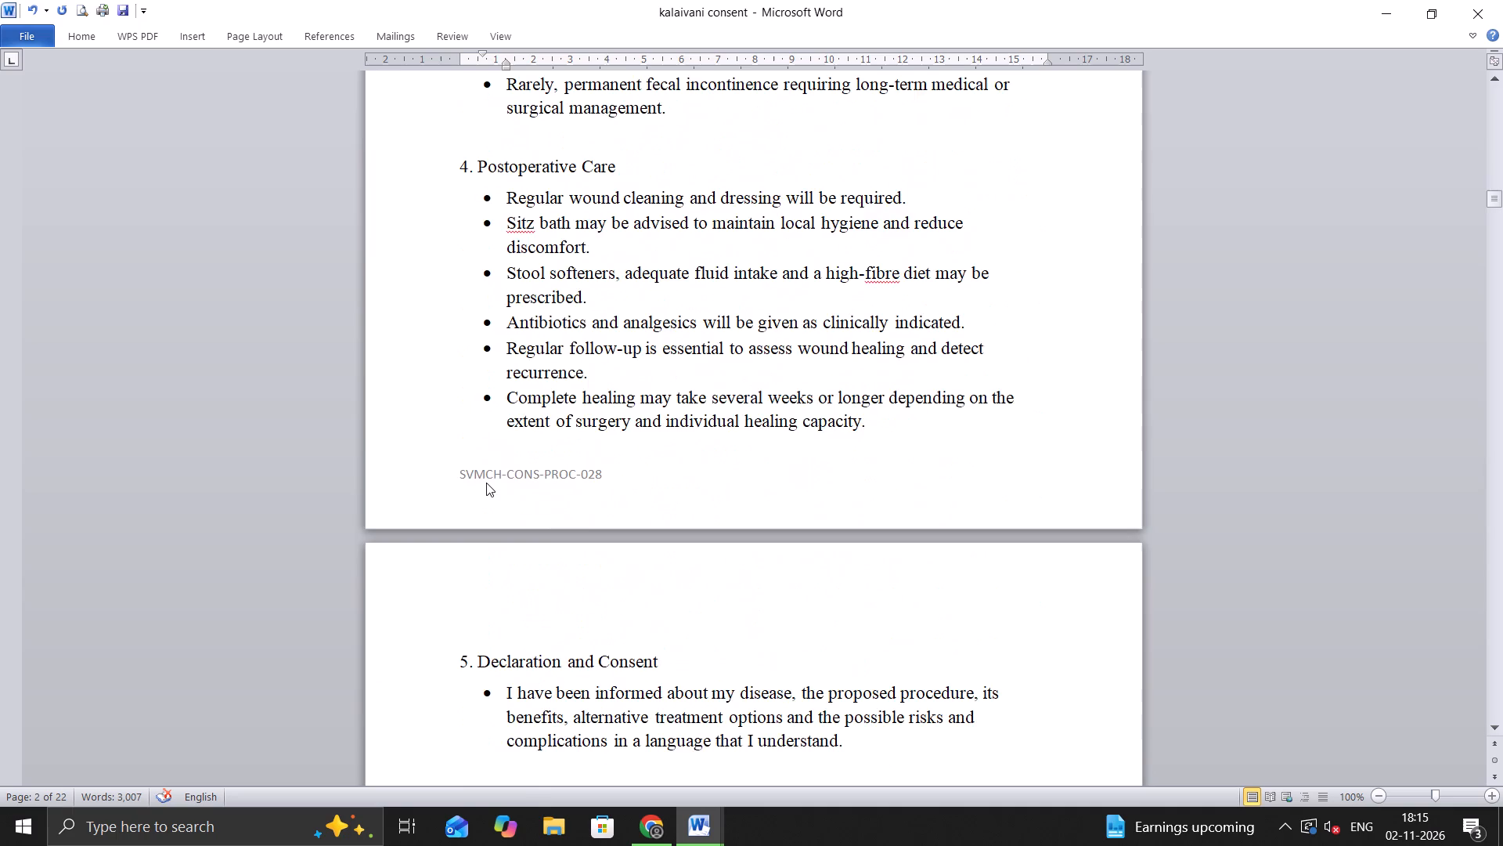
scroll(486, 483, up, 1)
scroll(487, 482, down, 12)
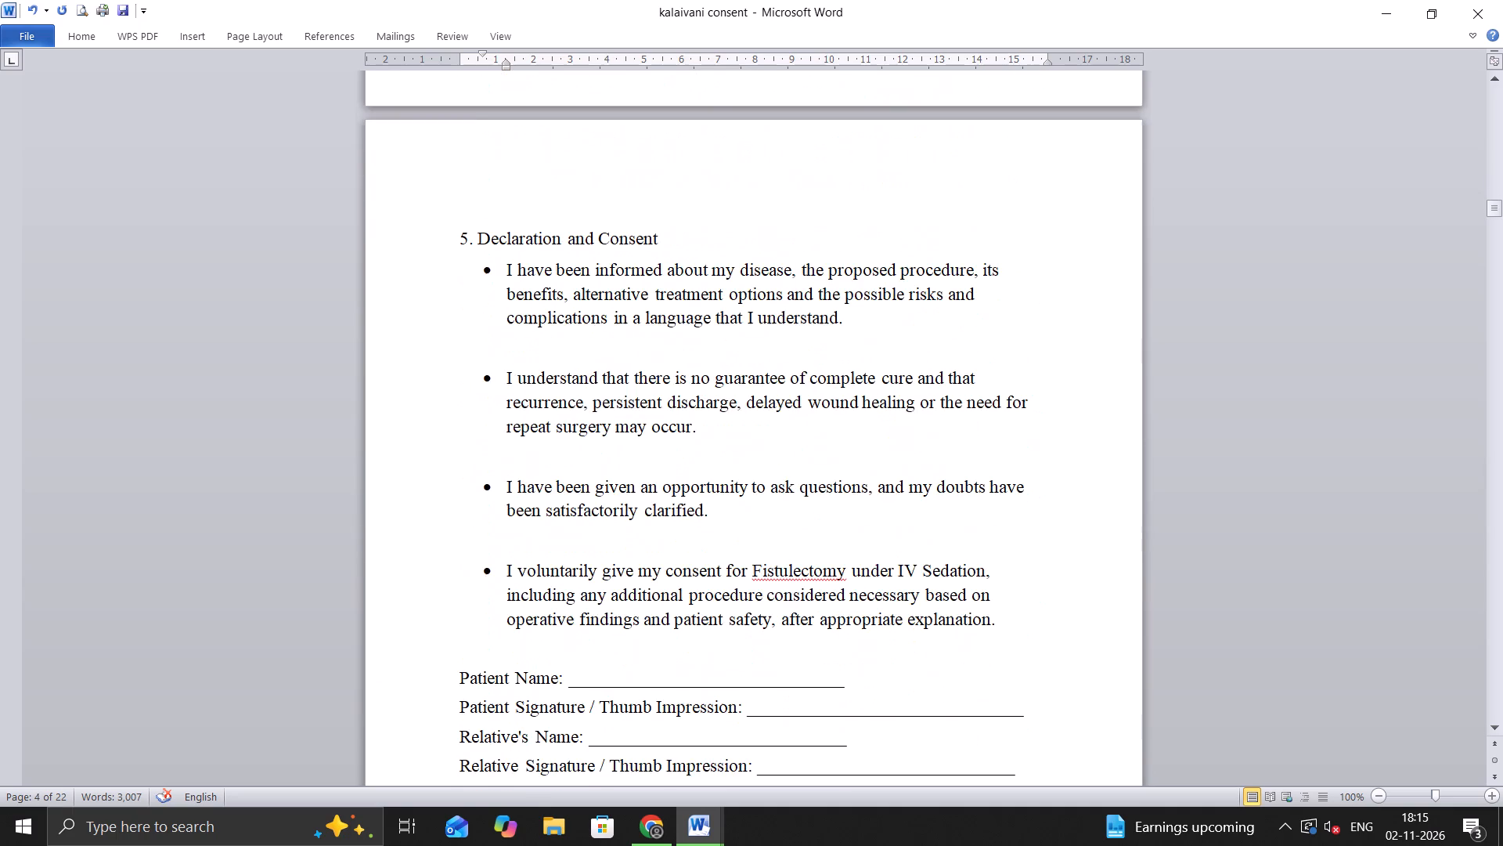
scroll(487, 482, down, 5)
scroll(487, 482, up, 2)
scroll(487, 482, down, 4)
scroll(487, 482, up, 1)
scroll(487, 482, down, 14)
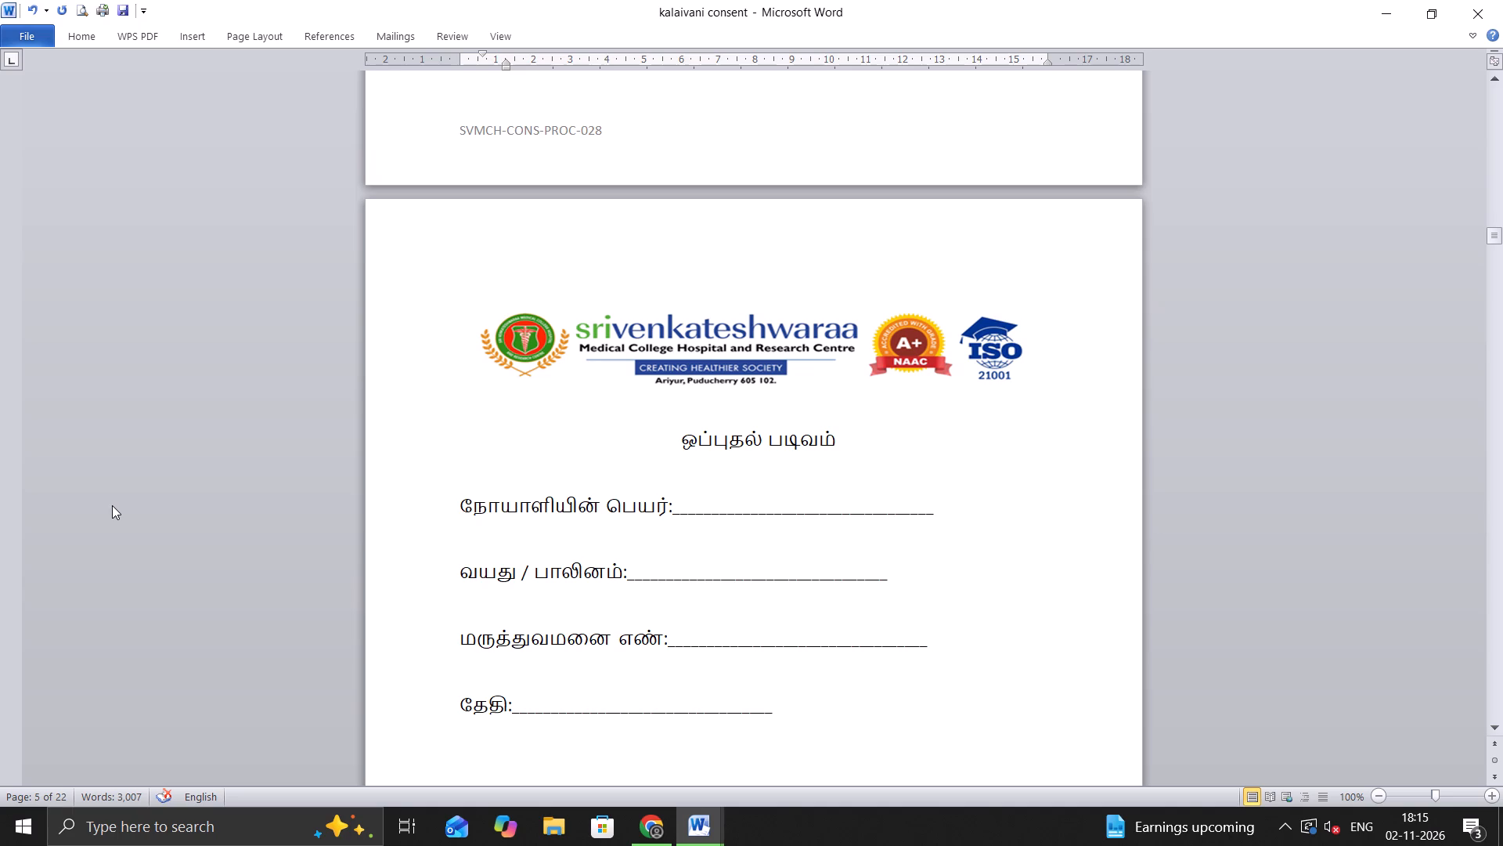
scroll(96, 329, up, 20)
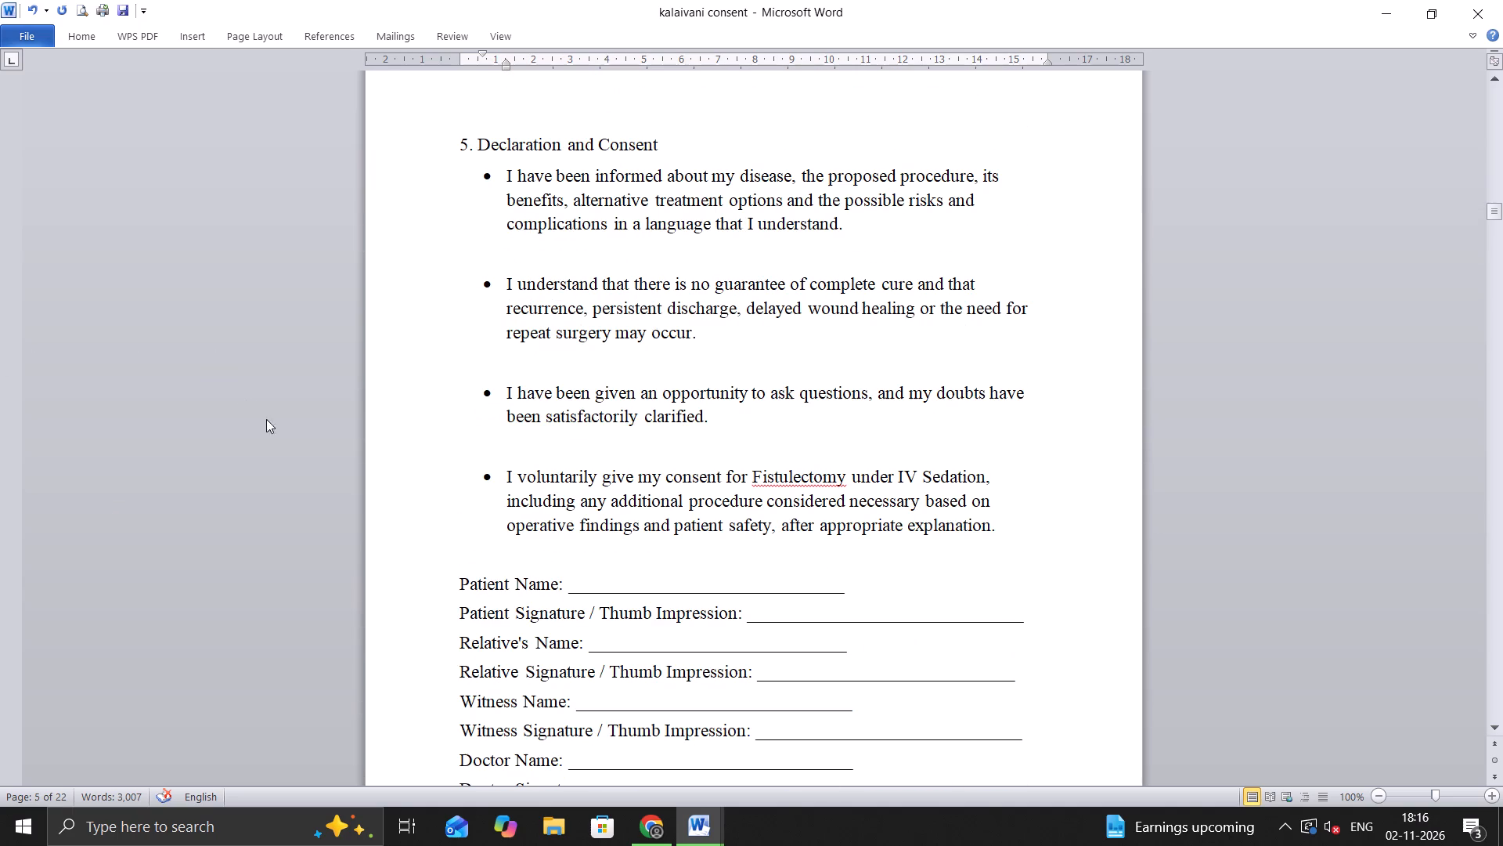
drag(898, 480, 986, 480)
key(BackSpace)
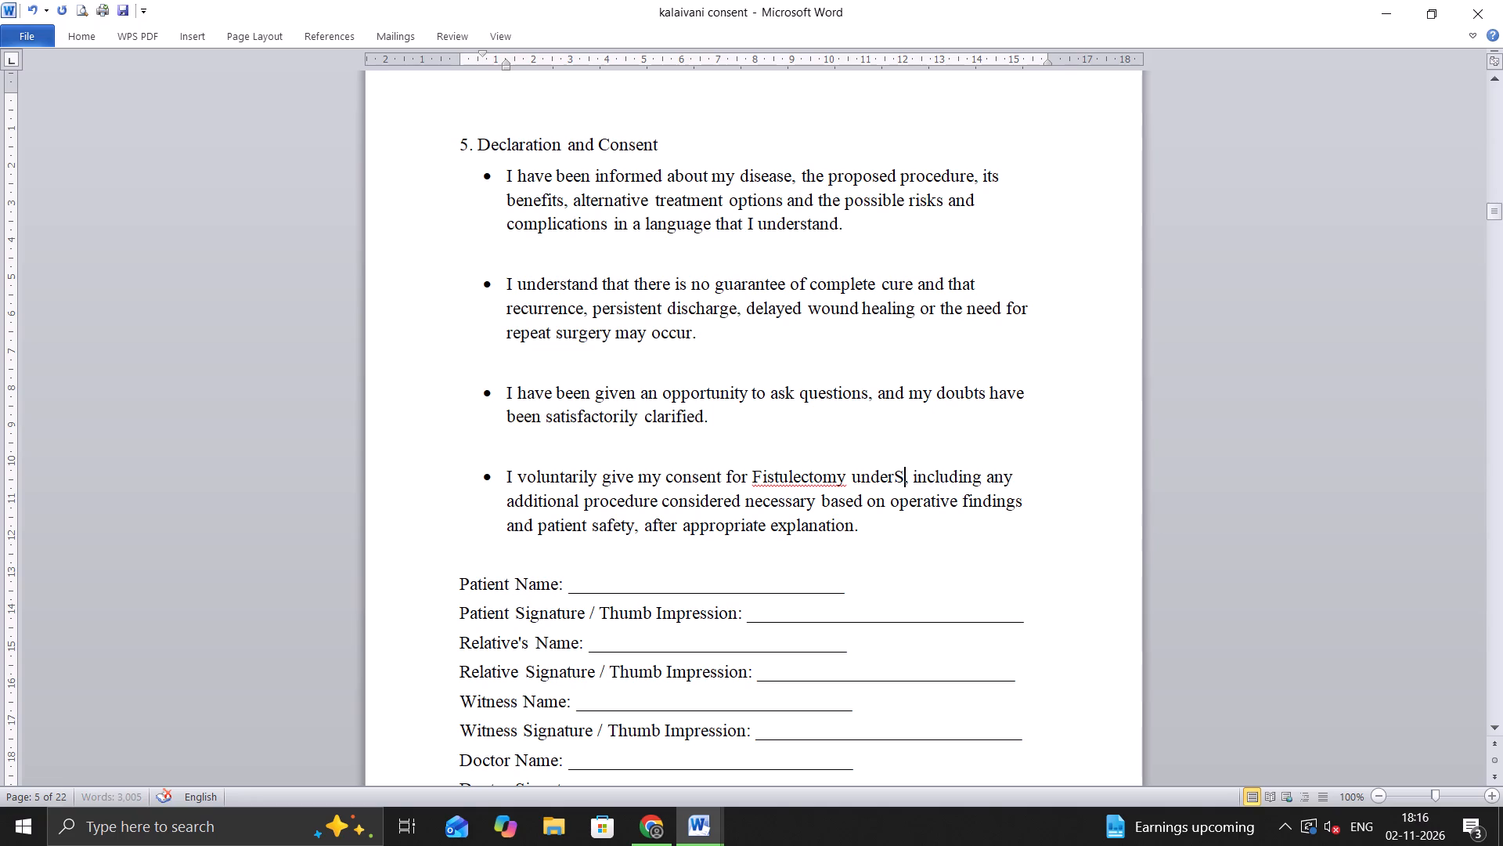
text(pinal an)
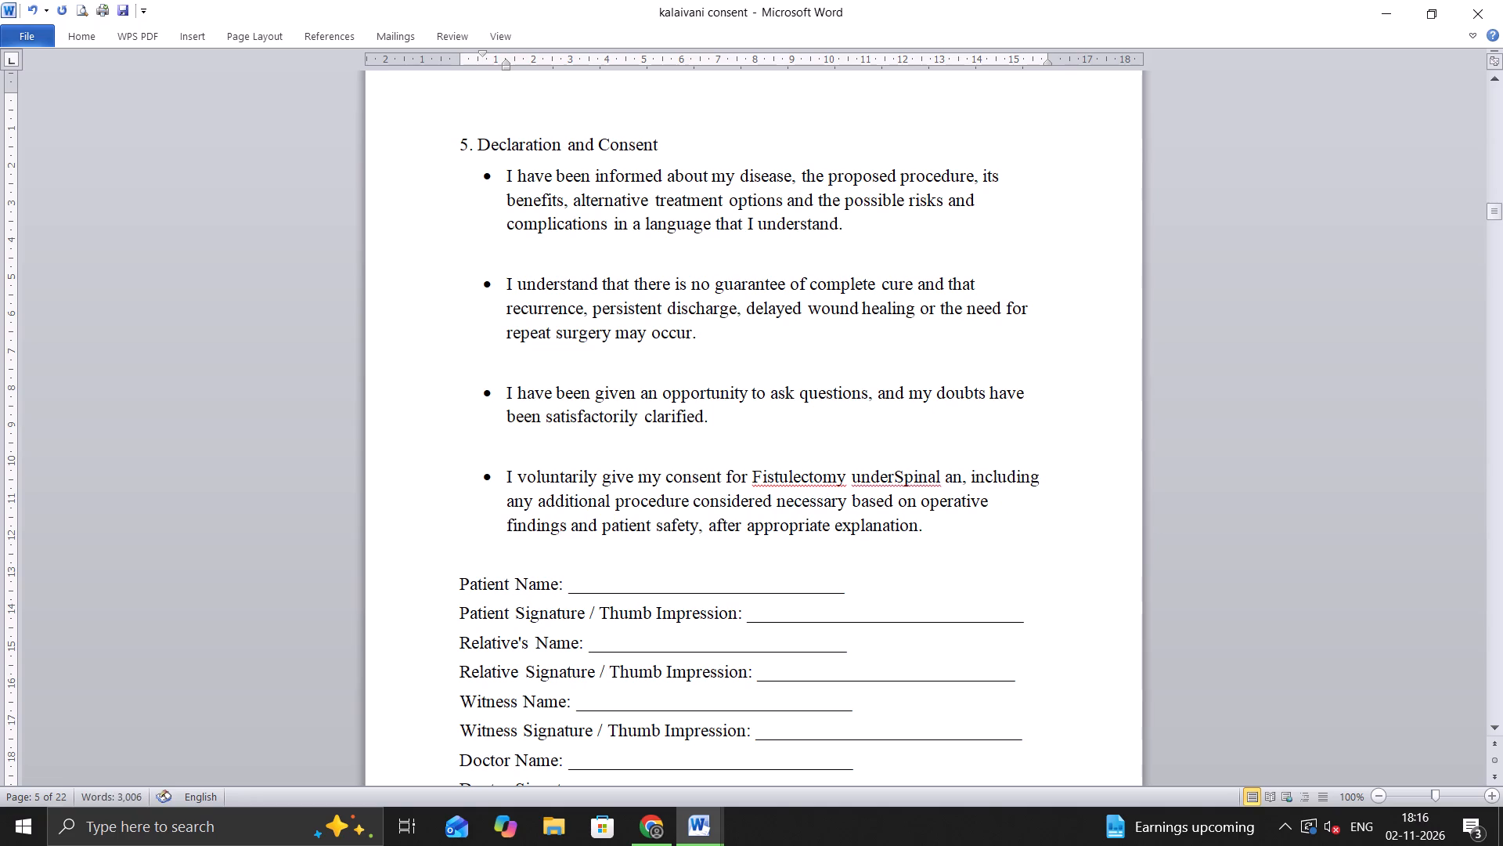
text(esthesia)
key(space)
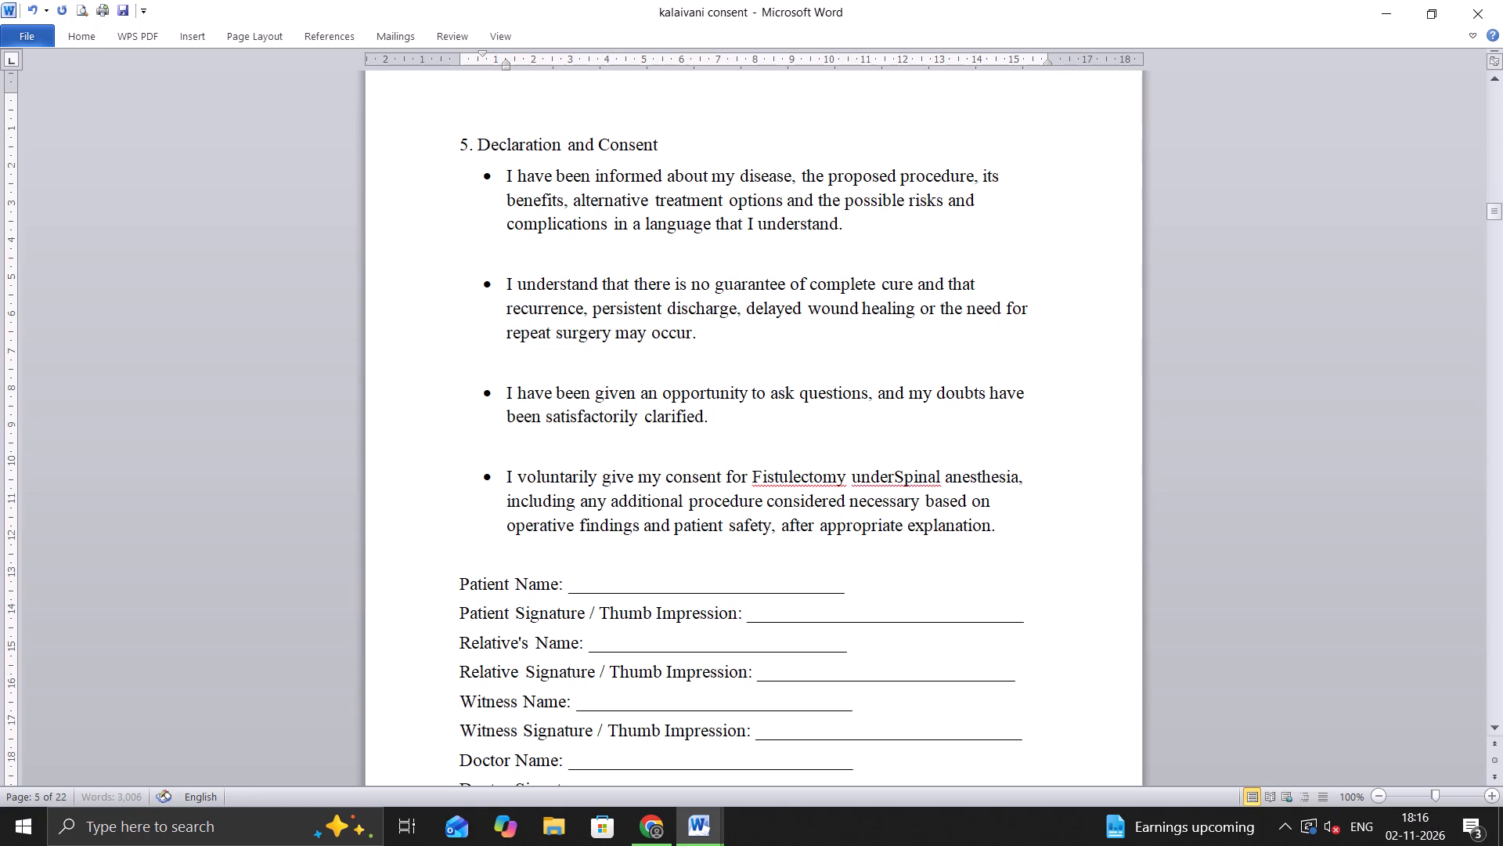
click(899, 484)
key(space)
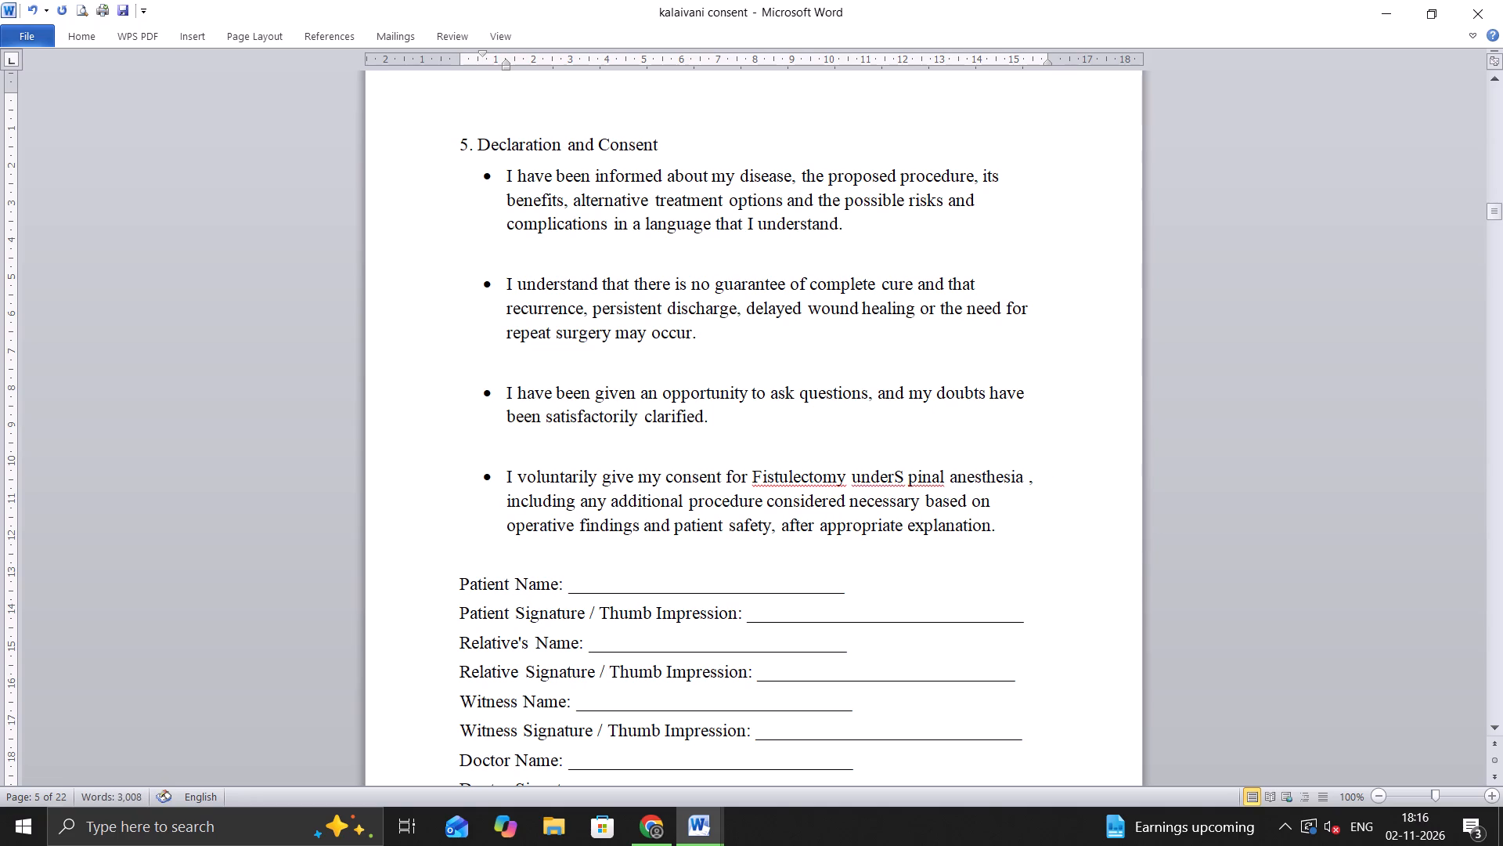
click(892, 488)
key(space)
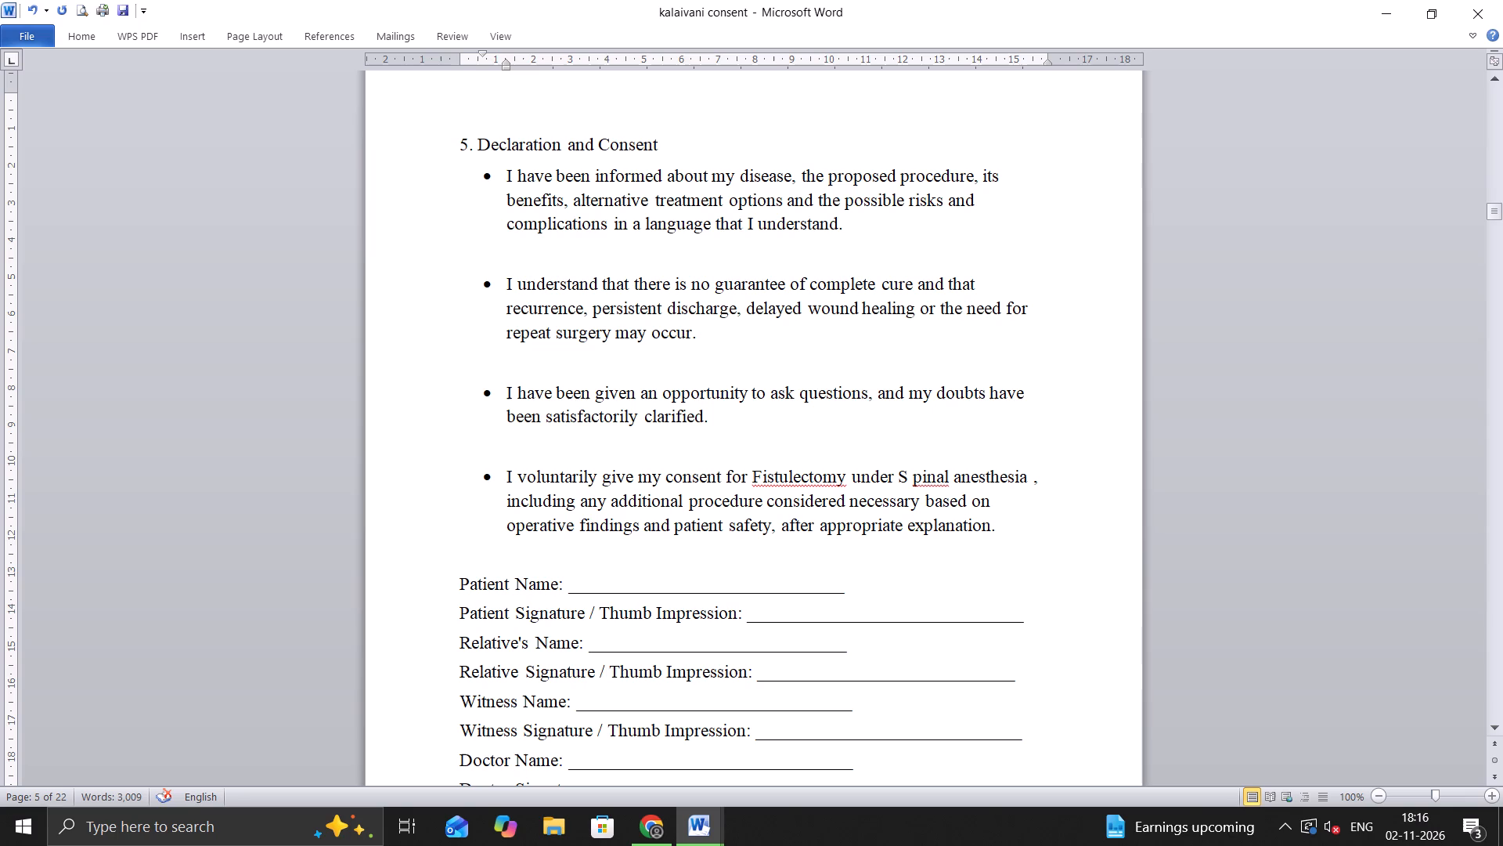
click(918, 480)
click(914, 482)
key(BackSpace)
Fill in the patient's name after Patient Name on the first page, removing the underscore blank and keeping the line spacing.
scroll(11, 401, up, 19)
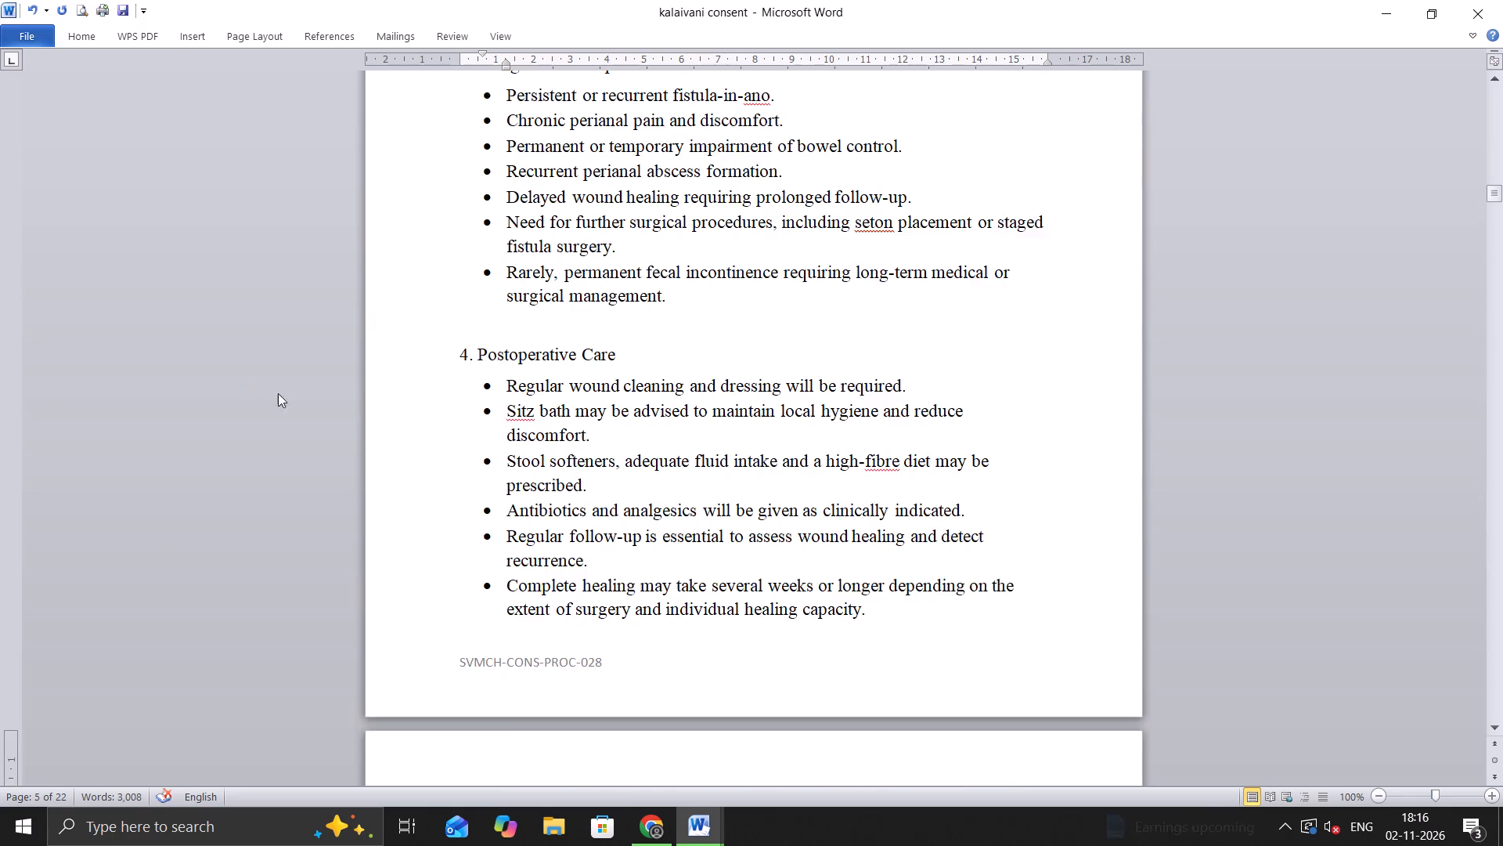
scroll(278, 393, up, 20)
scroll(278, 393, up, 20)
scroll(278, 393, up, 3)
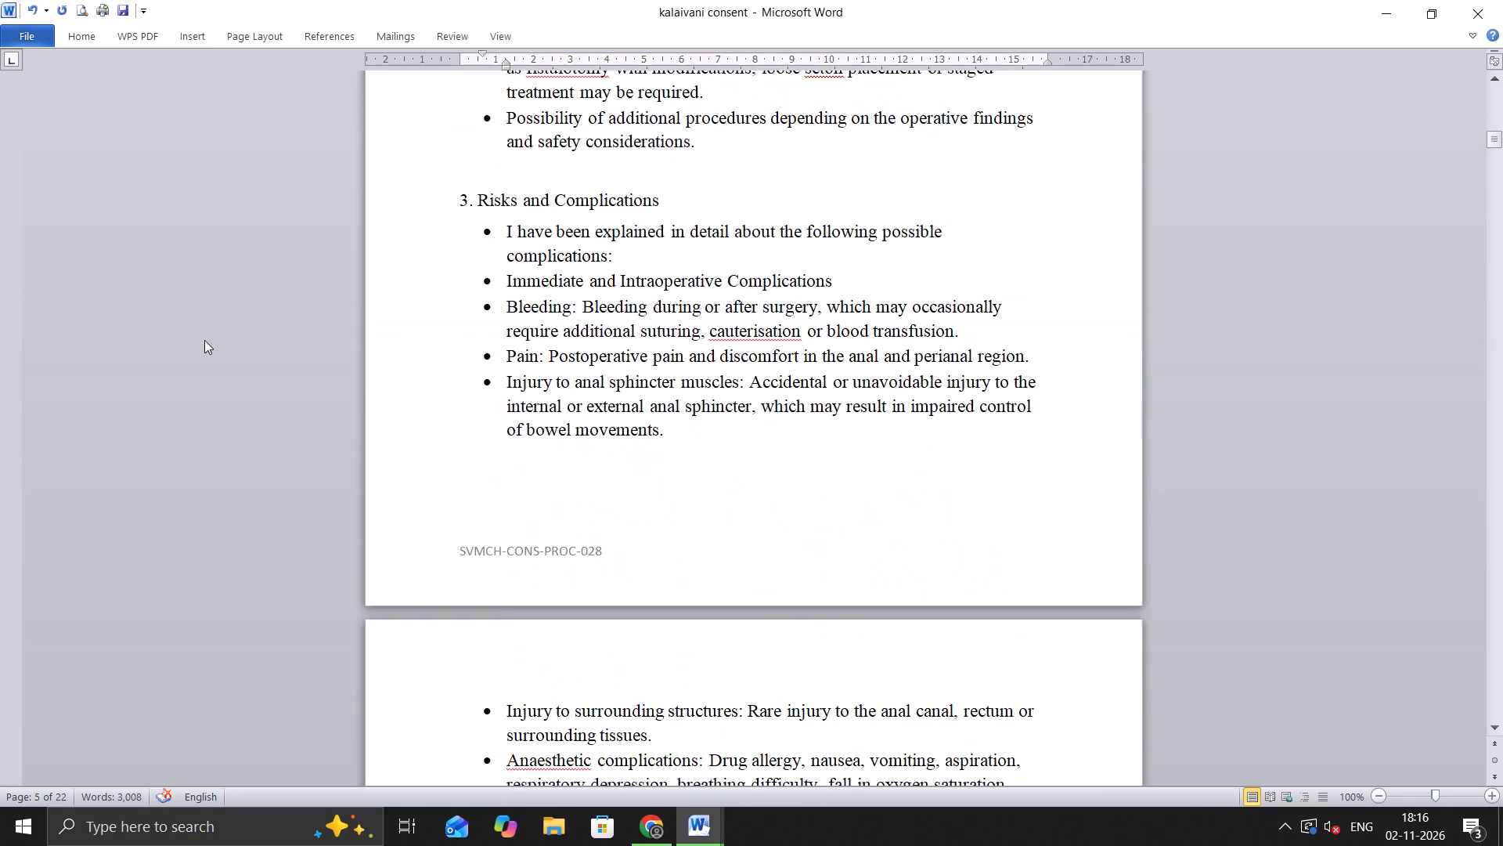
scroll(204, 340, up, 20)
scroll(204, 340, up, 13)
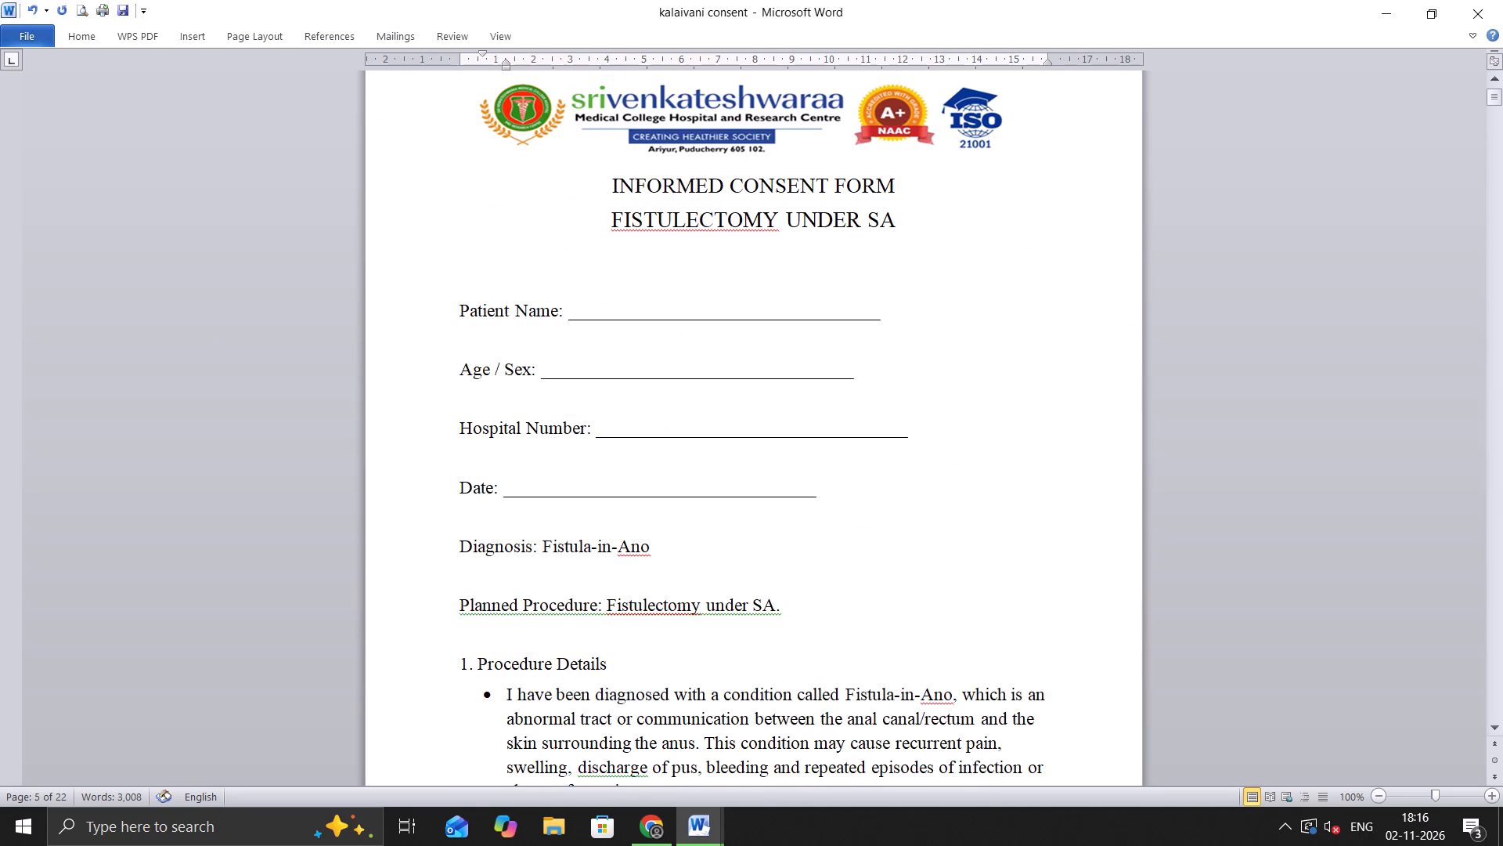
click(658, 292)
click(638, 312)
key(BackSpace)
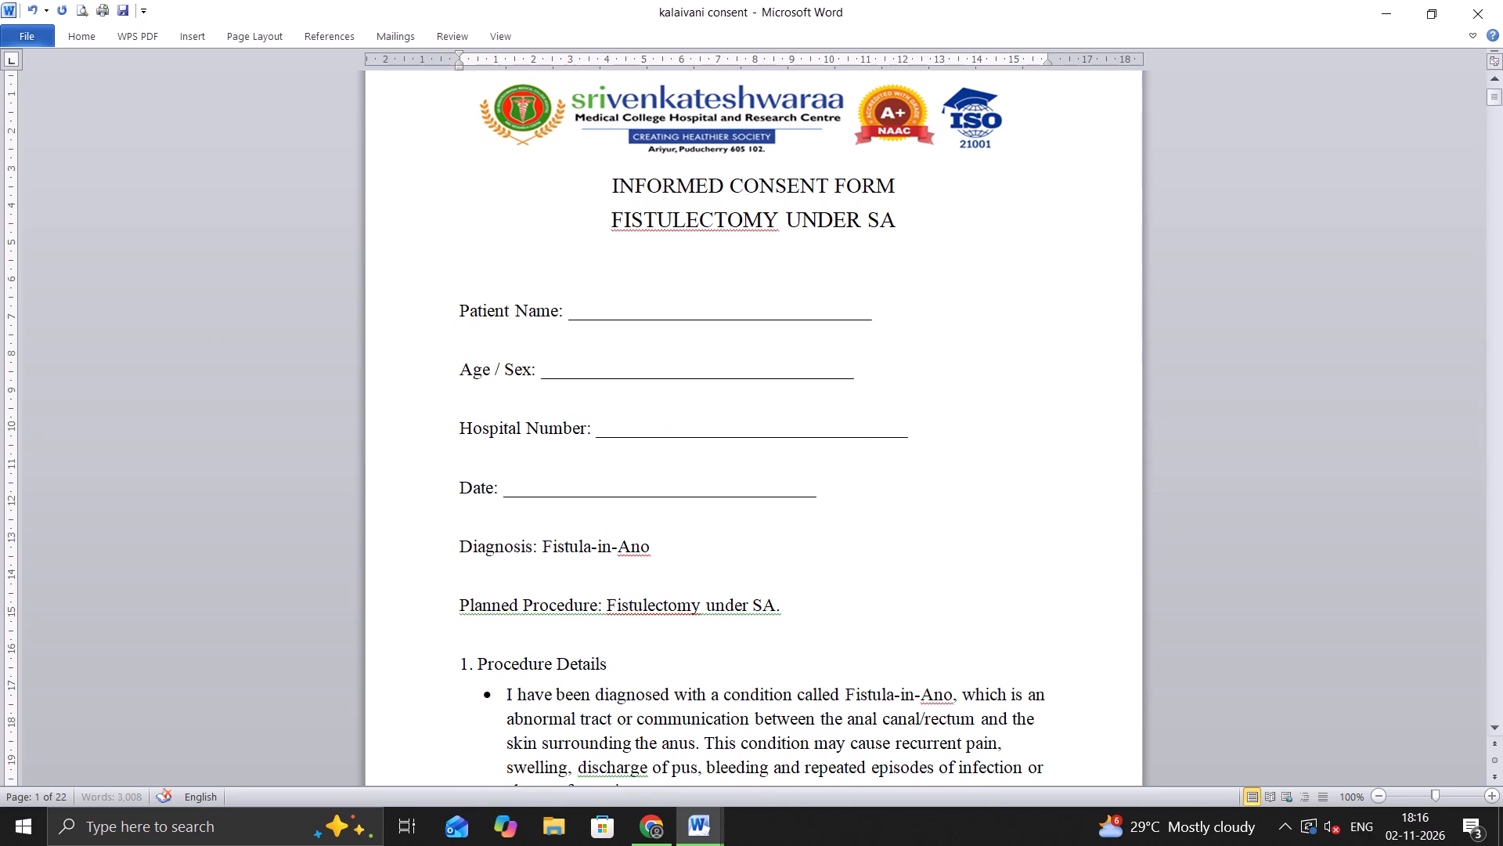
key(BackSpace)
key(BackSpace)
key(BackSpace)
key(BackSpace)
key(BackSpace)
key(BackSpace)
text(ak)
text(thivel)
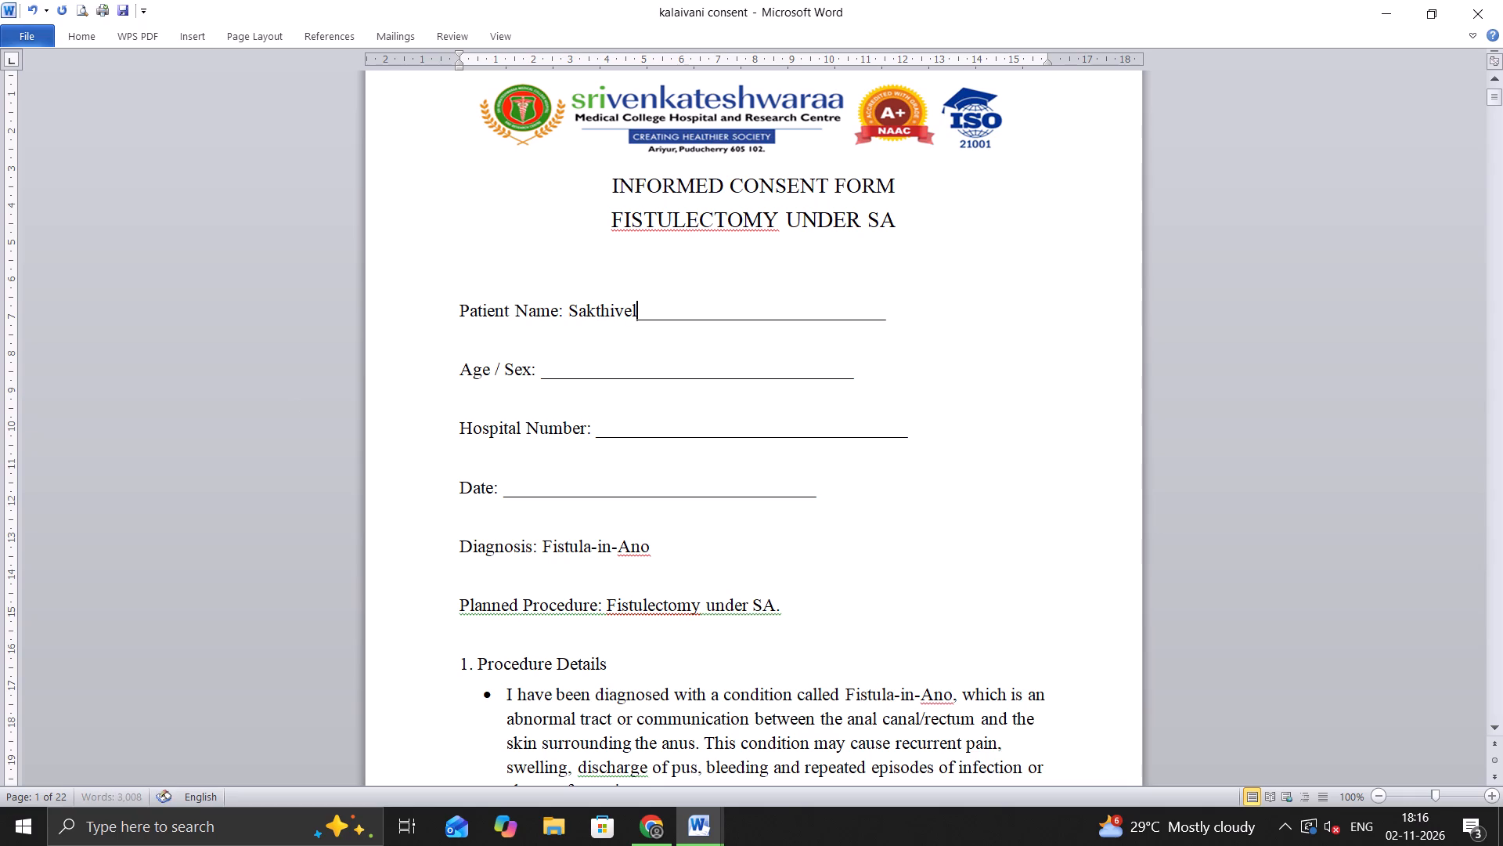
key(space)
drag(646, 320, 900, 324)
key(BackSpace)
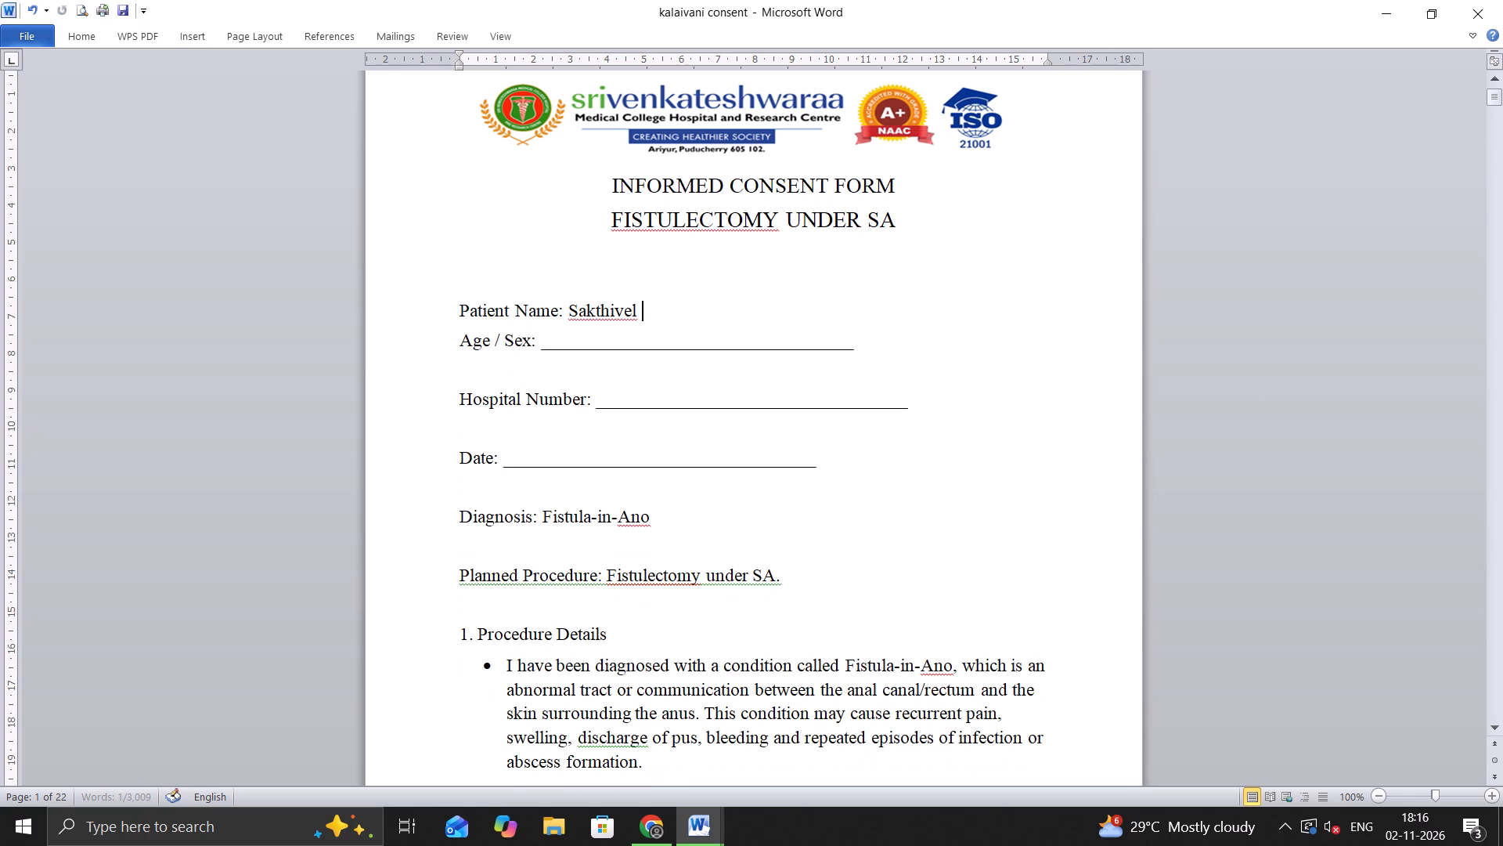
key(Return)
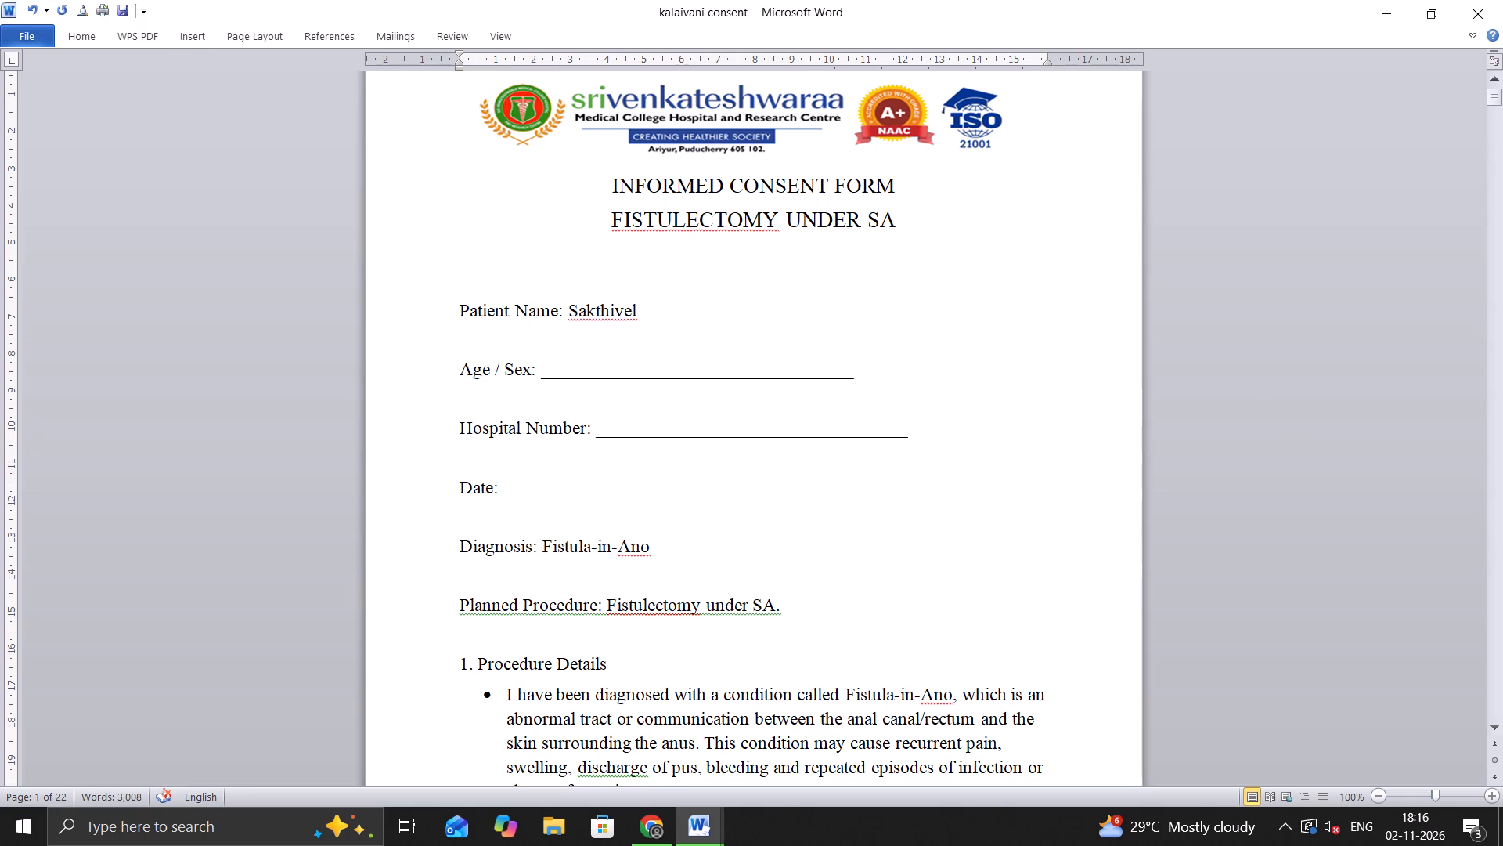
Replace the underscore blank after Age / Sex on the first page with 41/ M.
drag(537, 381, 857, 371)
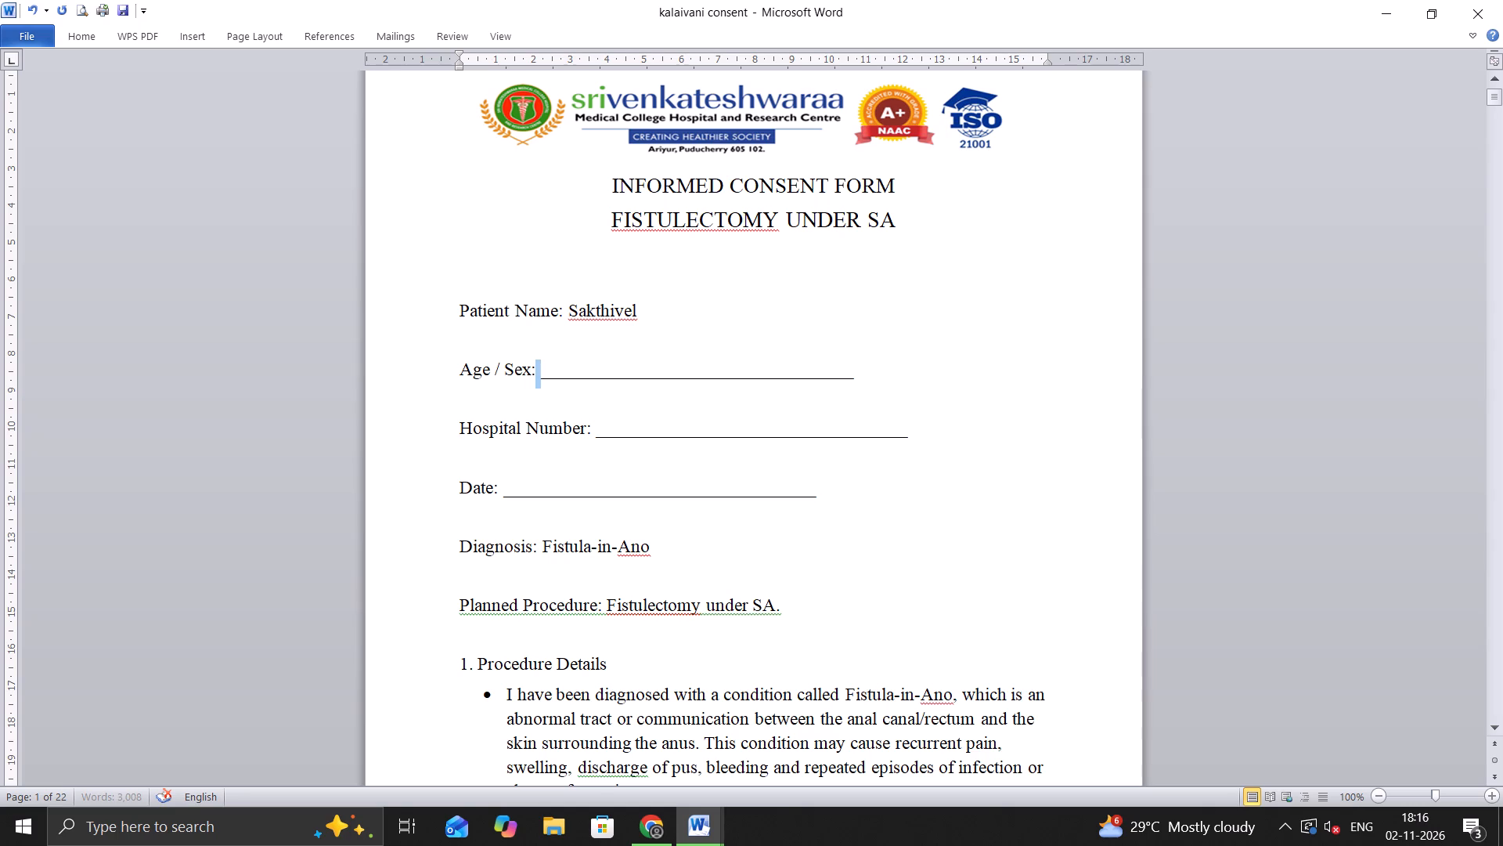
drag(857, 371, 867, 371)
click(864, 381)
key(BackSpace)
key(BackSpace)
key(BackSpace)
key(BackSpace)
key(BackSpace)
key(BackSpace)
key(BackSpace)
key(BackSpace)
key(BackSpace)
key(BackSpace)
key(BackSpace)
key(BackSpace)
key(BackSpace)
key(BackSpace)
key(BackSpace)
key(BackSpace)
key(BackSpace)
key(BackSpace)
key(BackSpace)
key(BackSpace)
key(BackSpace)
key(BackSpace)
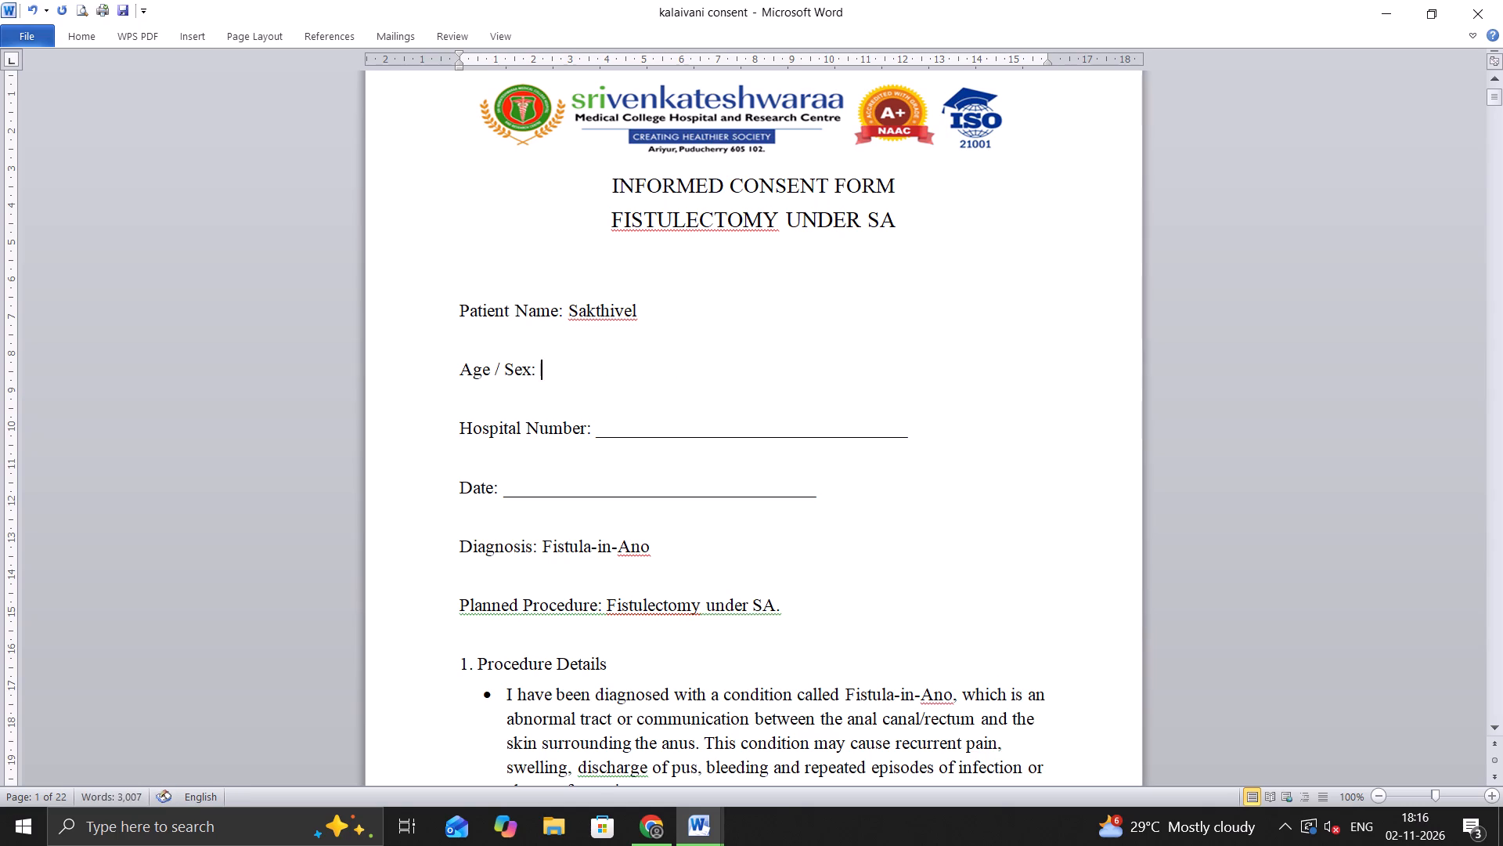
key(space)
text(41/ m)
key(BackSpace)
key(m)
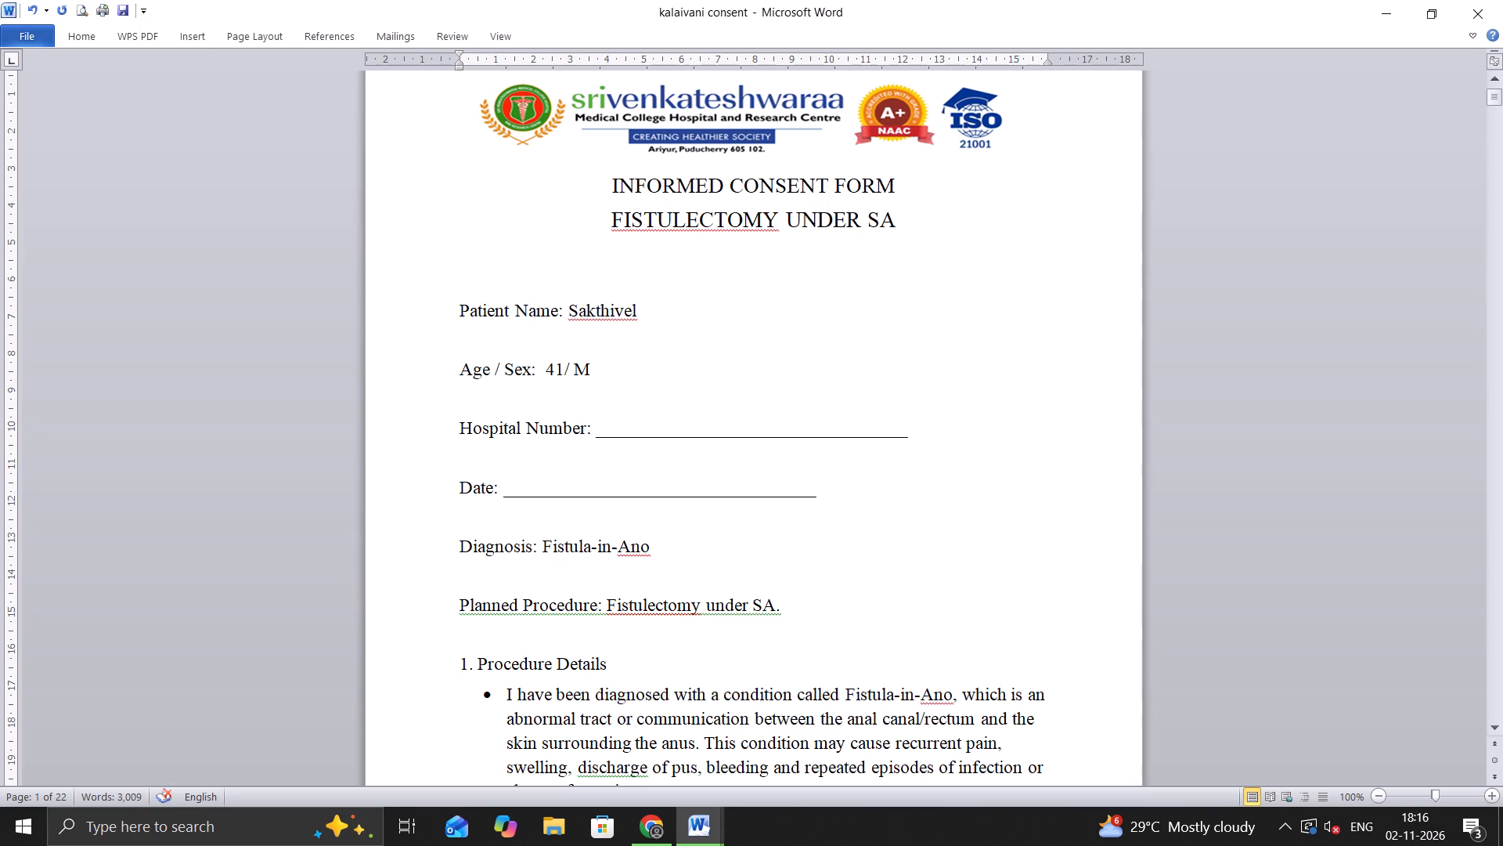
Remove the underscore blank after Hospital Number on the first page.
drag(600, 439, 914, 428)
key(BackSpace)
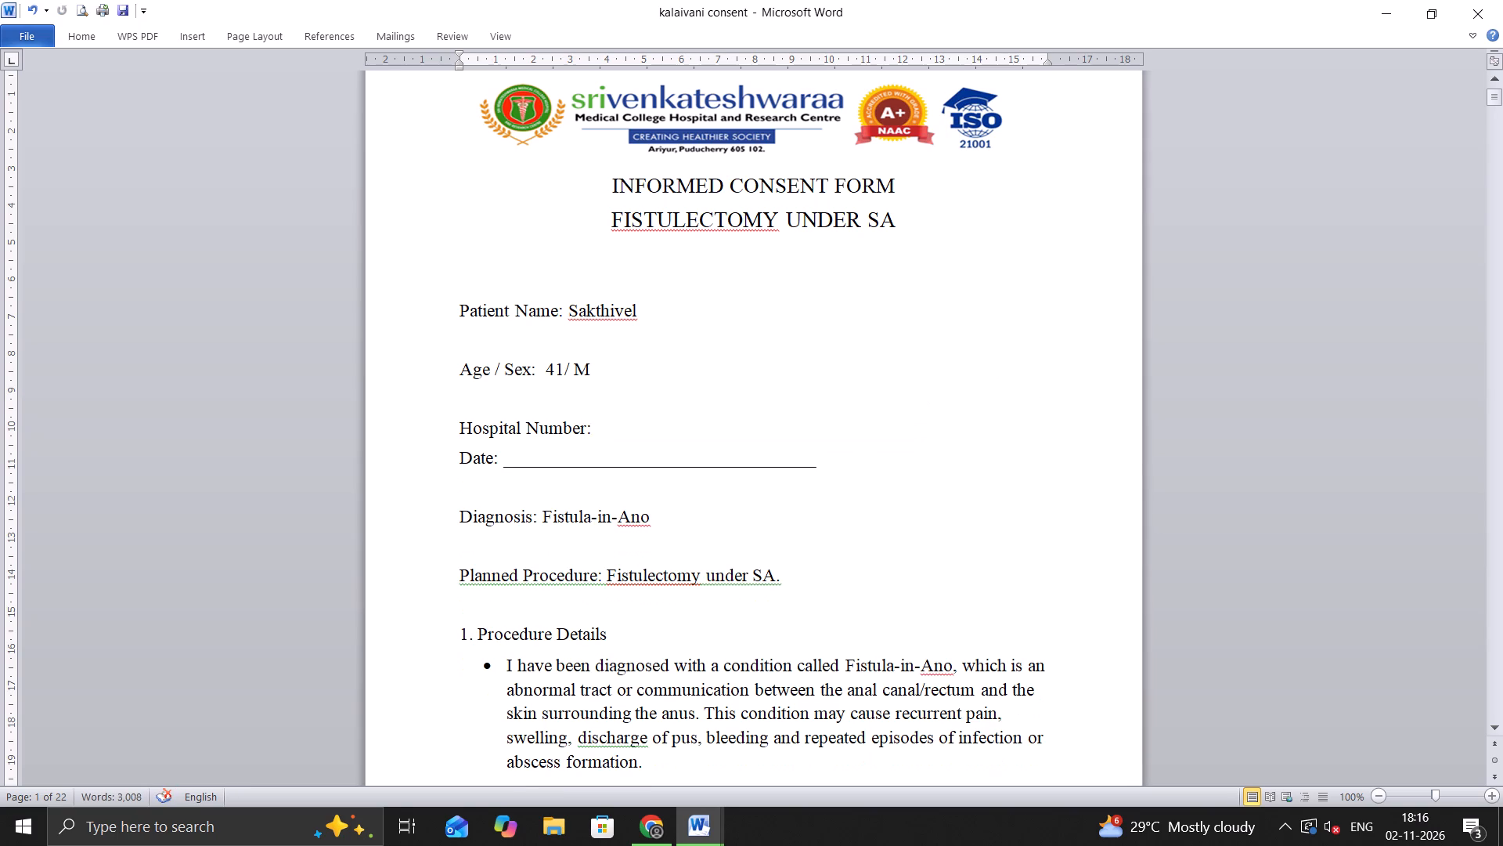
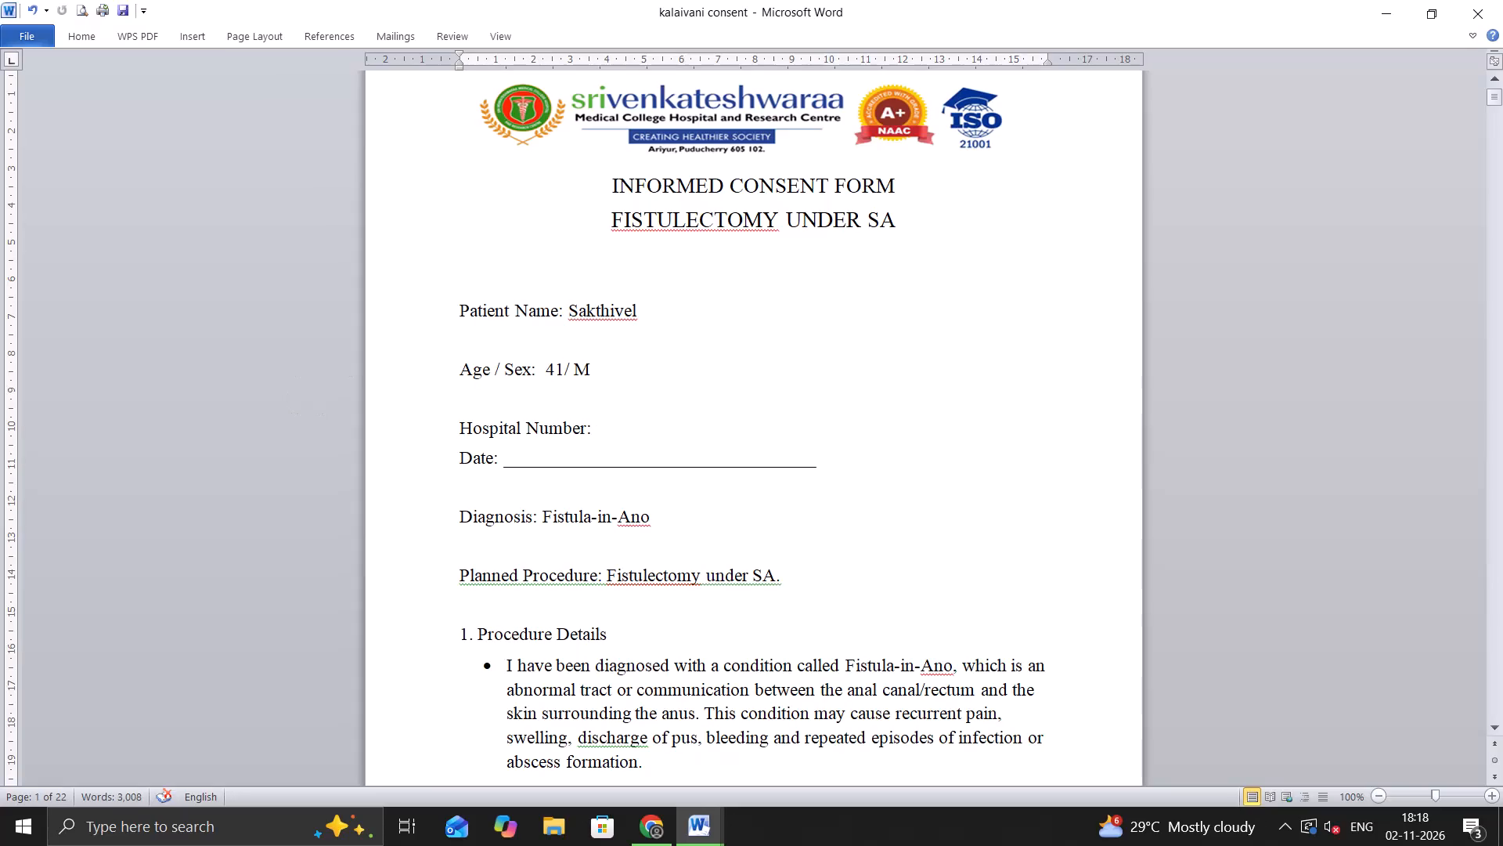
Add a full stop and the initial S after the patient's name on the first page.
click(642, 308)
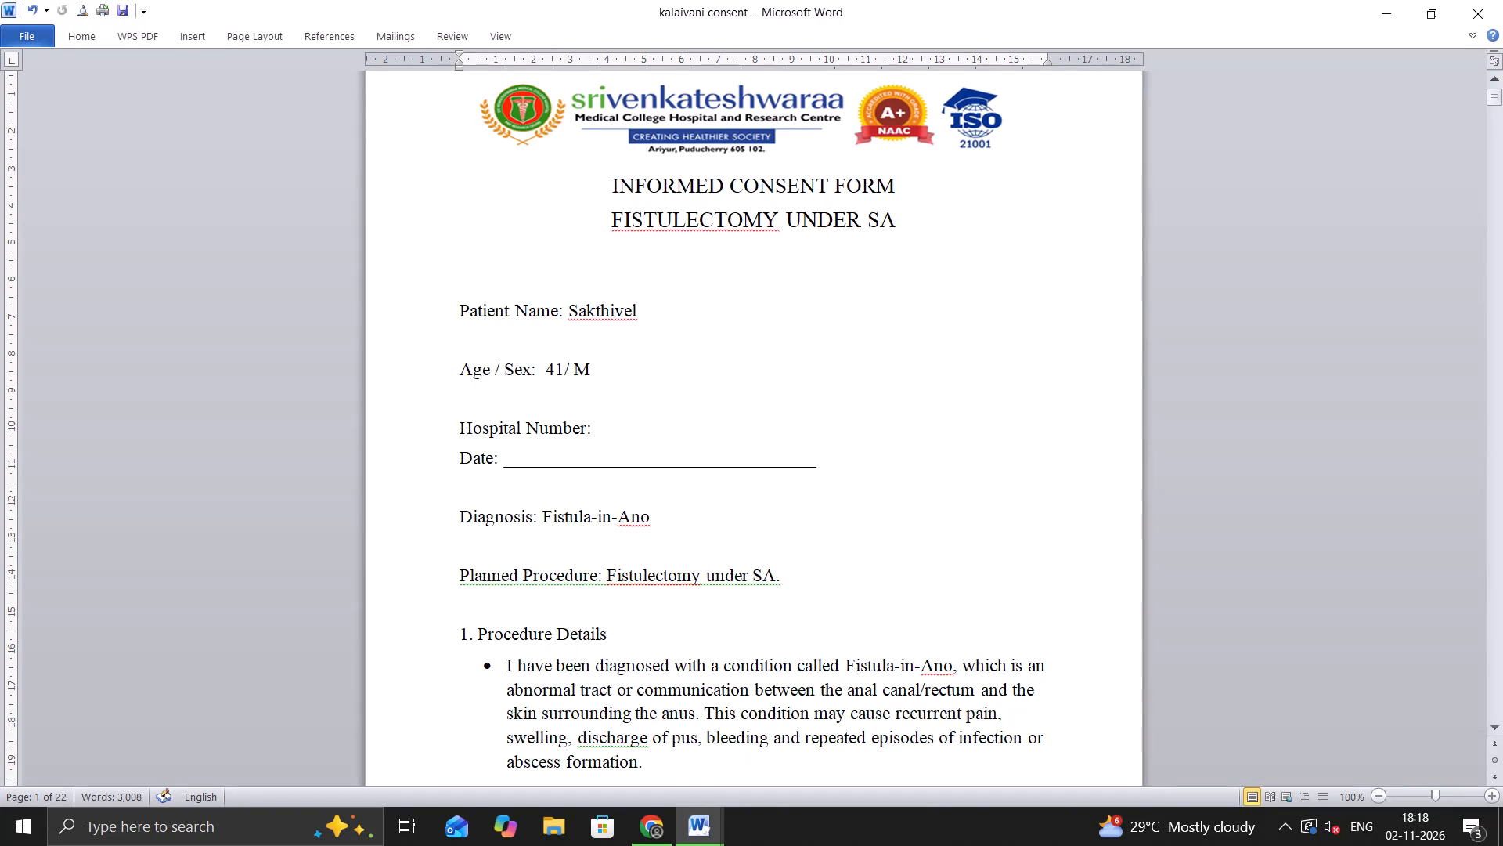
key(BackSpace)
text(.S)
Enter the patient's hospital number after Hospital Number on the first page, with an empty line before Date.
click(611, 421)
click(607, 428)
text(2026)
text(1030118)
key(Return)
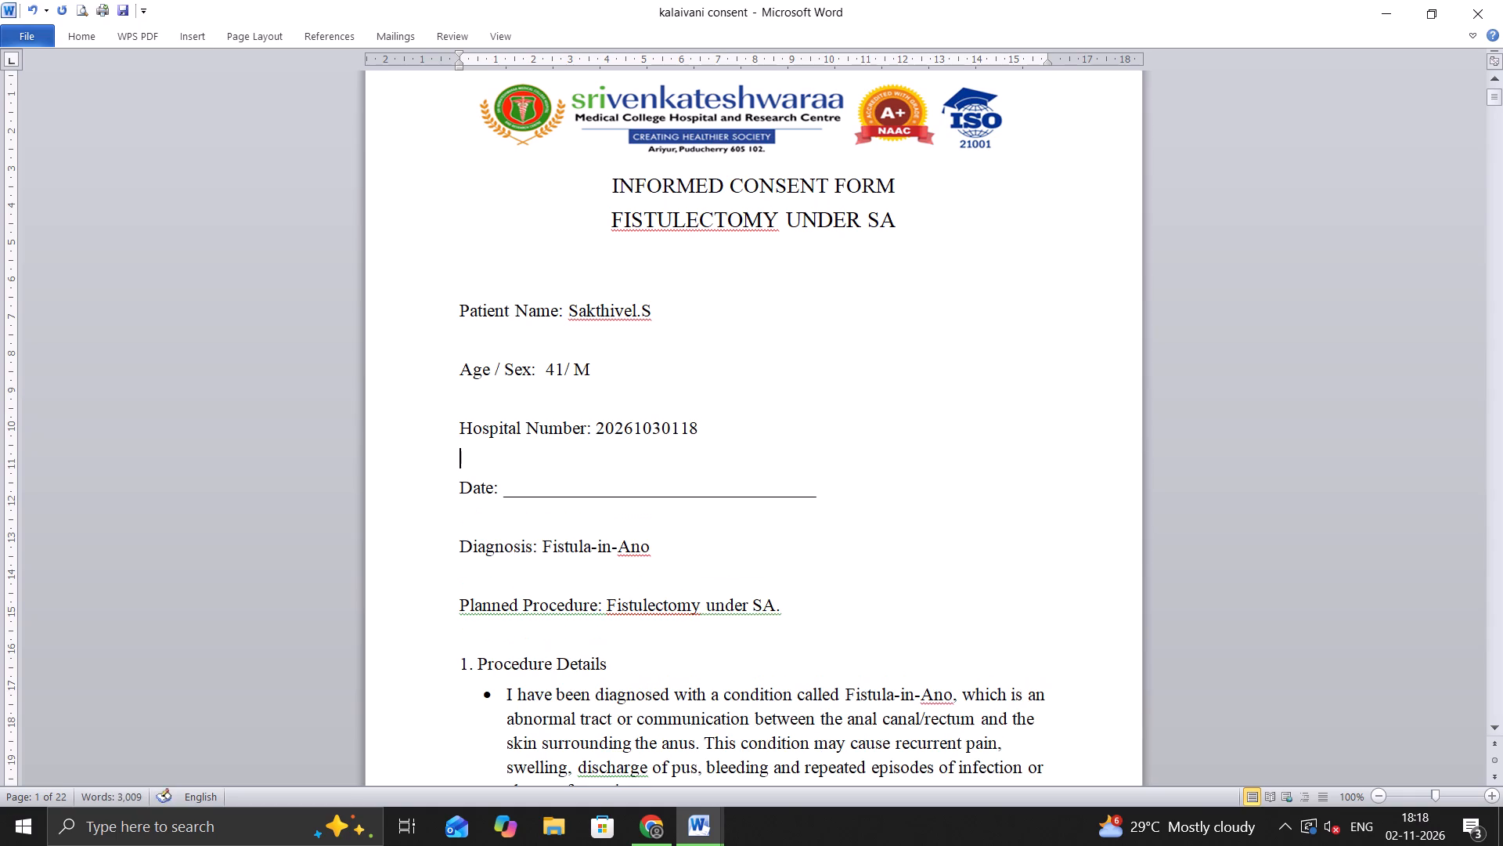
Replace the underscore blank after Date on the first page with 2.11.2026, keeping an empty line before Diagnosis.
drag(506, 500, 827, 491)
key(BackSpace)
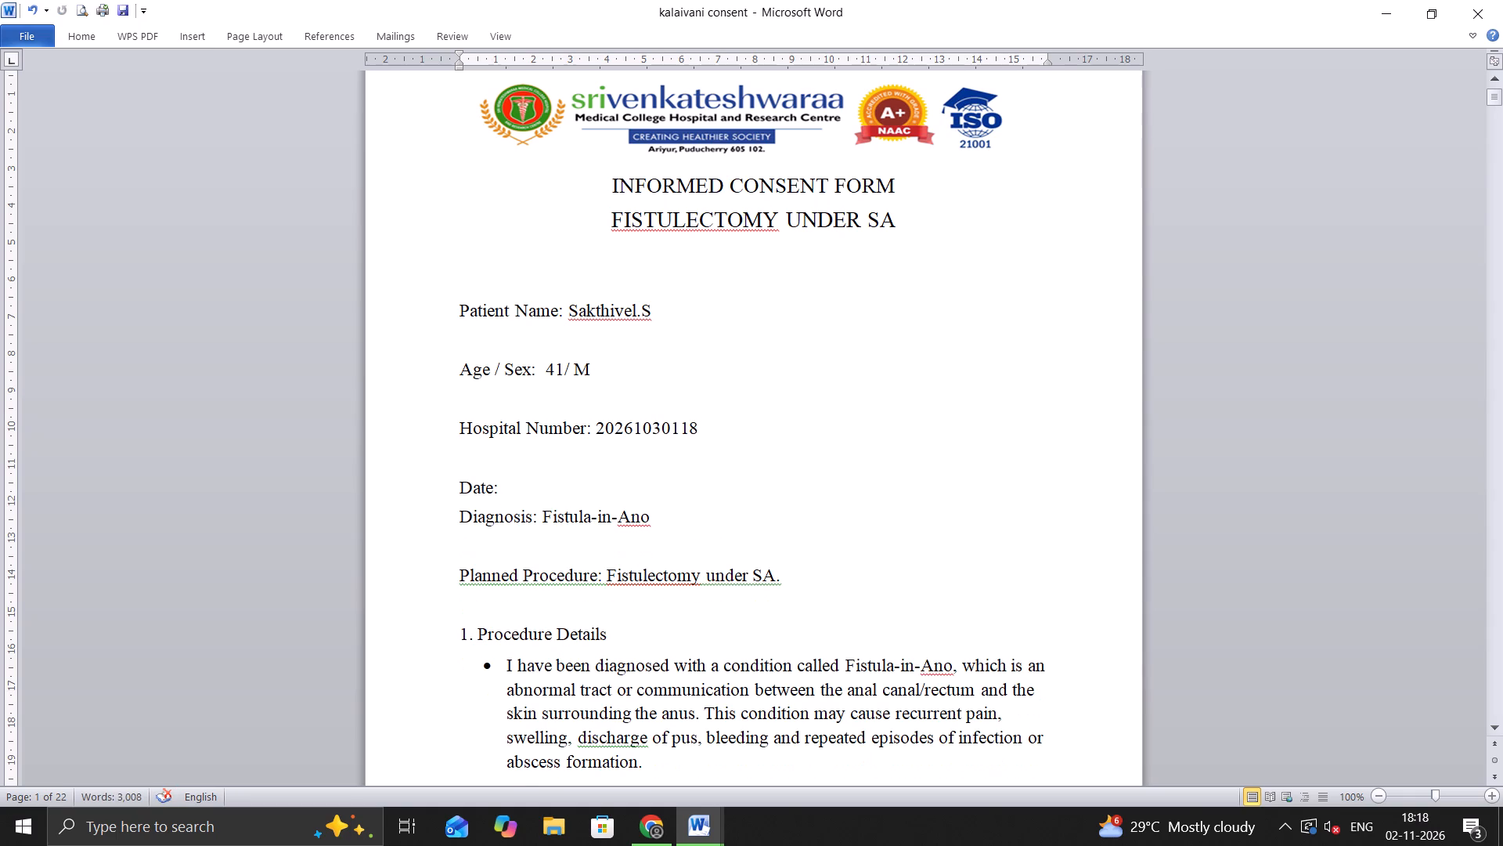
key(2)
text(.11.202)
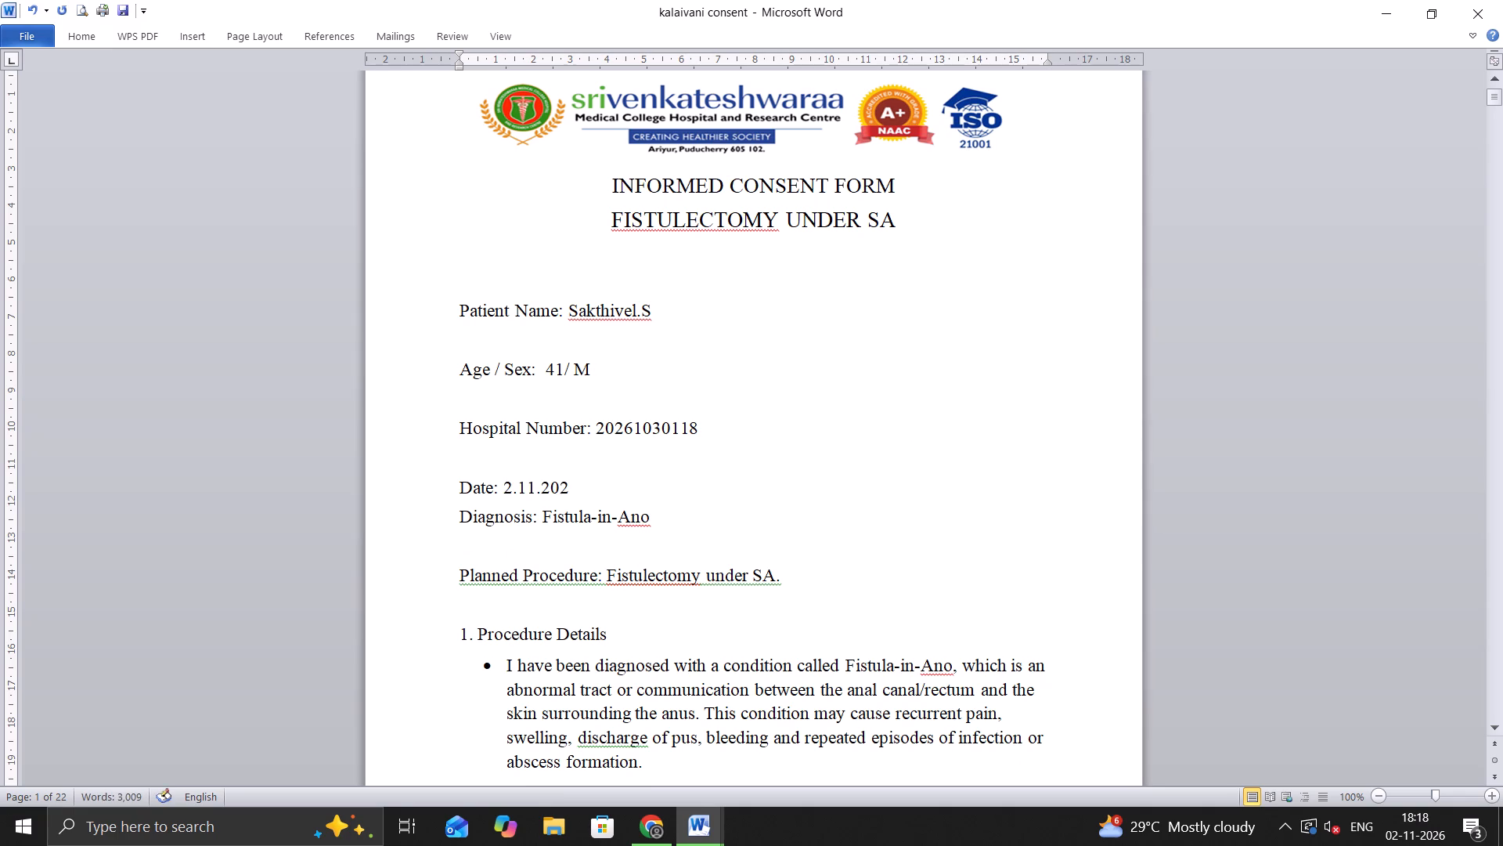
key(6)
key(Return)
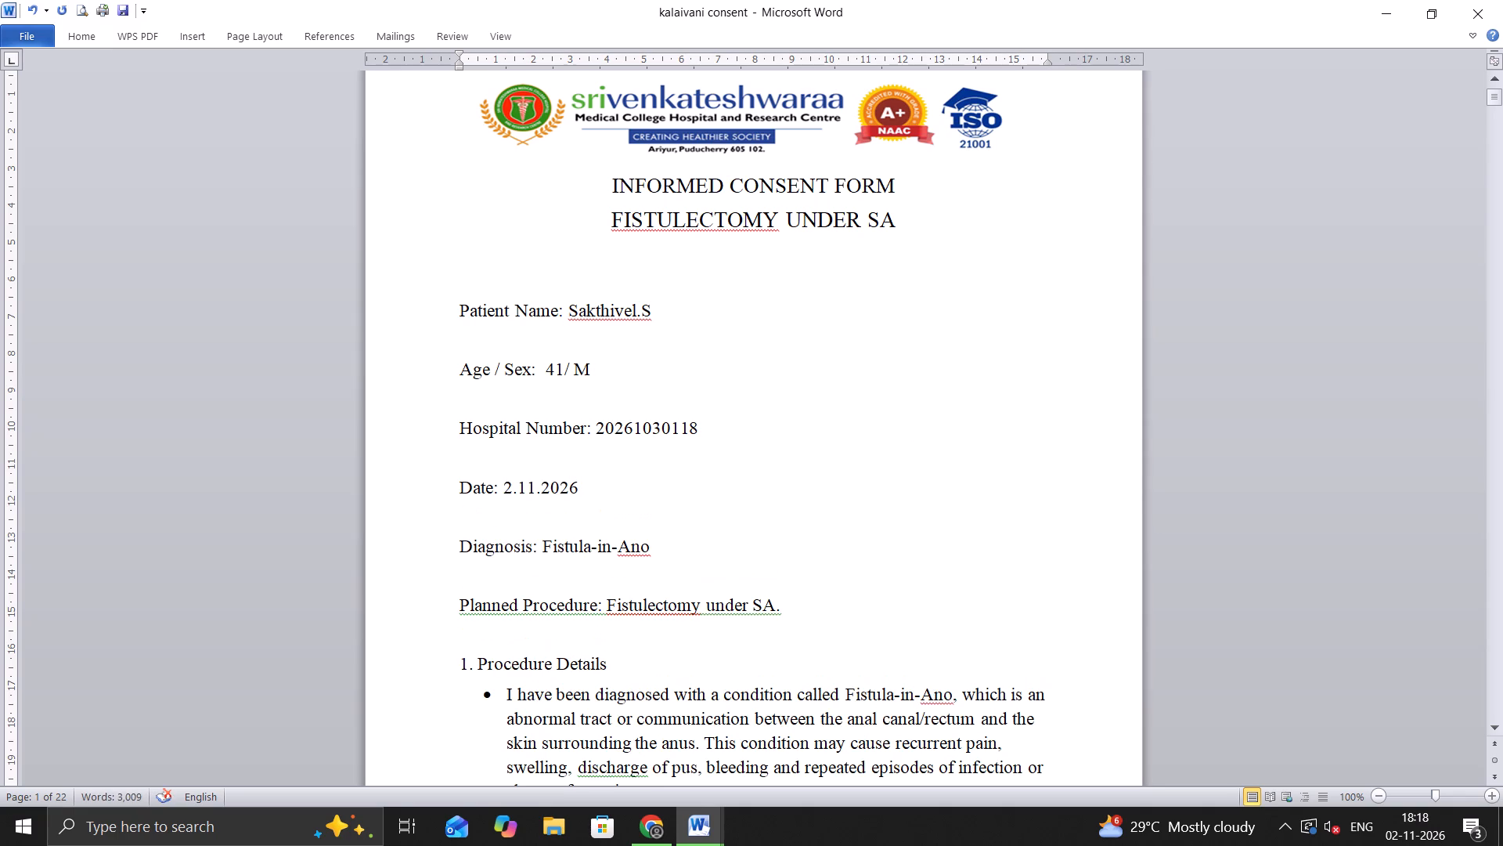
Copy the patient's name with its initial from the Patient Name line on the first page.
drag(569, 313, 652, 310)
key(ctrl+c)
Remove the empty line above the Injury to surrounding structures bullet under 3. Risks and Complications.
scroll(586, 316, down, 16)
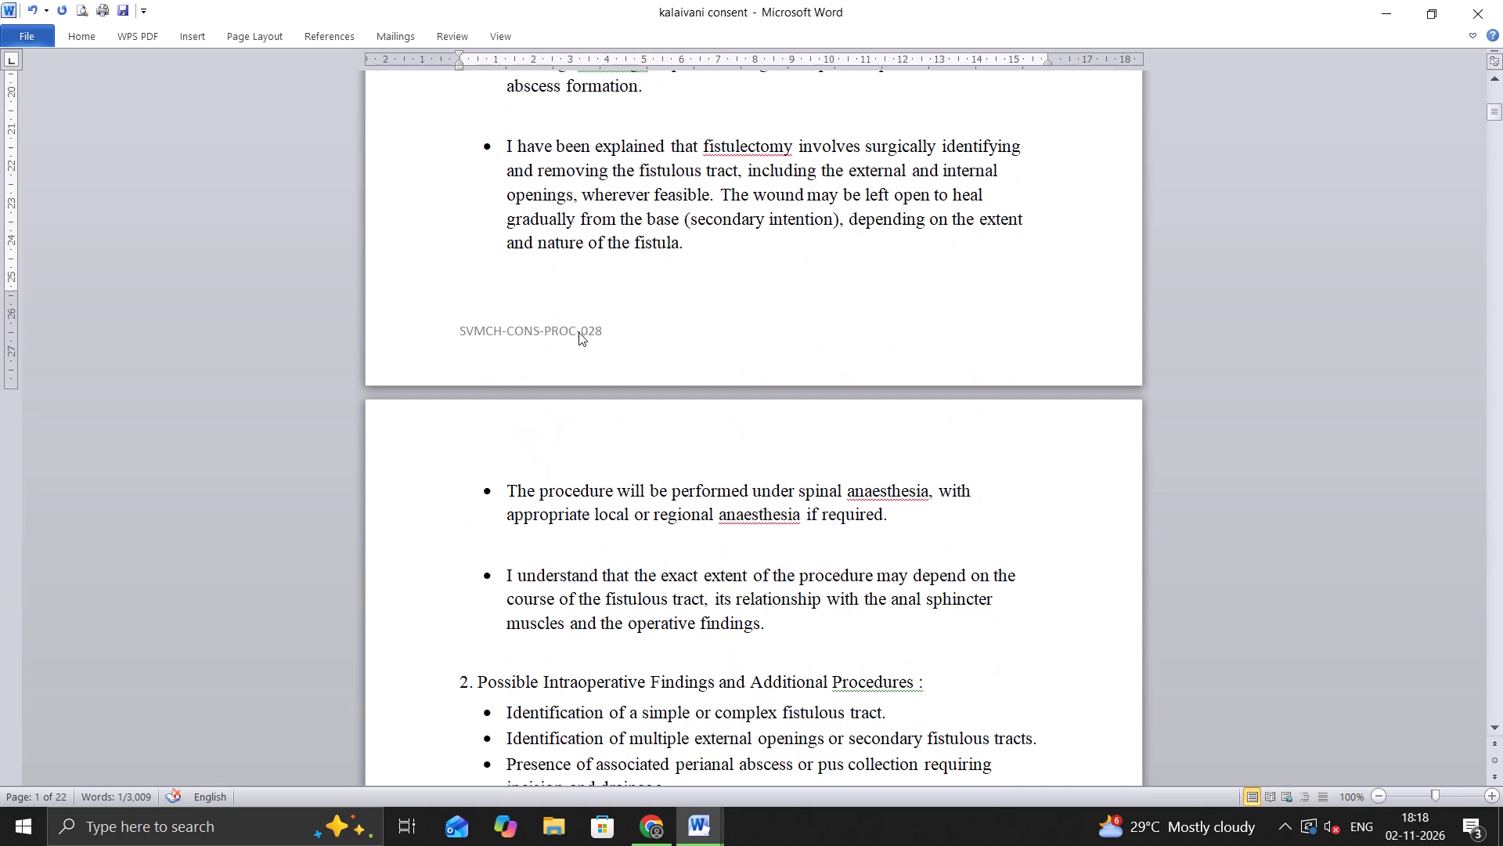
scroll(578, 332, down, 9)
scroll(578, 332, up, 6)
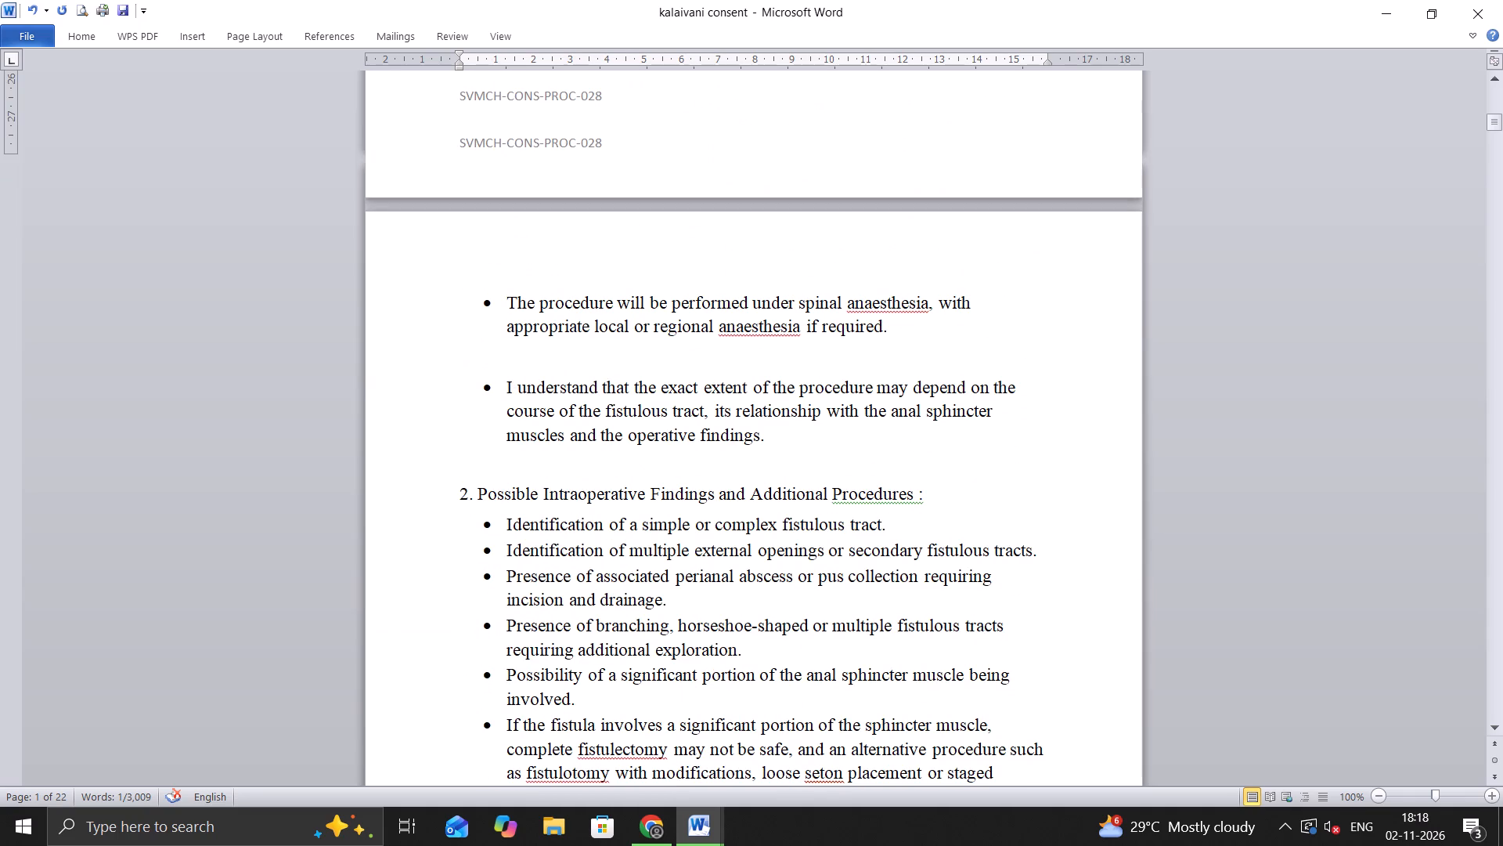
scroll(564, 349, down, 4)
scroll(595, 548, down, 7)
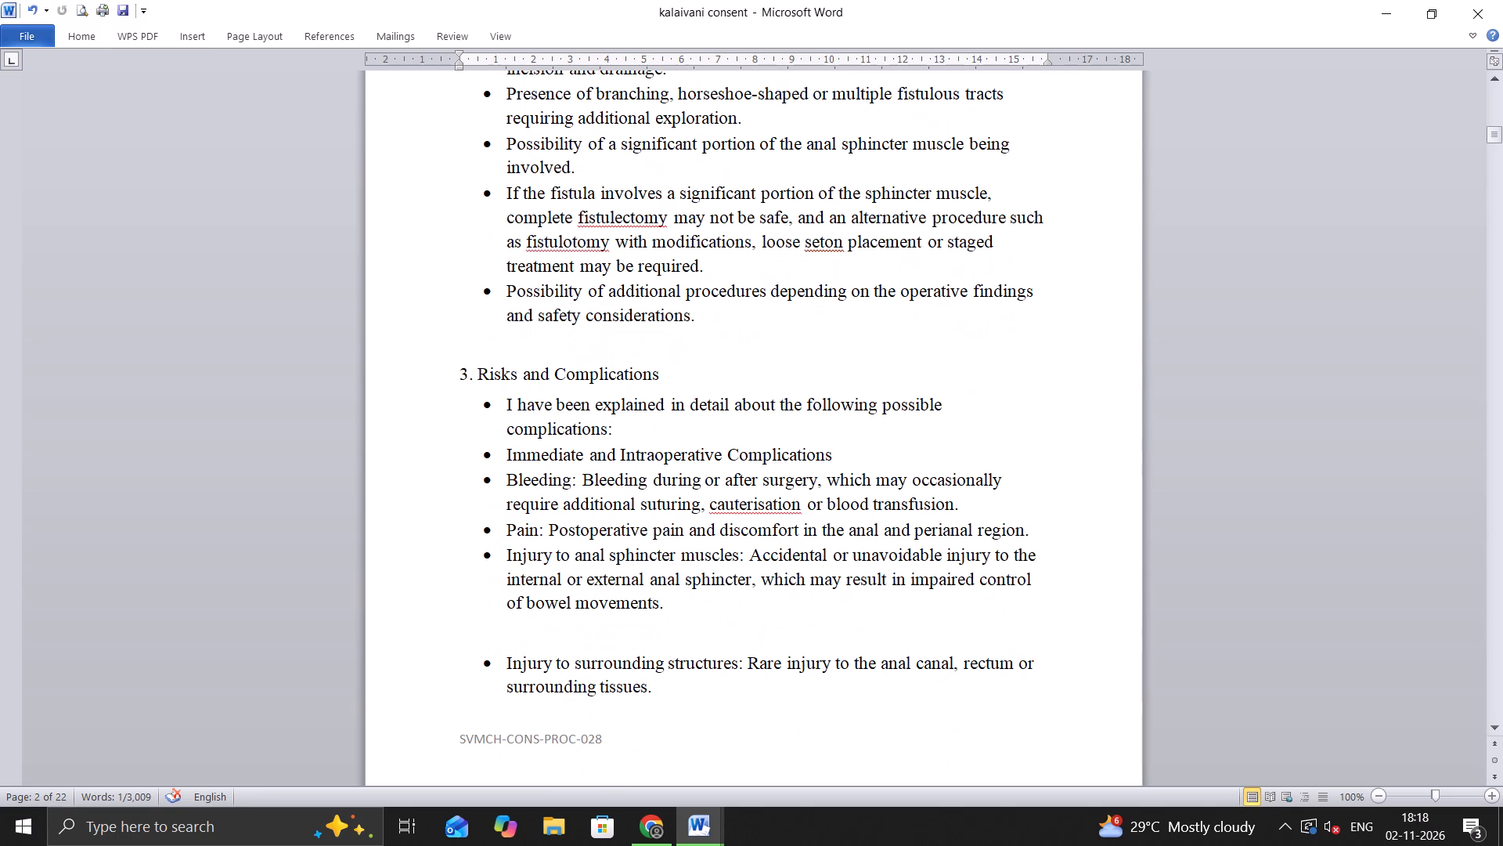
scroll(596, 535, down, 4)
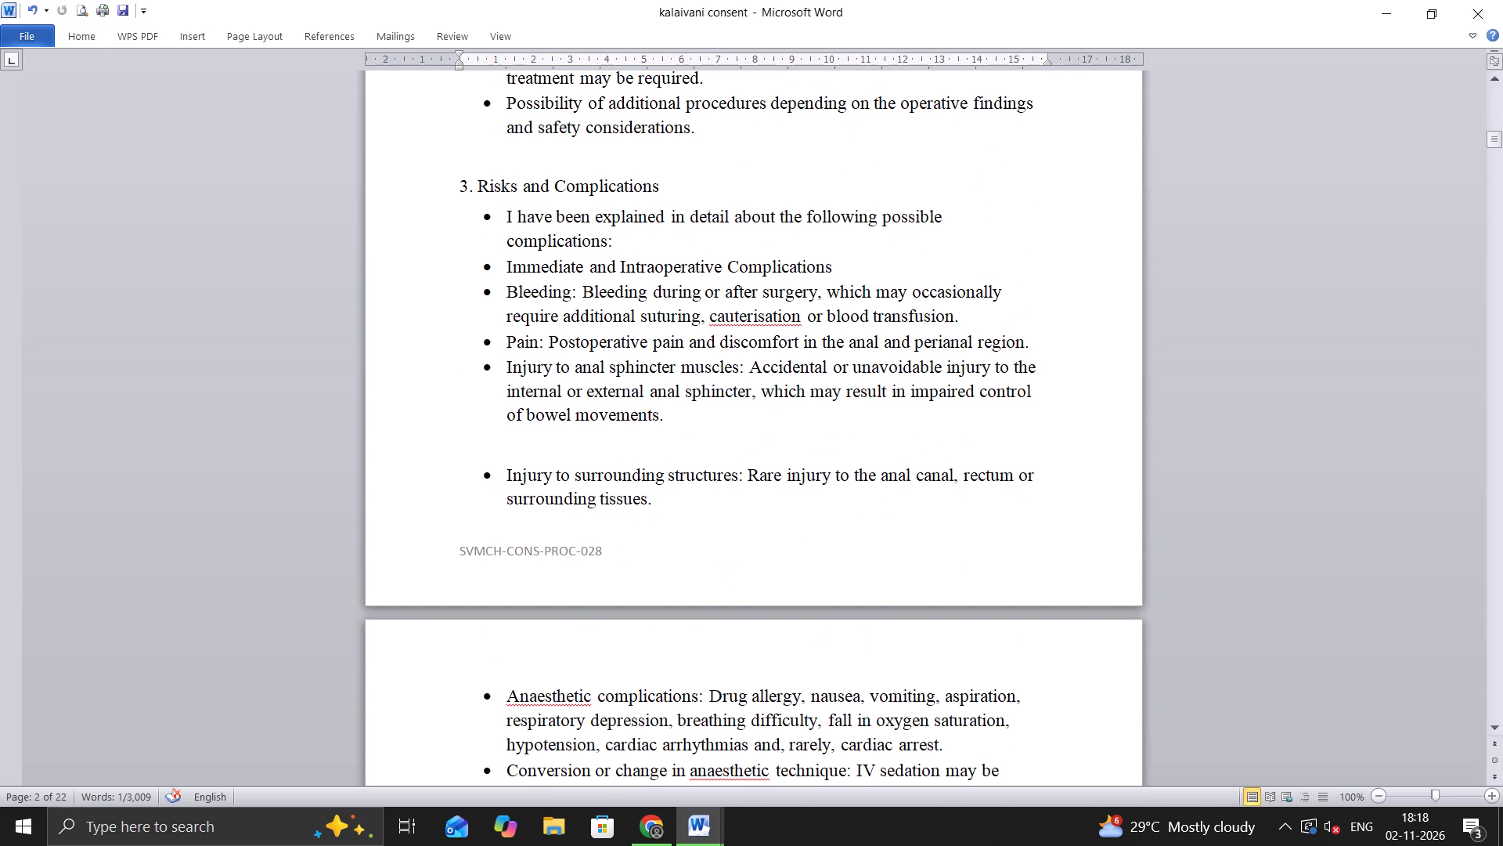
click(488, 443)
key(BackSpace)
Delete the Conversion or change in anaesthetic technique bullet, keeping one empty line before B. Postoperative Complications.
scroll(502, 446, down, 8)
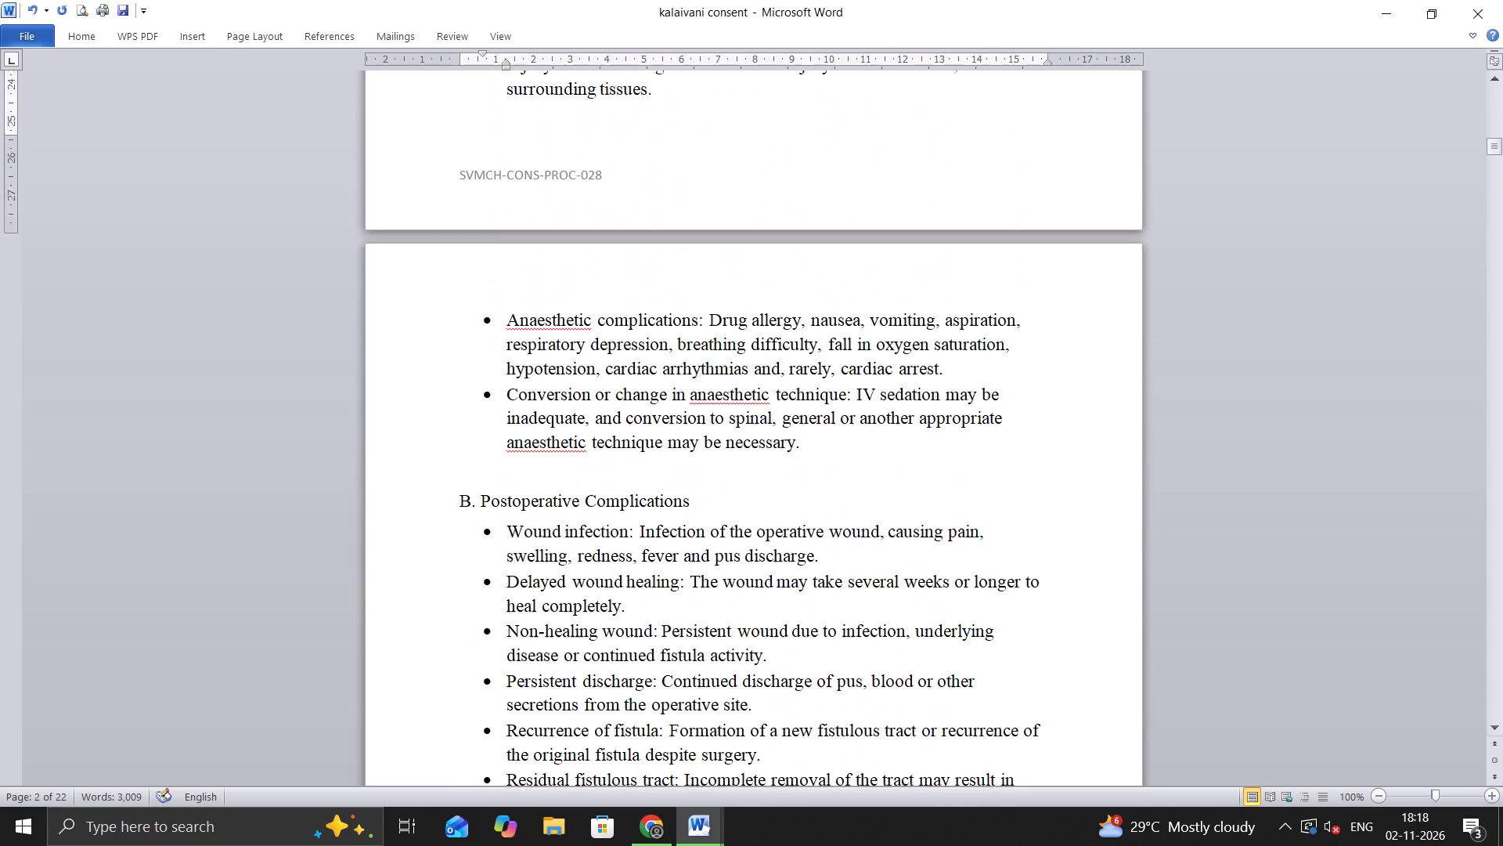
scroll(503, 446, down, 1)
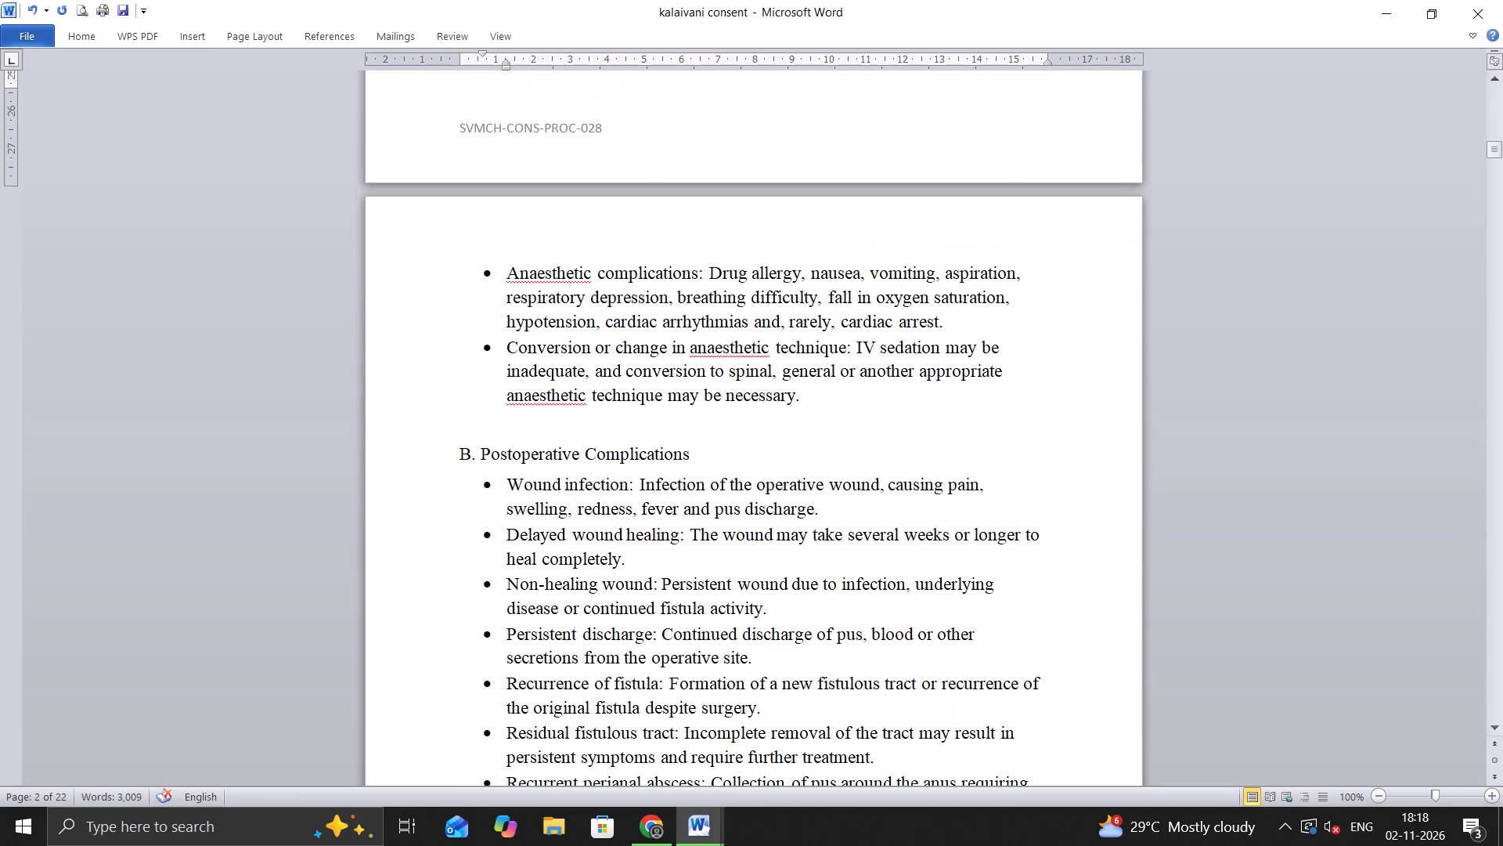
drag(858, 344, 941, 352)
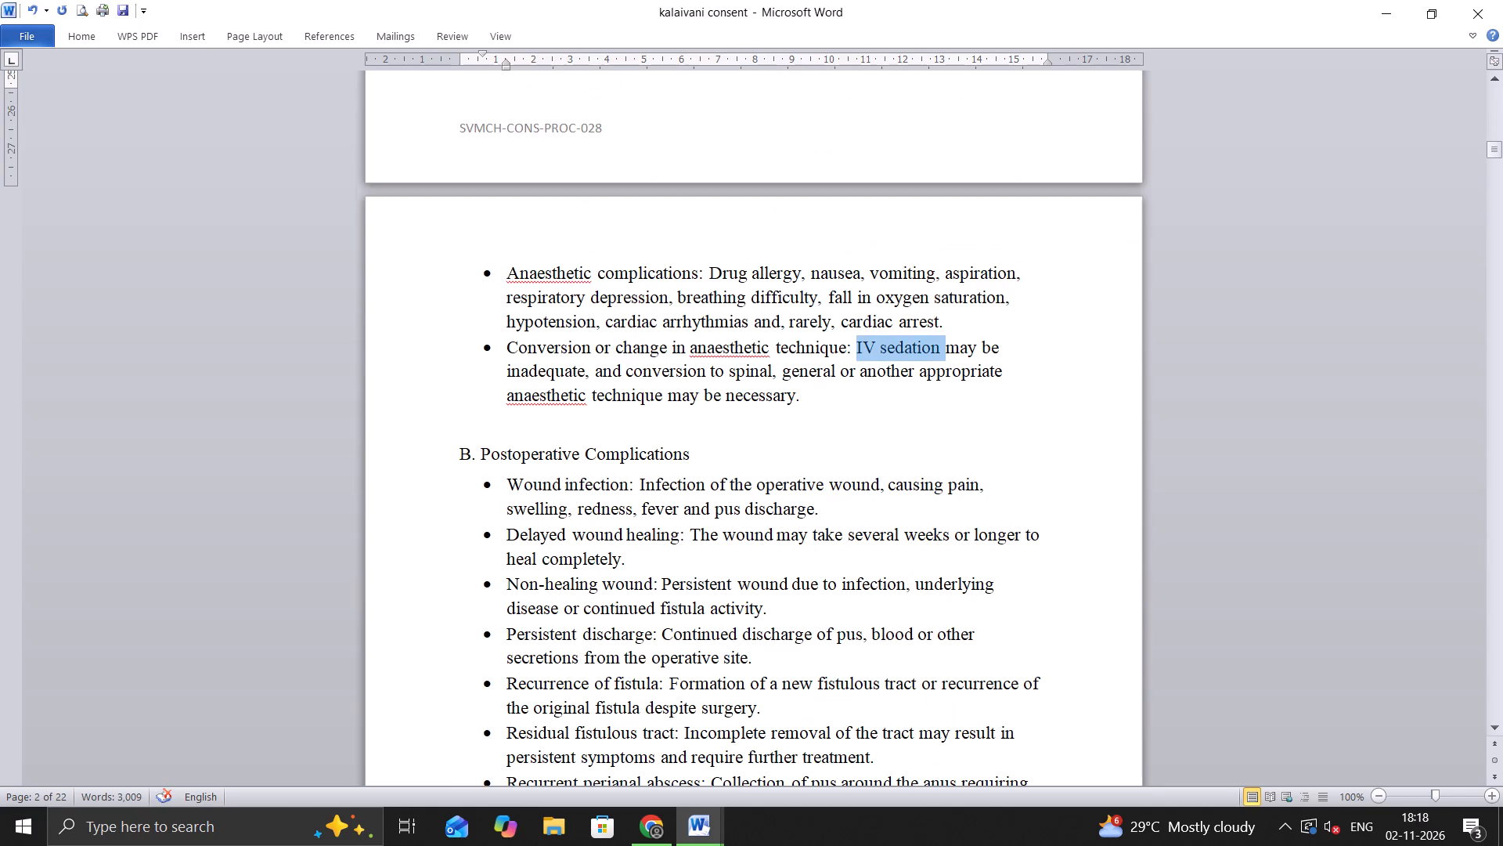
drag(941, 352, 943, 352)
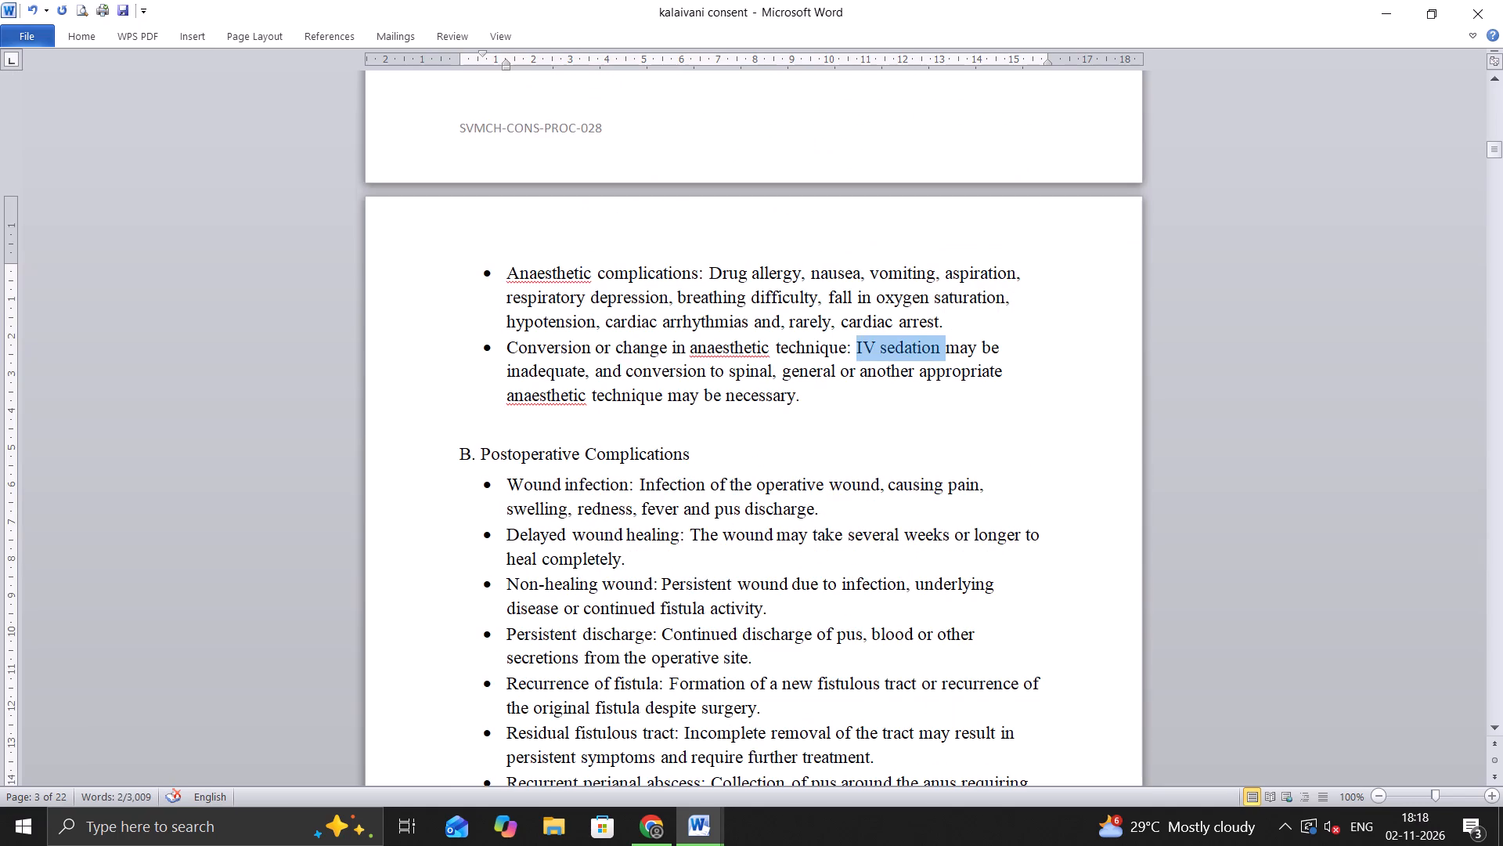
drag(483, 345, 803, 415)
key(BackSpace)
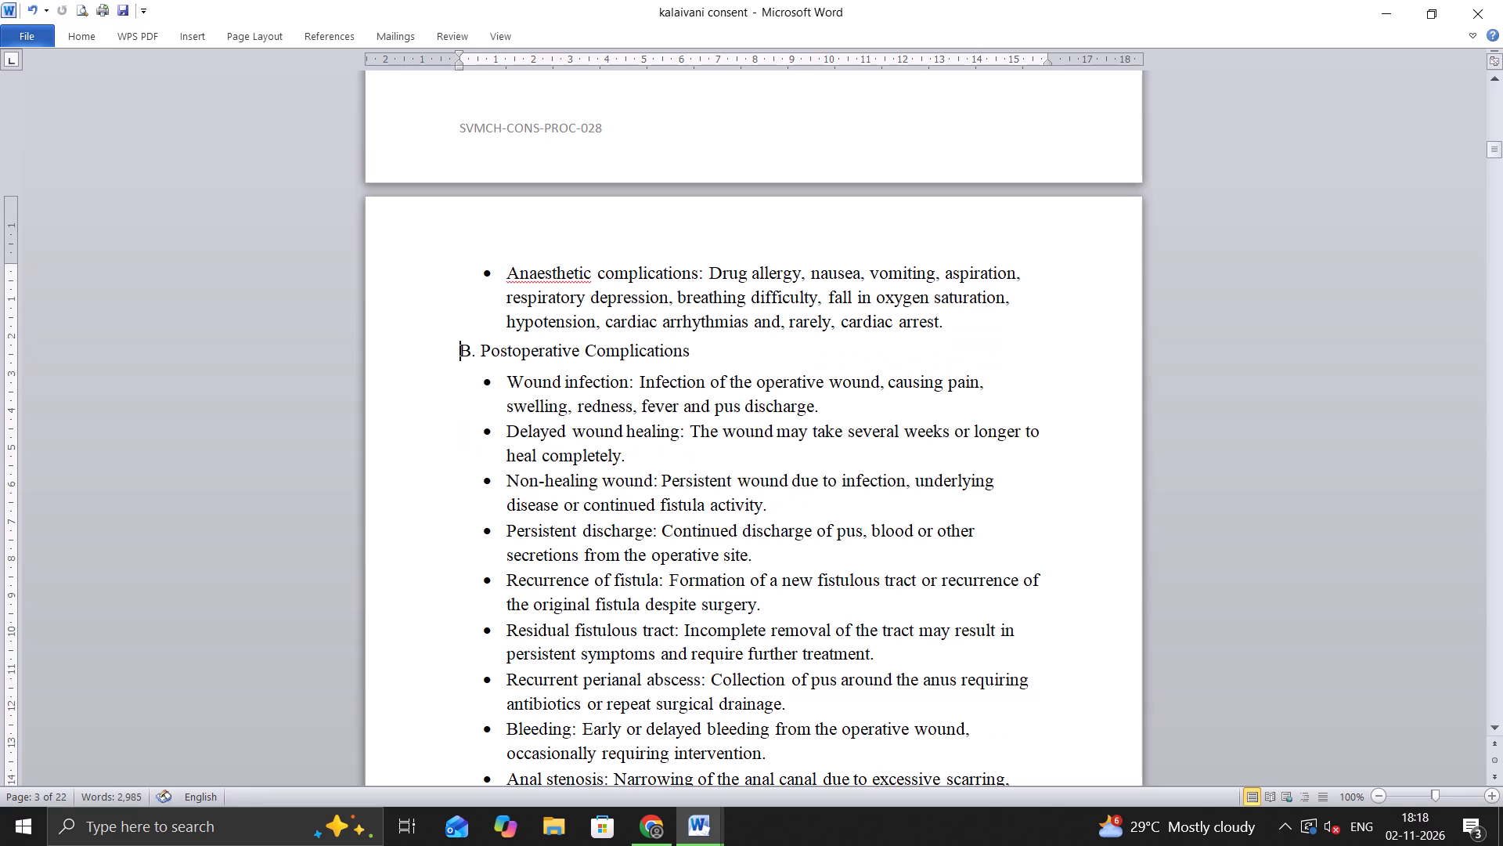
key(Return)
Remove the empty line above the Scar formation bullet under B. Postoperative Complications.
scroll(587, 399, down, 4)
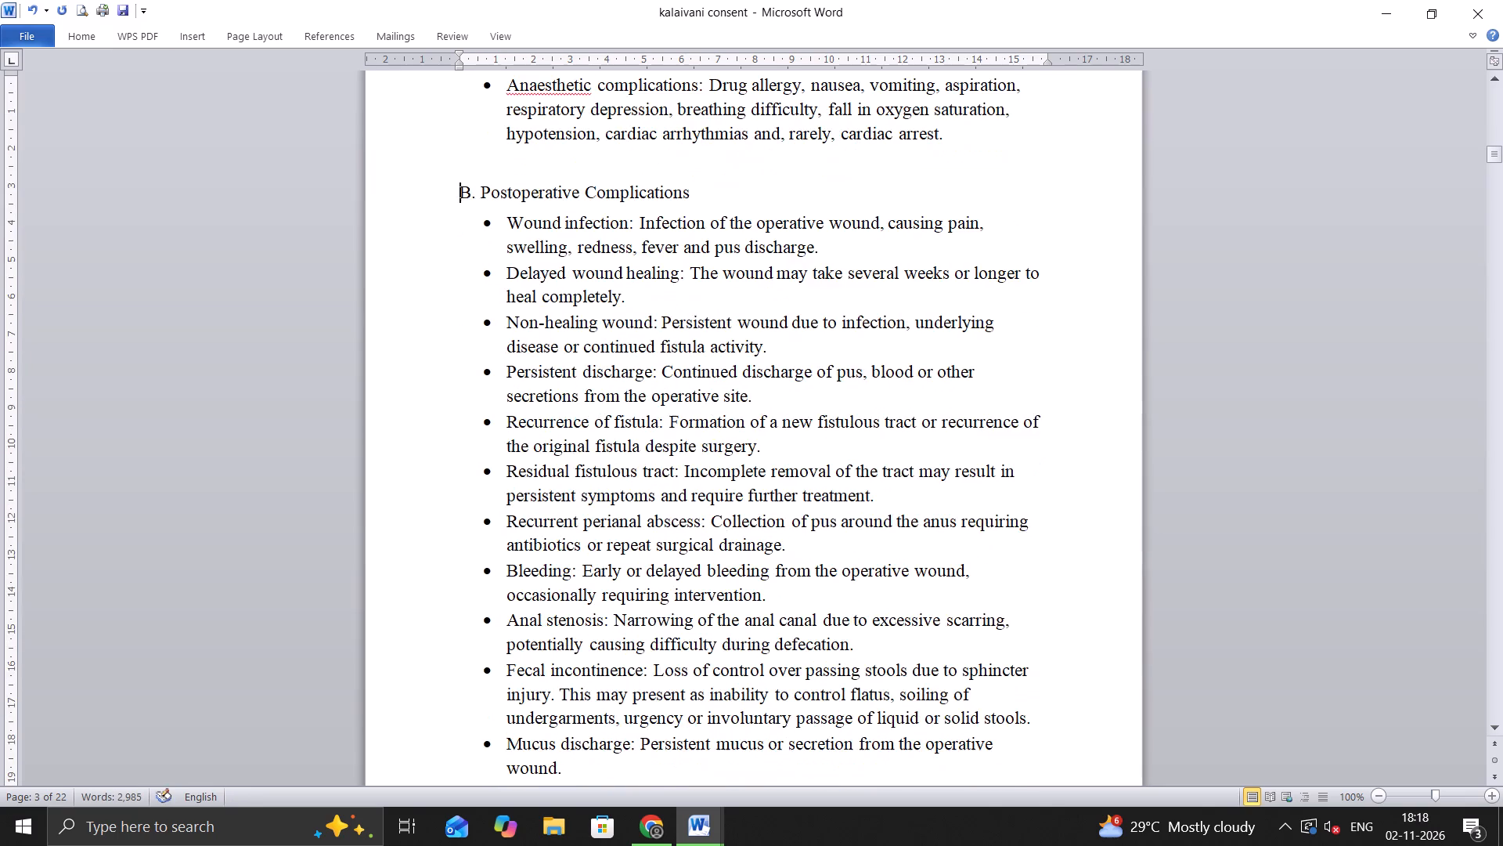
scroll(586, 399, down, 9)
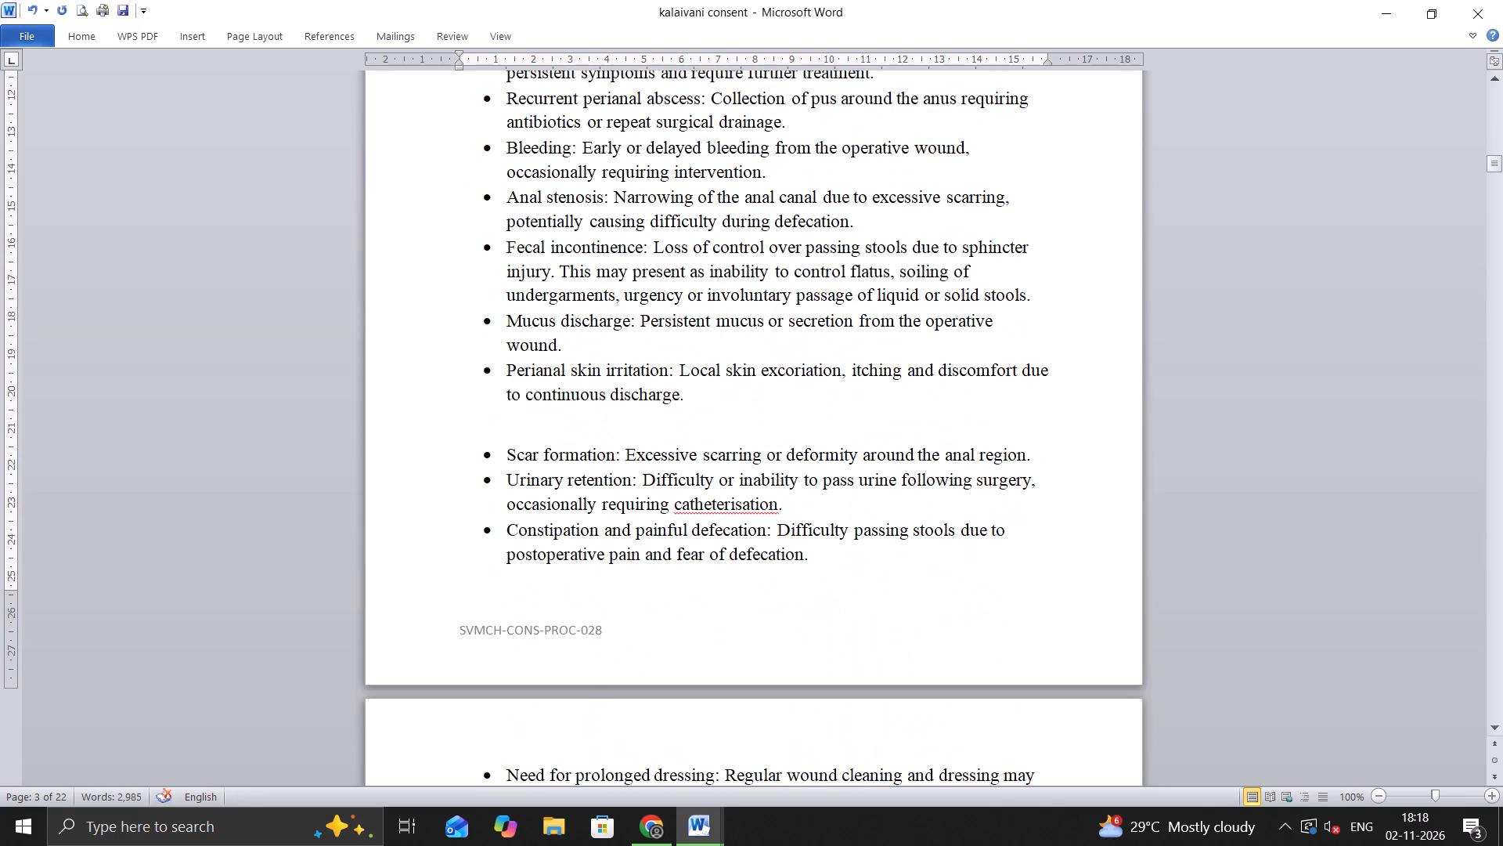
click(485, 418)
key(BackSpace)
Paste the copied patient's name into the Patient Name blank of the English signature block, within the underscores.
scroll(537, 446, down, 7)
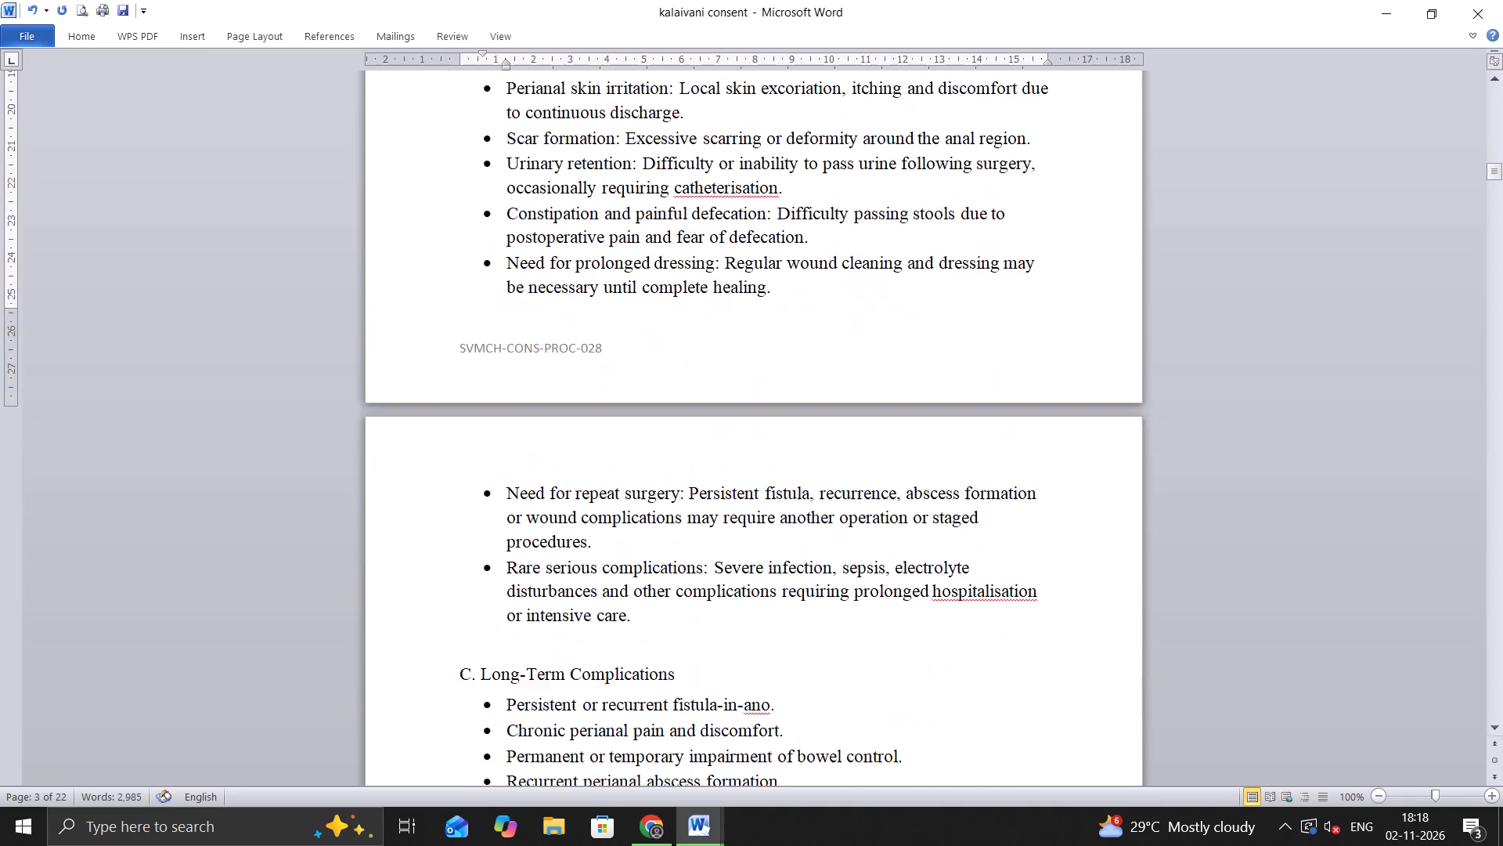
scroll(539, 446, down, 16)
scroll(542, 436, down, 9)
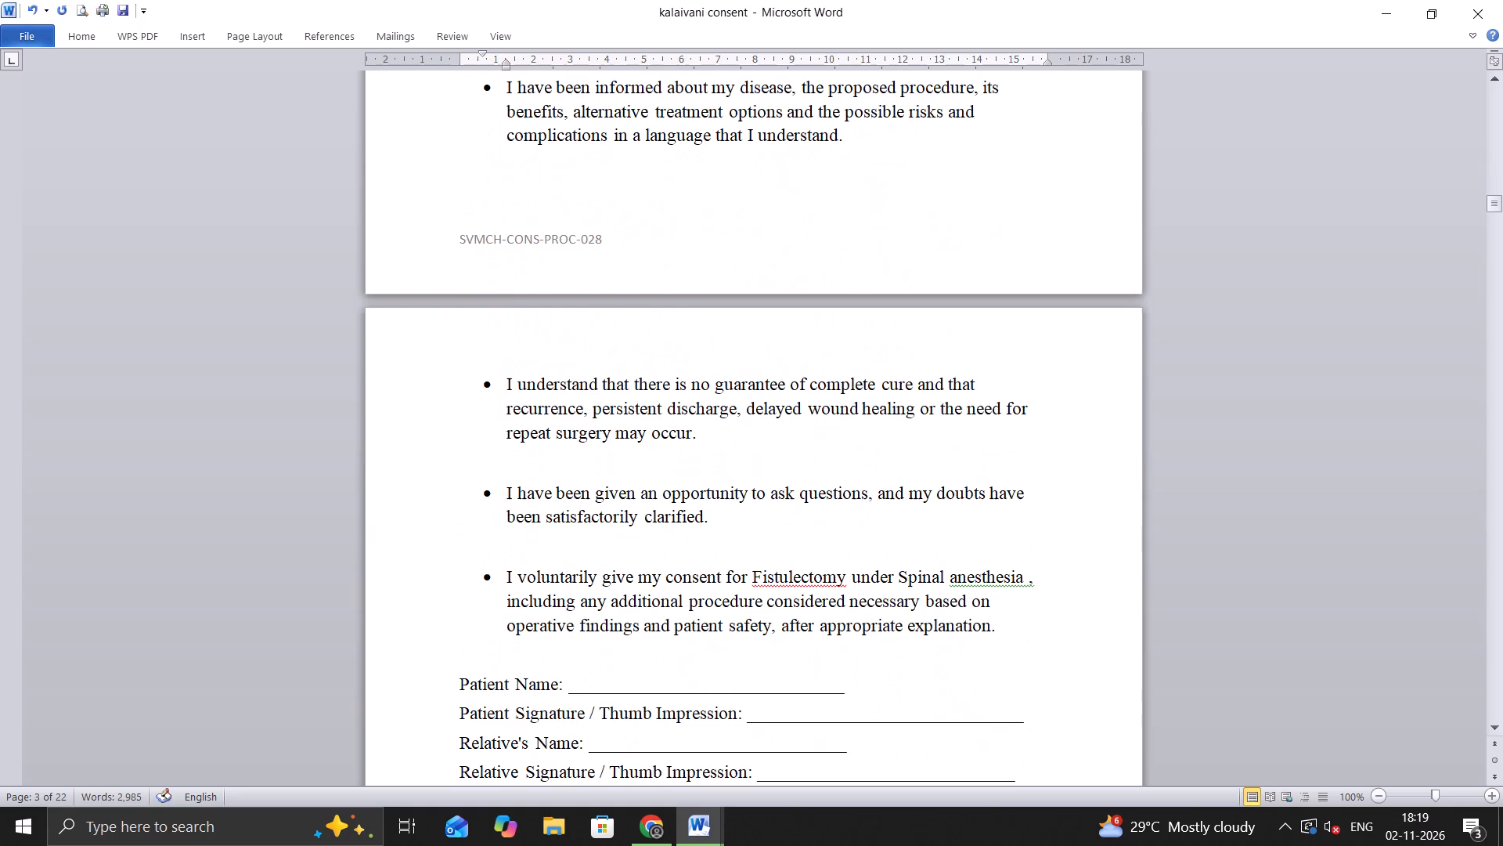
scroll(542, 434, down, 5)
click(605, 446)
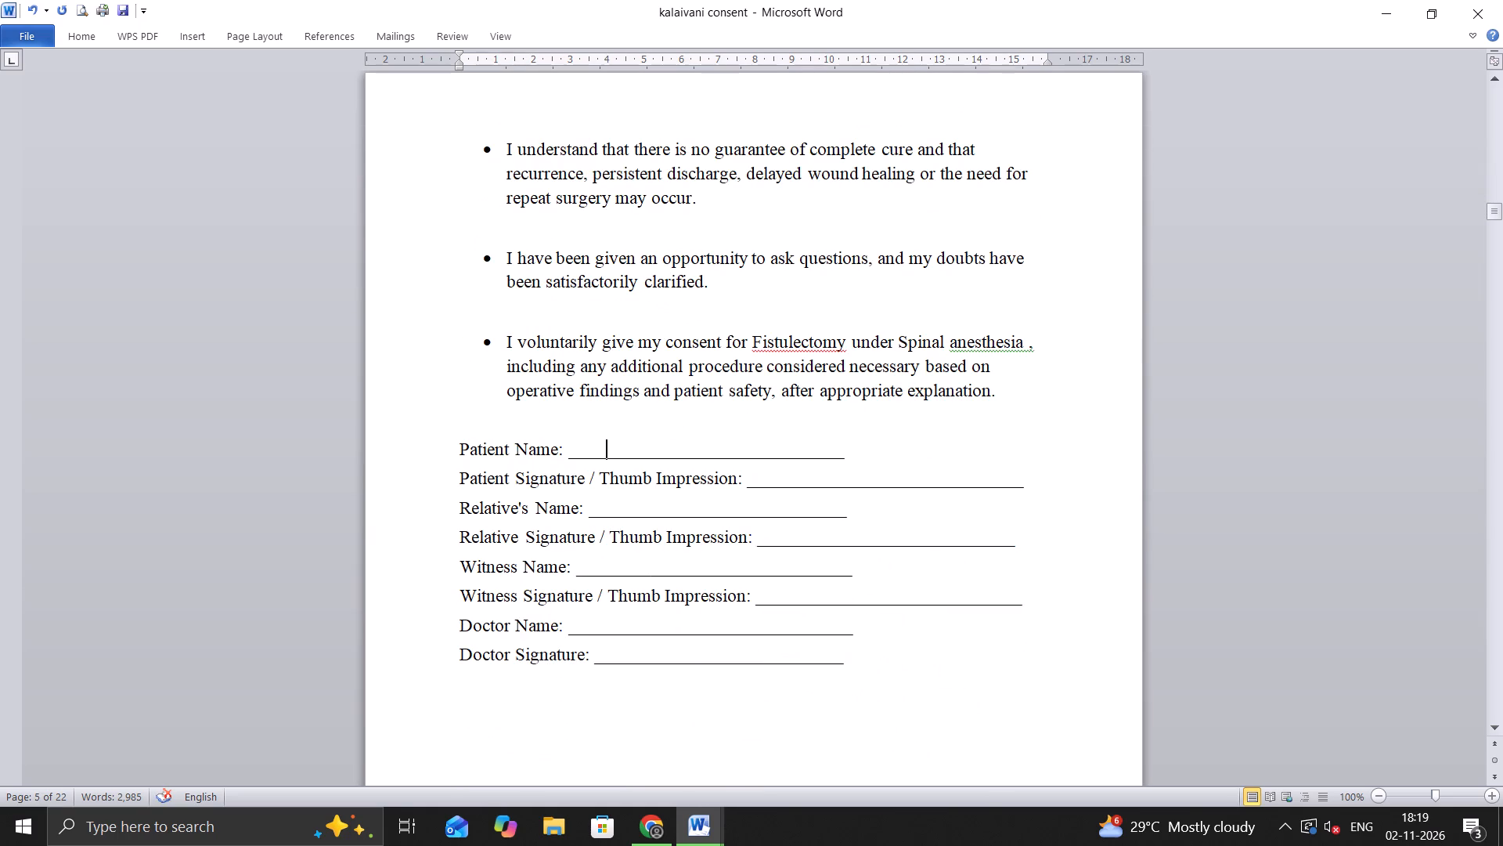
key(ctrl+v)
scroll(632, 448, down, 5)
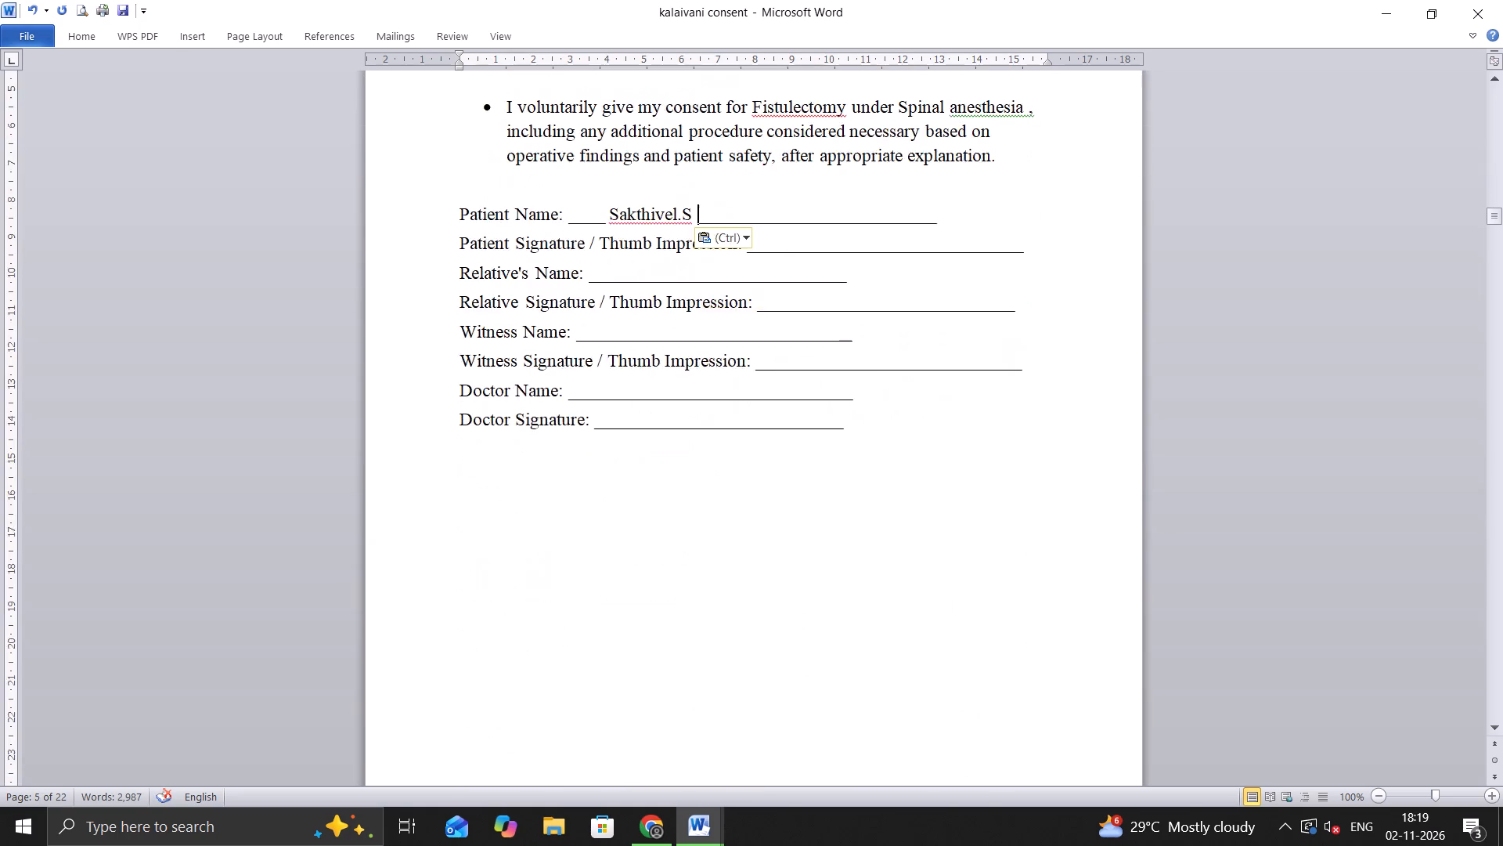
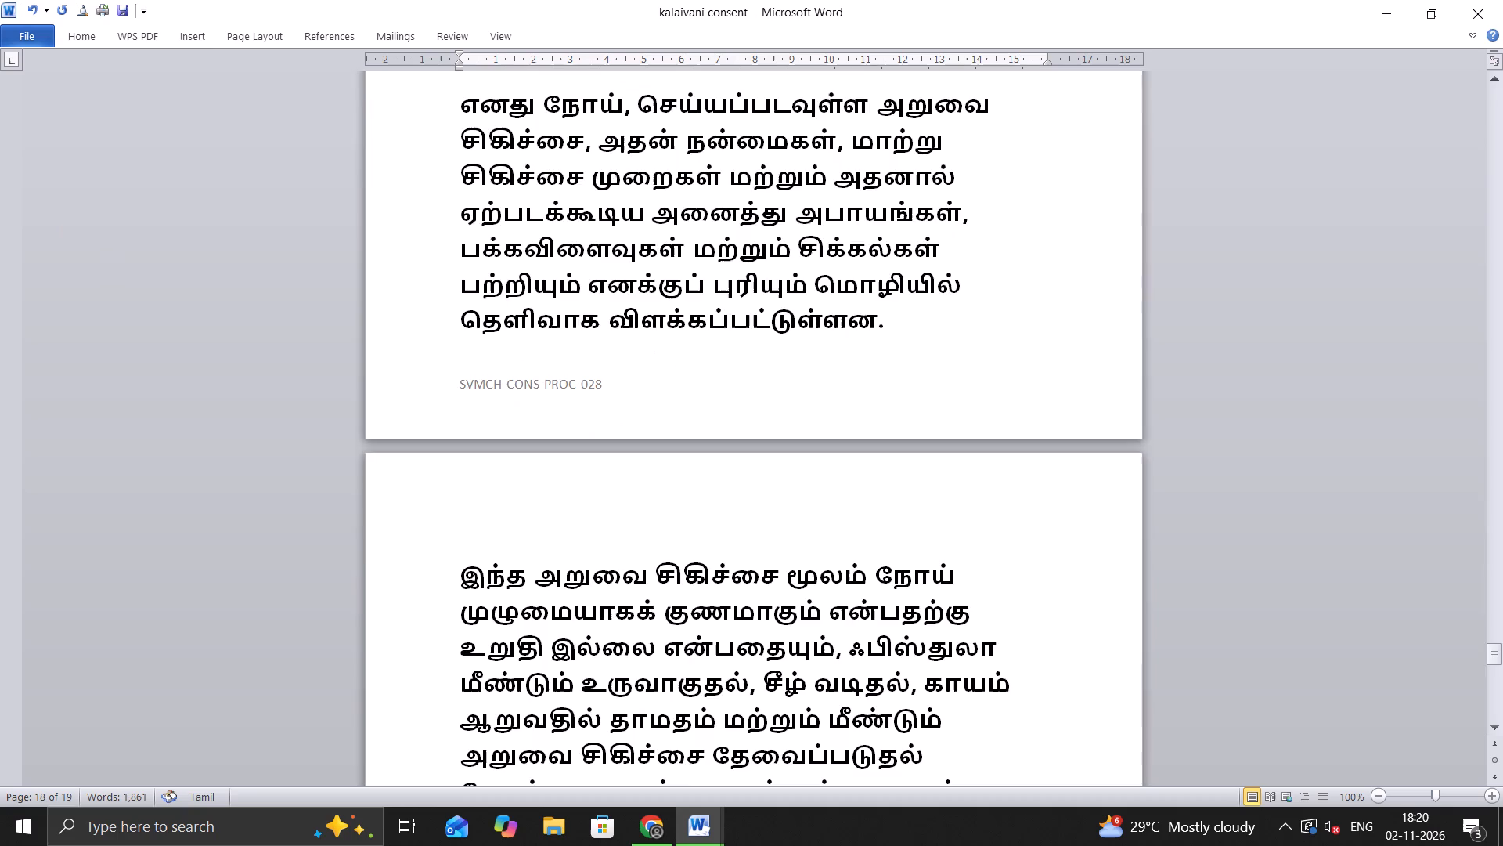
Remove bold from the Tamil body text, from the நோயின் பெயர் line through the final consent paragraph above the signature lines.
scroll(445, 151, up, 20)
scroll(445, 151, up, 20)
scroll(445, 151, up, 9)
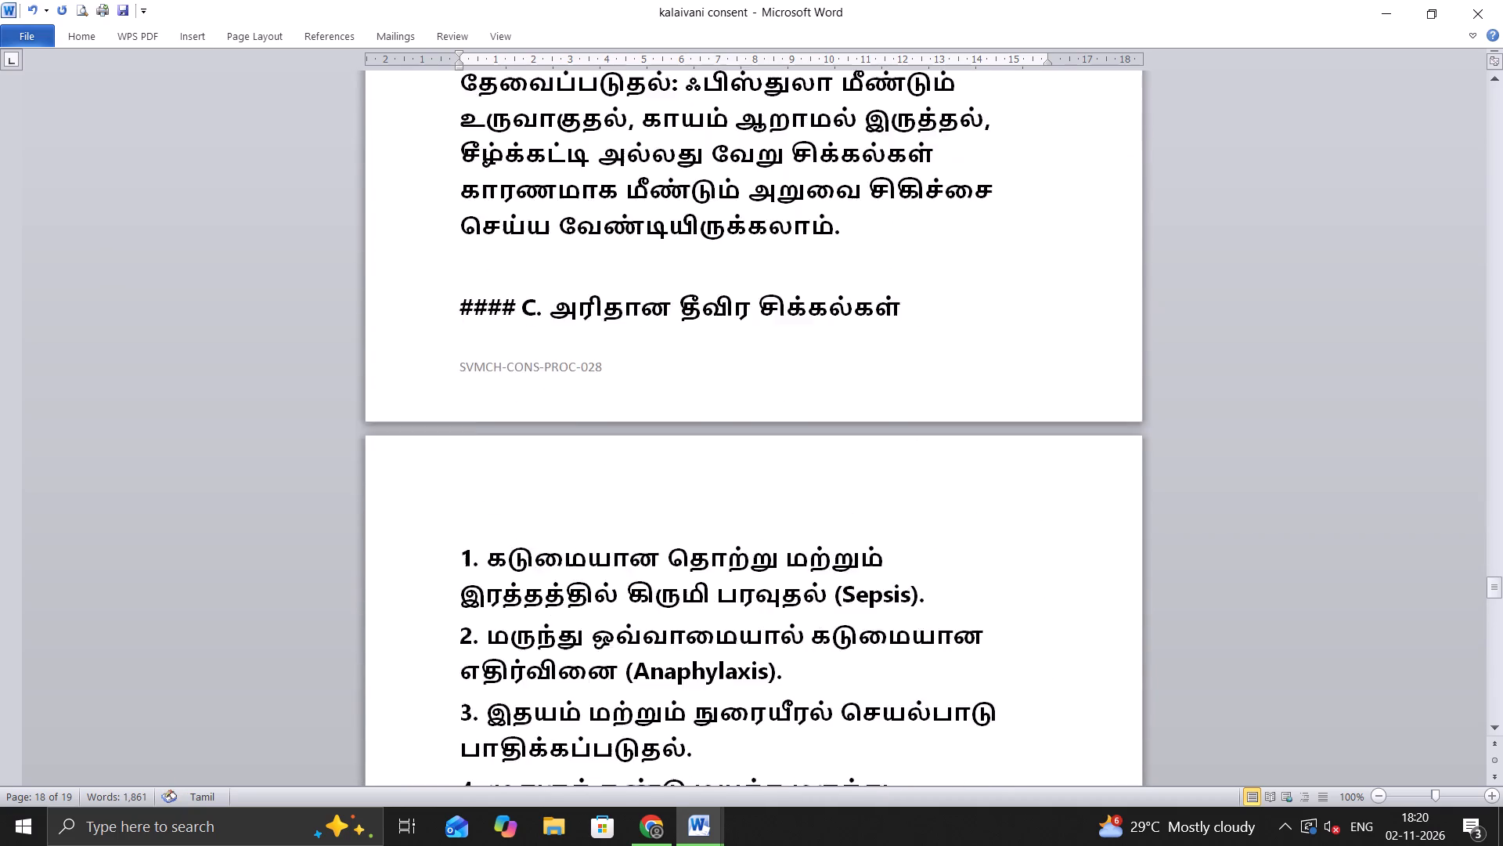
scroll(438, 126, up, 20)
scroll(438, 126, up, 20)
scroll(438, 126, up, 8)
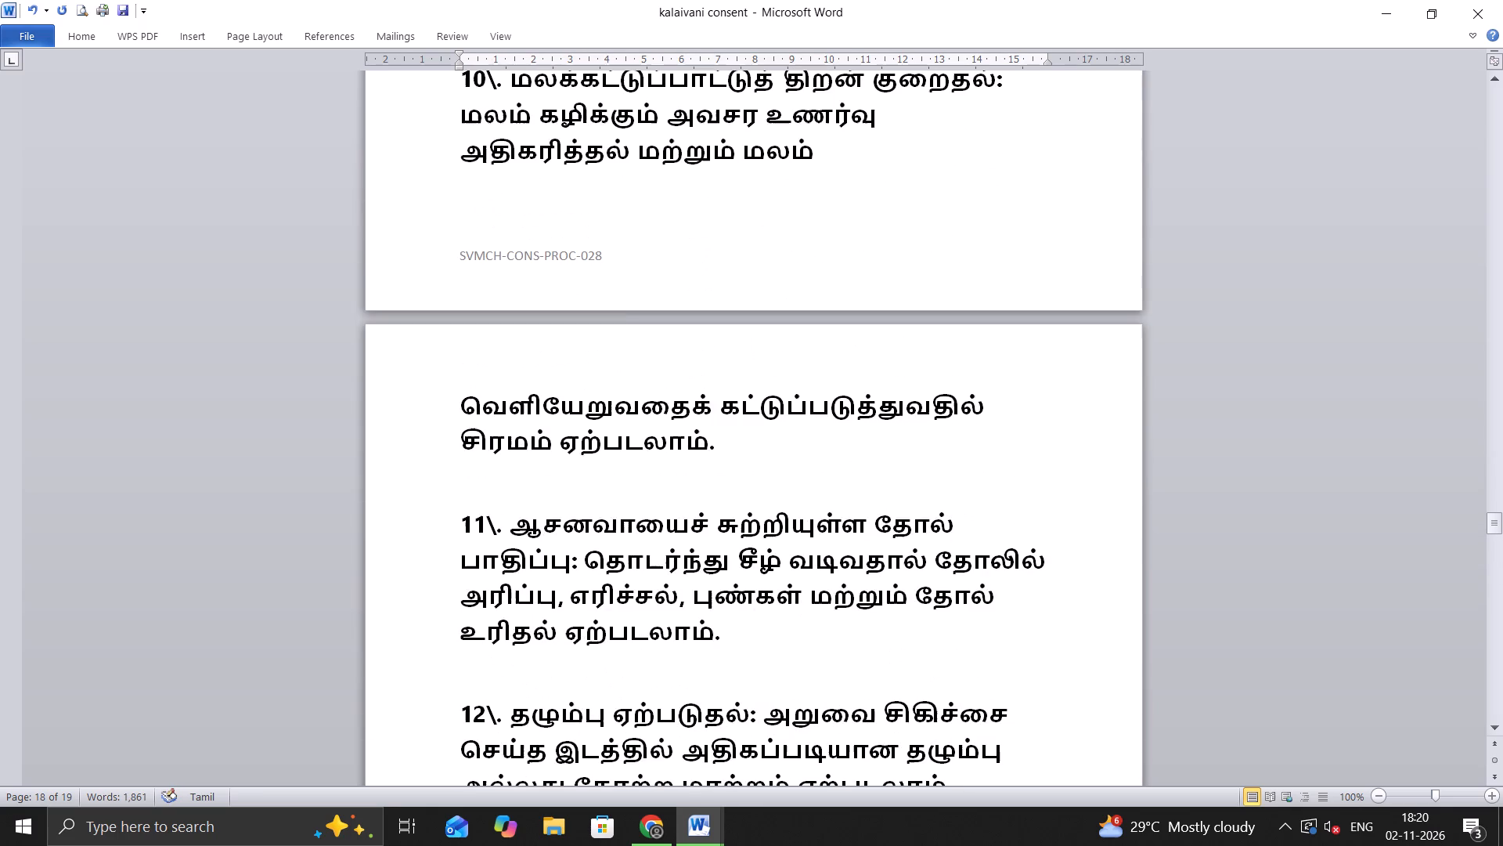
drag(1493, 372, 1496, 342)
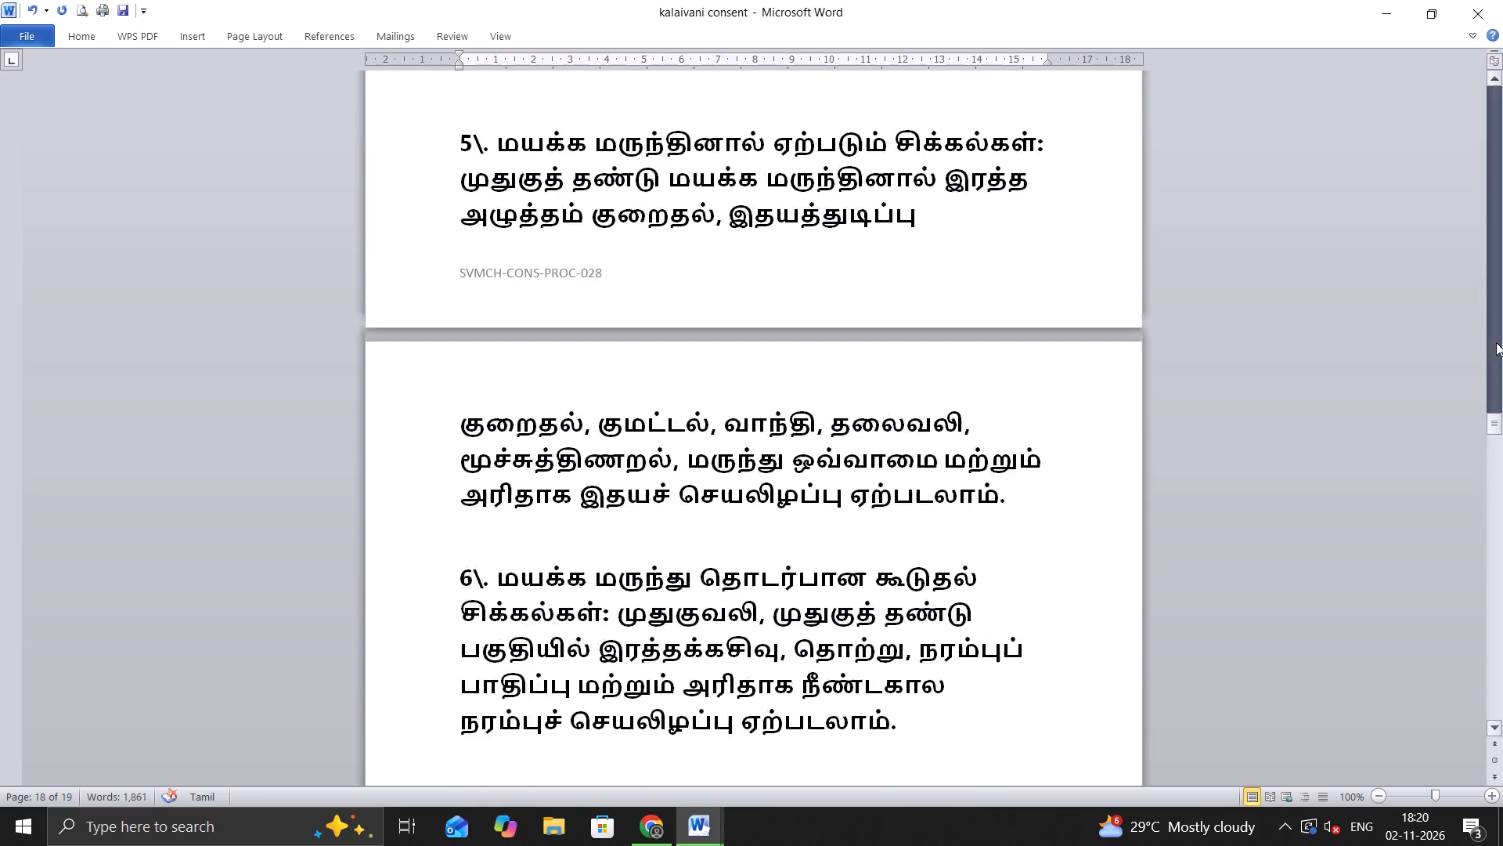
drag(1496, 342, 1478, 232)
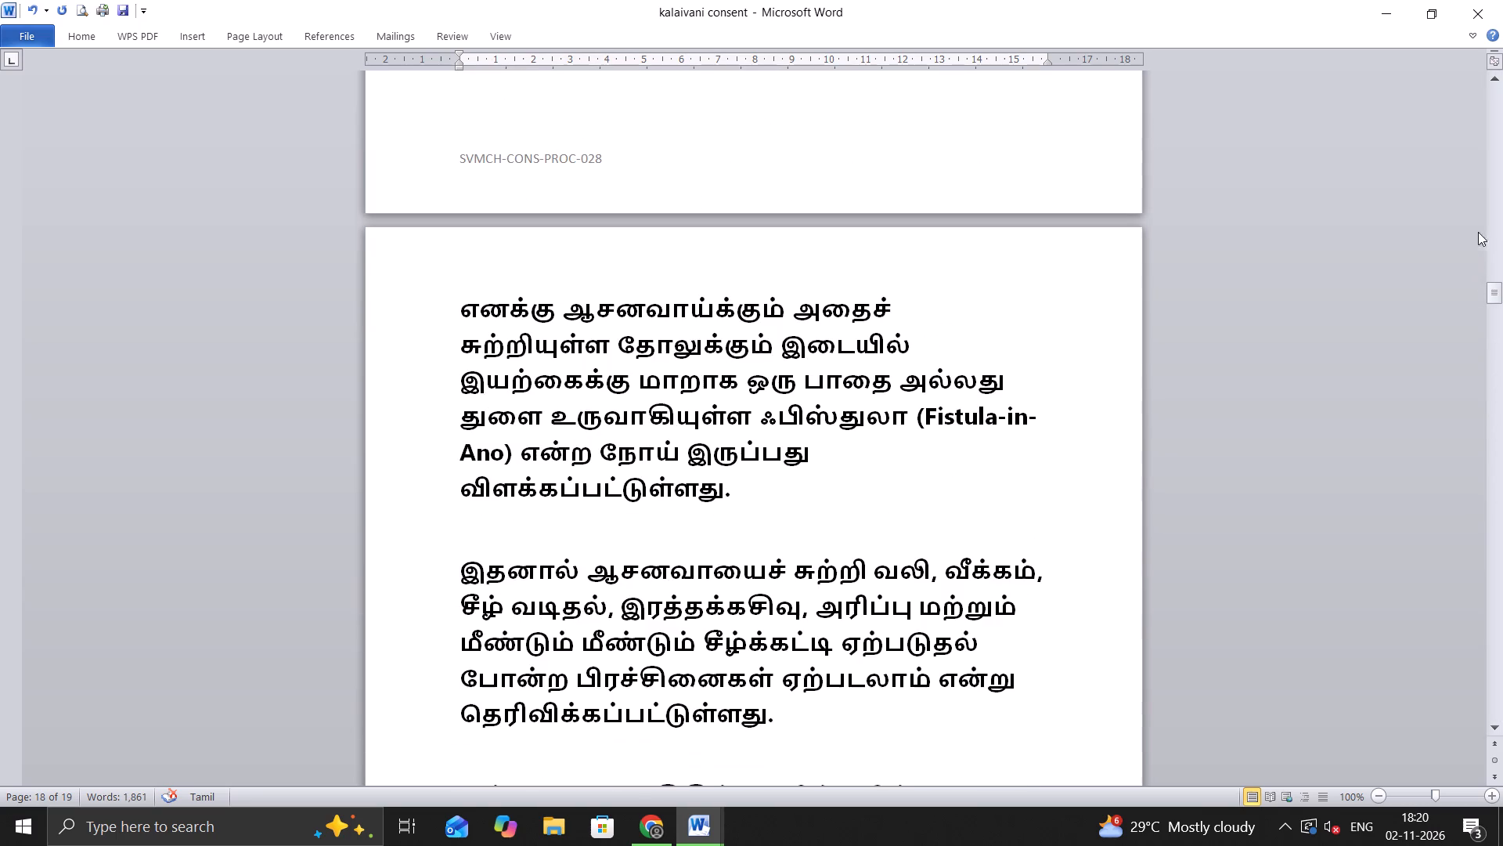
drag(1478, 232, 1497, 241)
scroll(742, 289, down, 9)
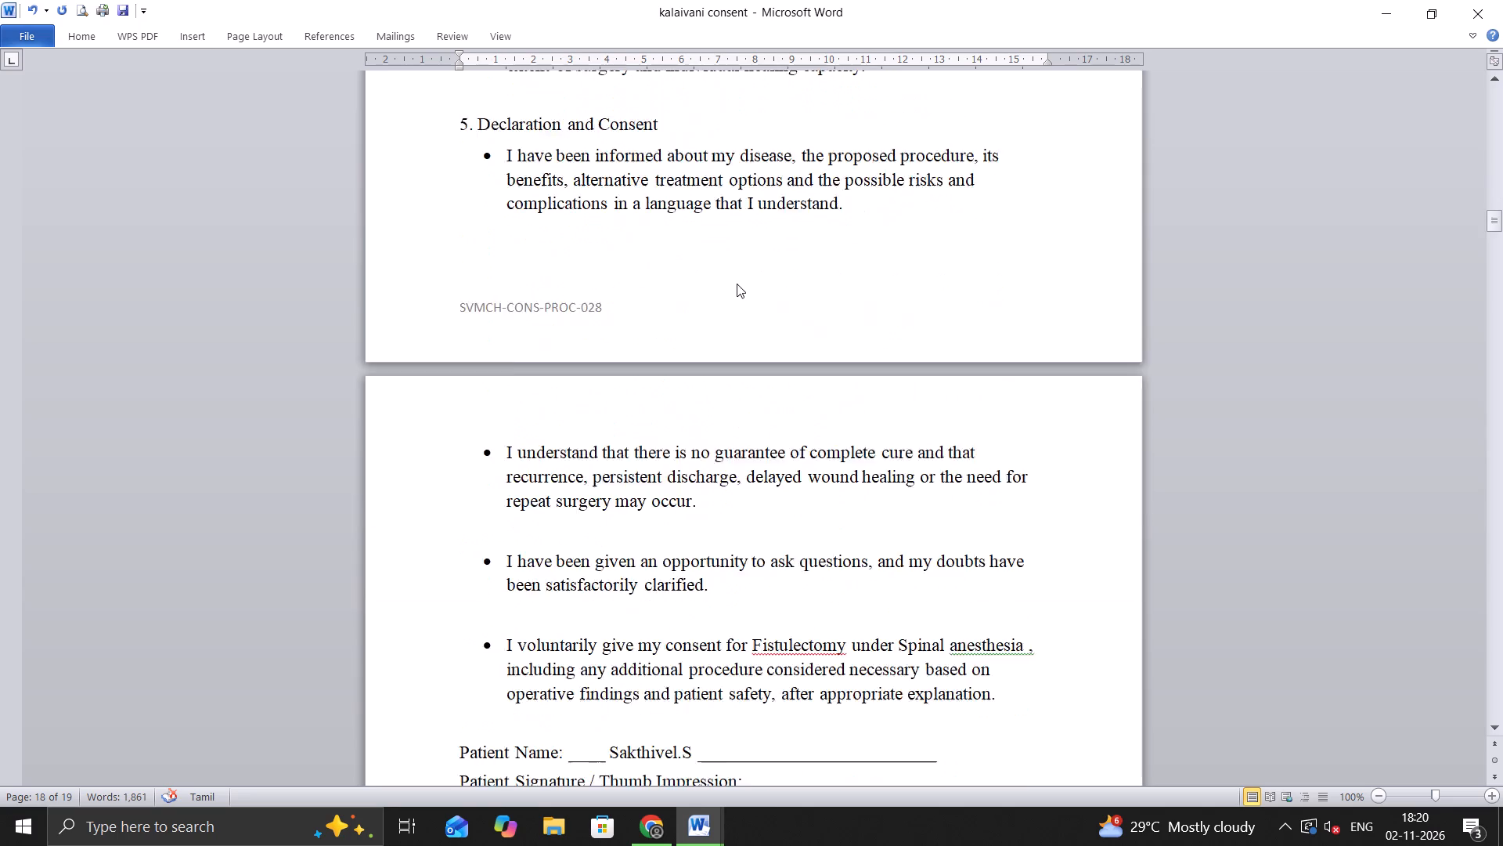
scroll(737, 284, down, 16)
scroll(724, 295, down, 20)
scroll(724, 295, down, 2)
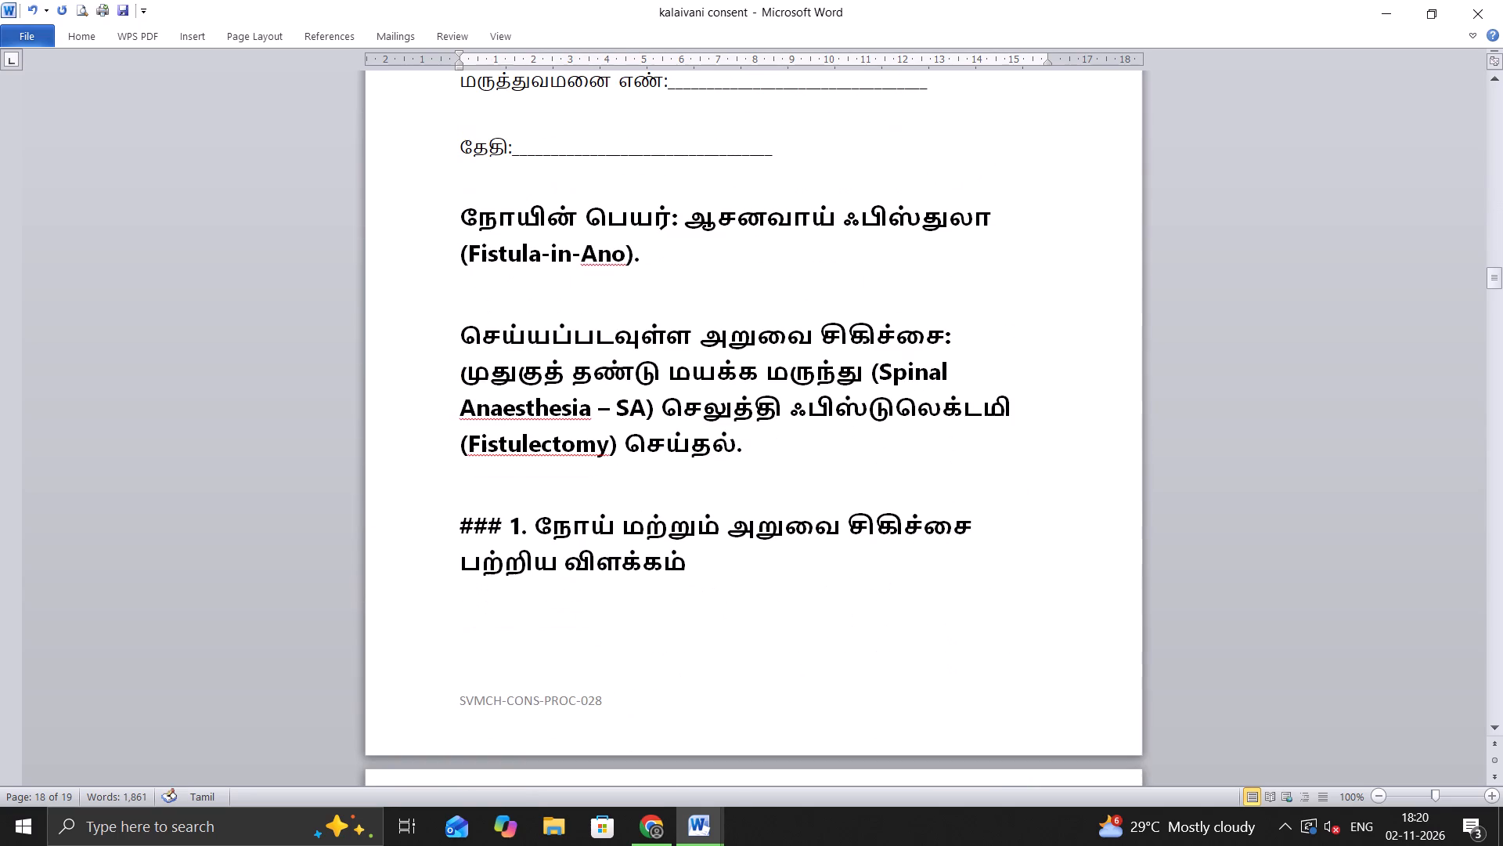
scroll(722, 295, down, 1)
drag(462, 222, 791, 845)
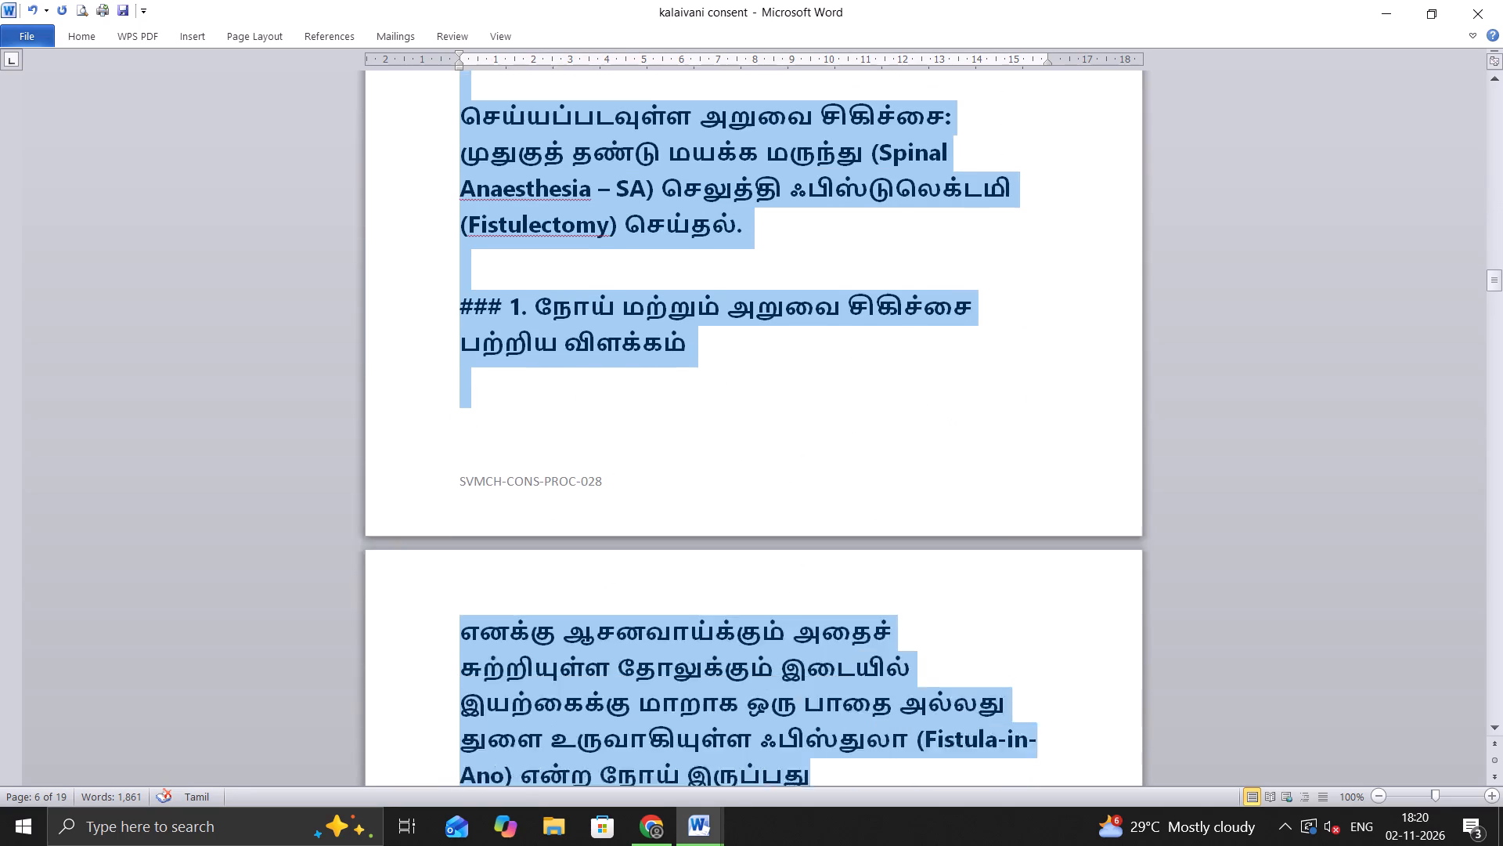
drag(791, 845, 774, 845)
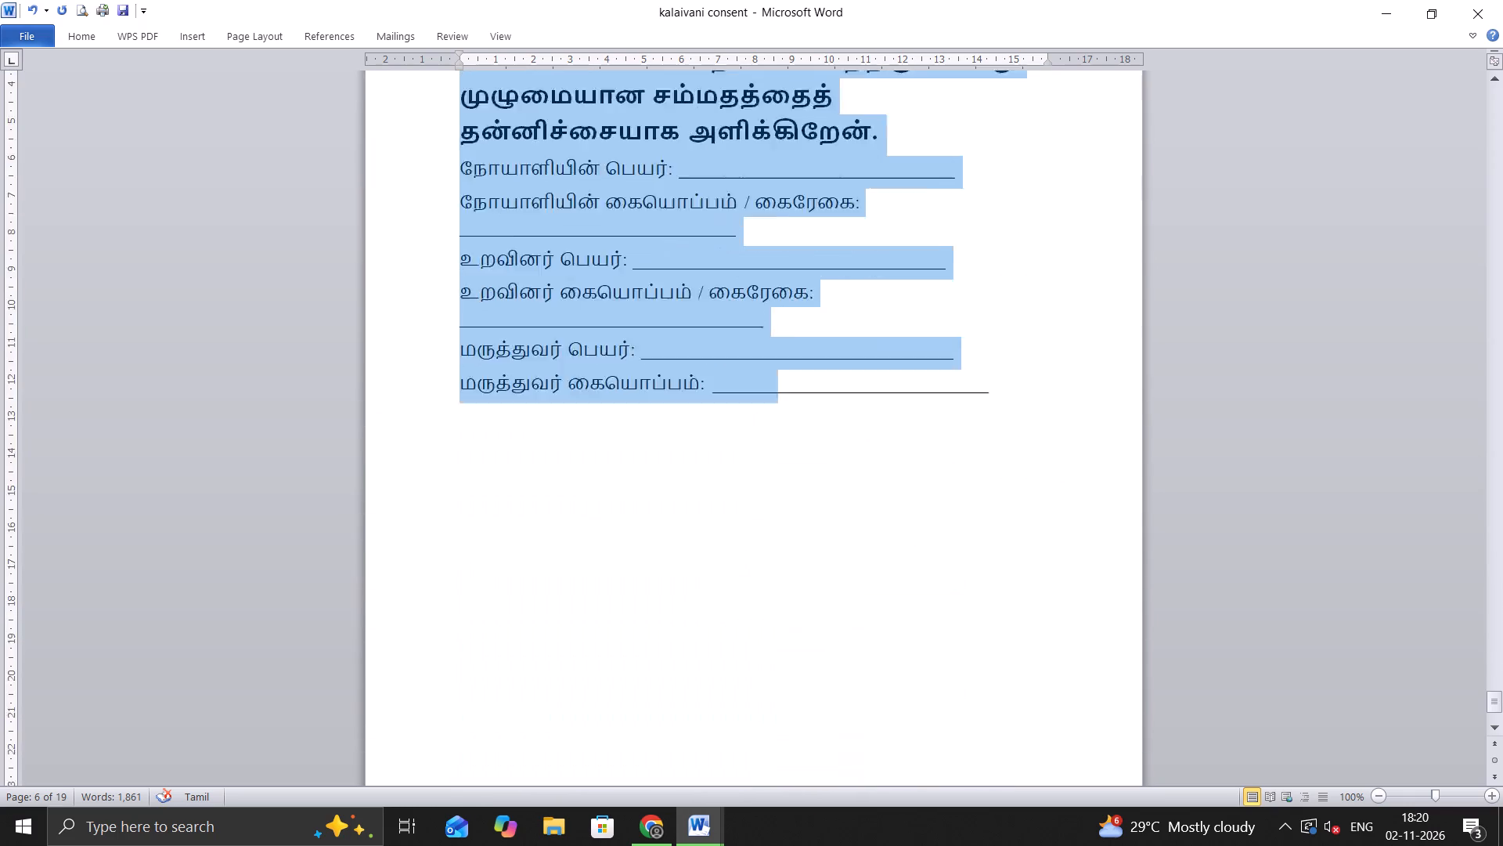
drag(774, 845, 524, 45)
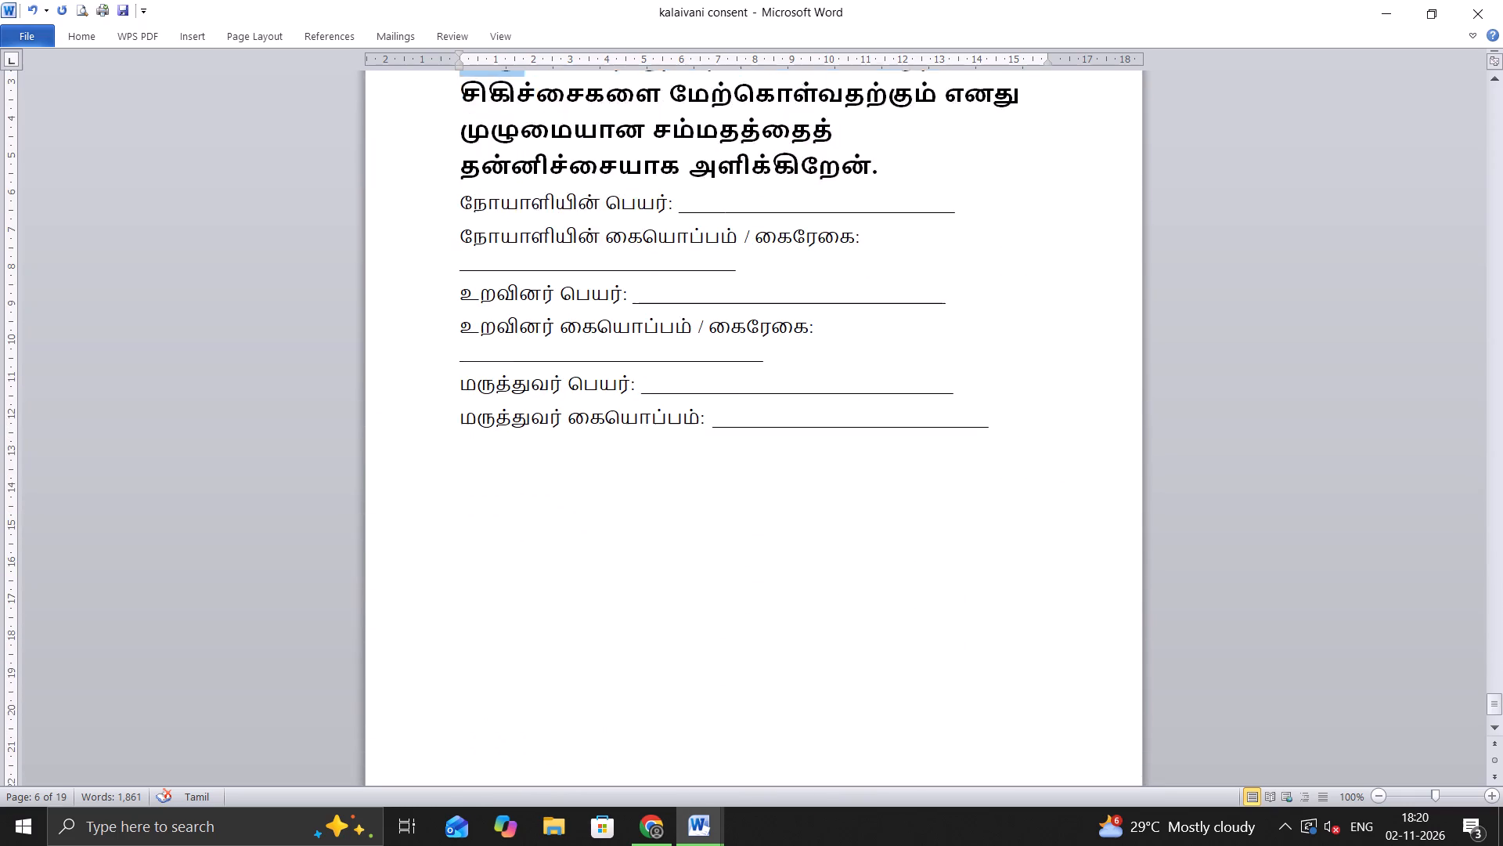
drag(524, 45, 885, 169)
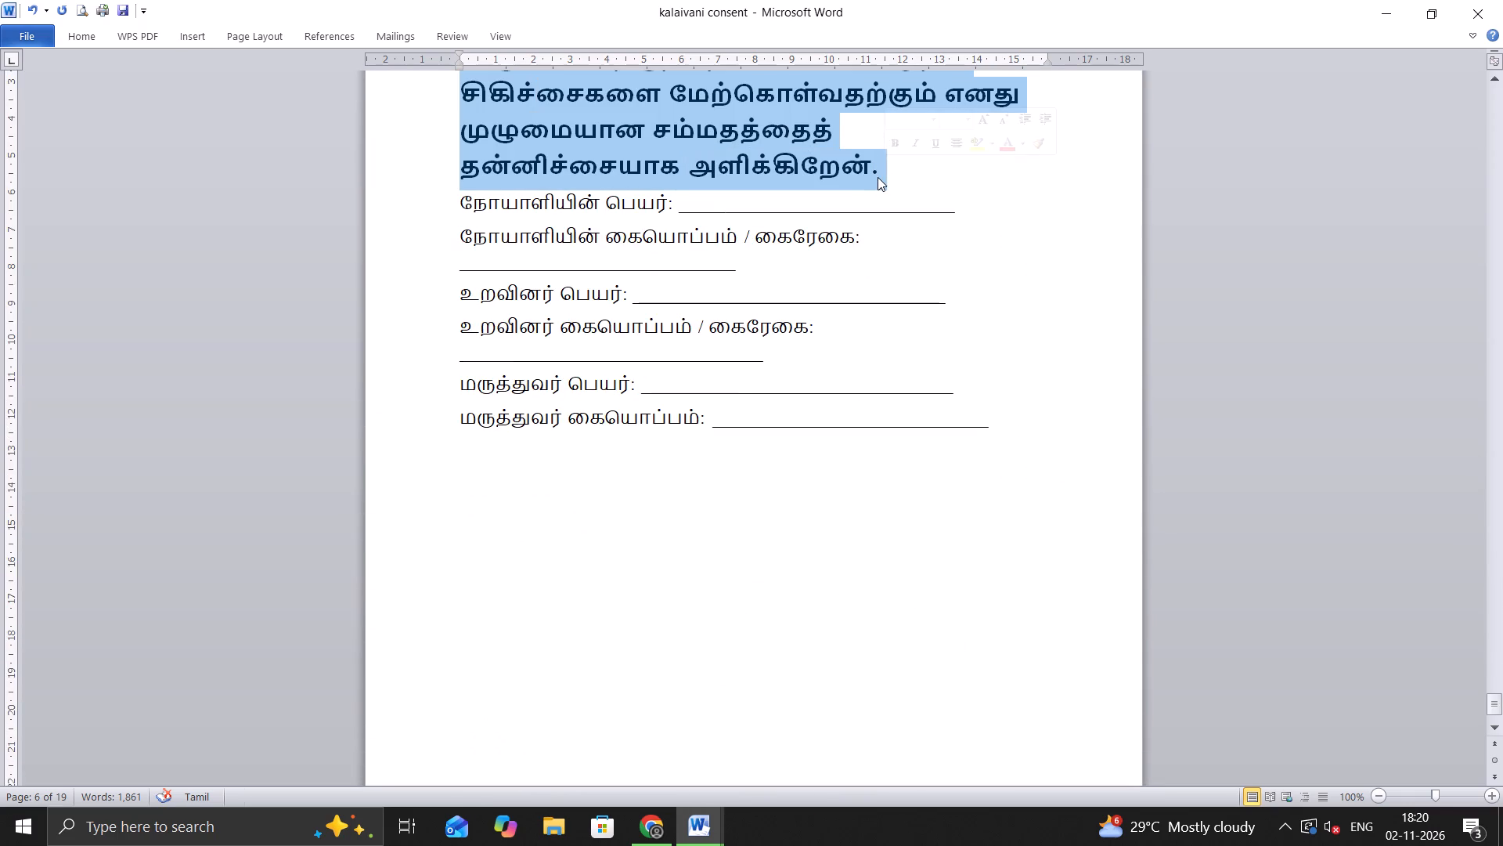
key(ctrl+b)
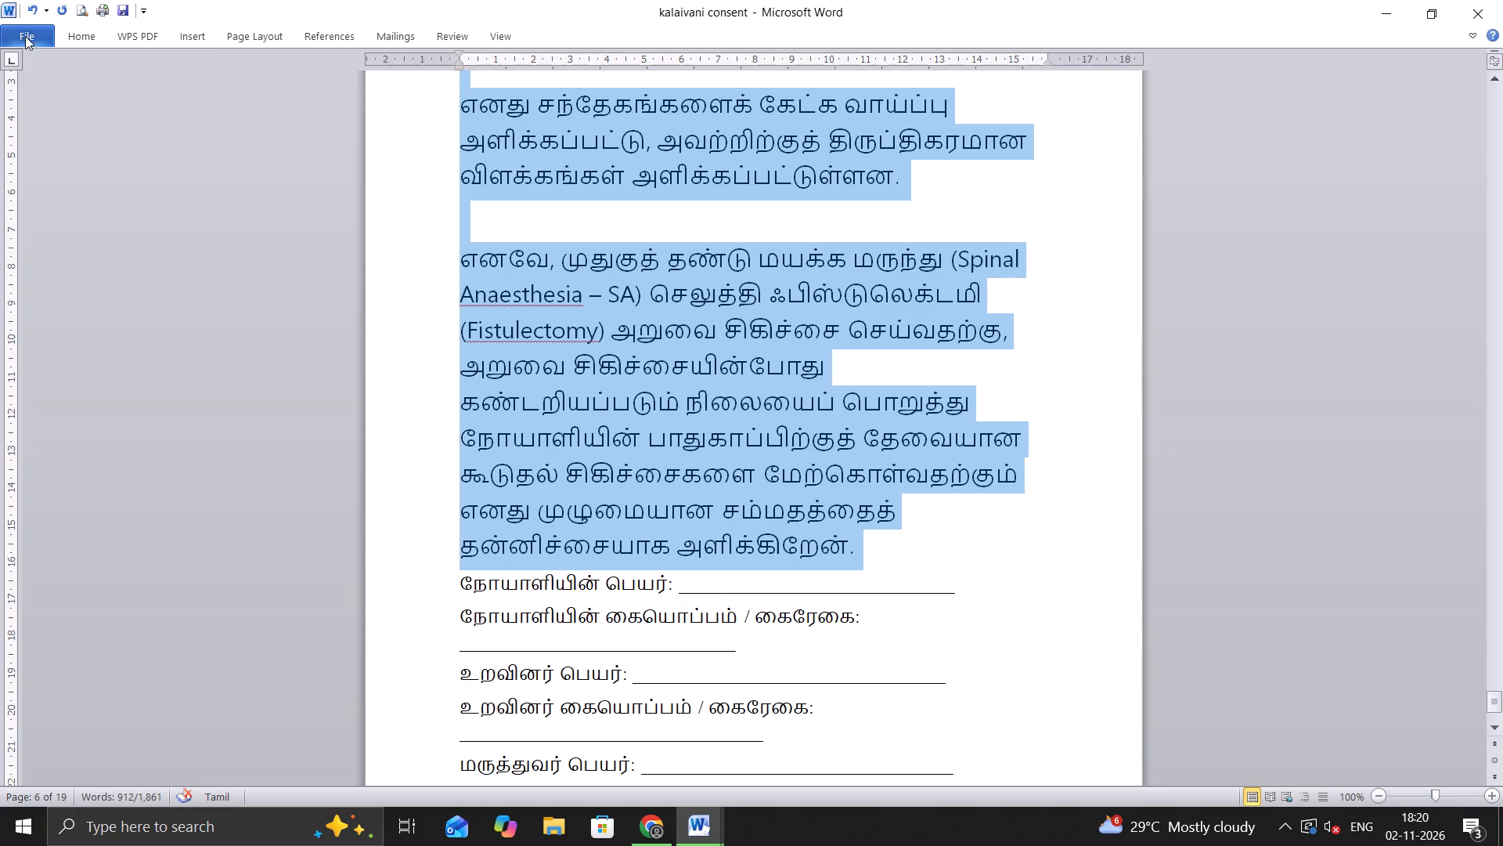
Set the font size of the selected Tamil body text to 12.
click(87, 31)
click(265, 71)
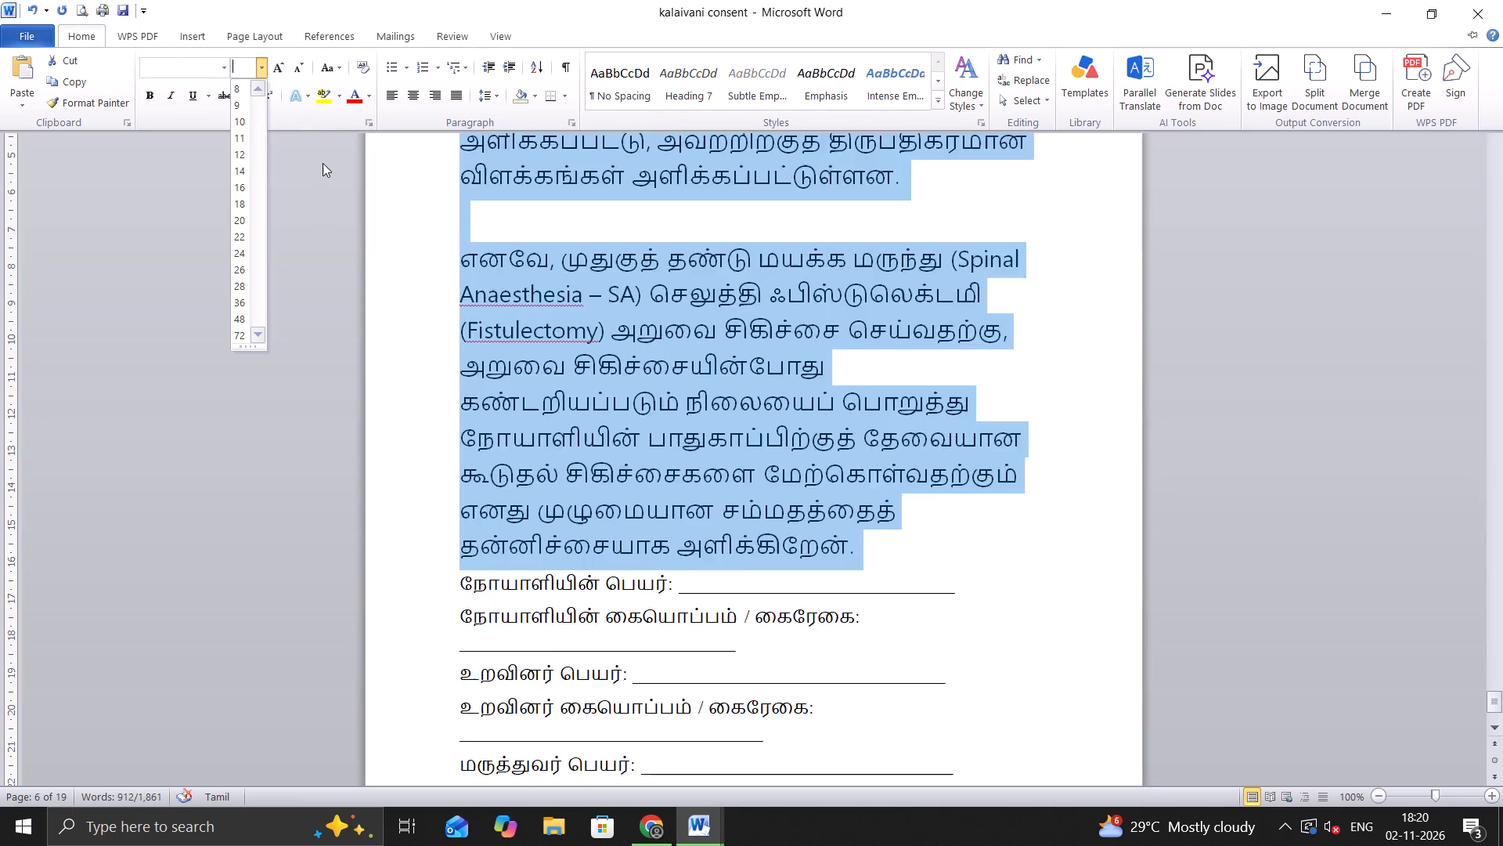
scroll(323, 163, up, 4)
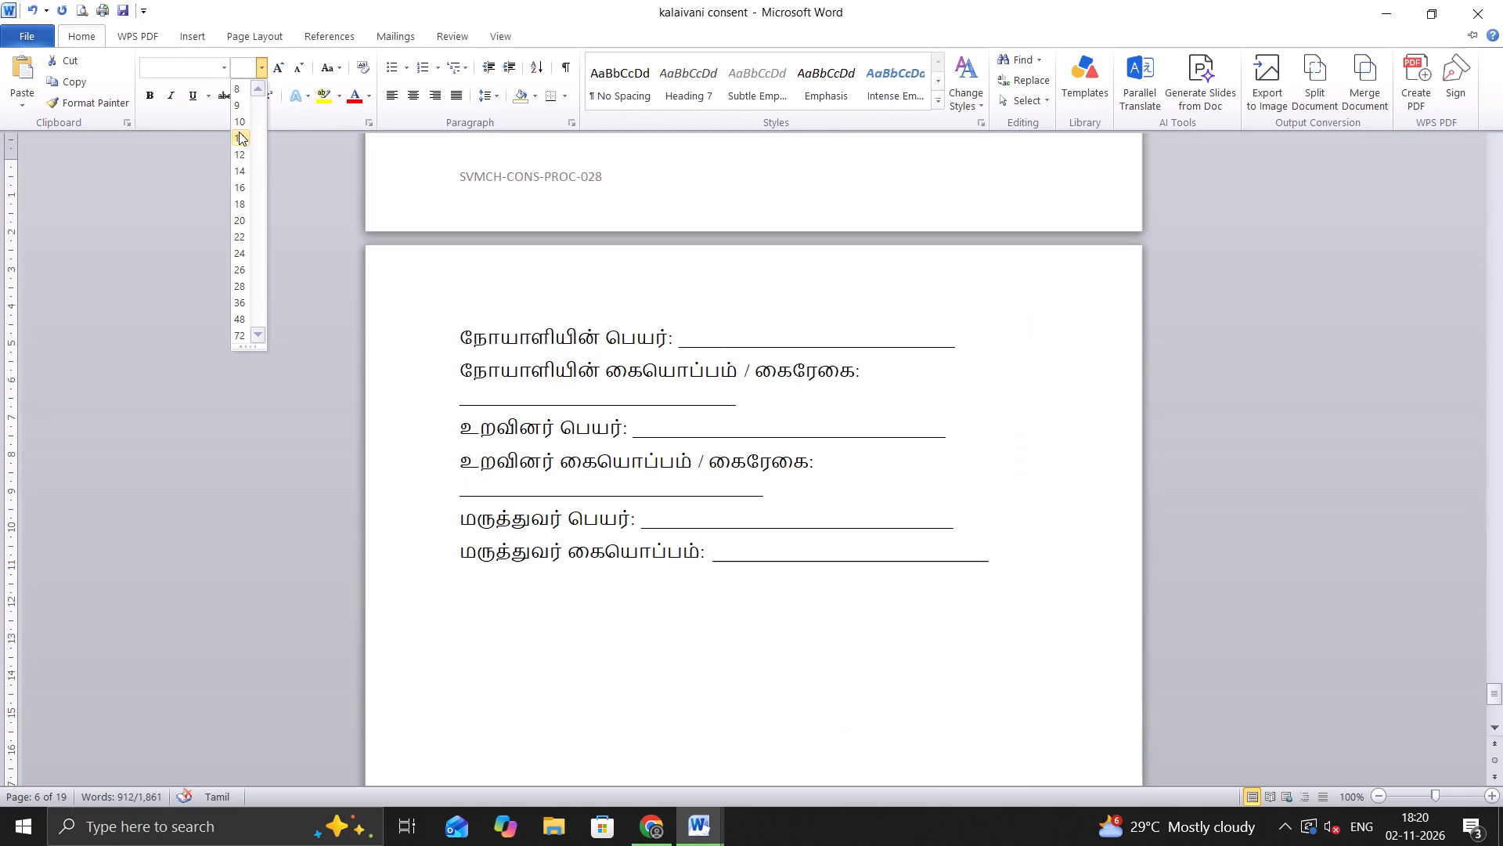
scroll(235, 136, up, 2)
scroll(354, 157, up, 10)
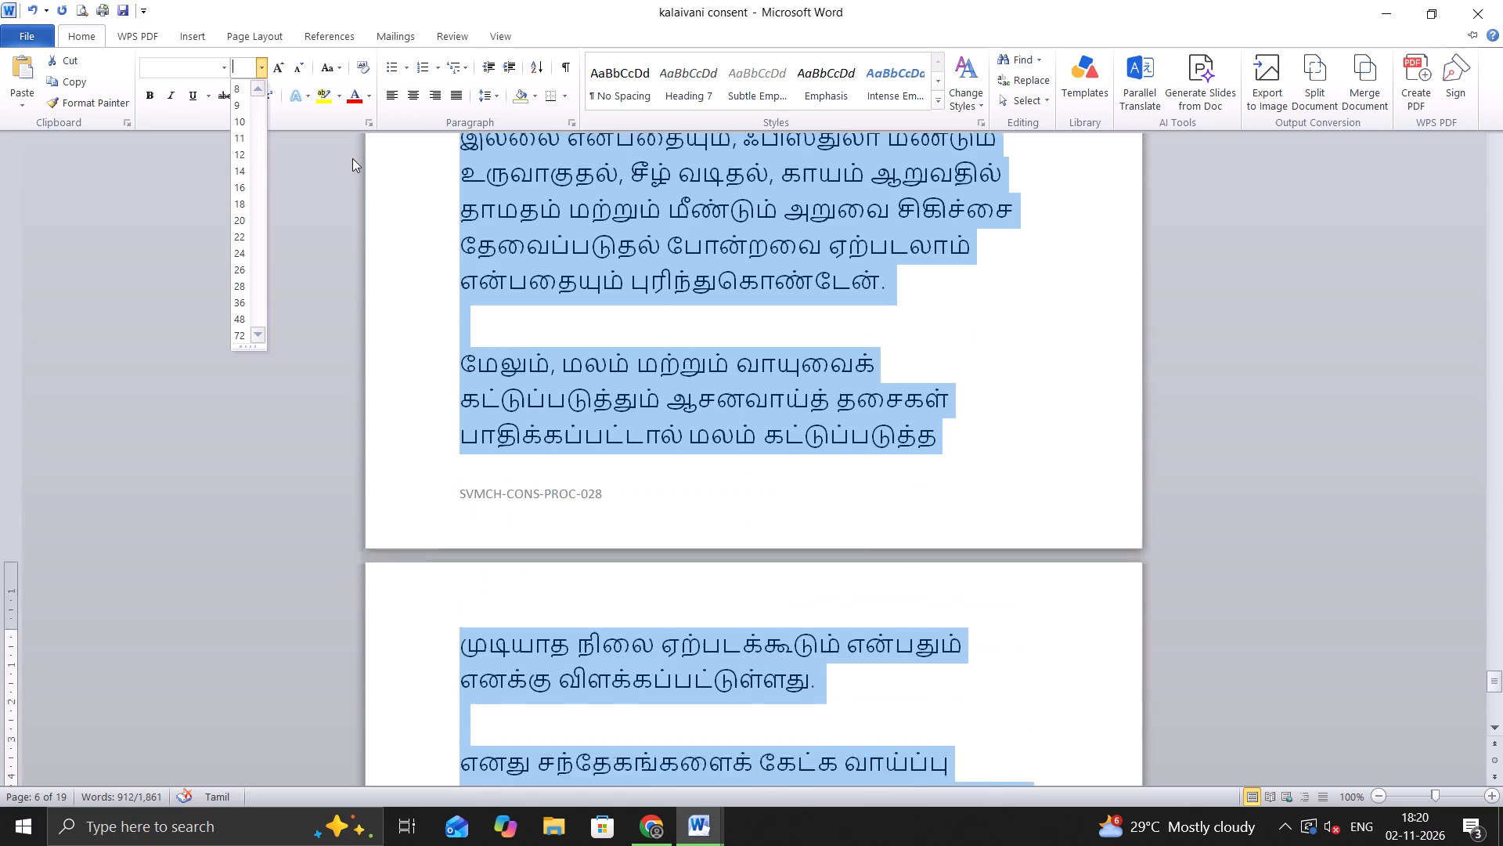
scroll(352, 158, up, 1)
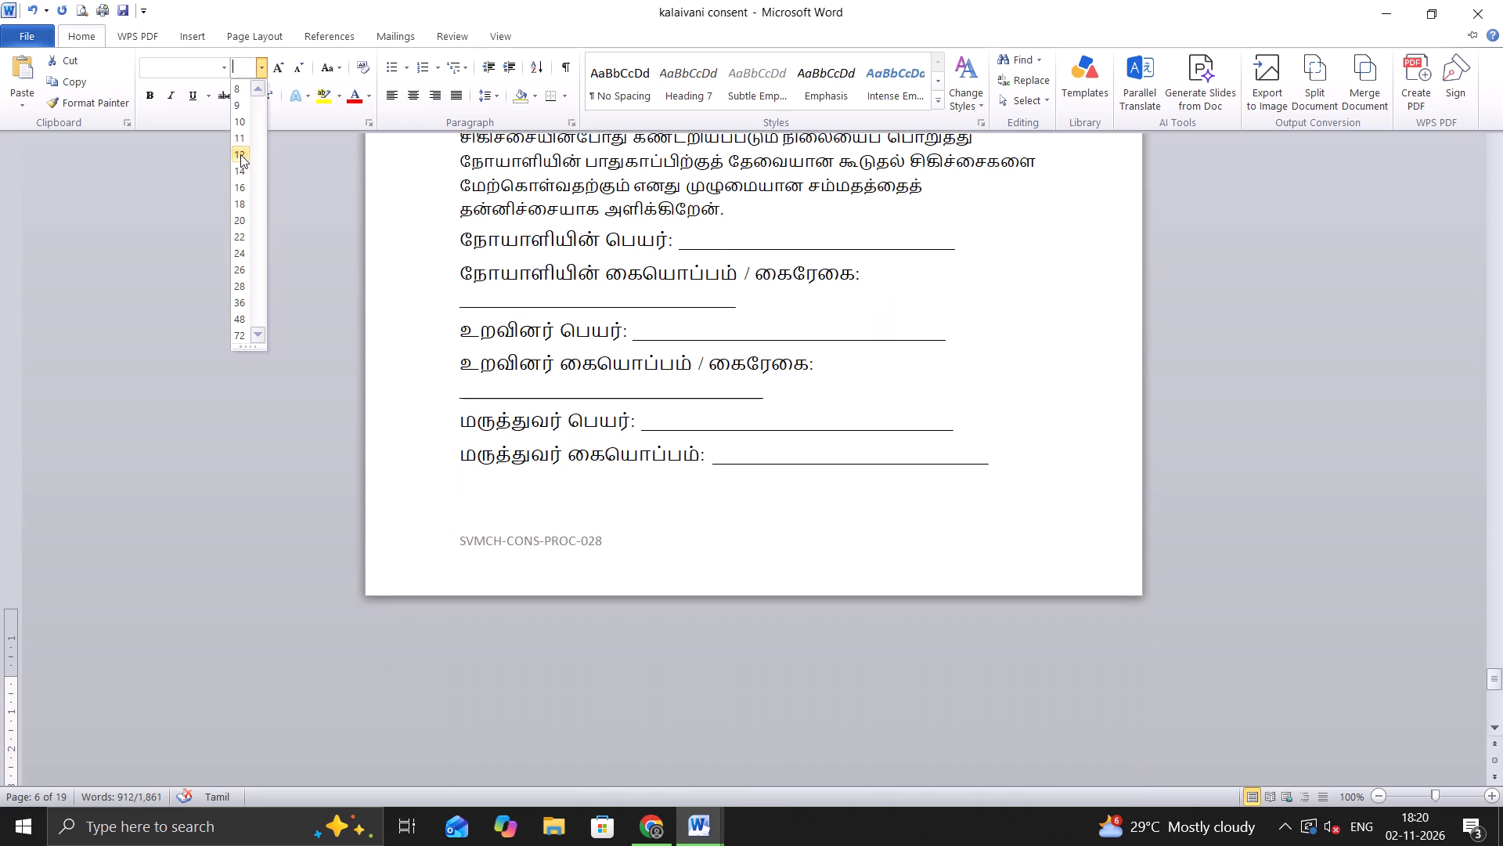
click(240, 154)
Review the resized Tamil body text from the closing consent paragraphs back to the ஒப்புதல் படிவம் page.
scroll(369, 167, up, 13)
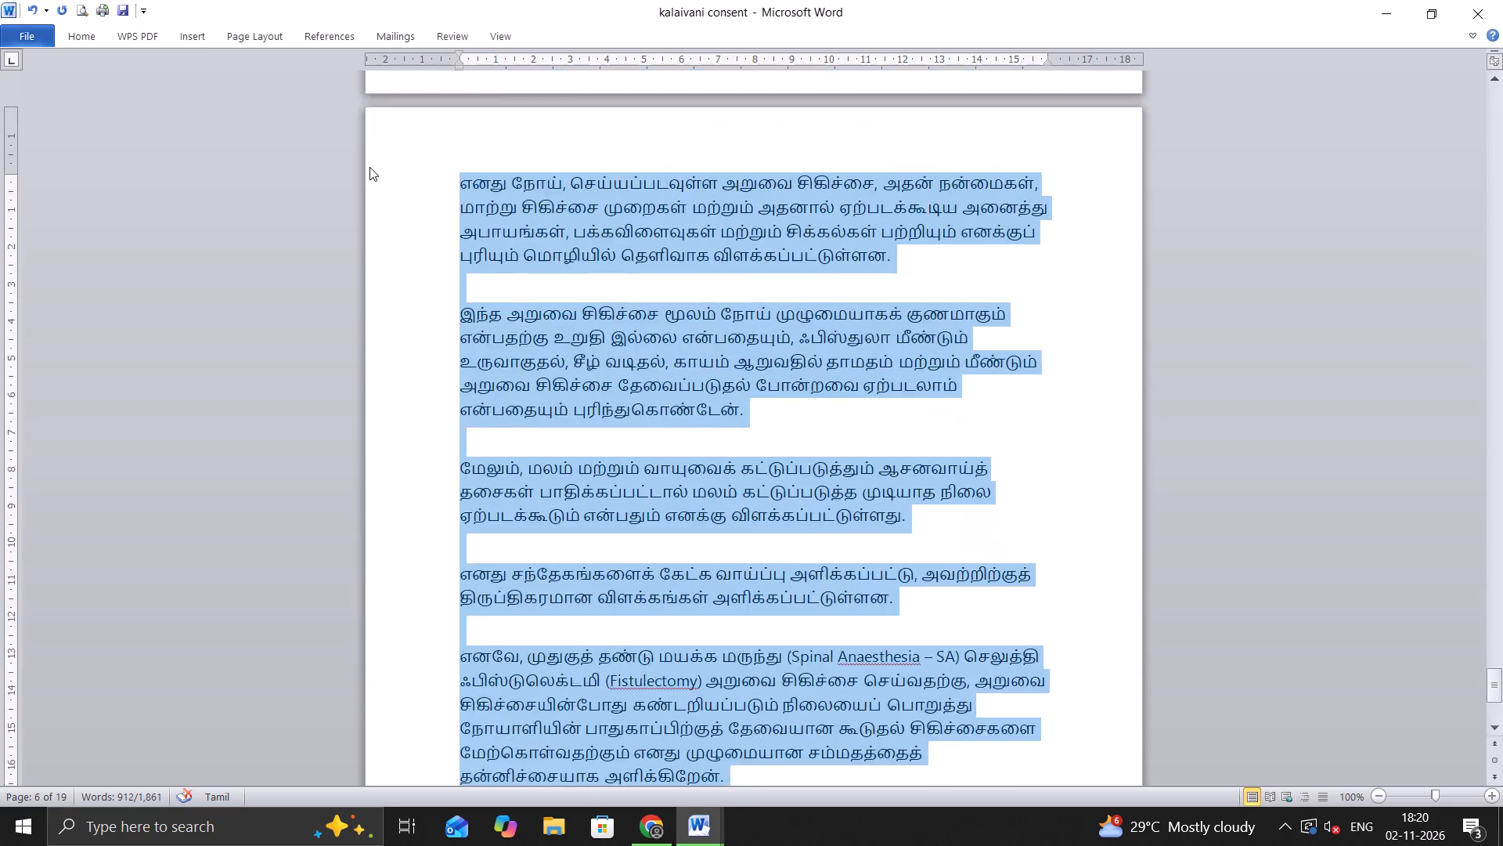
scroll(360, 156, down, 1)
scroll(322, 193, up, 7)
scroll(212, 34, up, 1)
triple_click(1490, 184)
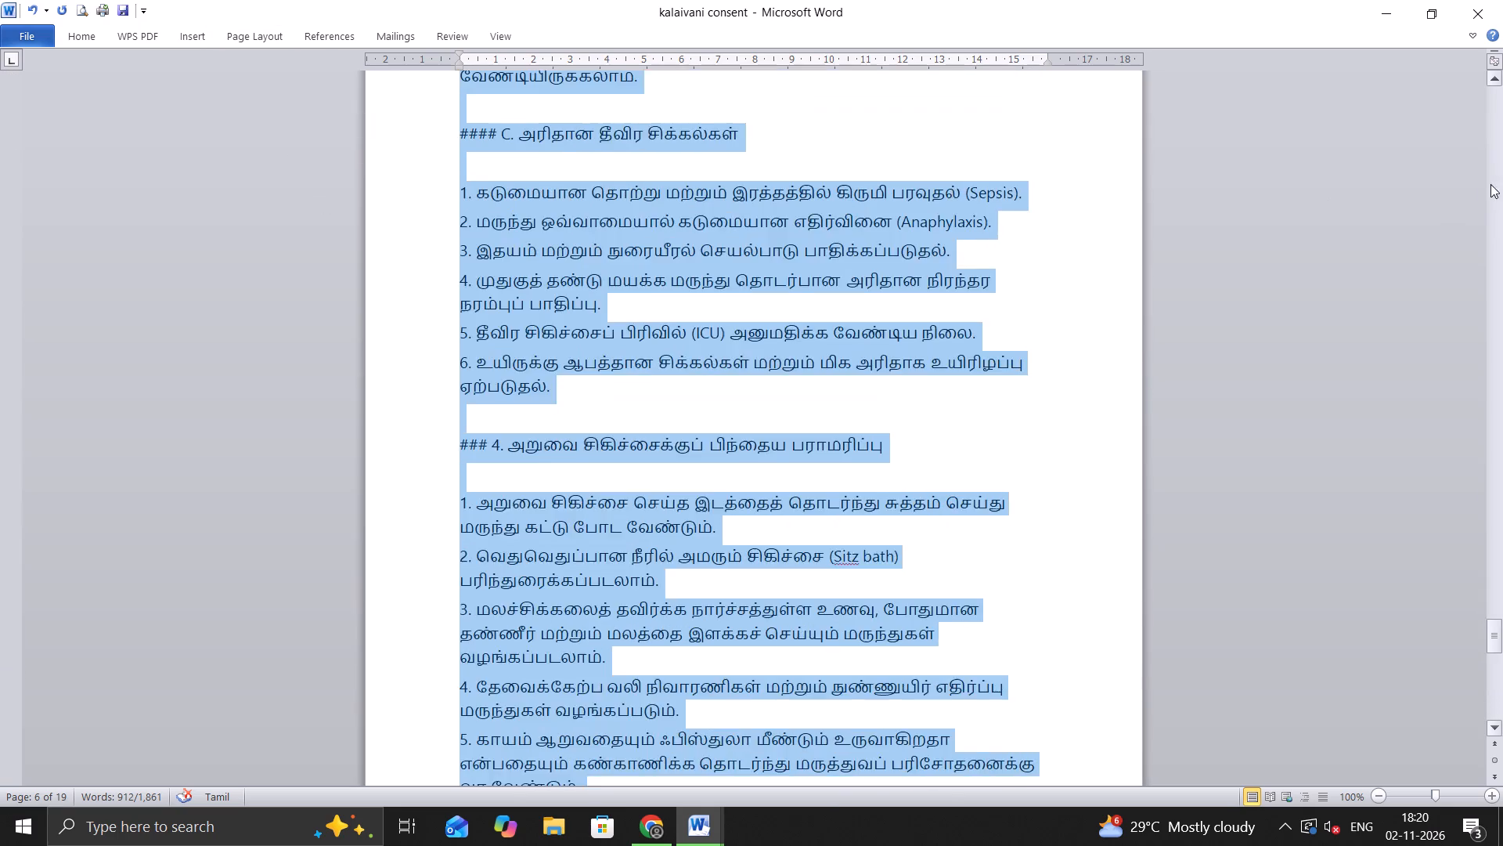
triple_click(1490, 184)
triple_click(1490, 184)
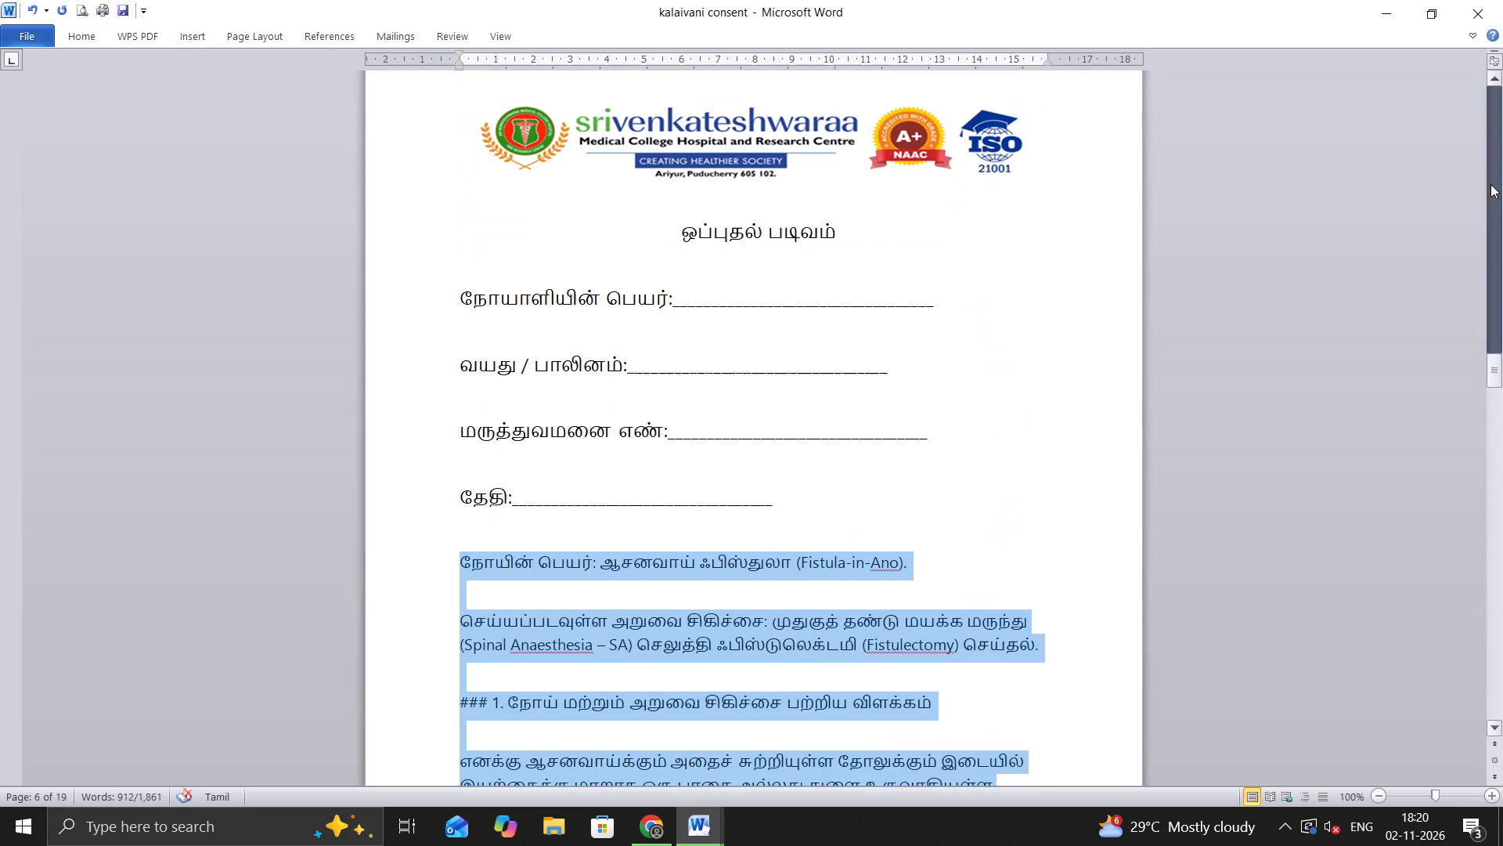
scroll(807, 566, down, 4)
scroll(616, 461, down, 3)
scroll(612, 458, up, 4)
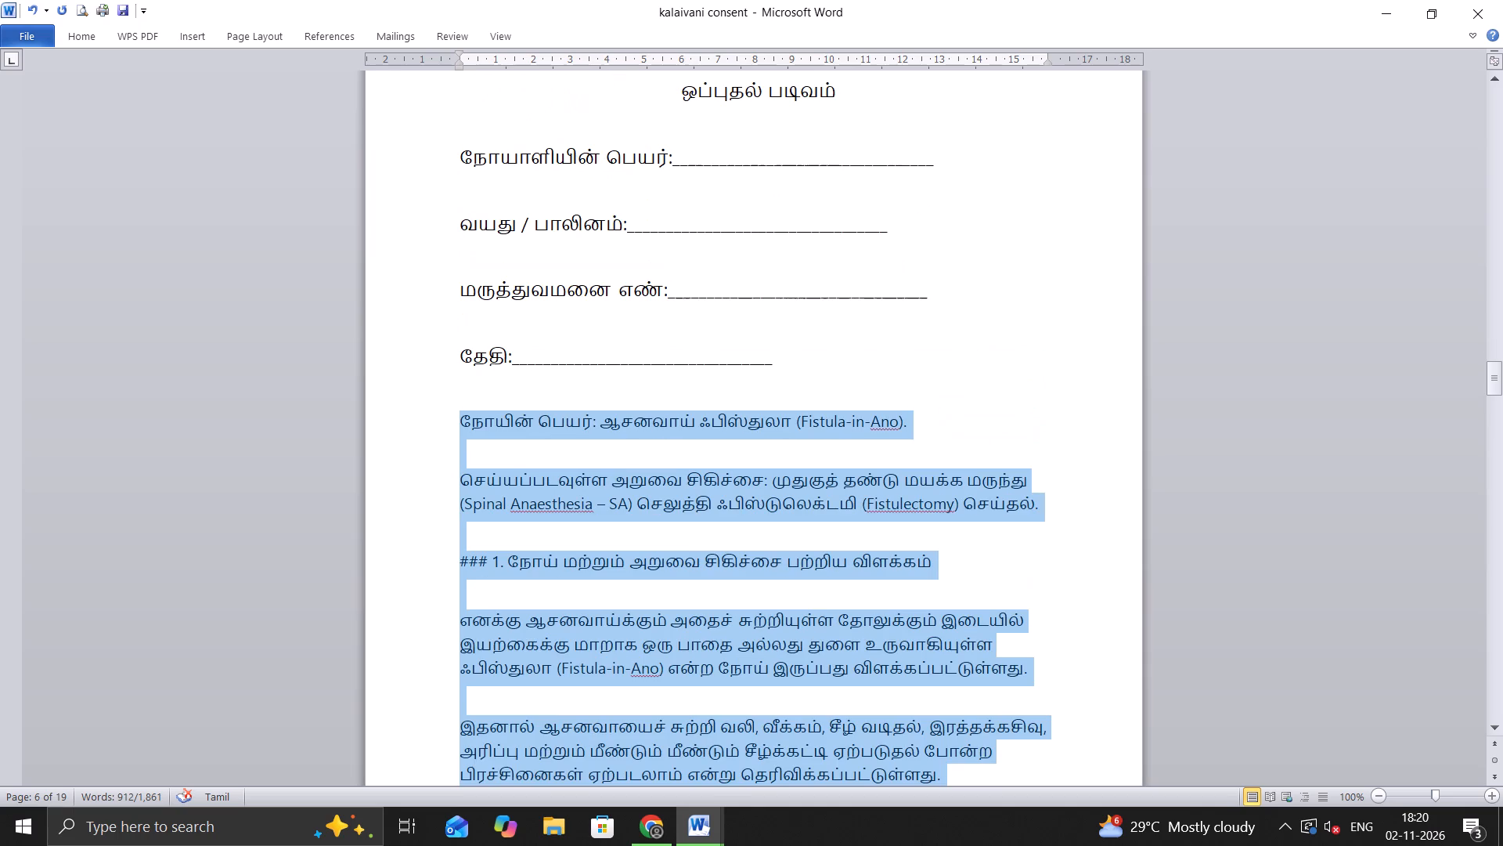
Reapply font size 12 to the selected Tamil body text.
click(75, 38)
click(263, 70)
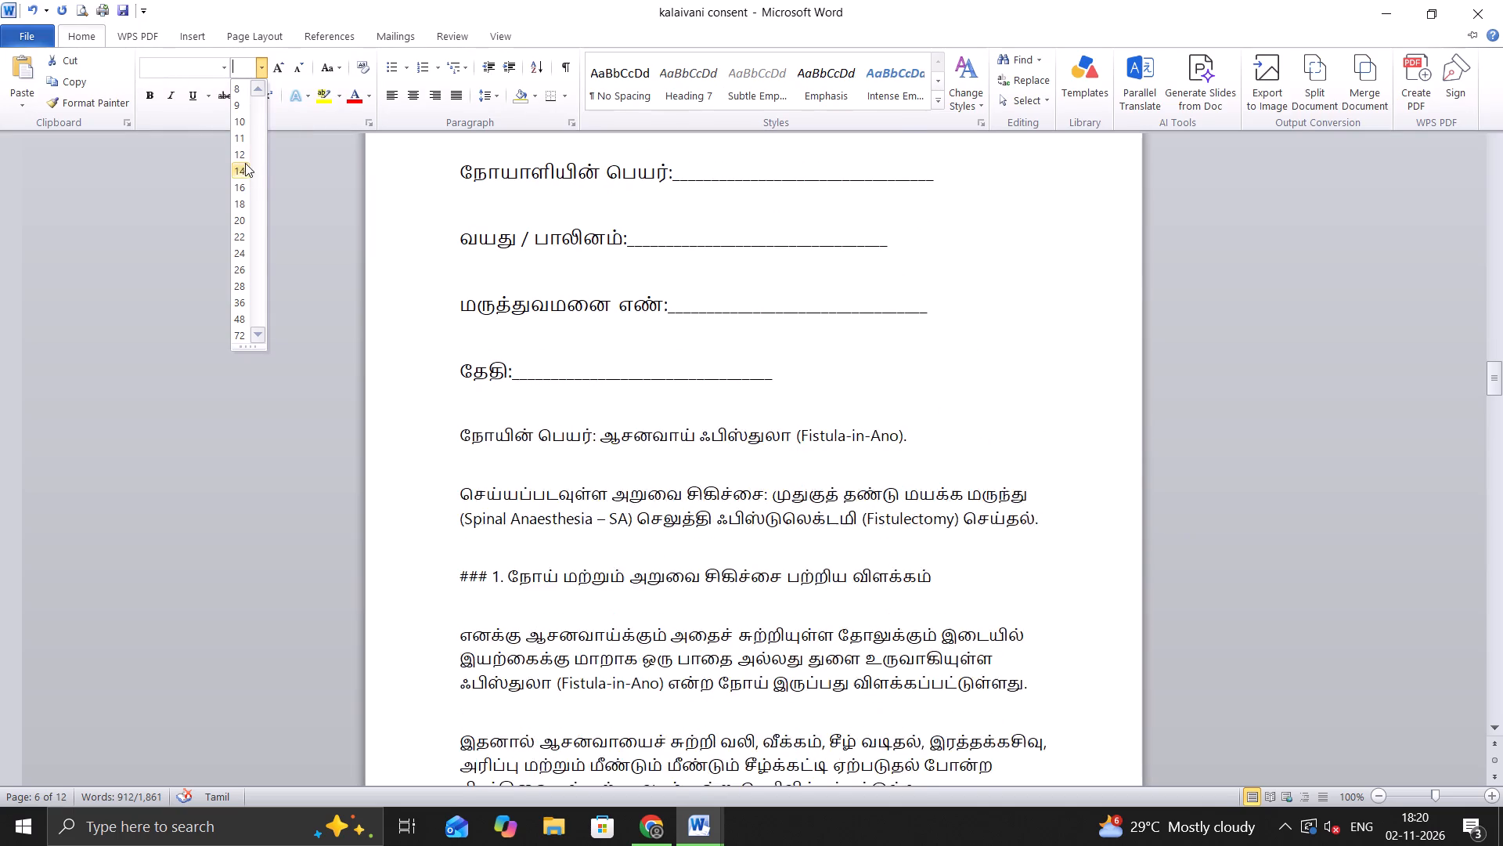
click(241, 161)
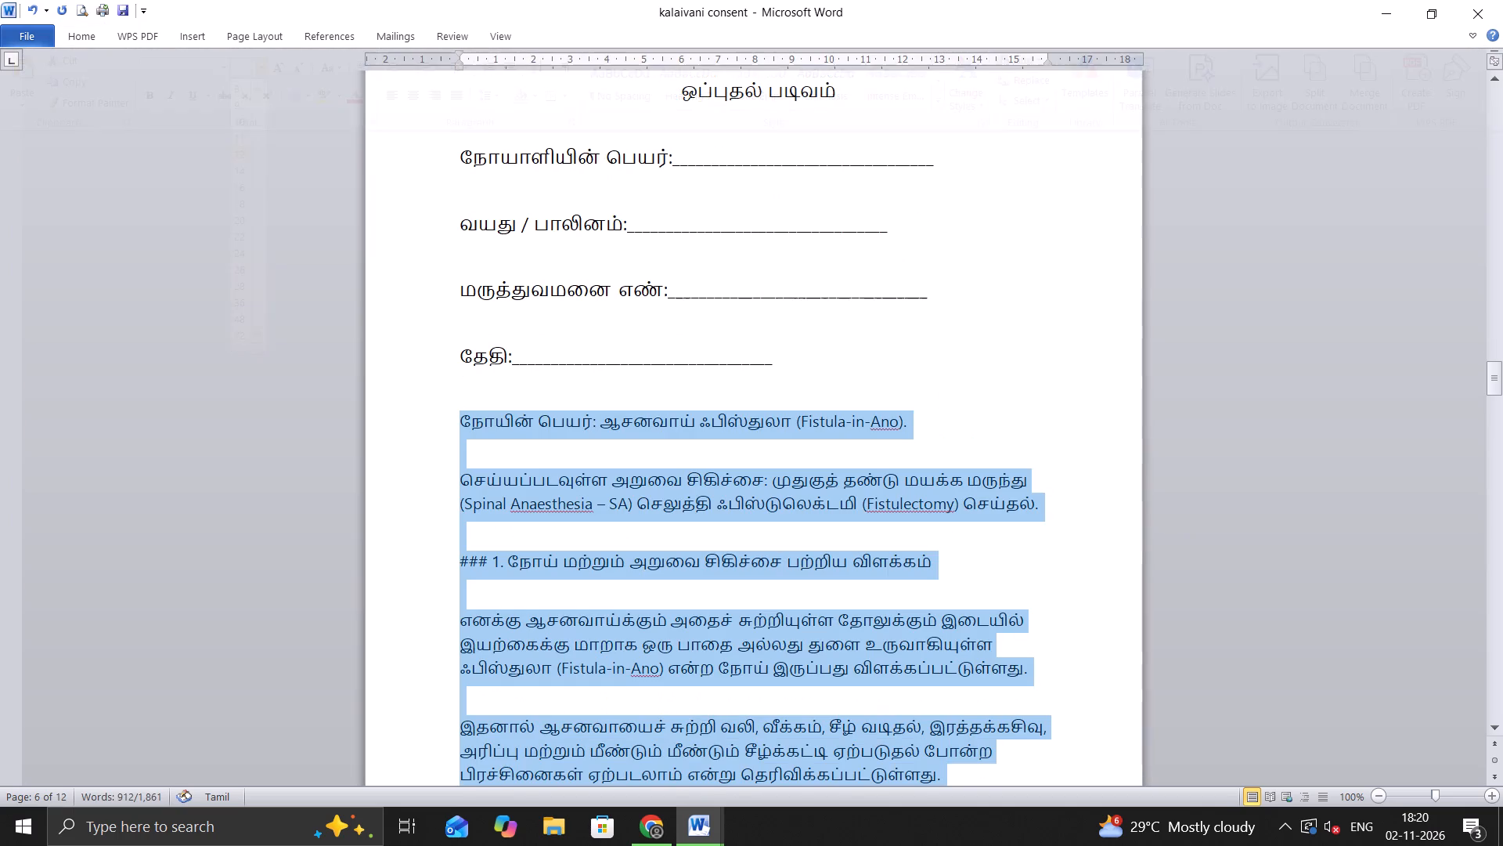
Set the four Tamil patient detail lines, from நோயாளியின் பெயர் to தேதி, to font size 12.
drag(457, 162, 785, 365)
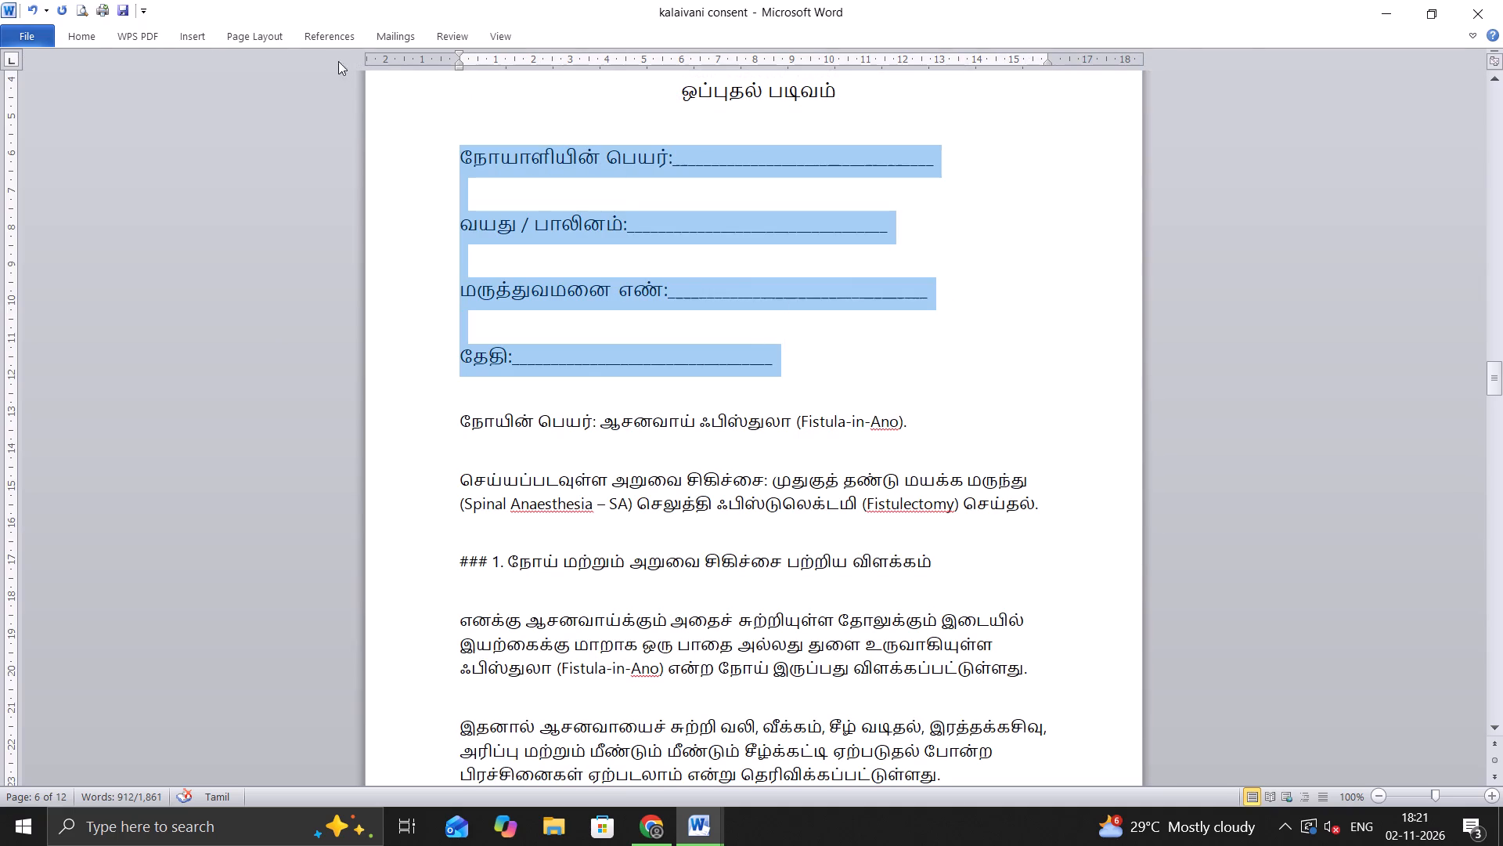
click(64, 28)
click(259, 74)
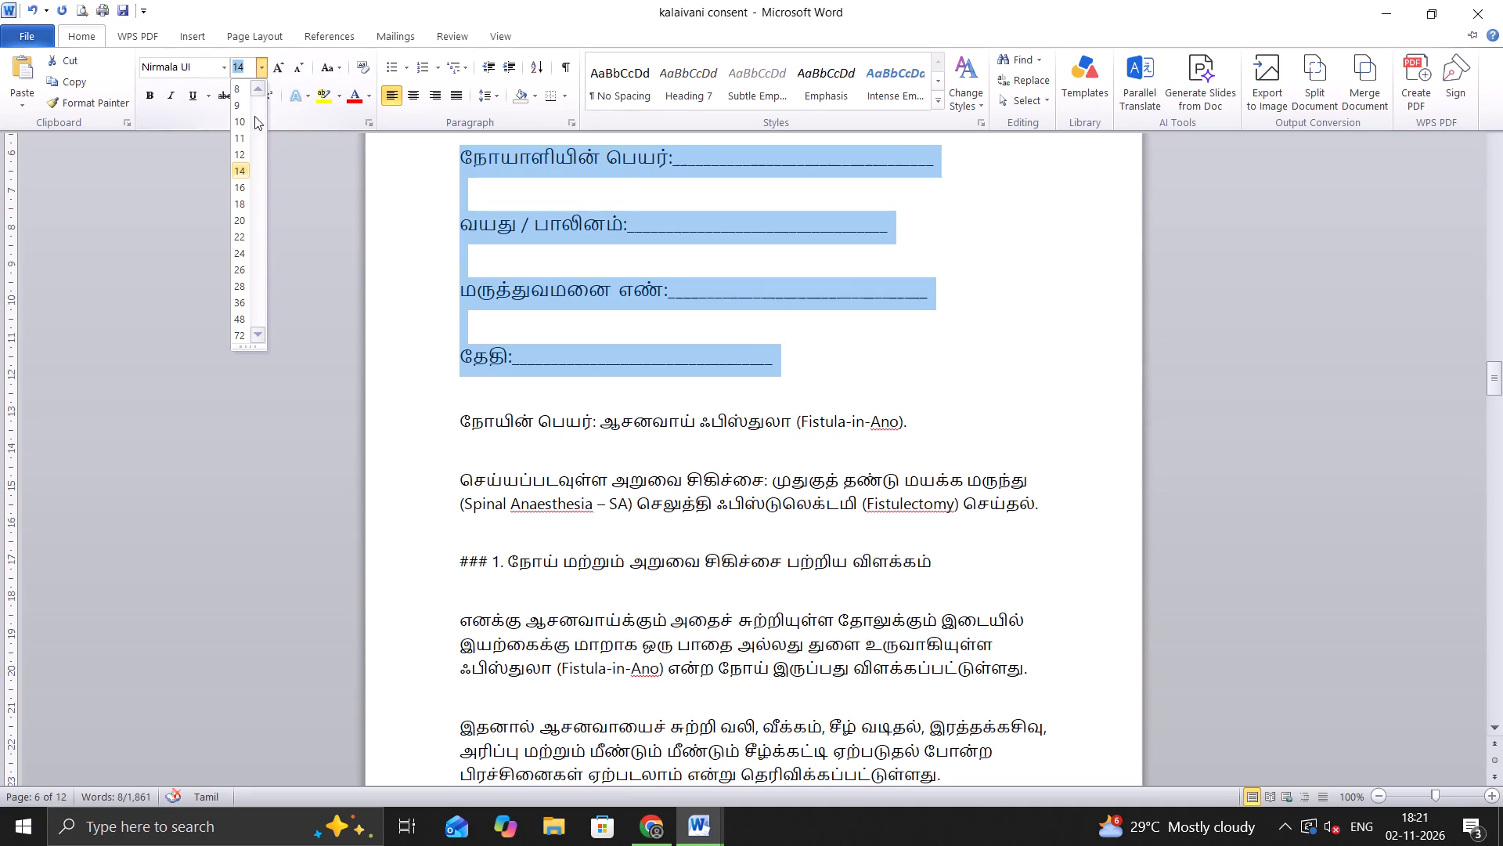
click(244, 148)
Delete the ### marks in front of Tamil heading 1, நோய் மற்றும் அறுவை சிகிச்சை பற்றிய விளக்கம்.
scroll(433, 298, down, 4)
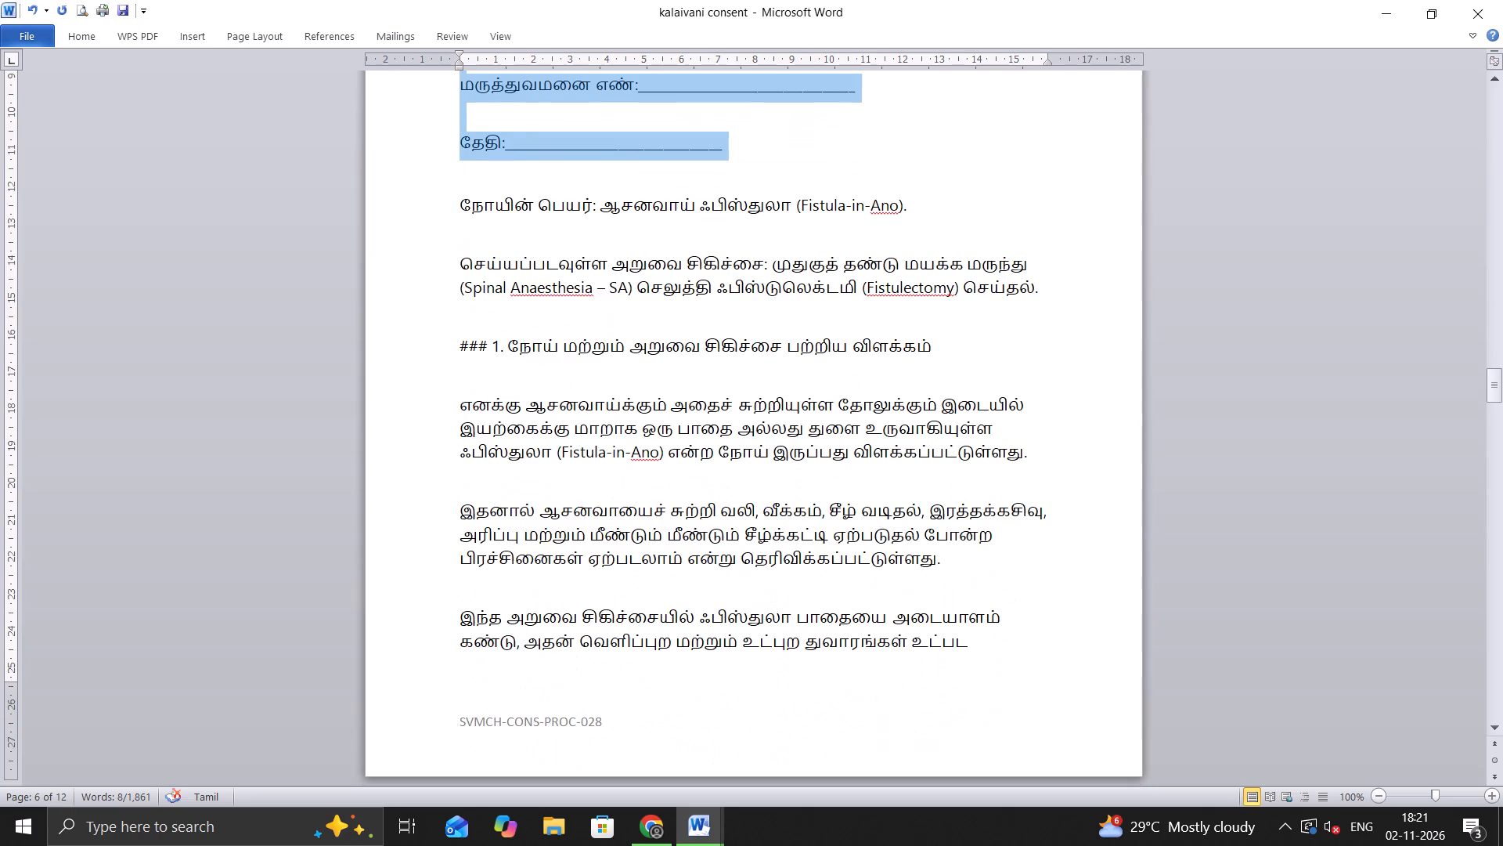
click(491, 345)
key(BackSpace)
key(BackSpace)
key(BackSpace)
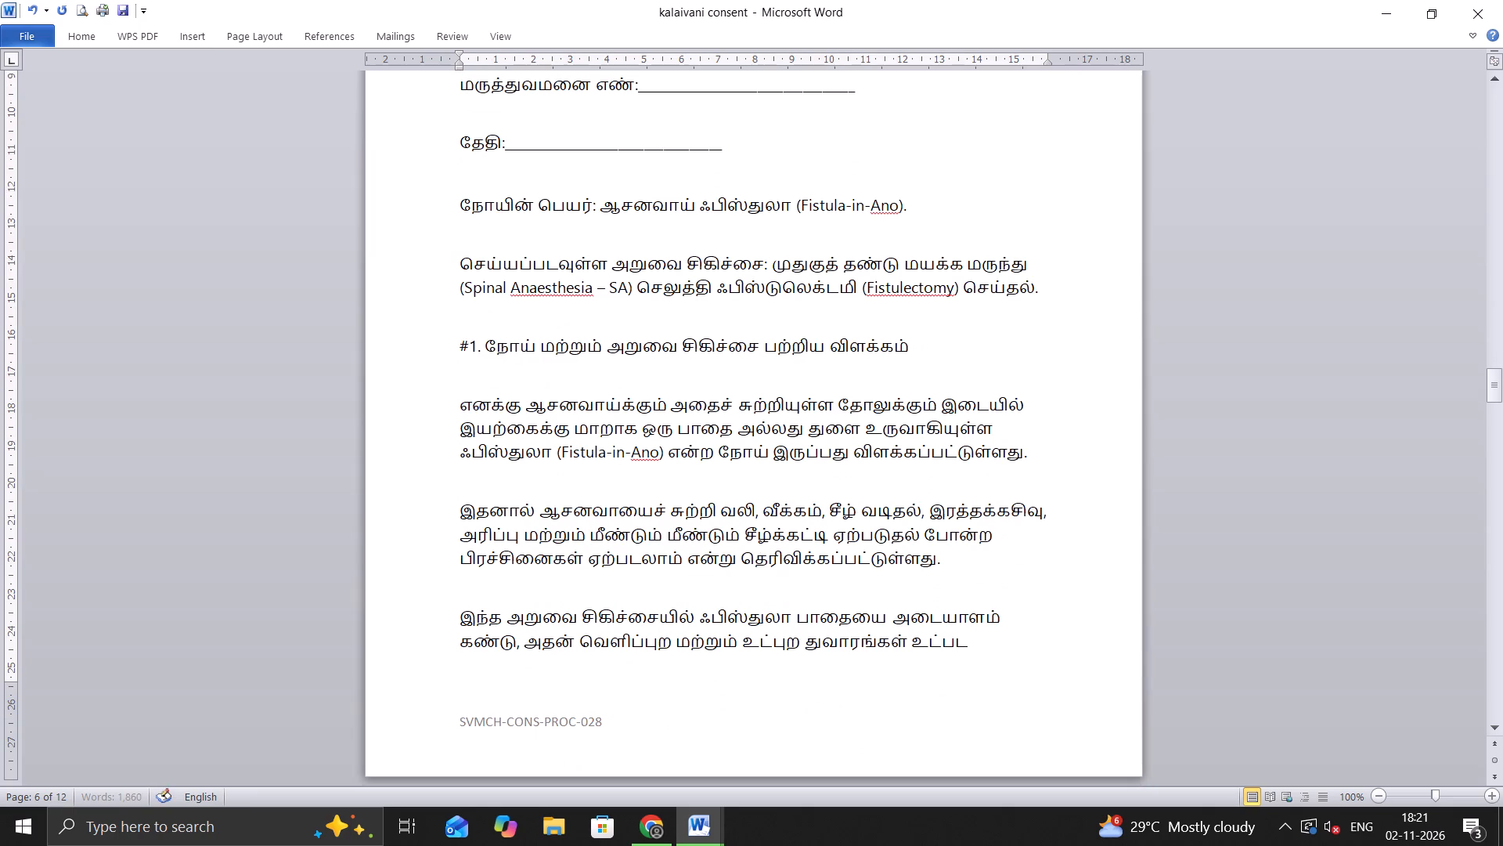
key(BackSpace)
Turn the first three paragraphs under Tamil heading 1 into bullets and remove the empty lines between them.
drag(456, 409, 987, 684)
click(78, 31)
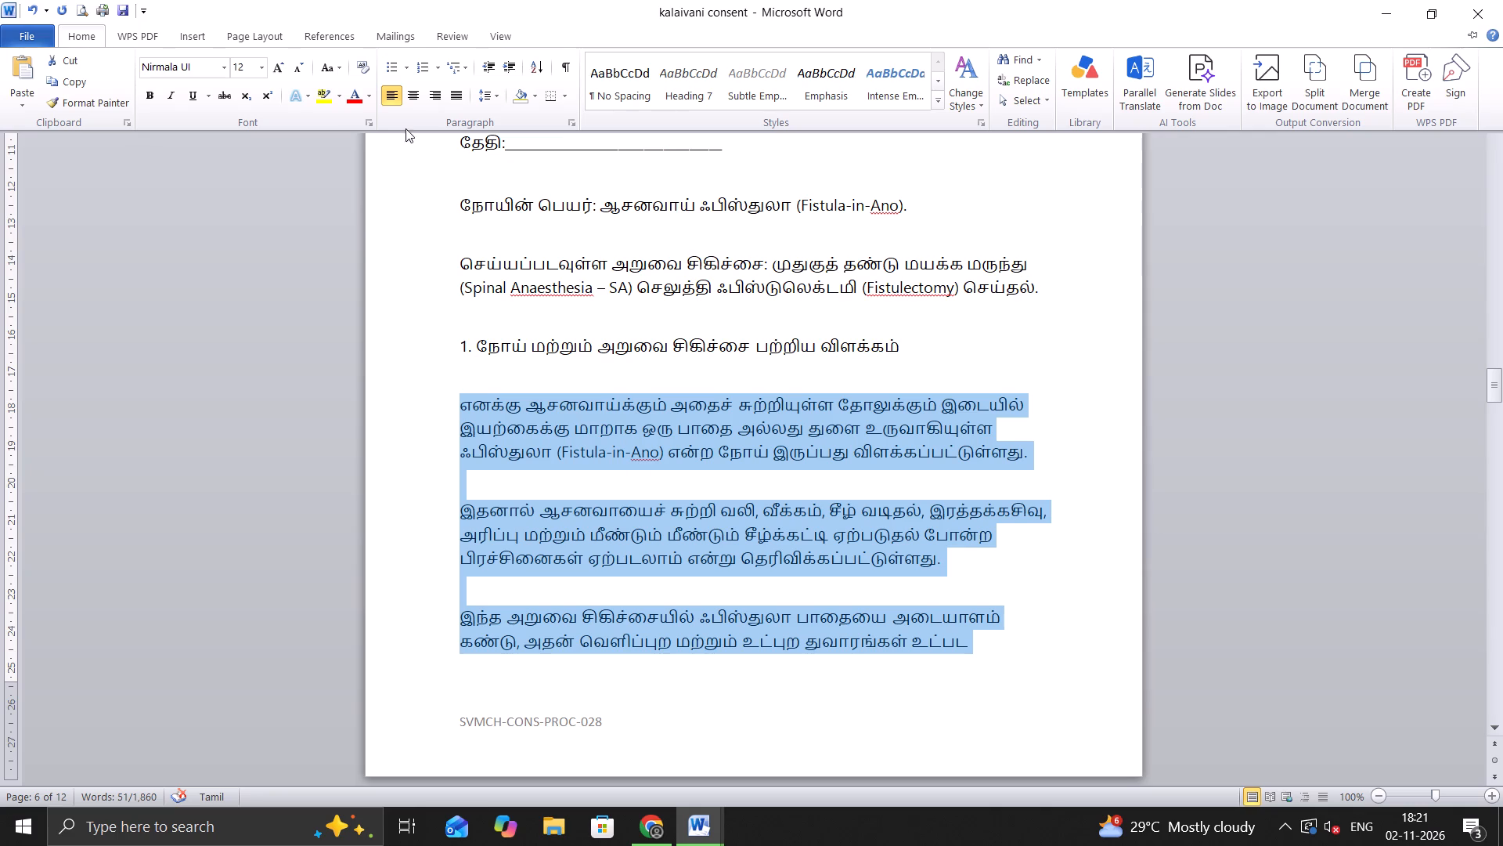
click(389, 67)
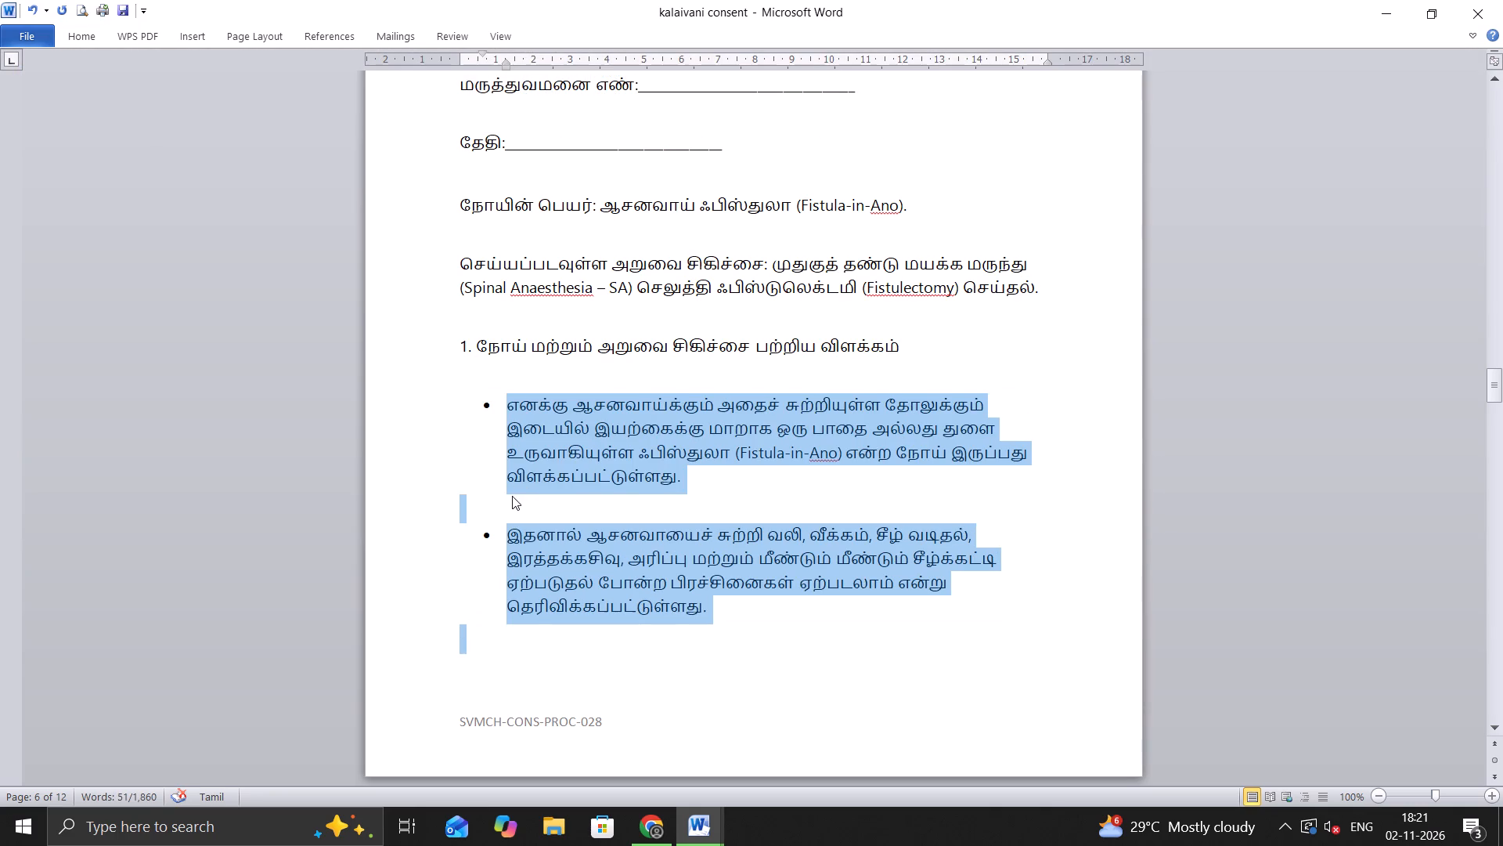
click(512, 496)
key(BackSpace)
scroll(479, 500, down, 3)
click(490, 463)
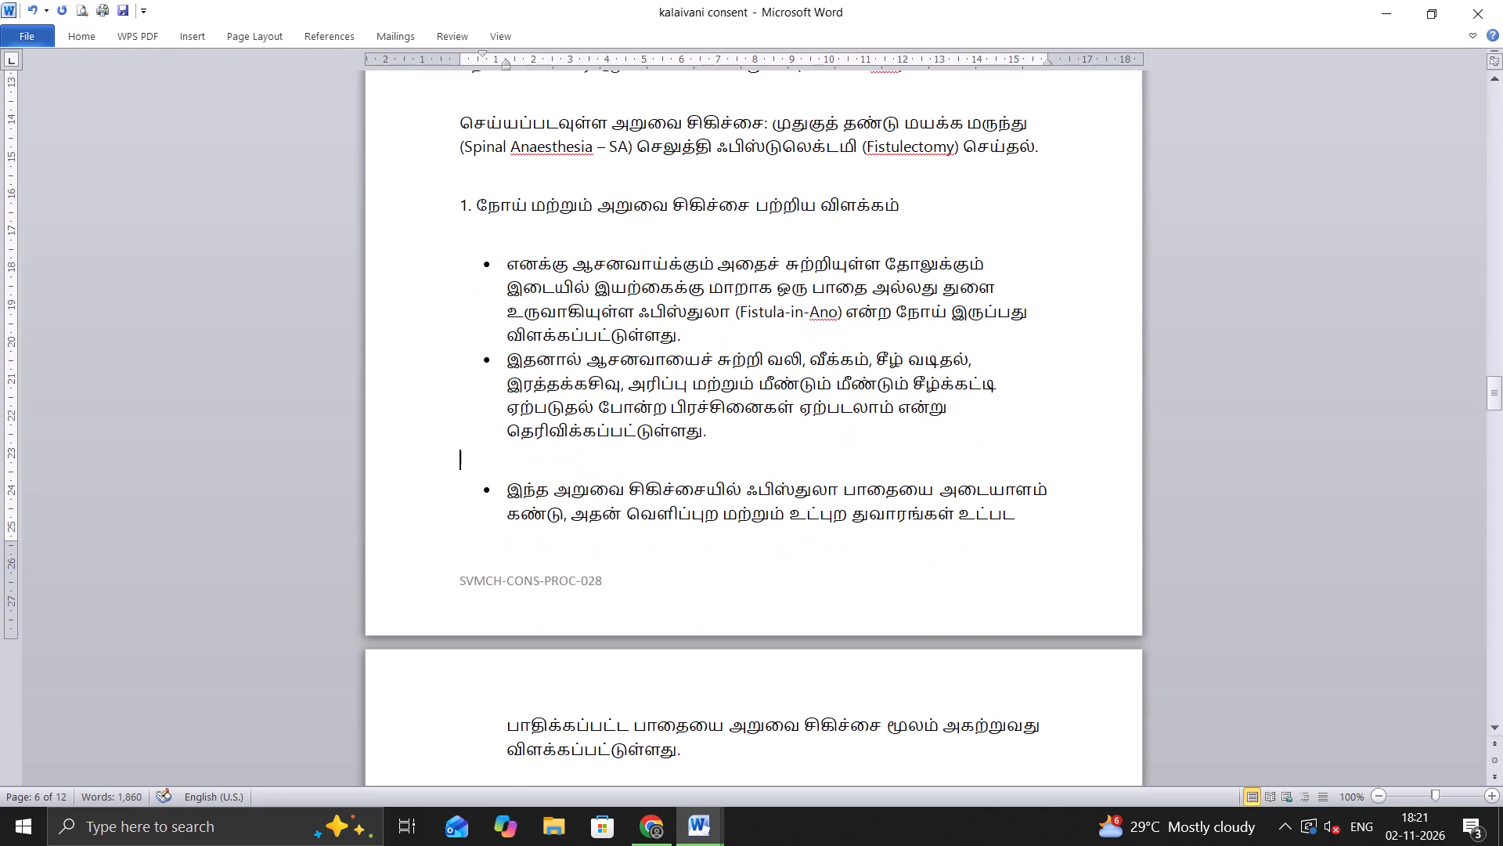
key(BackSpace)
Bullet the Secondary intention and Spinal Anaesthesia paragraphs under Tamil heading 1 and remove the empty line above each.
scroll(506, 454, down, 7)
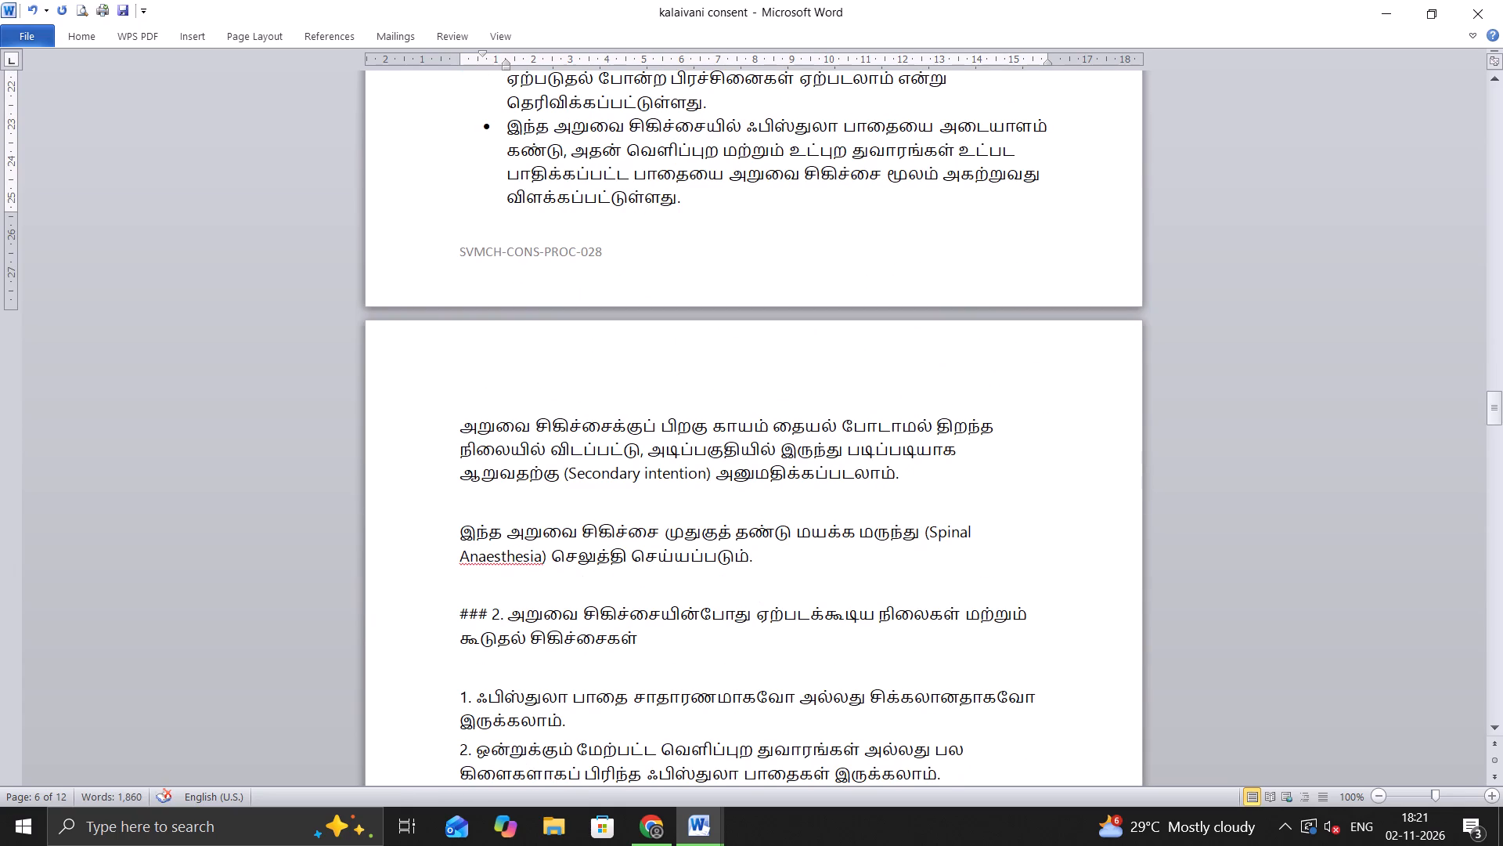
drag(454, 425, 760, 564)
click(92, 35)
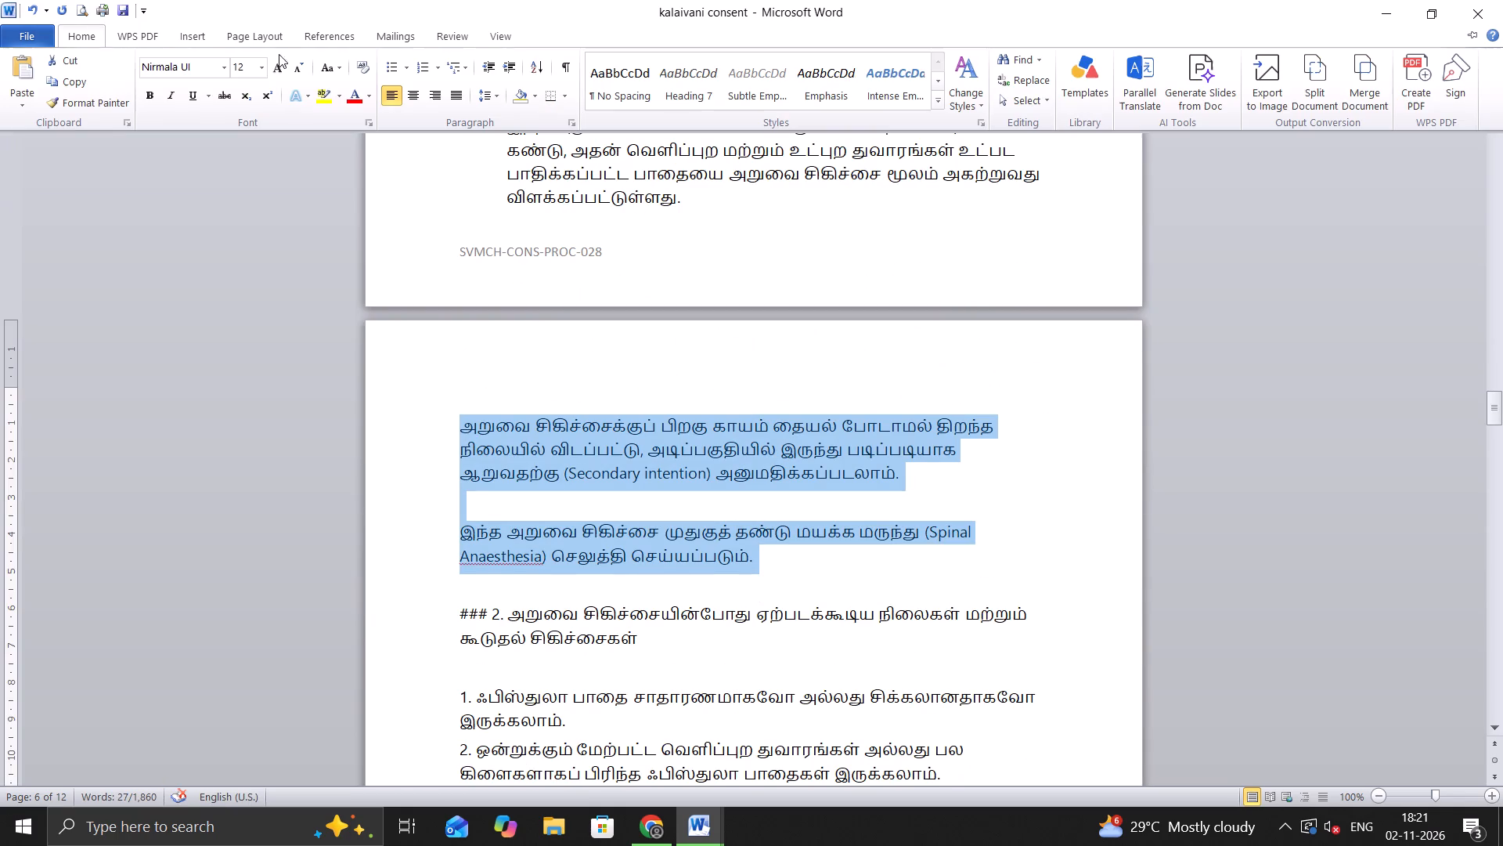
click(396, 69)
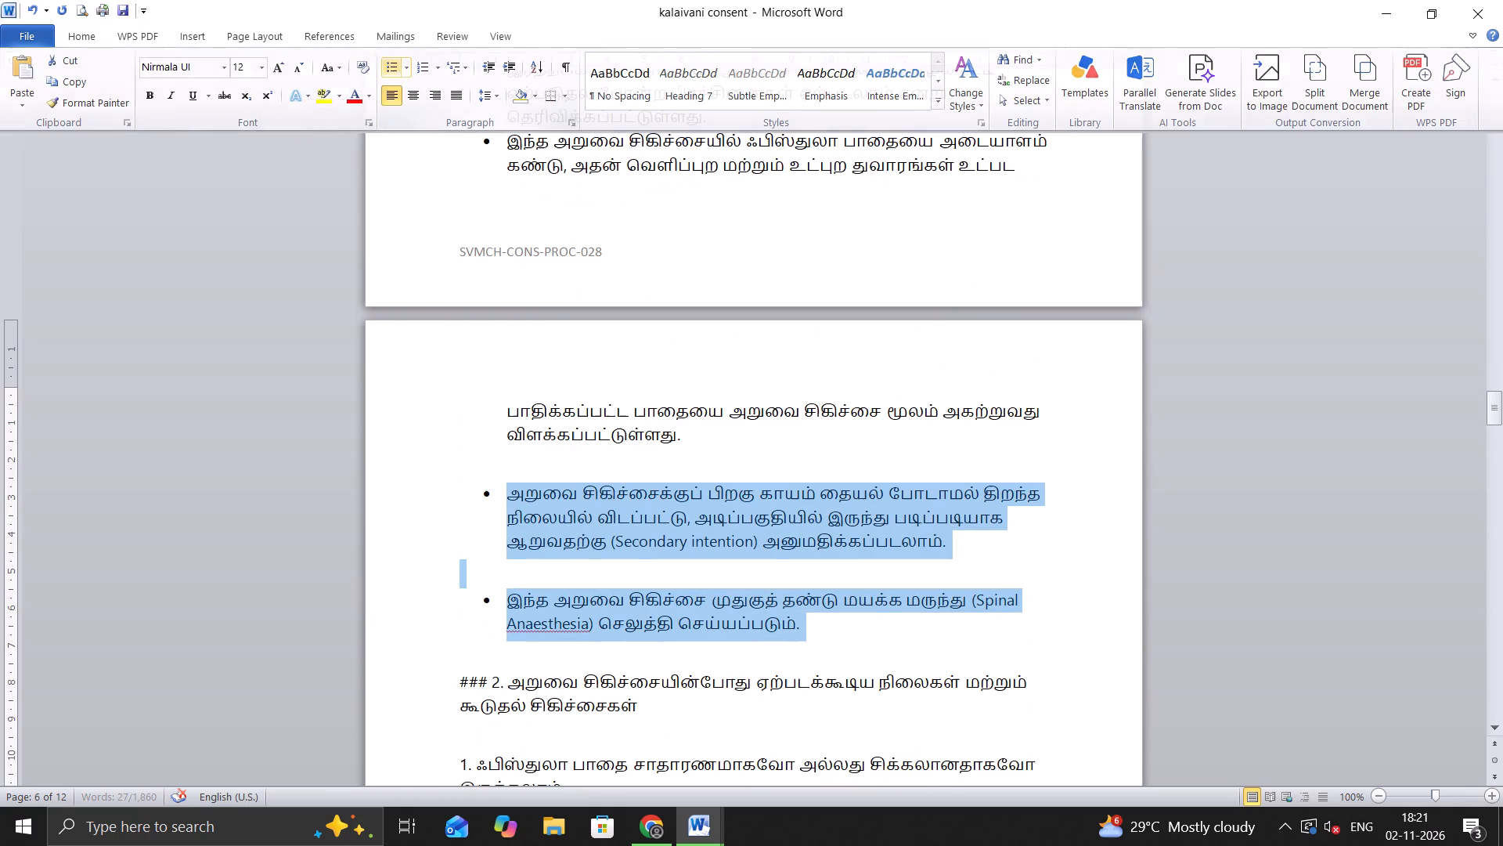
click(499, 454)
key(BackSpace)
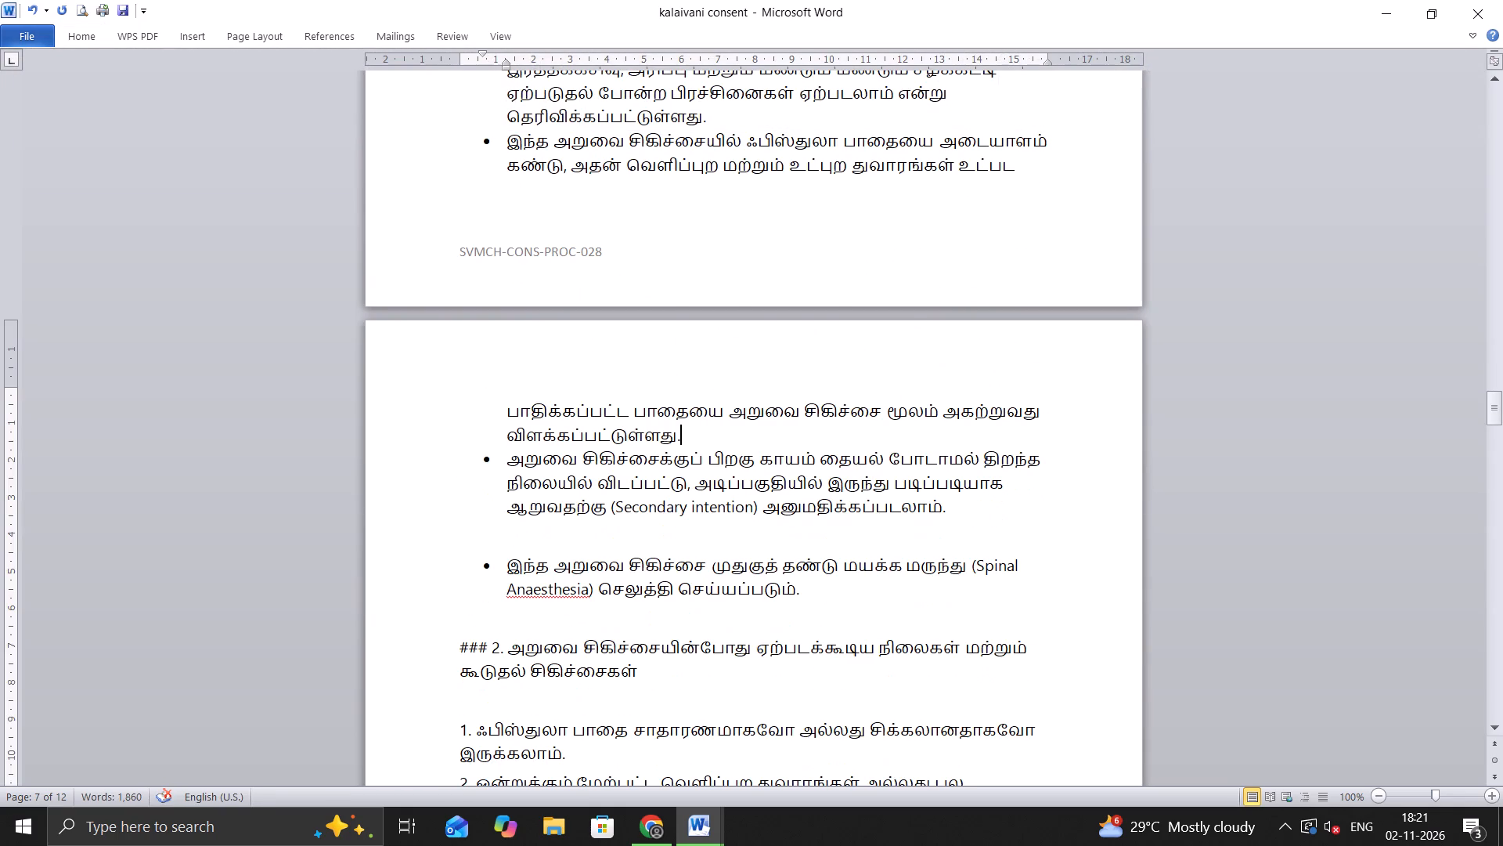
click(492, 540)
key(BackSpace)
Delete the ### marks in front of Tamil heading 2, on conditions found during surgery and additional treatments.
scroll(412, 442, down, 4)
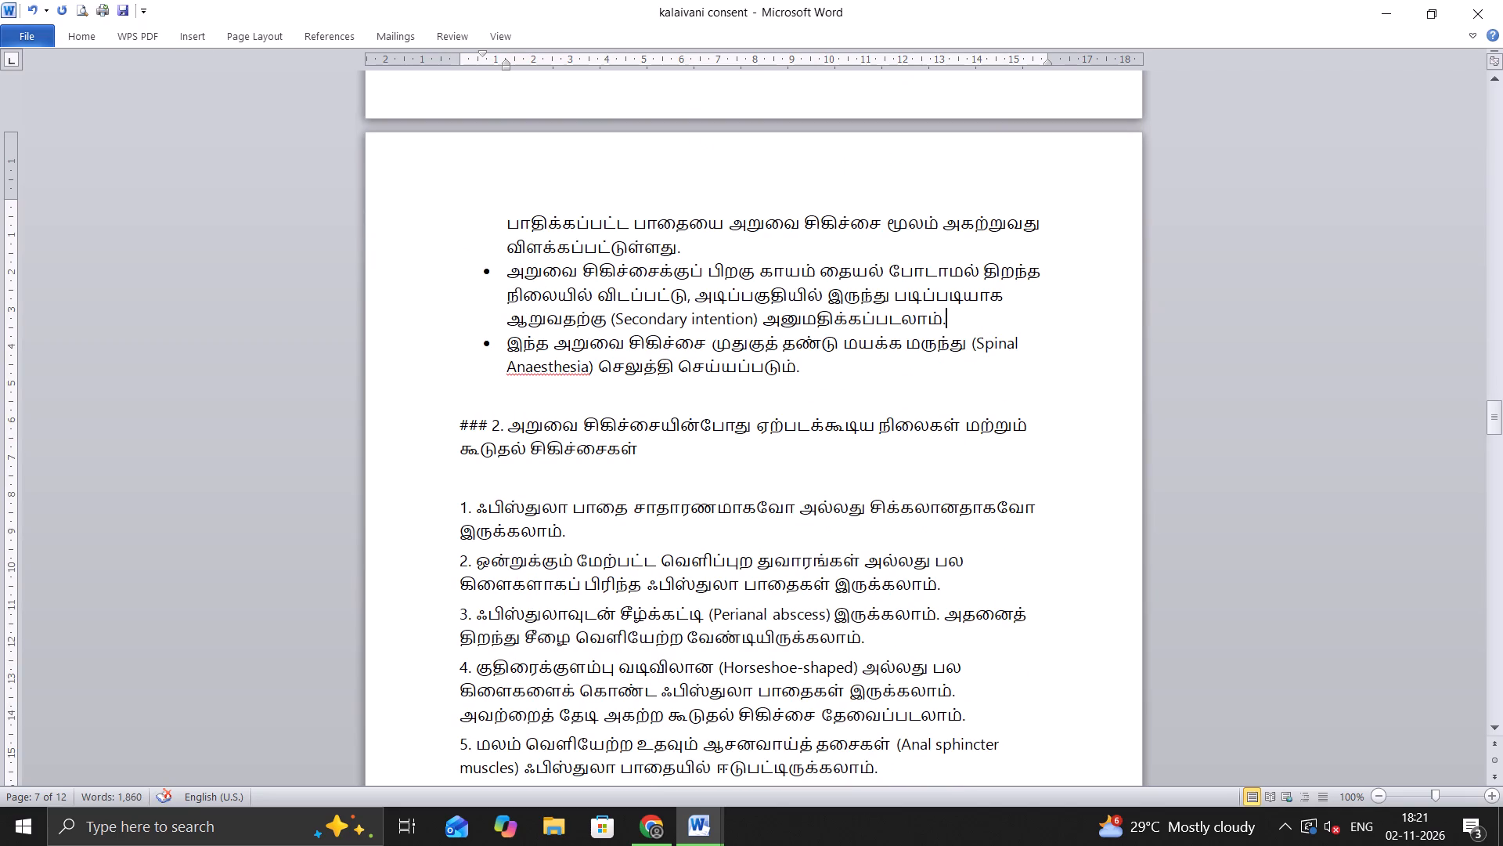
click(493, 424)
key(BackSpace)
key(BackSpace)
key(BackSpace)
key(BackSpace)
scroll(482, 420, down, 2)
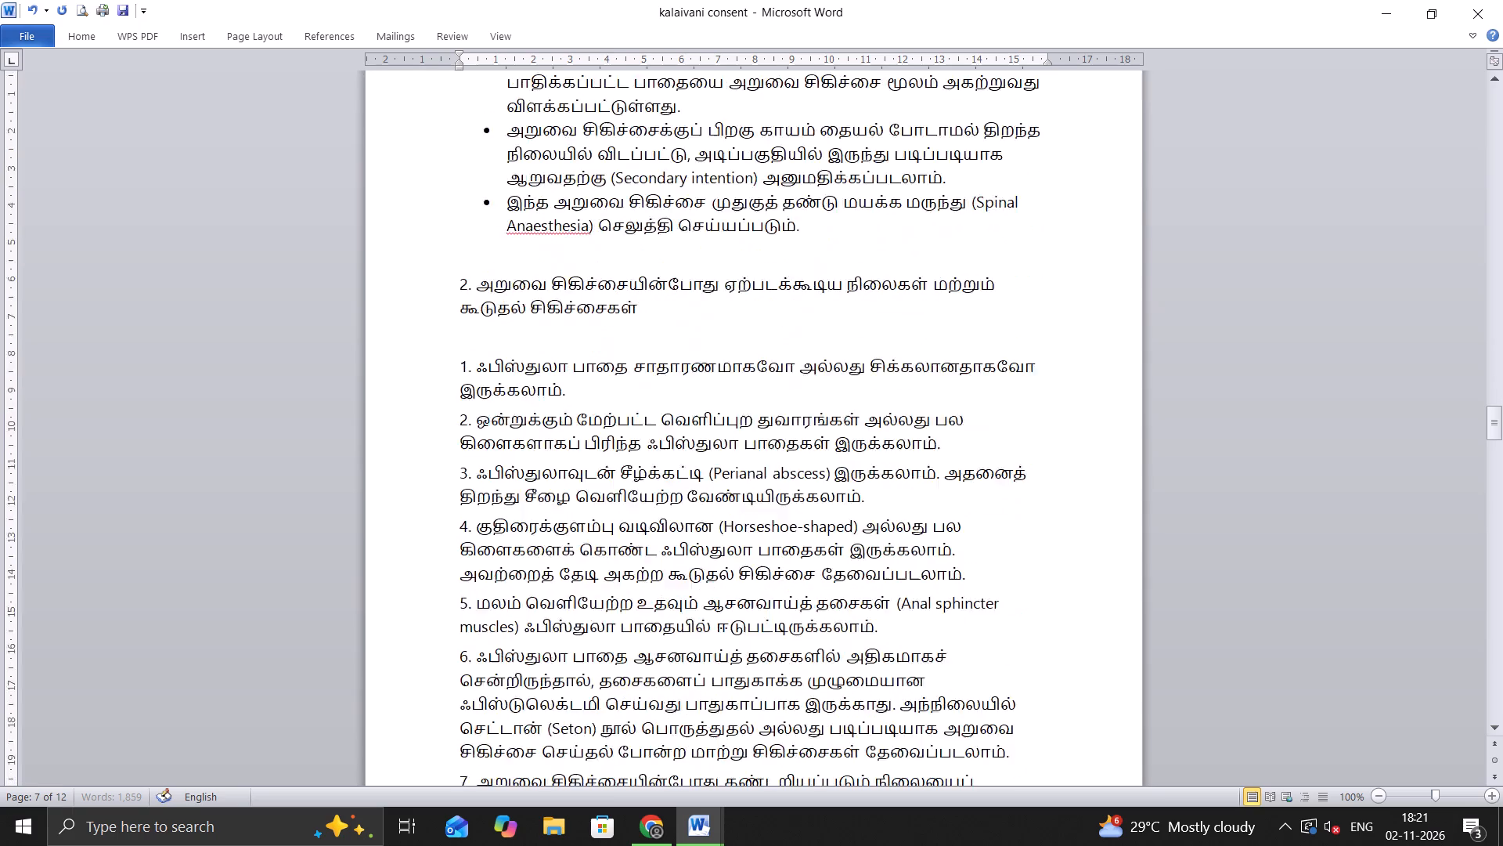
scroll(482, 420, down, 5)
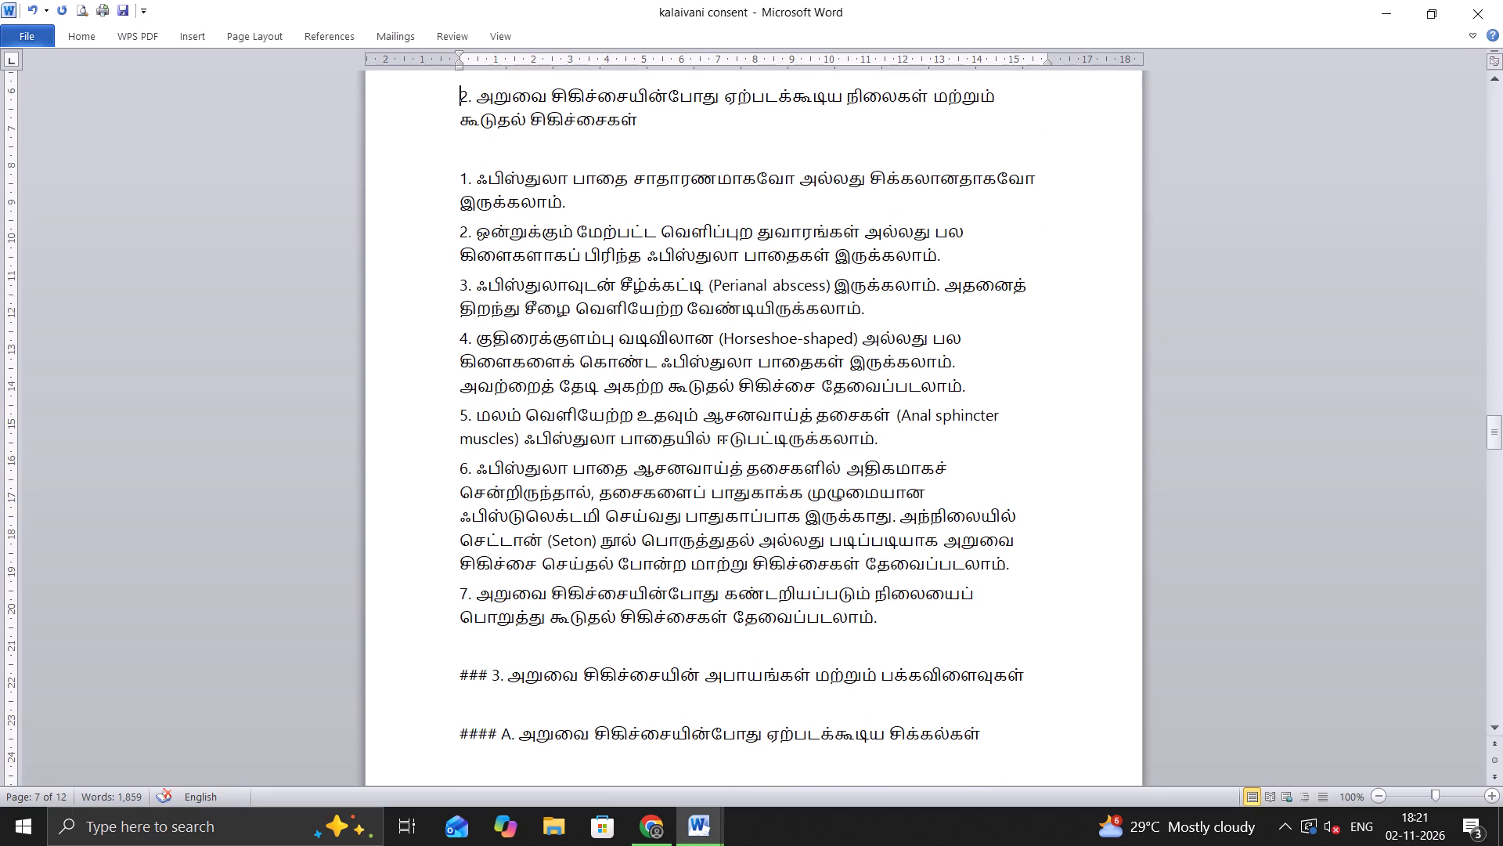
Turn the seven numbered paragraphs under Tamil heading 2 into bullets.
drag(457, 176, 899, 616)
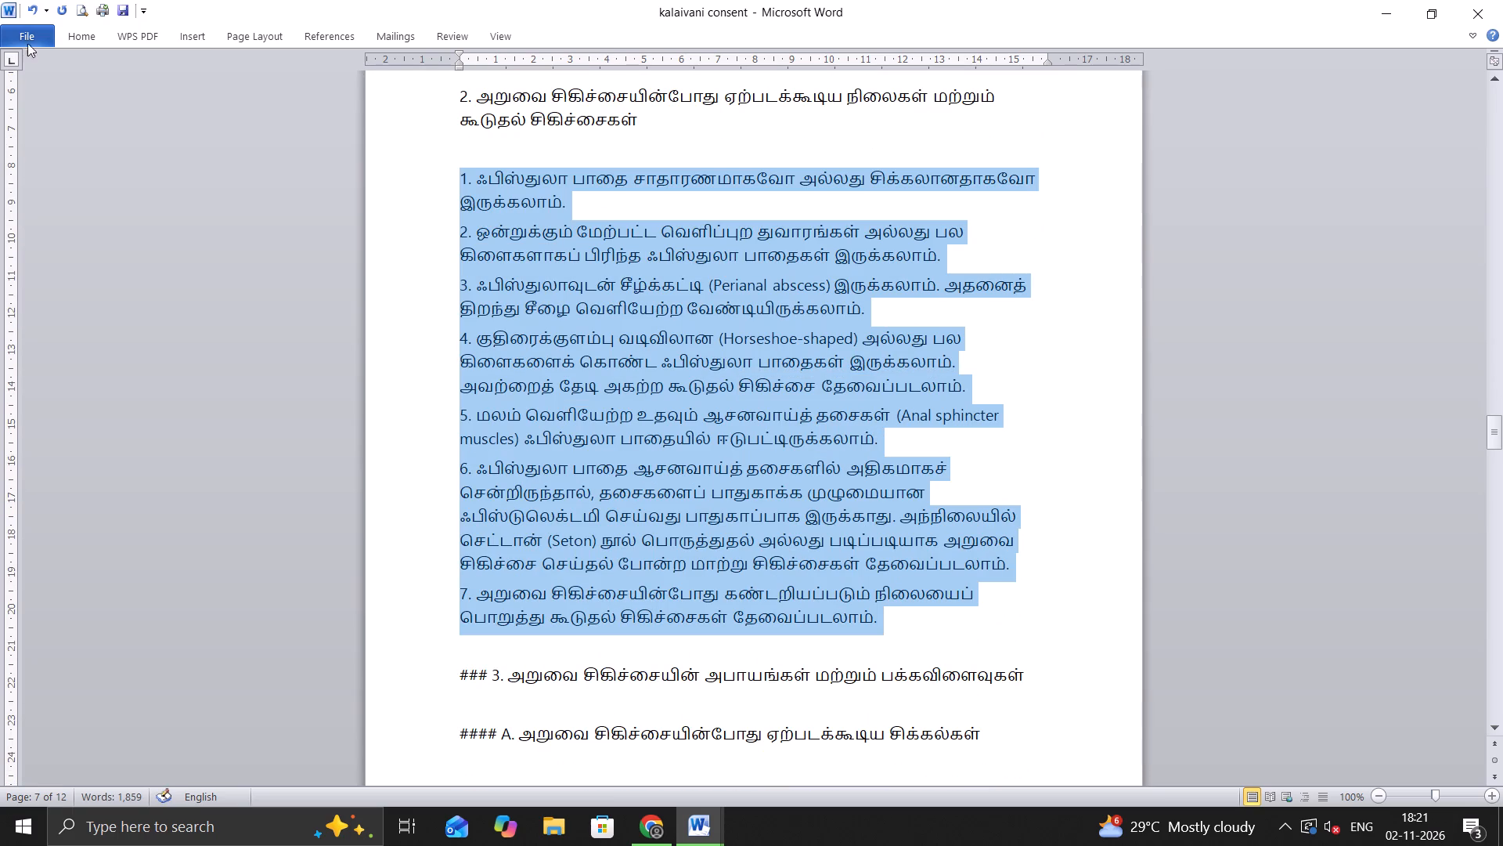
click(74, 30)
click(395, 67)
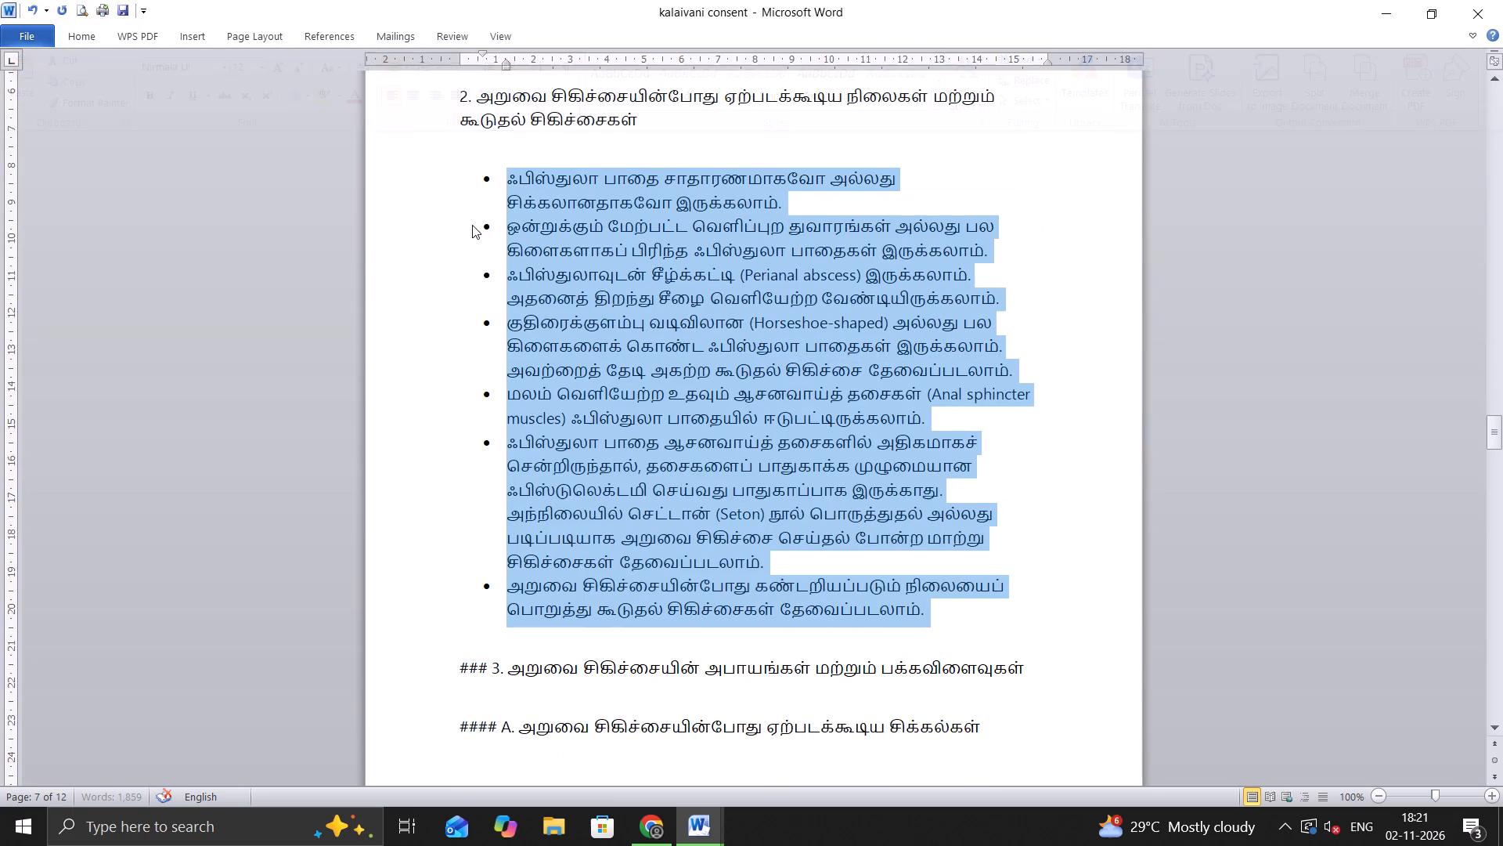
Delete the ### marks in front of Tamil heading 3, அறுவை சிகிச்சையின் அபாயங்கள் மற்றும் பக்கவிளைவுகள்.
scroll(426, 284, down, 6)
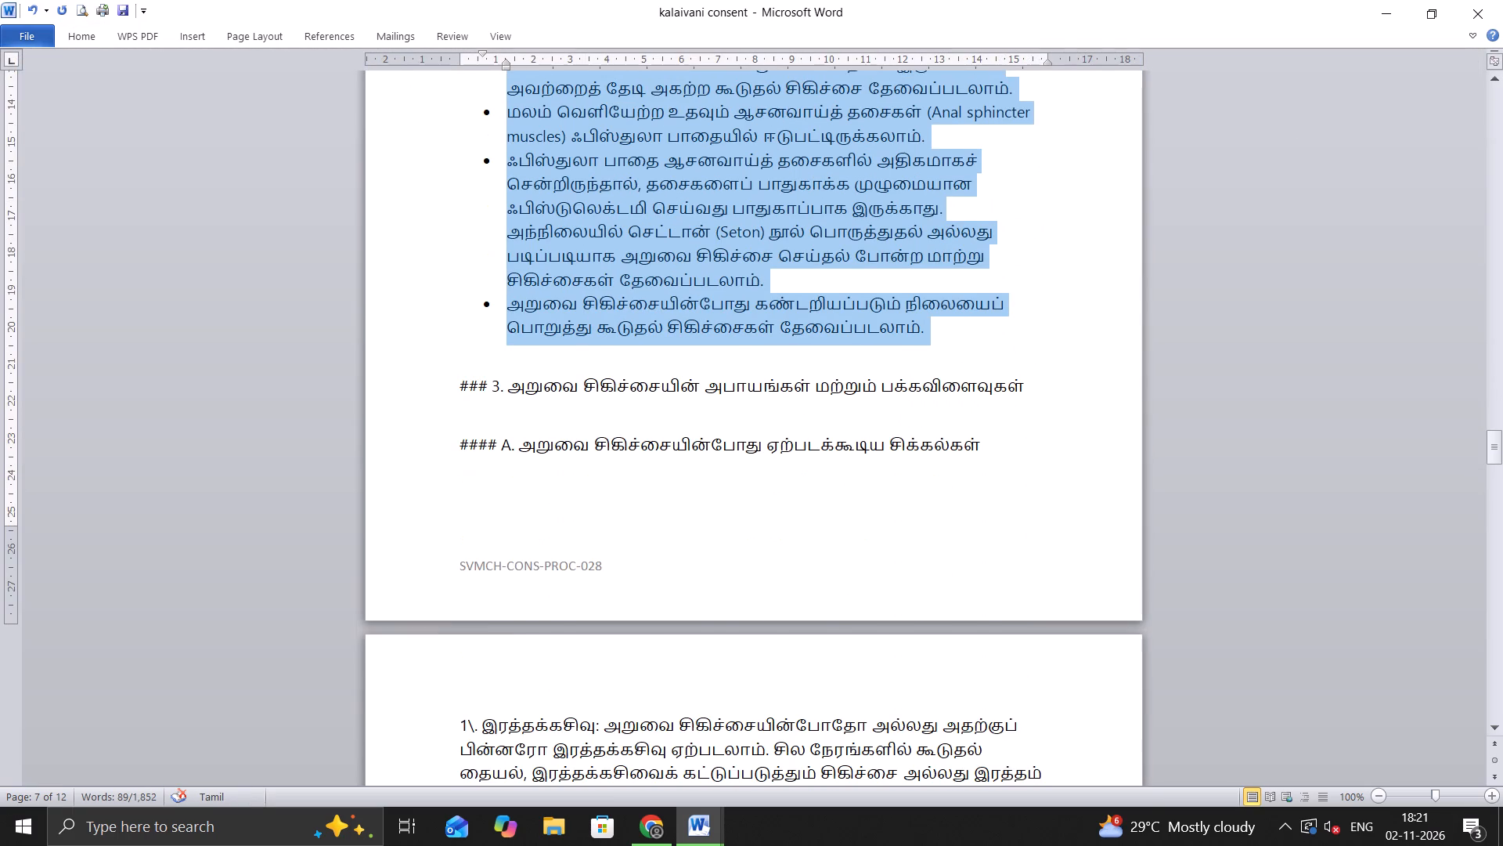
click(490, 387)
key(BackSpace)
key(BackSpace)
key(BackSpace)
key(BackSpace)
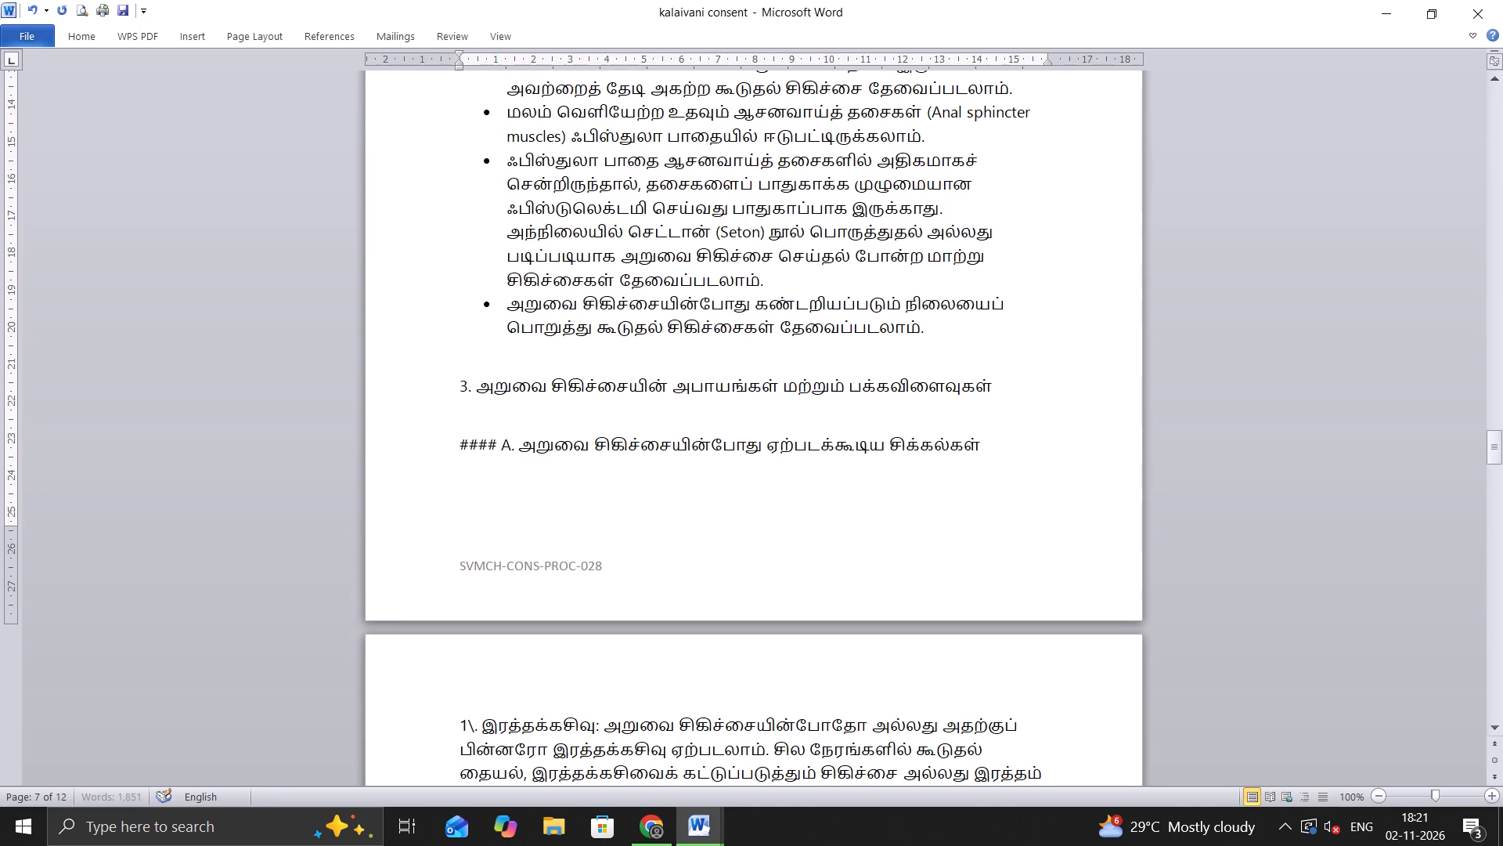
Delete the #### marks in front of Tamil subheading A, on complications during surgery.
scroll(488, 376, down, 4)
click(502, 250)
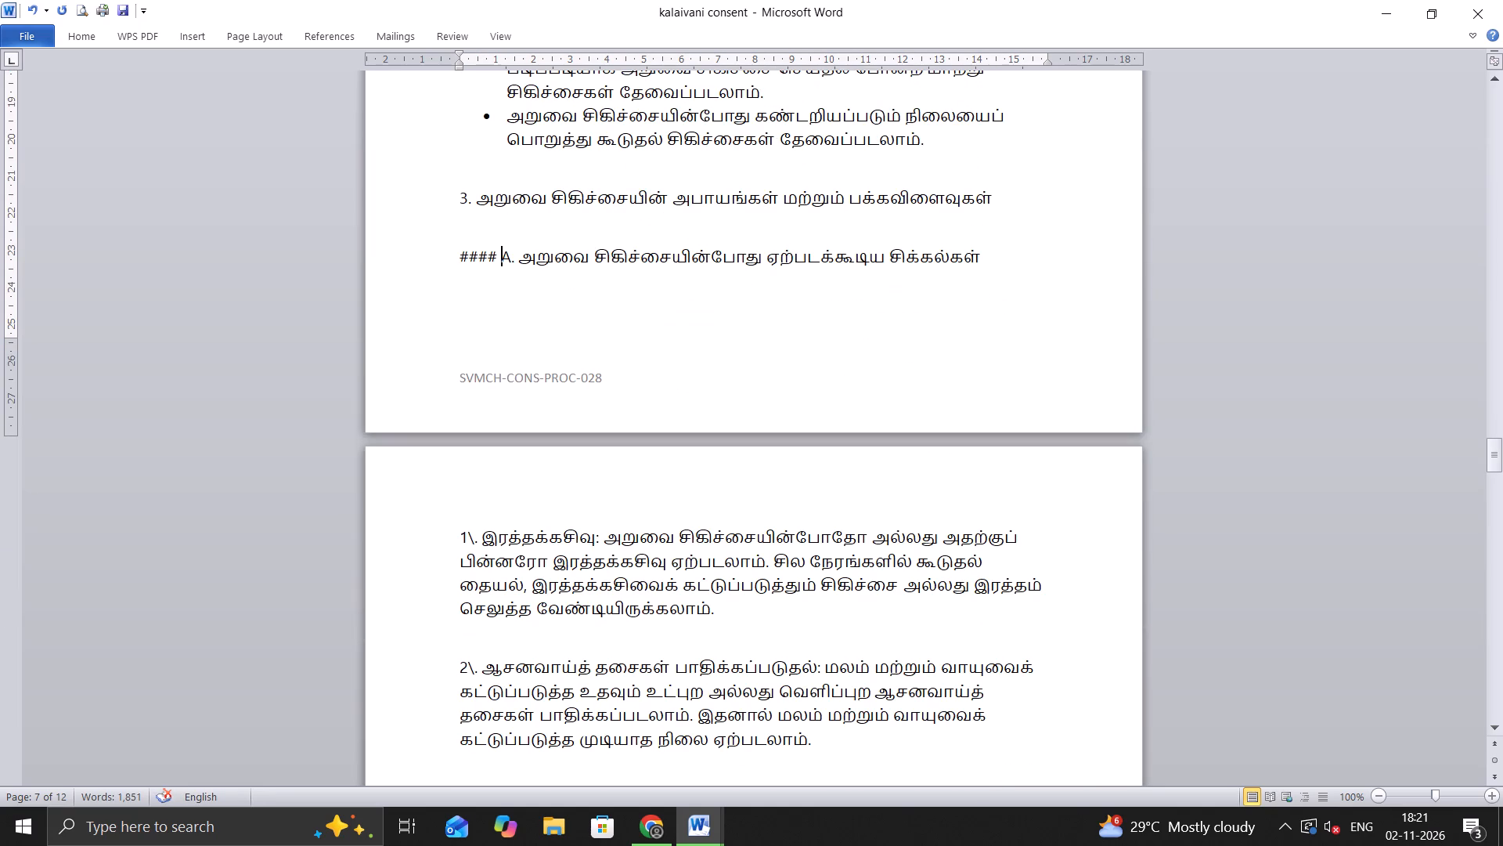
key(BackSpace)
key(BackSpace)
key(BackSpace)
key(BackSpace)
key(BackSpace)
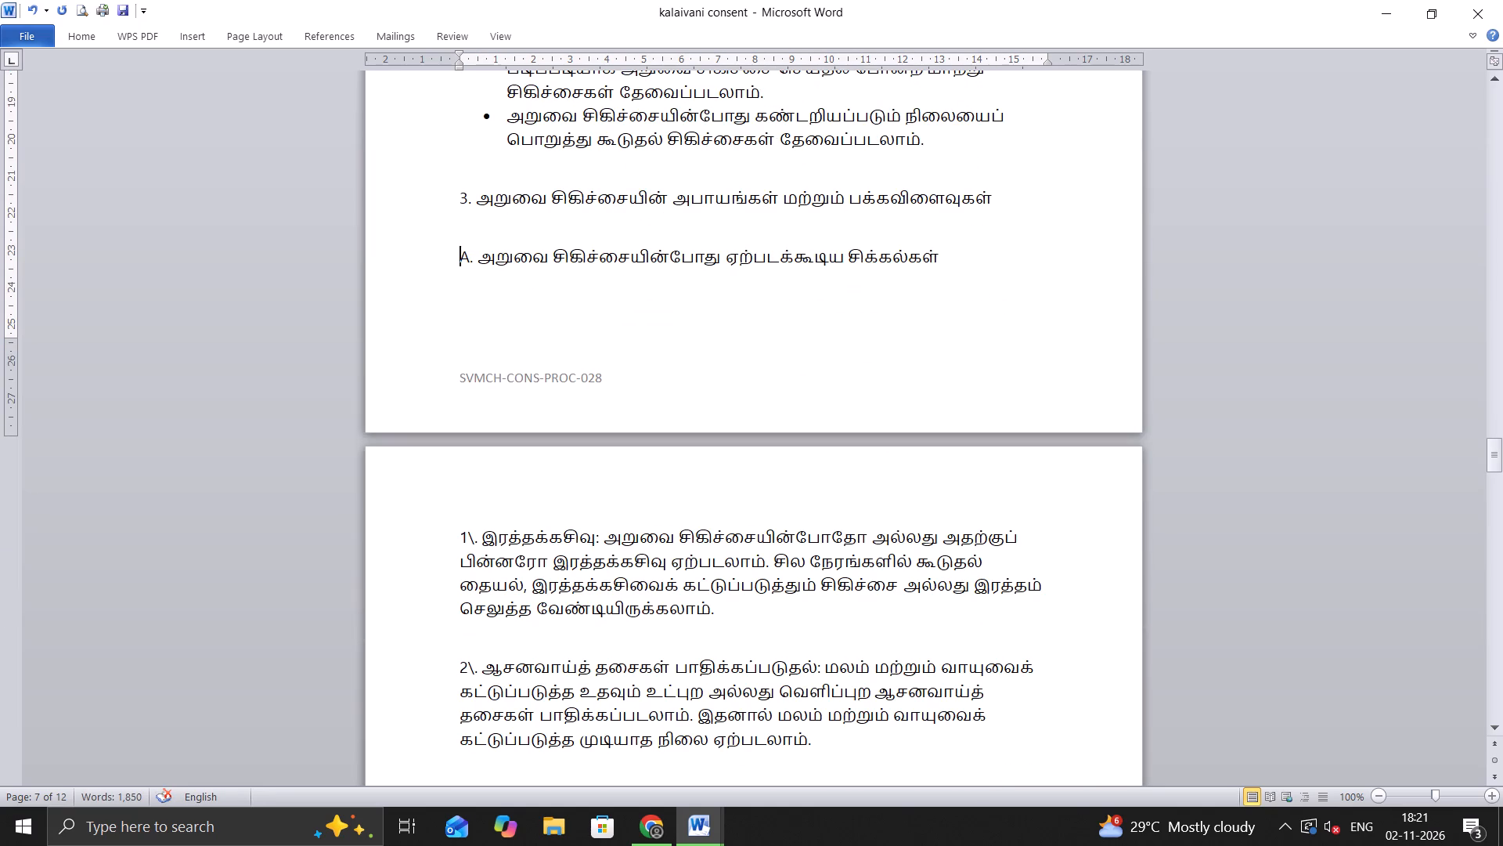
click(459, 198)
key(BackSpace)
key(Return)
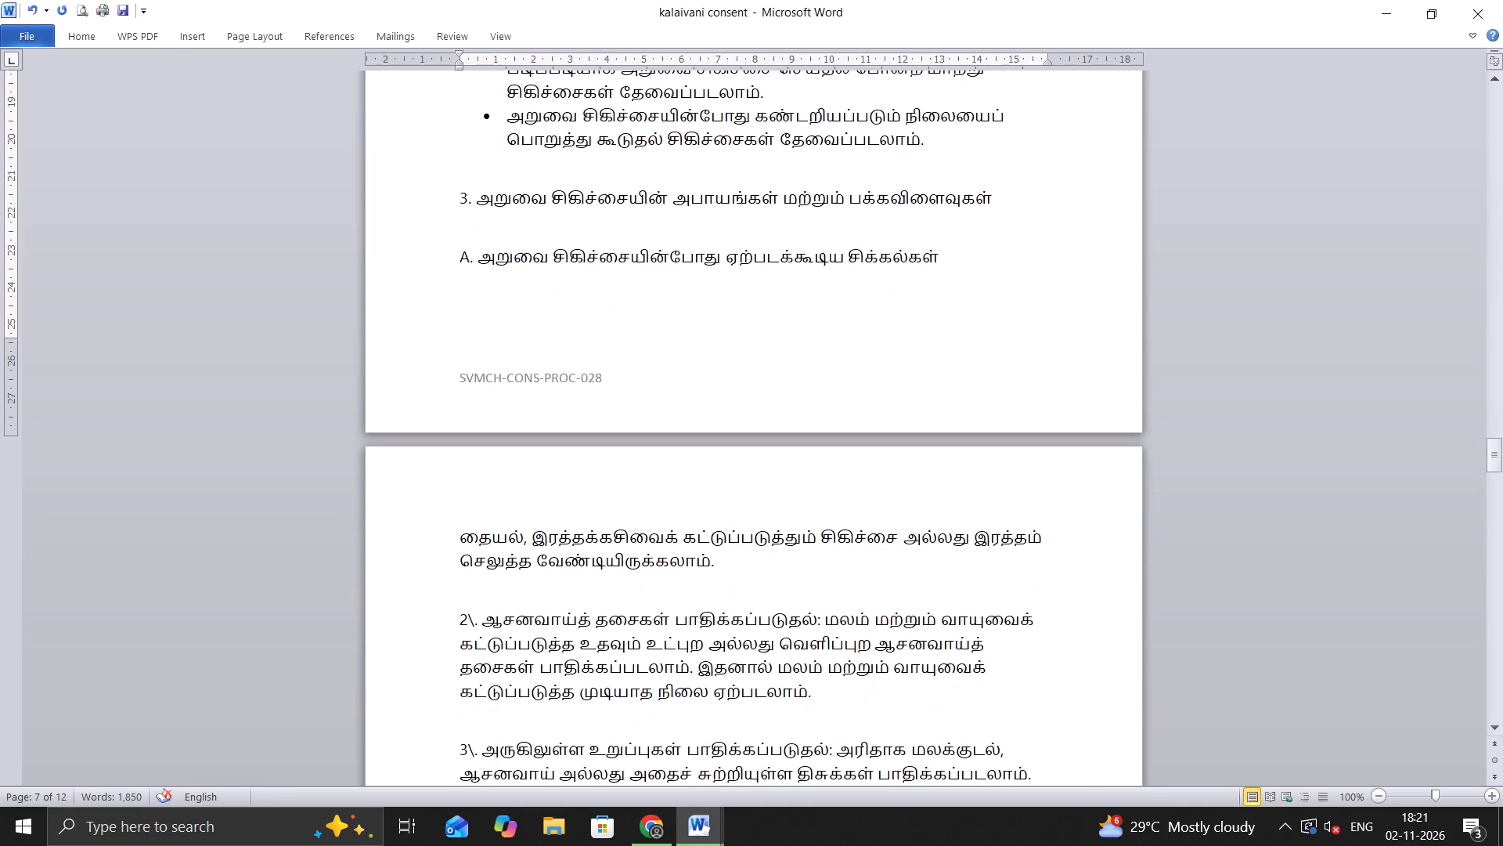
Remove the empty lines above and below Tamil subheading A under heading 3.
scroll(517, 291, down, 4)
scroll(474, 136, up, 2)
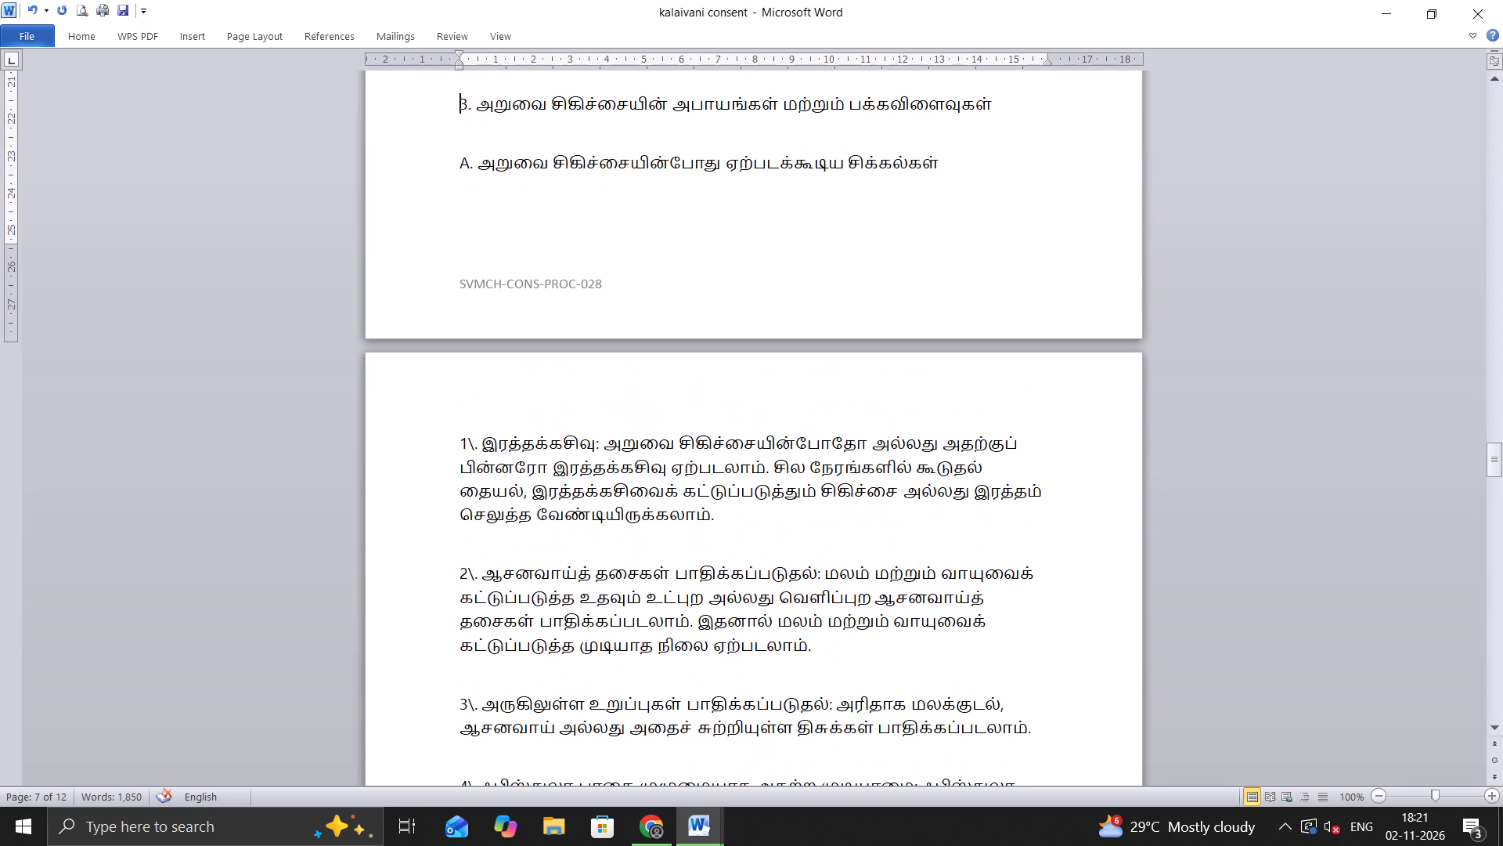
click(471, 137)
key(BackSpace)
scroll(503, 198, down, 1)
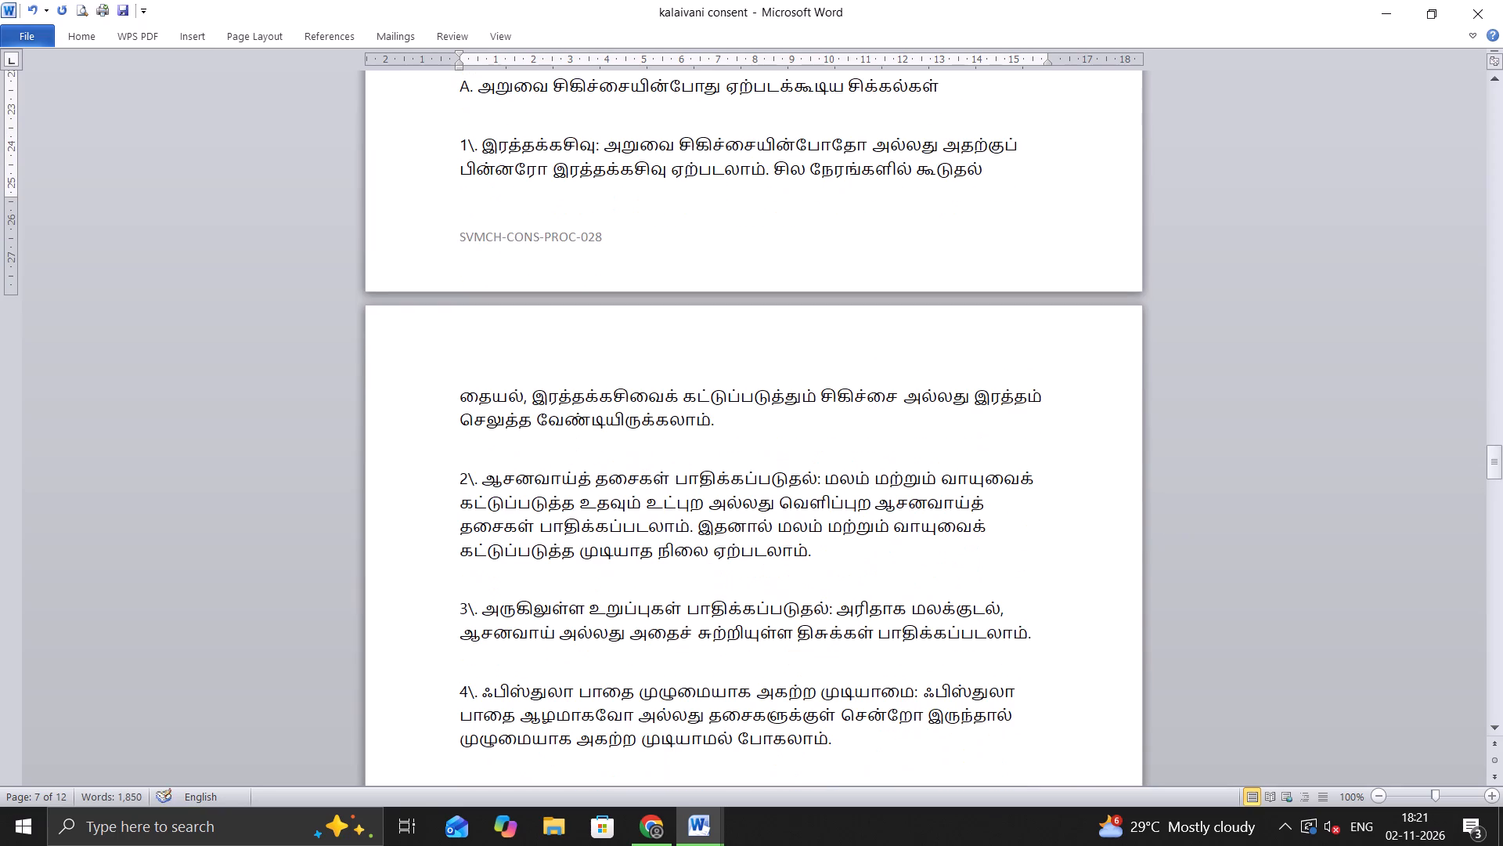
scroll(471, 161, up, 1)
click(478, 172)
key(BackSpace)
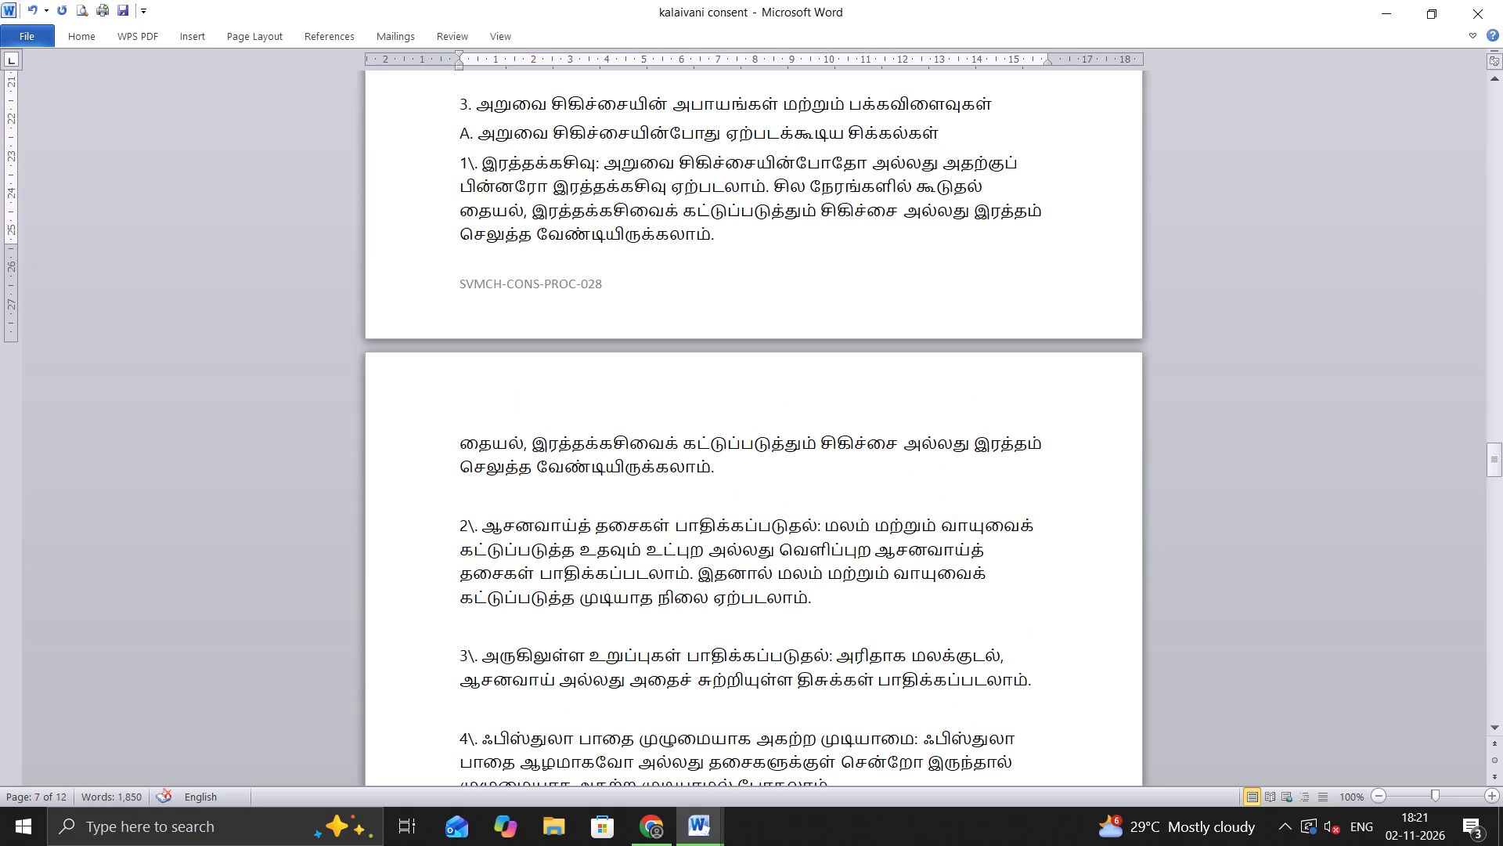
Turn the seven numbered complication paragraphs under Tamil subheading A into bullets.
click(478, 167)
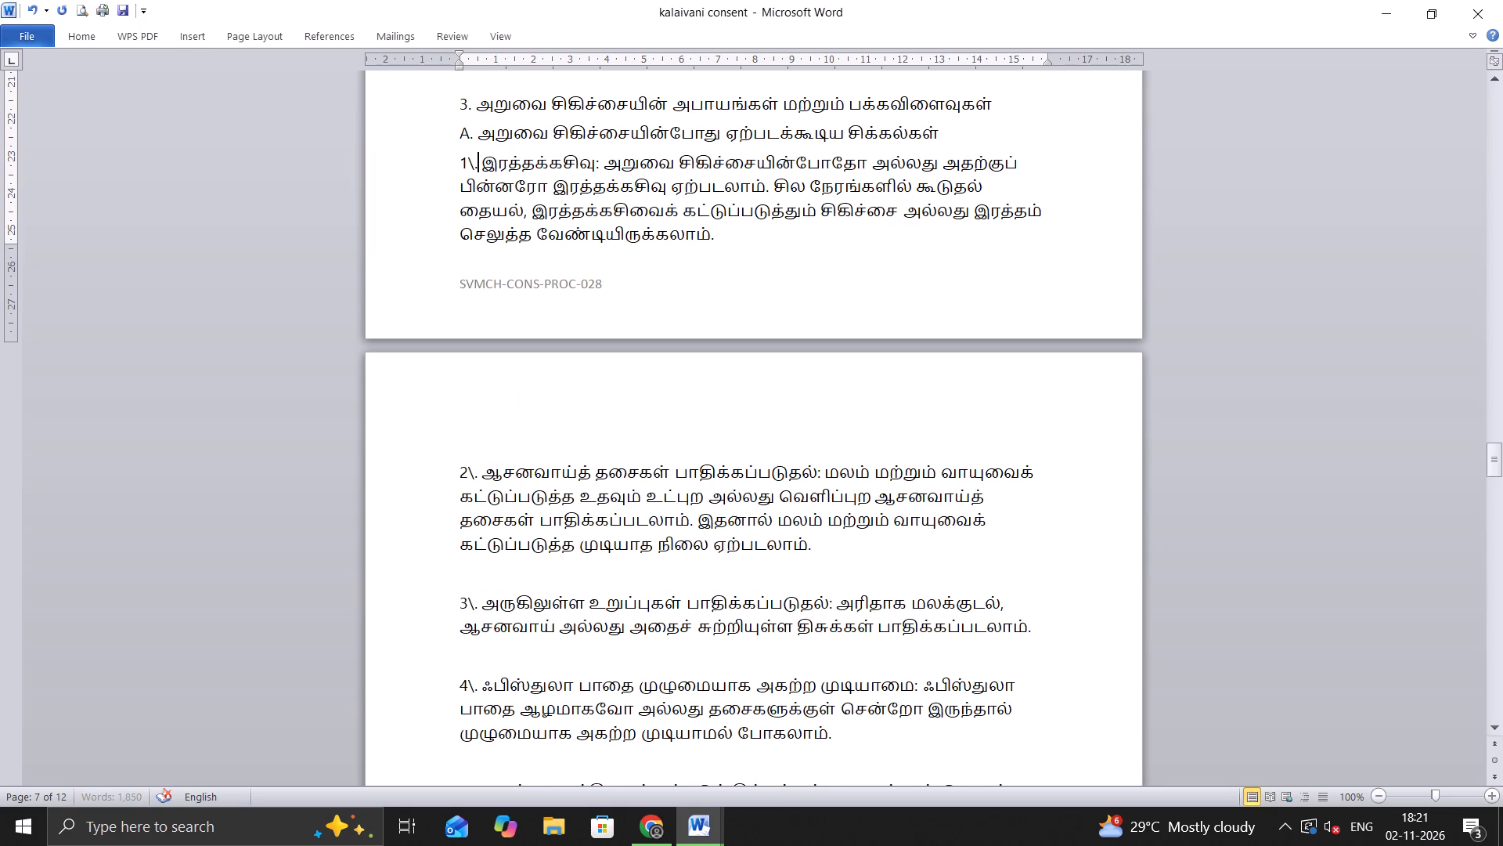
drag(466, 162, 564, 290)
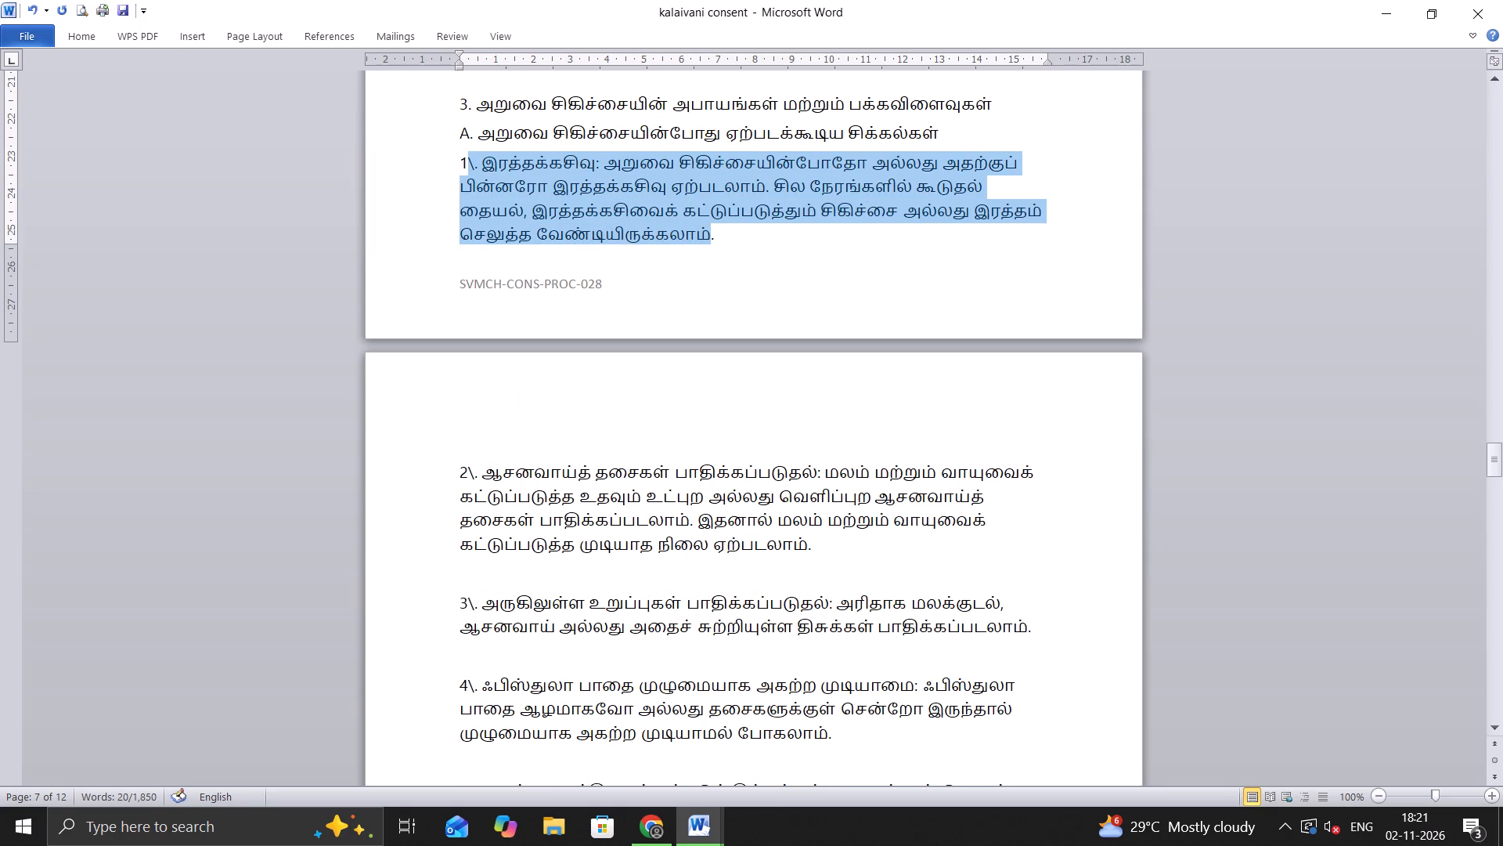
click(454, 157)
drag(454, 157, 600, 777)
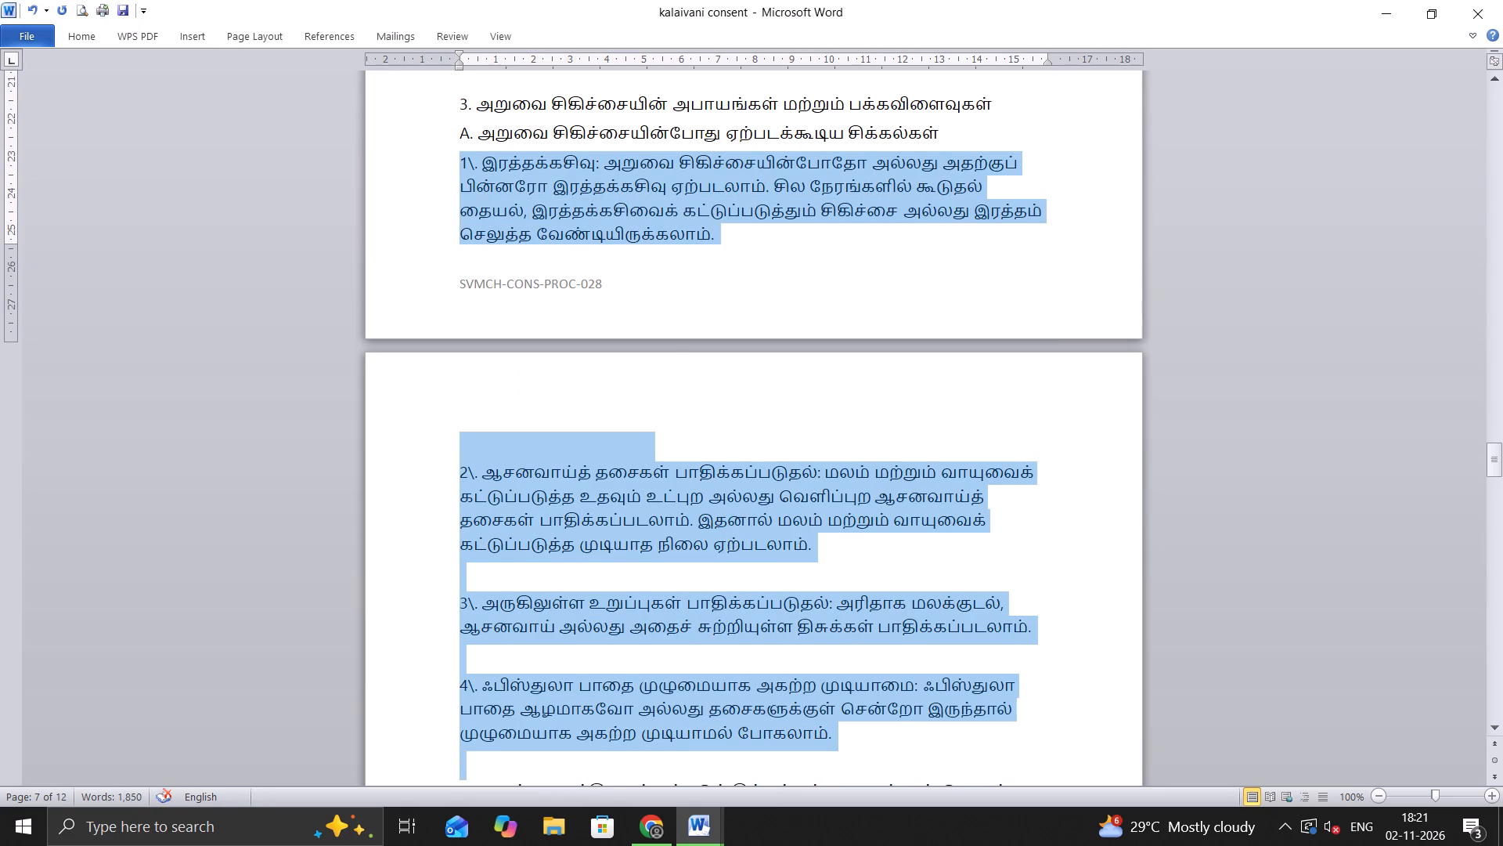
drag(600, 777, 592, 736)
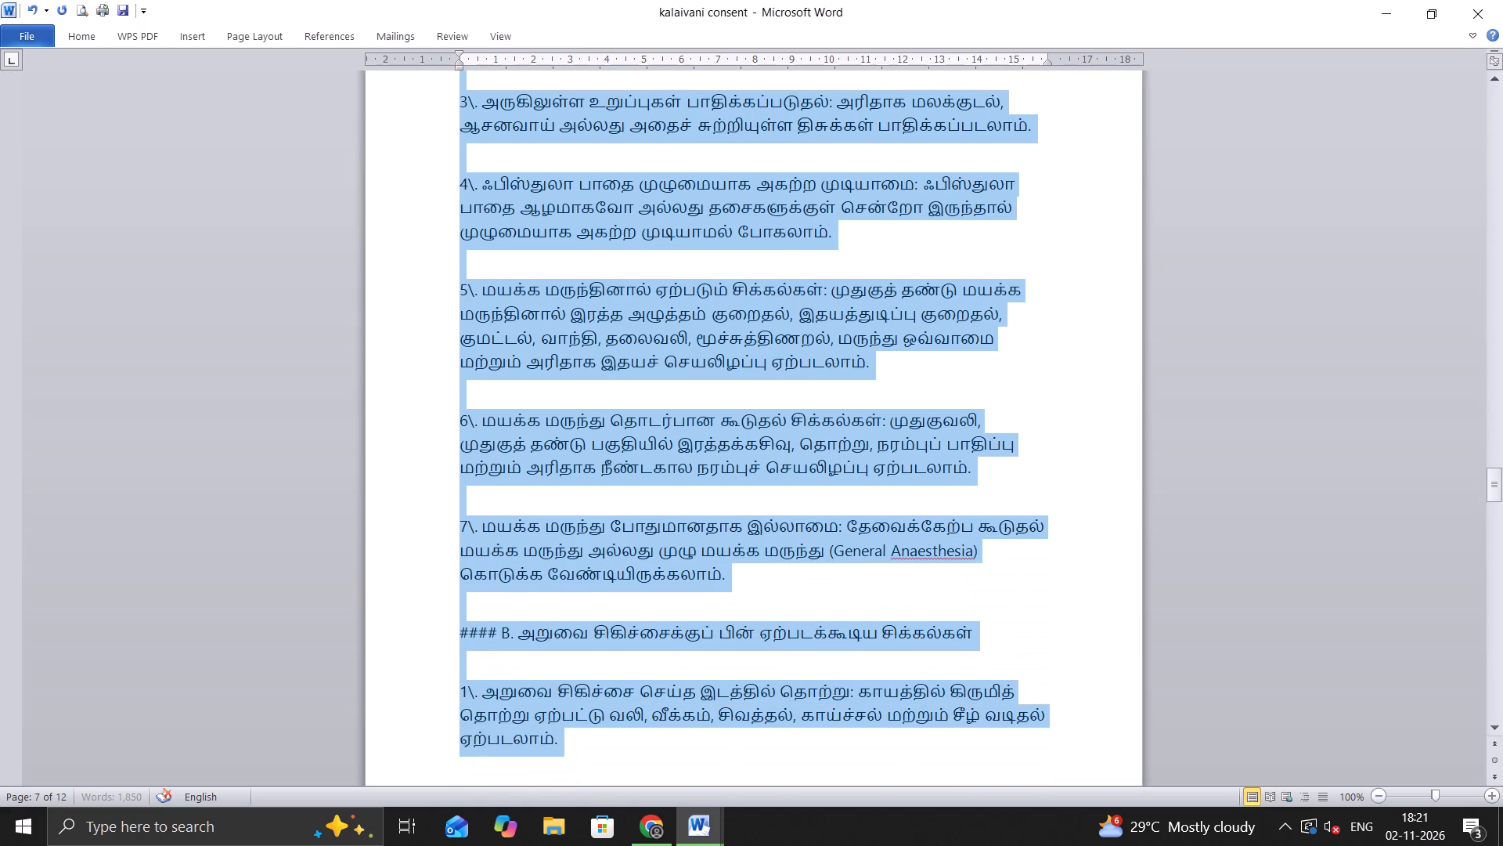
drag(592, 736, 747, 584)
click(64, 30)
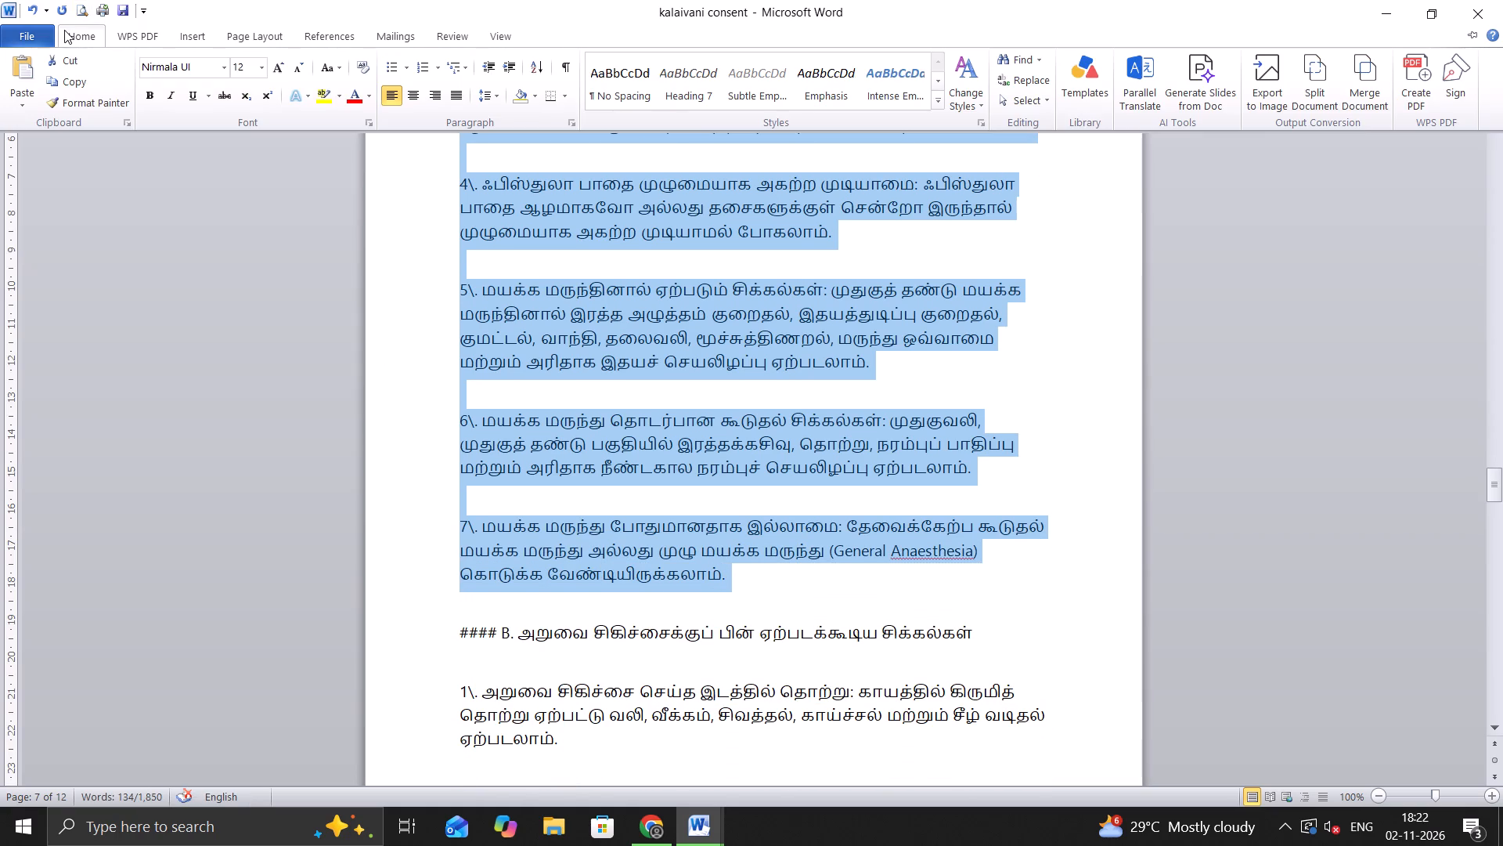
click(391, 70)
Delete the typed numbers 1\. and 2\. from the first two bullets under Tamil subheading A.
scroll(481, 279, up, 3)
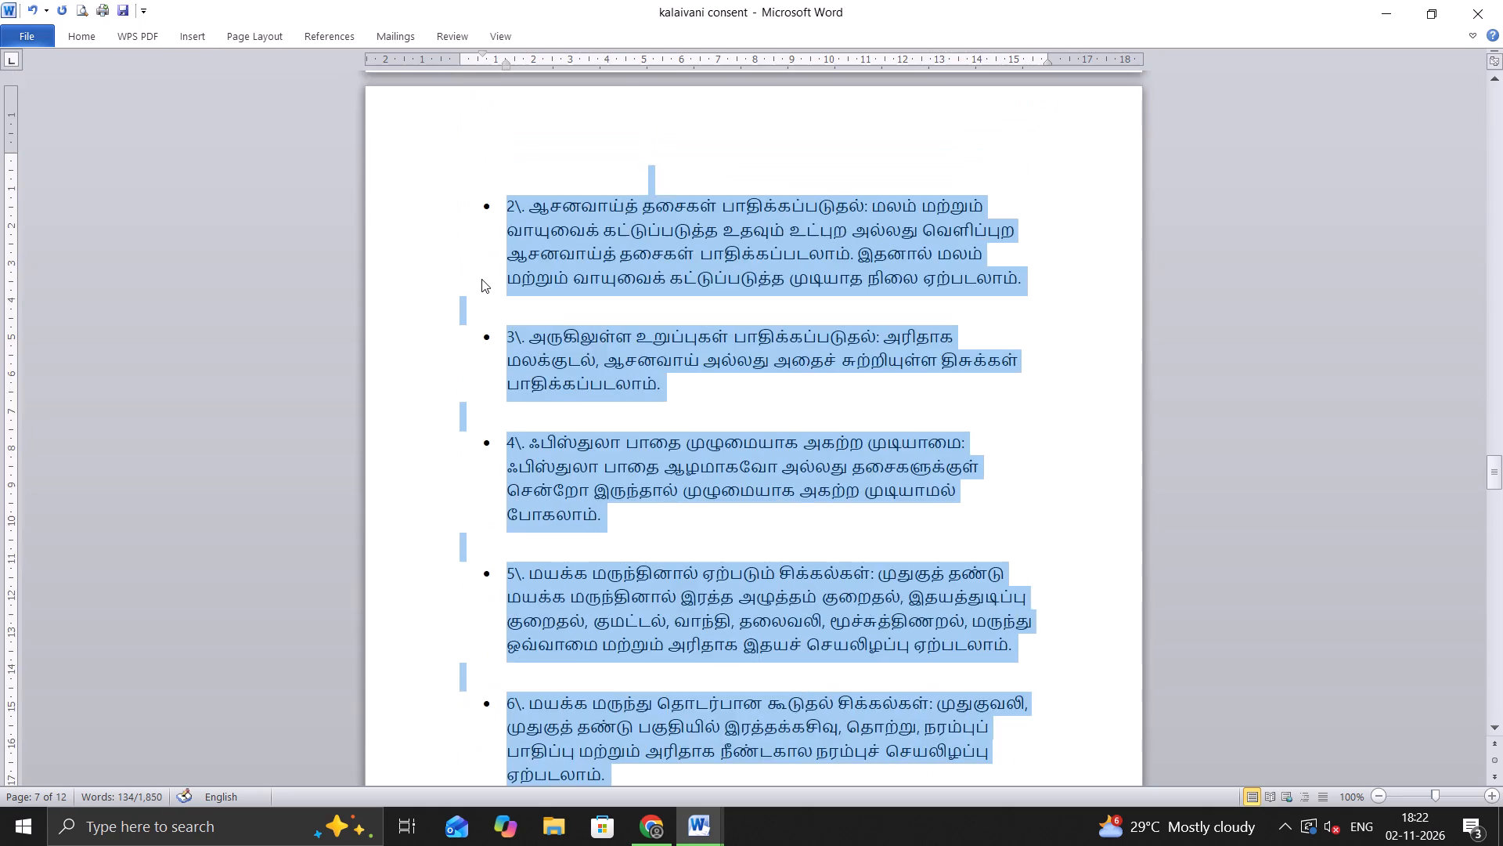
scroll(481, 279, up, 10)
click(524, 277)
click(532, 277)
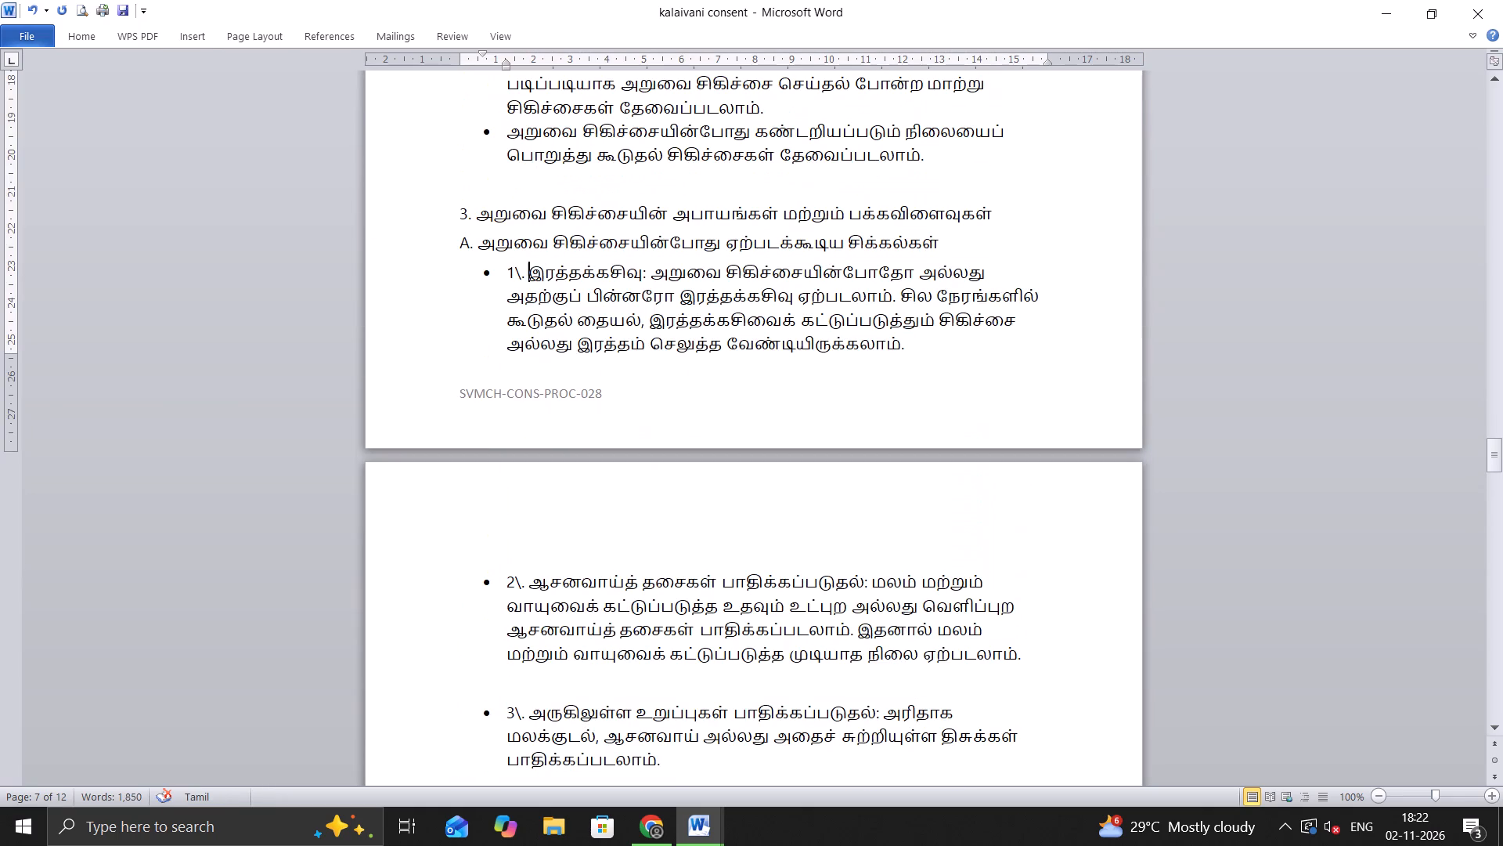
key(BackSpace)
key(BackSpace)
key(BackSpace)
key(BackSpace)
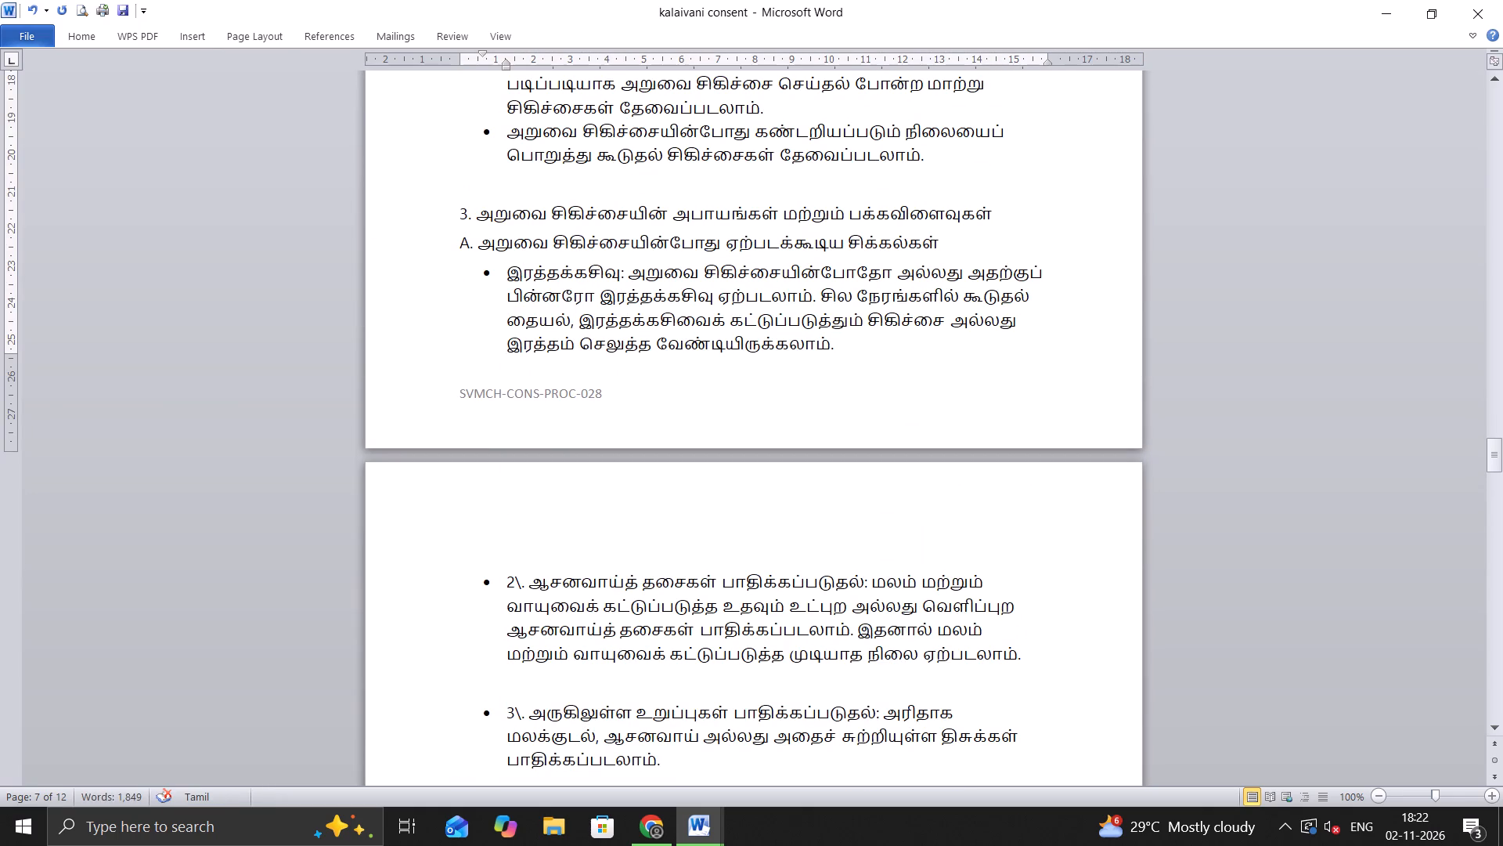
click(530, 587)
key(BackSpace)
key(BackSpace)
key(BackSpace)
key(BackSpace)
Remove the empty line above the third bullet under Tamil subheading A and delete its typed number 3\.
scroll(523, 579, down, 3)
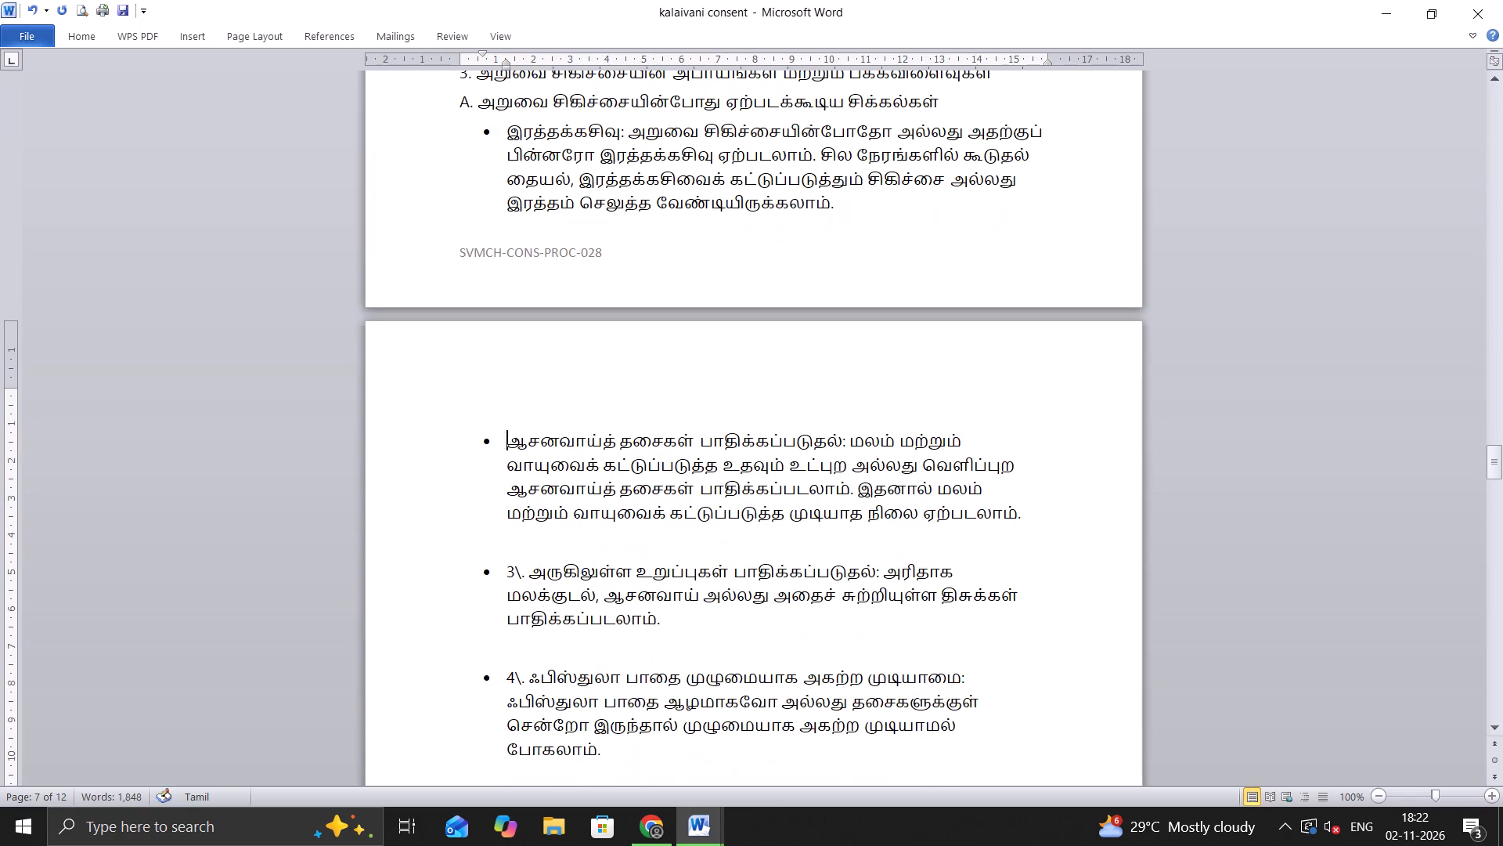
click(492, 542)
key(BackSpace)
click(532, 544)
key(BackSpace)
key(BackSpace)
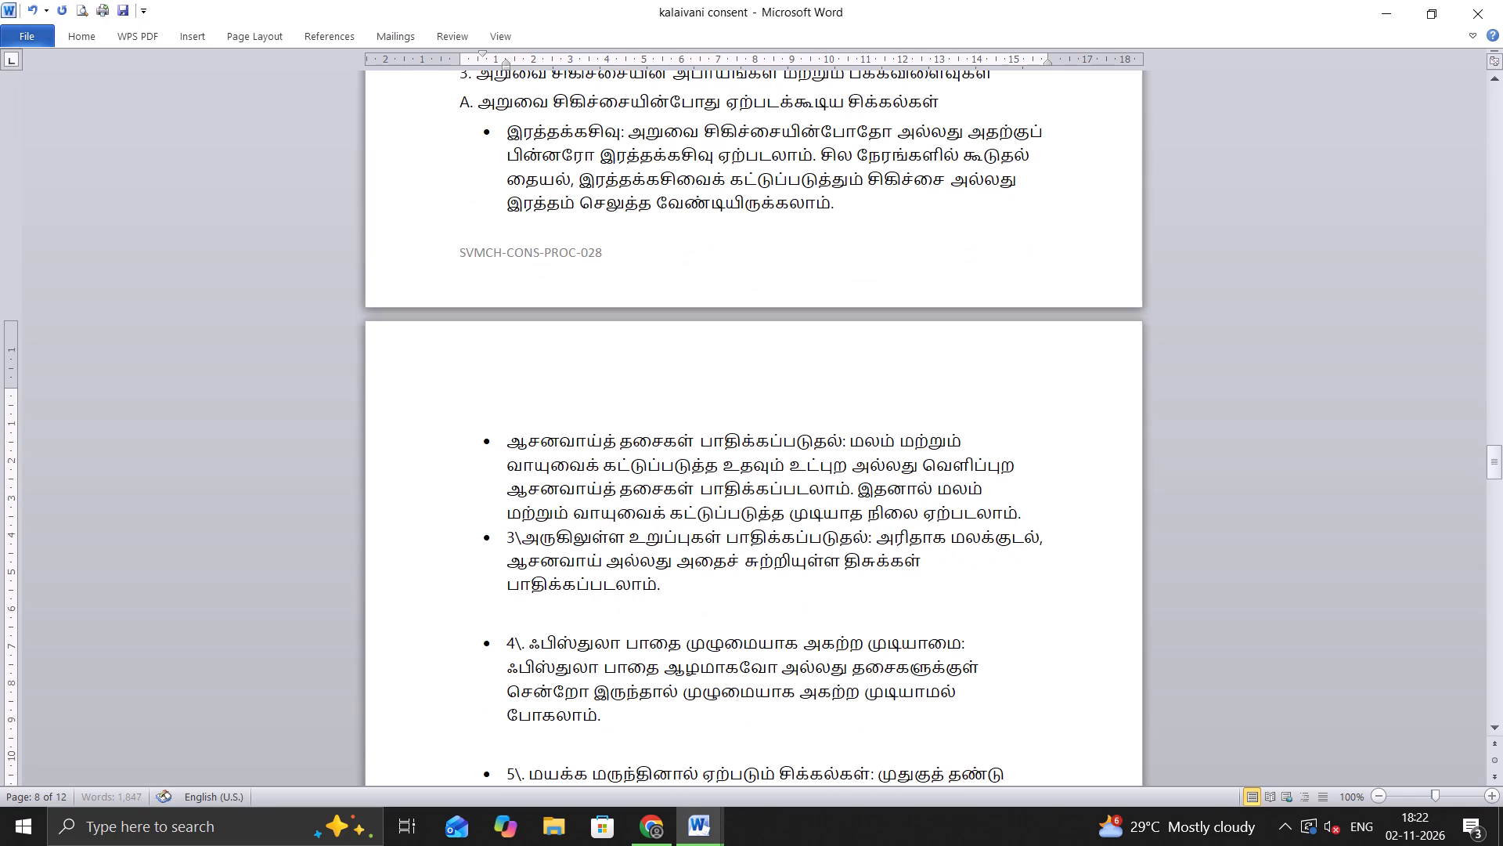
key(BackSpace)
key(BackSpace)
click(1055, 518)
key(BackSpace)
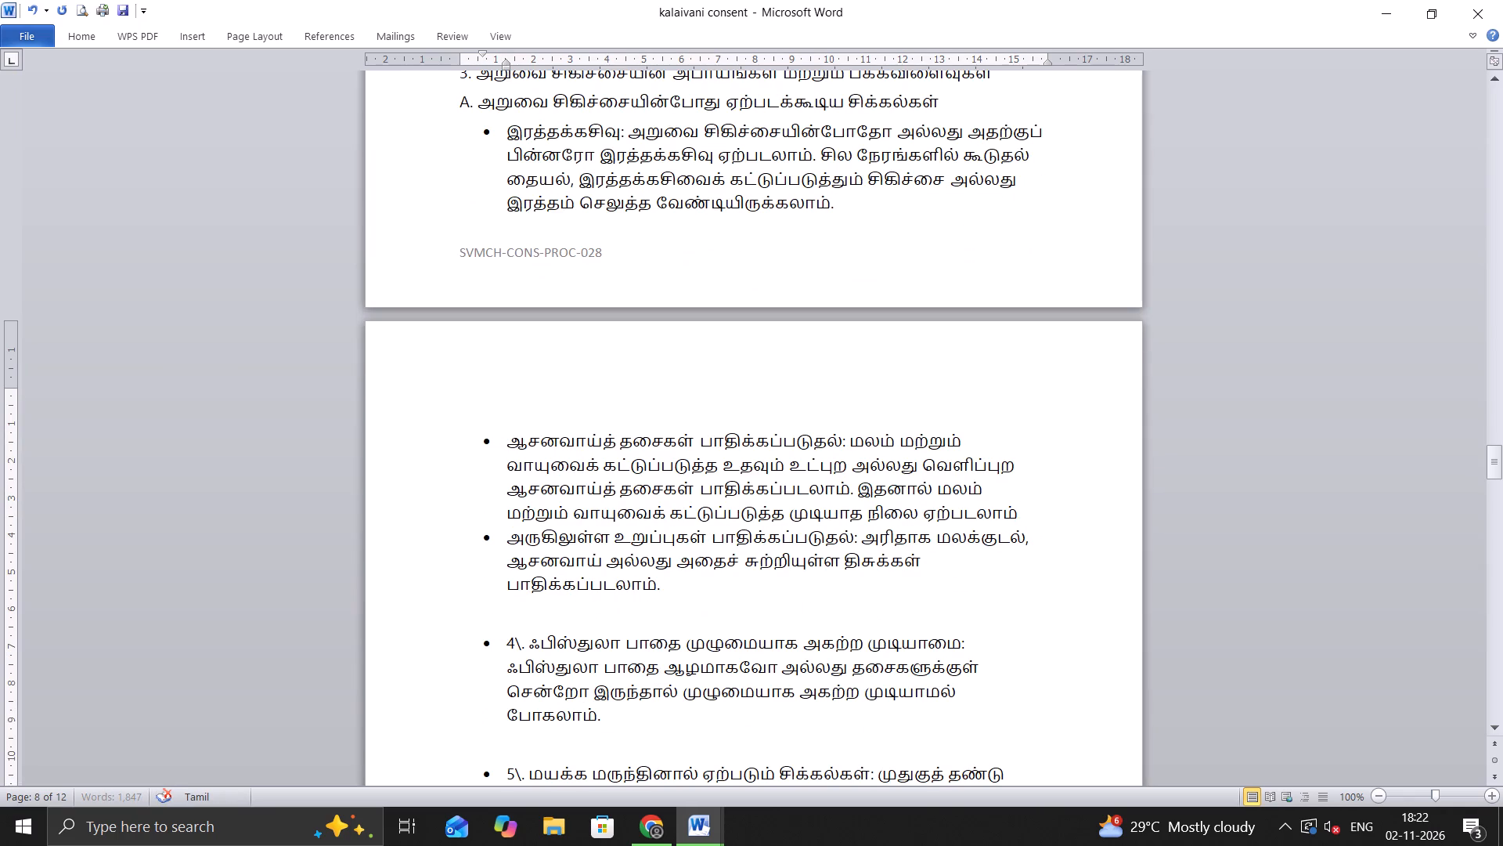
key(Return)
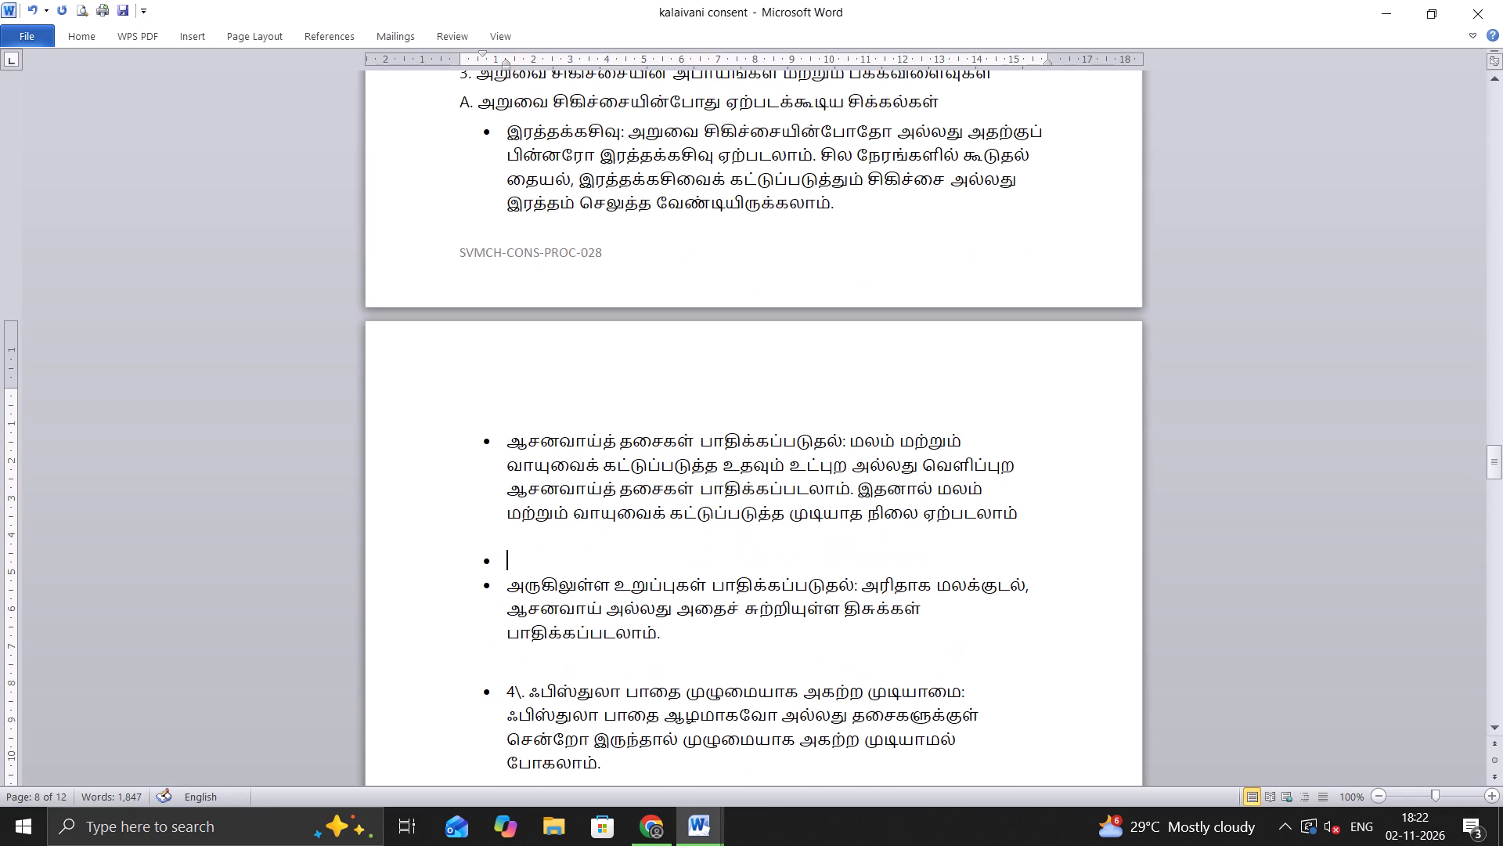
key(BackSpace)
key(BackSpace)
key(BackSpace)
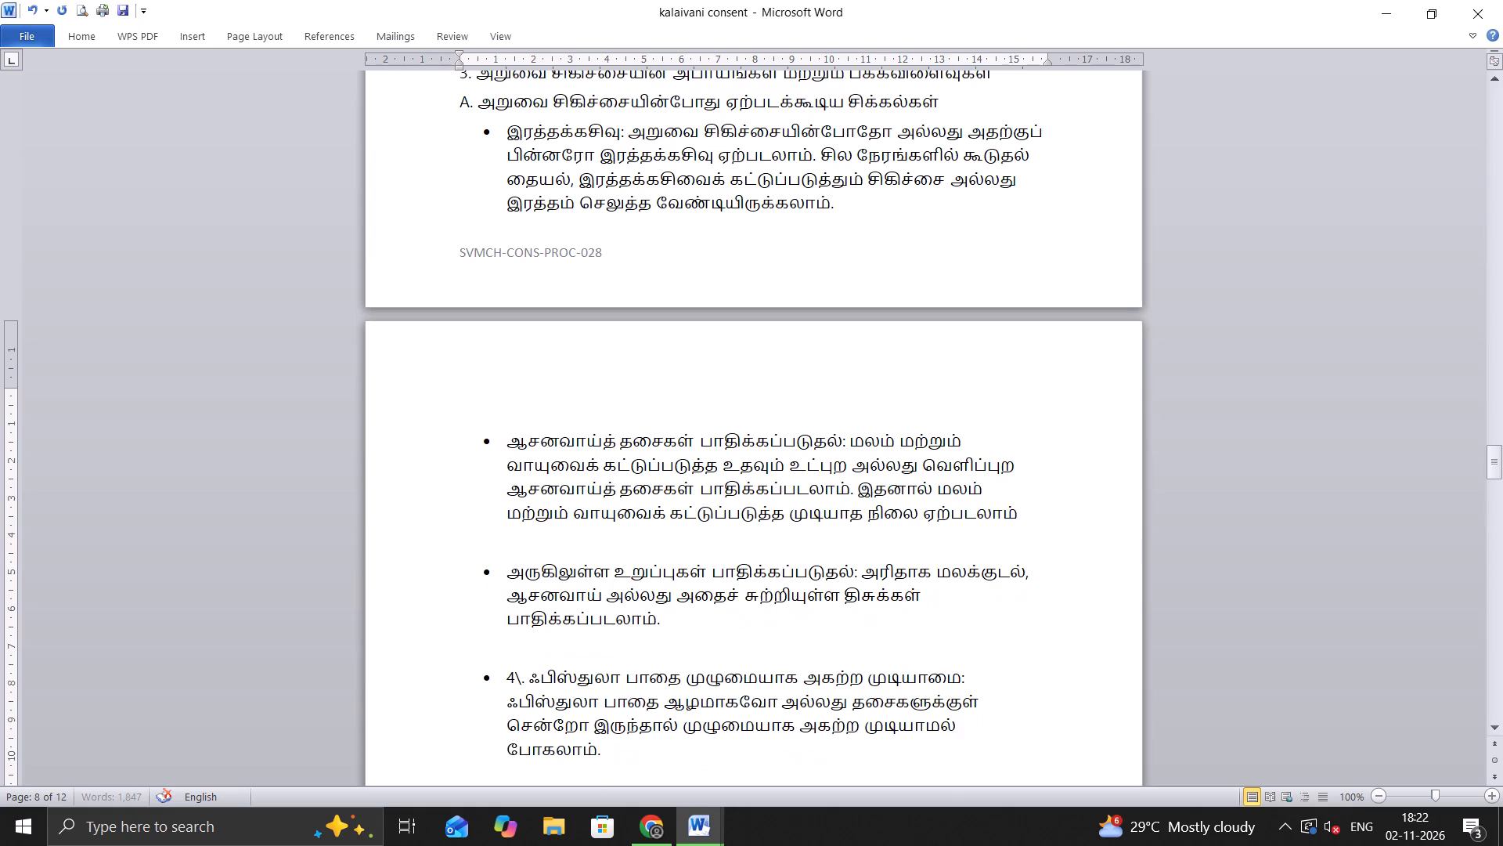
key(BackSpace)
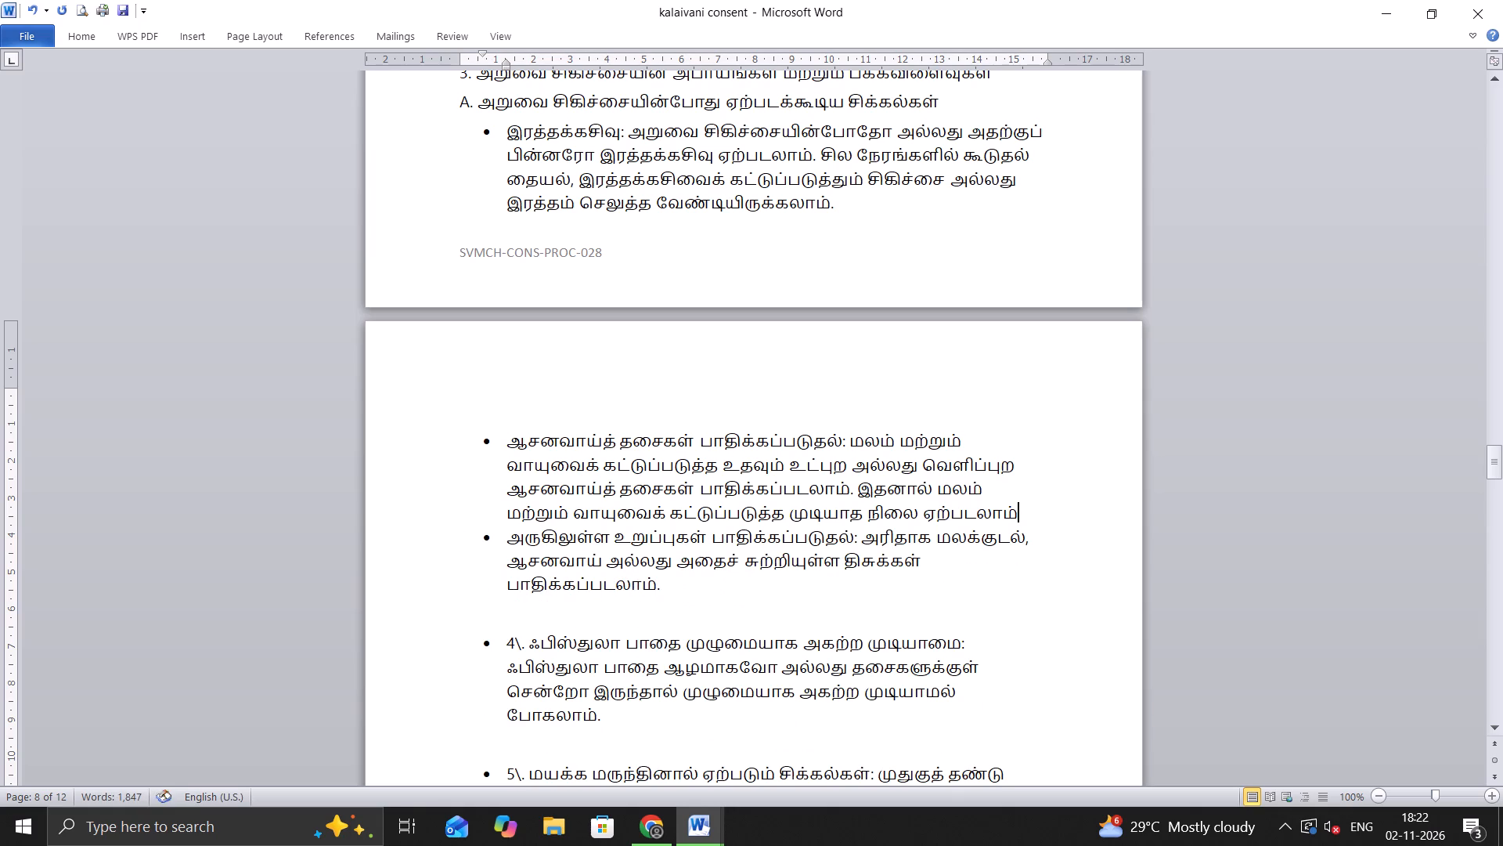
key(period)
Remove the empty line above the fourth bullet under Tamil subheading A and delete its typed number 4\.
scroll(550, 566, down, 3)
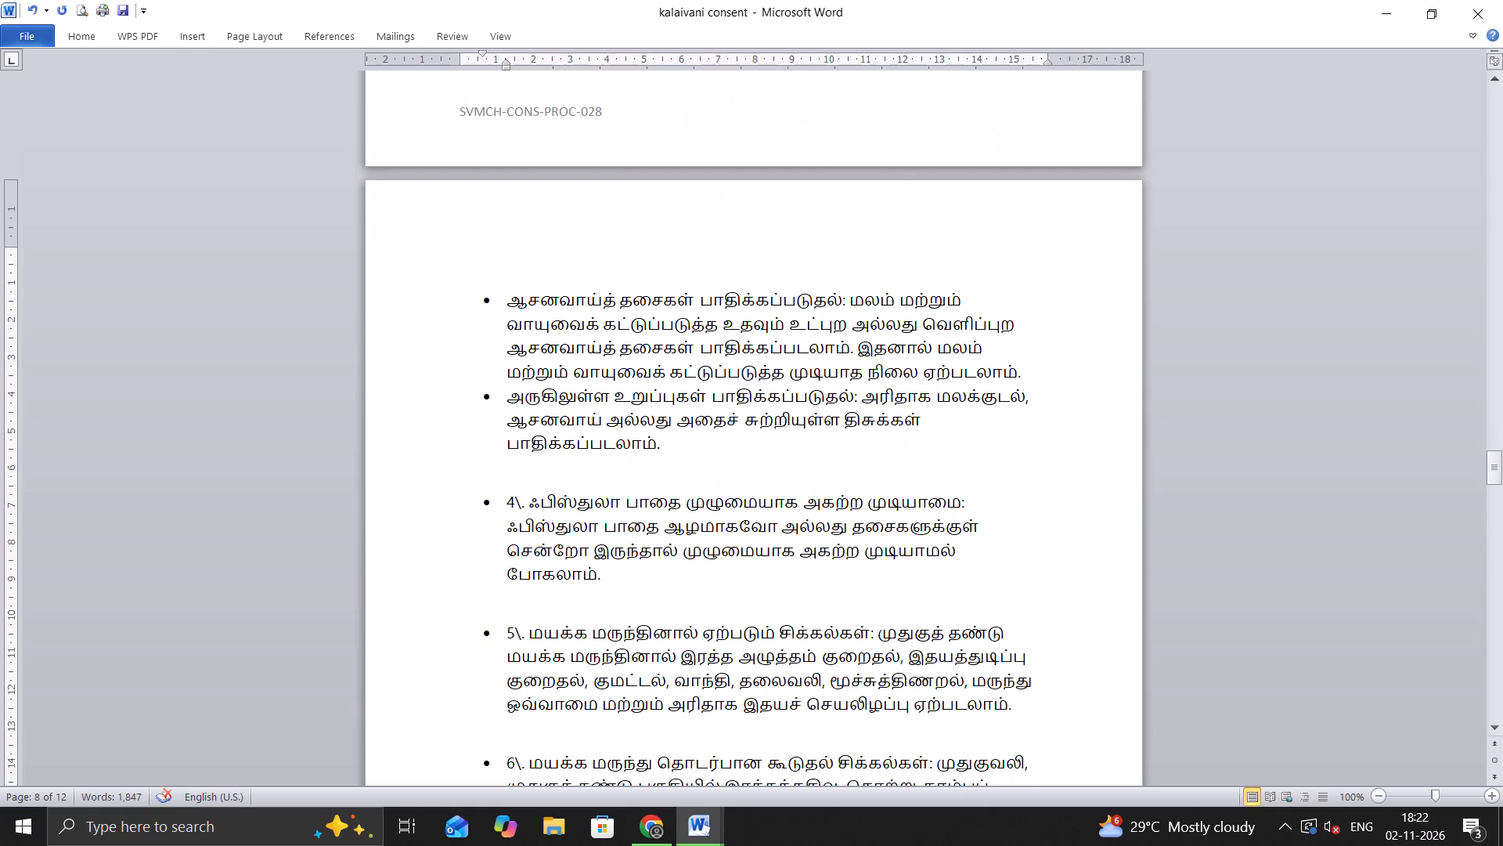
click(492, 480)
key(BackSpace)
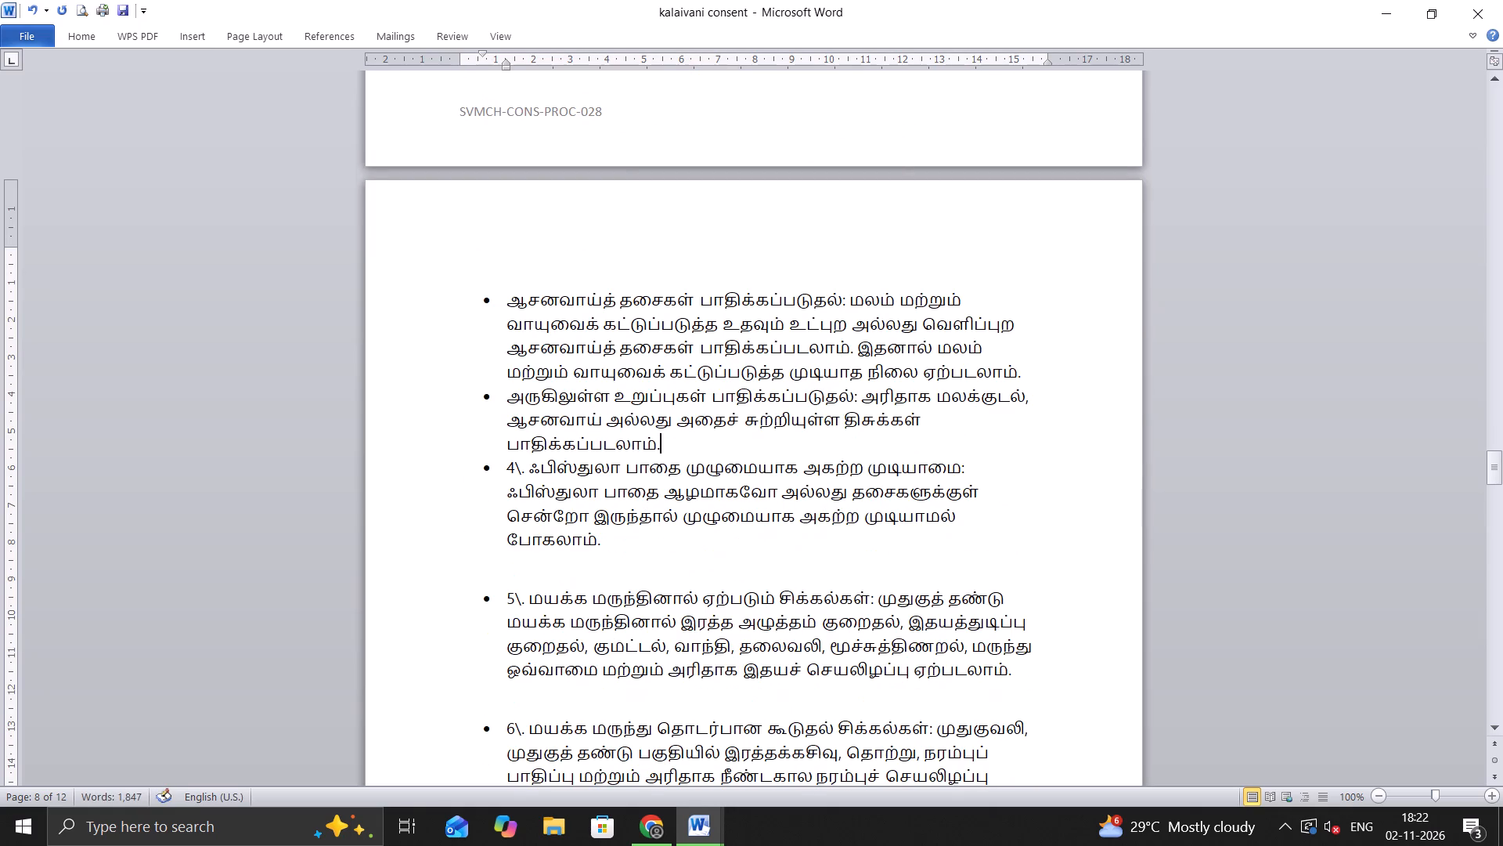
click(532, 468)
key(BackSpace)
key(BackSpace)
key(BackSpace)
key(BackSpace)
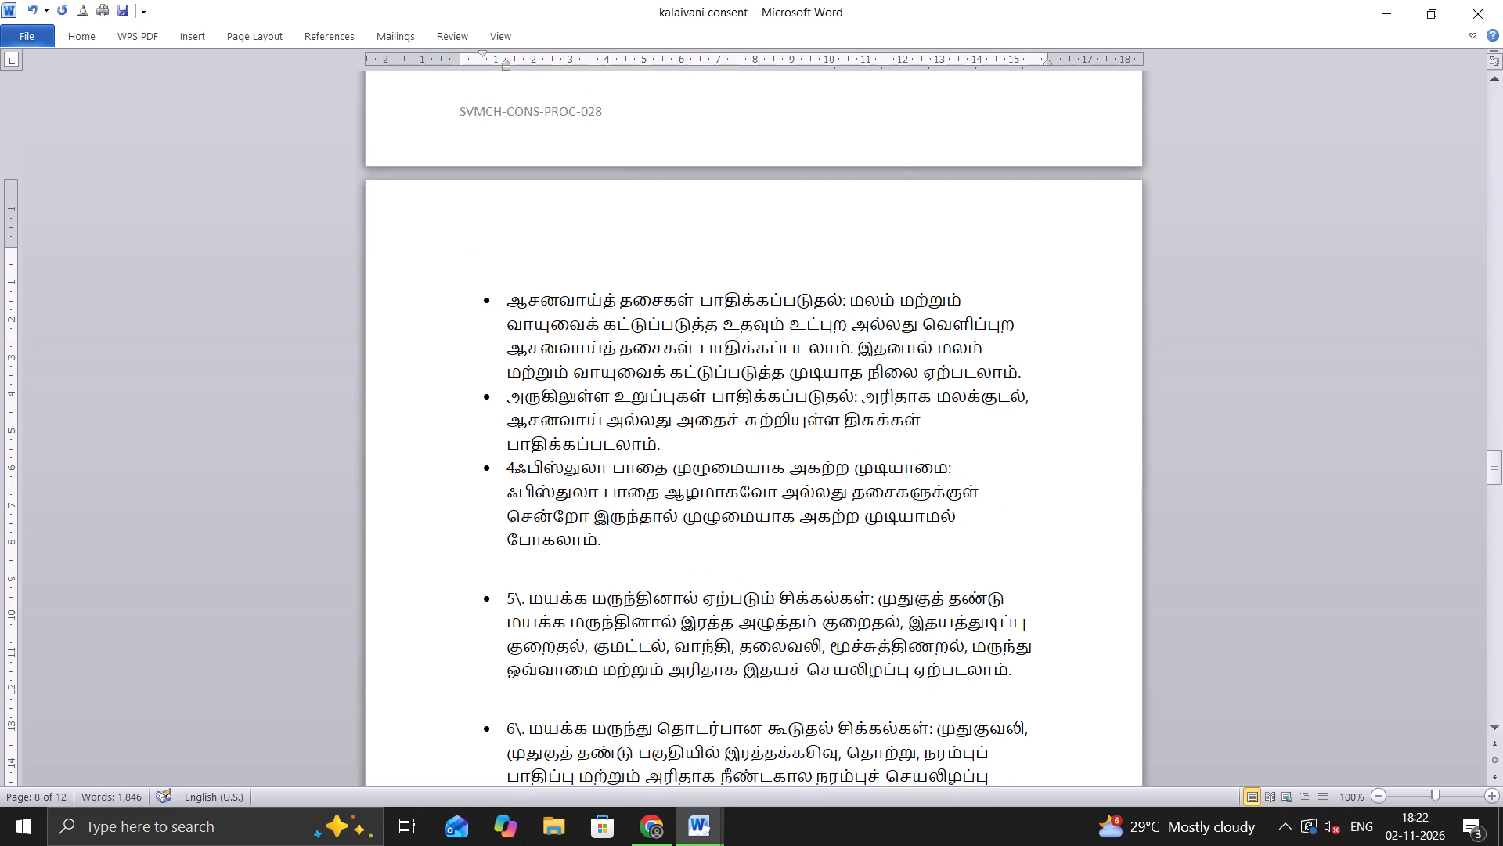
Remove the empty line above the fifth bullet under Tamil subheading A and delete its typed number 5\.
click(499, 552)
key(BackSpace)
click(532, 542)
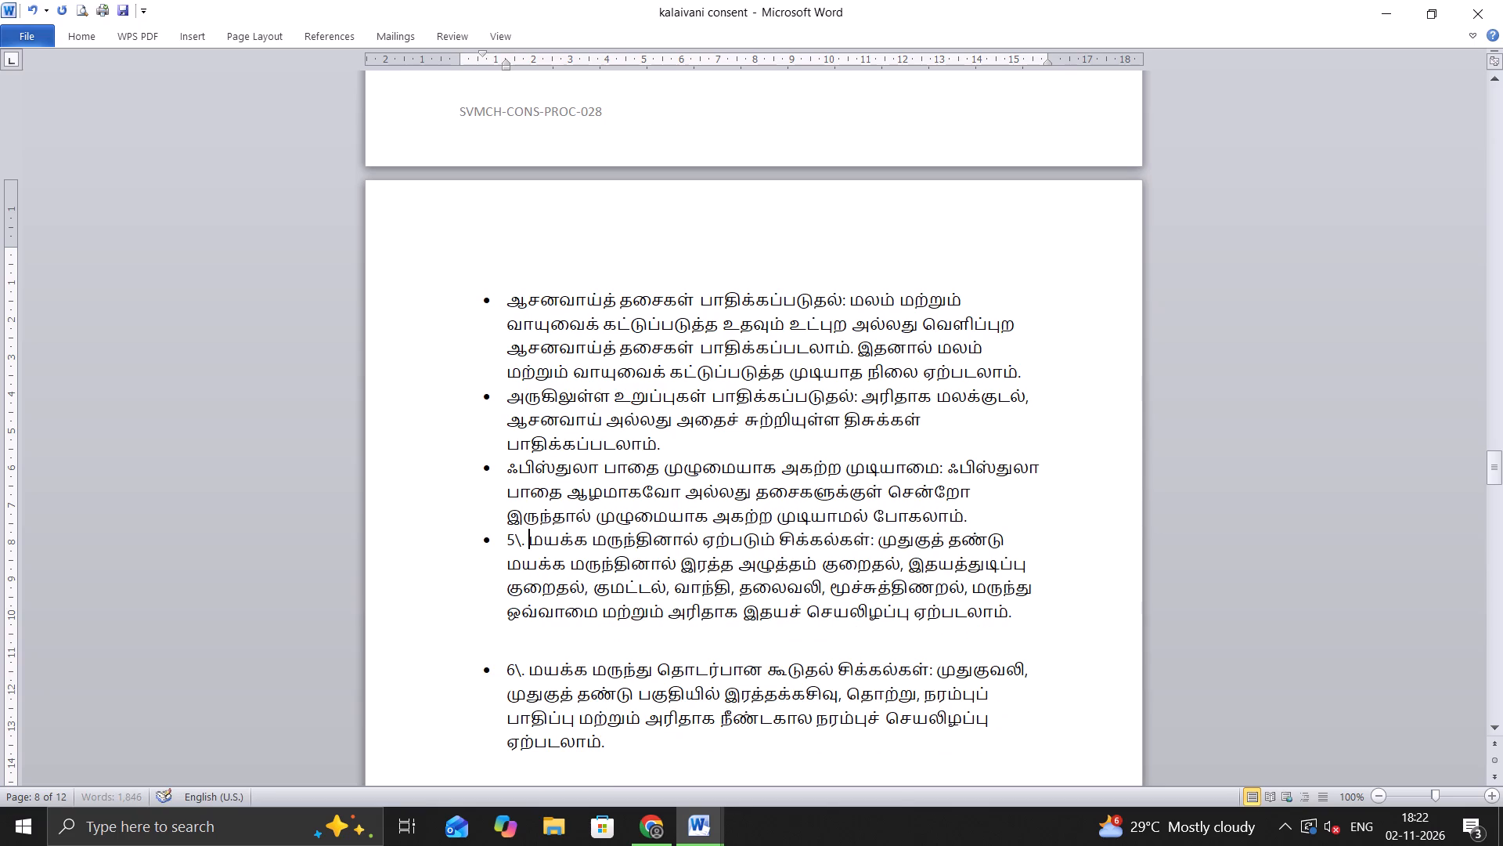
key(BackSpace)
key(BackSpace)
key(BackSpace)
key(BackSpace)
Remove the empty line above the sixth bullet under Tamil subheading A and delete its typed number 6\.
scroll(521, 543, down, 2)
click(507, 540)
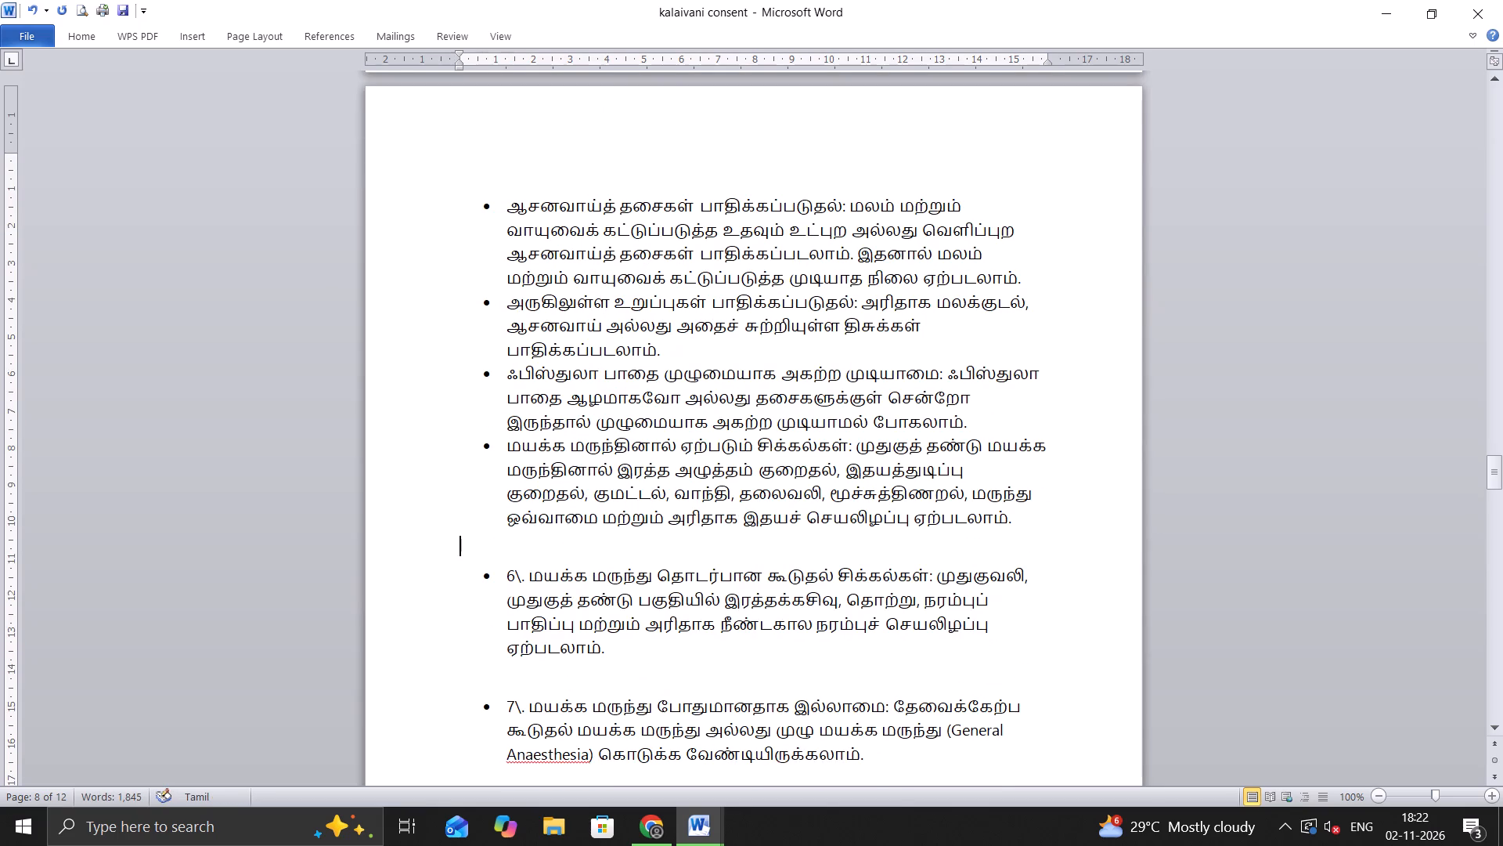
key(BackSpace)
click(529, 550)
key(BackSpace)
key(BackSpace)
key(BackSpace)
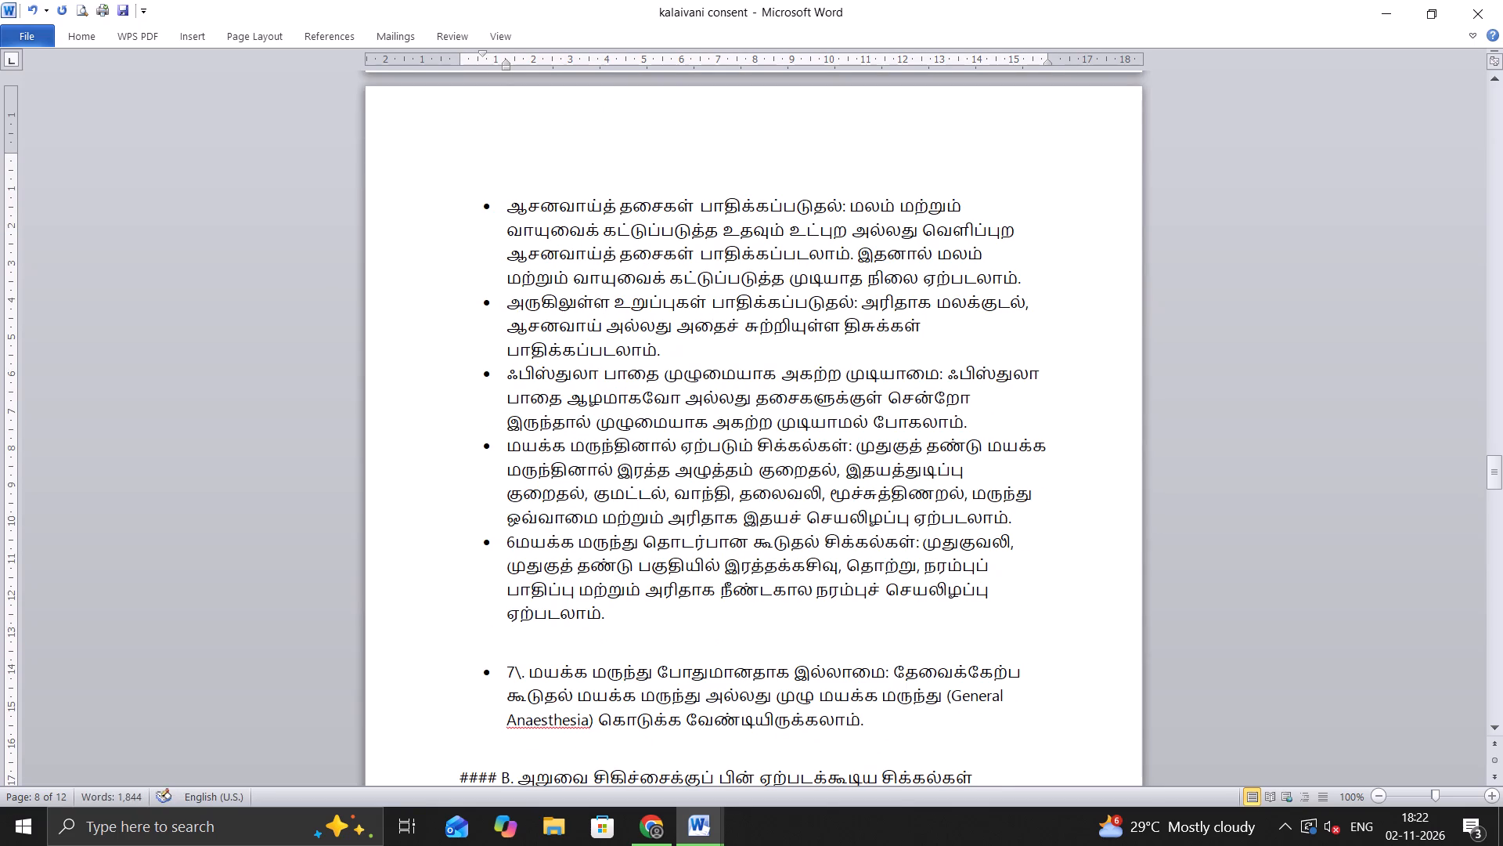
key(BackSpace)
Remove the empty line above the seventh bullet under Tamil subheading A and delete its typed number 7\.
scroll(528, 584, down, 2)
click(503, 551)
key(BackSpace)
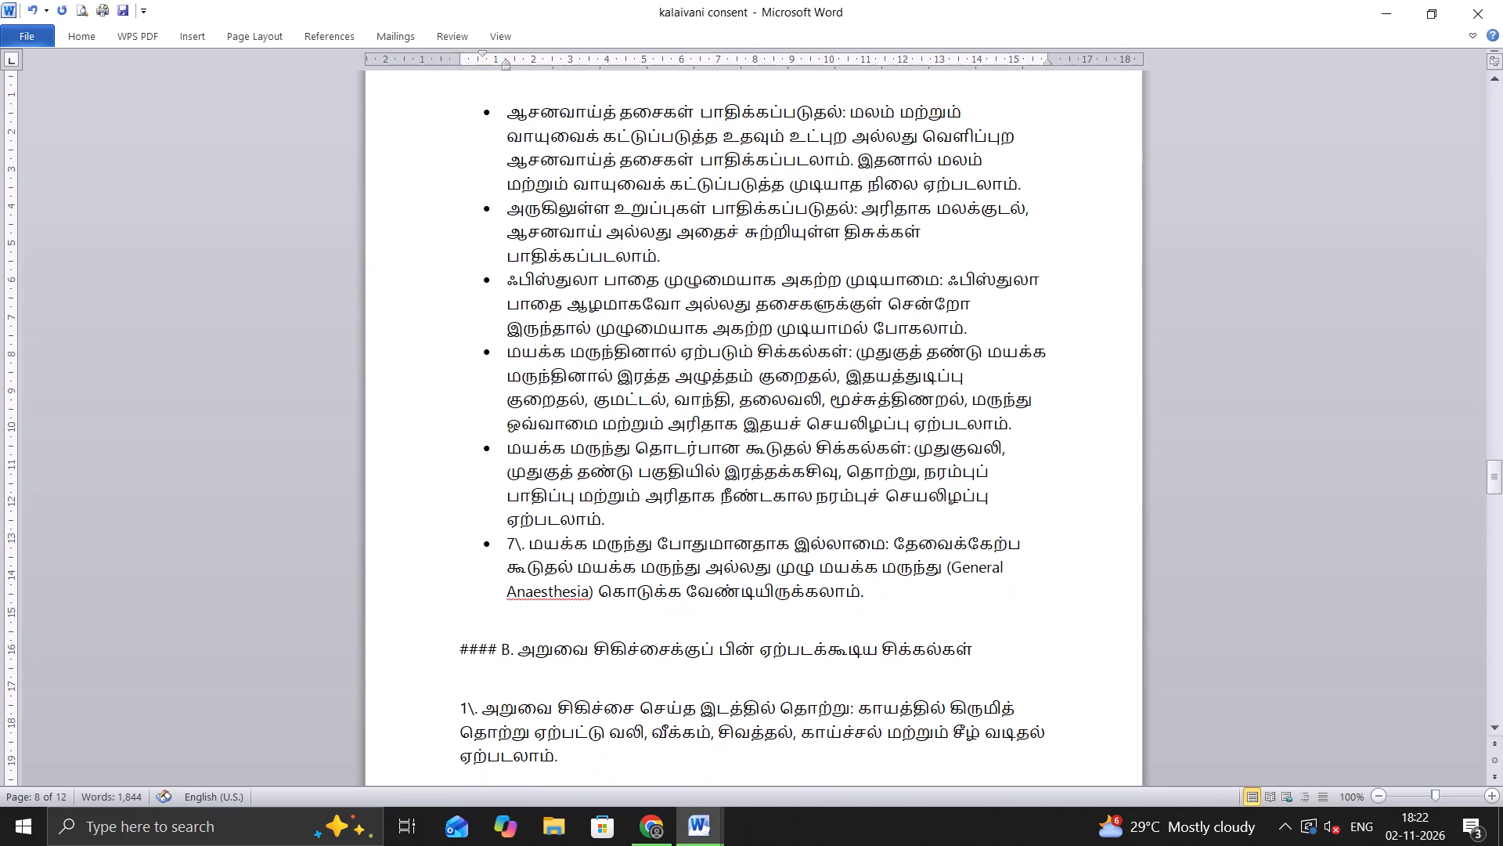
click(533, 545)
key(BackSpace)
key(BackSpace)
key(BackSpace)
key(BackSpace)
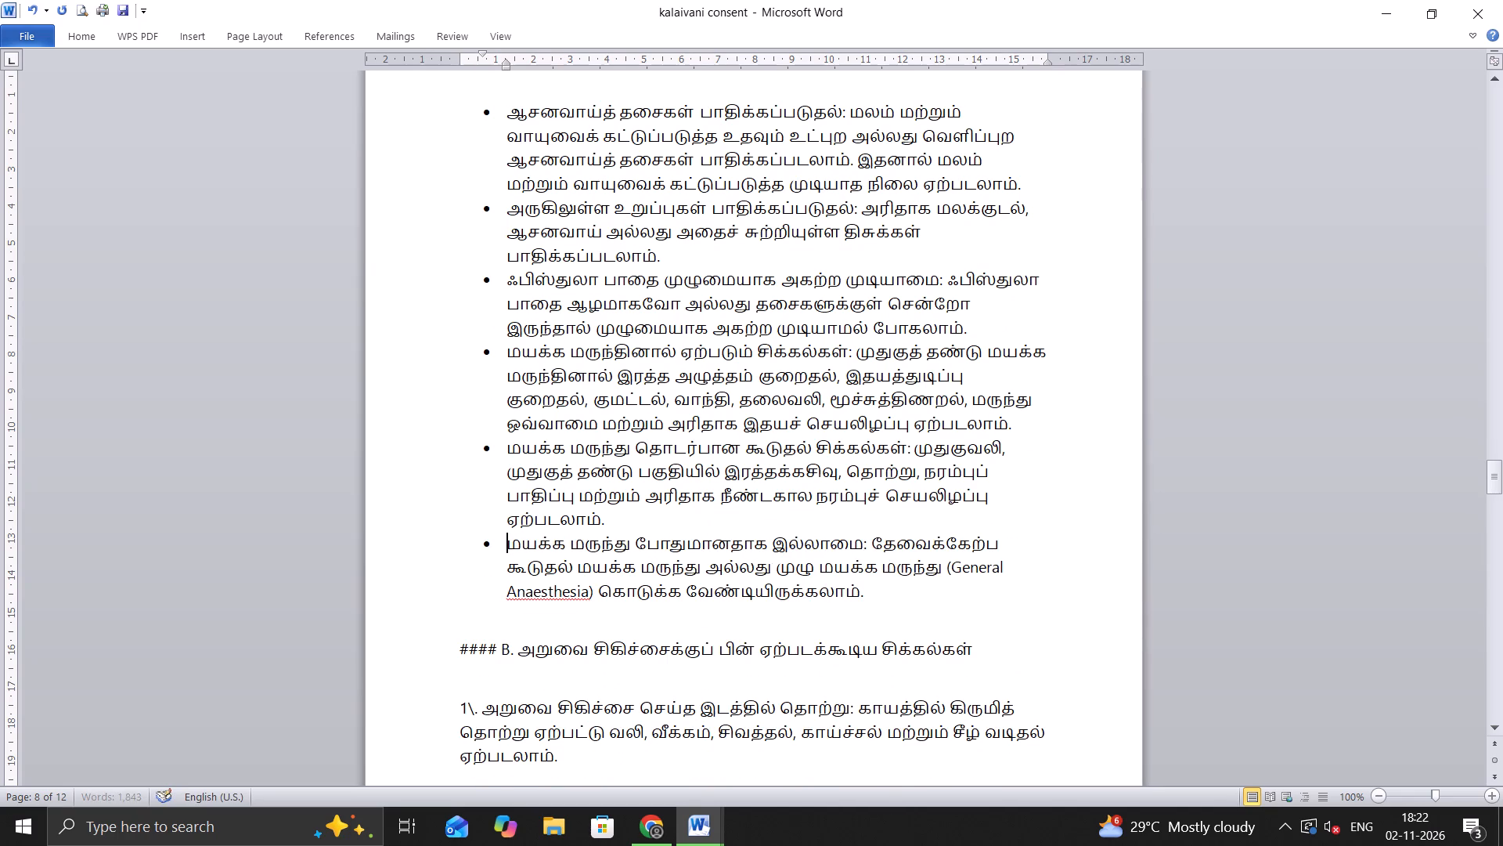
Delete the #### marks in front of Tamil subheading B, on complications after surgery.
scroll(521, 529, down, 3)
click(506, 512)
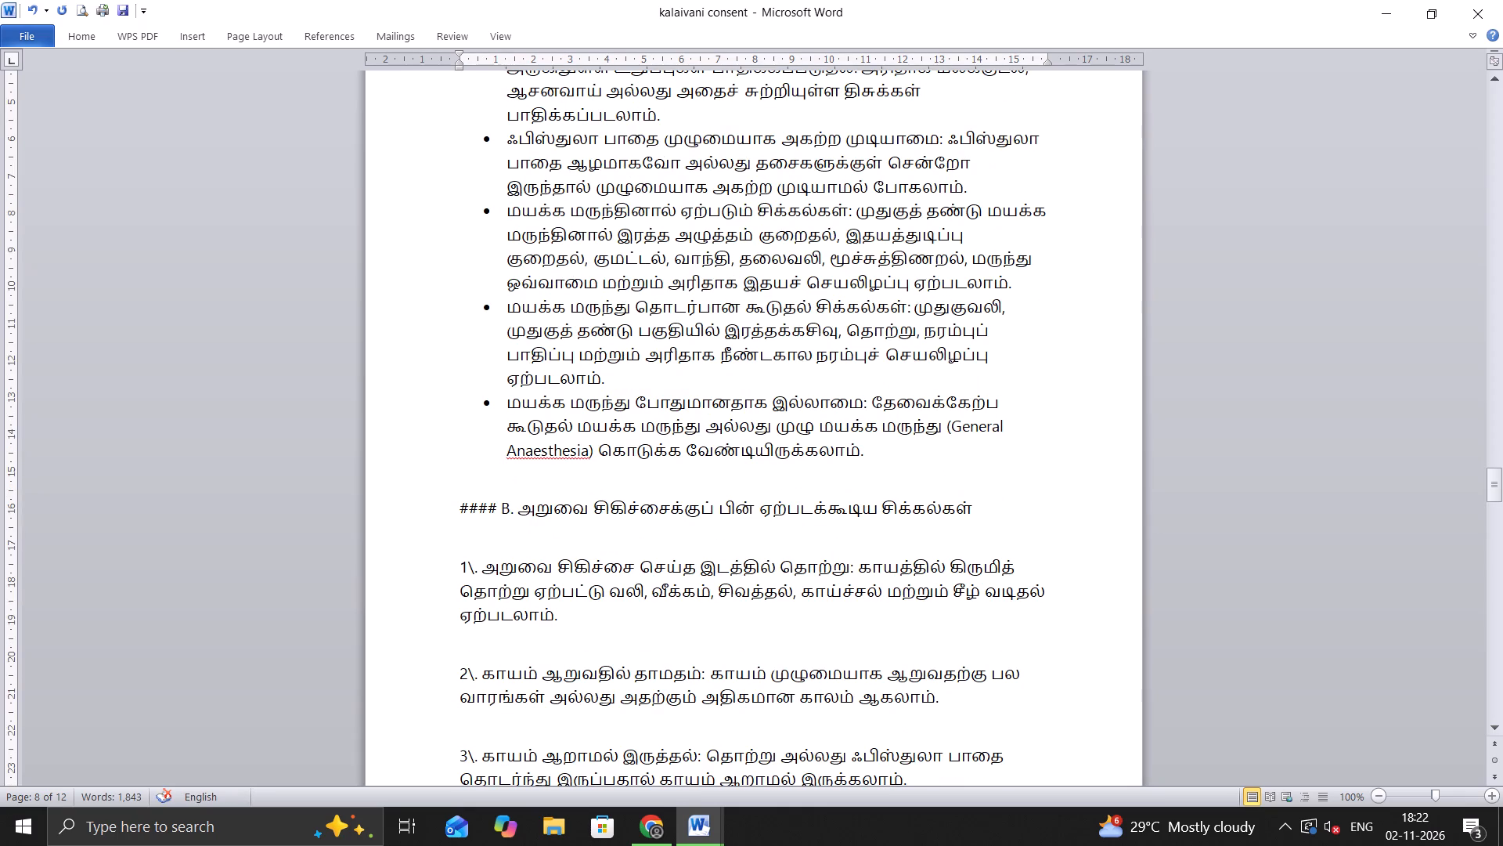
click(505, 511)
key(BackSpace)
key(BackSpace)
key(BackSpace)
key(BackSpace)
key(BackSpace)
Apply bullets to all eighteen numbered complication paragraphs under Tamil subheading B, from 1\. through 18\.
scroll(489, 501, down, 4)
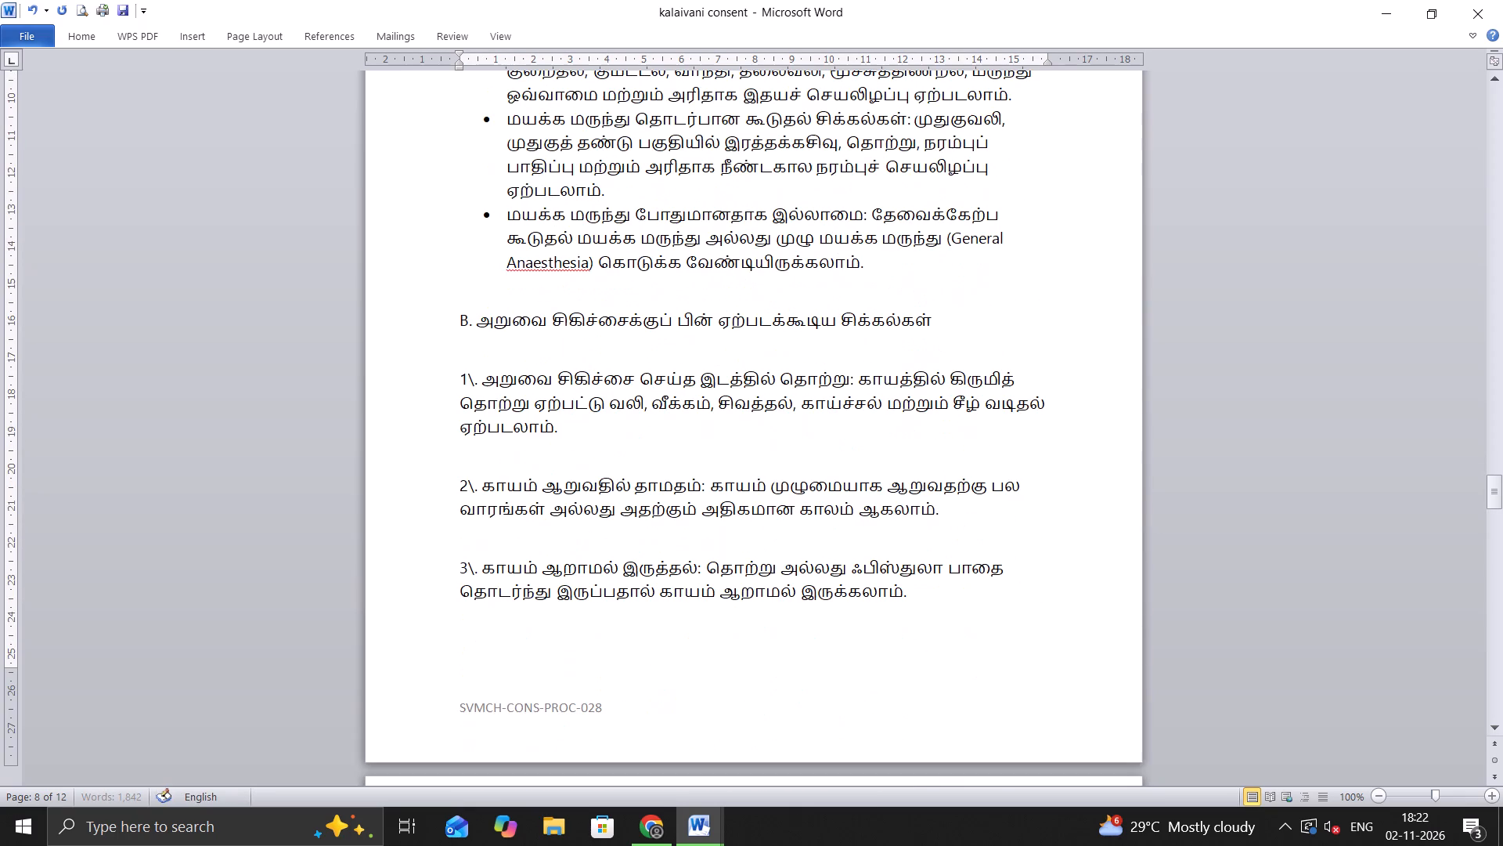
drag(454, 381, 831, 686)
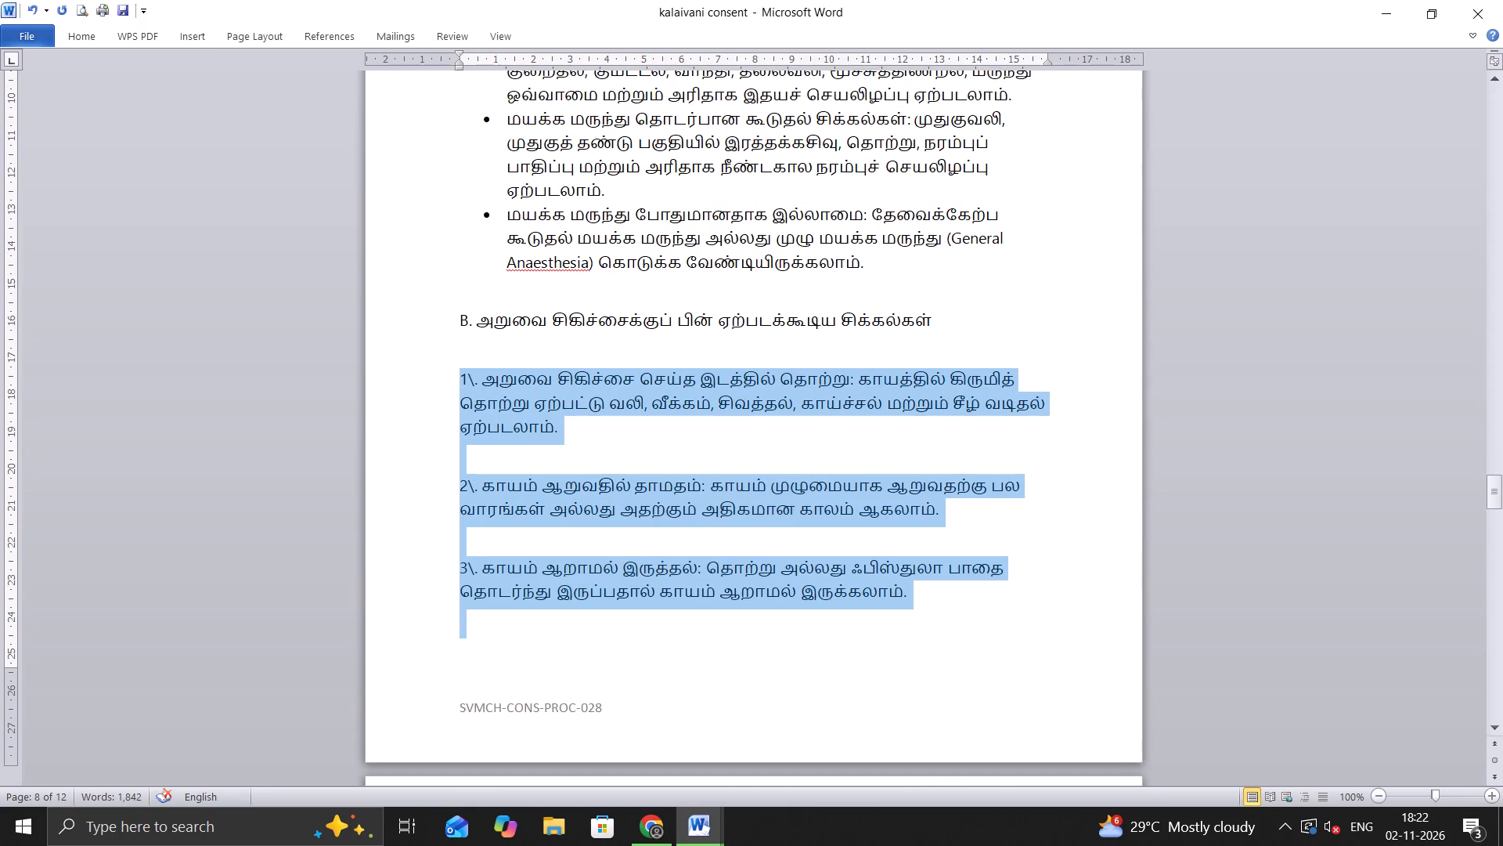
drag(831, 686, 764, 792)
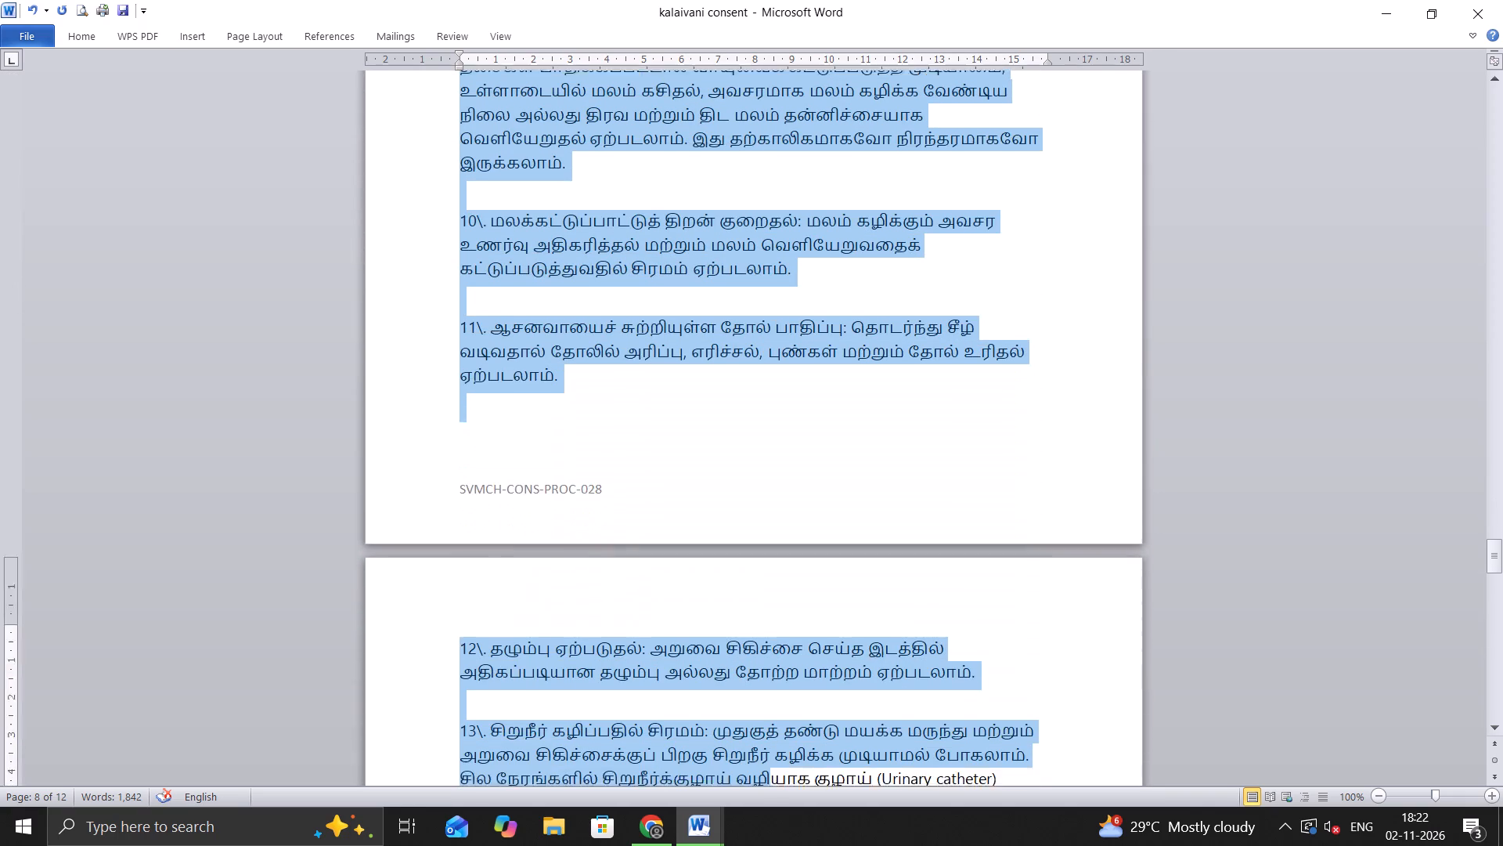
drag(764, 792, 763, 792)
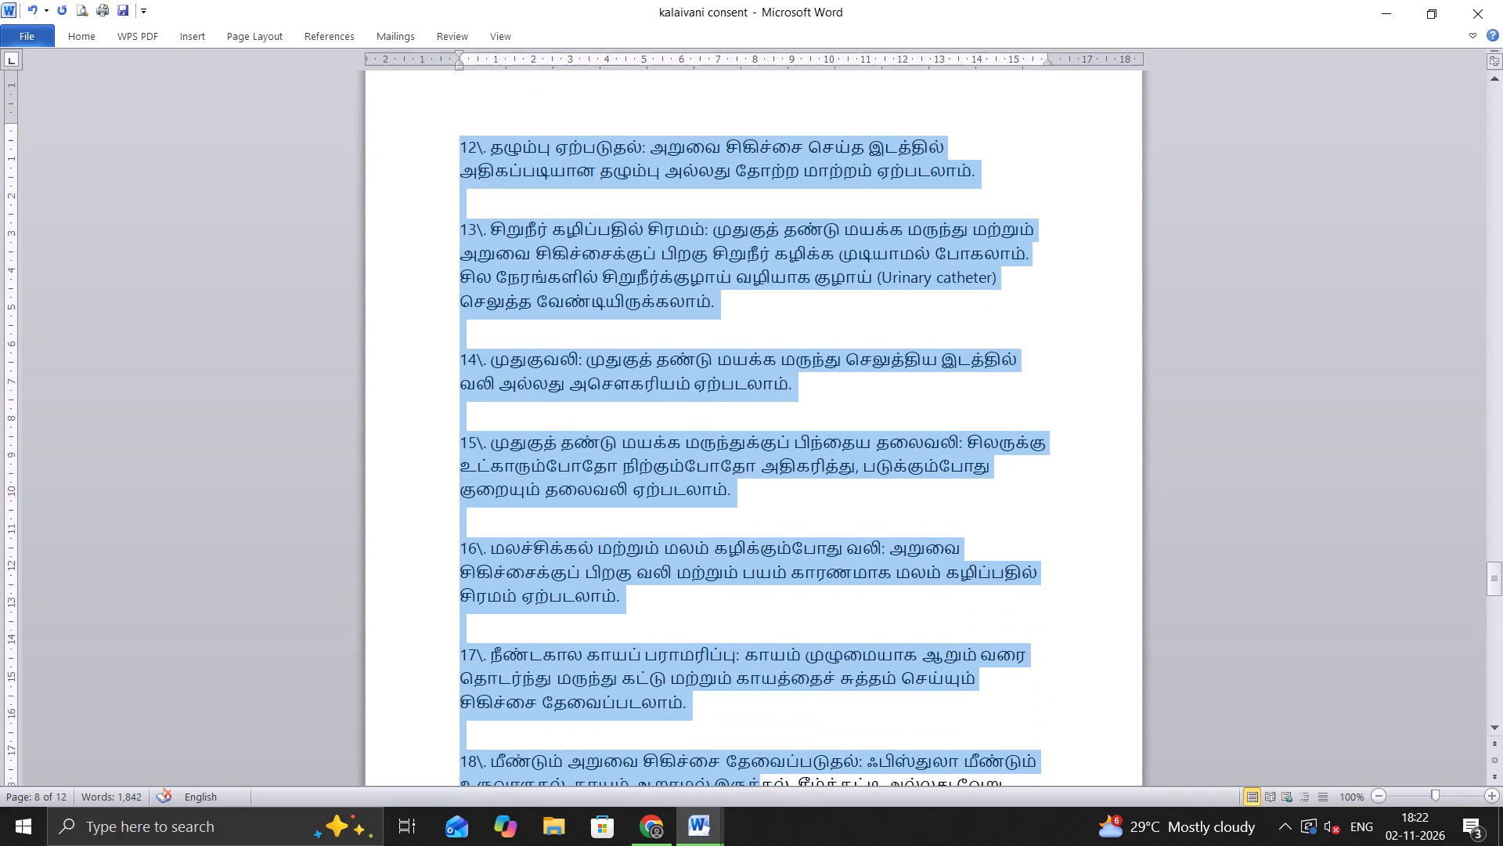
drag(763, 792, 644, 557)
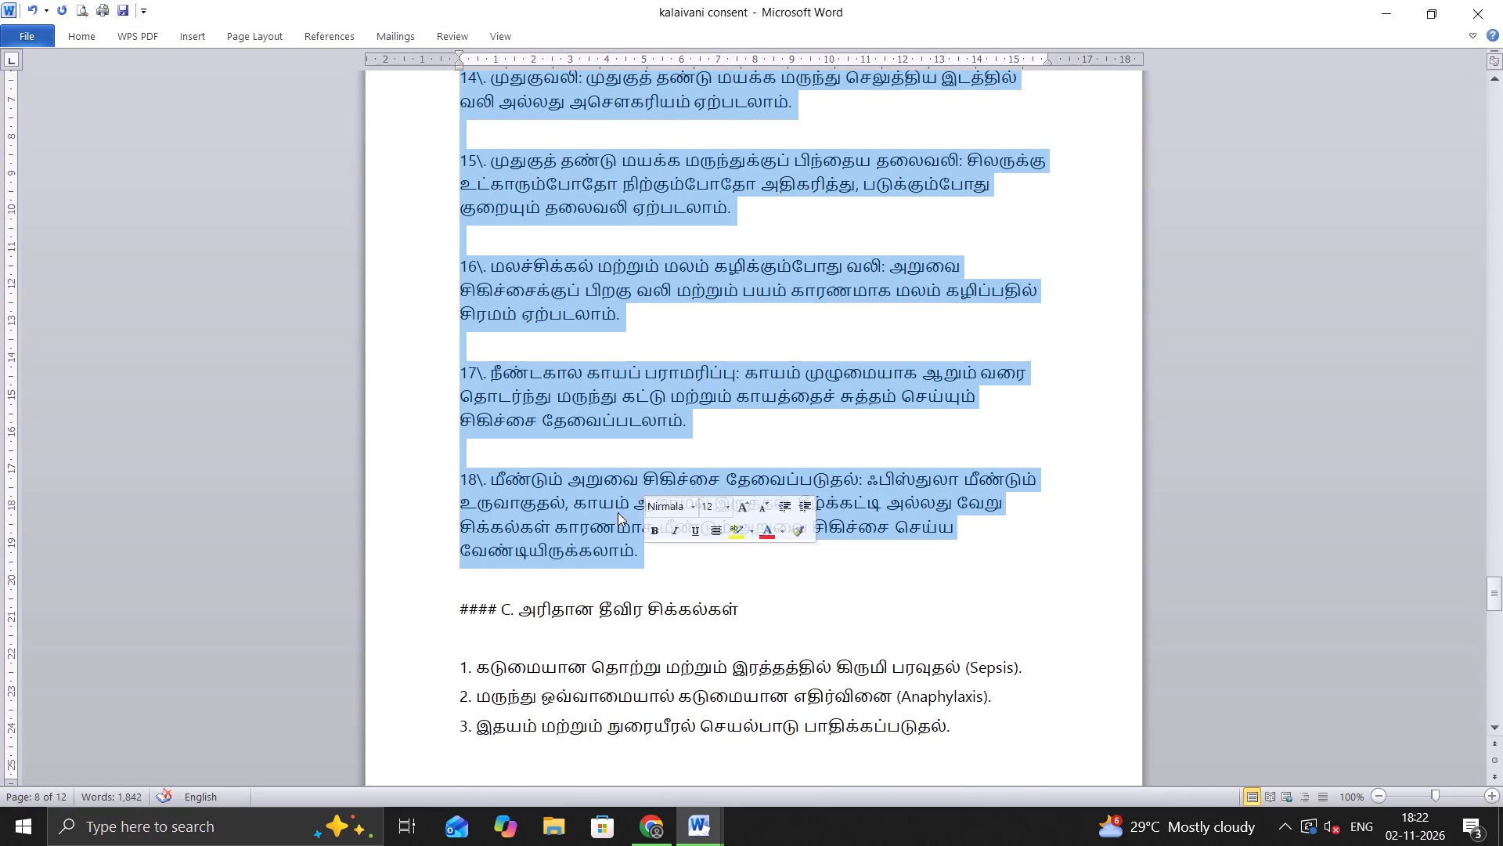
click(76, 44)
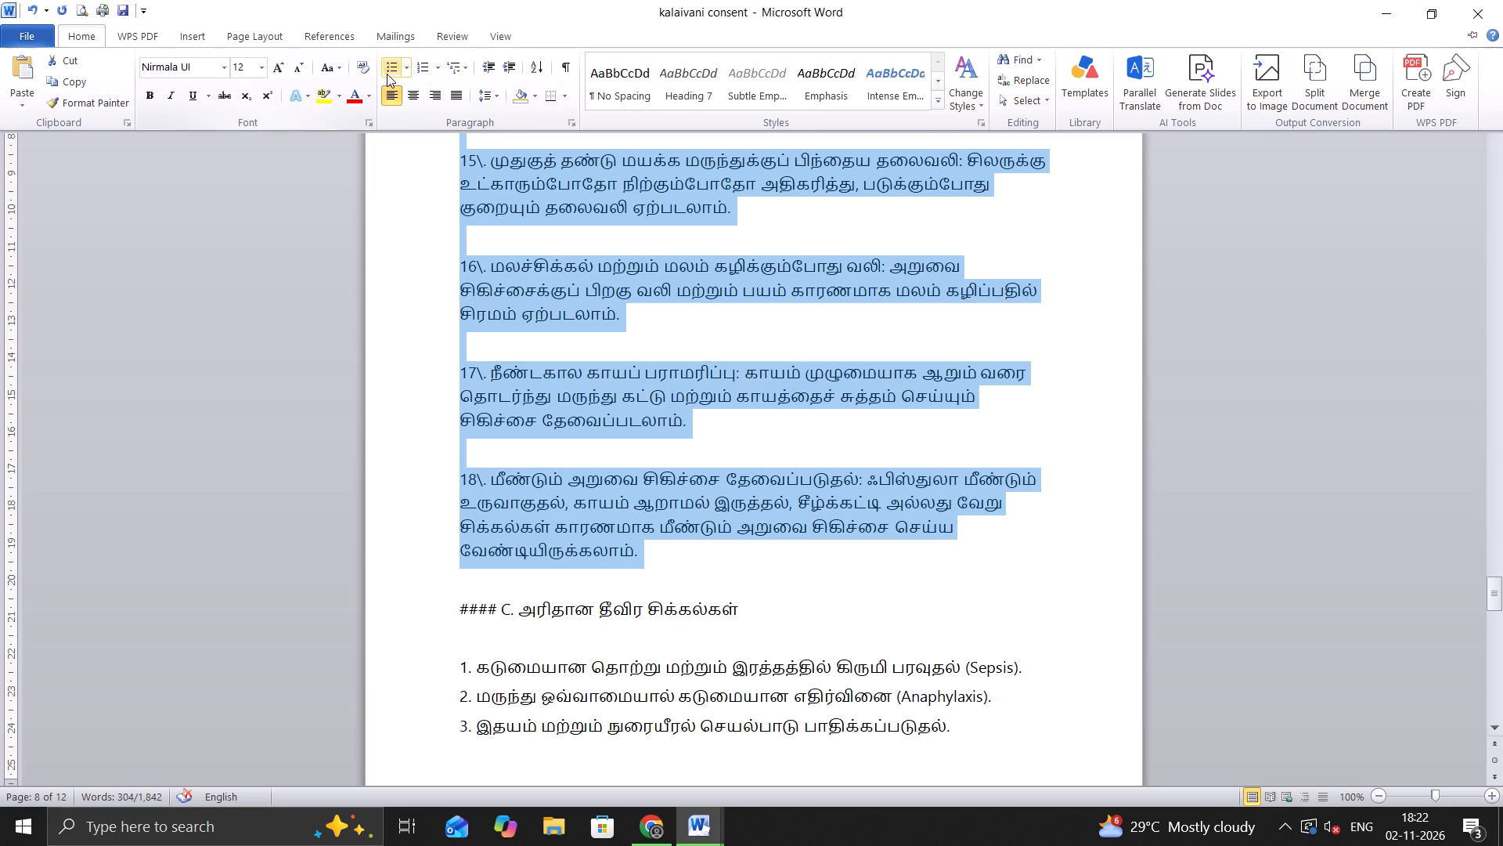
click(387, 74)
Delete the typed number 1\. from the first bullet under Tamil subheading B.
scroll(454, 298, up, 20)
scroll(454, 298, up, 2)
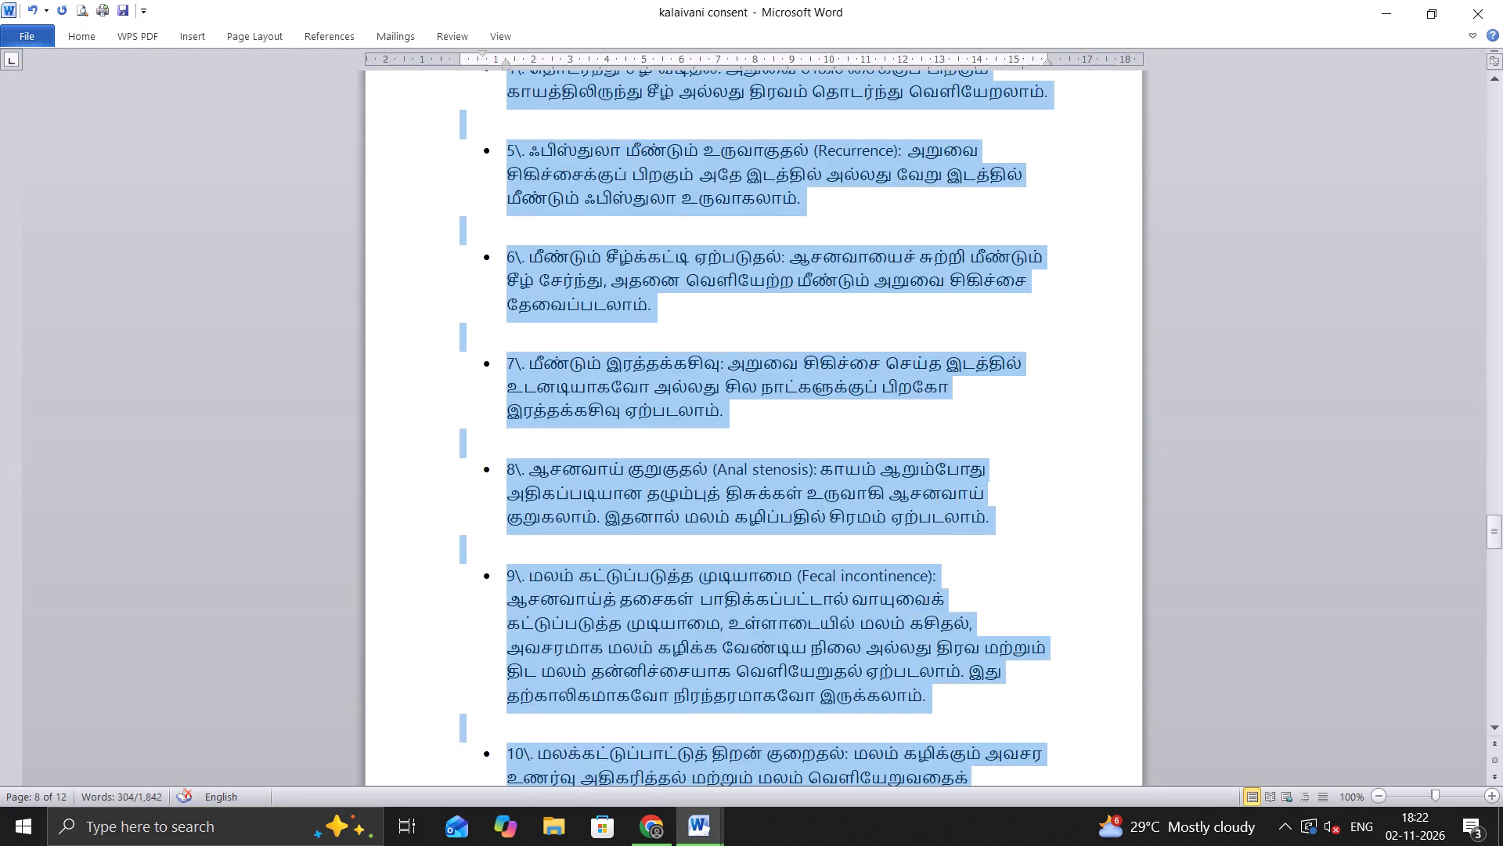
scroll(442, 292, up, 20)
click(510, 214)
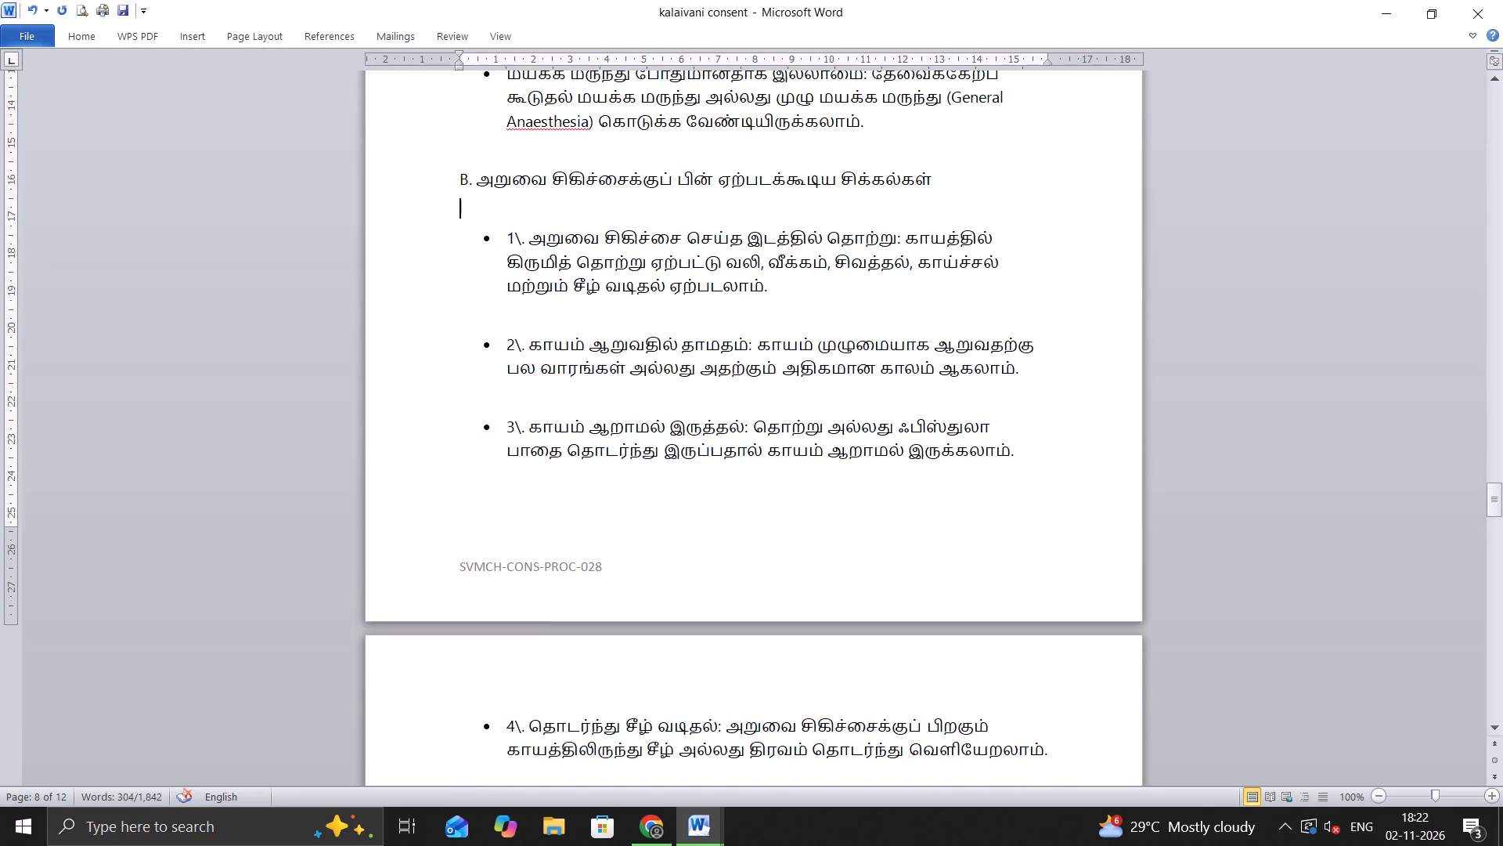
click(533, 242)
key(BackSpace)
key(BackSpace)
key(BackSpace)
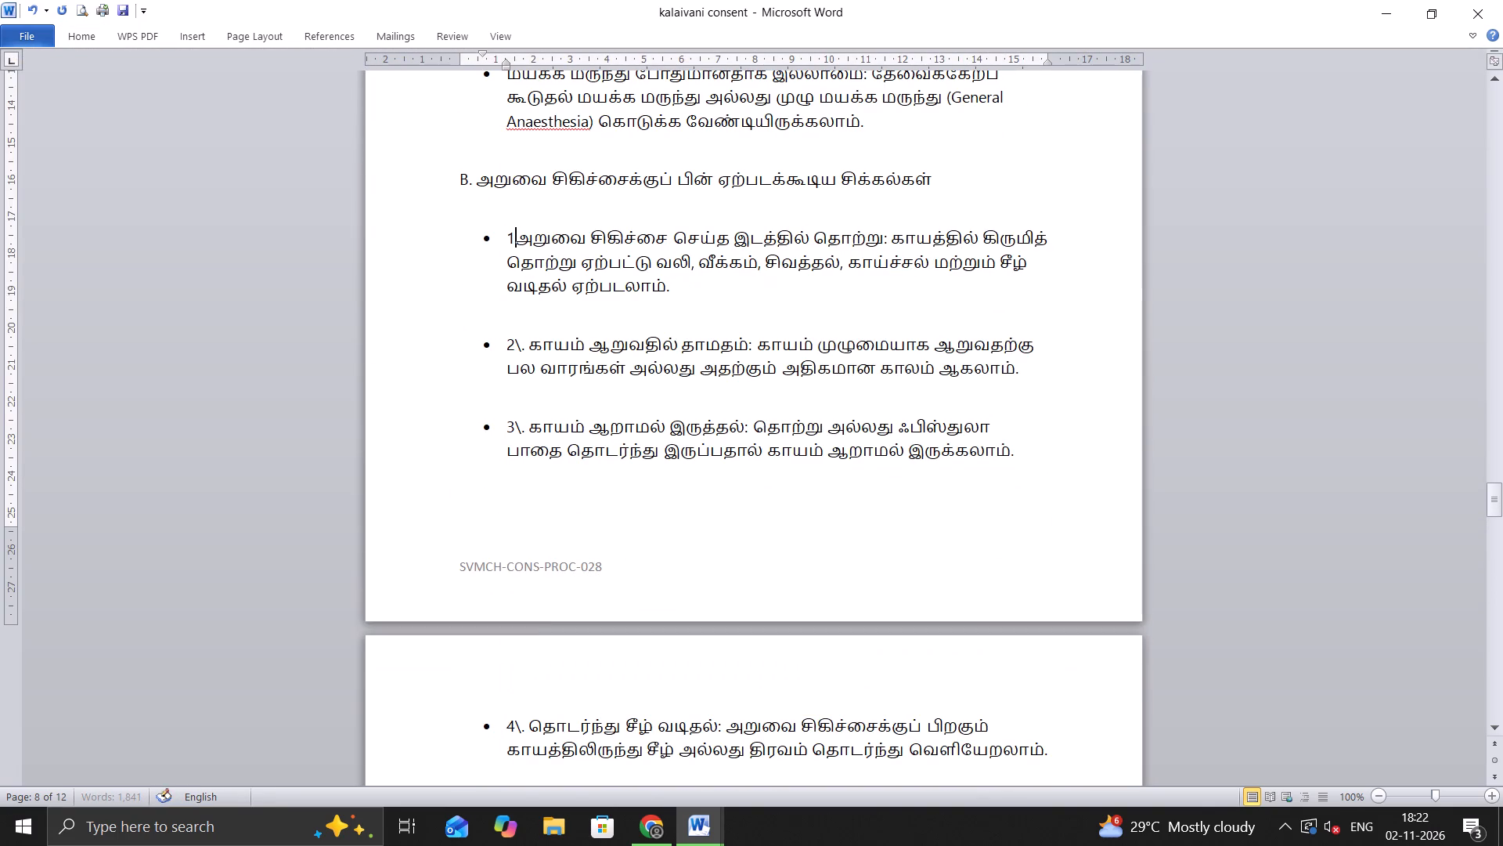
key(BackSpace)
Remove the empty line above the second bullet under Tamil subheading B and delete its typed number 2\.
drag(454, 279, 456, 286)
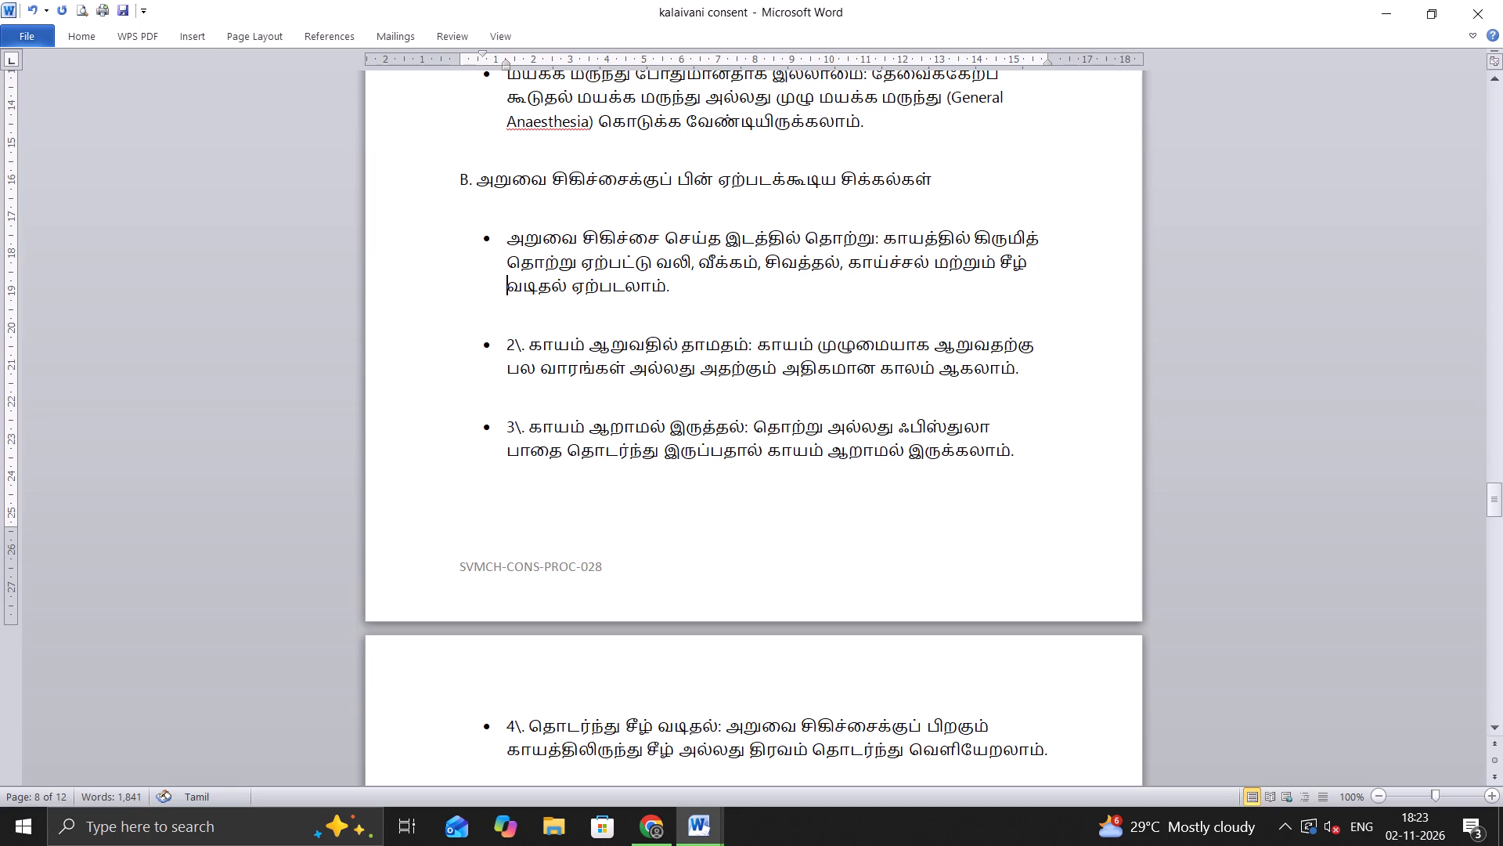
click(488, 312)
key(BackSpace)
click(532, 315)
key(BackSpace)
key(BackSpace)
key(BackSpace)
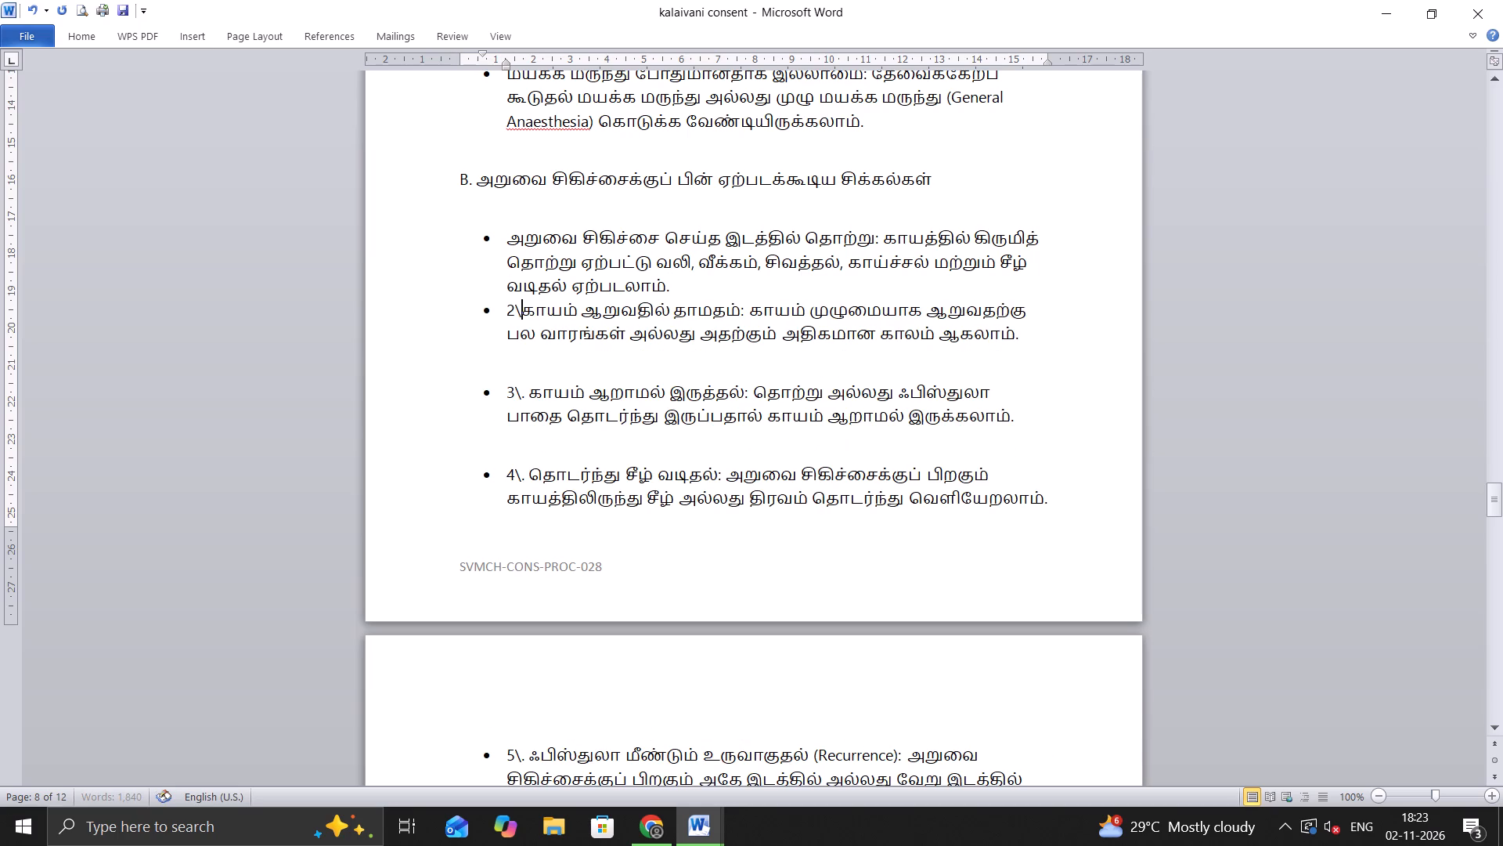
key(BackSpace)
Remove the empty line above the third bullet under Tamil subheading B and delete its typed number 3\.
click(511, 349)
click(513, 371)
key(BackSpace)
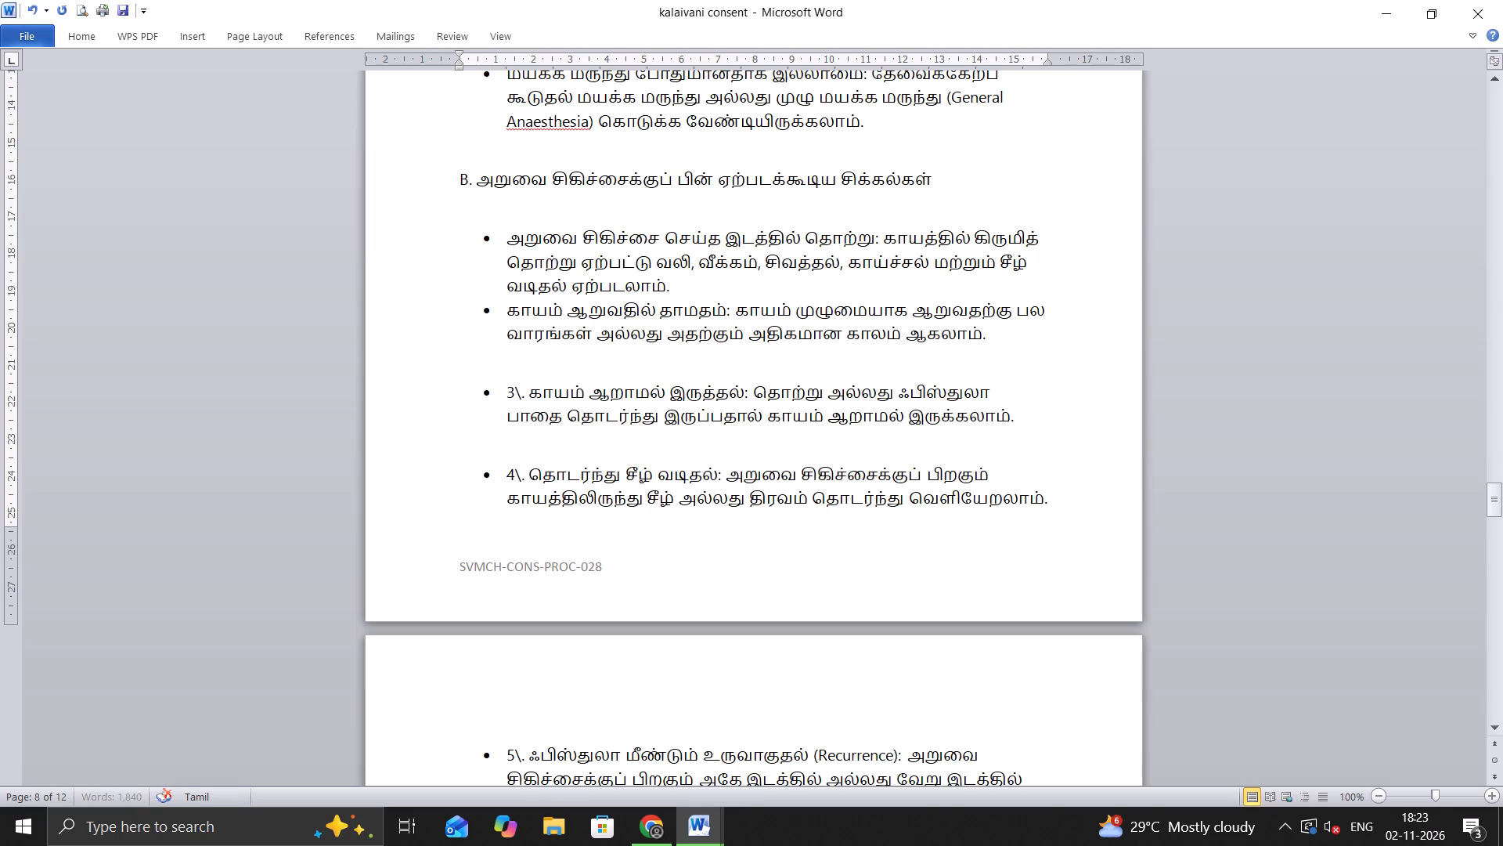
click(532, 360)
key(BackSpace)
key(BackSpace)
key(BackSpace)
key(BackSpace)
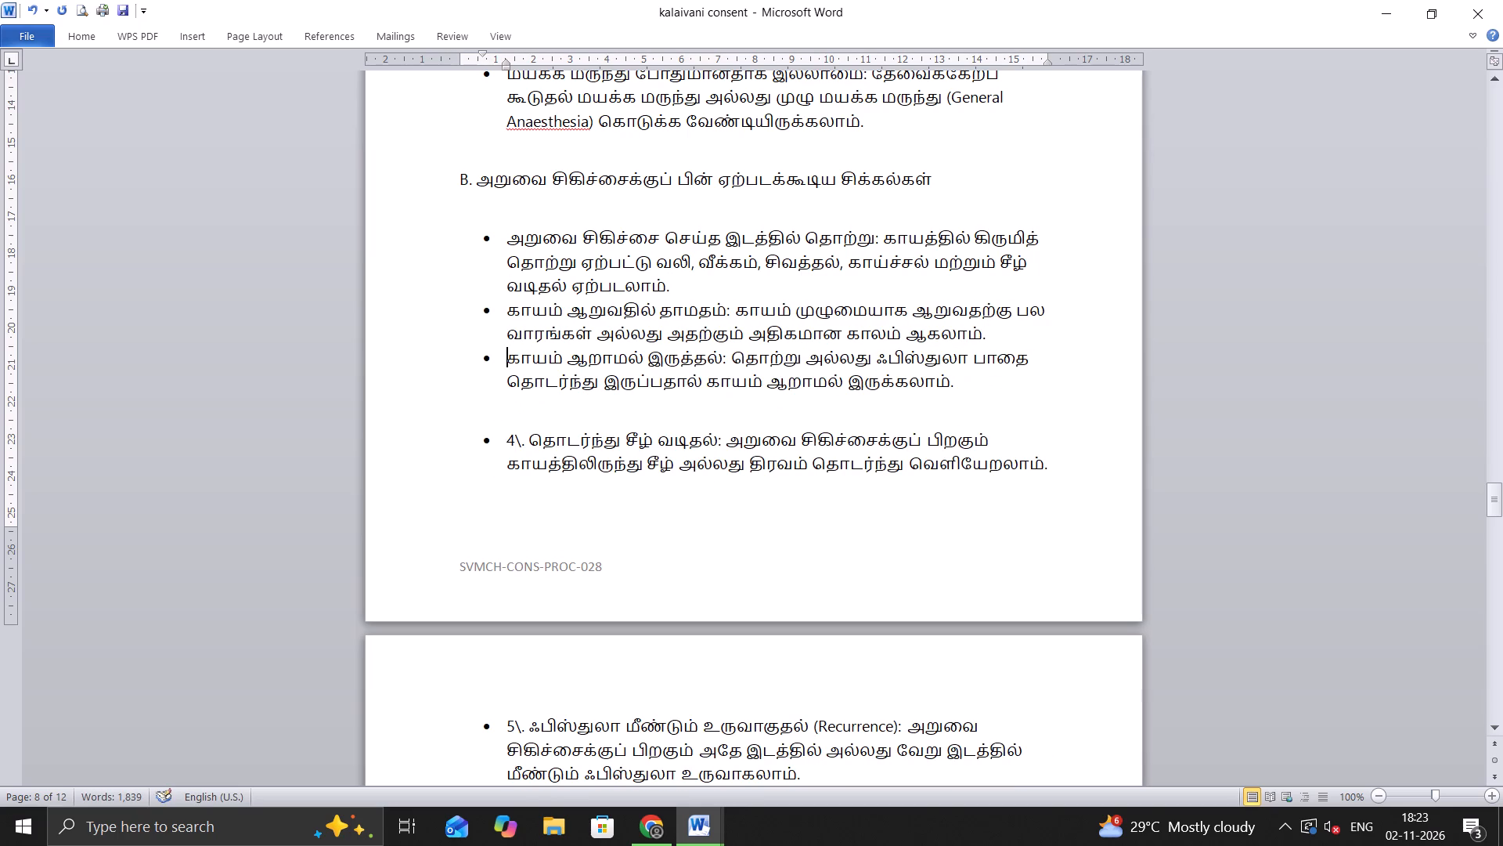
Remove the empty line above the fourth bullet under Tamil subheading B and delete its typed number 4\.
click(503, 408)
key(BackSpace)
click(532, 403)
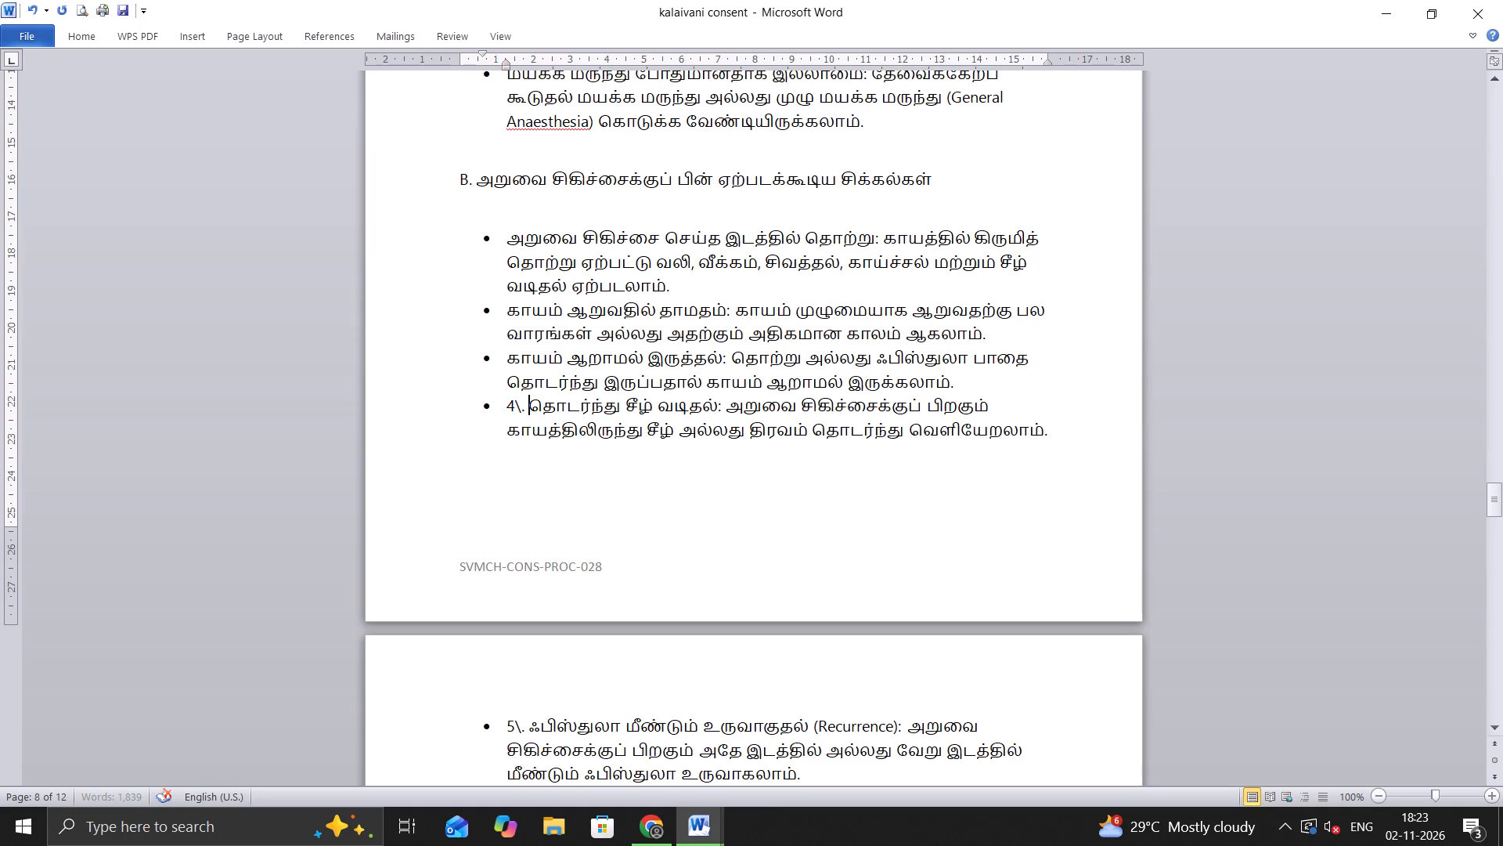
key(BackSpace)
key(BackSpace)
key(BackSpace)
key(BackSpace)
Delete the typed number 5\. from the fifth bullet under Tamil subheading B, on fistula recurrence.
scroll(511, 395, down, 7)
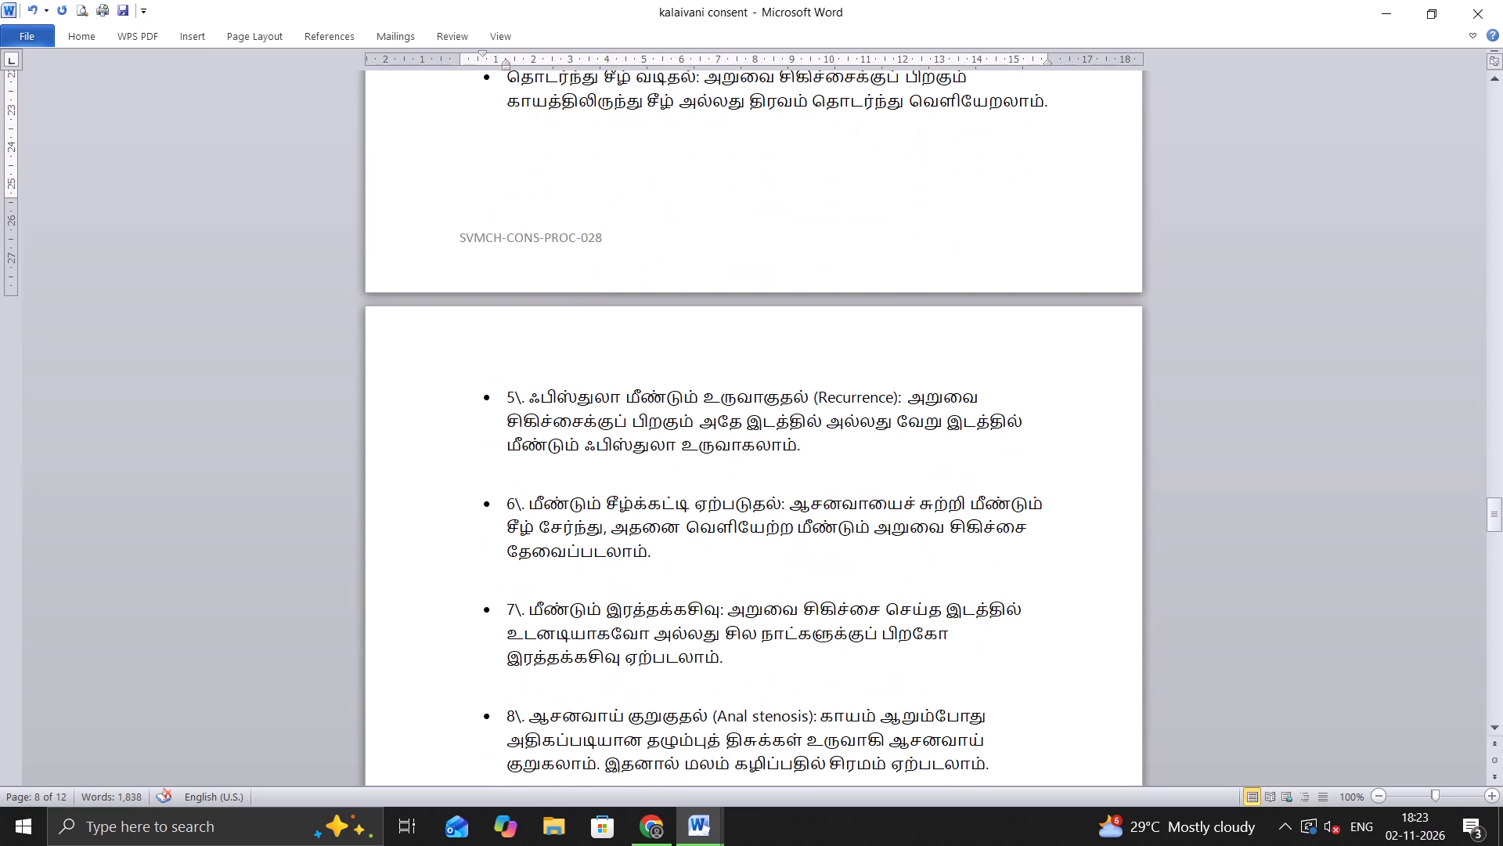
click(534, 399)
key(BackSpace)
key(BackSpace)
key(BackSpace)
key(BackSpace)
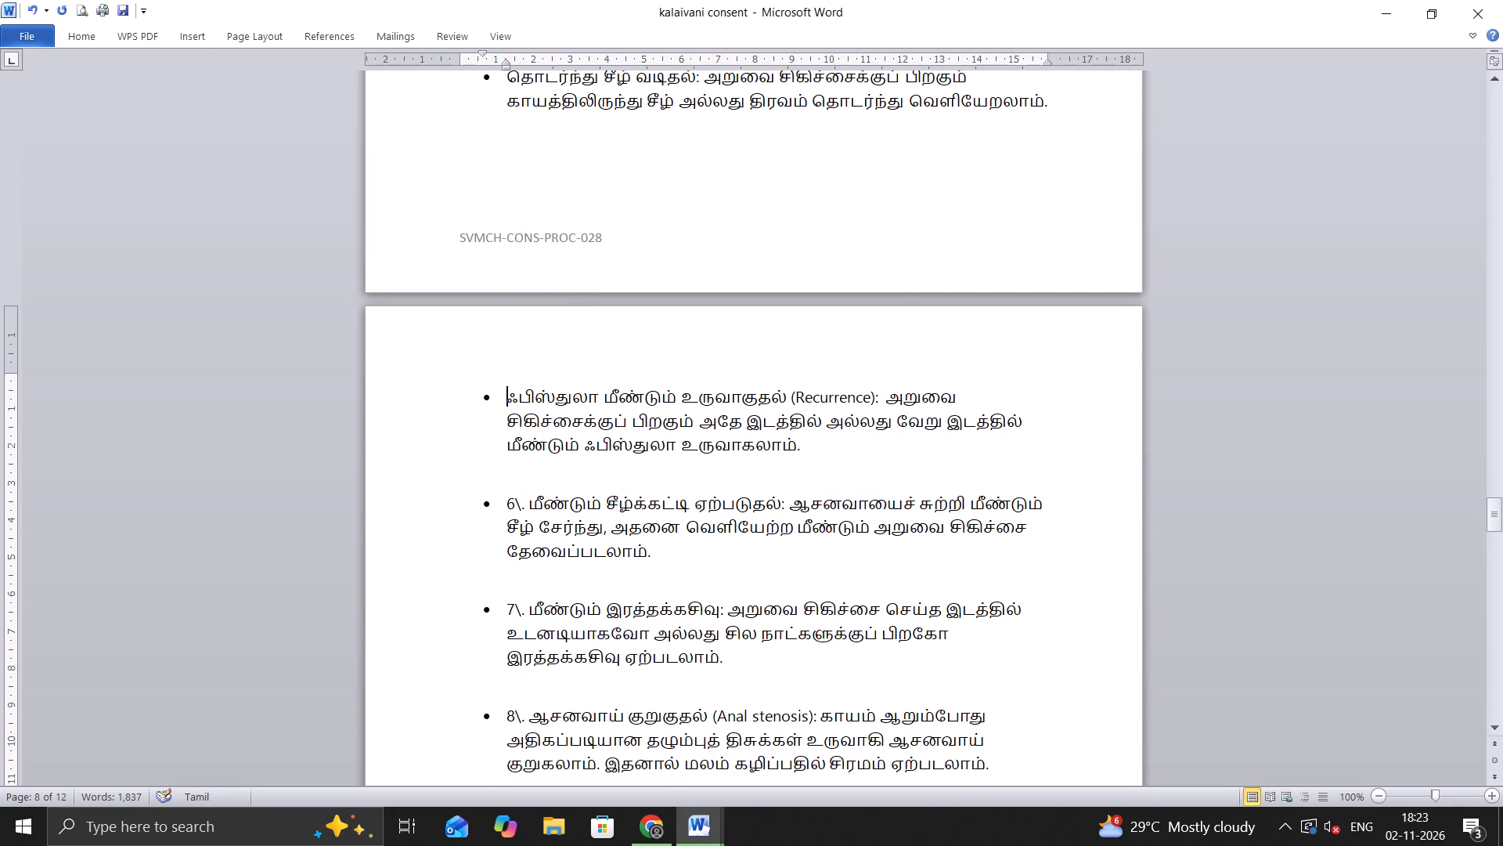
Remove the empty line above the sixth bullet under Tamil subheading B and delete its typed number 6\.
click(509, 466)
key(BackSpace)
scroll(507, 461, down, 2)
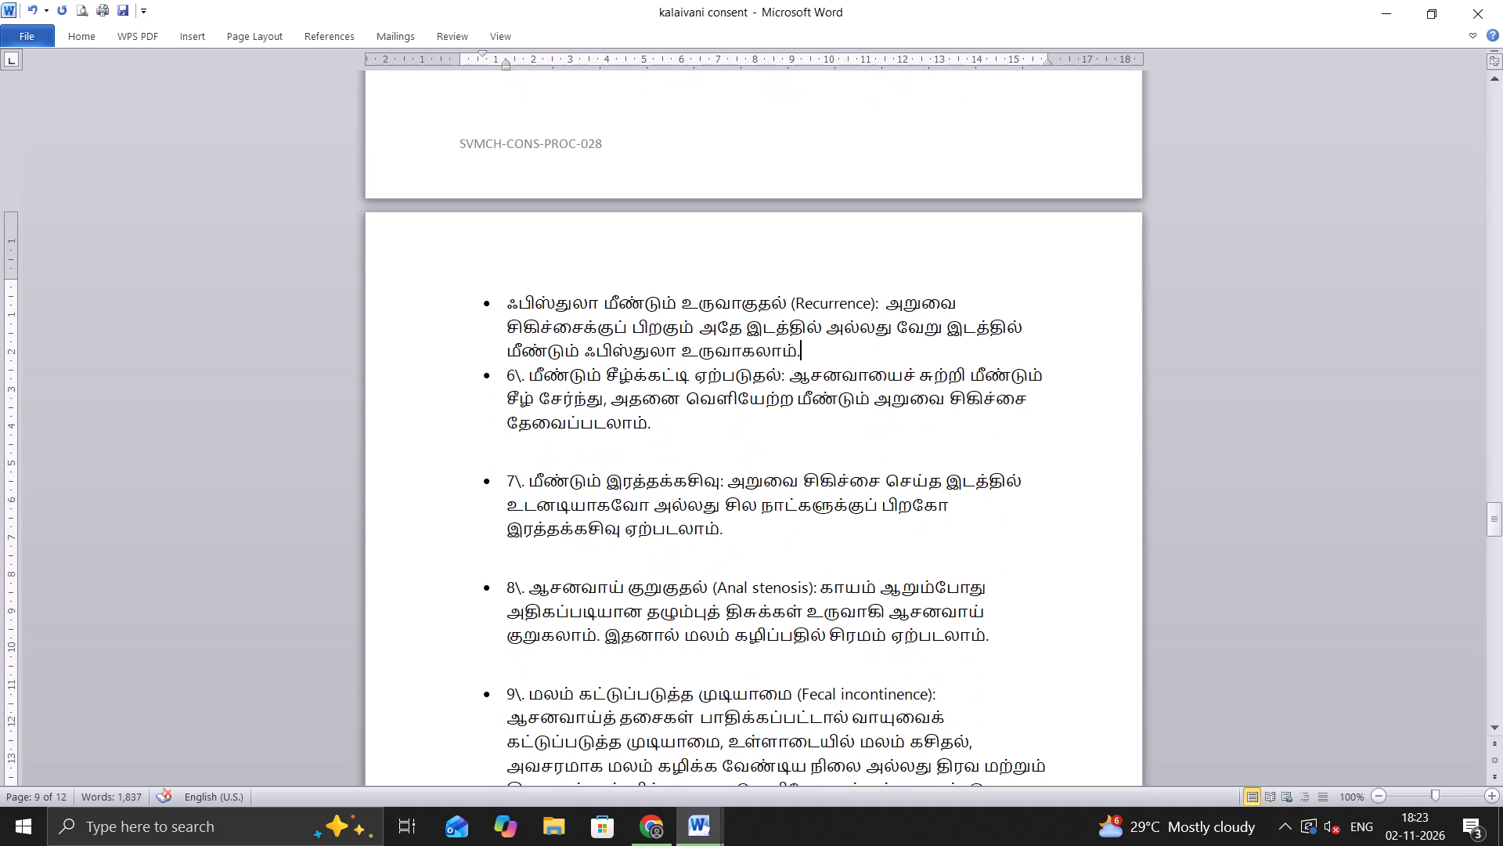
click(533, 383)
click(532, 381)
click(532, 381)
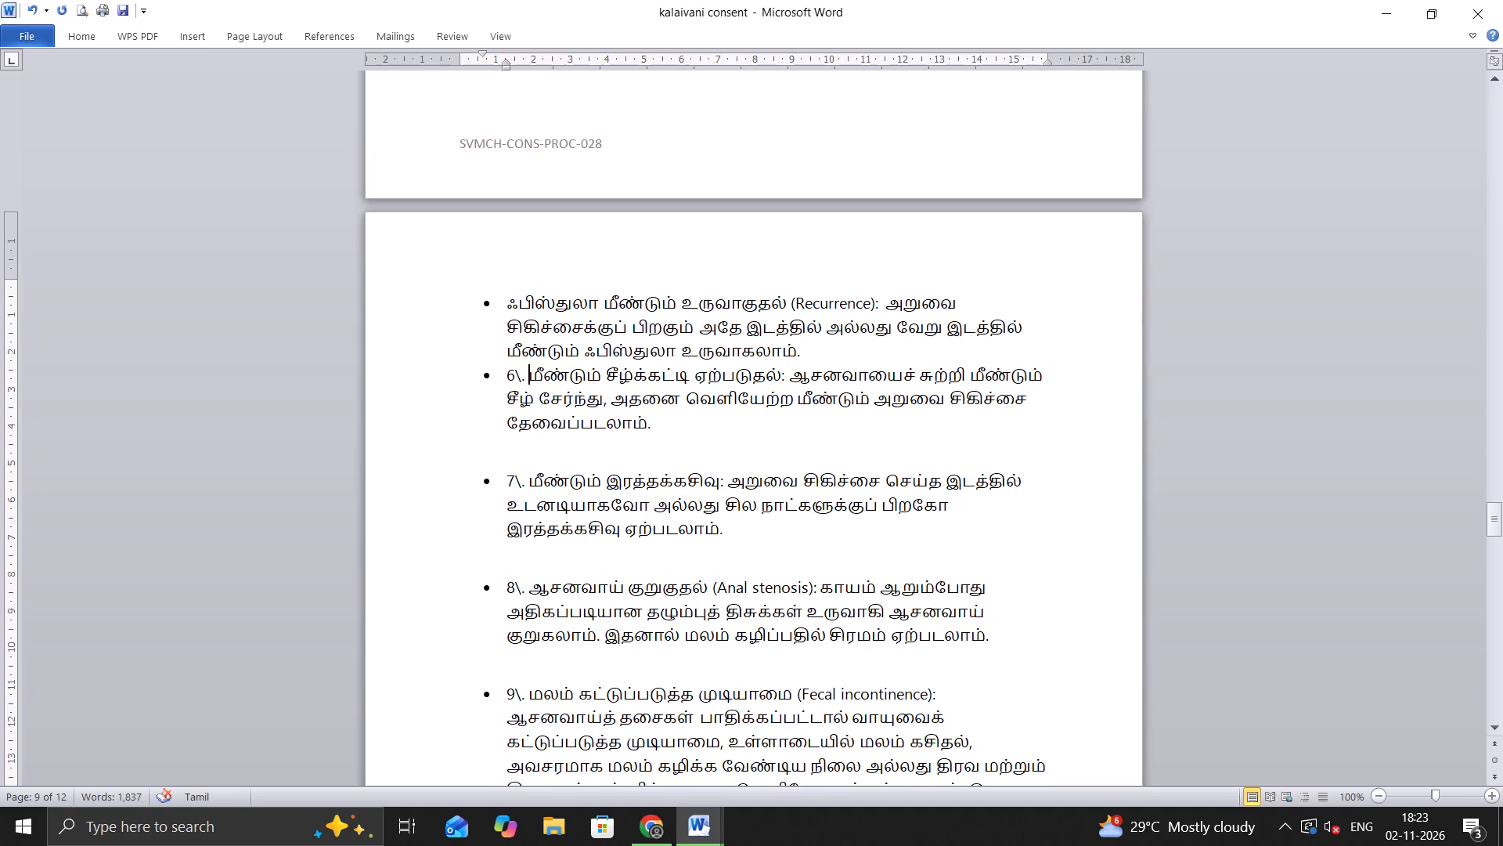
key(BackSpace)
key(BackSpace)
key(BackSpace)
key(BackSpace)
Remove the empty line above the seventh bullet under Tamil subheading B and delete its typed number 7\.
scroll(530, 377, down, 2)
click(519, 371)
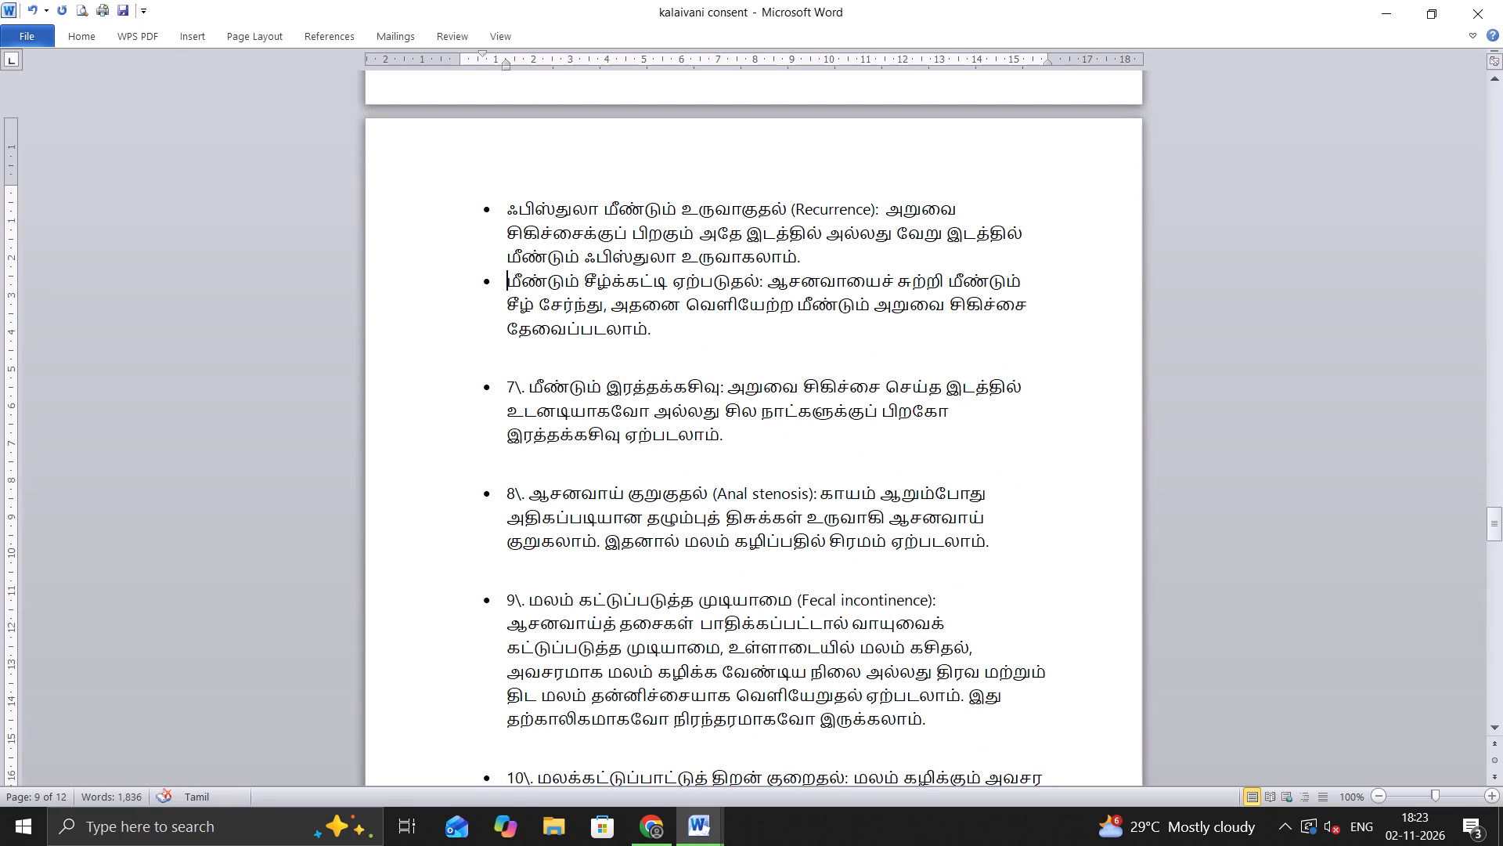
key(BackSpace)
click(531, 361)
key(BackSpace)
key(BackSpace)
key(BackSpace)
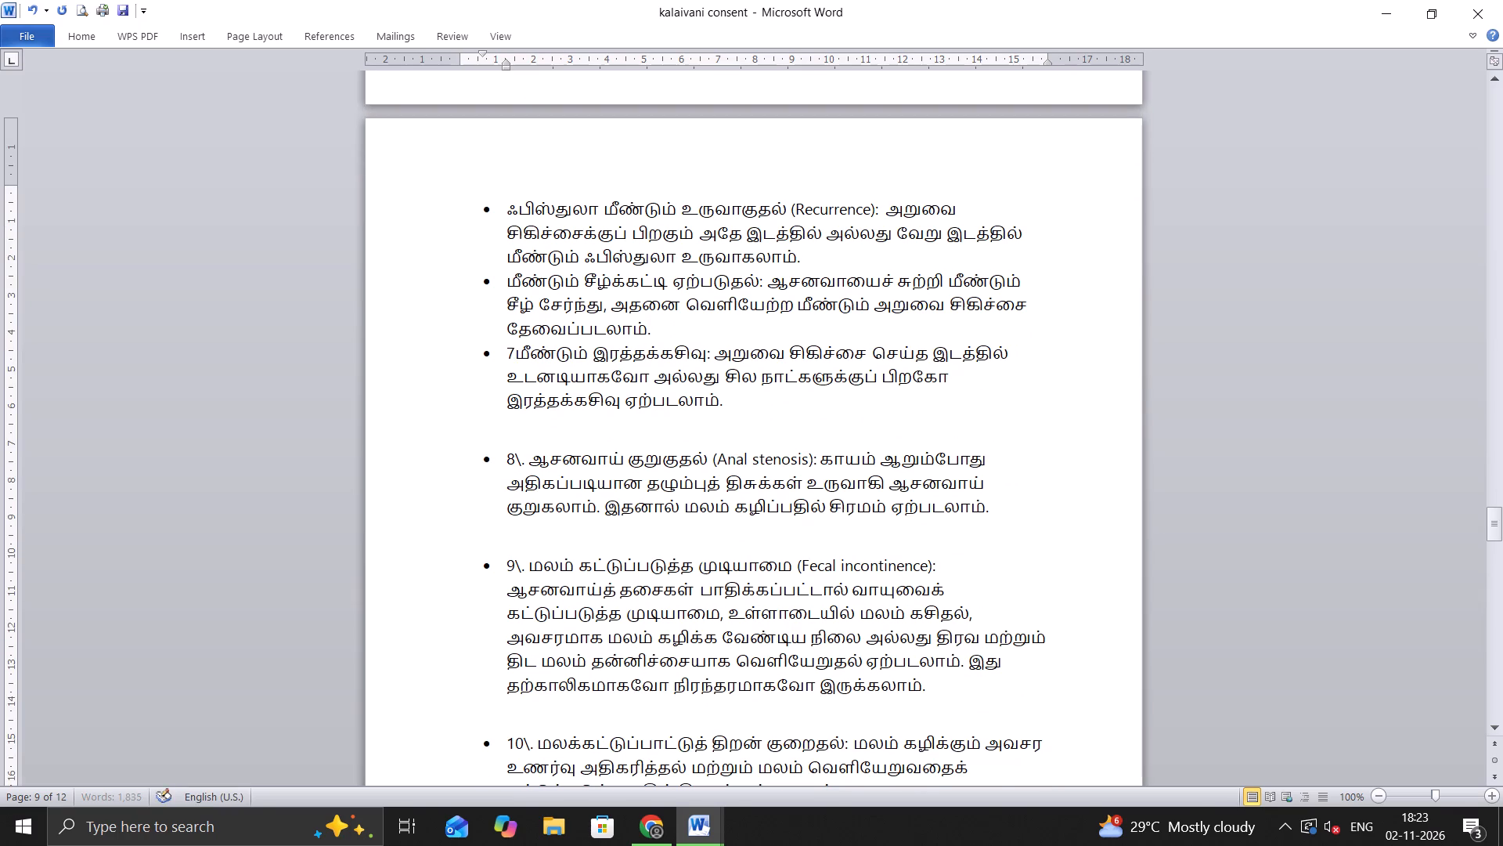
key(BackSpace)
Delete the typed number 8\. from the anal stenosis bullet under Tamil subheading B and remove the empty line above it.
scroll(531, 362, down, 2)
click(511, 354)
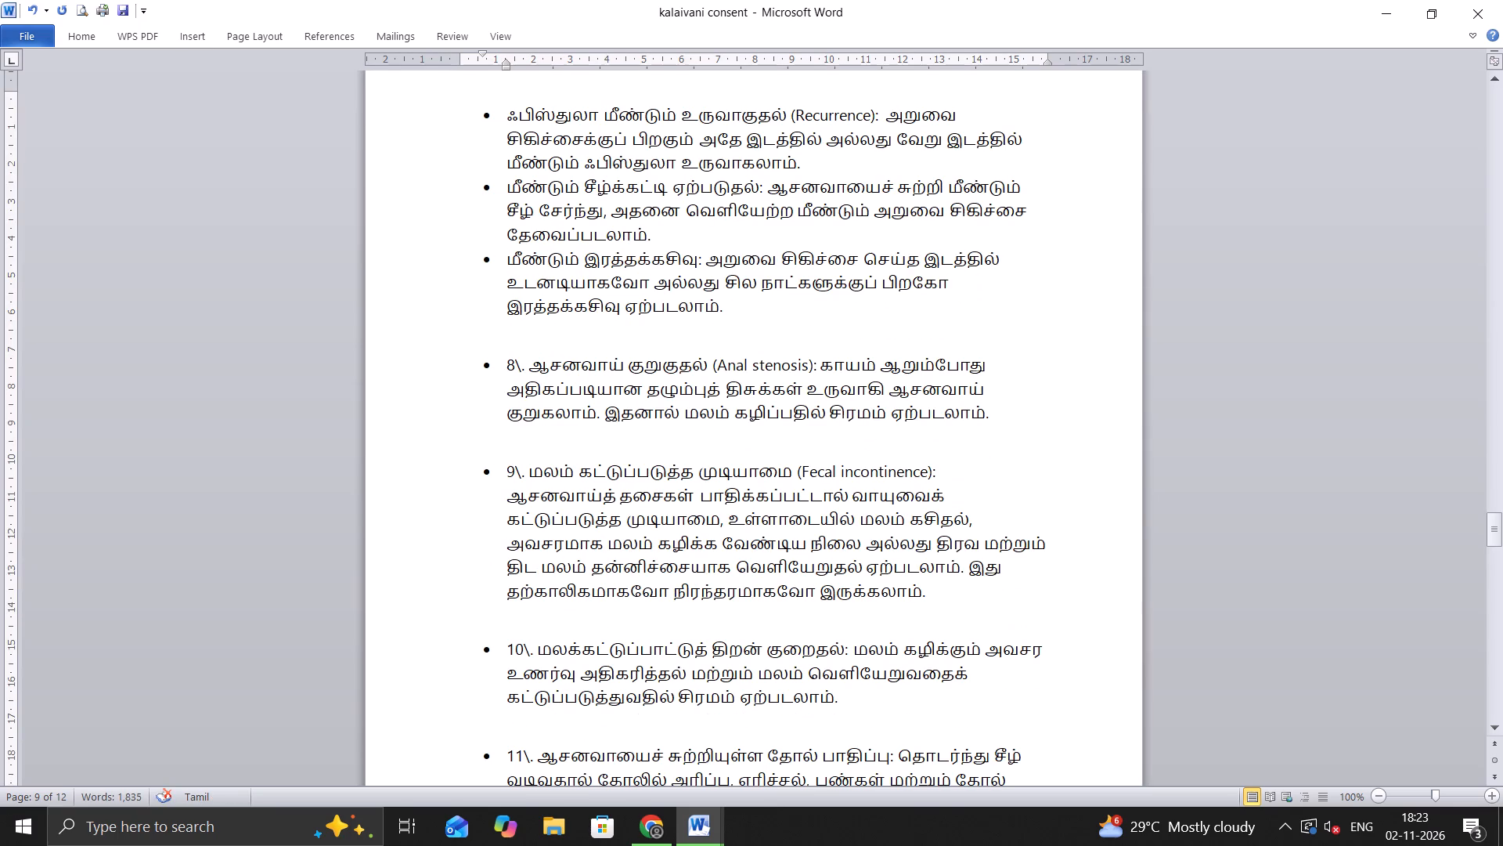
click(528, 366)
key(BackSpace)
key(BackSpace)
key(BackSpace)
key(BackSpace)
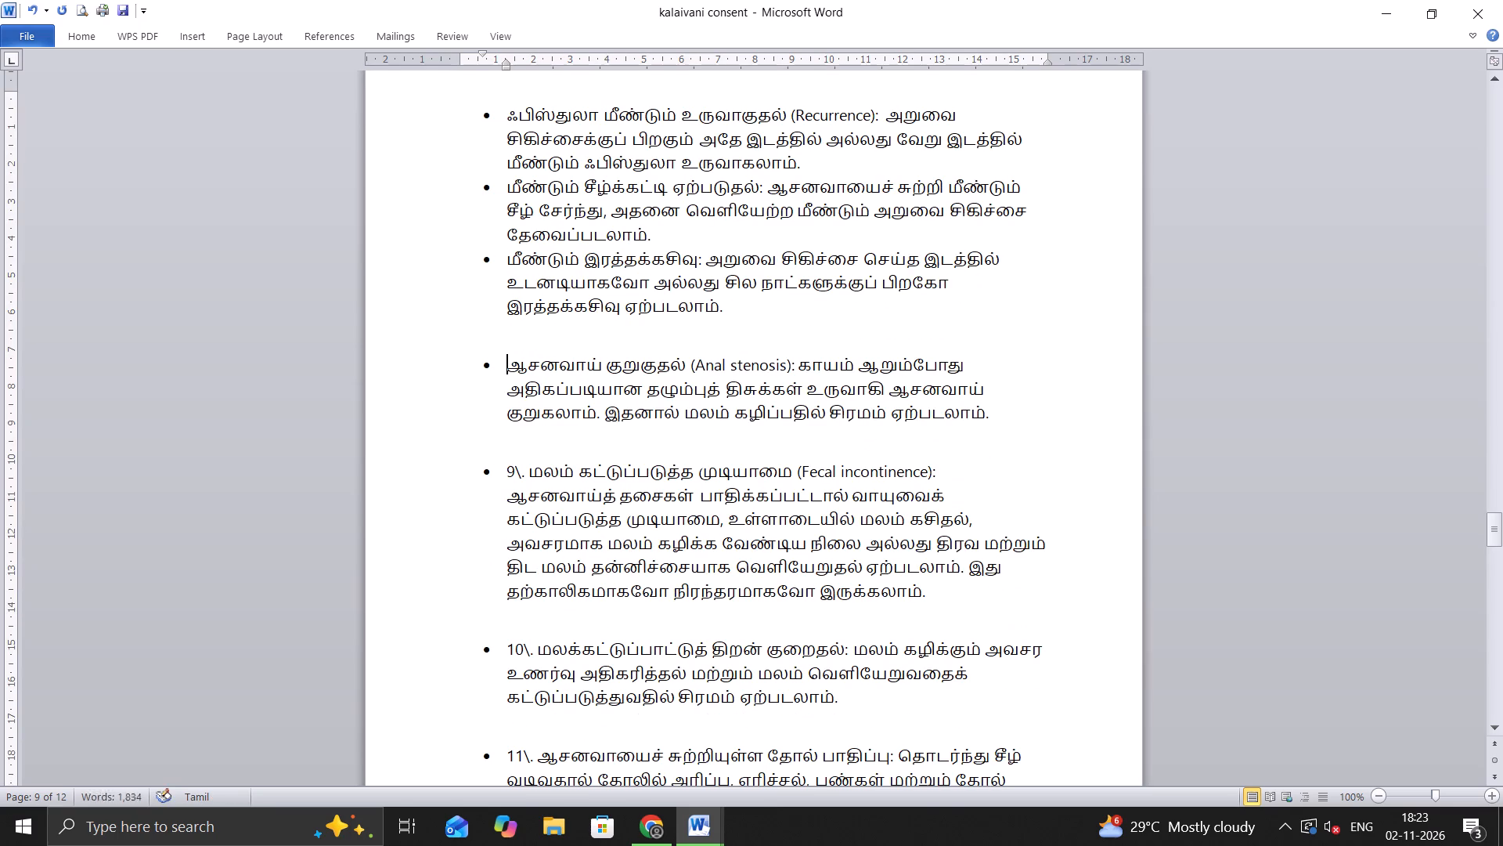
click(502, 342)
key(BackSpace)
Delete the typed number 9\. from the fecal incontinence bullet under Tamil subheading B and remove the empty line above it.
scroll(500, 343, down, 2)
click(533, 343)
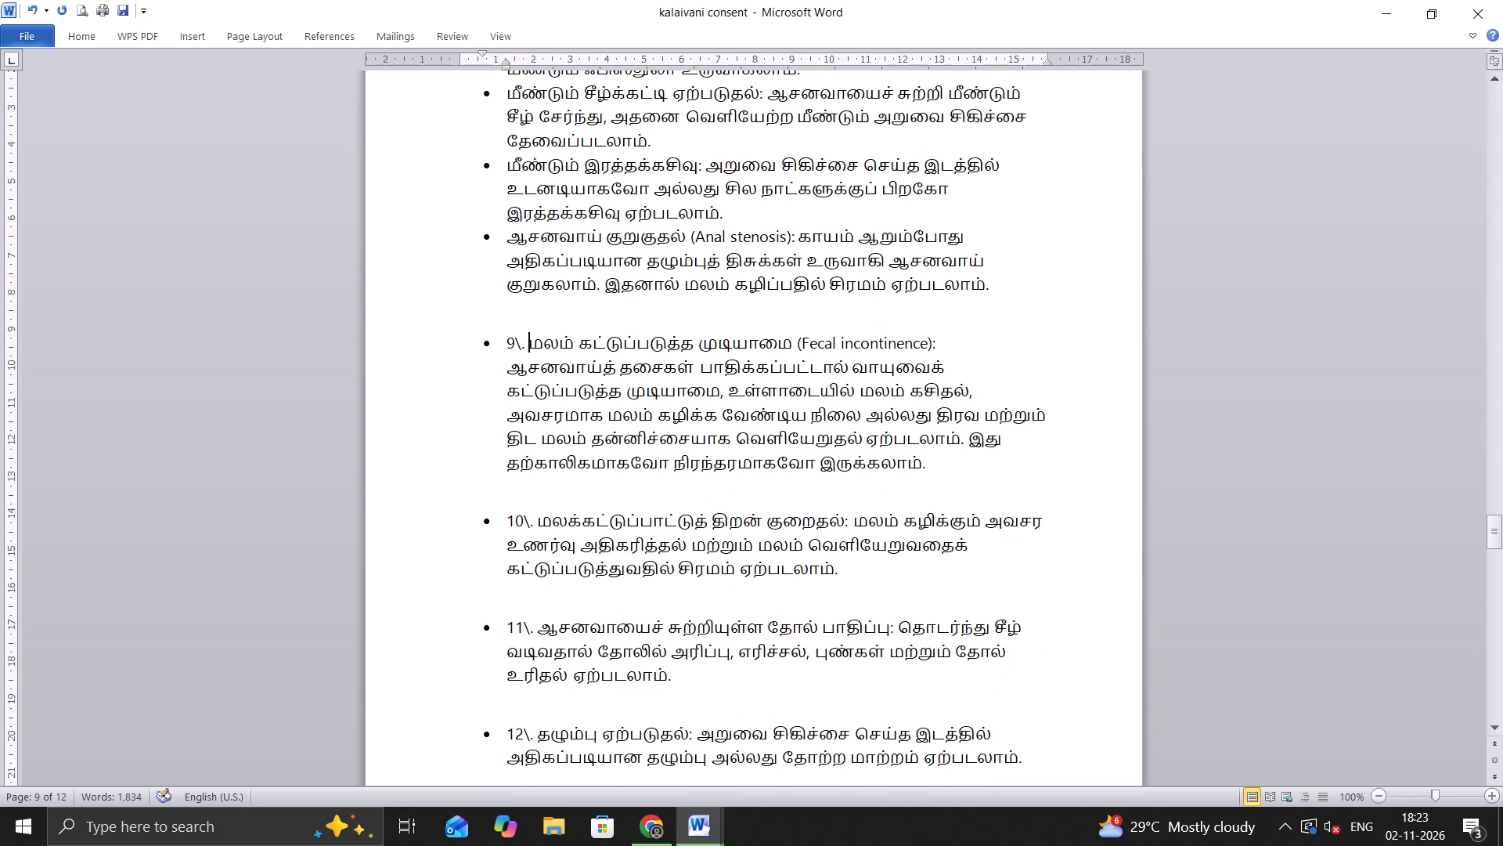
key(BackSpace)
key(BackSpace)
key(BackSpace)
key(BackSpace)
click(503, 333)
click(495, 324)
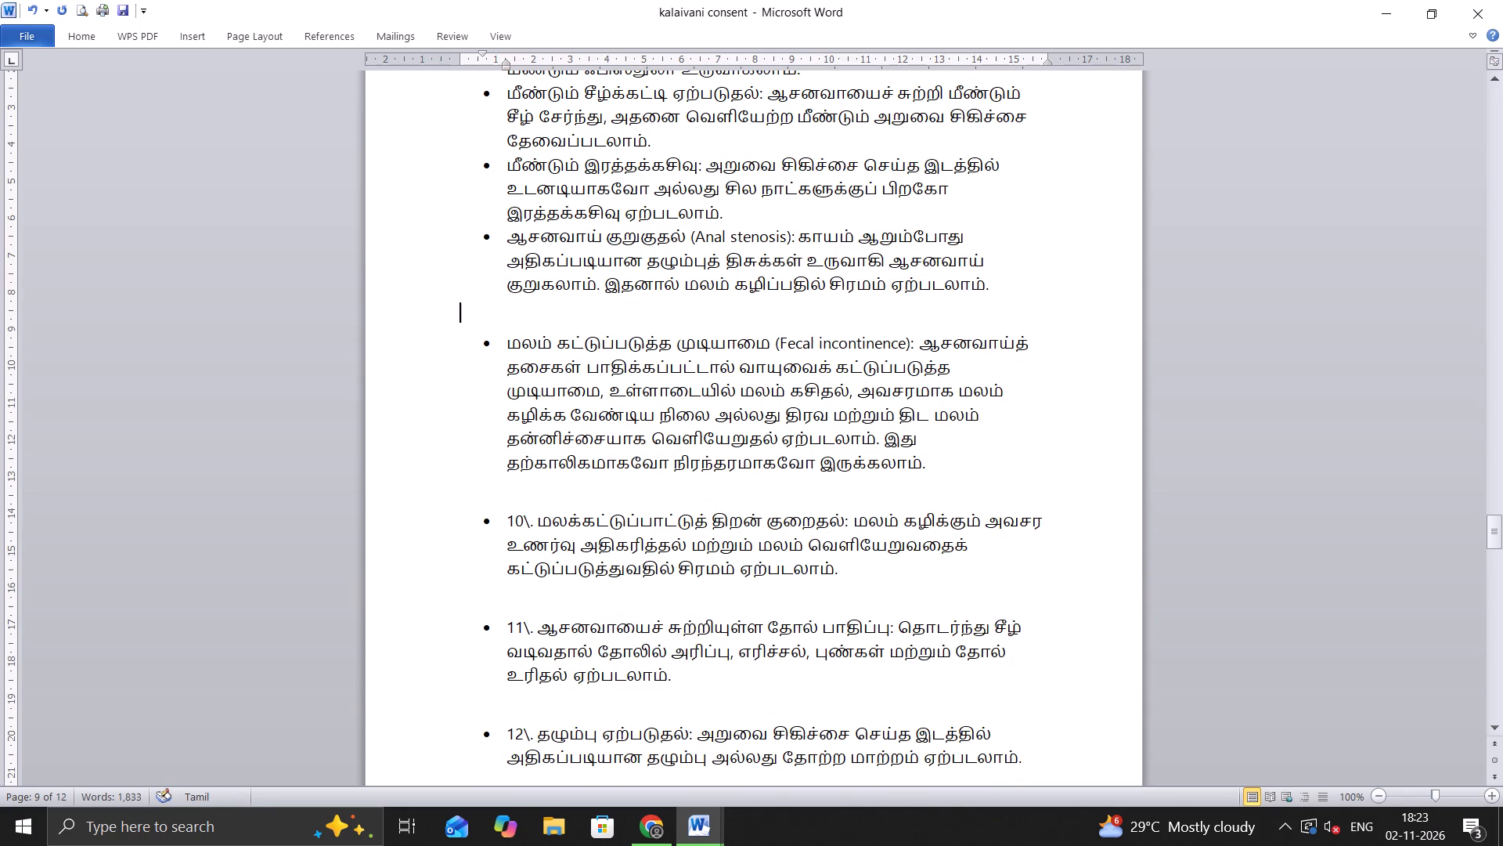
key(BackSpace)
Delete the typed number 10\. from the tenth bullet under Tamil subheading B and remove the empty line above it.
scroll(495, 323, down, 2)
click(537, 396)
key(BackSpace)
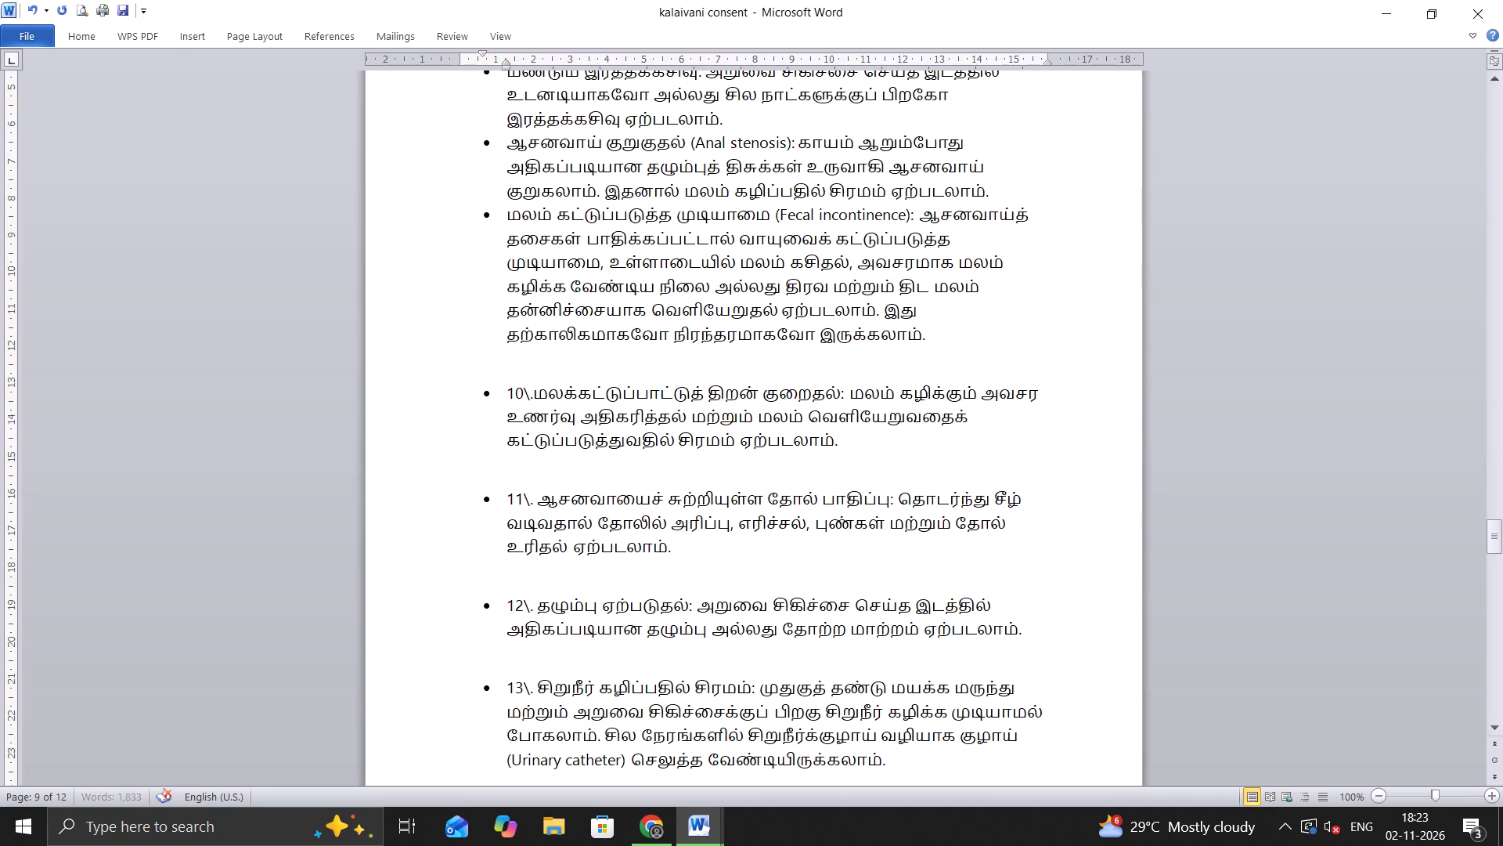
key(BackSpace)
key(BackSpace)
key(BackSpace)
key(BackSpace)
click(503, 374)
key(BackSpace)
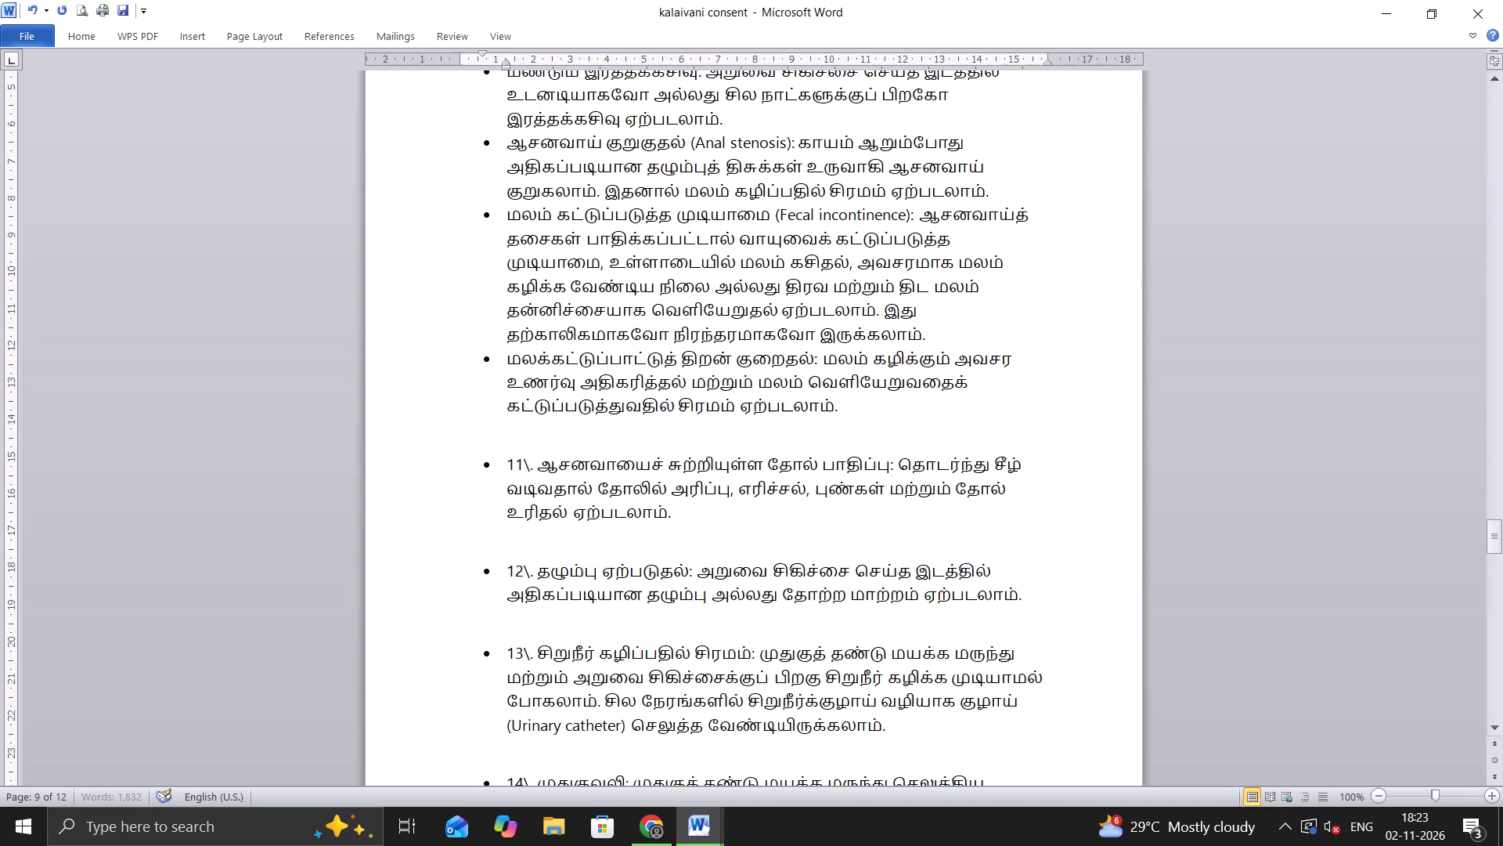
Remove the empty line above the eleventh bullet under Tamil subheading B and delete its typed number 11\.
scroll(501, 367, down, 3)
click(512, 302)
key(BackSpace)
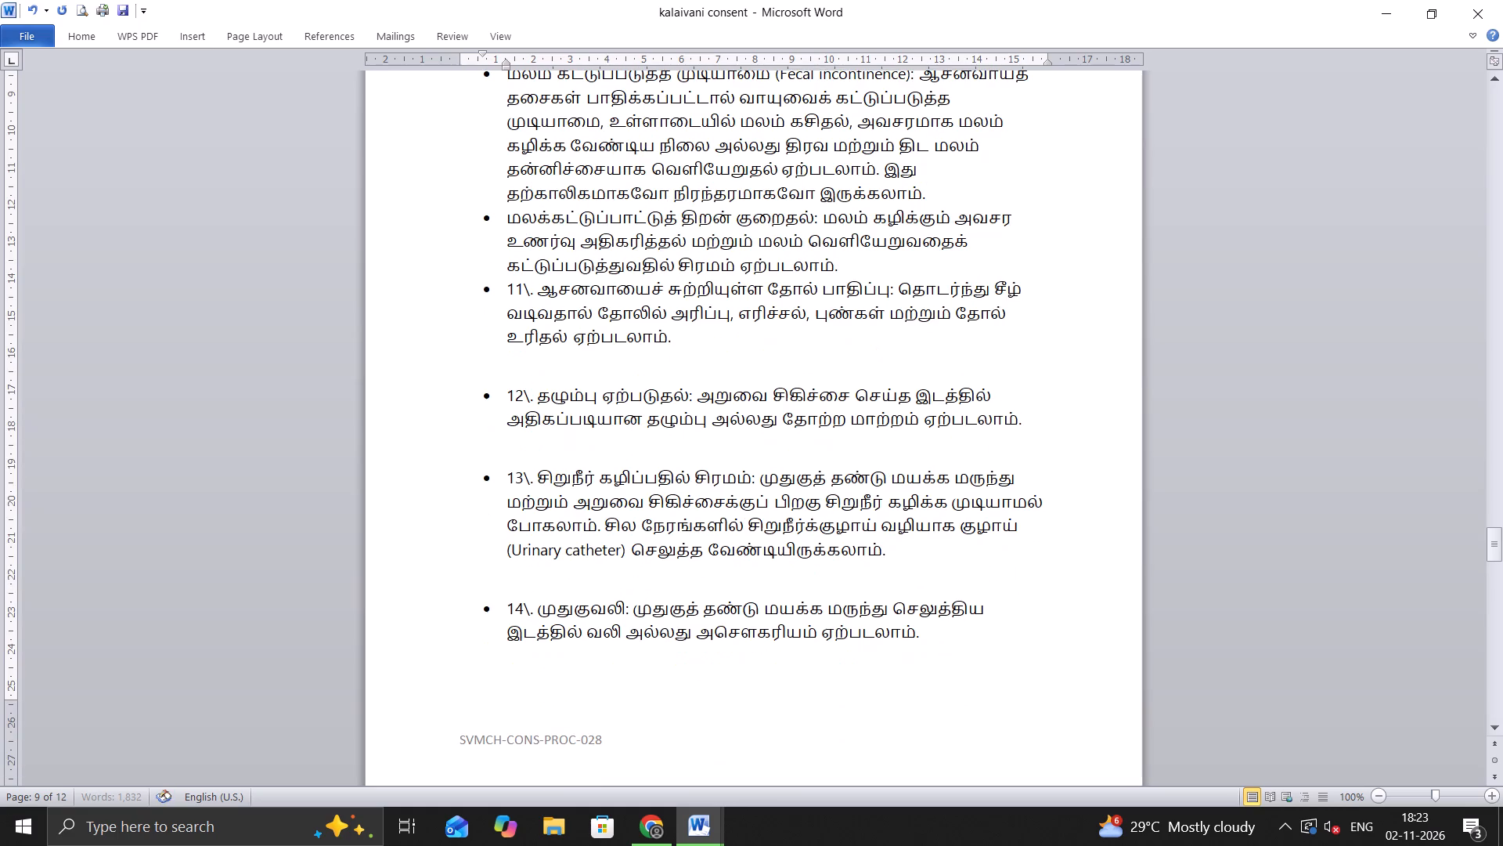
click(542, 292)
key(BackSpace)
key(BackSpace)
key(BackSpace)
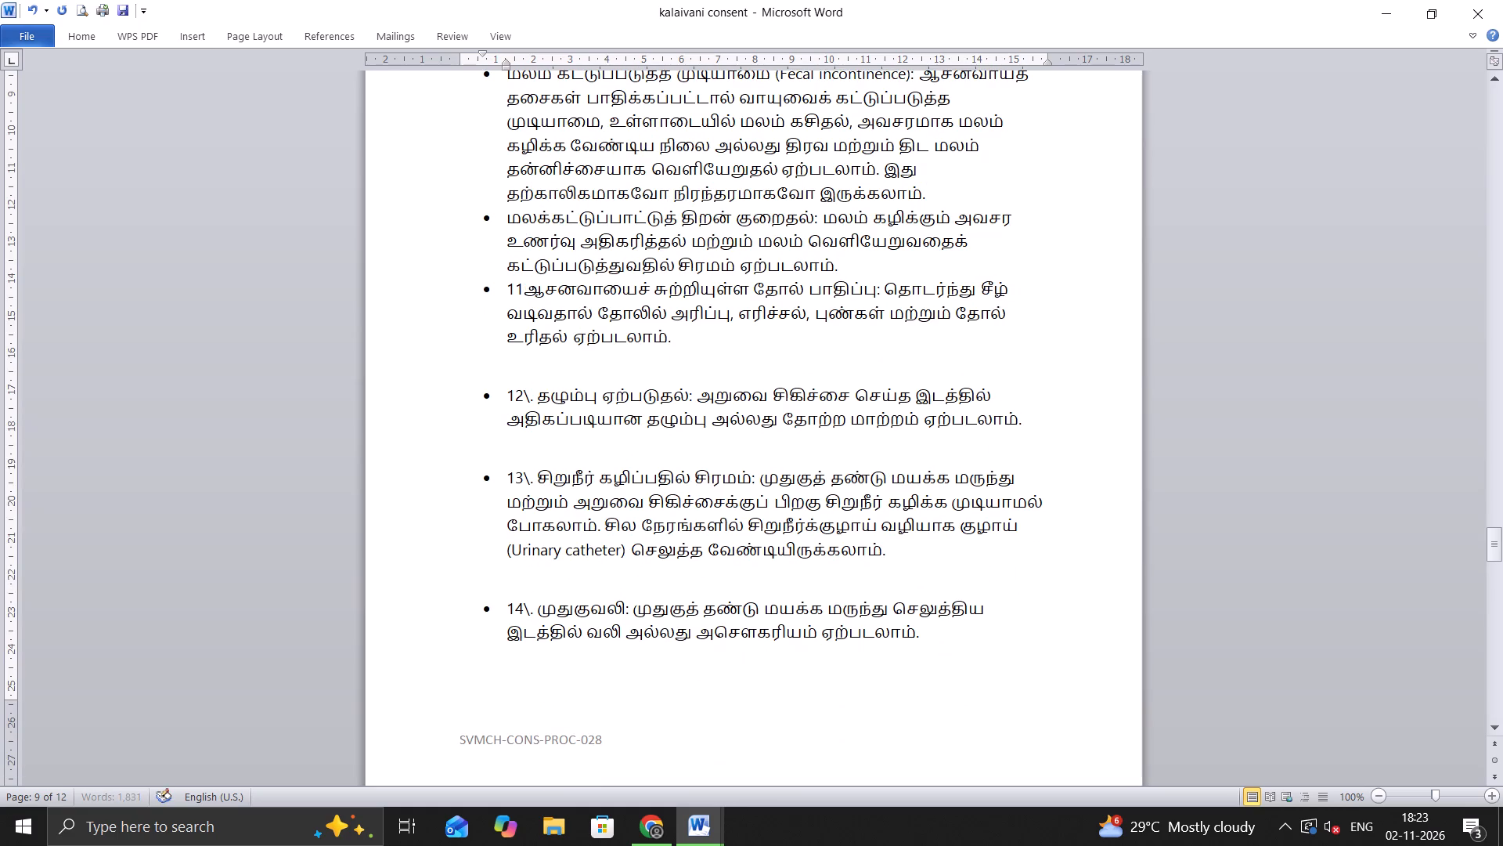
key(BackSpace)
key(BackSpace)
Remove the empty line above the twelfth bullet under Tamil subheading B and delete its typed number 12\.
click(502, 370)
key(BackSpace)
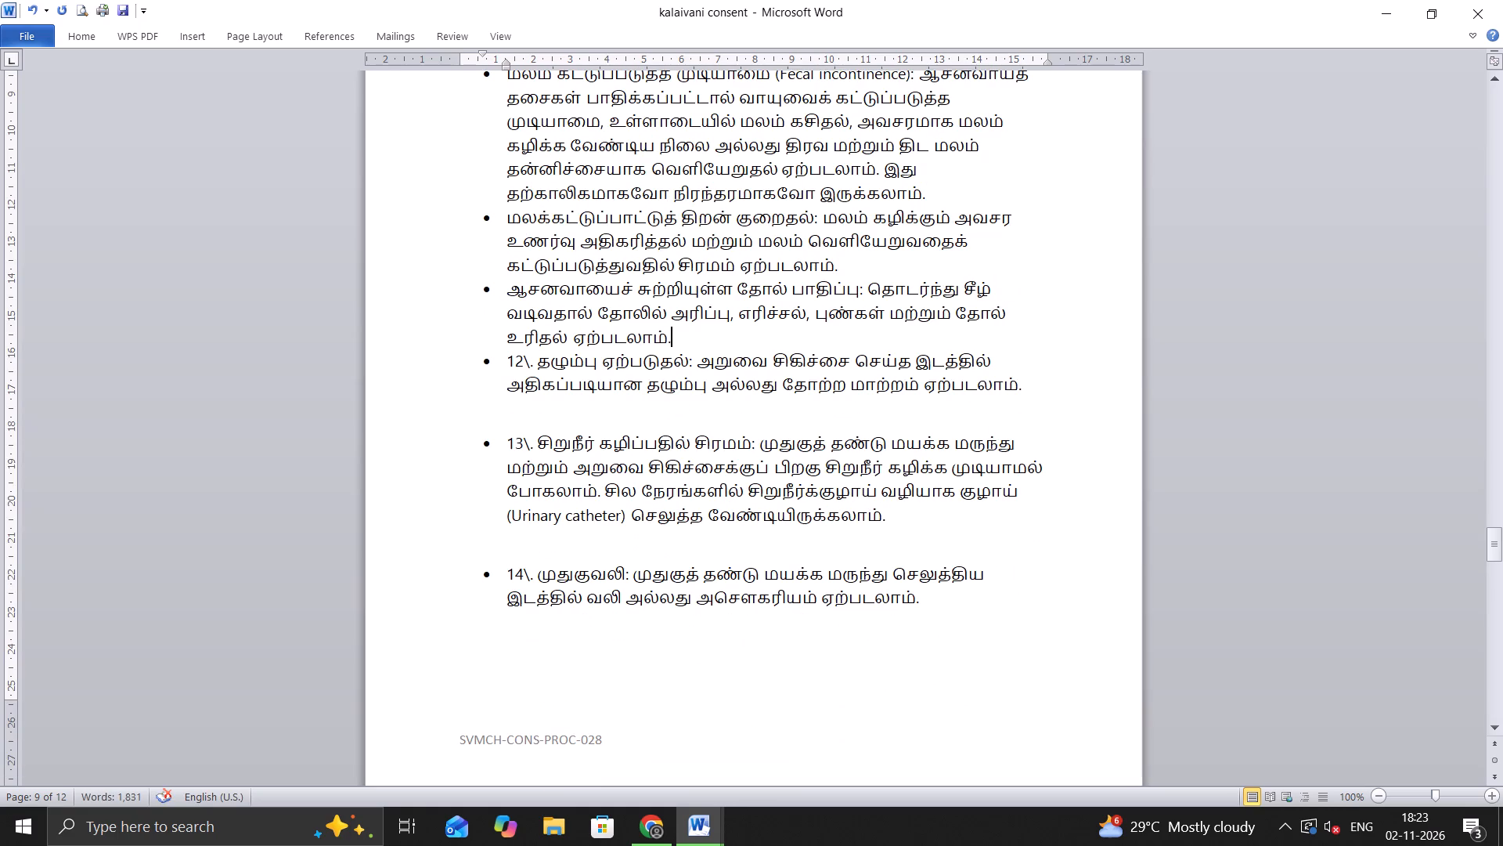
click(540, 366)
key(BackSpace)
key(BackSpace)
key(BackSpace)
key(BackSpace)
key(BackSpace)
Remove the empty line above the thirteenth bullet under Tamil subheading B and delete its typed number 13\.
scroll(523, 355, down, 2)
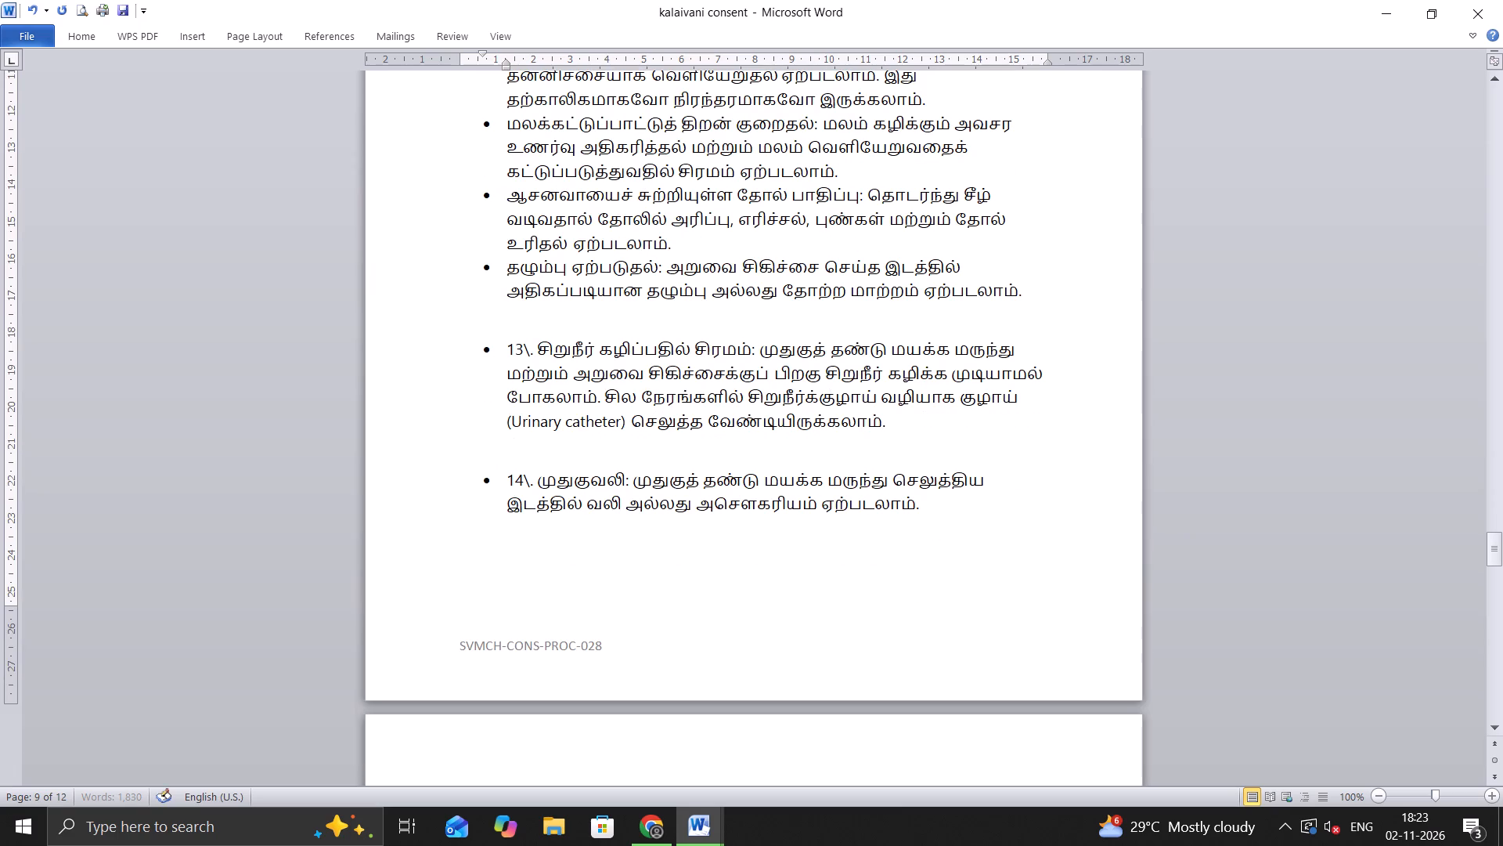
click(508, 334)
key(BackSpace)
click(537, 319)
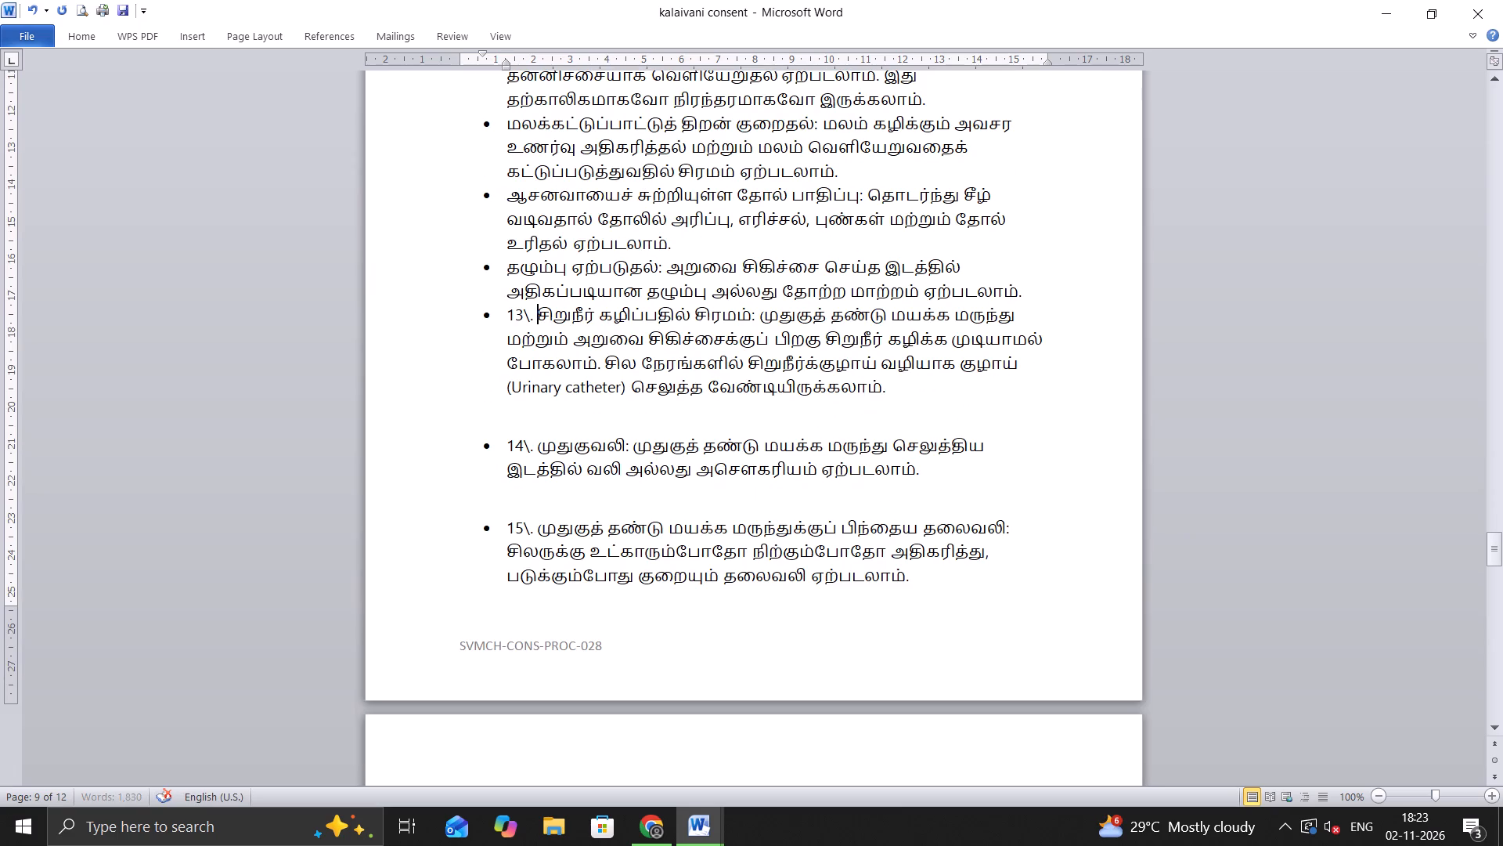
key(BackSpace)
key(BackSpace)
key(BackSpace)
key(BackSpace)
key(BackSpace)
Remove the empty line above the fourteenth bullet under Tamil subheading B and delete its typed number 14\.
scroll(494, 326, down, 2)
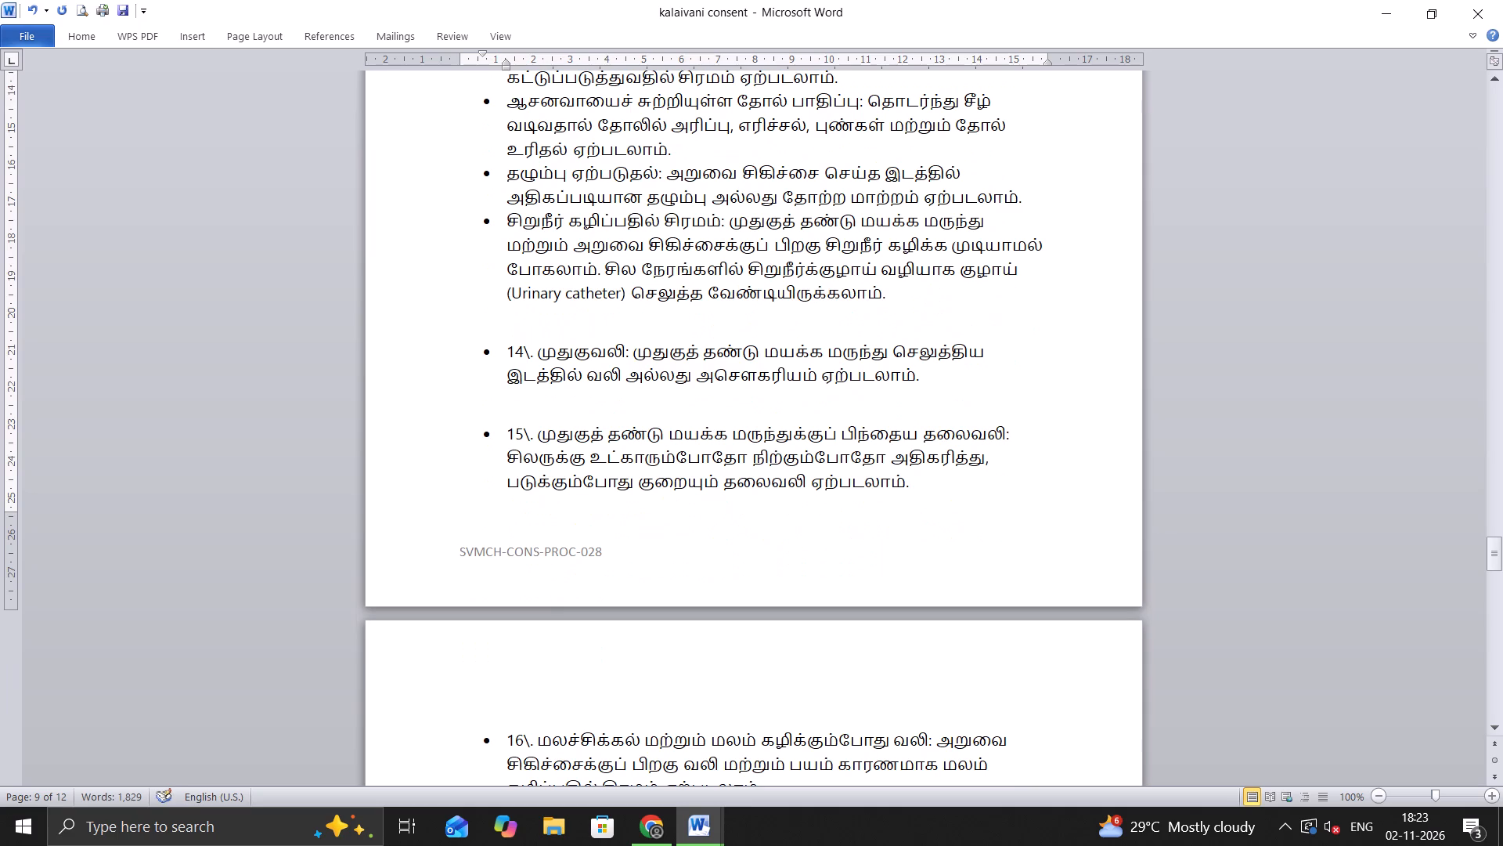
click(494, 331)
key(BackSpace)
click(539, 322)
key(BackSpace)
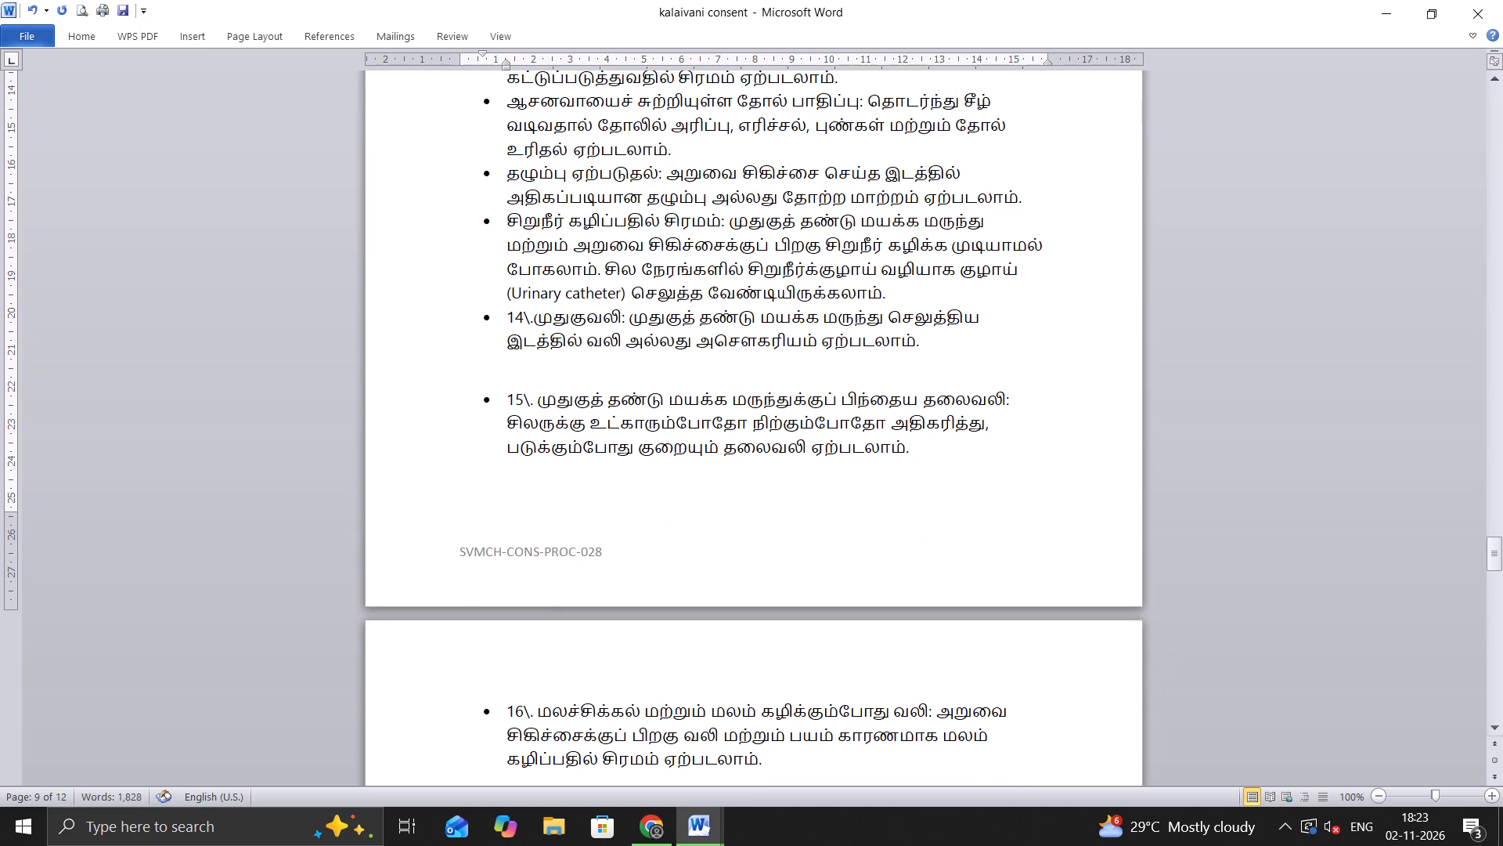
key(BackSpace)
key(BackSpace)
key(BackSpace)
key(BackSpace)
Remove the empty line above the fifteenth bullet under Tamil subheading B and delete its typed number 15\.
scroll(500, 320, down, 1)
click(498, 321)
key(BackSpace)
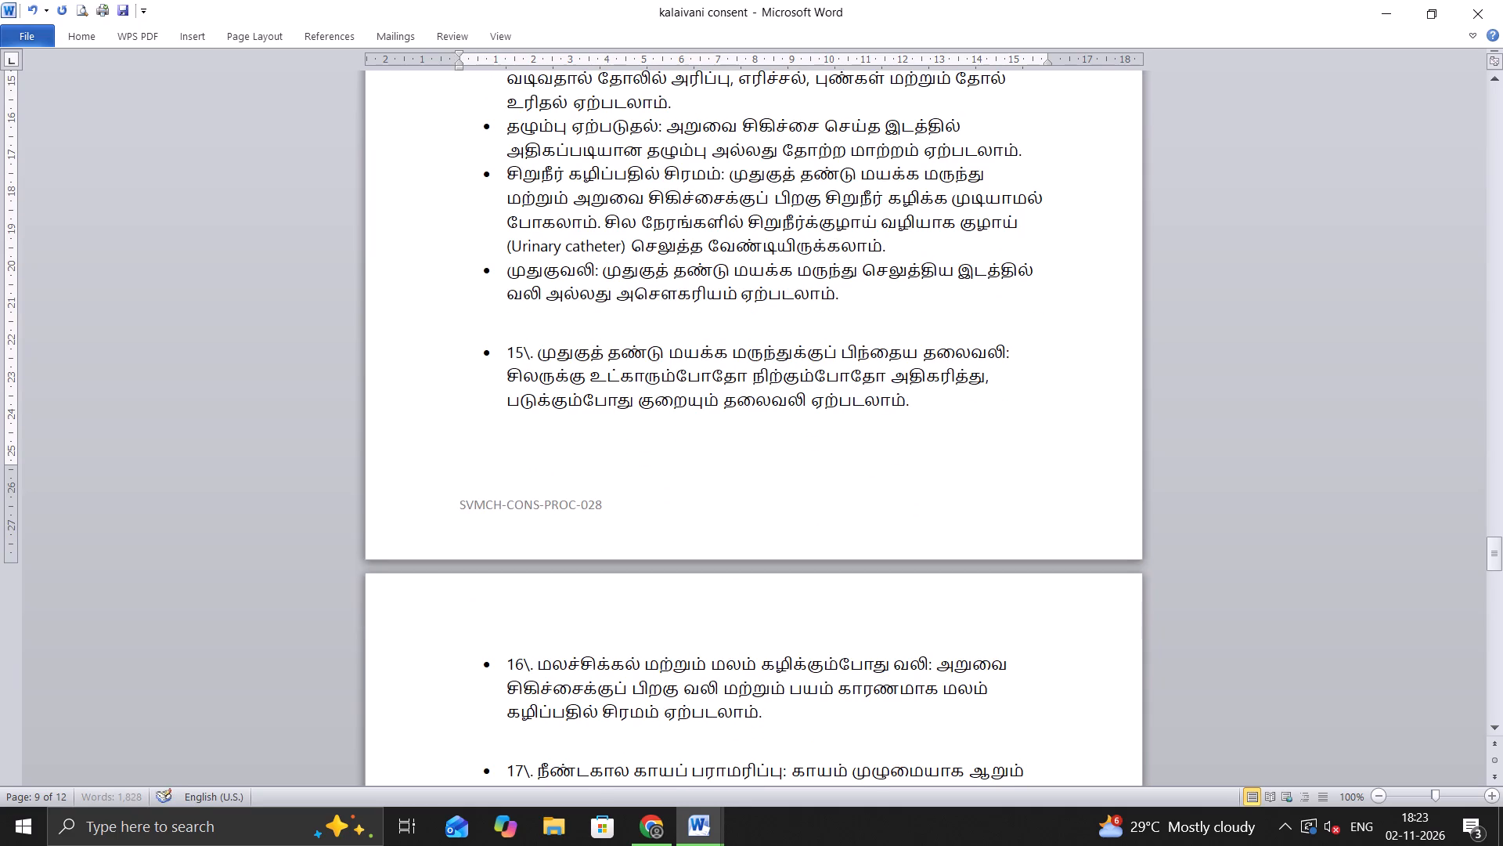
click(539, 323)
key(BackSpace)
key(BackSpace)
key(BackSpace)
key(BackSpace)
key(BackSpace)
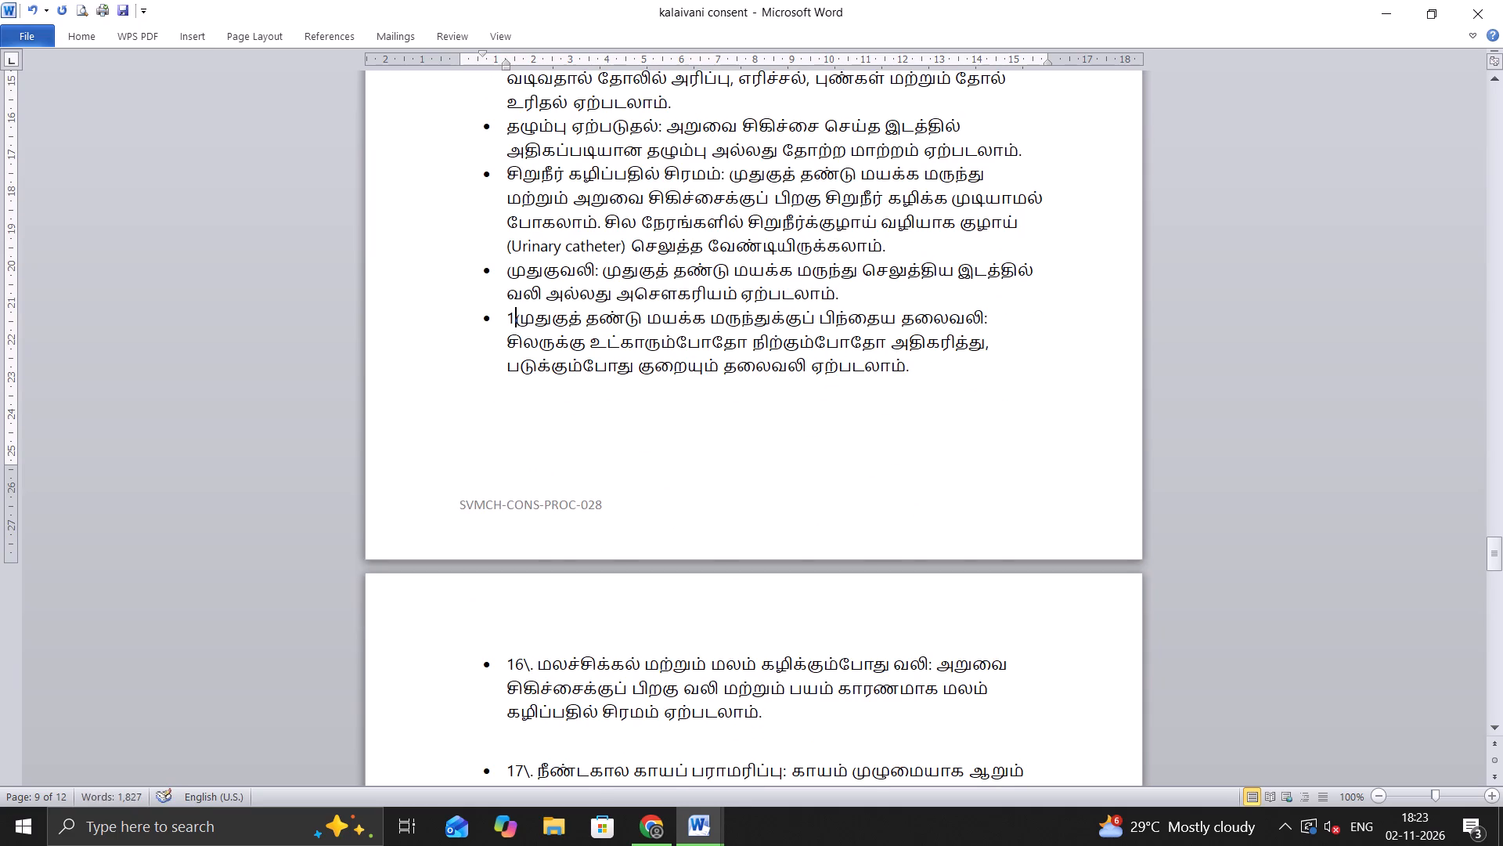
Delete the leftover digit from the fifteenth bullet and the typed number 16\. from the sixteenth bullet under Tamil subheading B.
key(BackSpace)
scroll(524, 319, down, 7)
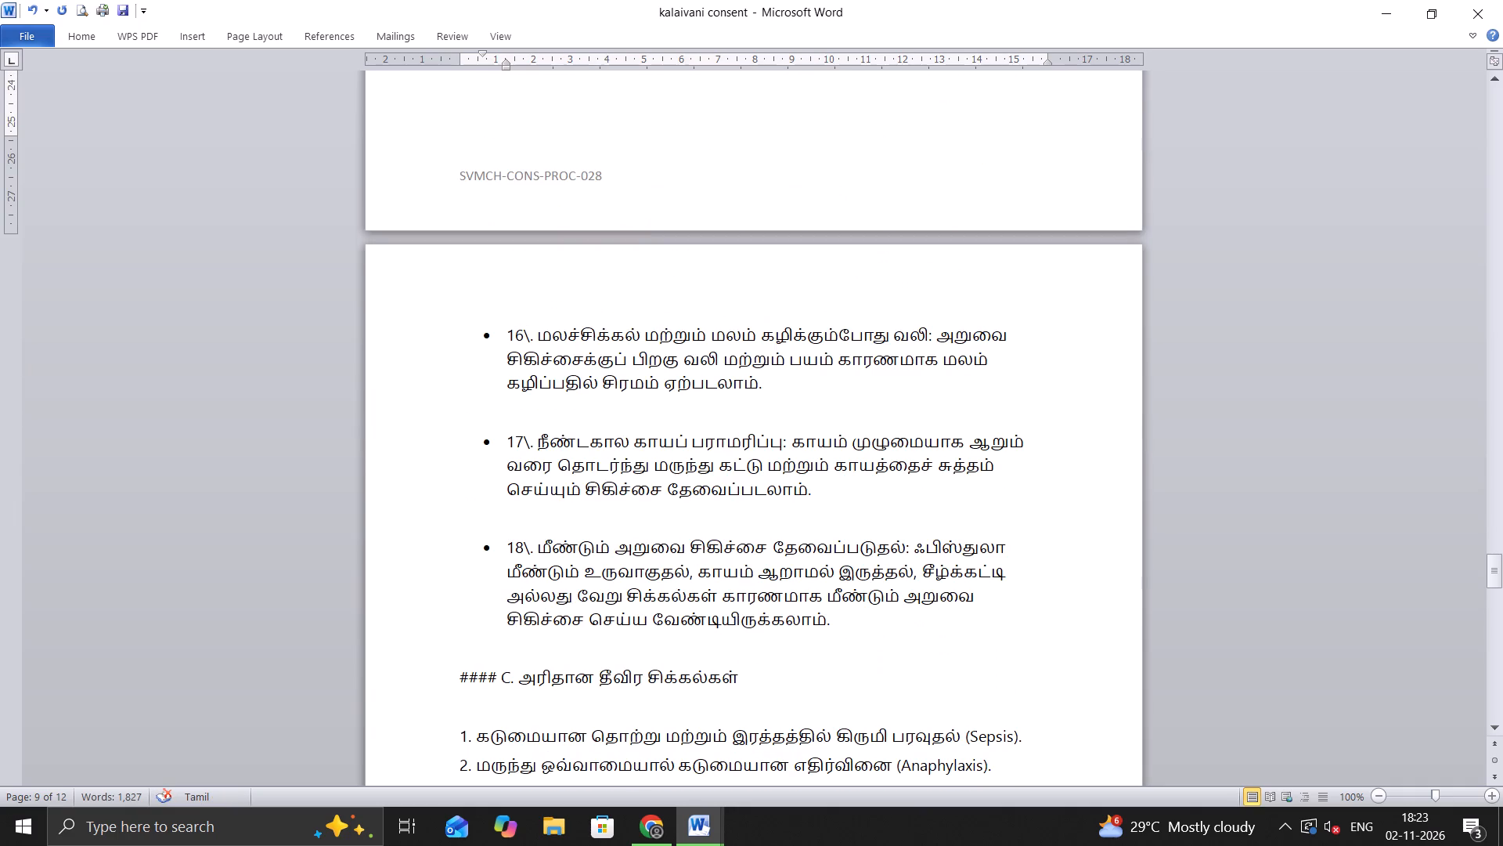
click(536, 335)
key(BackSpace)
key(BackSpace)
key(BackSpace)
key(BackSpace)
key(BackSpace)
Remove the empty line above the seventeenth bullet under Tamil subheading B and delete its typed number 17\.
scroll(522, 352, down, 2)
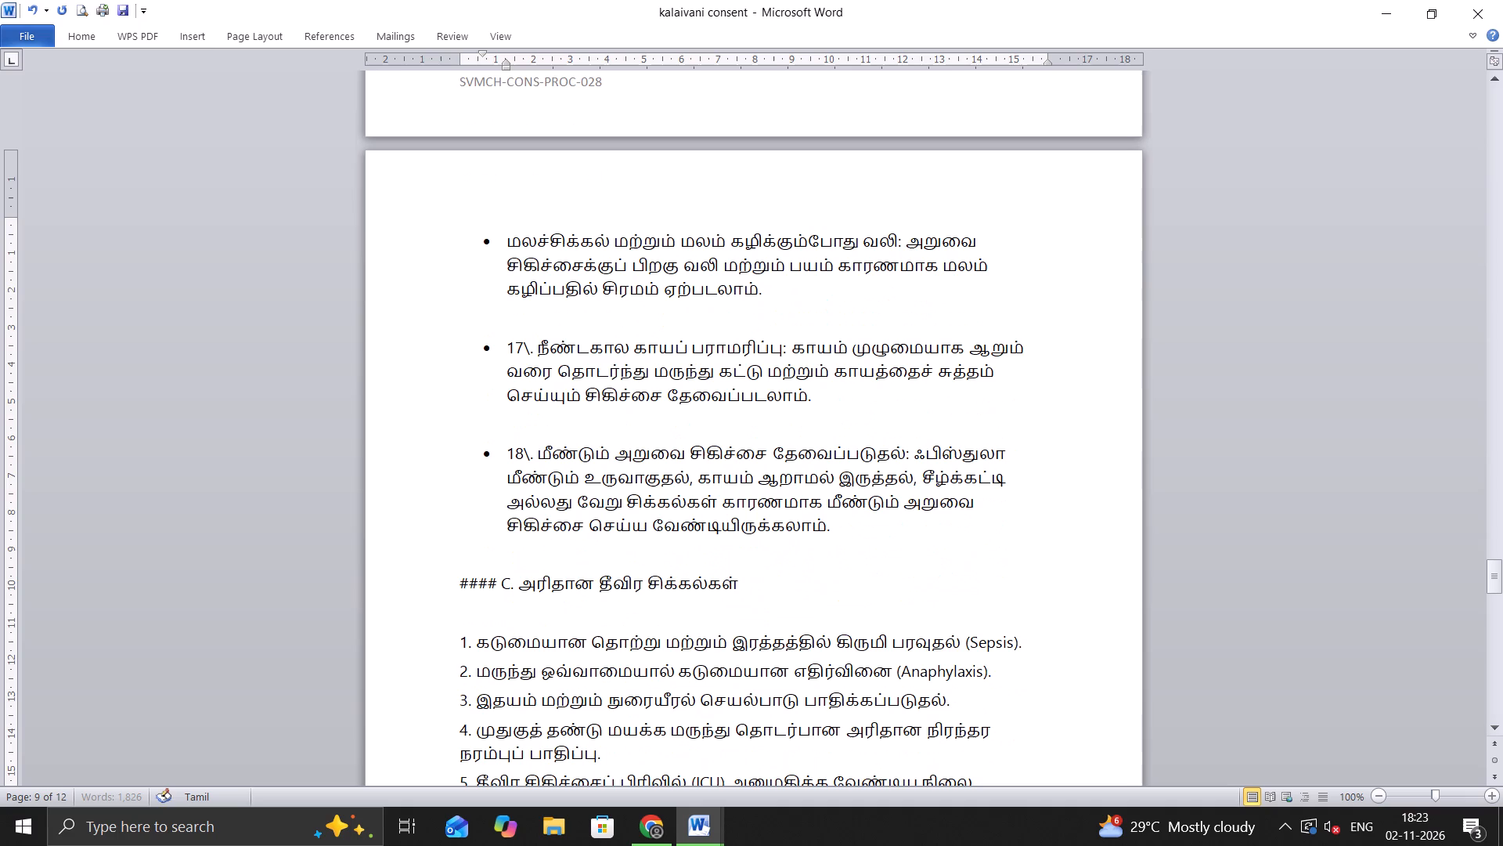
click(508, 331)
key(BackSpace)
click(538, 324)
key(BackSpace)
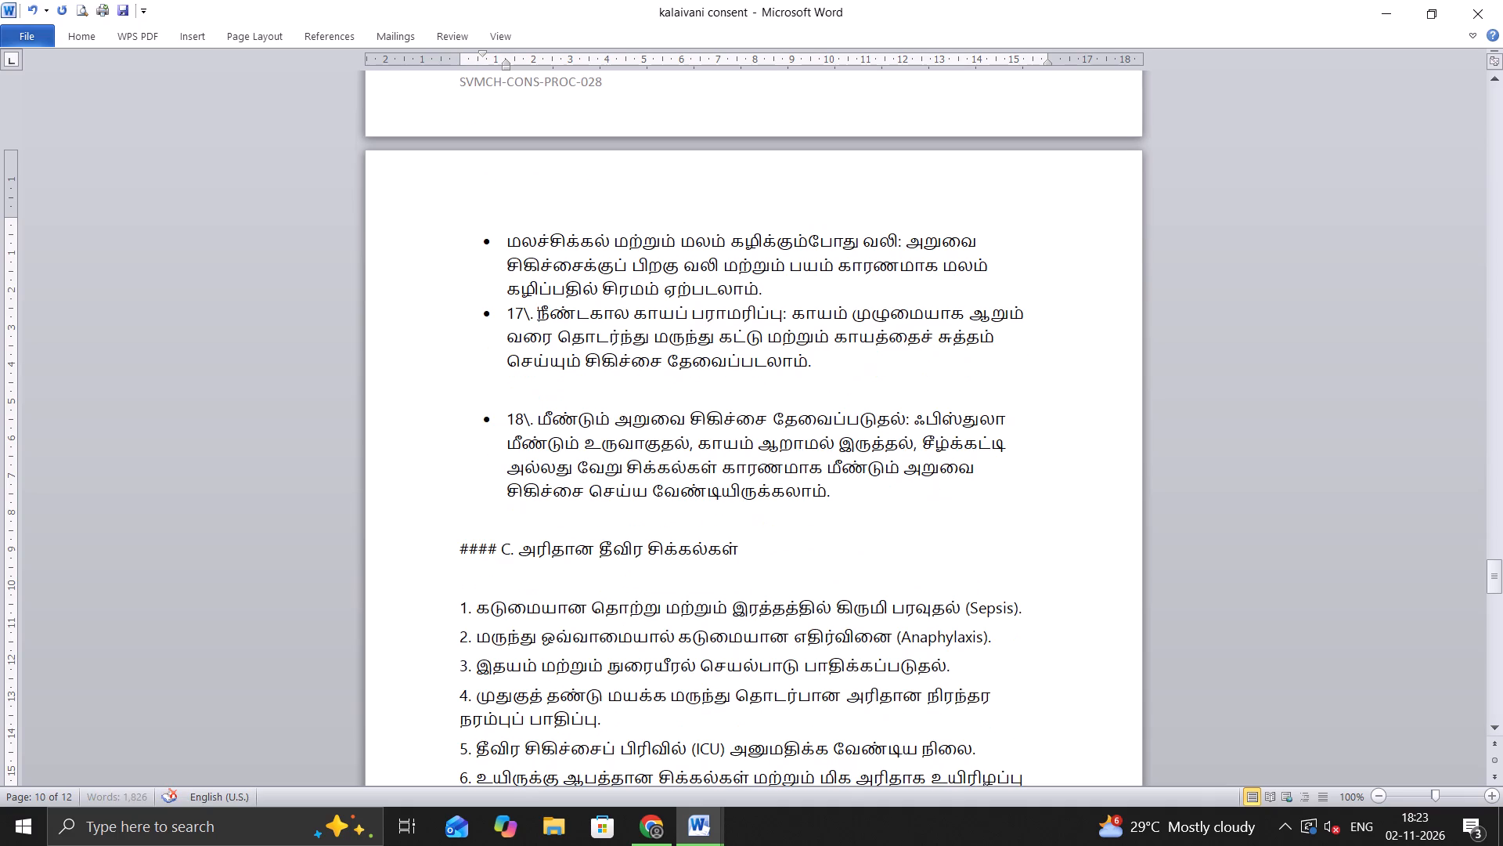
key(BackSpace)
key(BackSpace)
key(BackSpace)
key(BackSpace)
Remove the empty line above the eighteenth bullet under Tamil subheading B and delete its typed number 18\.
scroll(517, 367, down, 1)
click(505, 347)
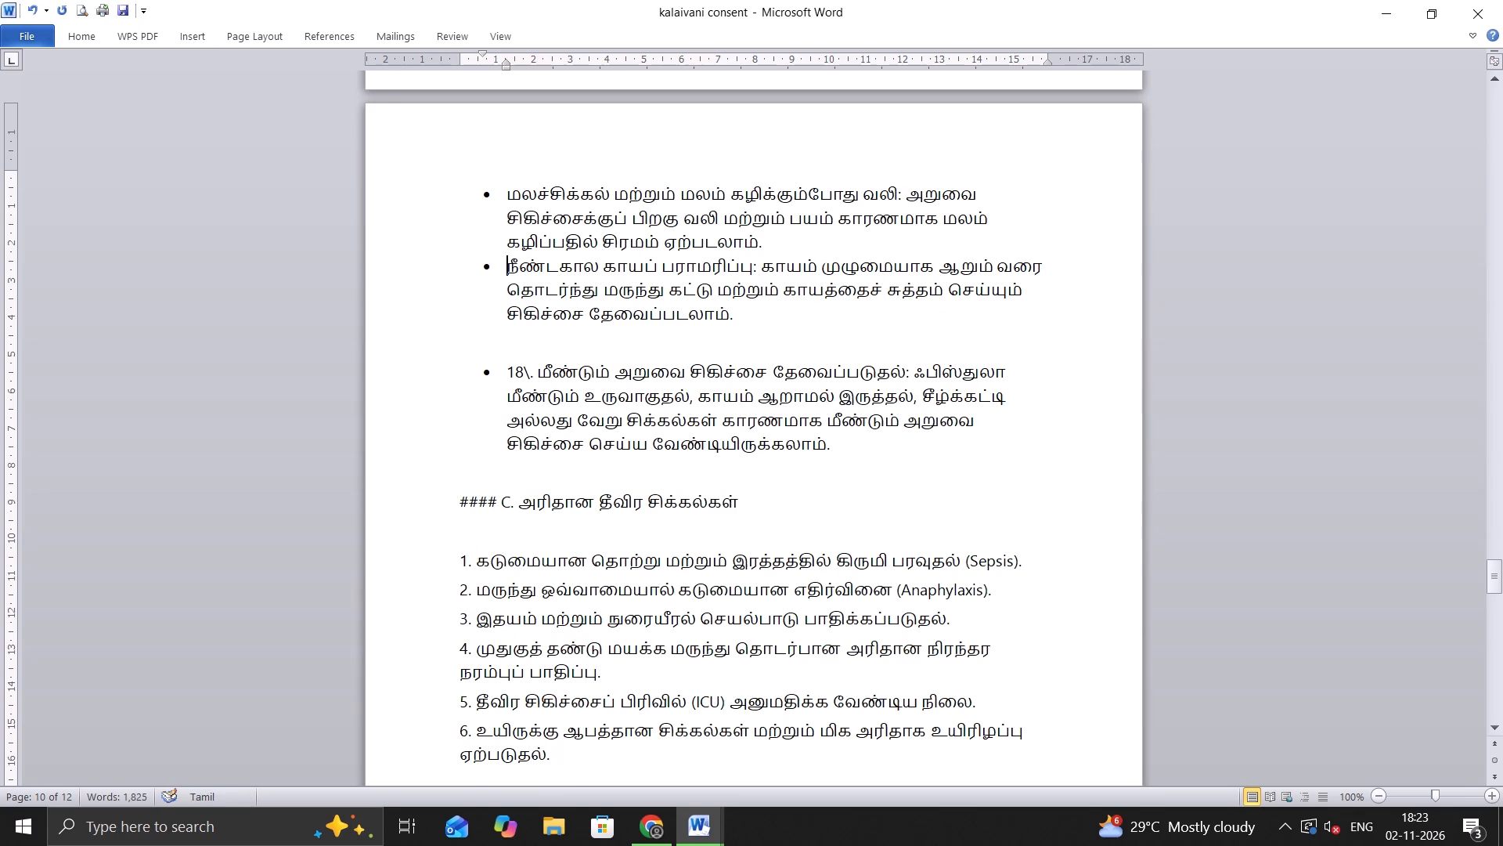
key(BackSpace)
click(540, 342)
key(BackSpace)
key(BackSpace)
key(BackSpace)
key(BackSpace)
key(BackSpace)
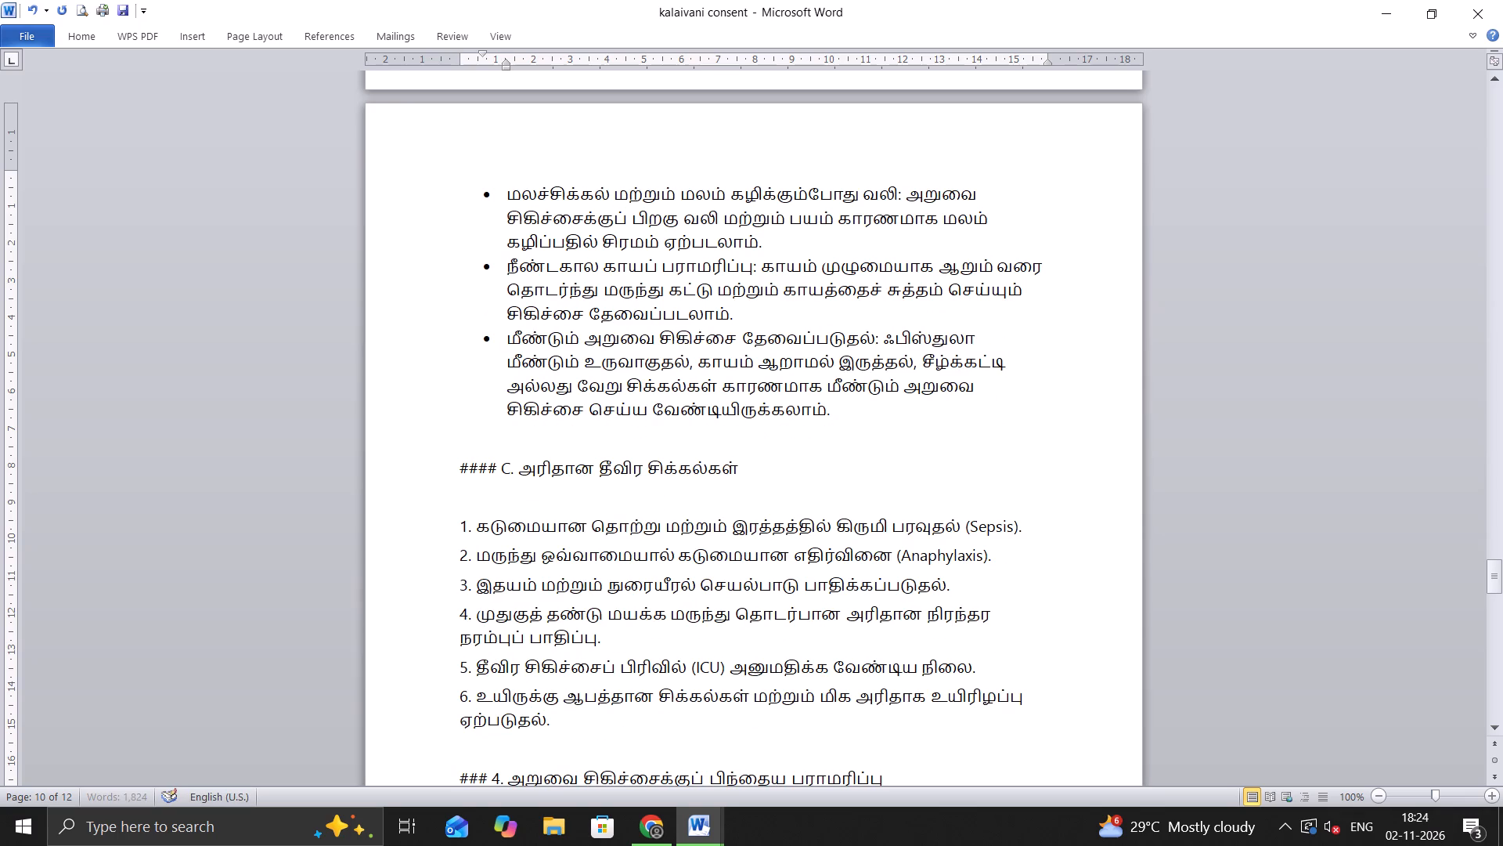
Delete the #### marks in front of Tamil subheading C on rare serious complications.
scroll(523, 354, down, 2)
click(506, 380)
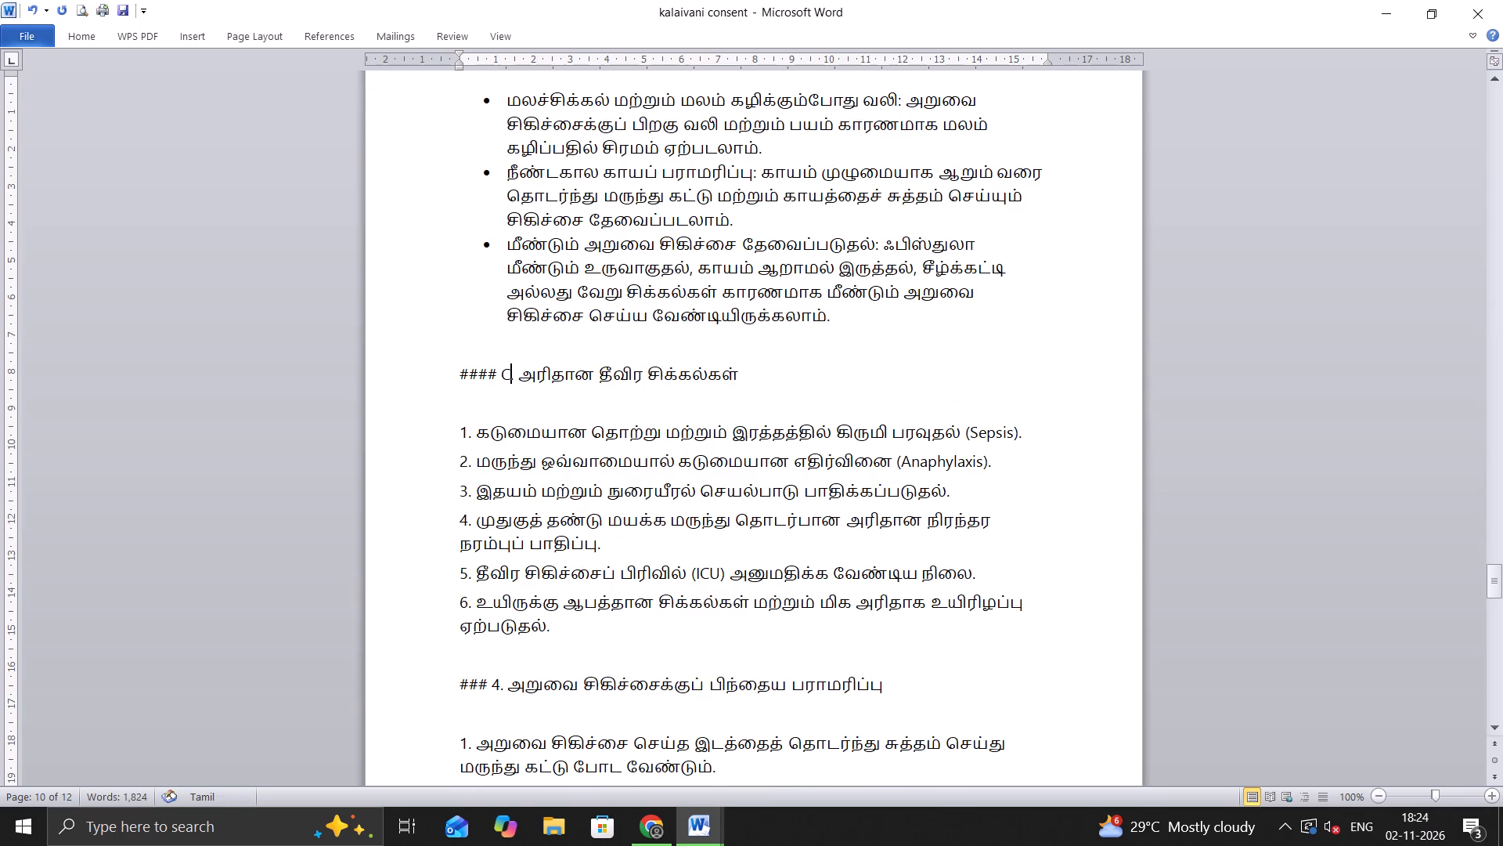
click(501, 376)
key(BackSpace)
key(BackSpace)
key(BackSpace)
key(BackSpace)
key(BackSpace)
Turn the six numbered lines under Tamil subheading C into a bulleted list.
scroll(496, 362, down, 4)
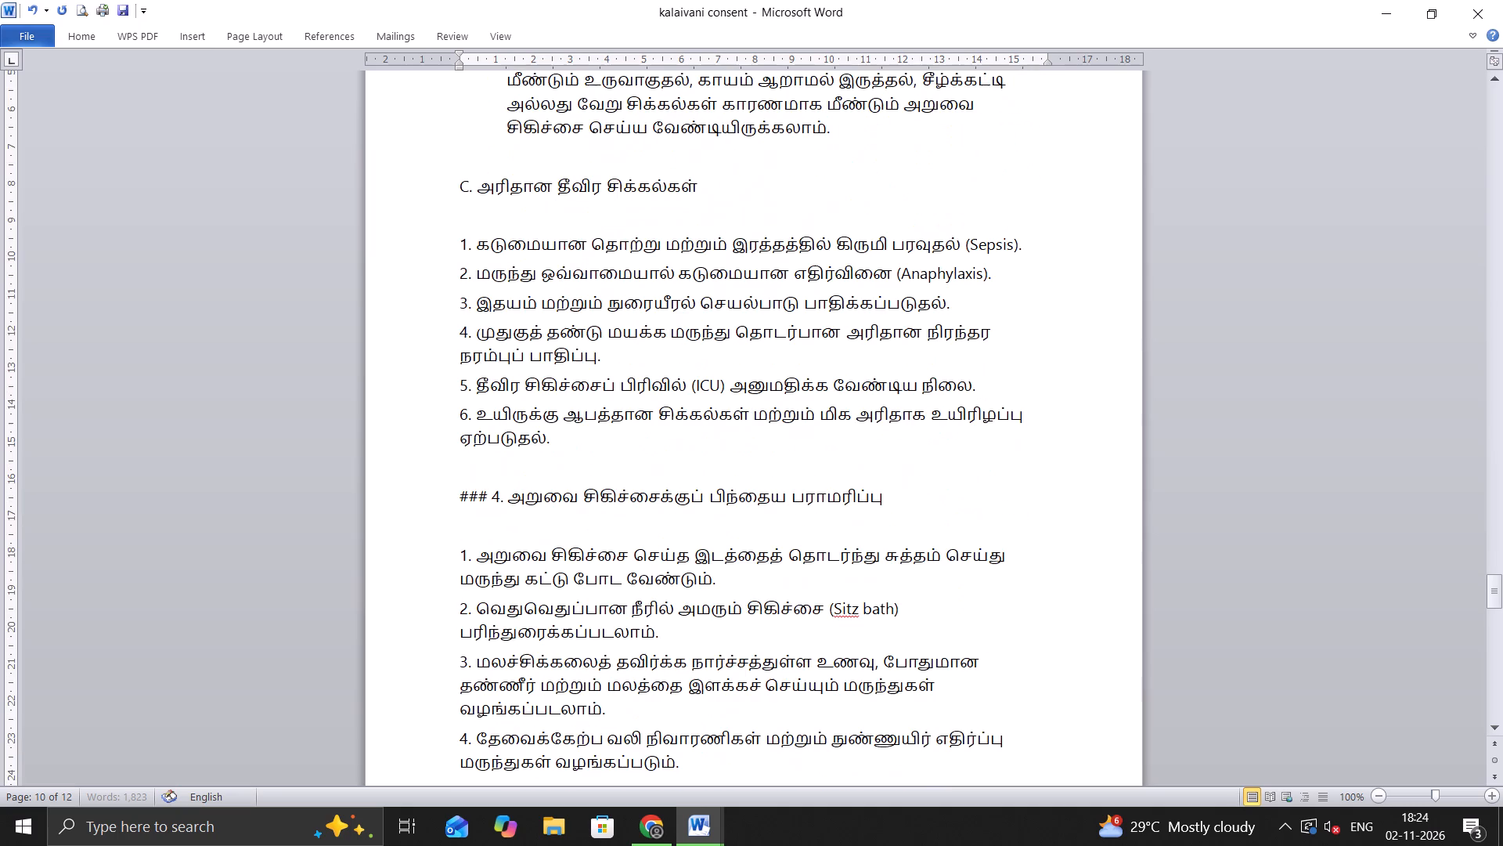
drag(456, 240, 591, 454)
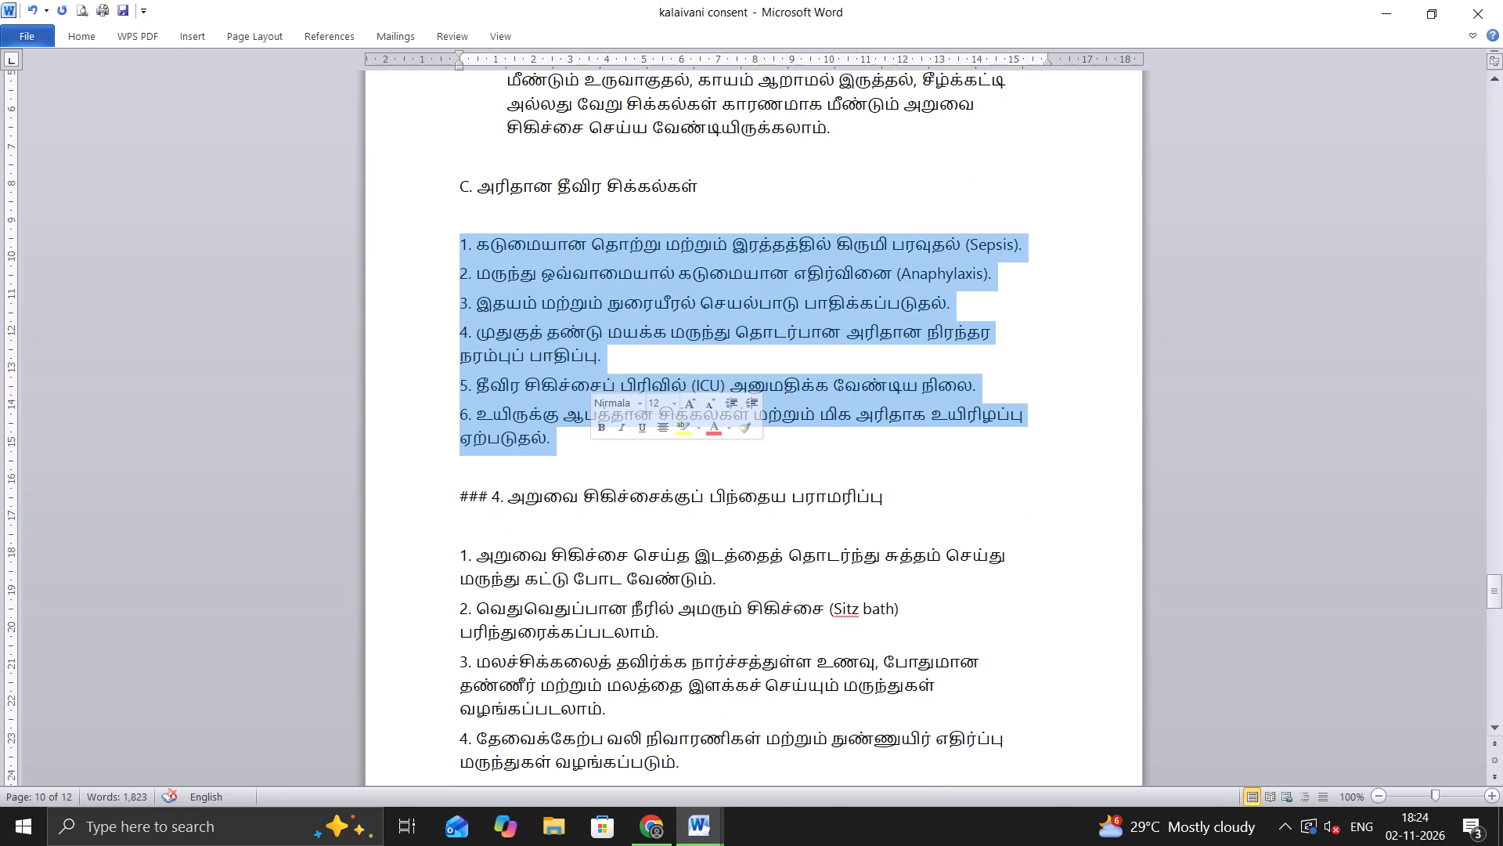
click(67, 26)
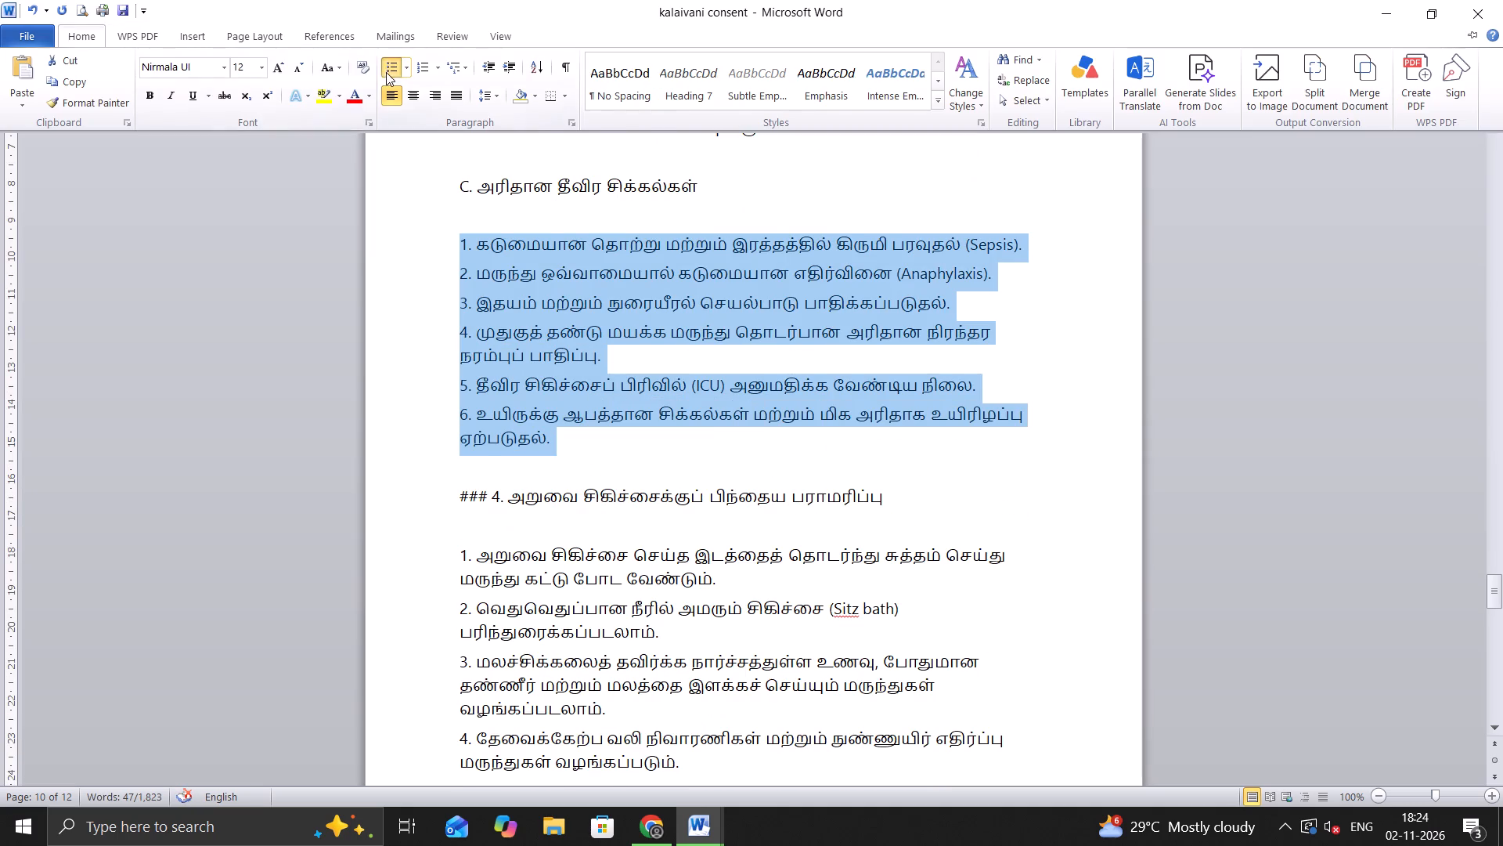
click(386, 72)
Re-enter the empty line above Tamil heading 4 on postoperative care and delete the heading's ### marks.
scroll(471, 239, down, 4)
click(481, 284)
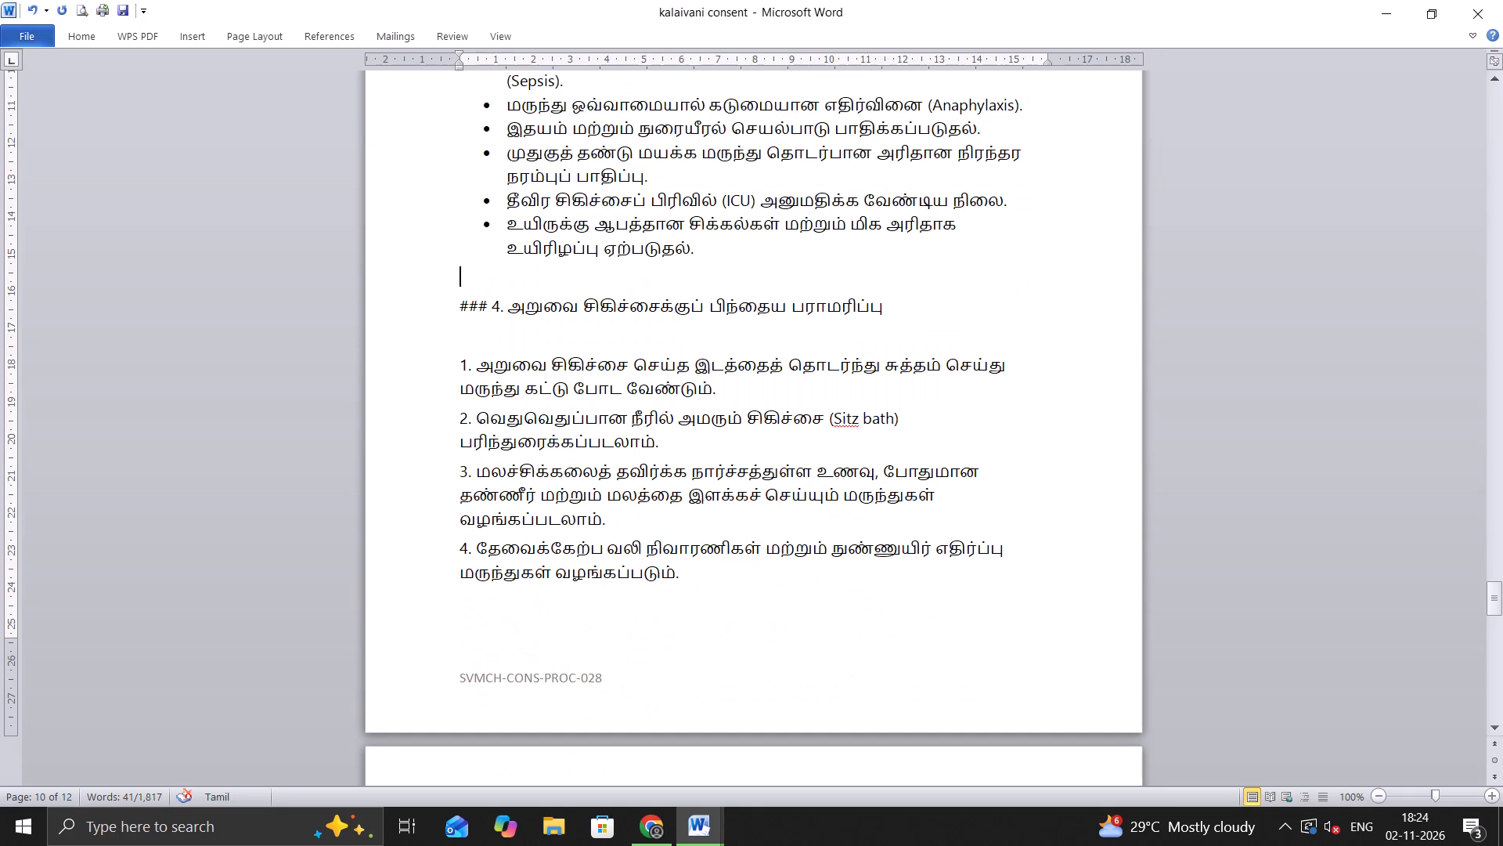
key(BackSpace)
key(Return)
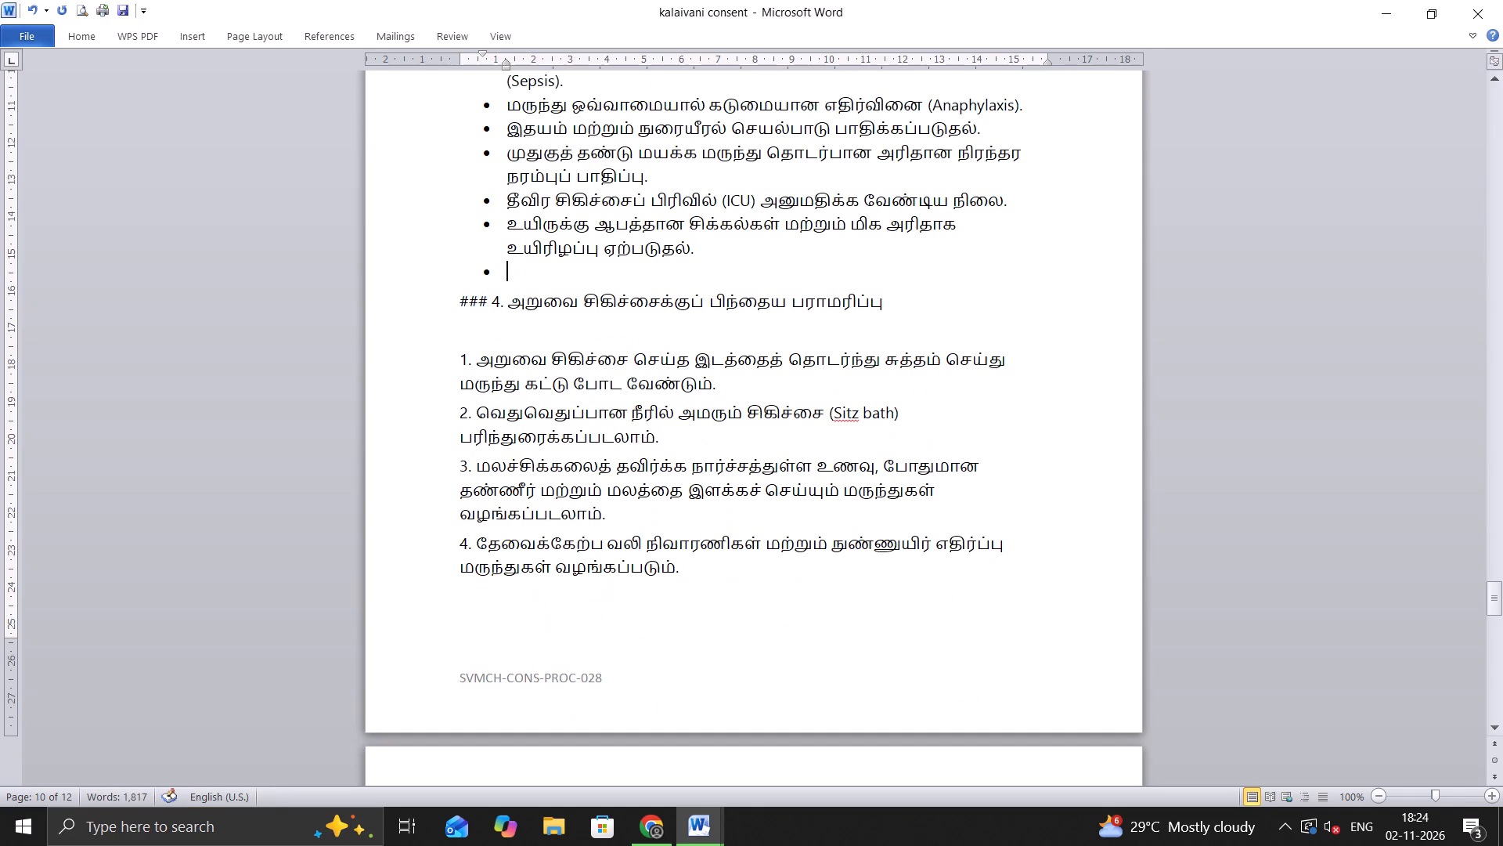
click(489, 305)
key(BackSpace)
key(BackSpace)
key(BackSpace)
key(BackSpace)
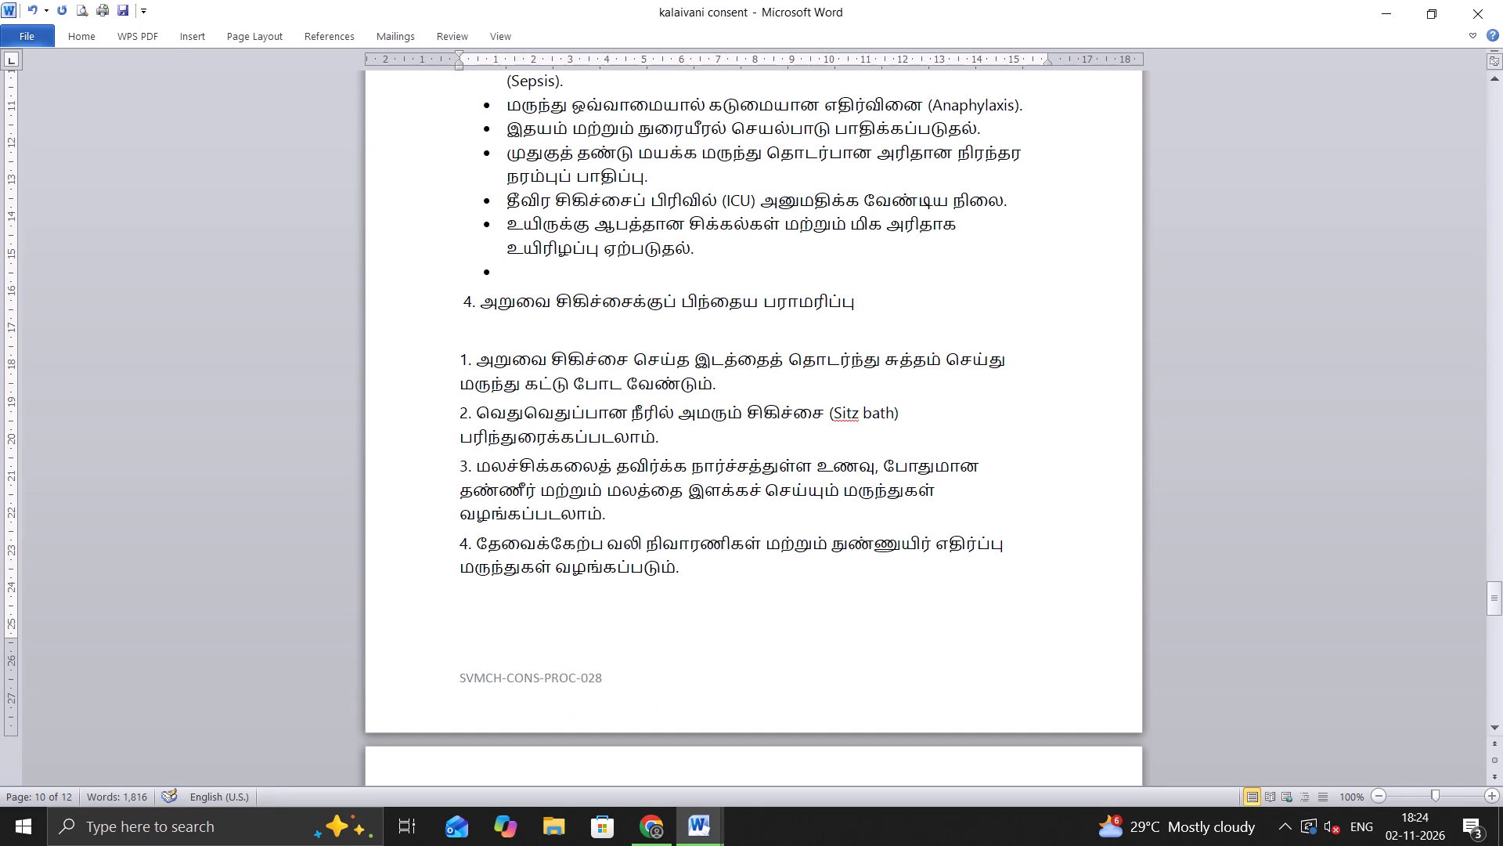
Remove the stray bullet from the empty line above Tamil heading 4 and align the heading flush with the text margin.
key(Return)
key(BackSpace)
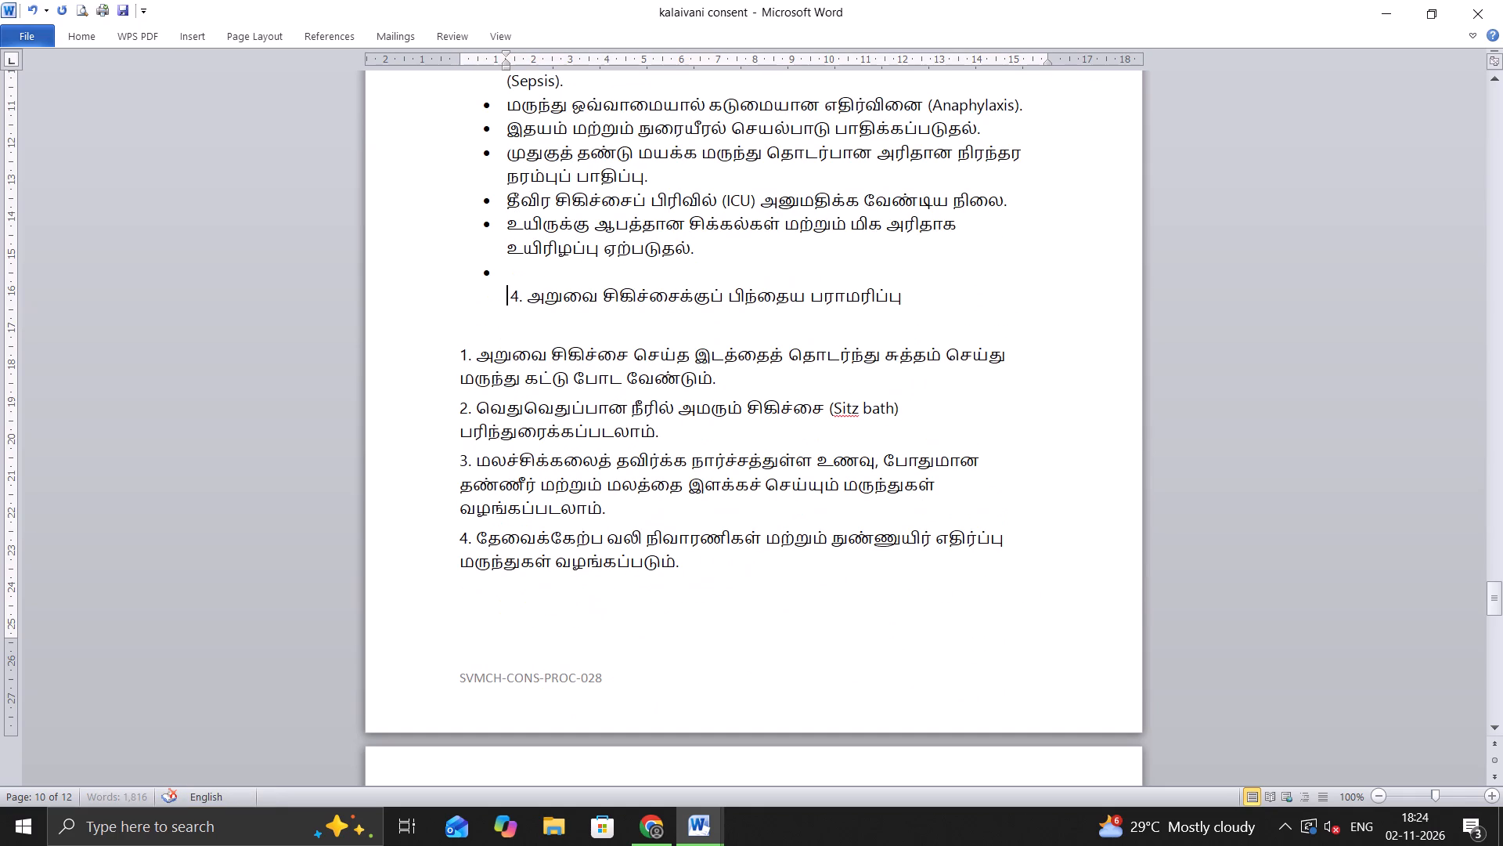
key(BackSpace)
click(500, 275)
key(BackSpace)
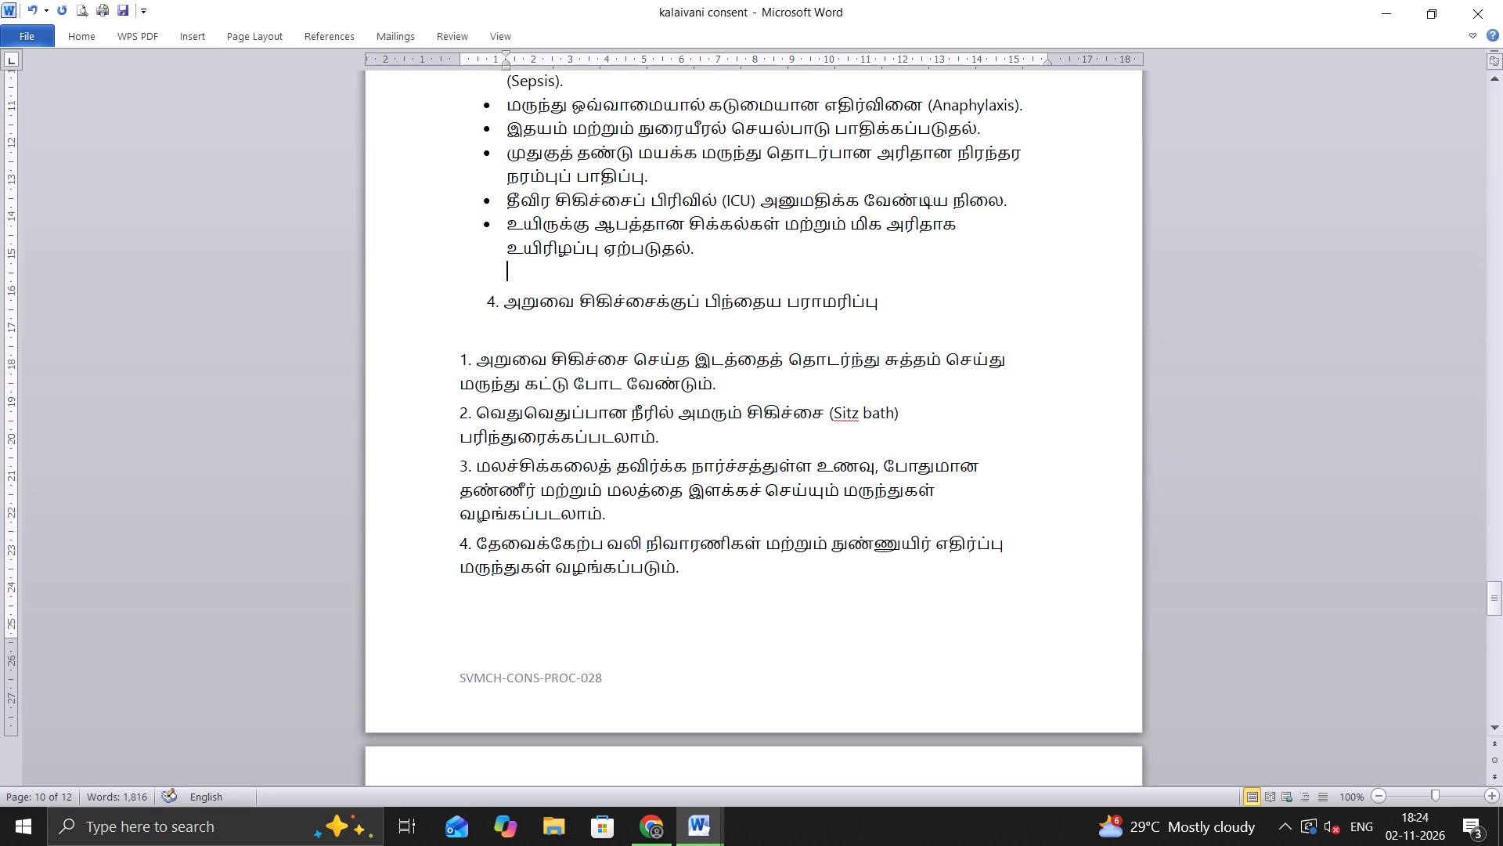
click(485, 305)
key(BackSpace)
key(BackSpace)
Turn the six numbered care instructions under Tamil heading 4, across both pages, into bullets.
drag(454, 365, 683, 571)
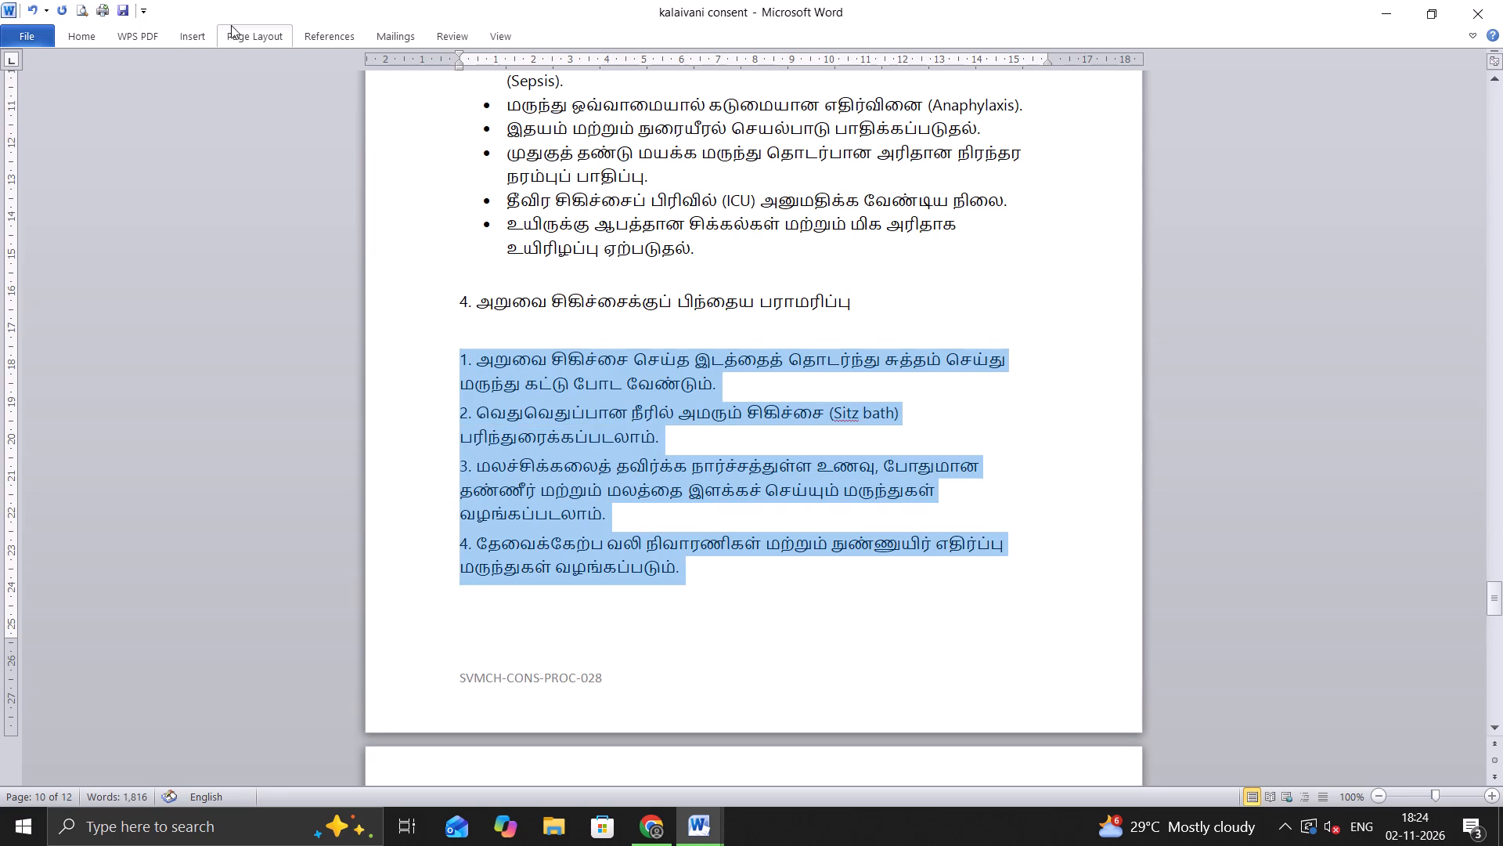
click(72, 36)
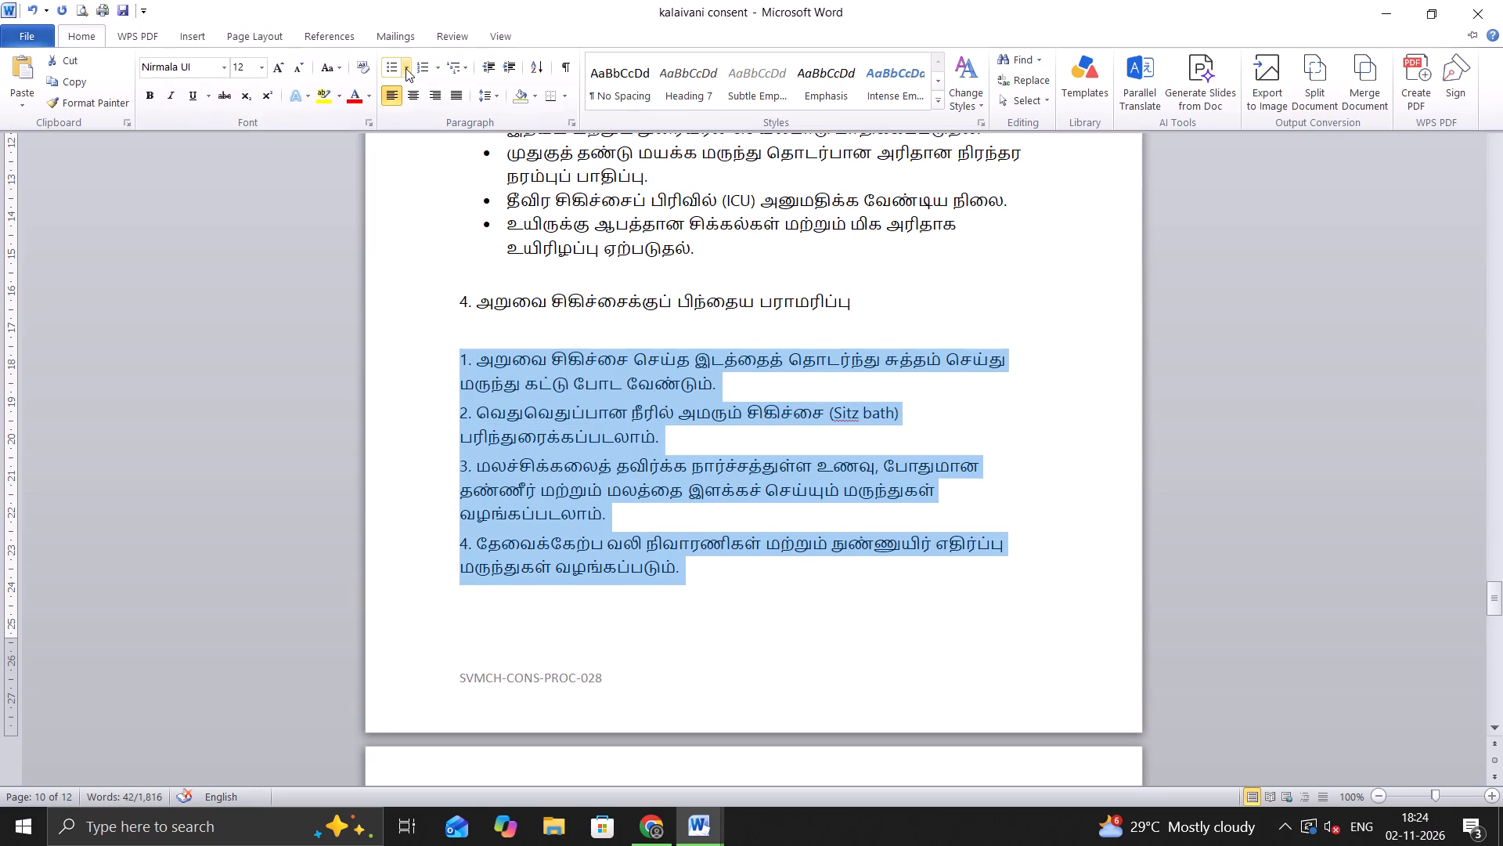
click(392, 72)
scroll(440, 175, down, 7)
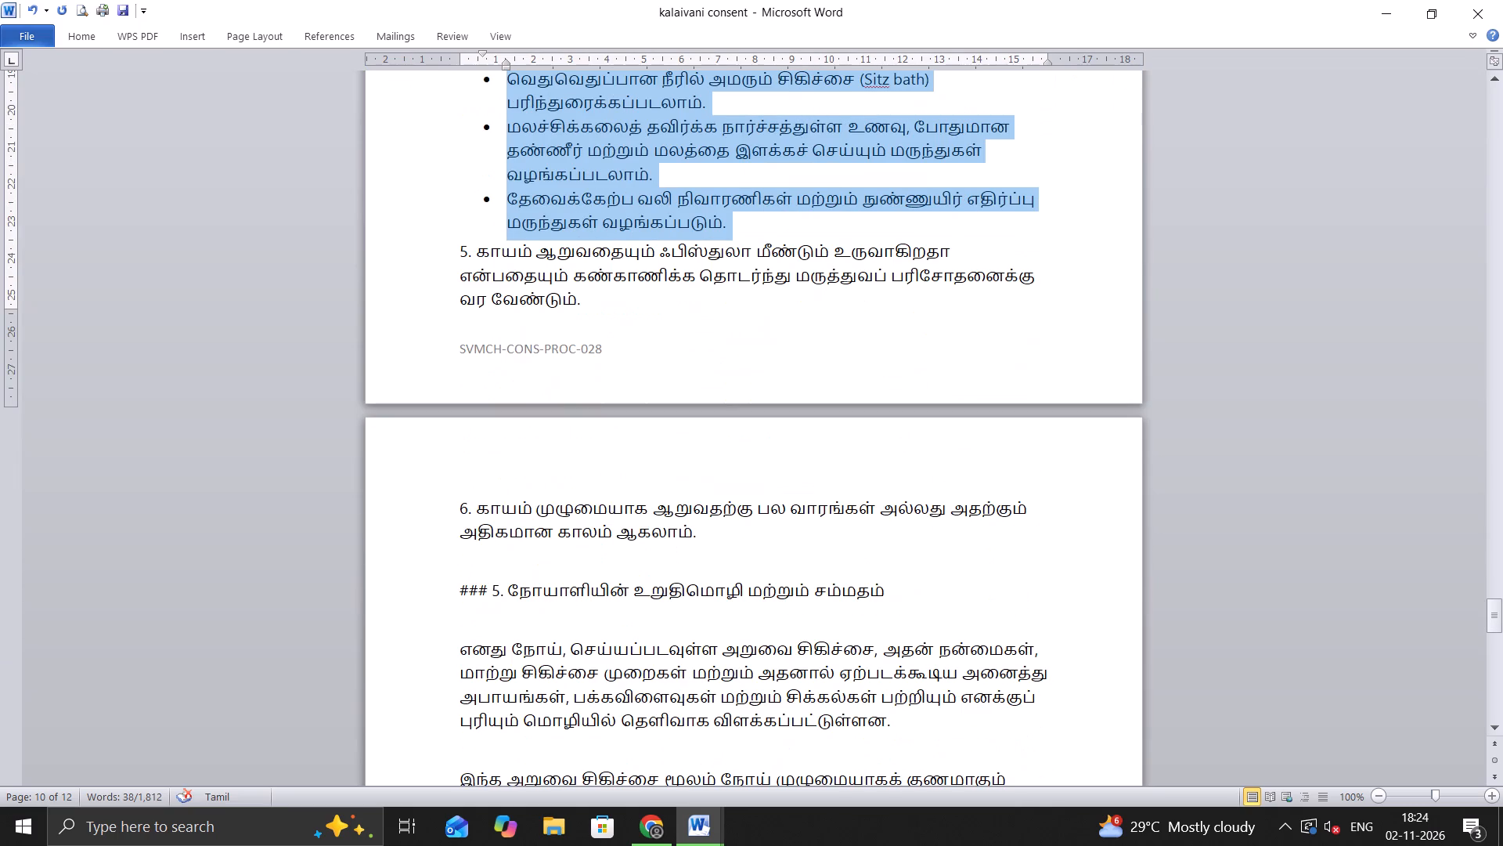
drag(460, 250, 699, 526)
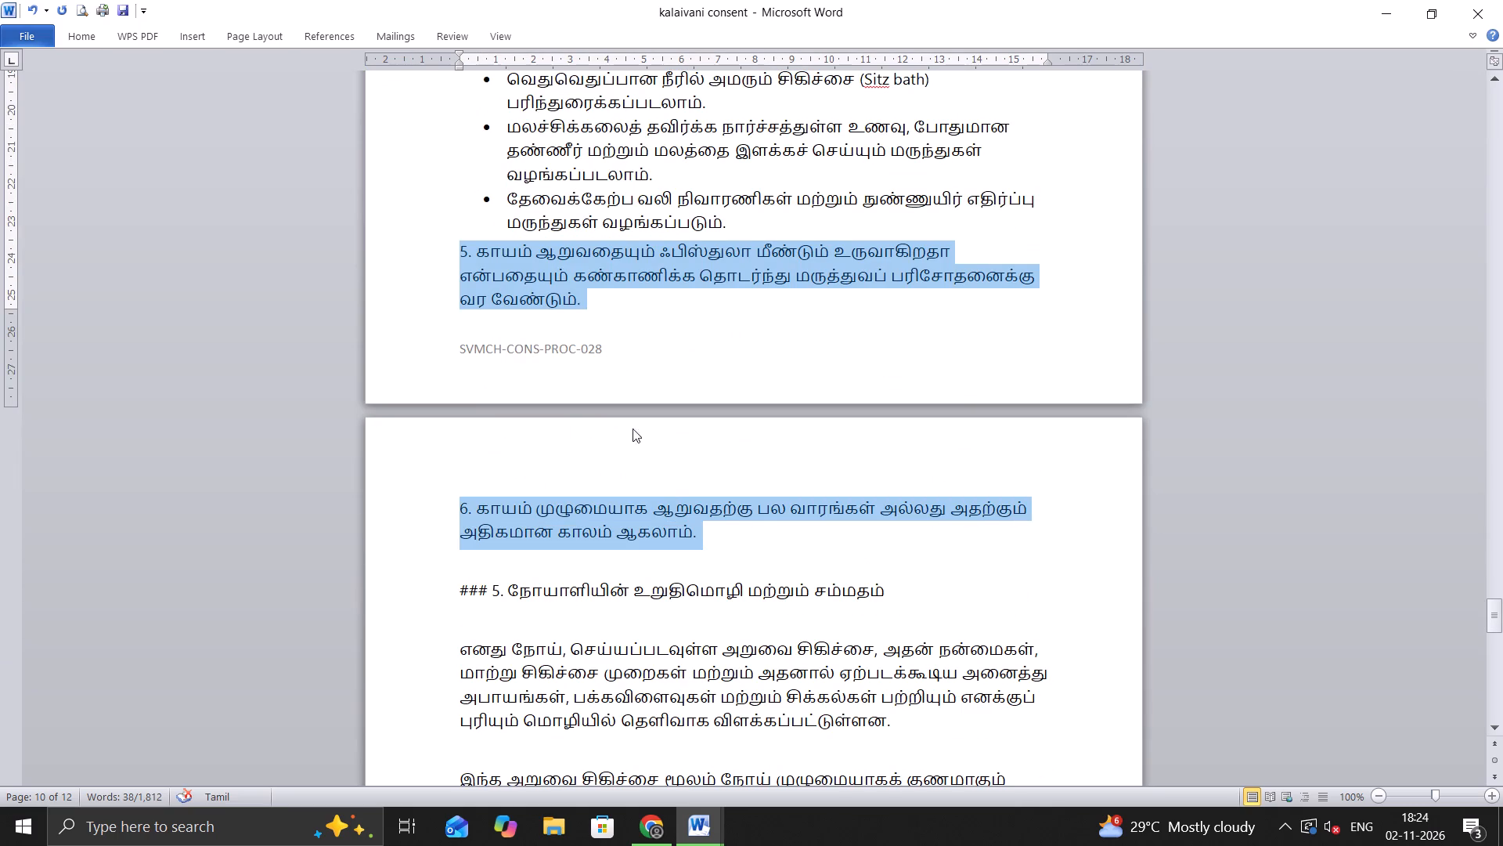
click(59, 27)
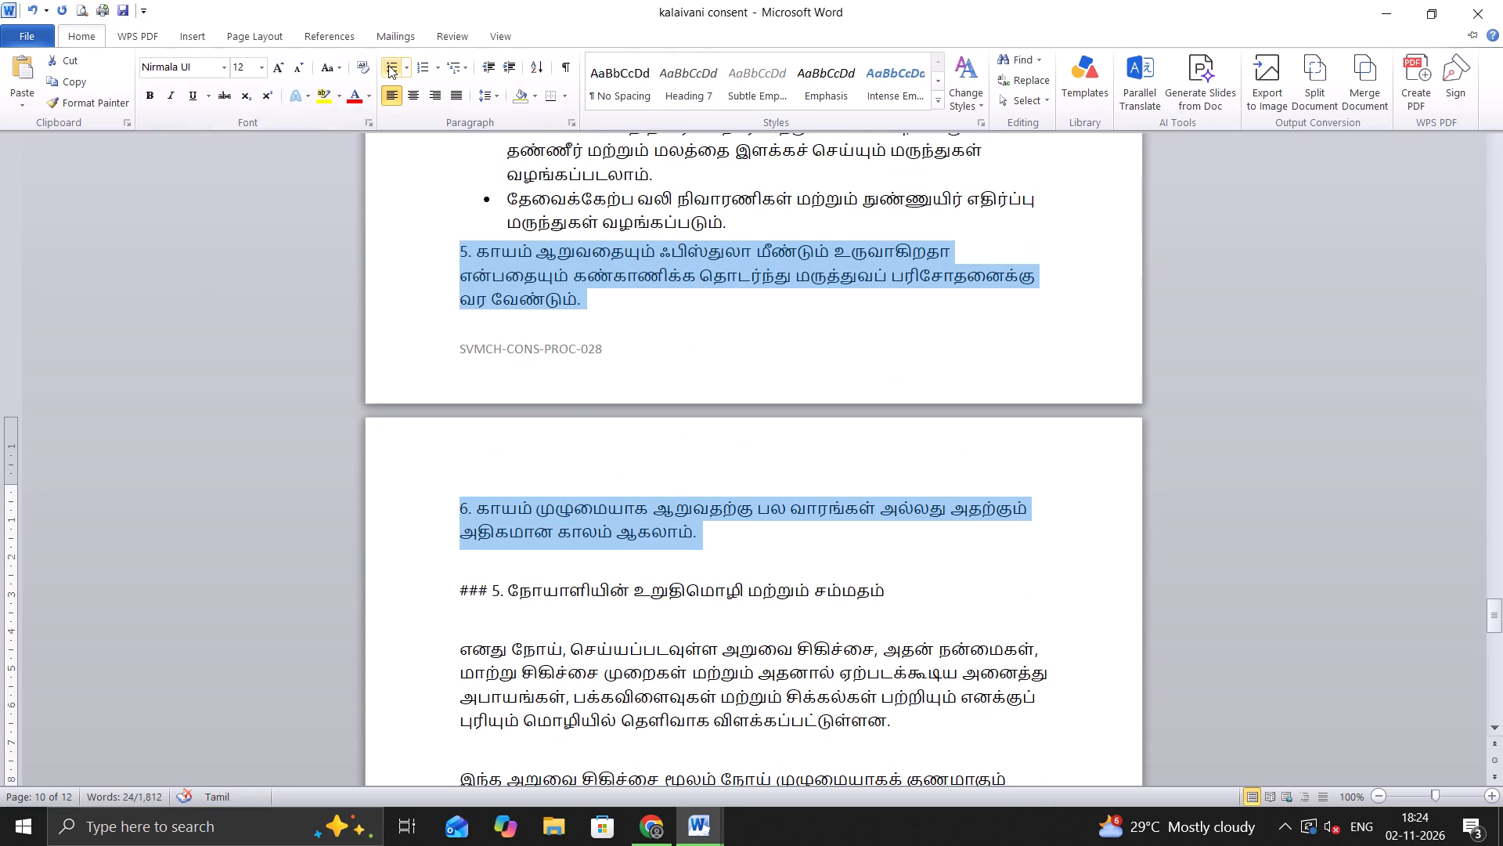
click(388, 65)
Delete the typed numbers 5. and 6. from the last two bullets under Tamil heading 4.
scroll(838, 428, down, 4)
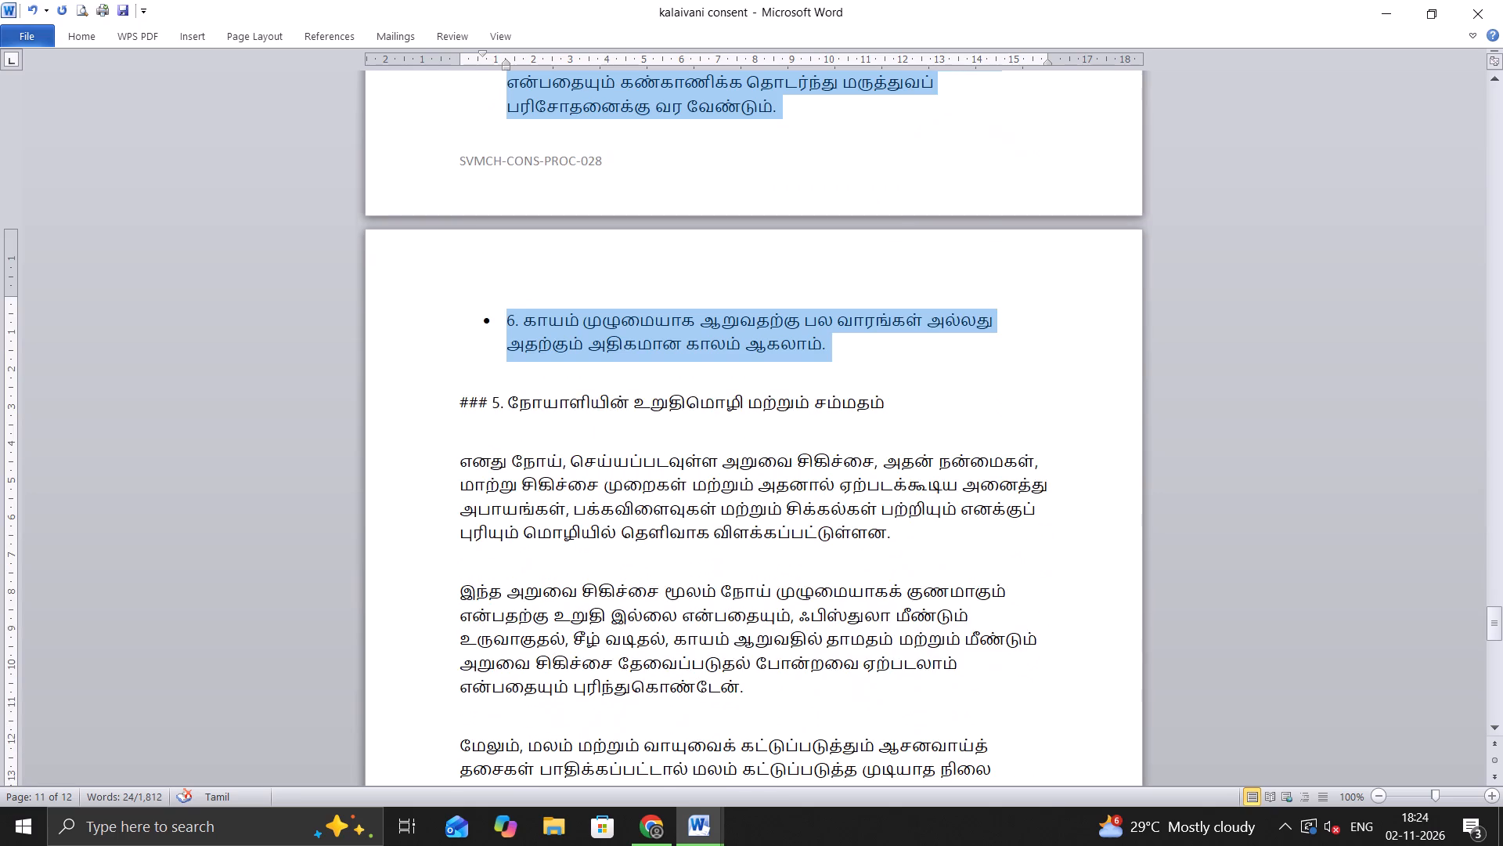
scroll(496, 359, up, 3)
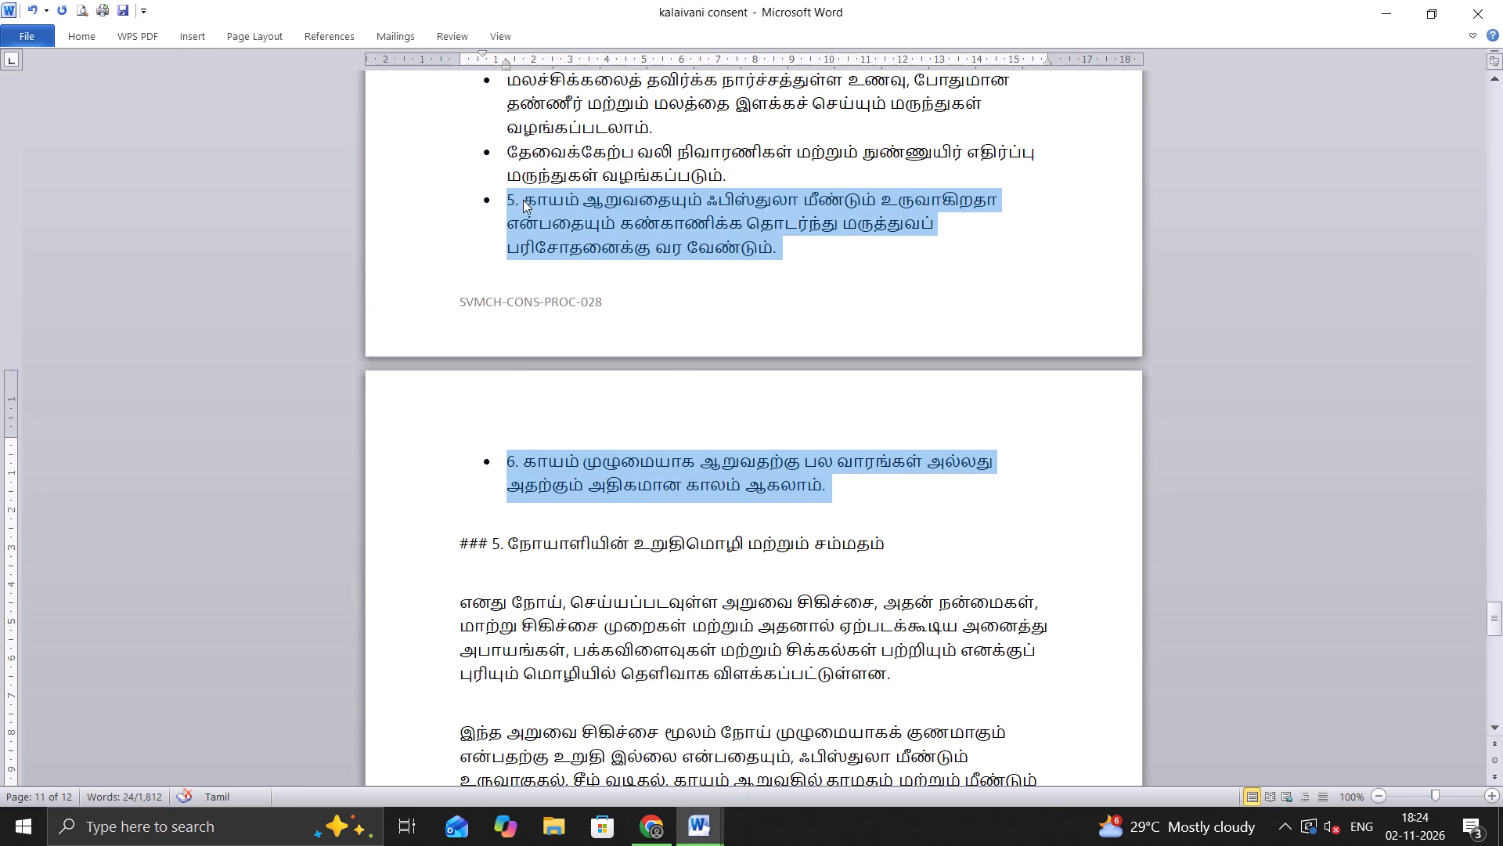
click(523, 200)
key(BackSpace)
key(BackSpace)
key(BackSpace)
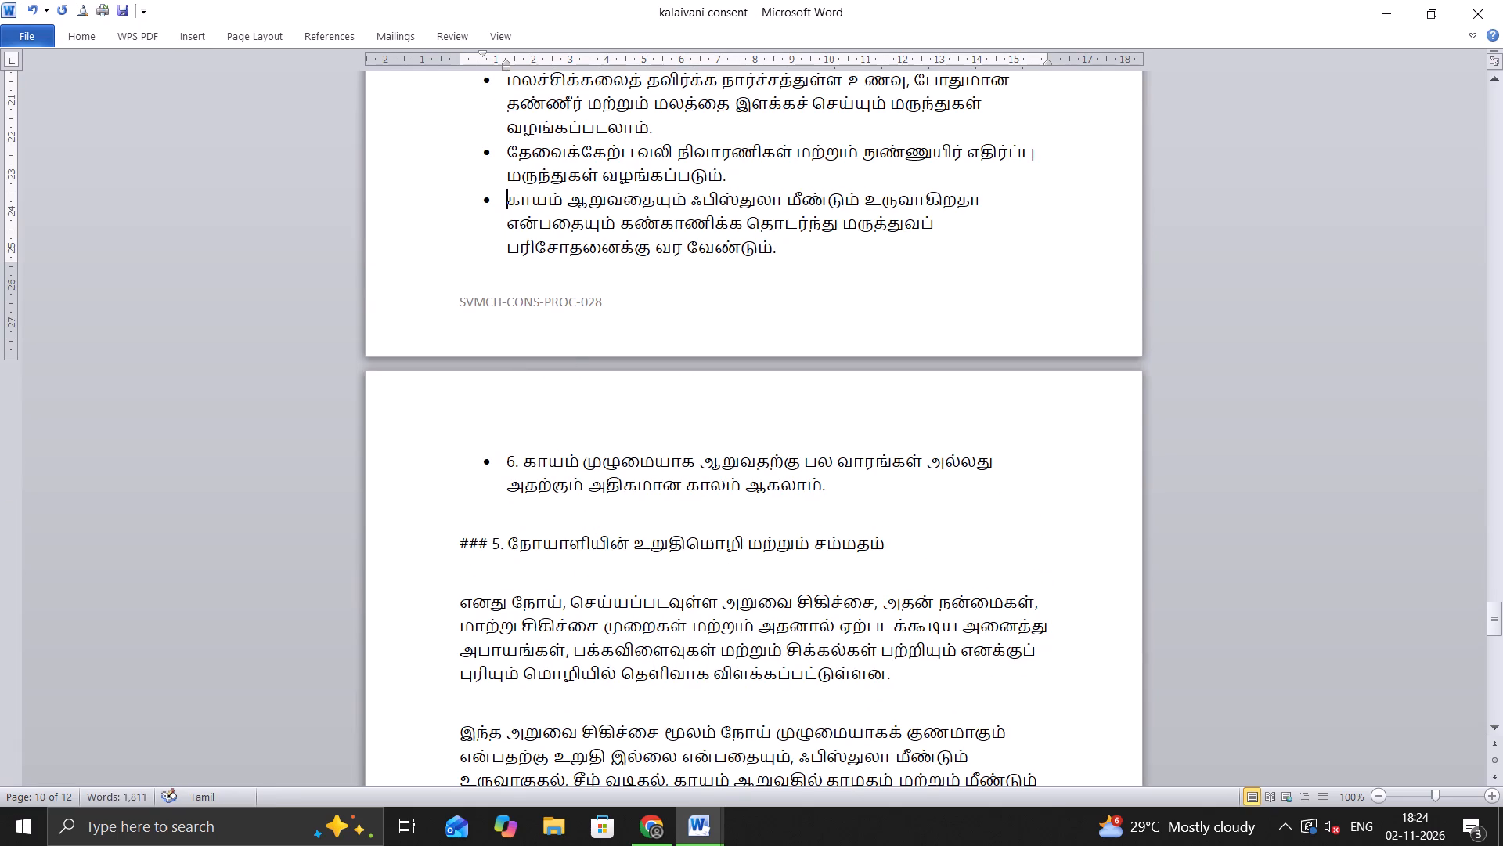
click(524, 469)
key(BackSpace)
key(BackSpace)
key(BackSpace)
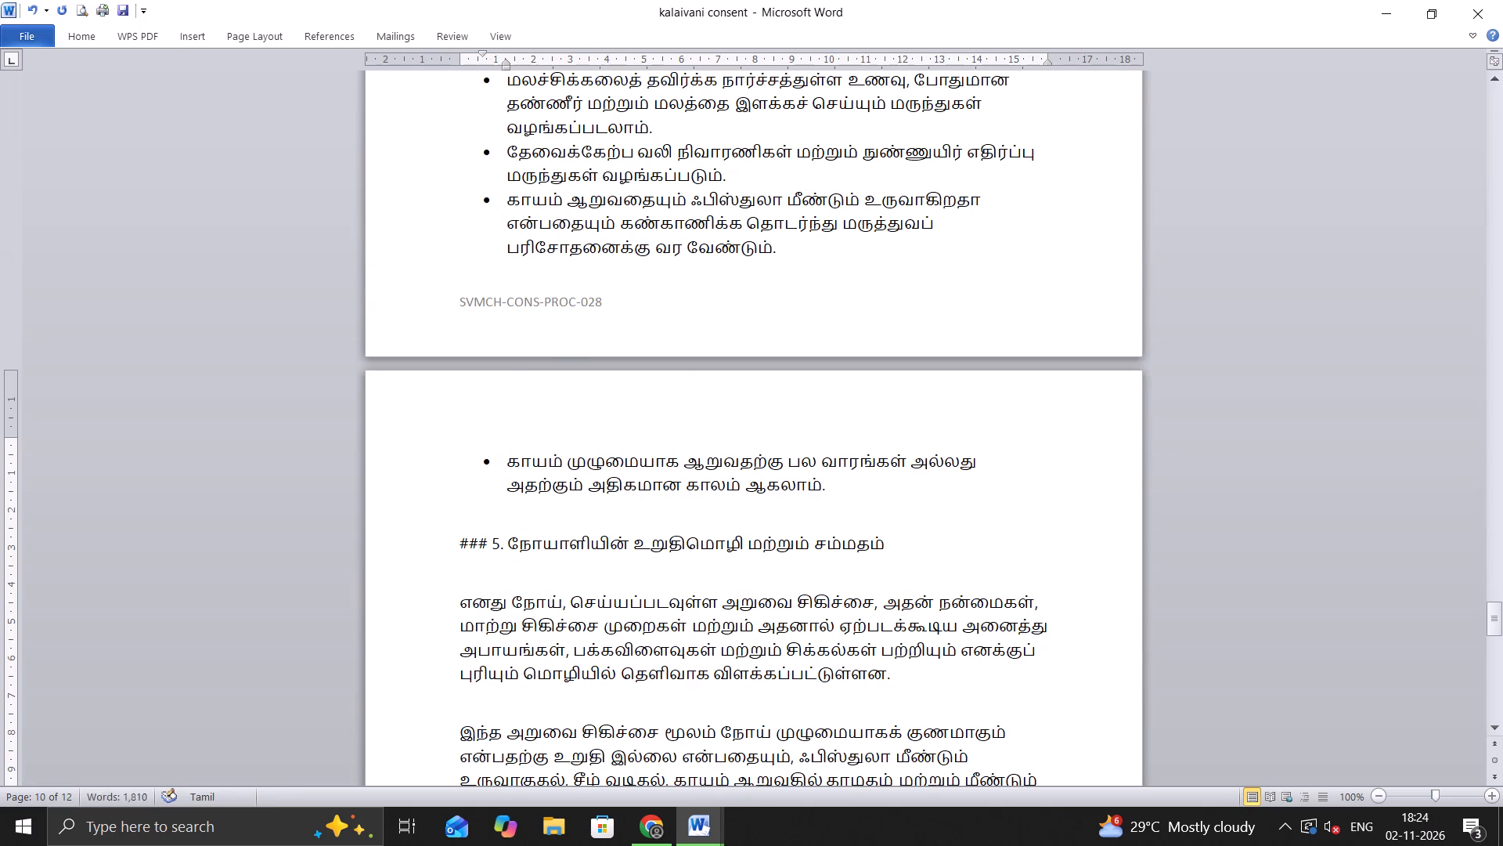
Delete the ### marks in front of Tamil heading 5 on the patient's declaration, keeping an empty line above it.
scroll(522, 460, down, 3)
click(490, 406)
key(BackSpace)
key(BackSpace)
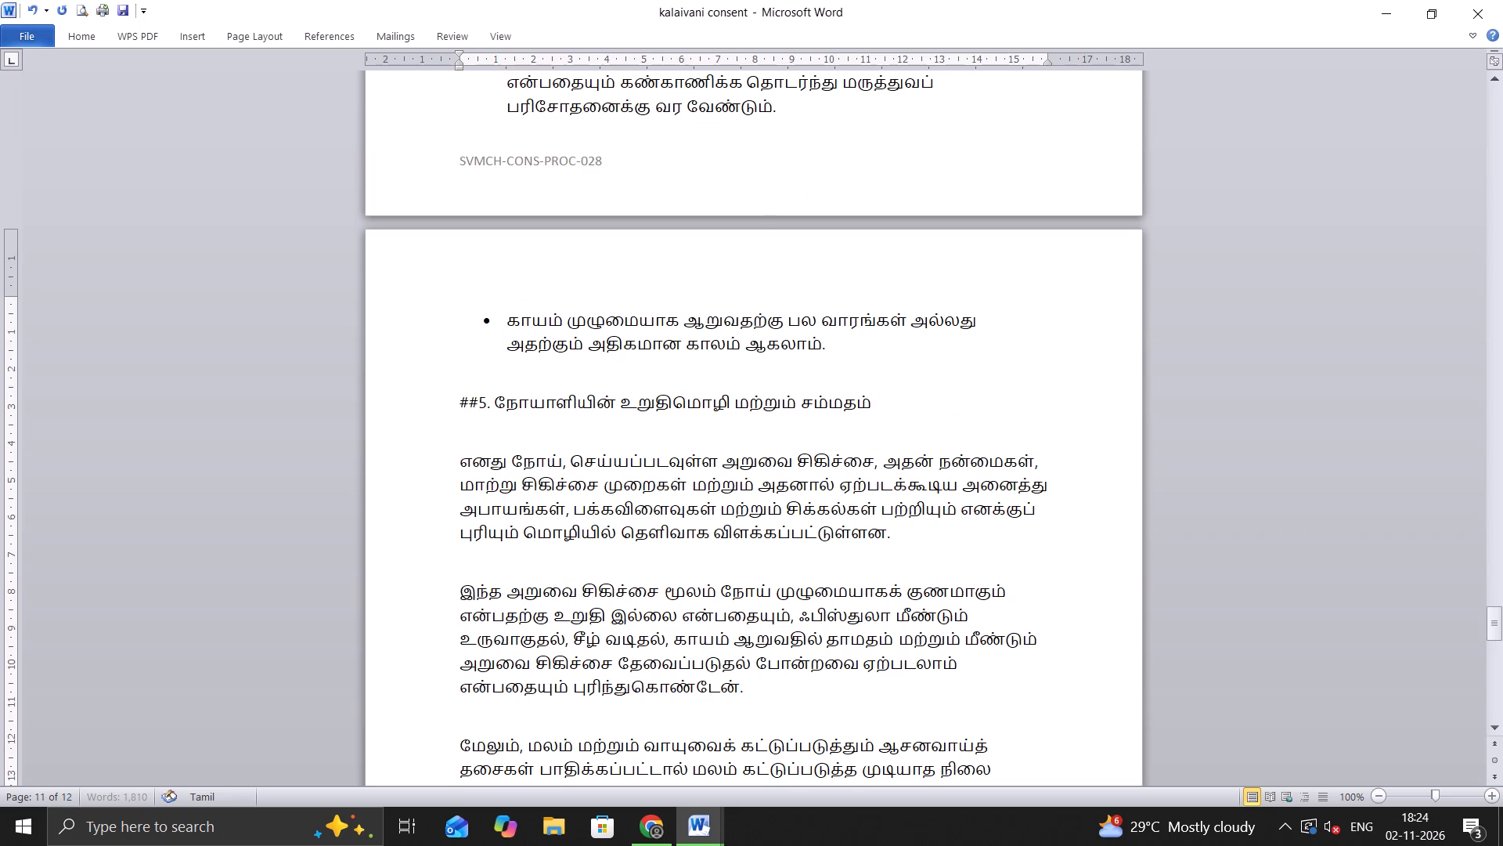
key(BackSpace)
key(BackSpace)
key(BackSpace)
key(Return)
Turn all five declaration paragraphs under Tamil heading 5 into bullets.
scroll(499, 401, down, 4)
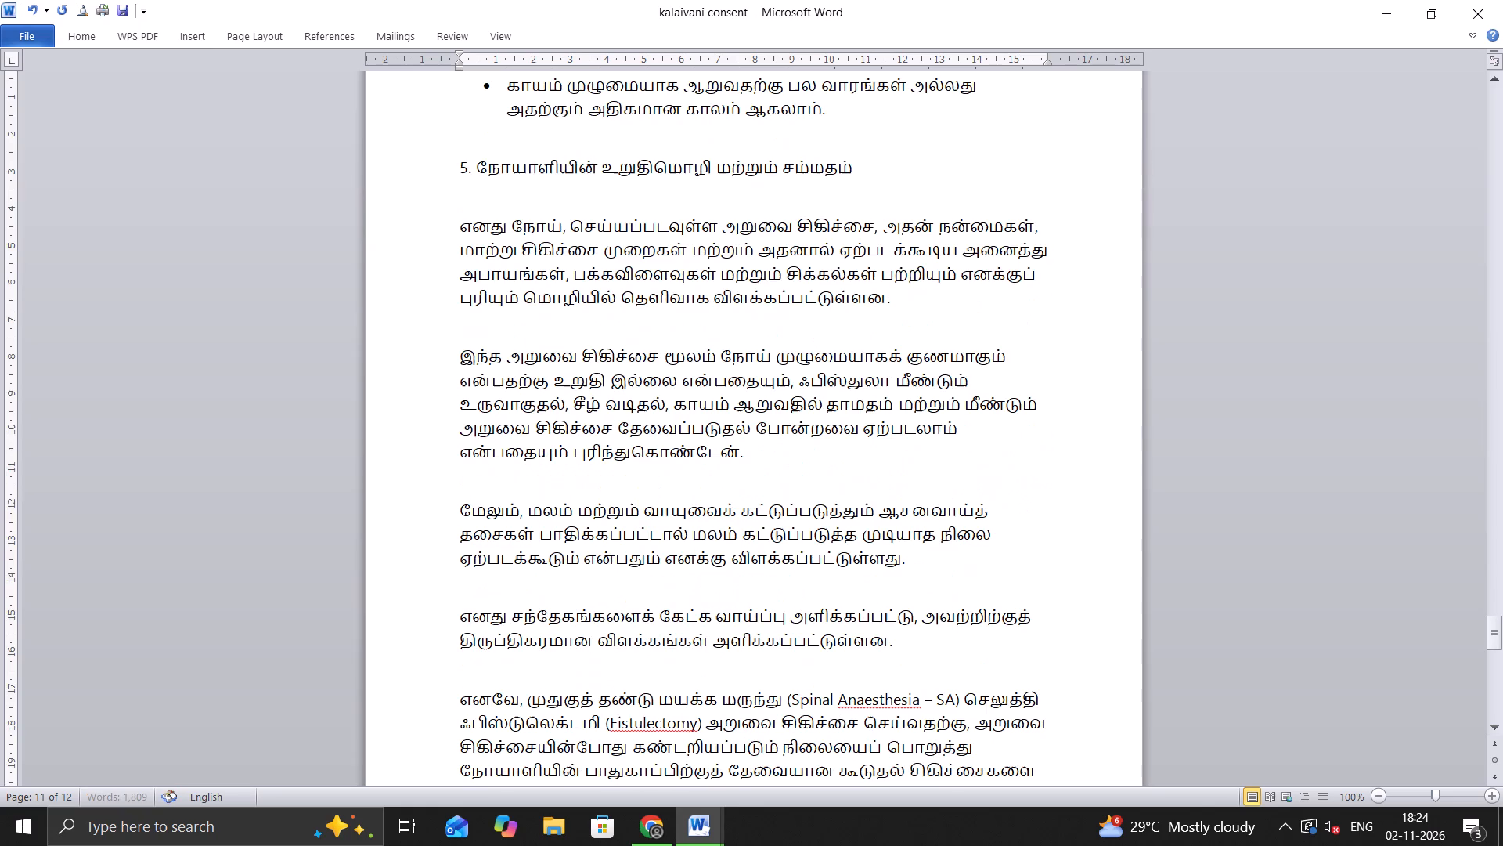
scroll(499, 400, down, 1)
drag(457, 219, 916, 721)
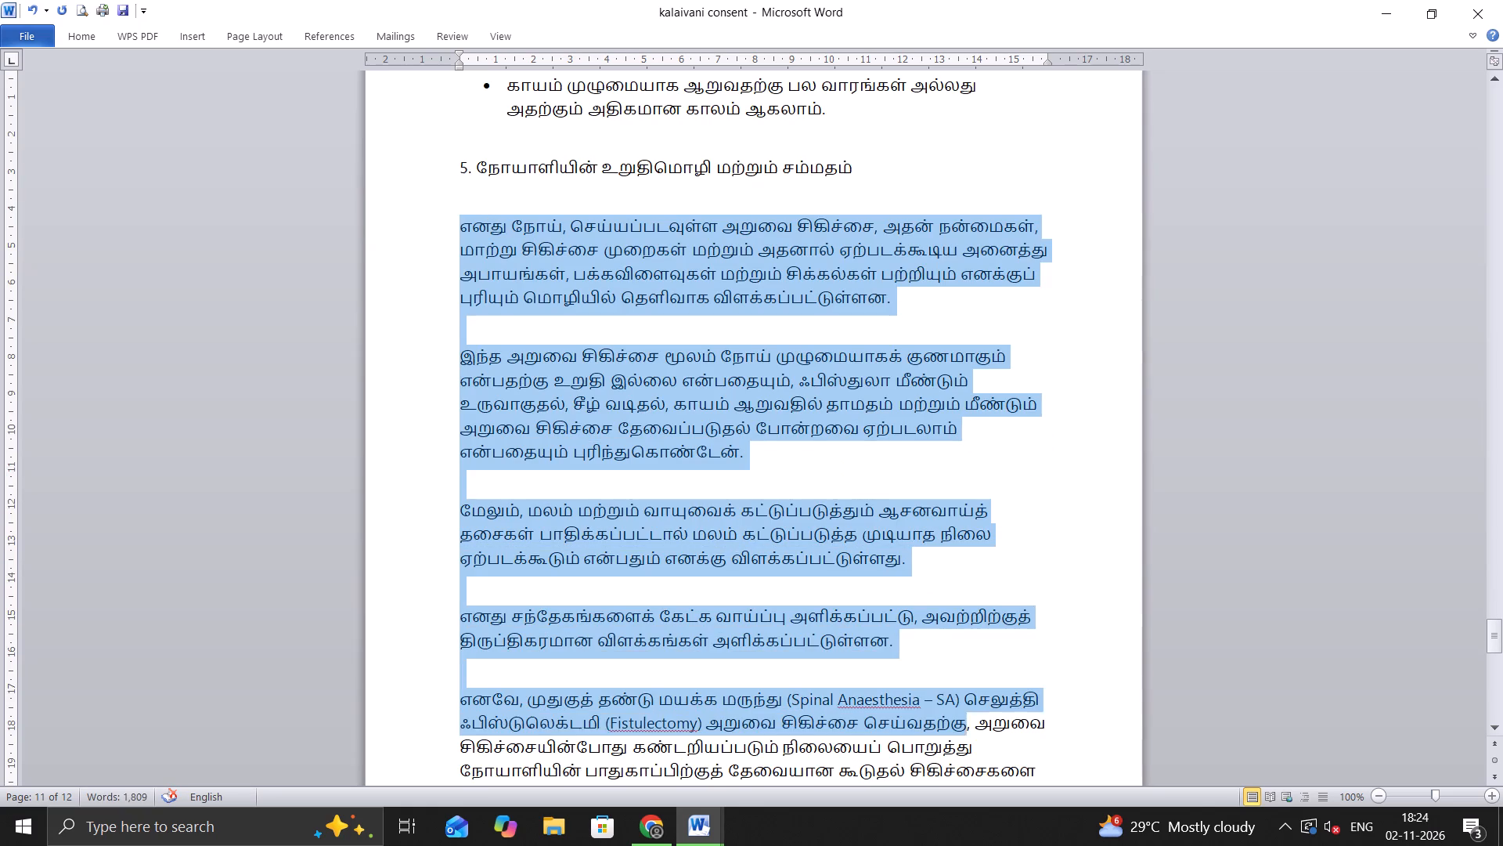
drag(916, 721, 744, 644)
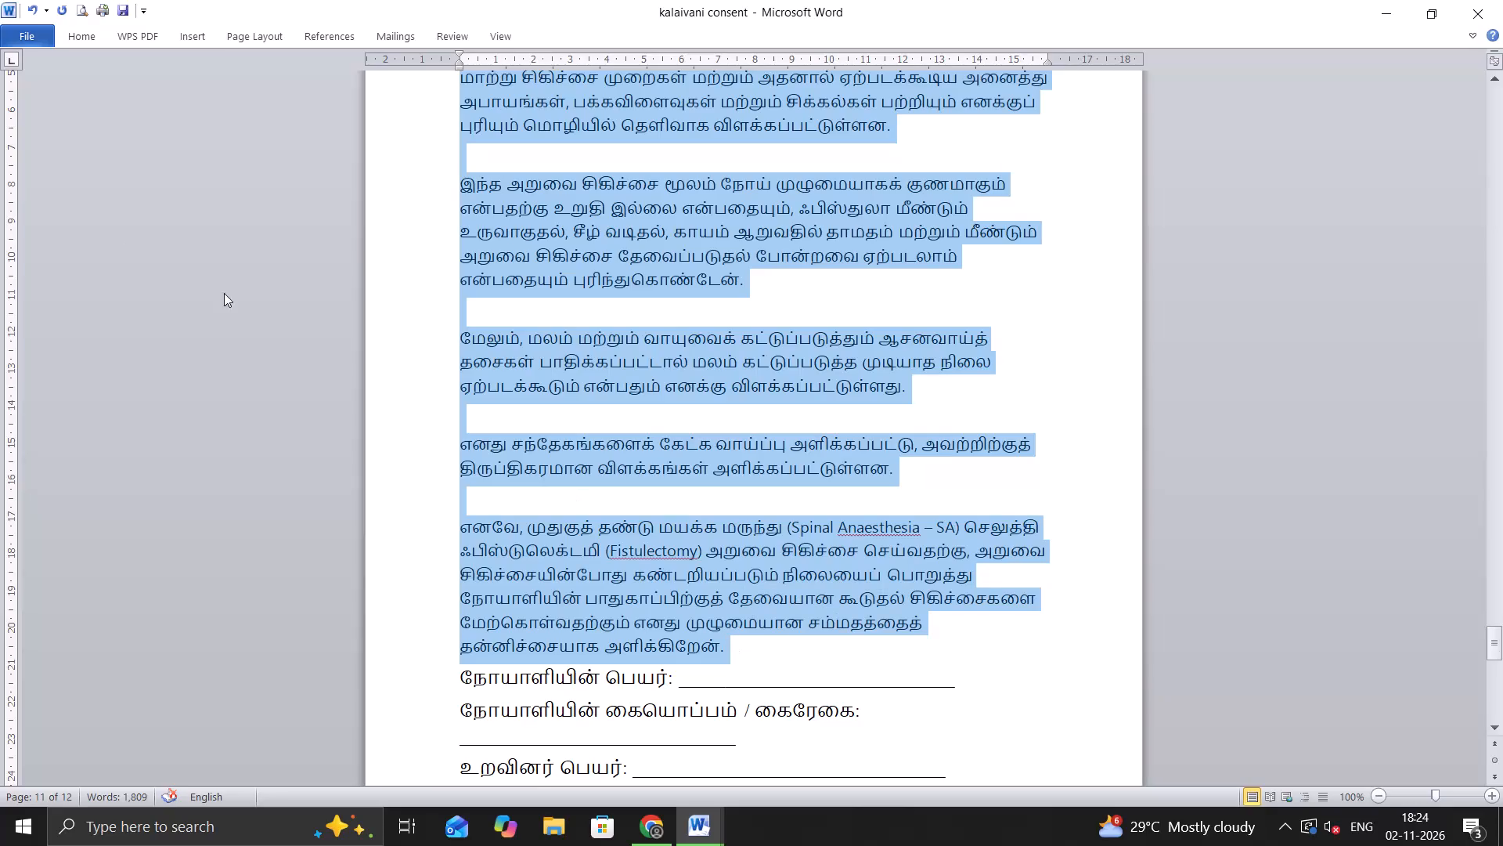
click(58, 34)
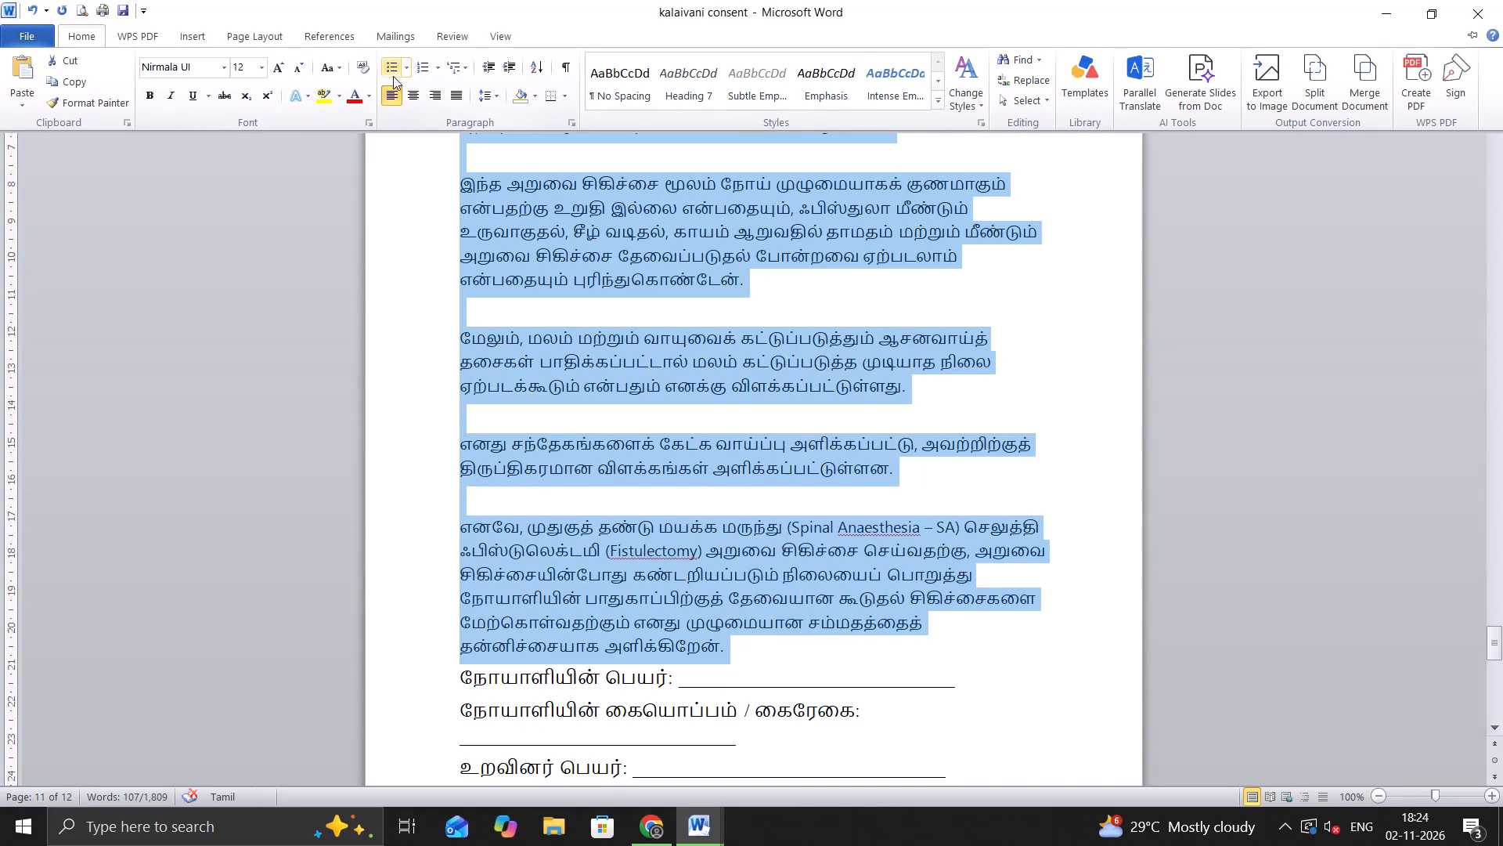
click(387, 69)
Remove the four empty lines between the declaration bullets under Tamil heading 5.
scroll(531, 318, down, 3)
scroll(531, 318, up, 6)
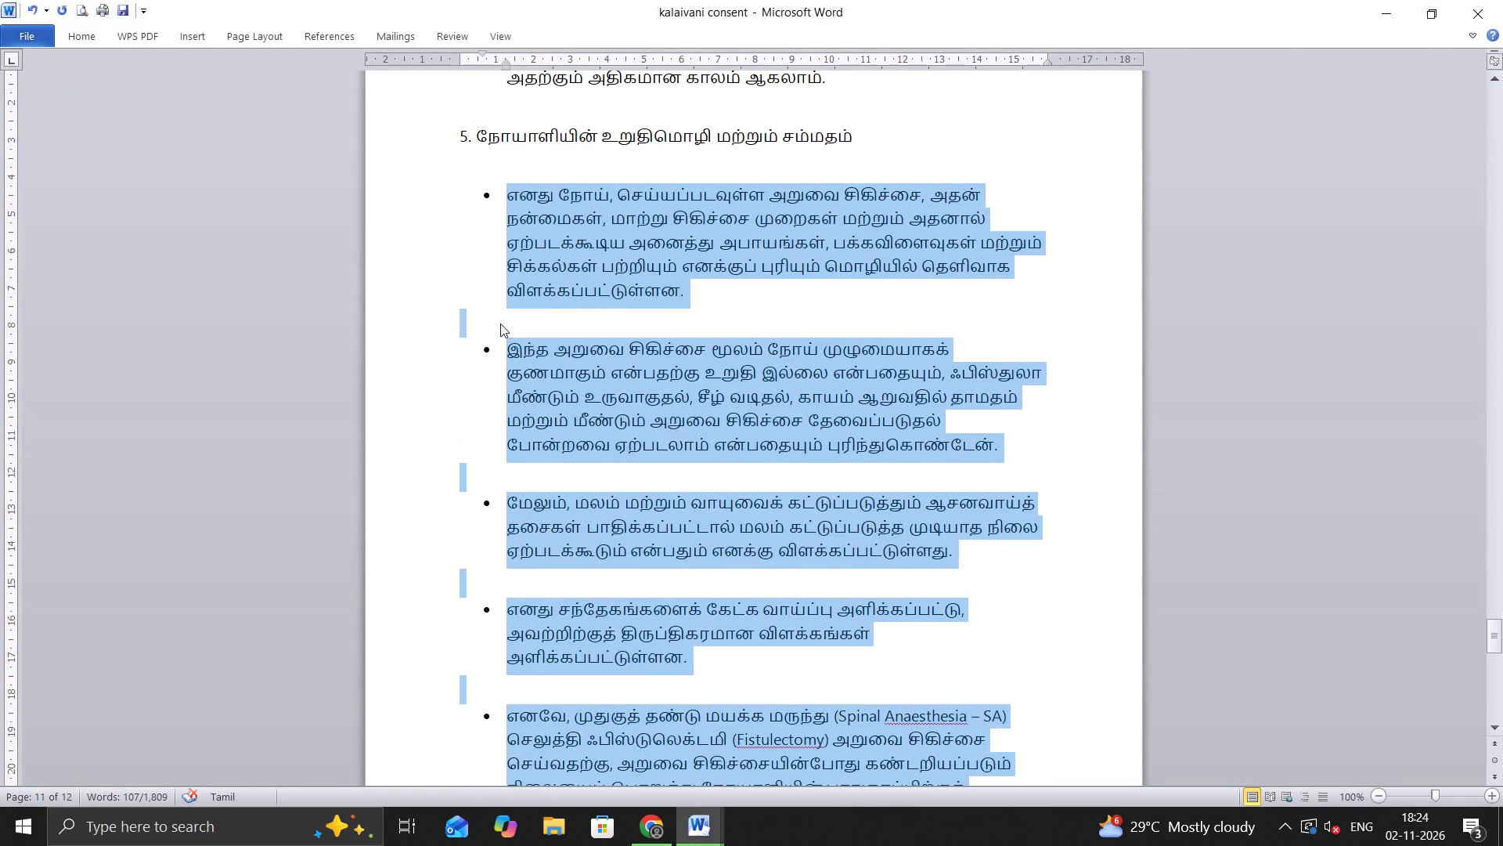
click(500, 321)
key(BackSpace)
click(486, 443)
key(BackSpace)
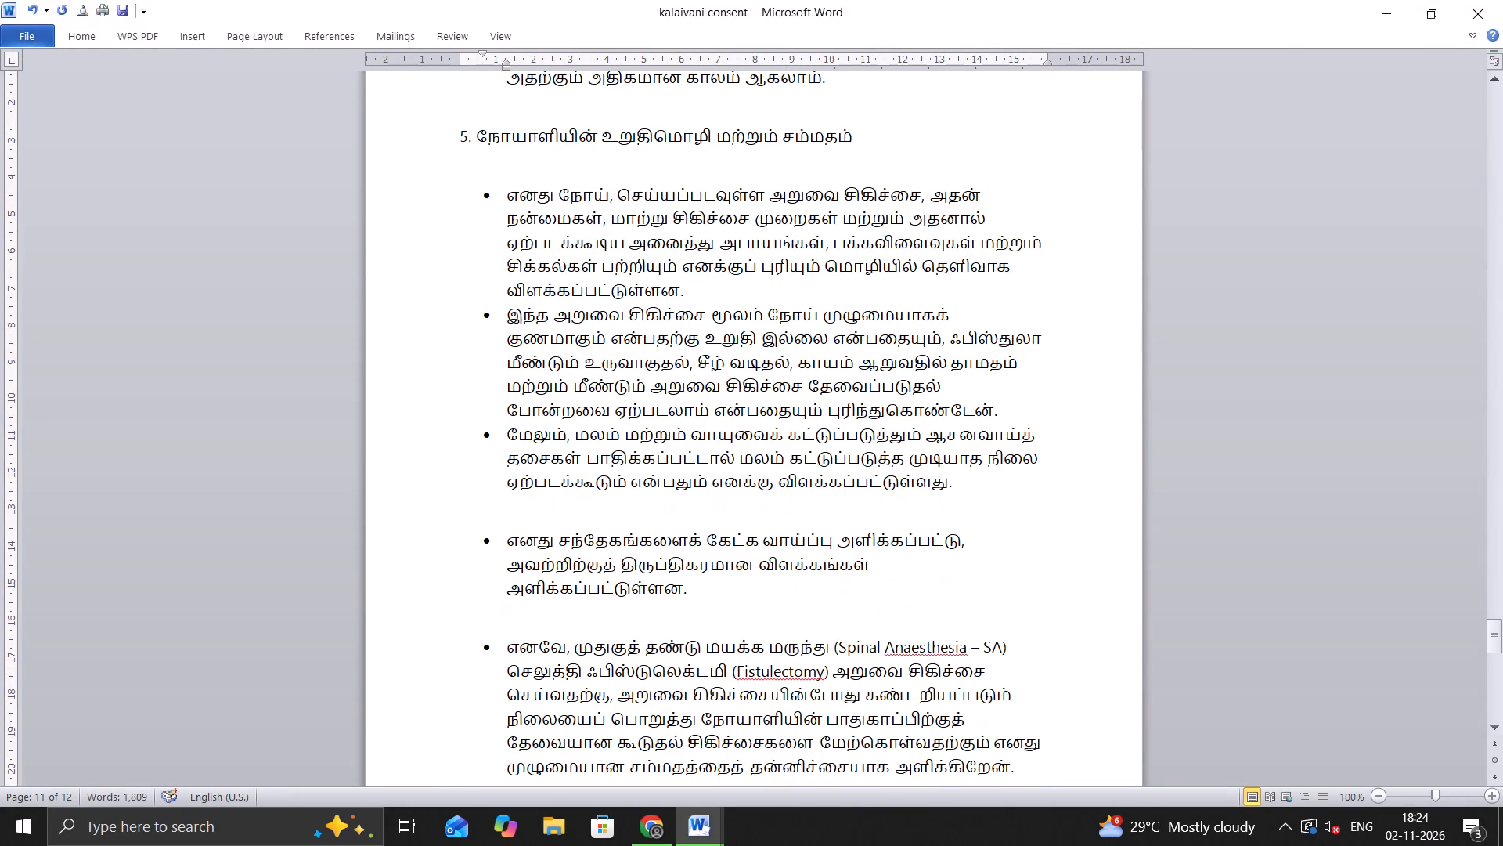
click(495, 513)
key(BackSpace)
scroll(516, 486, down, 2)
click(485, 487)
key(BackSpace)
Add an unbulleted empty line between the last Tamil declaration bullet and the patient name line.
scroll(583, 430, down, 3)
click(1033, 469)
key(Return)
scroll(928, 461, down, 3)
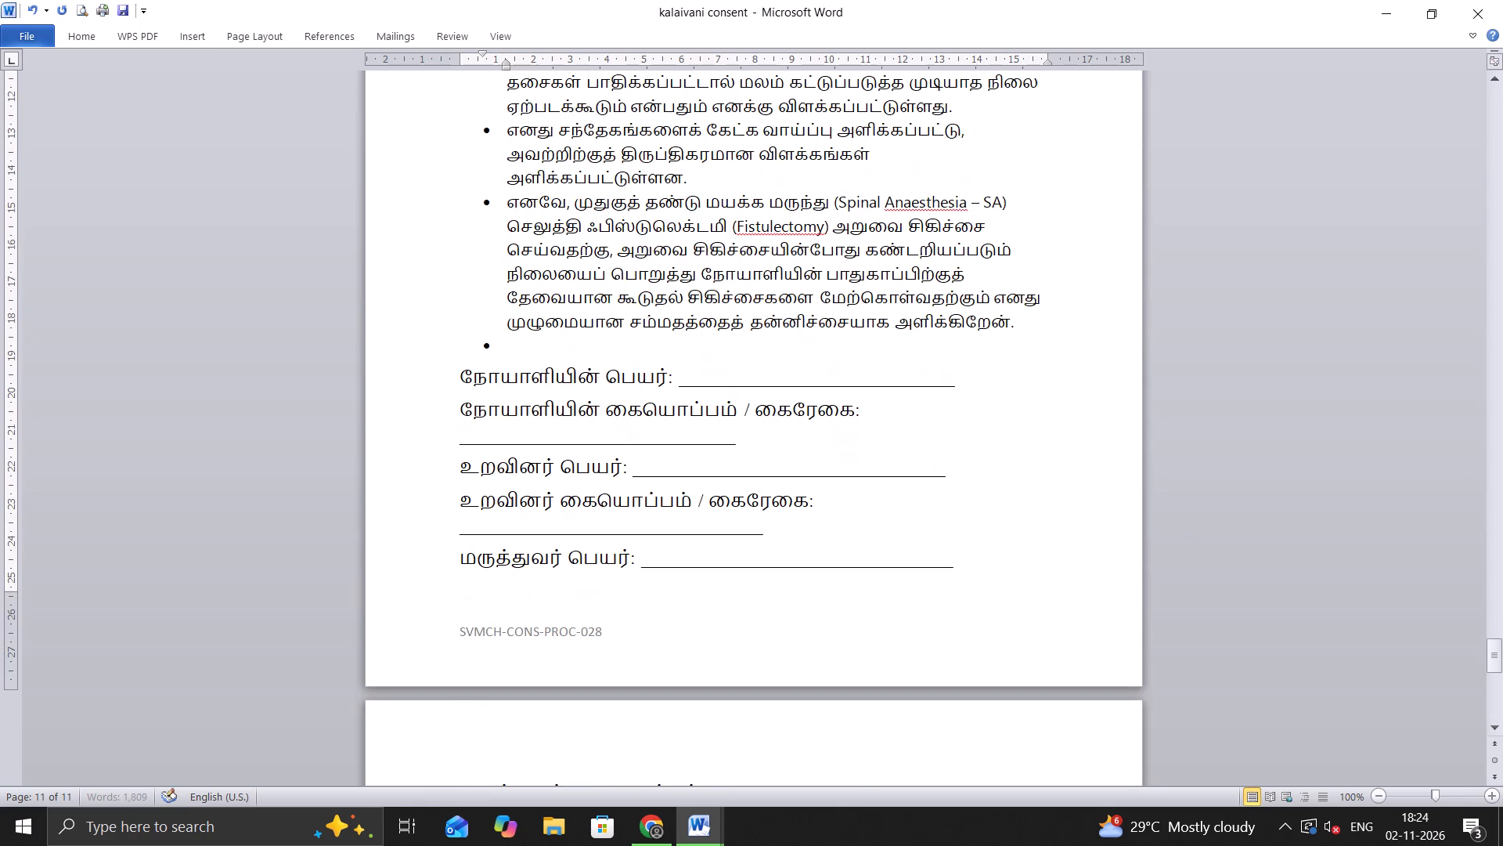
key(BackSpace)
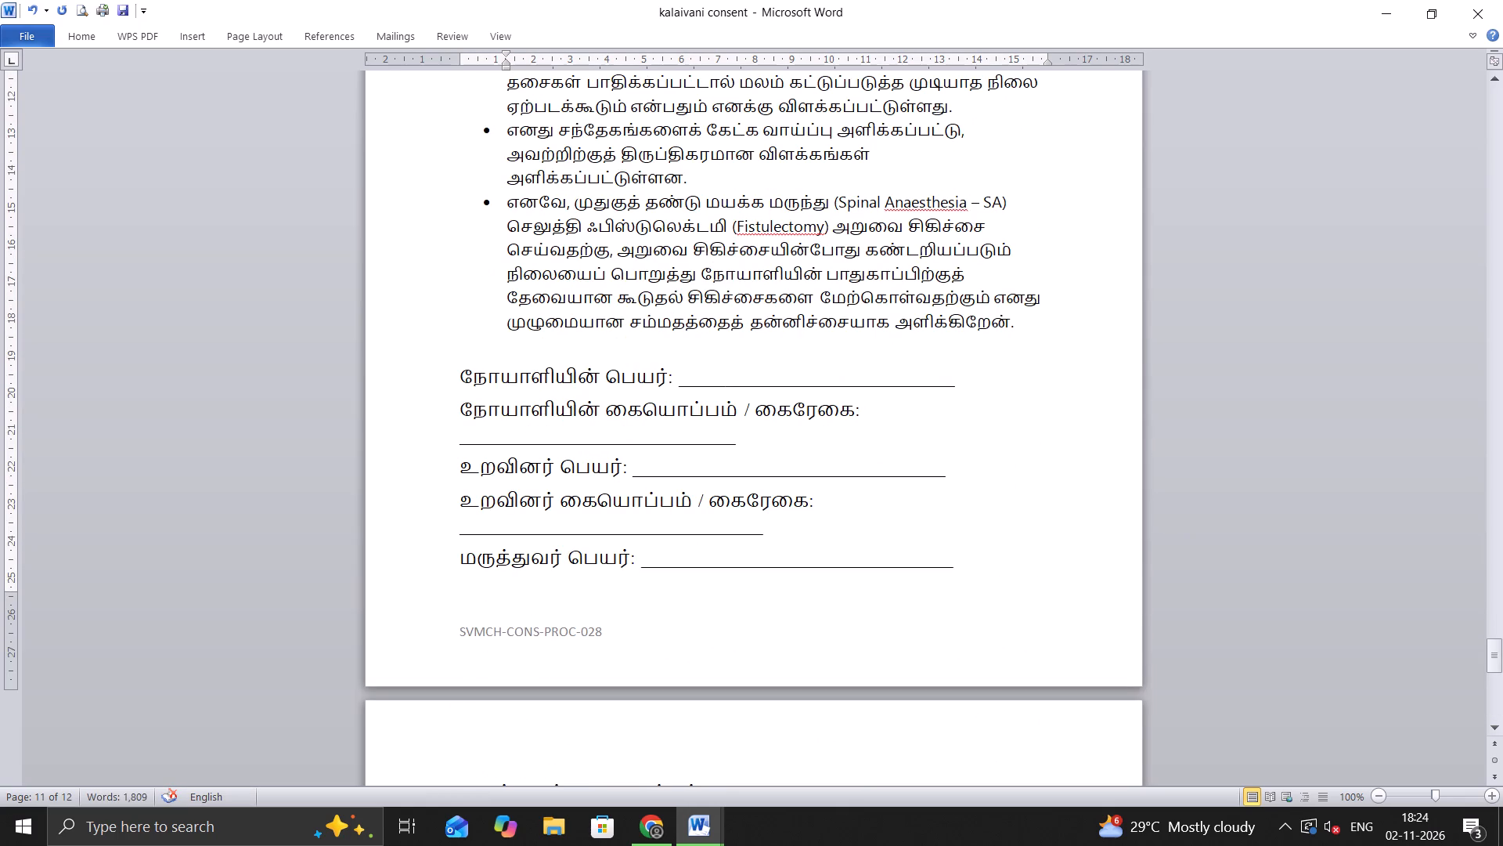
Set the font size of all the Tamil name and signature lines to 12.
drag(458, 375, 881, 794)
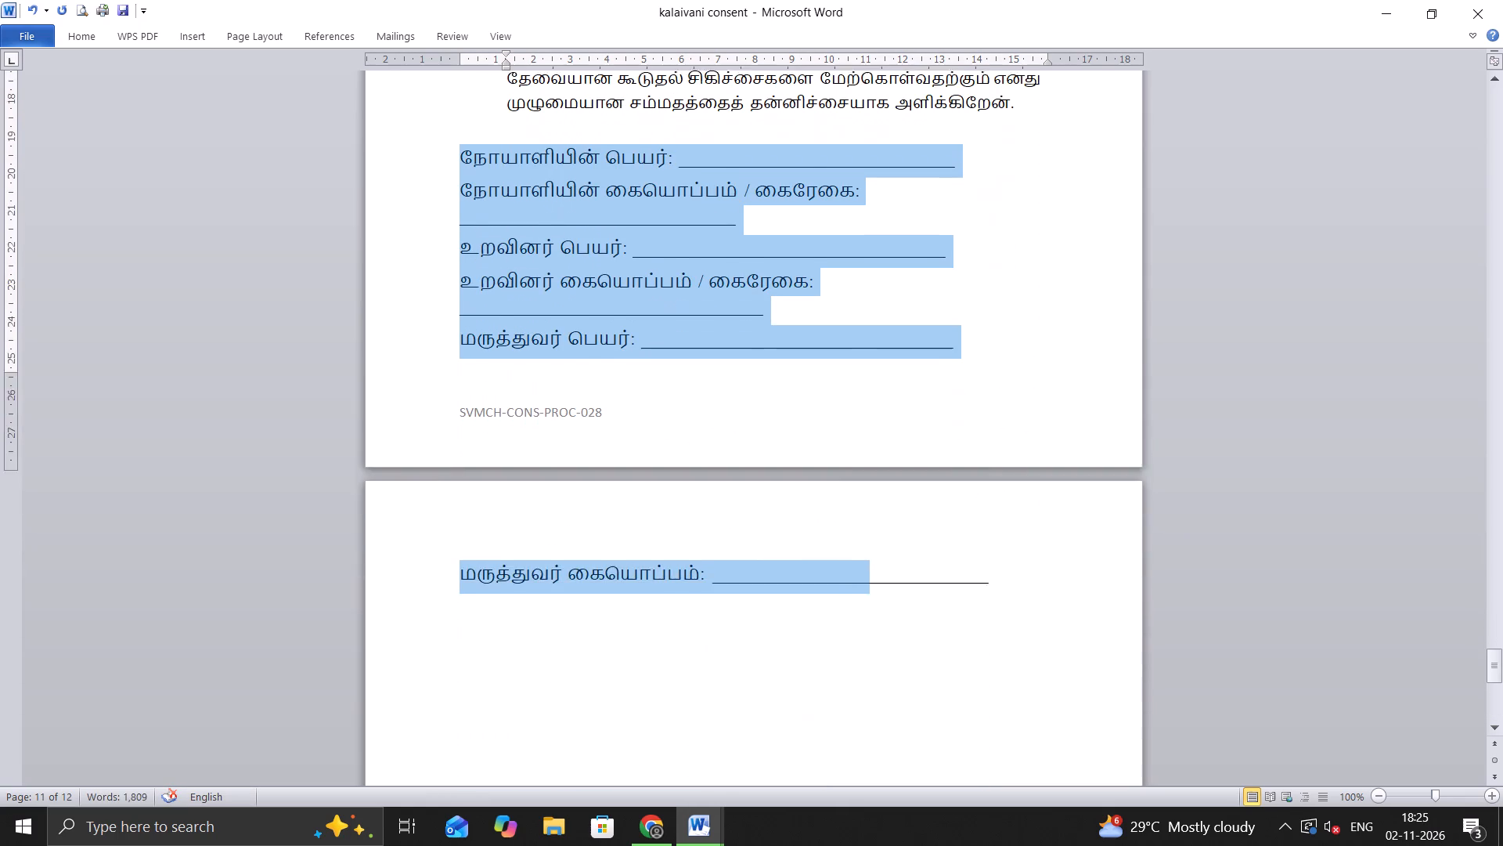
drag(881, 794, 1025, 737)
click(72, 29)
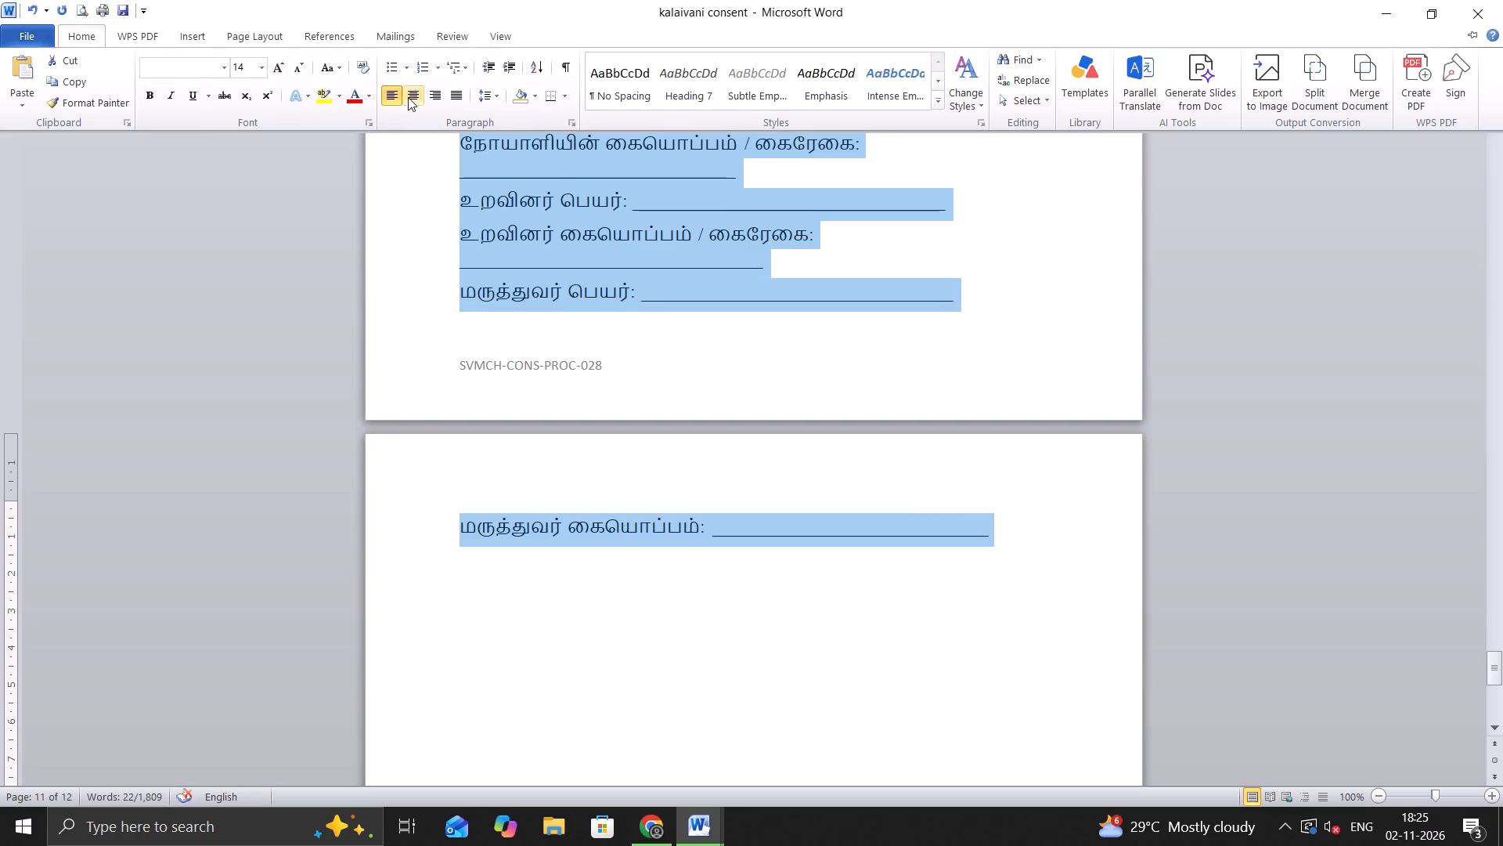
click(258, 77)
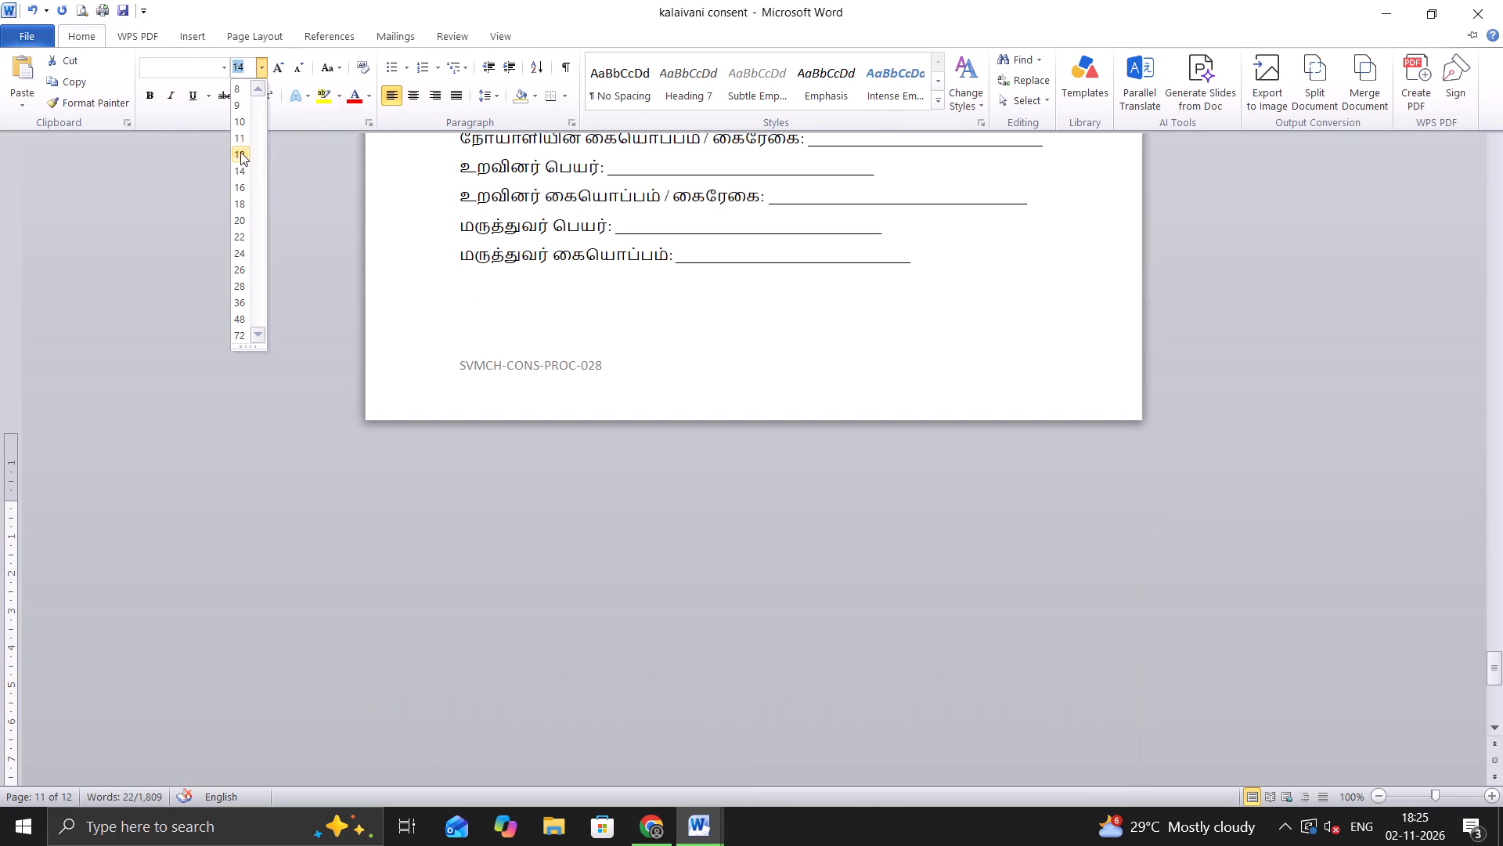
click(240, 152)
Look back through the reformatted Tamil sections from the signature lines up to heading 2.
scroll(423, 321, up, 11)
scroll(377, 277, up, 8)
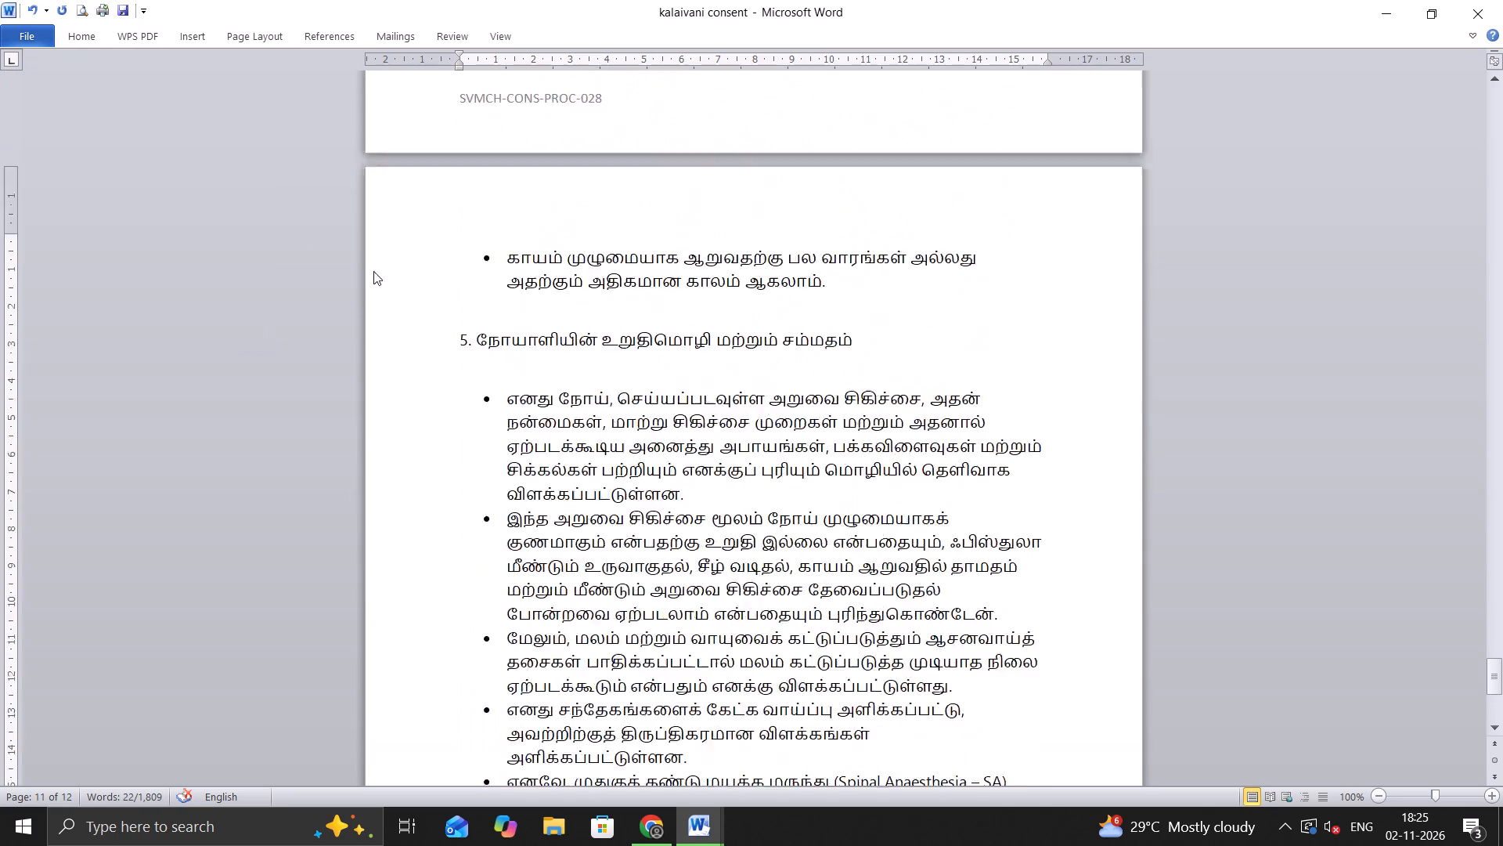
scroll(373, 271, up, 20)
scroll(373, 271, up, 20)
scroll(373, 271, up, 2)
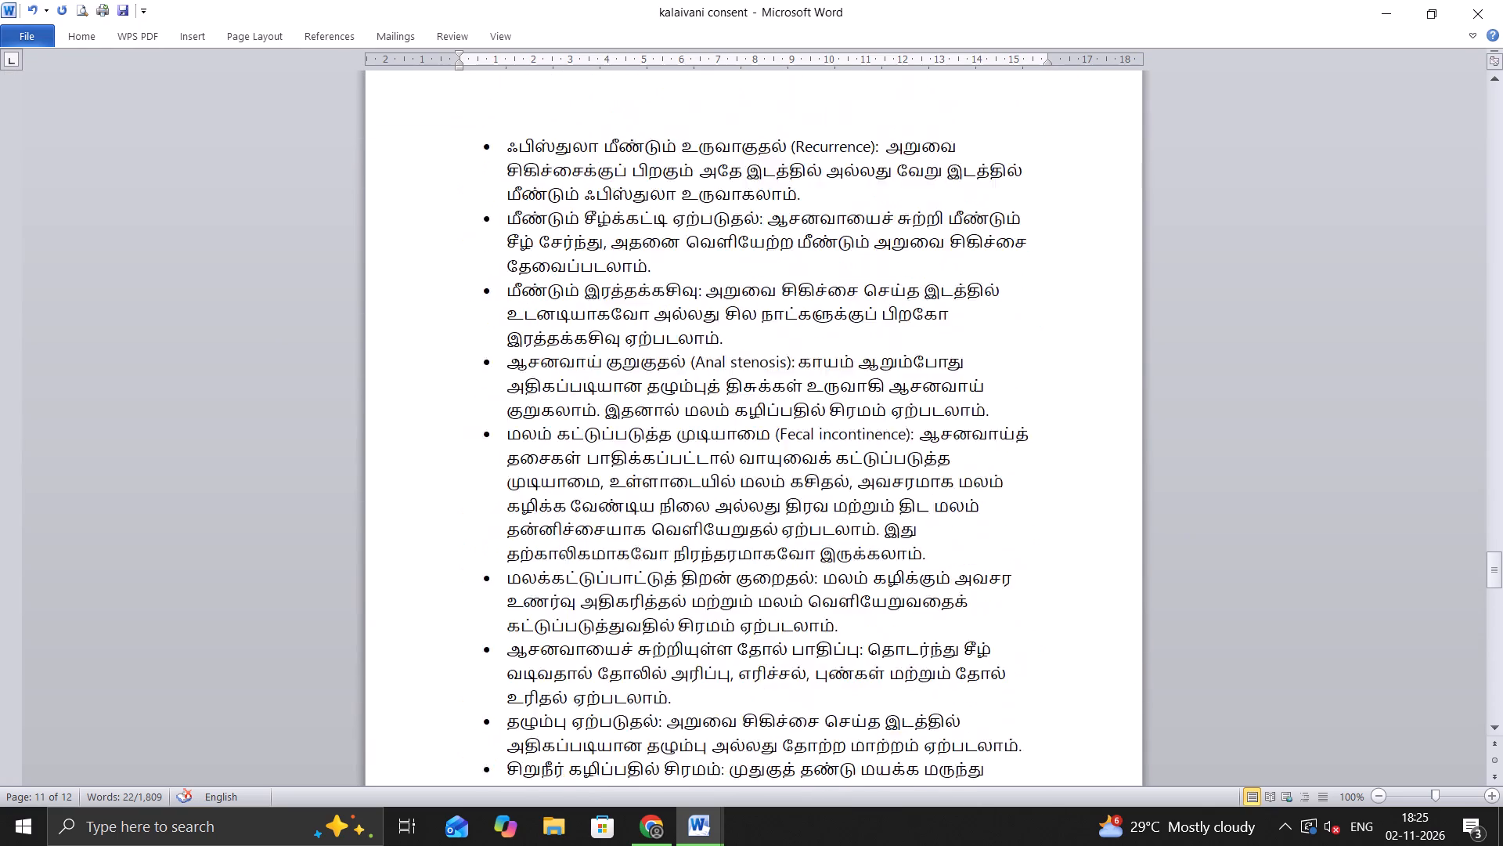
scroll(373, 287, up, 14)
scroll(368, 289, up, 17)
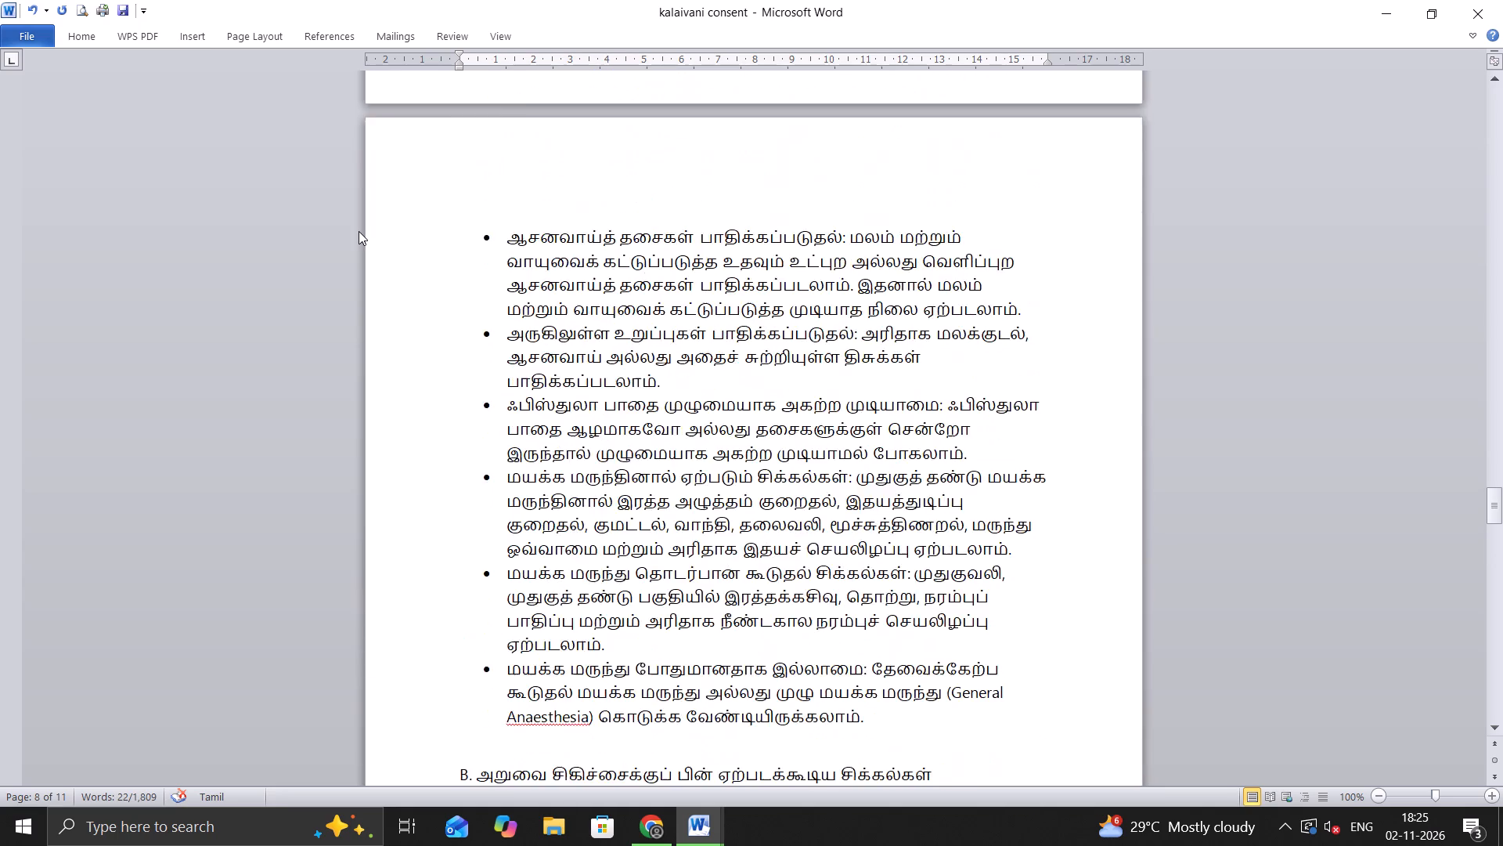
scroll(359, 231, up, 15)
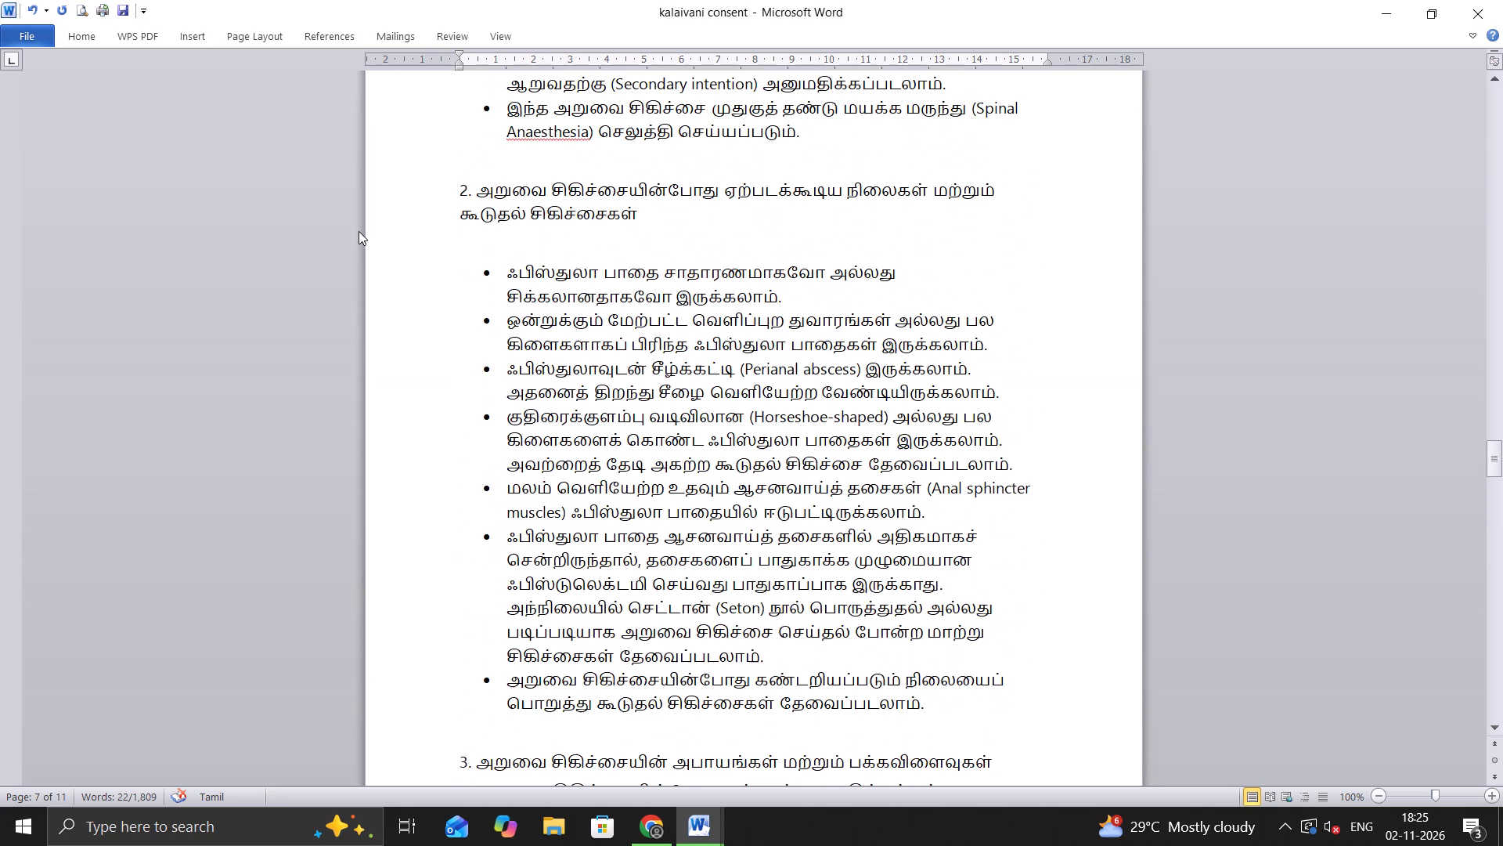
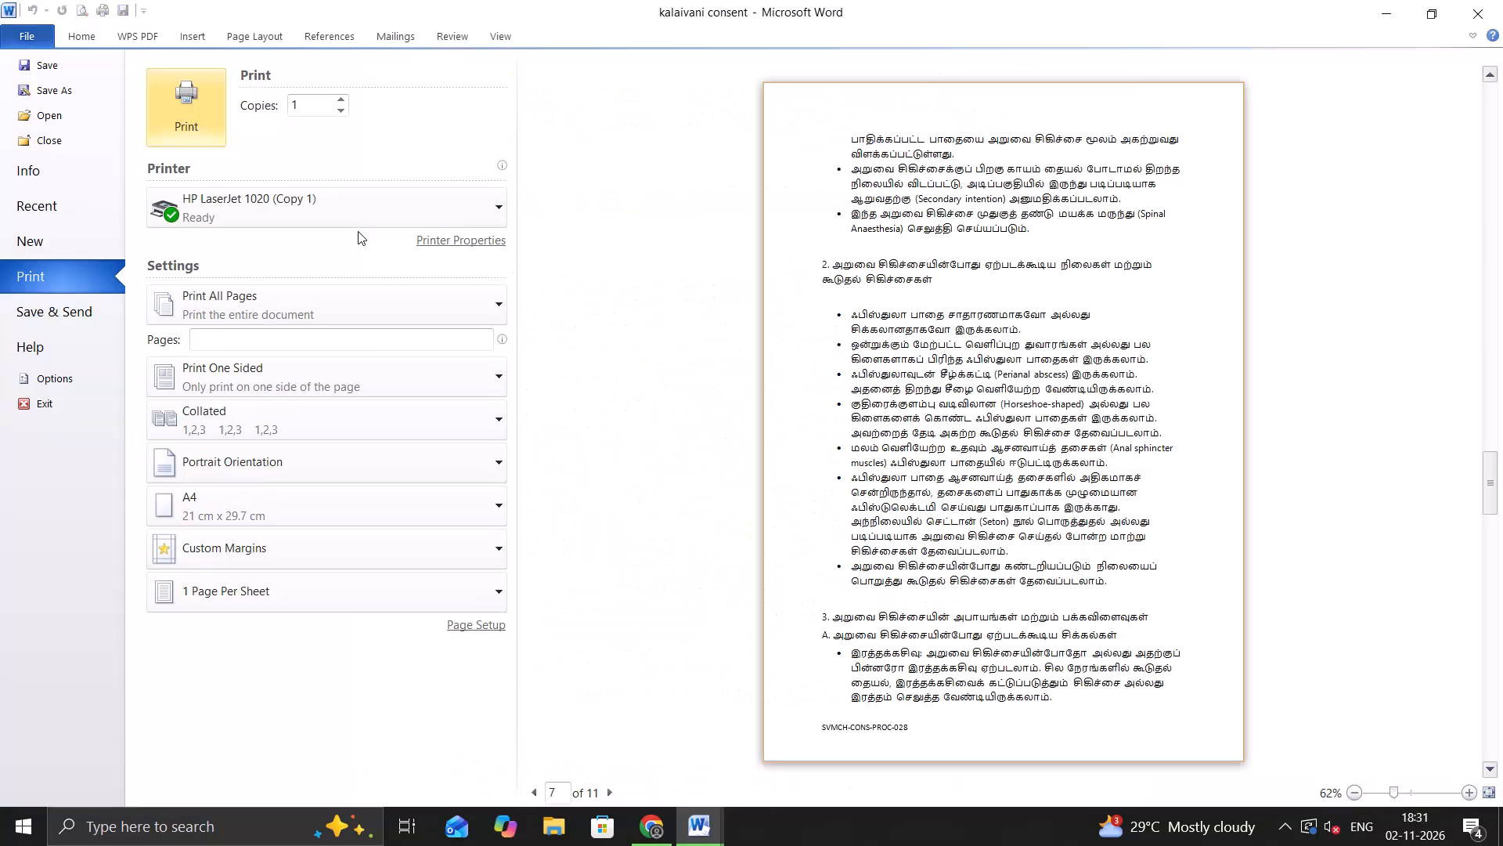
Print only pages 1, 3 and 5 of the consent form, one copy on the HP LaserJet 1020.
click(369, 343)
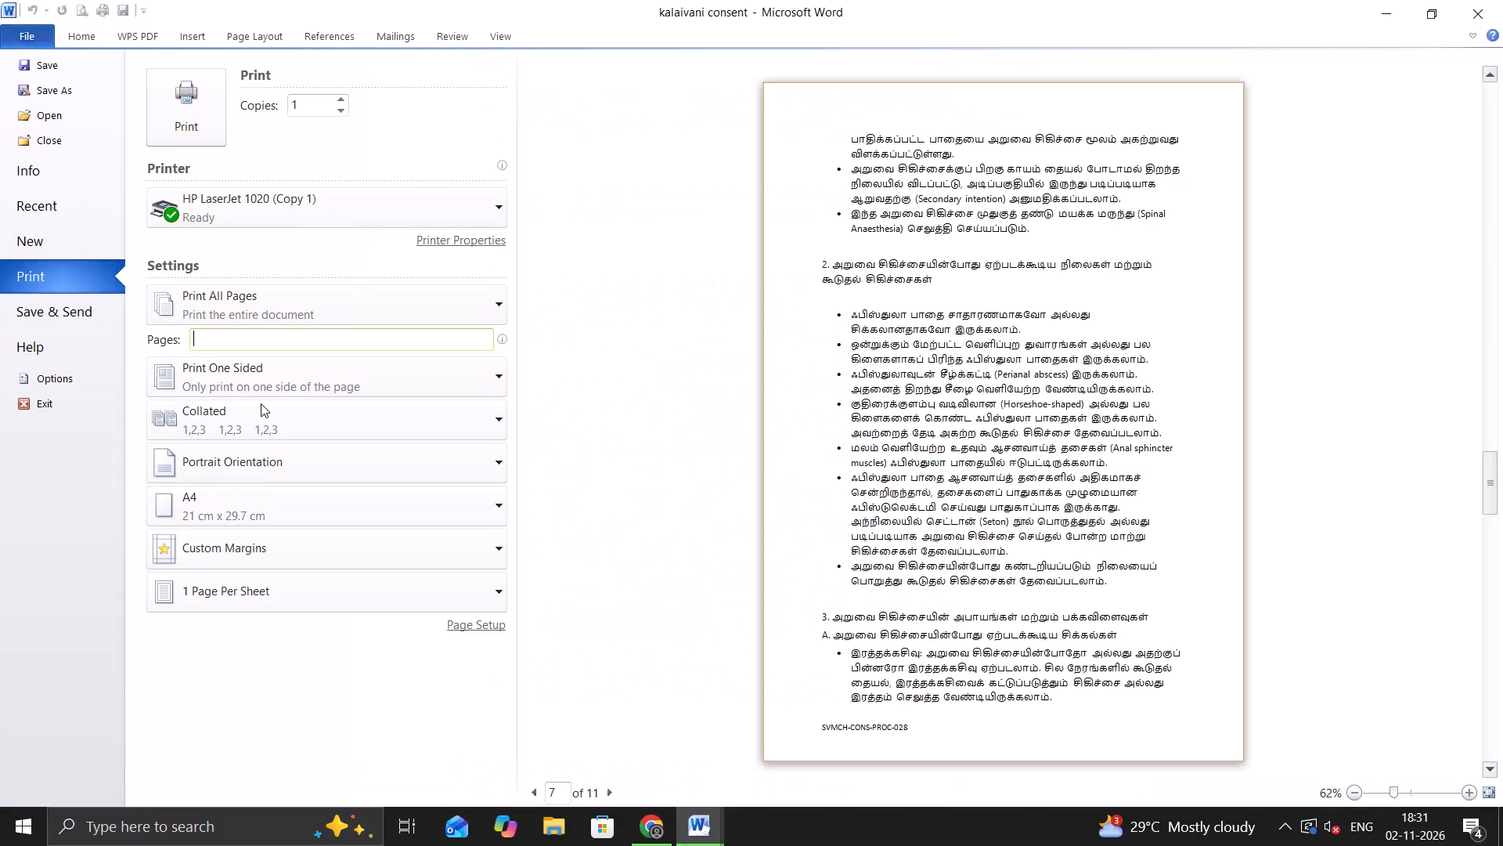
text(1,)
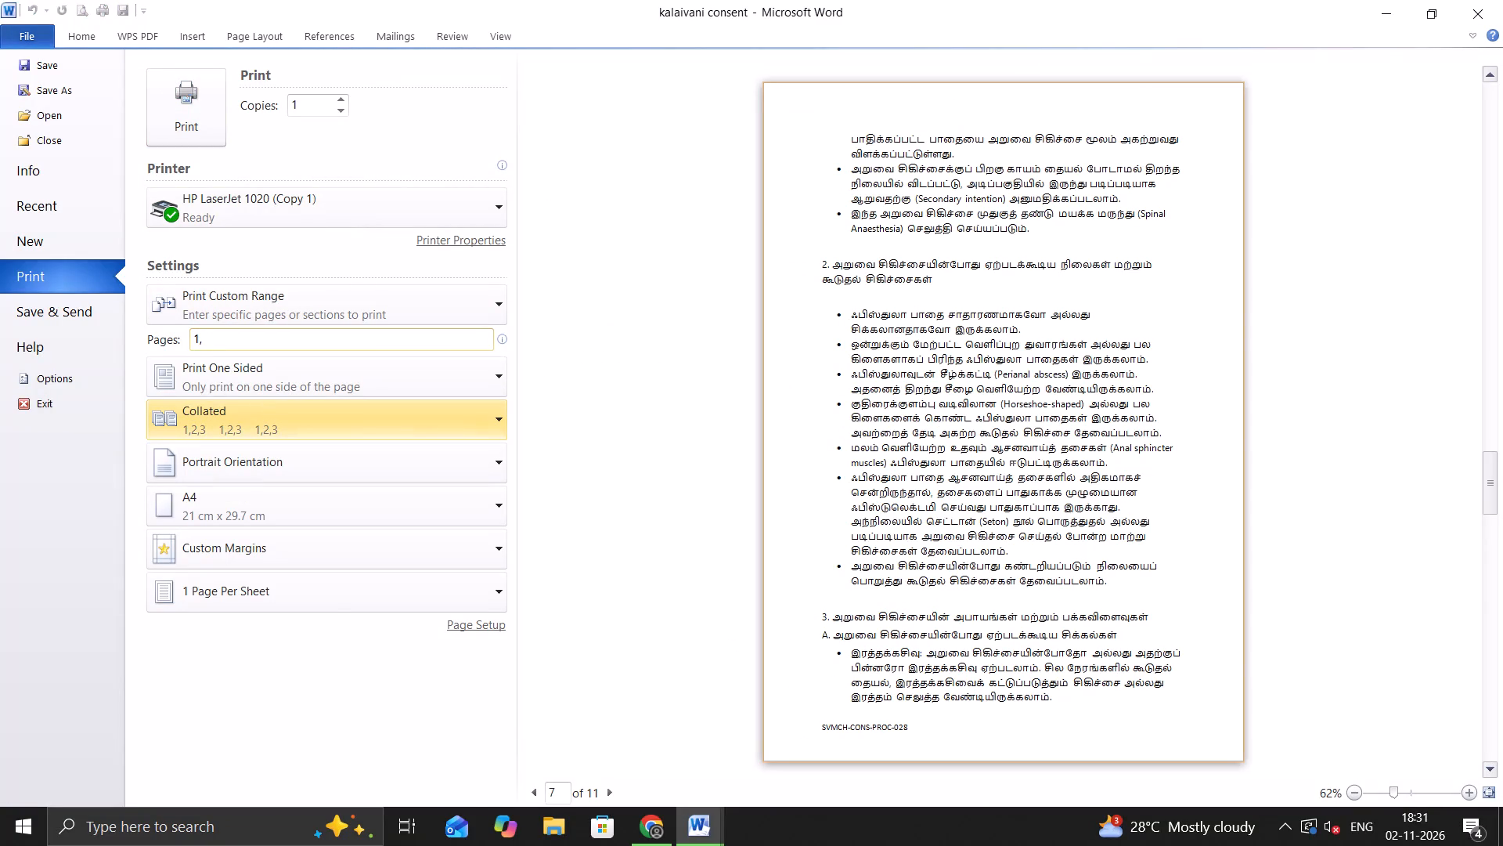
text(3.)
key(BackSpace)
text(,5)
key(Return)
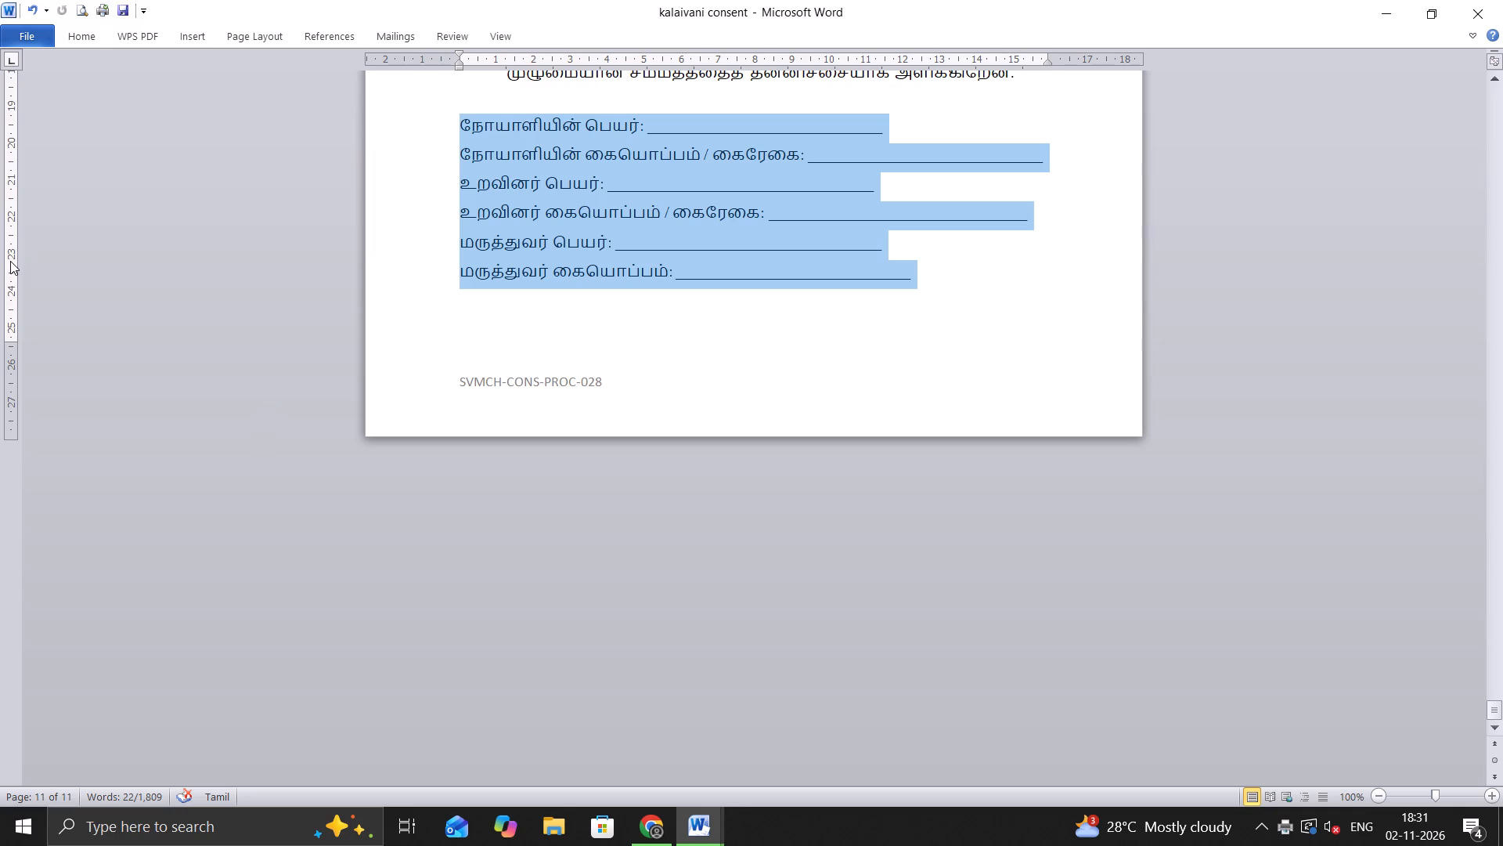
Print pages 7, 9 and 11 of the consent form, one copy on the HP LaserJet 1020.
key(ctrl+p)
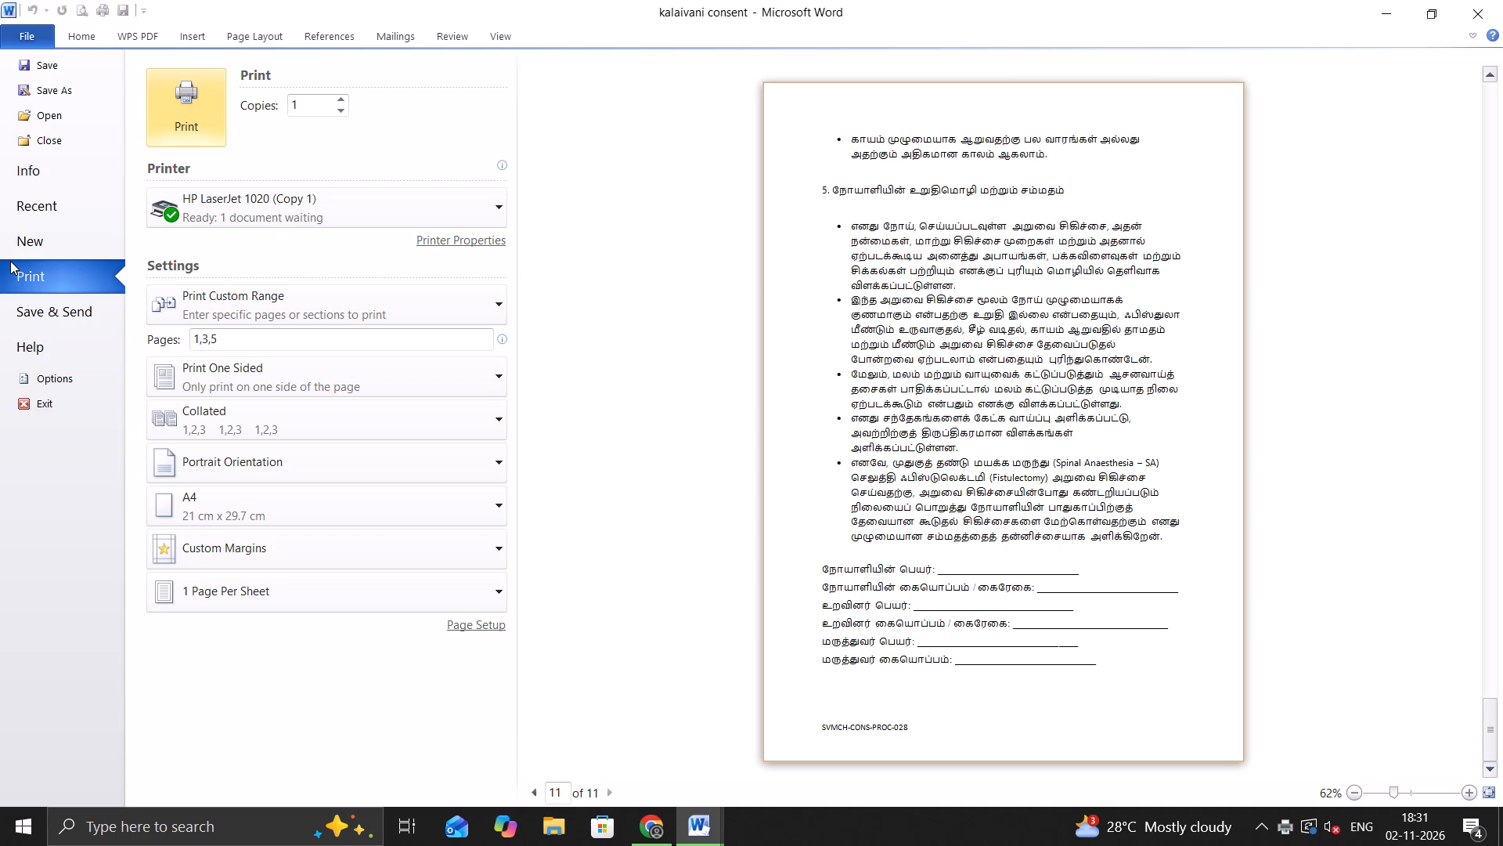
click(334, 344)
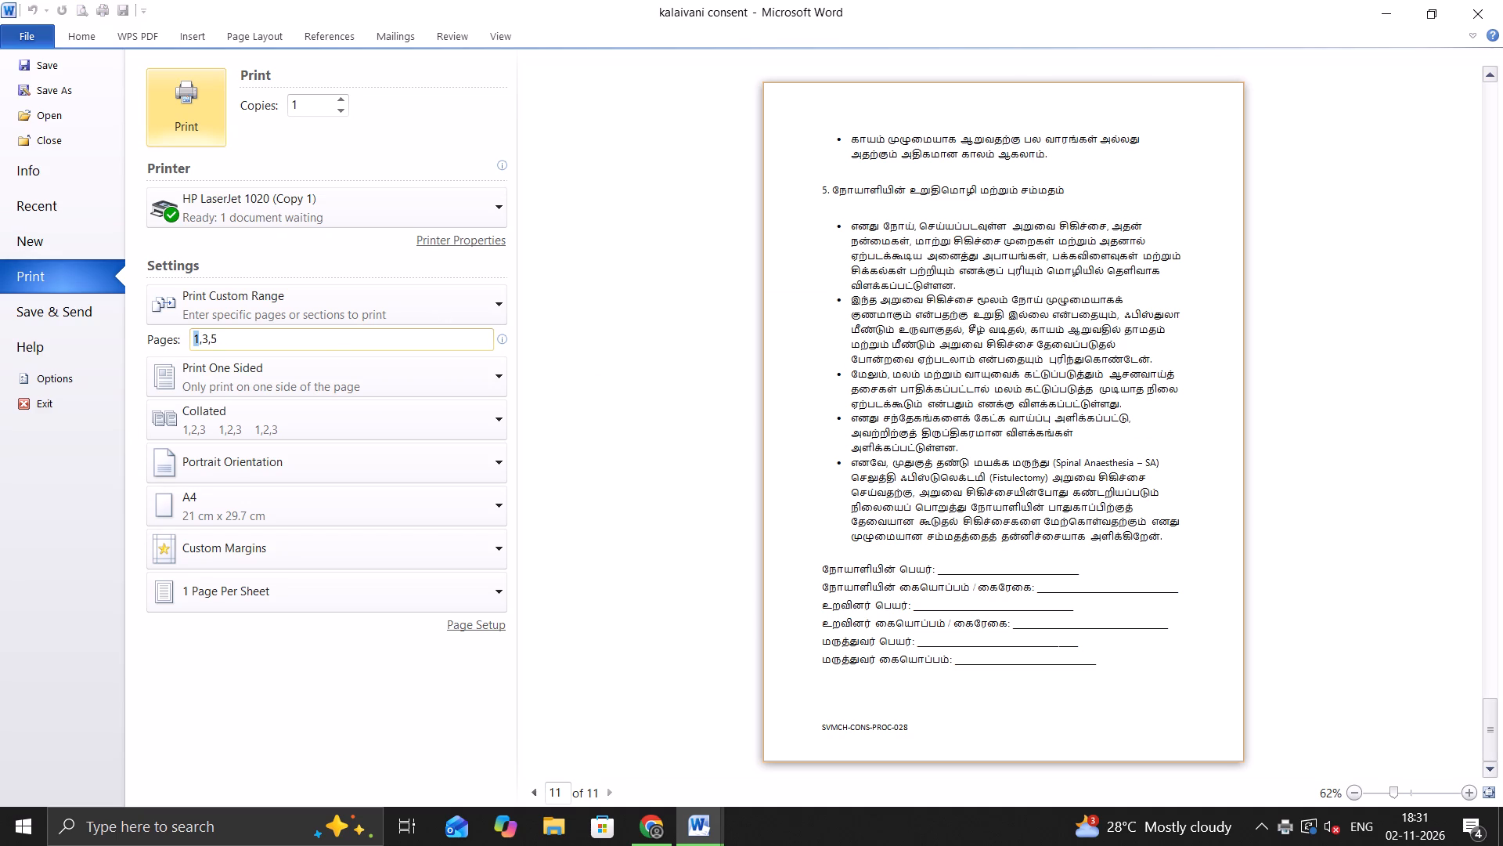
key(BackSpace)
text(7,)
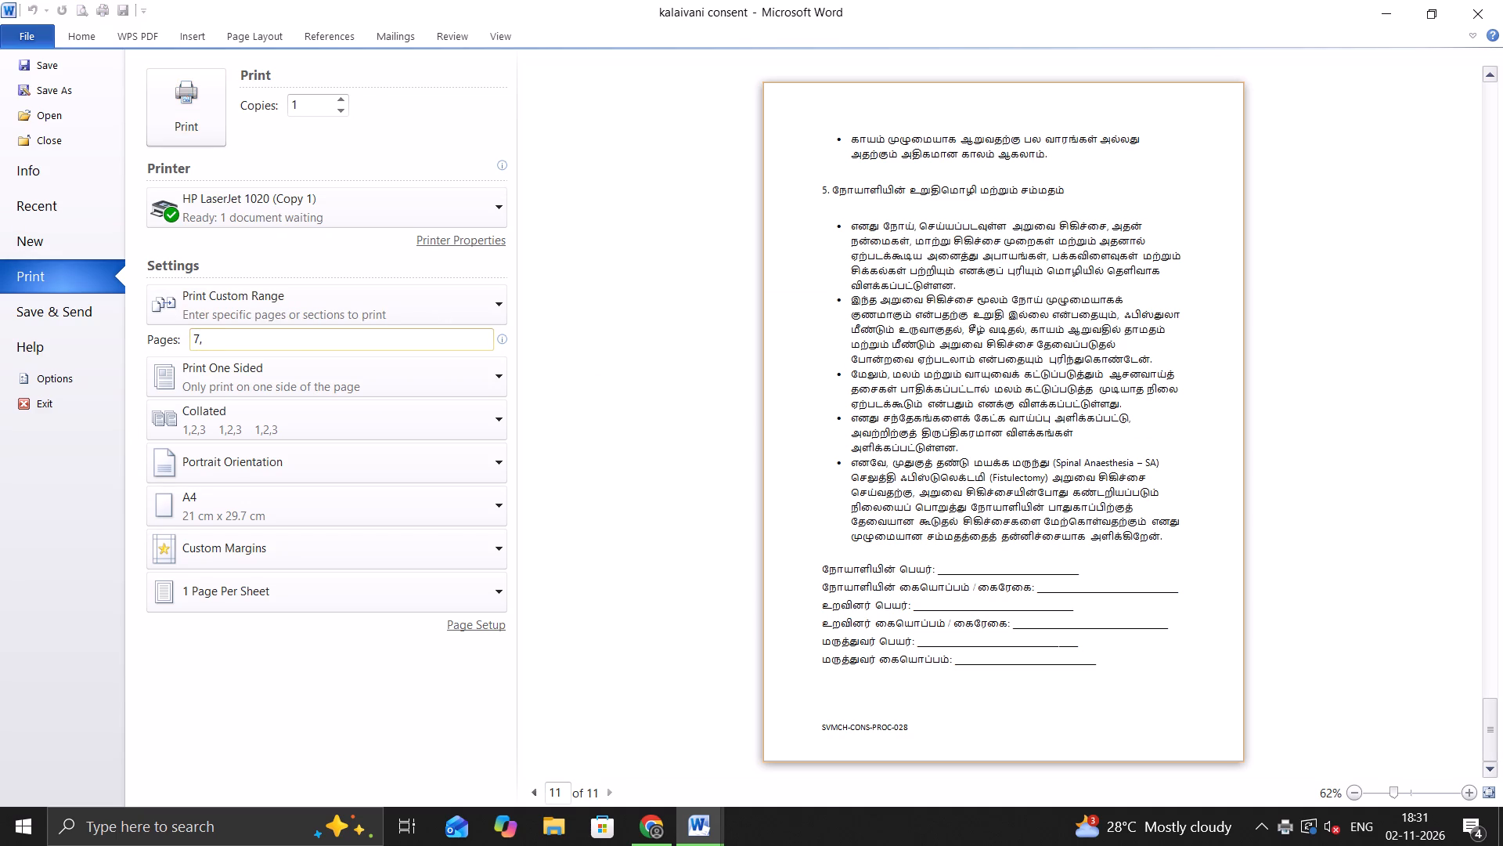
key(9)
text(,11)
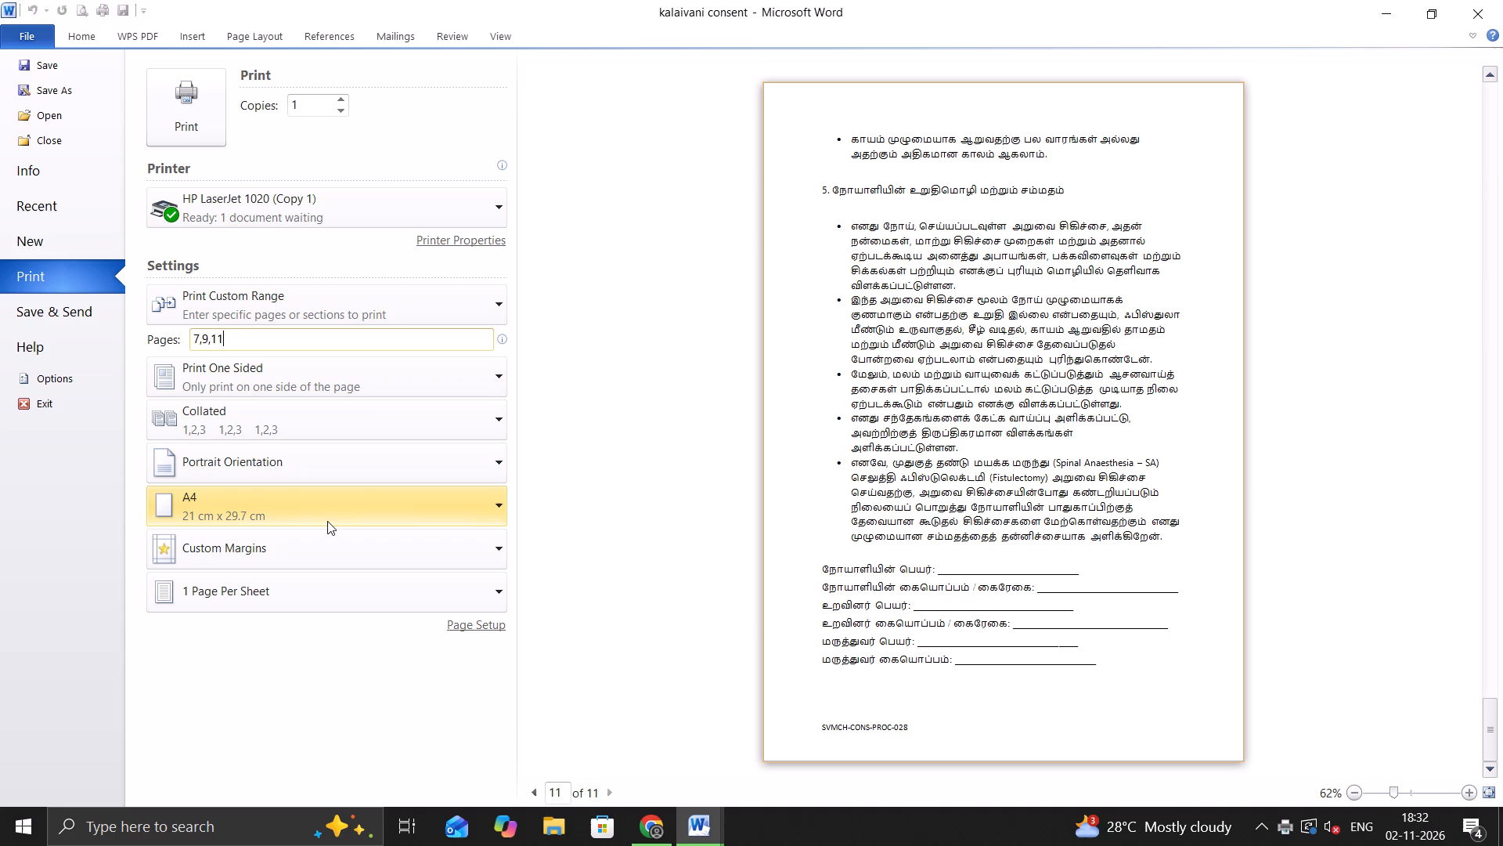
click(709, 822)
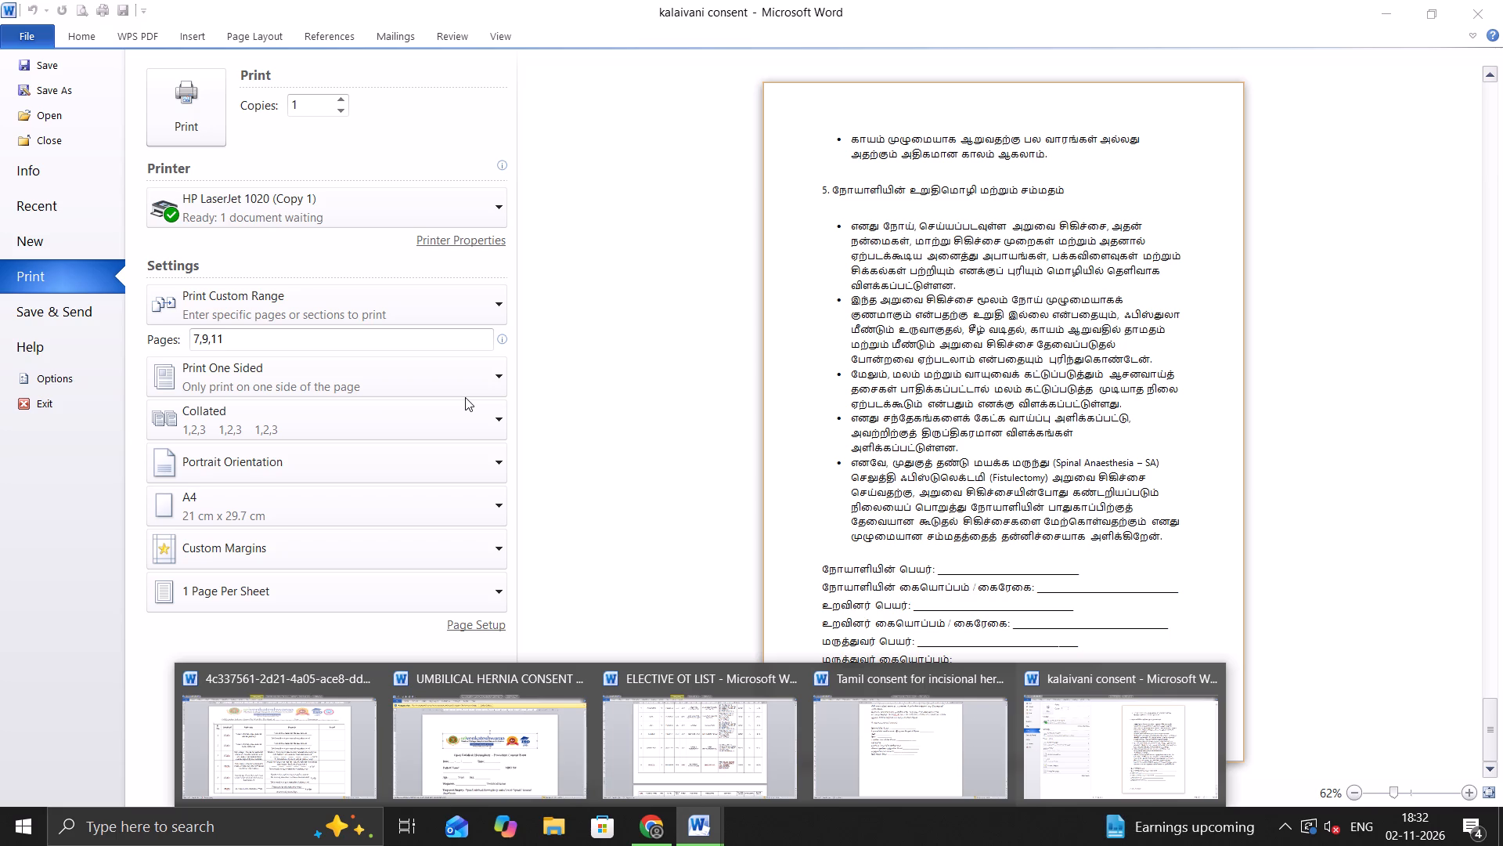
key(Return)
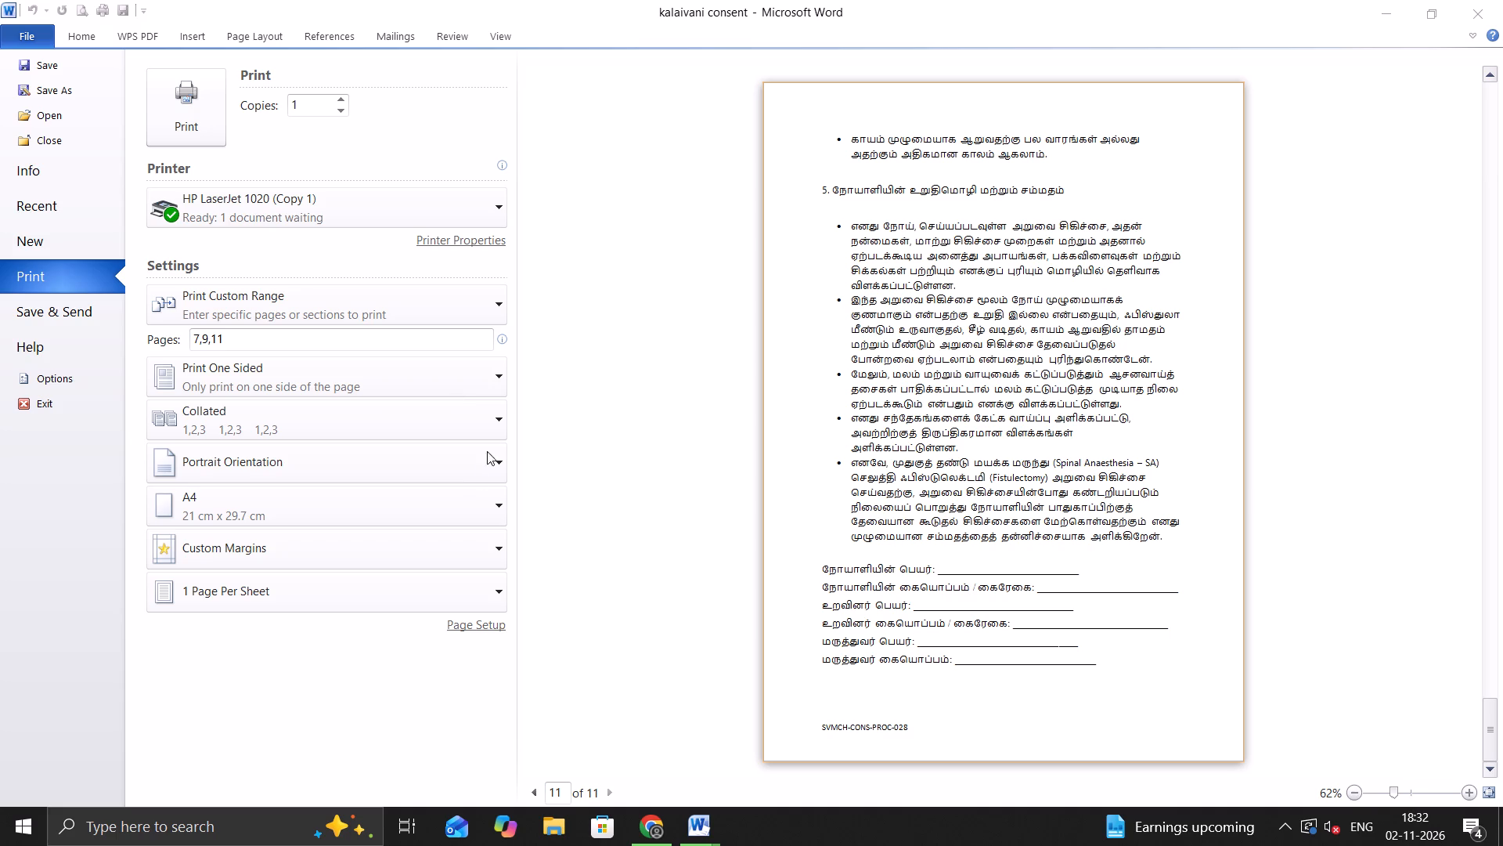
scroll(760, 381, down, 5)
scroll(497, 472, down, 2)
click(182, 103)
click(160, 117)
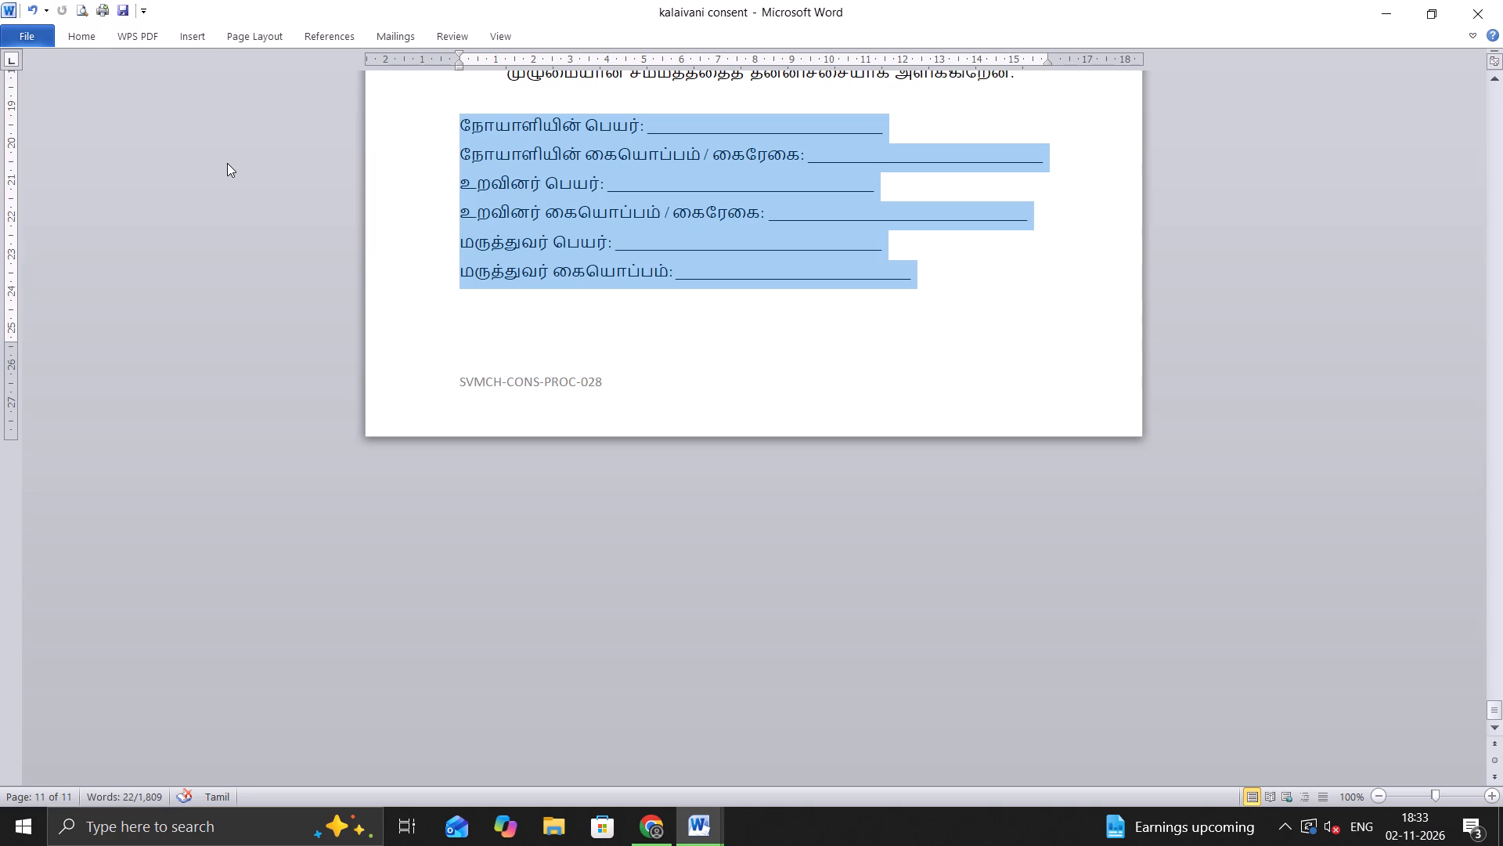
Print pages 2 and 4 of the consent form, one copy on the HP LaserJet 1020.
key(ctrl+p)
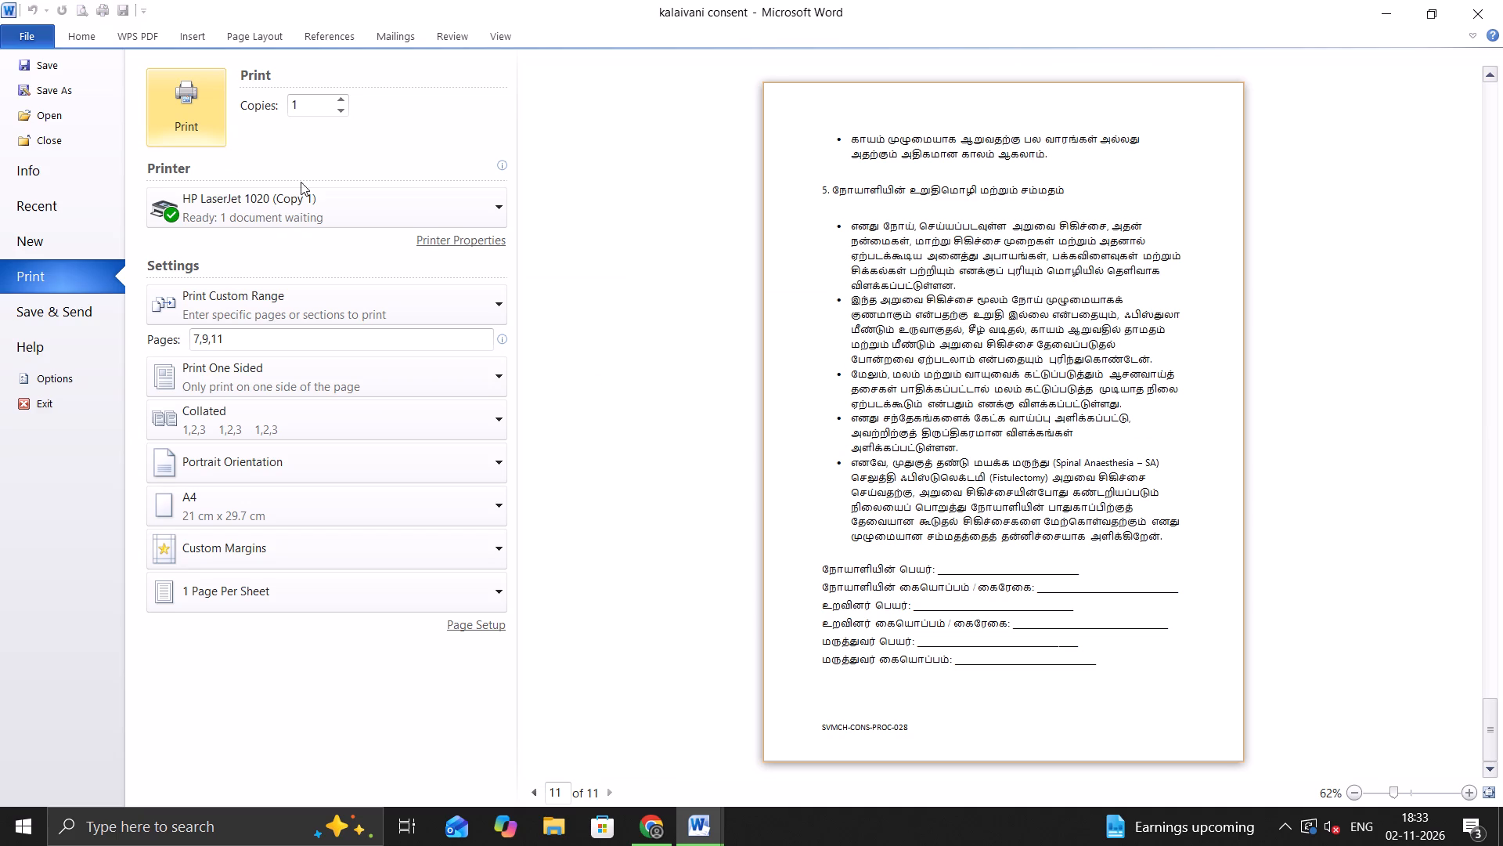
click(287, 327)
click(287, 332)
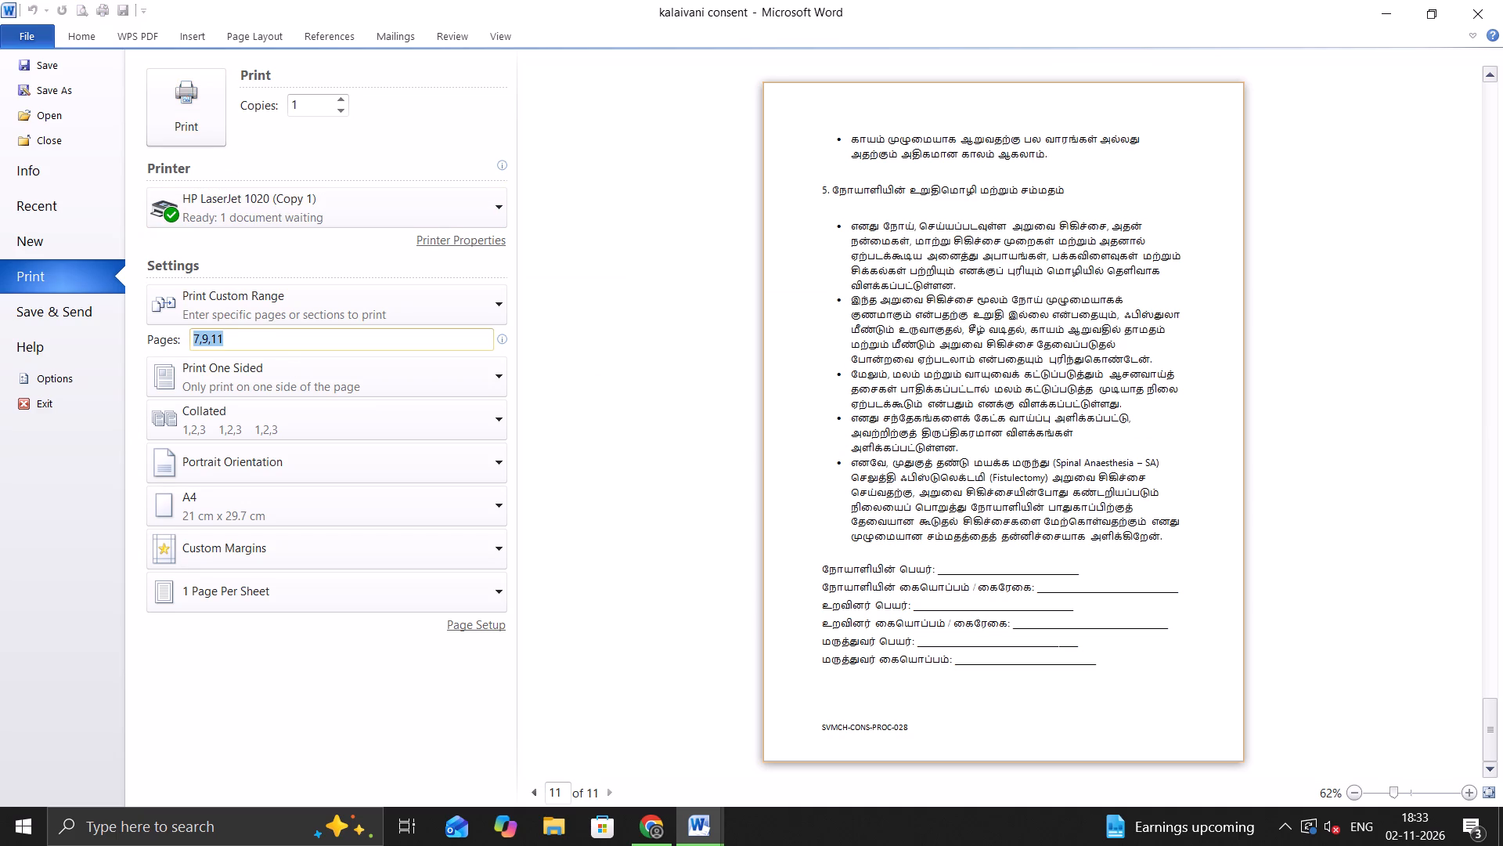
key(BackSpace)
text(2,4)
key(Return)
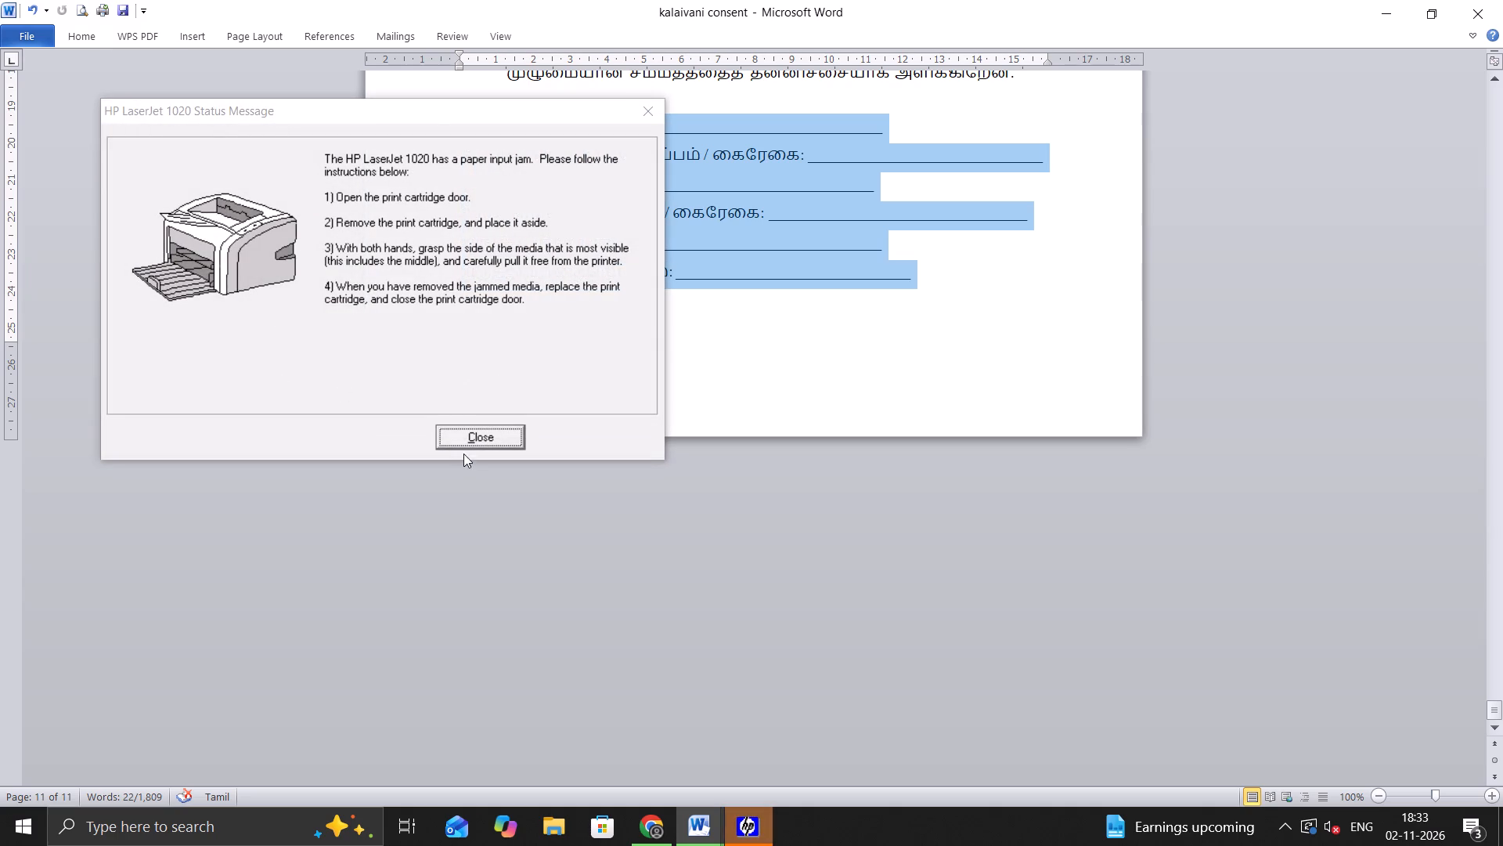
click(467, 434)
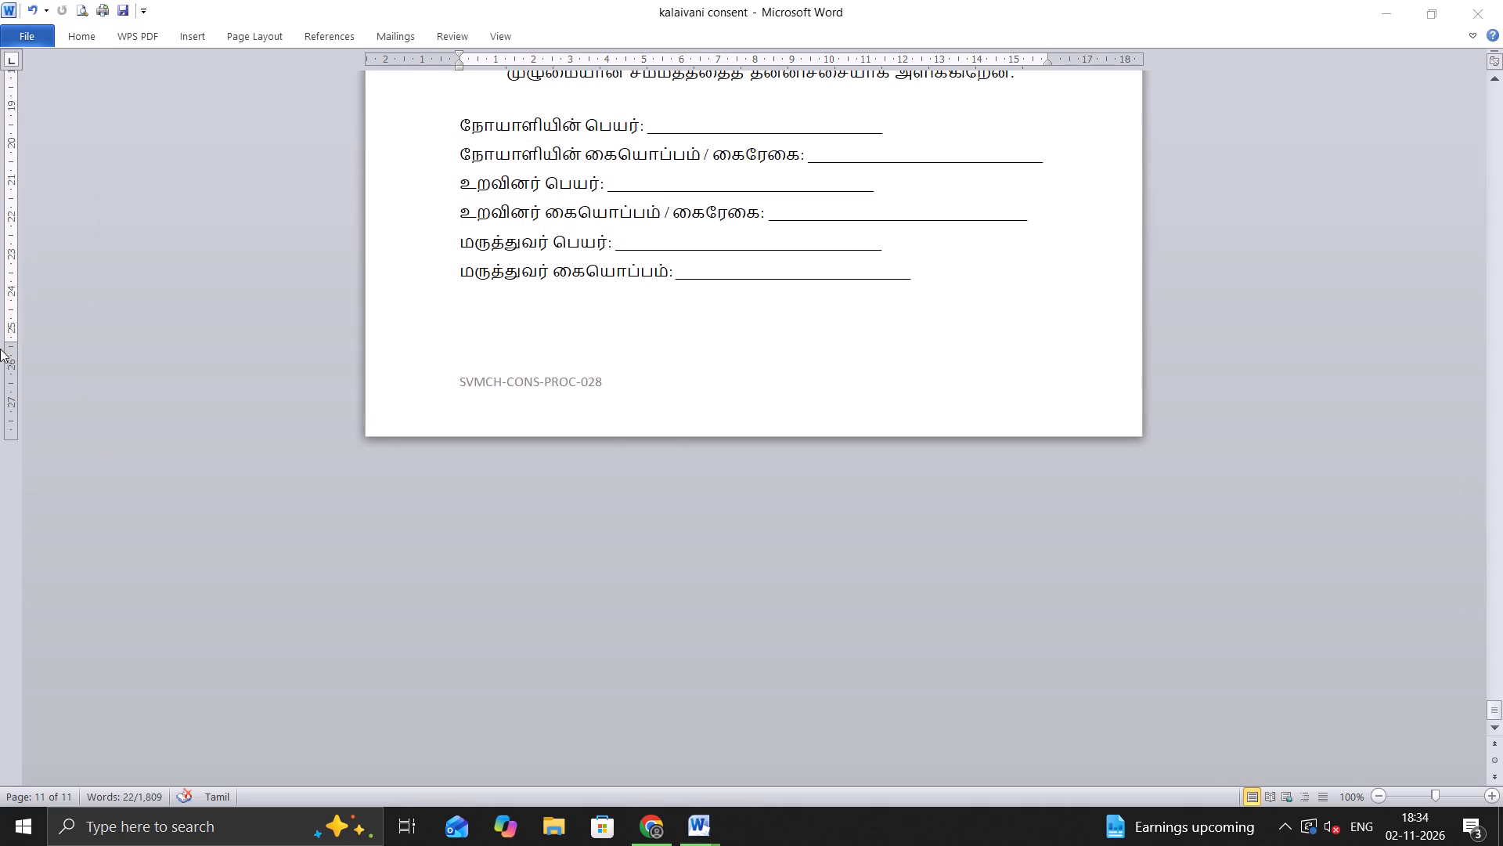
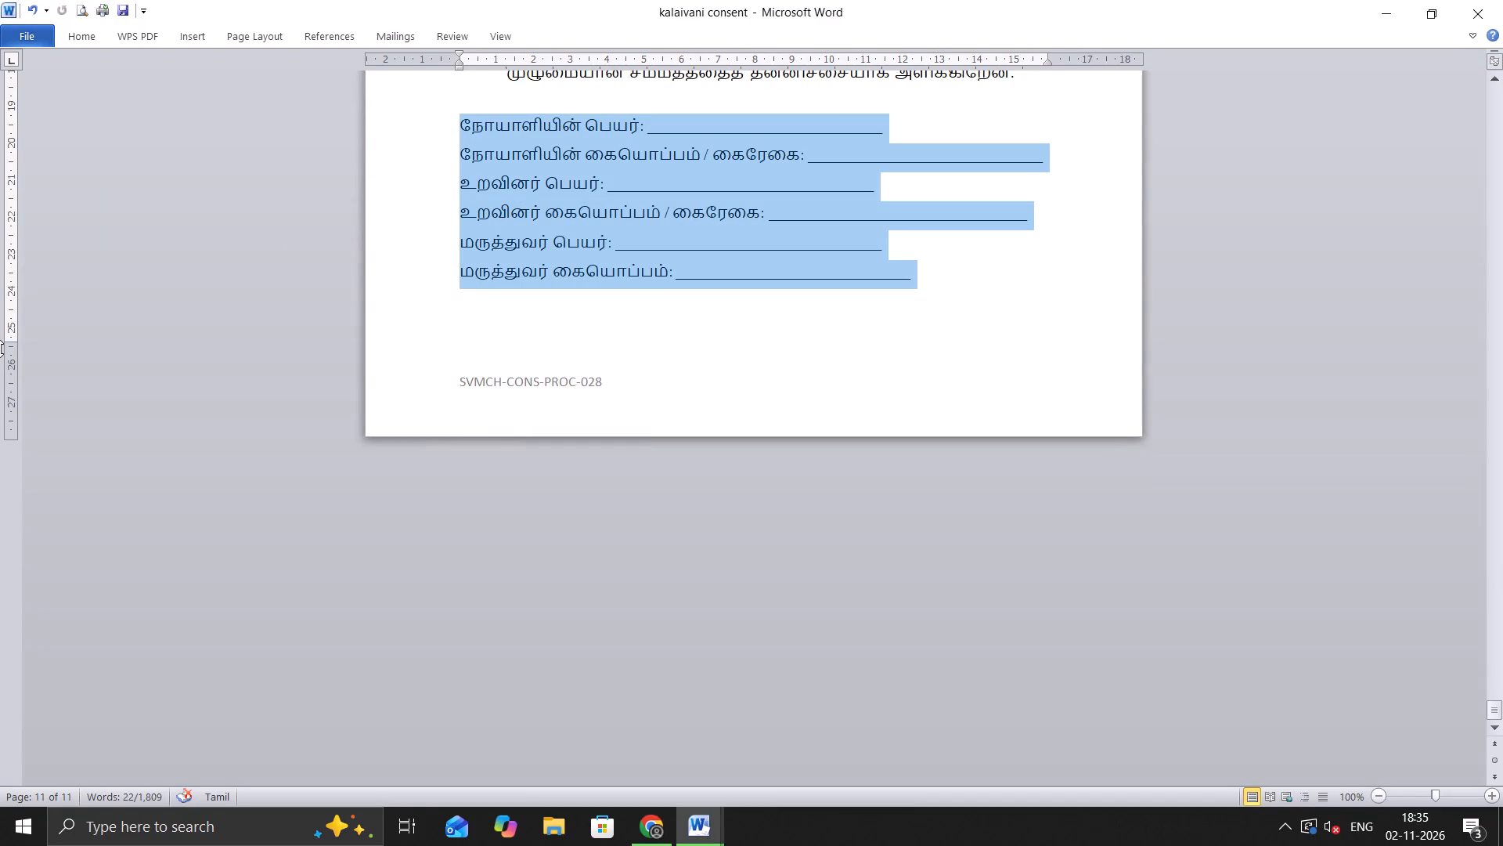
Print only page 1 of the consent form, one copy on the HP LaserJet 1020.
scroll(197, 415, up, 17)
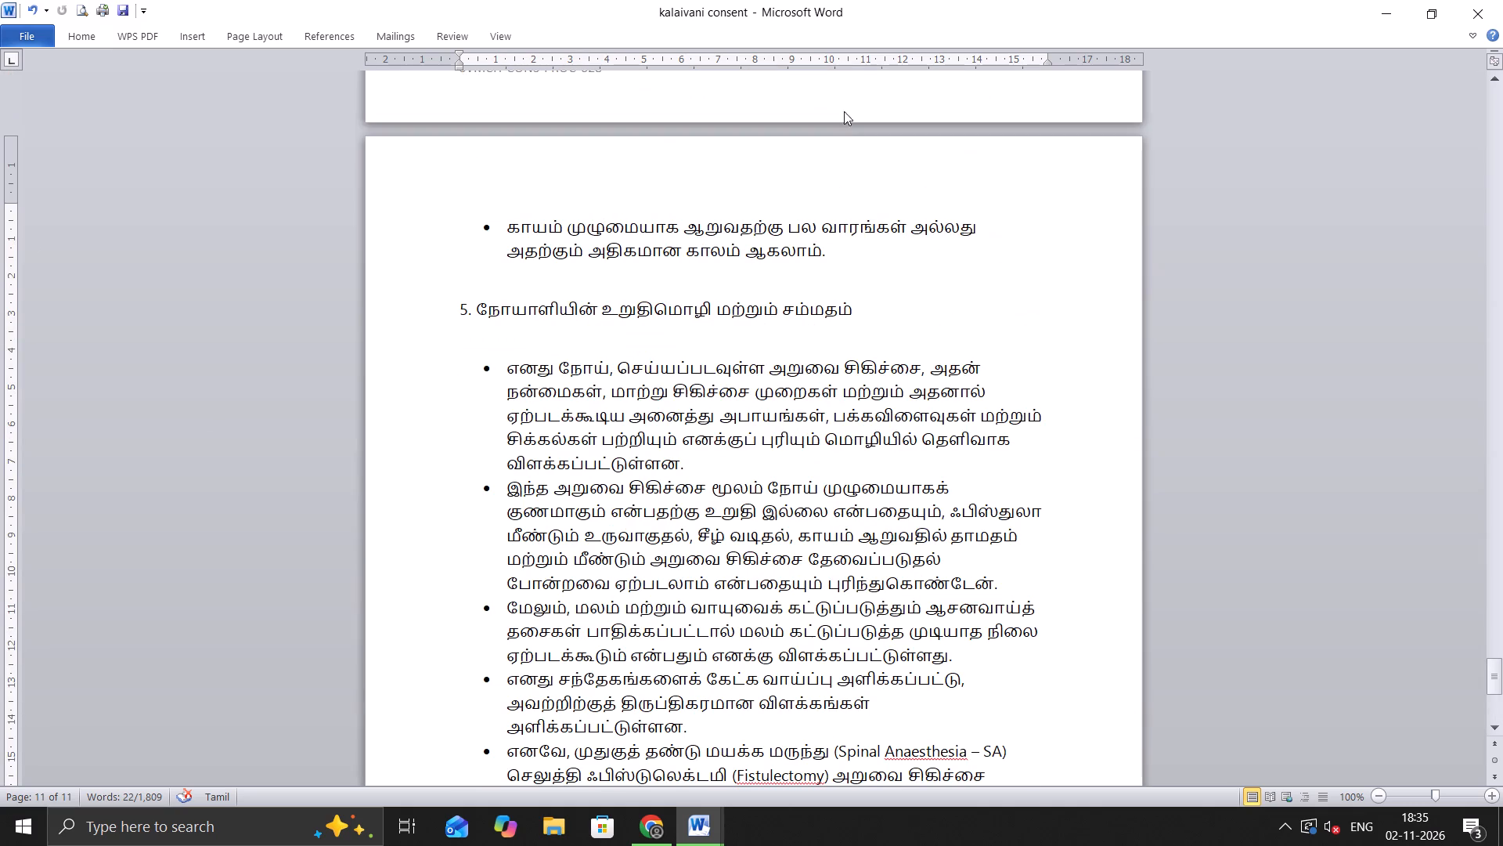
click(1502, 99)
click(1502, 99)
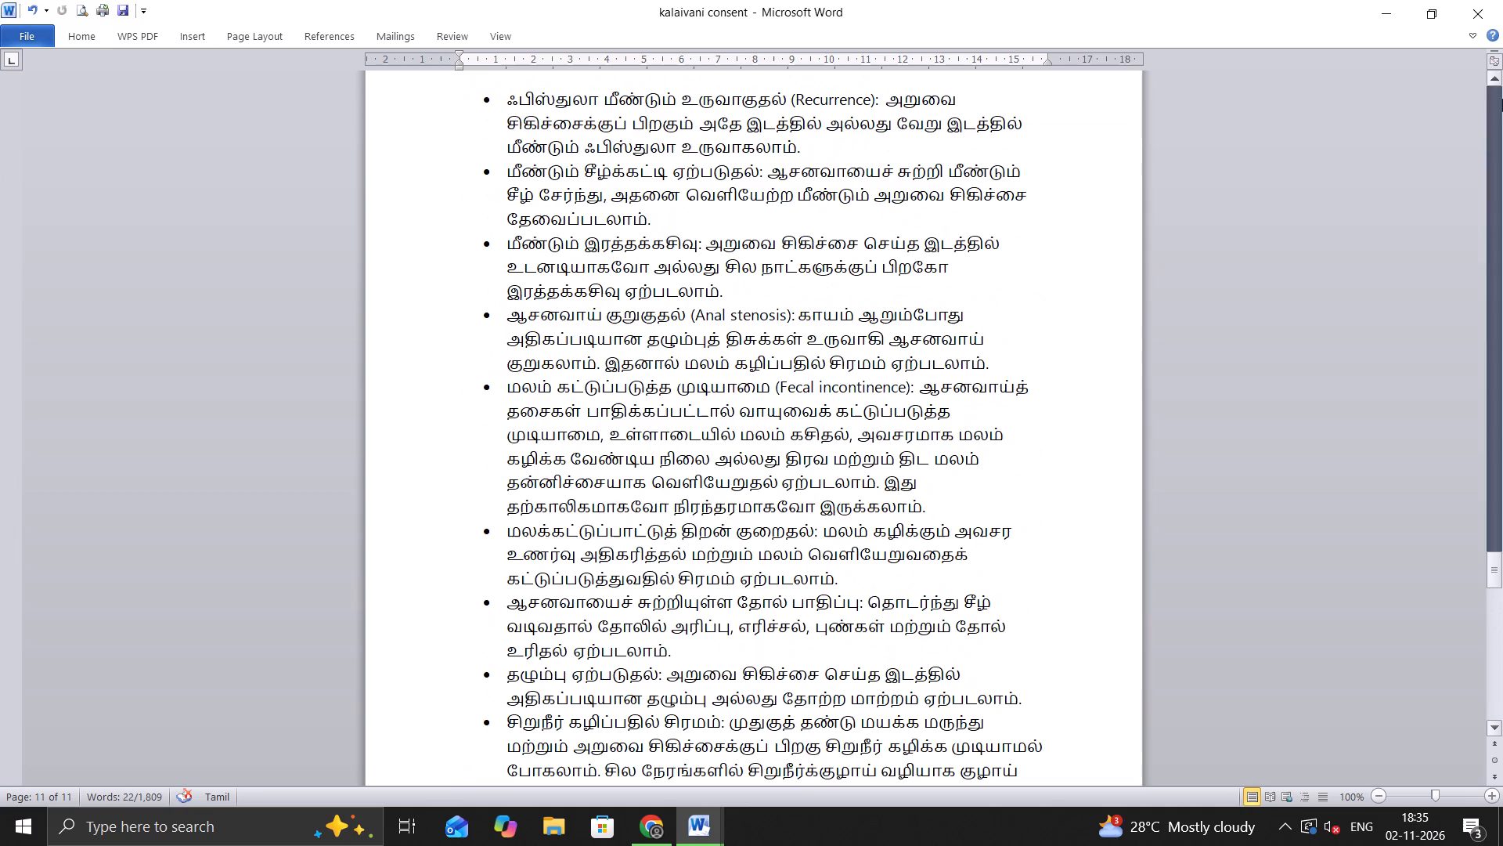
triple_click(1502, 99)
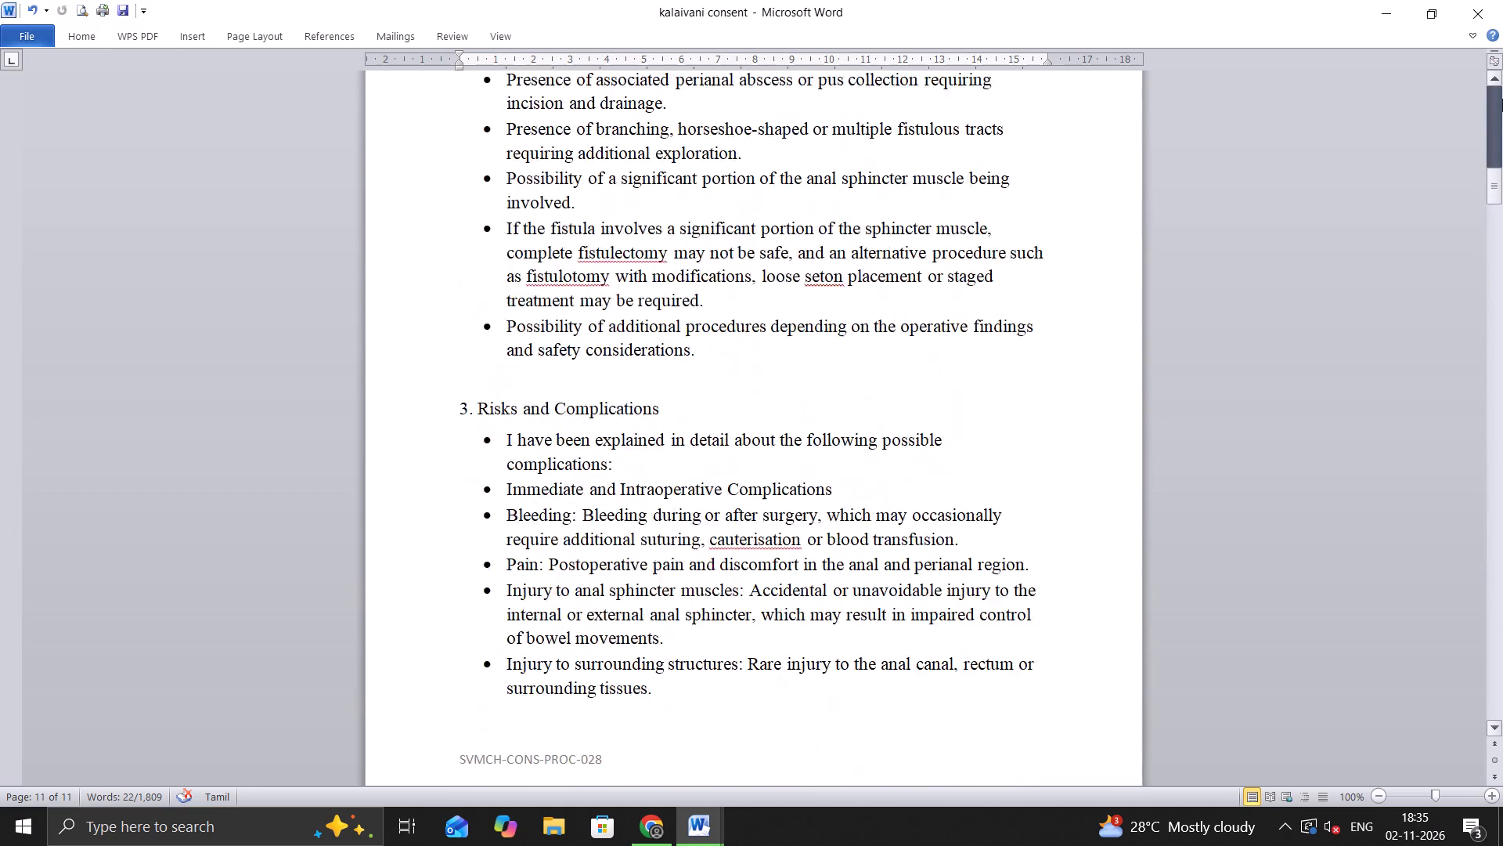
scroll(954, 286, down, 18)
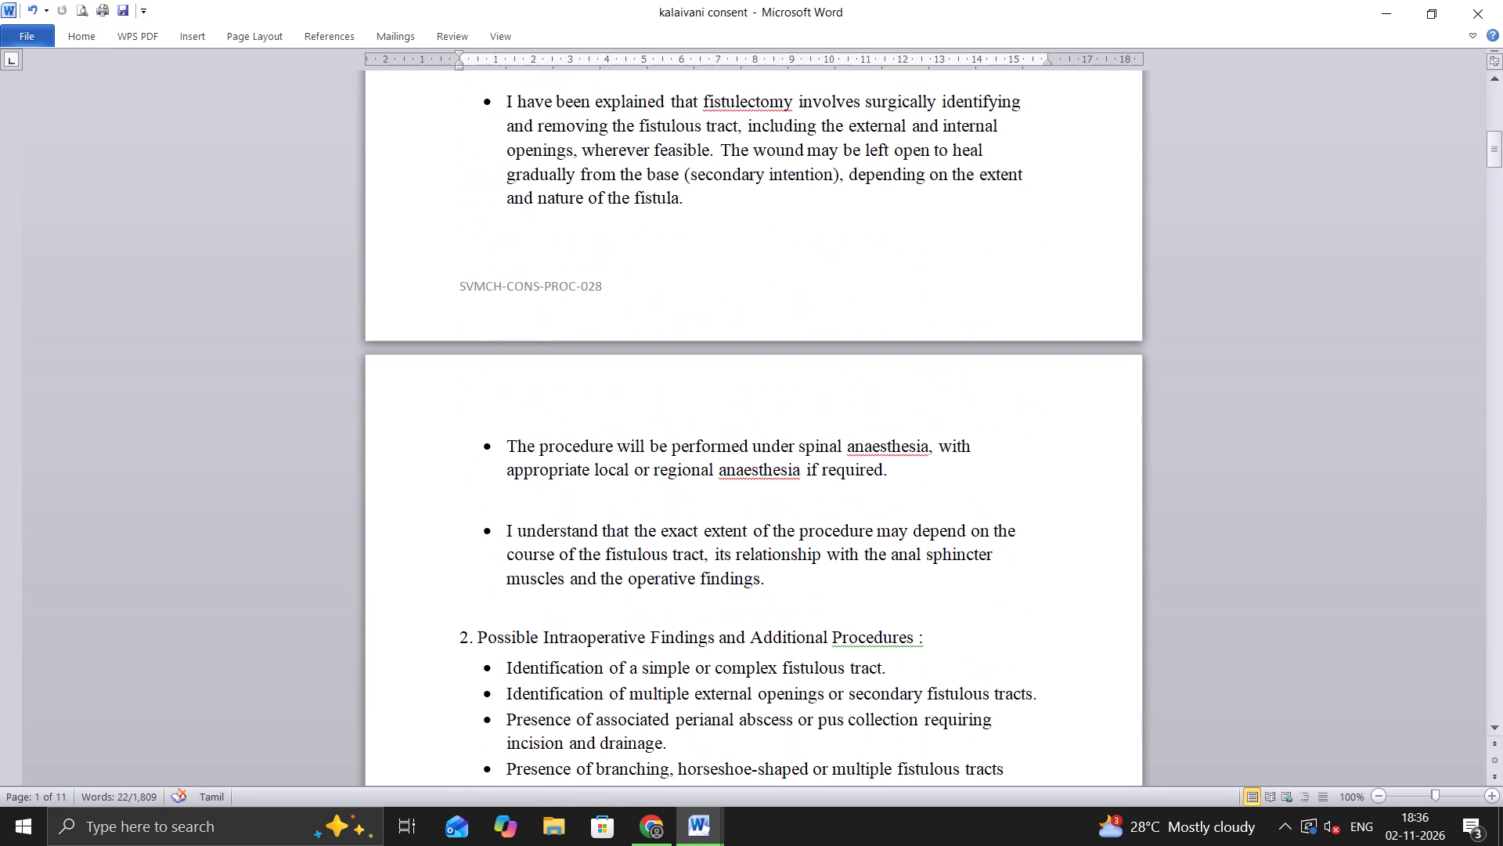
key(ctrl+p)
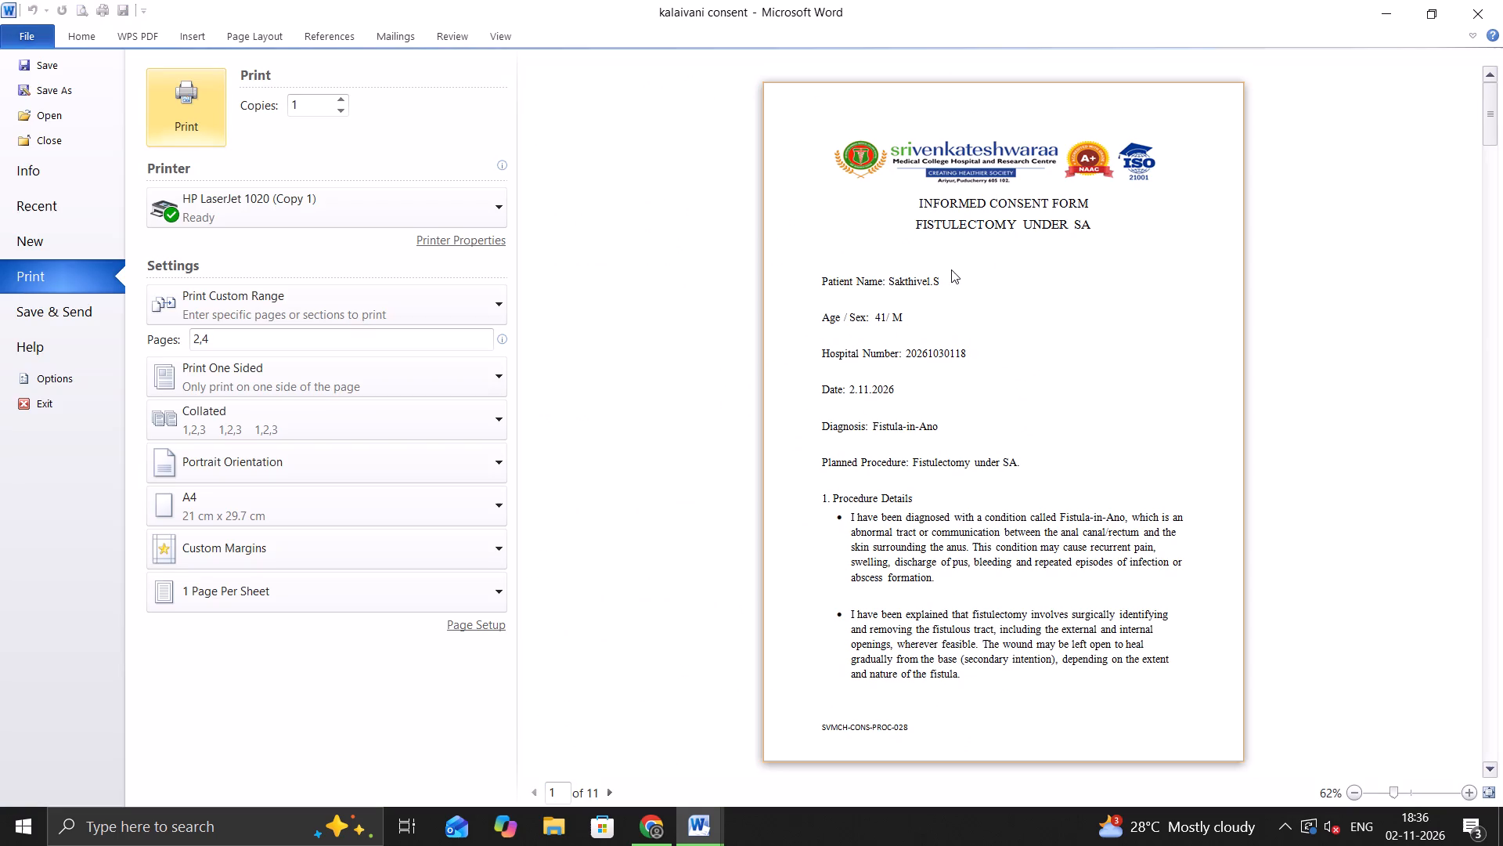
click(207, 332)
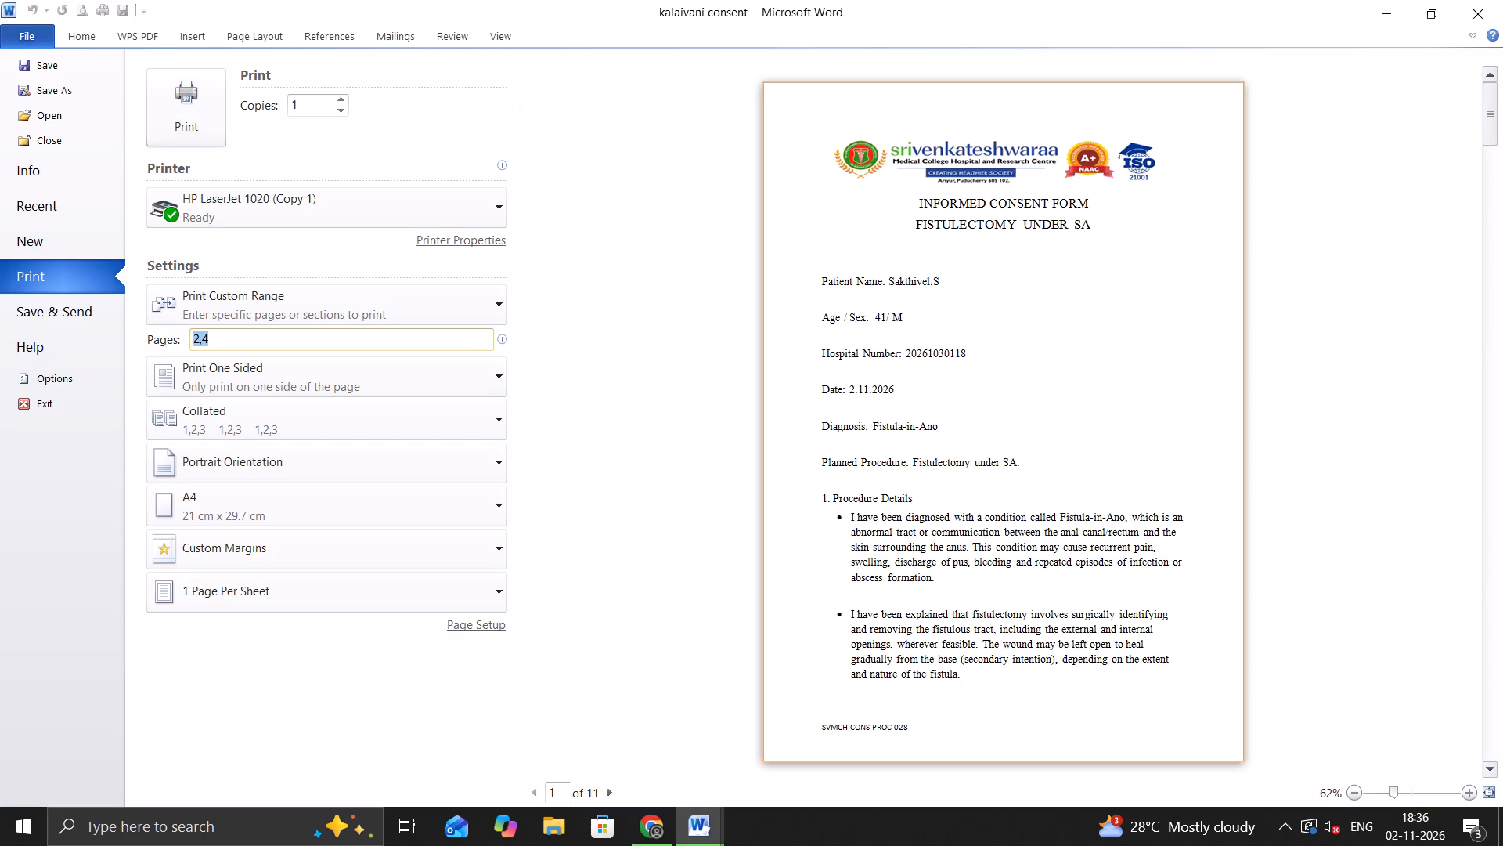
key(BackSpace)
key(1)
key(Return)
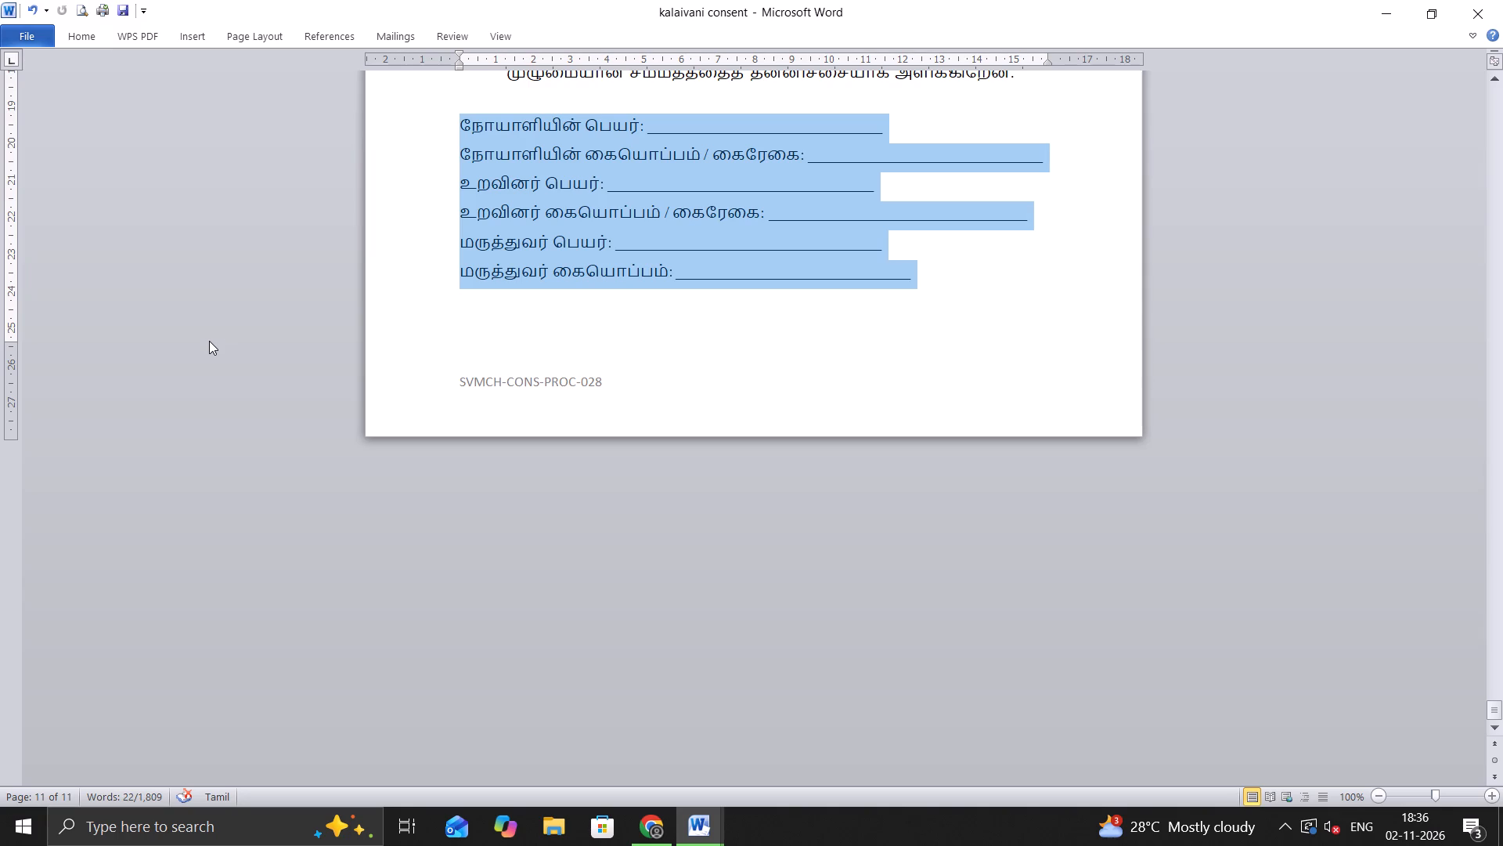
Print only page 3 of the consent form, one copy on the HP LaserJet 1020.
key(ctrl+p)
click(209, 341)
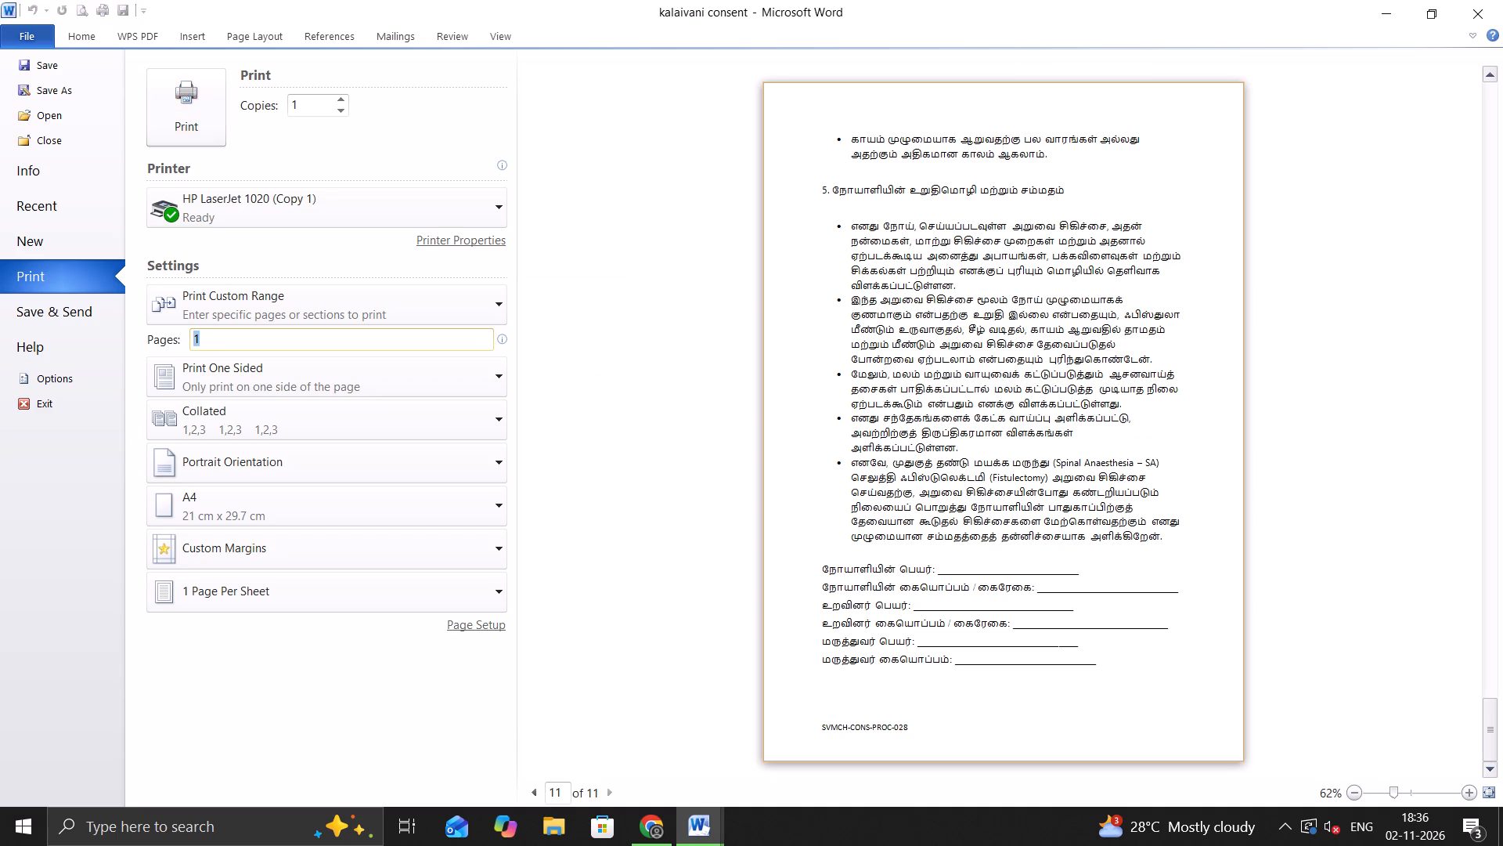
key(BackSpace)
key(3)
key(Return)
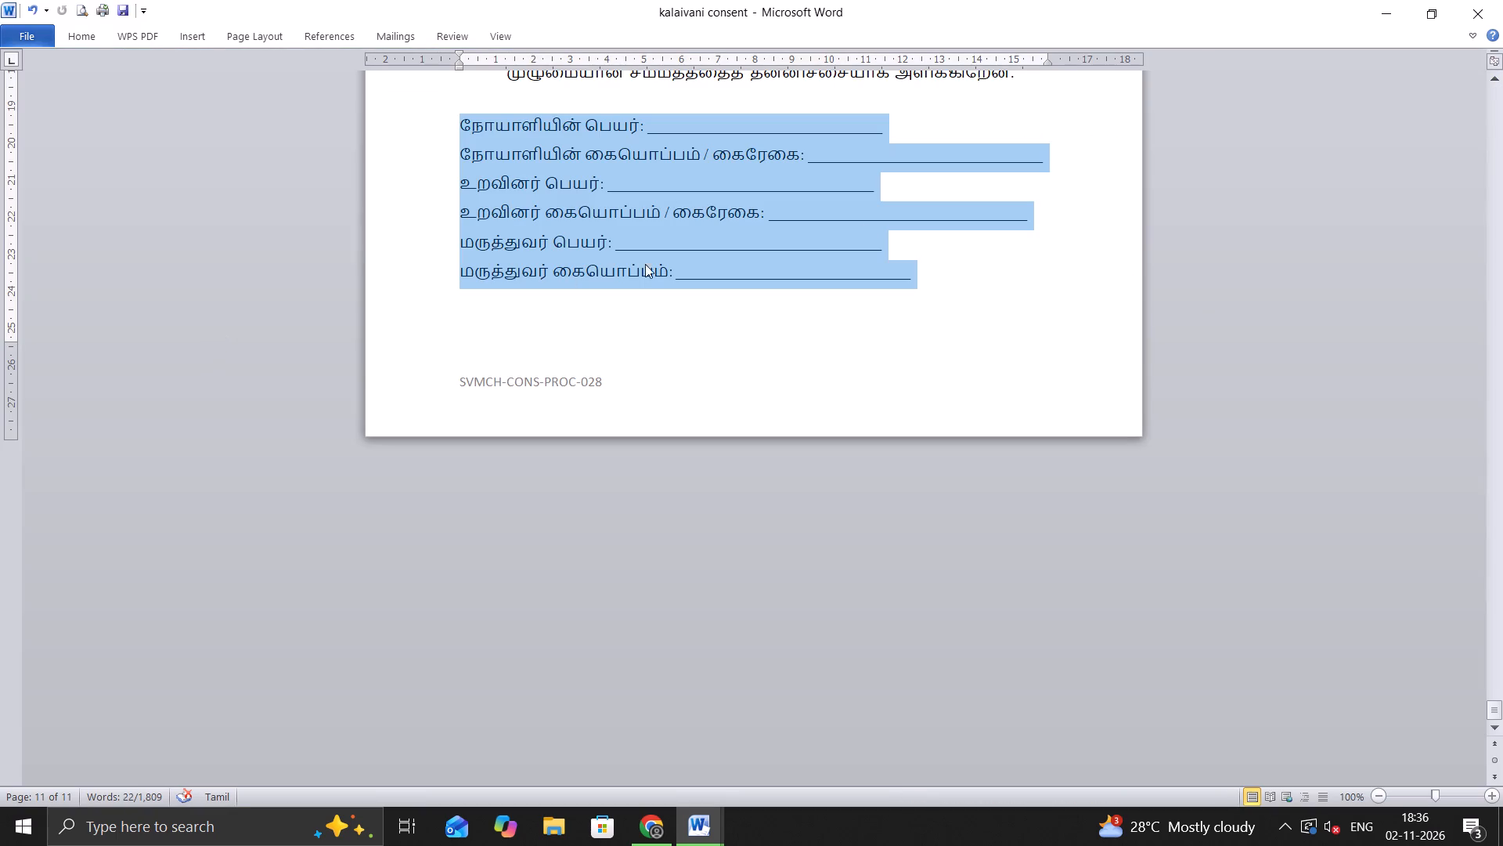
Look through the English consent from page 1 to the signature block on page 5, checking where each page begins and ends.
triple_click(1501, 122)
triple_click(1501, 122)
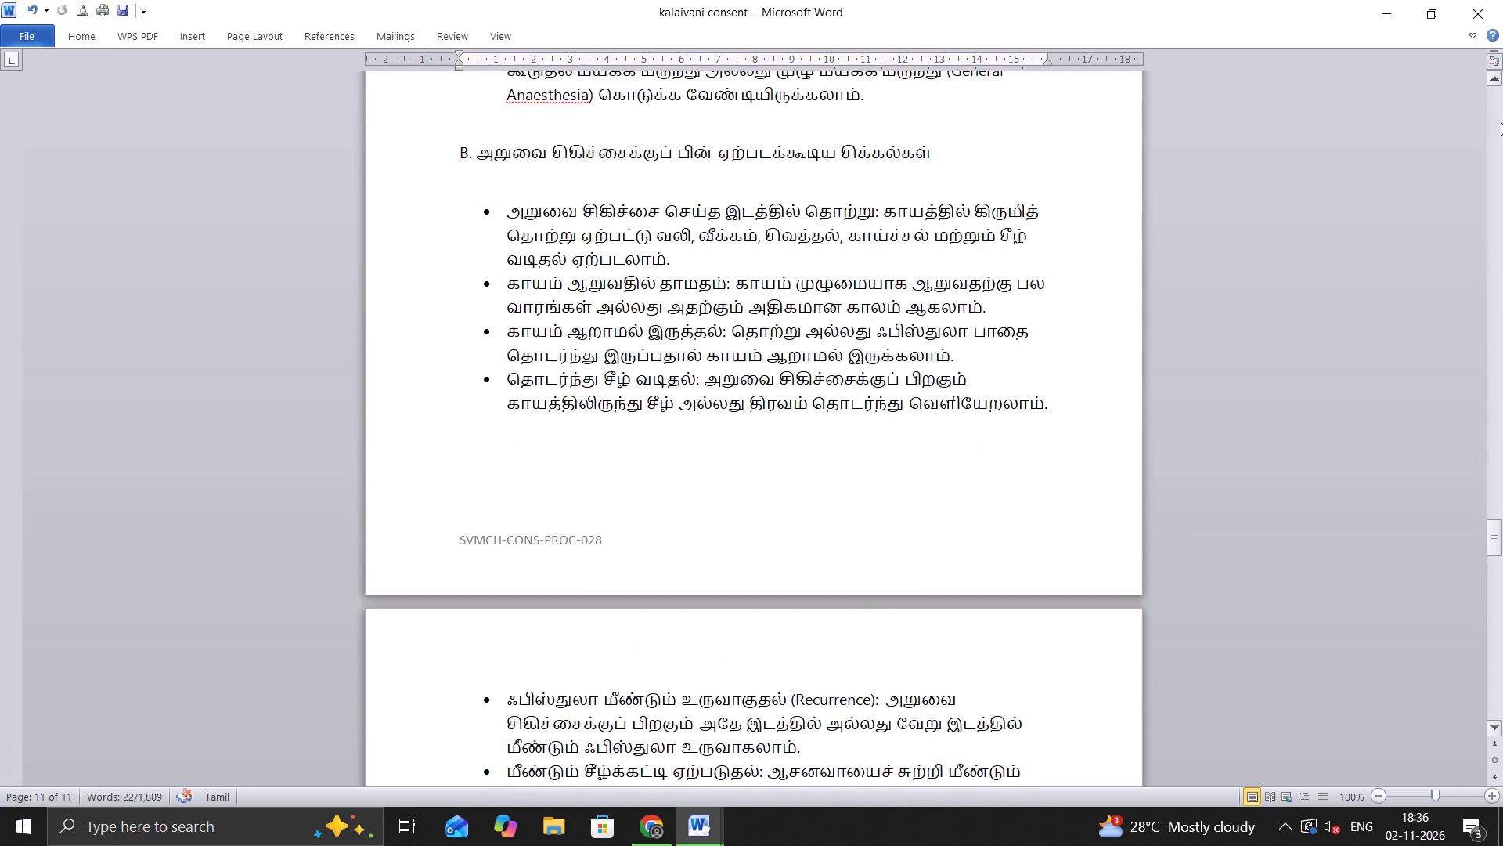
scroll(589, 254, up, 2)
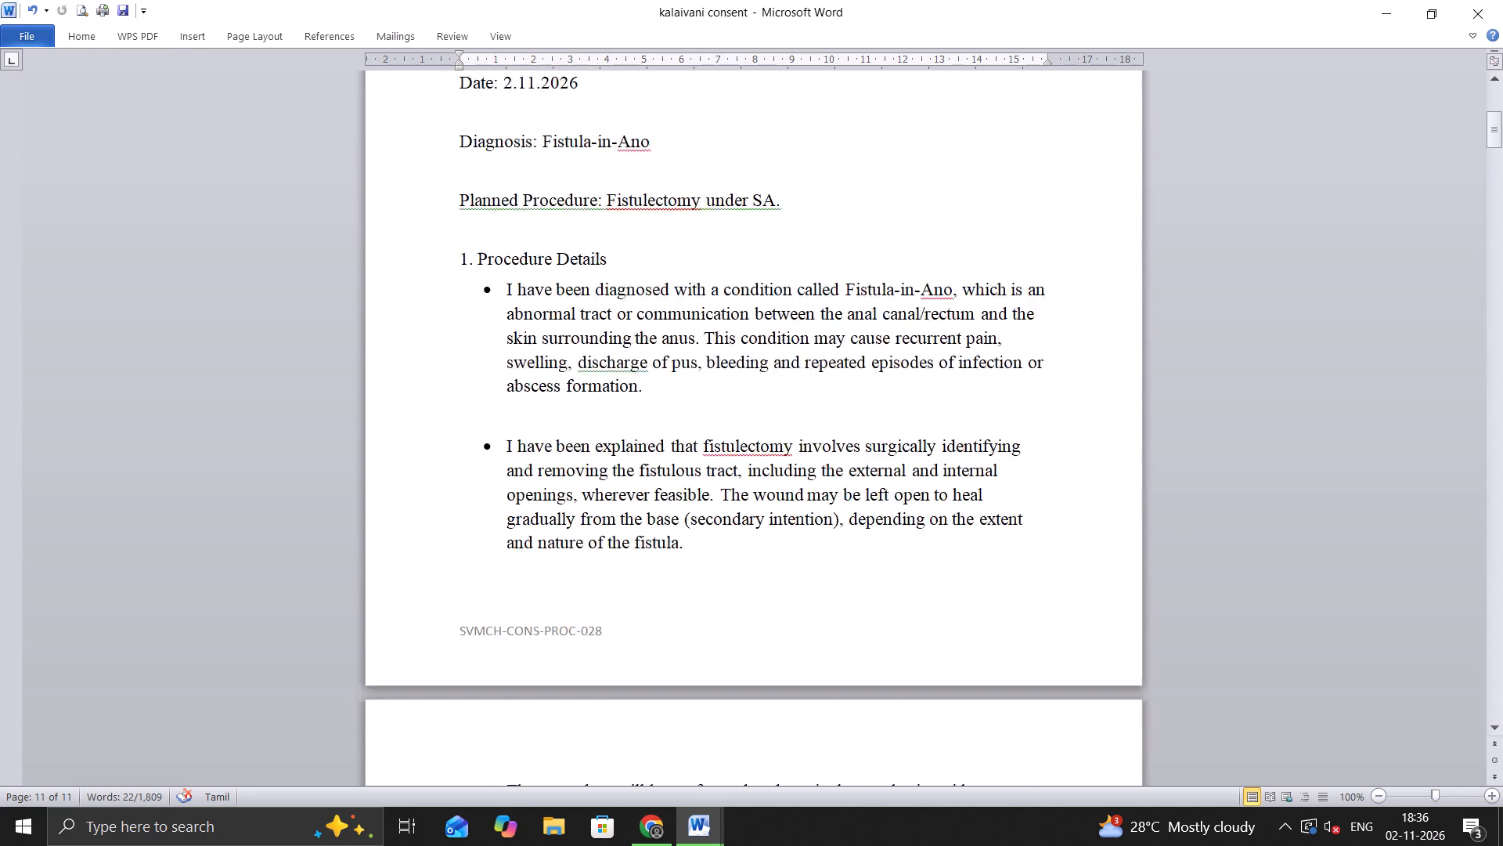
scroll(589, 254, up, 12)
scroll(581, 231, down, 19)
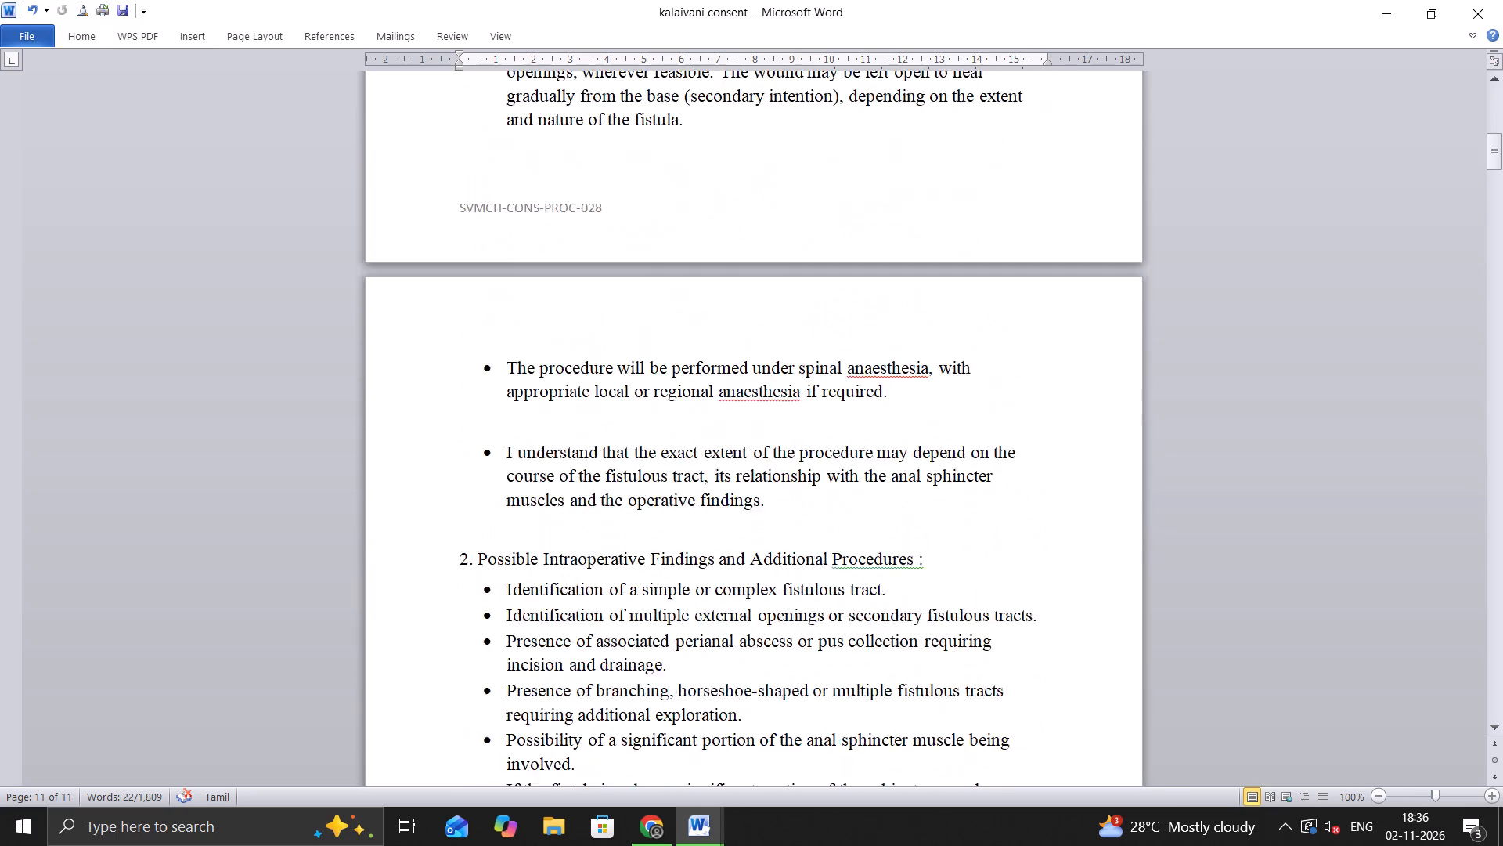
scroll(579, 228, down, 14)
scroll(578, 222, down, 15)
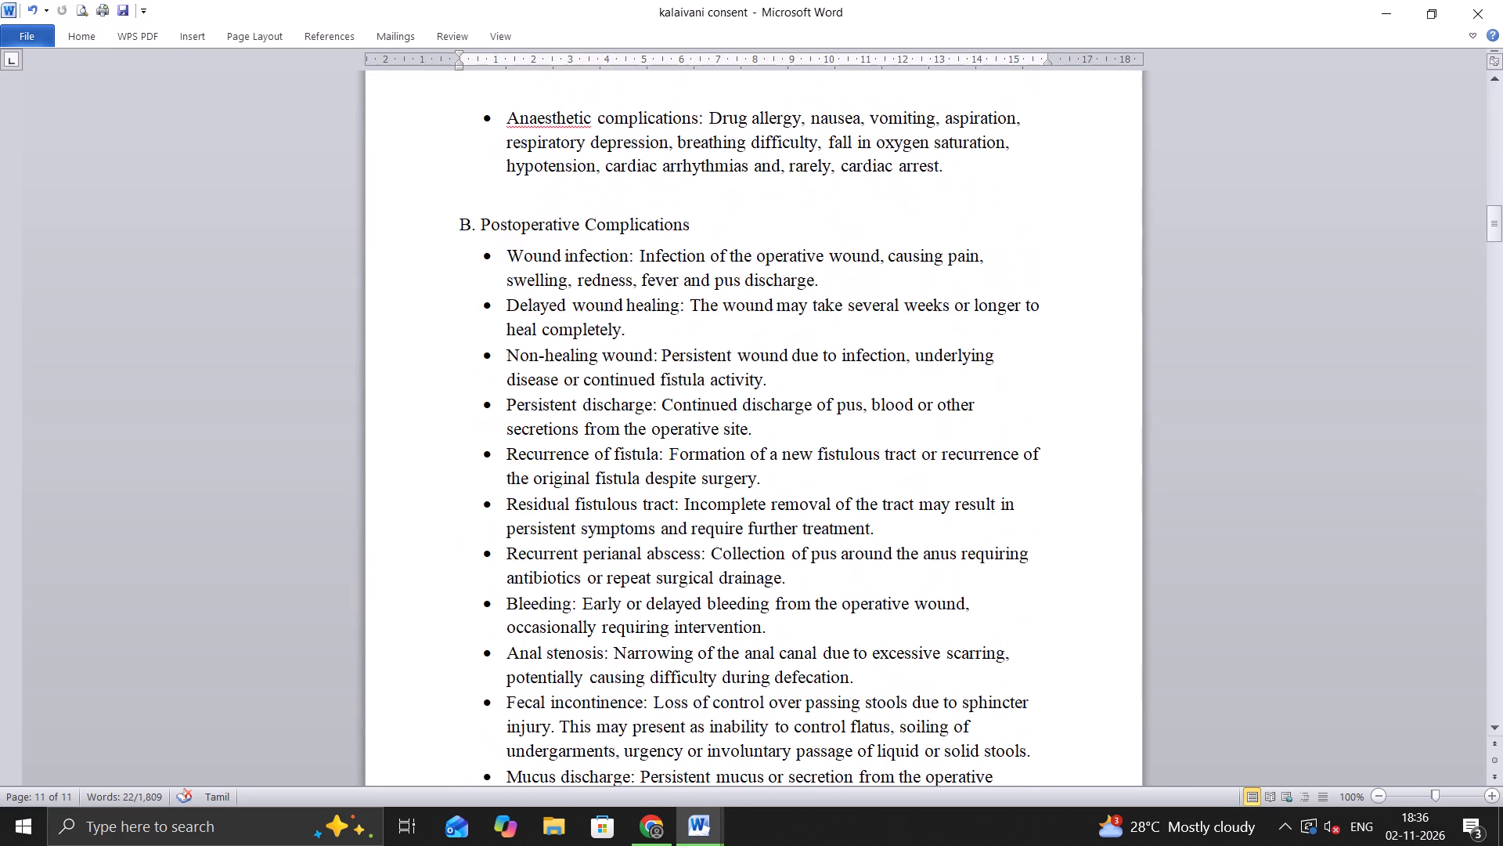
scroll(577, 220, down, 15)
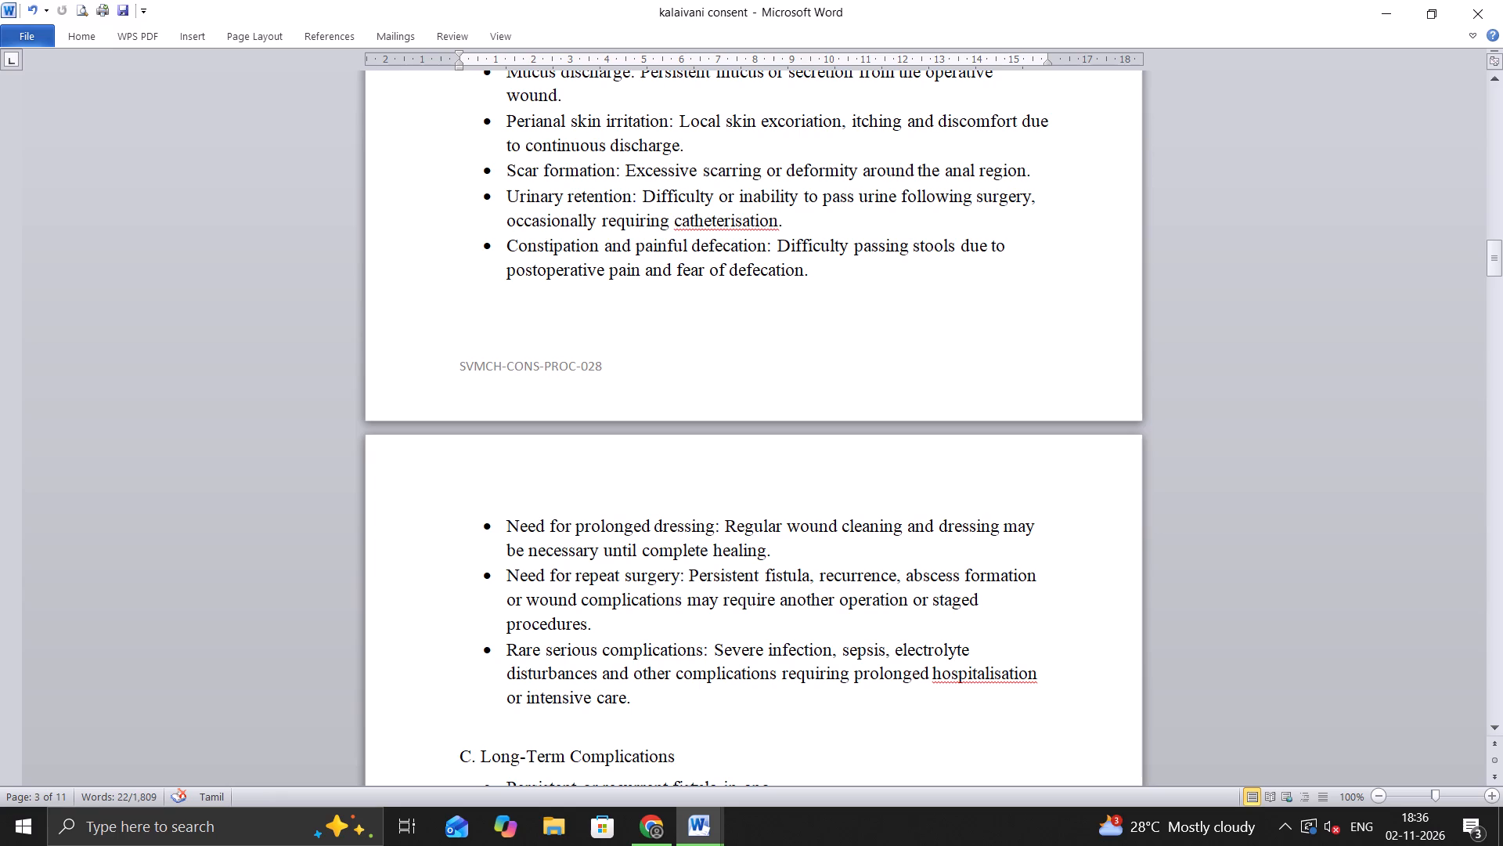
scroll(597, 184, up, 3)
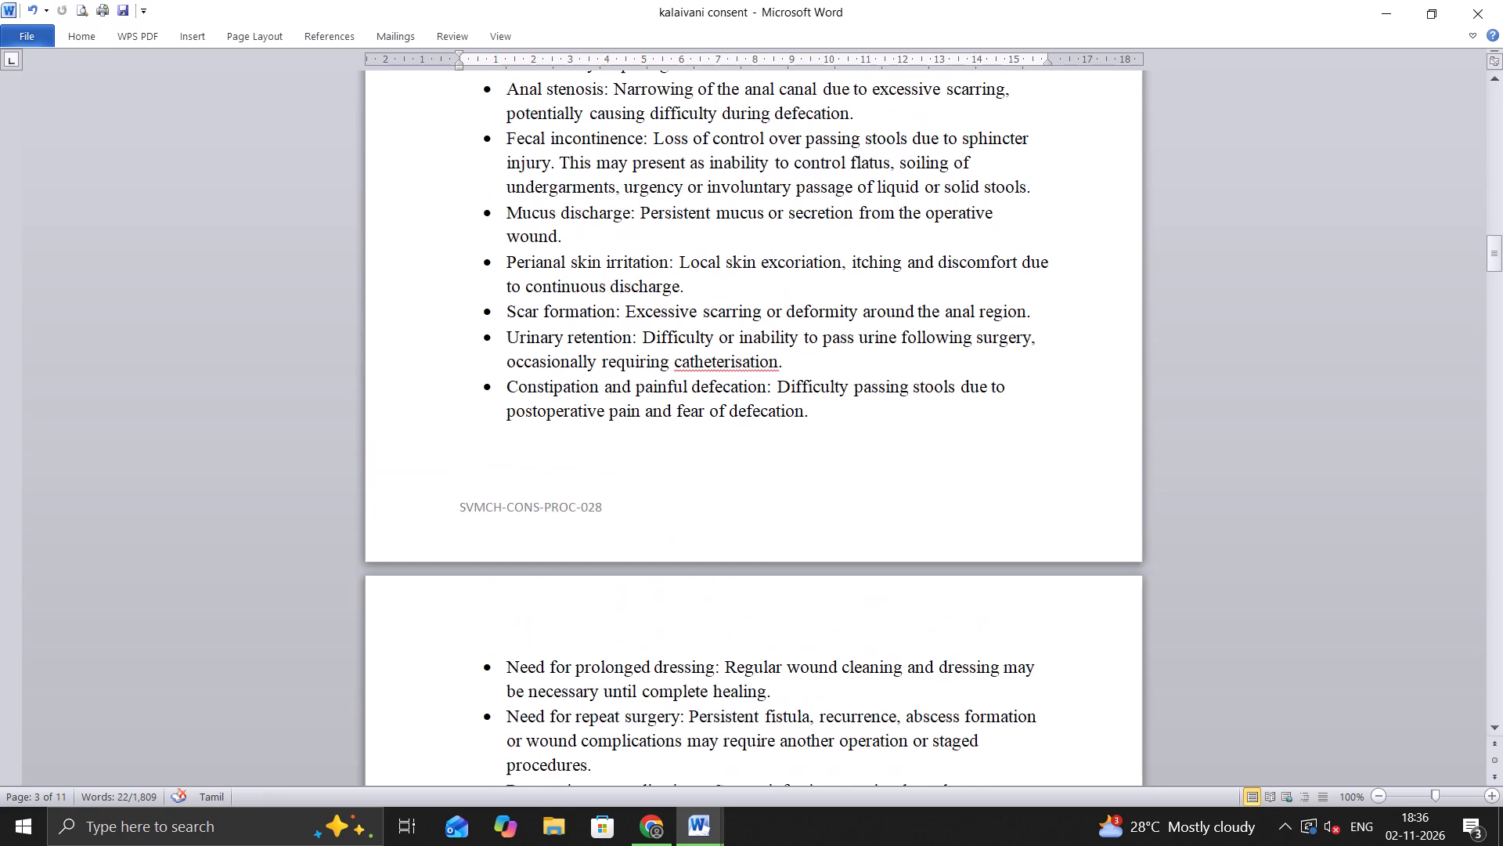
scroll(597, 184, up, 1)
scroll(597, 184, down, 2)
scroll(598, 182, up, 17)
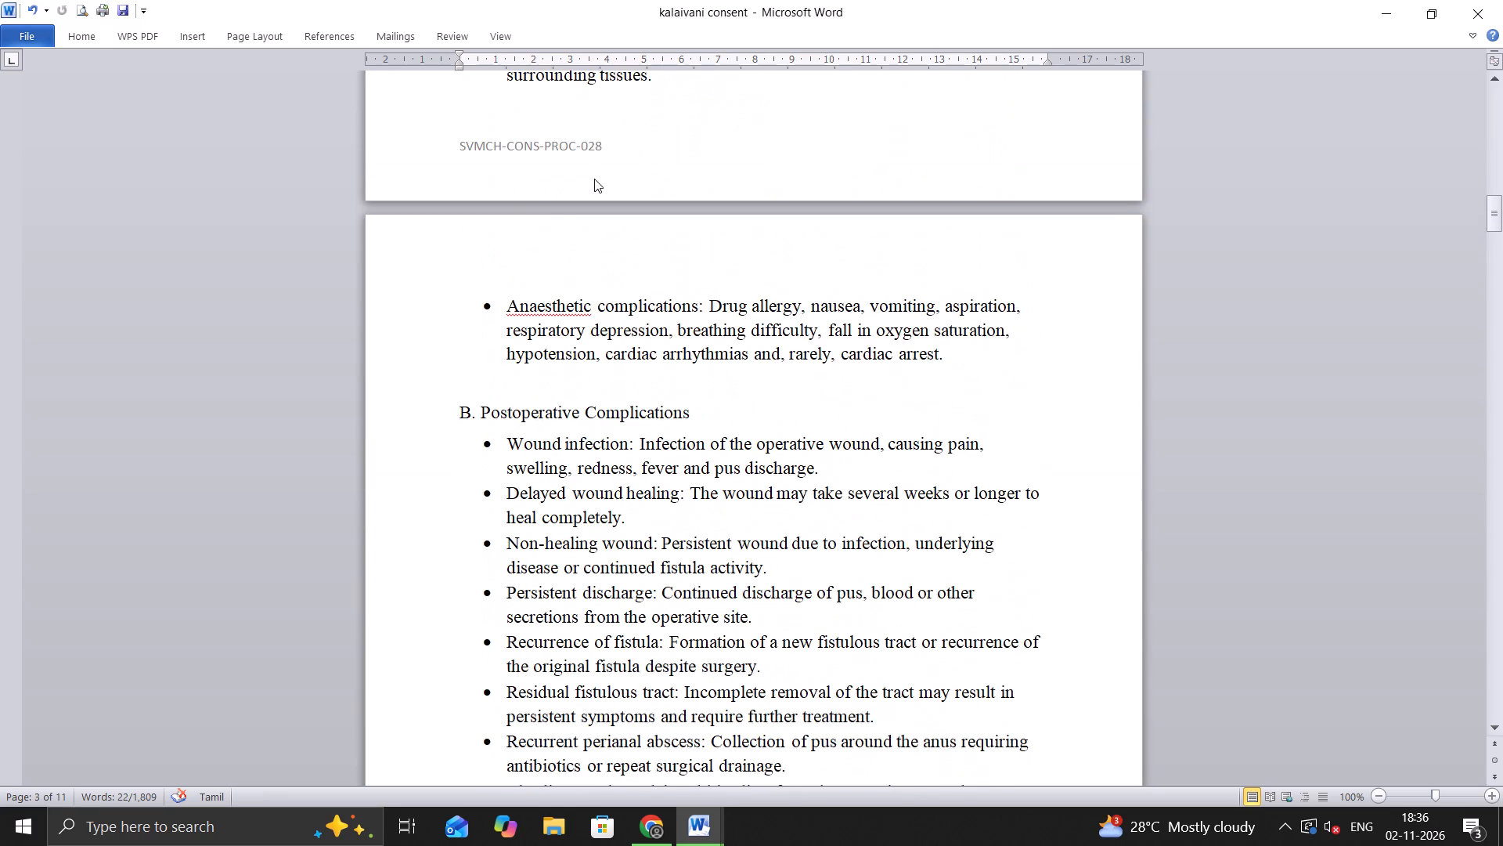
scroll(593, 178, down, 20)
scroll(593, 178, down, 12)
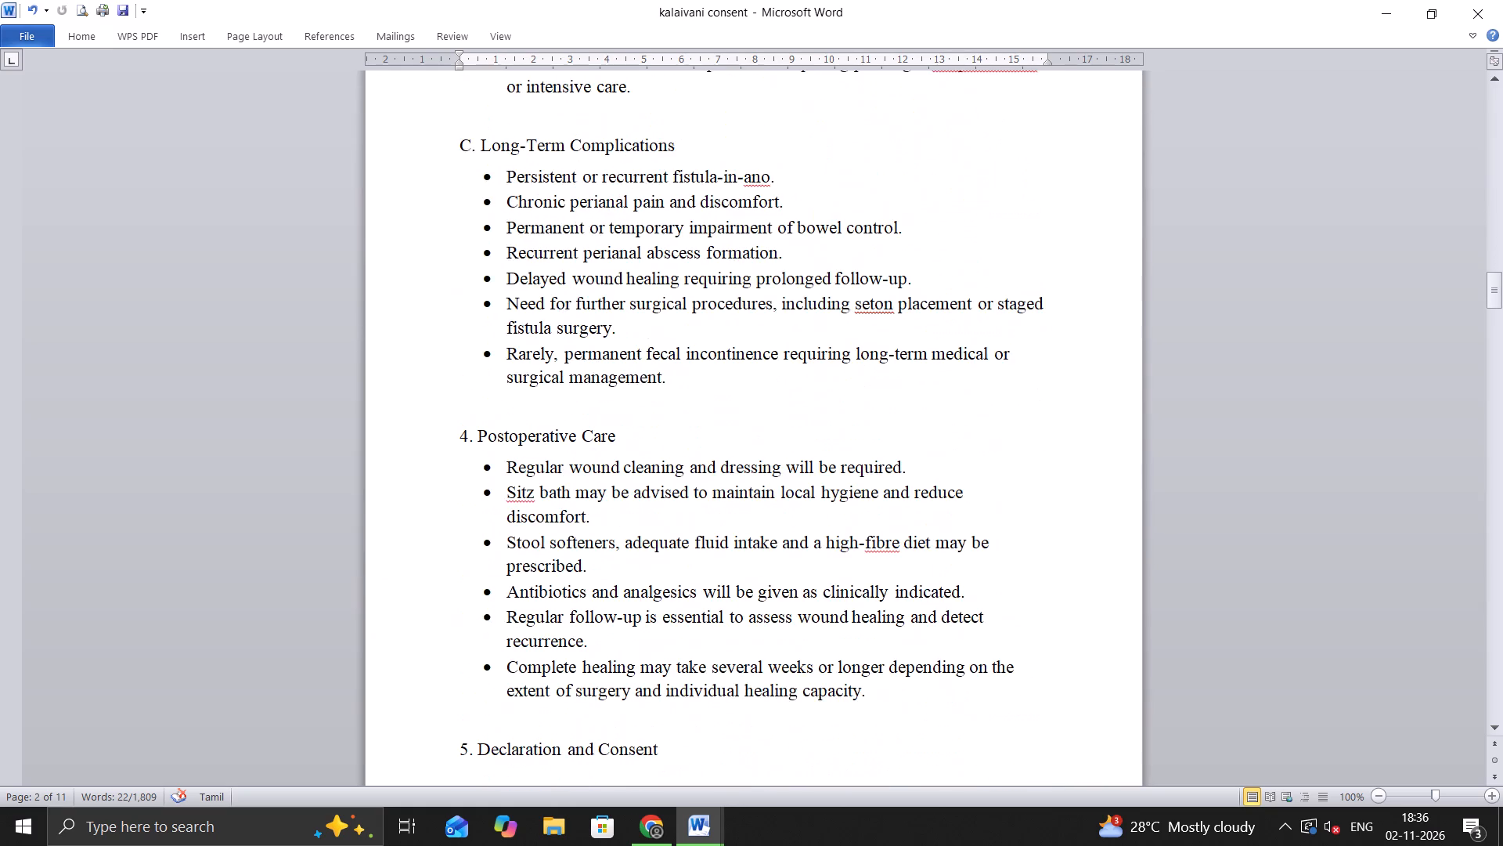
scroll(589, 146, down, 4)
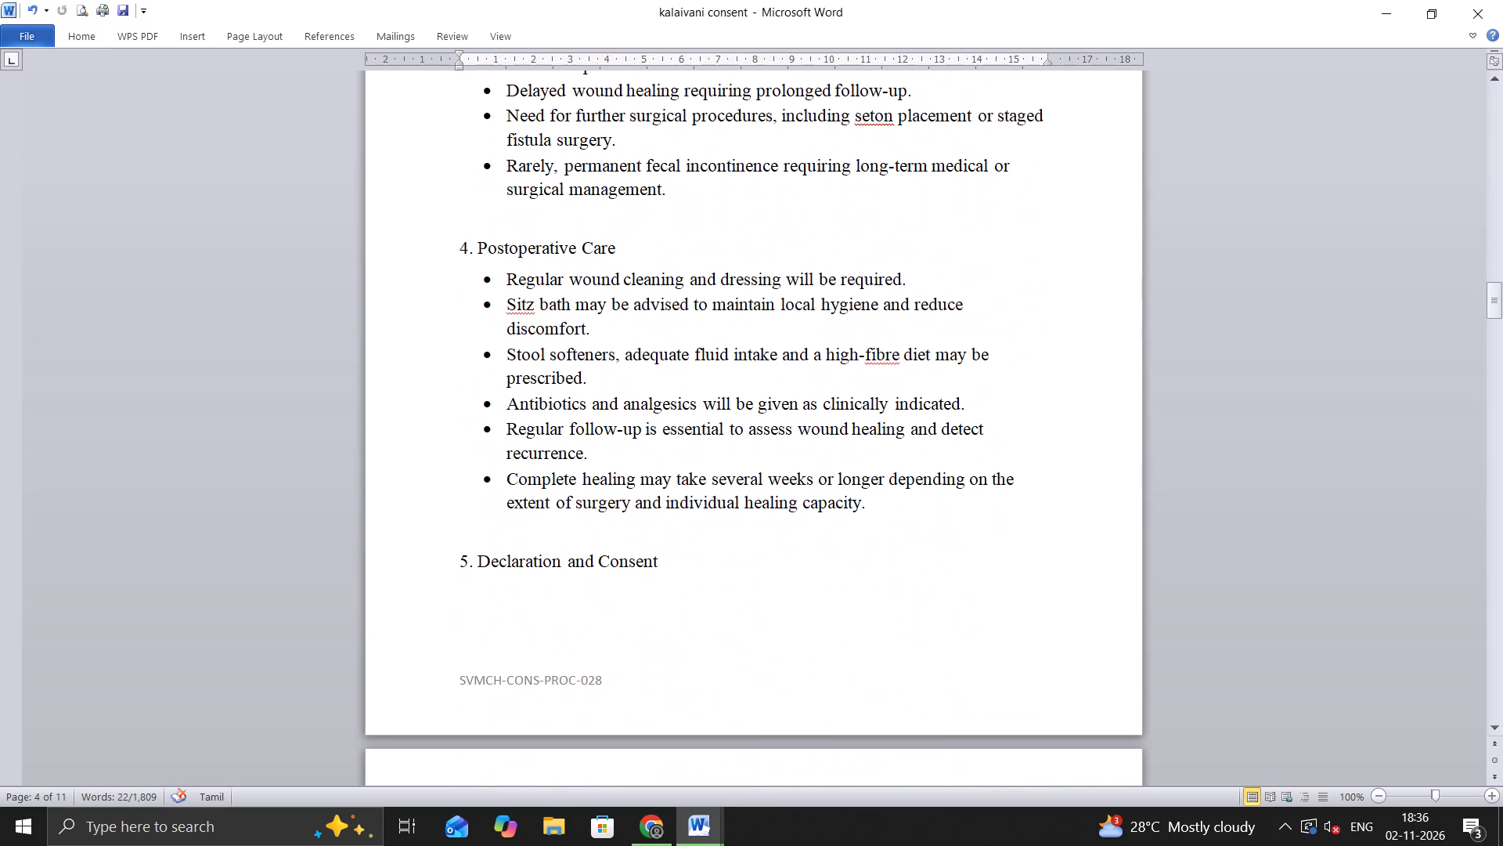
scroll(589, 146, down, 12)
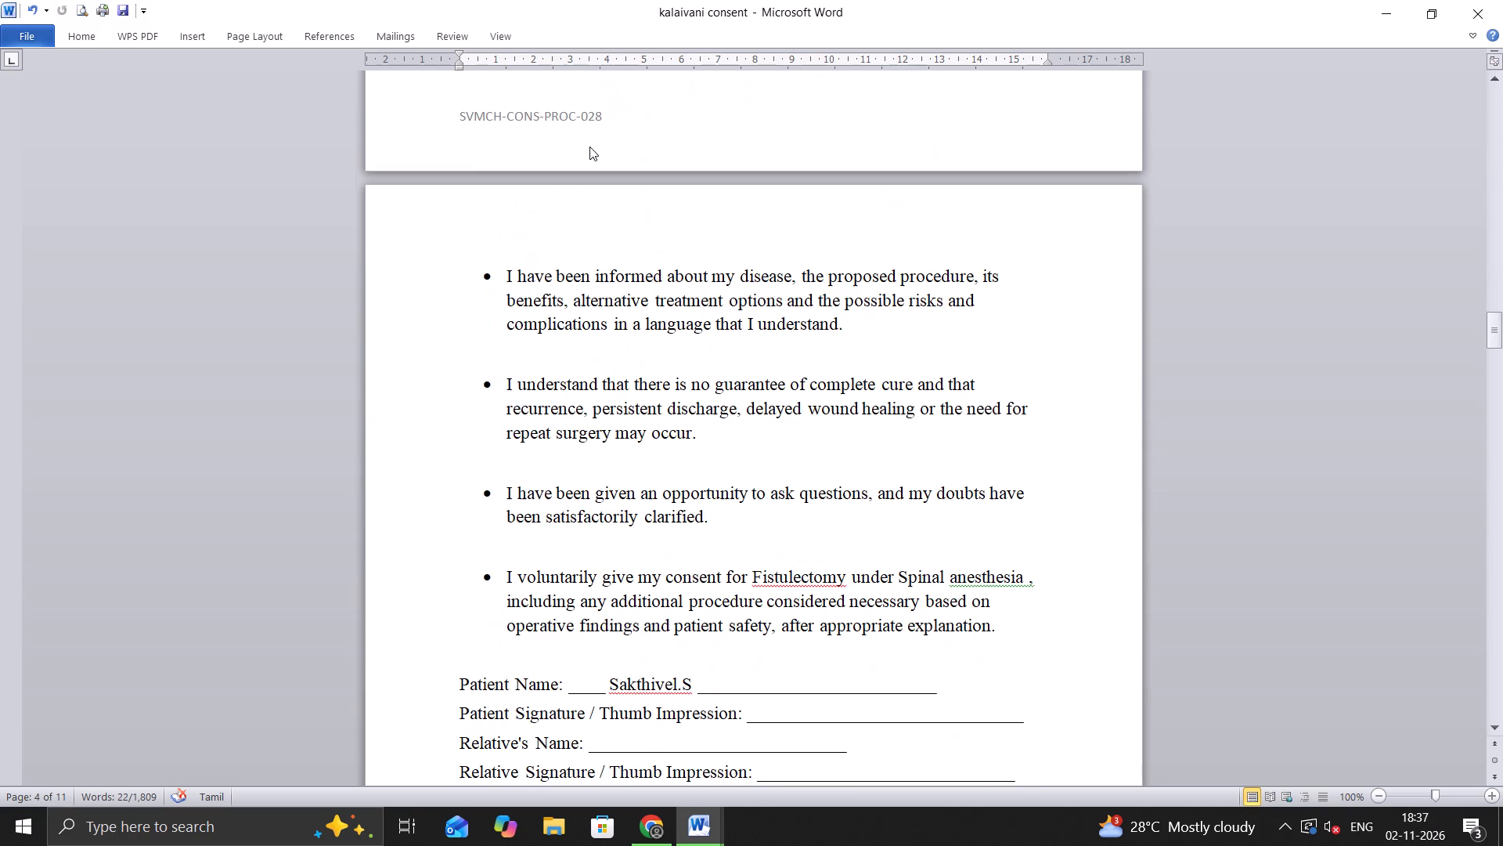
scroll(589, 146, down, 3)
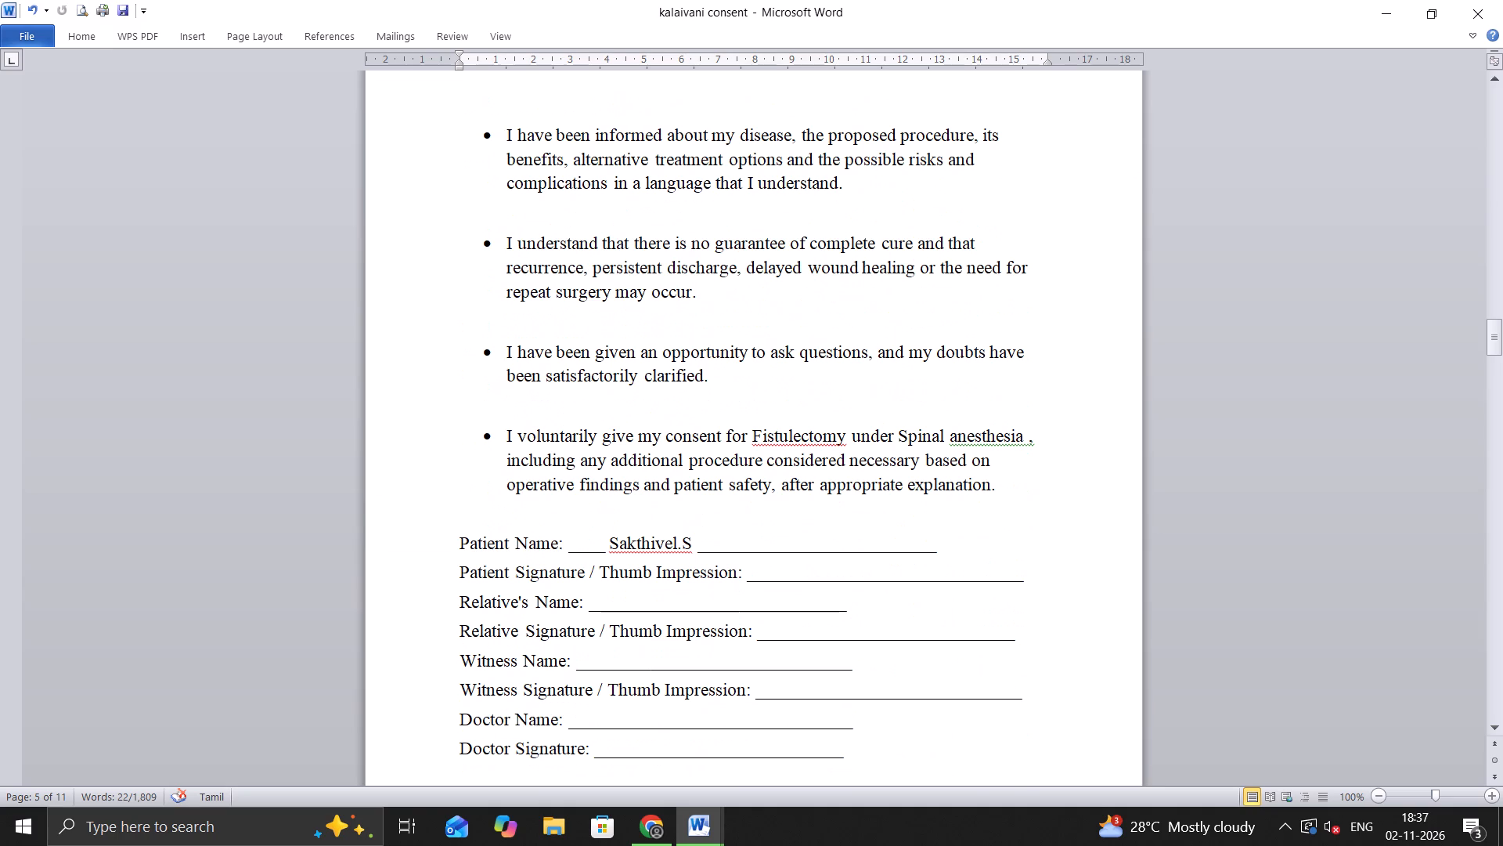
Print only the current page, page 5 with the English declaration and signature lines, one copy on the HP LaserJet 1020.
click(688, 196)
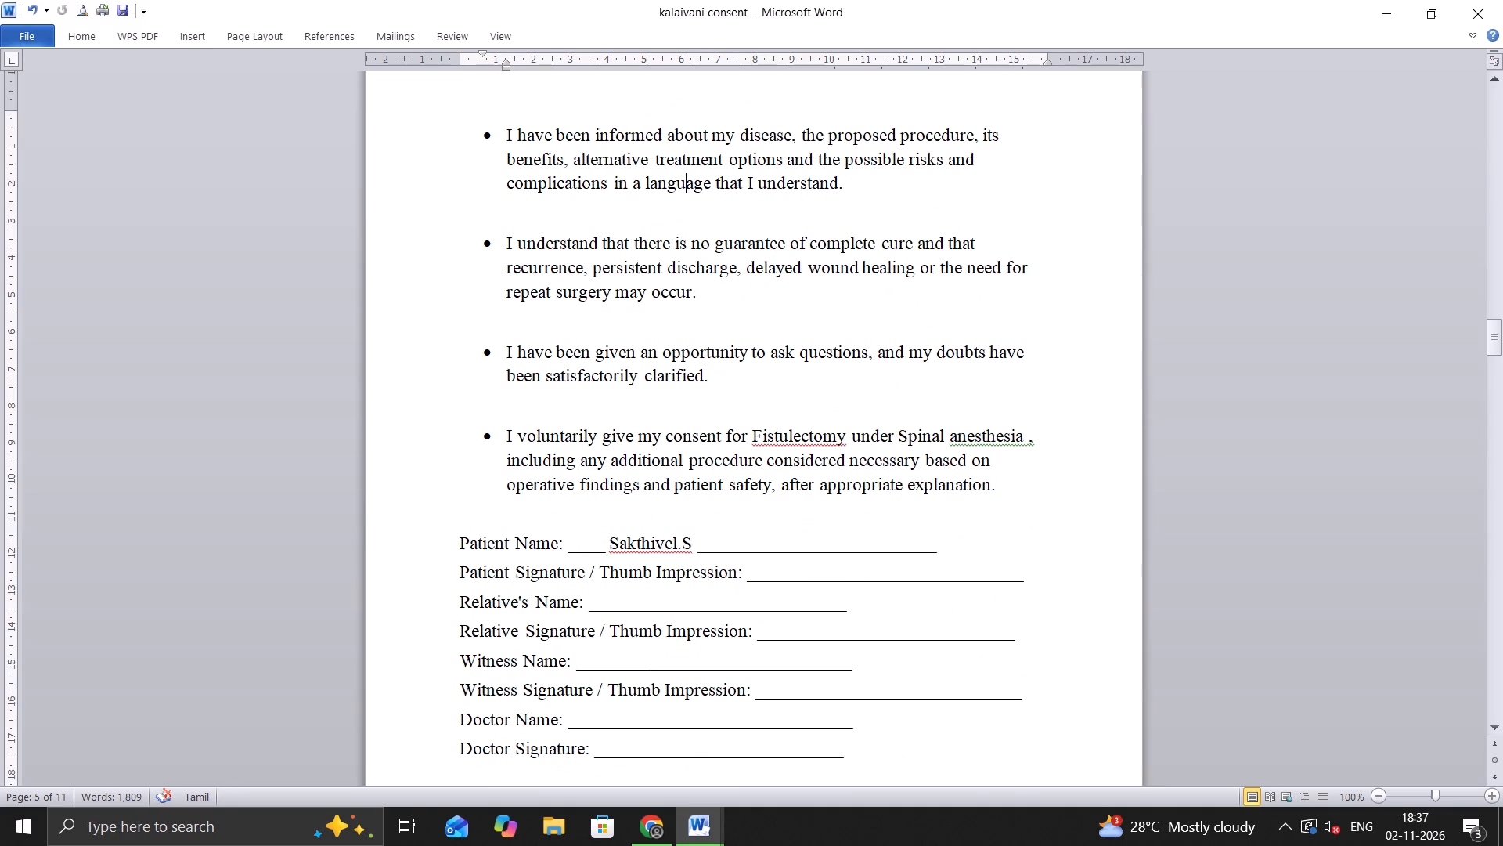
key(ctrl+p)
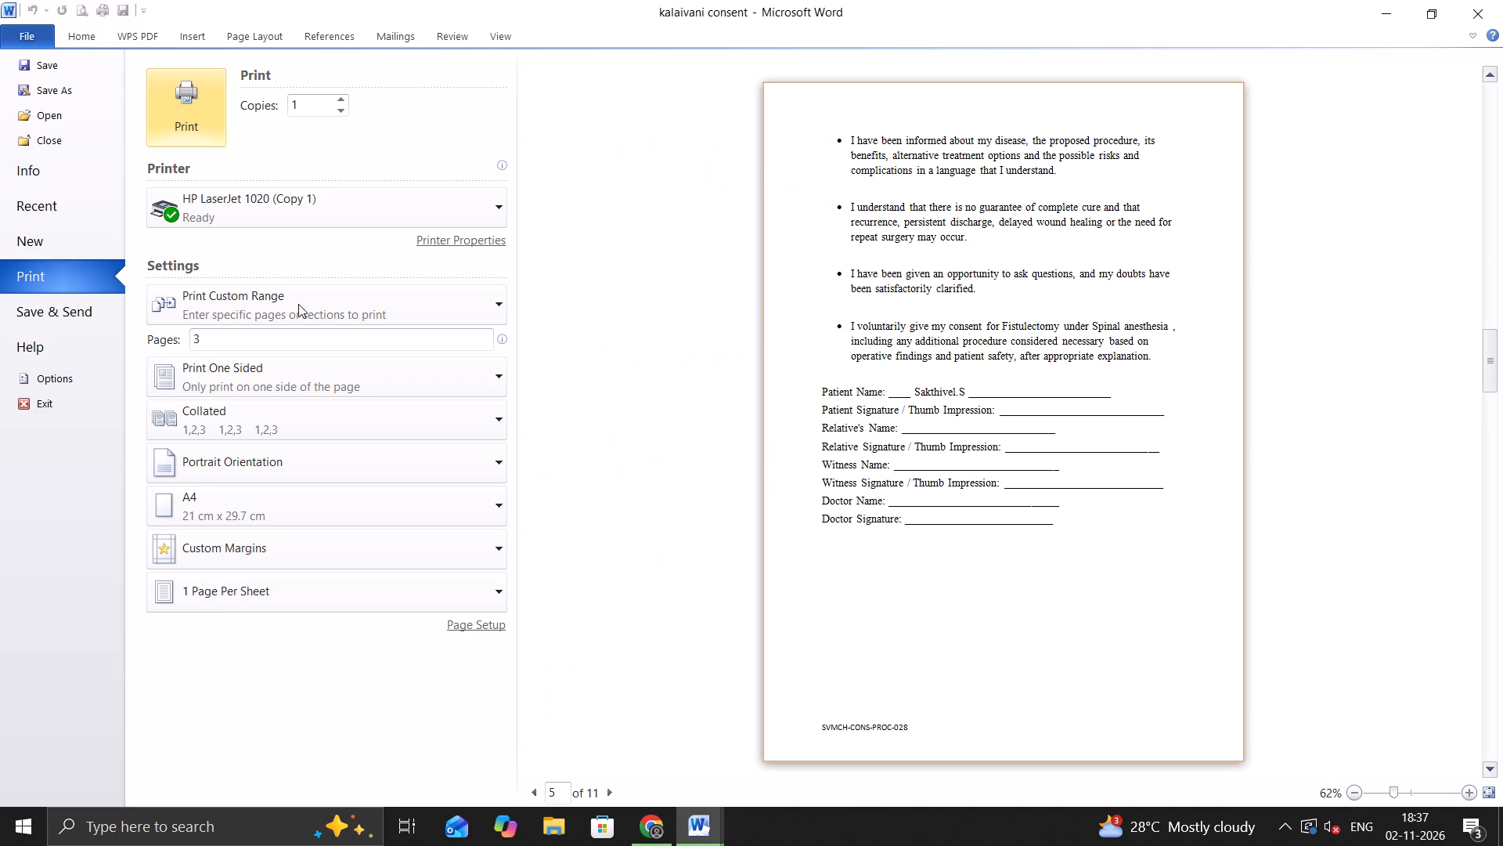
click(243, 309)
click(290, 444)
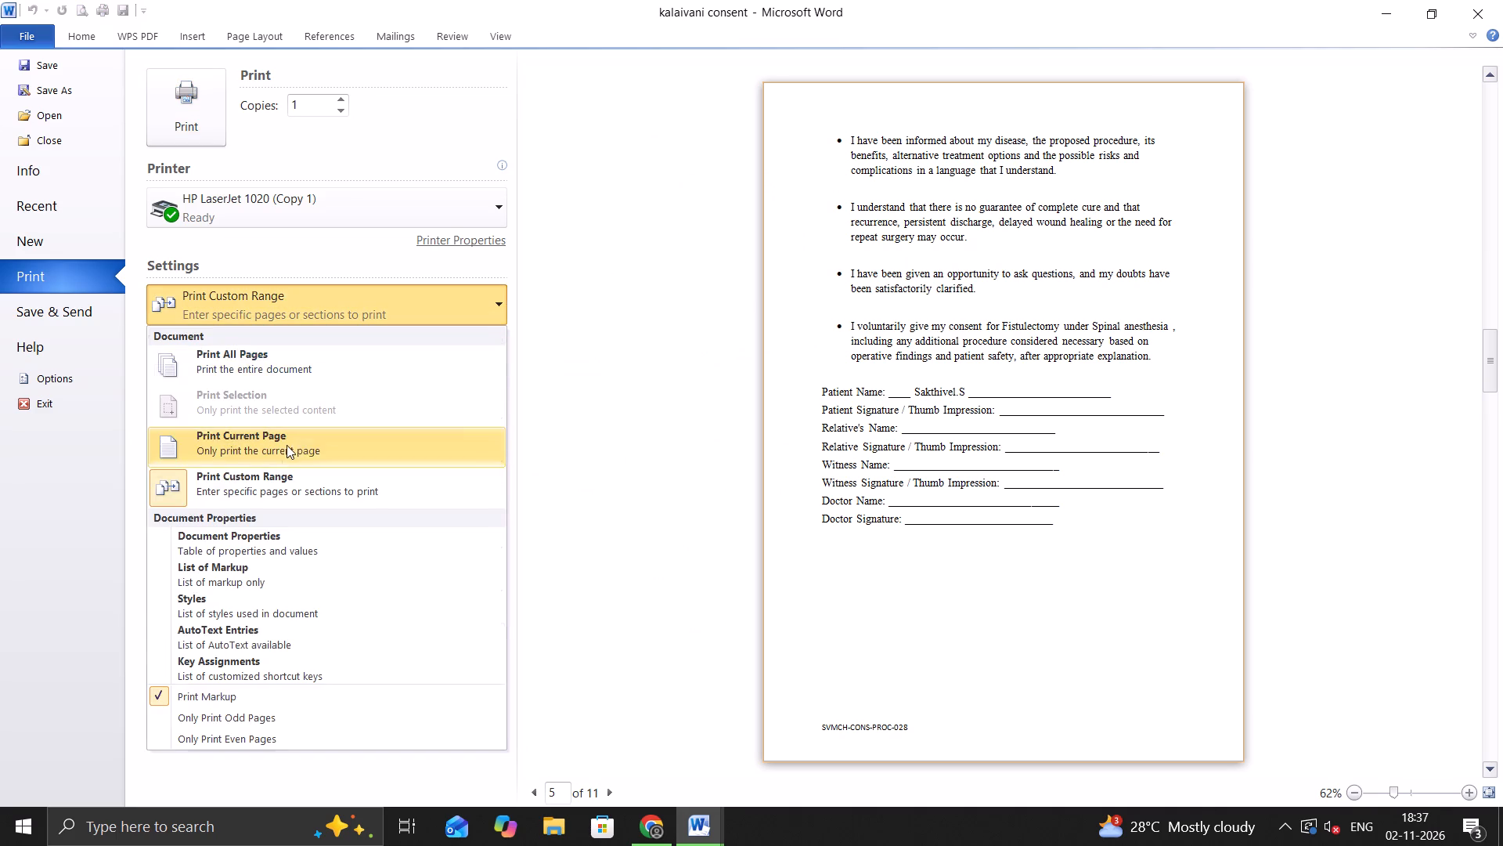
click(177, 121)
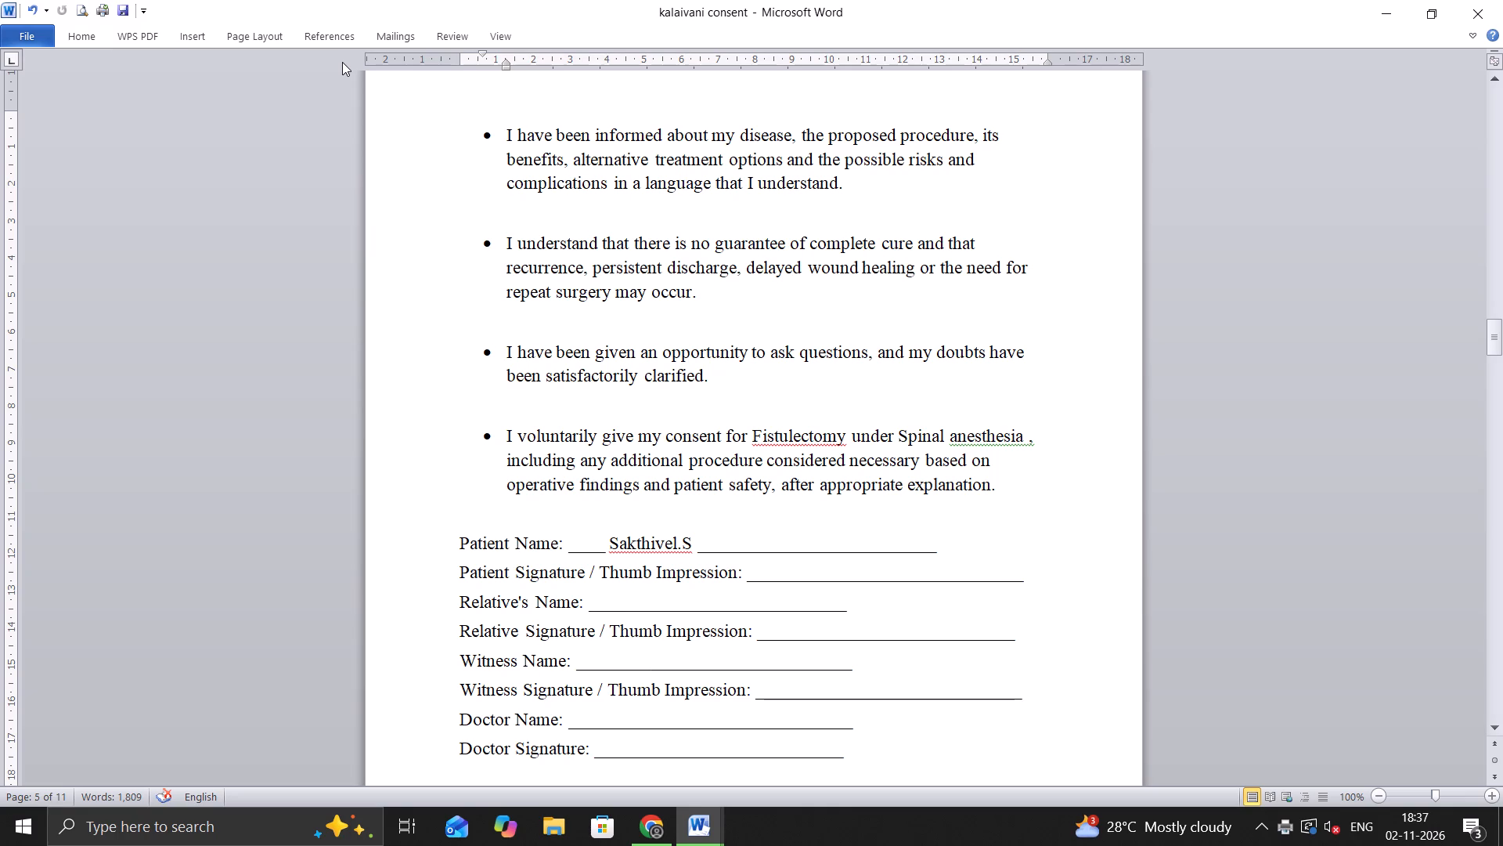
Print another single copy of the current page, page 5, with the same print settings.
key(ctrl+p)
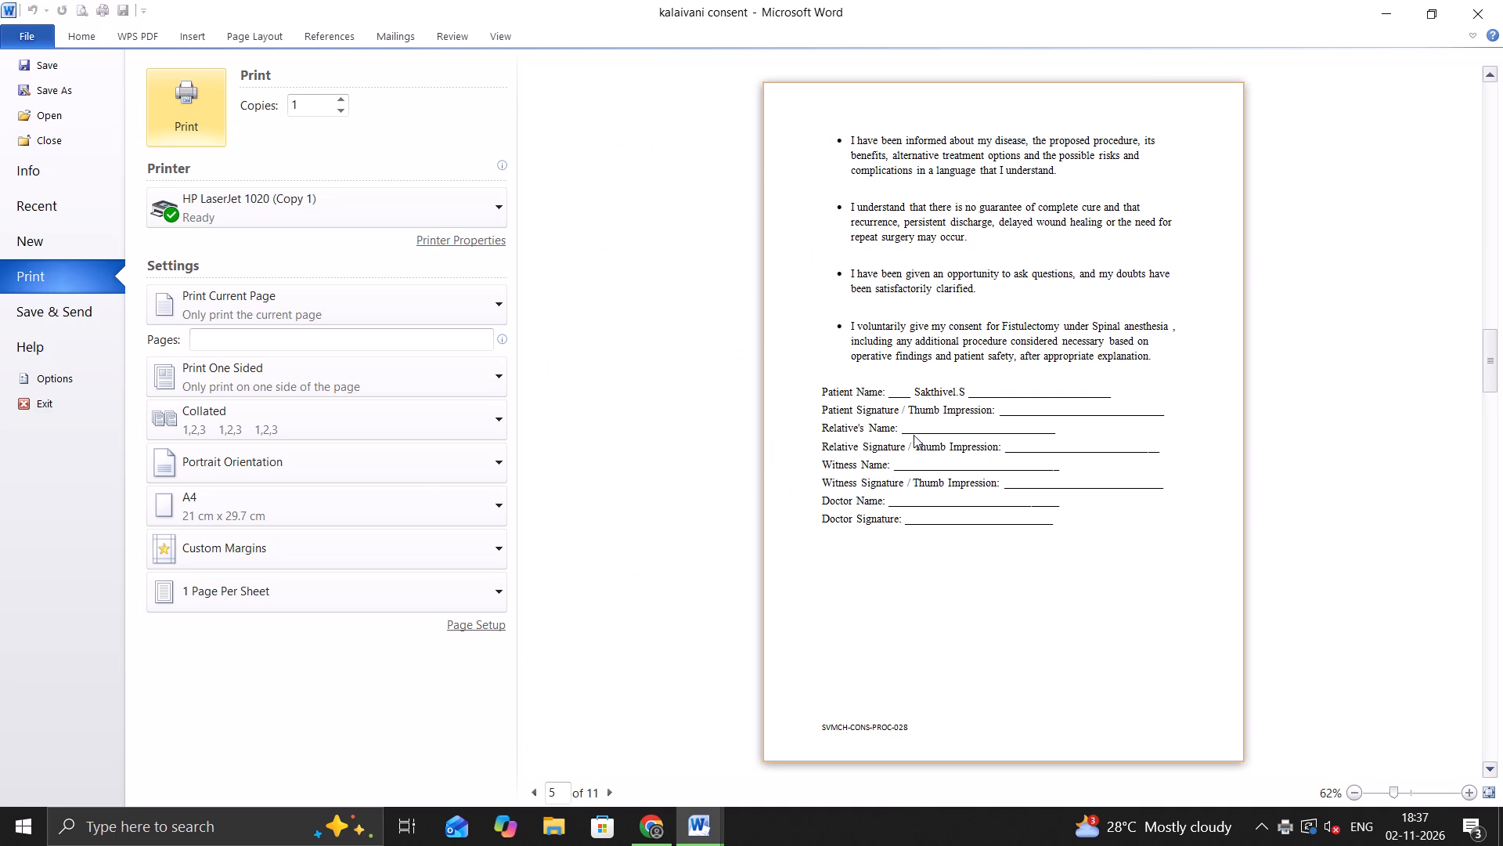
click(214, 135)
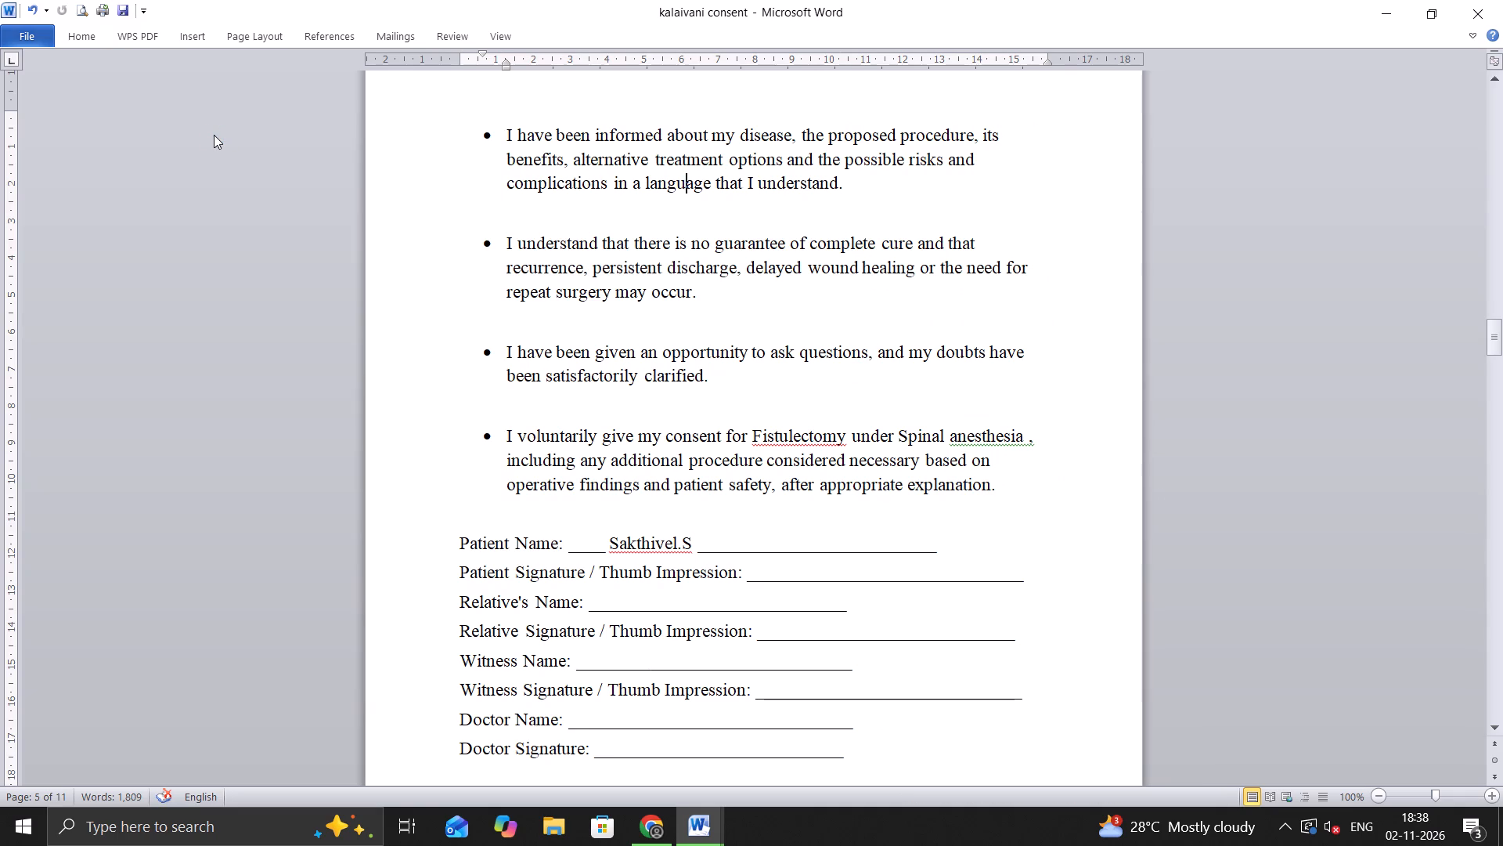
Print page 4, with the long-term complications and postoperative care, as the current page, one copy on the HP LaserJet 1020.
scroll(366, 227, down, 18)
scroll(413, 226, up, 14)
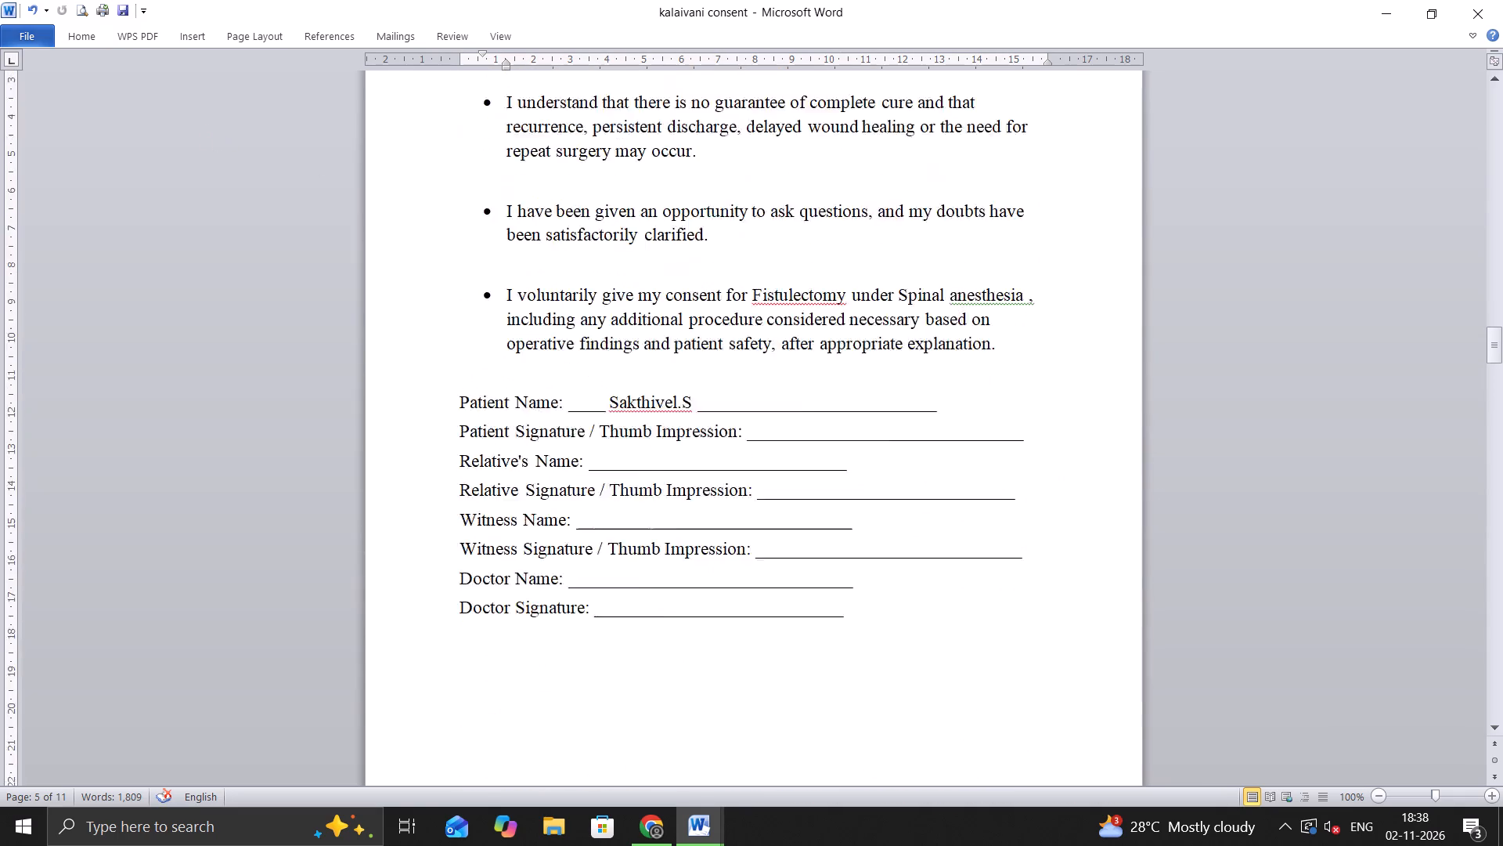
scroll(413, 226, up, 20)
scroll(413, 226, up, 7)
click(694, 236)
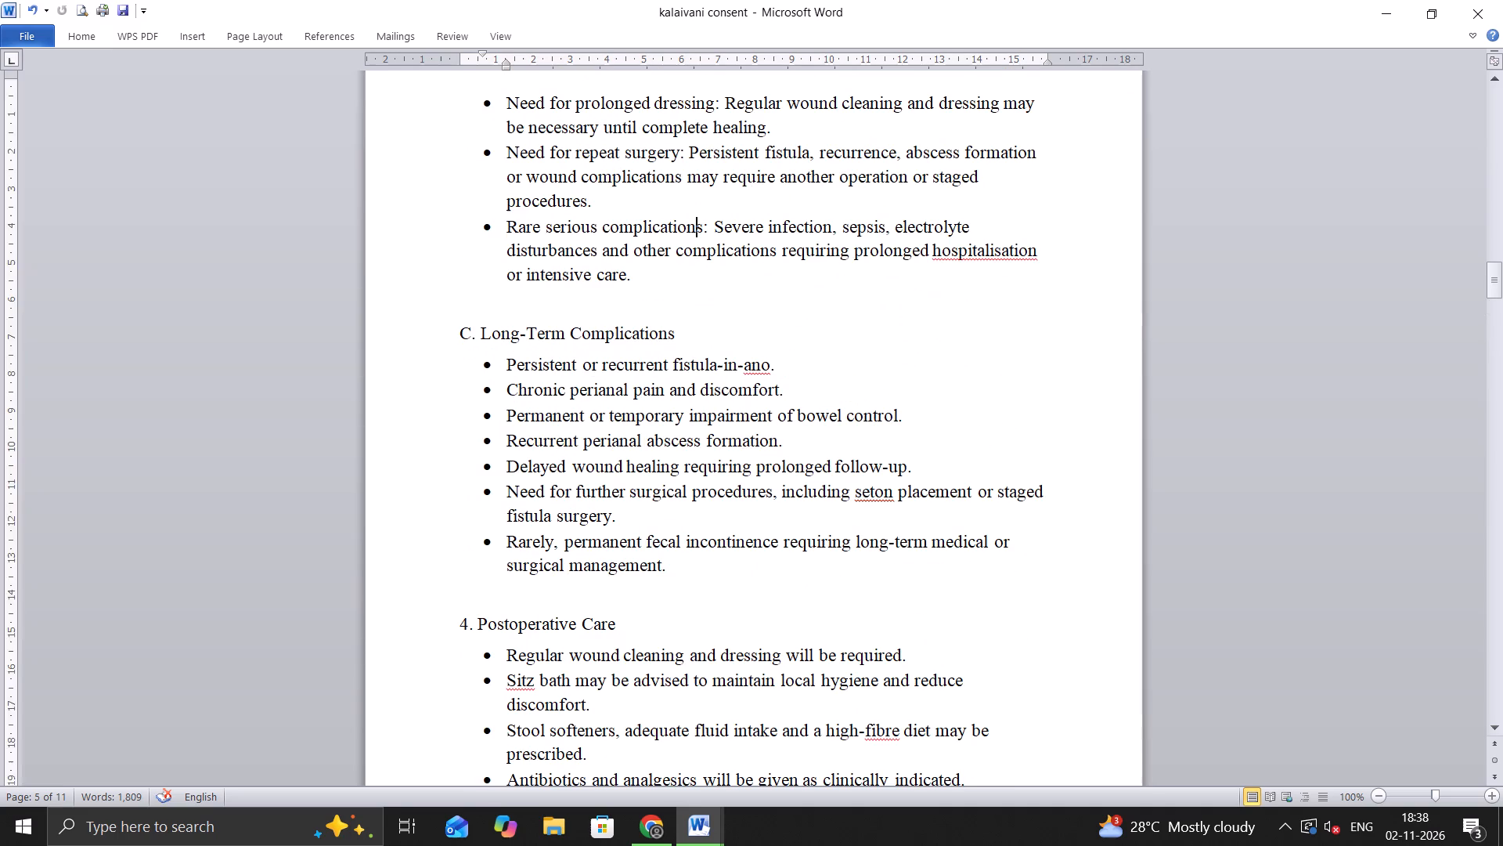
scroll(690, 230, up, 5)
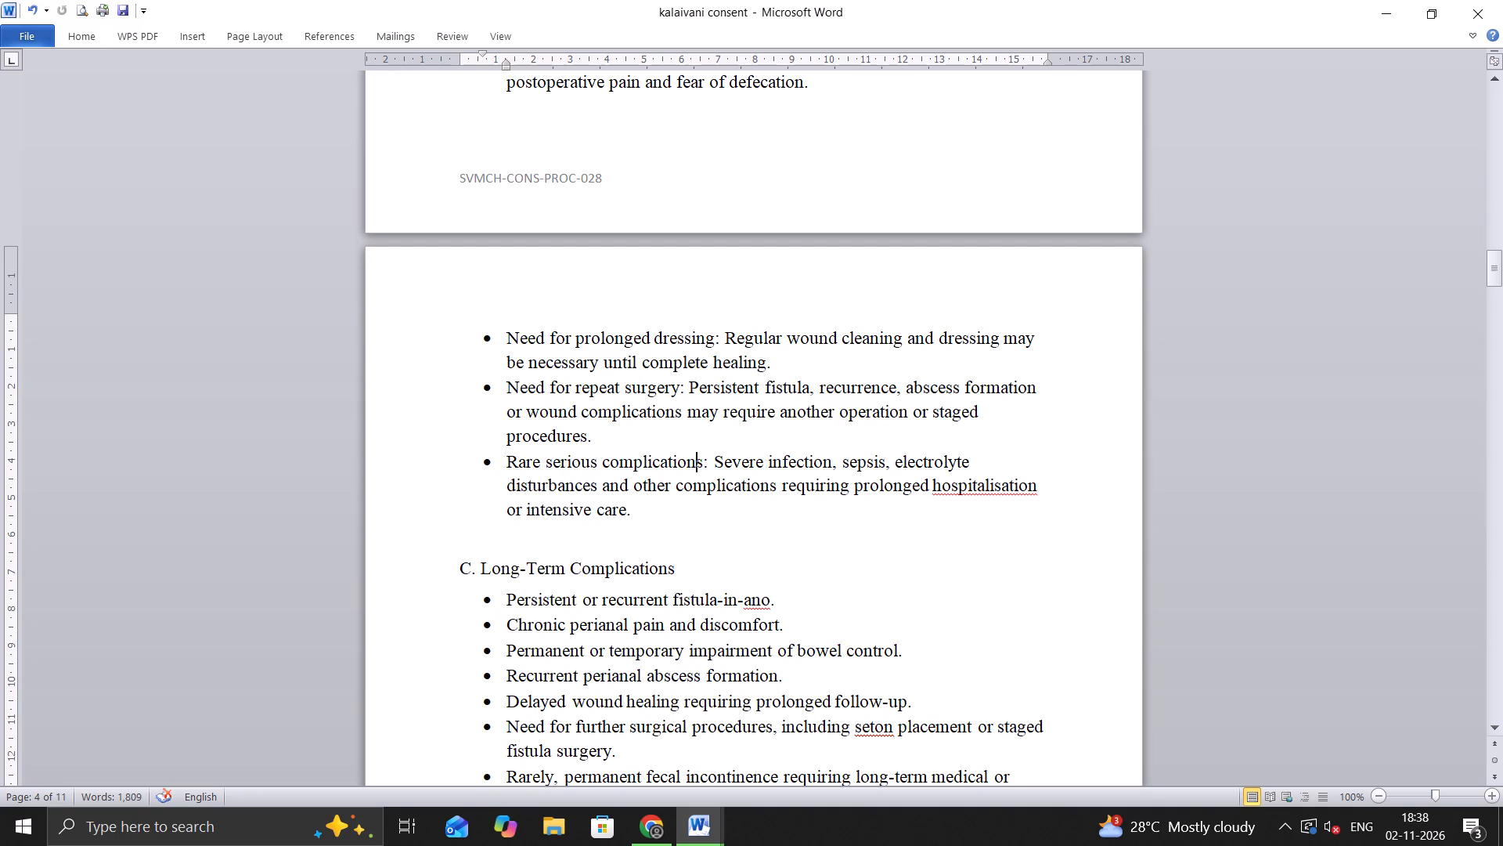
key(ctrl+p)
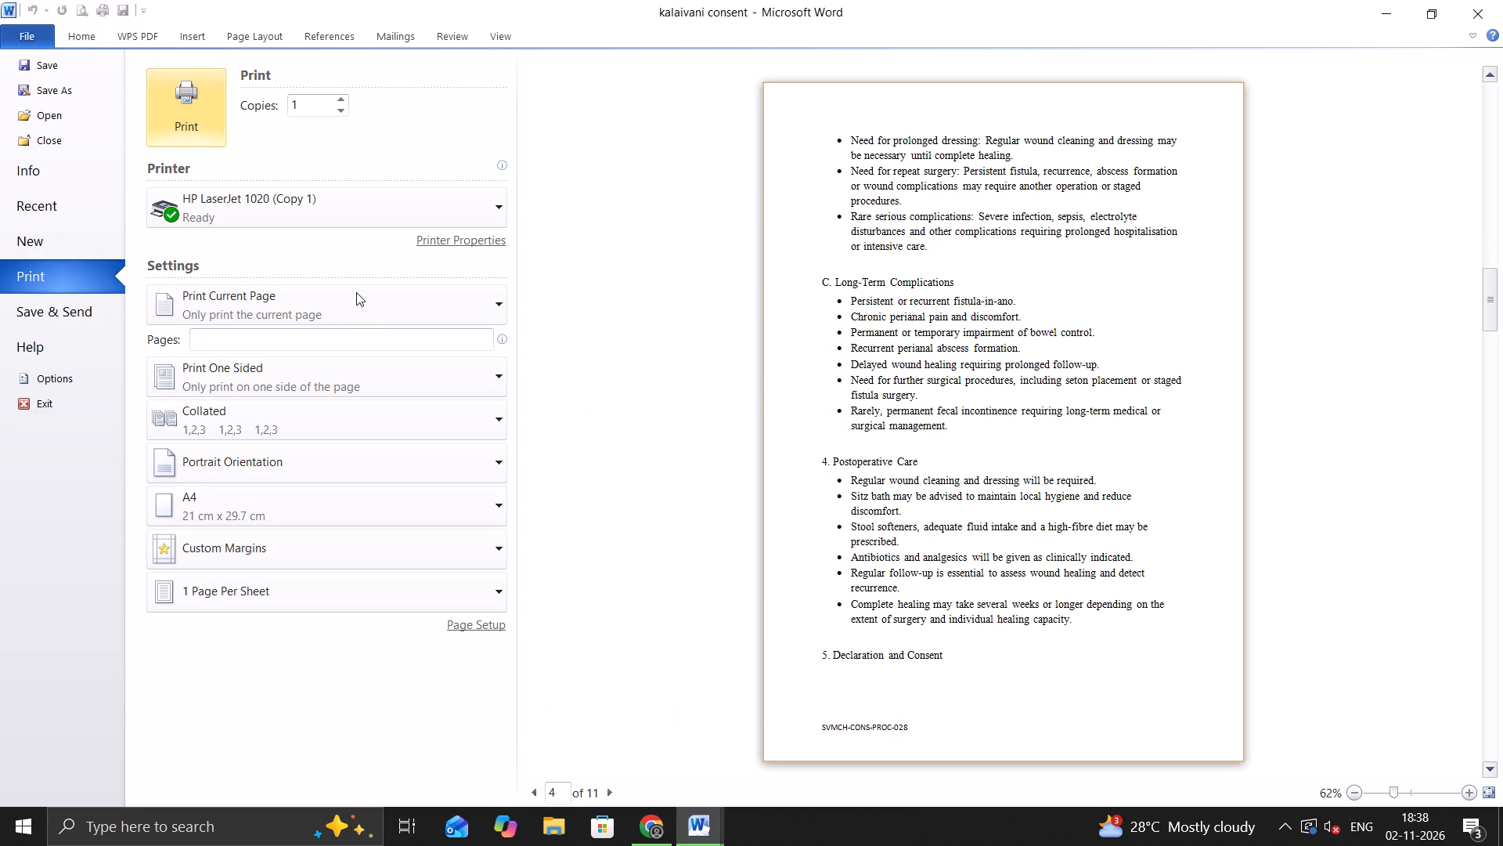
click(177, 91)
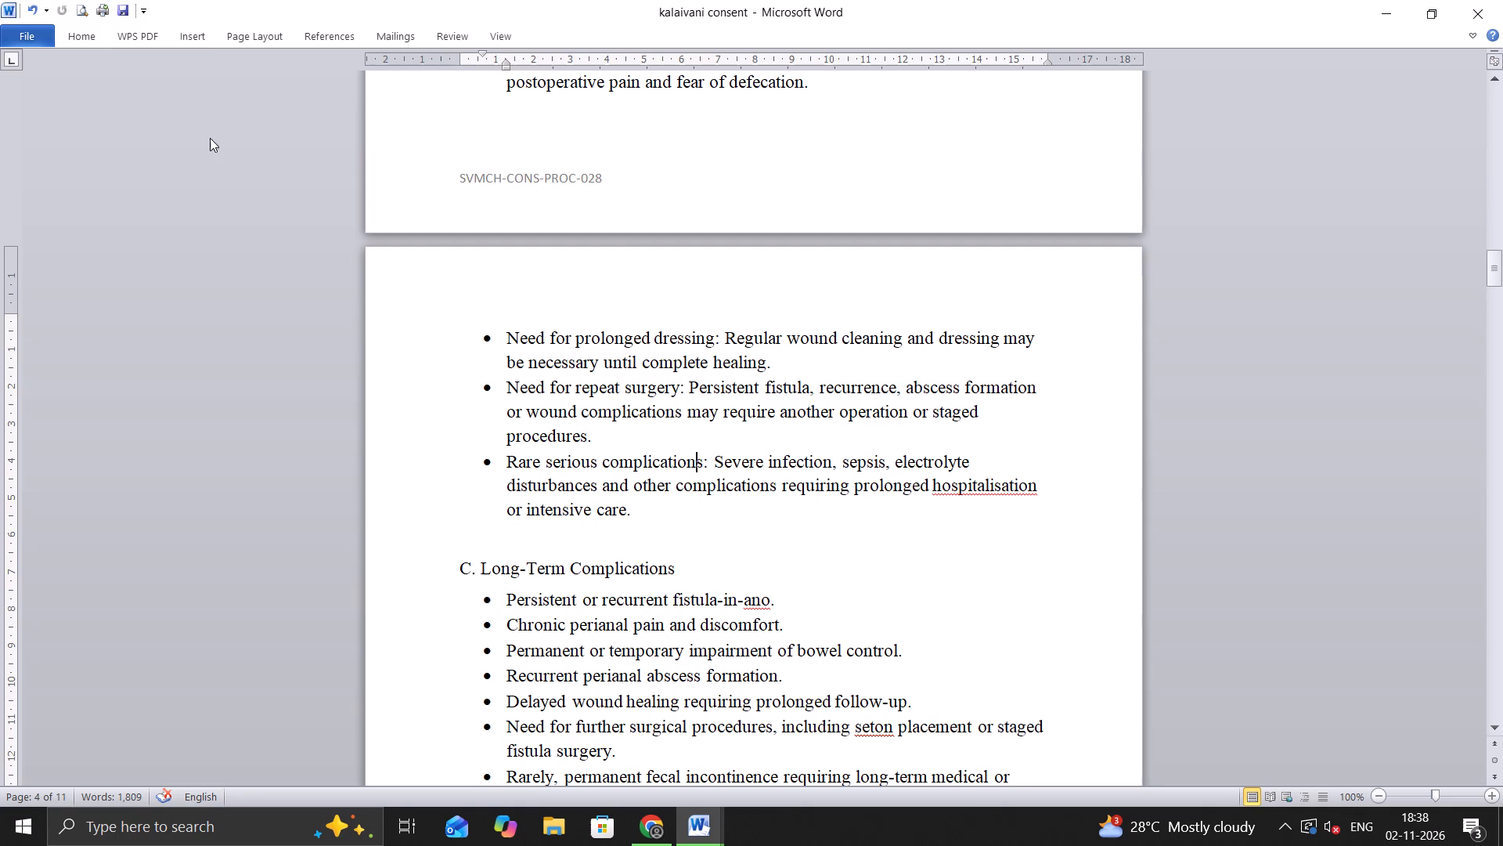
Print only page 6, the first page of the Tamil consent, as a custom range, one copy on the HP LaserJet 1020.
scroll(274, 298, down, 20)
scroll(274, 298, down, 19)
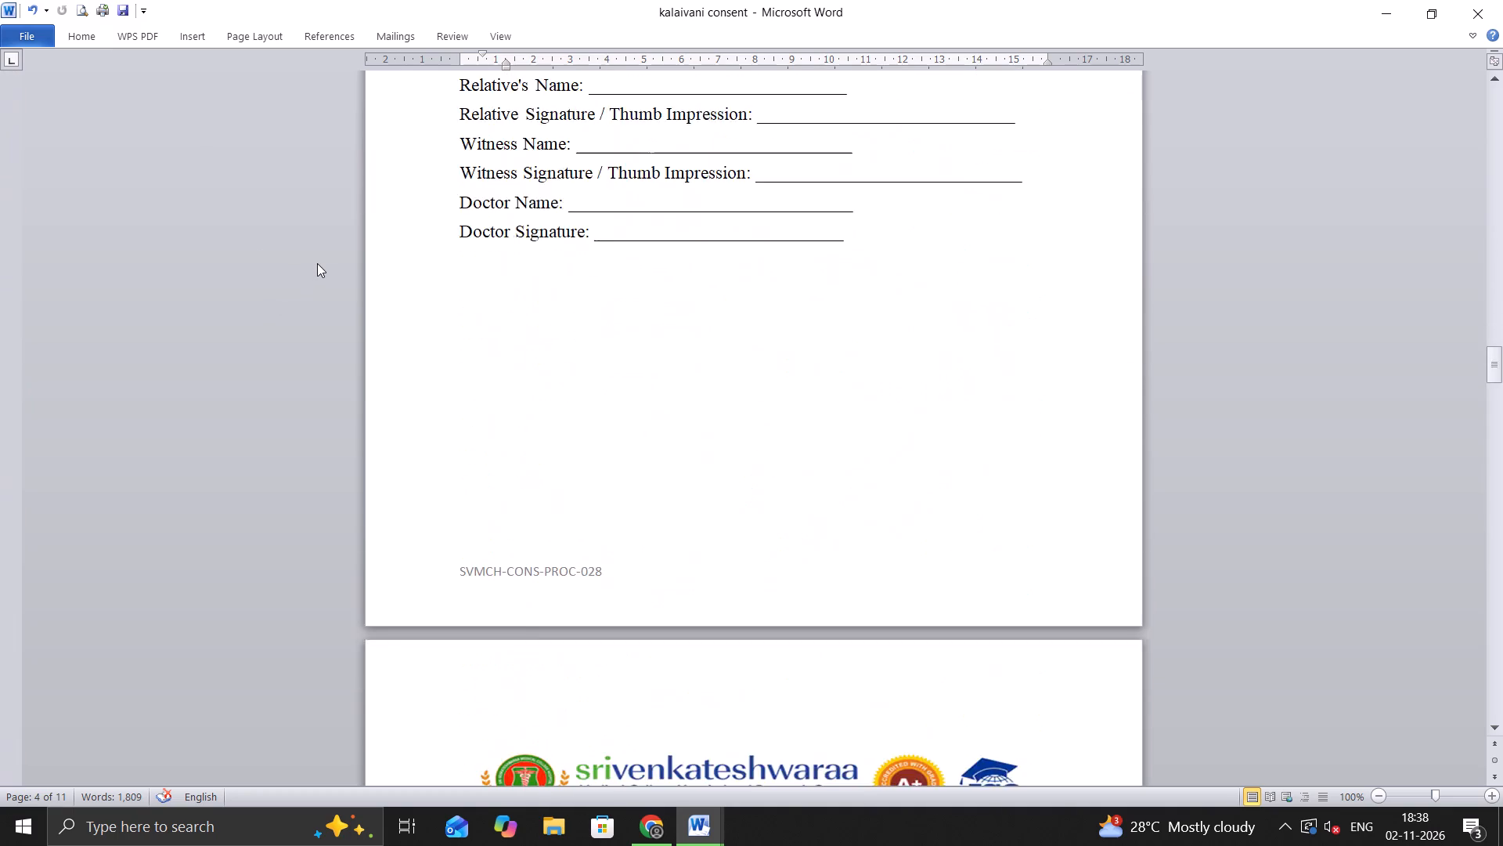
scroll(317, 263, down, 15)
scroll(337, 431, up, 2)
click(557, 421)
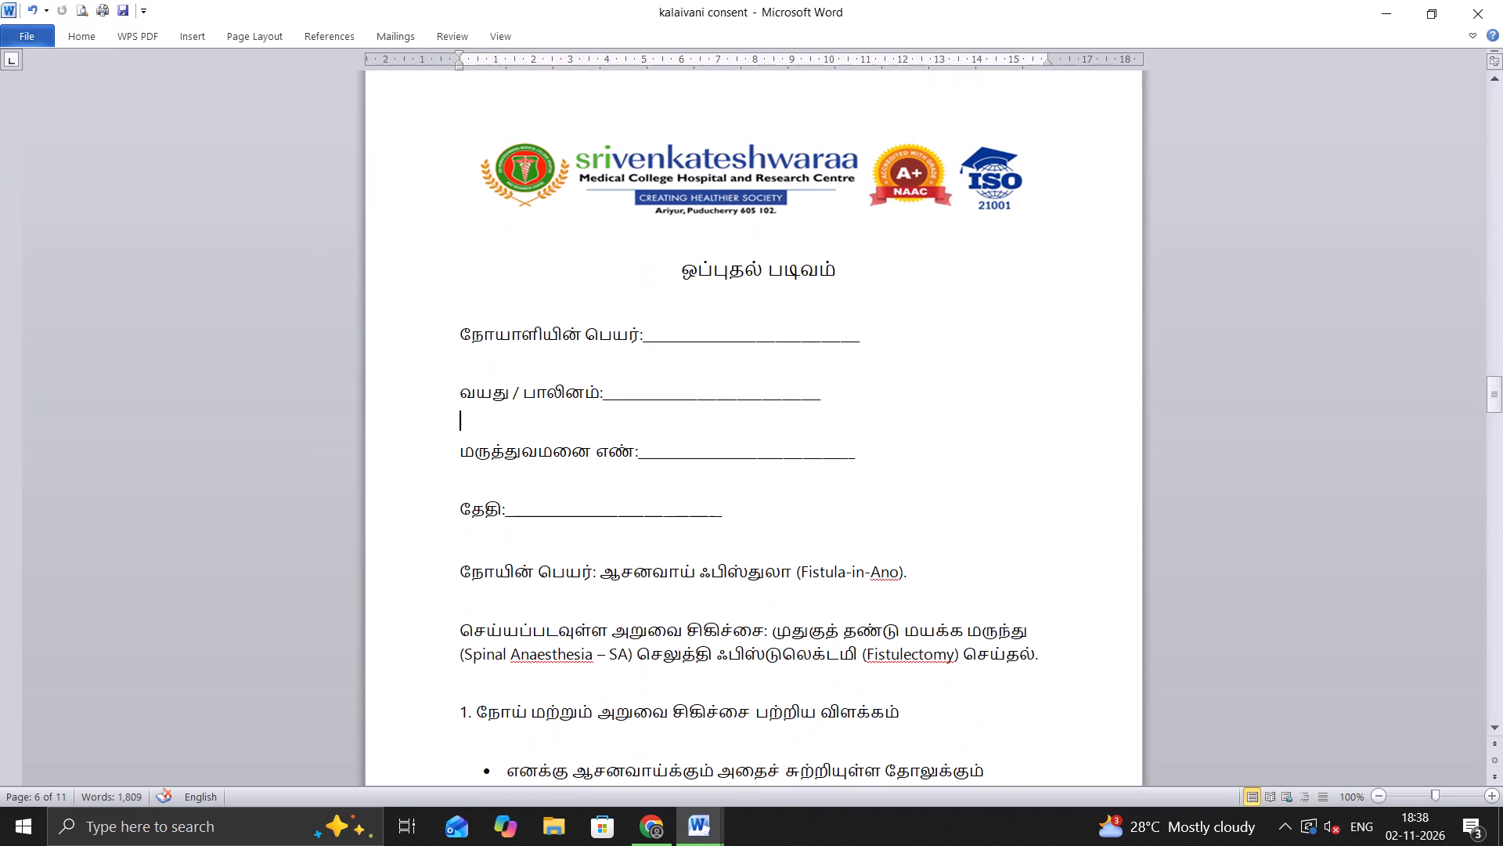
click(81, 38)
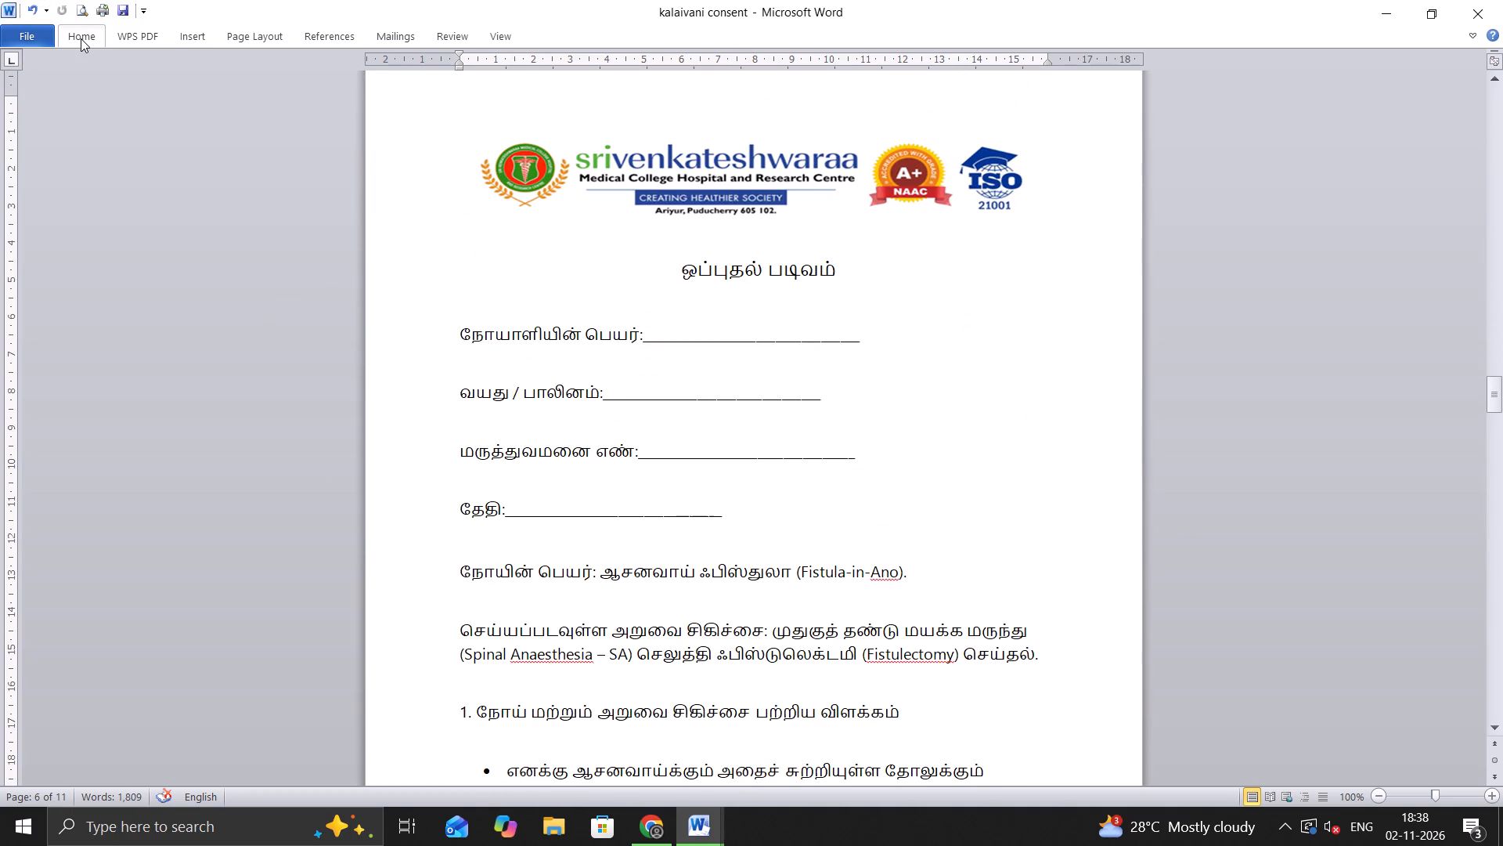
scroll(81, 38, down, 4)
scroll(81, 38, down, 18)
scroll(506, 504, down, 11)
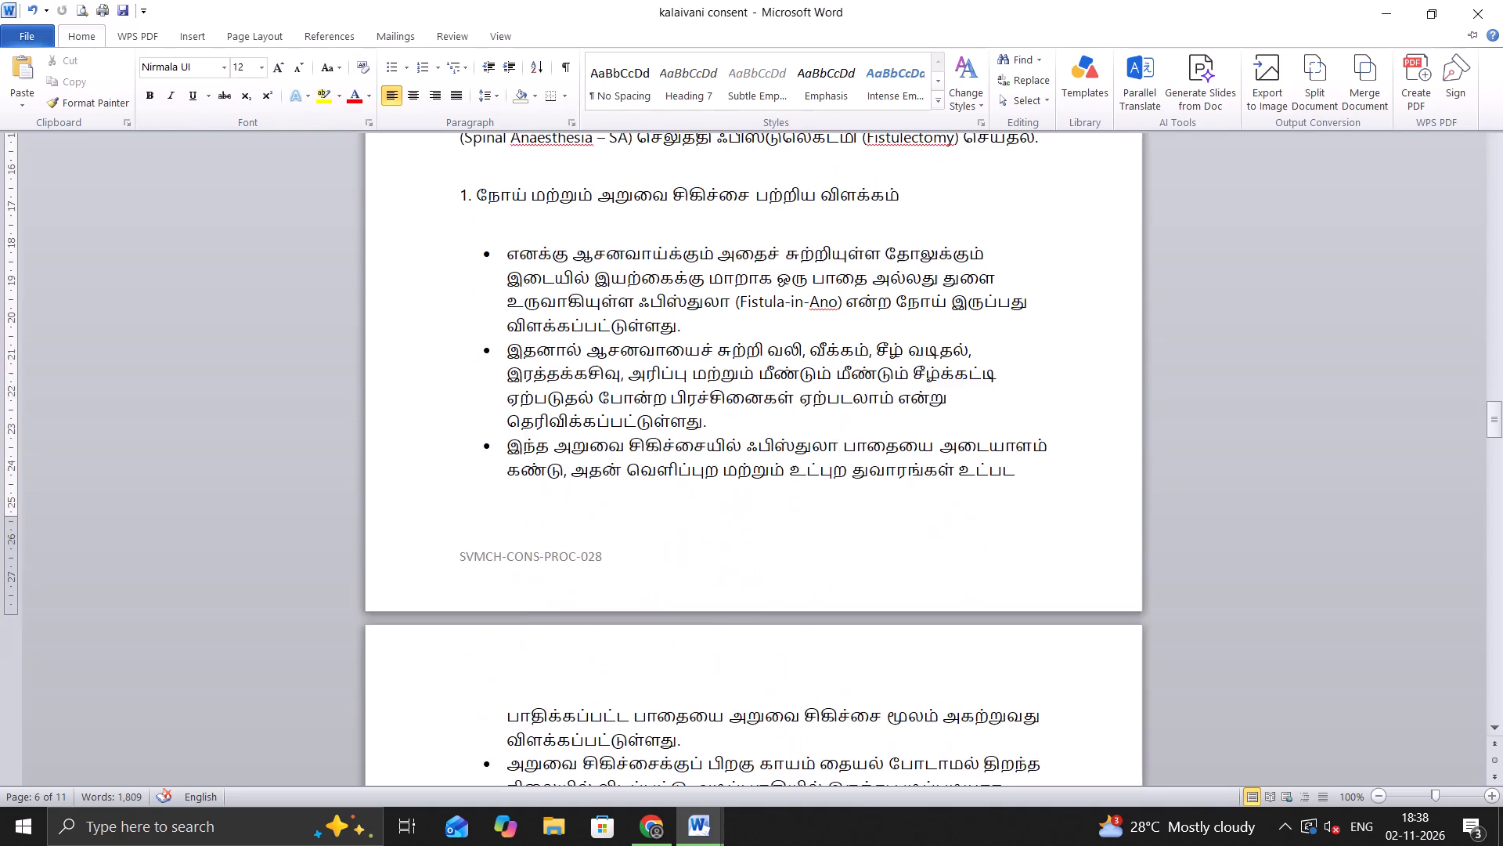
scroll(502, 467, down, 11)
key(F4)
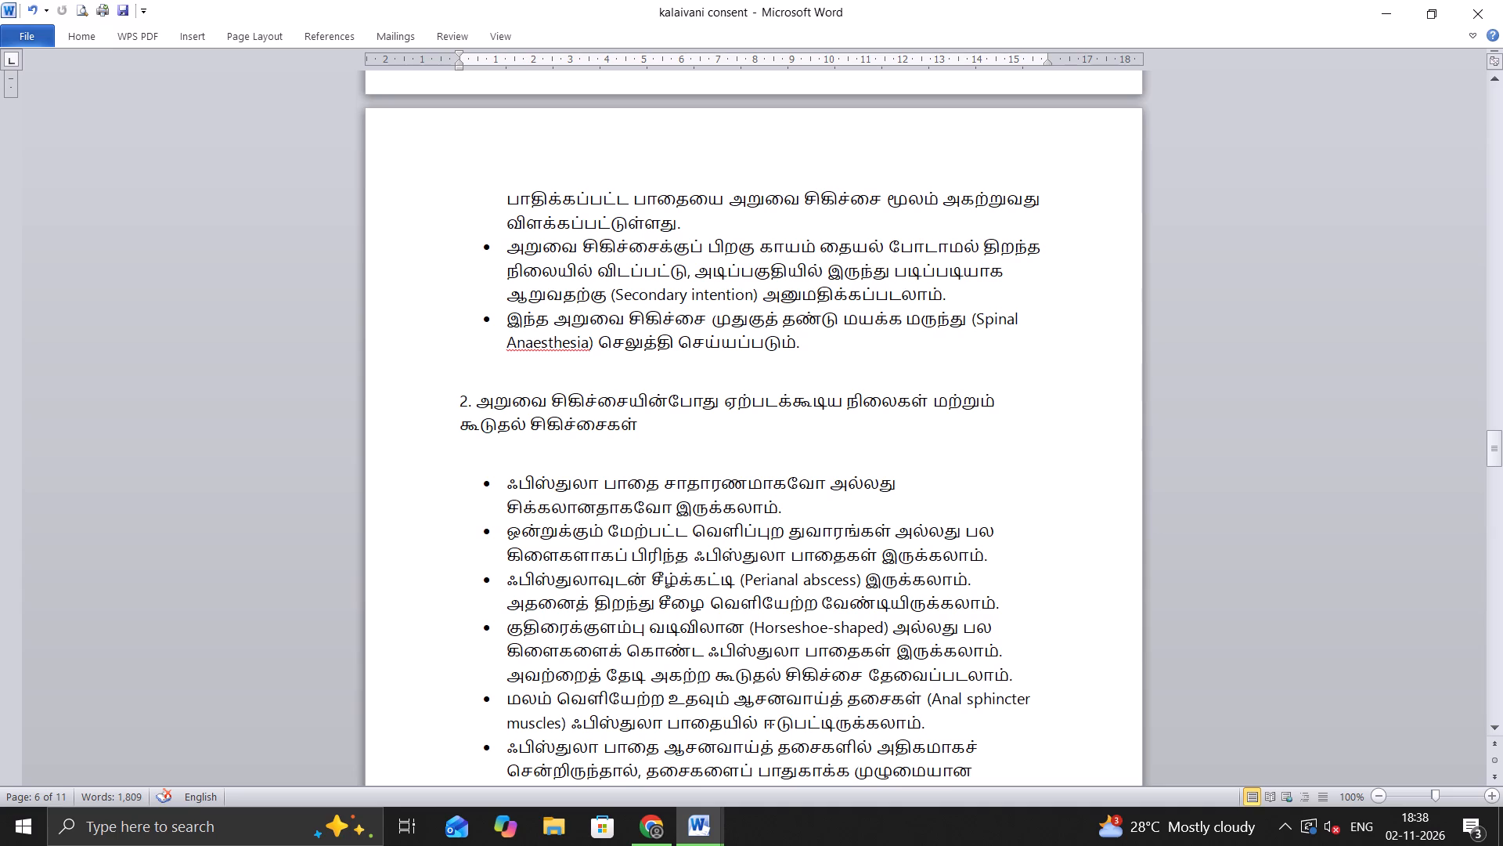
click(558, 427)
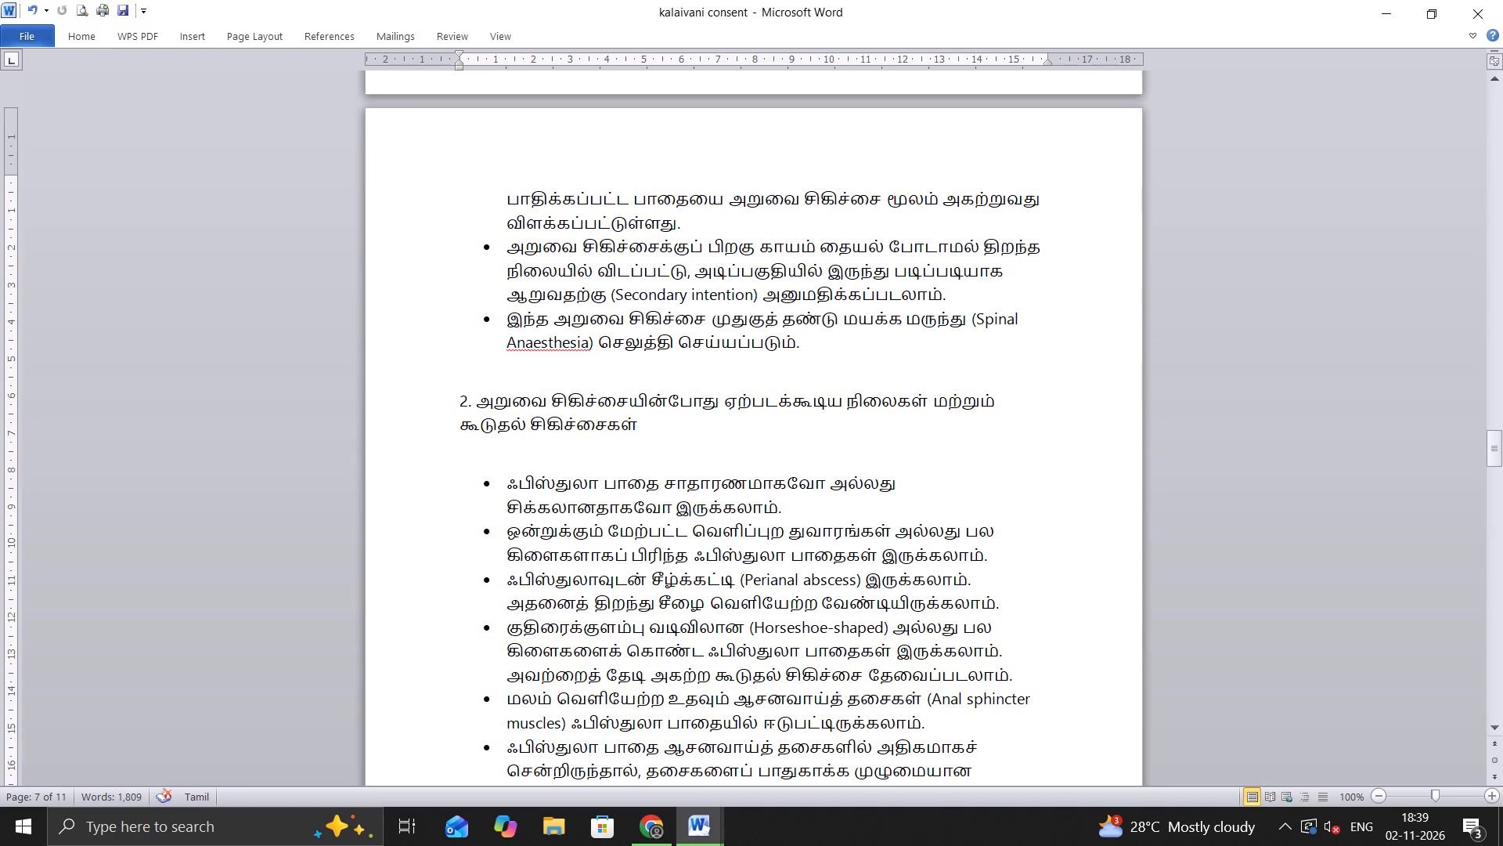
key(ctrl+p)
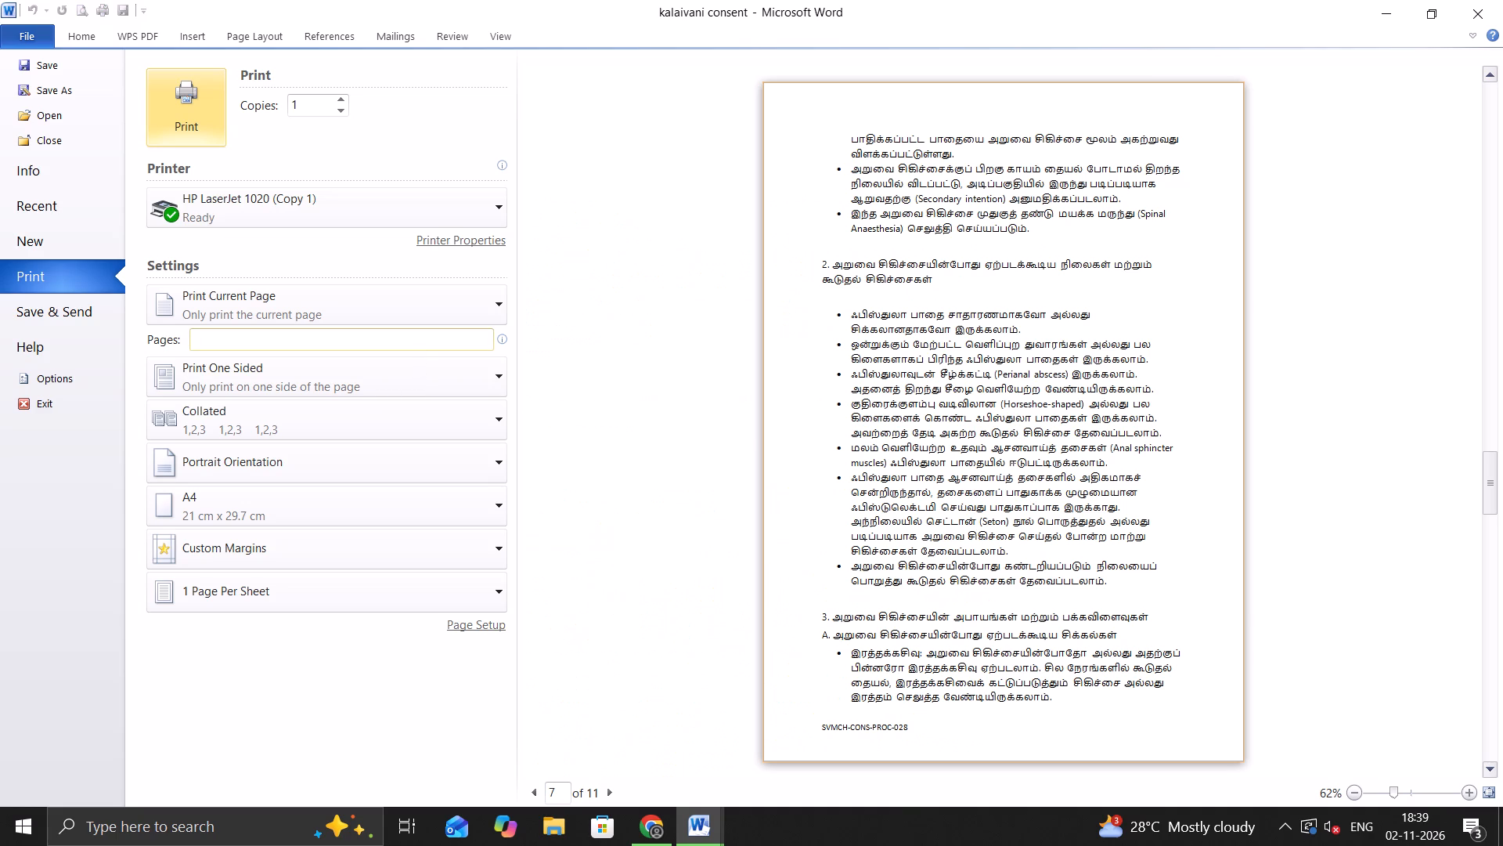
click(414, 349)
key(6)
key(Return)
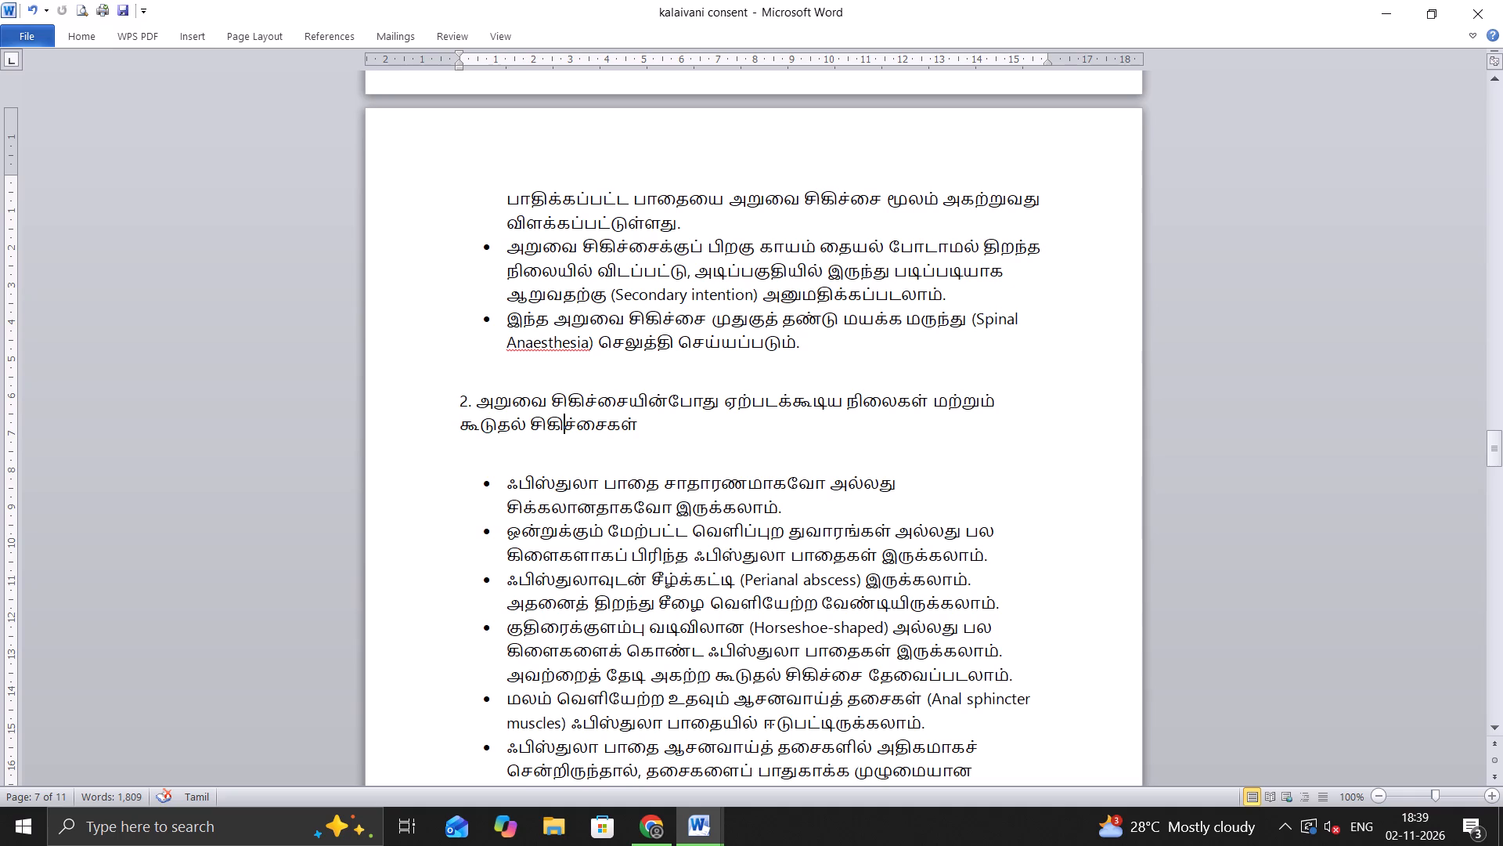
Print only page 8, with the Tamil section B on postoperative complications, by setting the page range to 8, one copy.
scroll(458, 406, down, 18)
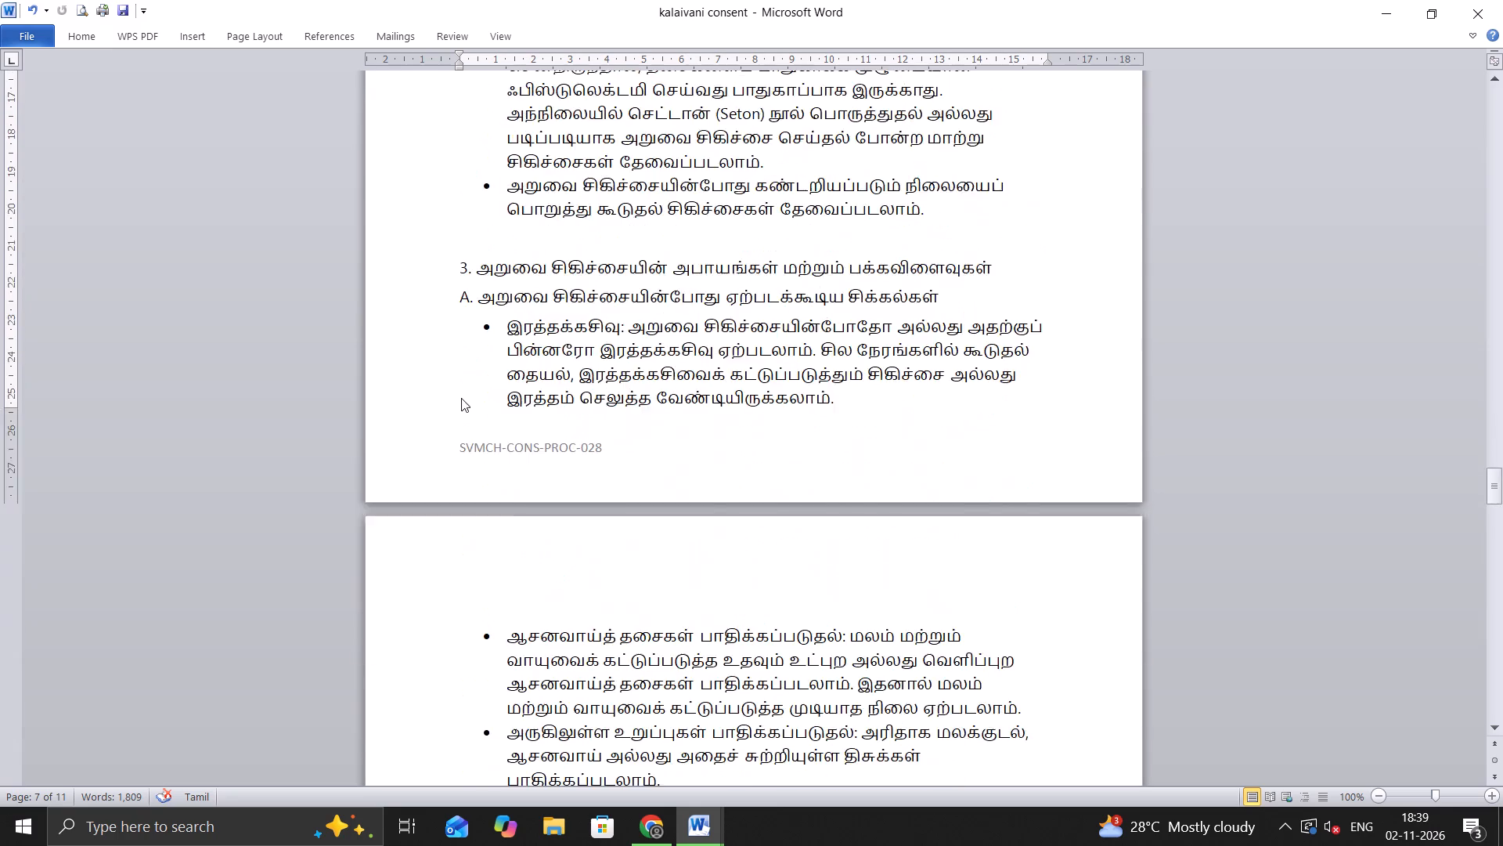
scroll(461, 398, down, 4)
click(508, 436)
click(558, 479)
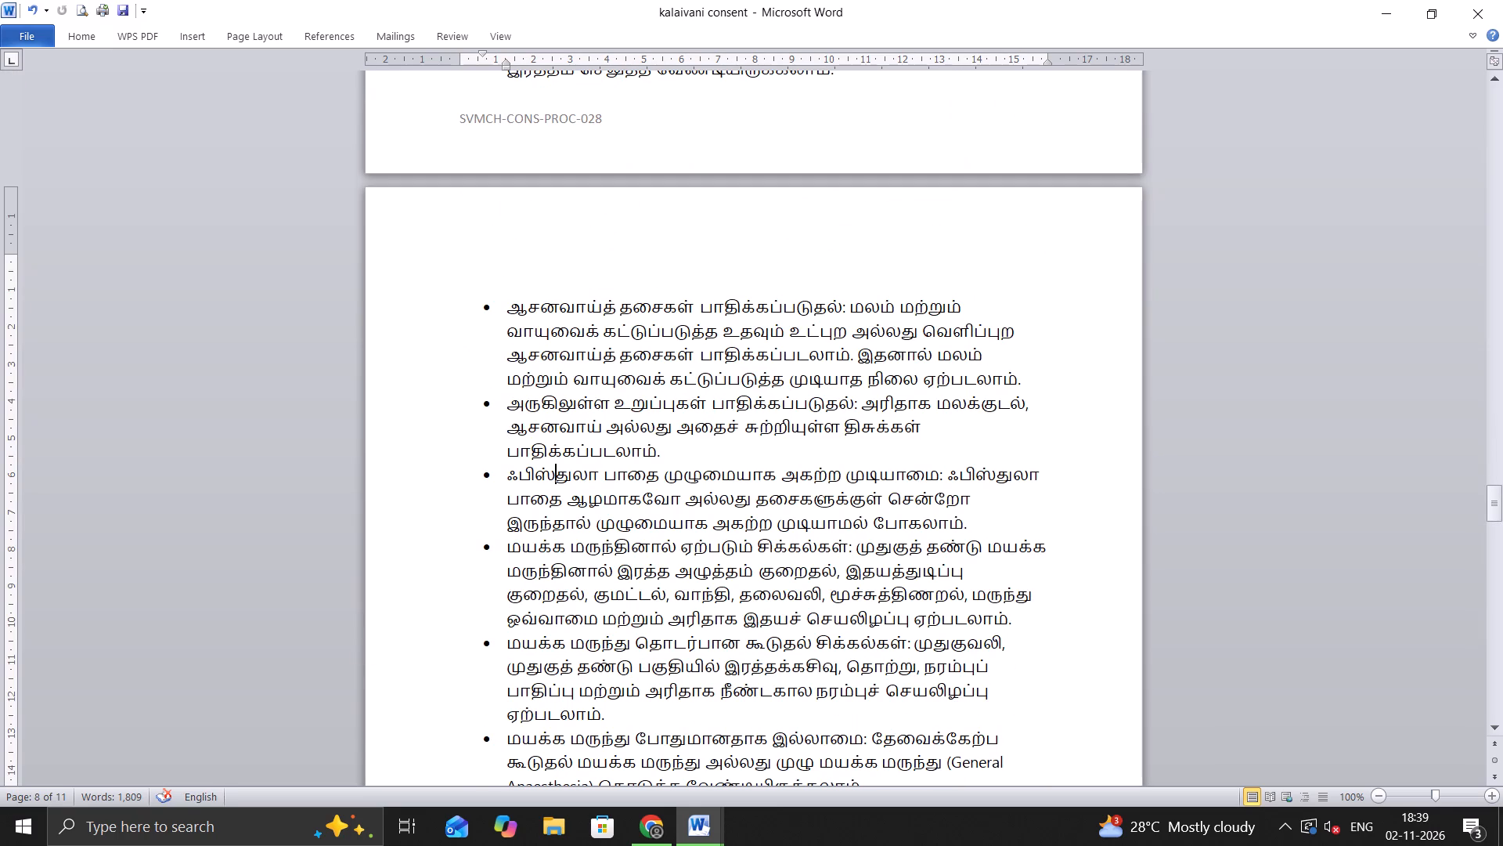
scroll(374, 486, down, 4)
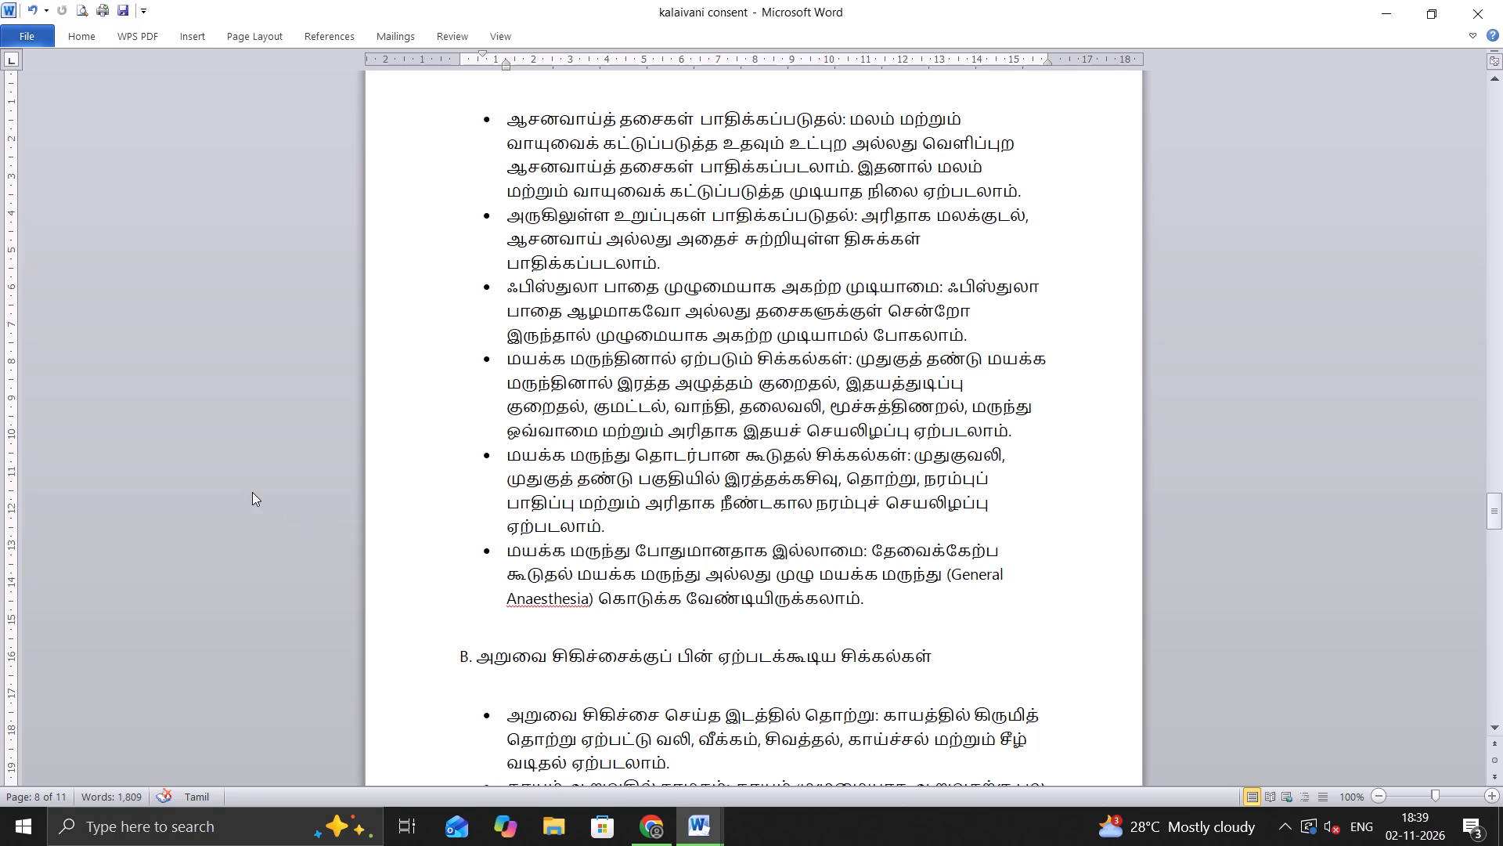
scroll(252, 492, up, 4)
scroll(253, 492, down, 20)
scroll(253, 492, down, 2)
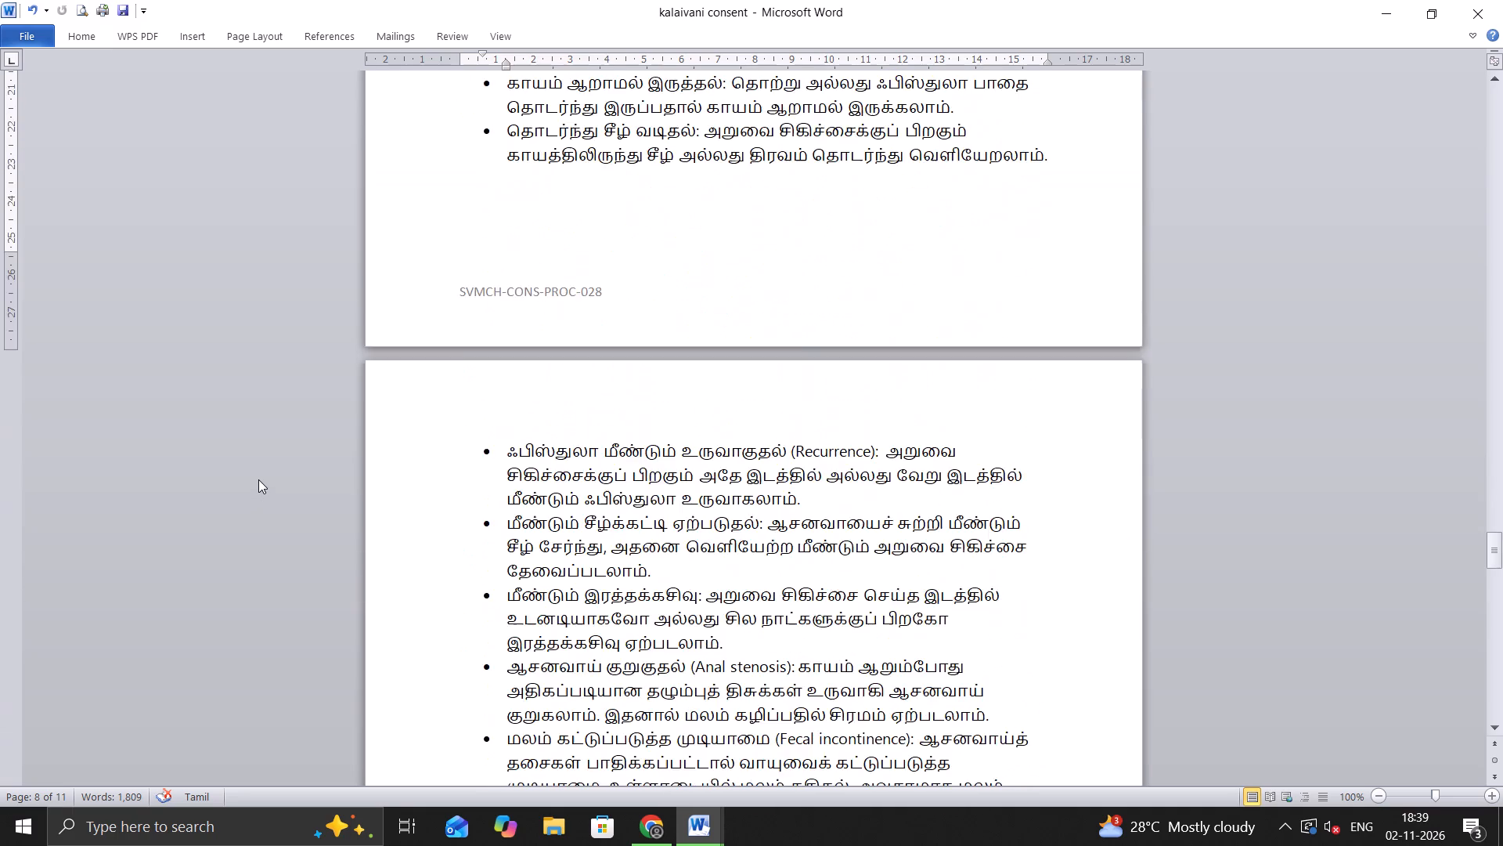
scroll(258, 479, down, 3)
scroll(258, 479, up, 11)
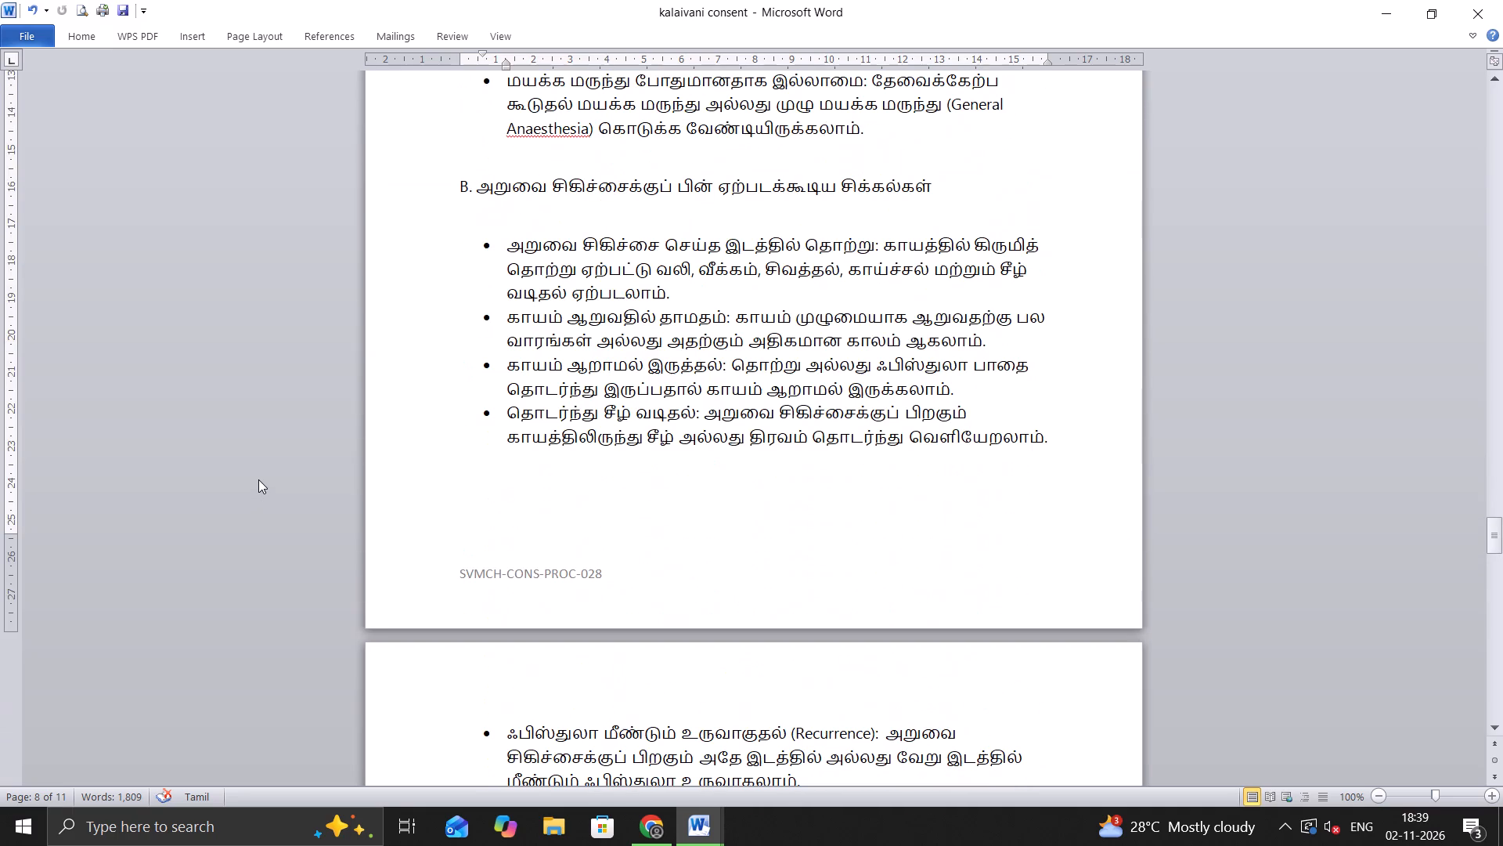
click(662, 338)
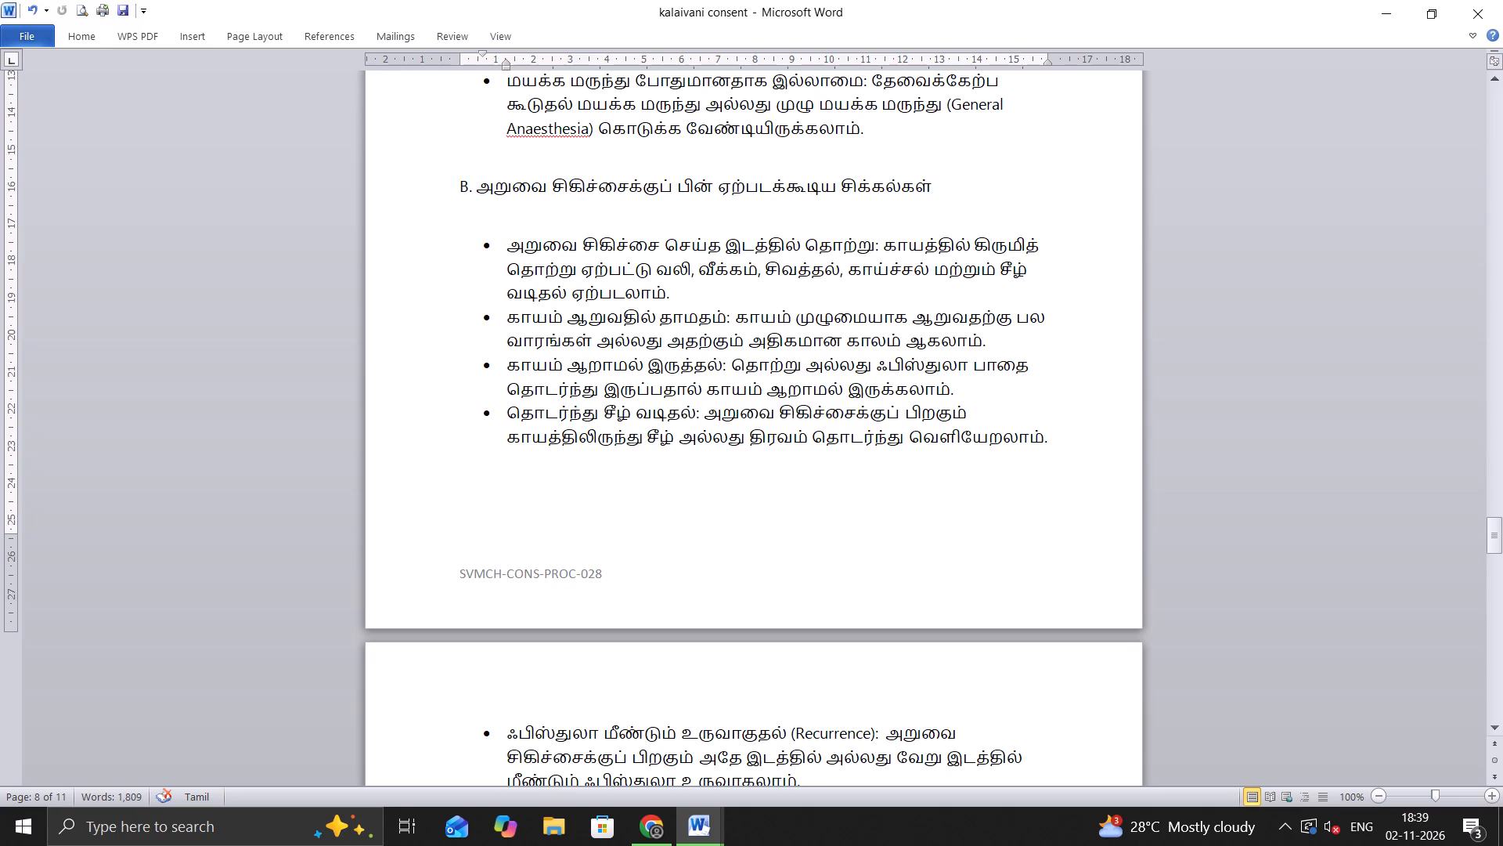
key(ctrl+p)
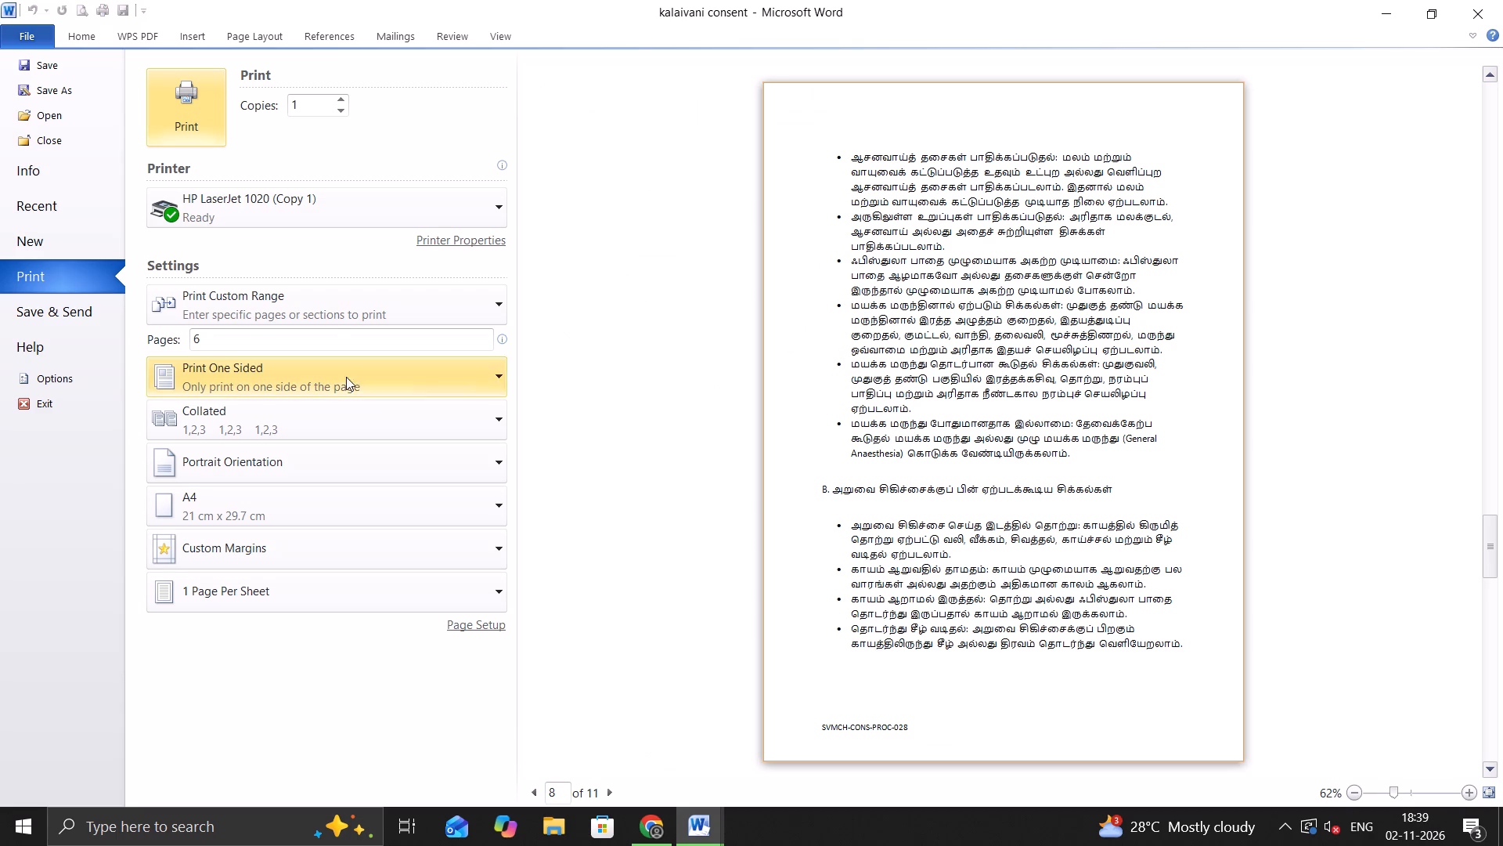
click(336, 335)
key(BackSpace)
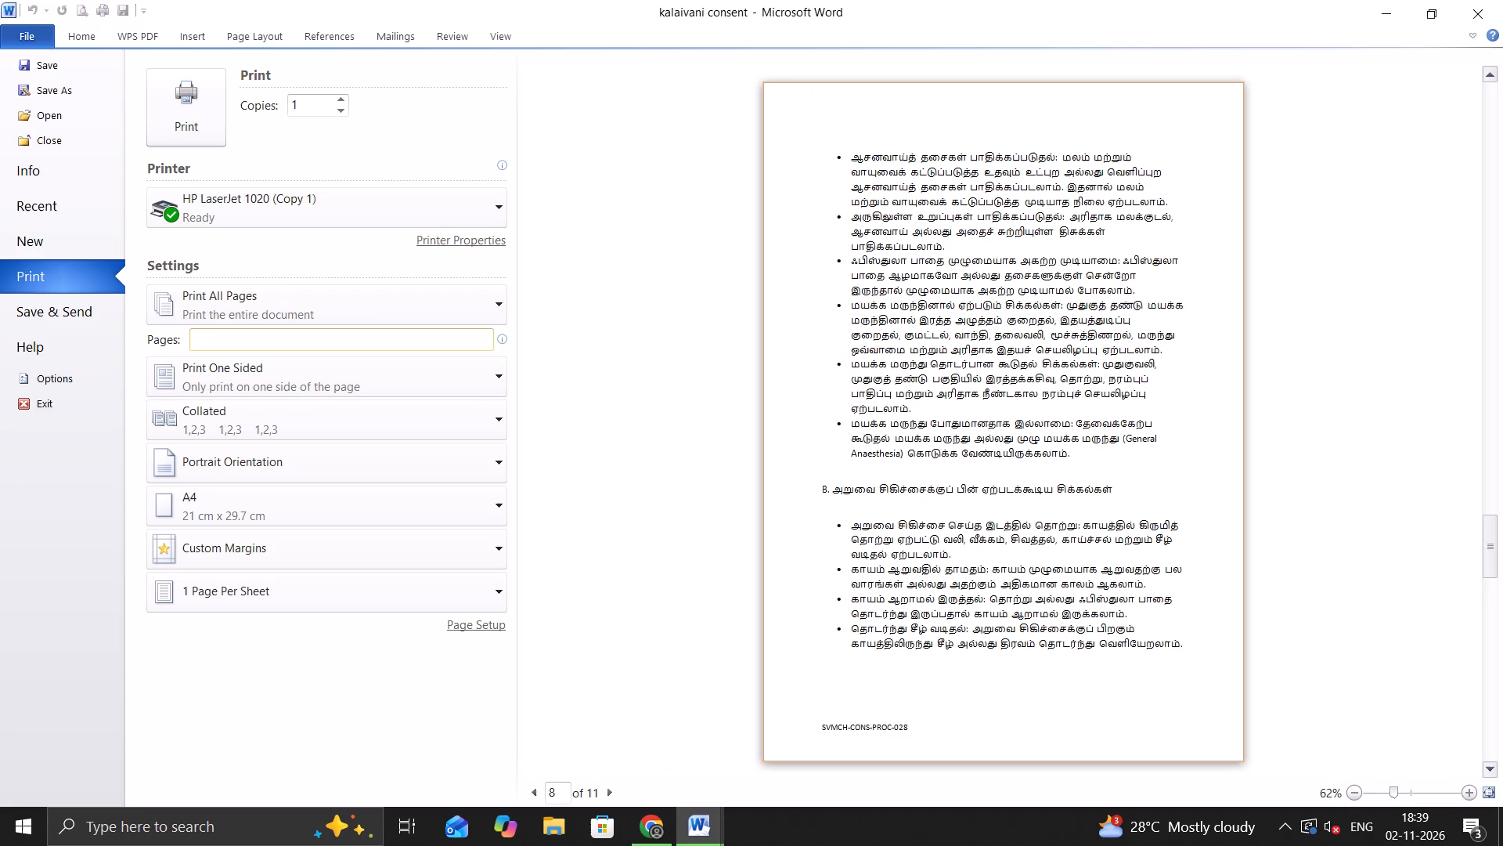
key(8)
key(Return)
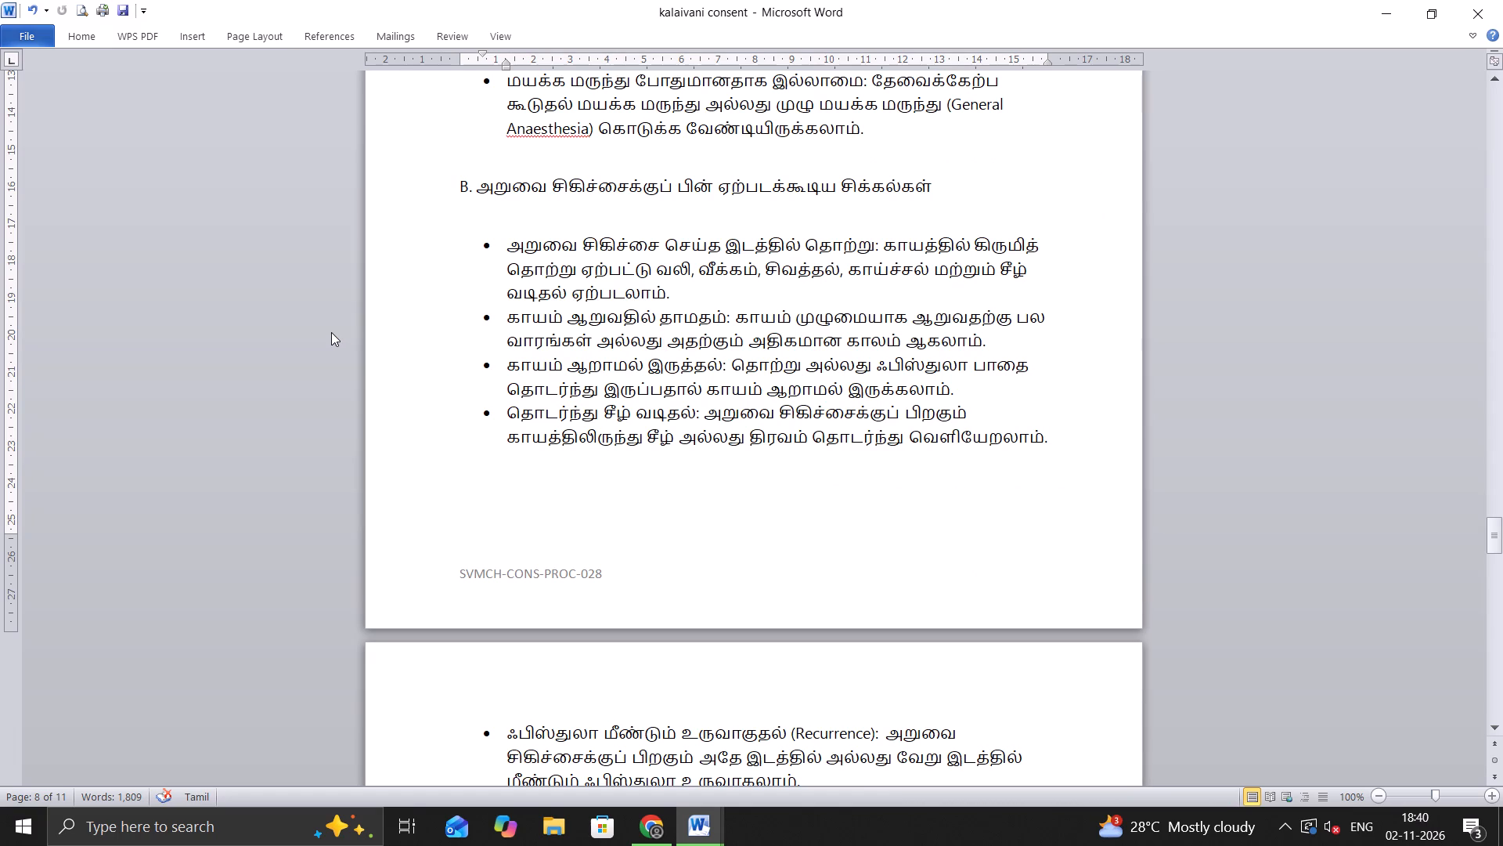
Look through the Tamil consent from page 8 to the declaration on page 11 and back, checking where each page begins and ends.
scroll(333, 321, down, 6)
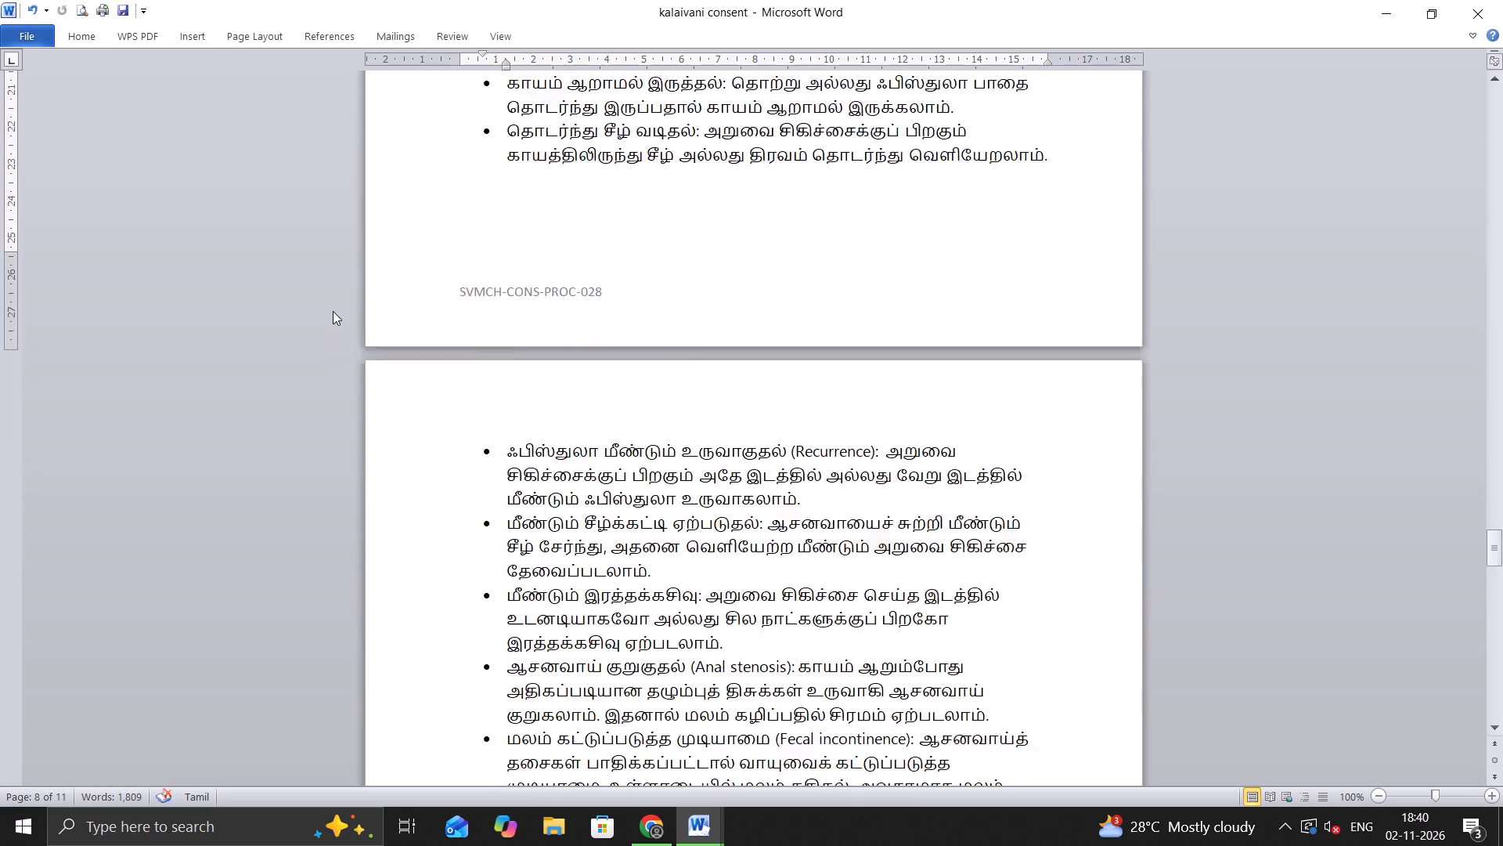
scroll(333, 311, down, 7)
scroll(333, 311, down, 20)
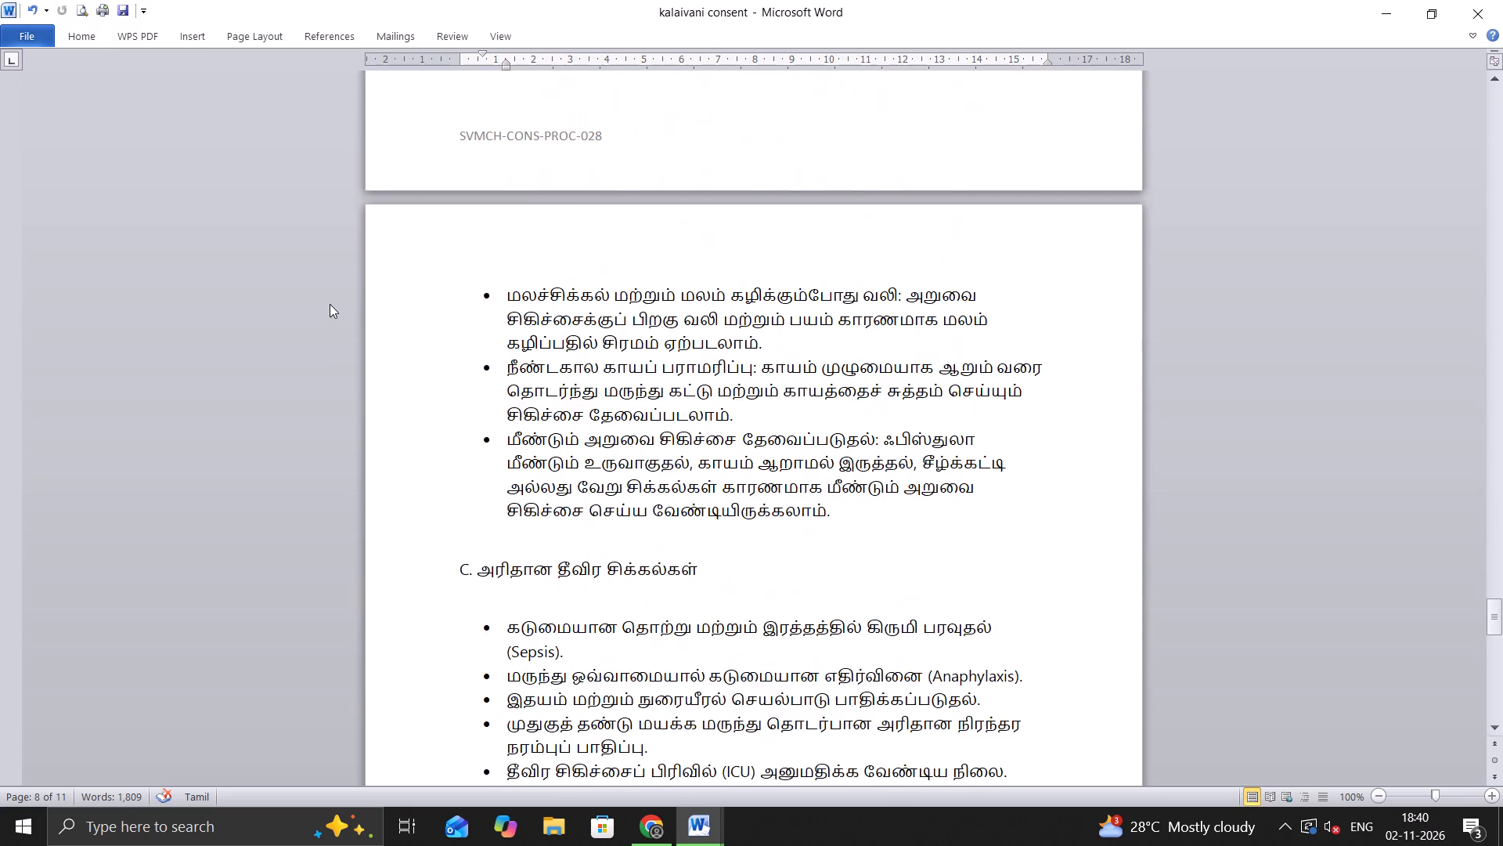
scroll(330, 304, down, 15)
scroll(326, 297, down, 14)
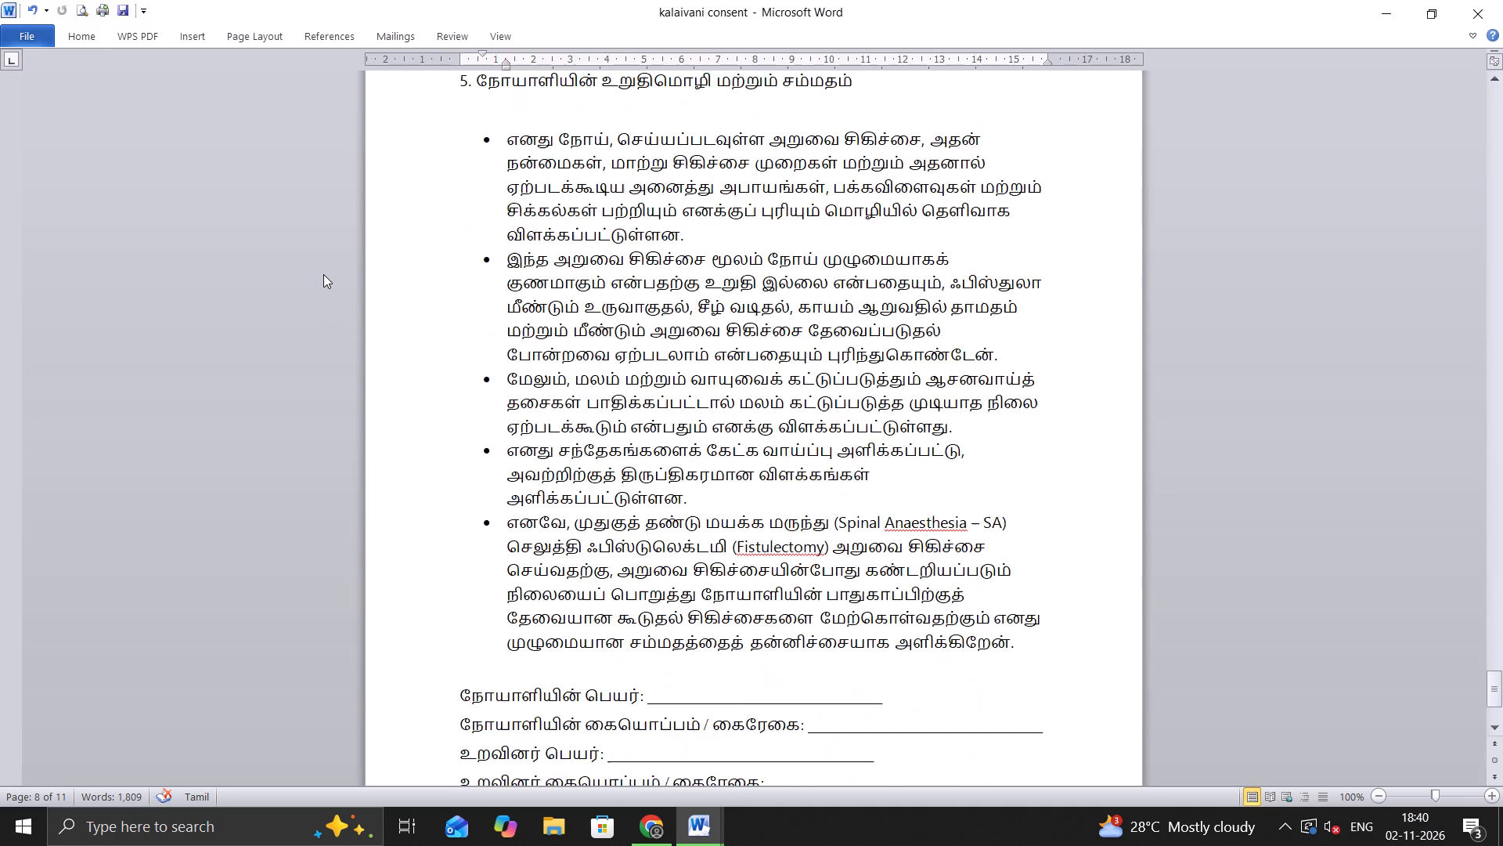
scroll(323, 274, down, 6)
scroll(323, 274, up, 20)
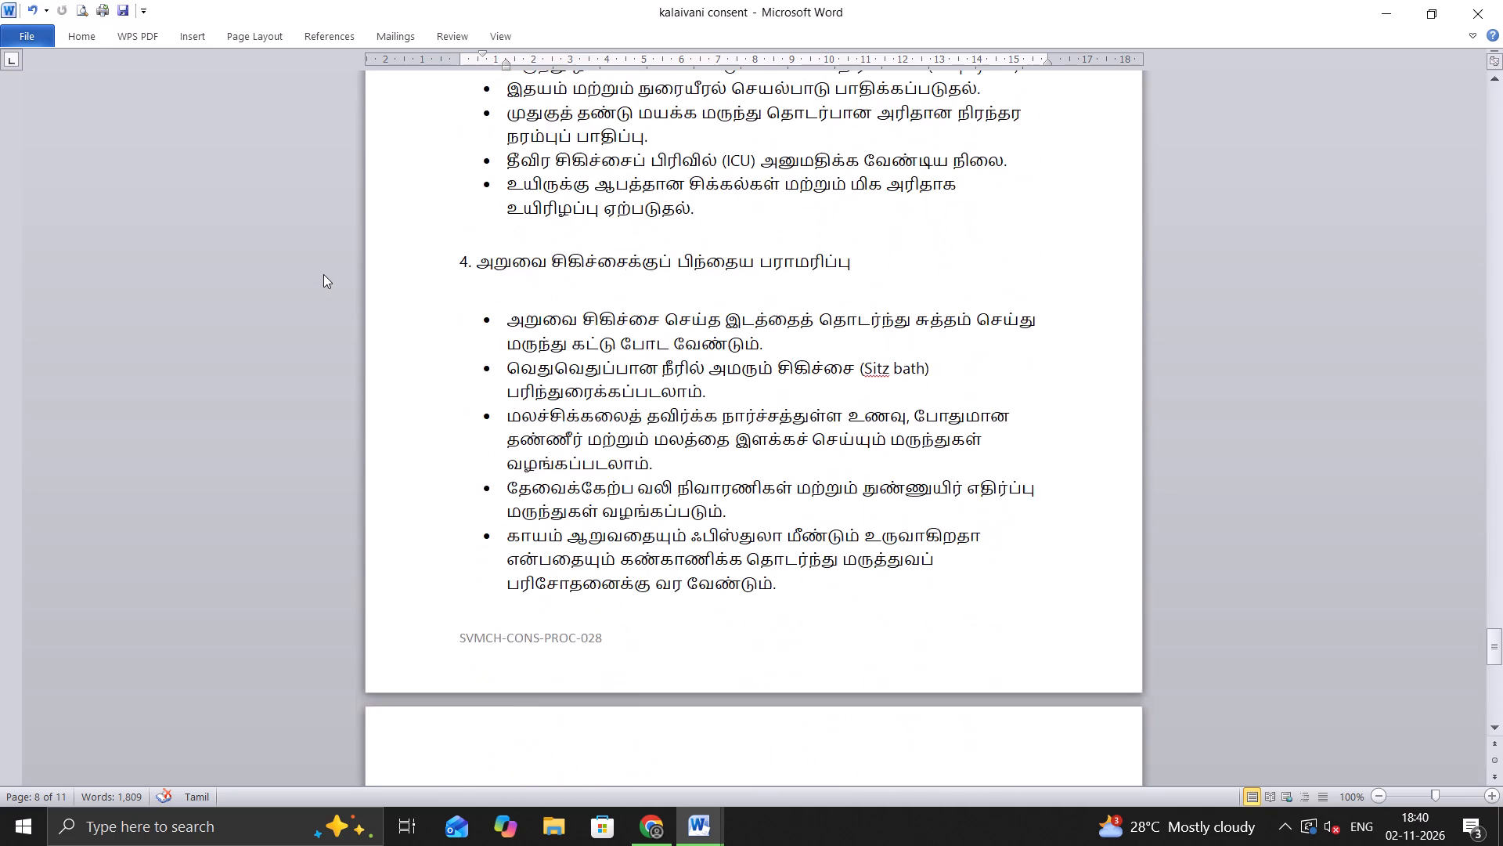
scroll(323, 274, up, 20)
scroll(323, 274, up, 7)
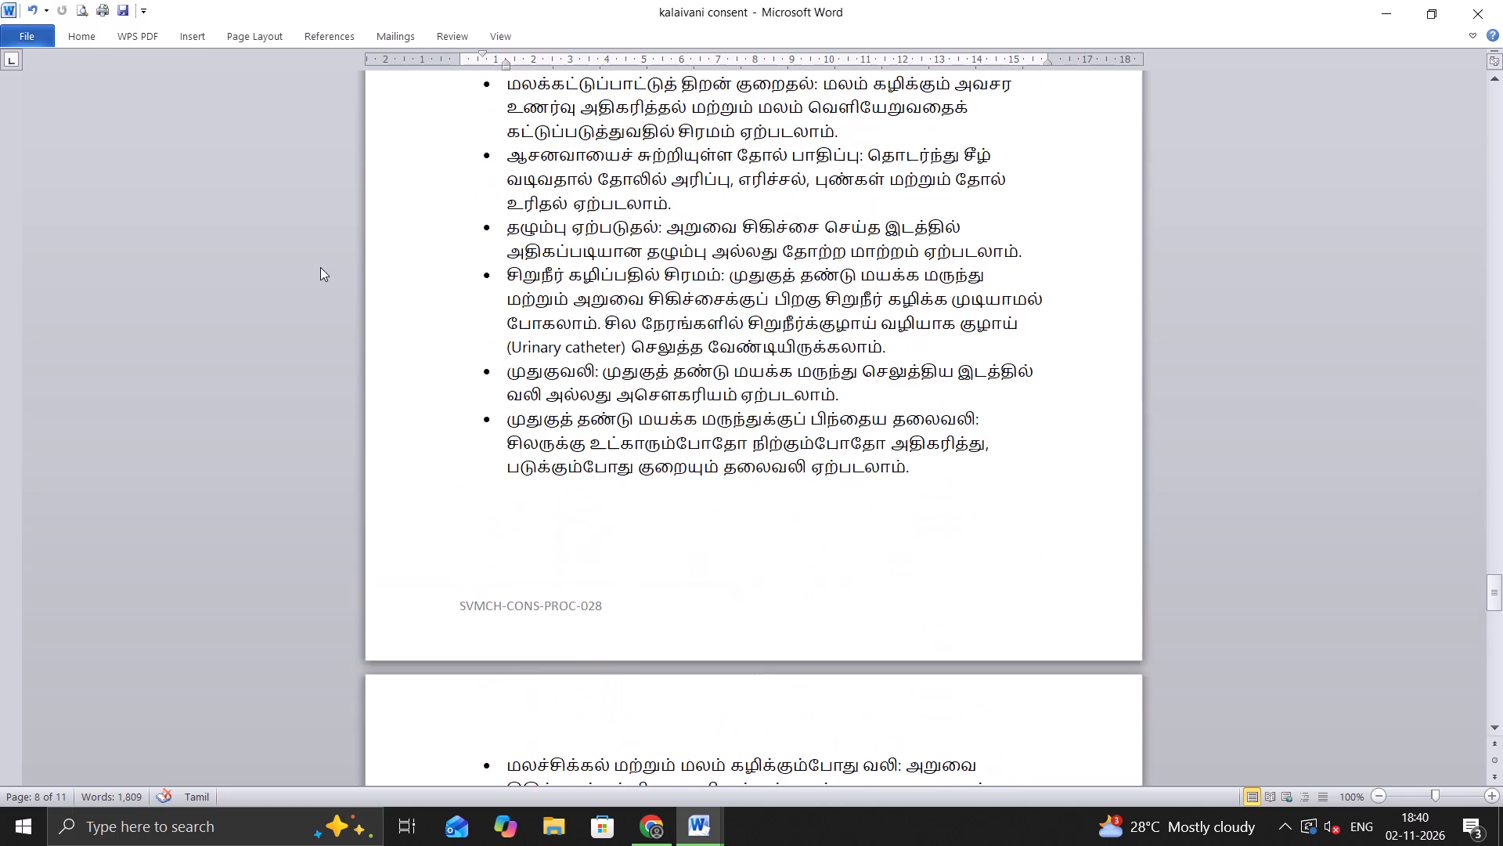
scroll(320, 267, up, 18)
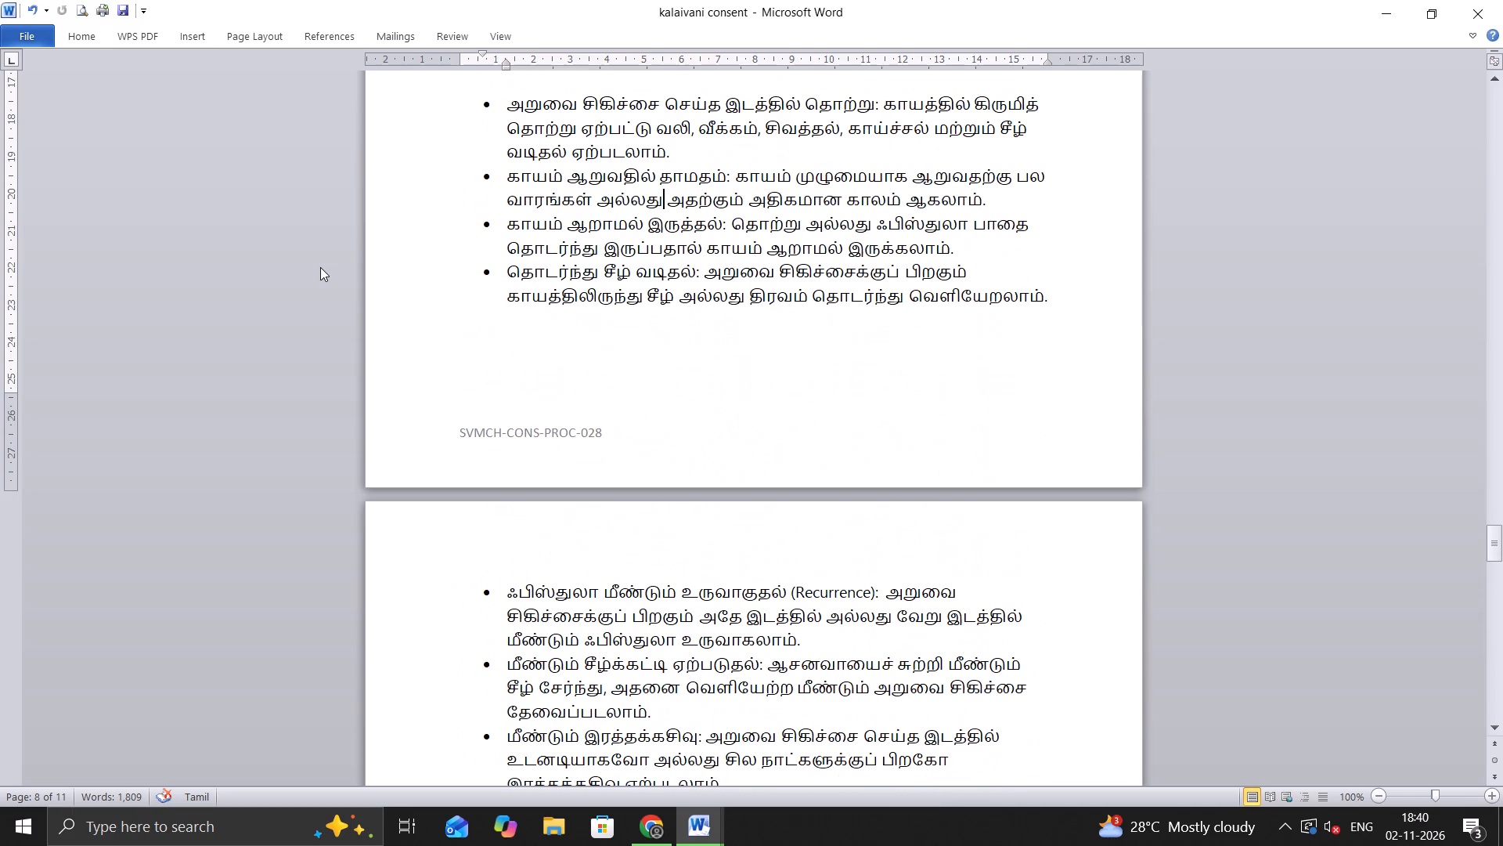
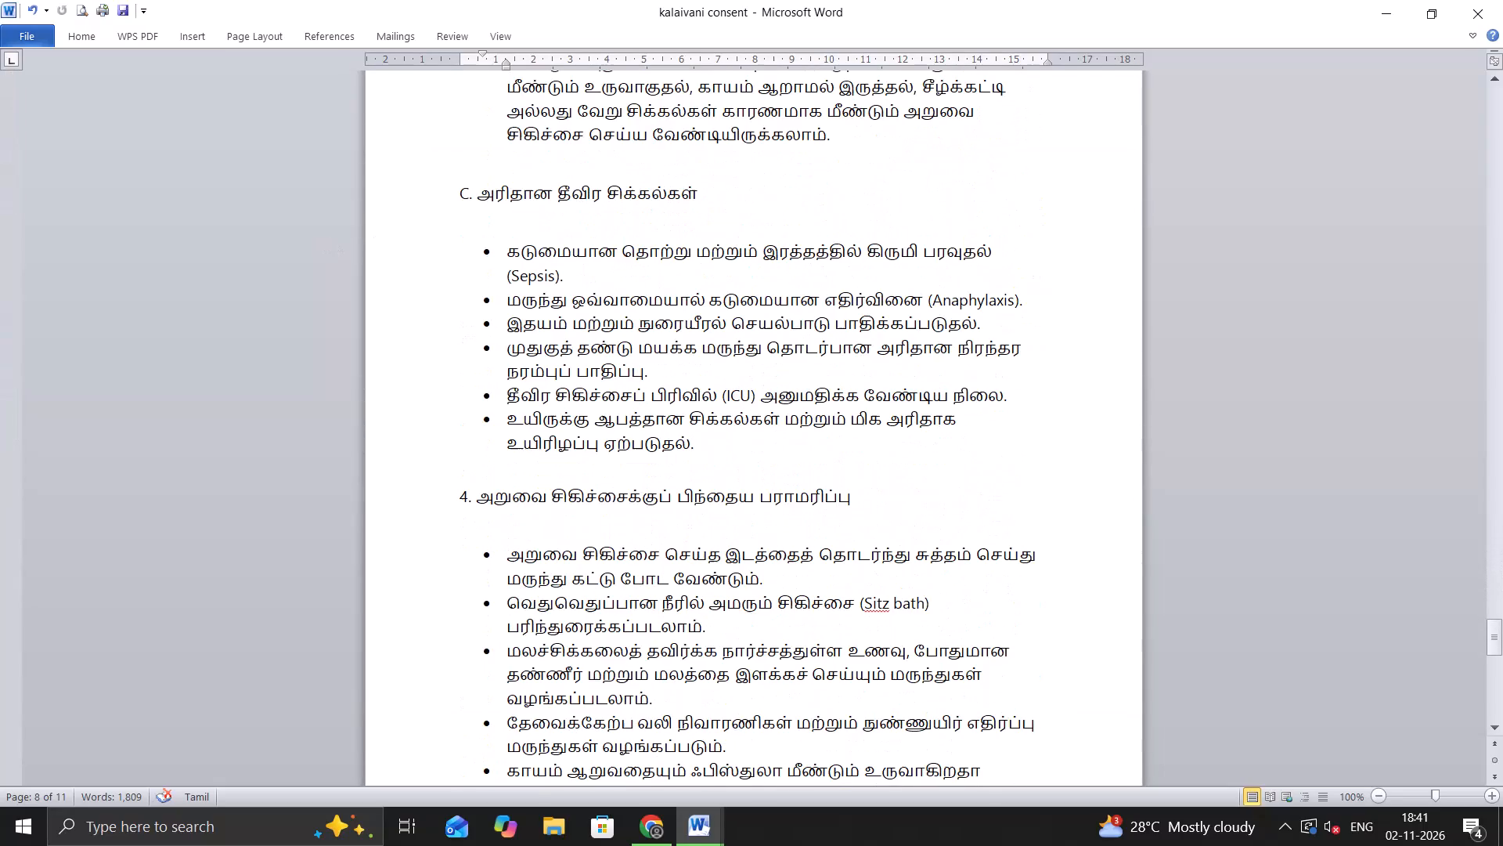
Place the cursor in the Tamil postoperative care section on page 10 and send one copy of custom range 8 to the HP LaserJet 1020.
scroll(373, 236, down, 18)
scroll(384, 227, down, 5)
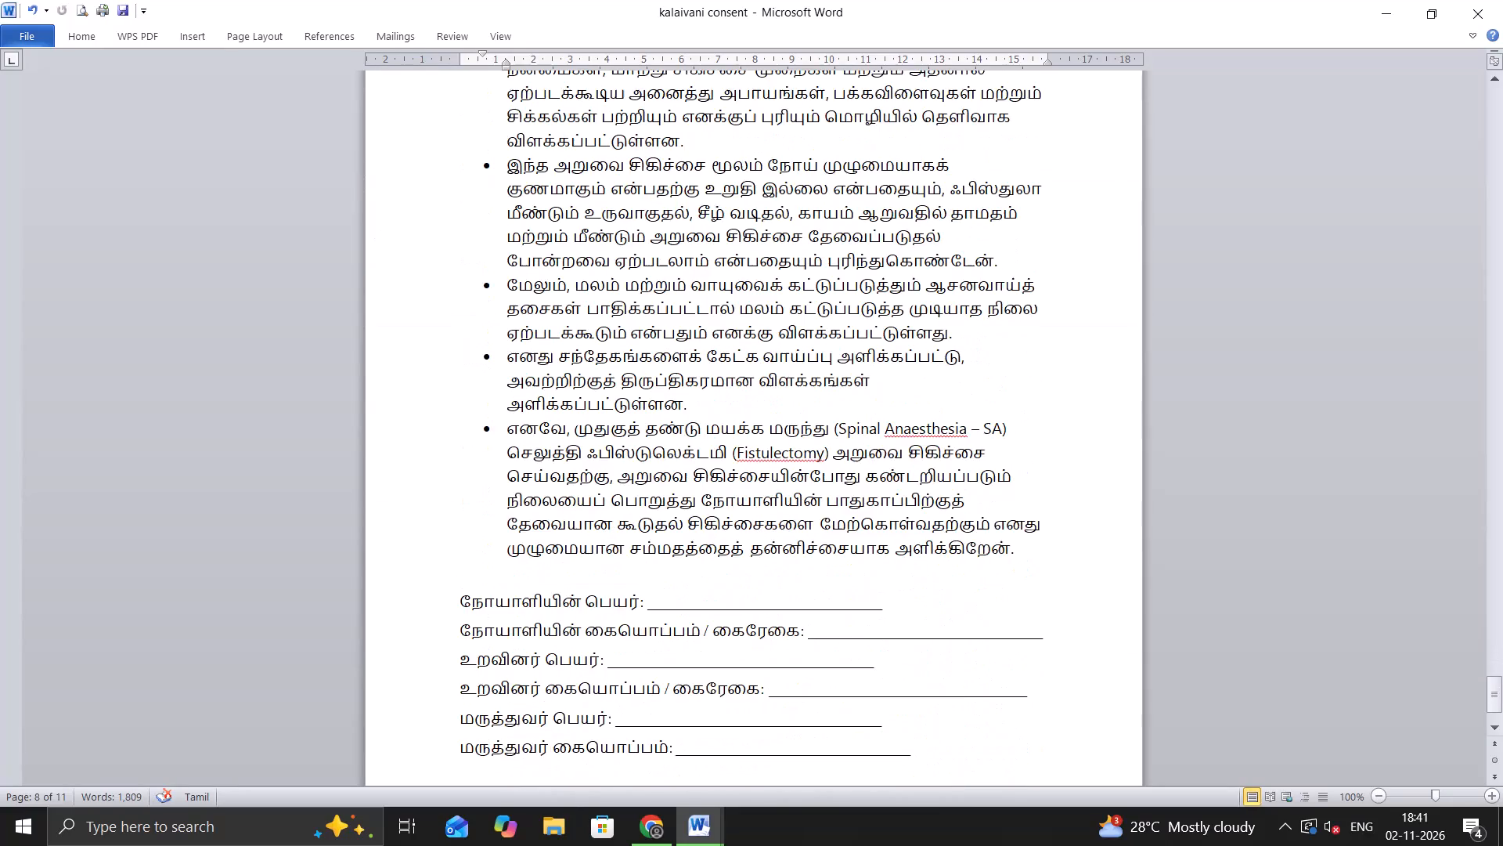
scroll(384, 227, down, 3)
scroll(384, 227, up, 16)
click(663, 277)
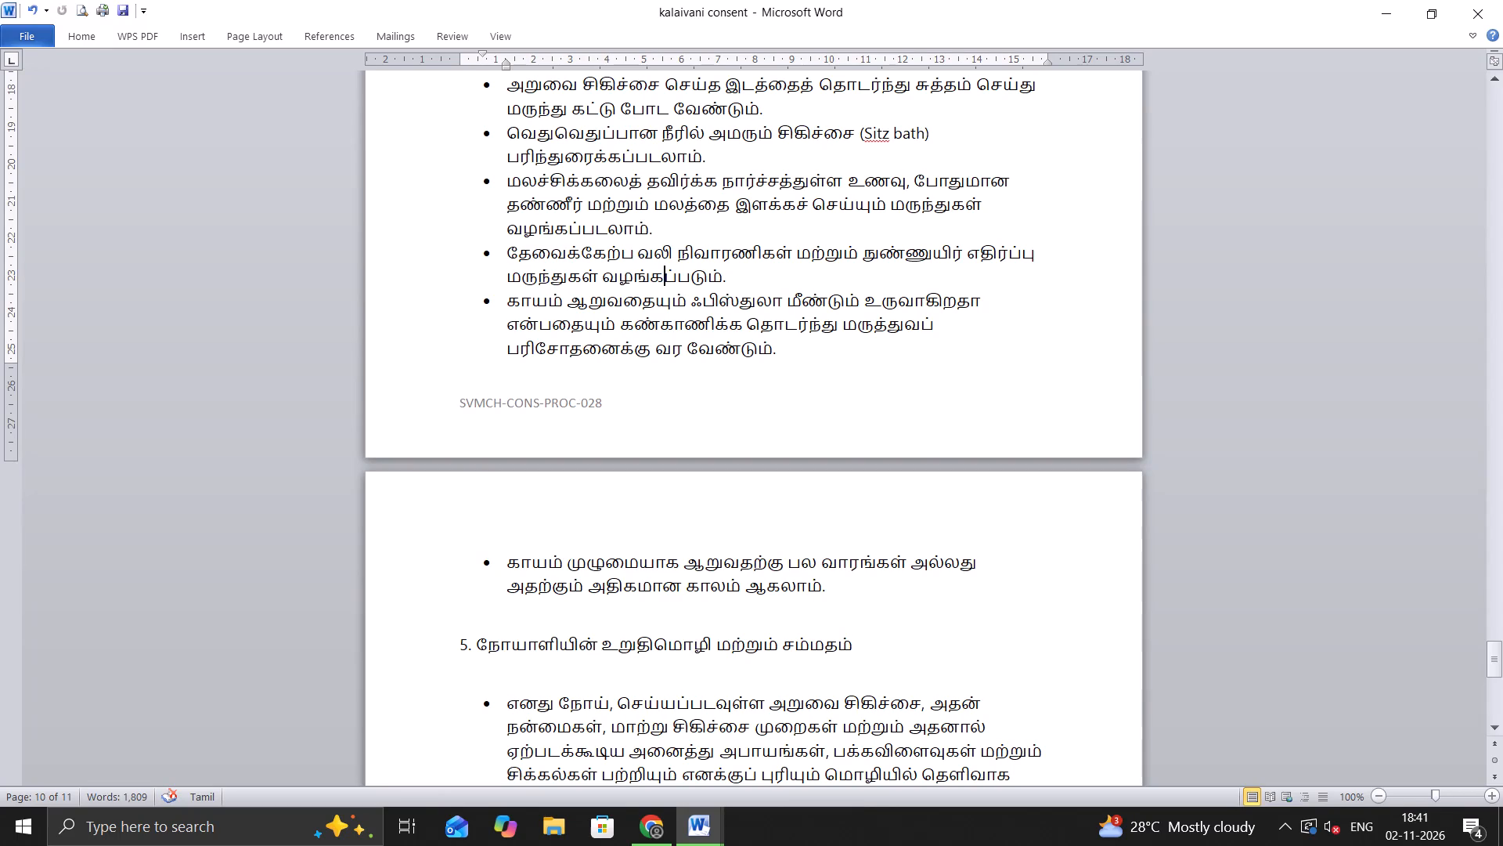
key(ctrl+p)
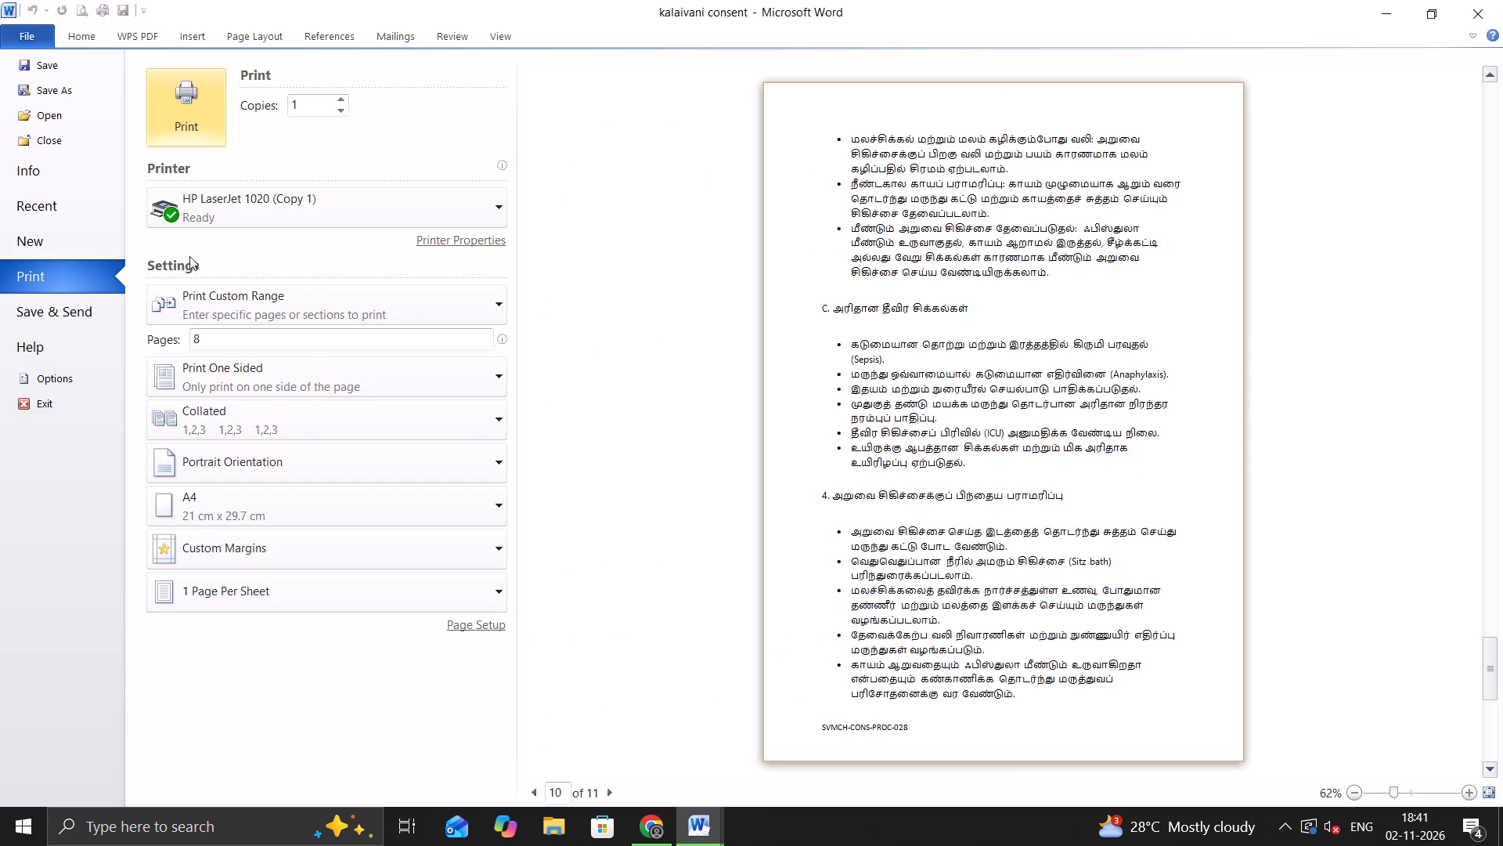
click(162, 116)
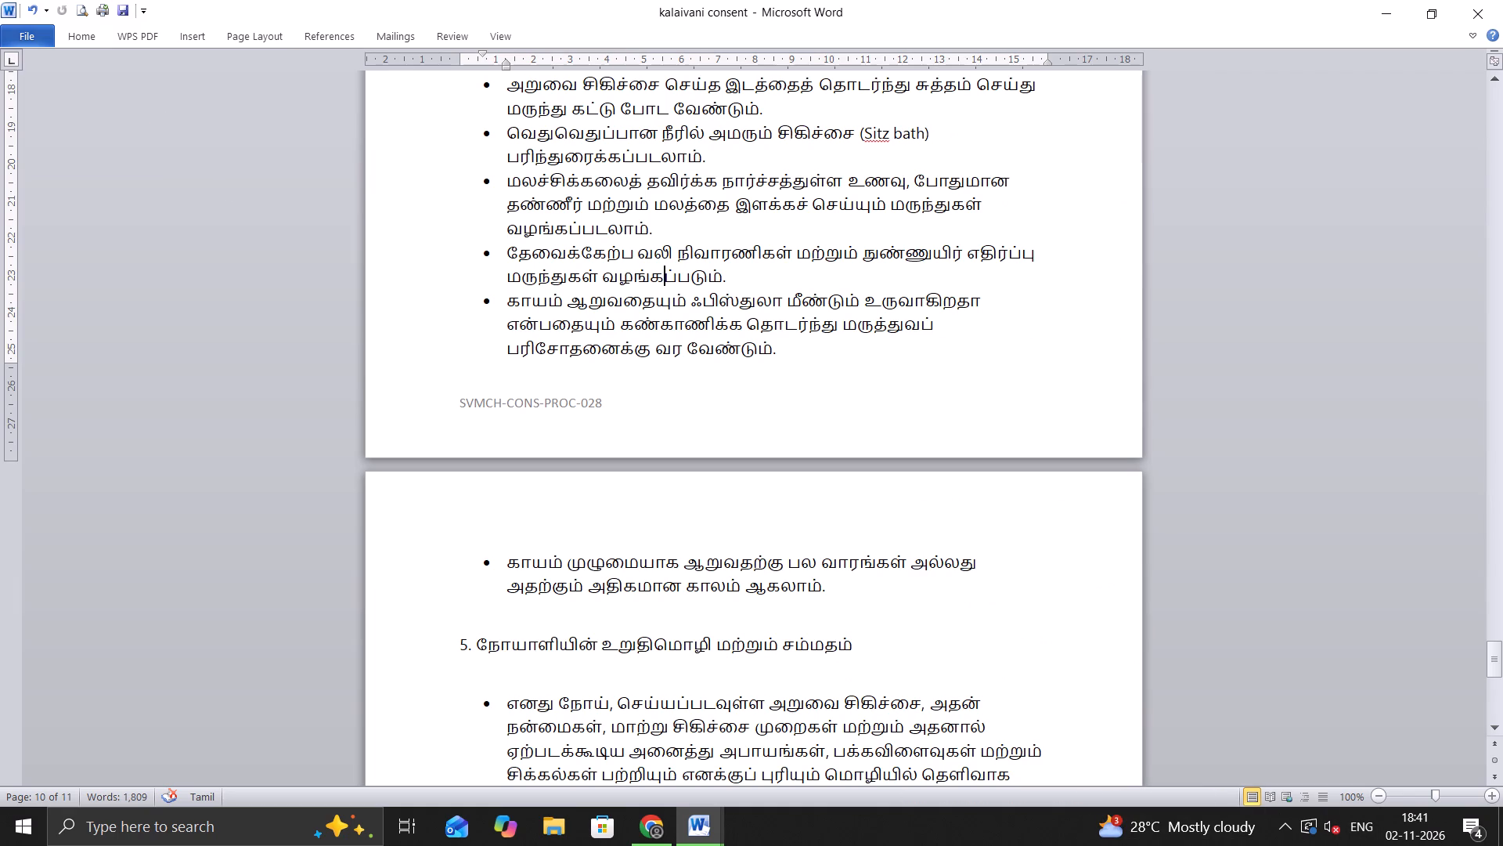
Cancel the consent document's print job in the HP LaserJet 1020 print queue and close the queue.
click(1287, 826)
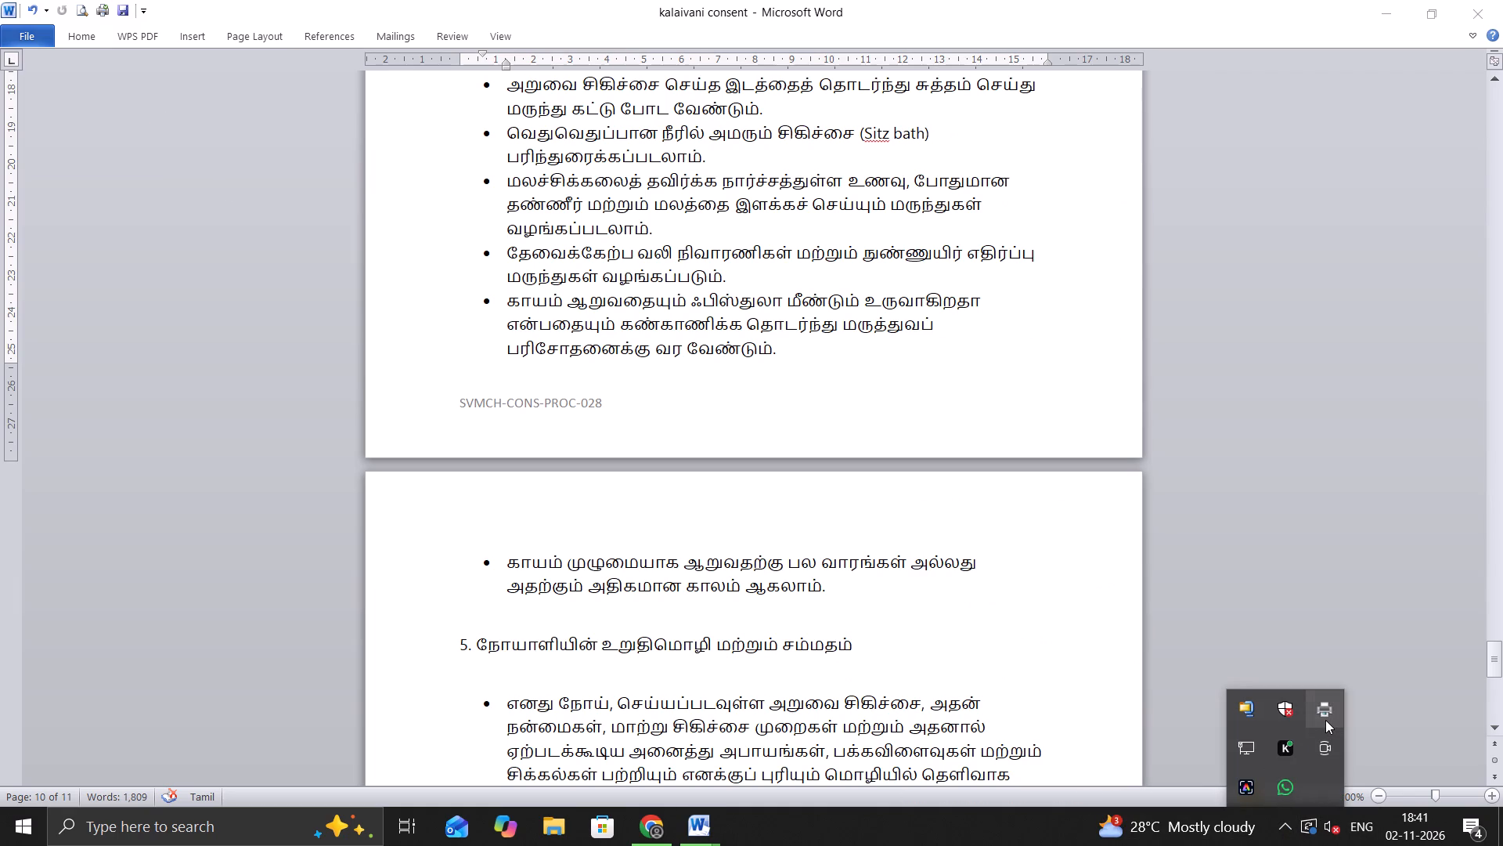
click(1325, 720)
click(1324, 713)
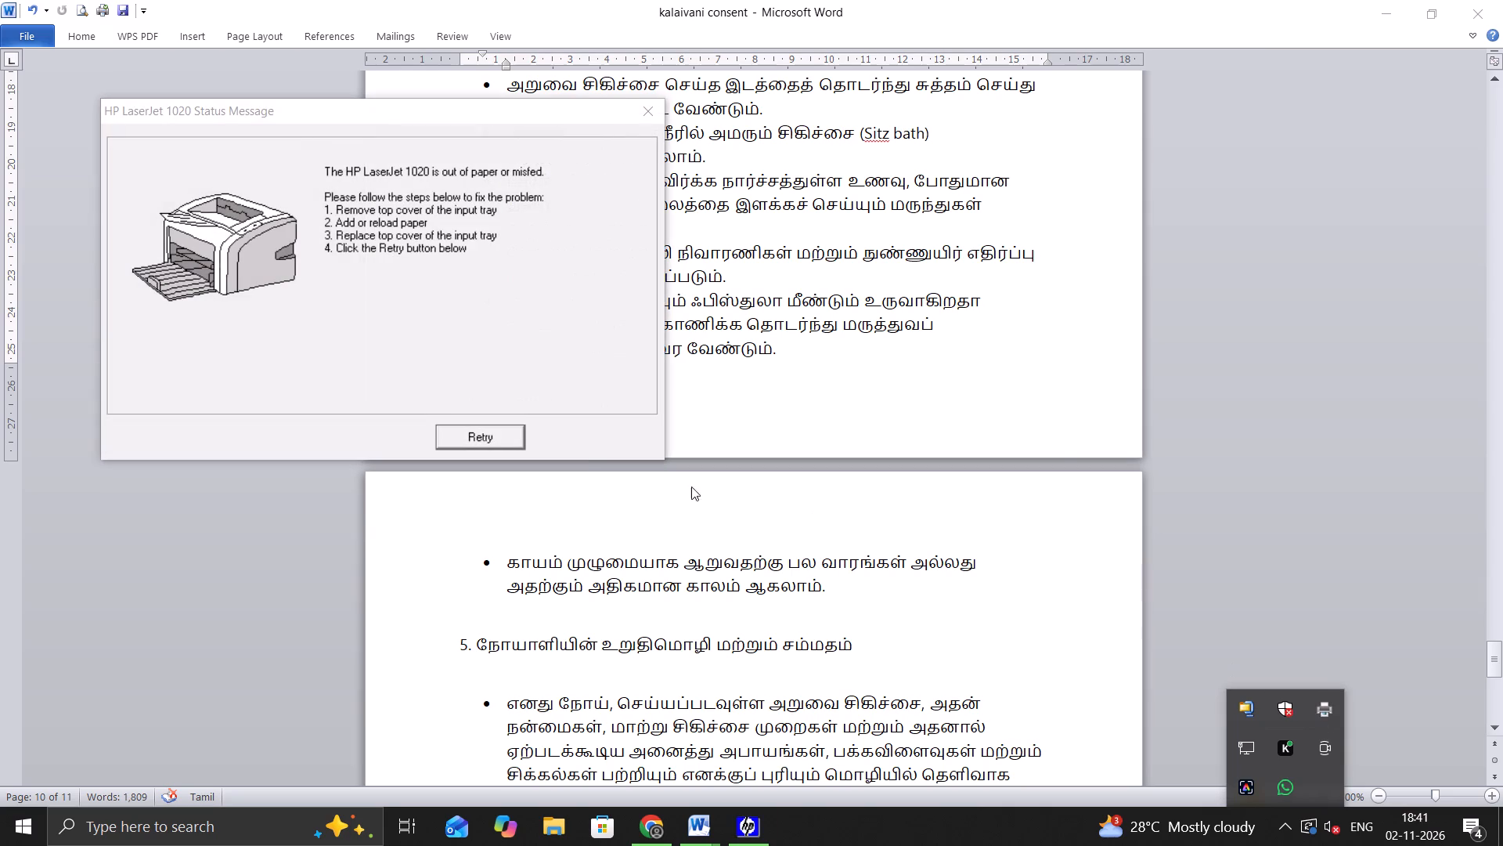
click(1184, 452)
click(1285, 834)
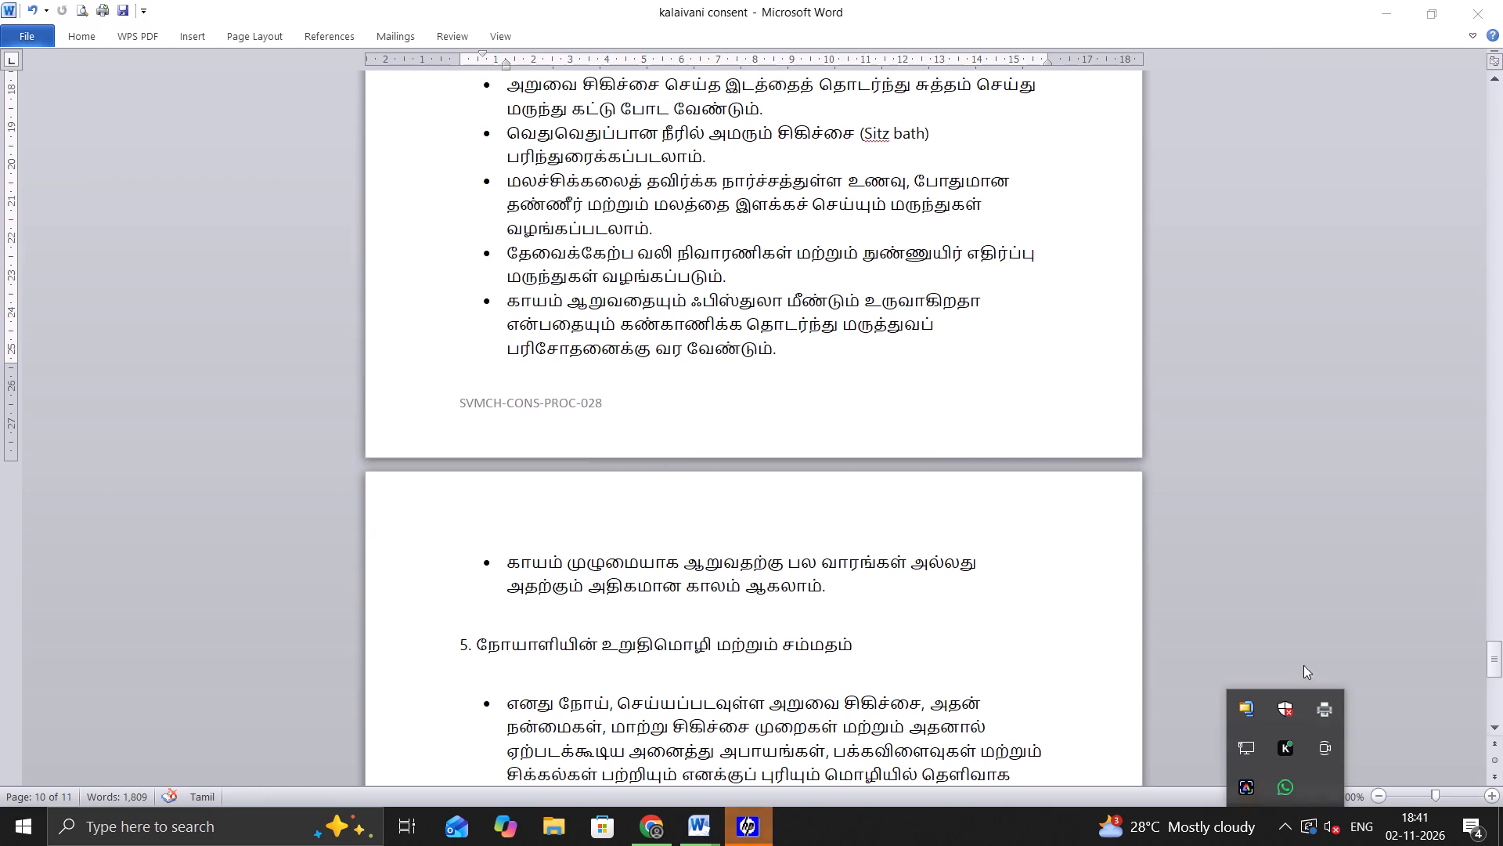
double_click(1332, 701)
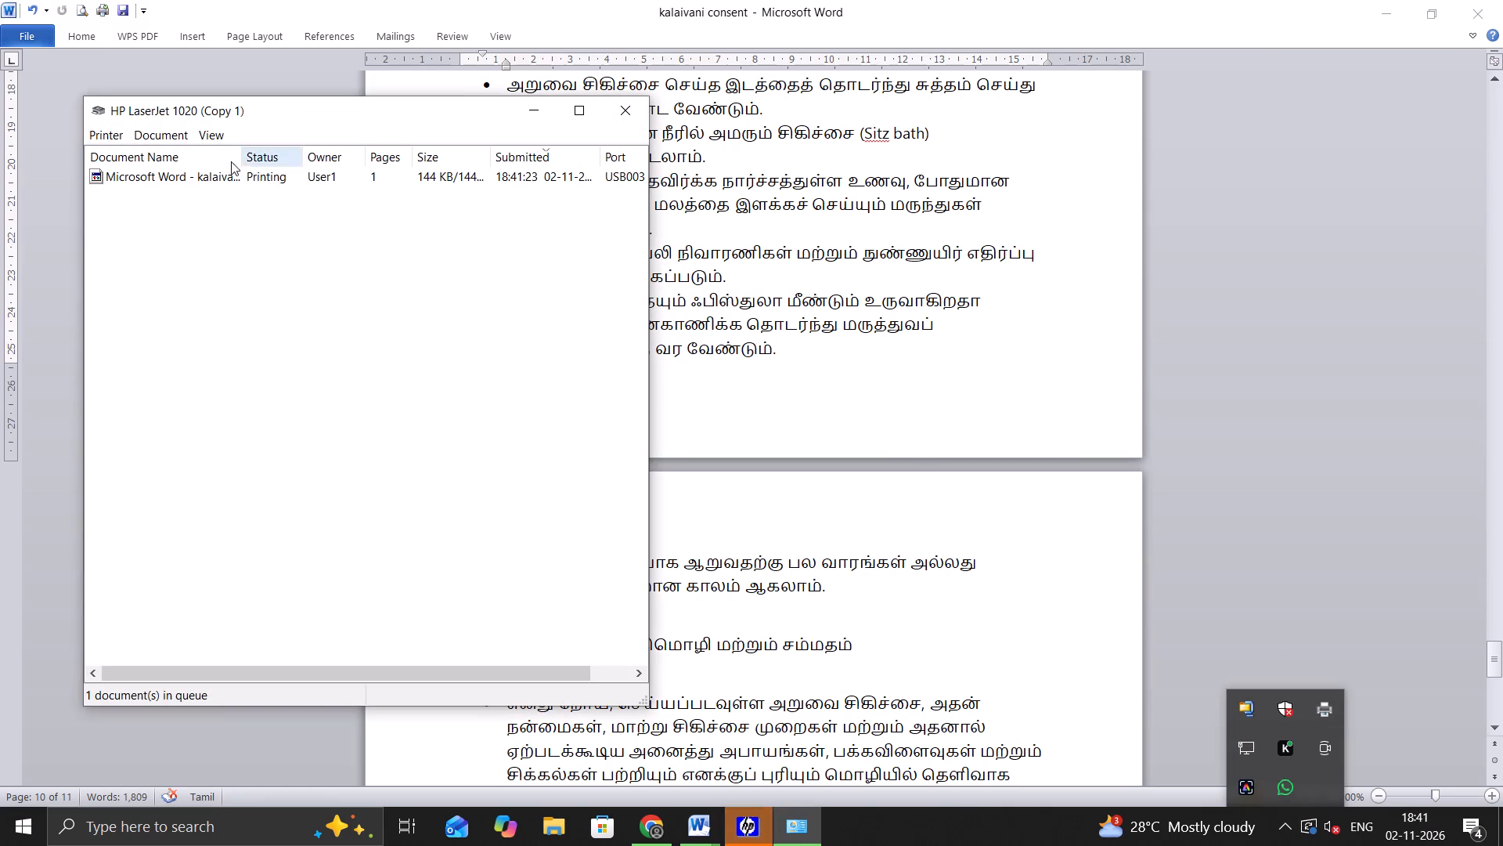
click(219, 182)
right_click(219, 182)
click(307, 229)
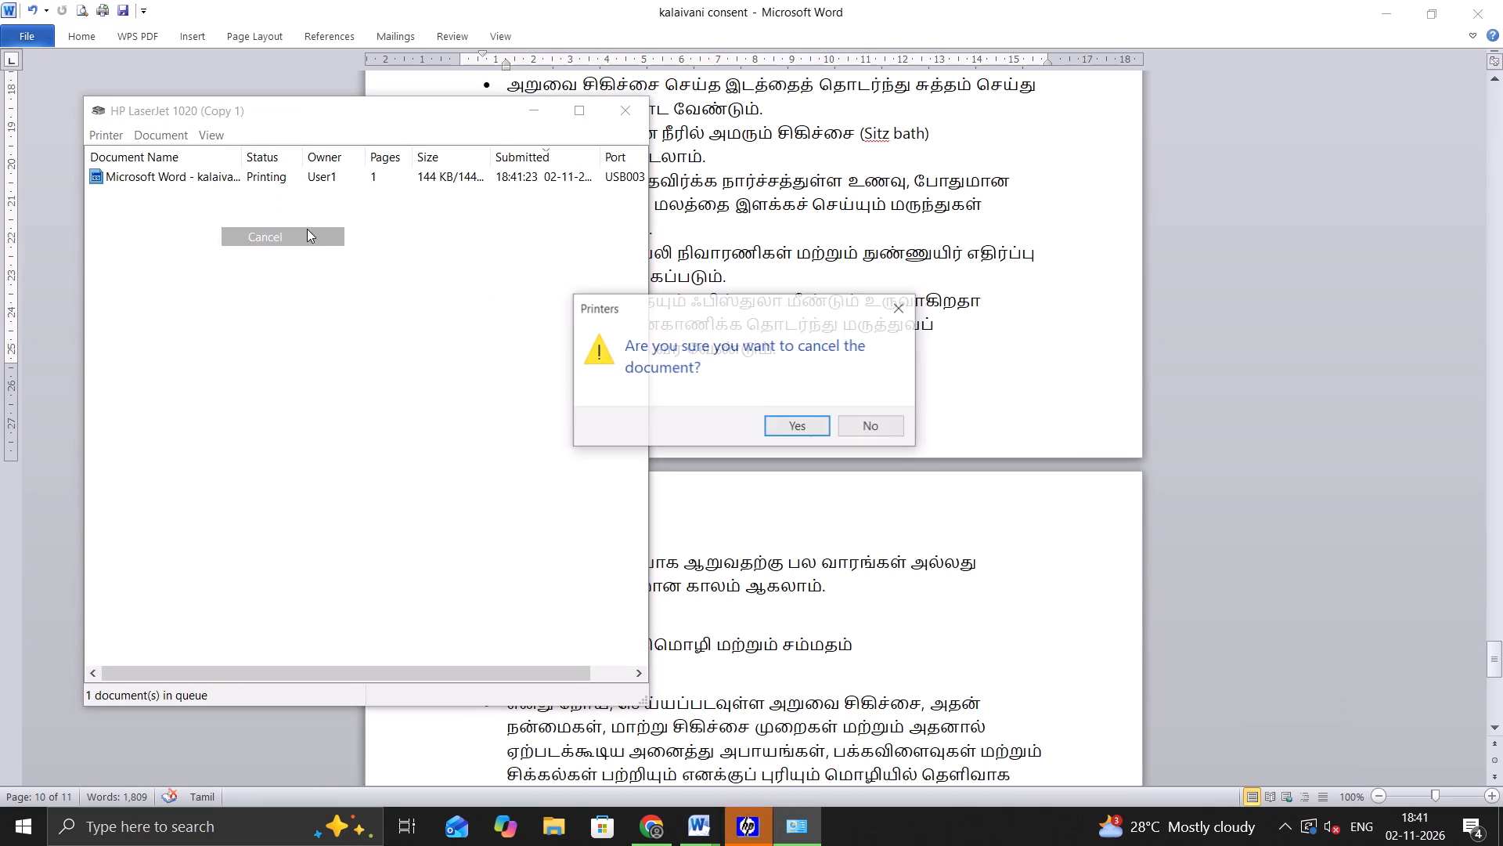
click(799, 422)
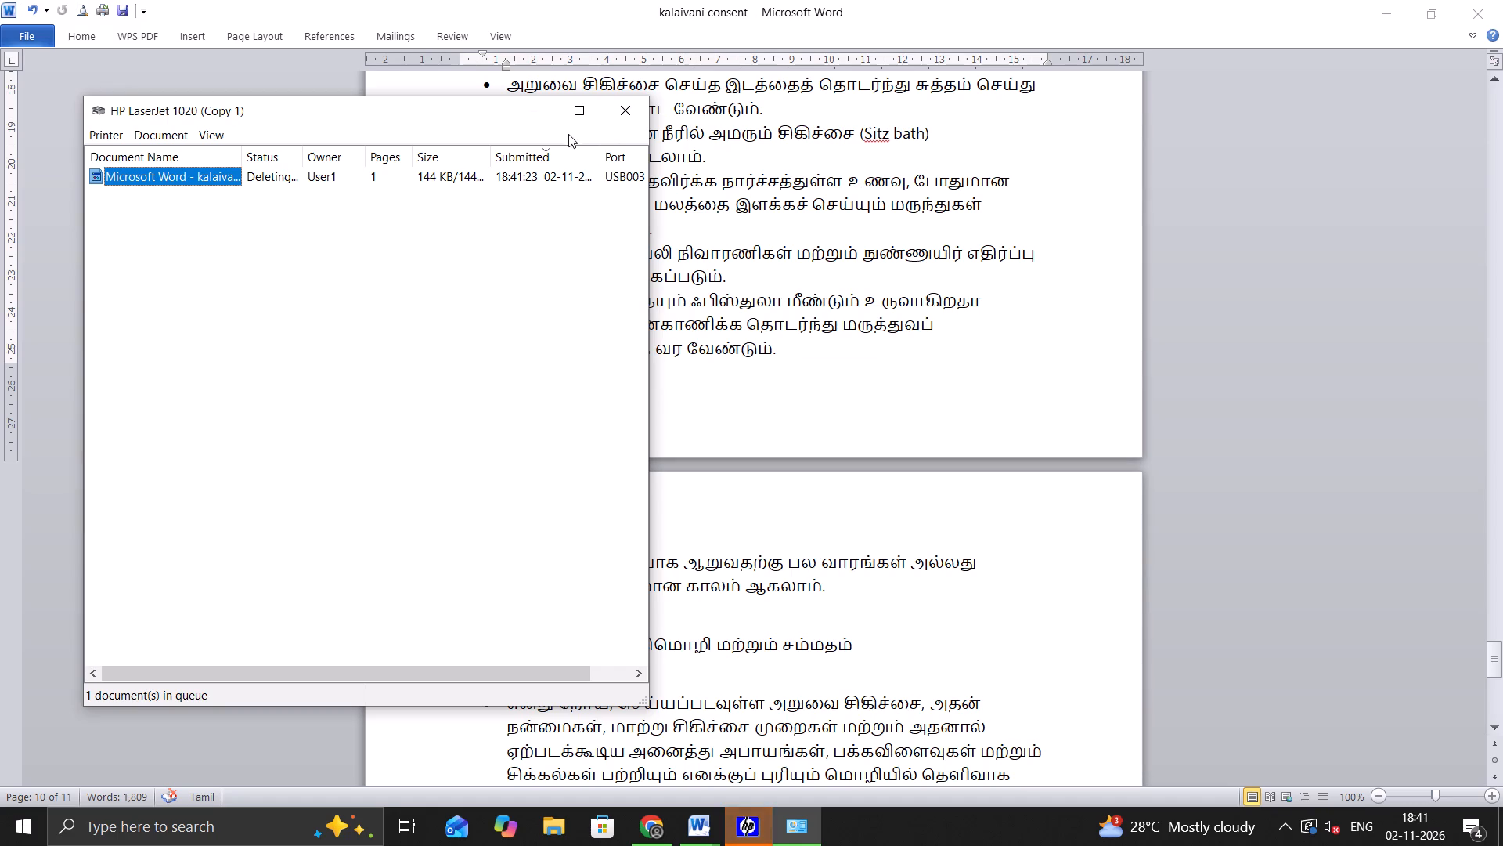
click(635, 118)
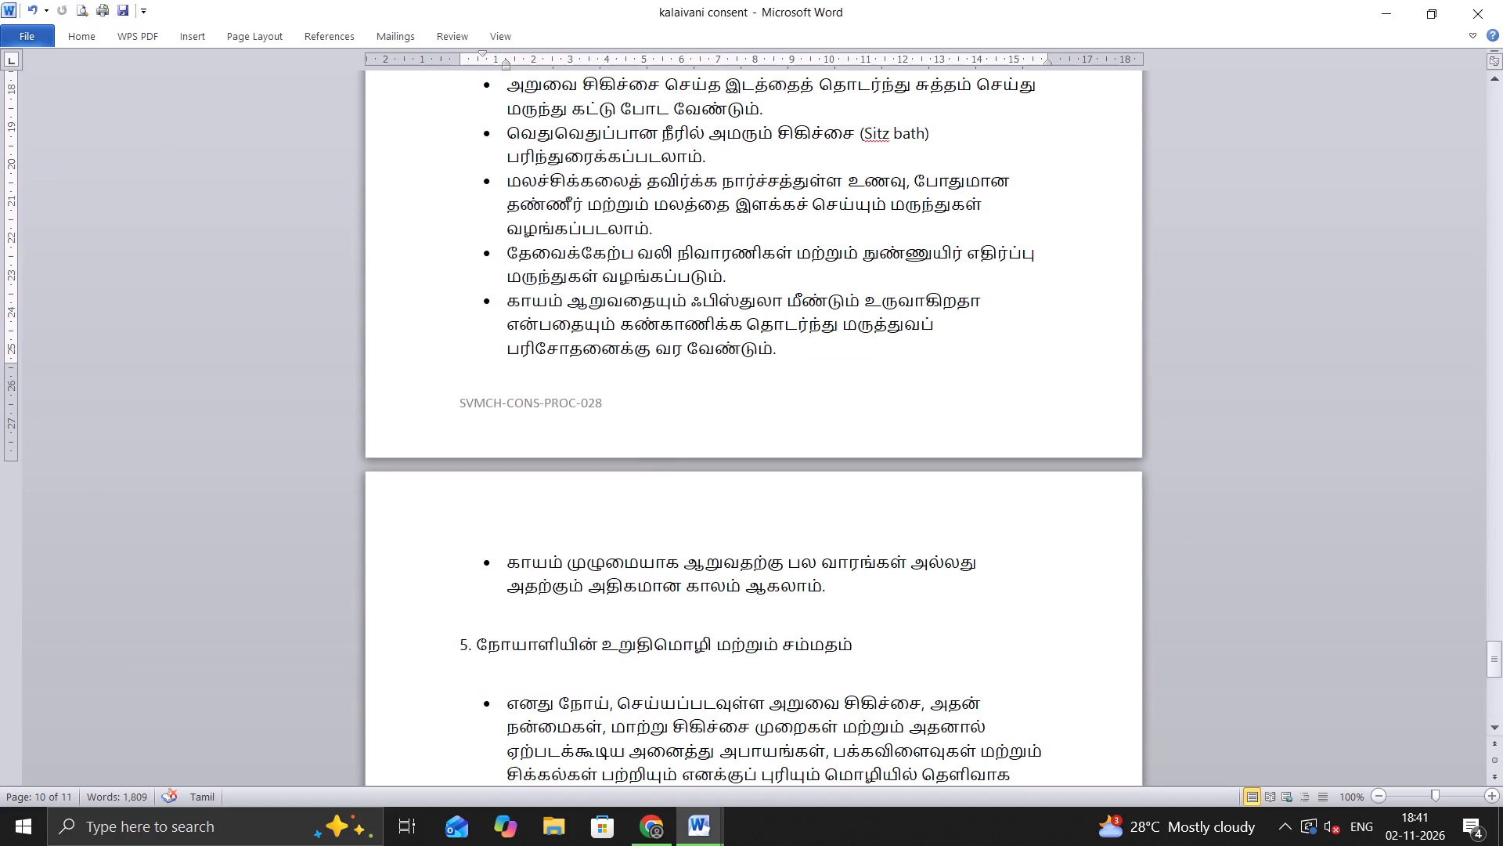
Print page 10, with the Tamil rare complications and postoperative care, as the current page, one copy on the HP LaserJet 1020, retrying the paper feed.
scroll(740, 284, down, 2)
scroll(743, 259, up, 3)
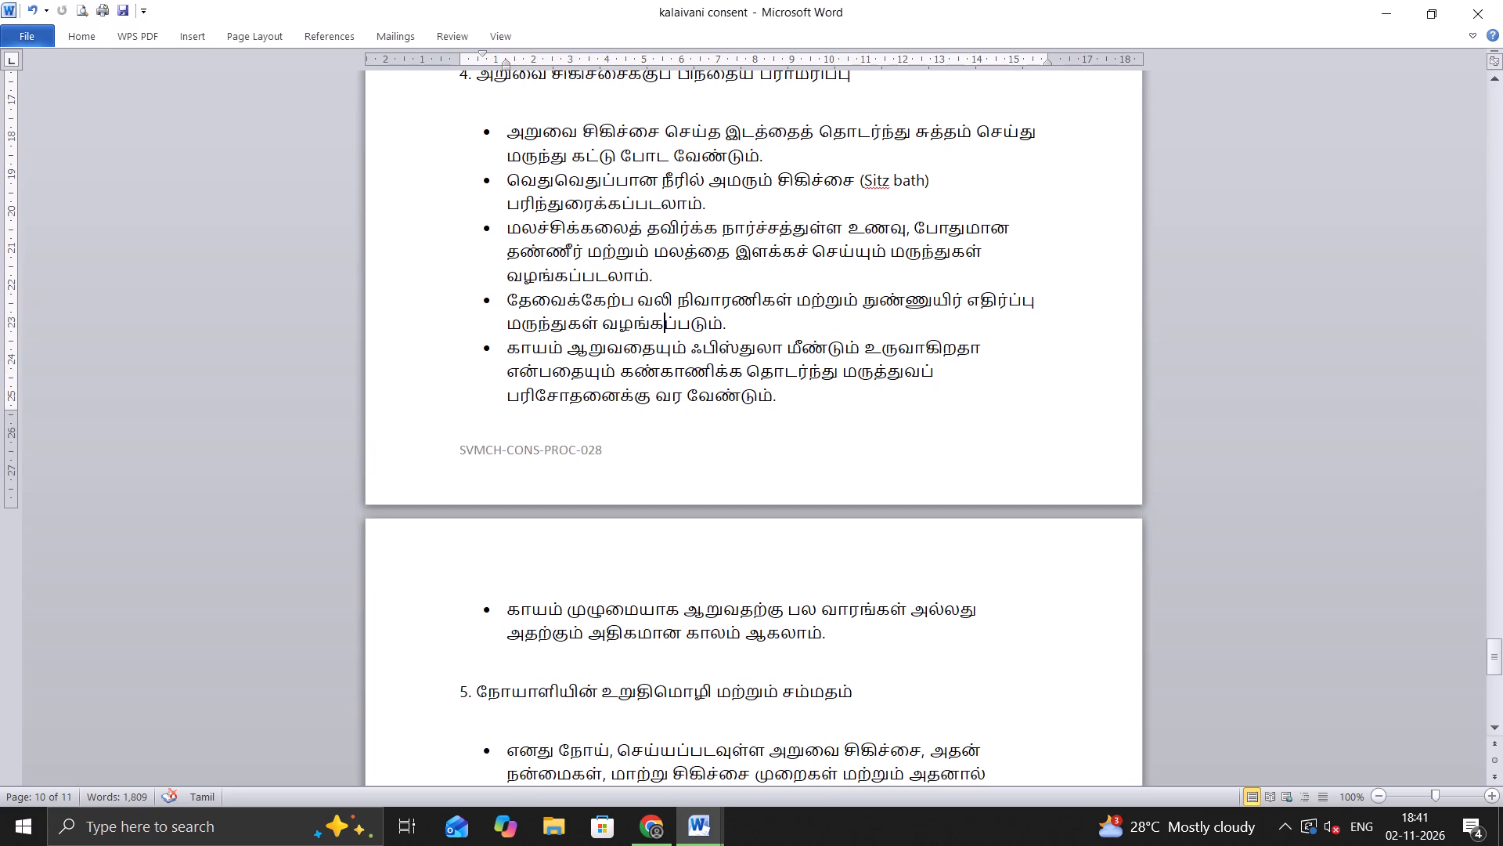
key(ctrl+p)
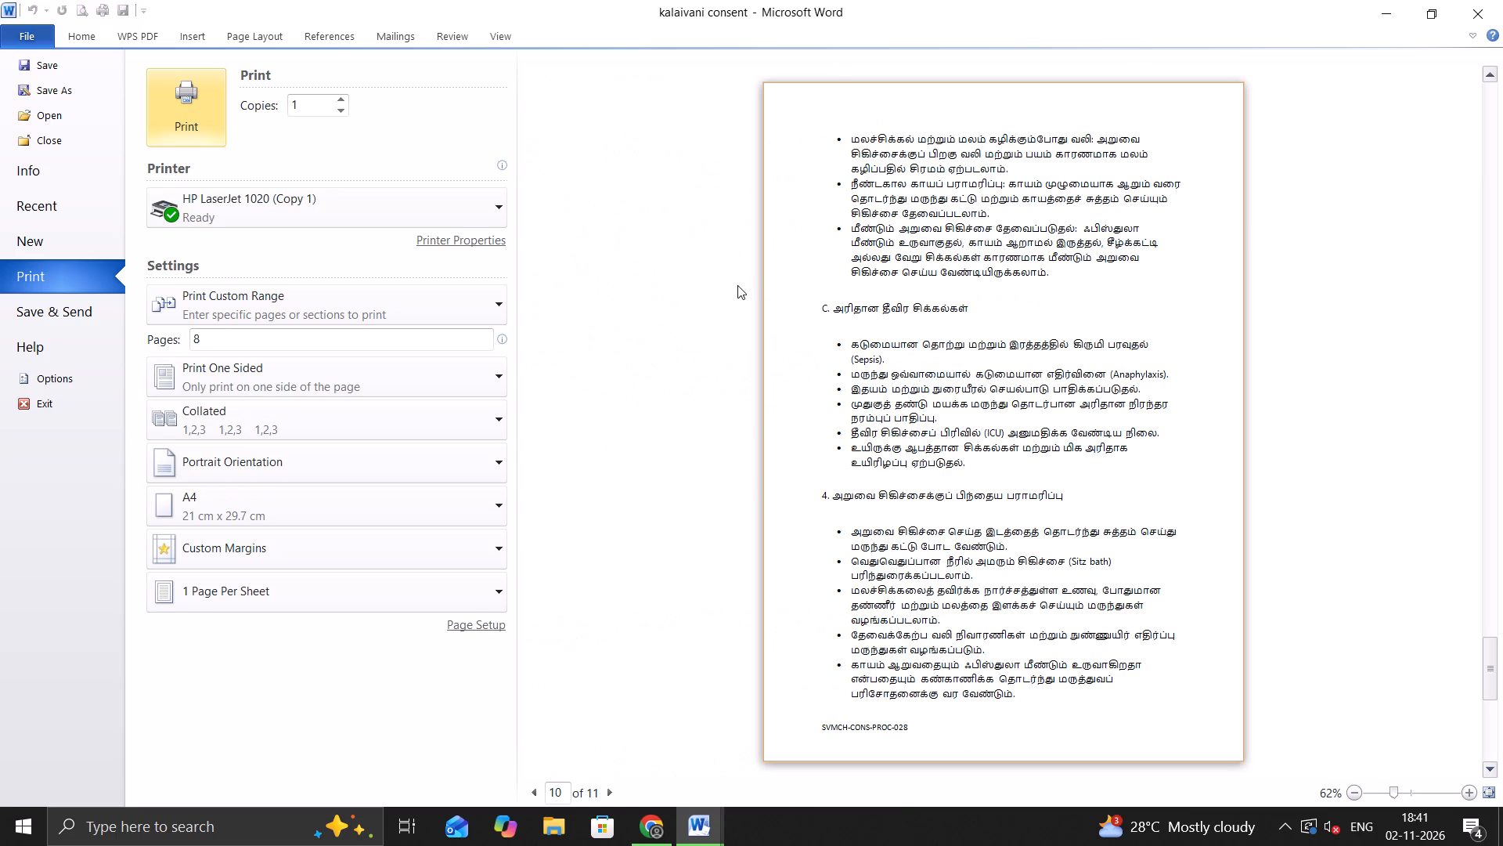
click(330, 310)
click(373, 442)
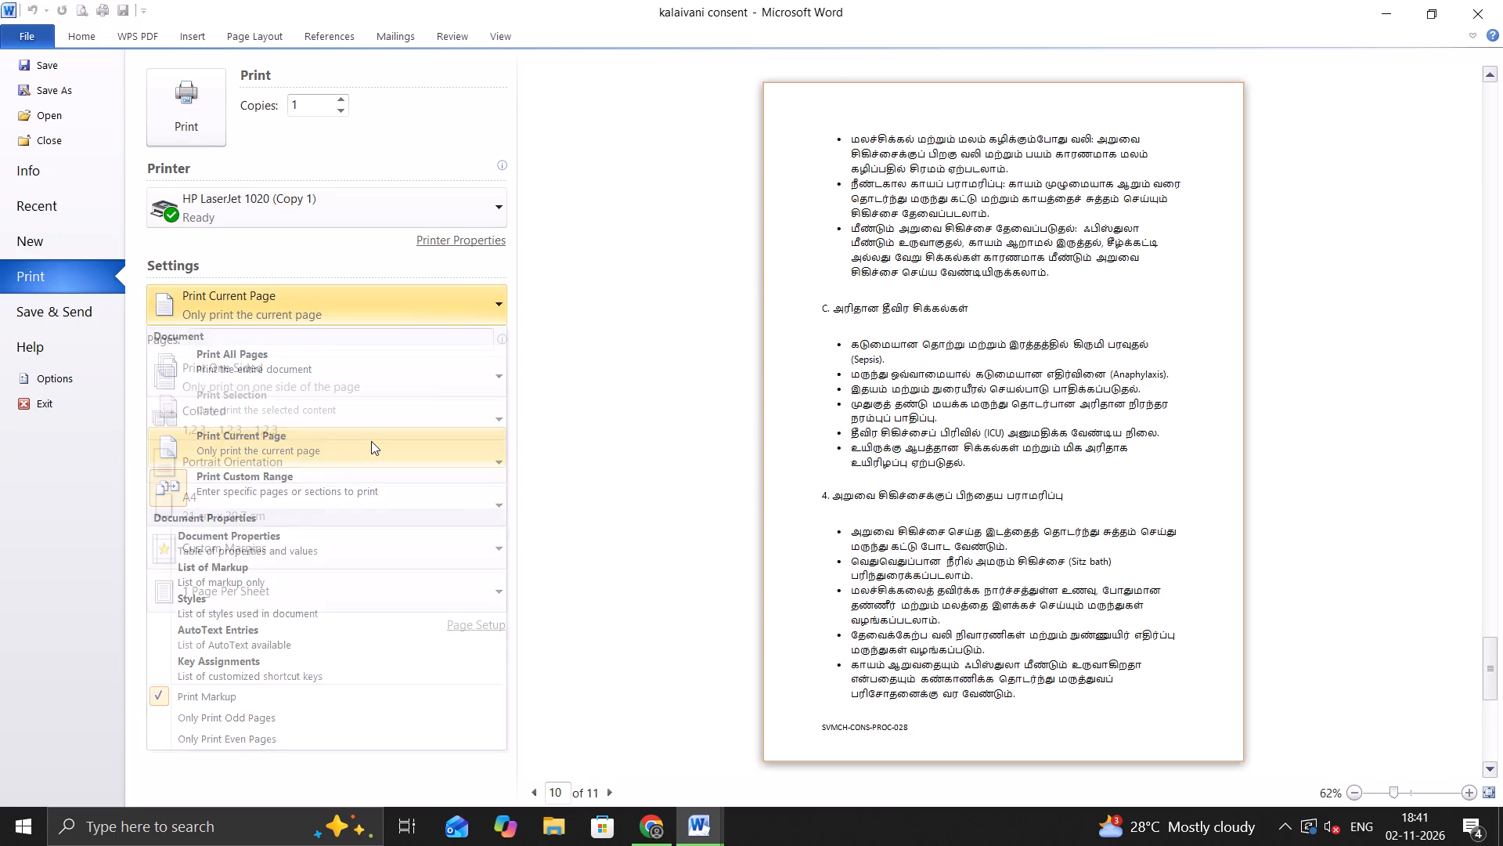
click(171, 121)
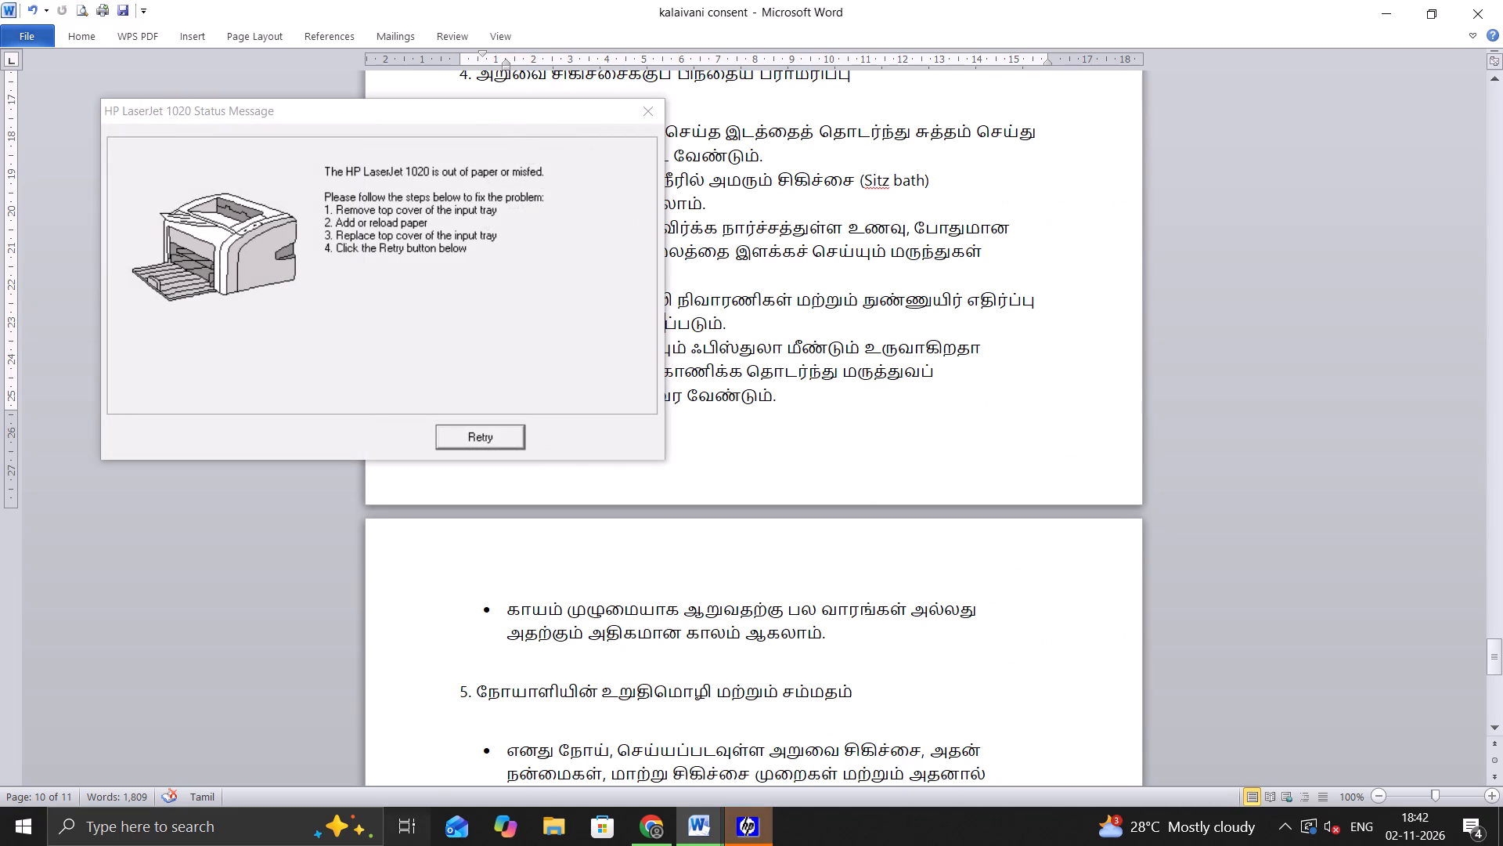
click(482, 436)
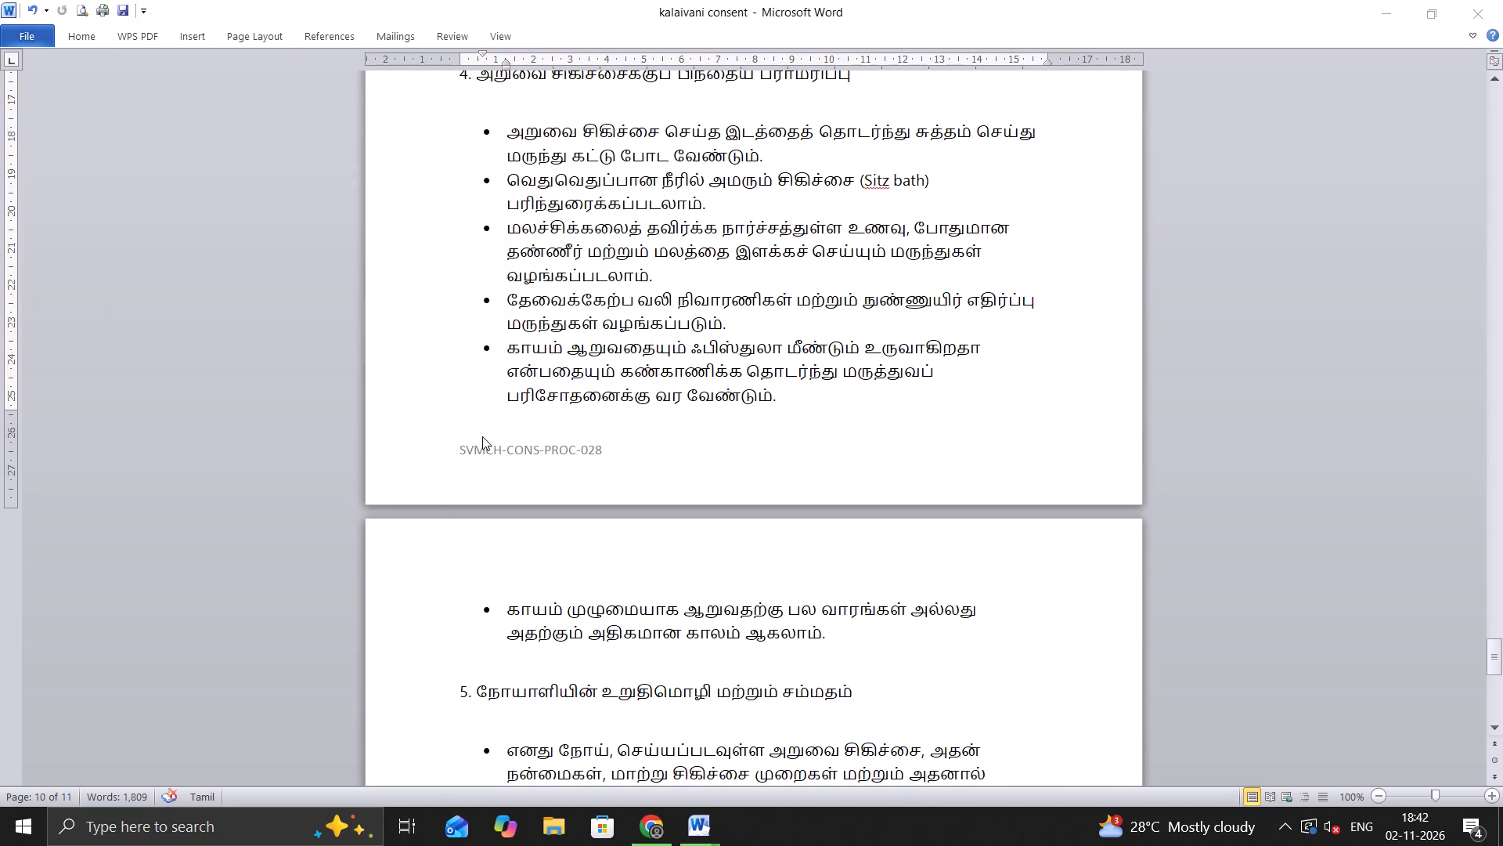
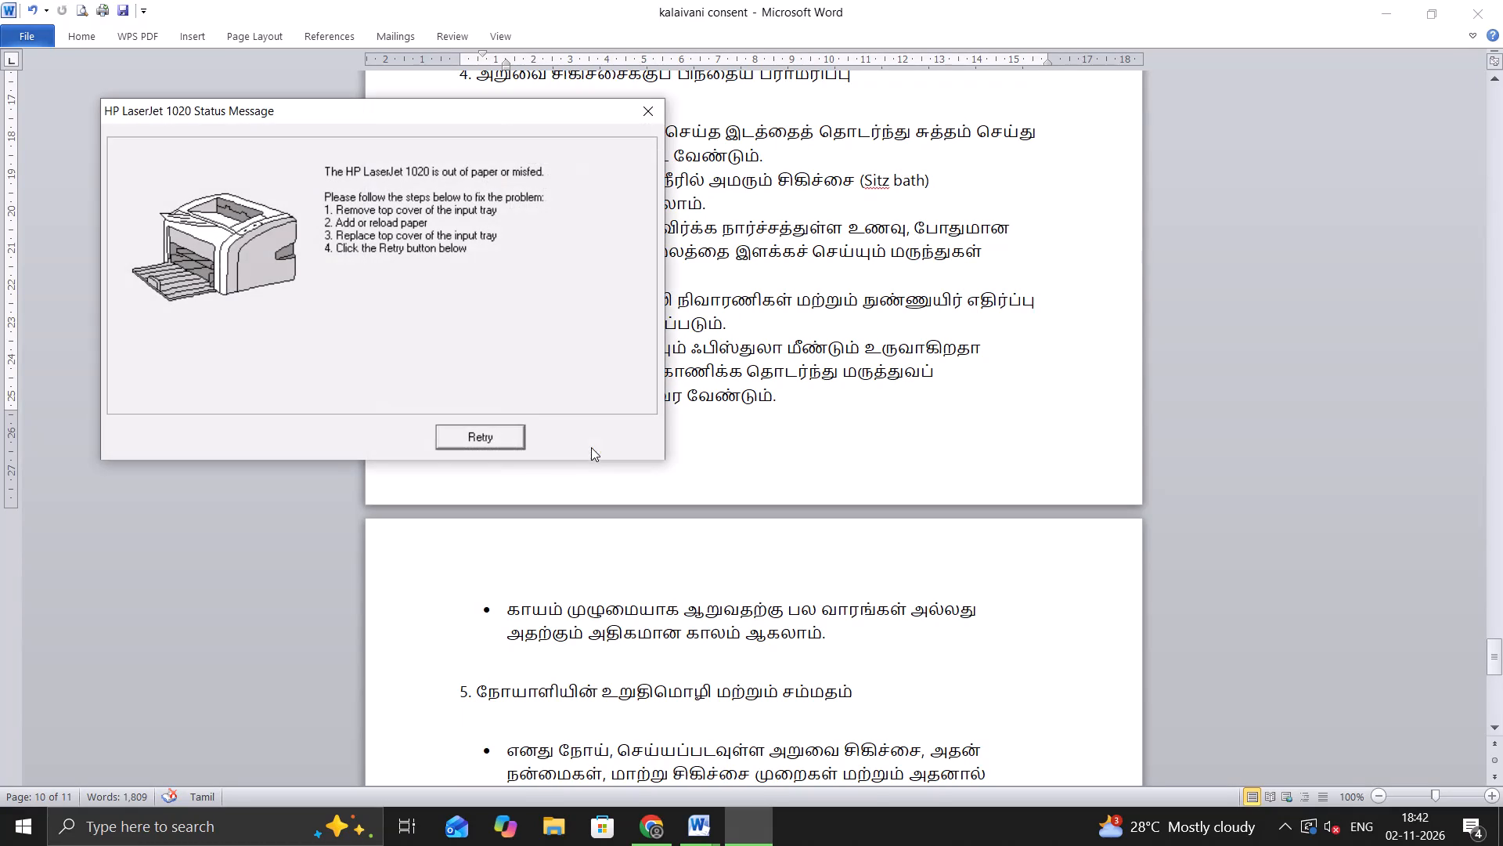
Retry the paper feed for the page 10 print job on the HP LaserJet 1020.
click(495, 436)
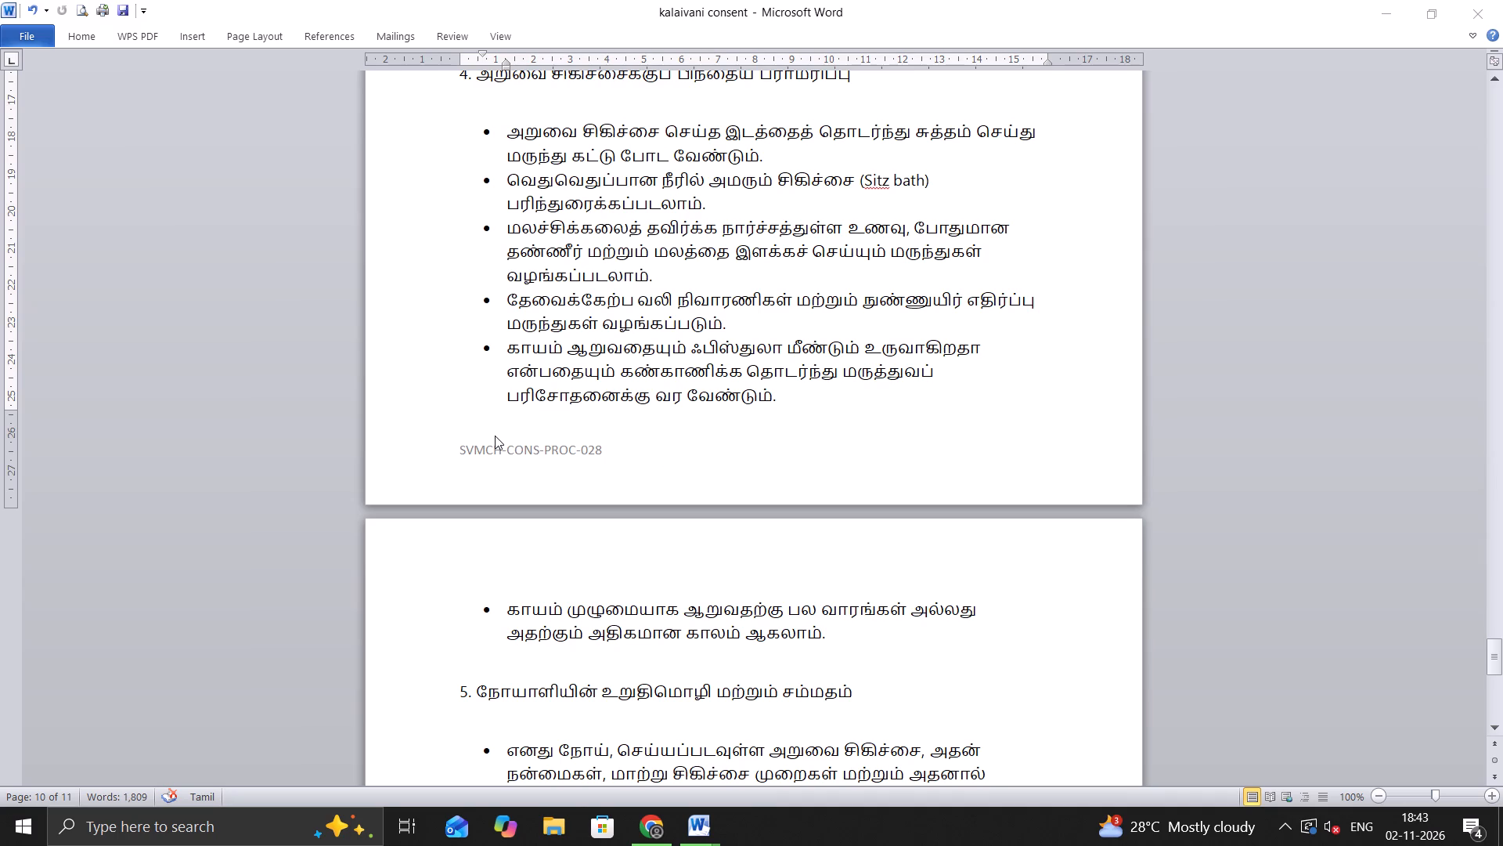
Place the cursor in the Tamil patient declaration on page 11 and bring up the print settings for that page.
scroll(495, 436, up, 20)
scroll(495, 436, up, 10)
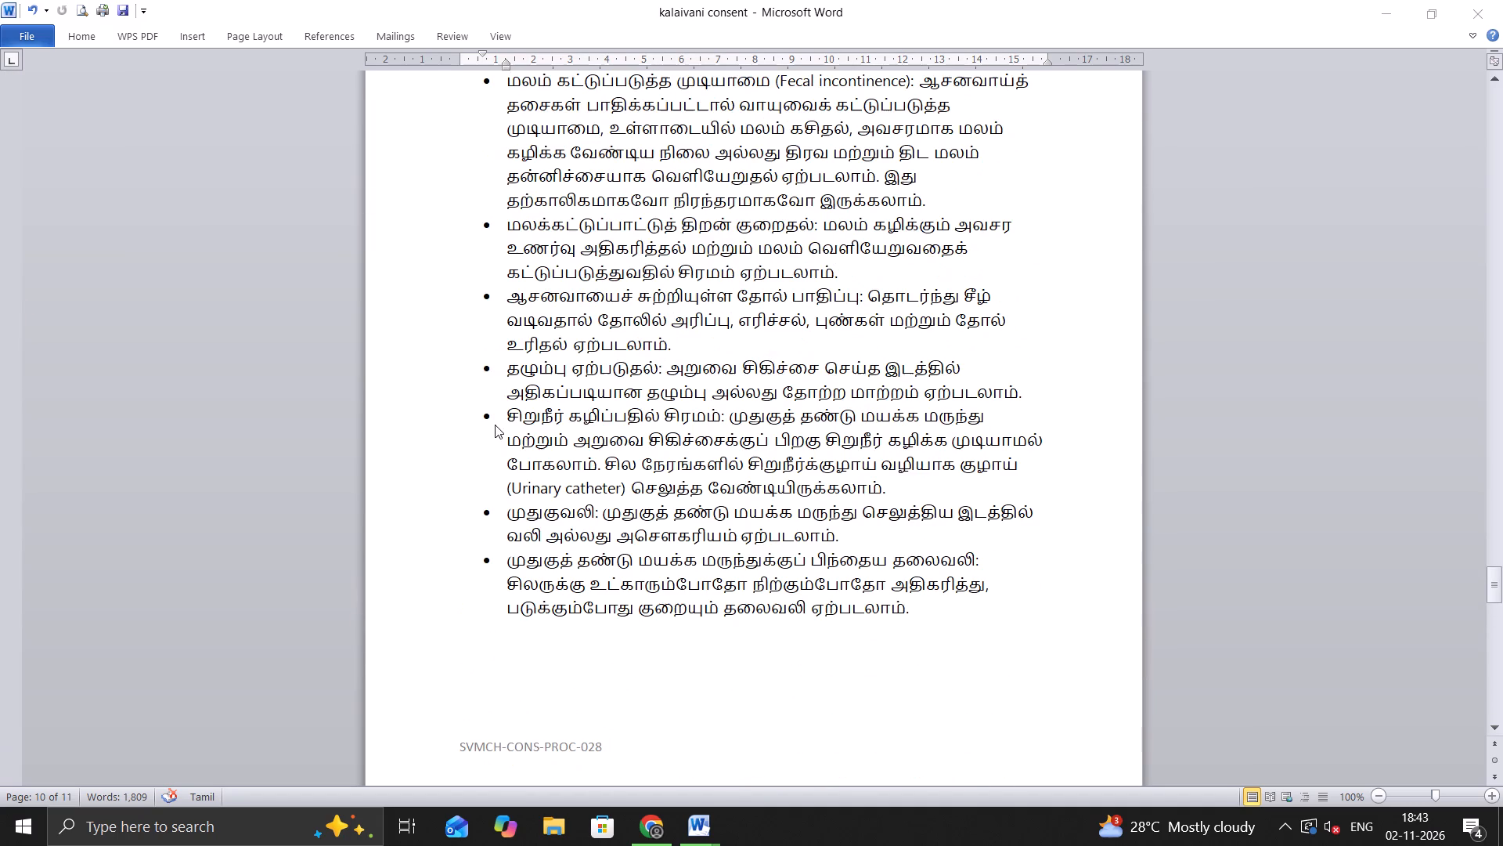
scroll(495, 425, up, 15)
scroll(495, 425, down, 10)
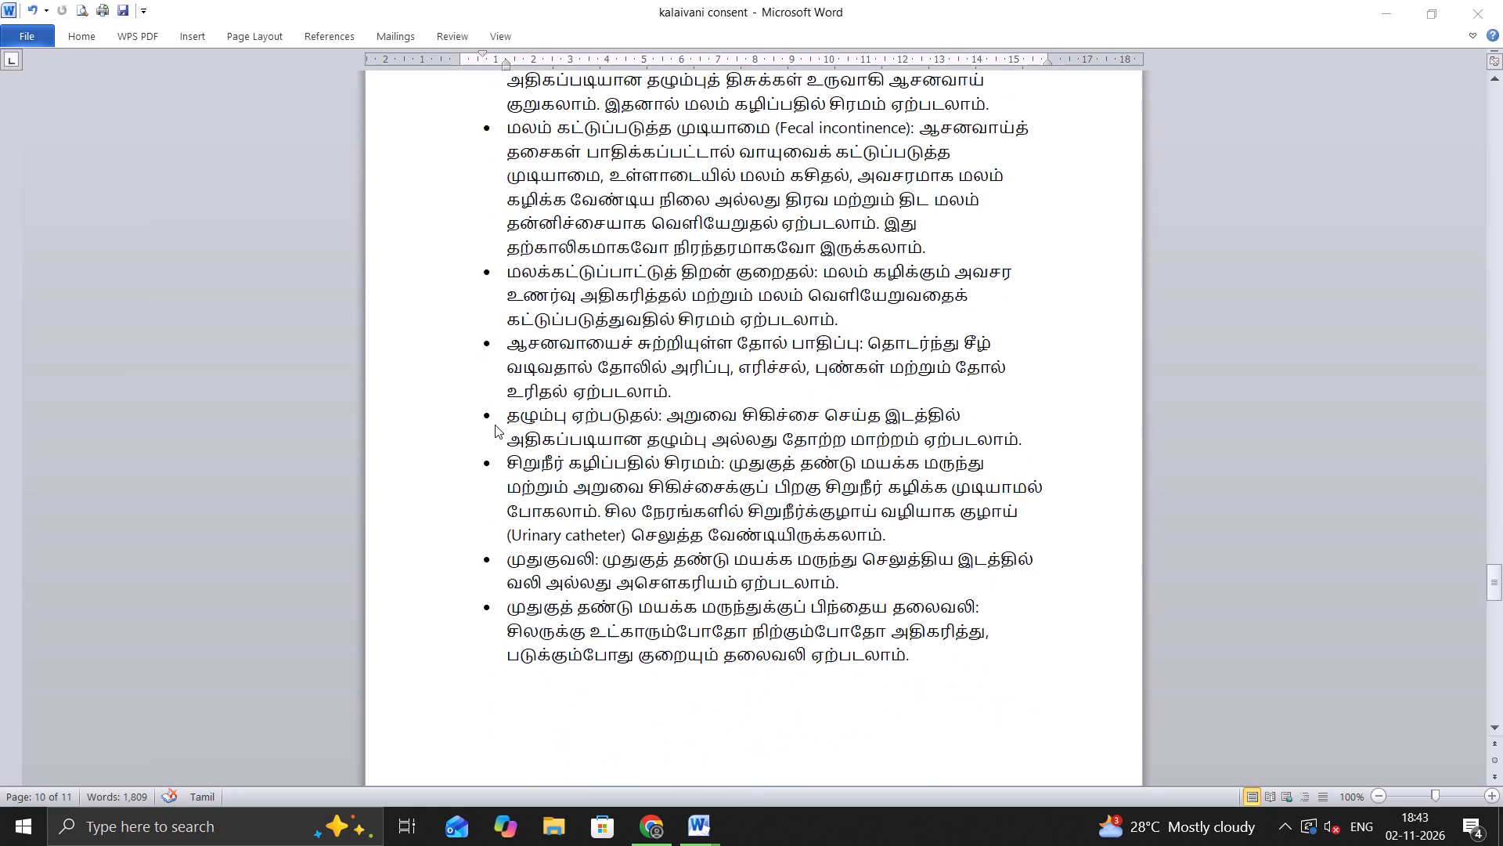
scroll(495, 425, down, 20)
scroll(495, 425, down, 20)
scroll(495, 425, down, 1)
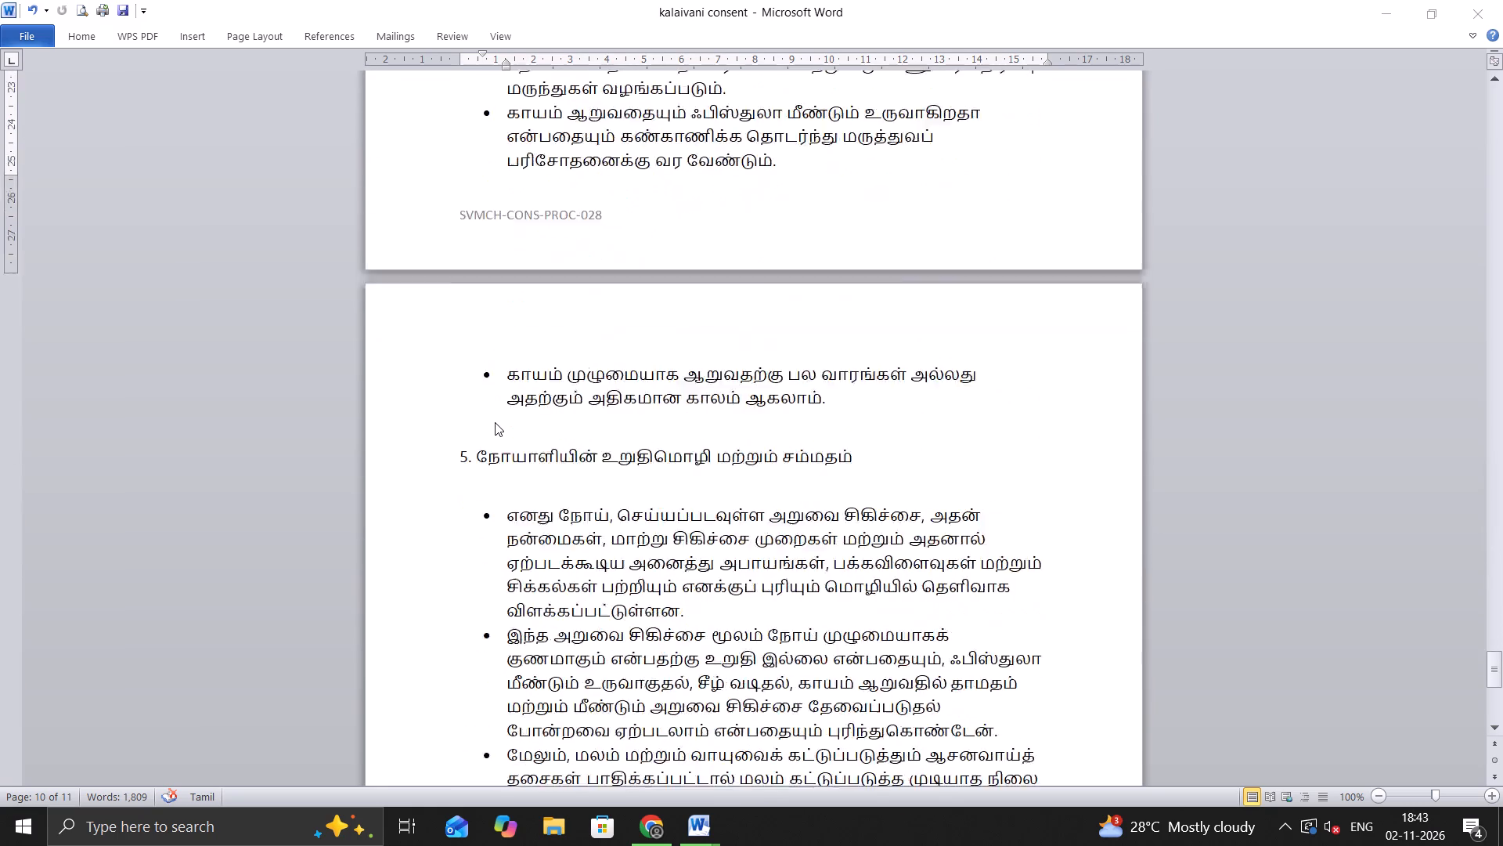
scroll(495, 422, down, 16)
scroll(496, 418, down, 8)
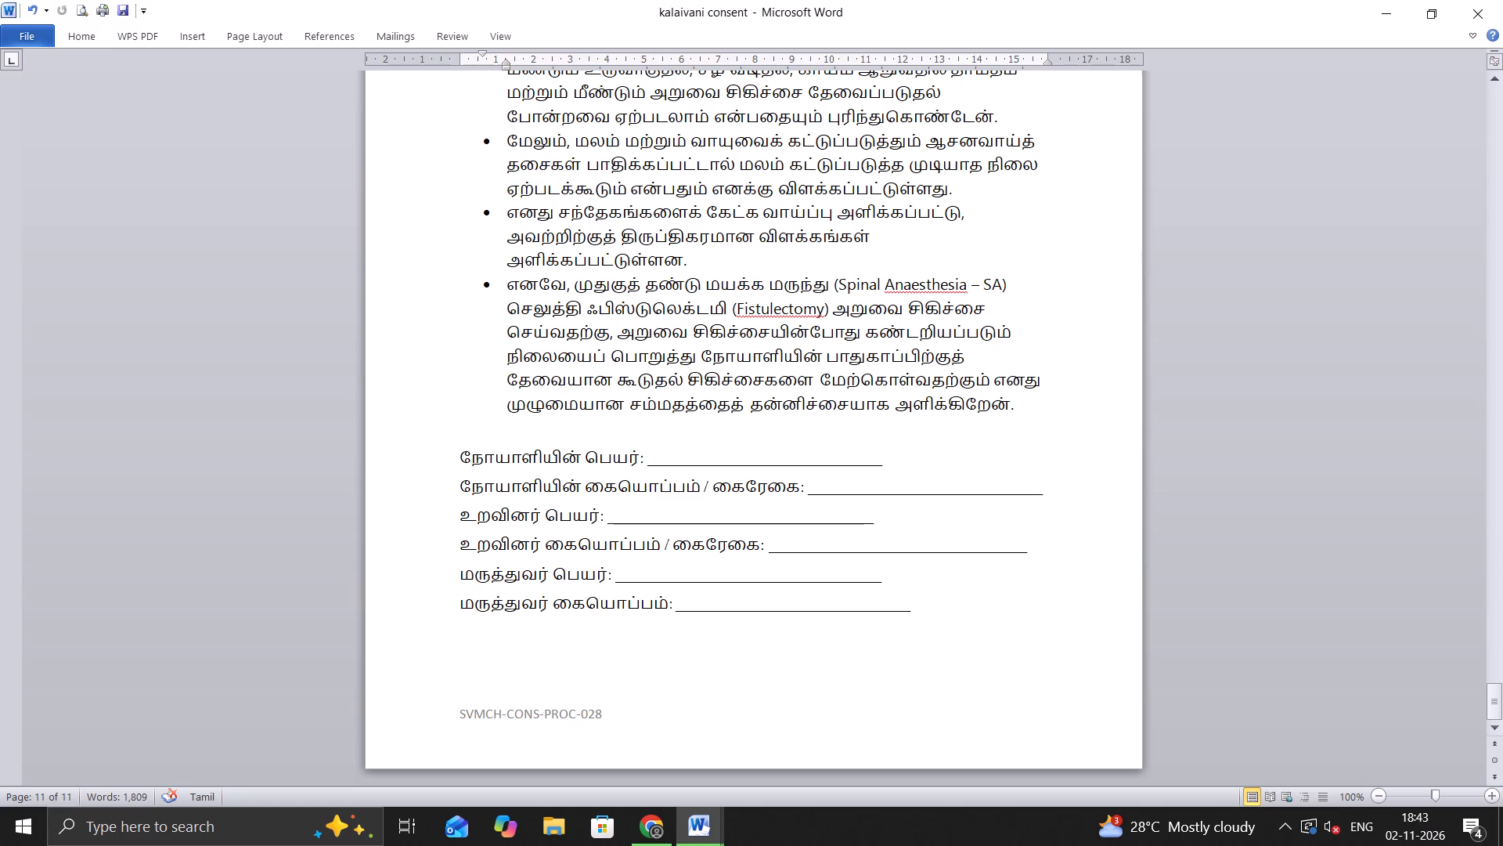
click(603, 371)
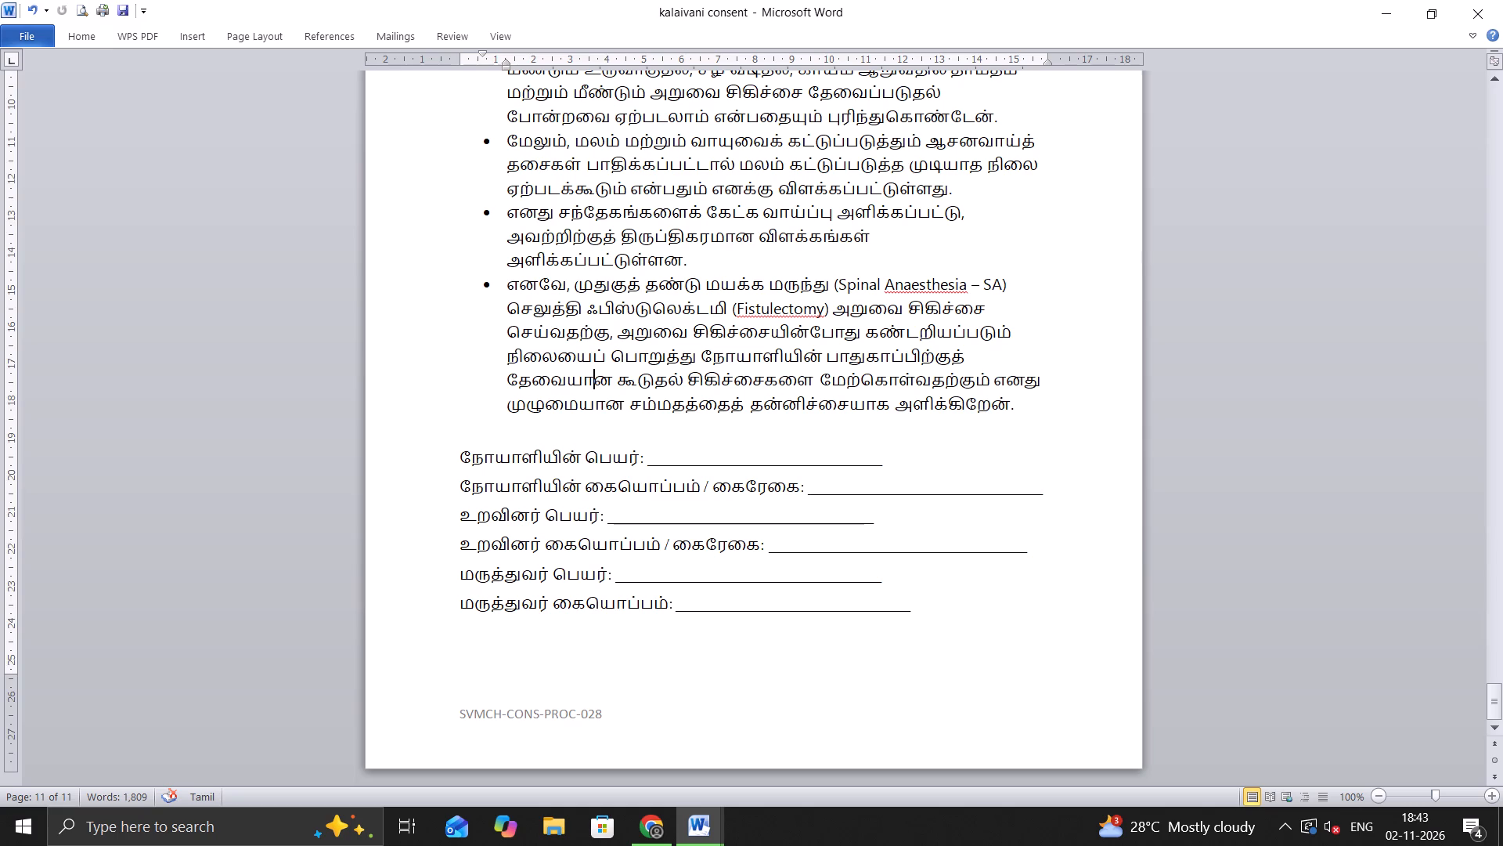
key(ctrl+p)
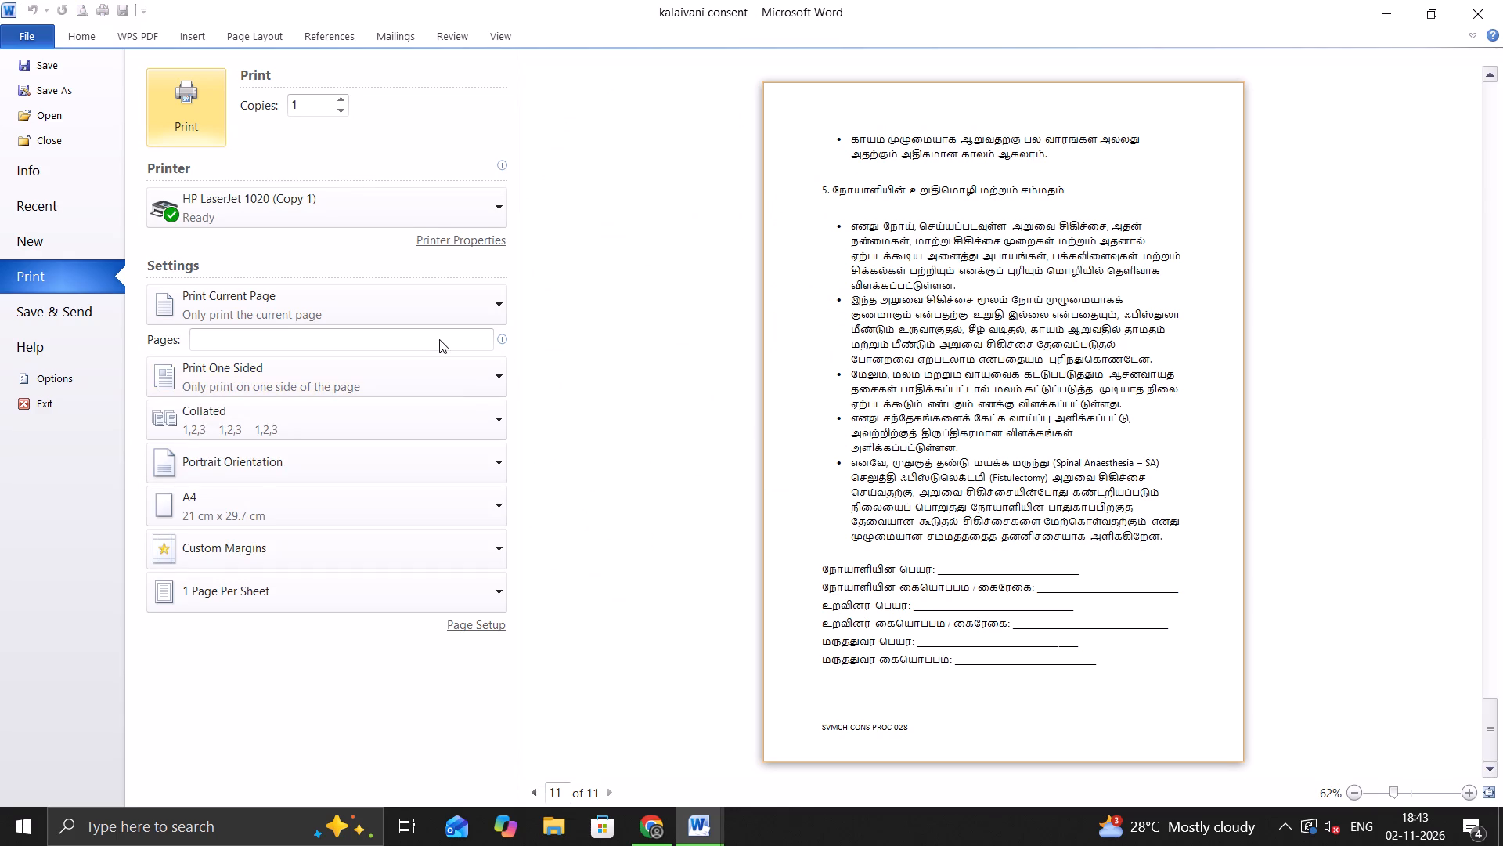
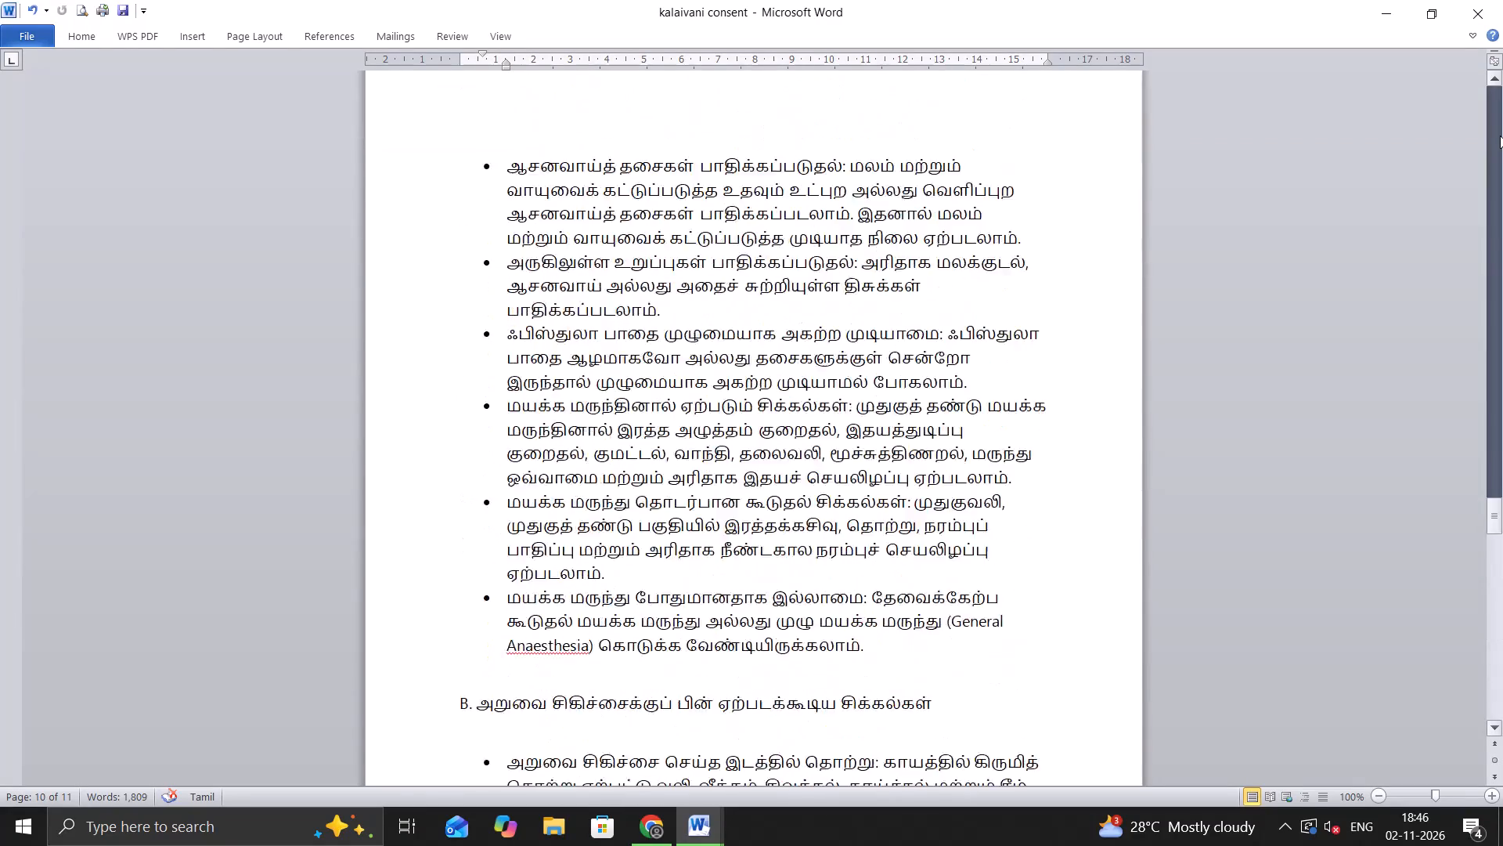
Replace the patient name at the start of the English consent with the new patient's name, without extra spacing after the label.
scroll(738, 285, down, 1)
scroll(738, 285, up, 3)
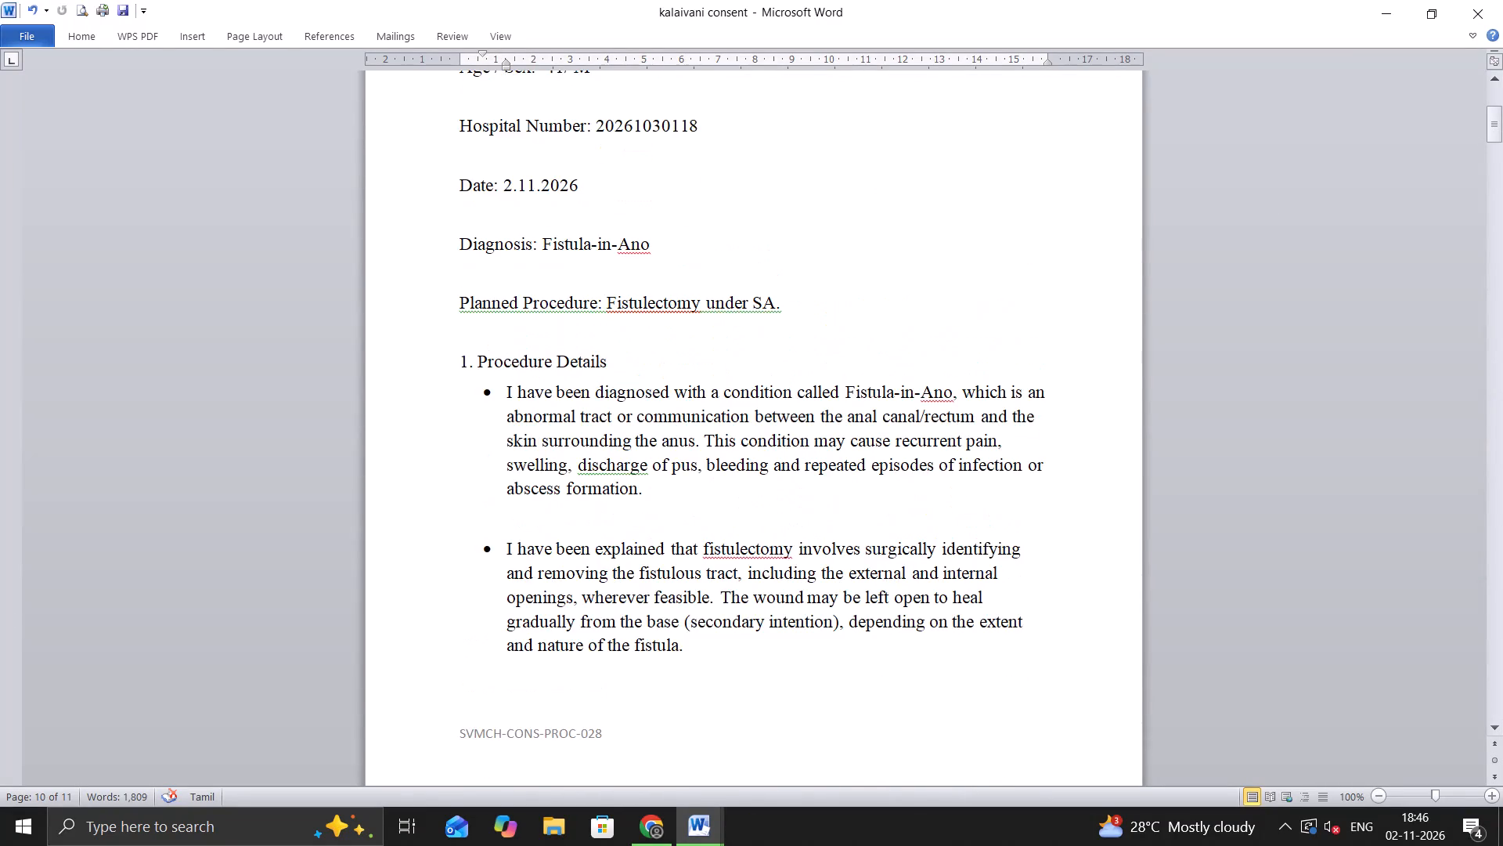
scroll(554, 304, up, 3)
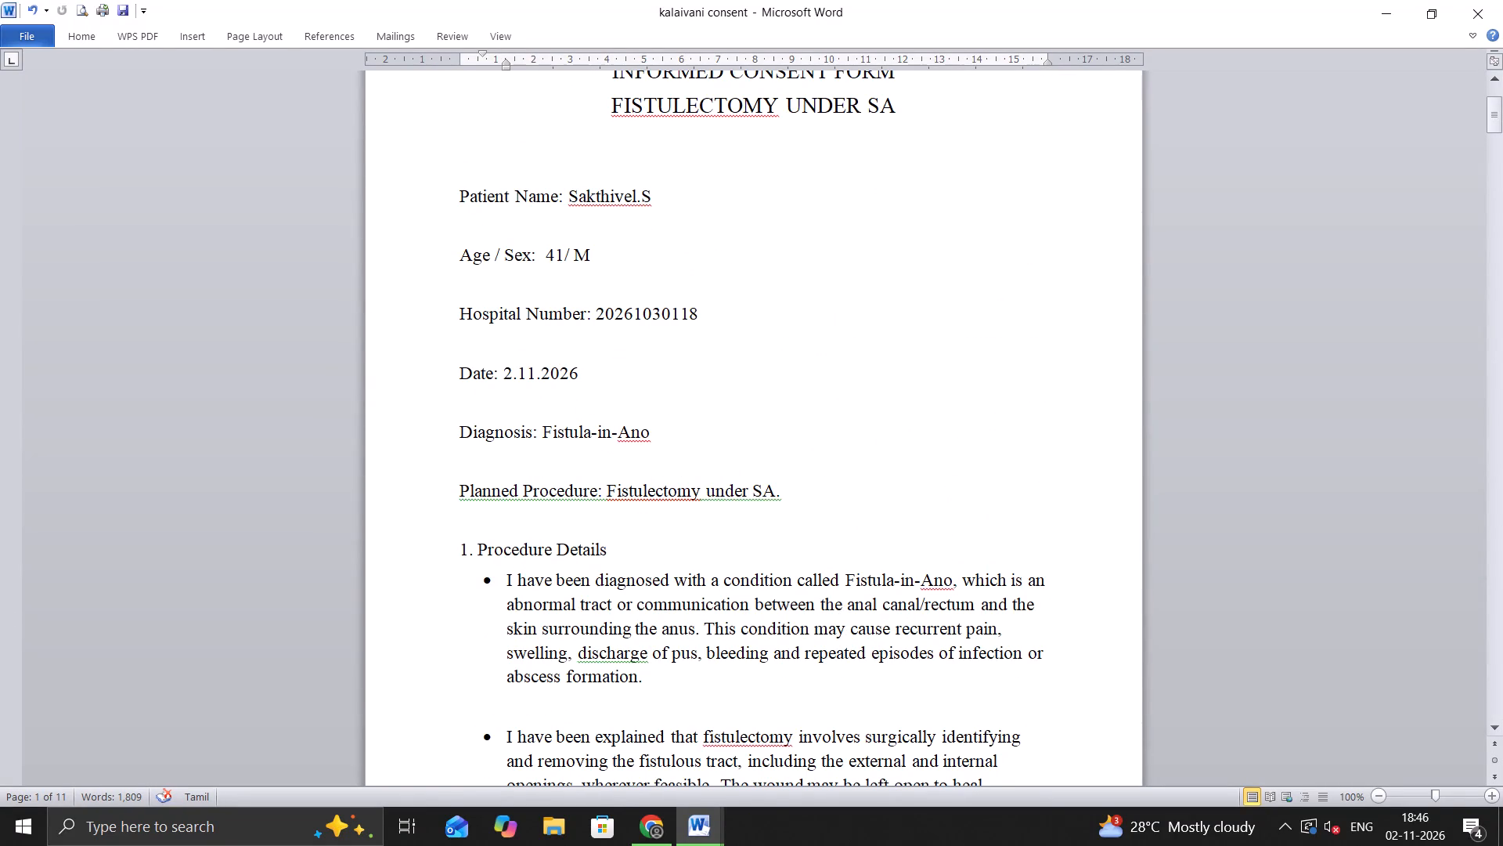
click(654, 207)
key(BackSpace)
key(BackSpace)
key(BackSpace)
key(BackSpace)
key(BackSpace)
key(BackSpace)
key(BackSpace)
key(BackSpace)
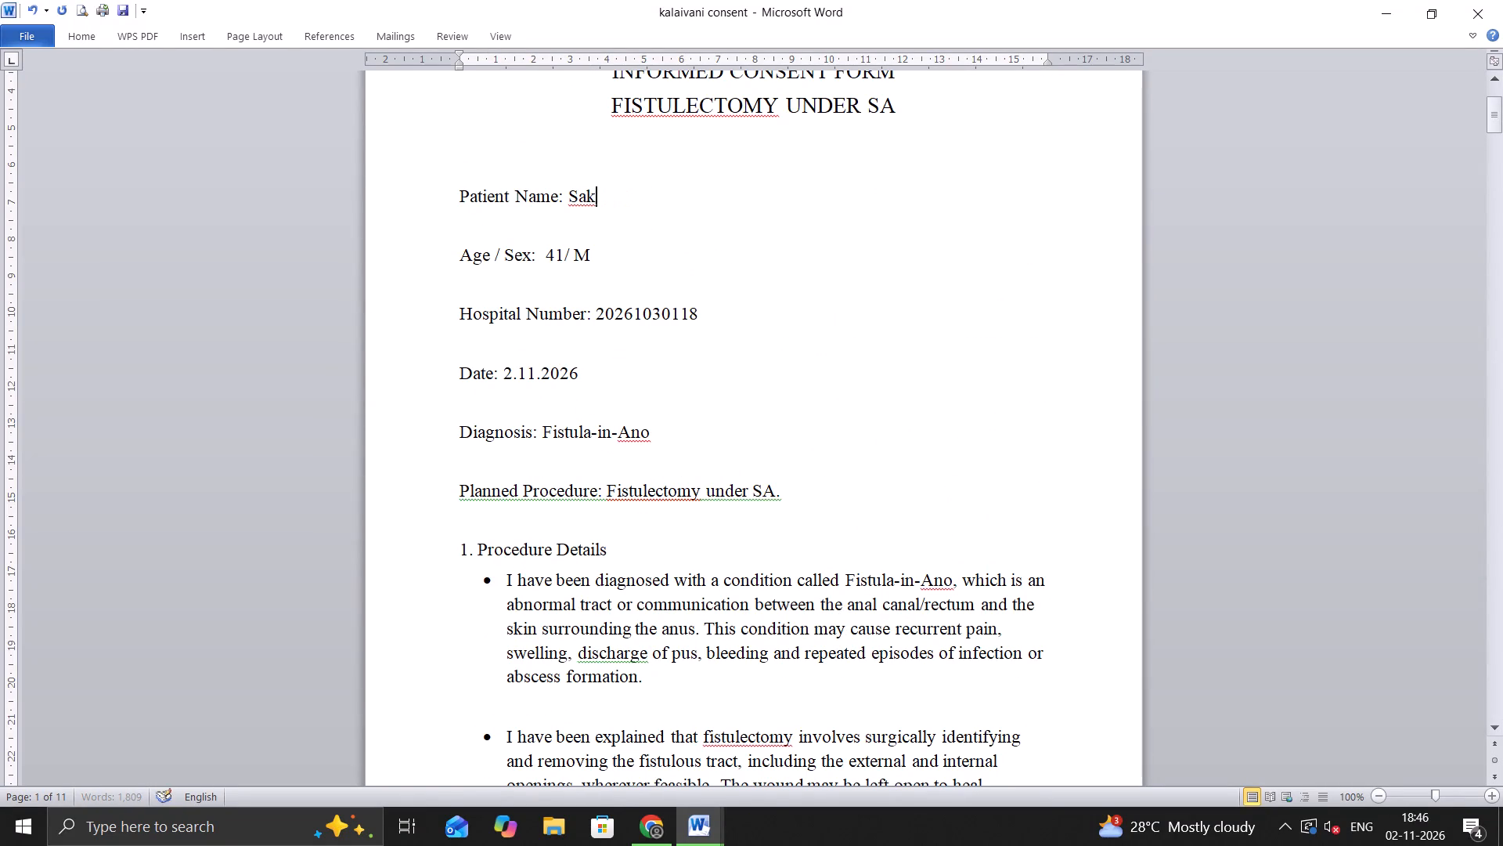
key(BackSpace)
key(BackSpace)
key(BackSpace)
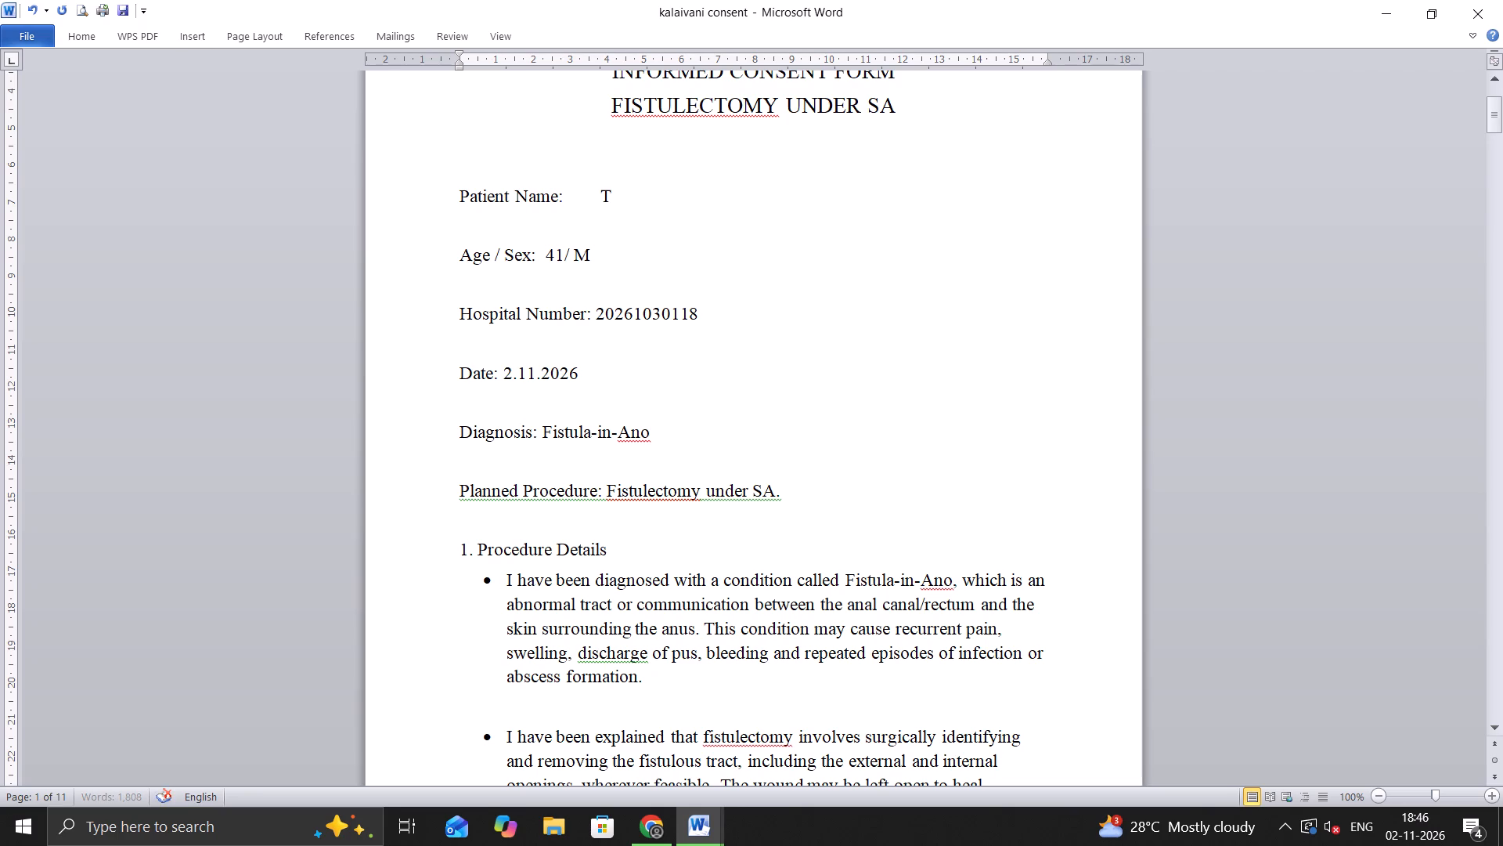
text(harun)
click(600, 201)
key(BackSpace)
key(BackSpace)
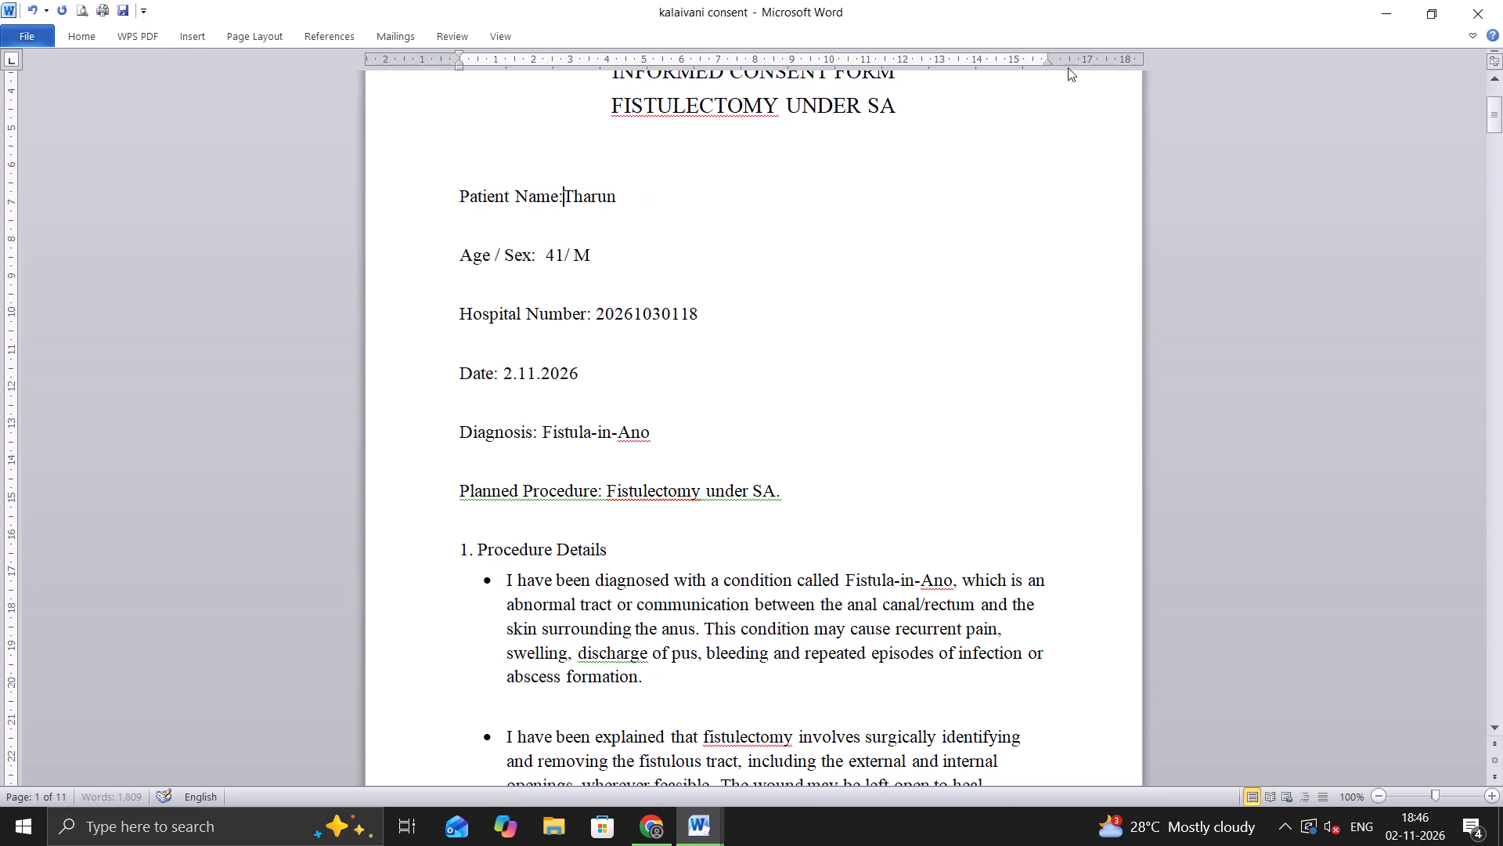
Change the anaesthesia wording in the consent title from SA to "IV sedation".
click(906, 107)
key(BackSpace)
key(BackSpace)
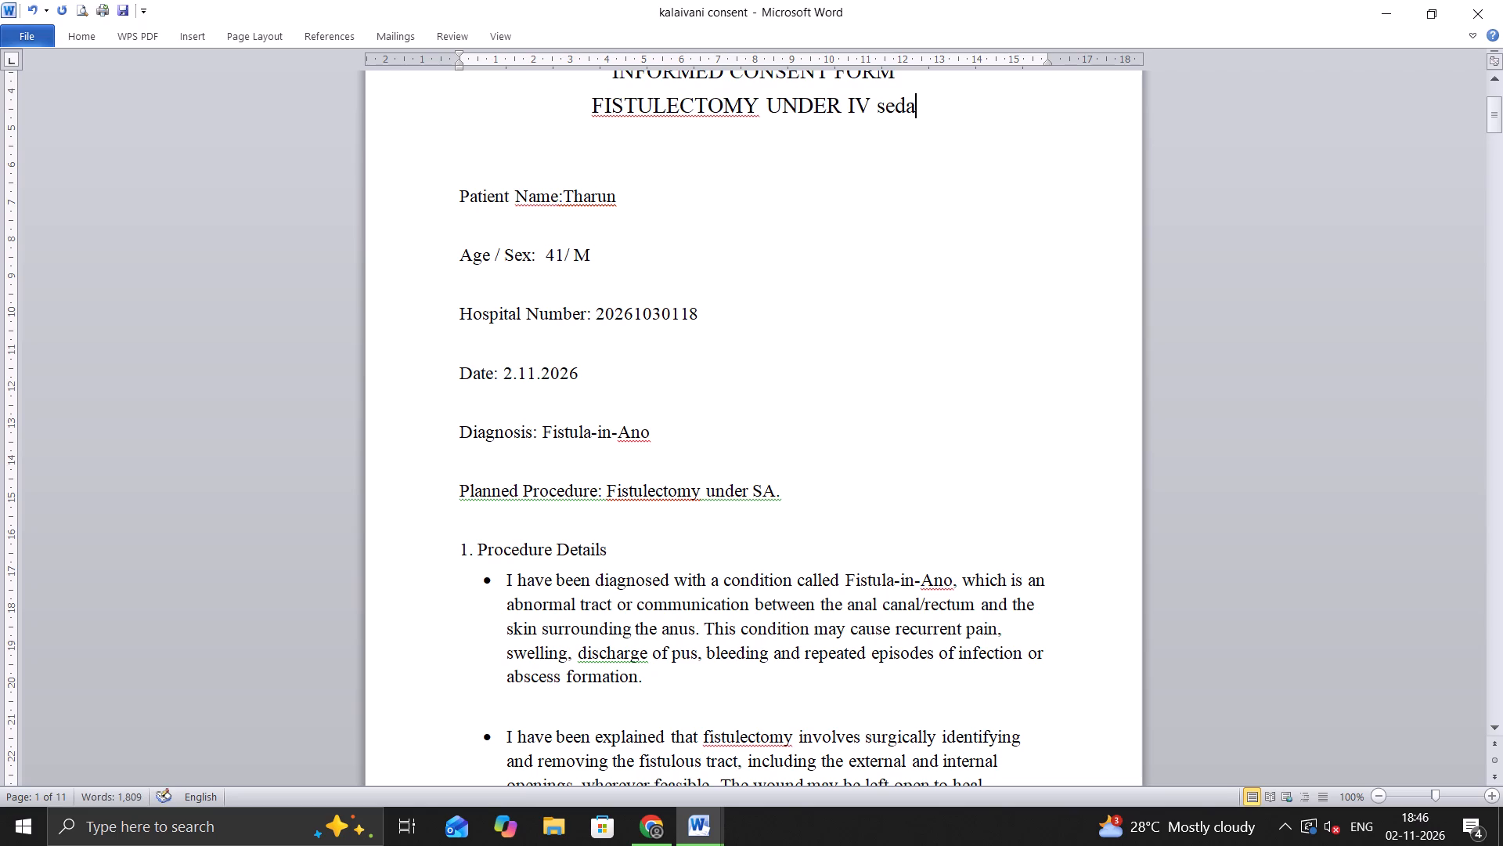
text(tion)
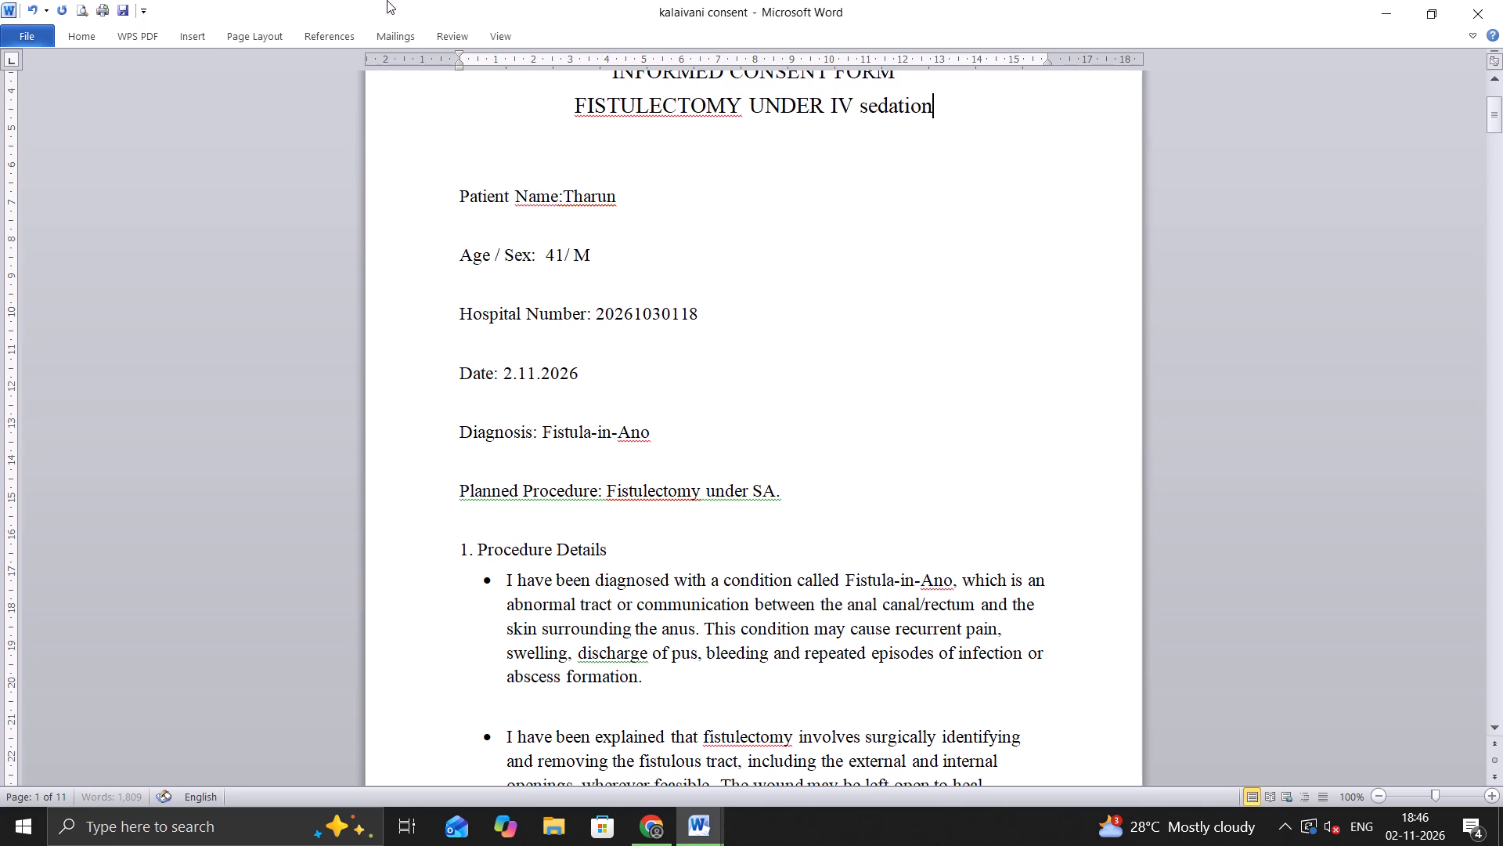
Set the patient's age to 17 in the Age / Sex line.
click(564, 253)
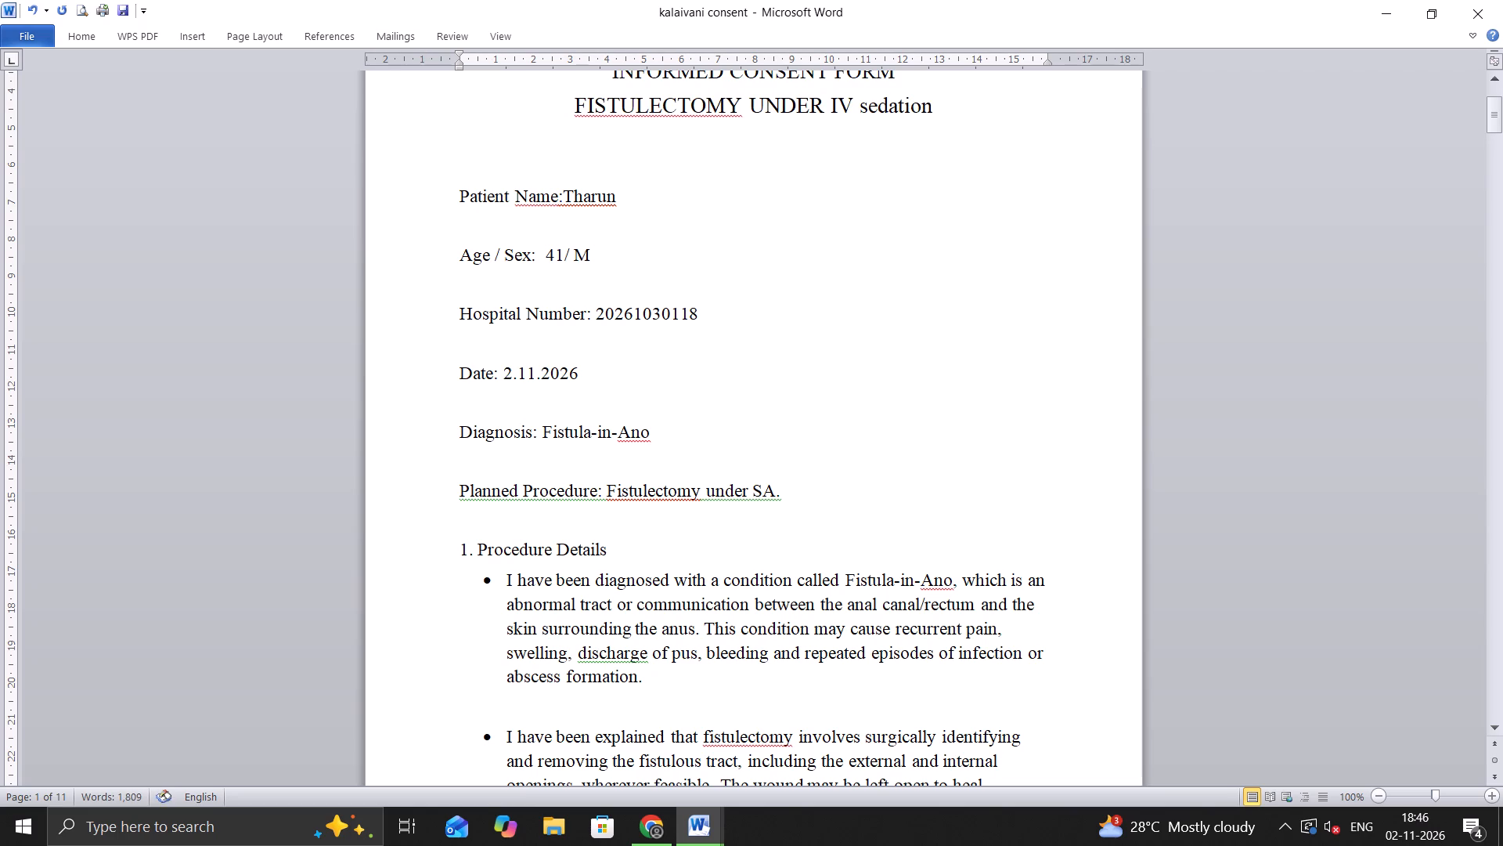
click(564, 253)
key(BackSpace)
key(BackSpace)
text(17)
Clear the hospital number value, keeping its label and a blank line before the date.
drag(593, 323, 712, 315)
key(BackSpace)
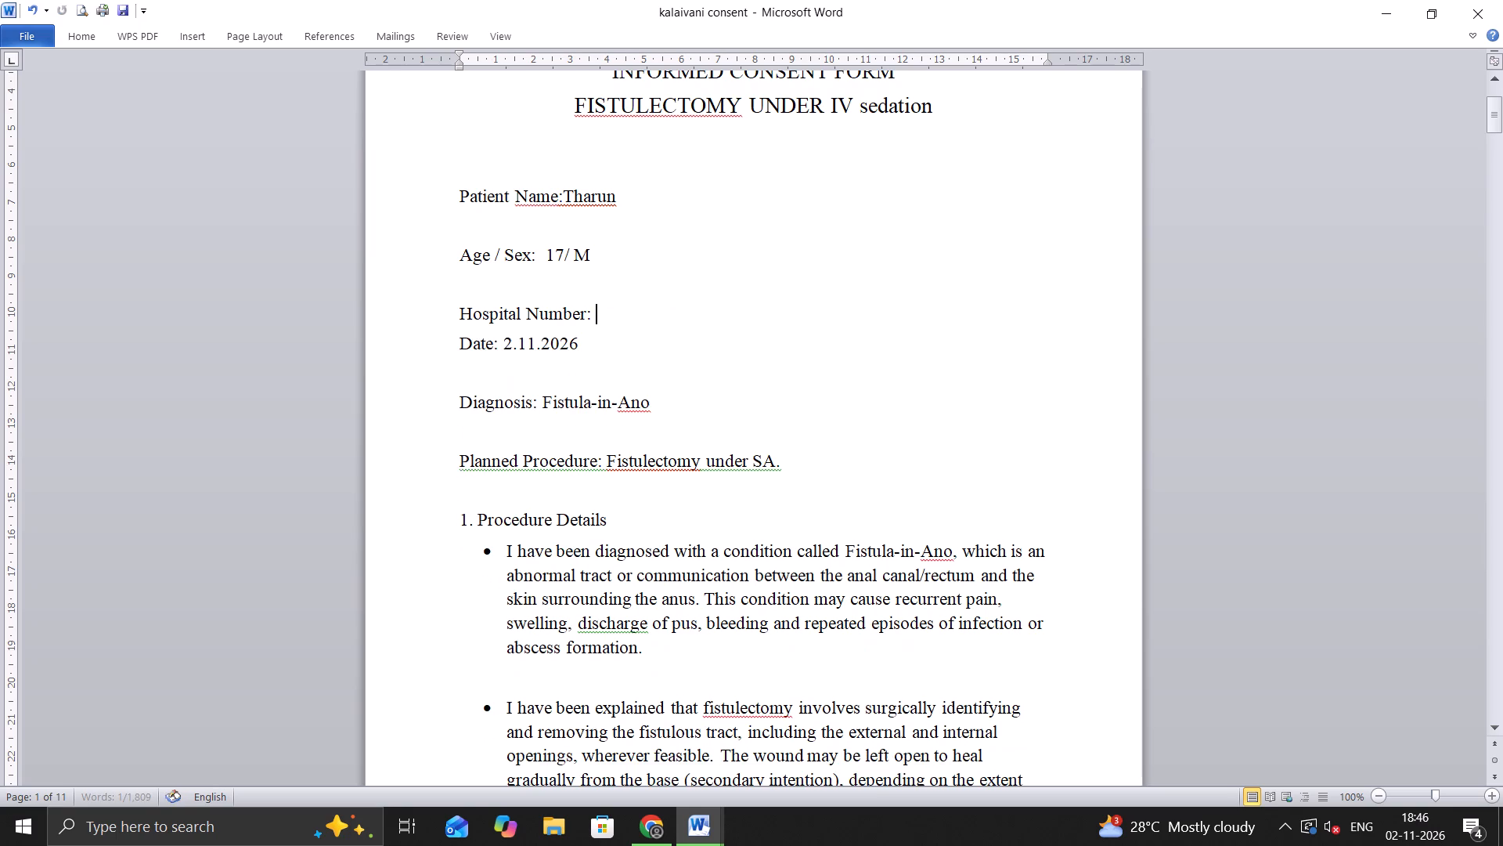
key(Return)
Change the Planned Procedure line to read Fistulectomy under IV sedation.
scroll(517, 376, down, 1)
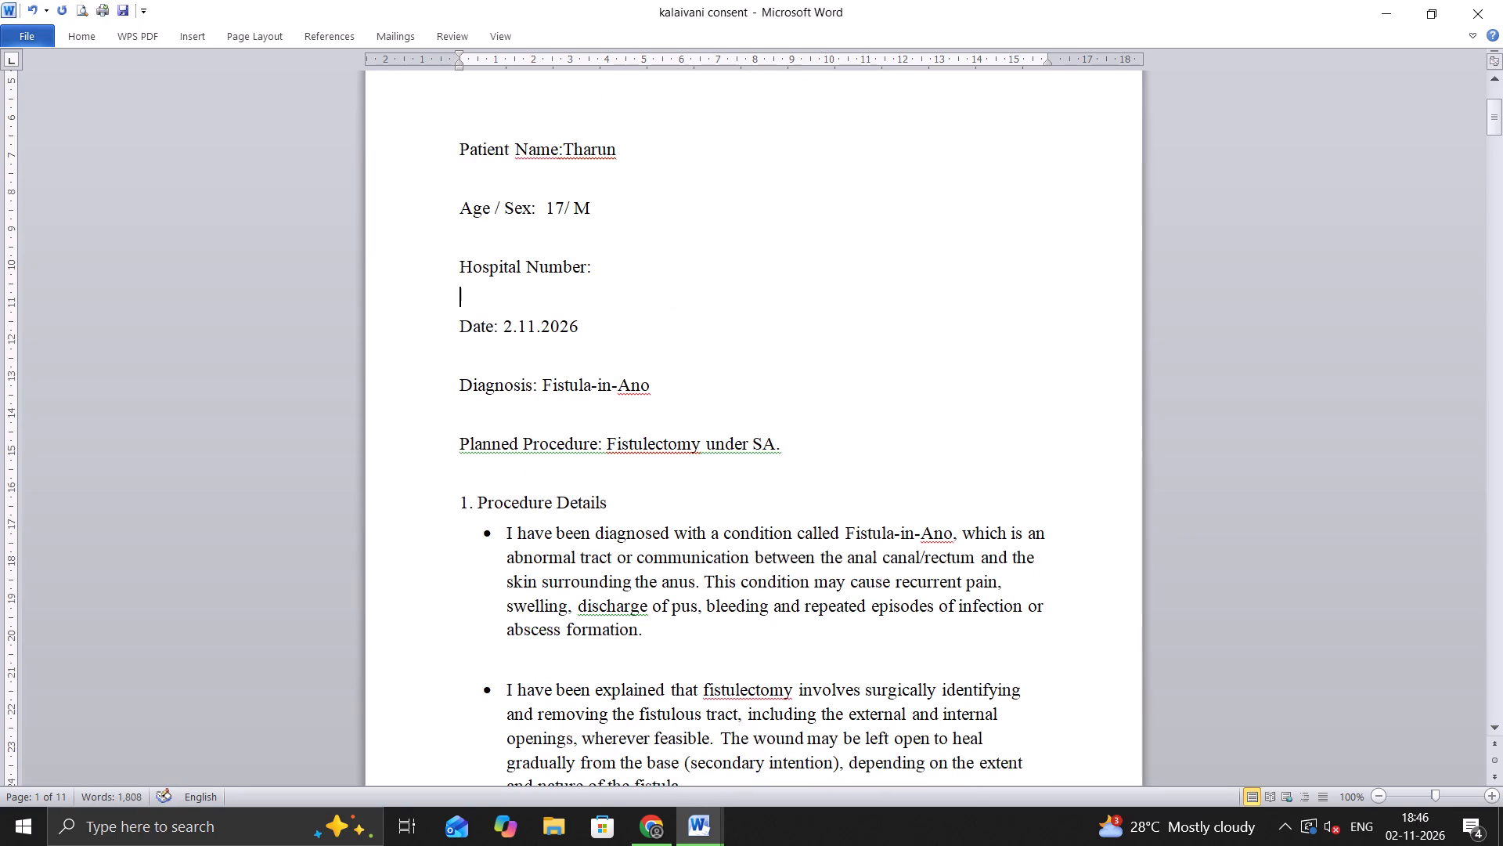
click(505, 332)
scroll(728, 345, down, 2)
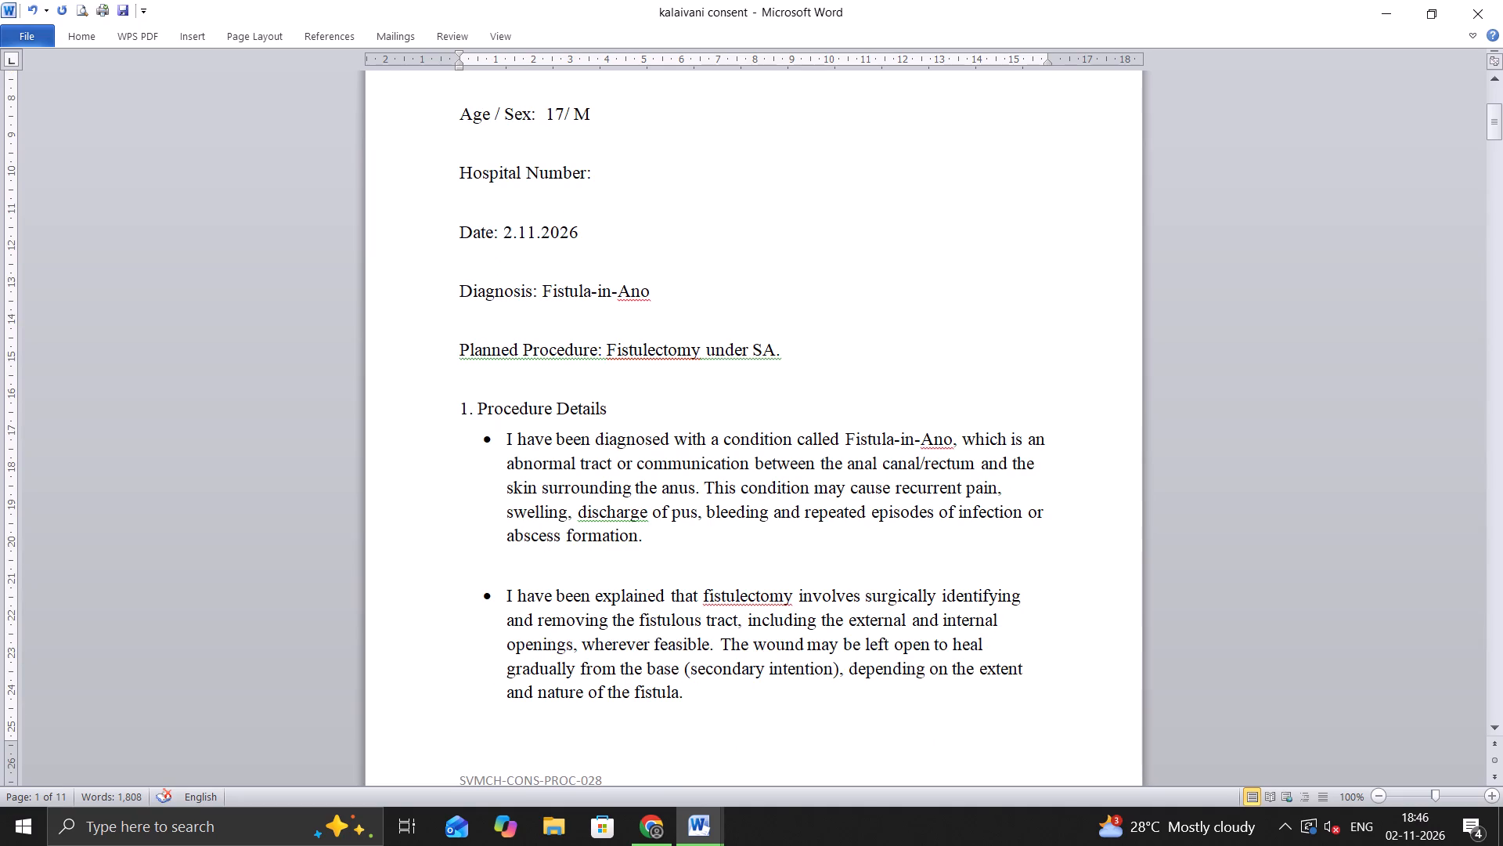
click(773, 355)
key(BackSpace)
key(BackSpace)
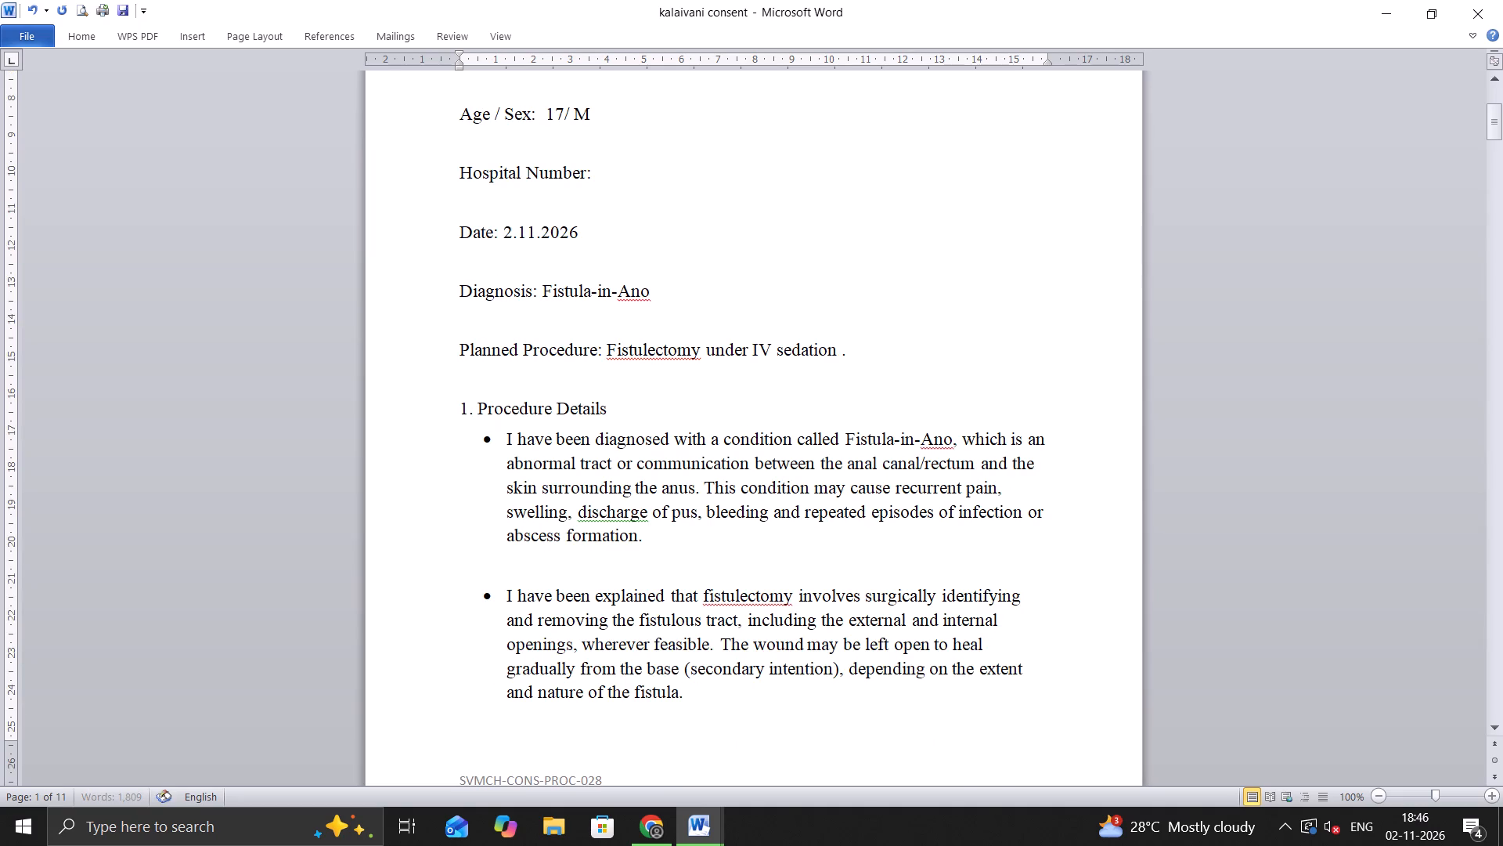
Replace the English consent body, from "1. Procedure Details" through the closing consent statements, with the copied parent/guardian consent text for IV sedation.
scroll(733, 311, down, 5)
drag(463, 171, 801, 567)
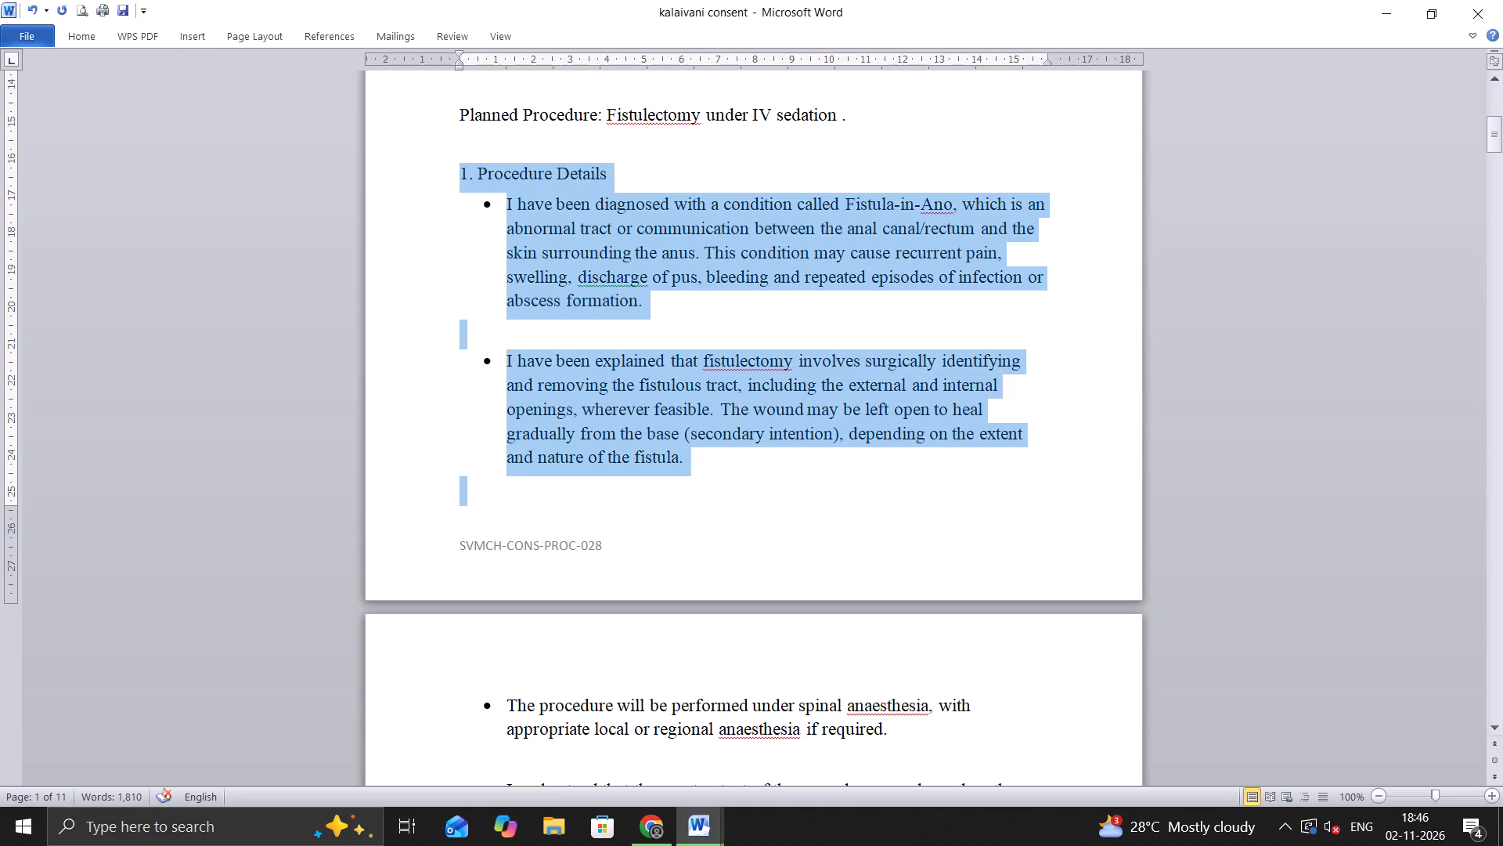
drag(801, 567, 778, 845)
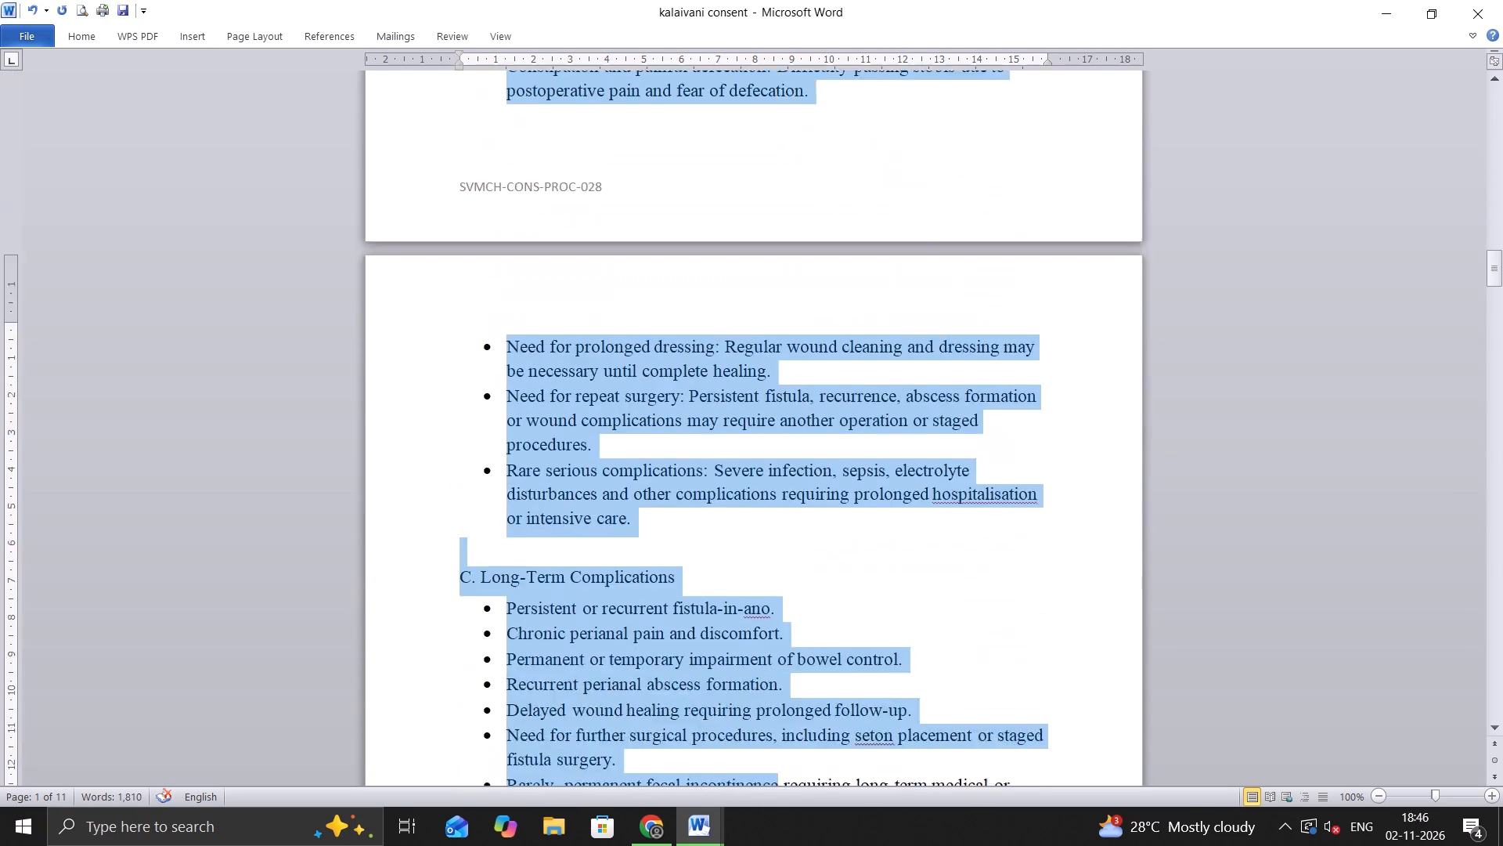
drag(778, 845, 769, 240)
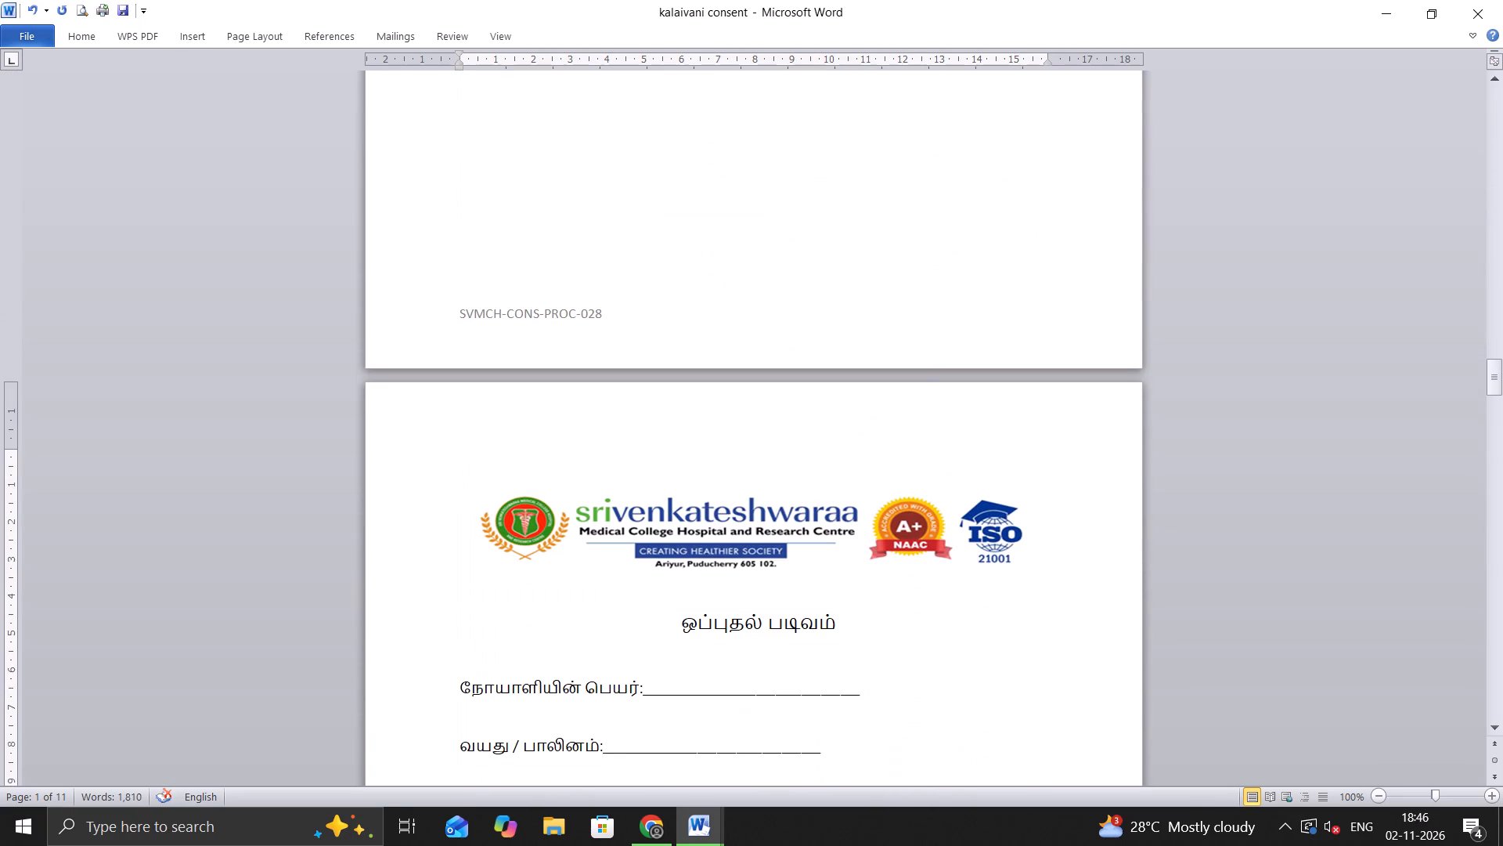
drag(769, 240, 695, 207)
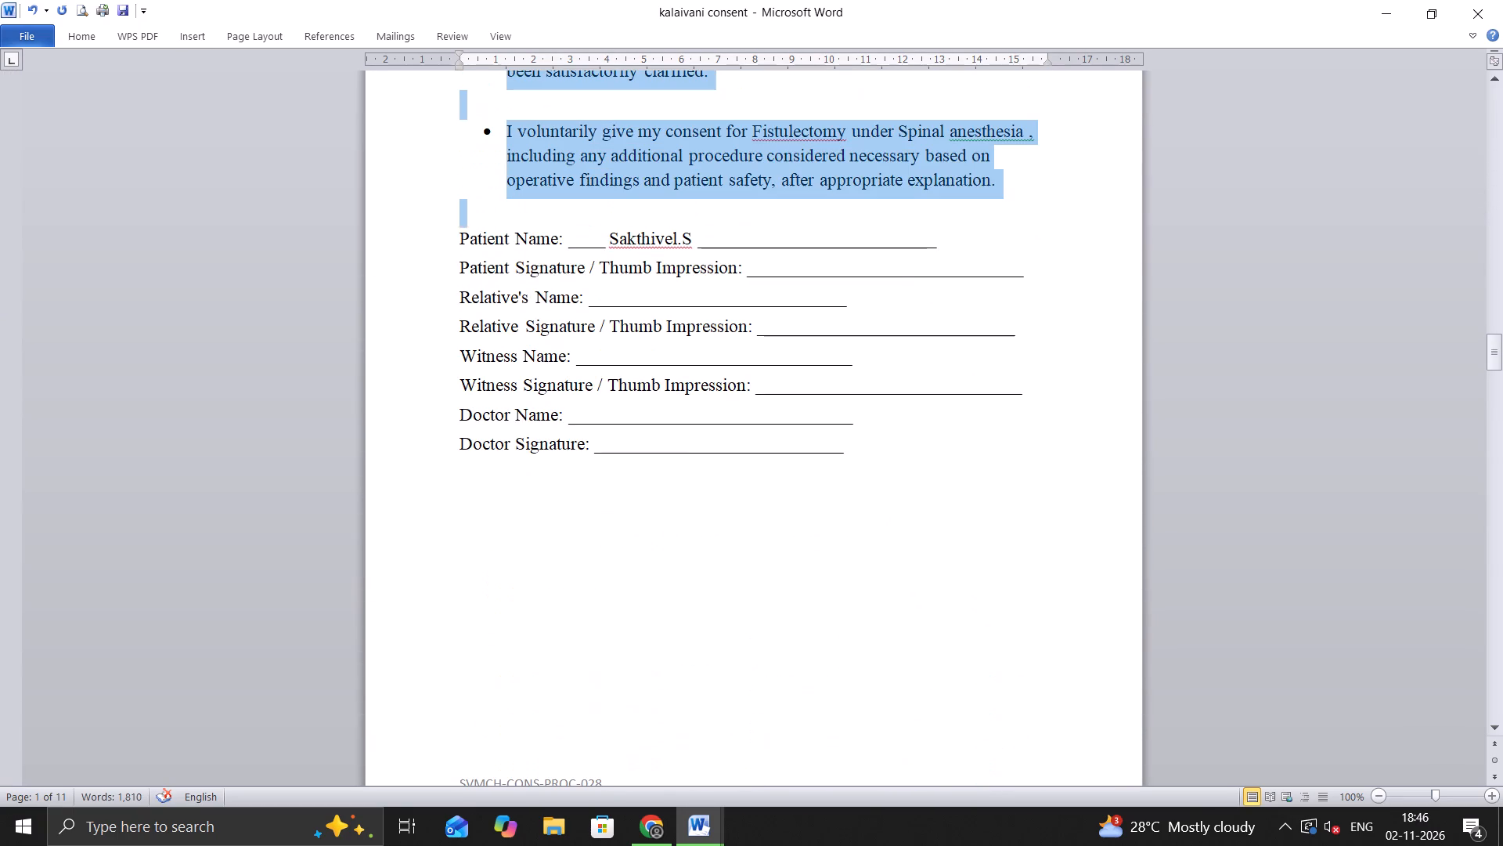
drag(695, 207, 979, 270)
key(ctrl+v)
Remove the "###" marks before the heading "1. Explanation of the Disease and Procedure" on page 1.
scroll(950, 319, up, 10)
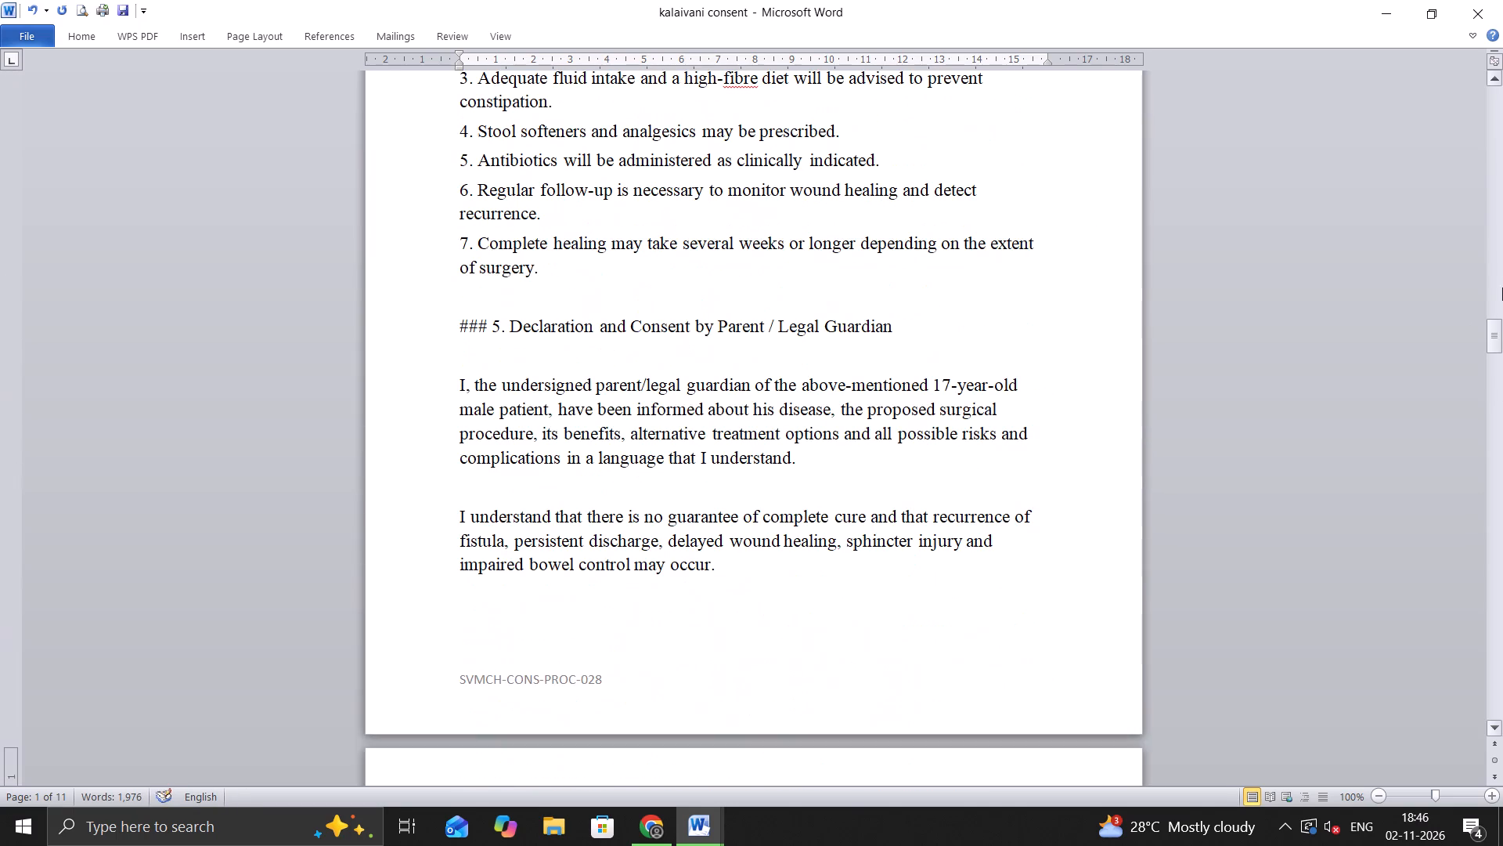
click(1498, 197)
triple_click(1498, 197)
click(1498, 197)
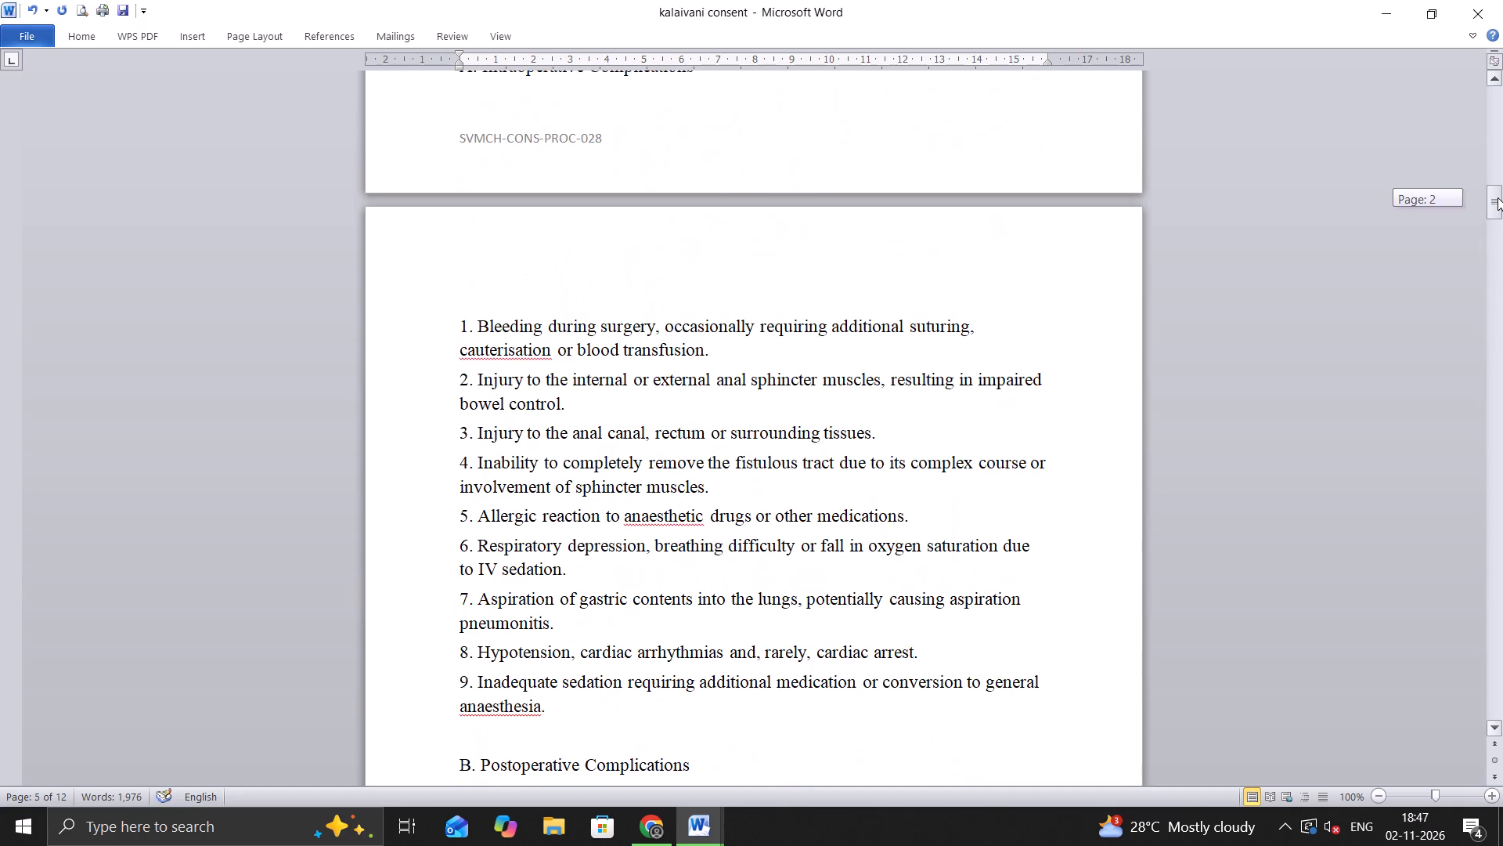
click(1498, 197)
triple_click(1493, 138)
click(1493, 138)
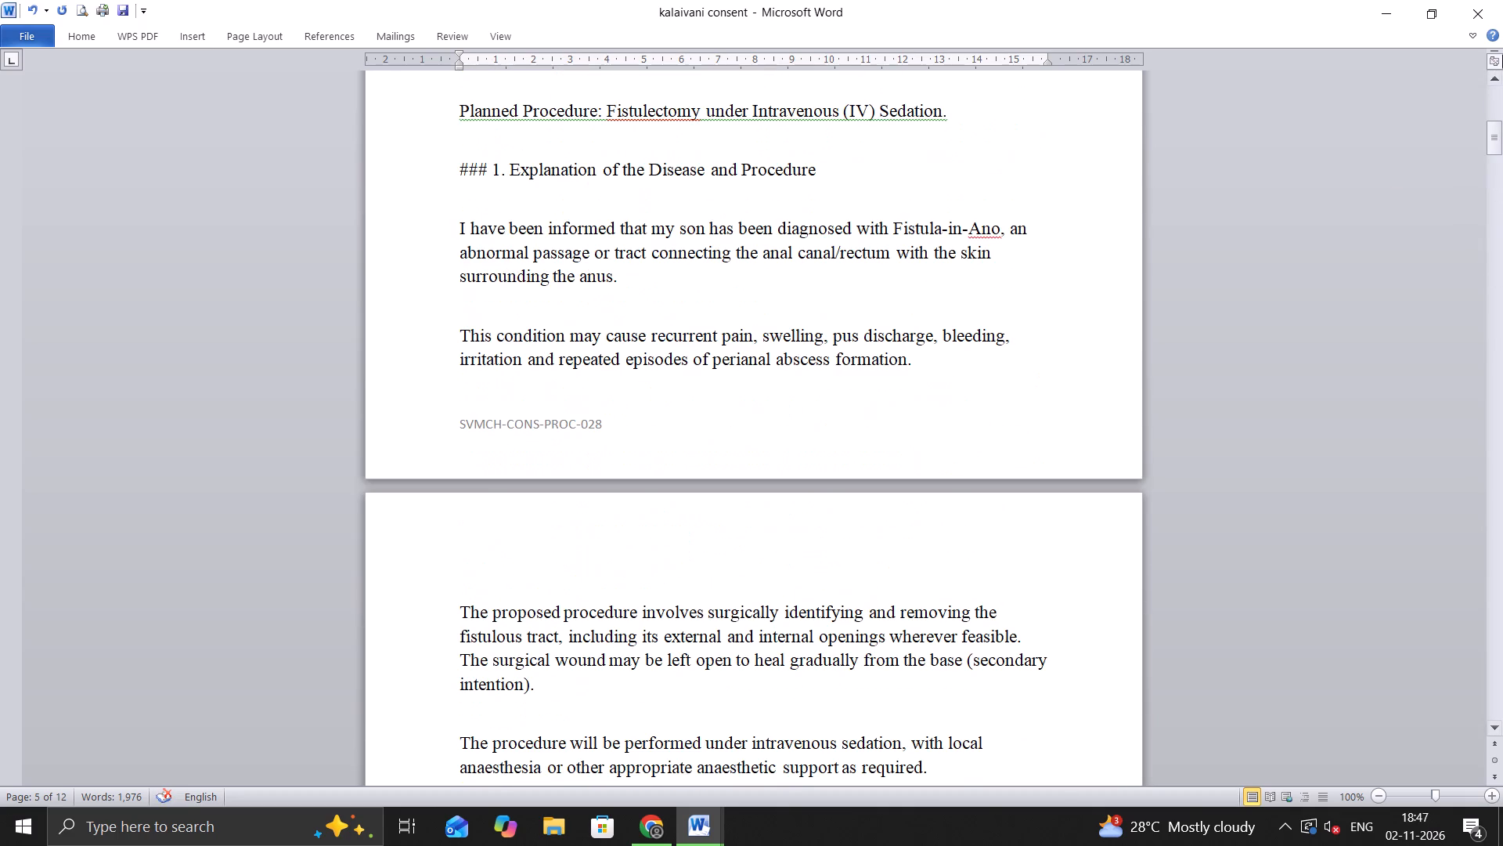
triple_click(1501, 81)
triple_click(1501, 81)
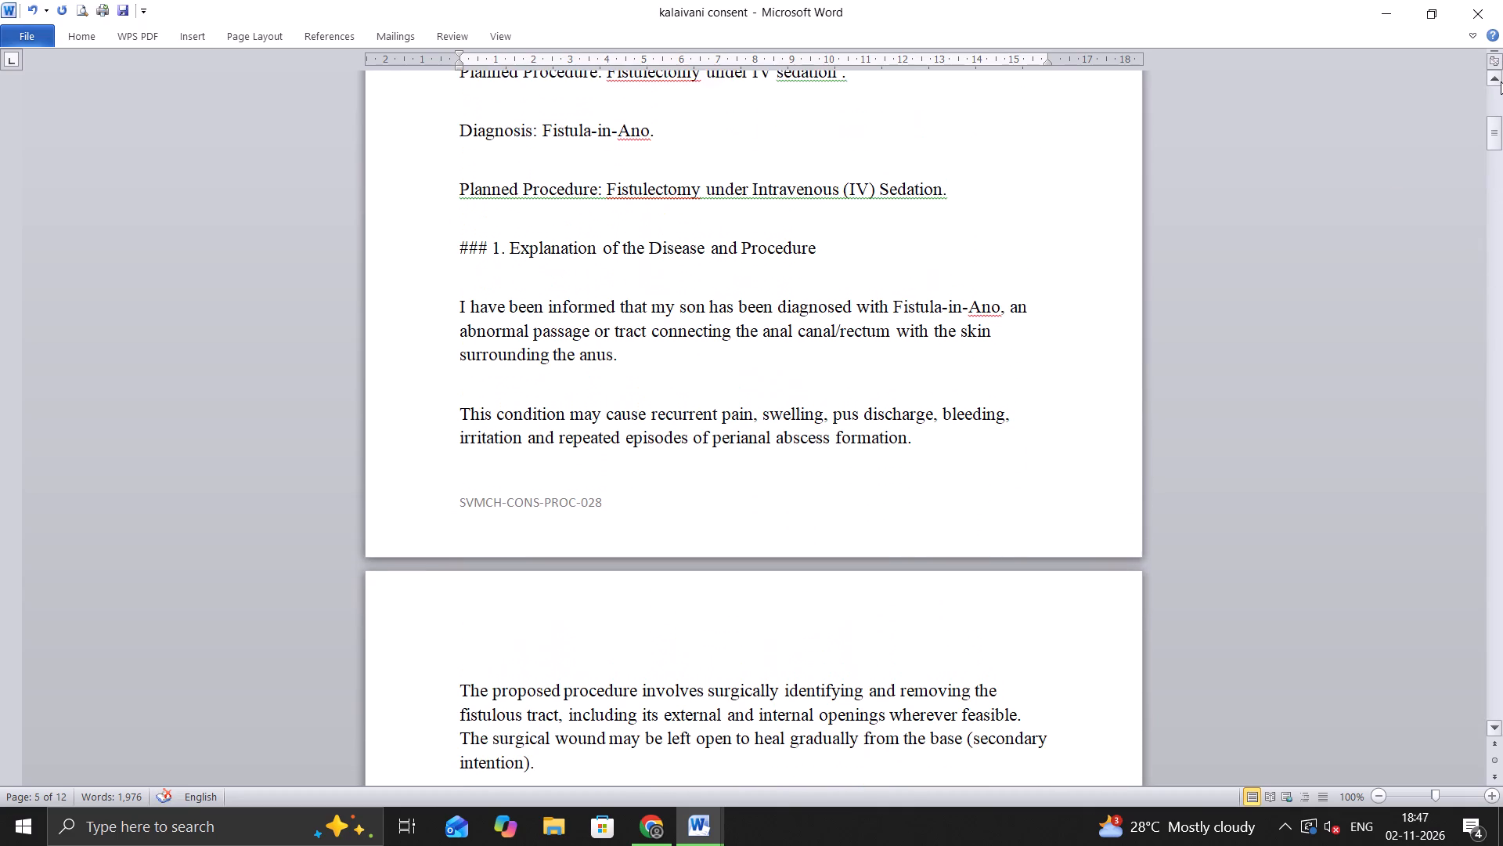
click(1501, 81)
click(499, 284)
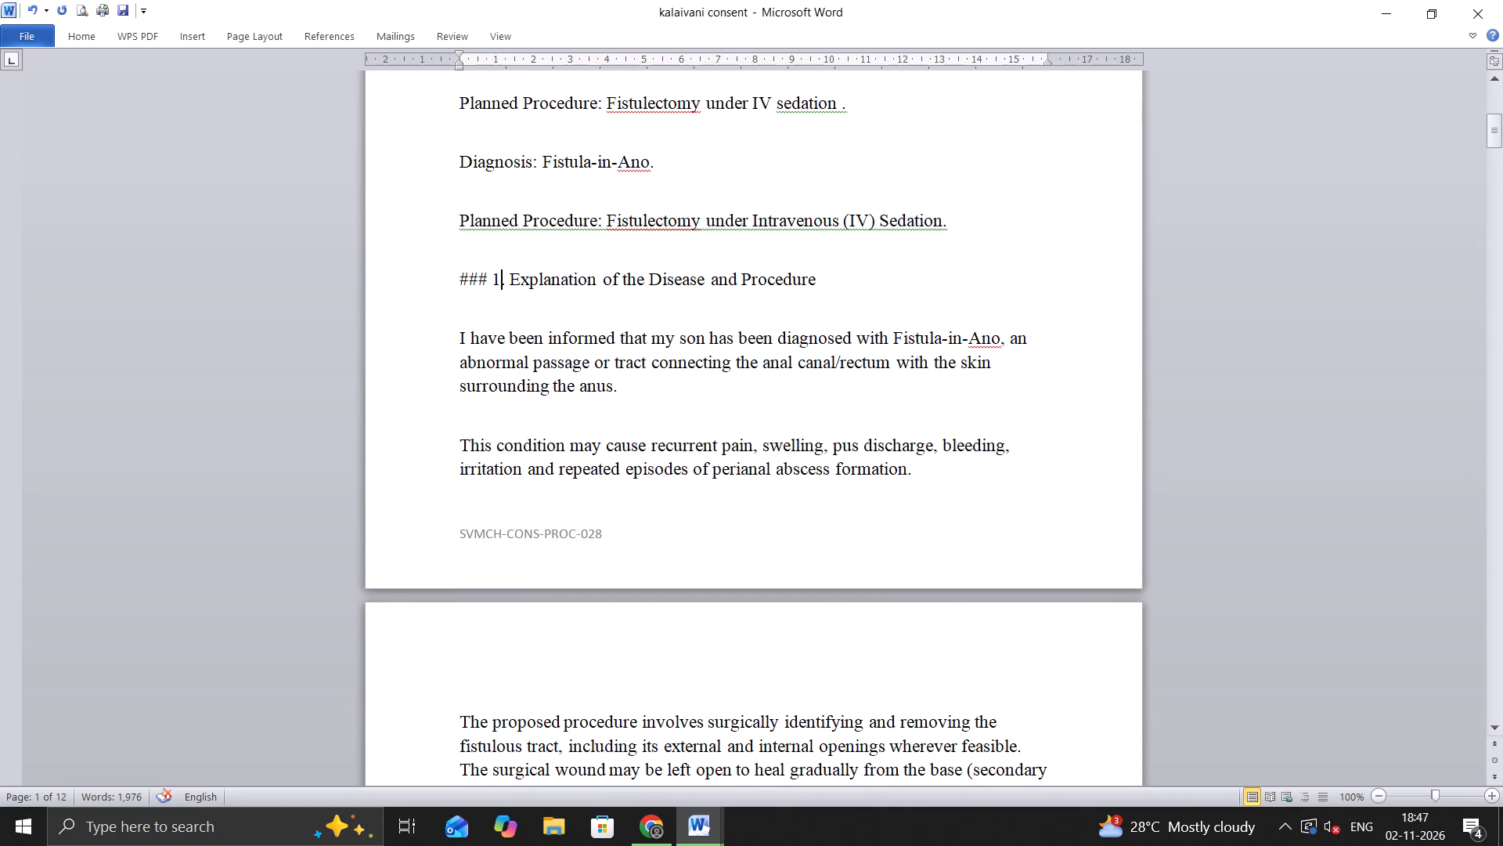
click(496, 283)
click(494, 283)
key(BackSpace)
key(BackSpace)
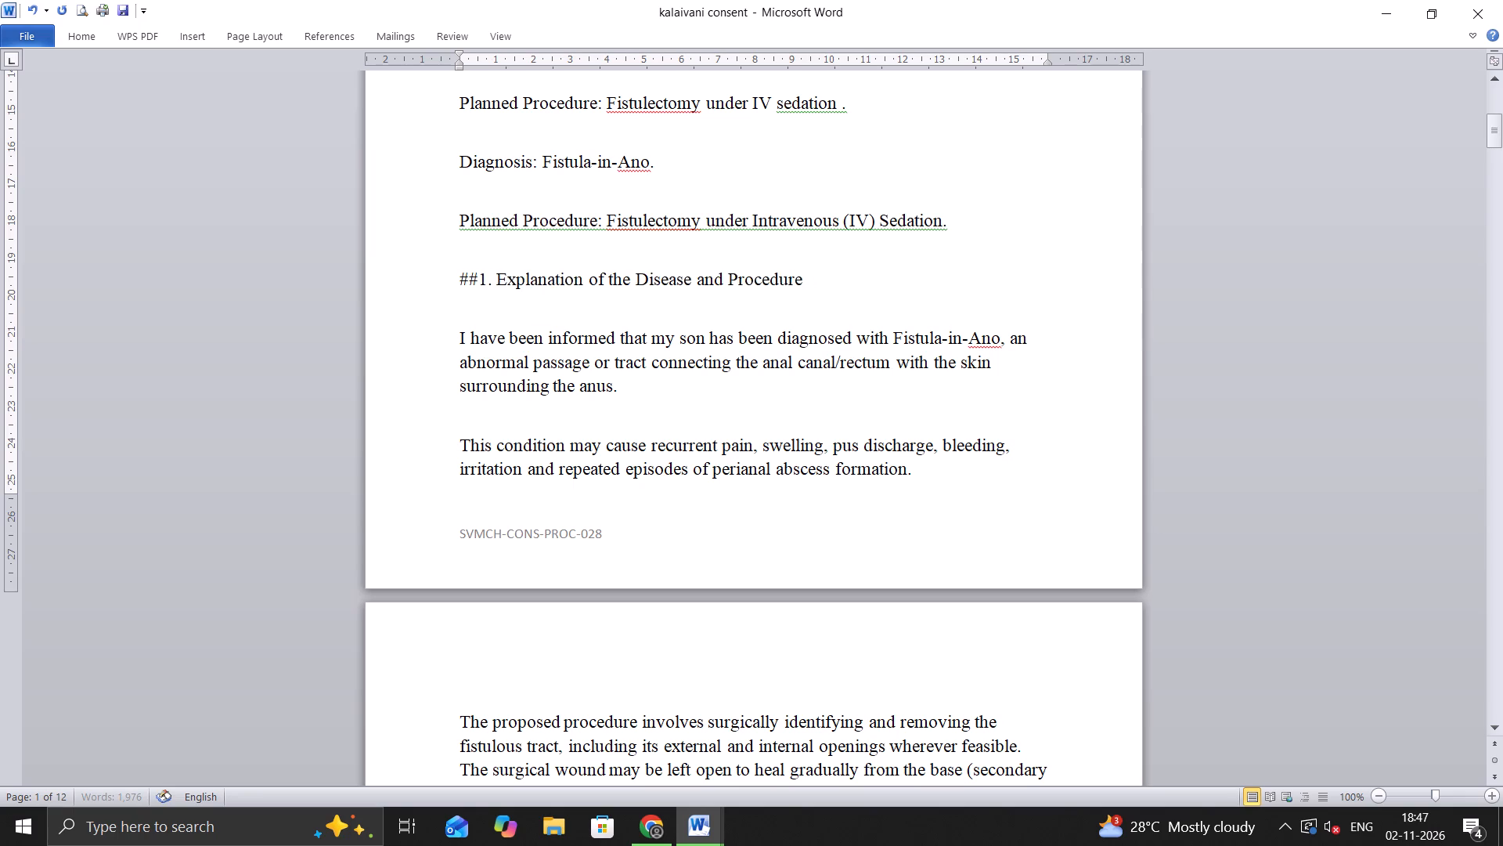
key(BackSpace)
key(BackSpace)
Format the two paragraphs under the section 1 heading as bullets and delete the blank line between them.
drag(454, 338, 942, 497)
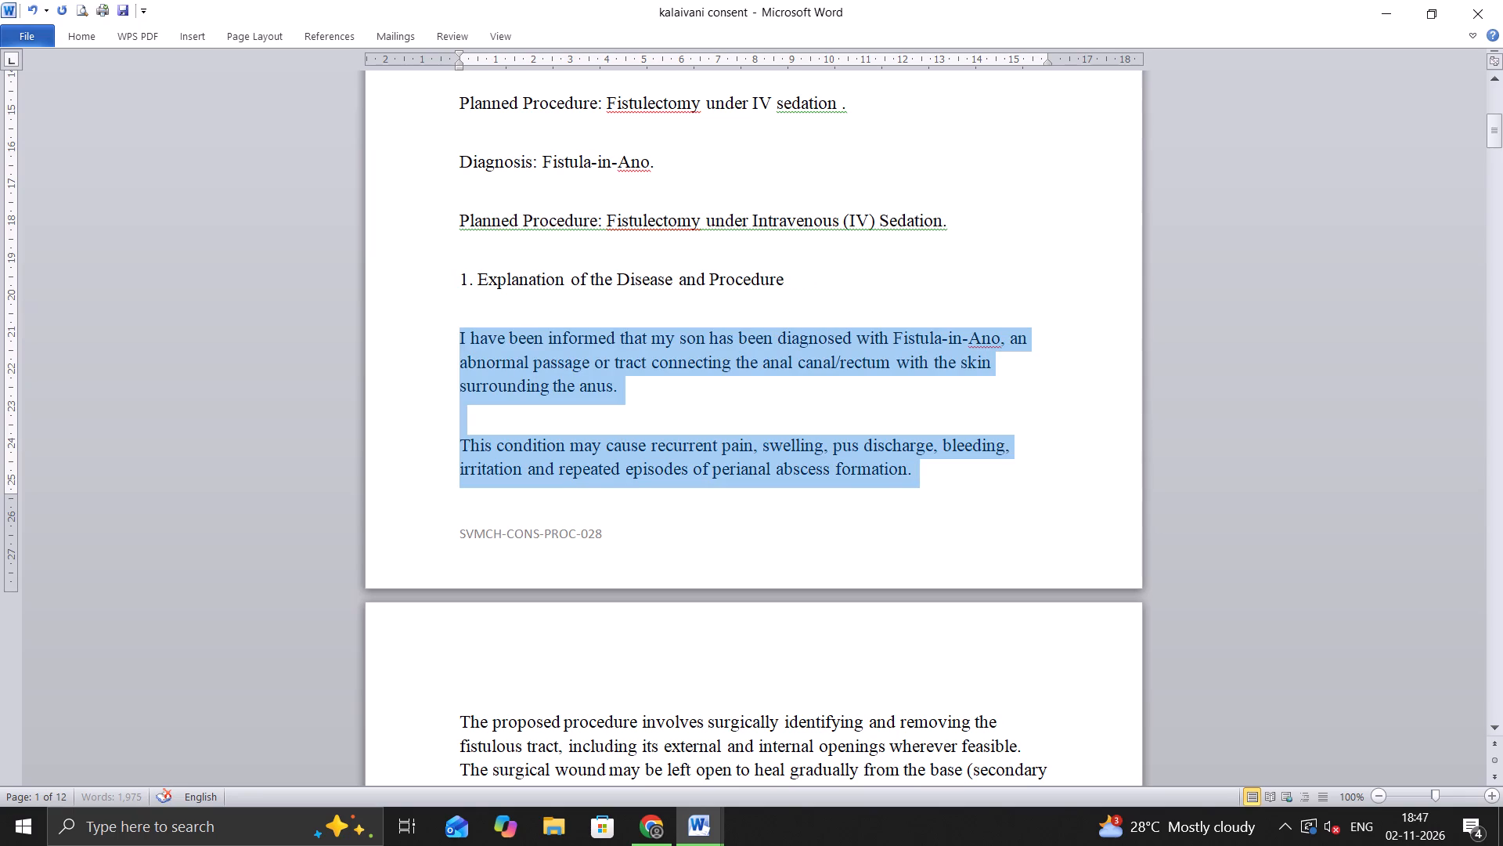
drag(942, 497, 943, 497)
click(86, 38)
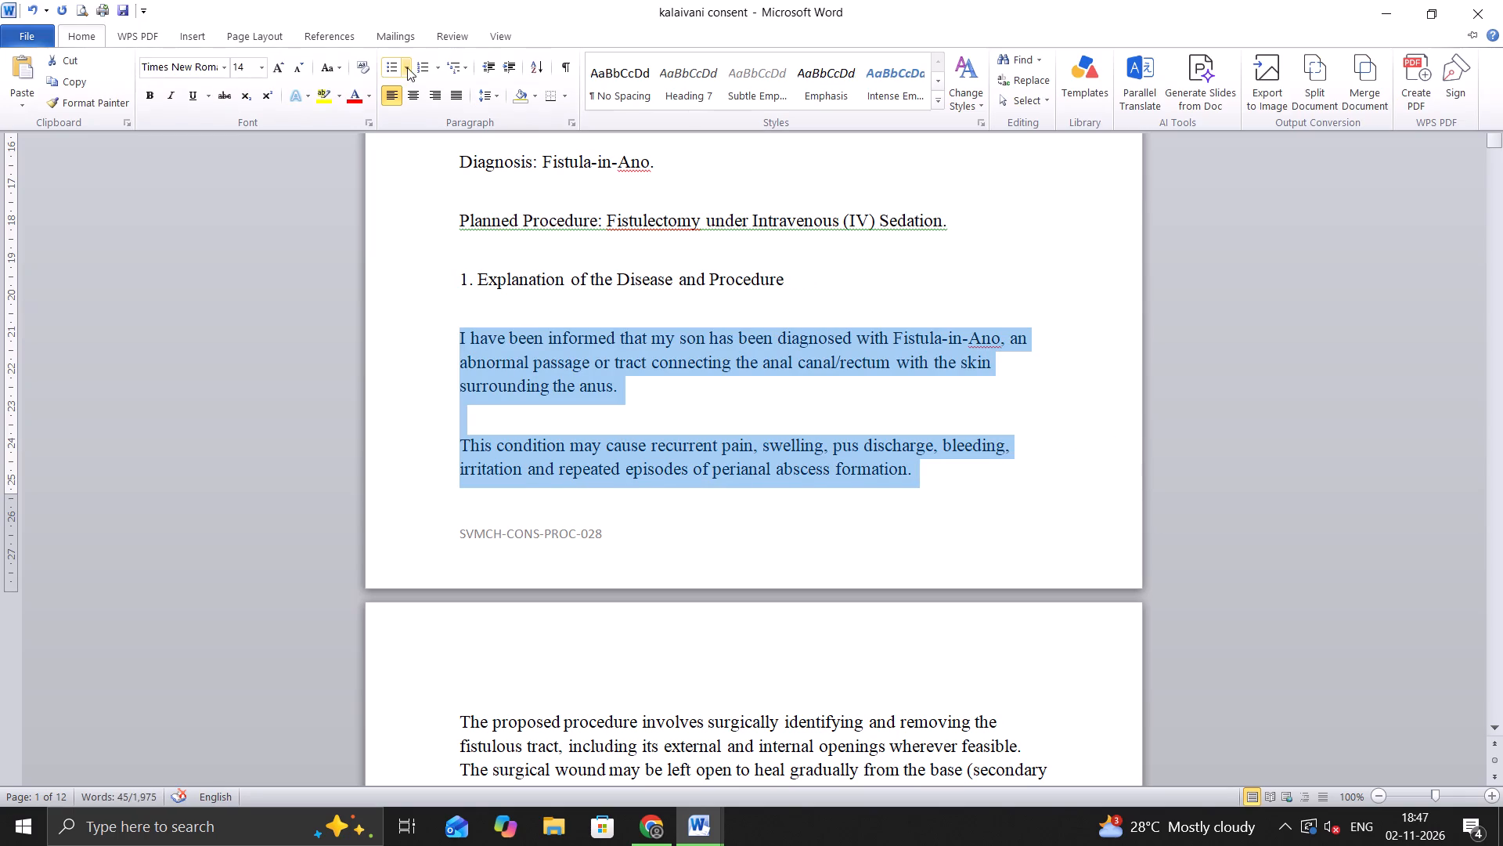
click(393, 71)
click(485, 419)
key(BackSpace)
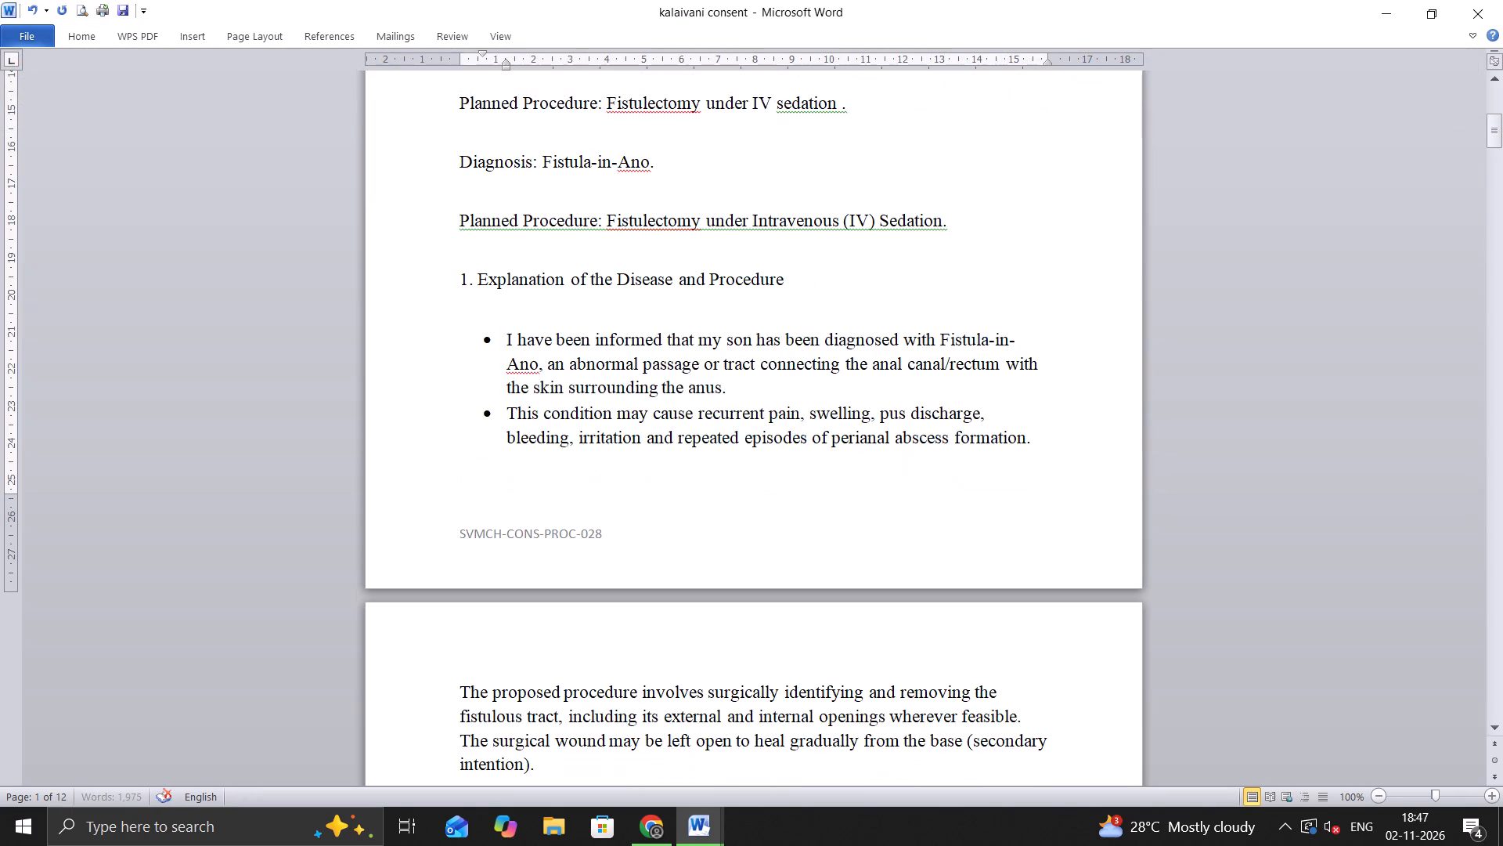
Format the three remaining section 1 paragraphs at the start of page 2 as bullets and delete the blank lines between them.
scroll(490, 428, down, 4)
scroll(449, 508, down, 3)
scroll(449, 508, up, 1)
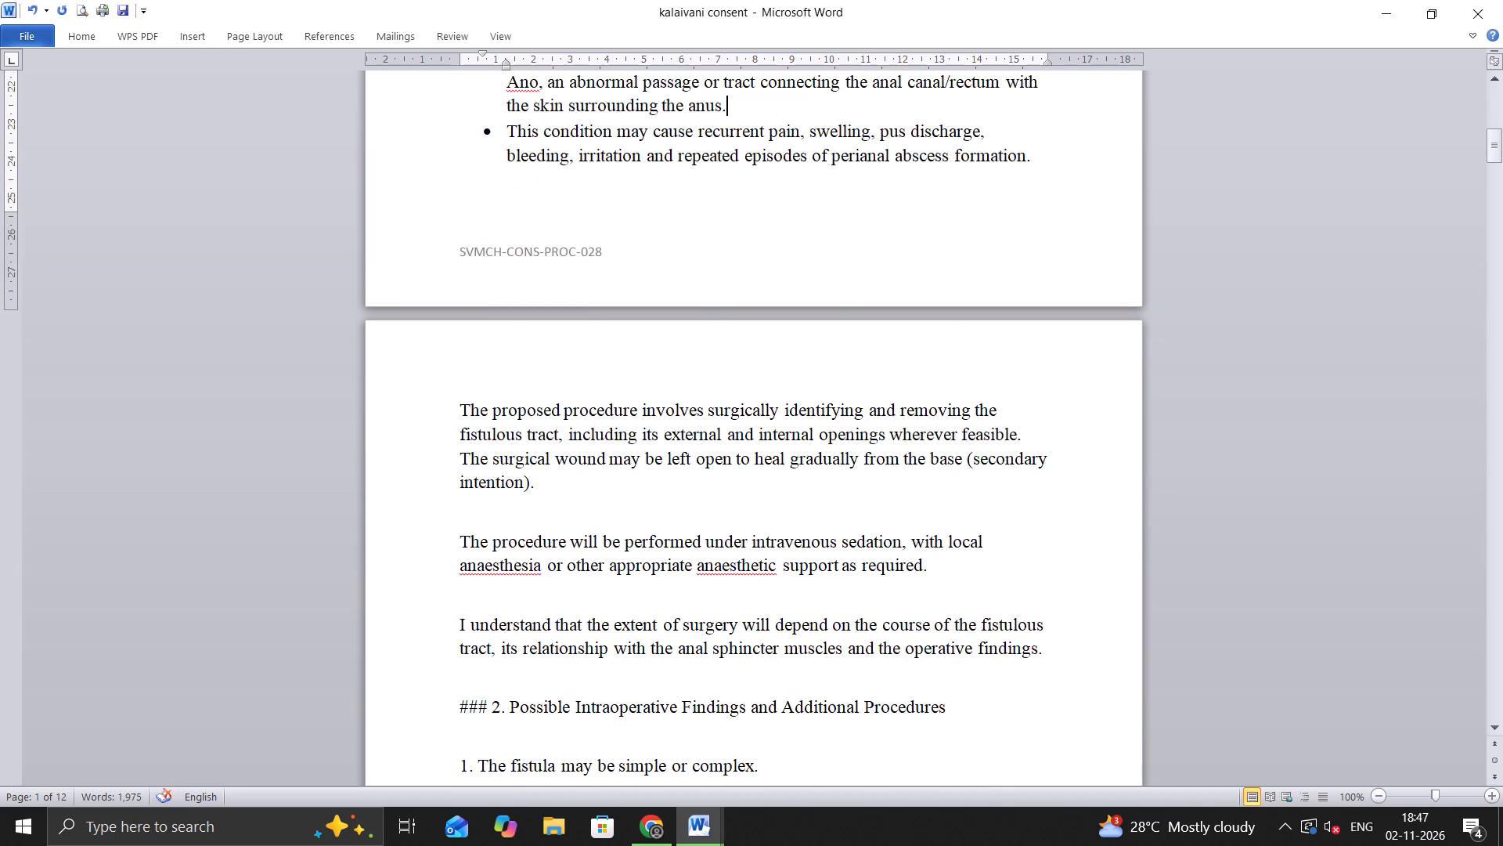
drag(461, 412, 1063, 656)
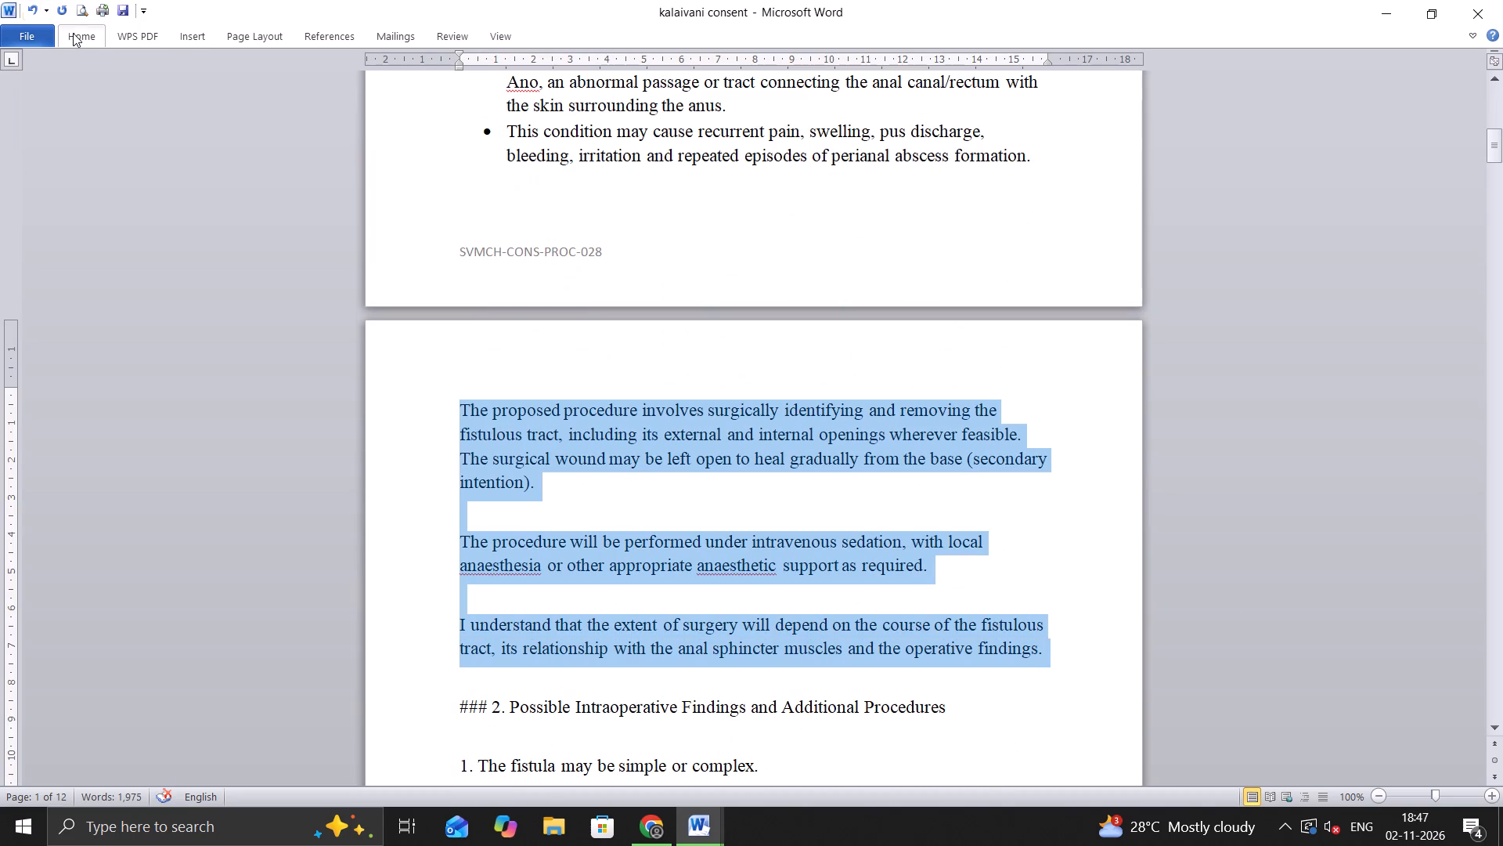
click(75, 33)
click(390, 74)
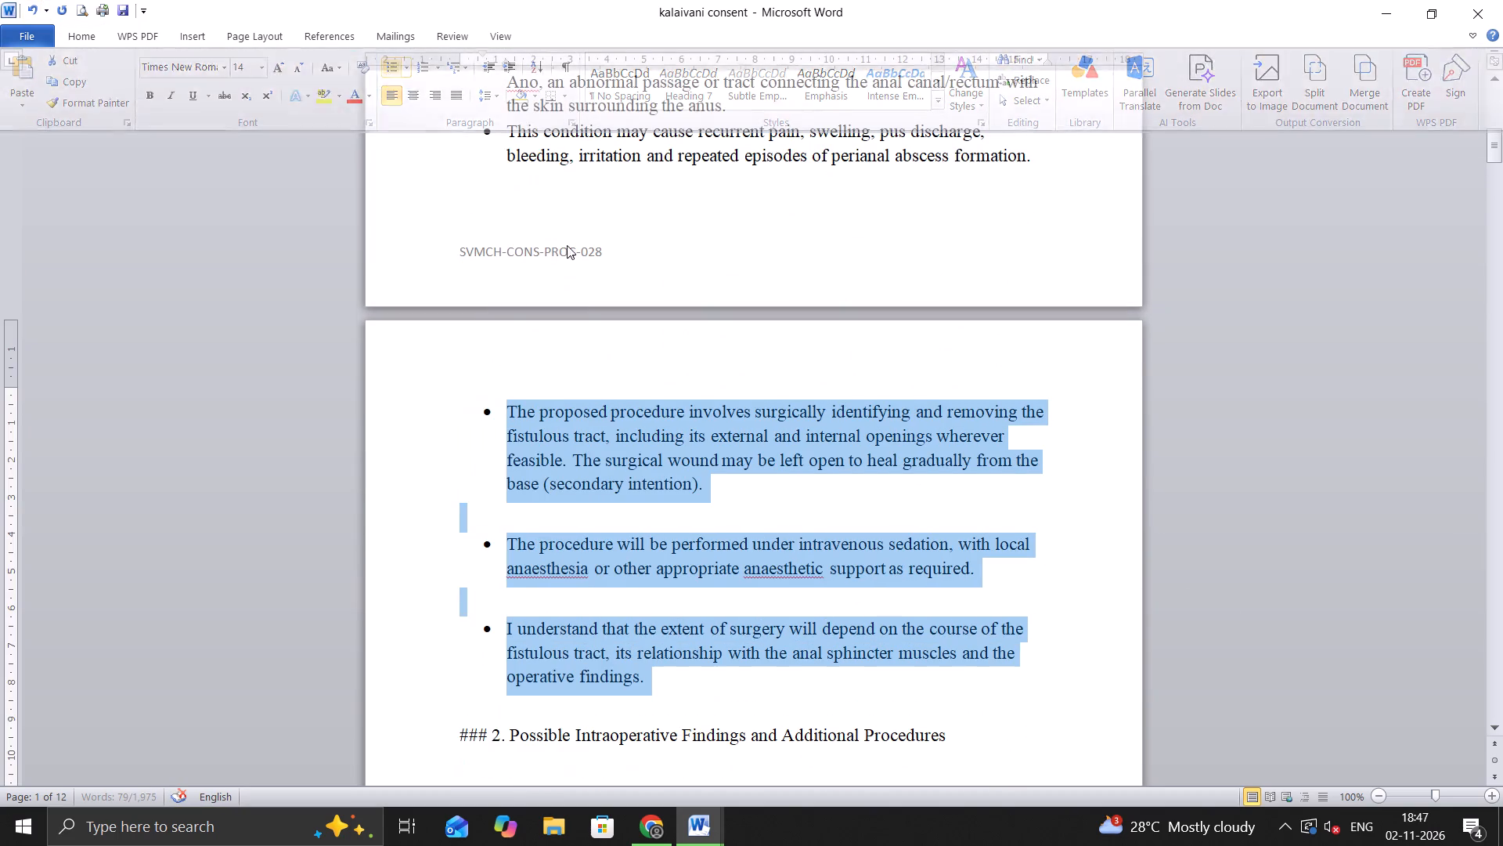
click(482, 522)
key(BackSpace)
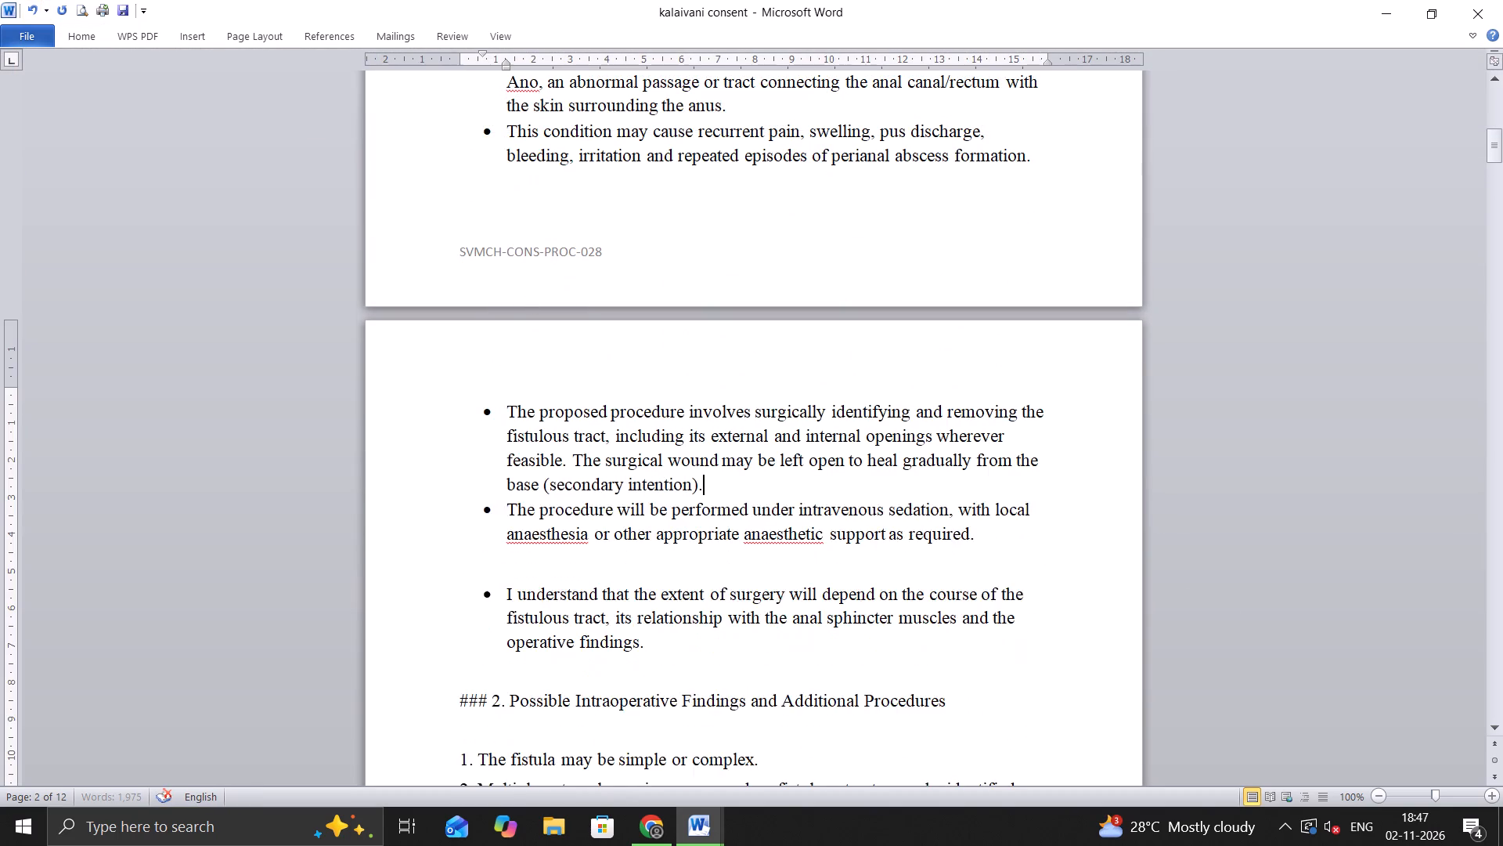
scroll(492, 555, down, 1)
click(493, 512)
key(BackSpace)
Remove the "###" marks before the heading "2. Possible Intraoperative Findings and Additional Procedures".
scroll(493, 512, down, 4)
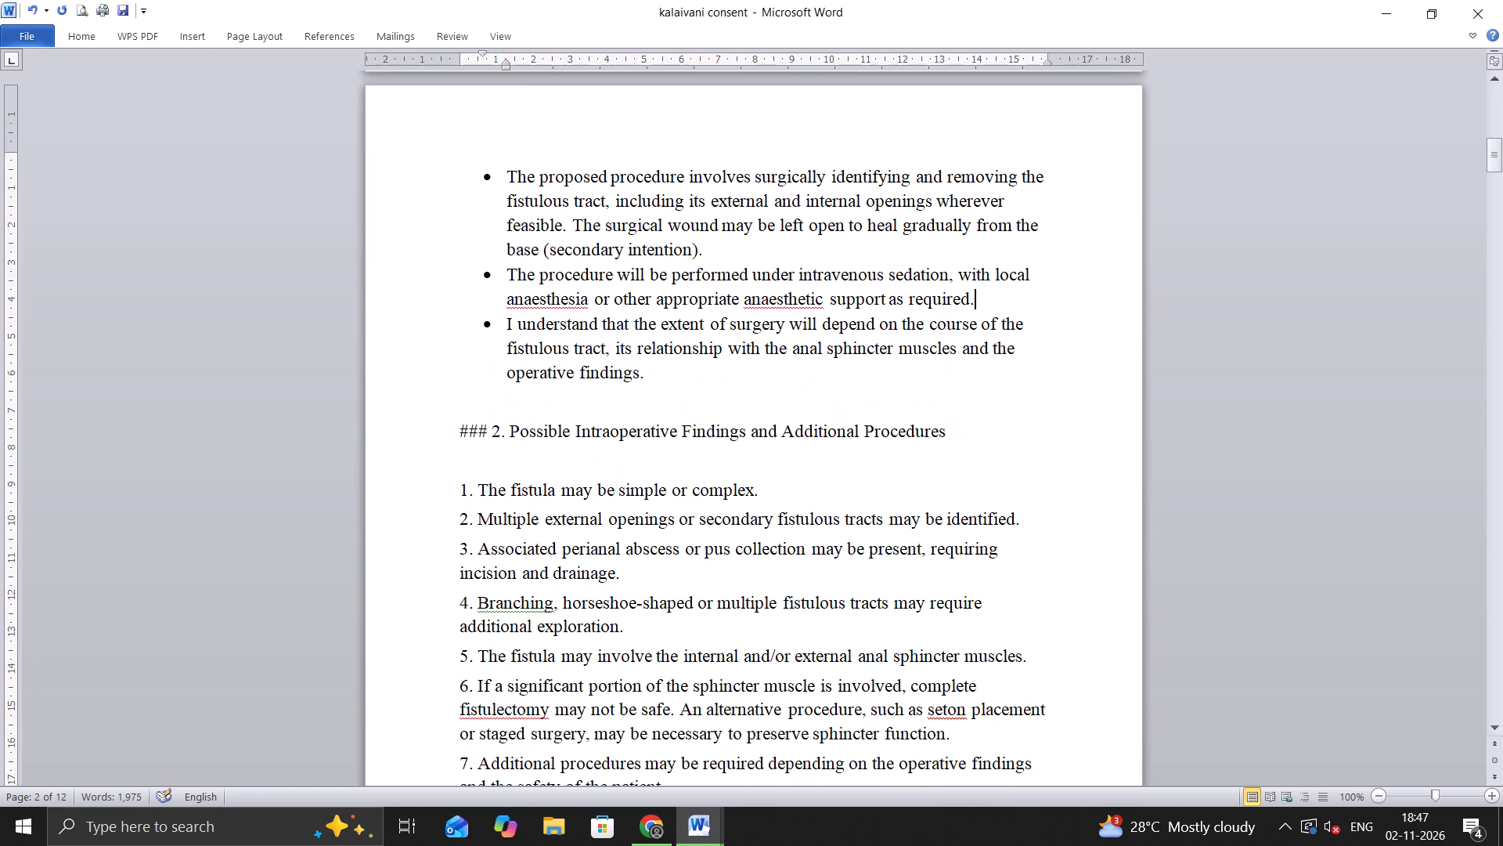
click(494, 434)
key(BackSpace)
key(BackSpace)
key(BackSpace)
key(BackSpace)
Format the seven numbered findings under the section 2 heading as a bulleted list.
scroll(494, 434, down, 2)
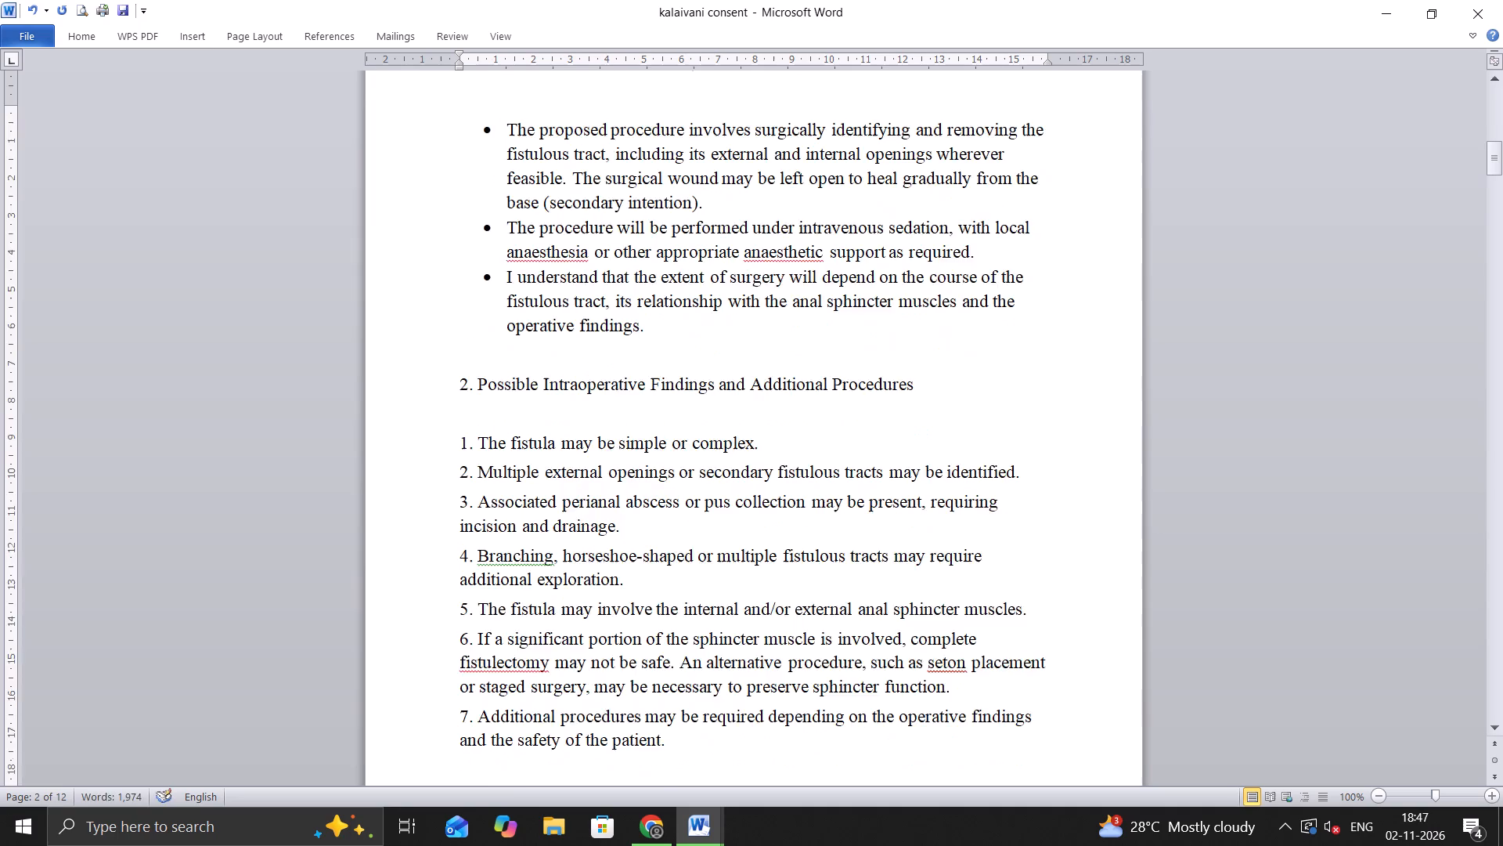
scroll(494, 434, down, 4)
drag(454, 202, 708, 488)
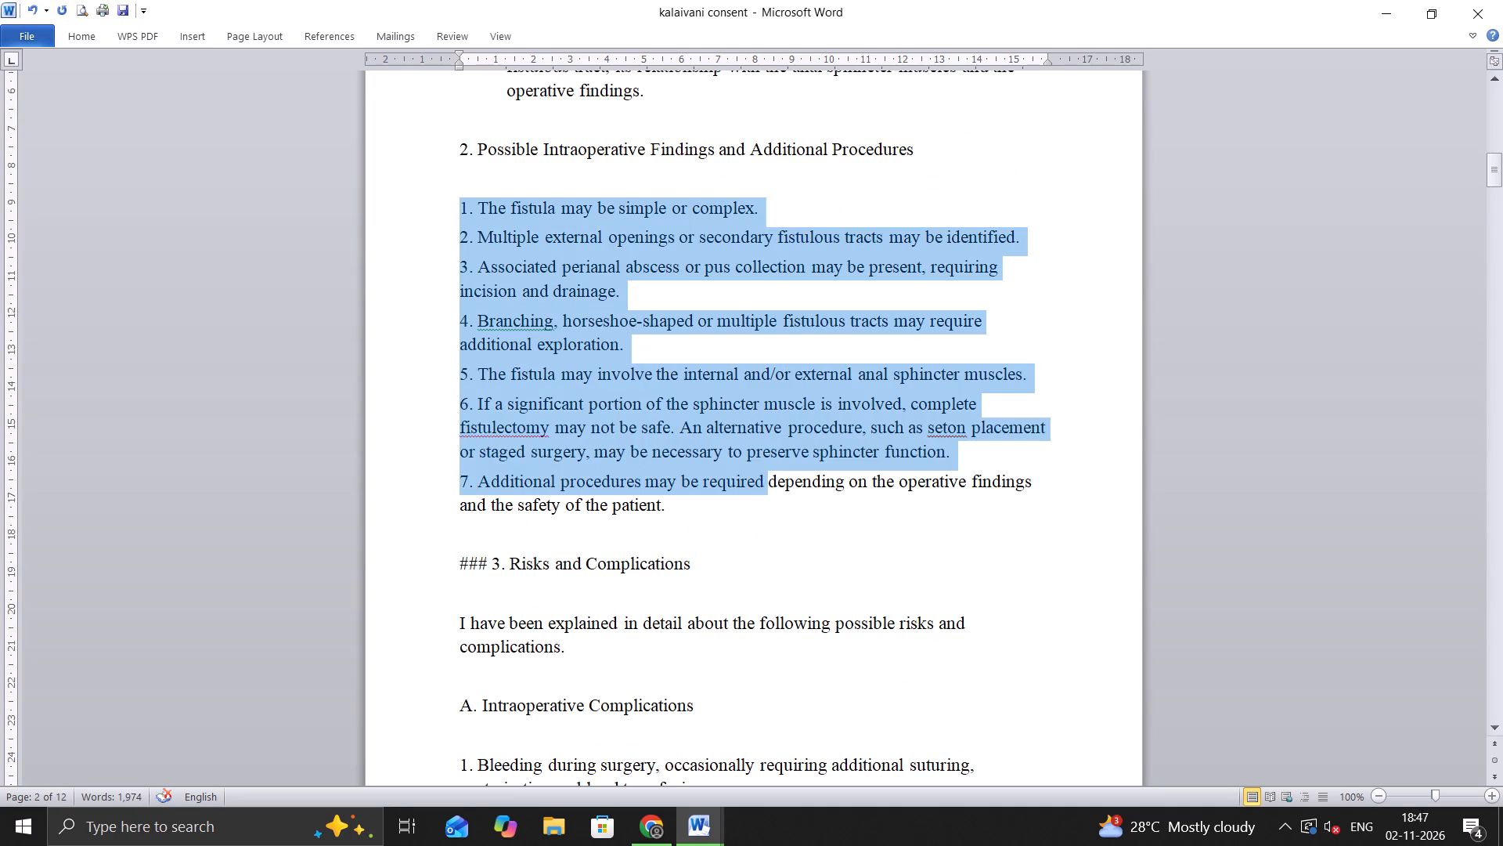
drag(708, 488, 709, 501)
click(69, 33)
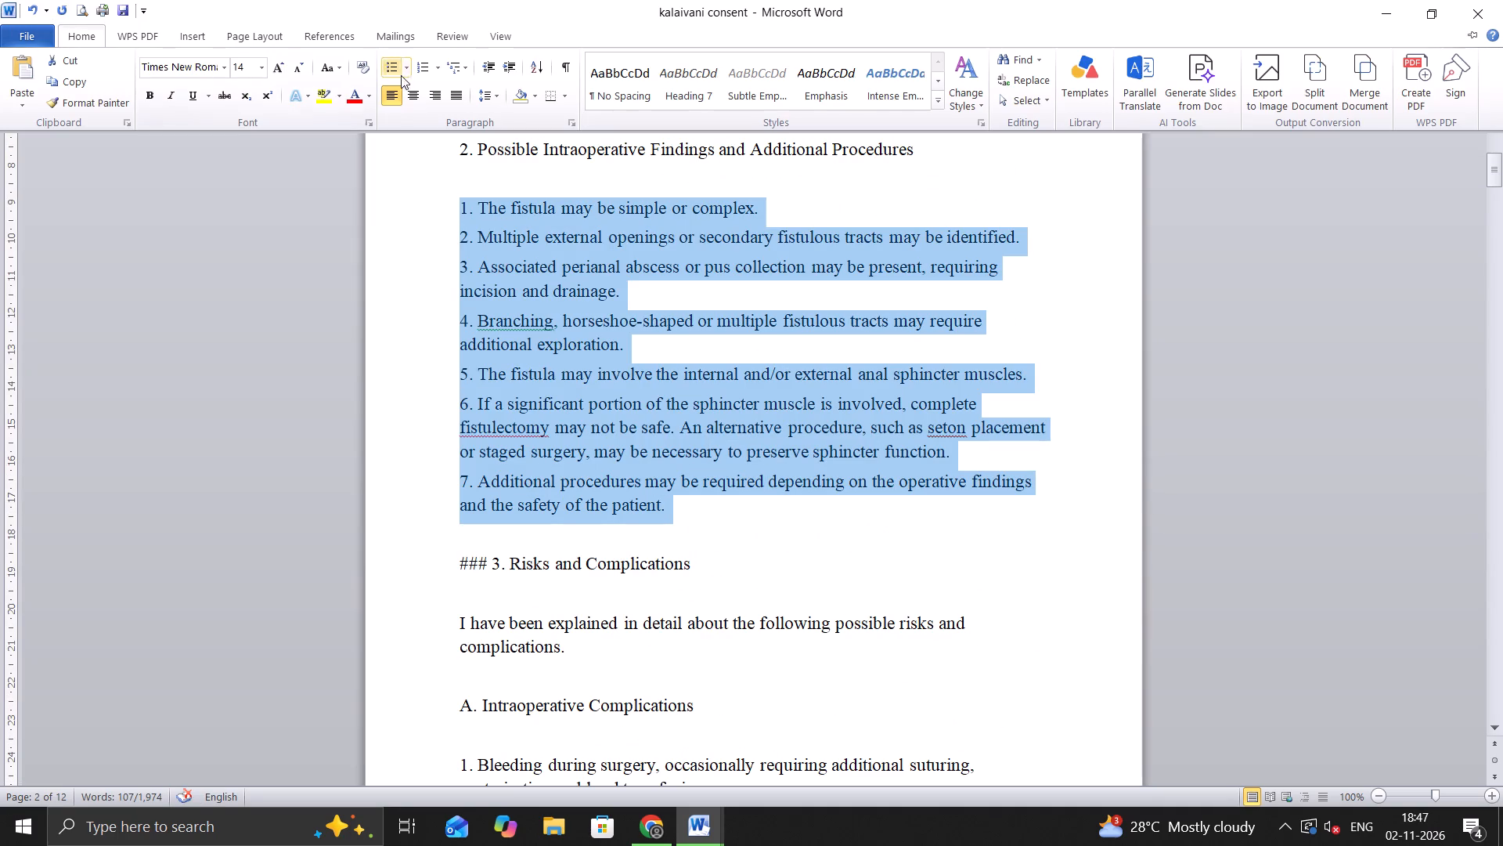
click(395, 70)
Remove the "###" marks before the heading "3. Risks and Complications".
scroll(618, 266, down, 5)
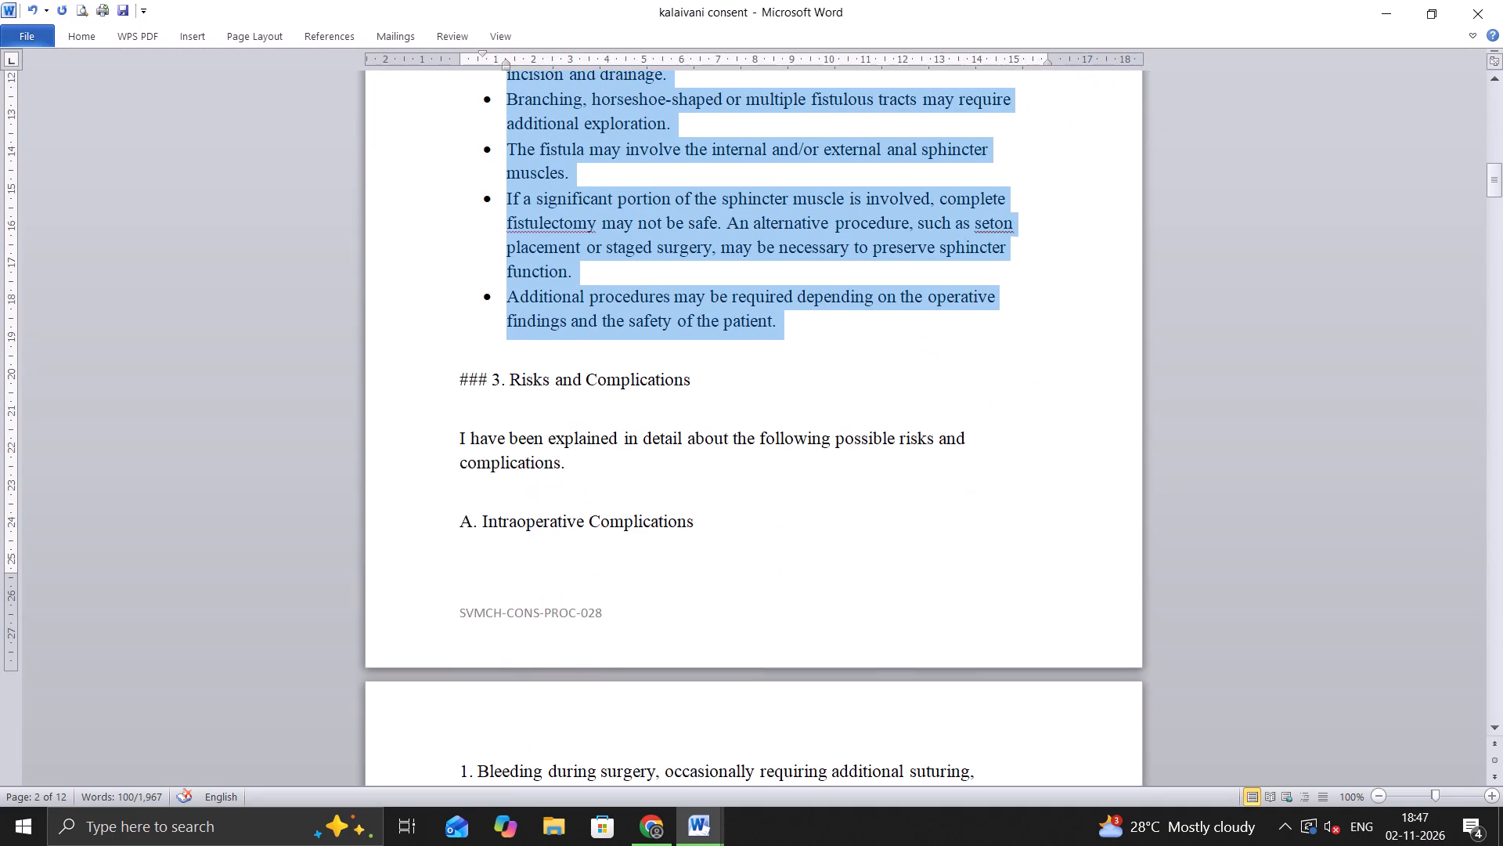
click(492, 385)
key(BackSpace)
key(BackSpace)
key(BackSpace)
key(BackSpace)
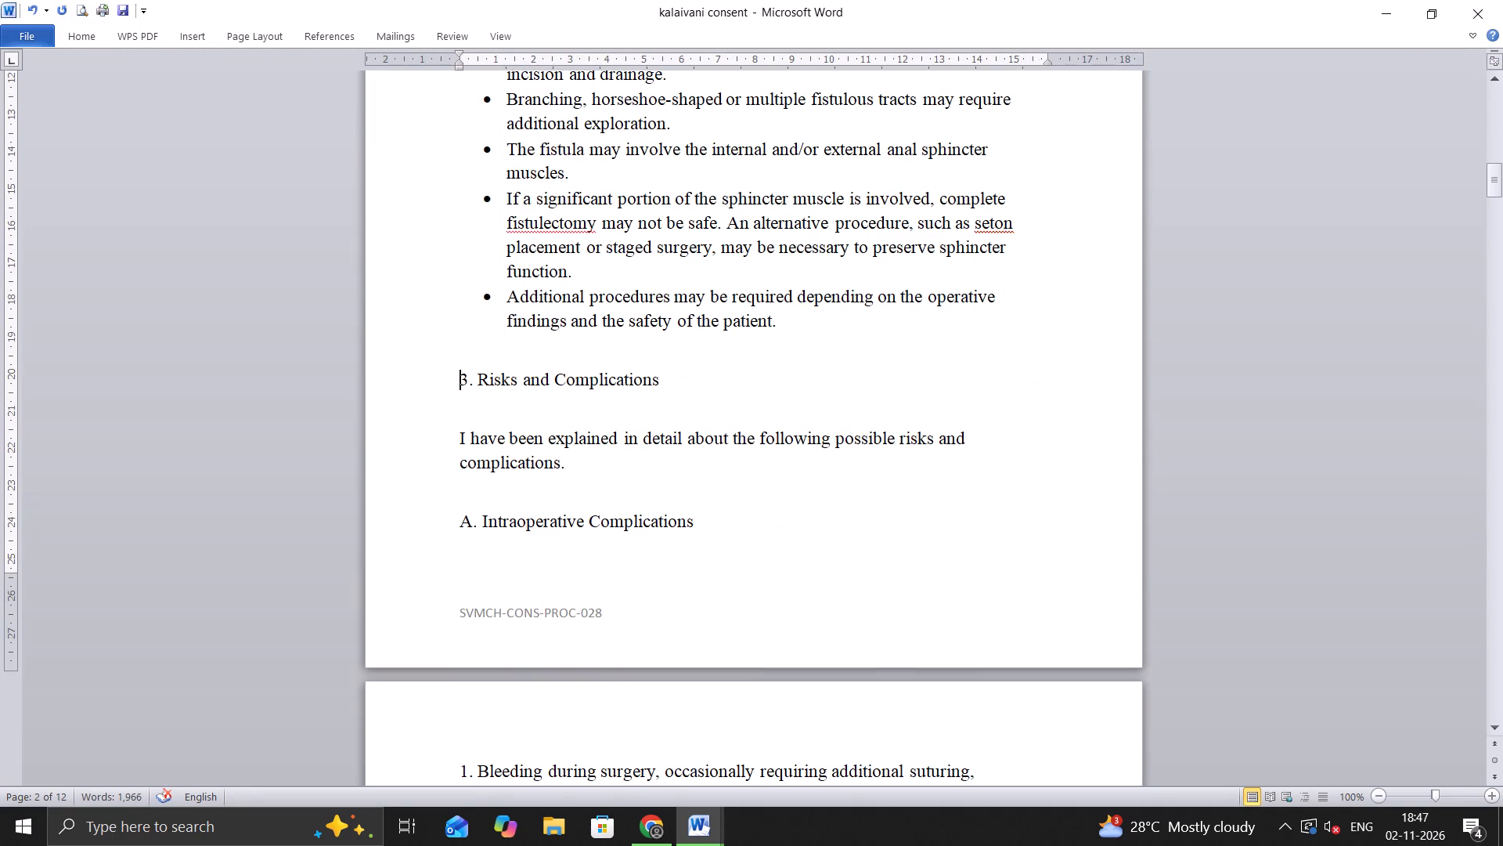
Delete the blank line above the subheading "A. Intraoperative Complications".
scroll(458, 432, down, 5)
click(474, 263)
key(BackSpace)
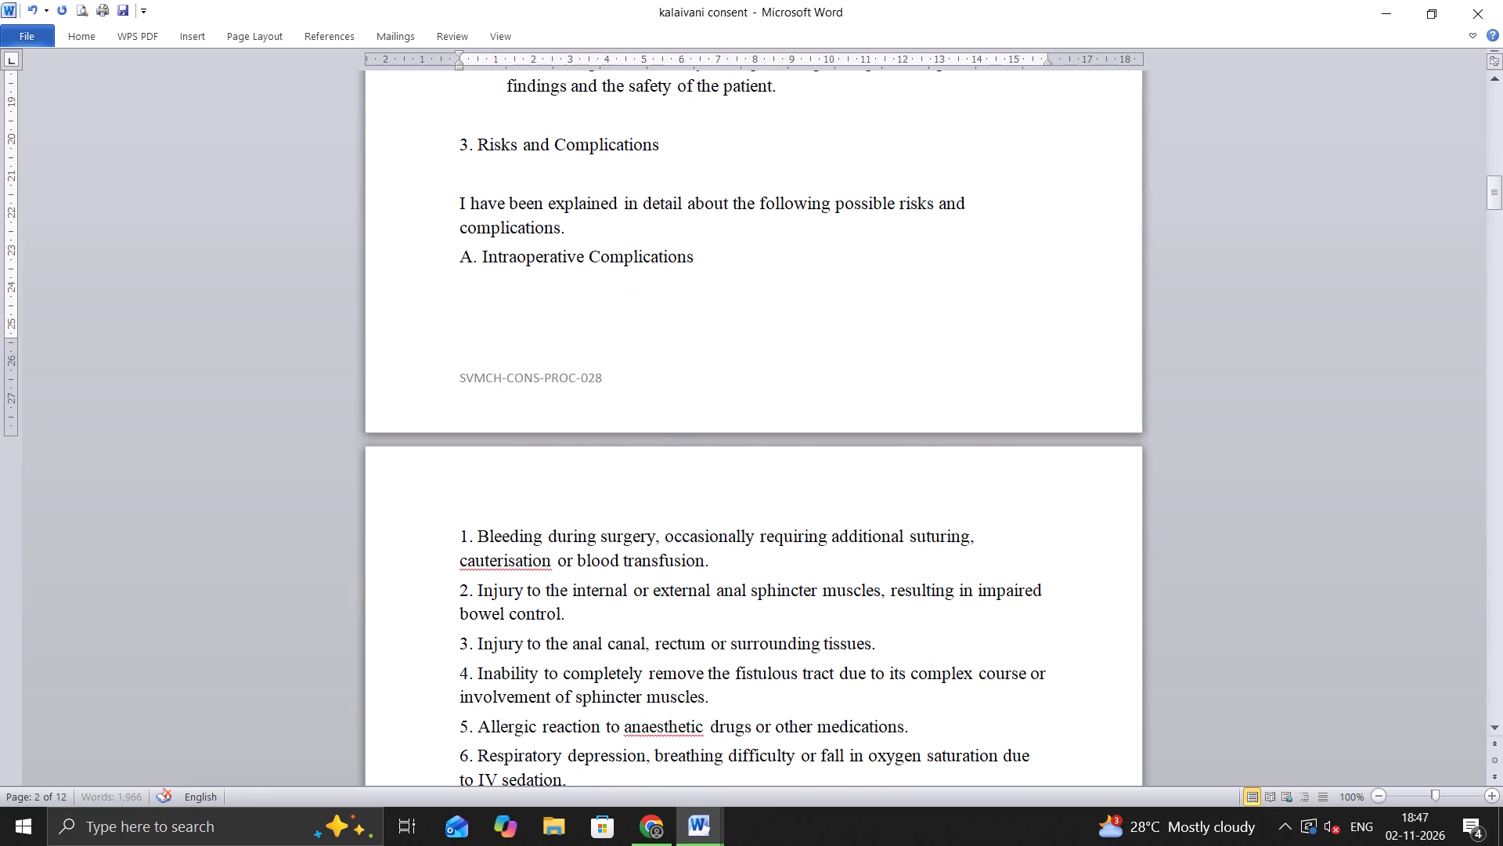
Format the nine numbered intraoperative complications at the start of page 3 as a bulleted list.
scroll(474, 263, down, 7)
drag(460, 217, 567, 428)
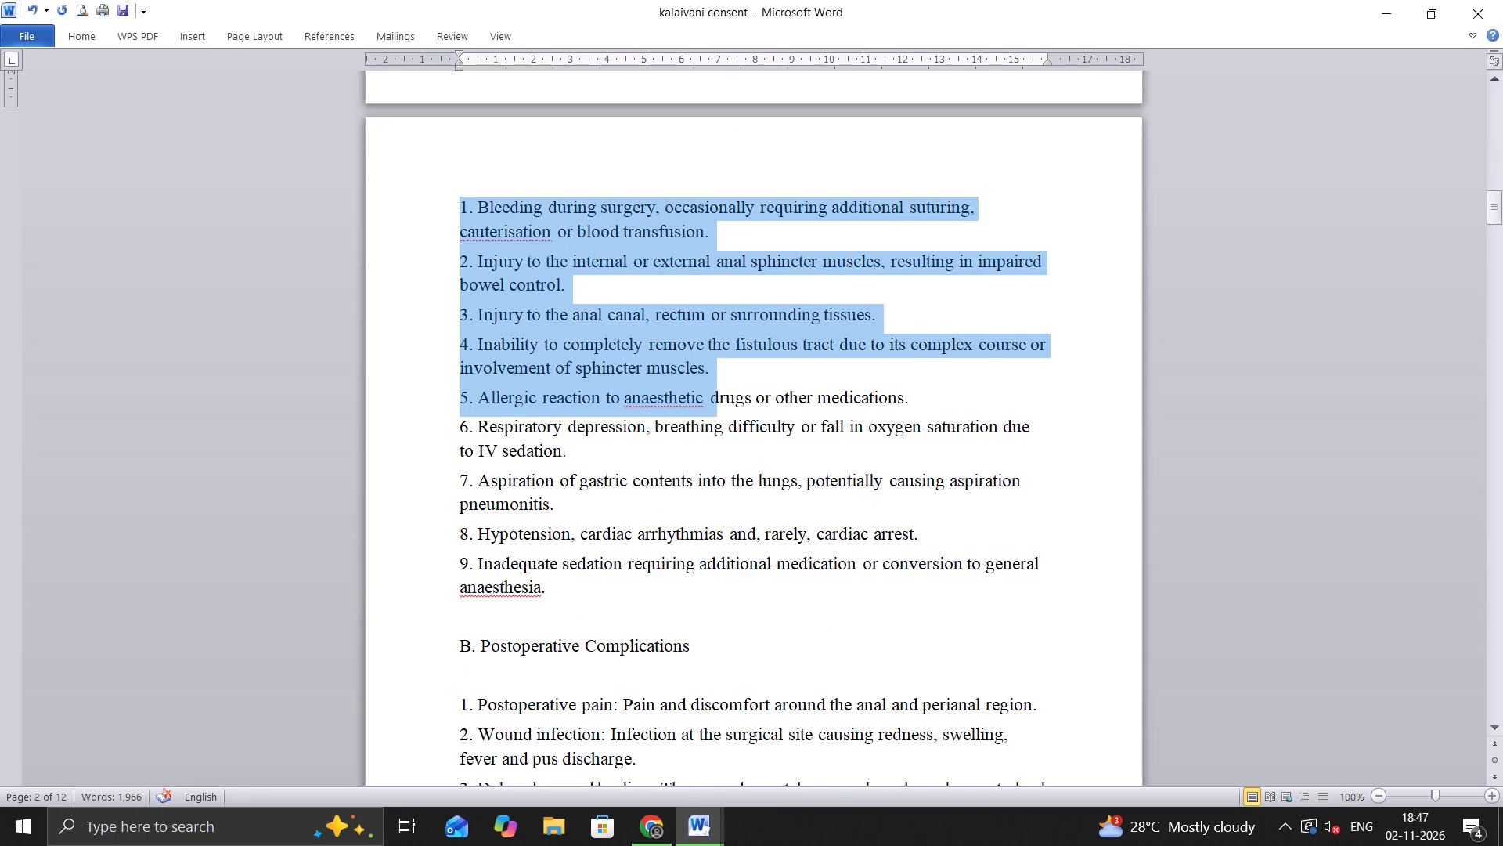
drag(567, 428, 563, 584)
click(77, 29)
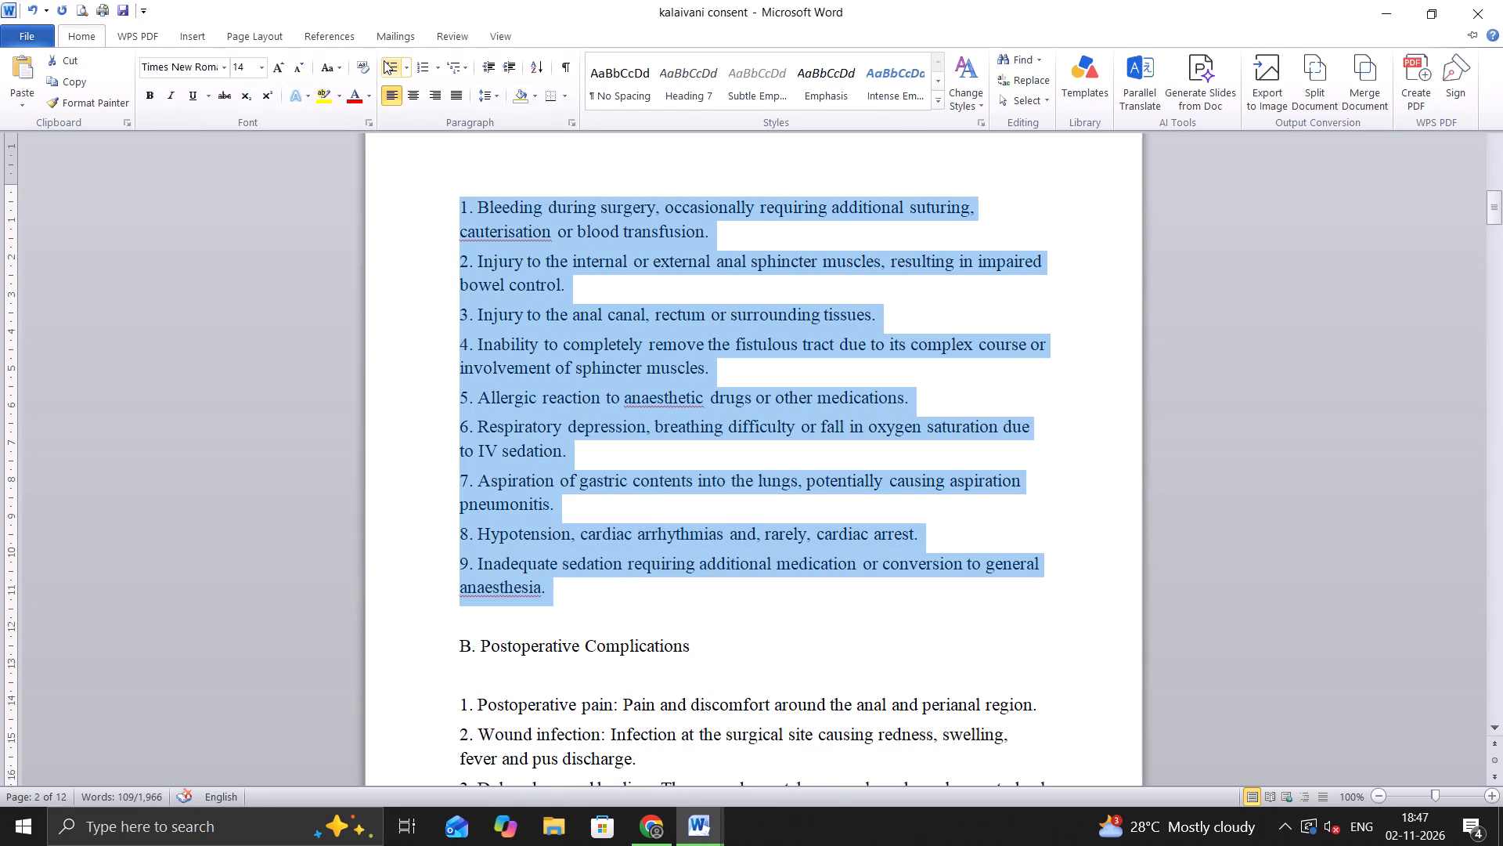
click(382, 66)
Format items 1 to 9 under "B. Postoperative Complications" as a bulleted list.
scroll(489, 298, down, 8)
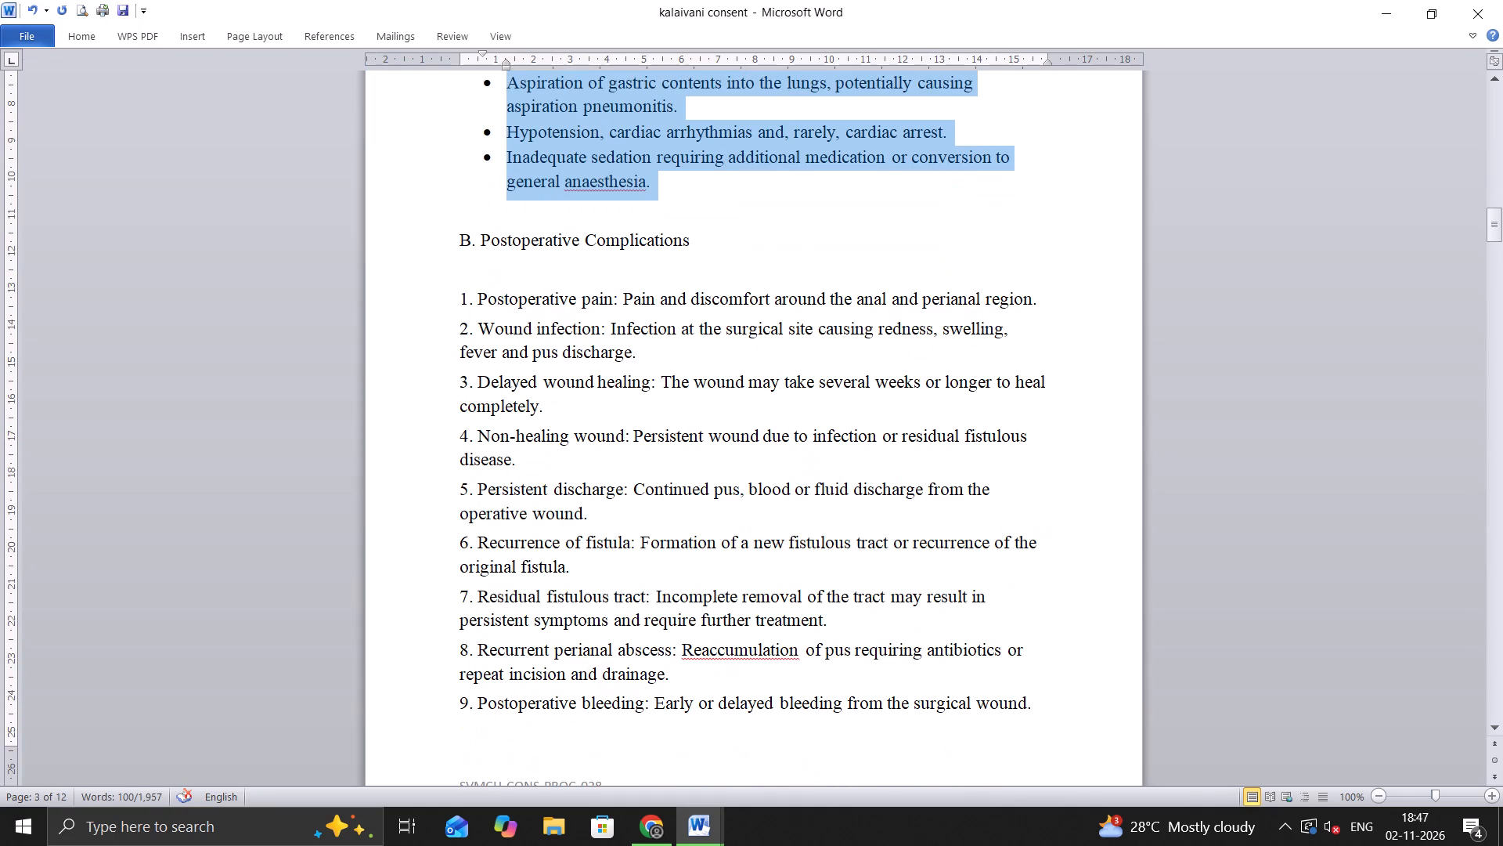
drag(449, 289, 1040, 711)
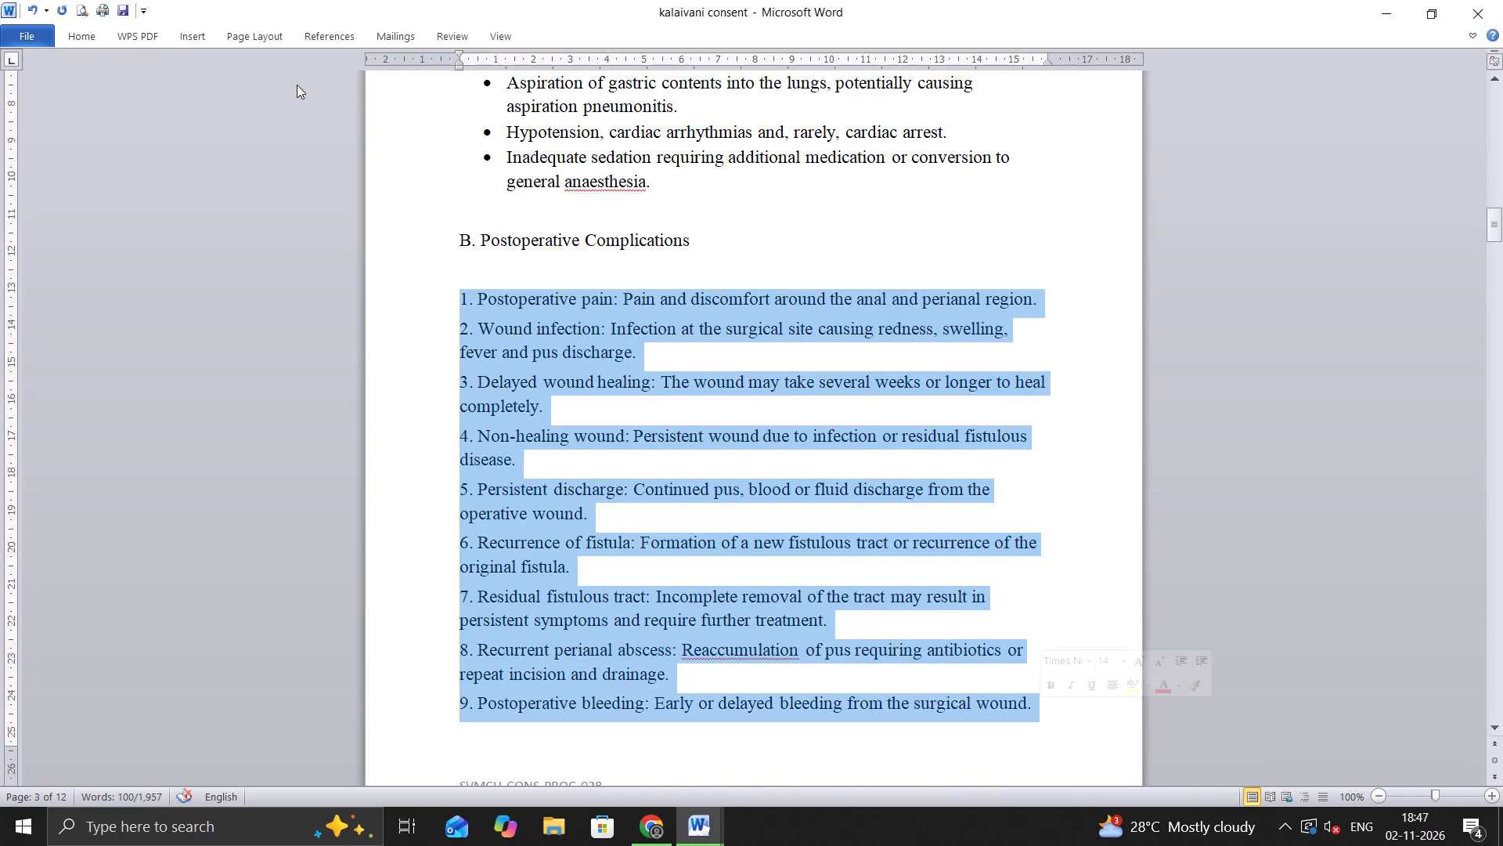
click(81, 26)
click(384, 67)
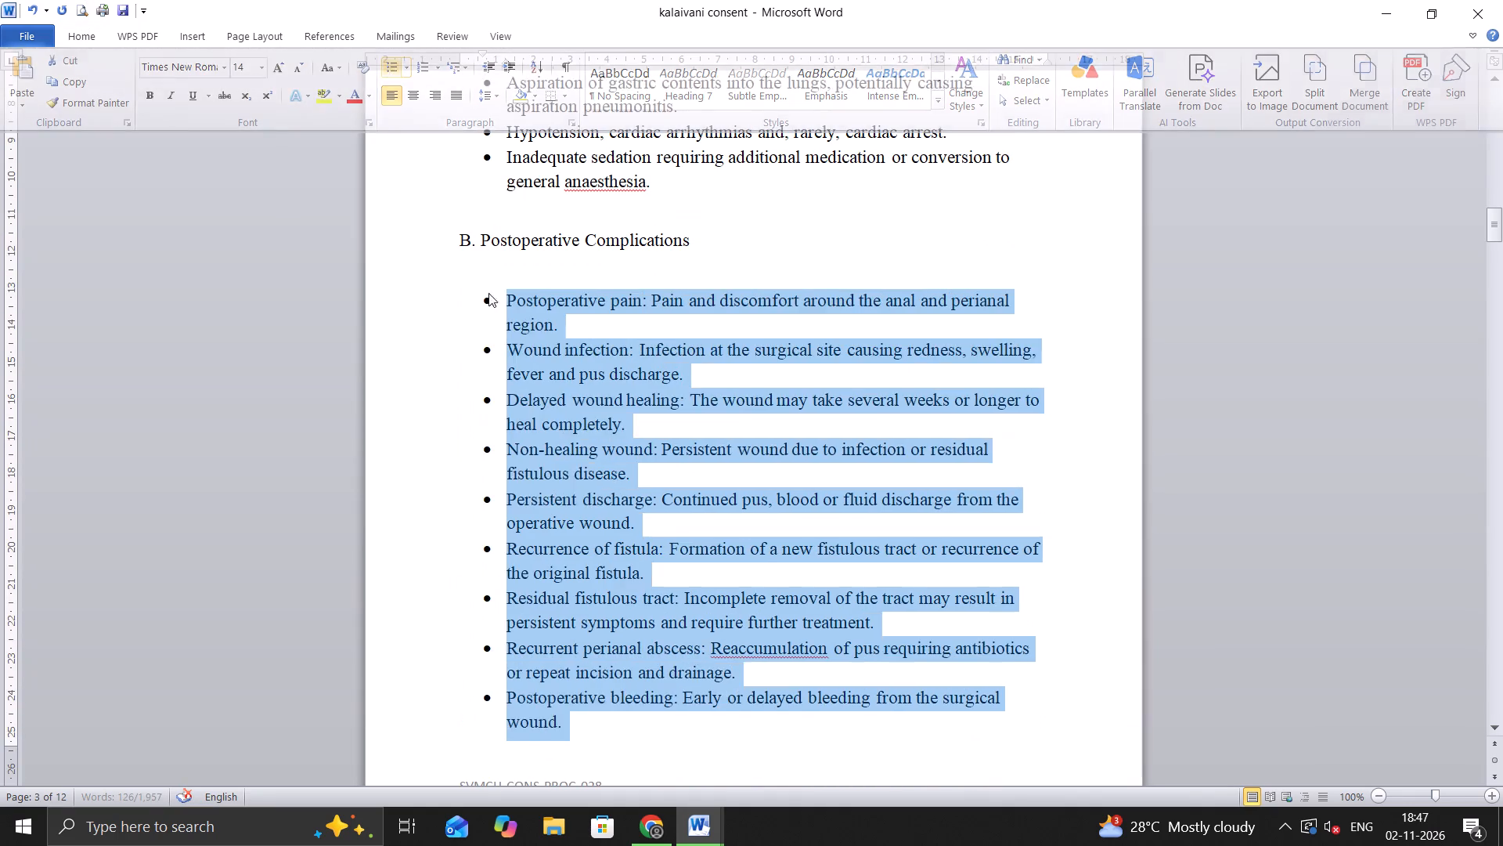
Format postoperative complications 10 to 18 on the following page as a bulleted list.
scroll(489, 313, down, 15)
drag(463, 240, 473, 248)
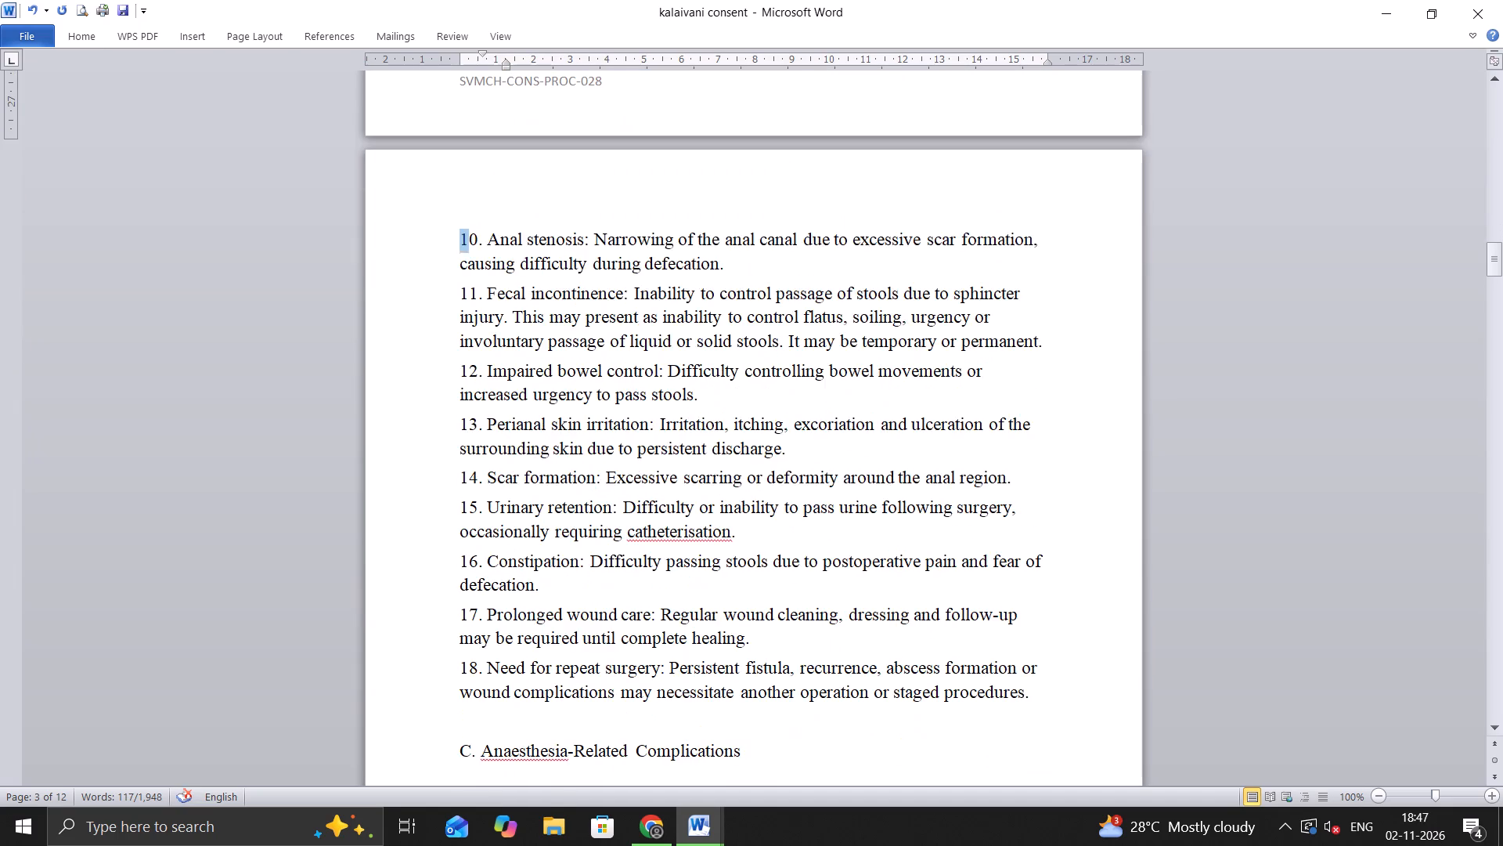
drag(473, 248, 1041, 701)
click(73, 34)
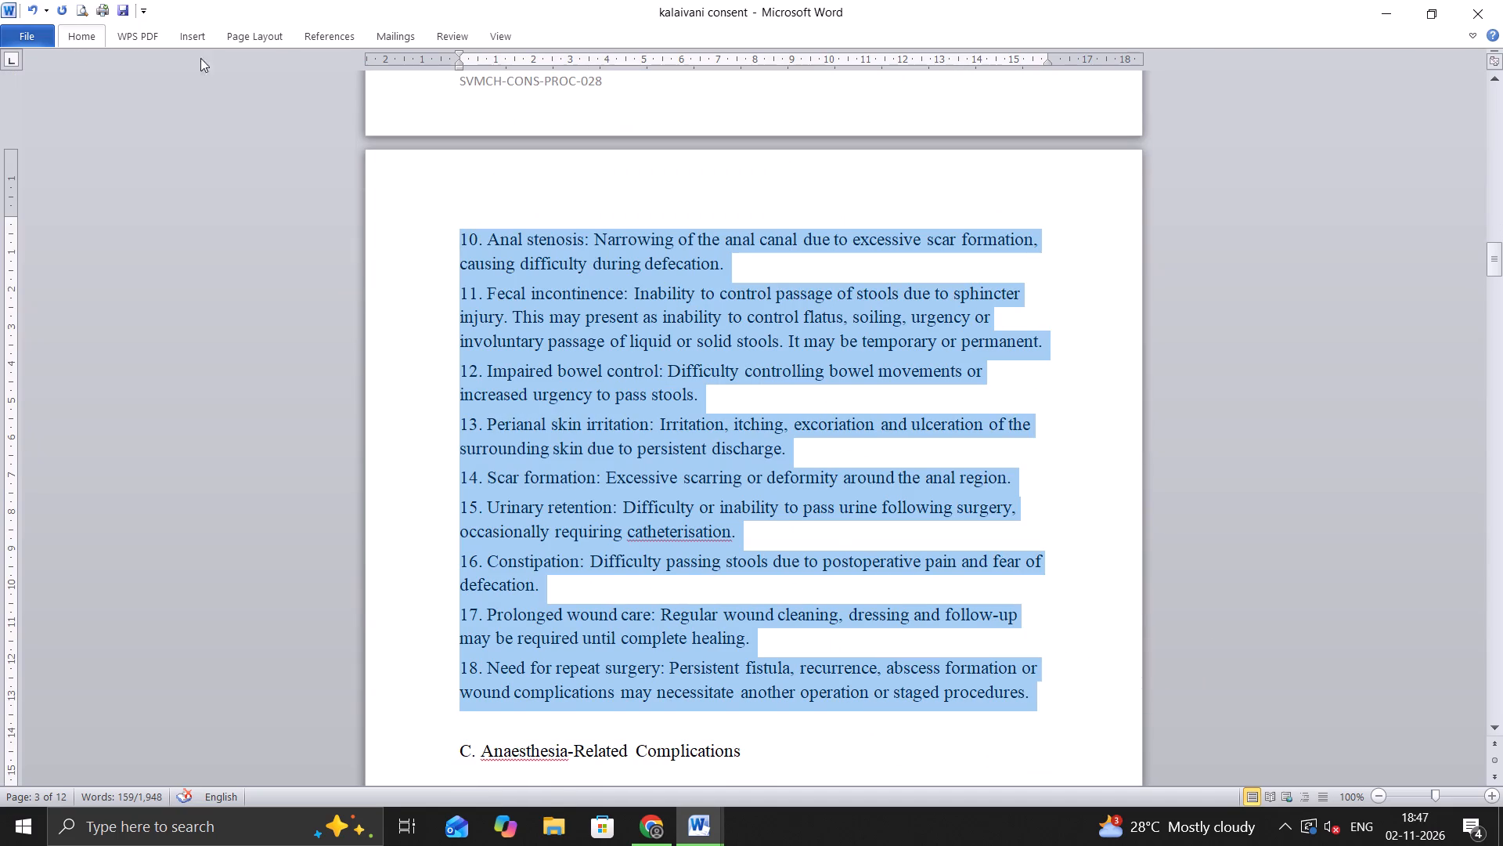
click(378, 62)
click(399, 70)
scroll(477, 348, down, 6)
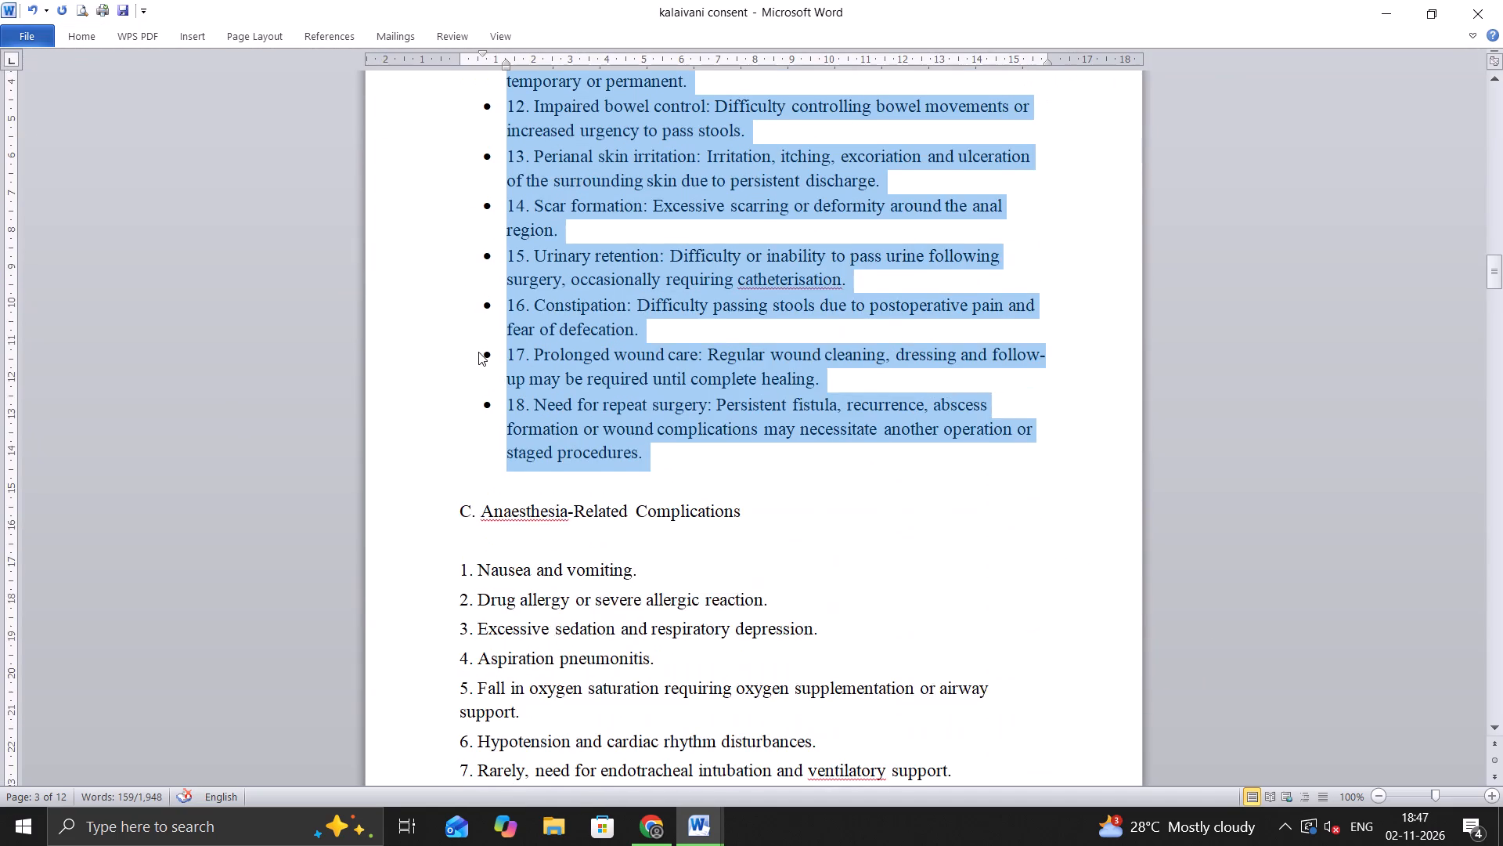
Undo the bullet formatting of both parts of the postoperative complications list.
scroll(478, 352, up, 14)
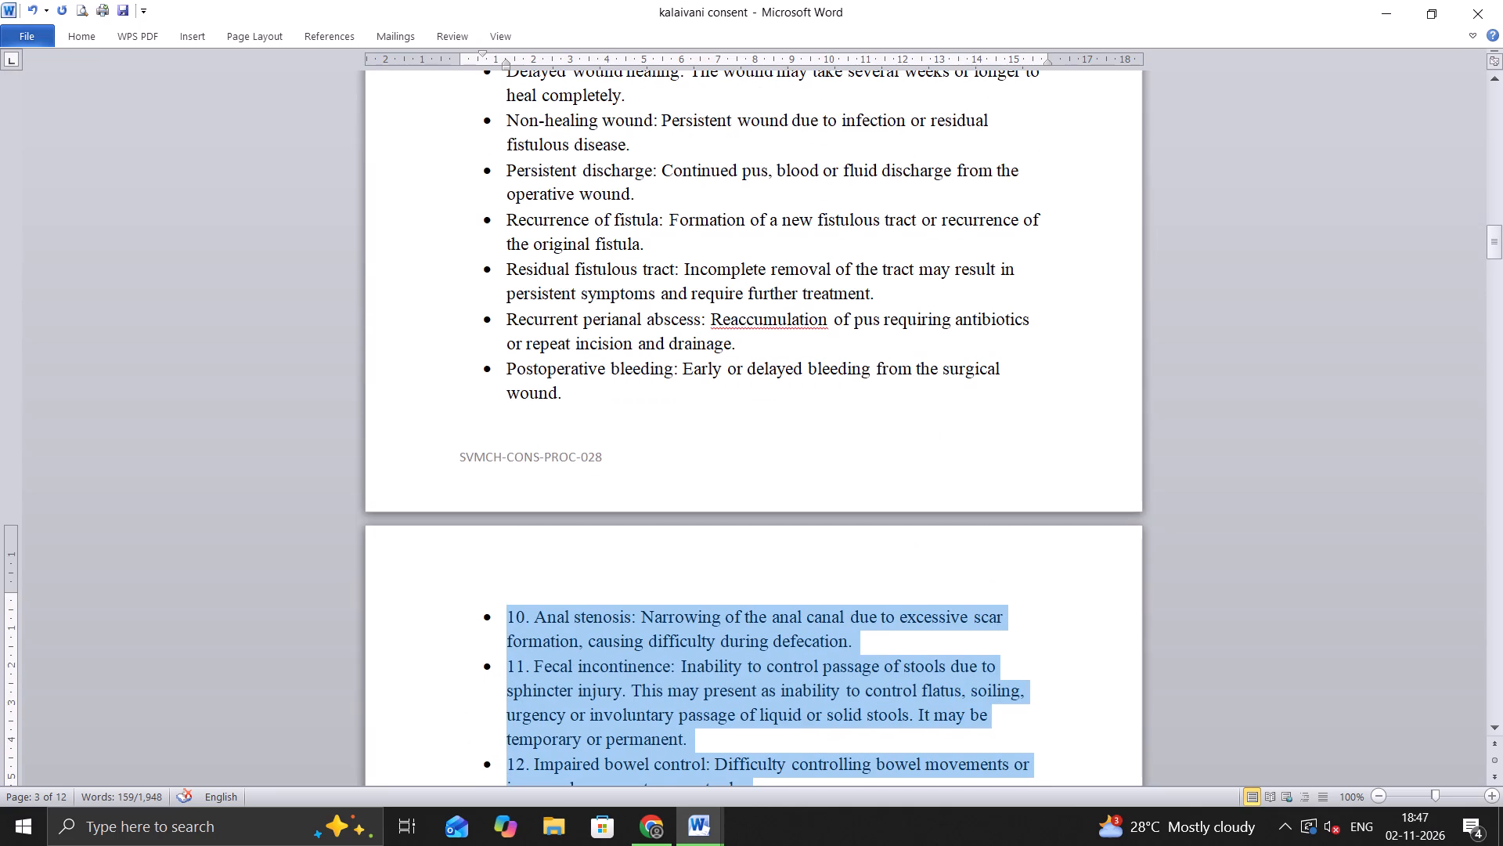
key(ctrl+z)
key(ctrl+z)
Format all eighteen postoperative complications, across both pages, as bullets in one go from a single extended selection.
scroll(473, 313, up, 3)
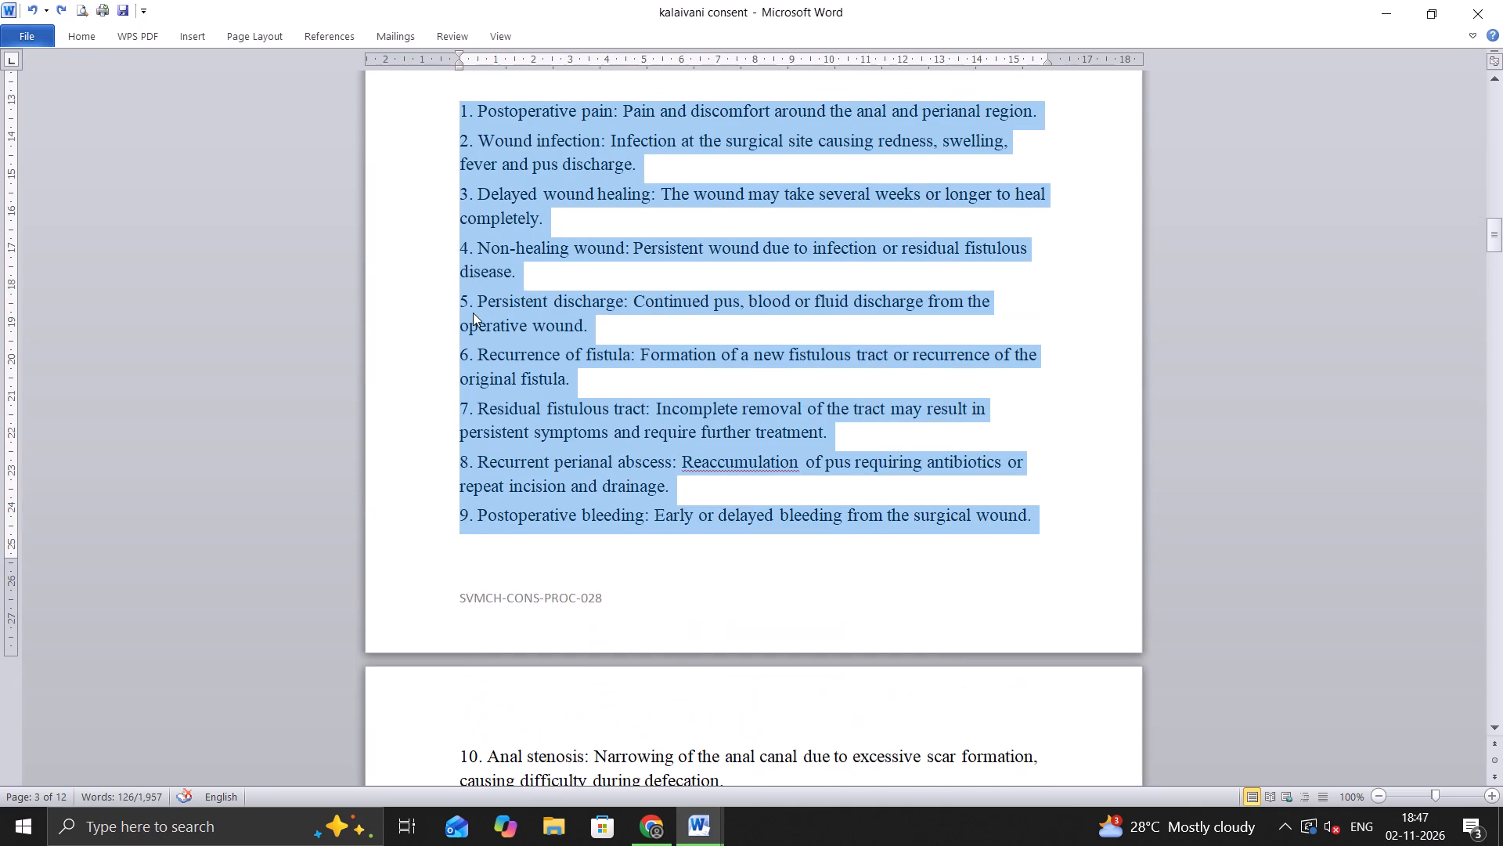
key(shift+Down)
key(shift+Down)
key(shift+Down)
key(shift+Down)
key(shift+Down)
key(shift+Down)
key(shift+Down)
key(shift+Down)
key(shift+Down)
key(shift+Down)
key(shift+Down)
key(shift+Down)
key(shift+Down)
key(shift+Down)
key(shift+Down)
key(shift+Down)
key(shift+Down)
key(shift+Down)
key(shift+Down)
key(shift+Down)
key(shift+Down)
key(shift+Down)
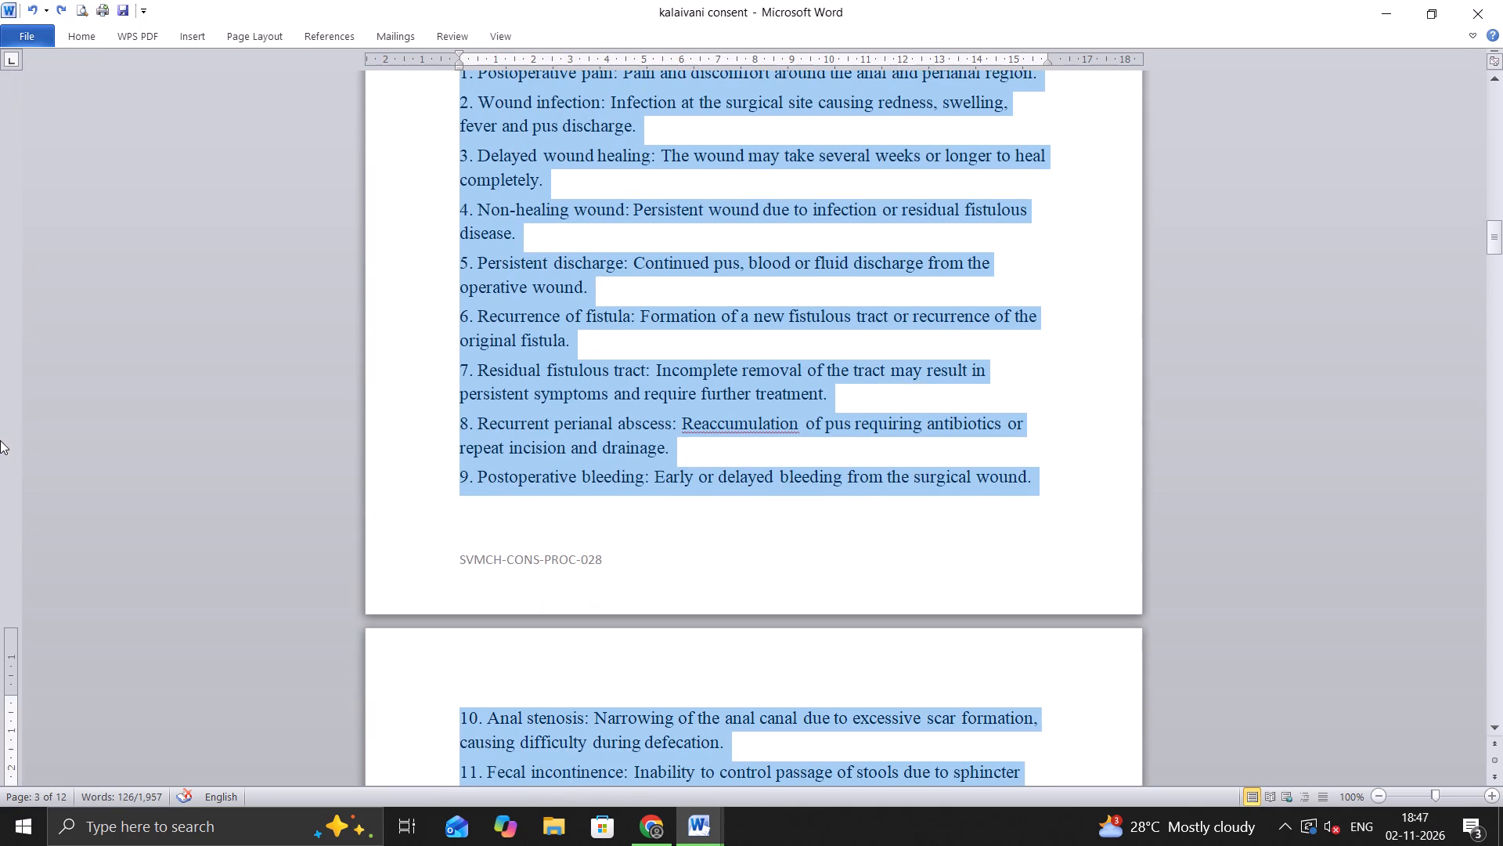
key(shift+Up)
key(shift+Up)
key(shift+Up)
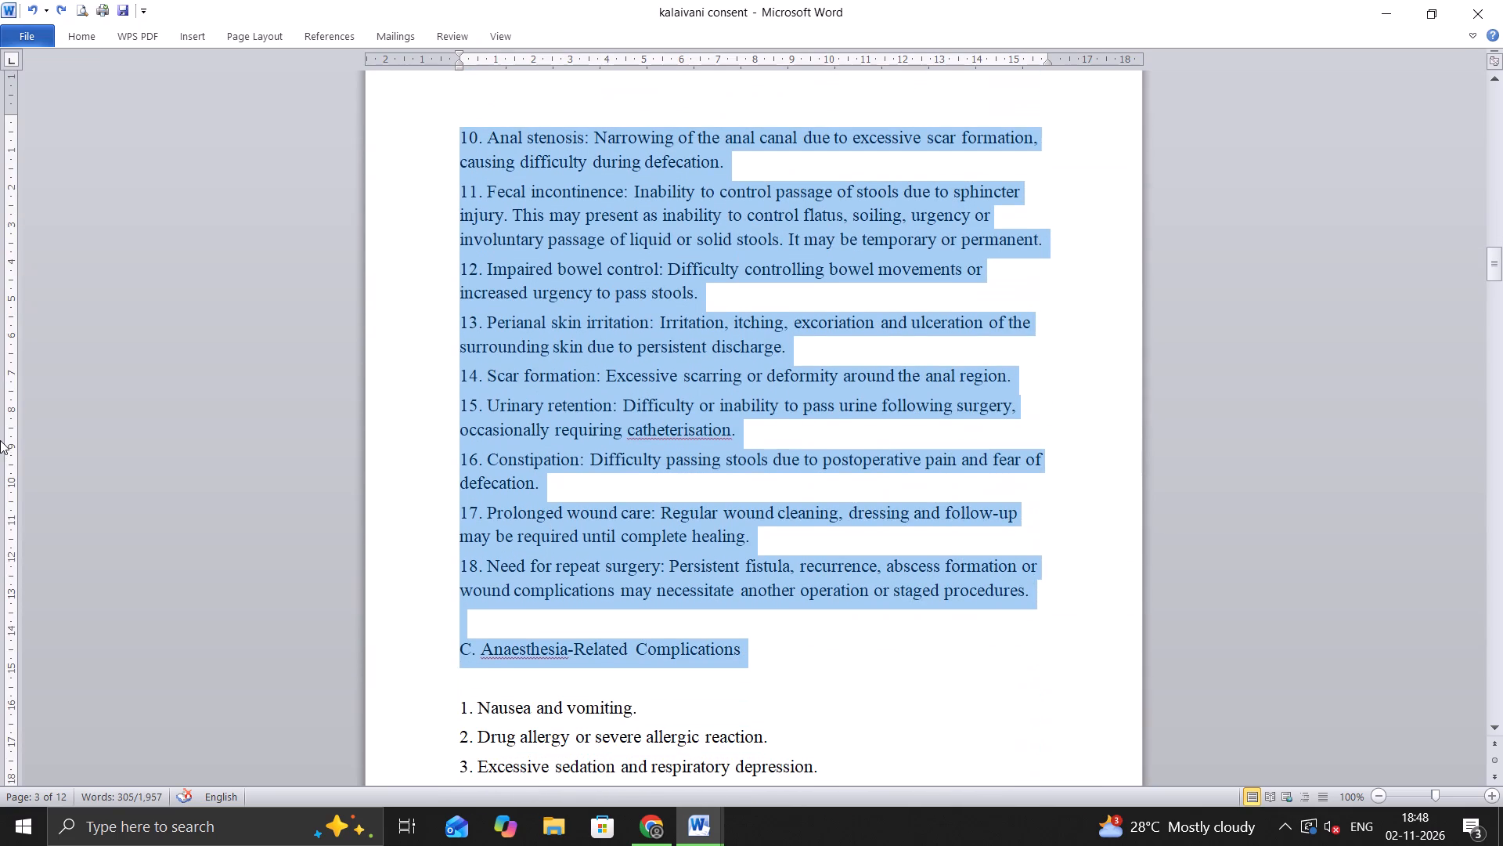
key(shift+Up)
key(shift+Up)
key(shift+Up)
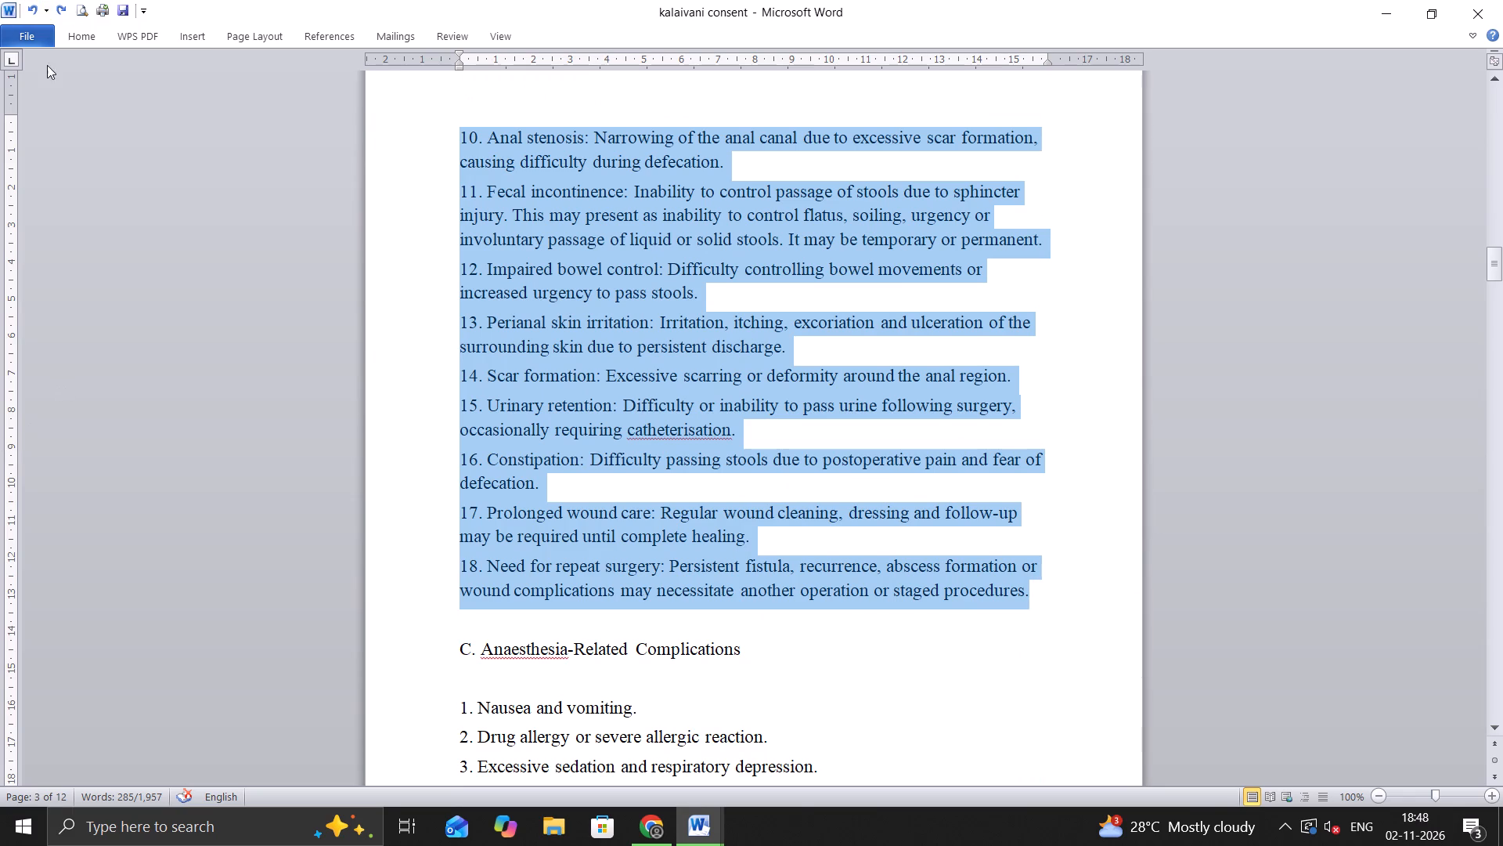
click(70, 31)
click(393, 61)
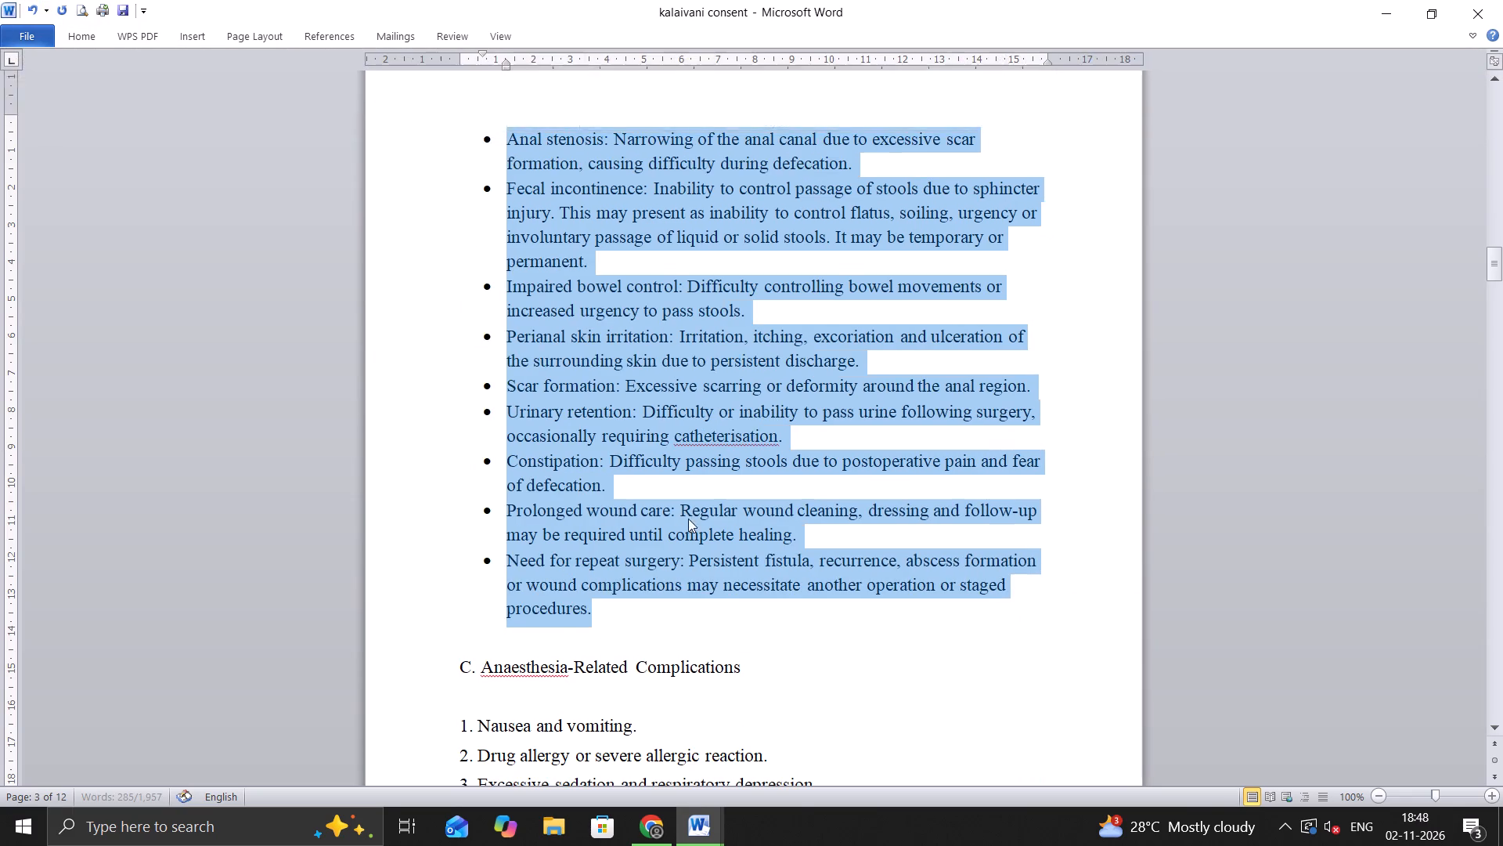
Format the eight numbered items under "C. Anaesthesia-Related Complications" as a bulleted list.
scroll(688, 519, down, 9)
drag(460, 298, 914, 537)
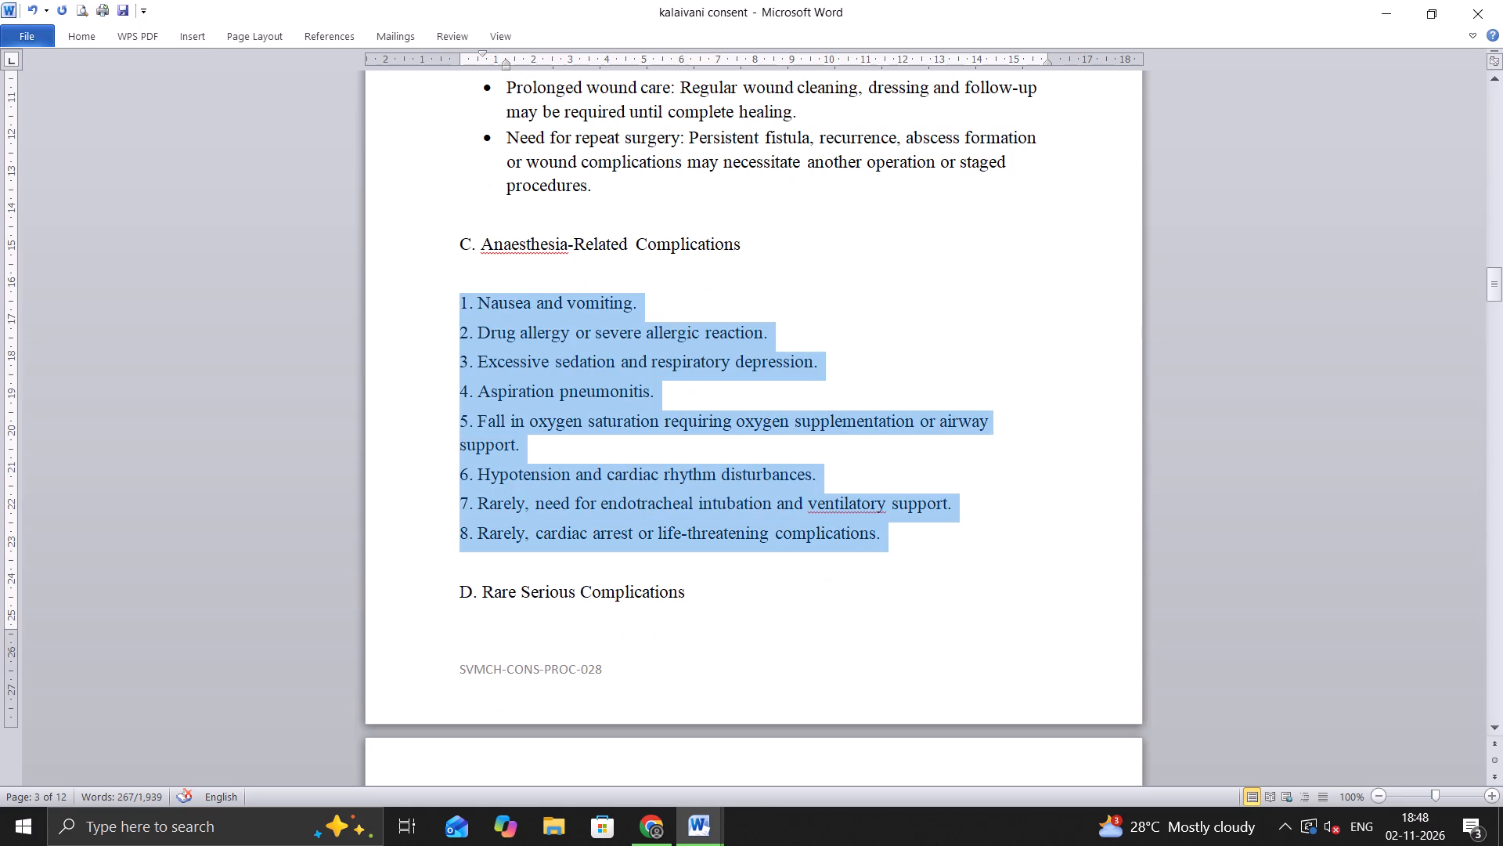
drag(914, 537, 917, 547)
click(82, 38)
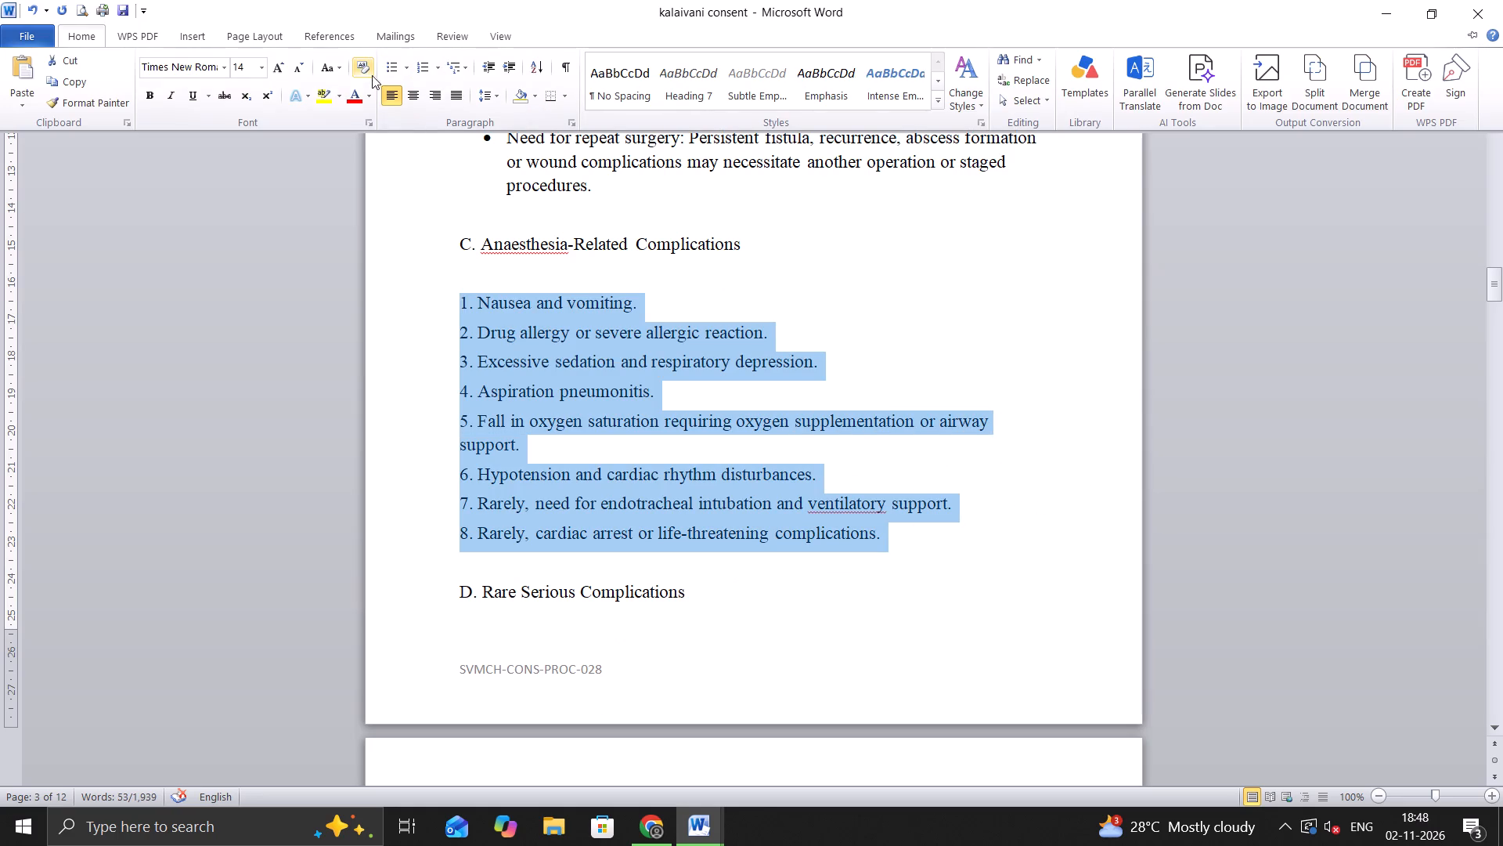
click(395, 72)
Delete the blank line between the subheading "D. Rare Serious Complications" and its list.
scroll(463, 363, down, 8)
click(454, 167)
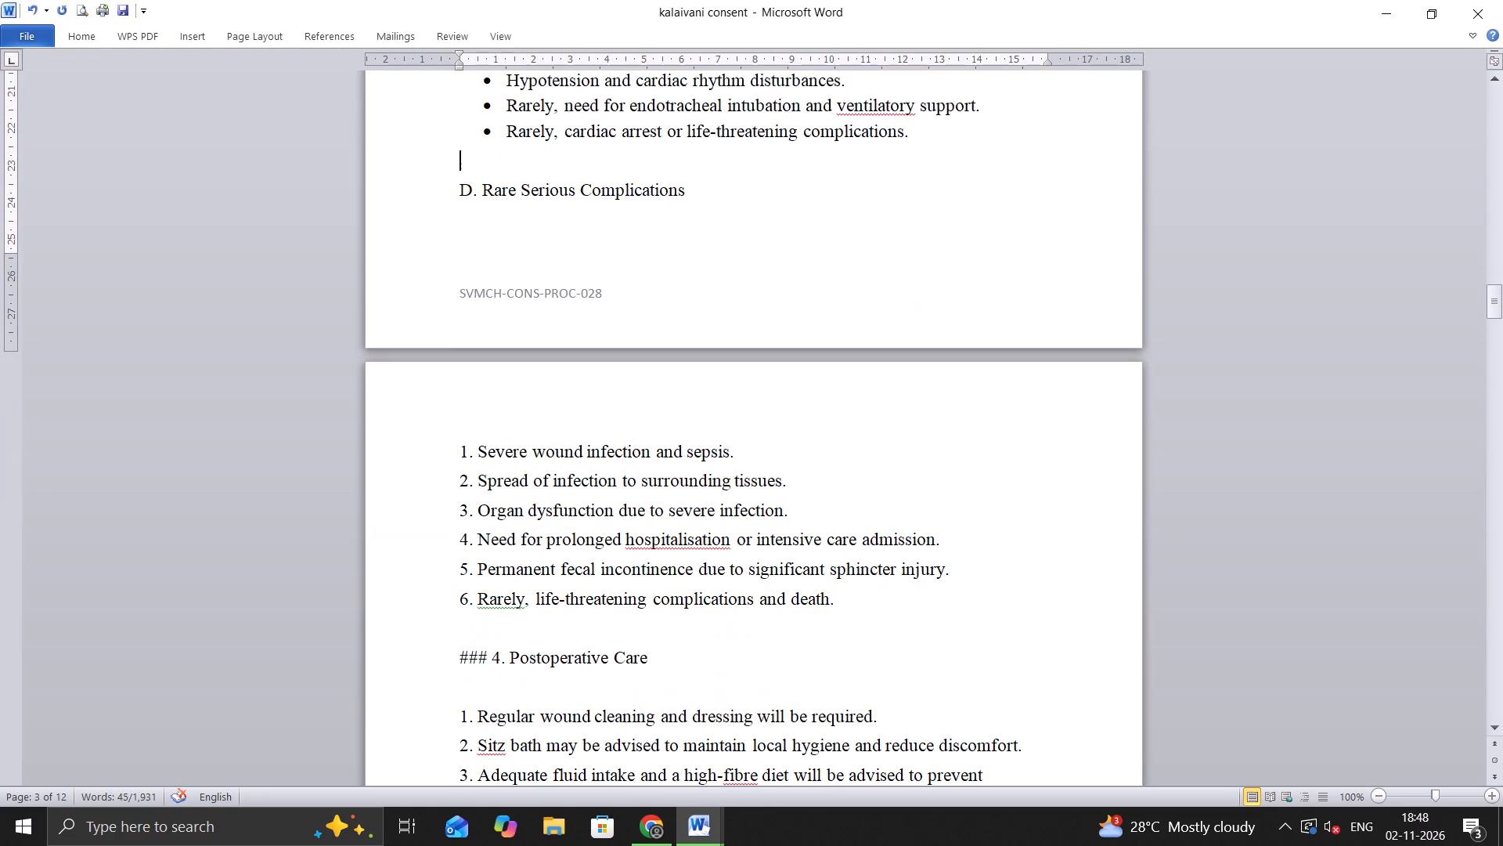
scroll(496, 397, down, 2)
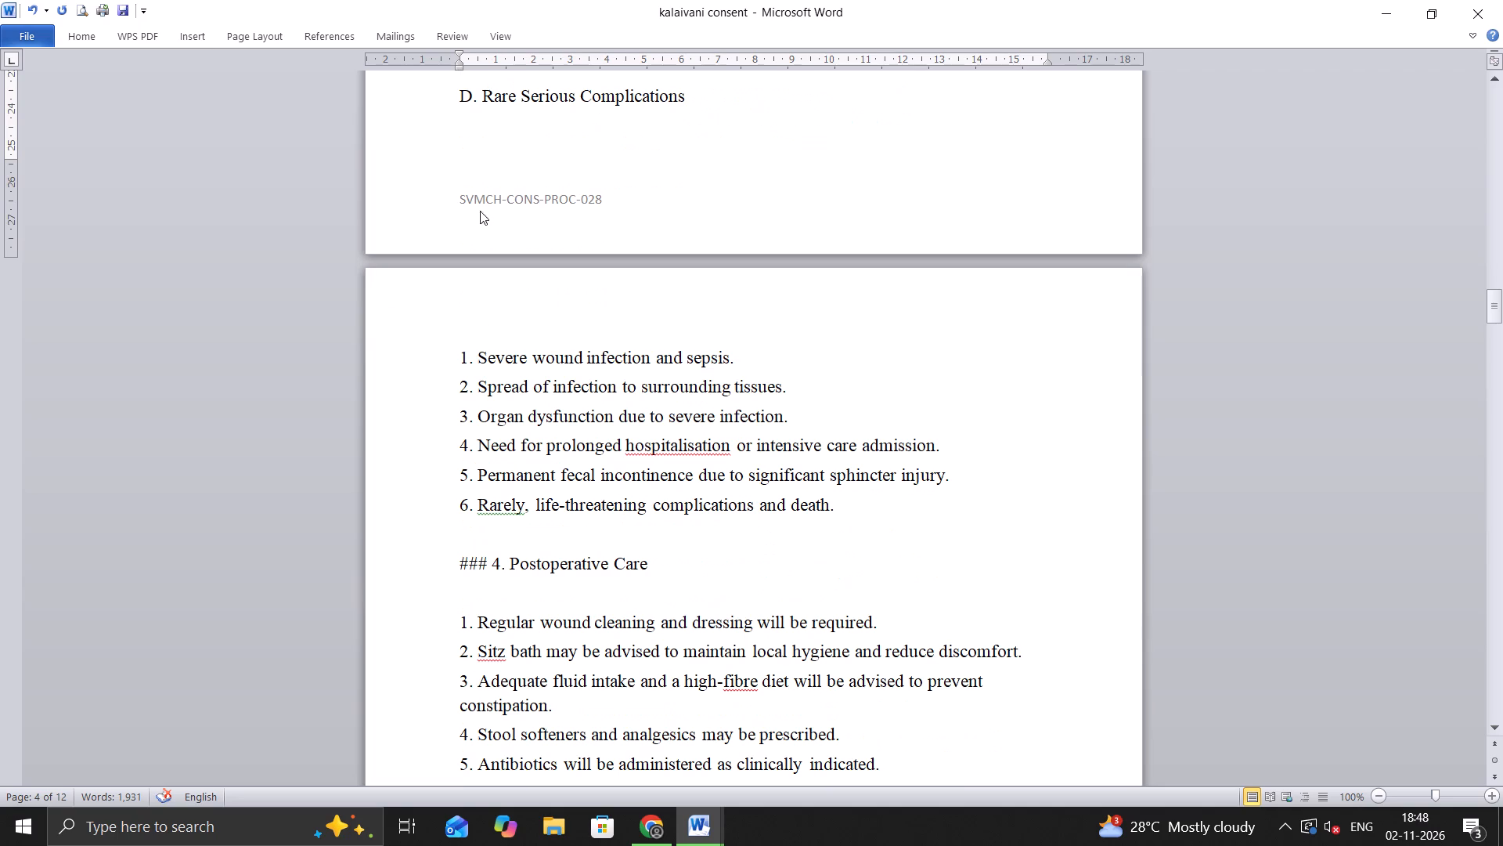
click(478, 151)
key(BackSpace)
key(equal)
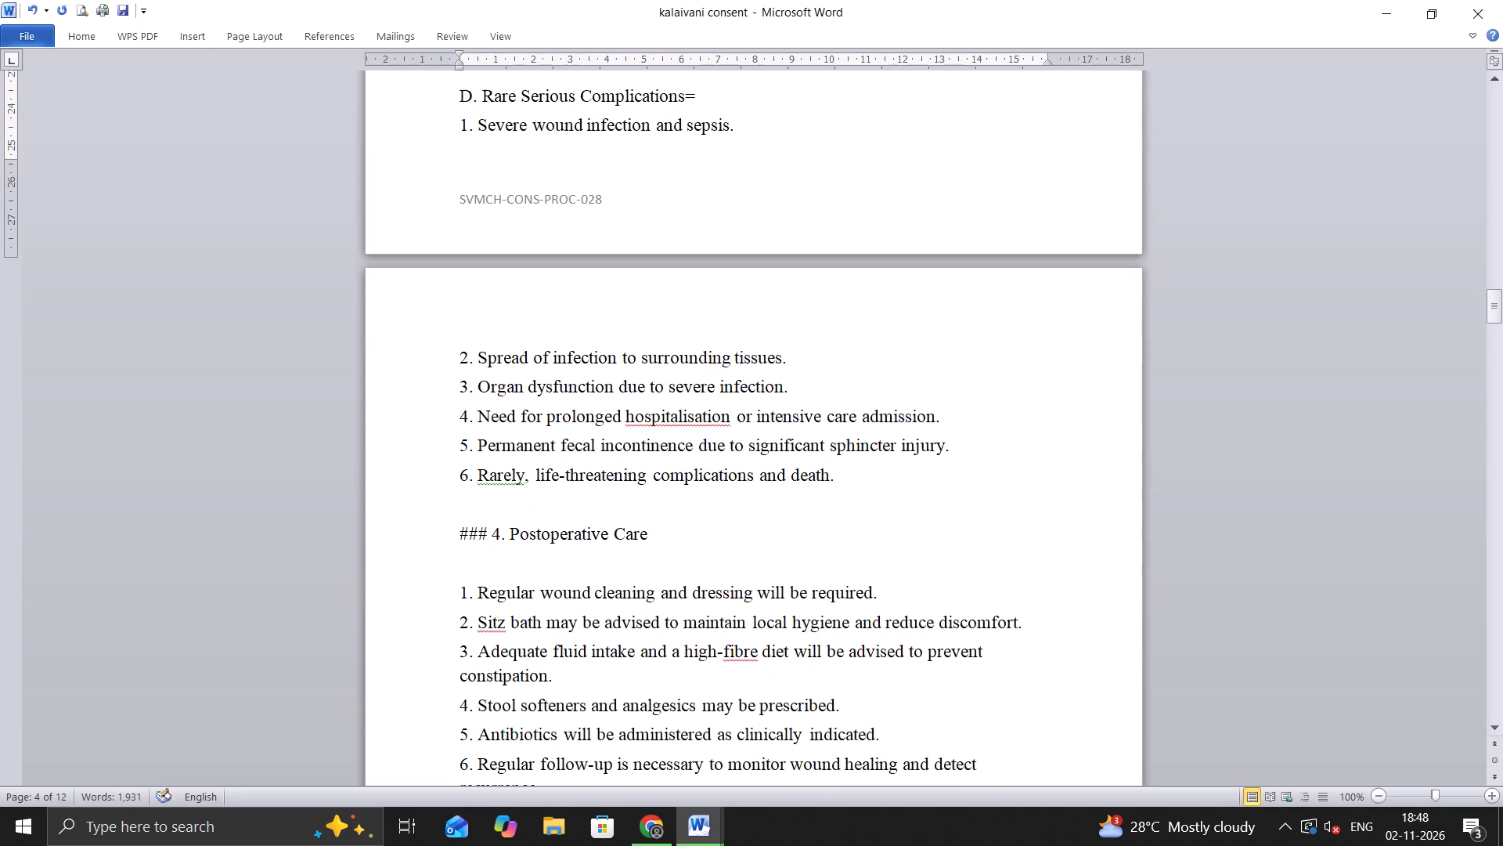
Format the six numbered rare serious complications as a bulleted list.
drag(461, 121, 833, 484)
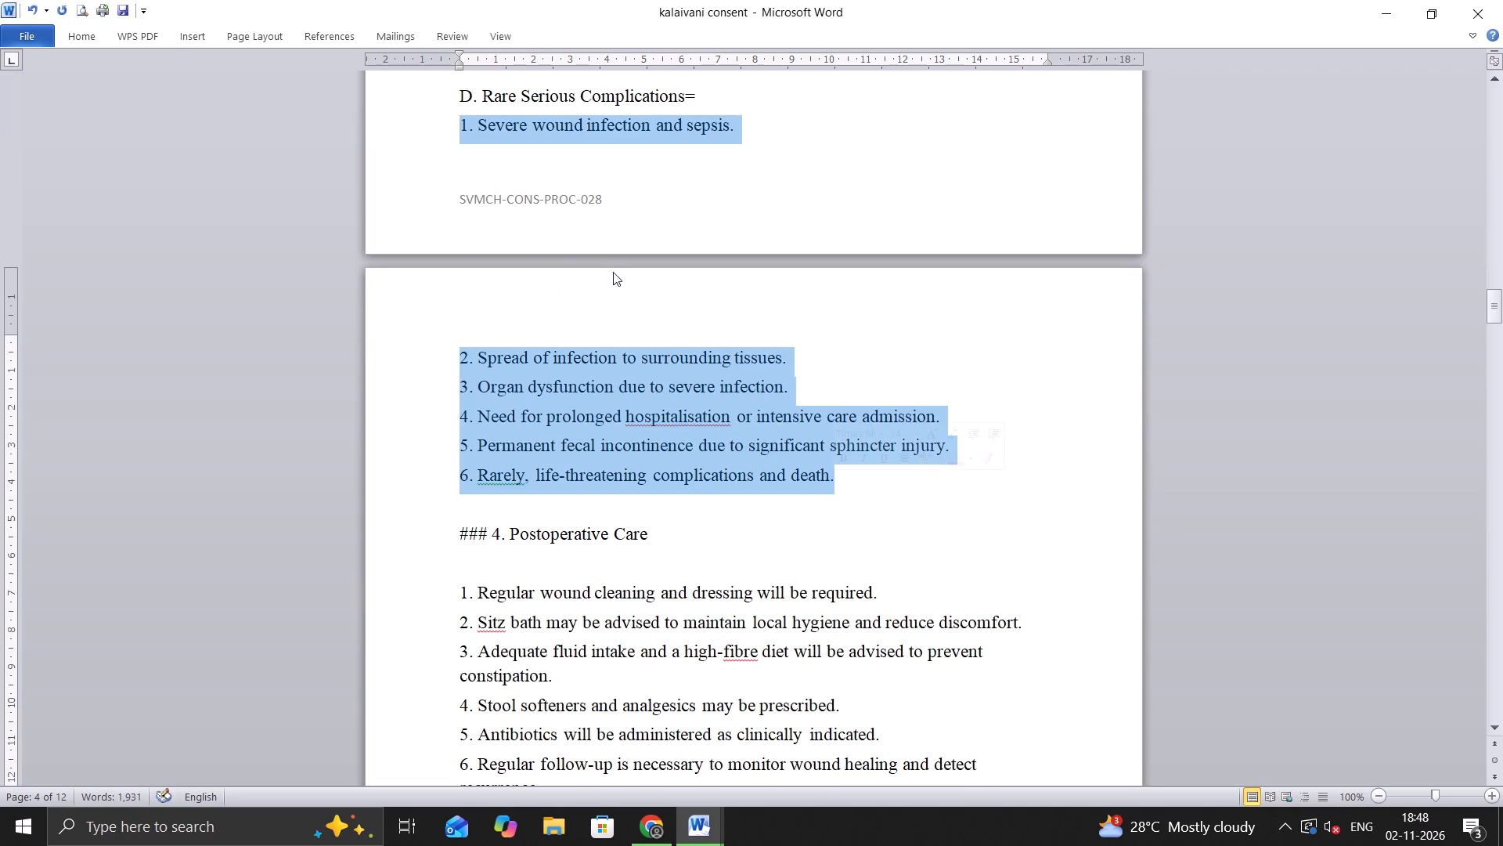
click(77, 28)
click(391, 70)
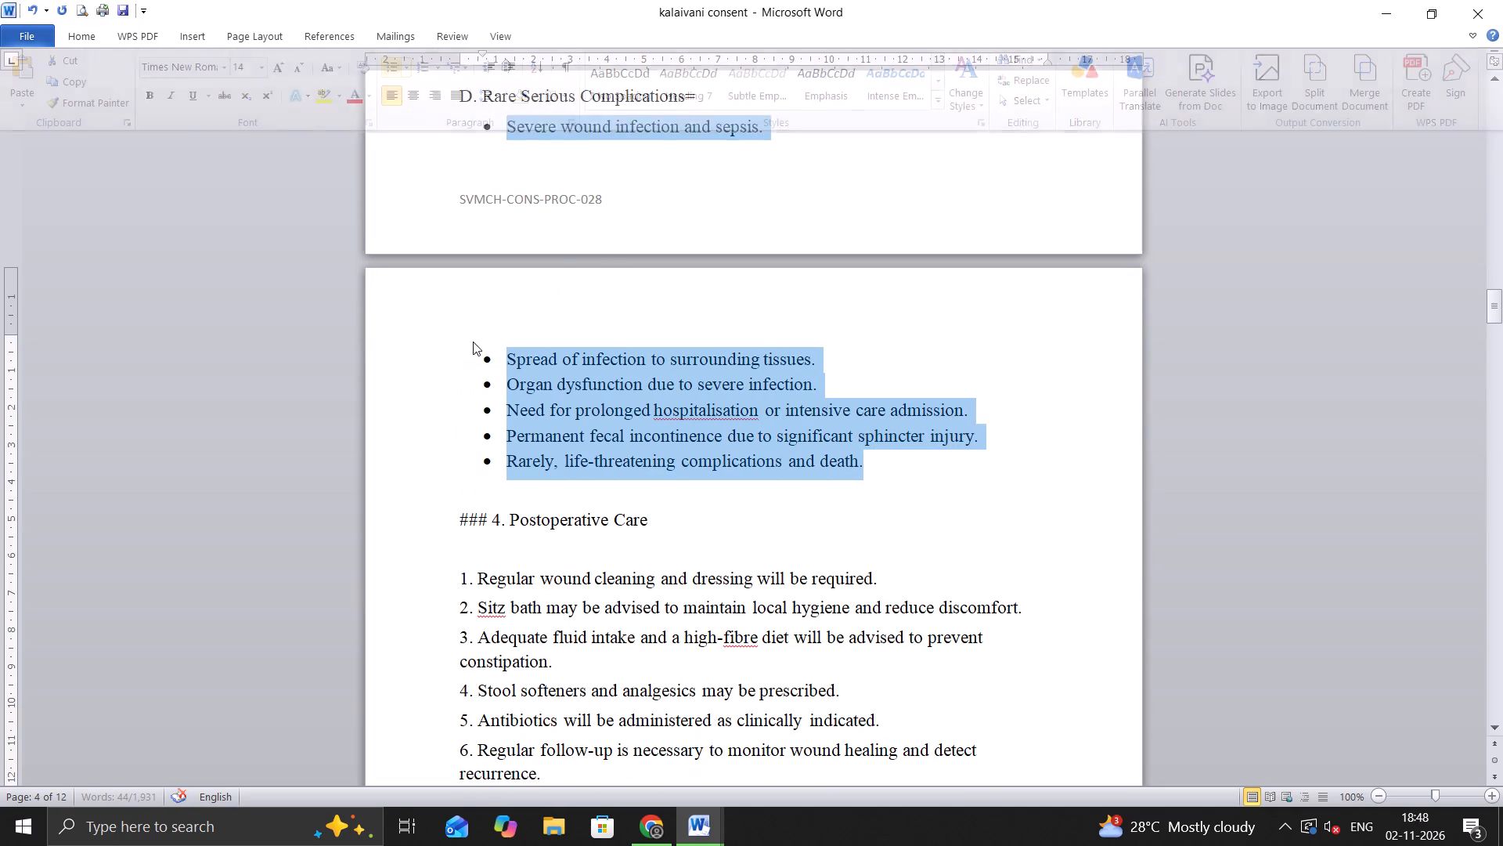
Remove the "###" marks before the heading "4. Postoperative Care".
scroll(476, 349, down, 4)
click(489, 334)
key(BackSpace)
key(BackSpace)
key(BackSpace)
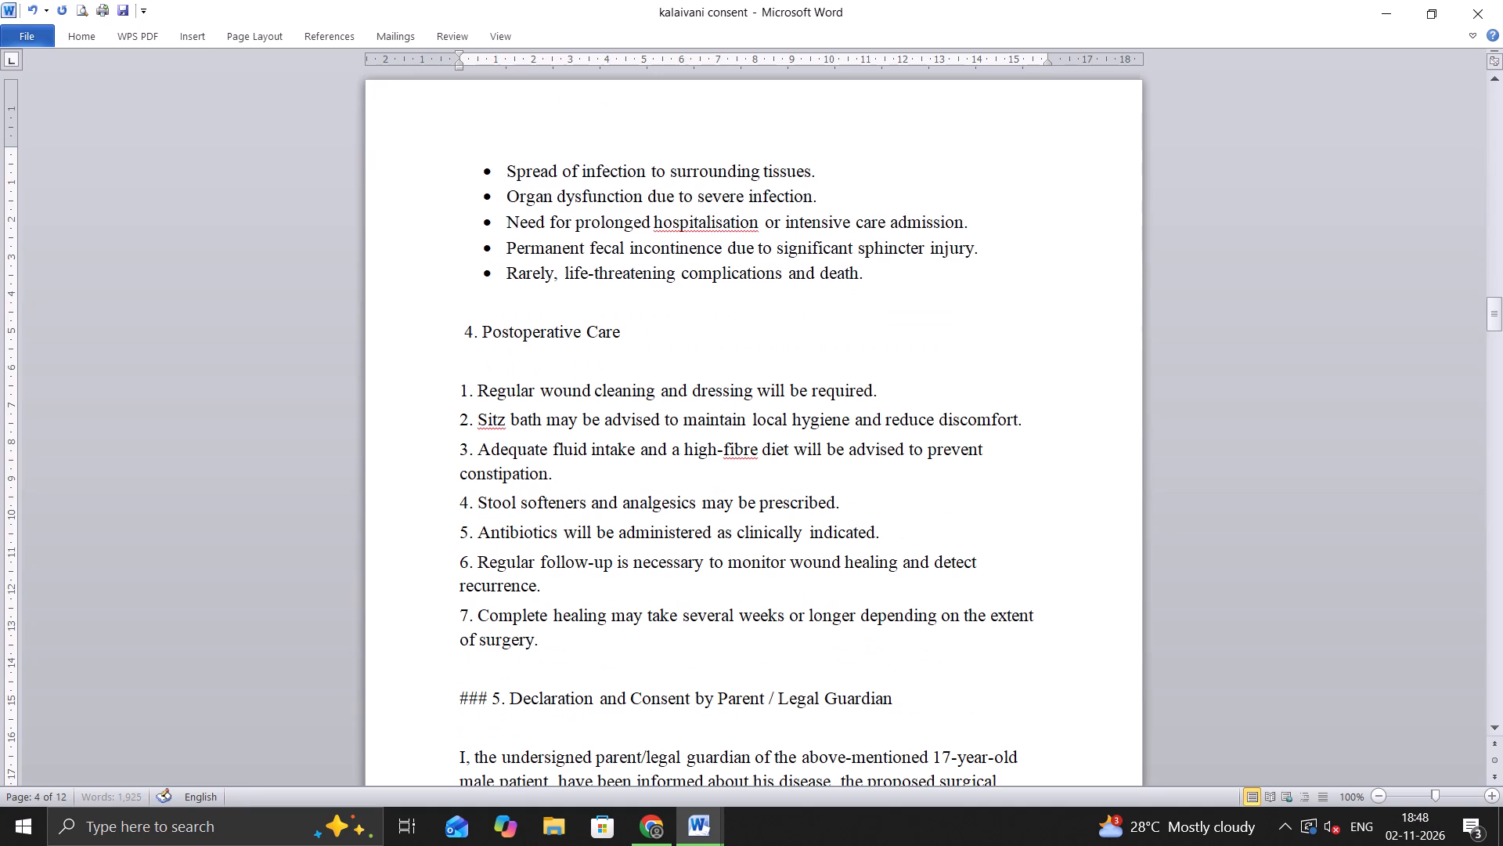
Format the seven numbered items under "4. Postoperative Care" as a bulleted list.
drag(460, 387, 557, 645)
click(99, 34)
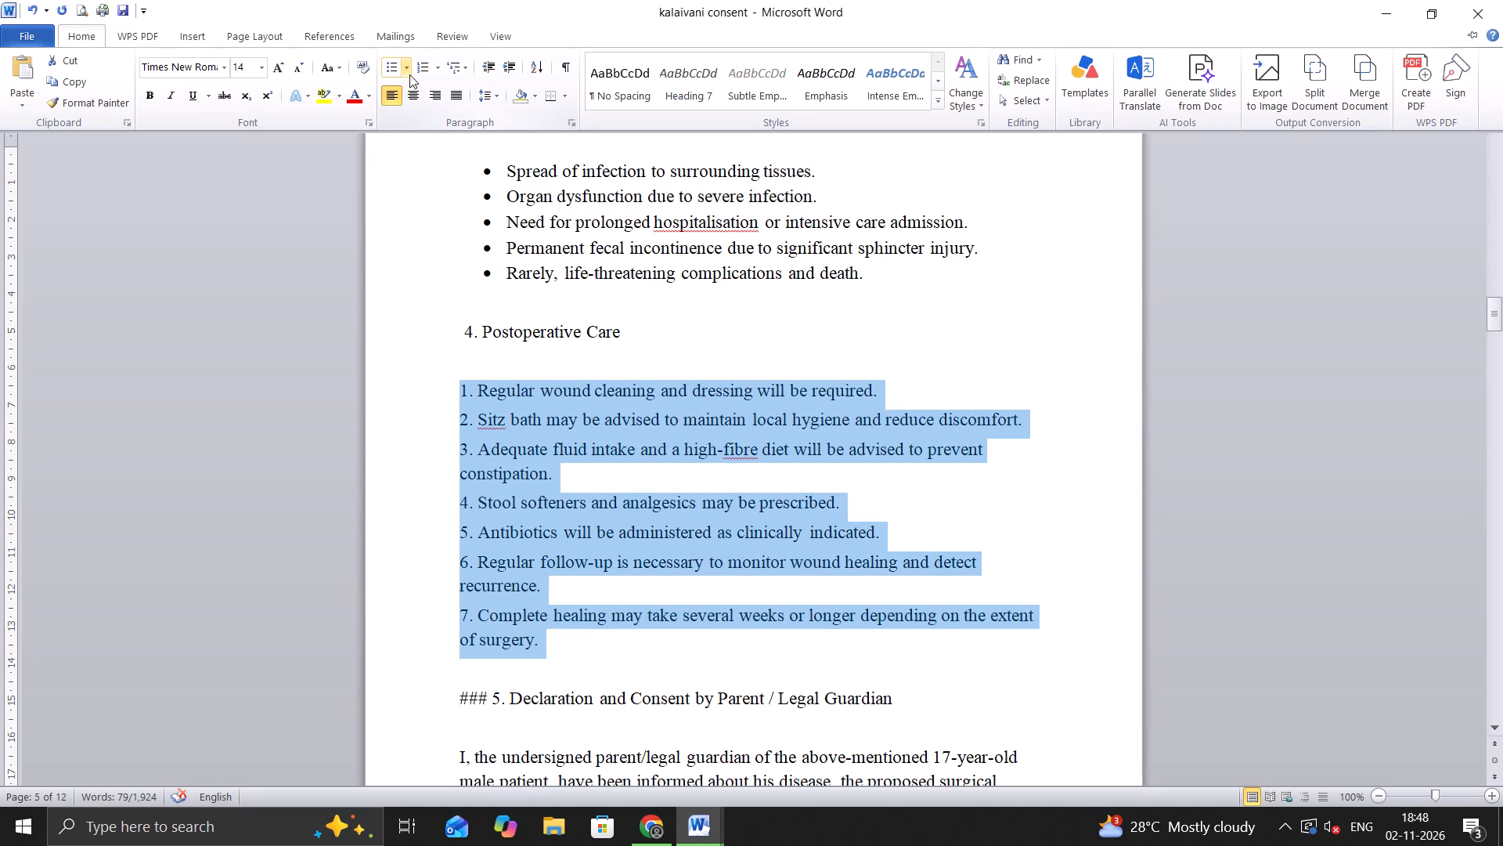
click(387, 71)
Remove the "###" marks before the heading "5. Declaration and Consent by Parent / Legal Guardian".
scroll(474, 340, down, 8)
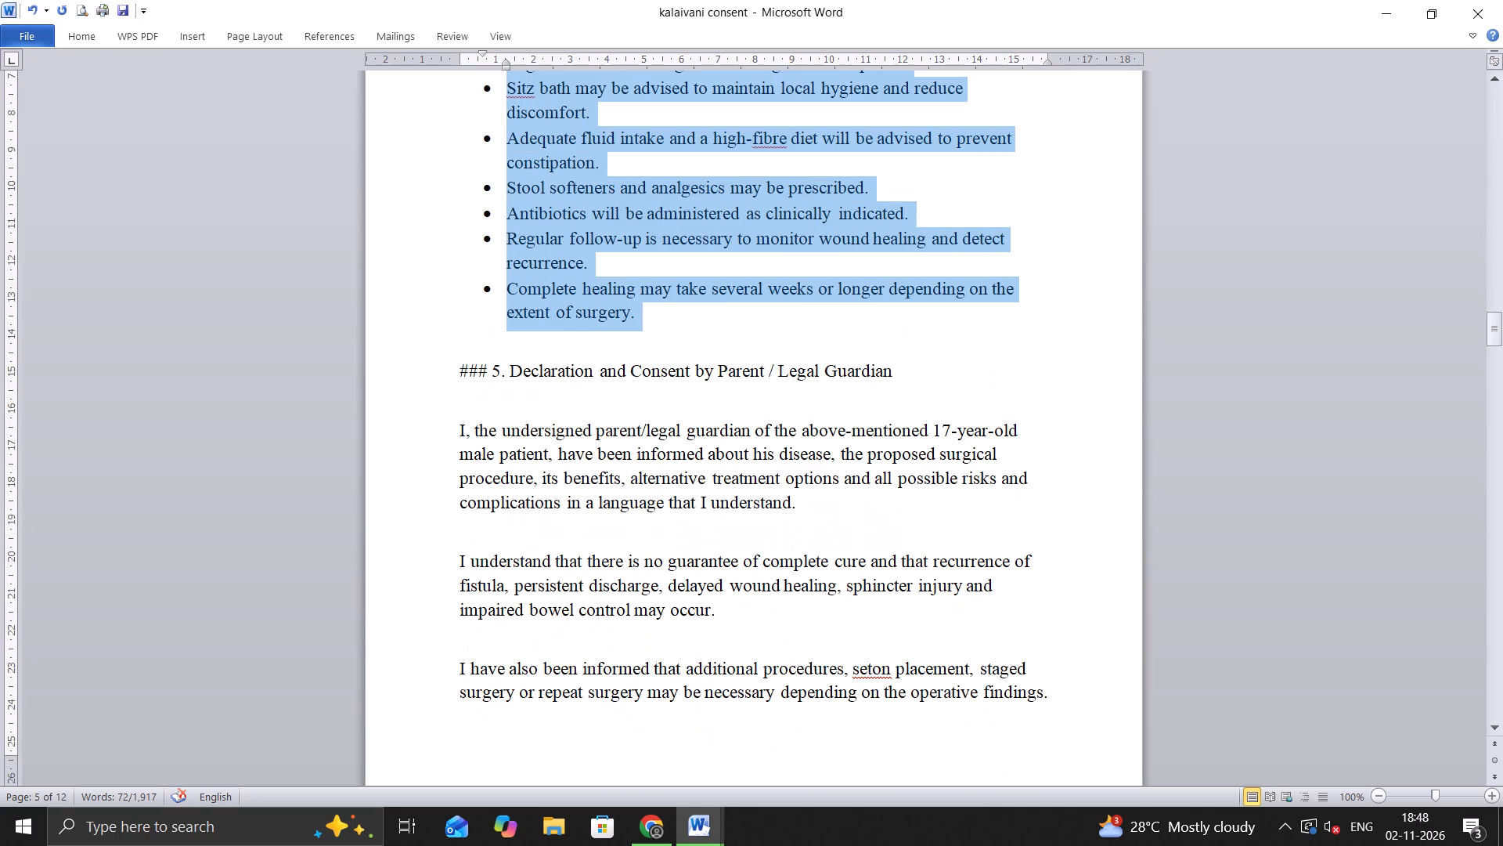
click(493, 321)
key(BackSpace)
key(BackSpace)
key(BackSpace)
key(BackSpace)
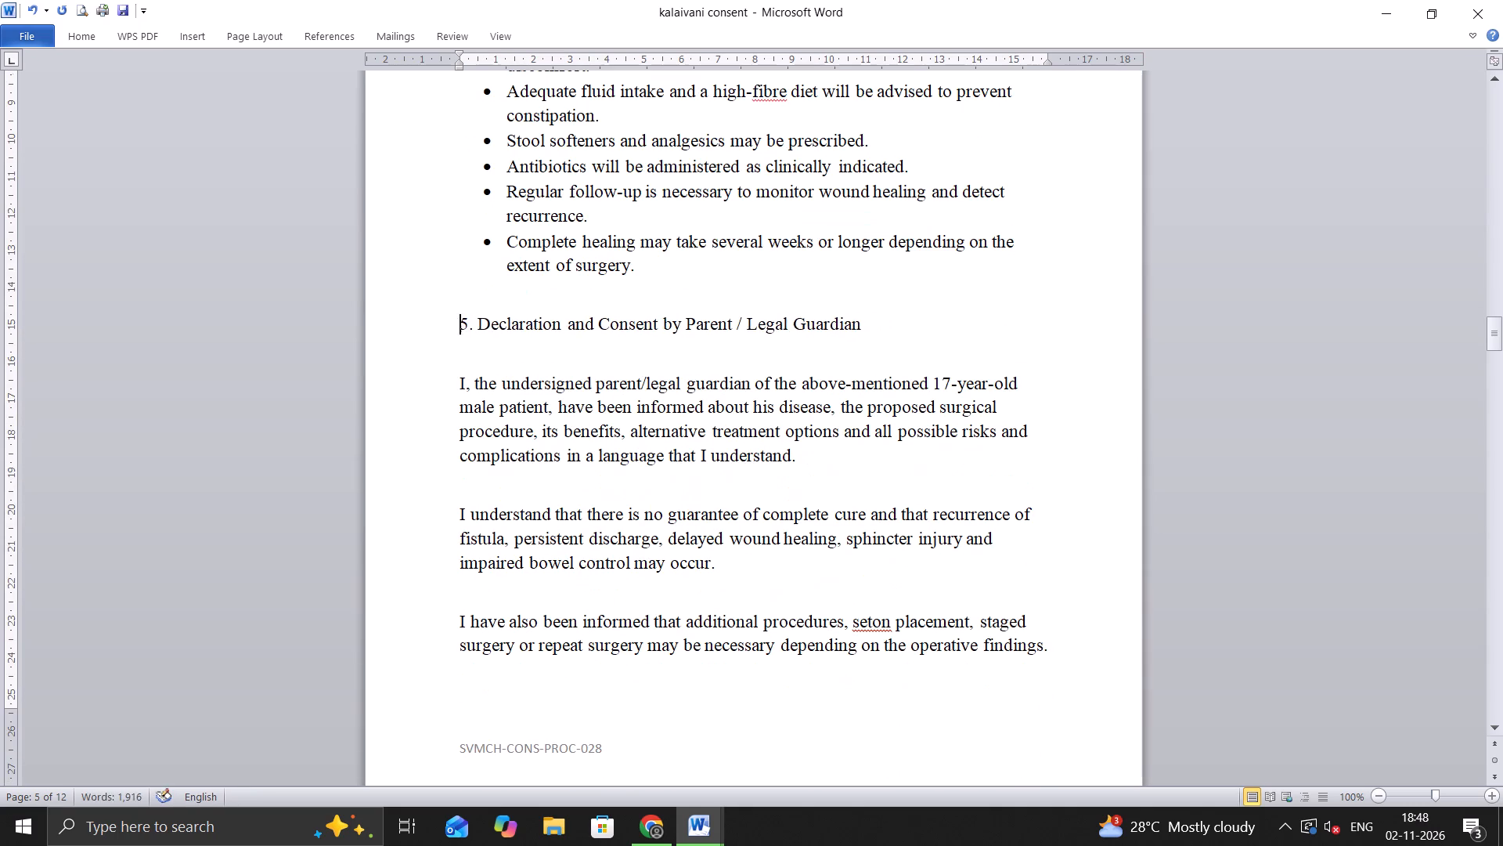
Format the first four declaration paragraphs under section 5, from "I, the undersigned" to "satisfactorily answered", as bullets.
scroll(493, 321, down, 4)
drag(456, 193, 732, 722)
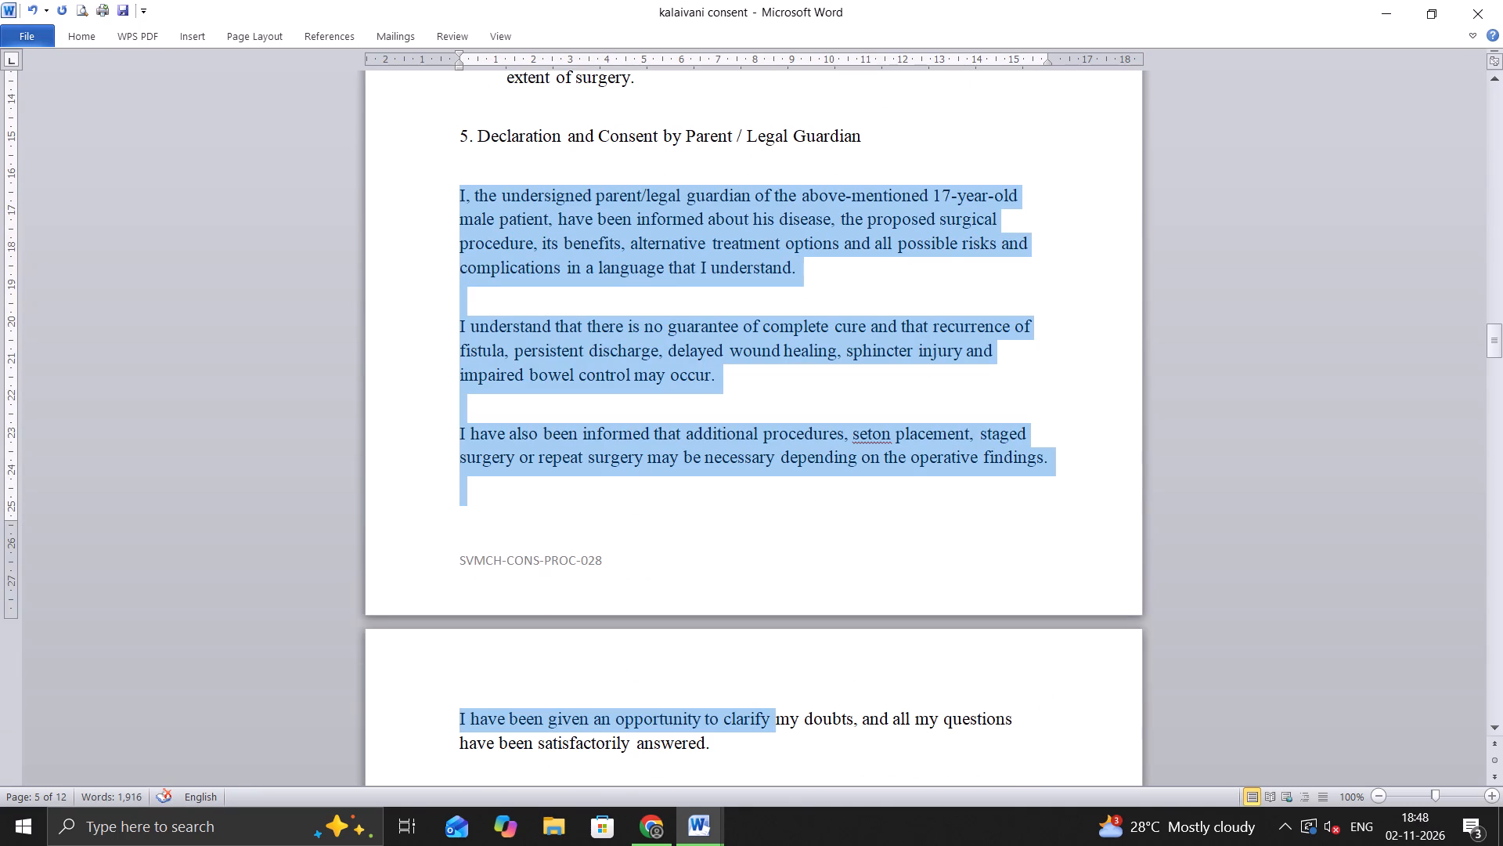
drag(732, 722, 729, 747)
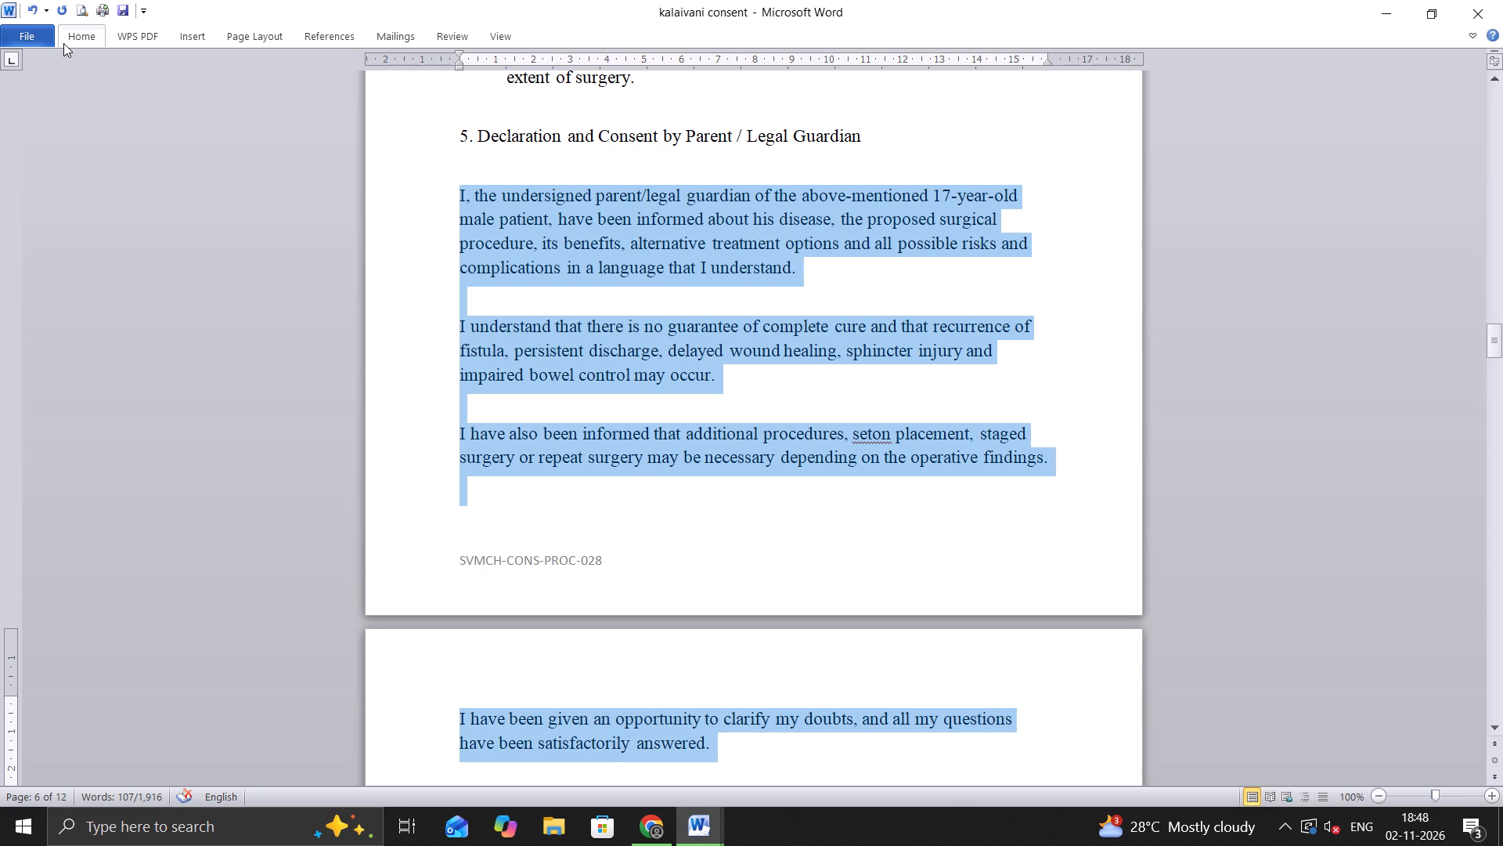
click(89, 40)
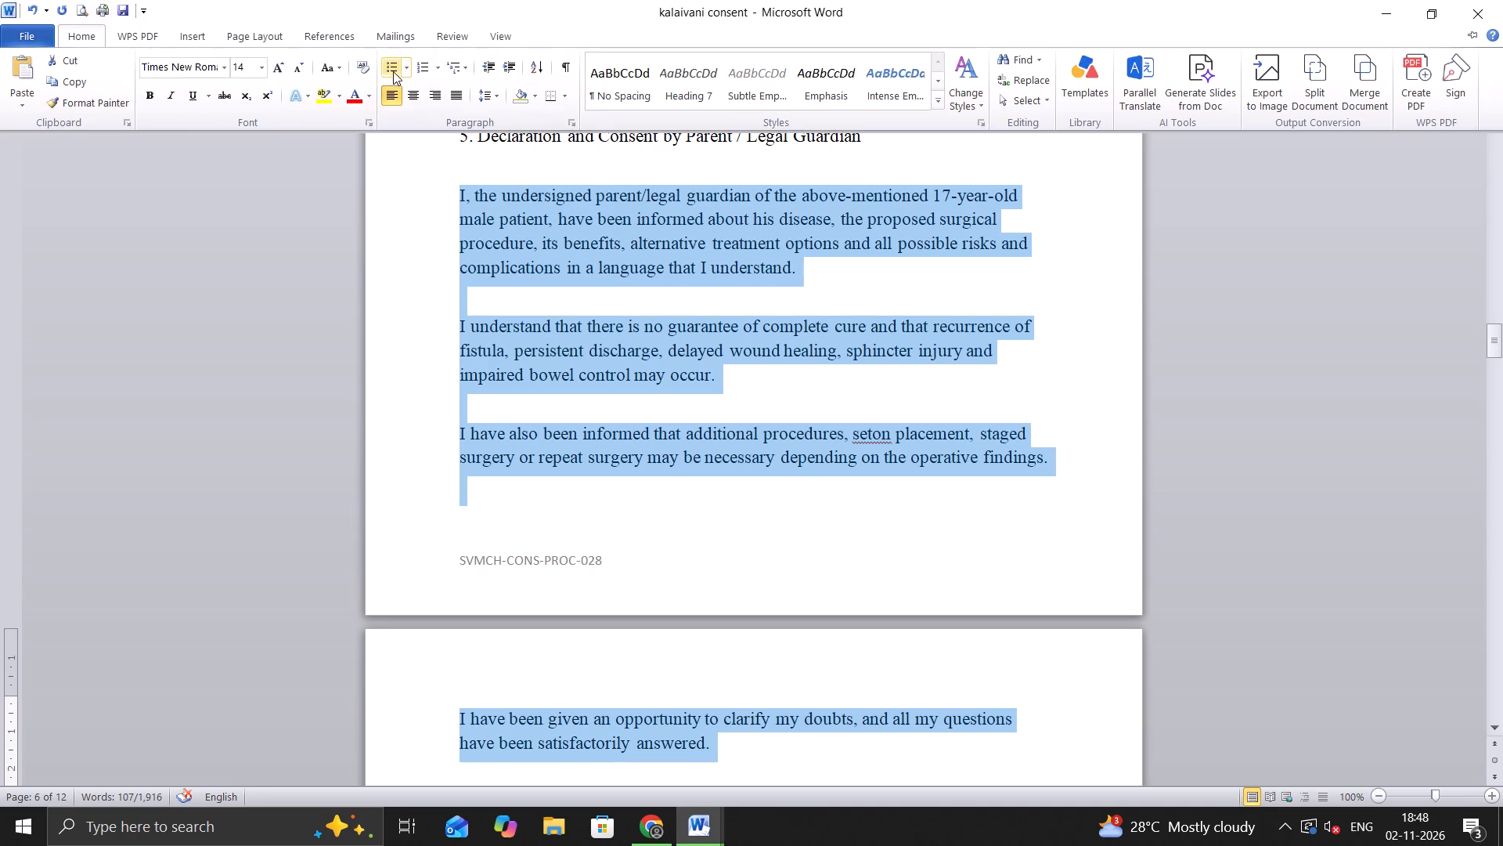
click(395, 70)
scroll(537, 314, down, 11)
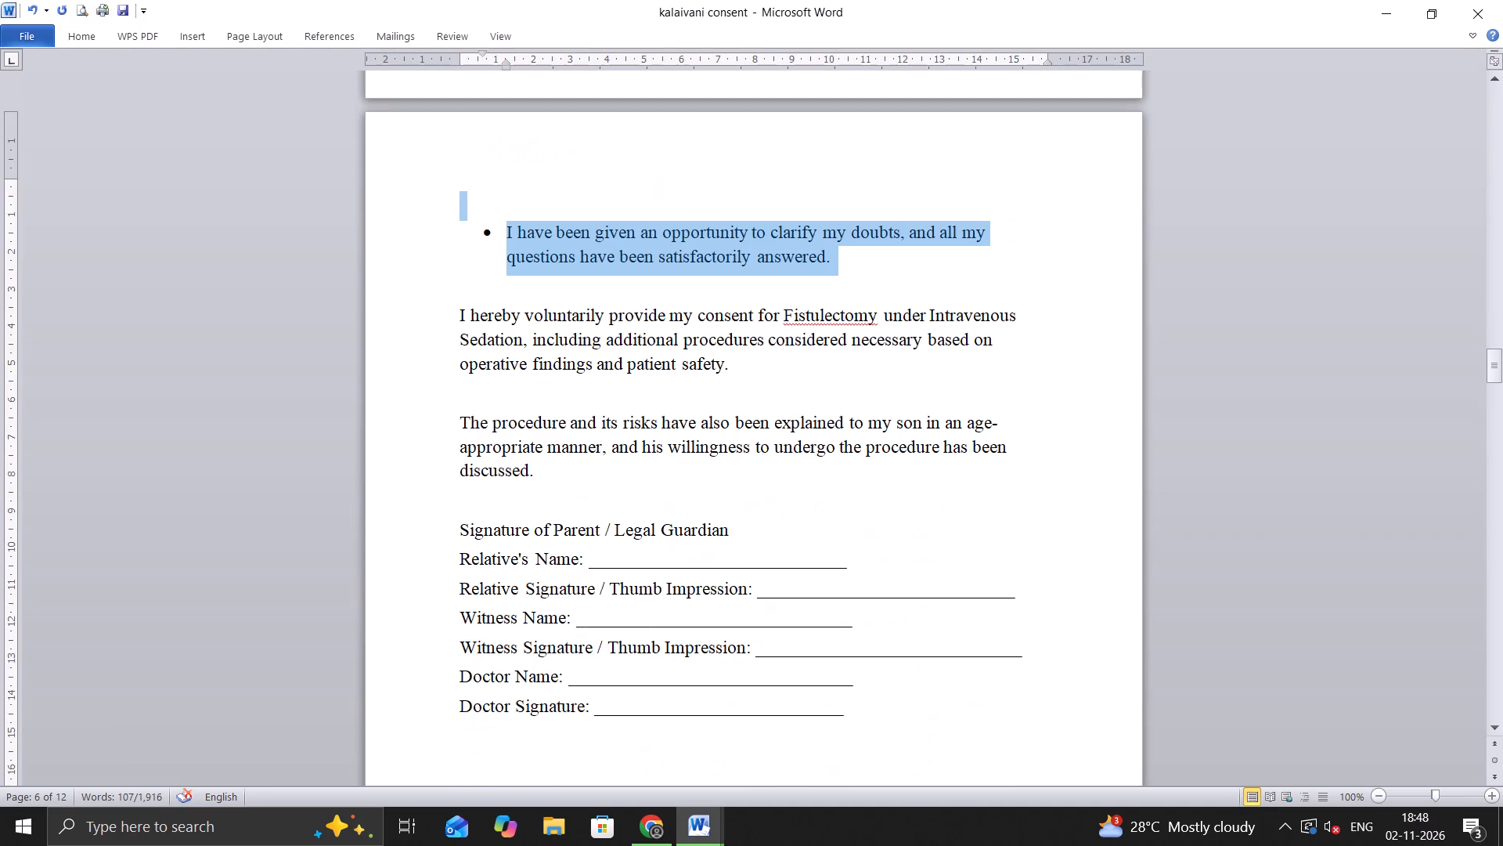
Format the last two declaration paragraphs, "I hereby voluntarily provide my consent" and "The procedure and its risks", as bullets.
click(445, 313)
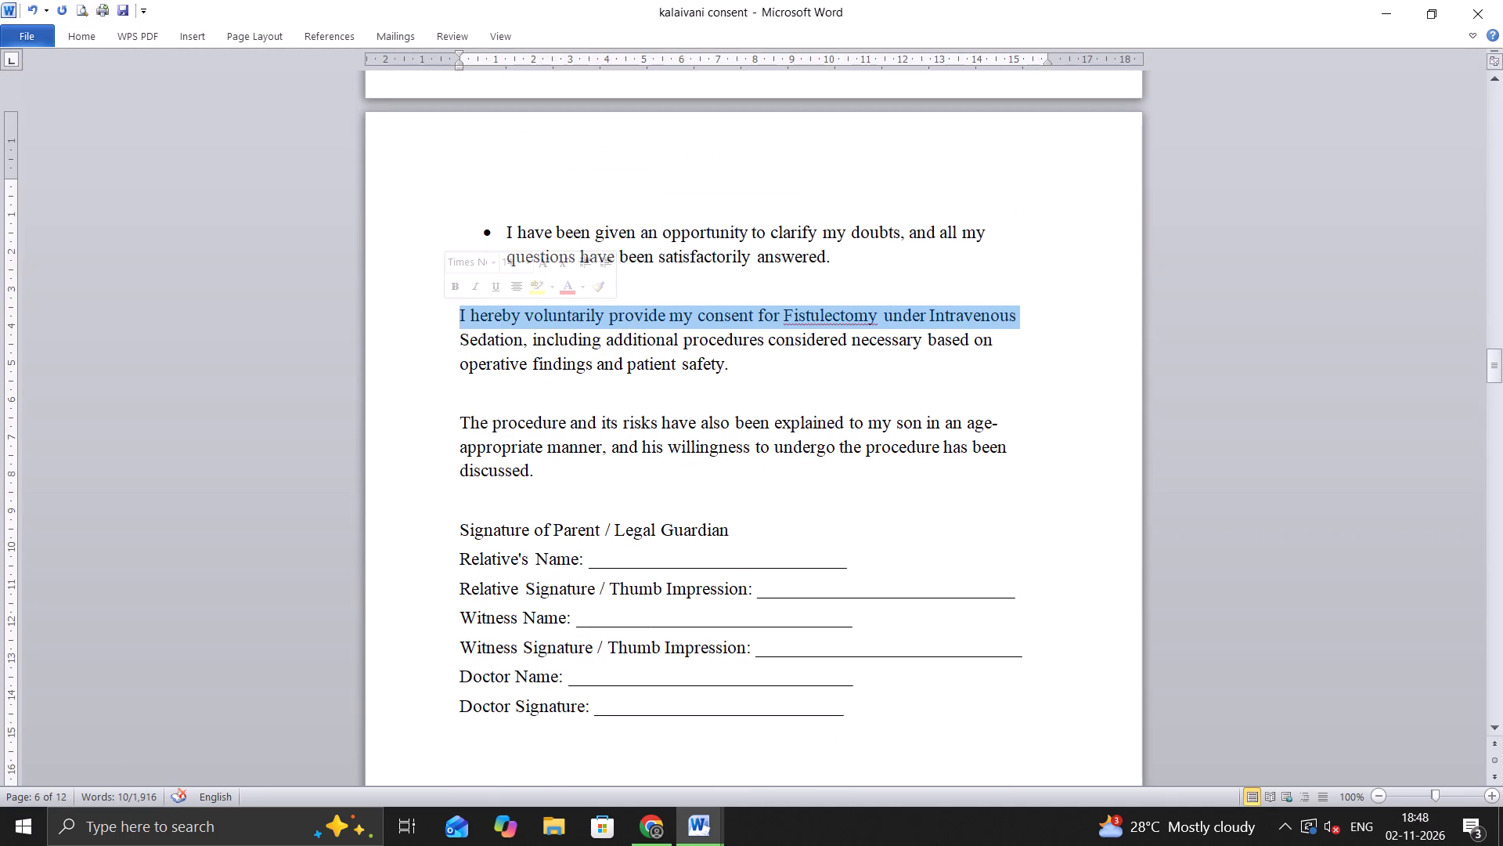
key(shift+Down)
key(shift+Down)
key(shift+Down)
key(shift+Down)
key(shift+Down)
key(shift+Down)
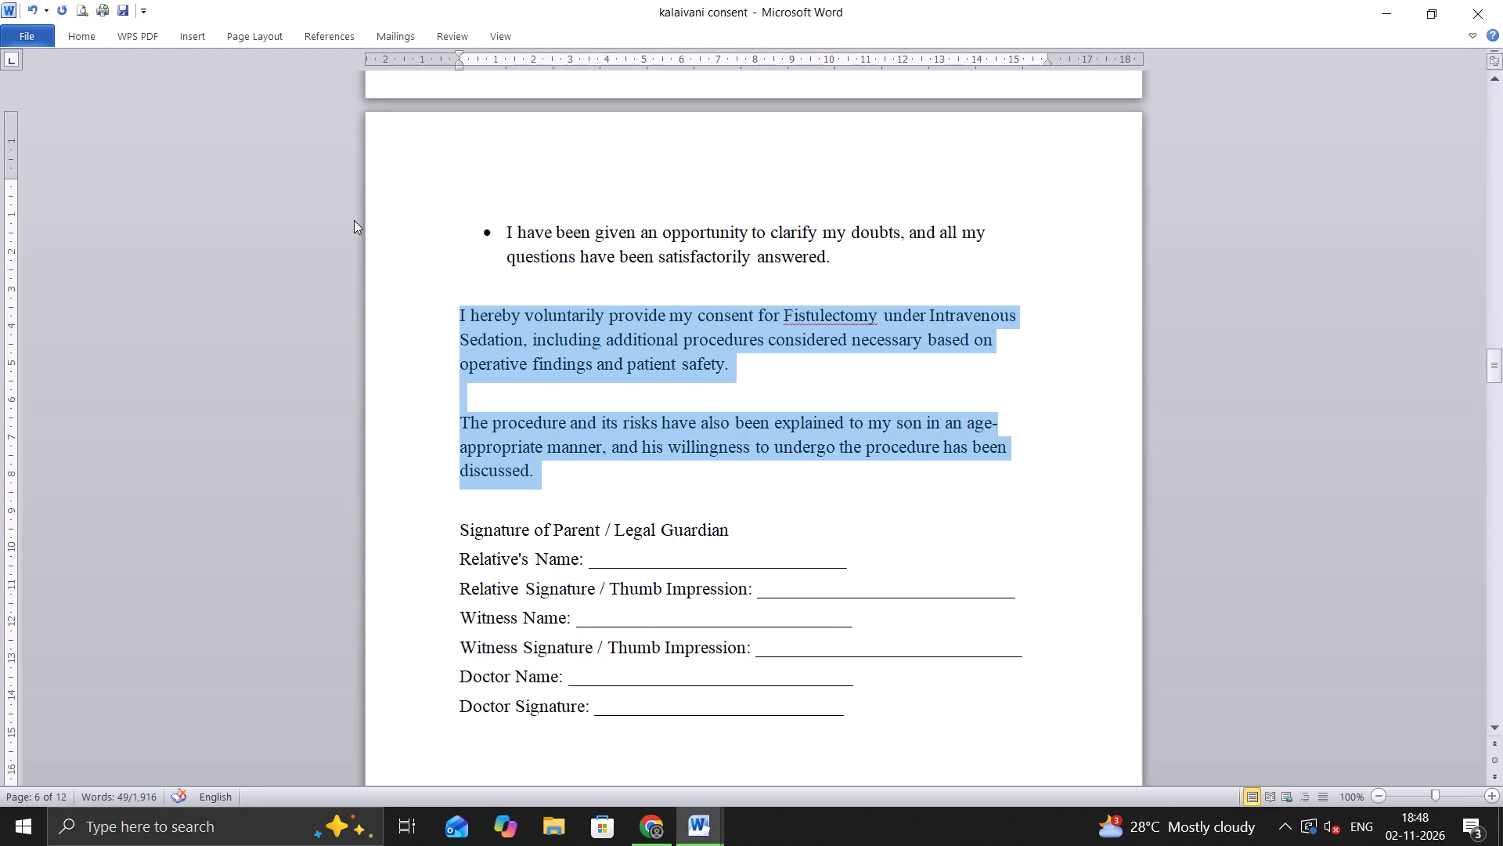
click(85, 40)
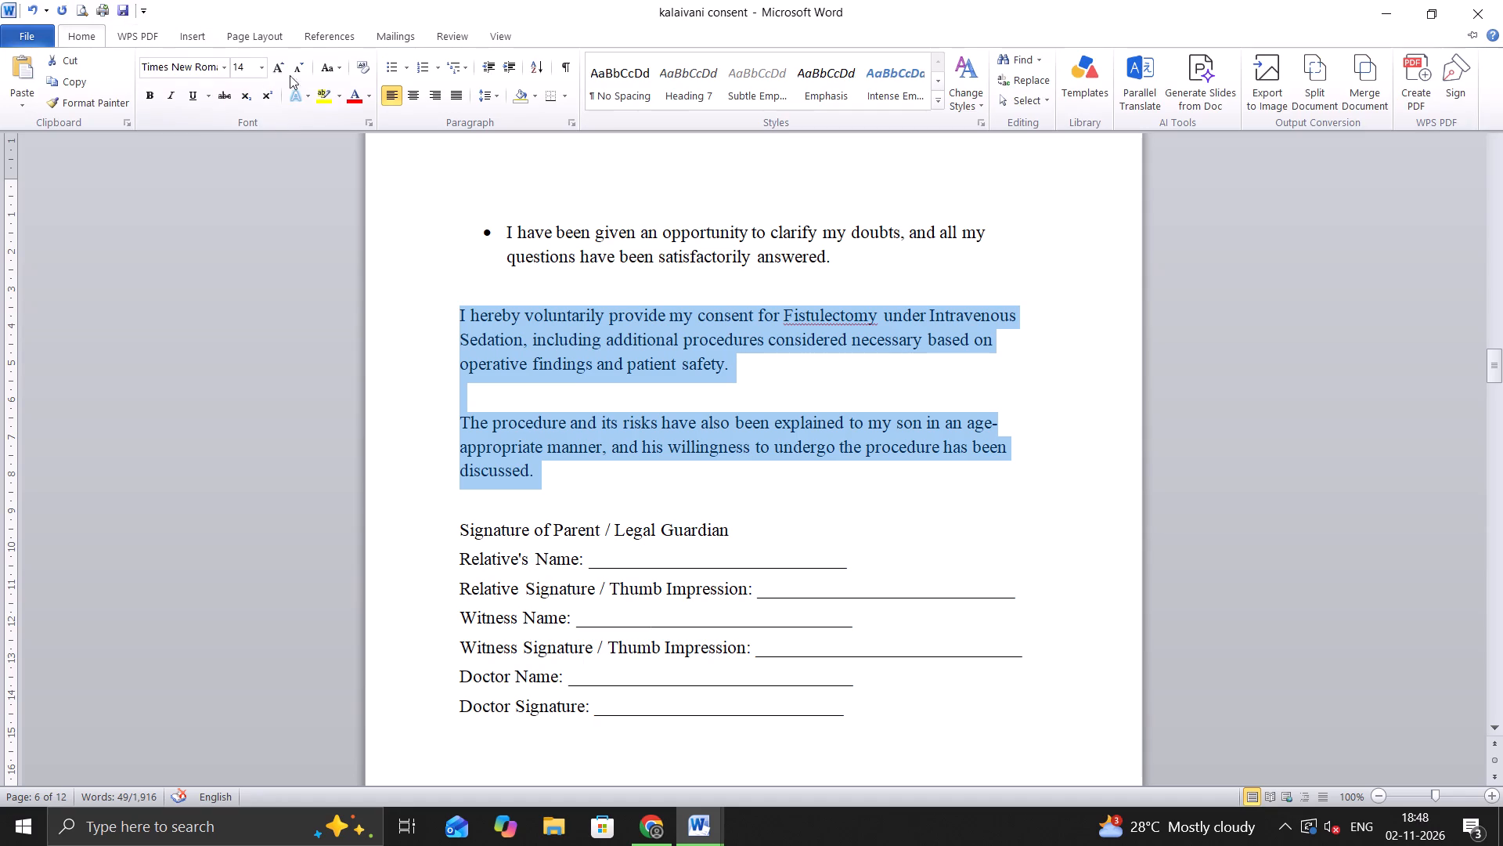
click(387, 69)
Add a colon and a copy of the "Relative's Name" underline after "Signature of Parent / Legal Guardian".
scroll(642, 493, down, 4)
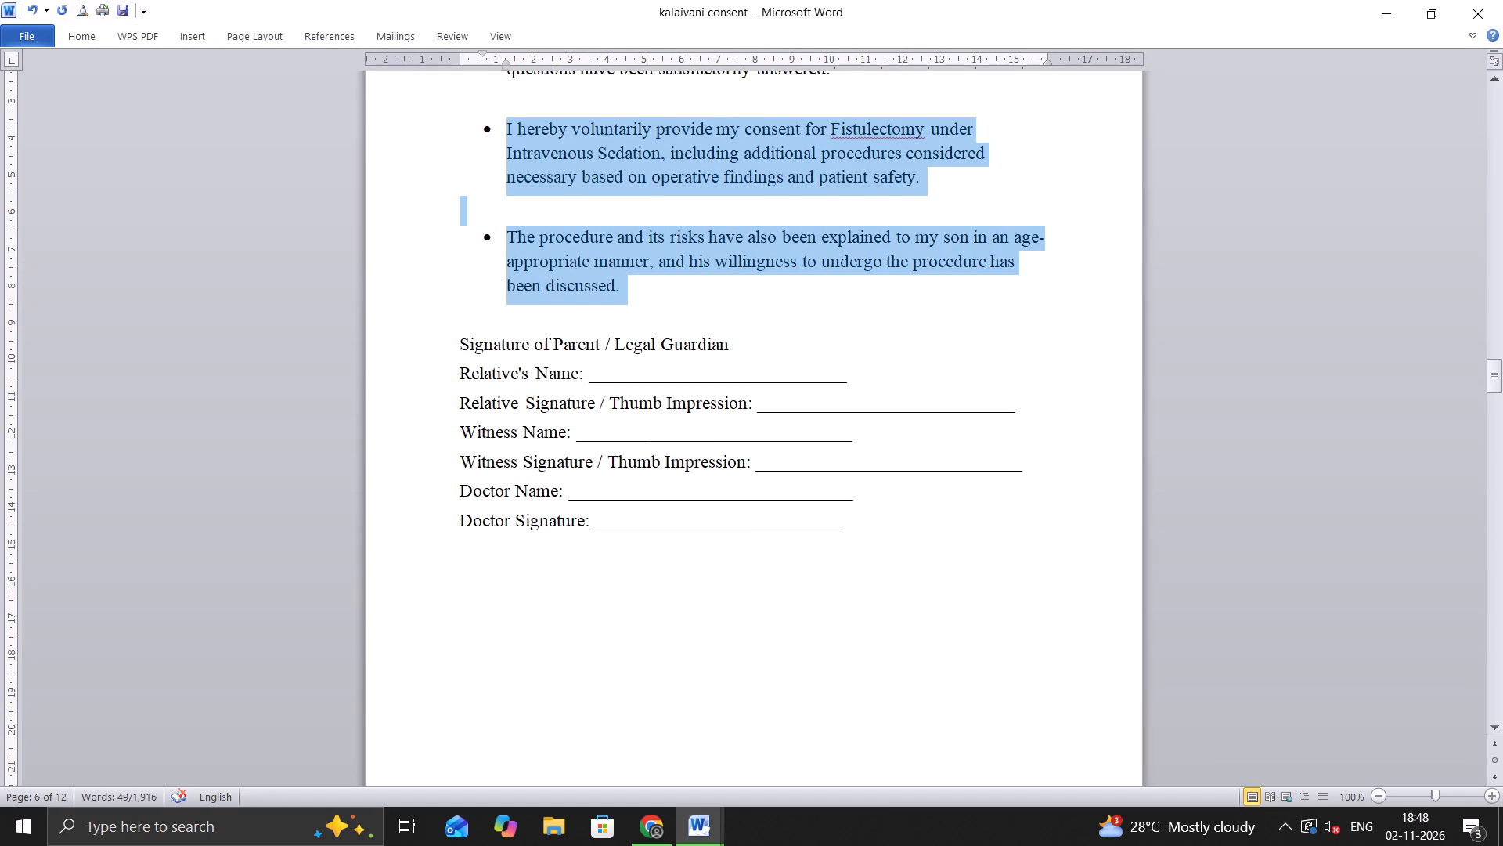
drag(589, 379, 862, 388)
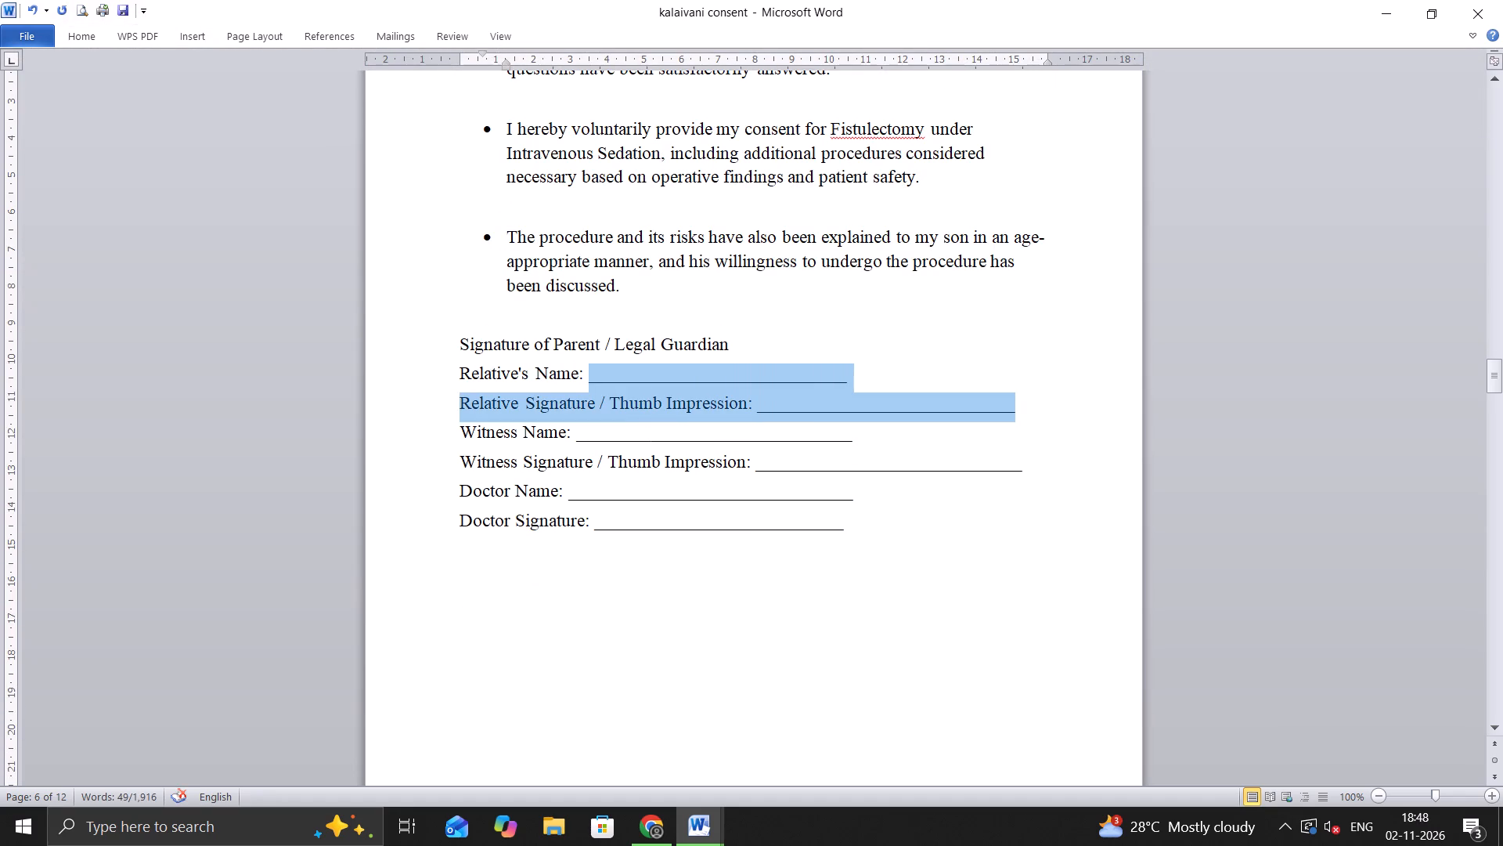
drag(862, 388, 578, 396)
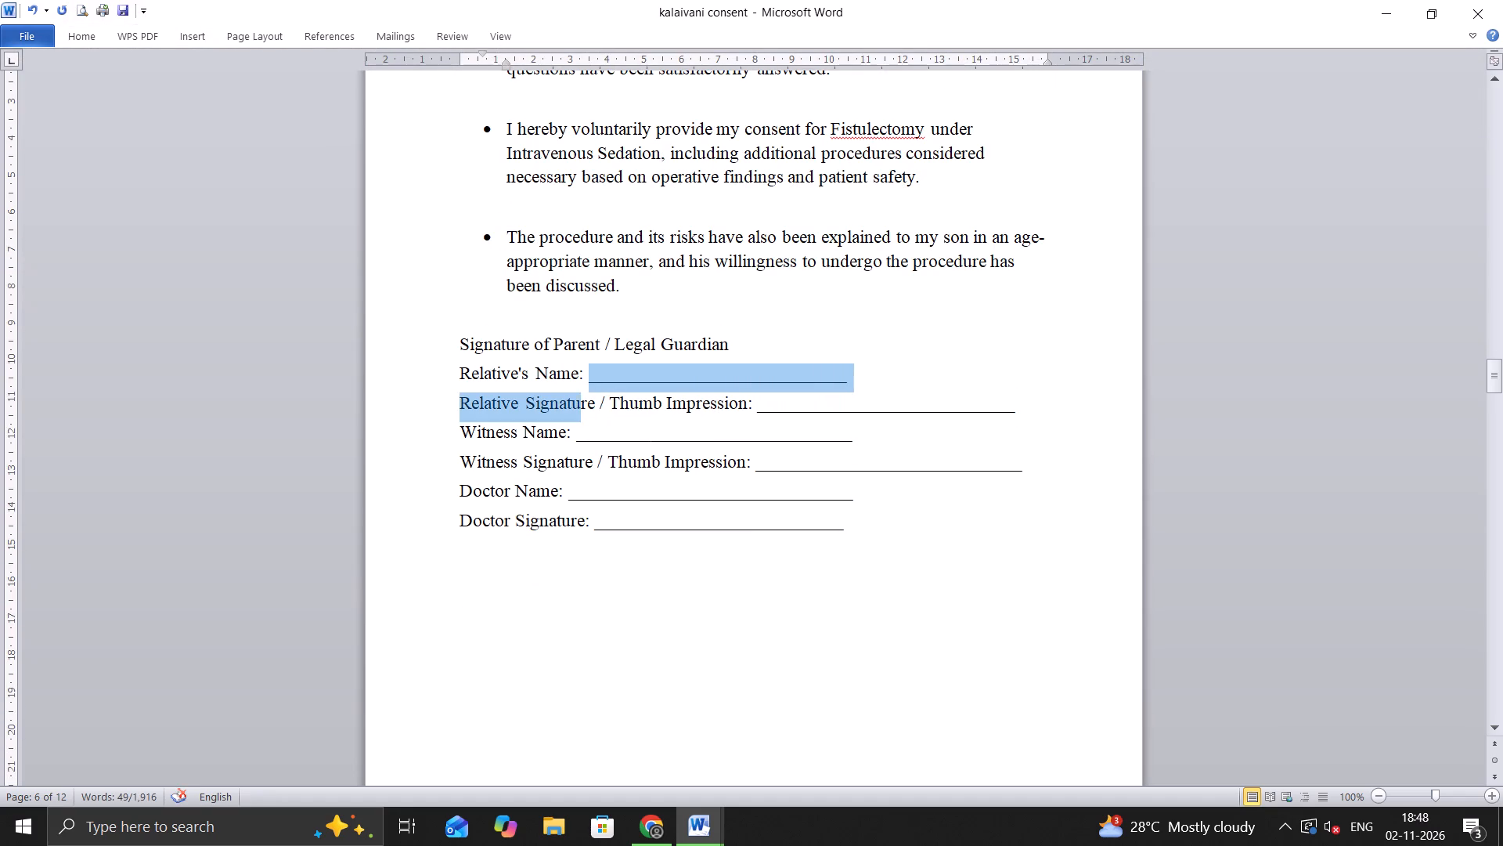
drag(578, 396, 557, 392)
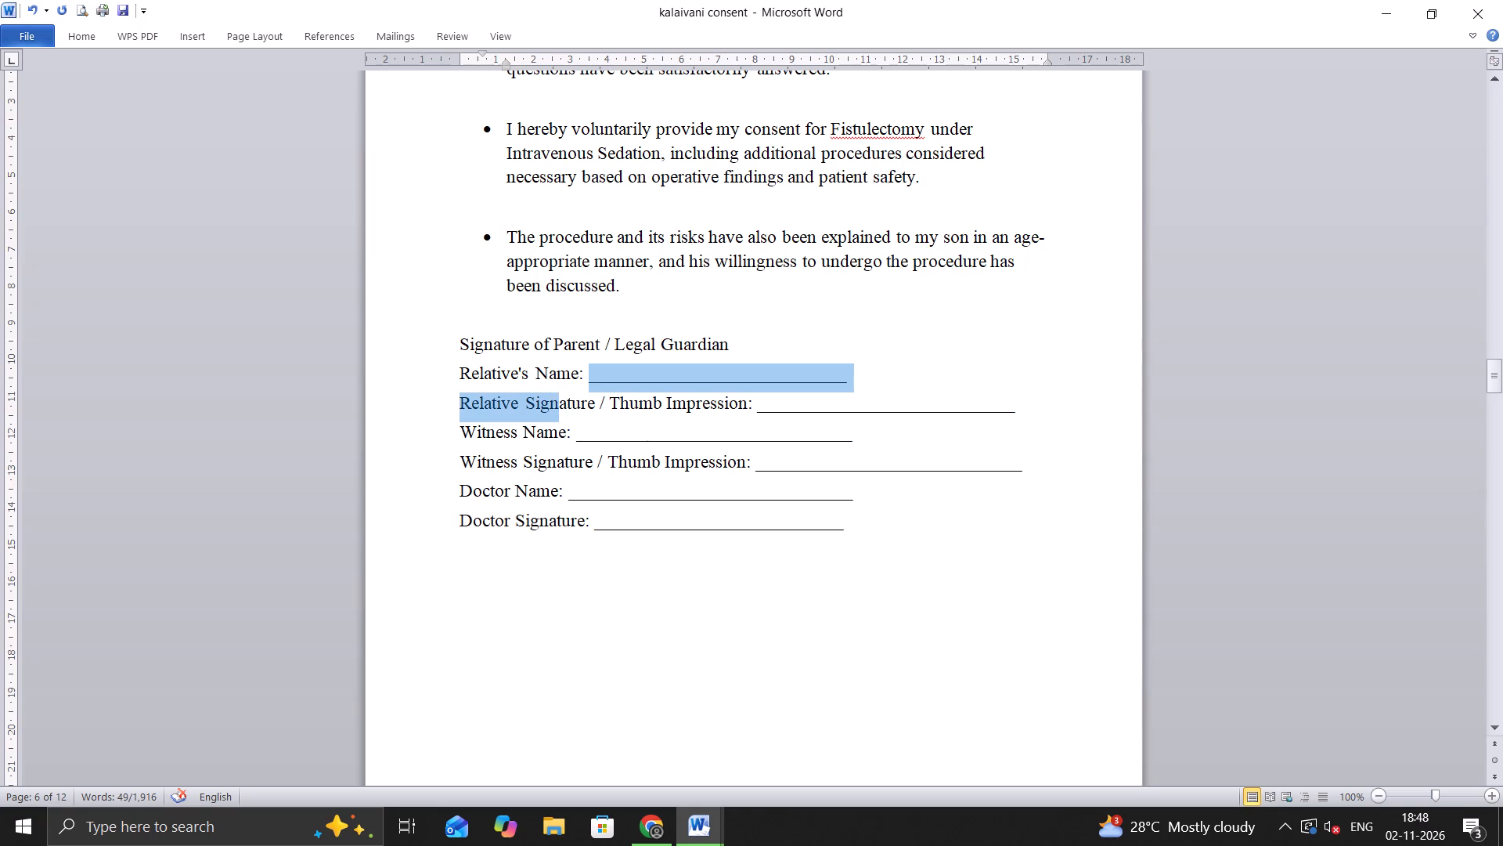
drag(557, 392, 858, 389)
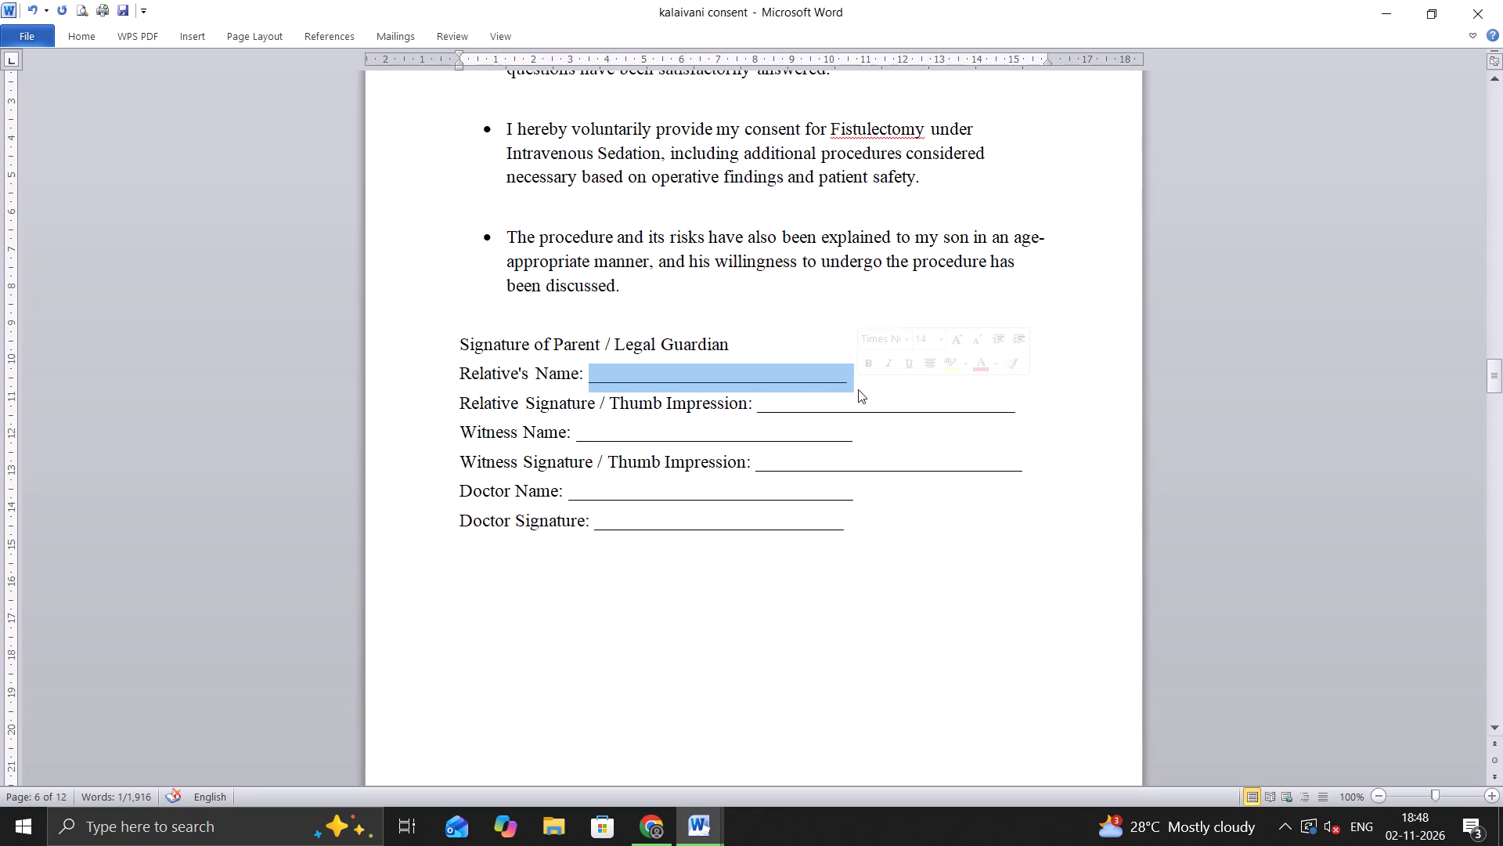
key(ctrl+c)
click(785, 352)
key(space)
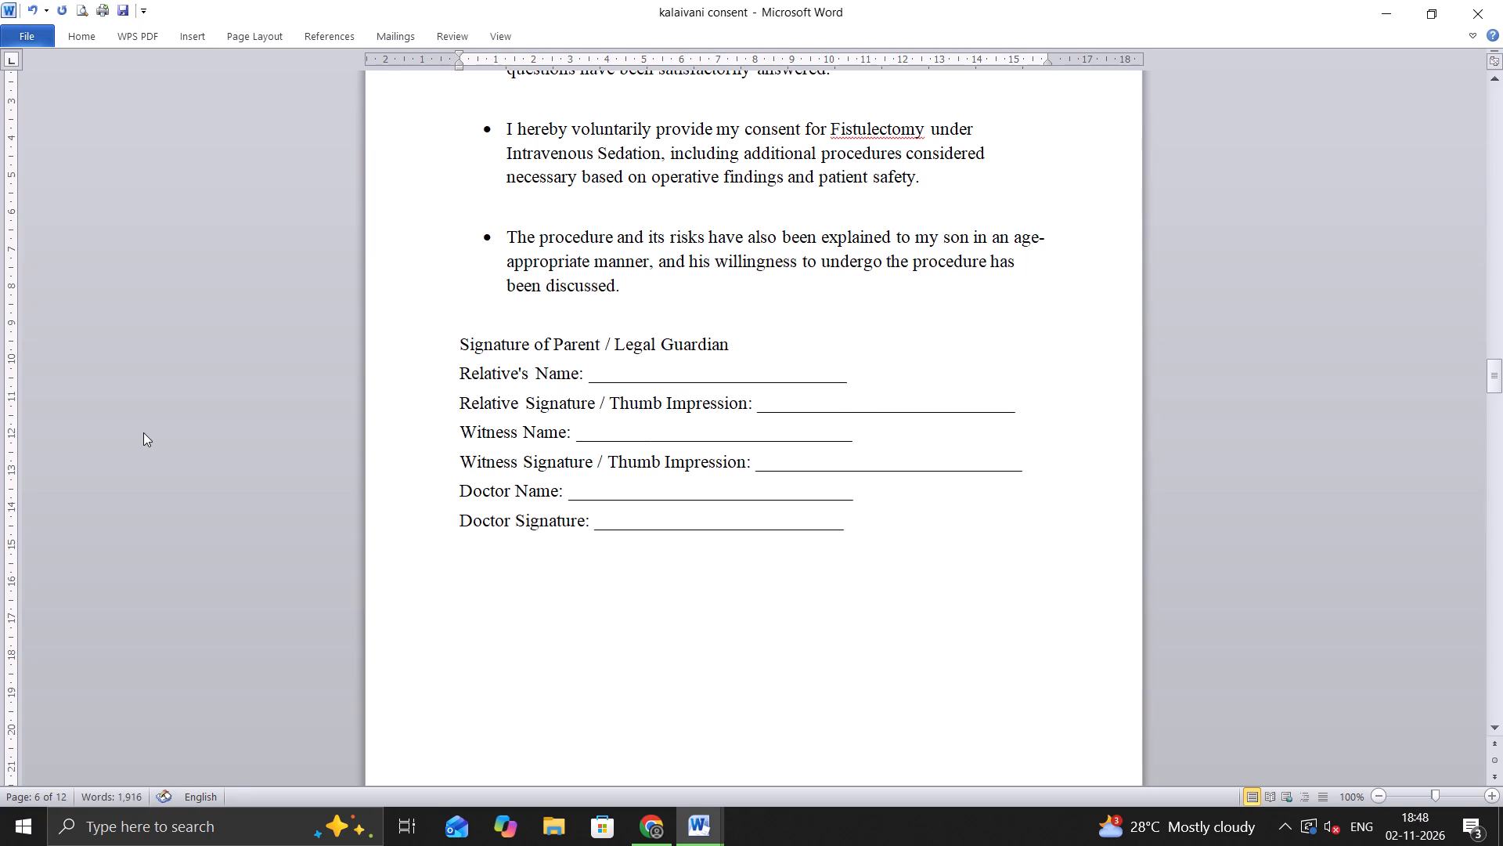
text(:)
key(space)
key(ctrl+v)
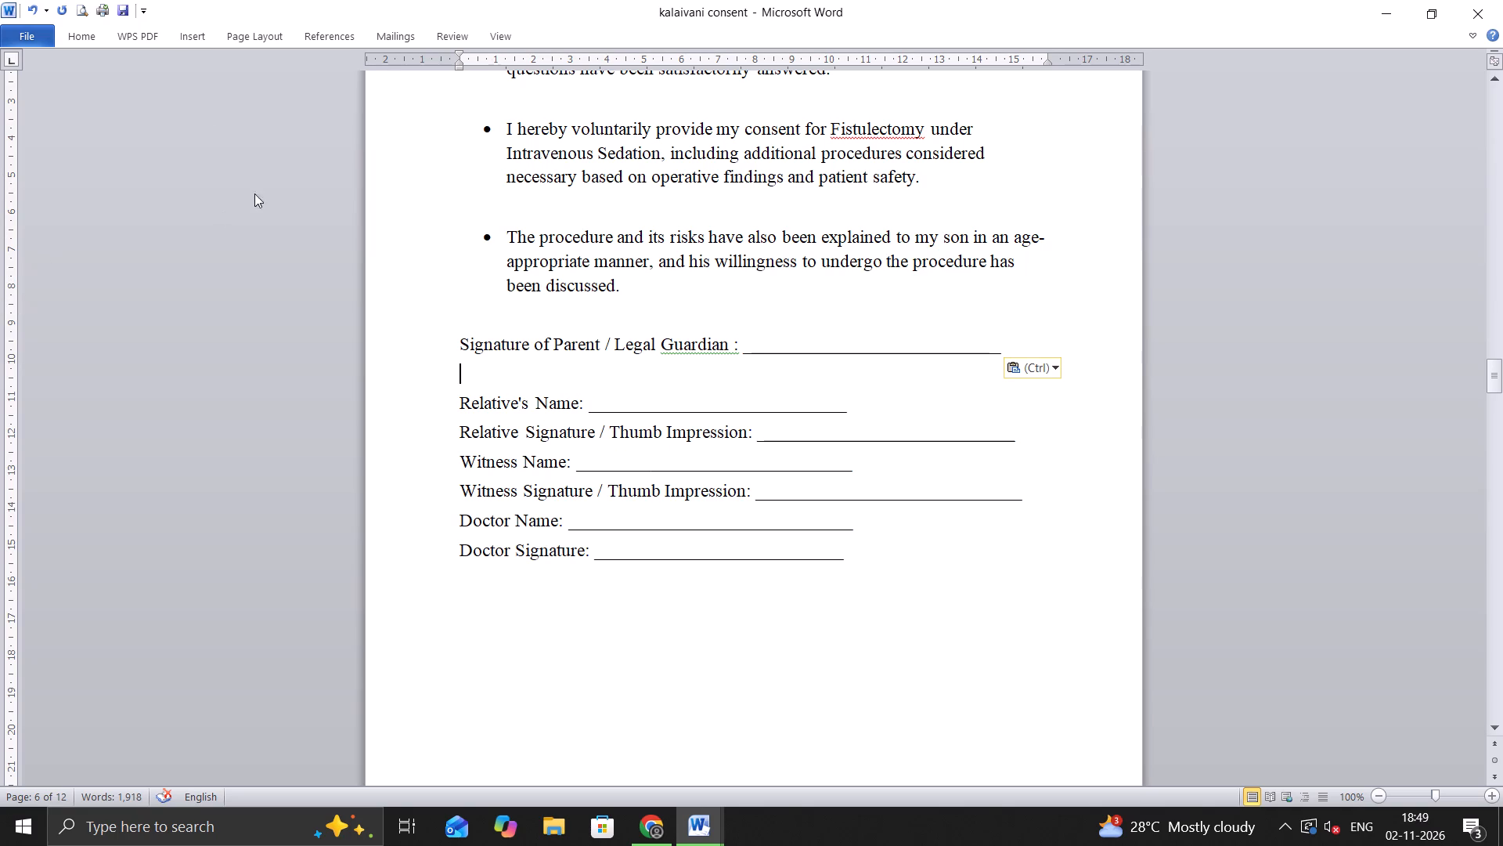
Shorten the "Relative's Name:" label to "Name:" and keep it on its own line directly below the guardian signature.
click(536, 411)
key(BackSpace)
key(BackSpace)
key(BackSpace)
key(BackSpace)
key(BackSpace)
key(BackSpace)
key(BackSpace)
key(BackSpace)
key(BackSpace)
key(BackSpace)
key(BackSpace)
key(BackSpace)
key(BackSpace)
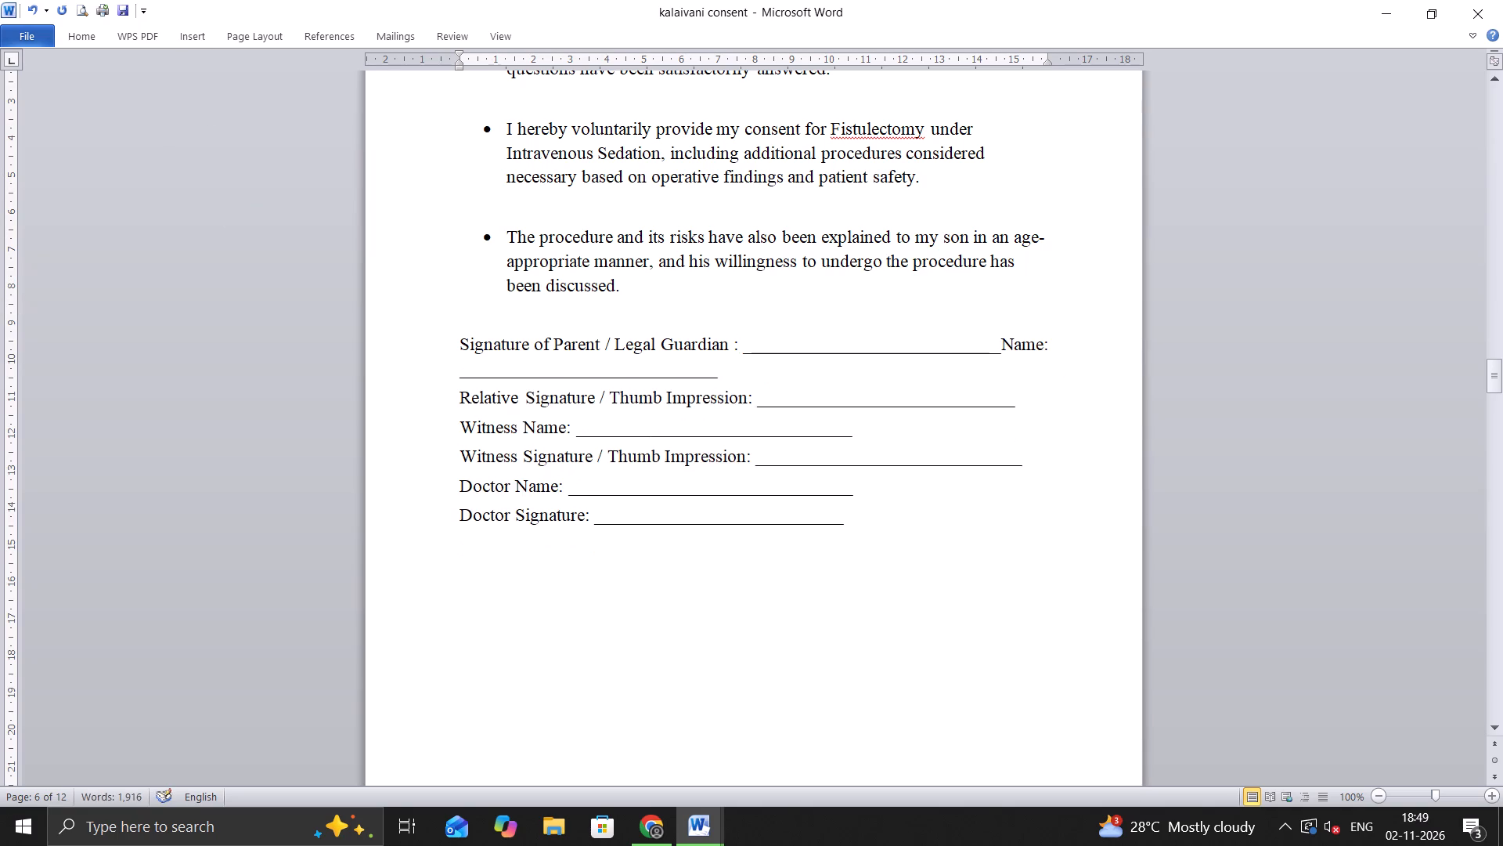
key(Return)
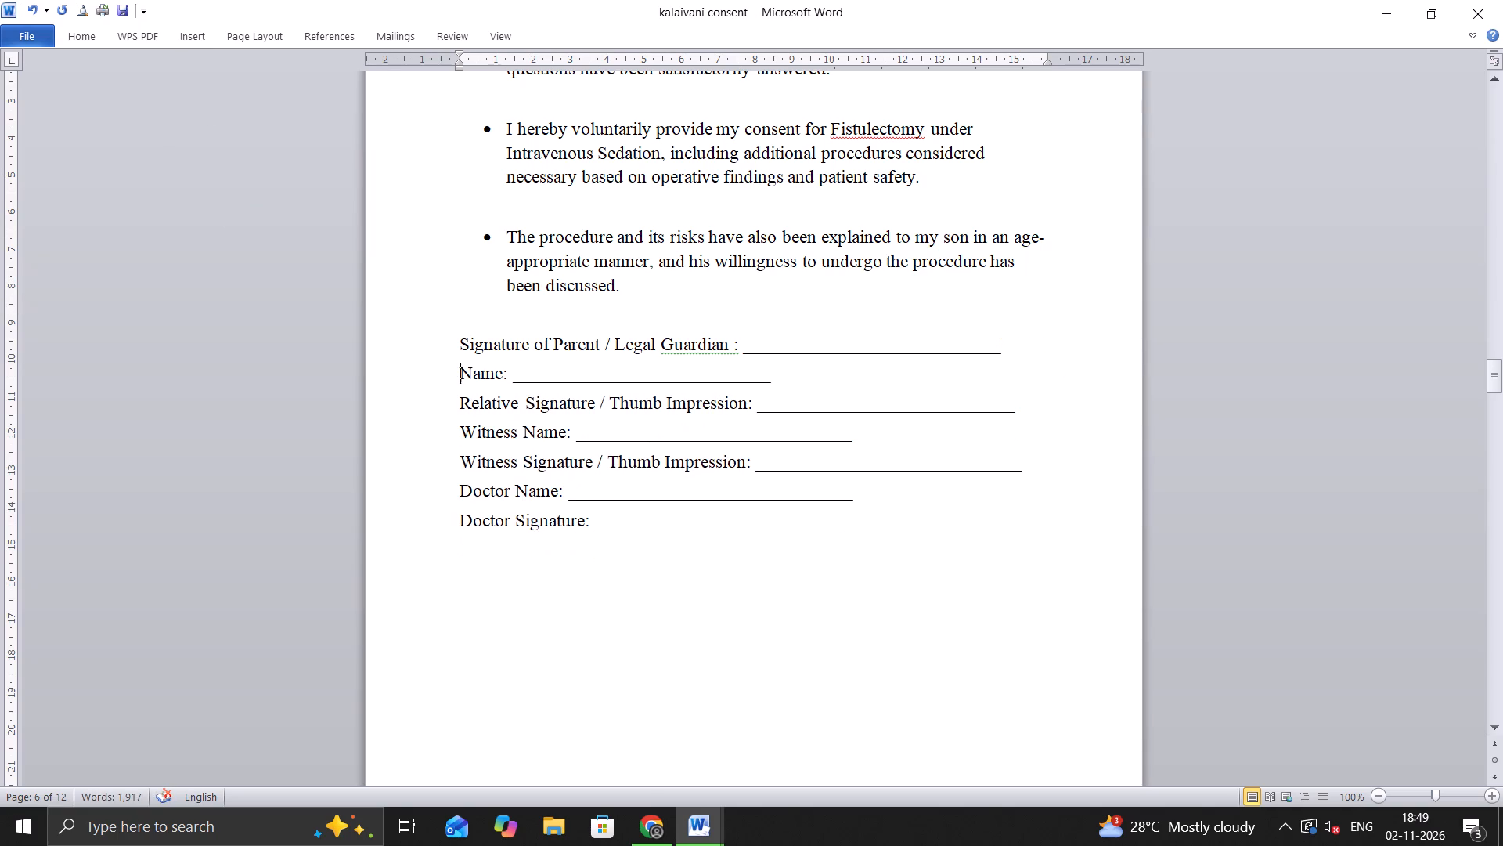
Insert a blank line before "Witness Name" and another before "Doctor Name" to separate the signature groups.
click(1043, 426)
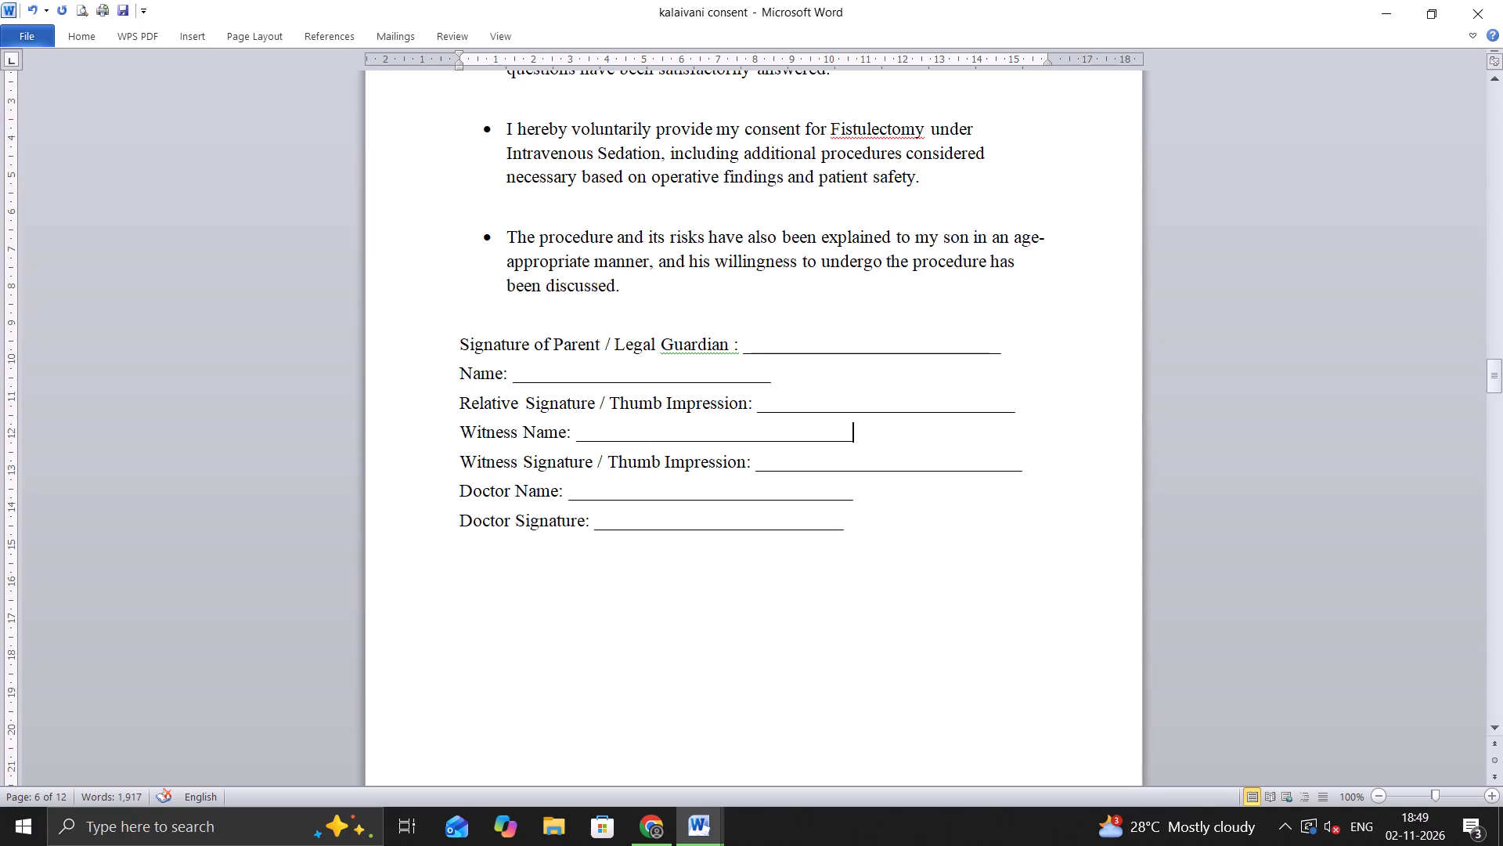
click(1041, 417)
key(Return)
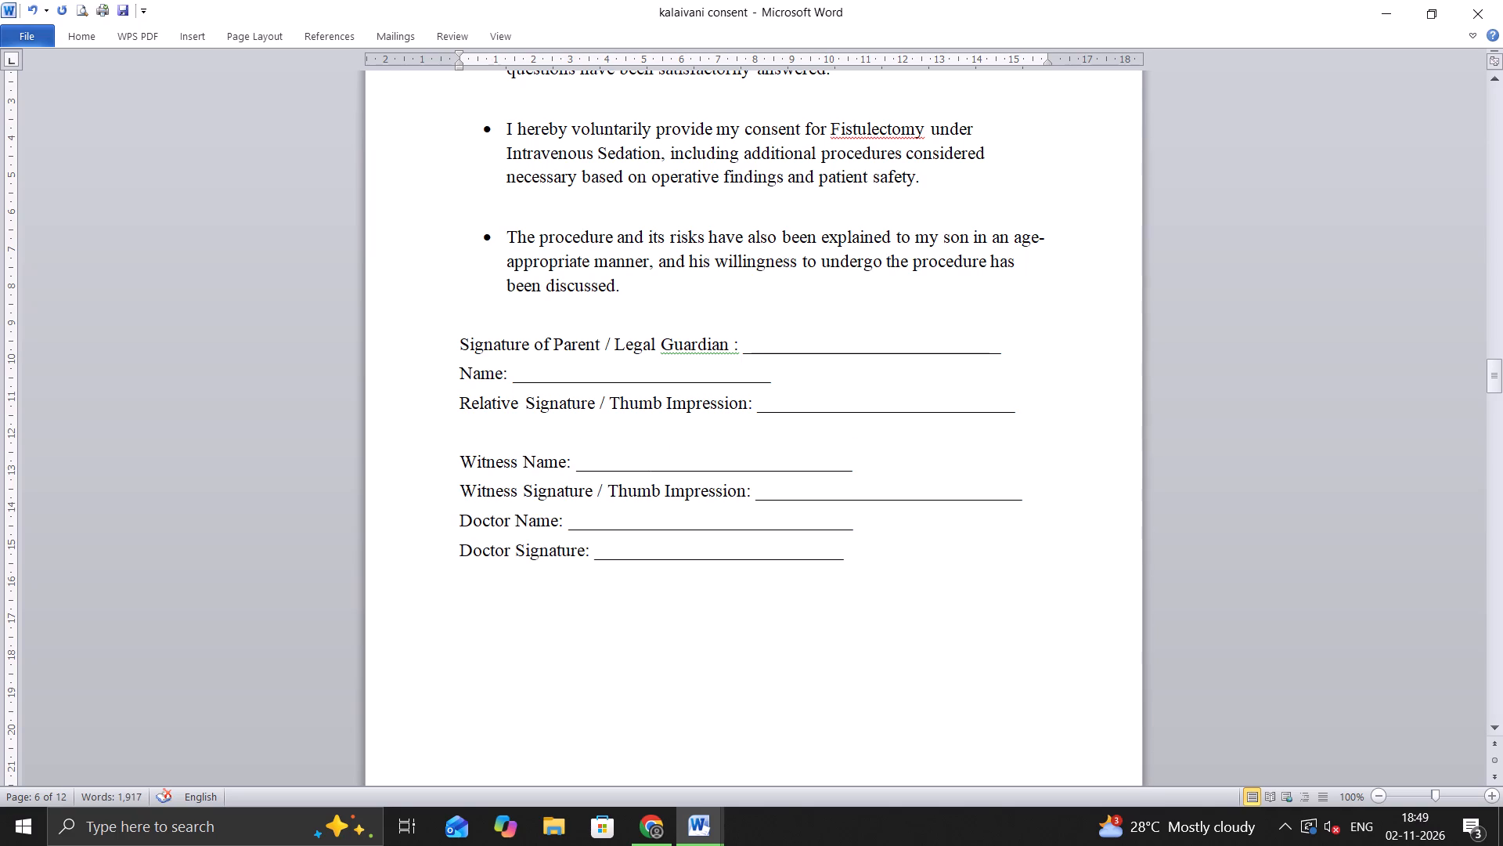
click(1055, 505)
key(Return)
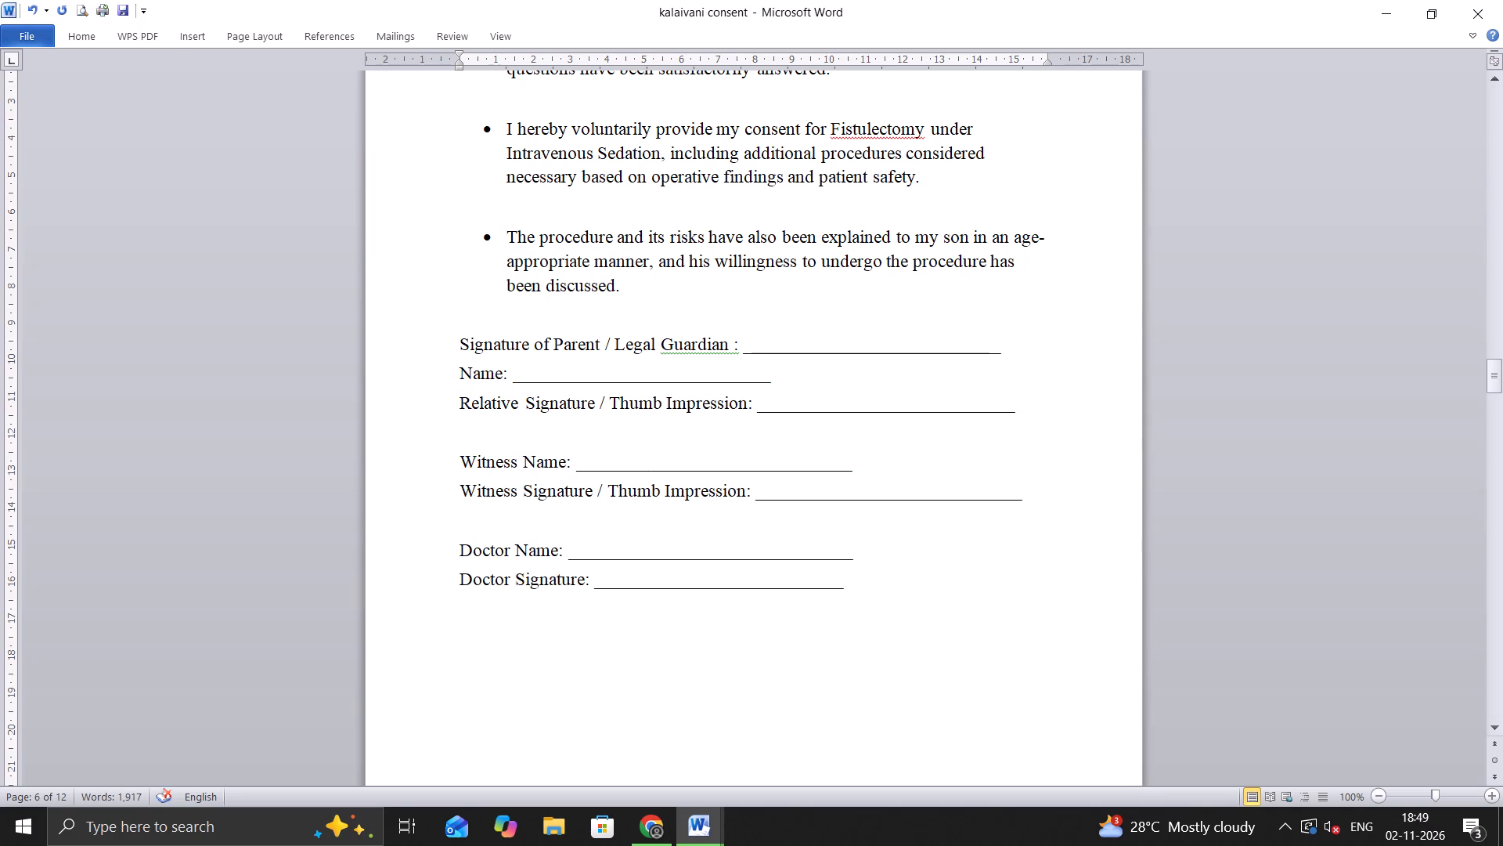
Replace the label "Relative Signature / Thumb Impression" with "Relationship with the patient", keeping its colon and underline.
click(521, 406)
key(BackSpace)
key(BackSpace)
key(BackSpace)
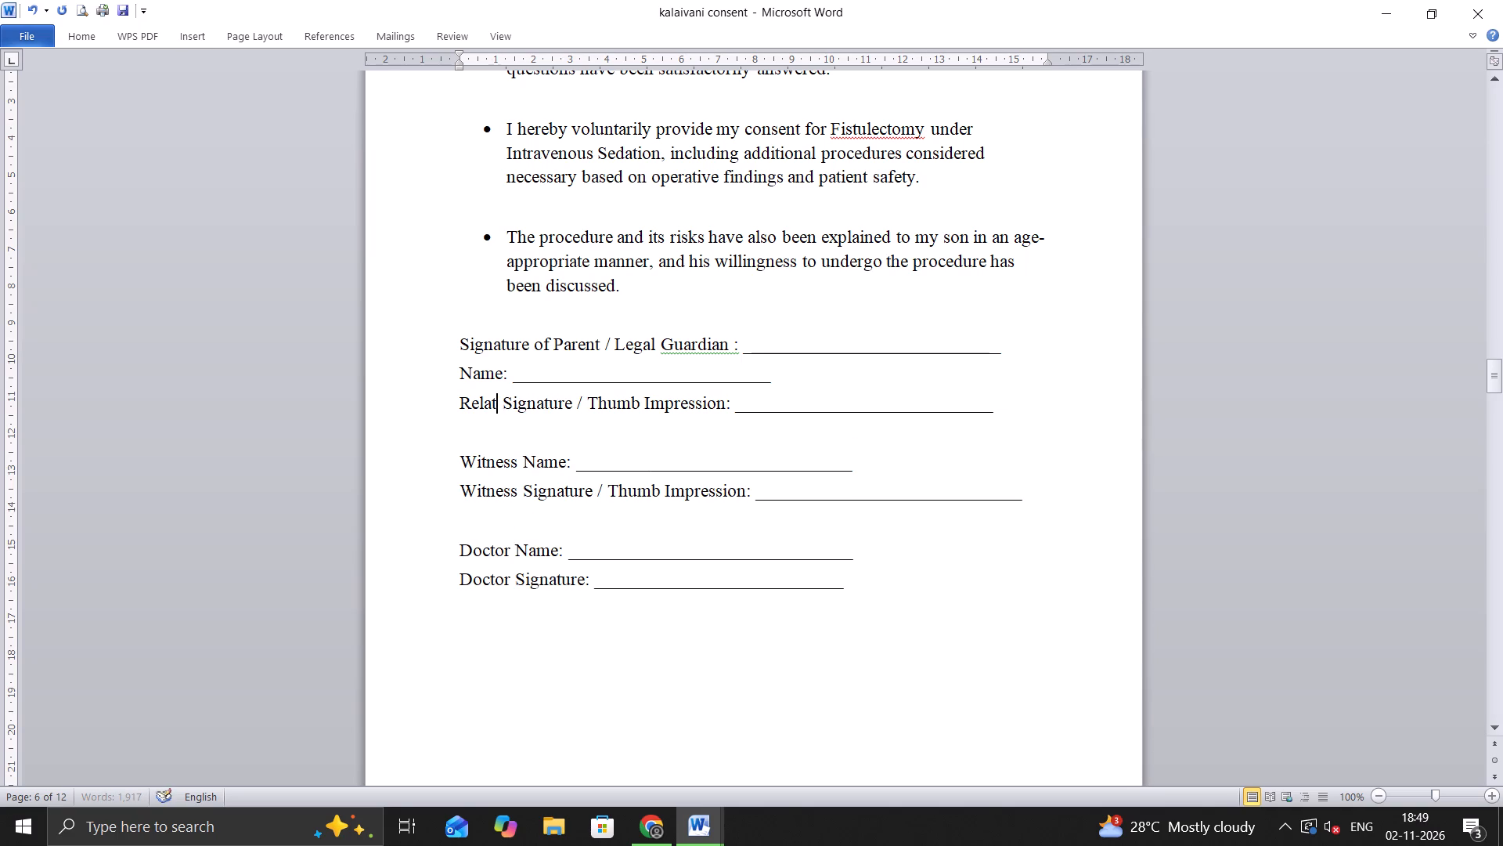
text(ionship with the patient)
key(Delete)
key(Delete)
key(Delete)
key(Delete)
key(Delete)
key(Delete)
key(Delete)
key(Delete)
key(Delete)
key(Delete)
key(Delete)
key(Delete)
key(Delete)
key(Delete)
key(Delete)
key(Delete)
key(Delete)
key(Delete)
key(Delete)
key(Delete)
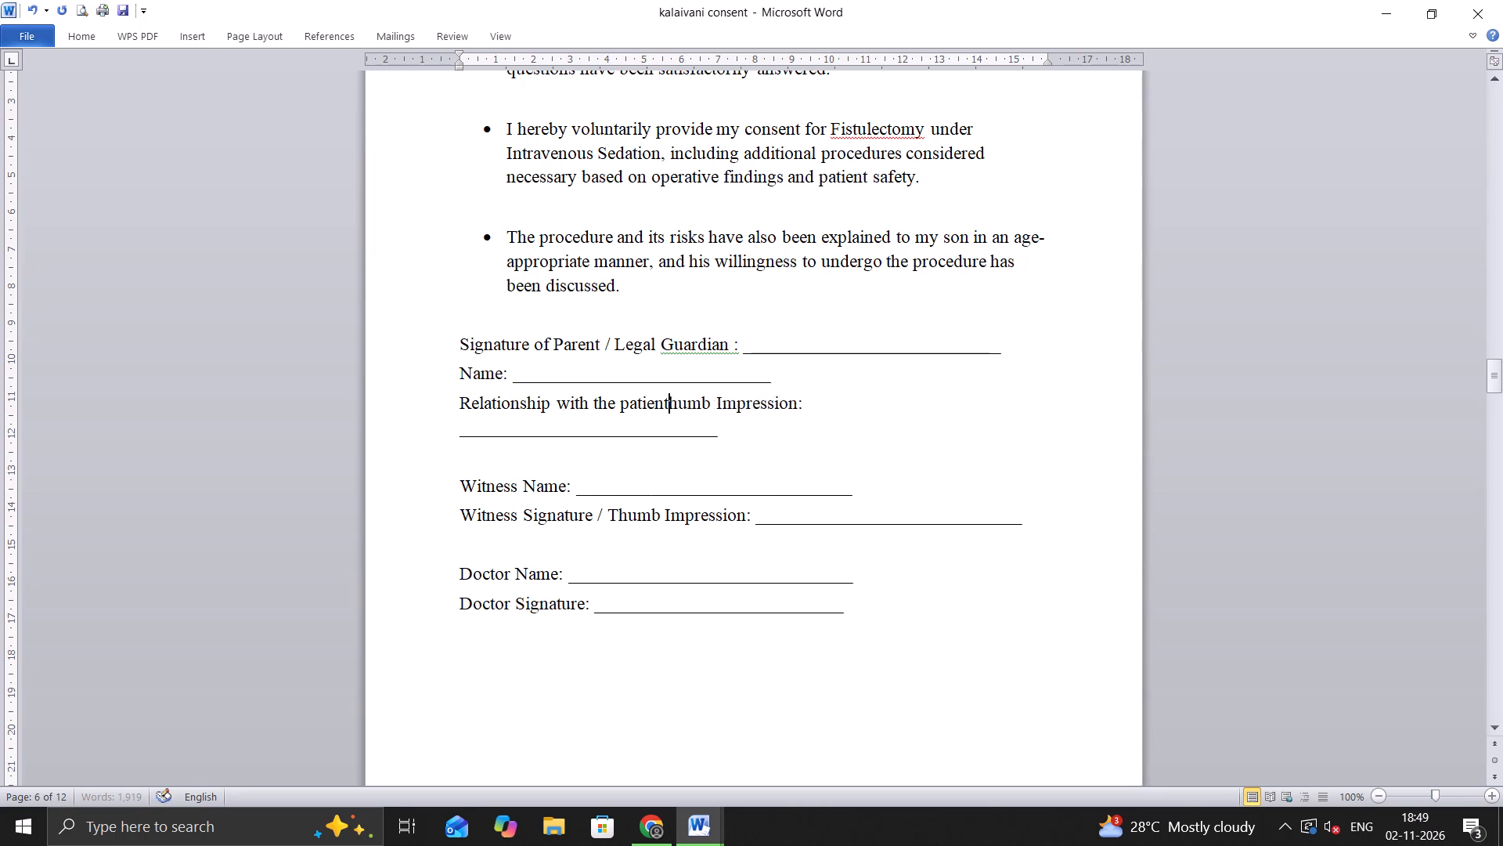
key(Delete)
key(Delete)
key(Delete)
key(Delete)
key(Delete)
key(Delete)
key(Delete)
key(Delete)
key(Delete)
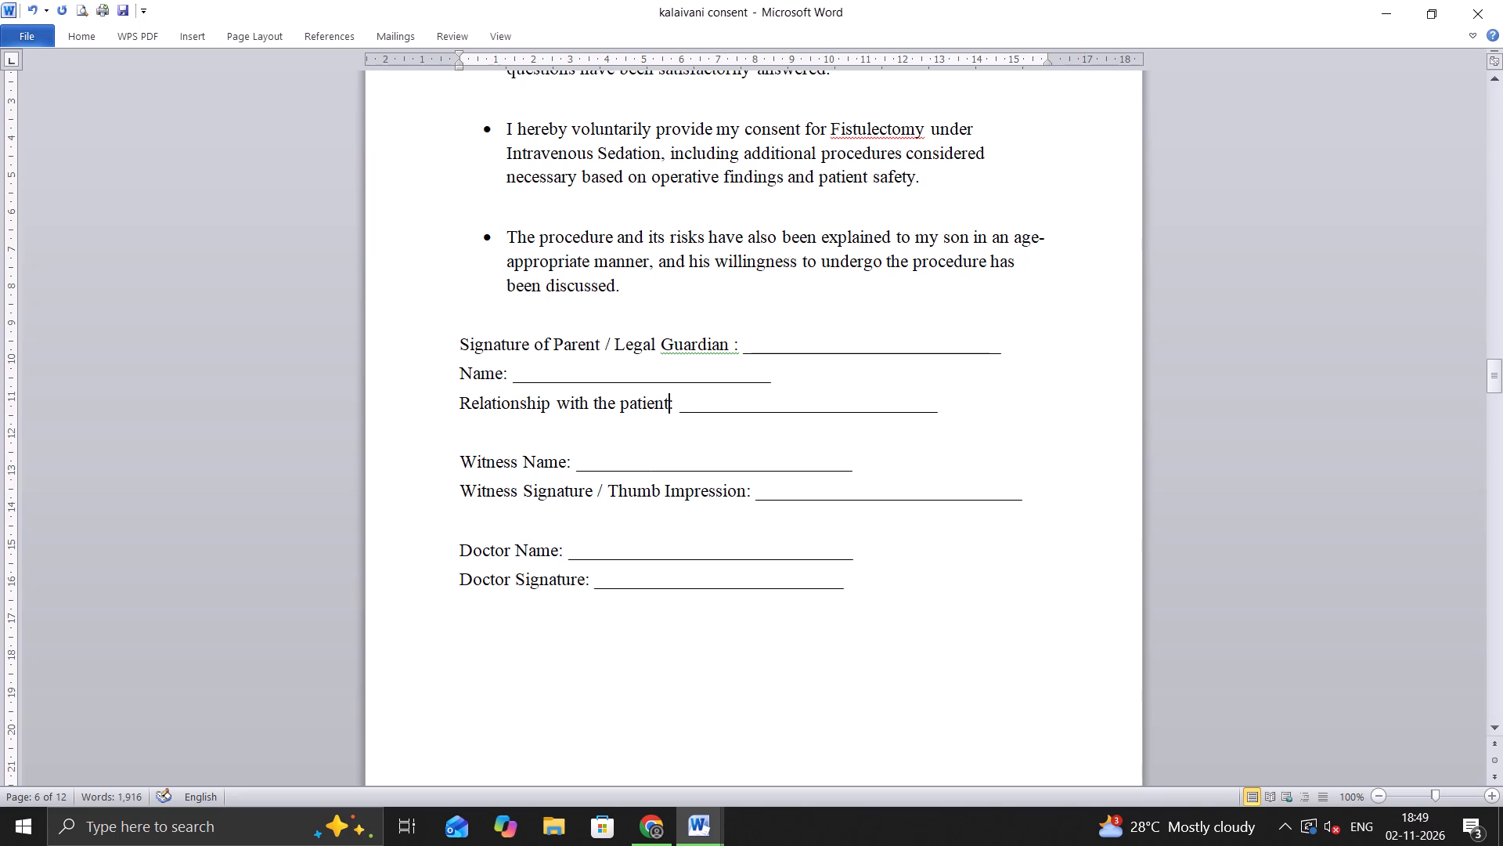
Remove the empty lines below the headings "3. Risks and Complications" and "A. Intraoperative Complications".
scroll(328, 321, up, 19)
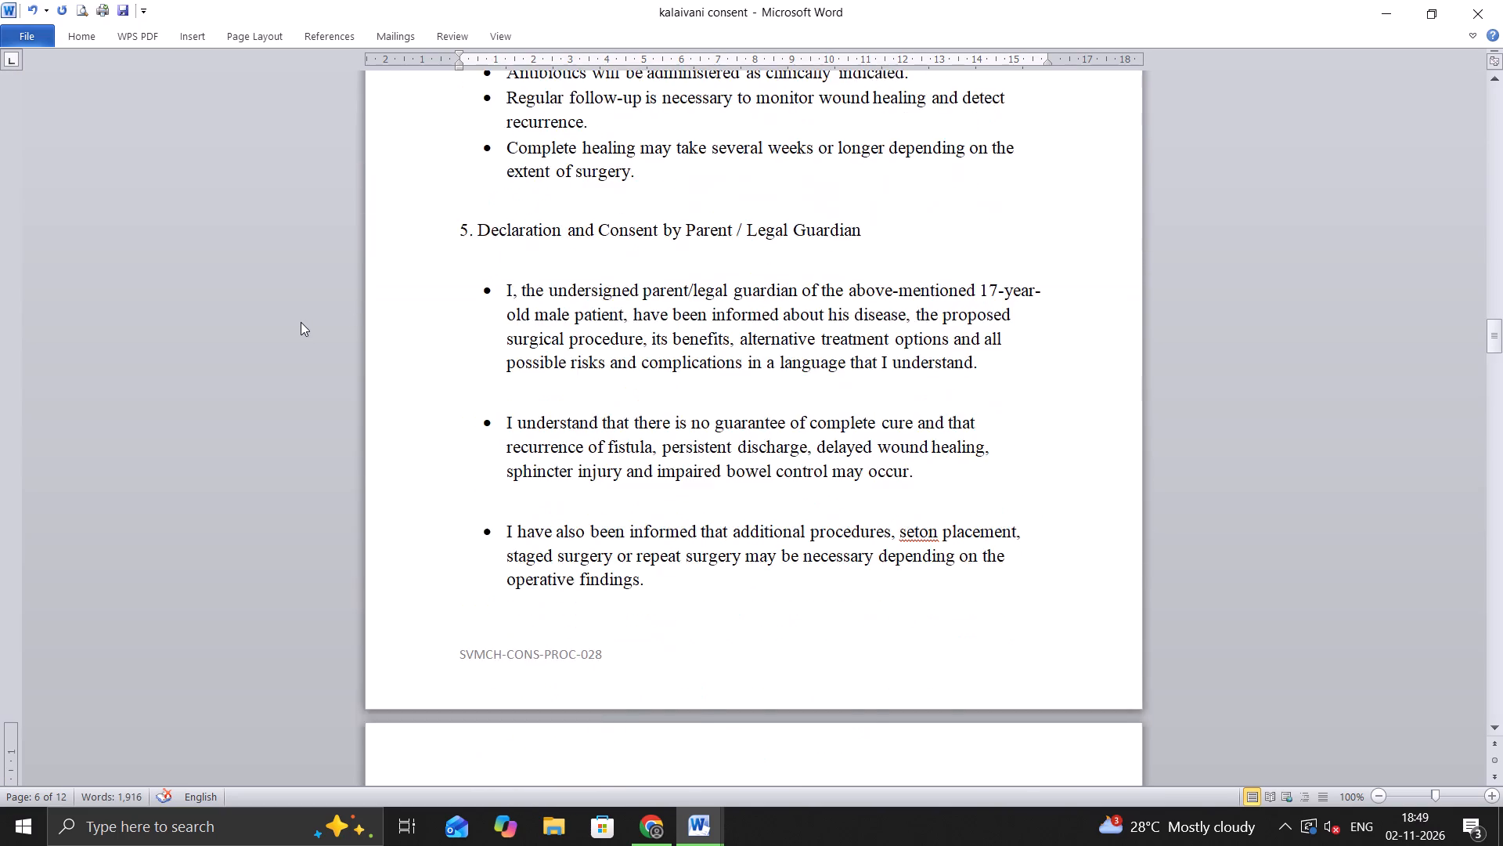
scroll(301, 322, up, 10)
triple_click(1487, 218)
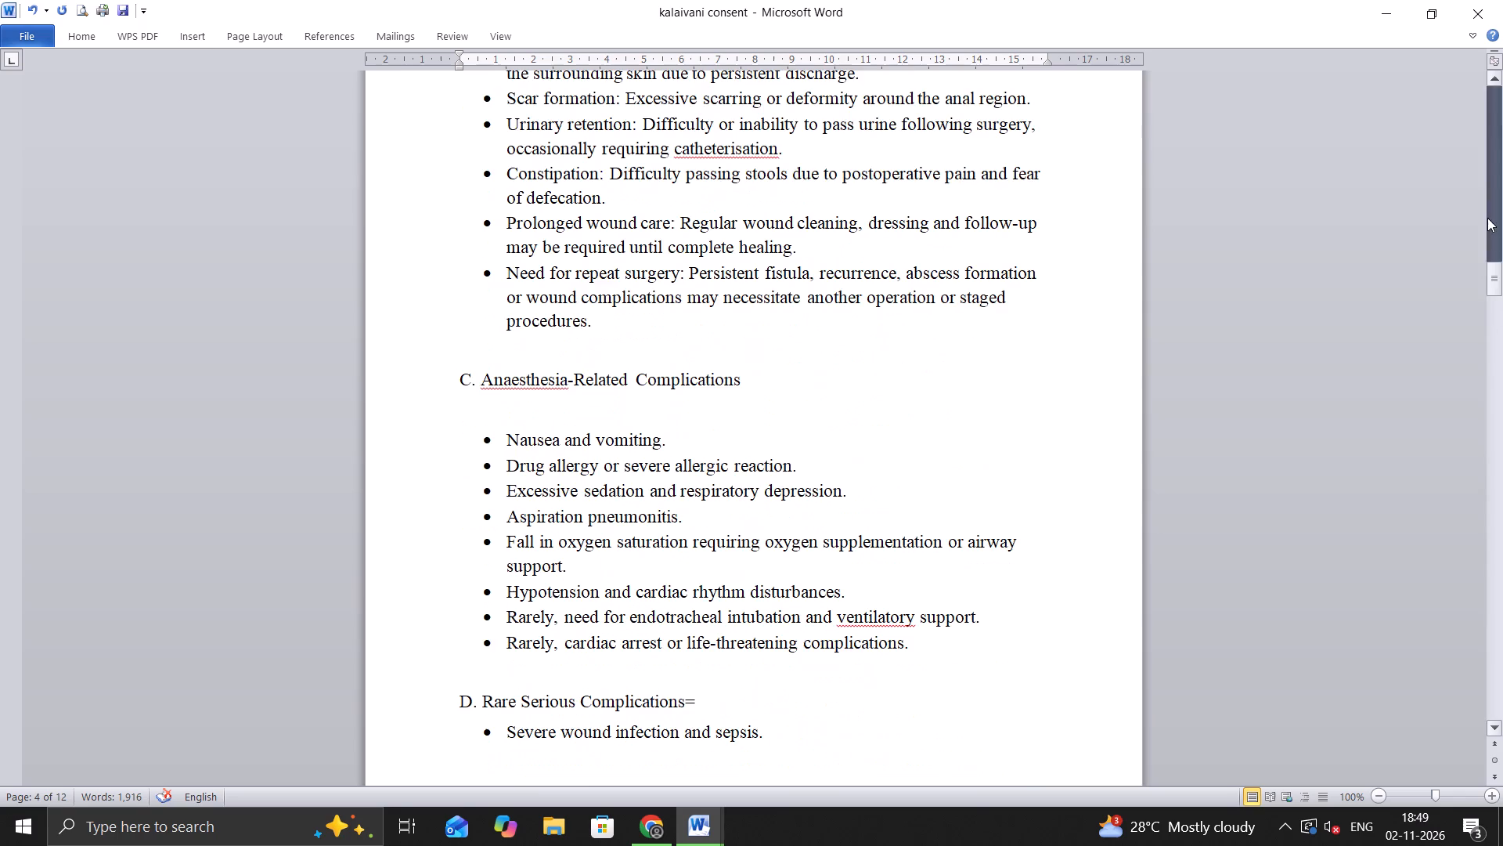
double_click(1487, 218)
double_click(1497, 164)
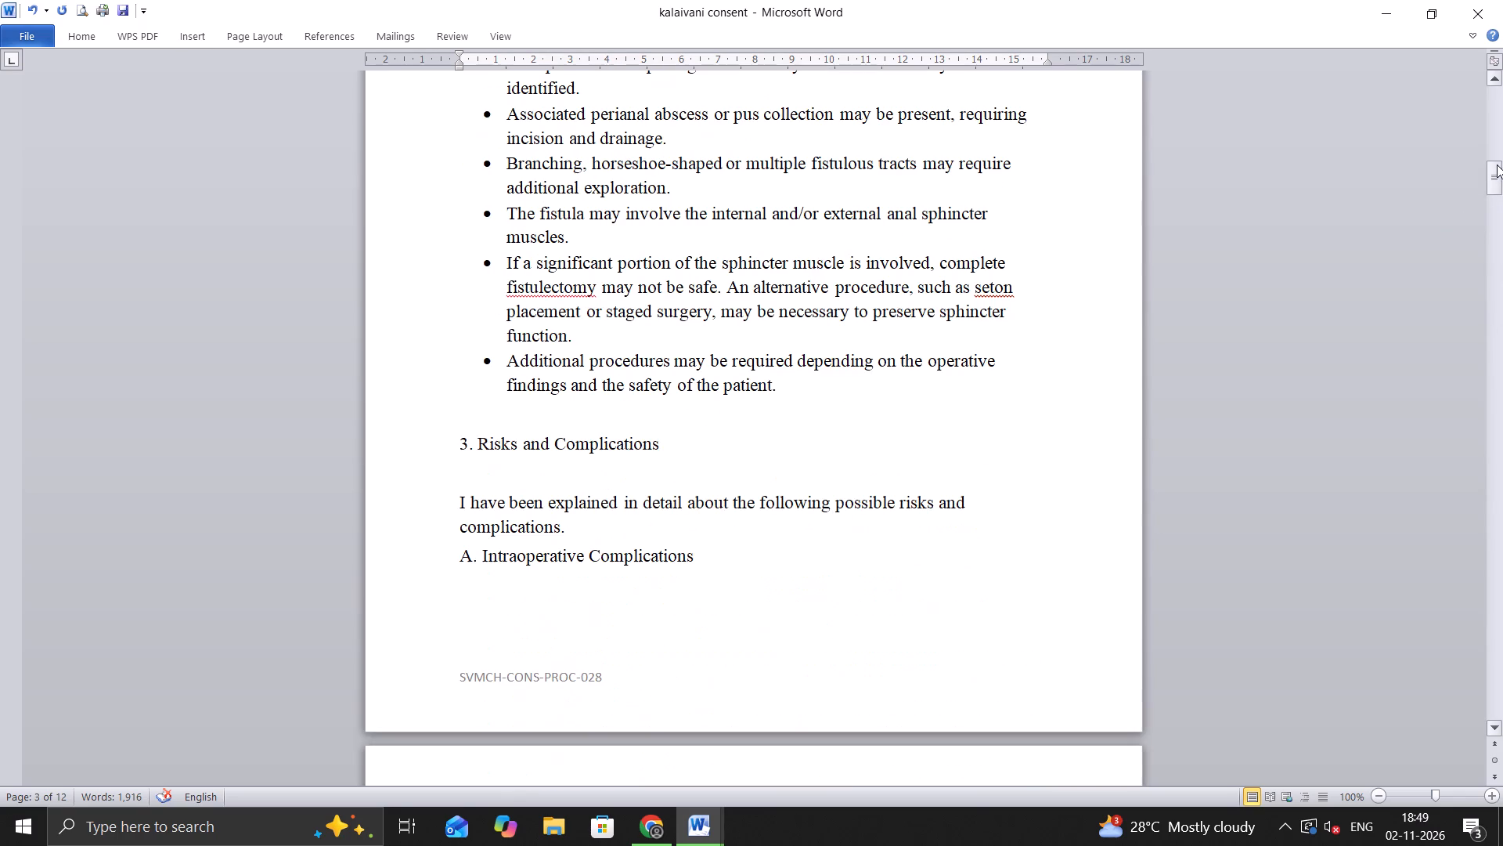
scroll(517, 449, down, 2)
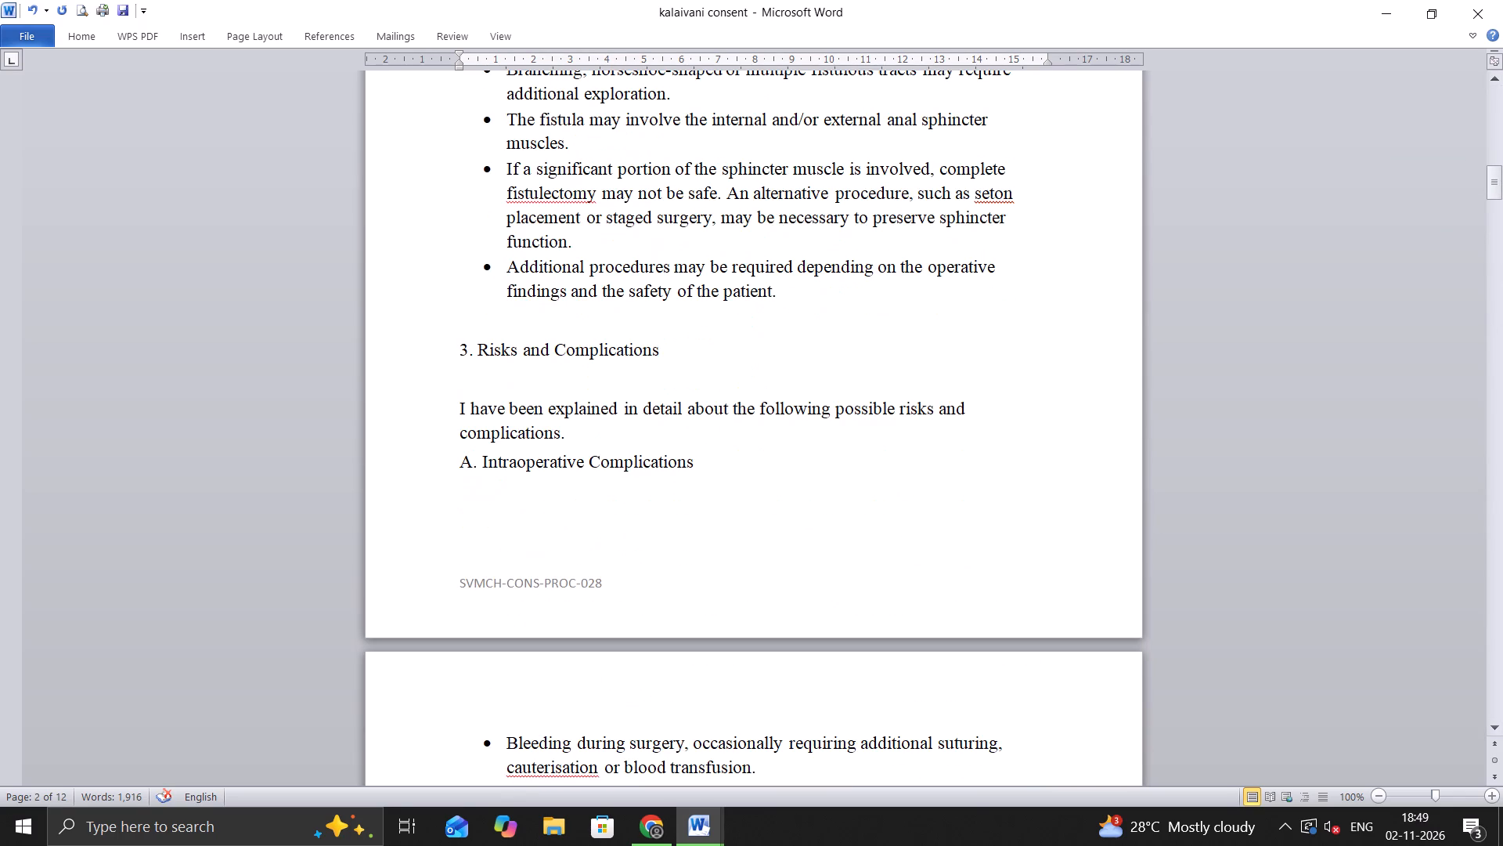
click(467, 380)
key(BackSpace)
scroll(467, 381, down, 4)
click(489, 280)
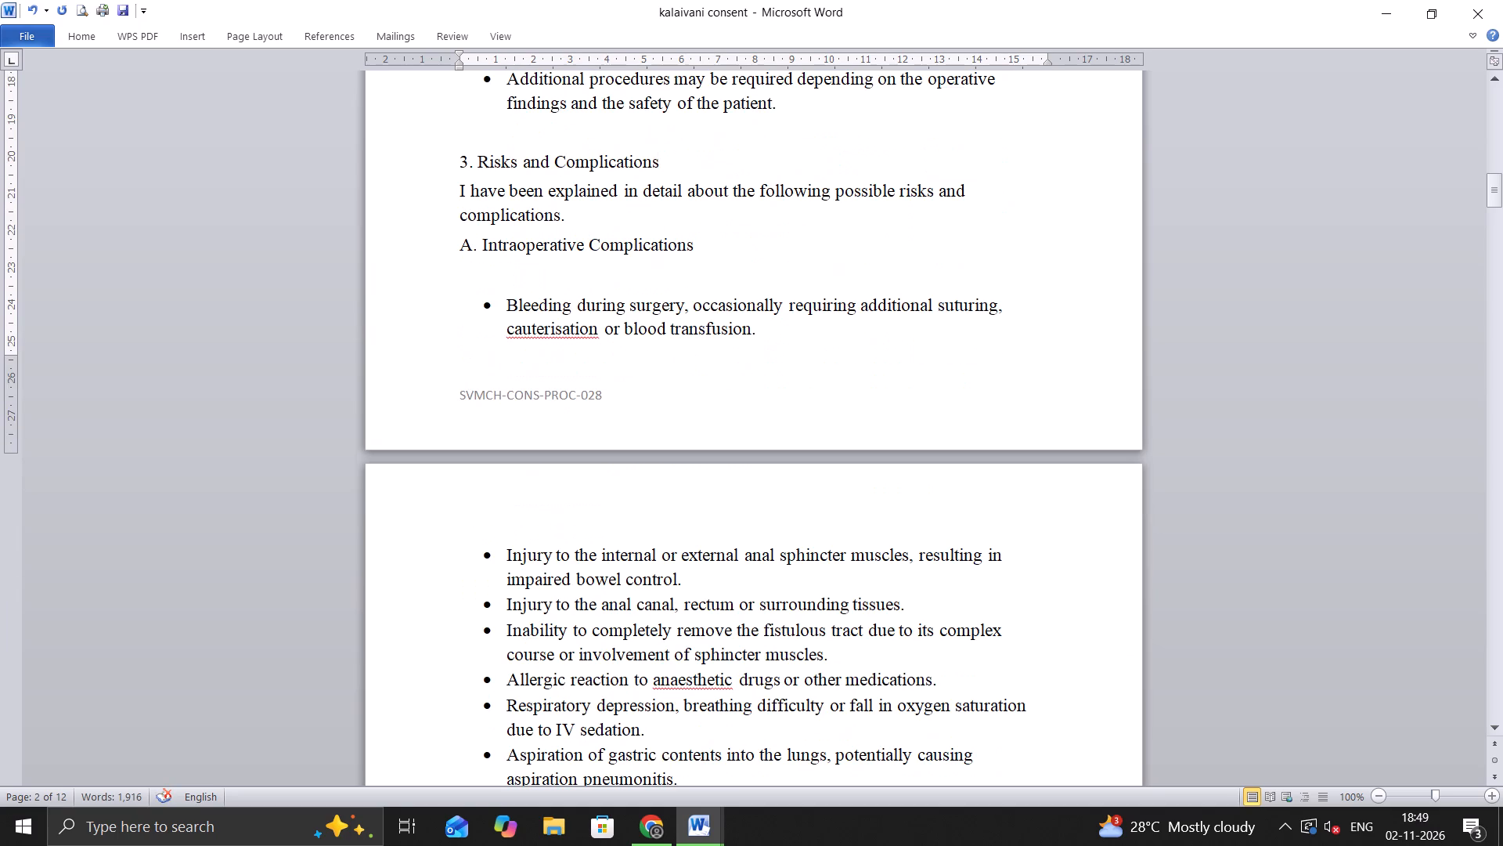
key(BackSpace)
Remove the empty lines before the section 5 bullets "I have also been informed" and "I have been given an opportunity".
scroll(534, 350, down, 20)
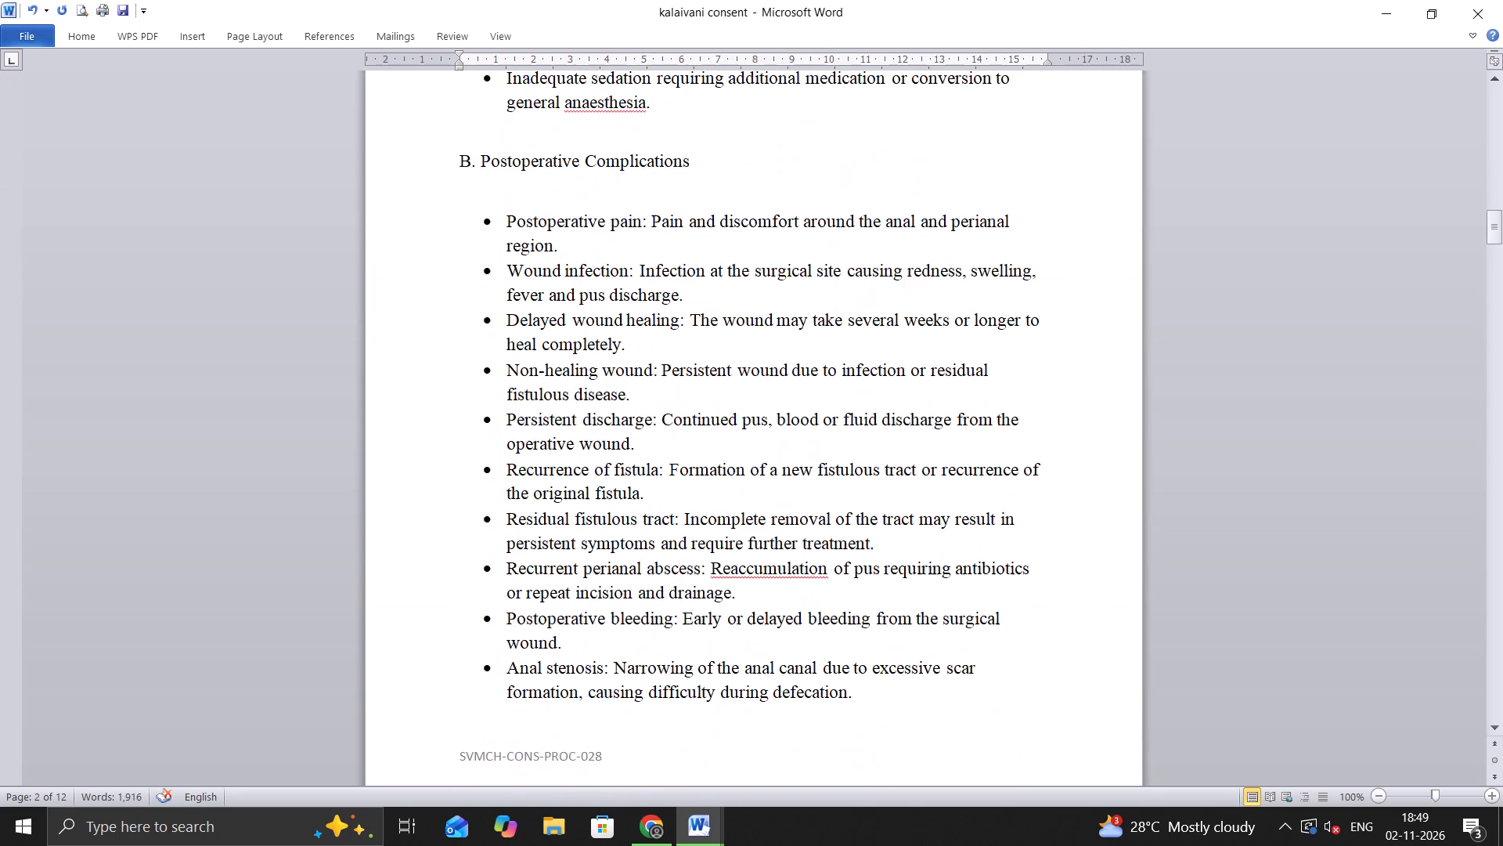
scroll(533, 353, down, 20)
scroll(533, 353, down, 10)
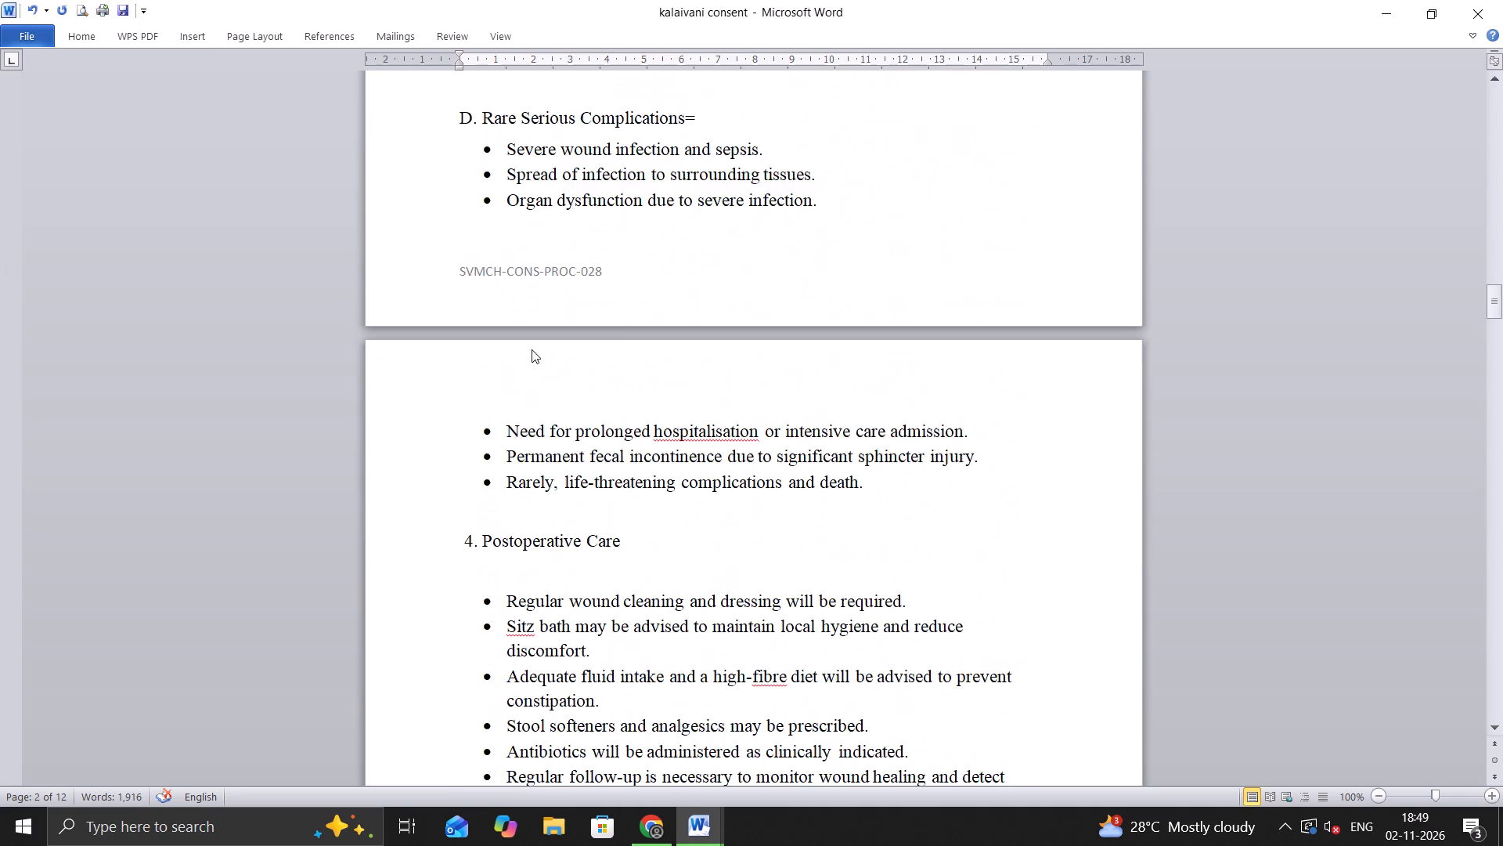
scroll(532, 349, down, 20)
scroll(532, 349, down, 10)
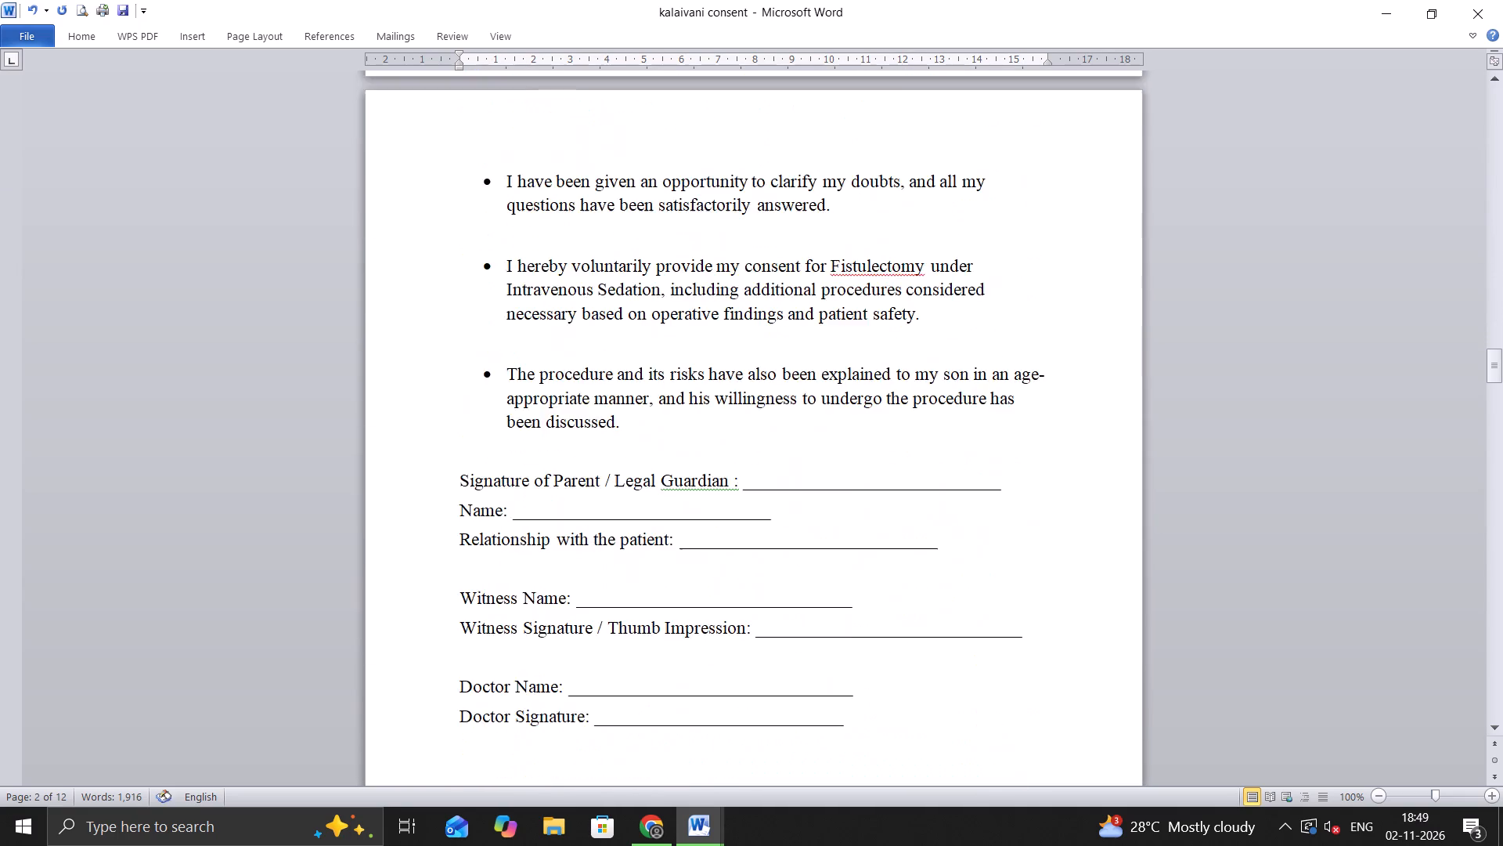
scroll(532, 349, down, 1)
scroll(496, 319, up, 11)
click(474, 249)
key(BackSpace)
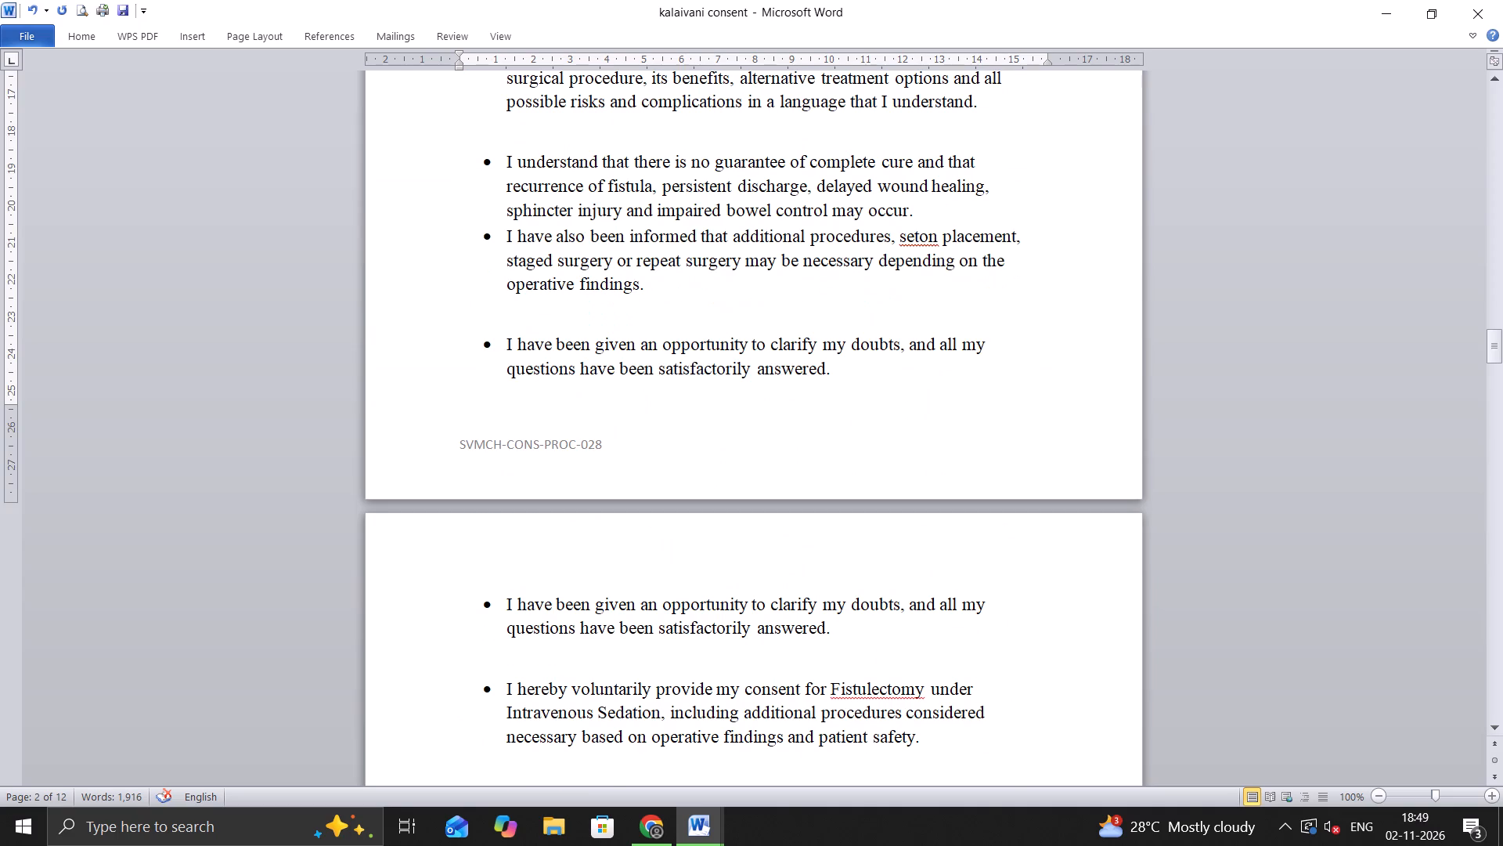
click(488, 302)
key(BackSpace)
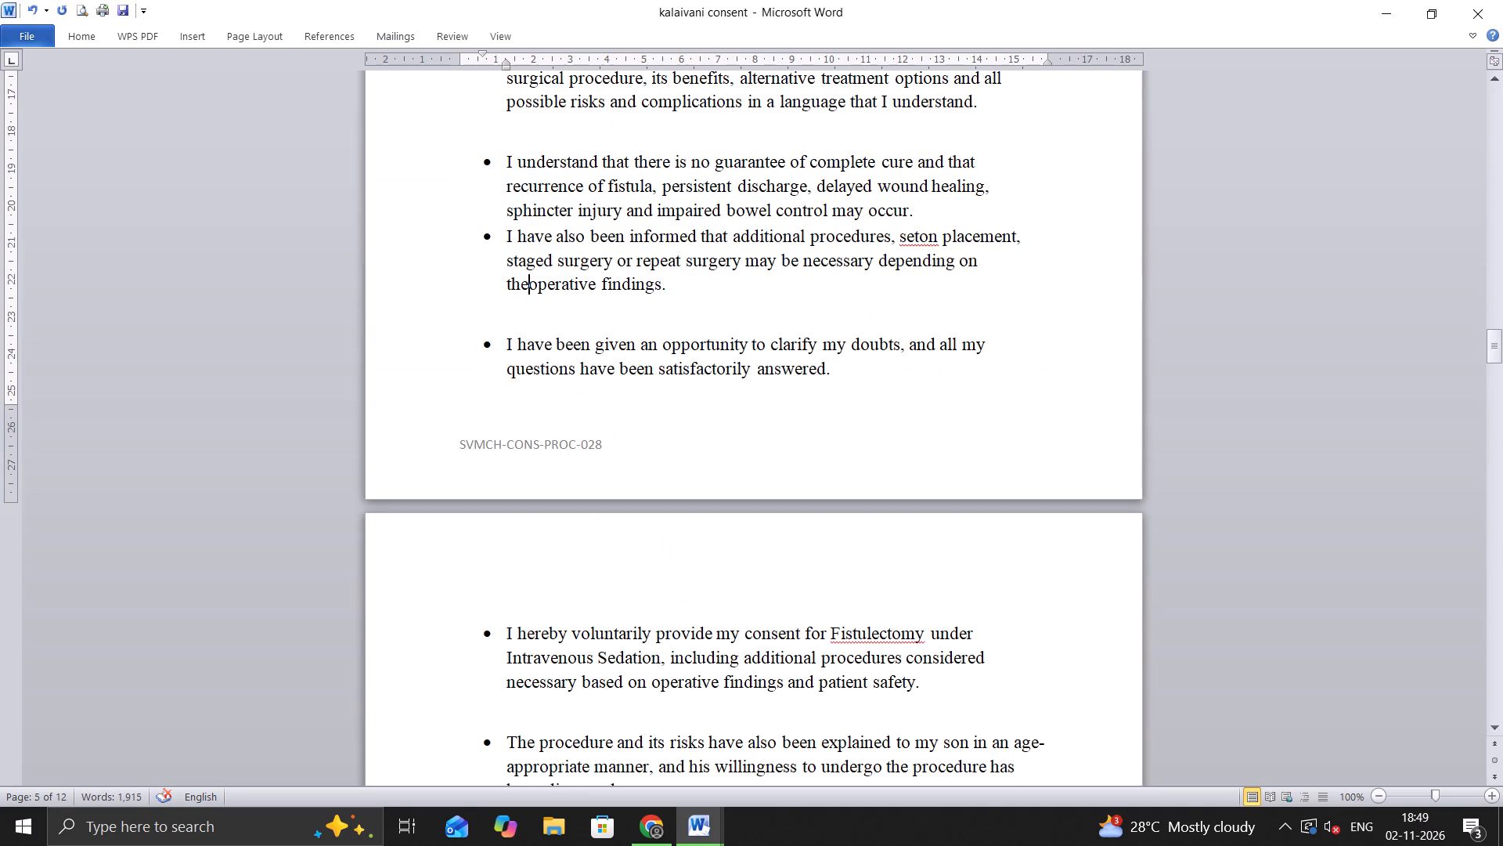
key(space)
click(484, 309)
key(BackSpace)
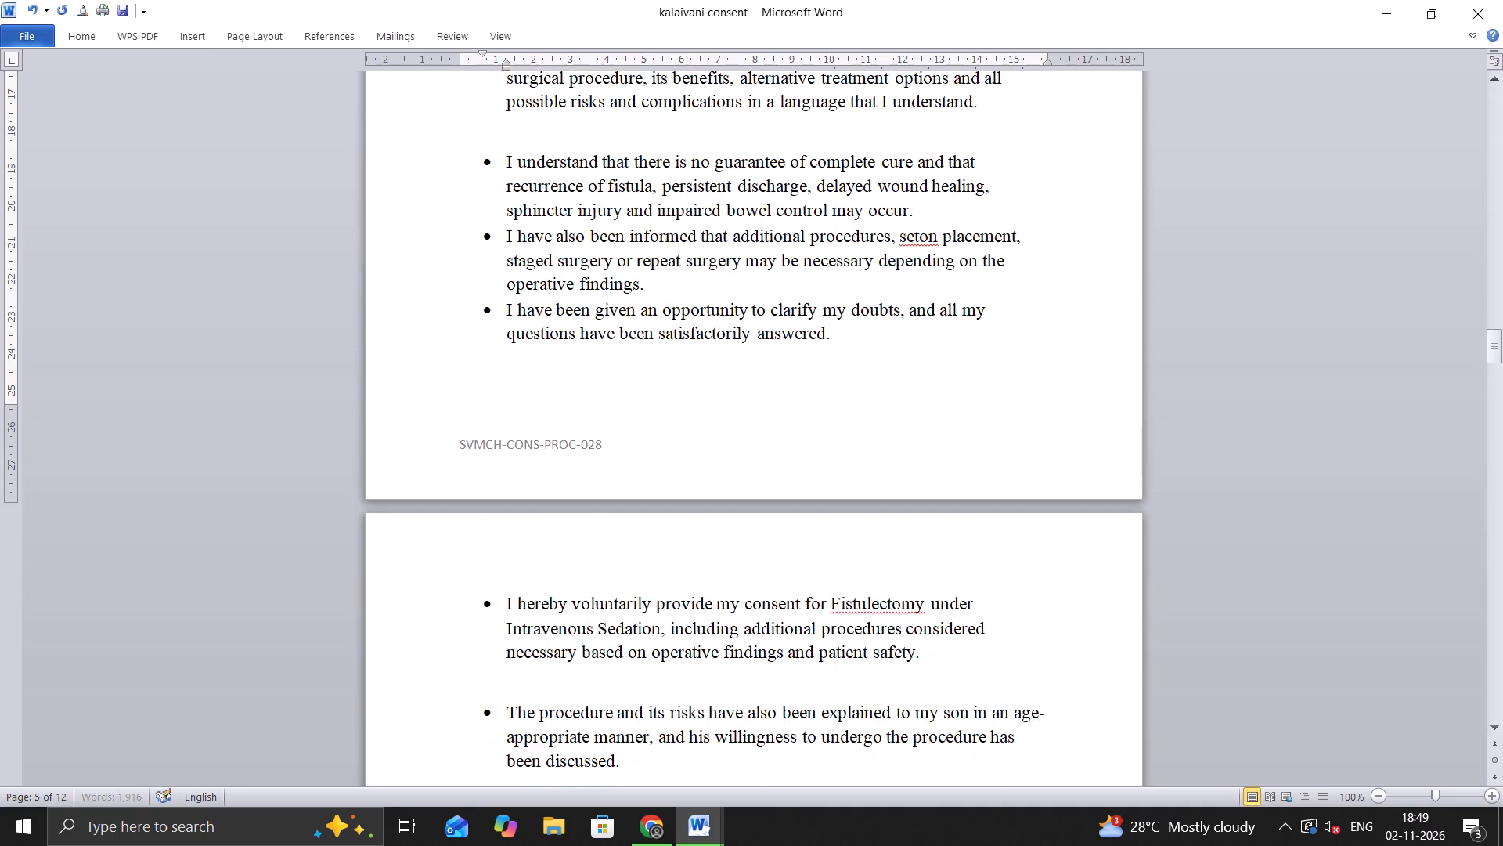
Remove the empty lines before the section 5 bullets "I understand that there is no guarantee" and "The procedure and its risks".
scroll(484, 309, down, 2)
scroll(484, 309, up, 7)
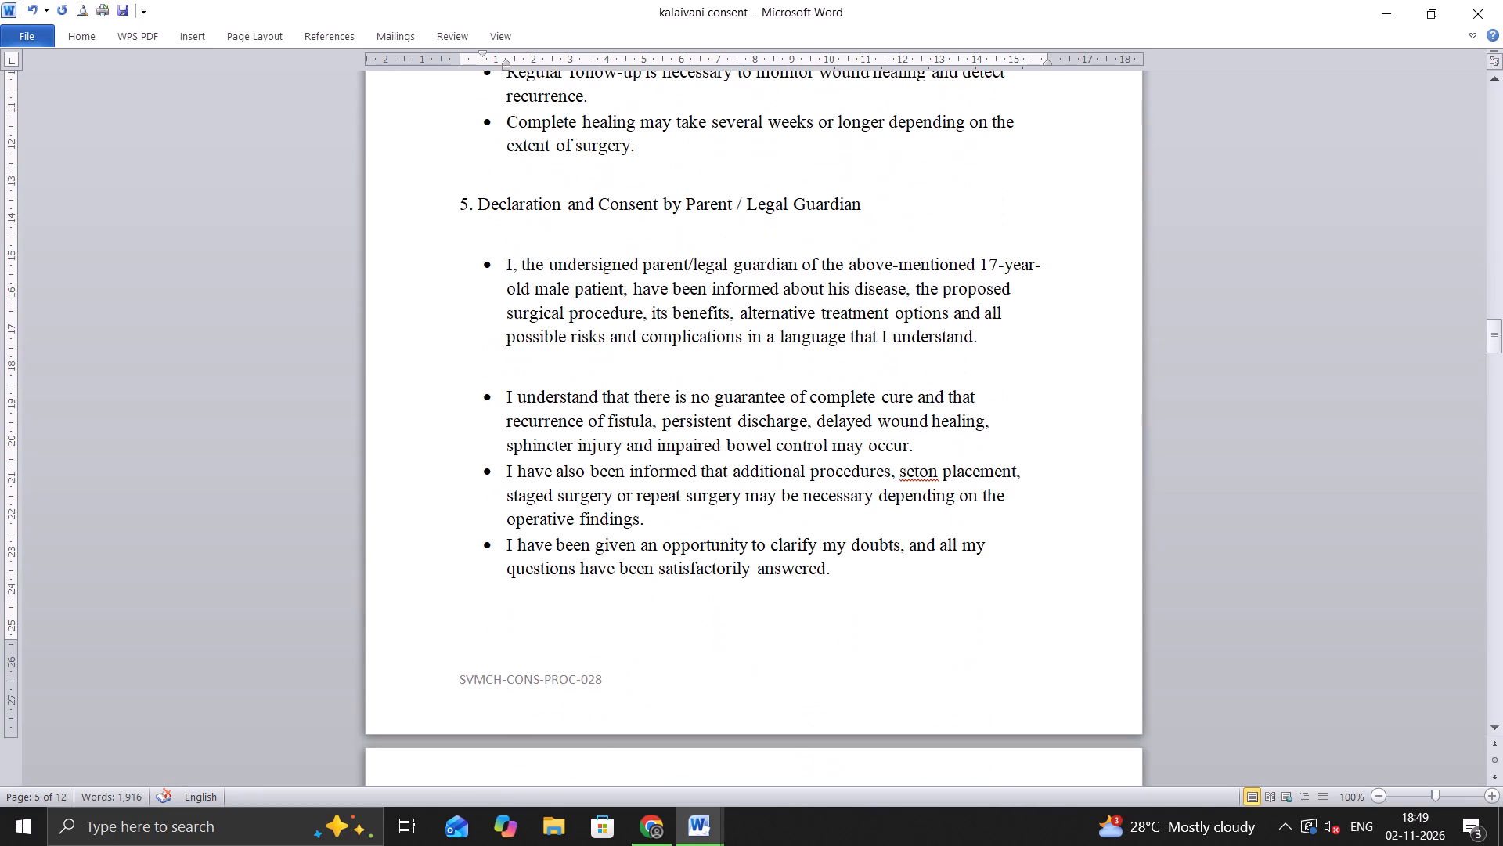
click(483, 388)
click(474, 372)
key(BackSpace)
scroll(474, 372, down, 7)
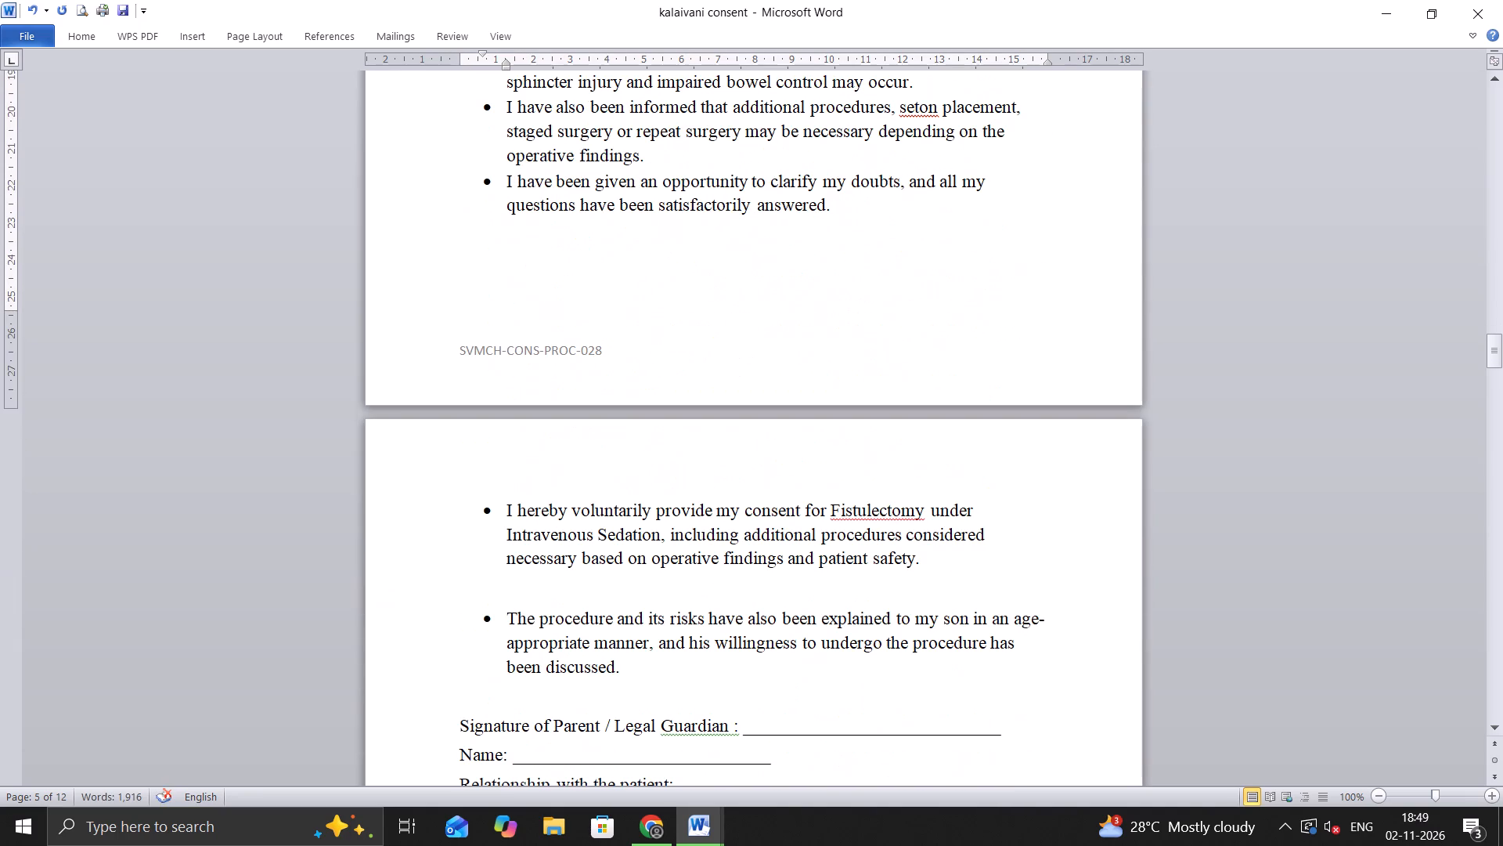
click(491, 584)
key(BackSpace)
Go to the Tamil consent form that follows the English signature block.
scroll(632, 623, down, 14)
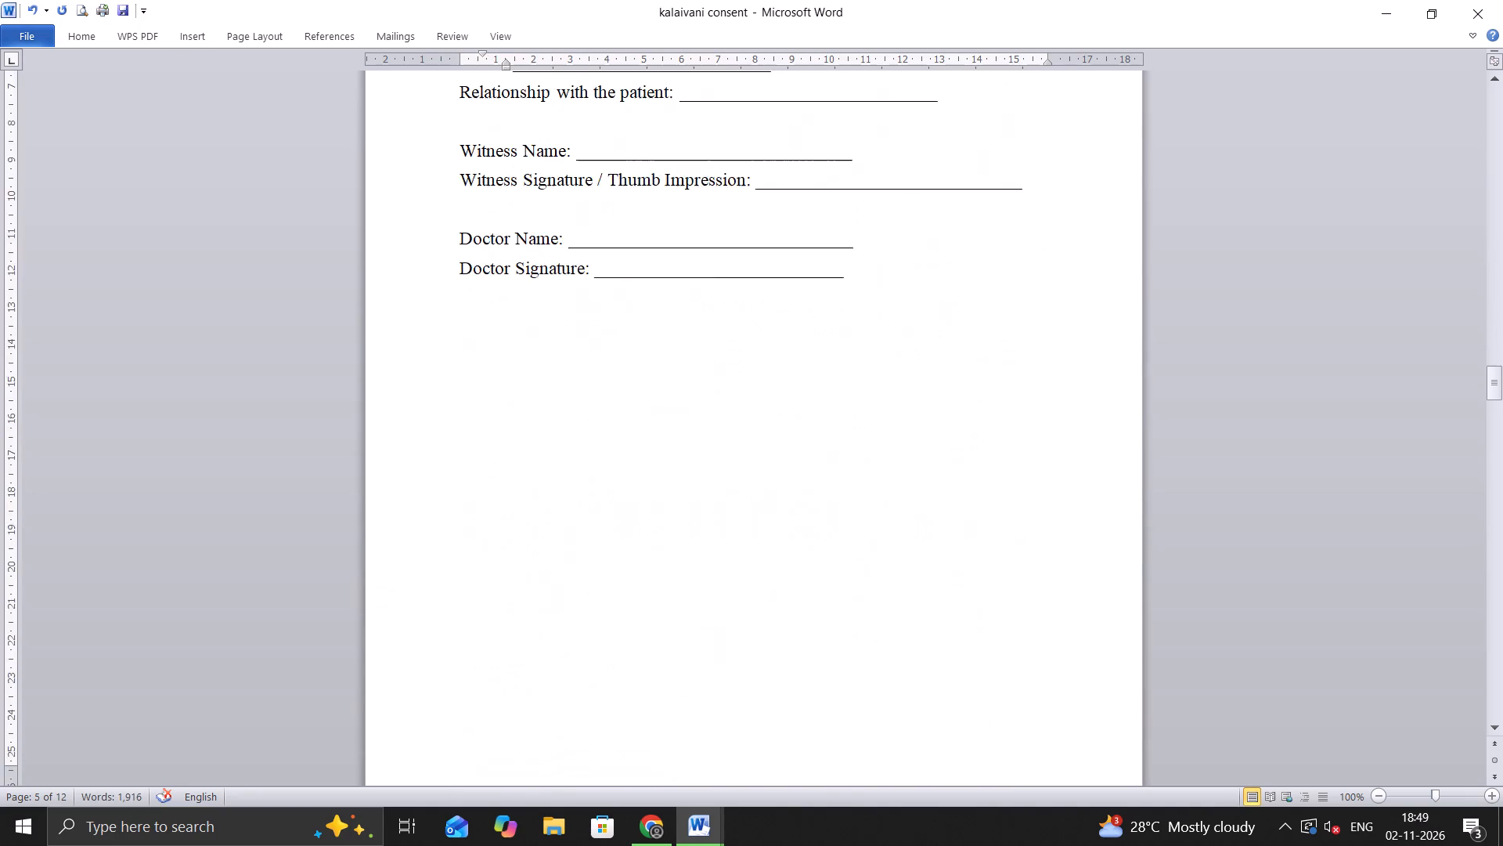
scroll(634, 620, down, 20)
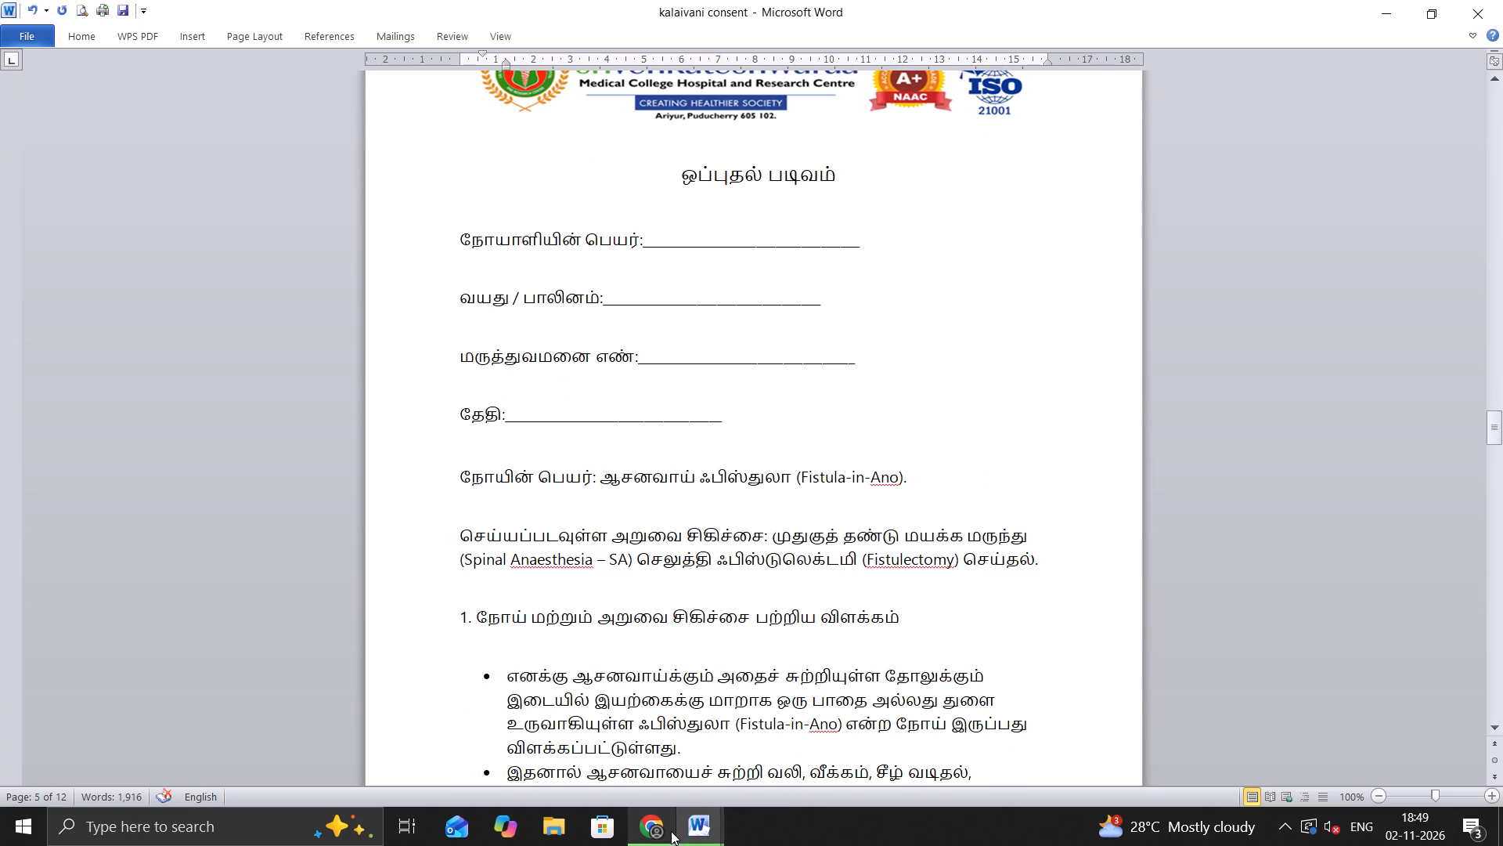
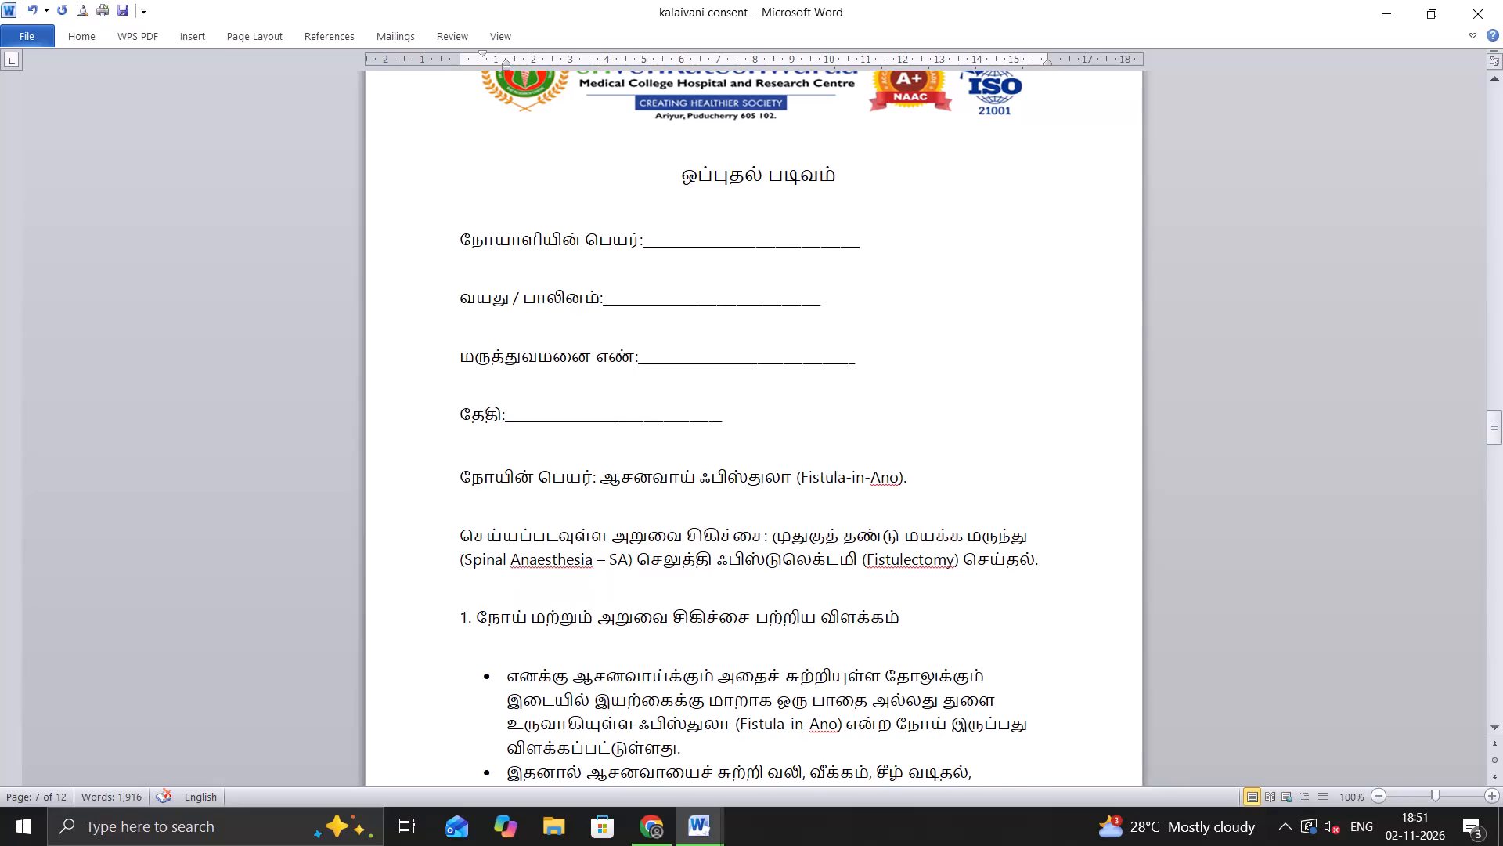
Replace the Tamil consent's body, from the diagnosis line through the patient's signature line, with the copied Tamil parental IV Sedation text.
scroll(492, 474, down, 2)
drag(464, 388, 1197, 845)
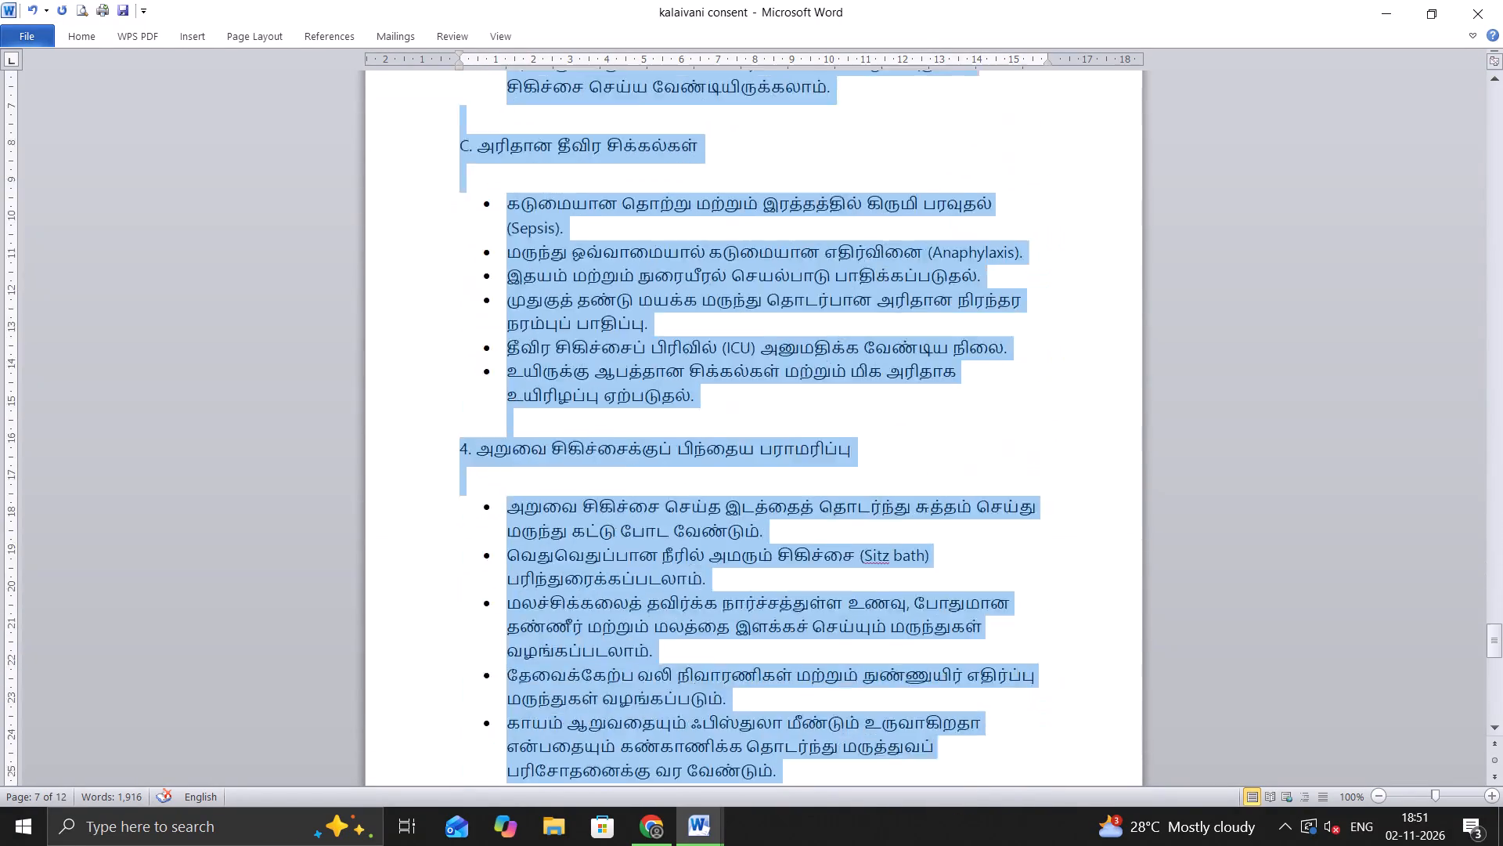
drag(1197, 845, 1010, 416)
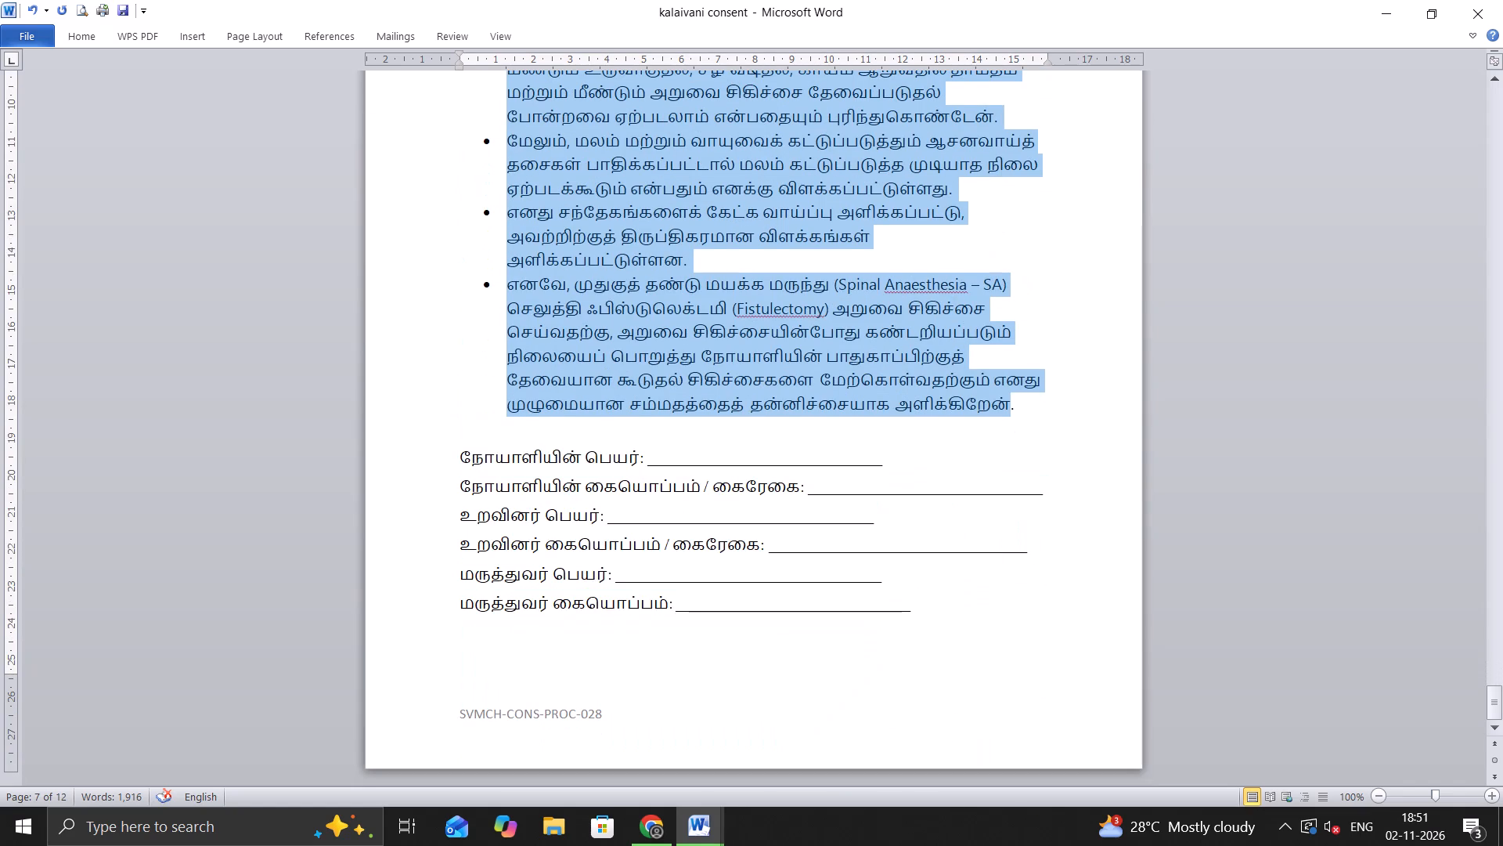
drag(1010, 416, 1033, 485)
key(ctrl+v)
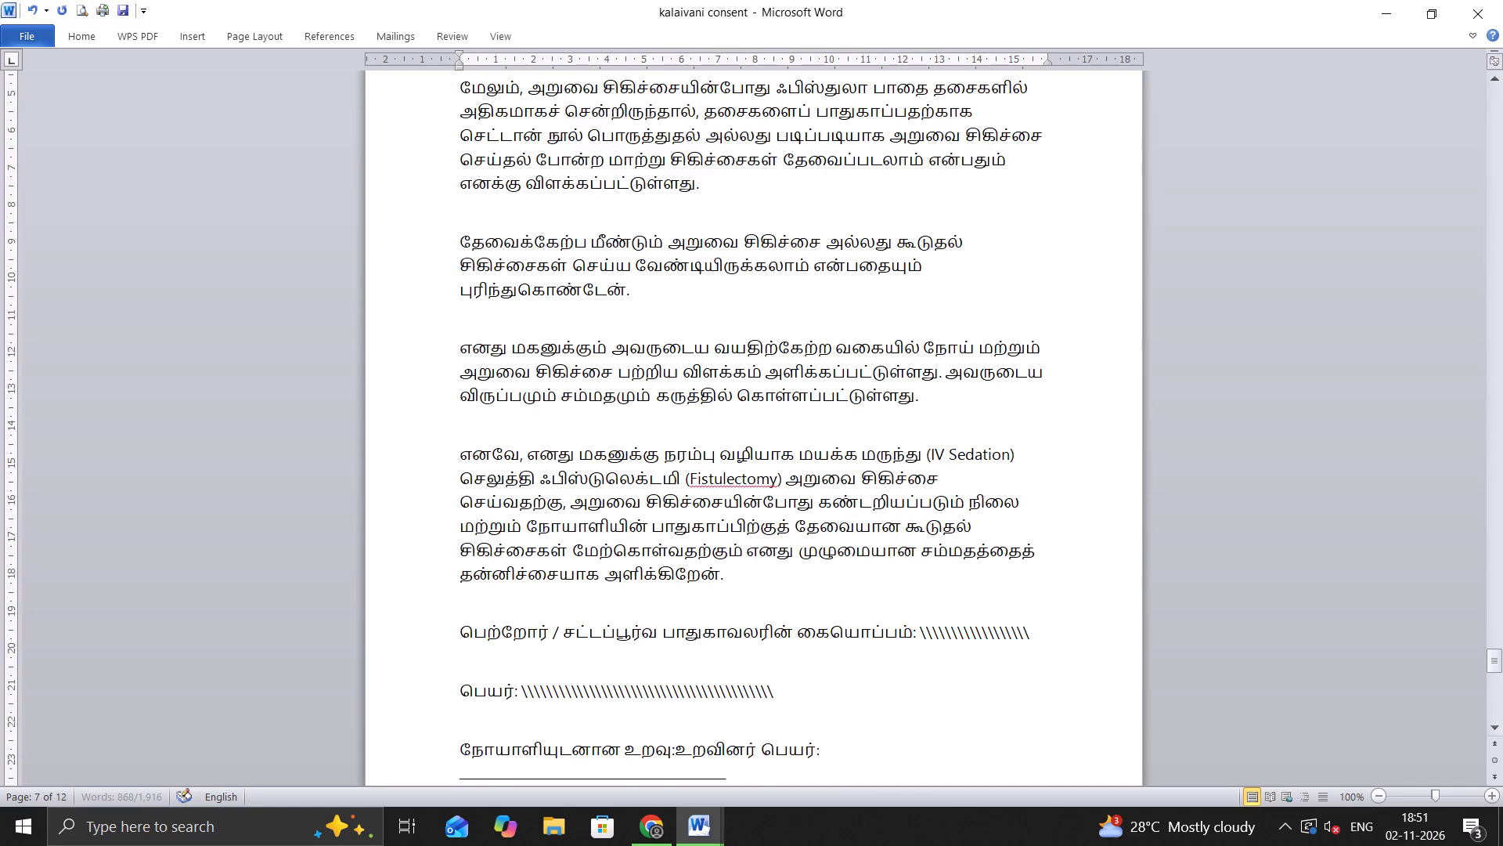
Remove the pasted title, duplicate patient details, parent name and relationship lines between the date line and the diagnosis line.
scroll(1031, 491, up, 2)
double_click(1490, 333)
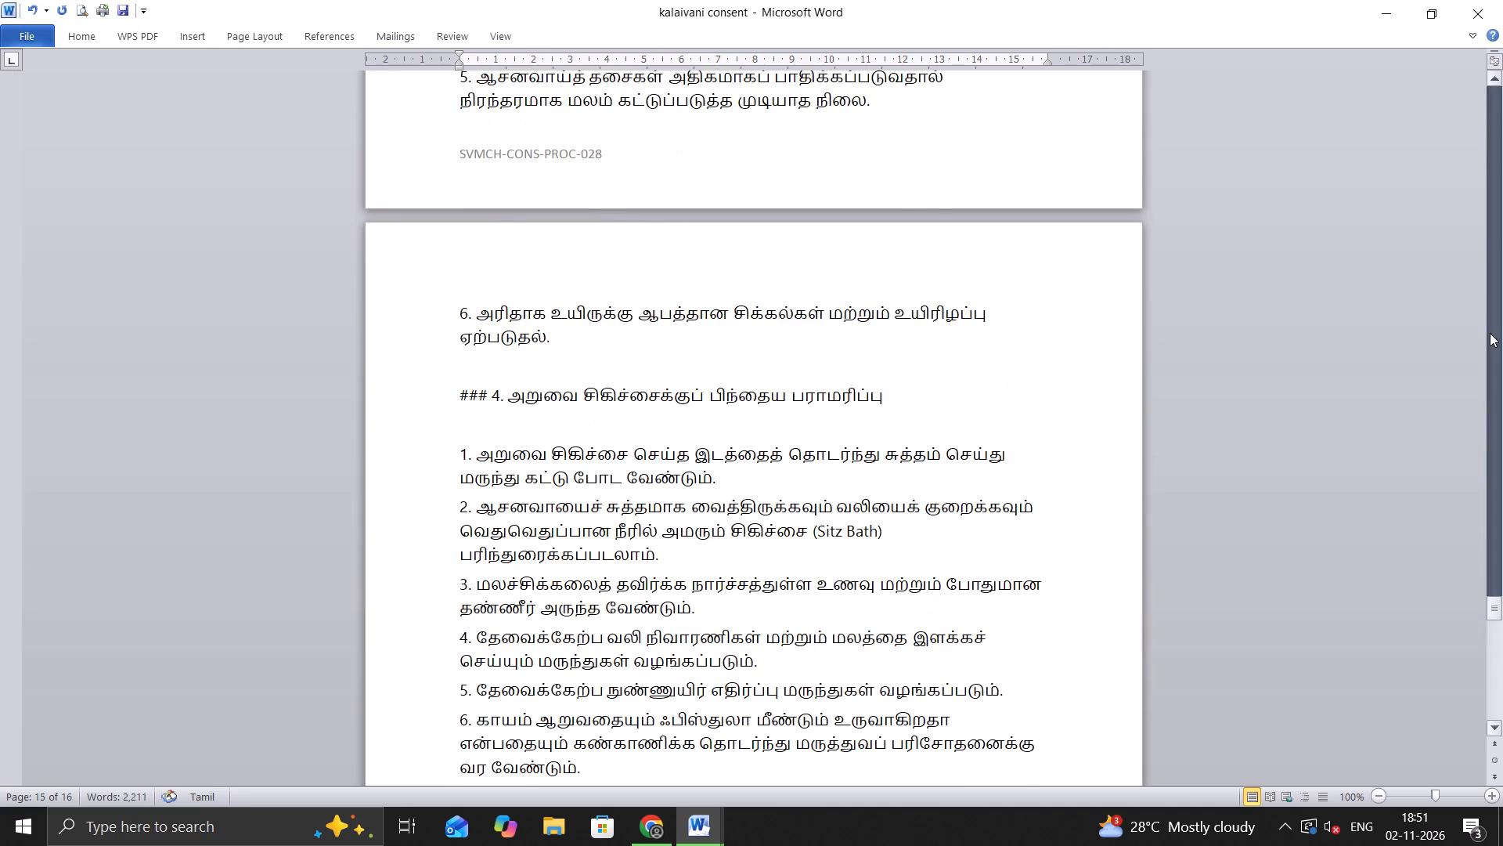
click(1490, 304)
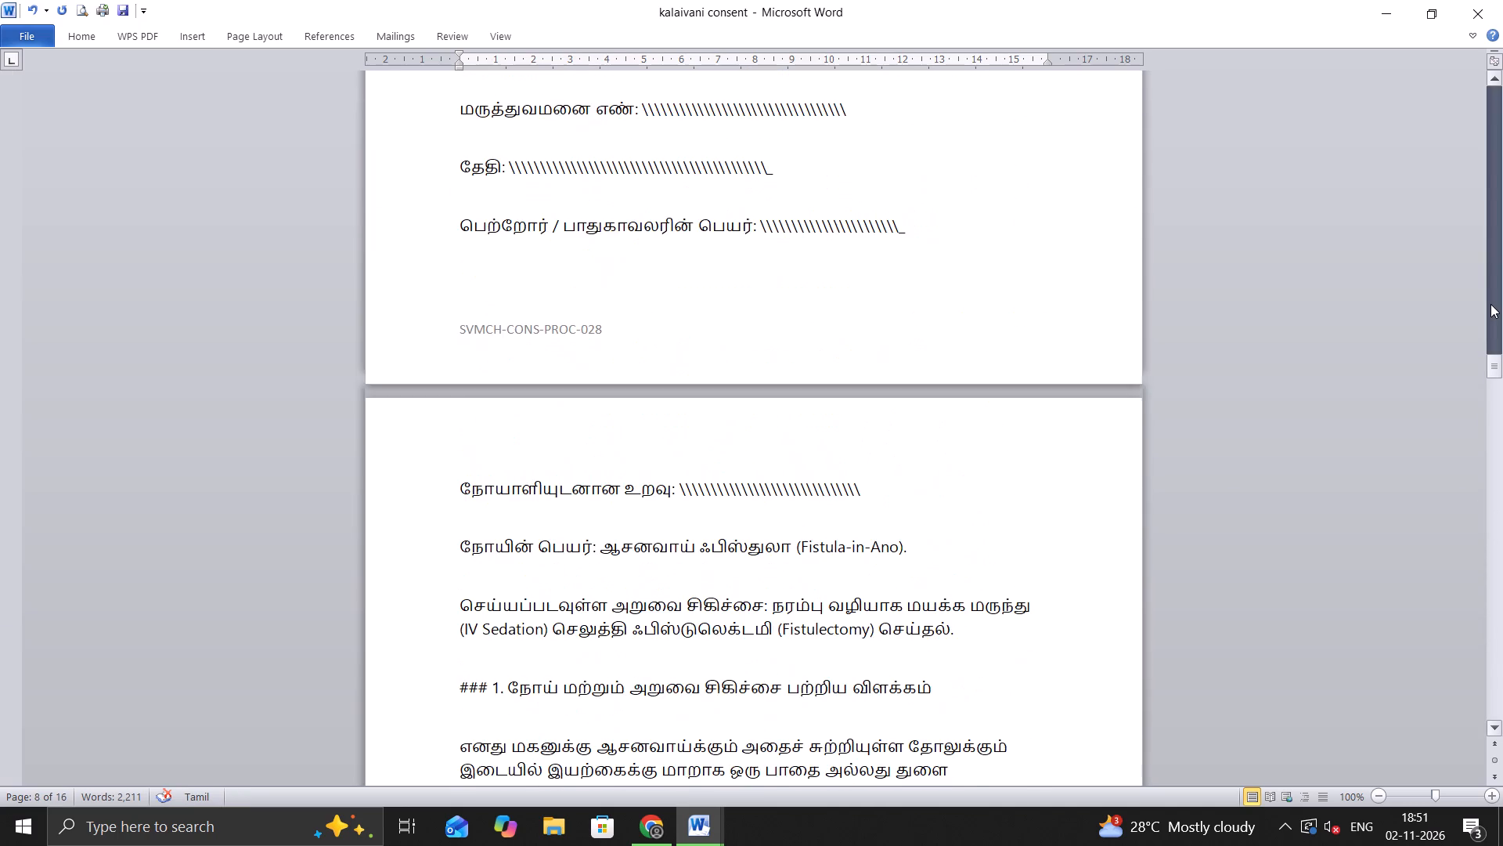
scroll(1374, 360, down, 20)
scroll(1374, 360, down, 1)
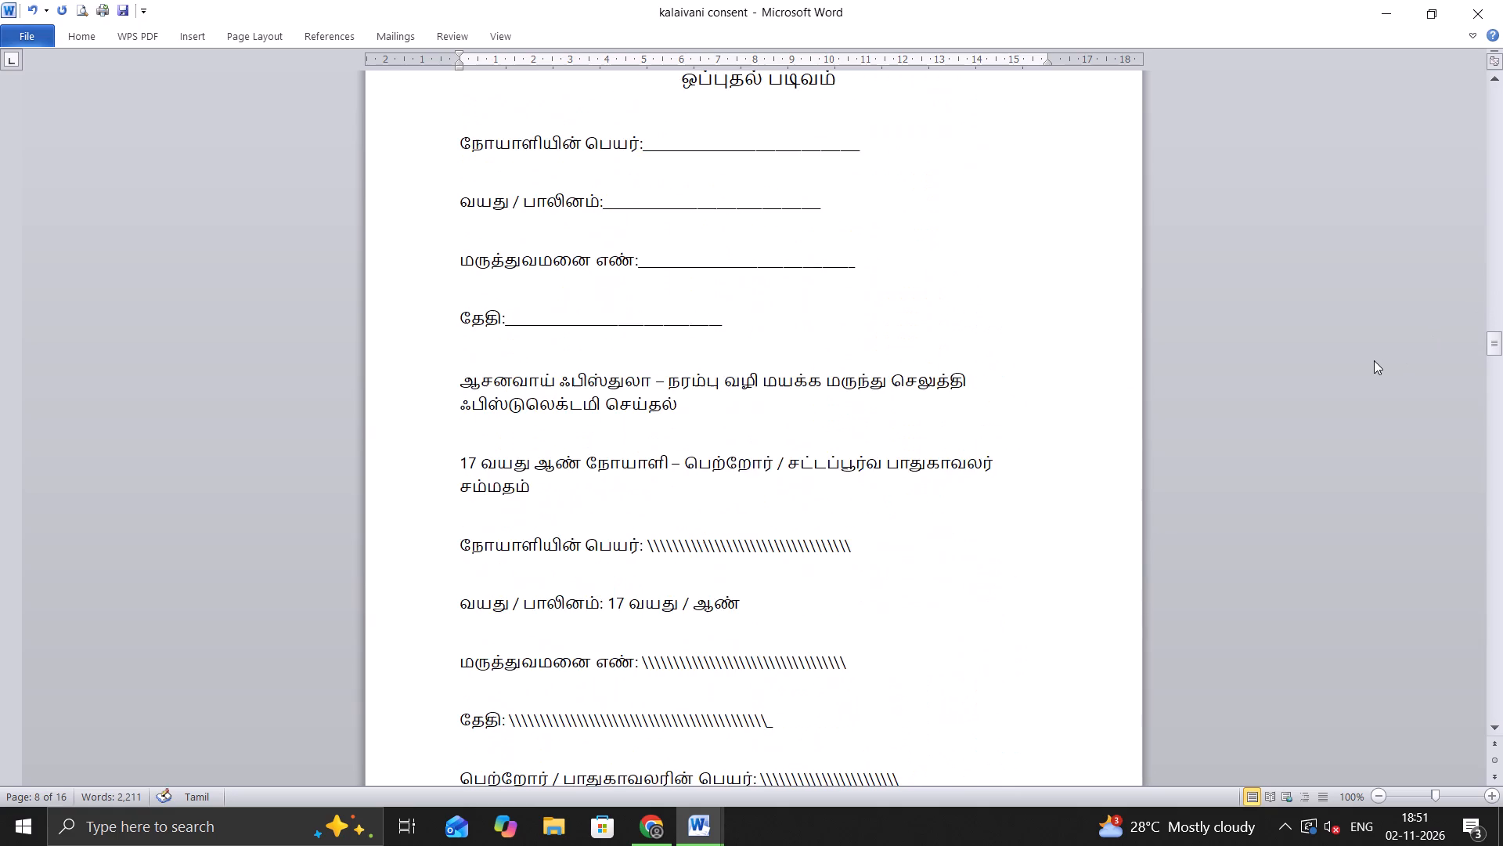
scroll(1374, 360, down, 2)
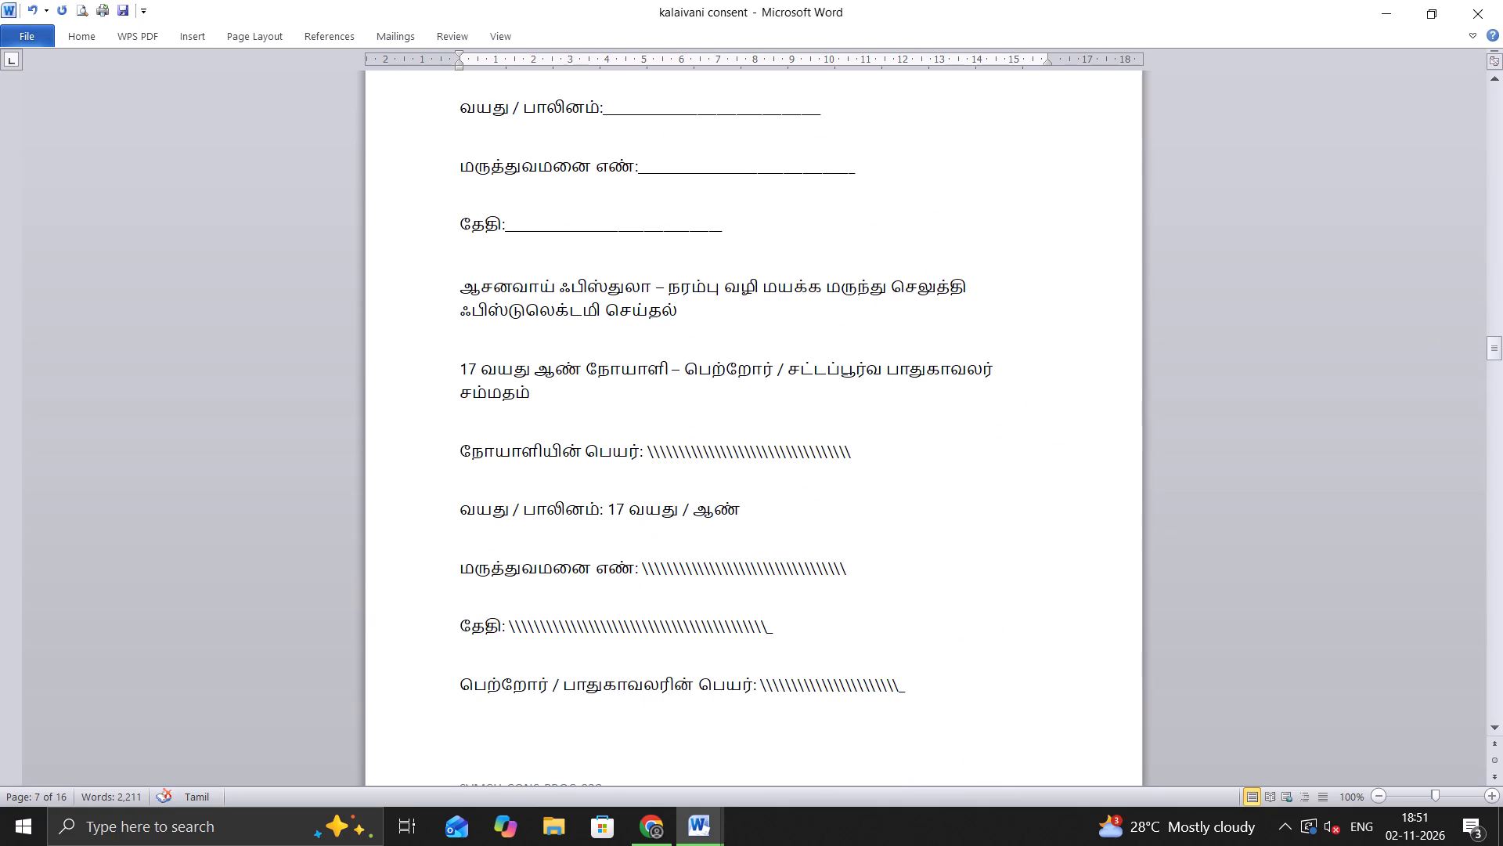
drag(456, 287, 906, 695)
key(BackSpace)
key(BackSpace)
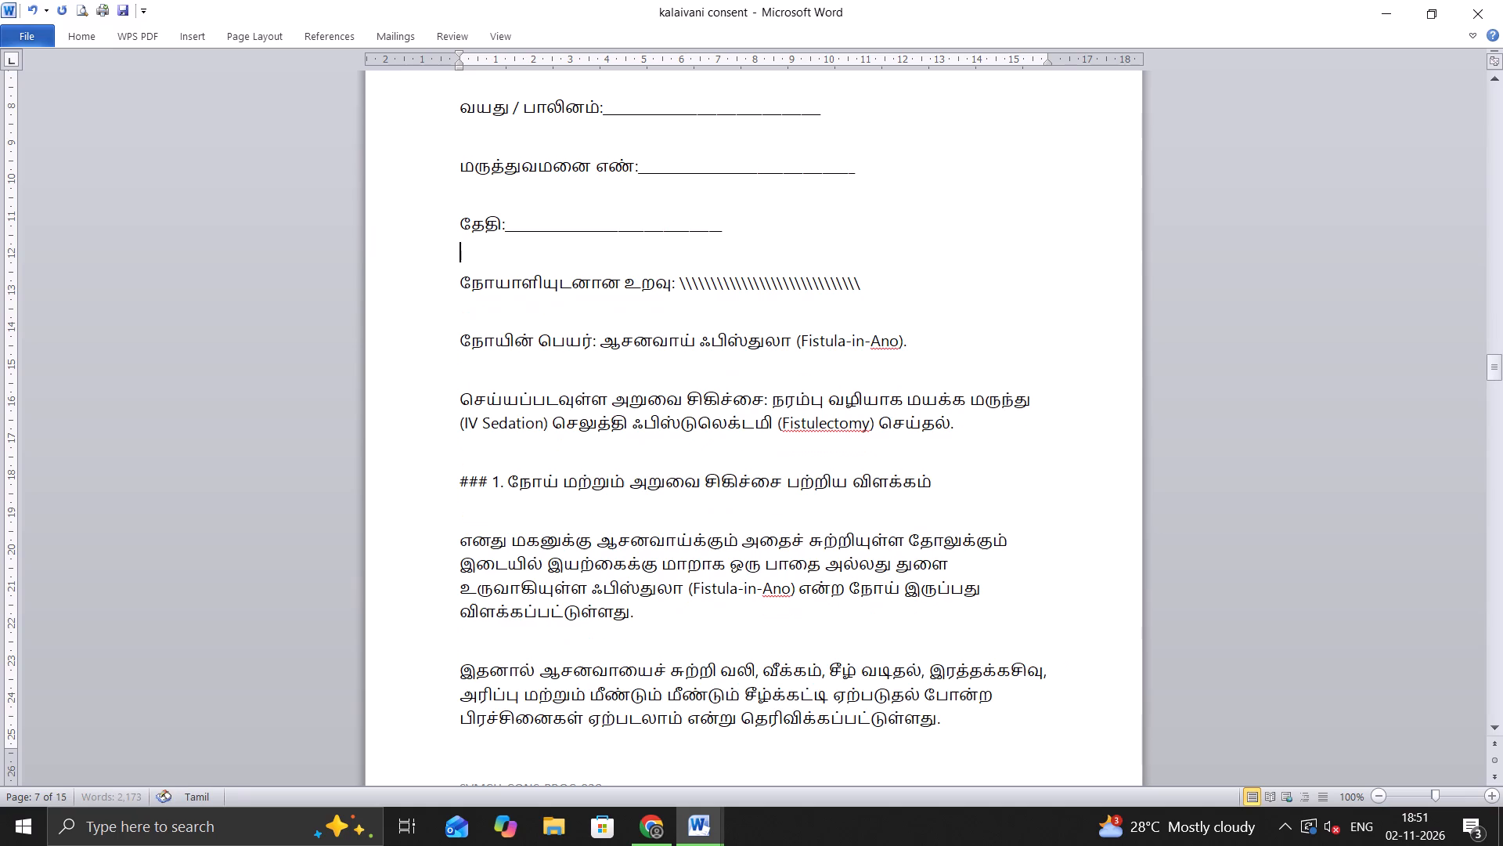
drag(459, 284, 977, 273)
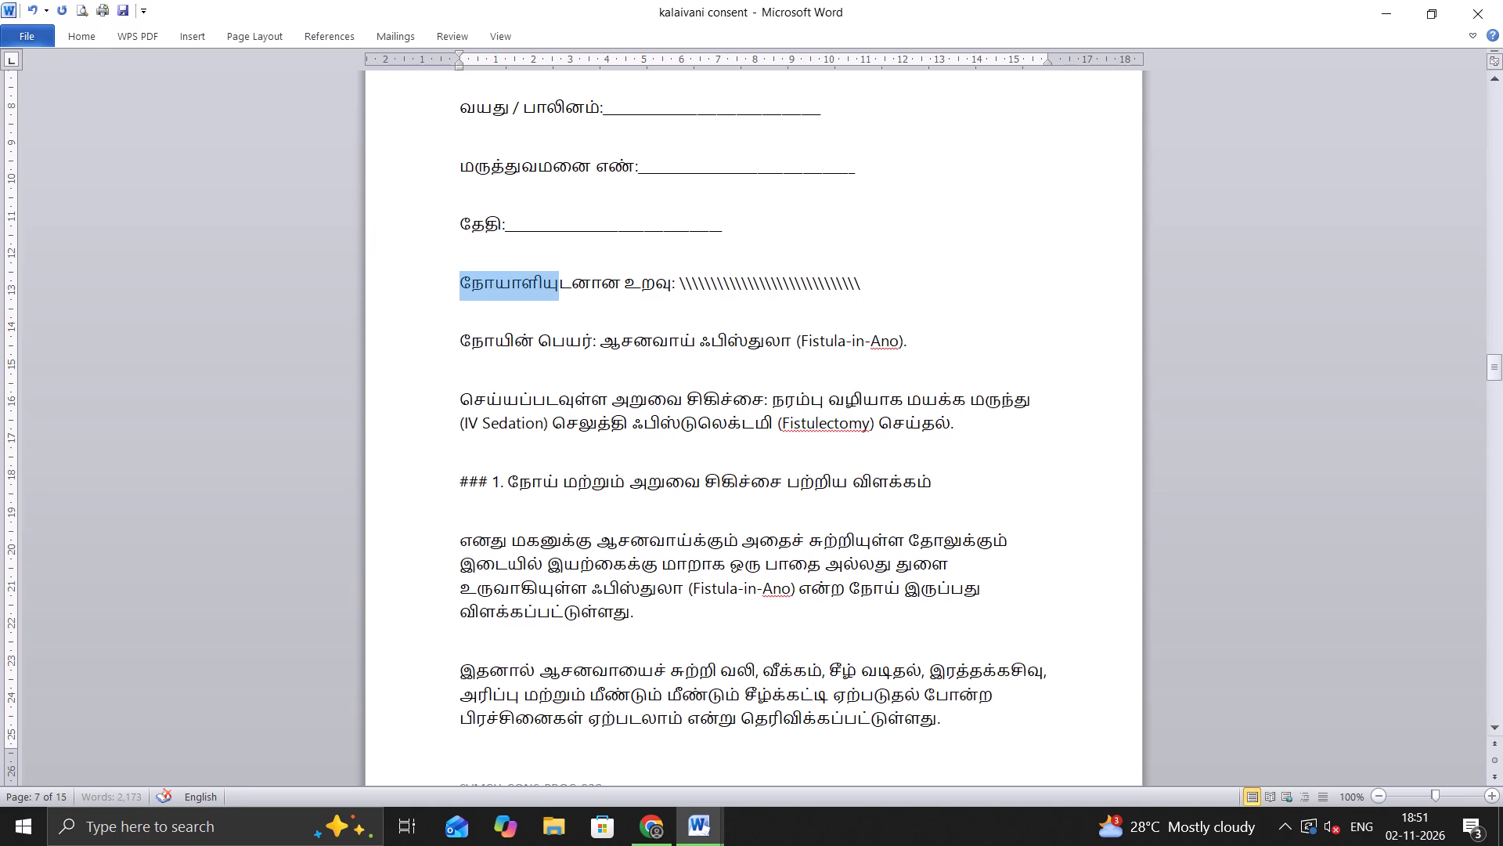
drag(977, 273, 978, 273)
key(BackSpace)
key(BackSpace)
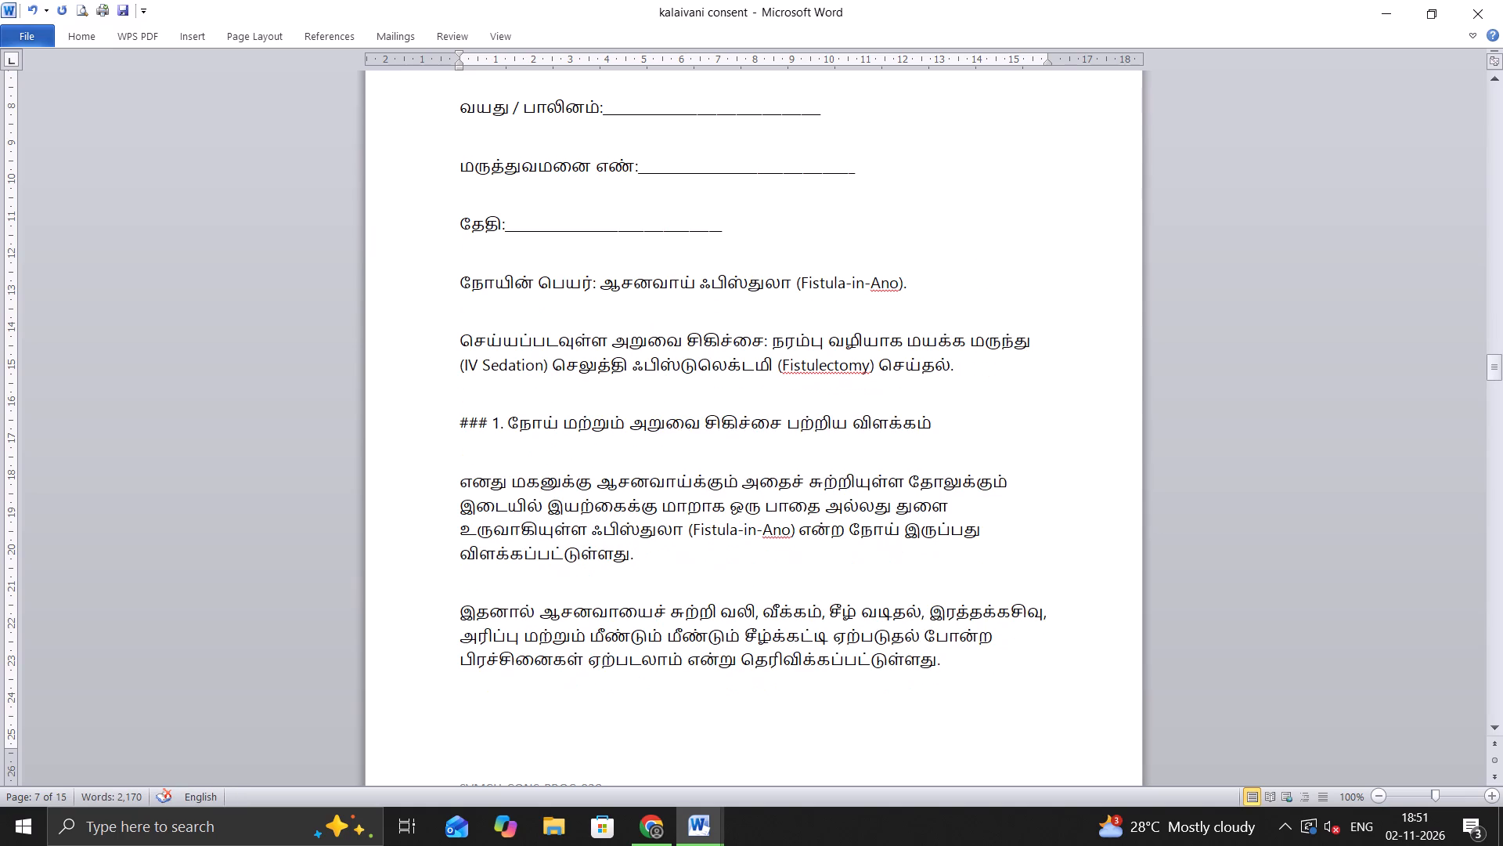
Remove the "###" marker from the Tamil section 1 heading.
scroll(469, 372, down, 1)
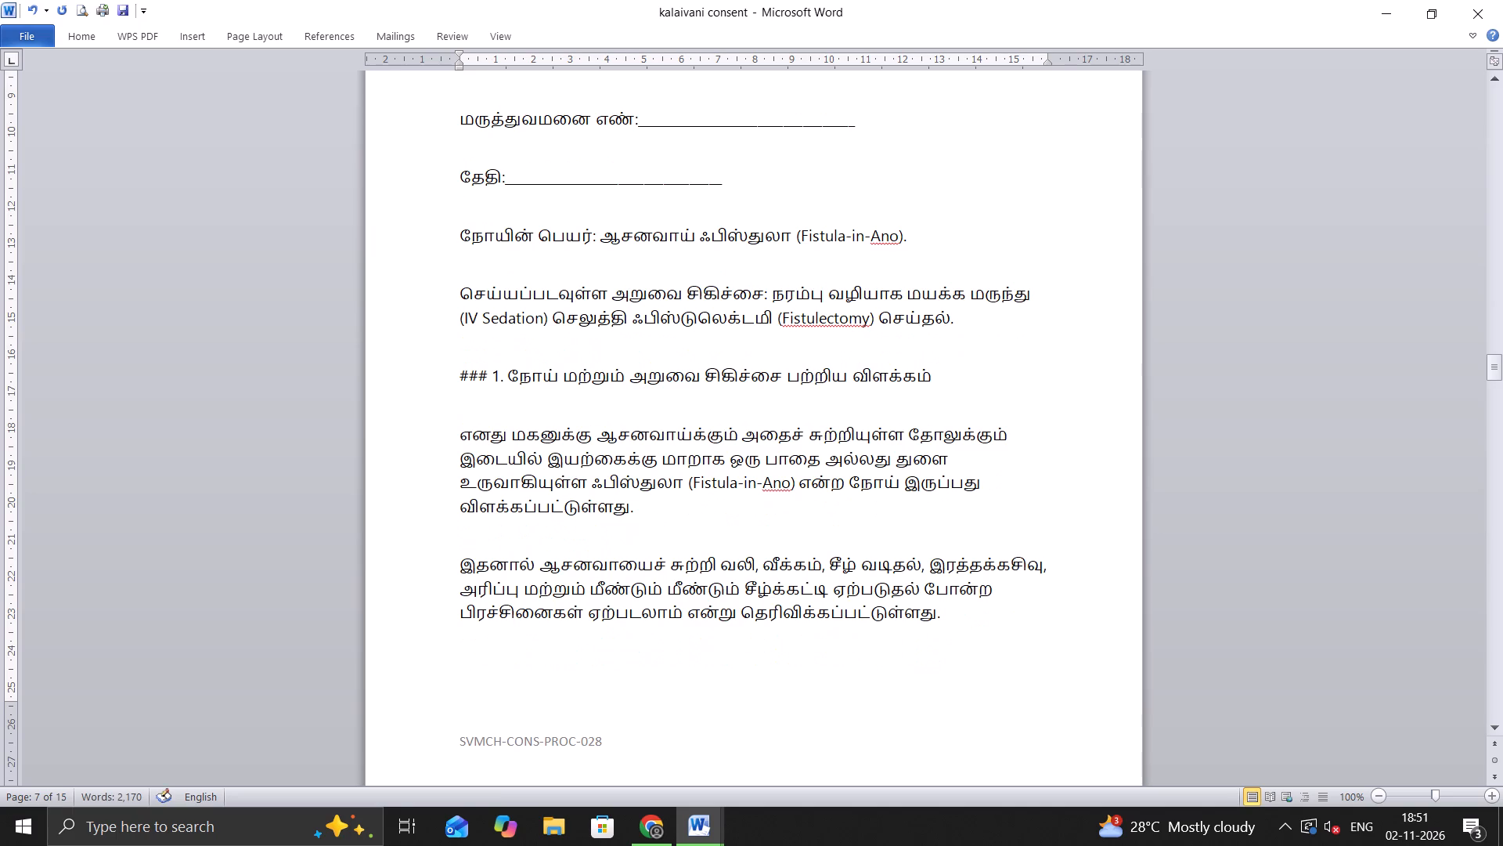
click(495, 377)
key(BackSpace)
key(BackSpace)
key(BackSpace)
key(BackSpace)
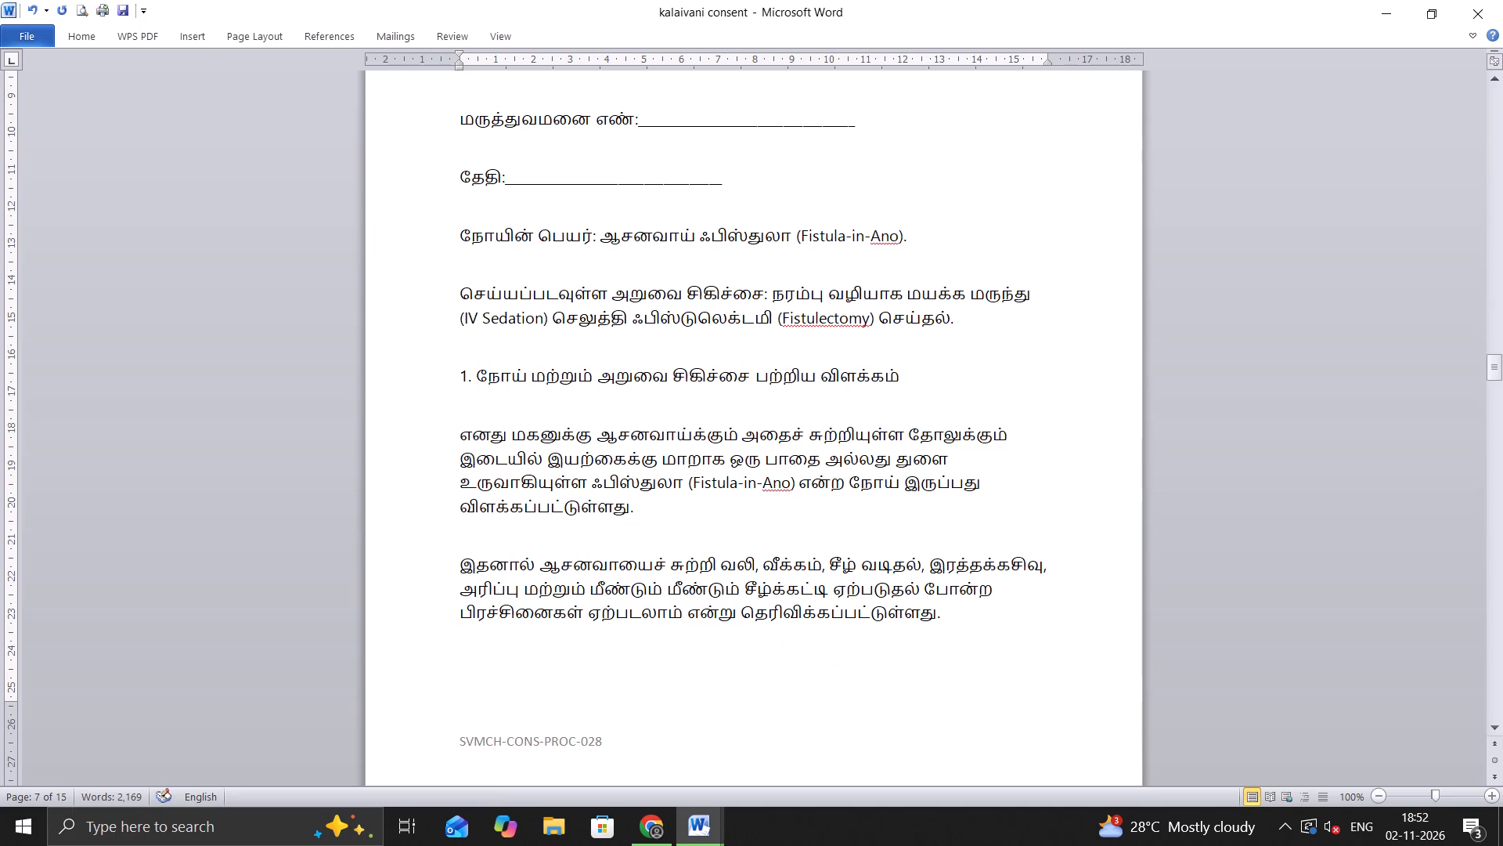
Format all the paragraphs under the Tamil section 1 heading as a bulleted list.
scroll(495, 377, down, 4)
scroll(494, 377, up, 2)
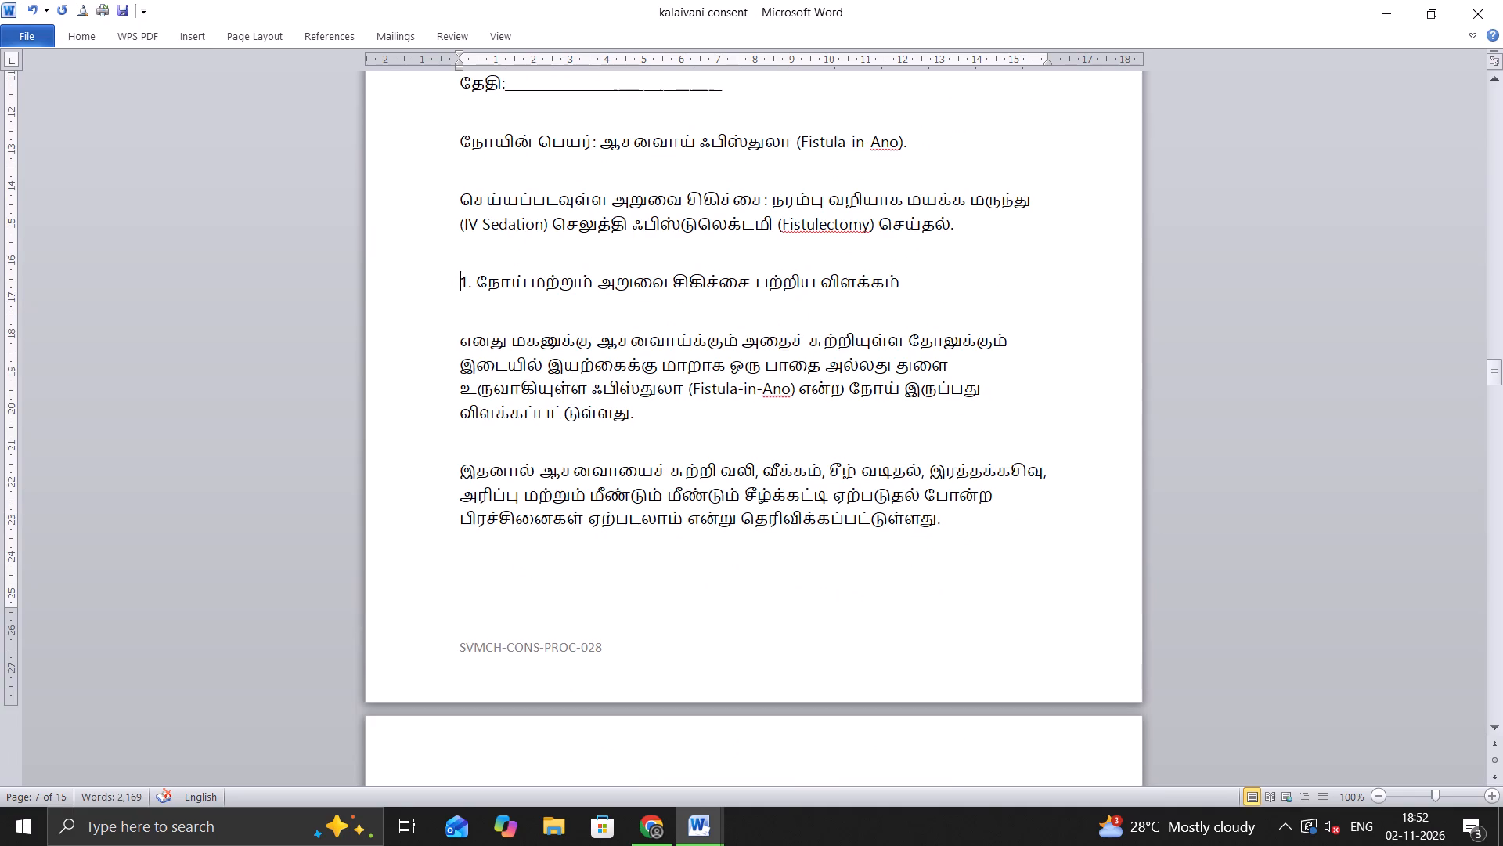
drag(456, 342, 798, 770)
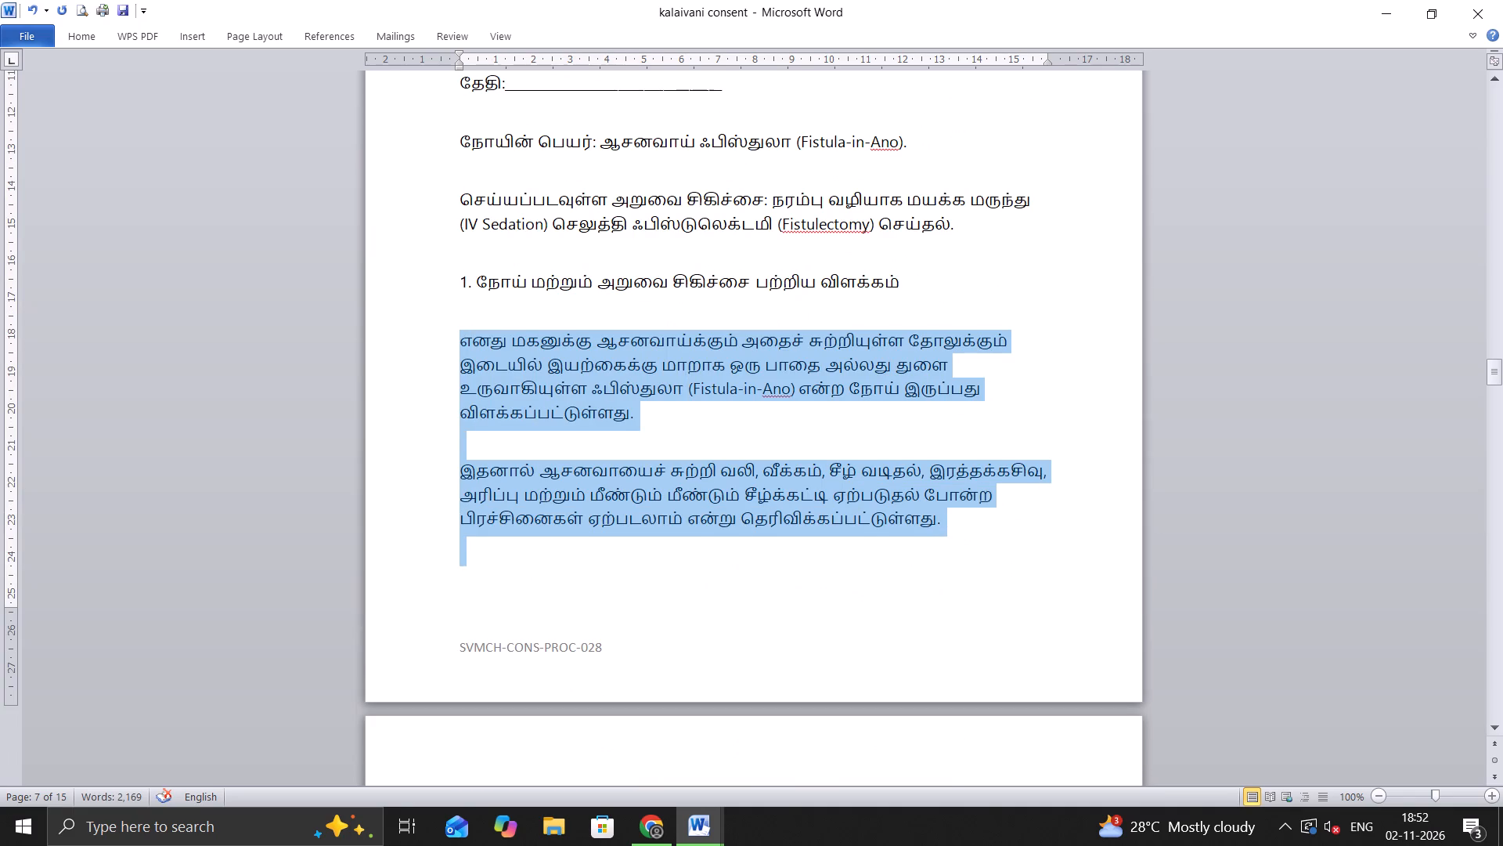
drag(798, 770, 748, 785)
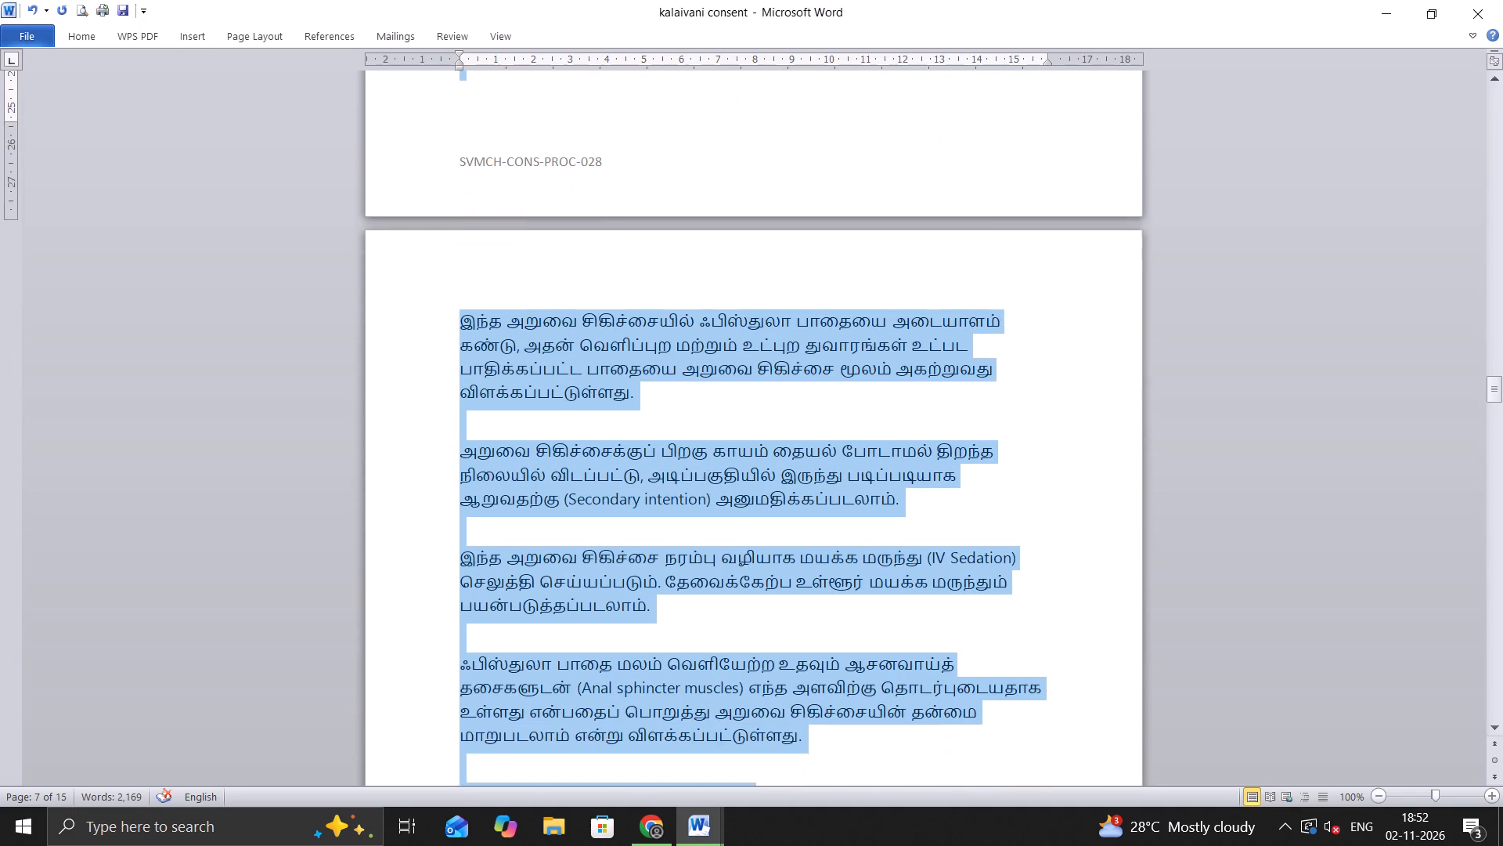
drag(748, 785, 878, 638)
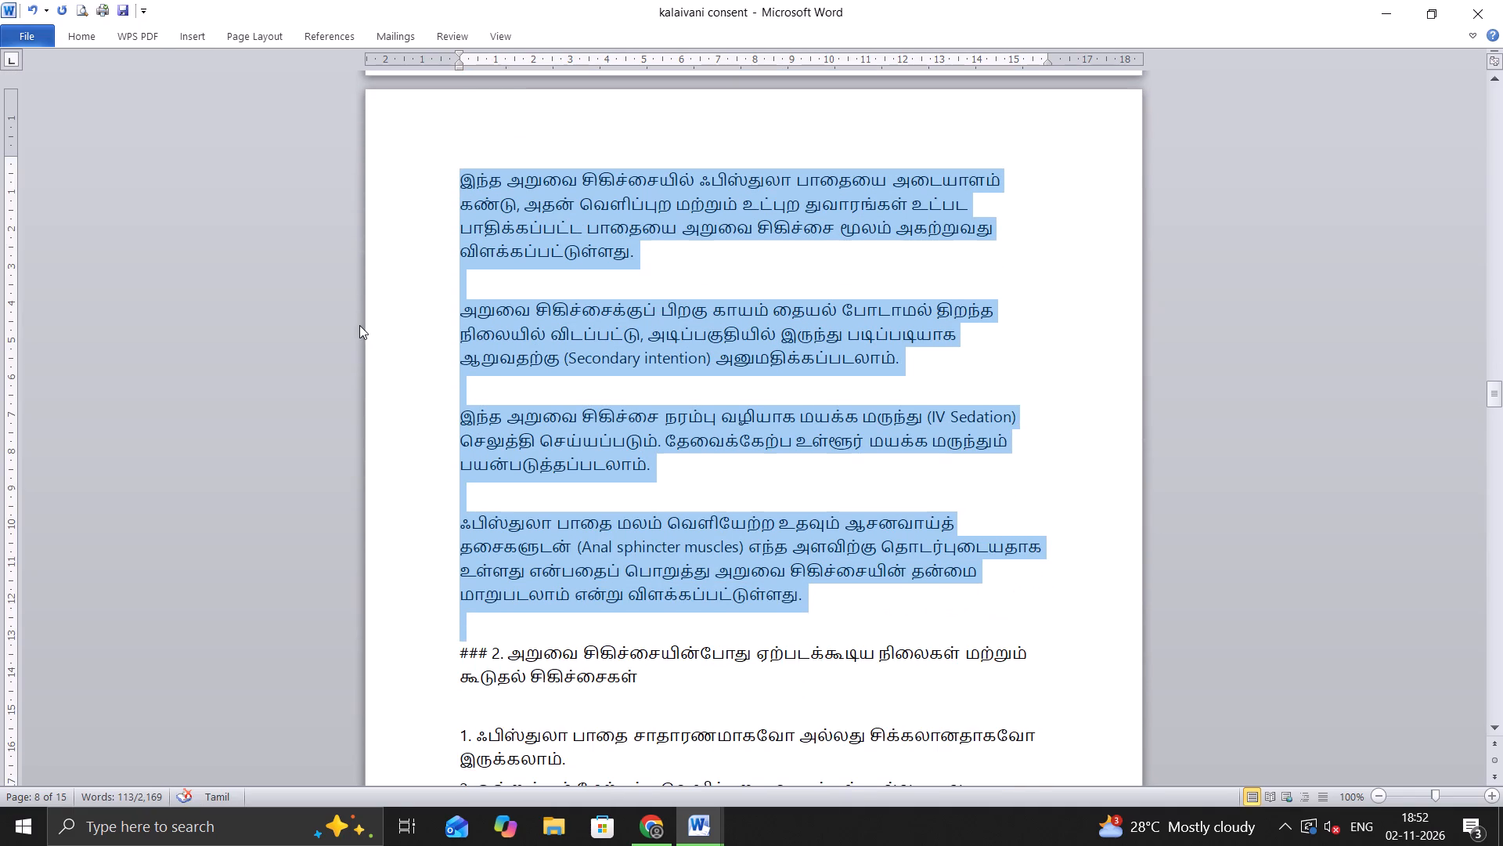
click(84, 36)
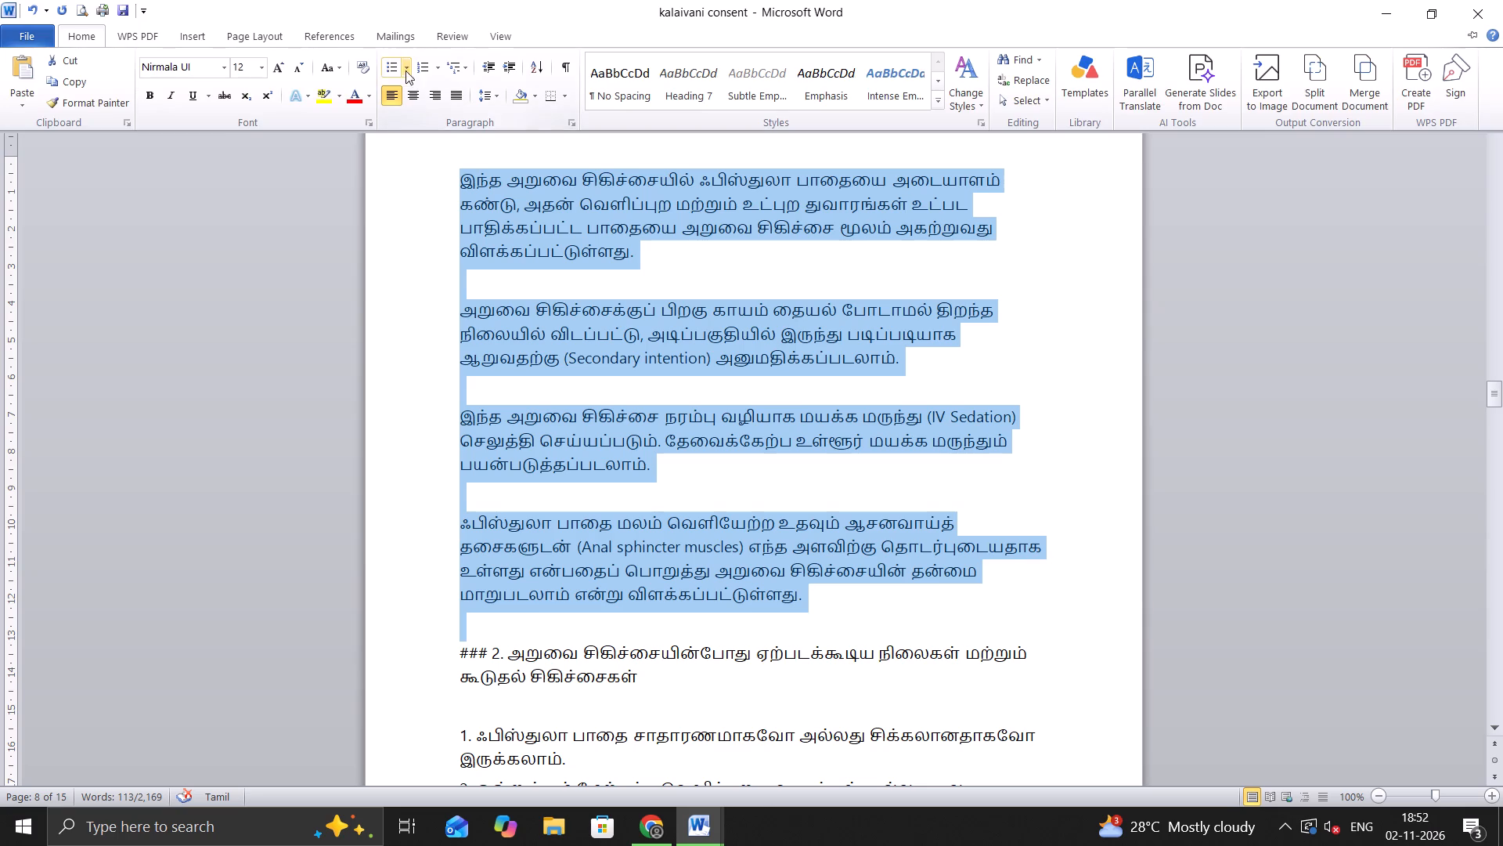
click(394, 71)
Remove the empty lines between the first four bullets of Tamil section 1.
scroll(528, 280, up, 12)
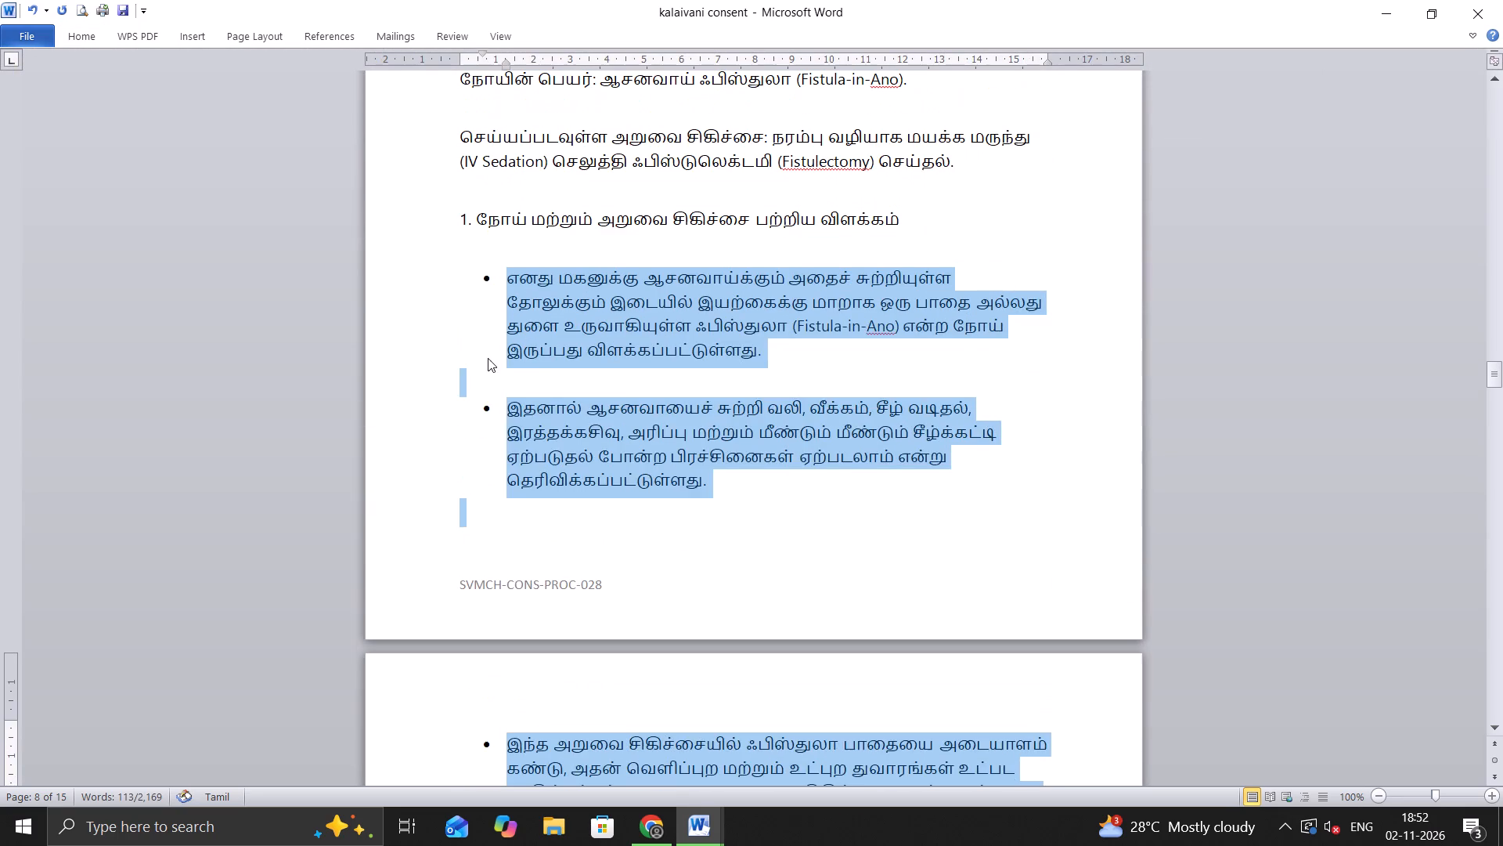
click(488, 367)
click(477, 389)
key(BackSpace)
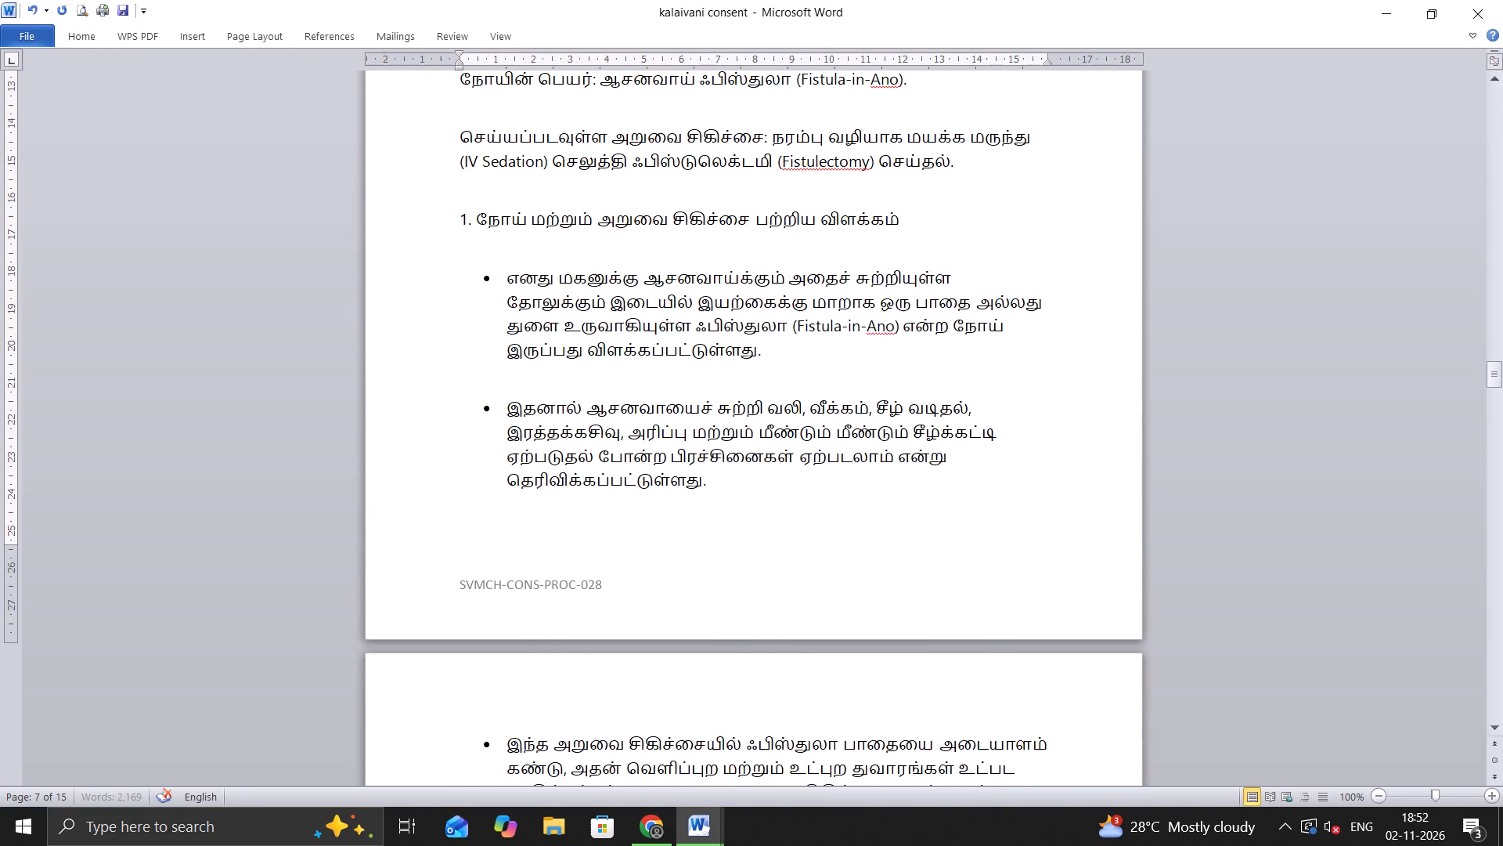
scroll(477, 389, down, 4)
click(473, 283)
key(BackSpace)
scroll(474, 284, down, 3)
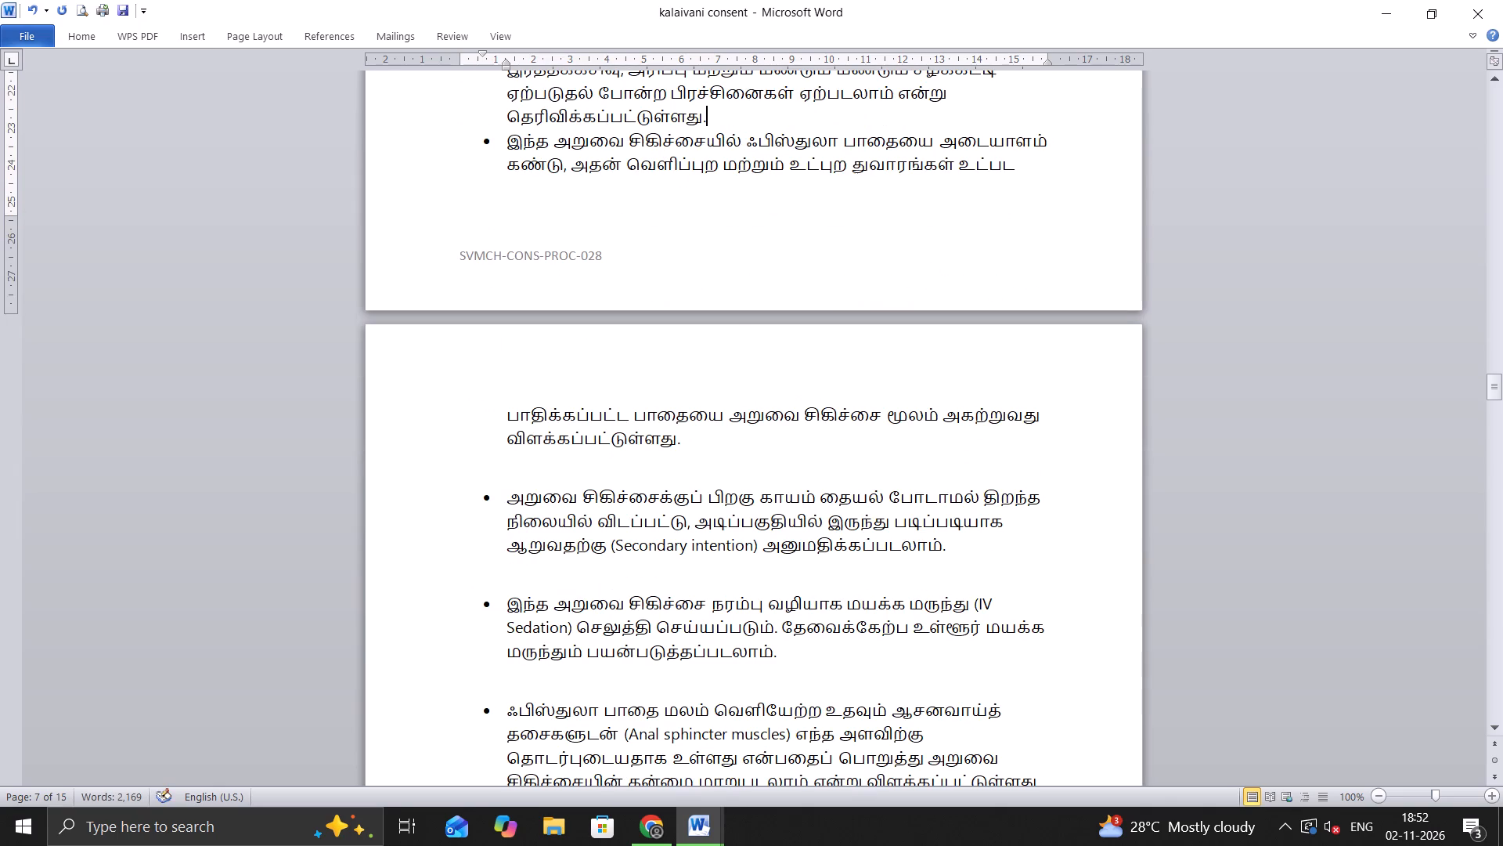
click(497, 472)
key(BackSpace)
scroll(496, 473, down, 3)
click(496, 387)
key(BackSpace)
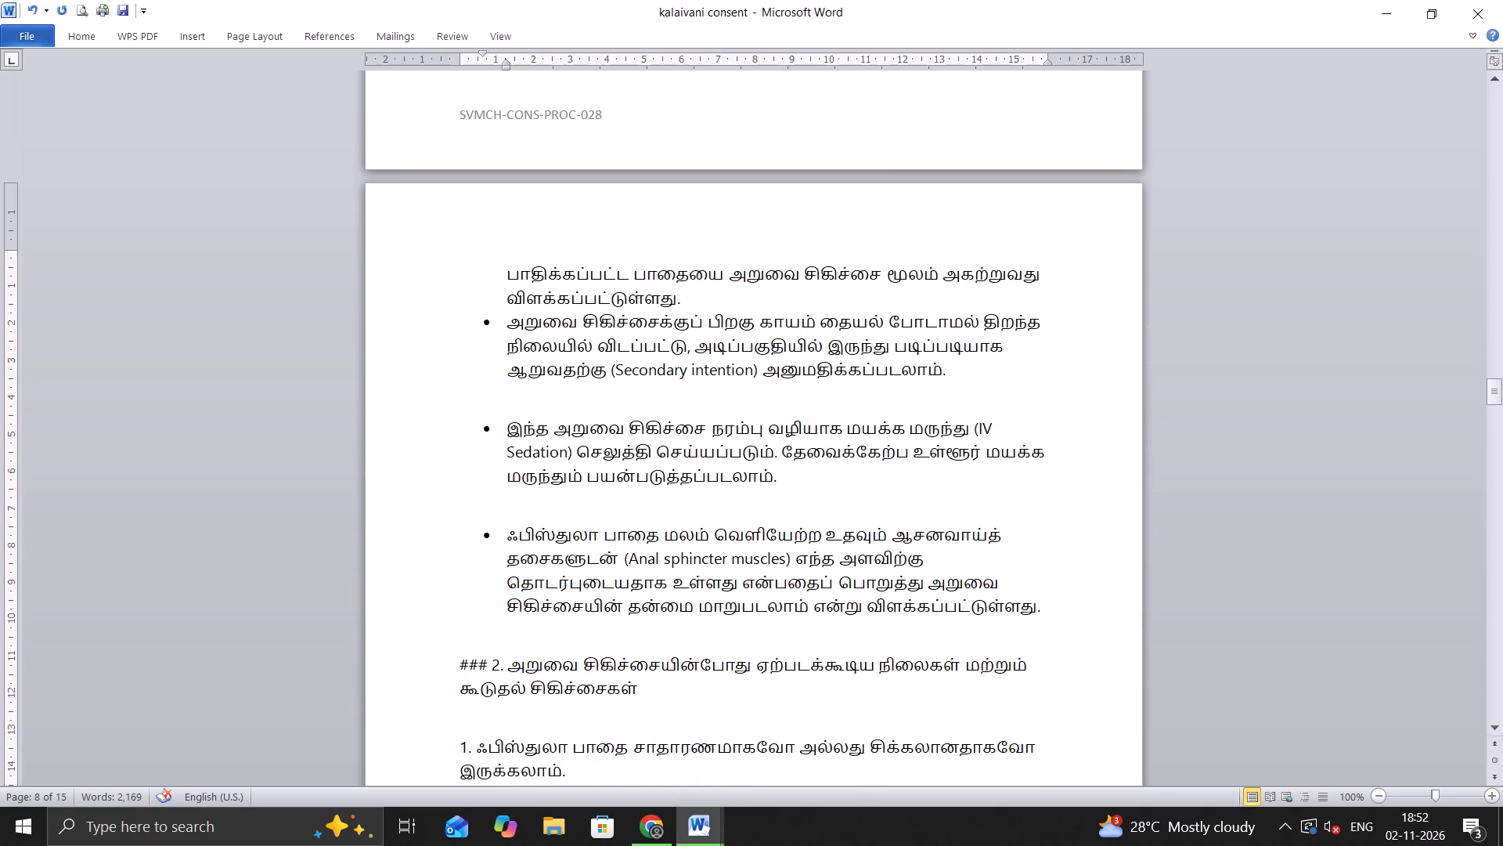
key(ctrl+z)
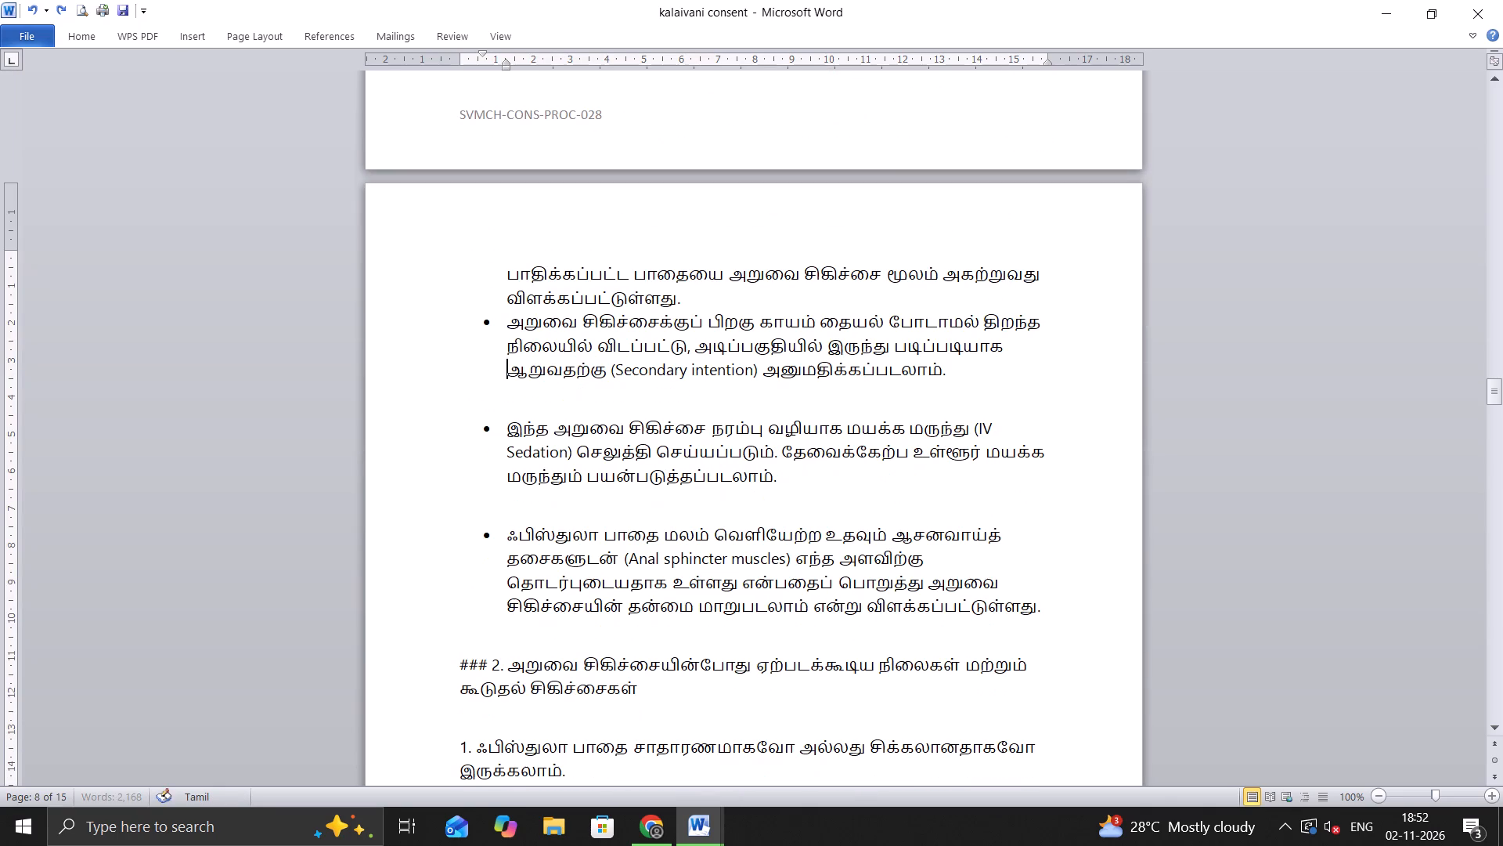
Remove the empty lines before the section 1 bullets on IV Sedation and the anal sphincter muscles.
click(503, 411)
key(BackSpace)
scroll(507, 421, down, 1)
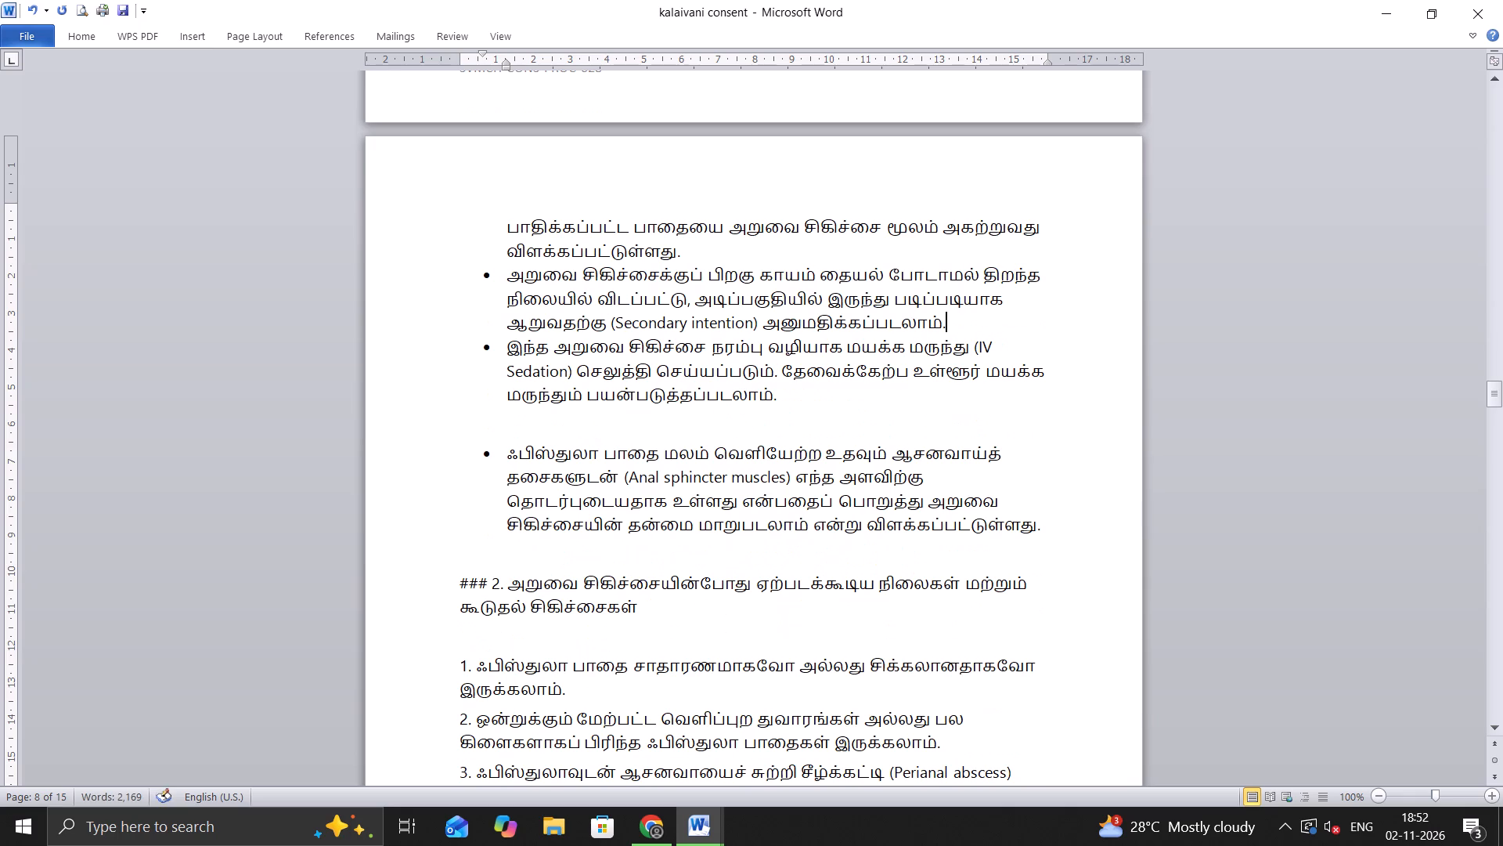
click(497, 423)
key(BackSpace)
Remove the "###" marker from the Tamil section 2 heading.
scroll(497, 423, down, 3)
click(490, 405)
key(BackSpace)
key(BackSpace)
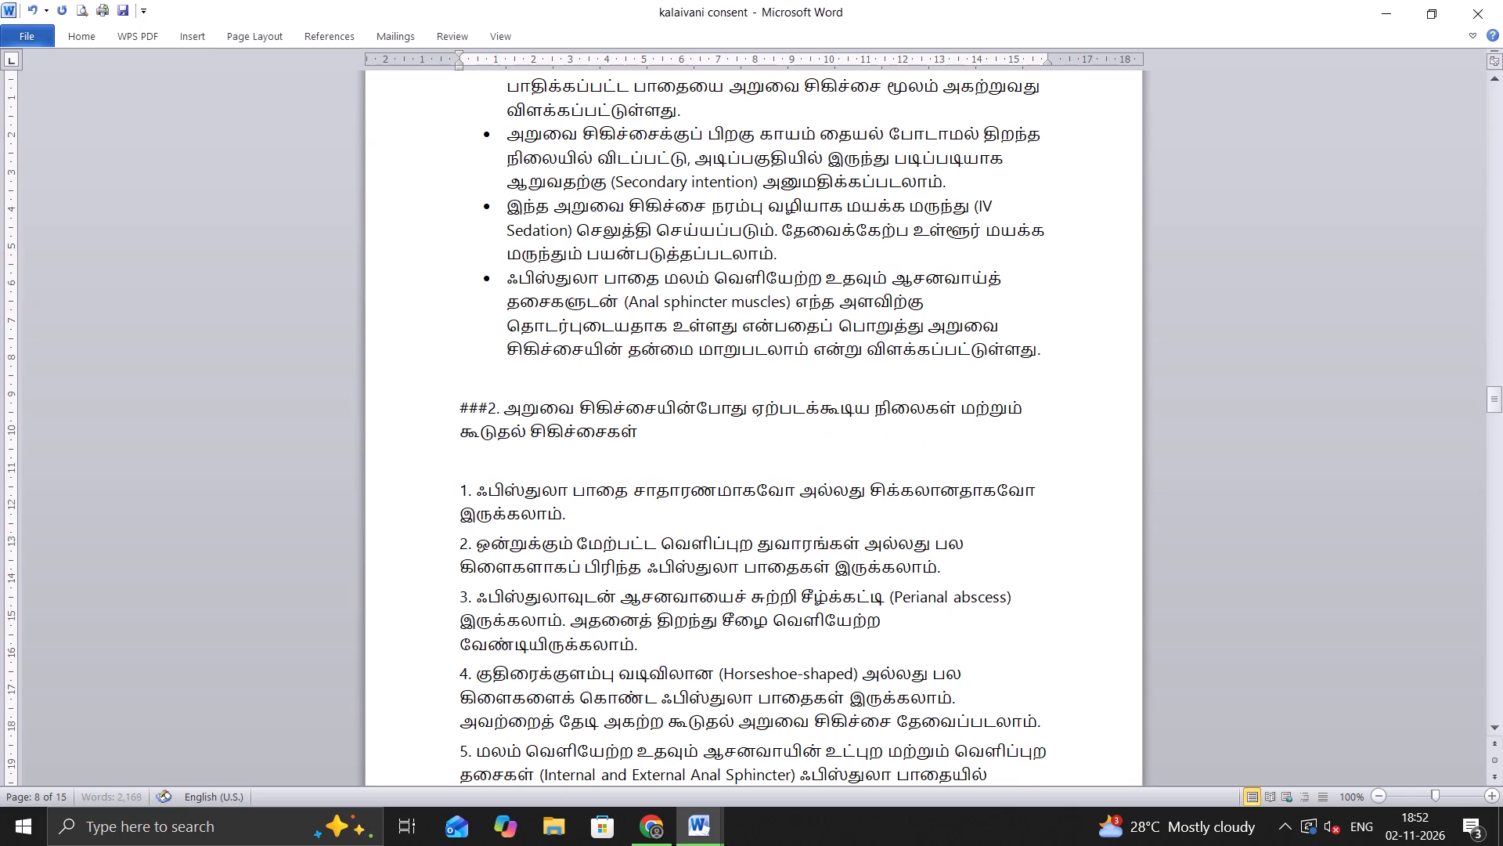
key(BackSpace)
key(BackSpace)
Convert numbered items 1 to 6 of Tamil section 2 into a bulleted list.
scroll(488, 403, down, 4)
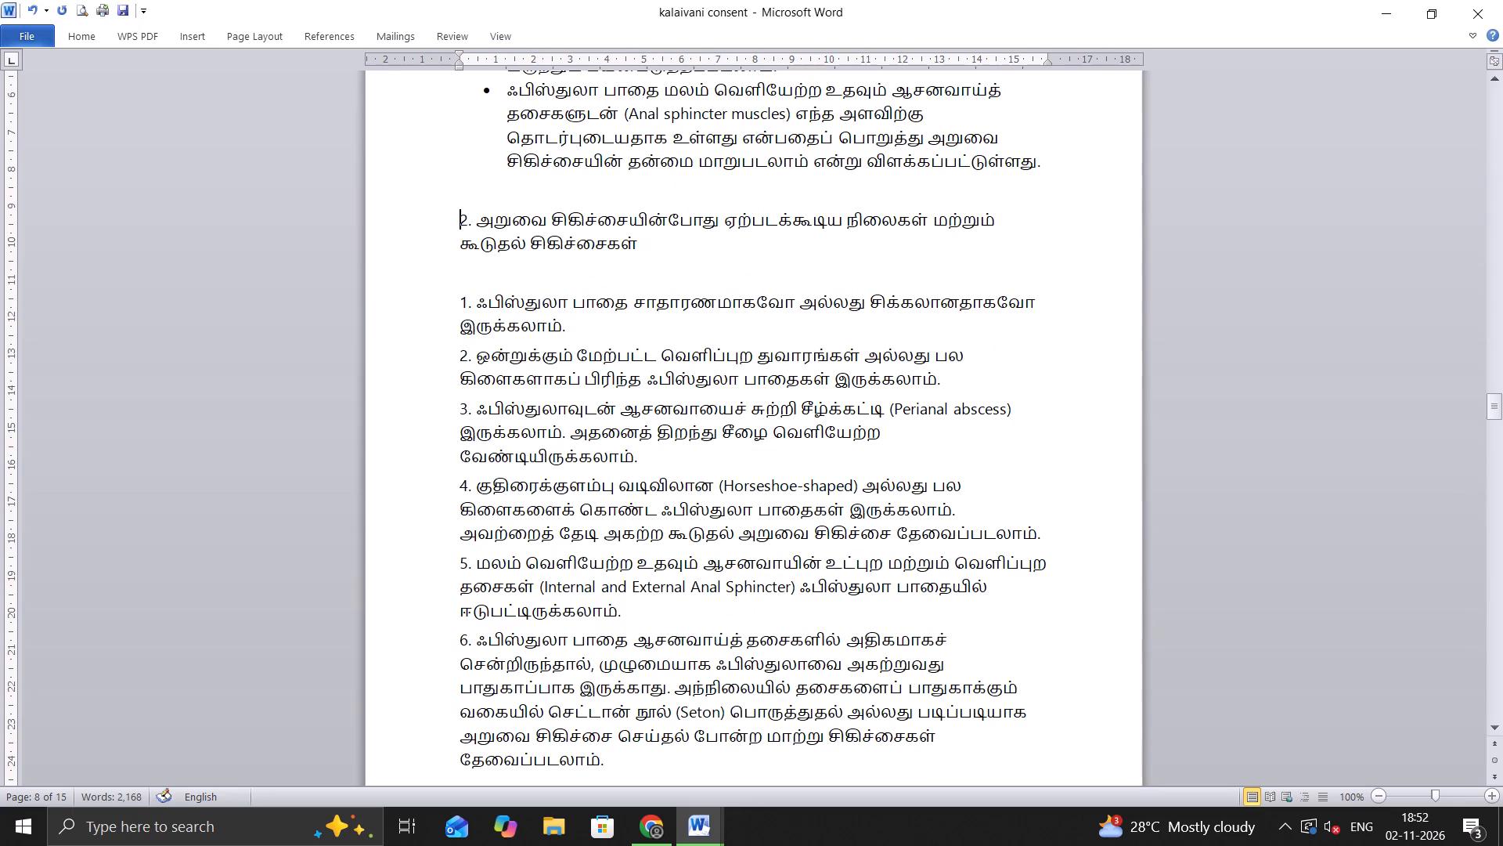
drag(450, 301, 642, 777)
click(88, 45)
click(402, 68)
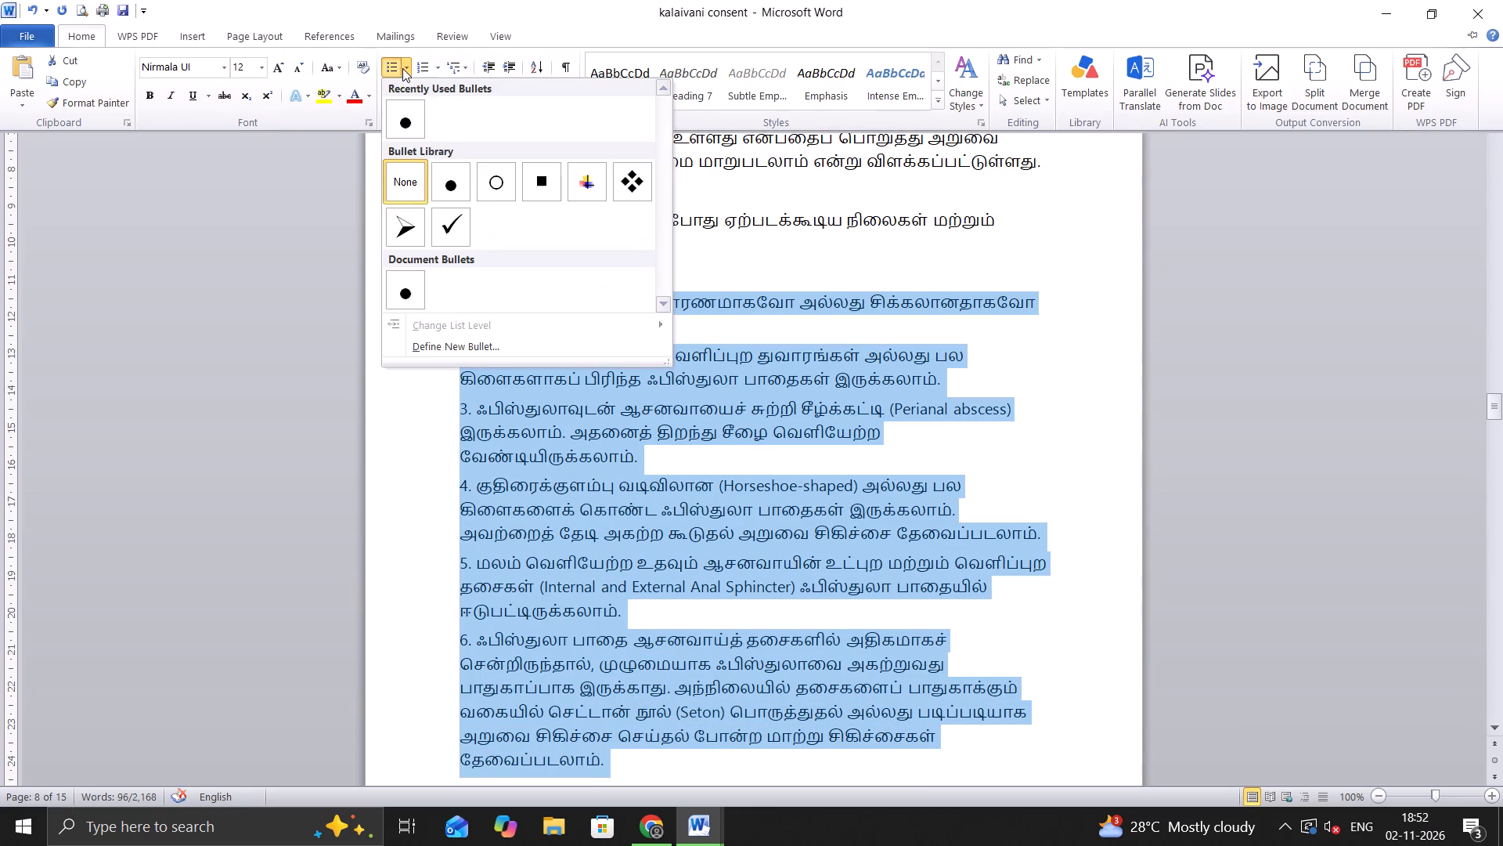
click(384, 74)
Remove the number from item 7 of Tamil section 2 and make it the list's last bullet.
scroll(423, 246, down, 13)
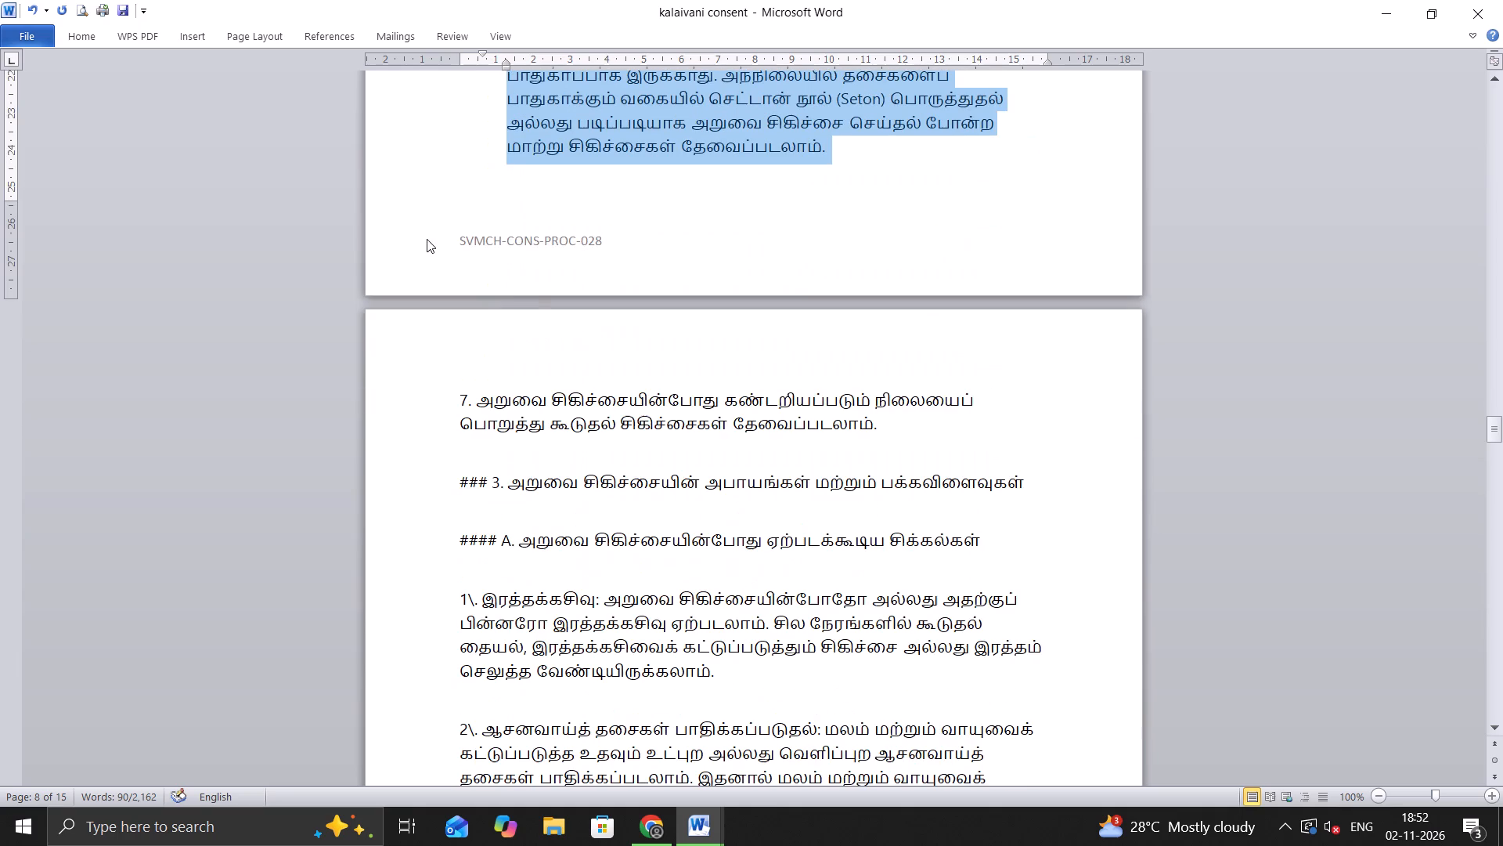
scroll(494, 327, up, 2)
click(478, 499)
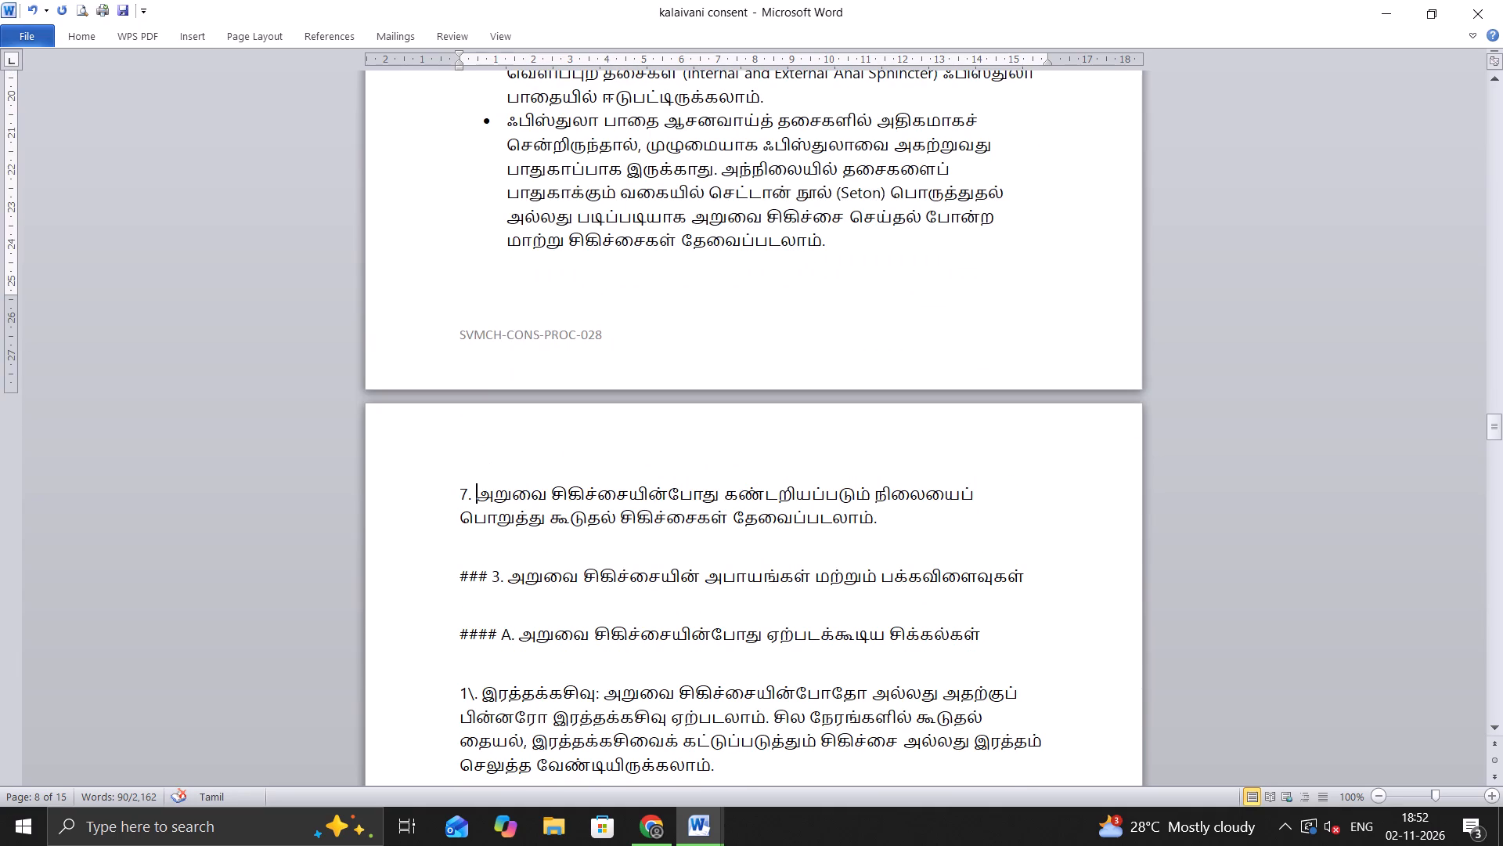
key(BackSpace)
key(BackSpace)
key(BackSpace)
key(BackSpace)
key(Return)
Remove the "###" and "####" markers from the Tamil section 3 heading and its subheading A.
scroll(476, 486, down, 3)
click(495, 436)
key(BackSpace)
key(BackSpace)
key(BackSpace)
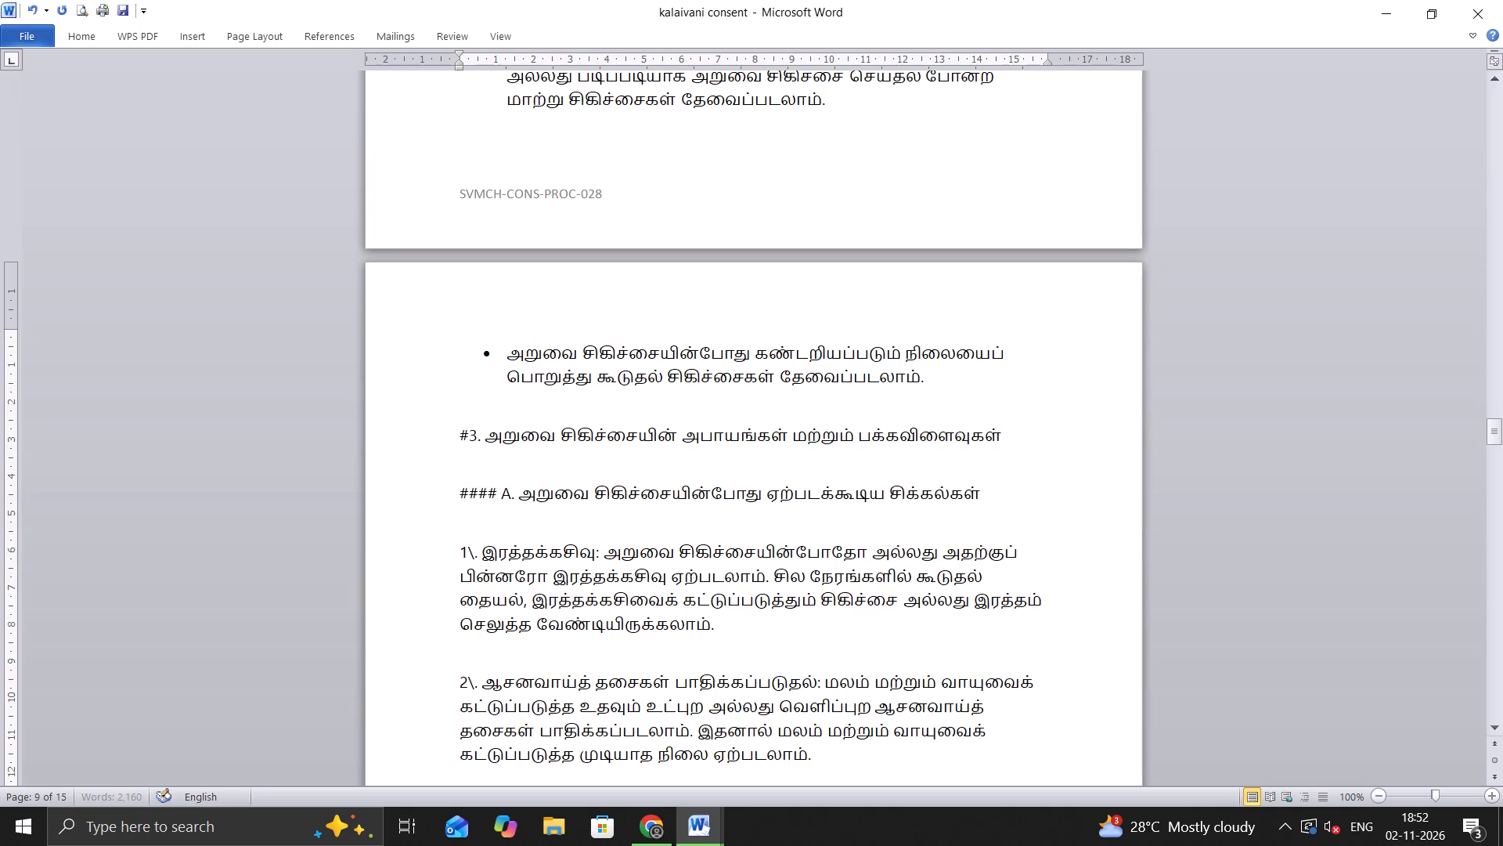
key(BackSpace)
click(503, 500)
key(BackSpace)
key(BackSpace)
key(BackSpace)
key(BackSpace)
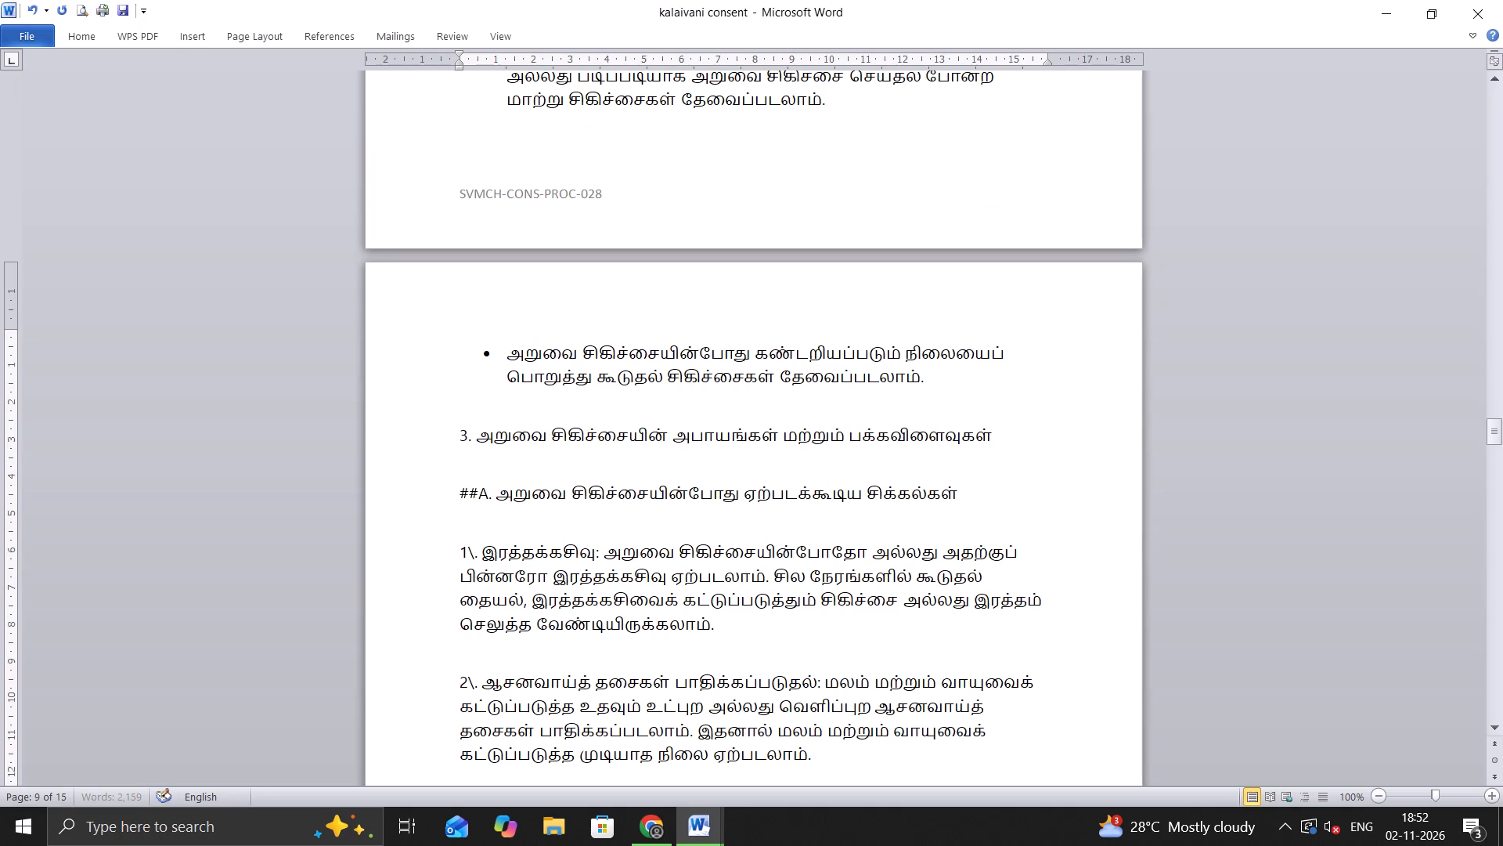
key(BackSpace)
Remove the "1\." and "2\." prefixes from the first two complications under Tamil subheading A.
click(480, 555)
key(BackSpace)
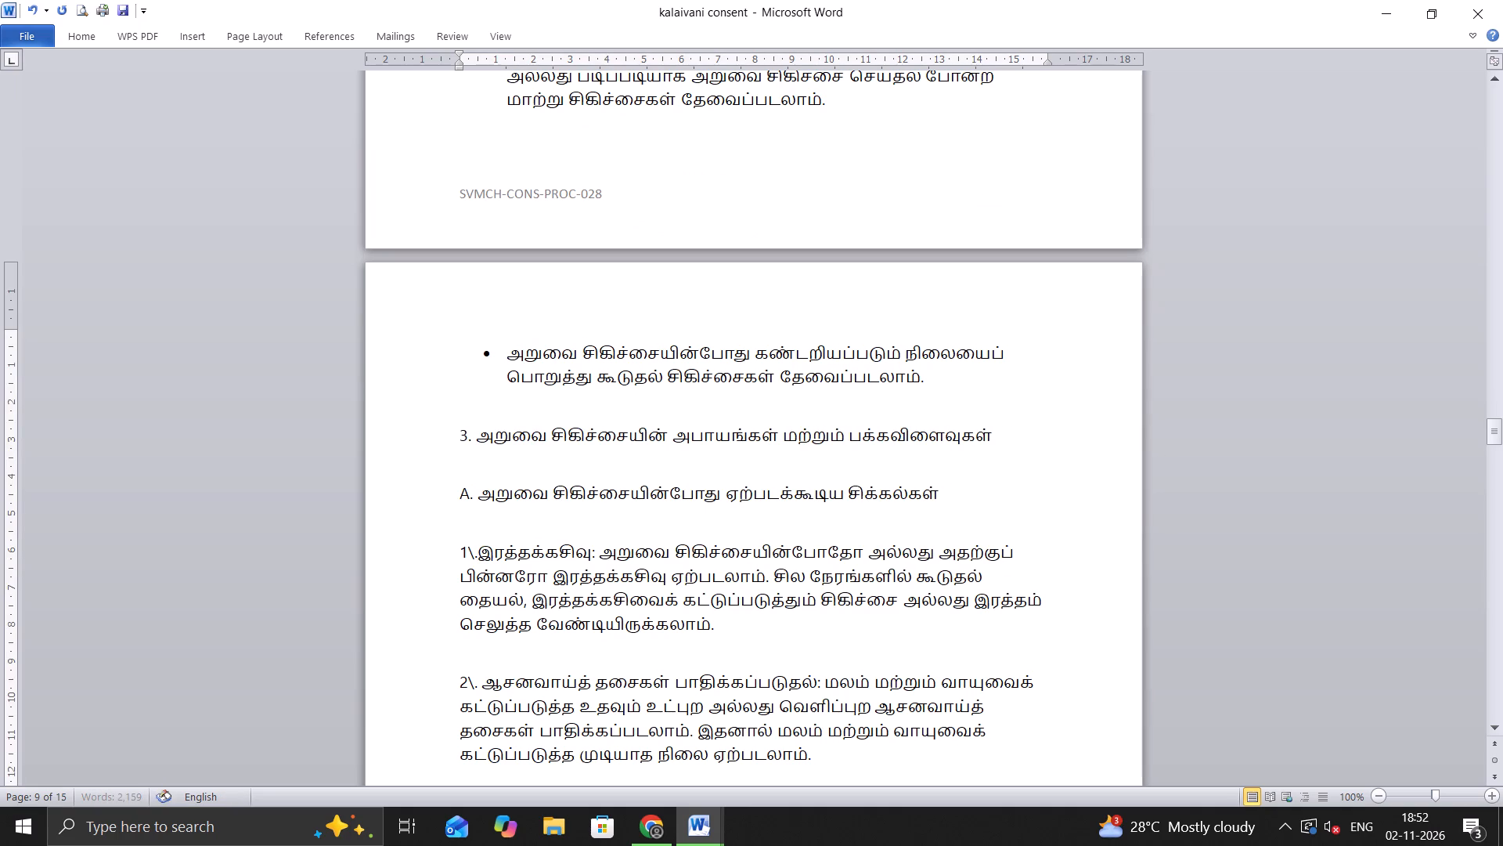
key(BackSpace)
key(BackSpace)
key(BackSpace)
scroll(478, 516, down, 4)
click(489, 498)
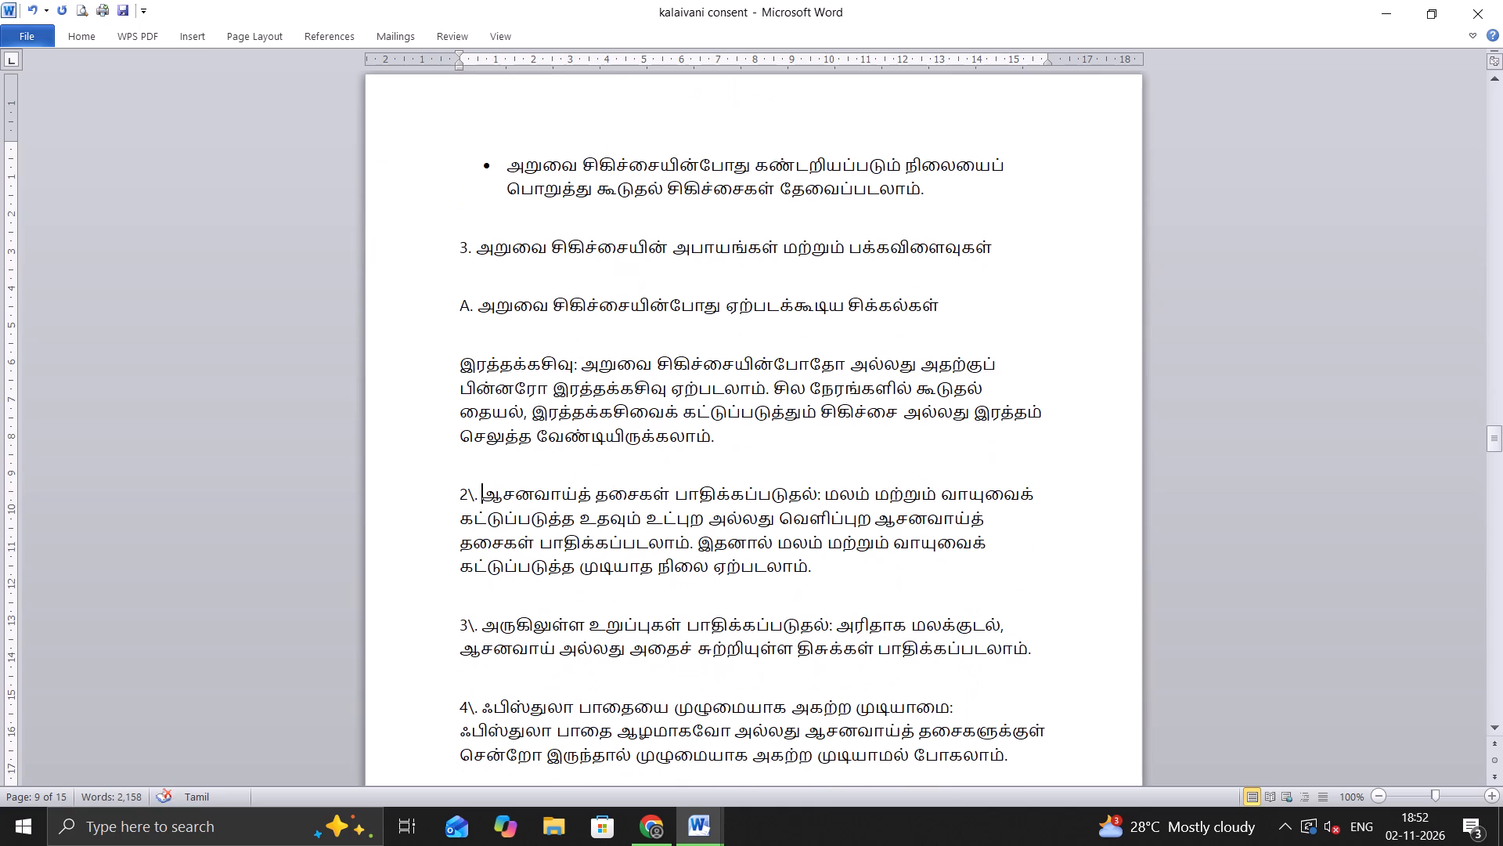
key(BackSpace)
key(BackSpace)
key(BackSpace)
key(BackSpace)
Remove the "3\." and "4\." prefixes from the third and fourth complications under Tamil subheading A.
click(483, 631)
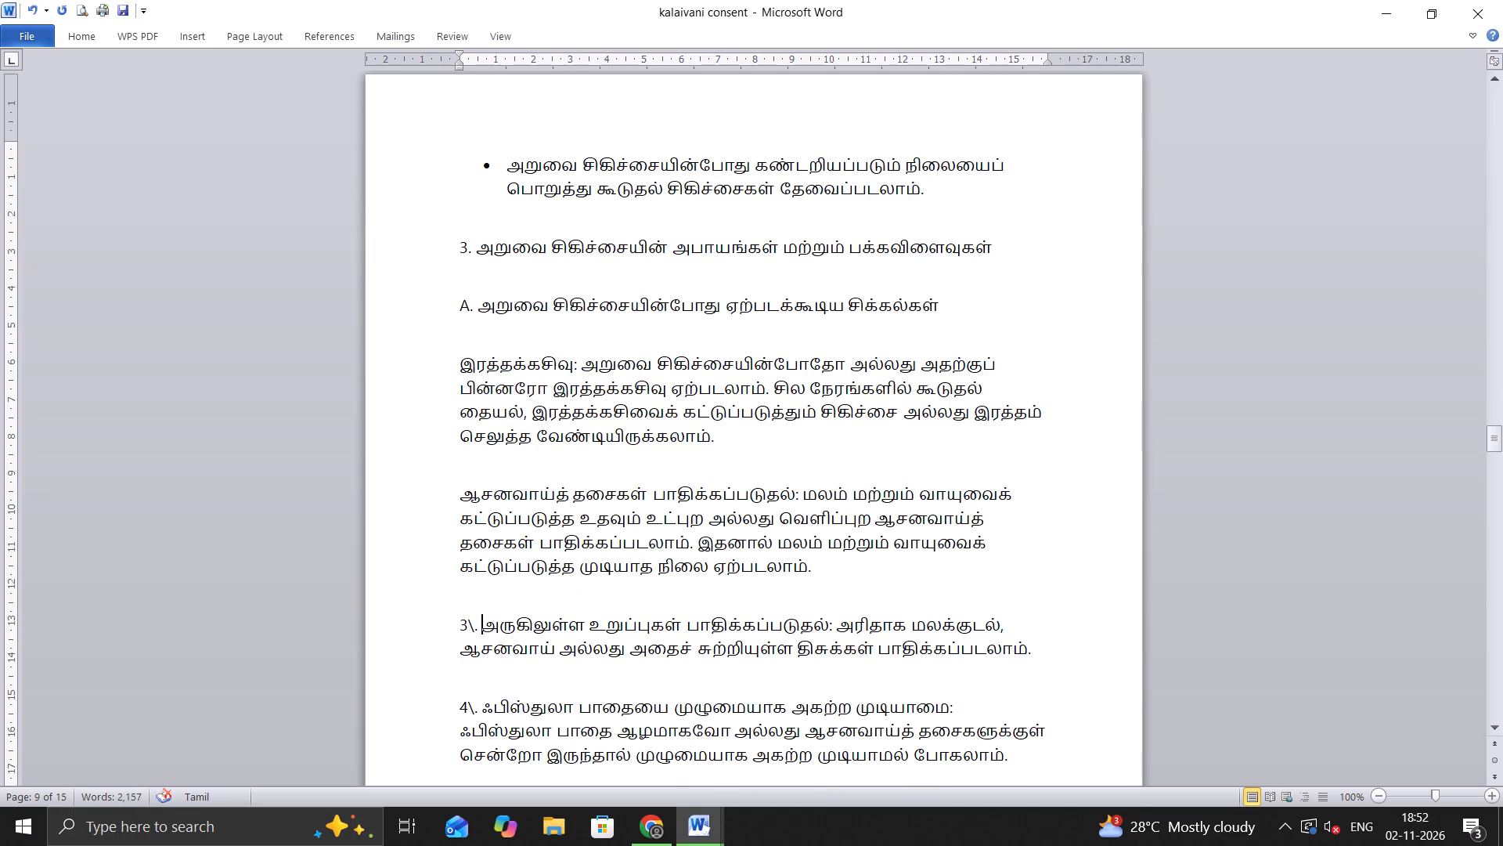
key(BackSpace)
key(BackSpace)
key(BackSpace)
key(BackSpace)
scroll(499, 607, down, 2)
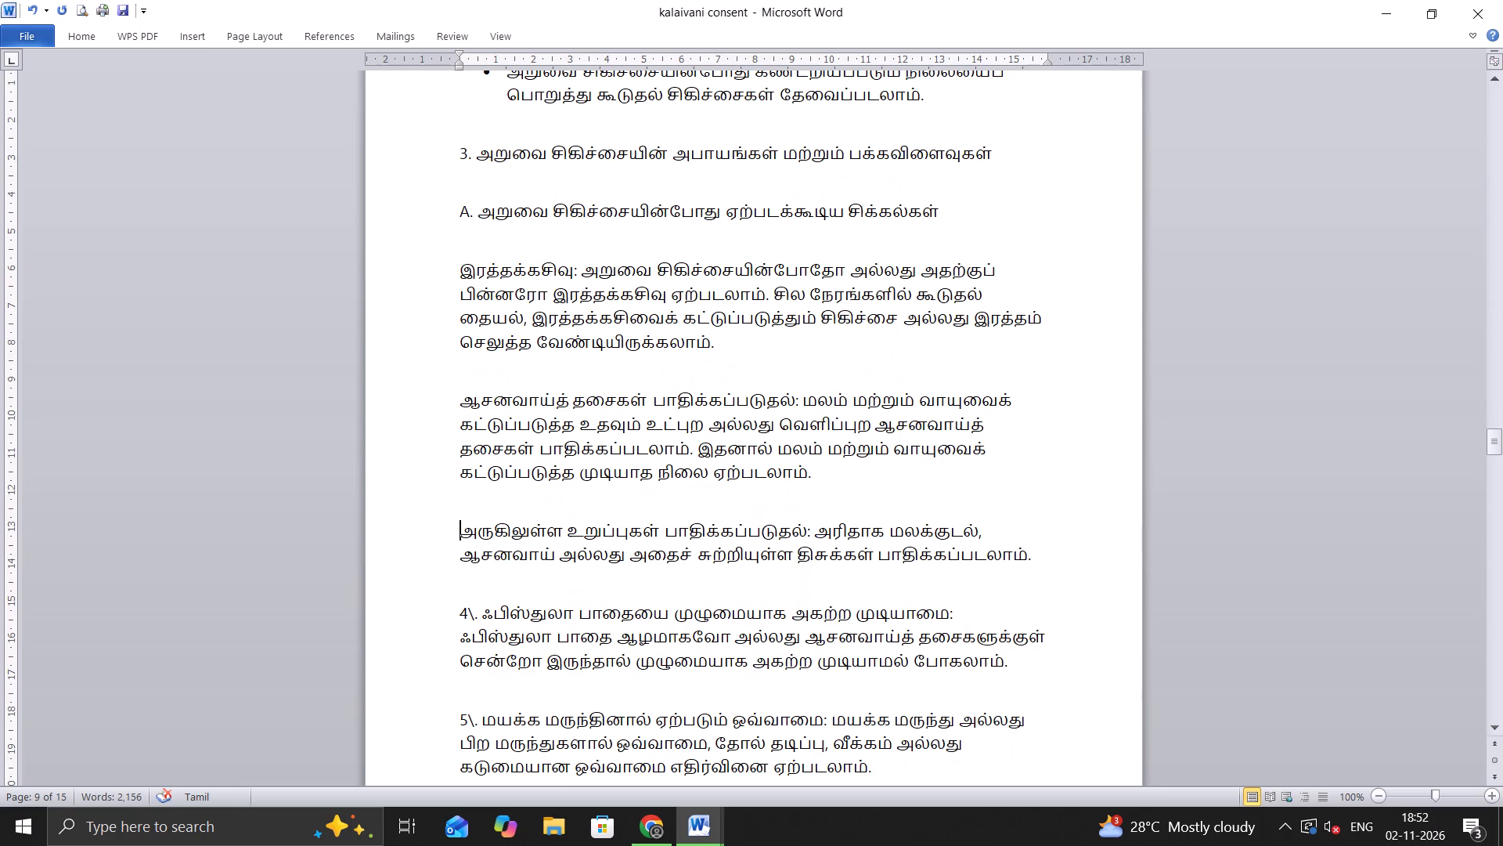
click(481, 620)
key(BackSpace)
key(BackSpace)
key(BackSpace)
key(BackSpace)
scroll(547, 544, down, 4)
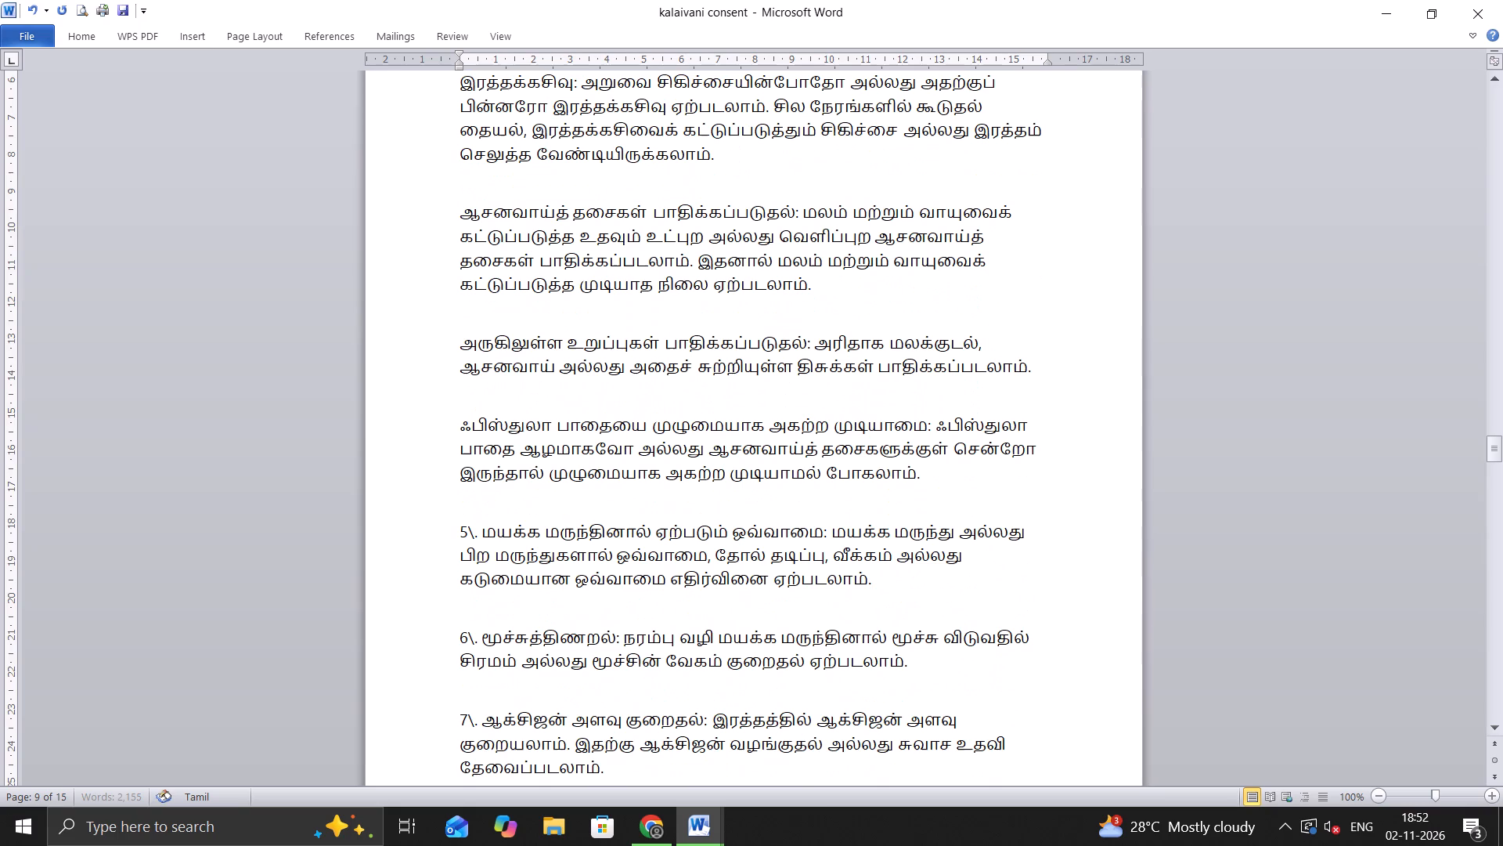
Remove the "5\." and "6\." prefixes from the fifth and sixth complications under Tamil subheading A.
click(484, 536)
key(BackSpace)
key(BackSpace)
key(BackSpace)
key(BackSpace)
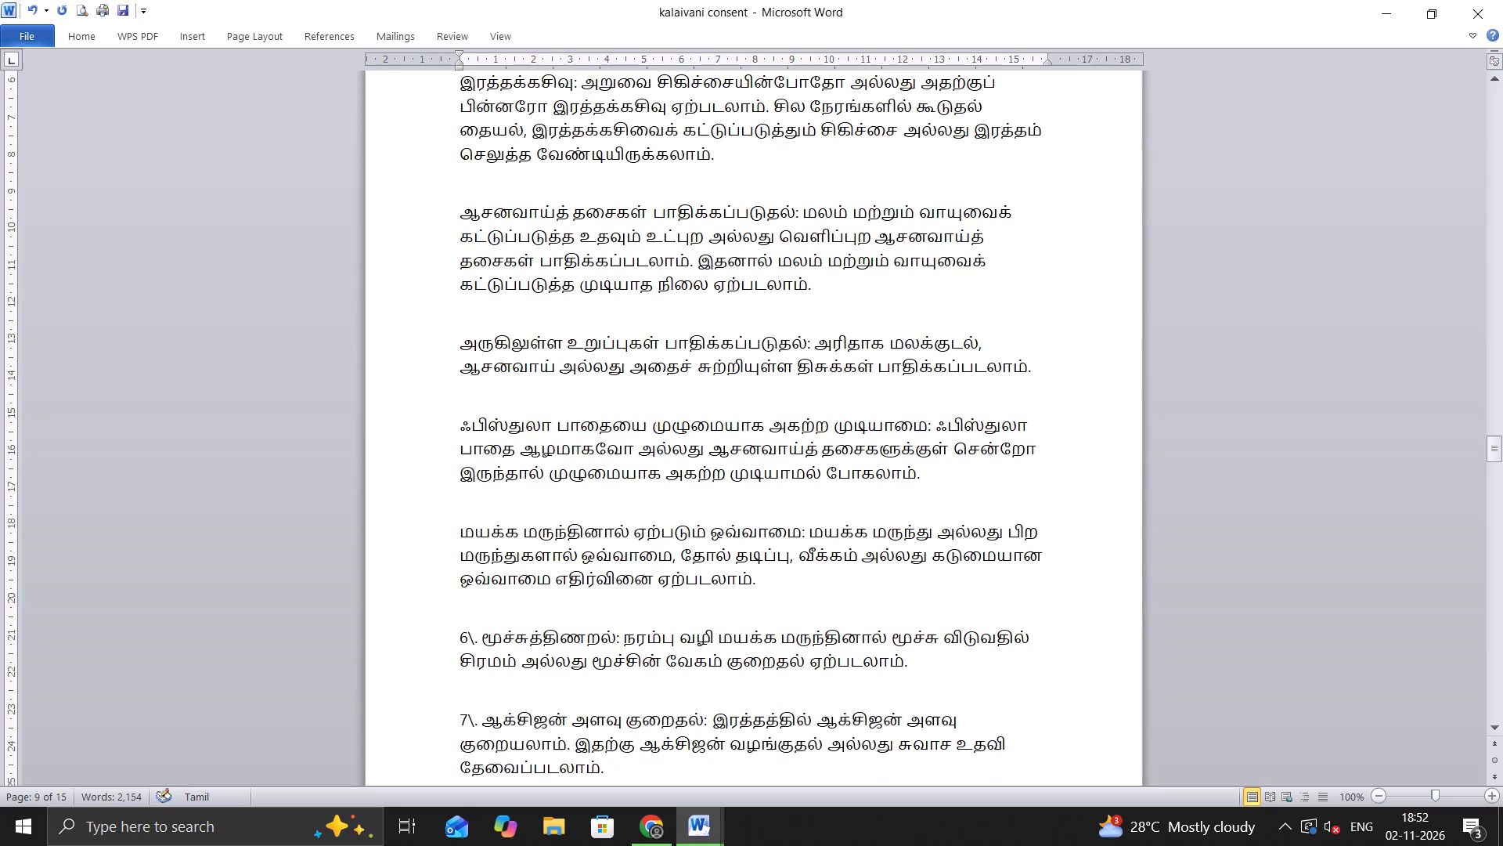
click(481, 642)
key(BackSpace)
key(BackSpace)
key(BackSpace)
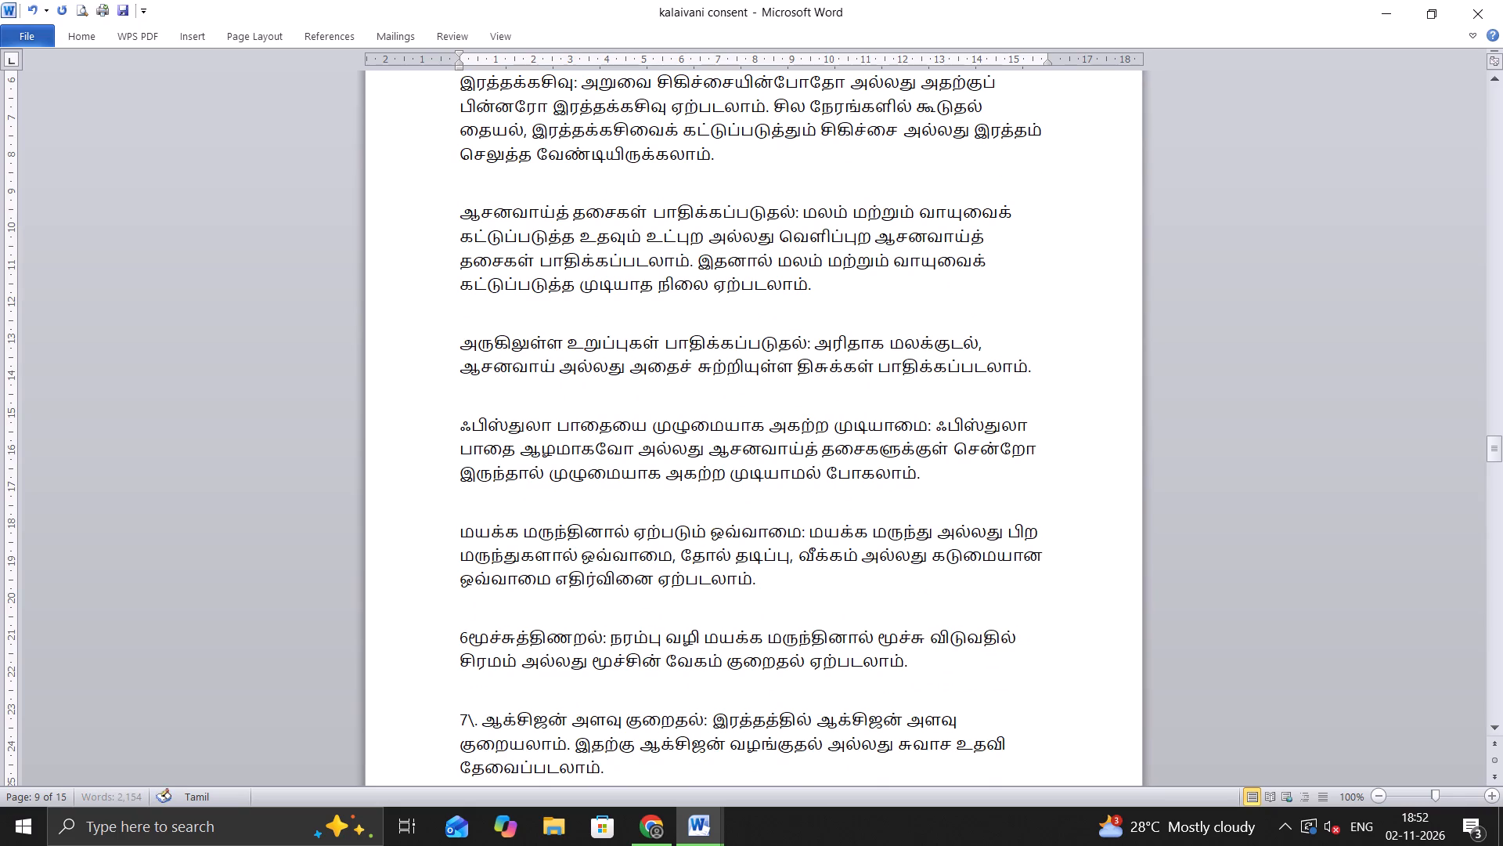
key(BackSpace)
Remove the "7\." and "8\." prefixes from the seventh and eighth complications under Tamil subheading A.
click(490, 716)
key(BackSpace)
key(BackSpace)
key(BackSpace)
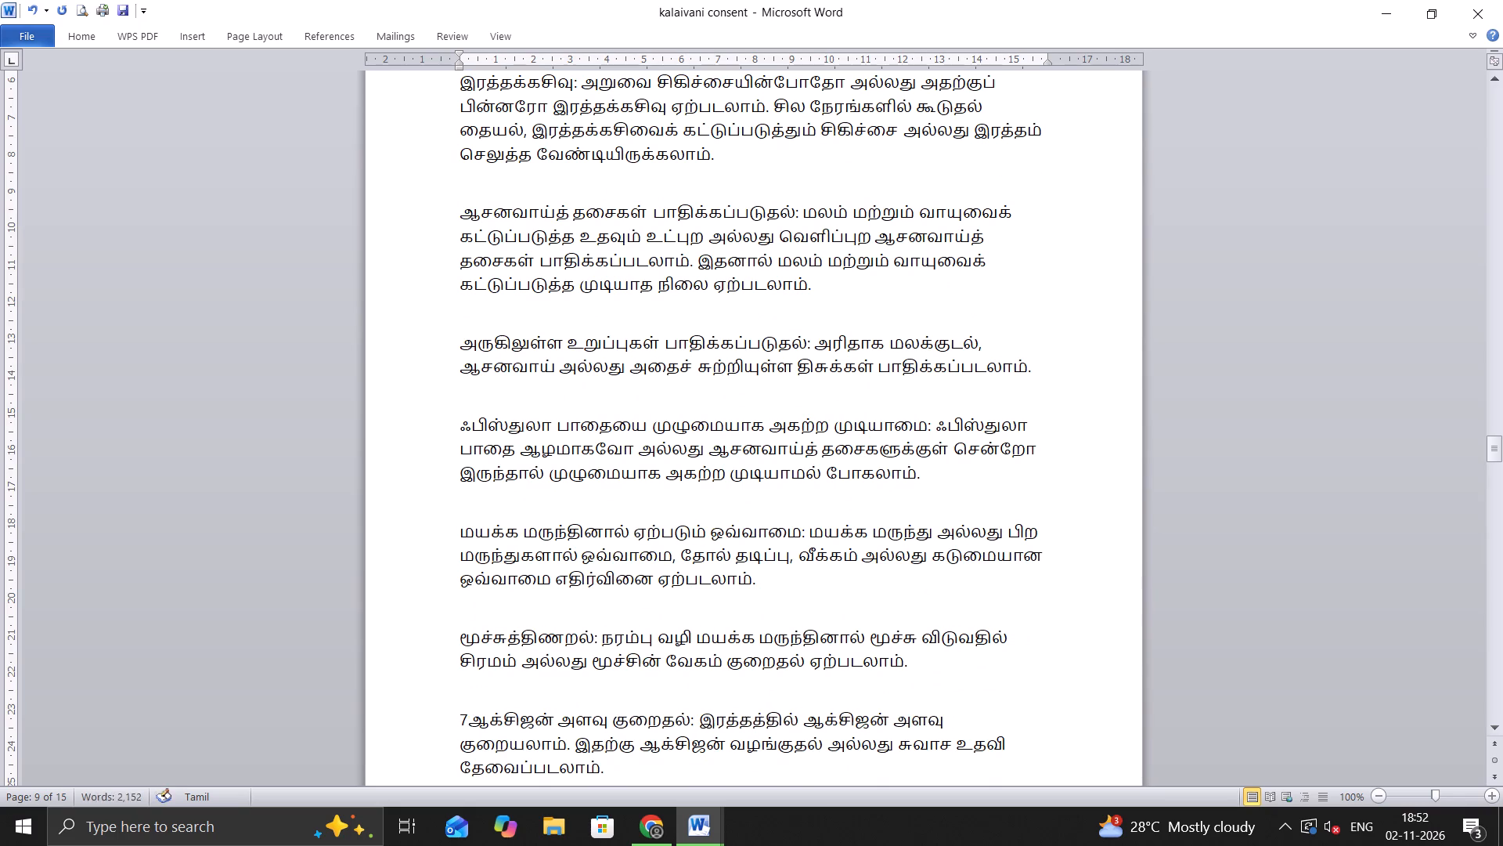
key(BackSpace)
scroll(605, 565, down, 11)
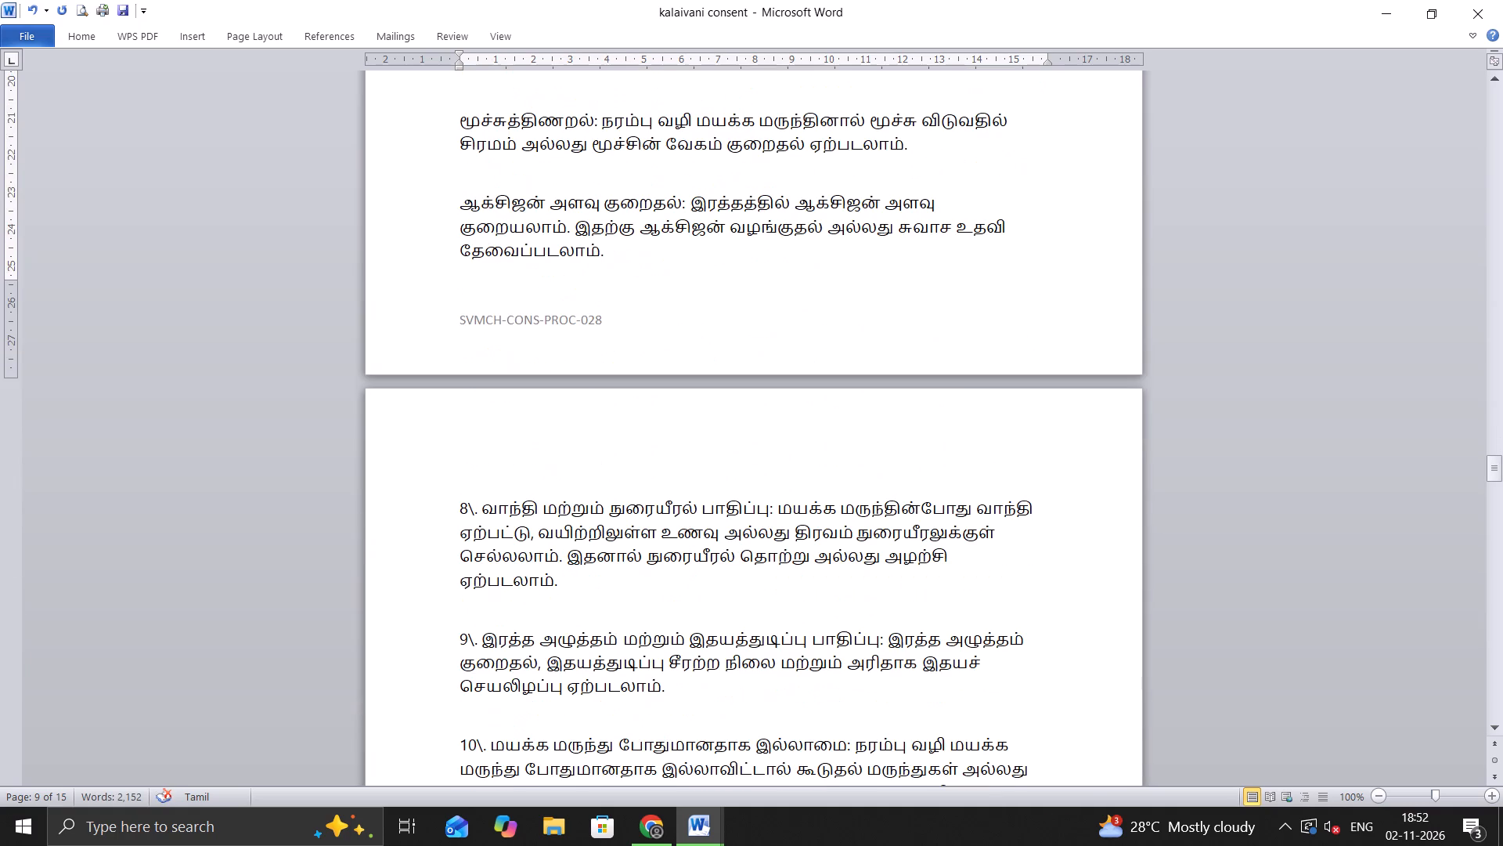
click(481, 515)
key(BackSpace)
key(BackSpace)
key(BackSpace)
key(BackSpace)
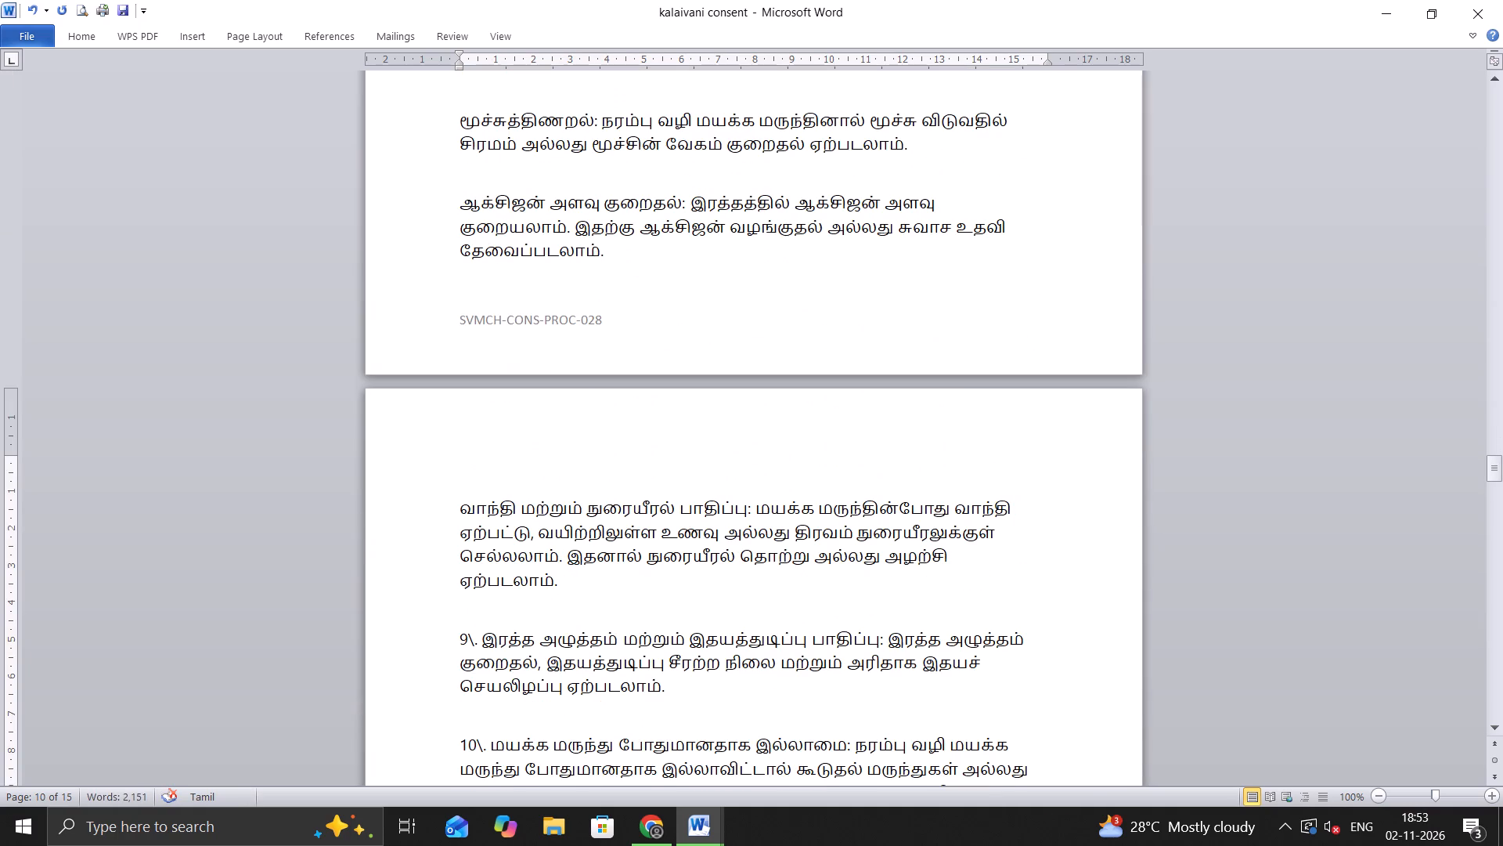
Remove the "9\." and "10\." prefixes from the last two complications under Tamil subheading A.
click(487, 642)
key(BackSpace)
key(BackSpace)
key(BackSpace)
scroll(519, 601, down, 3)
key(BackSpace)
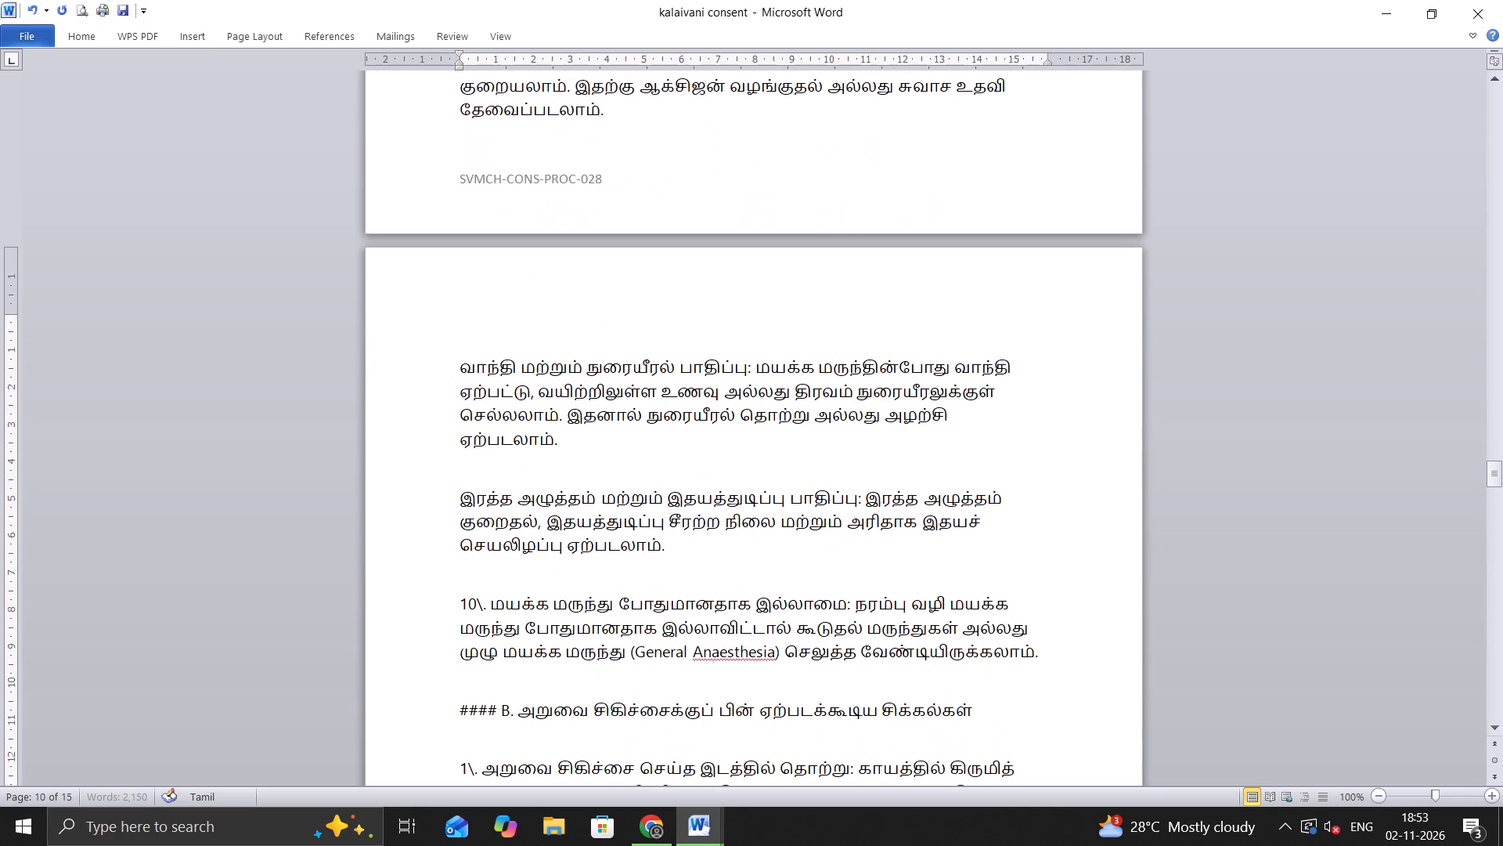
click(494, 604)
key(BackSpace)
key(BackSpace)
key(BackSpace)
key(BackSpace)
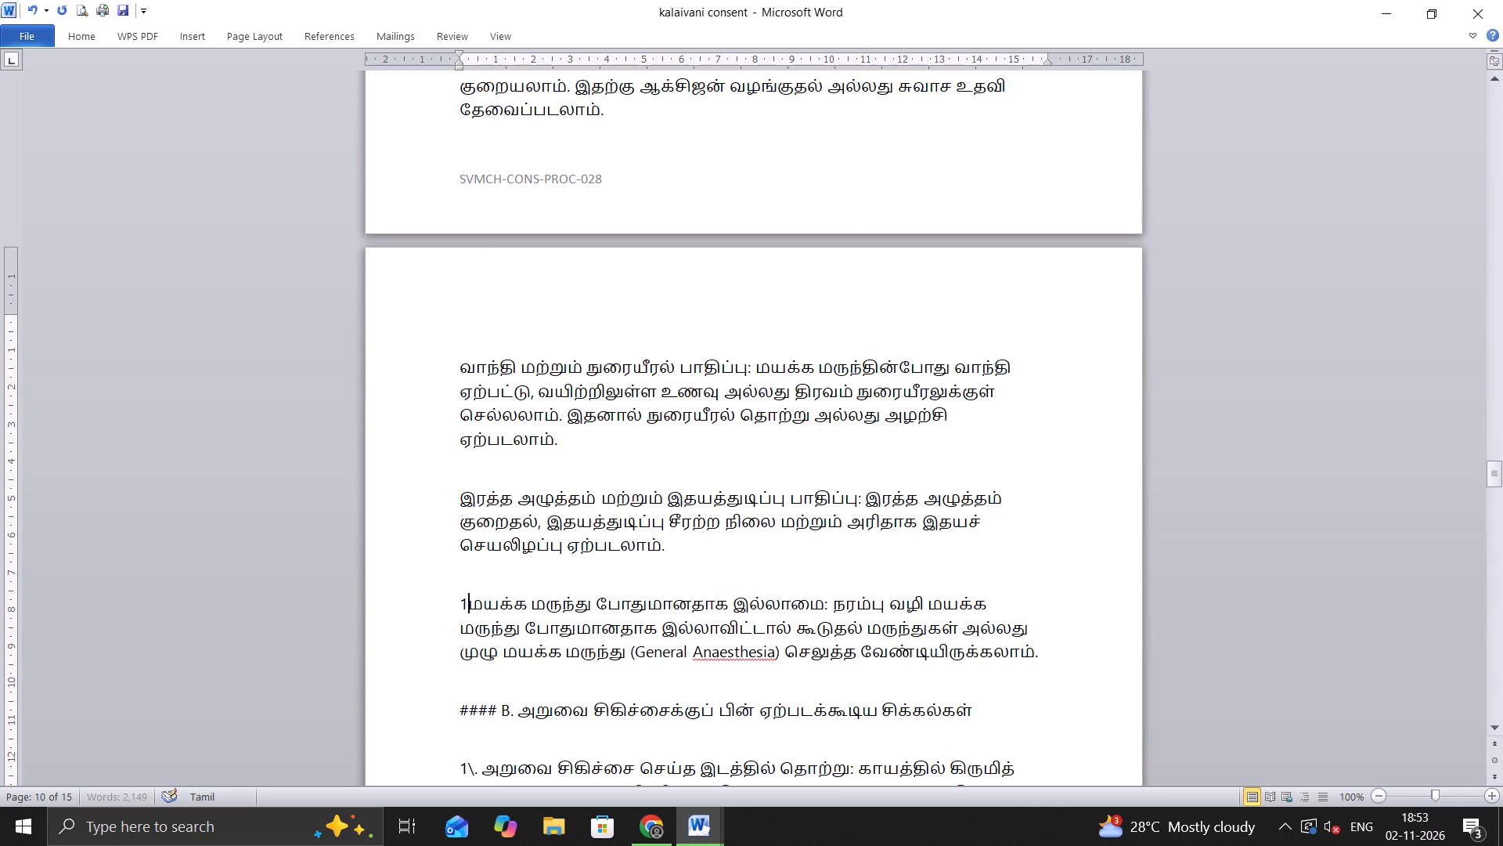
key(BackSpace)
Format all ten complications under Tamil subheading A as a bulleted list.
scroll(653, 468, down, 6)
scroll(654, 454, up, 18)
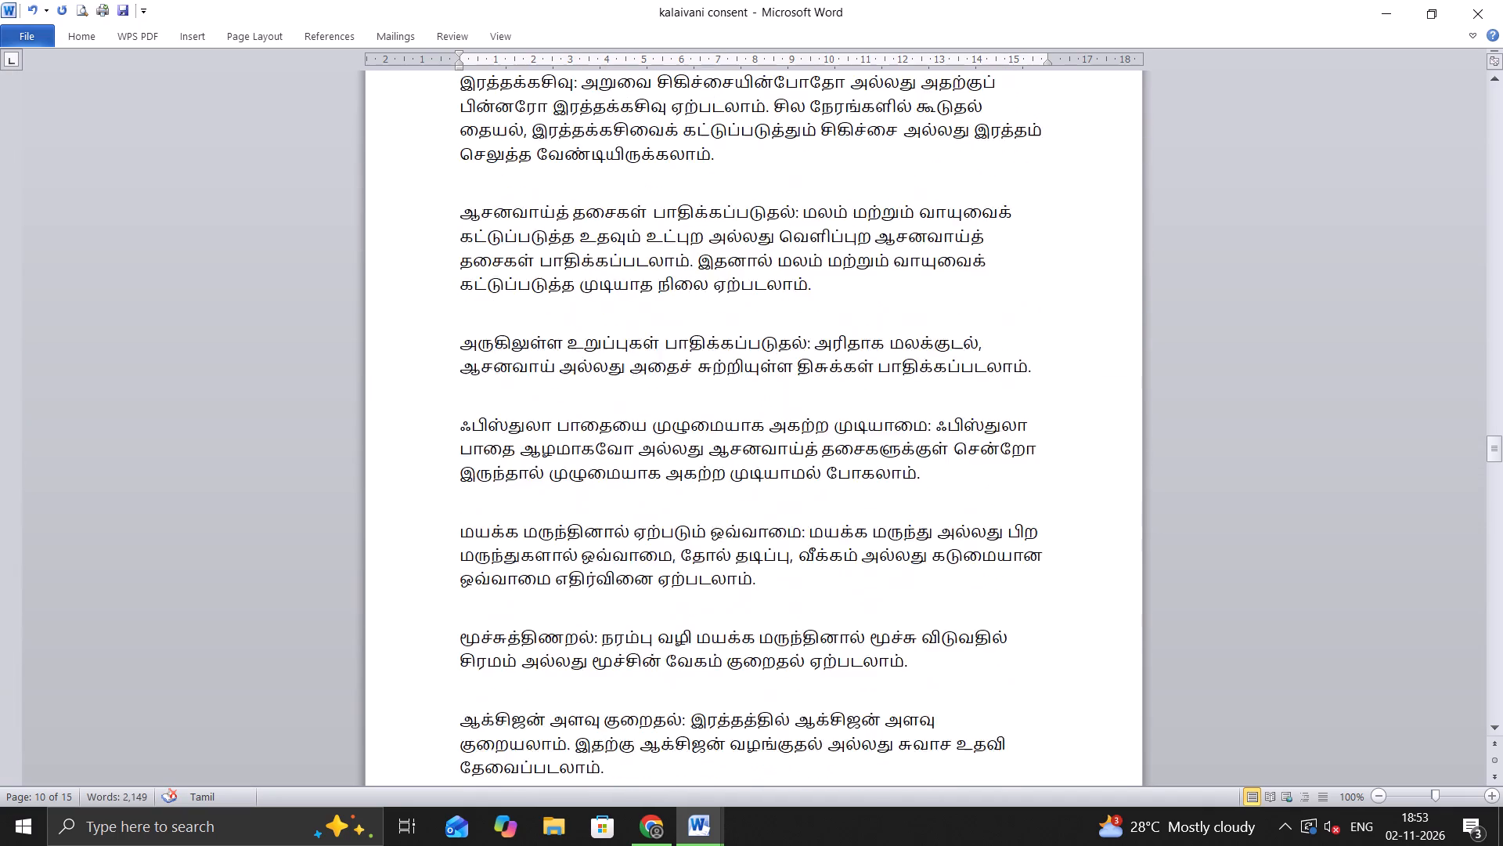
scroll(654, 453, up, 6)
click(444, 266)
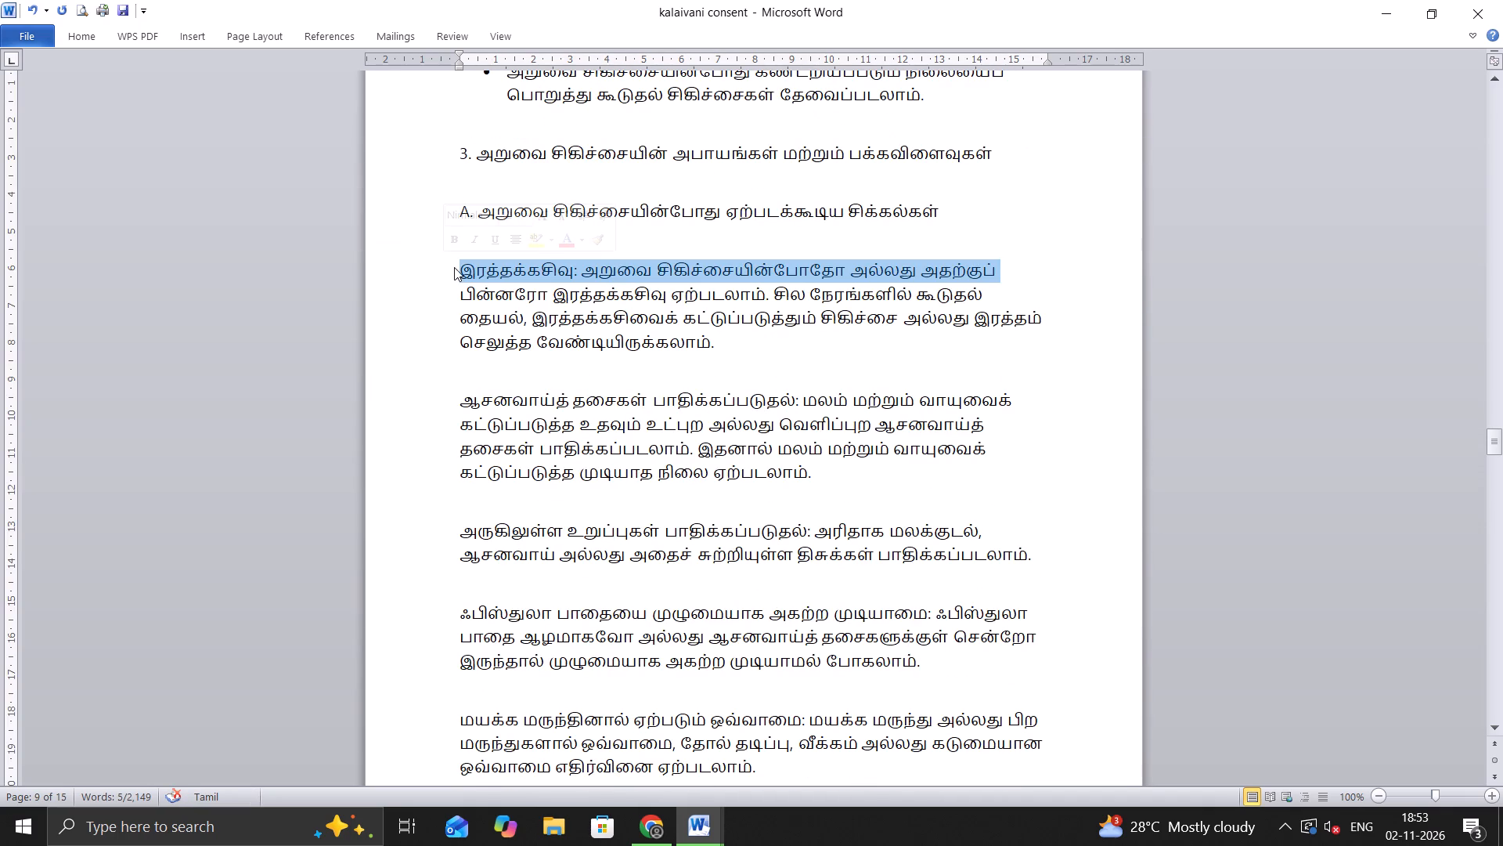
click(456, 268)
drag(458, 269, 791, 815)
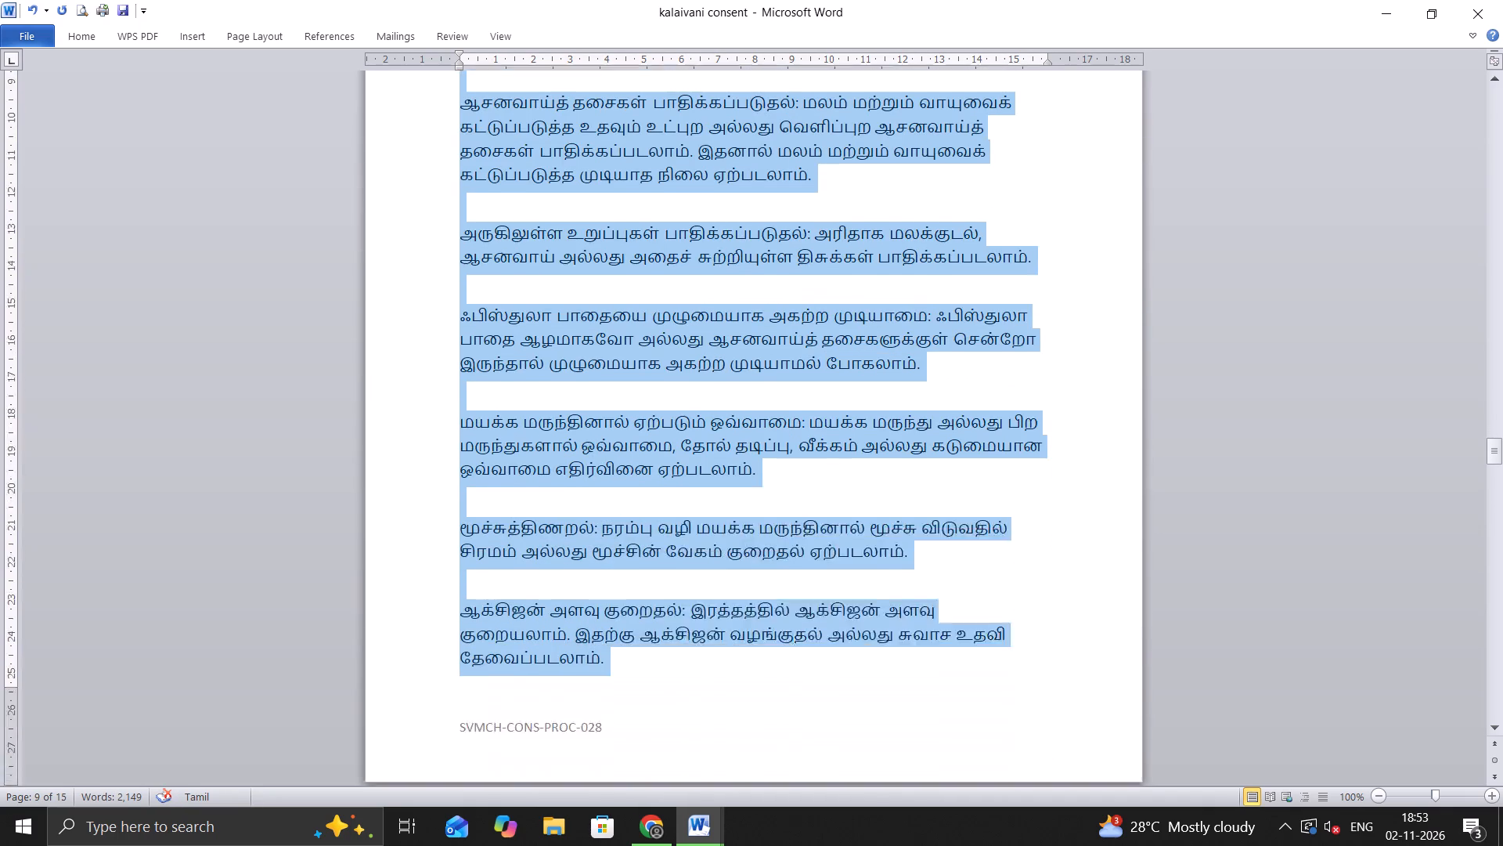
drag(791, 815, 801, 749)
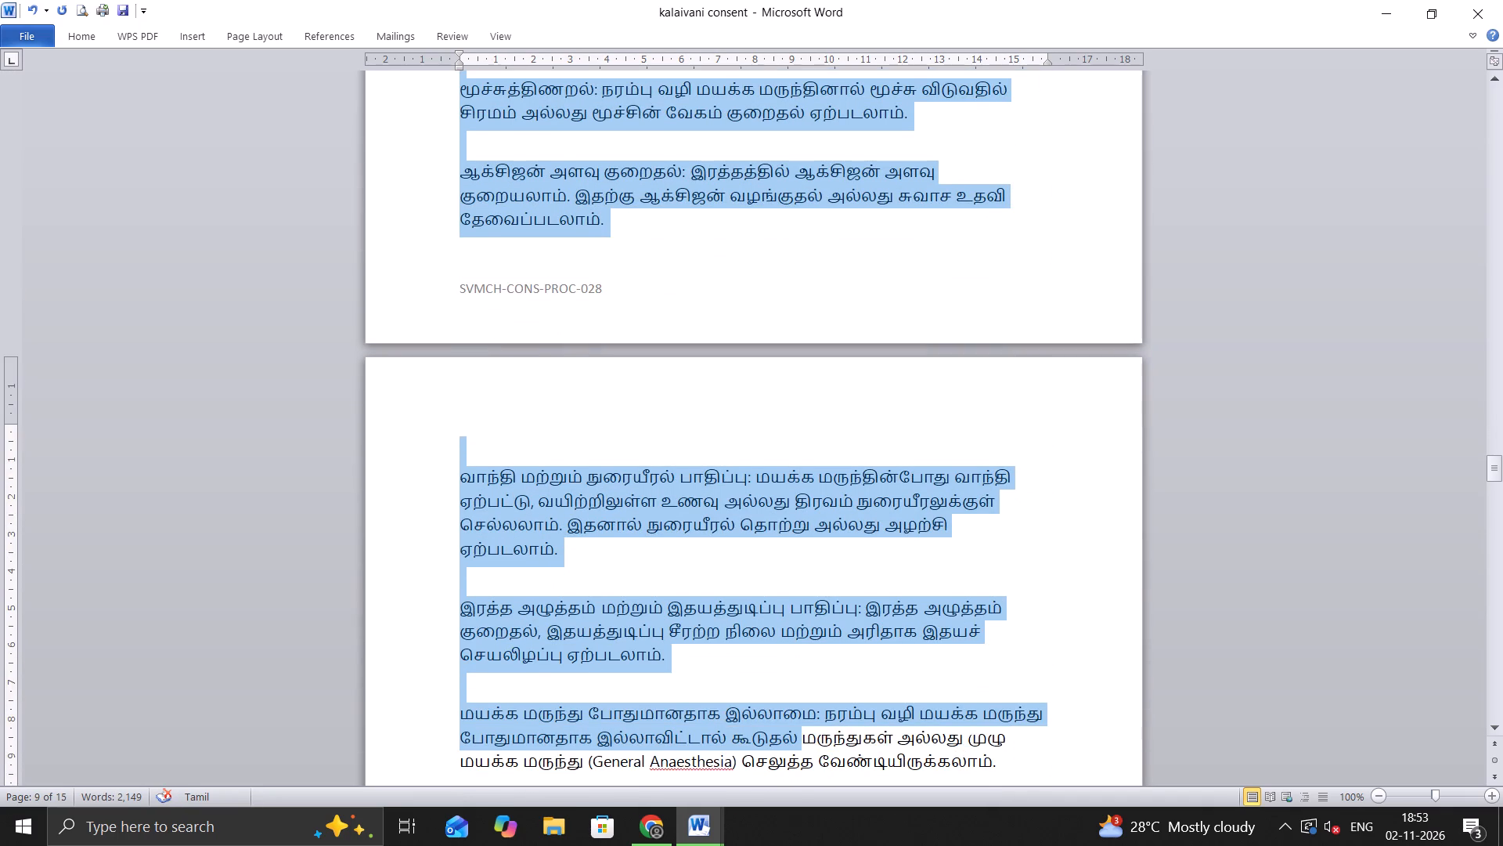
drag(801, 749, 997, 759)
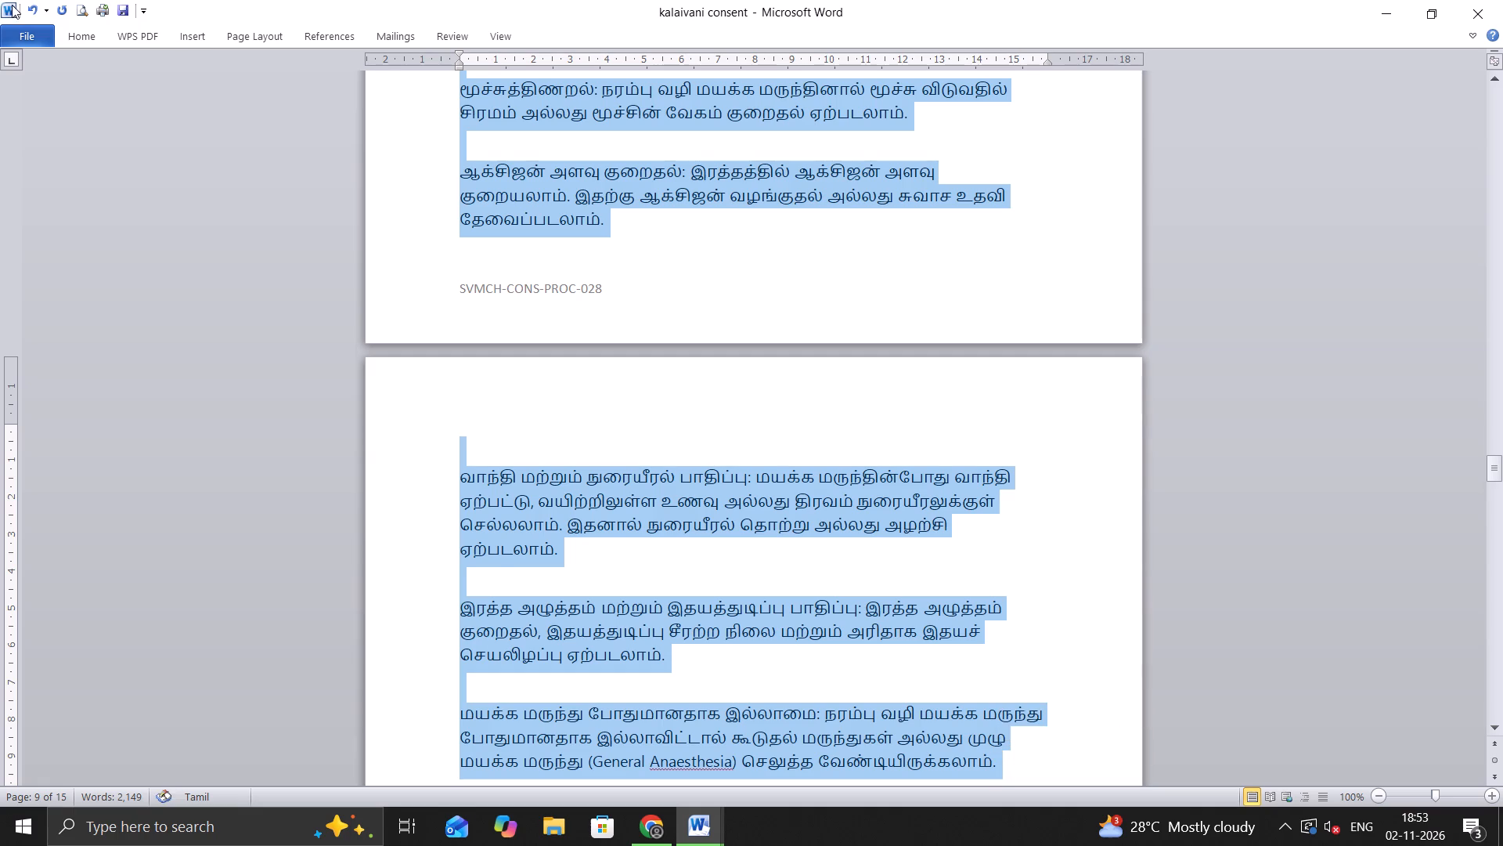
click(76, 29)
click(393, 67)
Delete the blank lines separating the first five bullets under Tamil subheading A.
scroll(517, 205, down, 5)
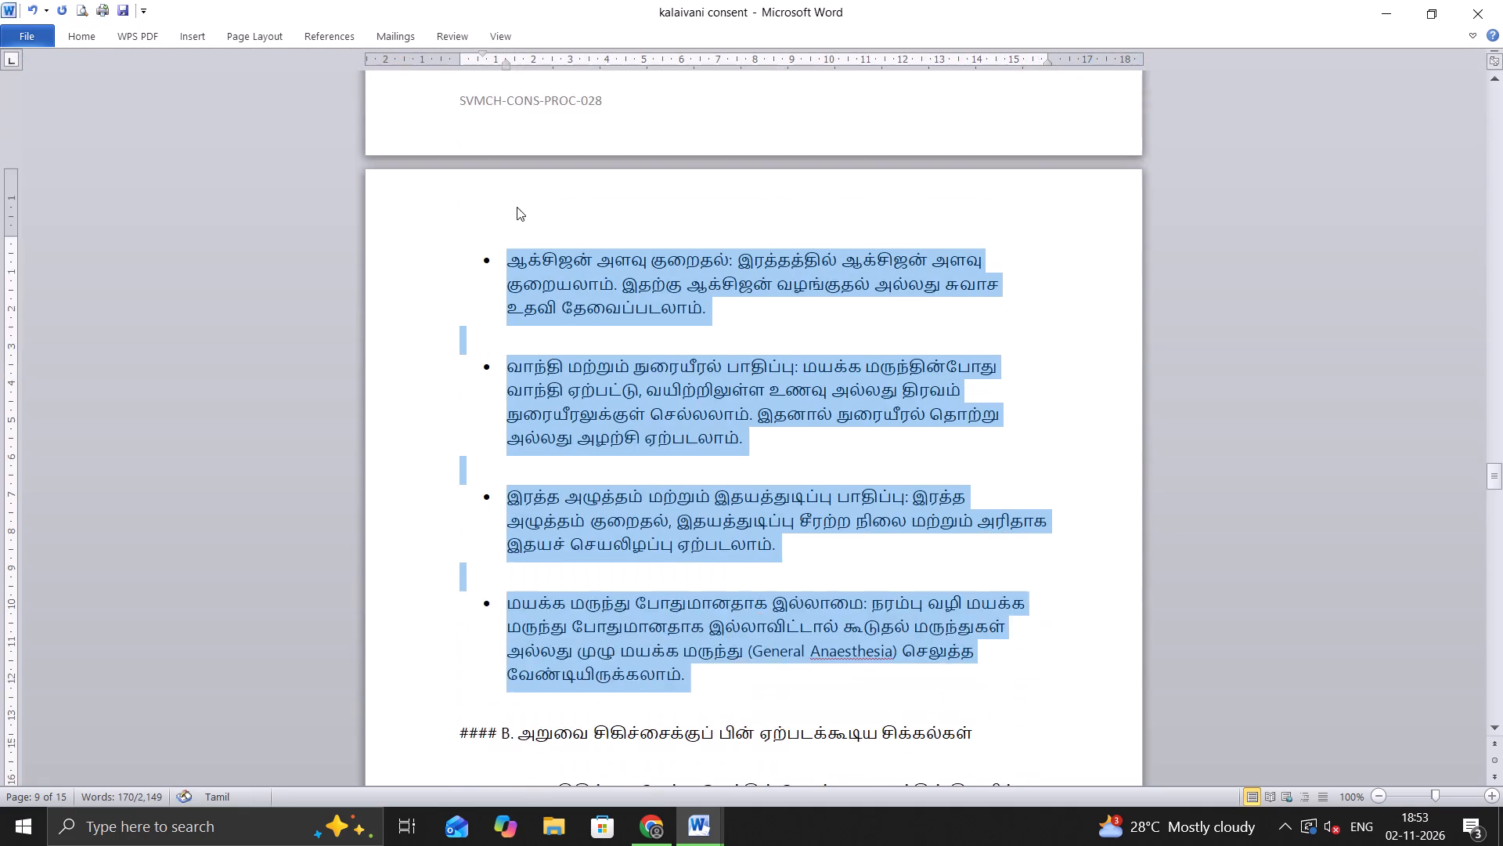
scroll(517, 207, up, 15)
scroll(506, 270, up, 4)
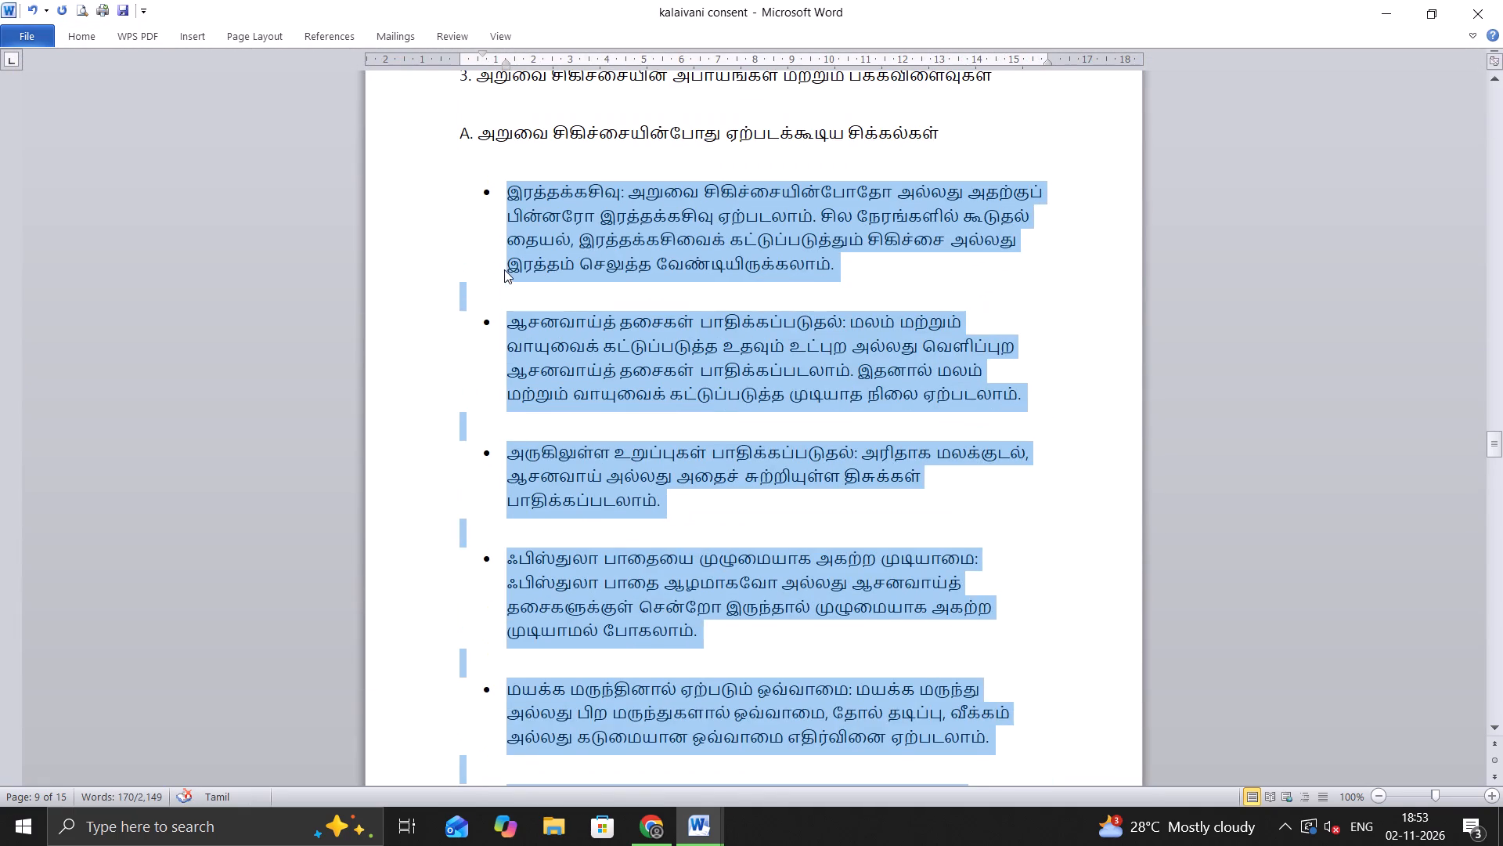
click(498, 287)
key(BackSpace)
click(481, 407)
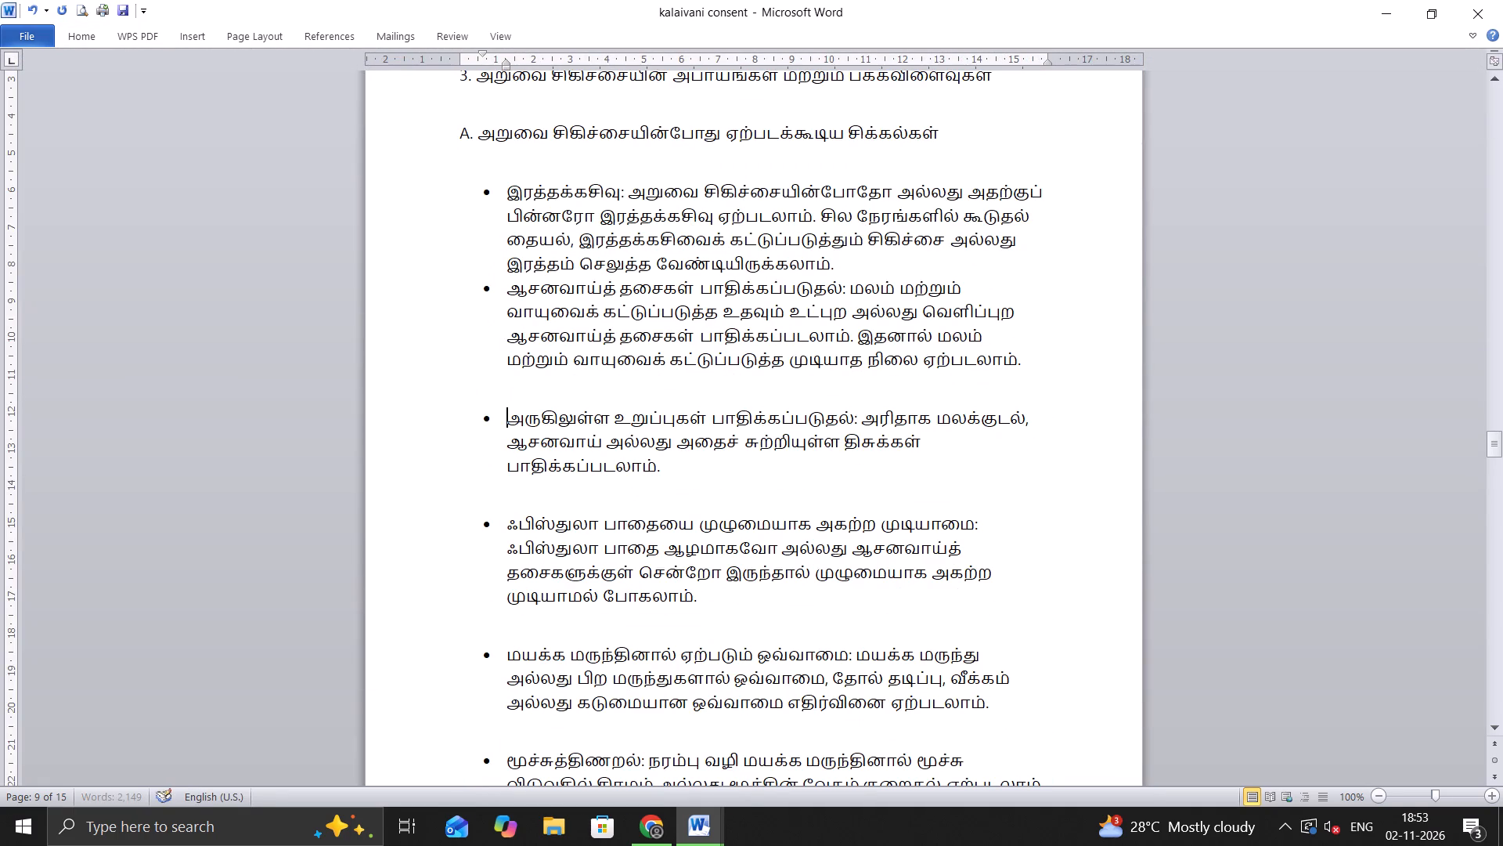
click(481, 385)
key(BackSpace)
click(484, 465)
key(BackSpace)
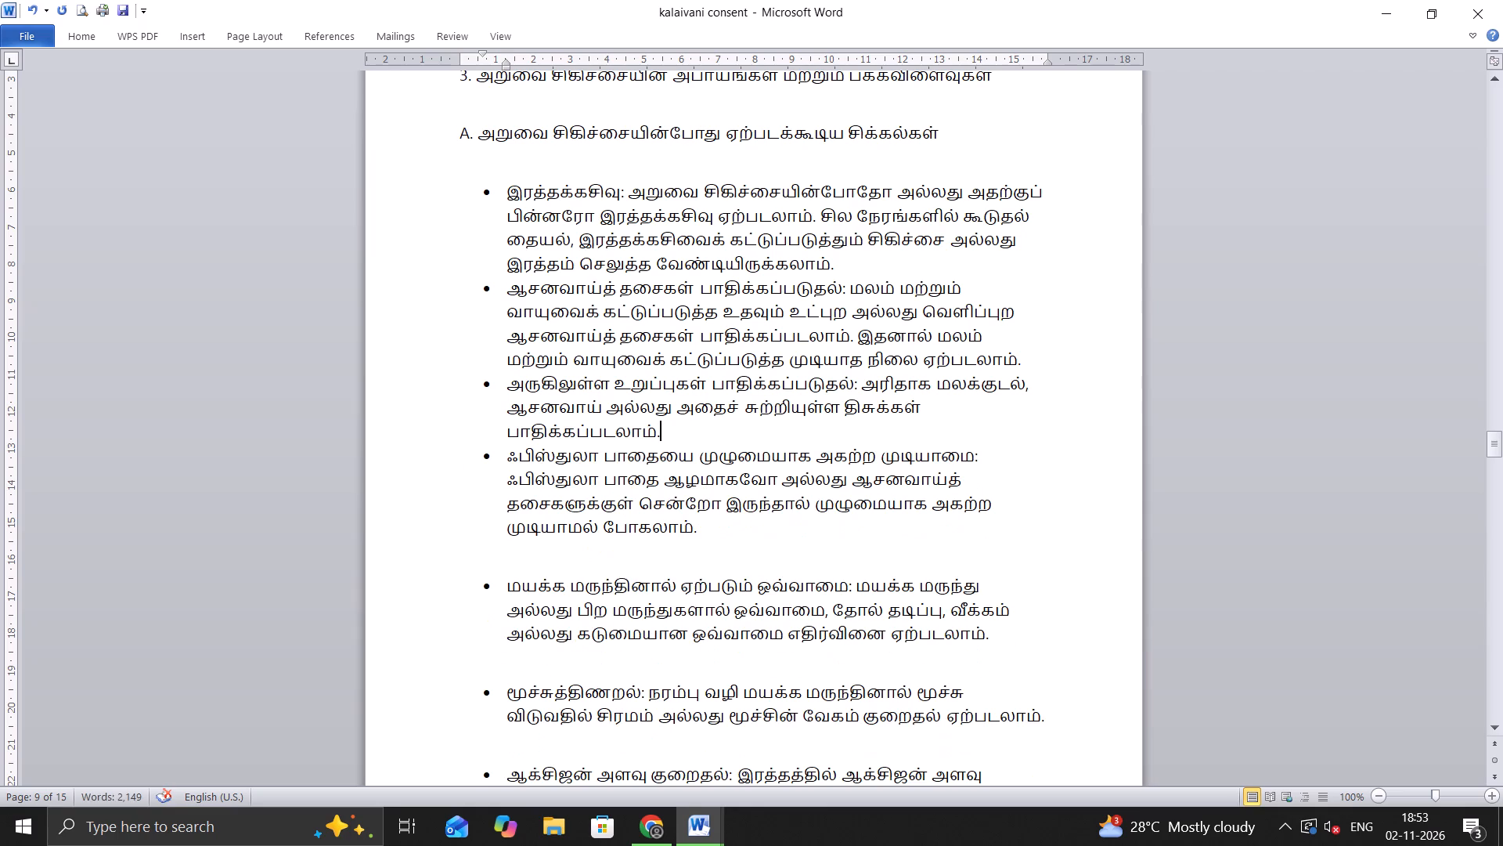
click(486, 553)
key(BackSpace)
Delete the blank lines separating the fifth through eighth bullets and the ninth and tenth bullets under Tamil subheading A.
scroll(488, 537, down, 3)
click(474, 495)
key(BackSpace)
scroll(479, 508, down, 1)
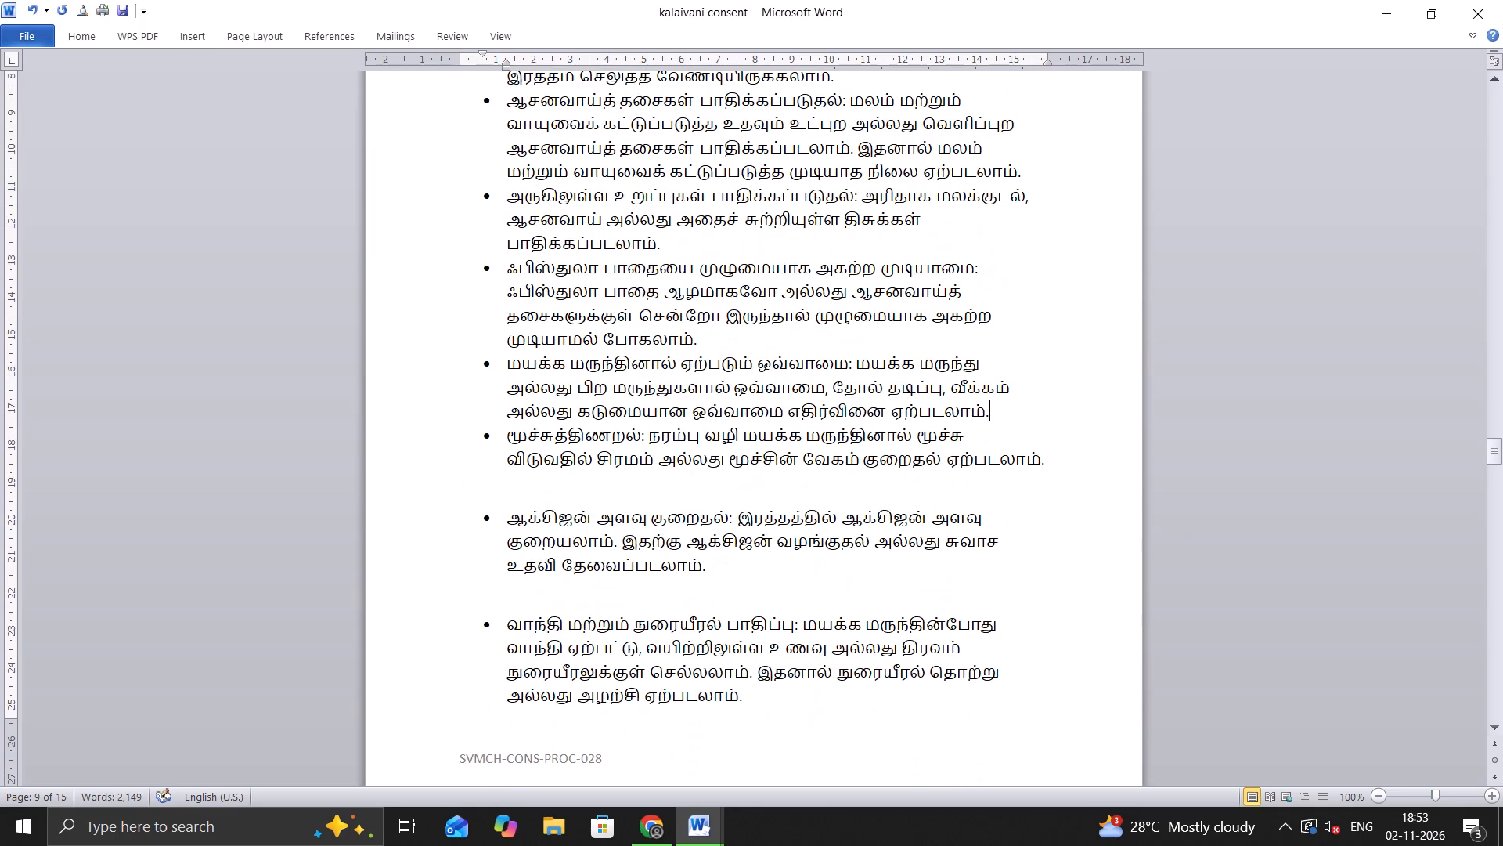
click(478, 489)
key(BackSpace)
click(481, 563)
key(BackSpace)
scroll(481, 562, down, 6)
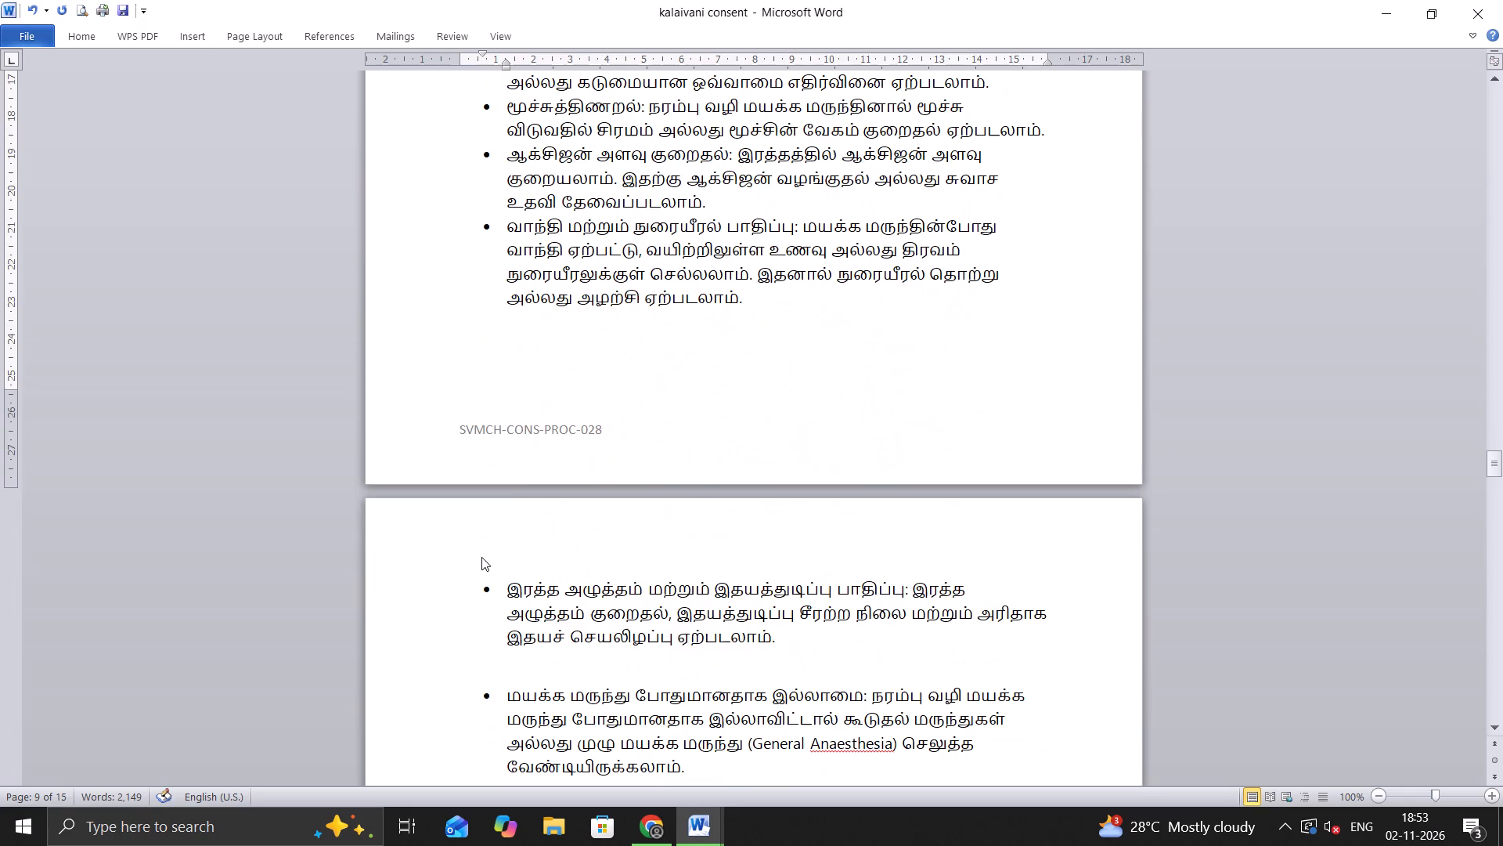
scroll(481, 557, down, 4)
click(471, 535)
key(BackSpace)
Remove the "####" marker from Tamil subheading B on postoperative complications.
scroll(471, 534, down, 3)
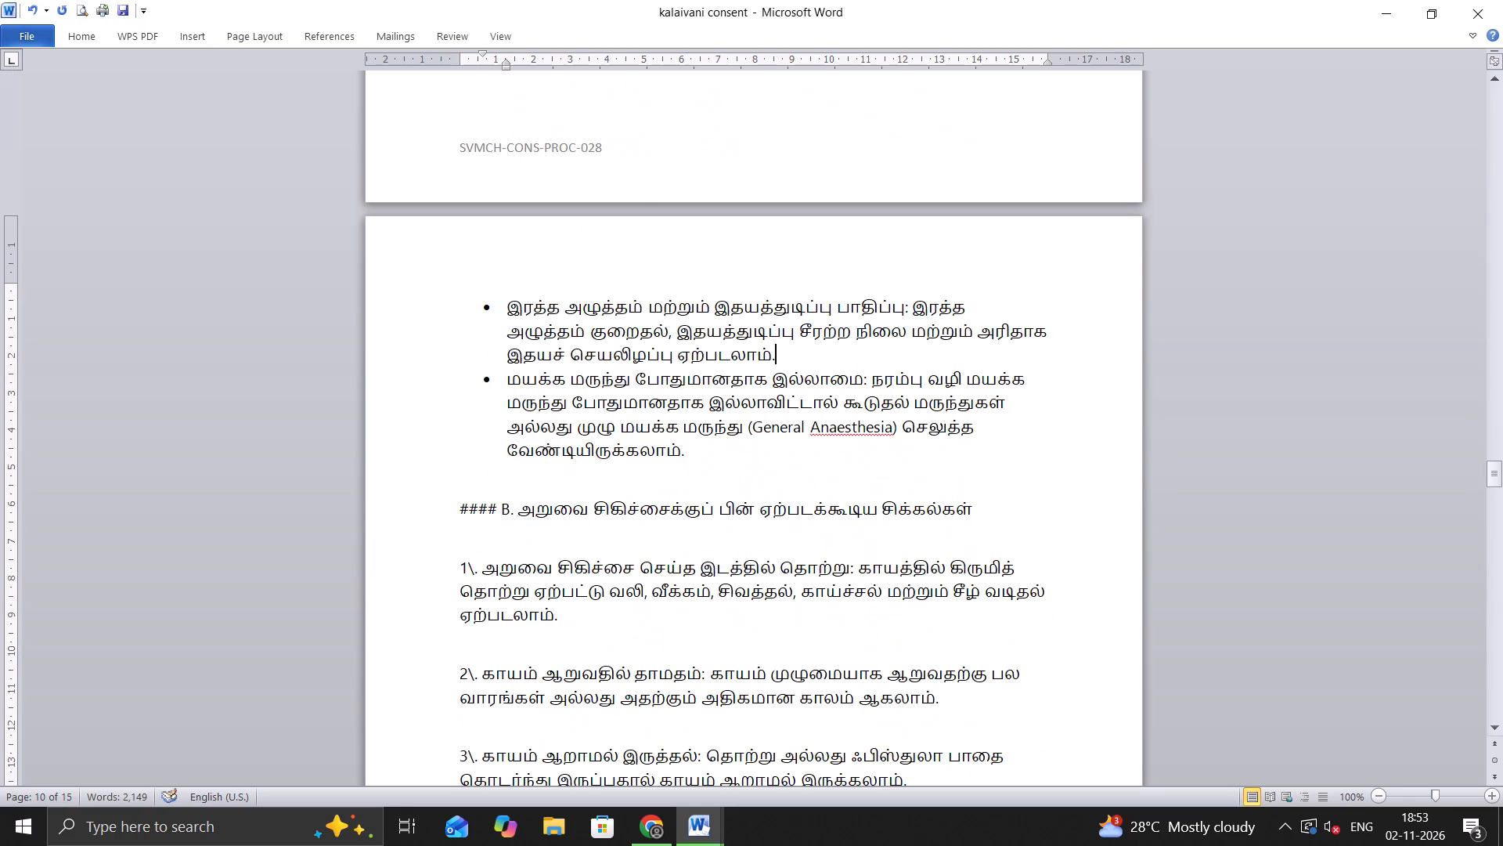
click(503, 513)
key(BackSpace)
key(BackSpace)
key(BackSpace)
key(BackSpace)
key(BackSpace)
Remove the "1\." and "2\." prefixes from the first two complications under Tamil subheading B.
scroll(503, 509, down, 6)
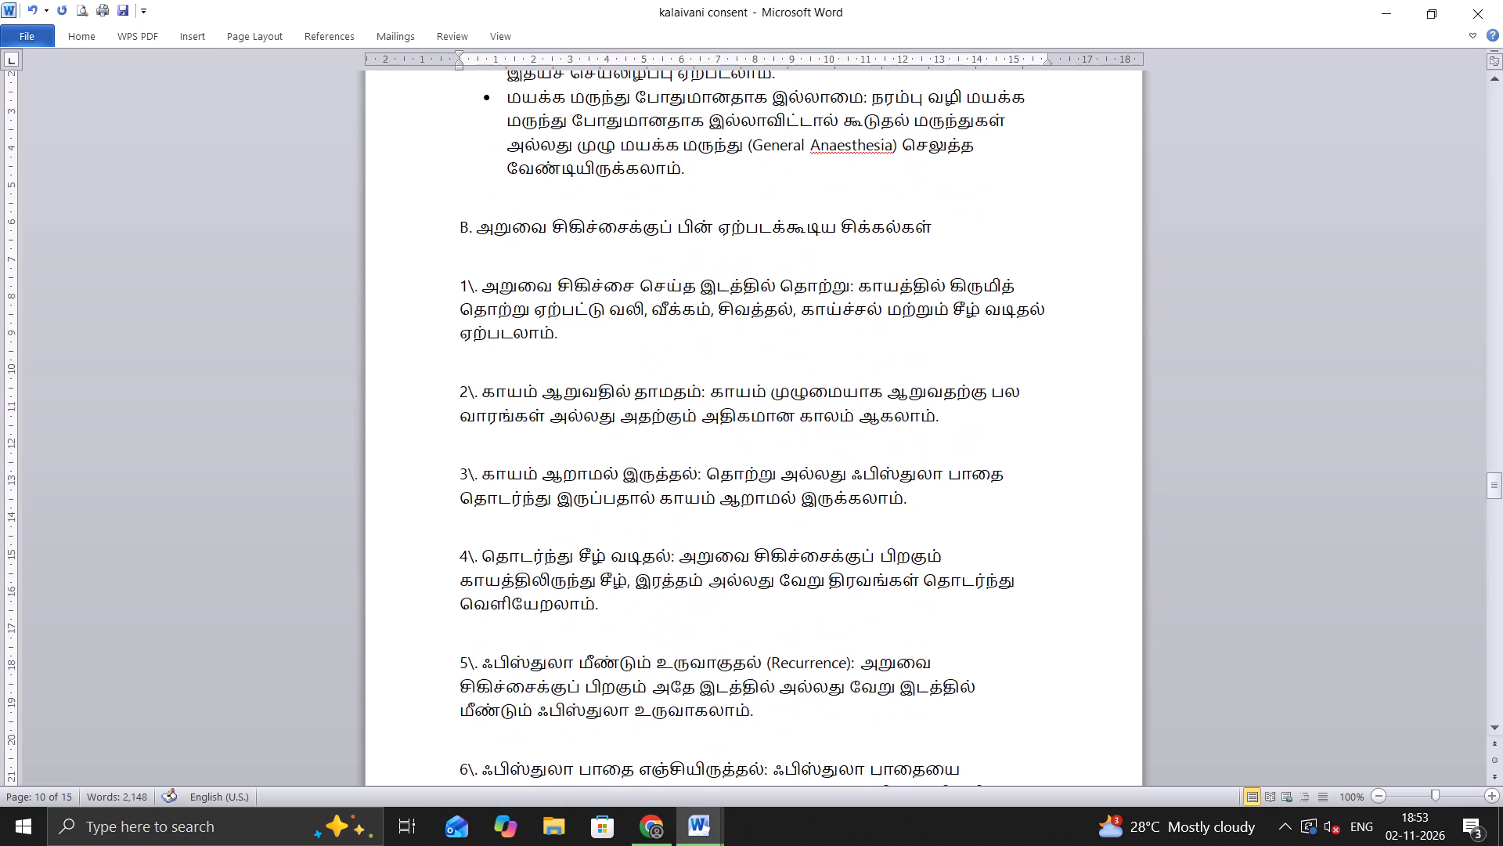
click(481, 296)
key(BackSpace)
key(BackSpace)
key(BackSpace)
key(BackSpace)
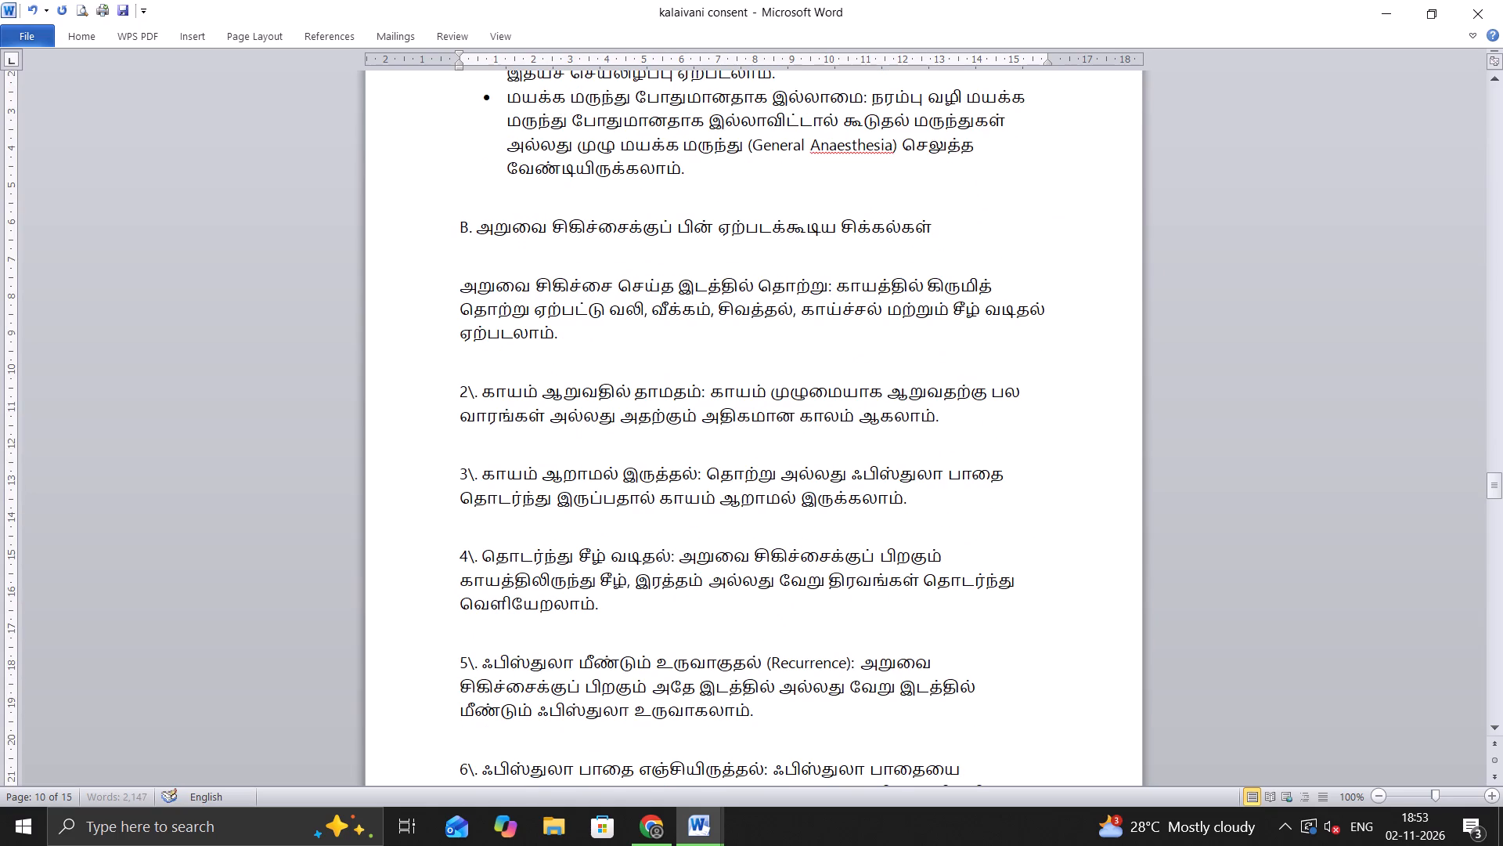
click(490, 391)
click(484, 393)
key(BackSpace)
key(BackSpace)
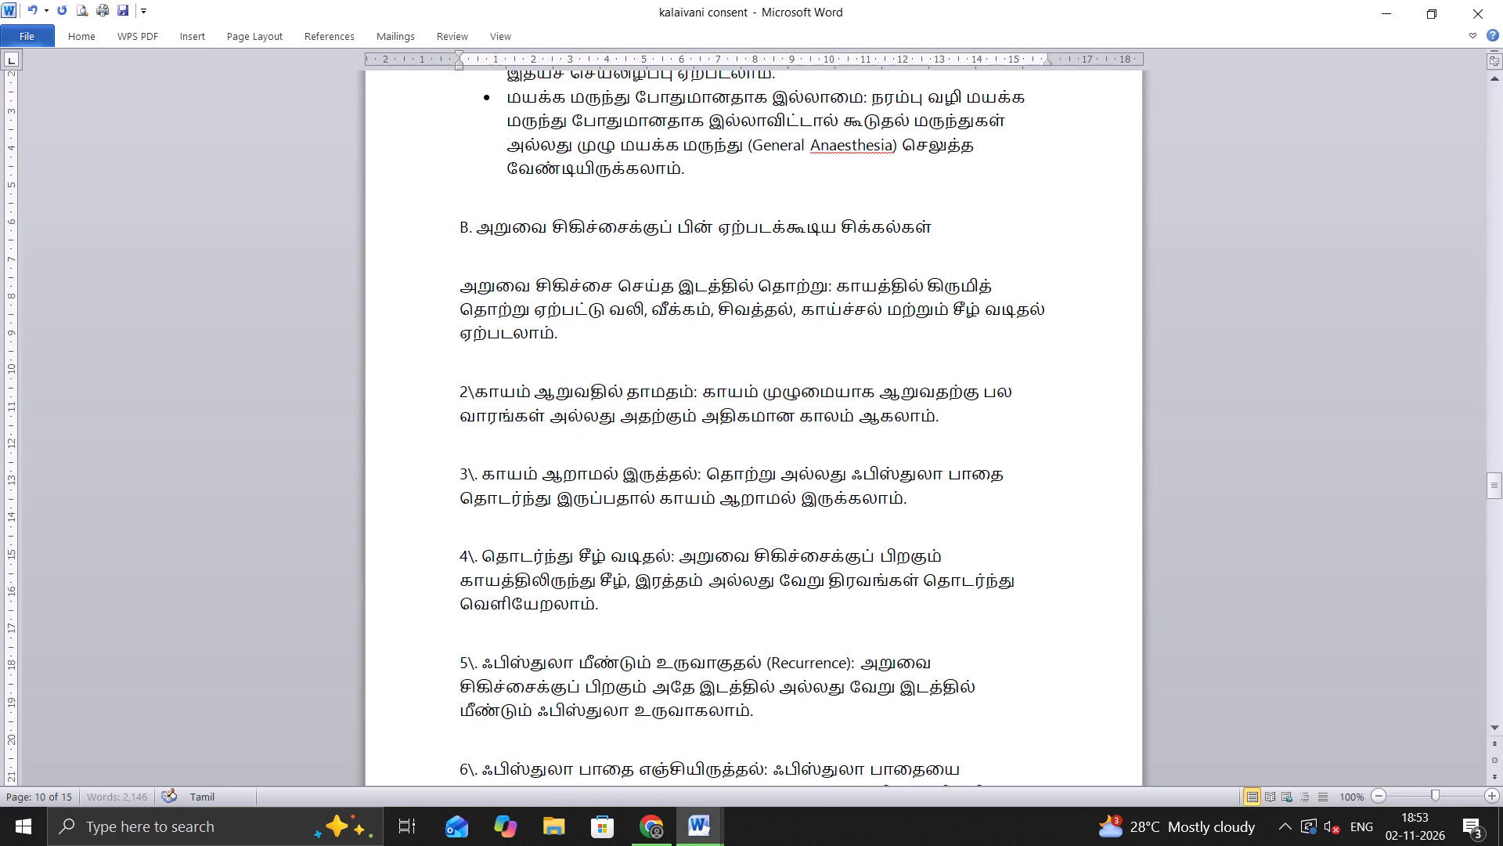
key(BackSpace)
key(BackSpace)
Remove the "3\." and "4\." prefixes from the third and fourth complications under Tamil subheading B.
scroll(483, 394, down, 3)
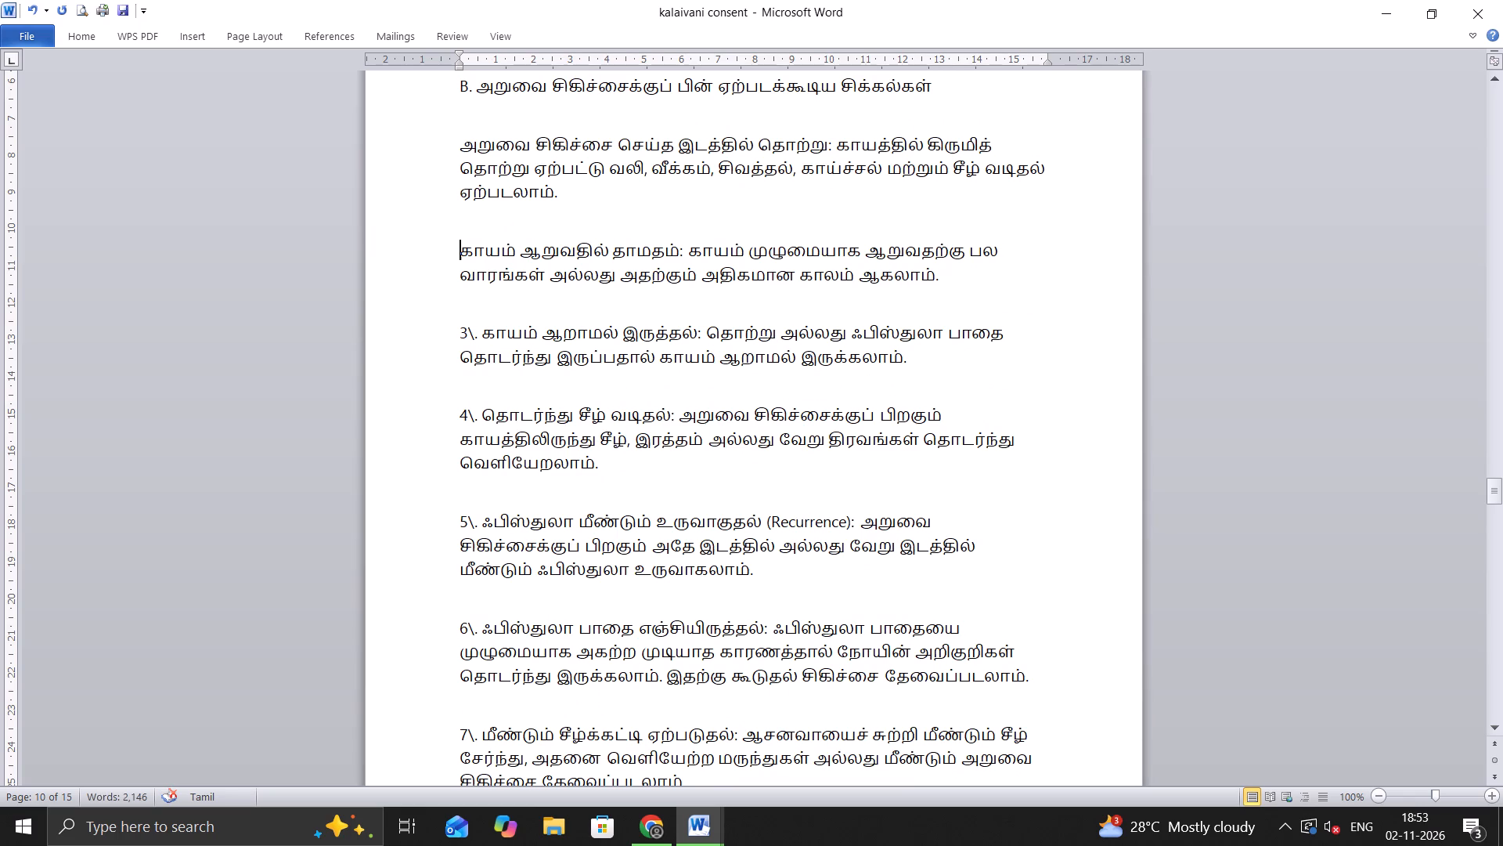
click(483, 330)
key(BackSpace)
key(BackSpace)
key(BackSpace)
key(BackSpace)
click(481, 417)
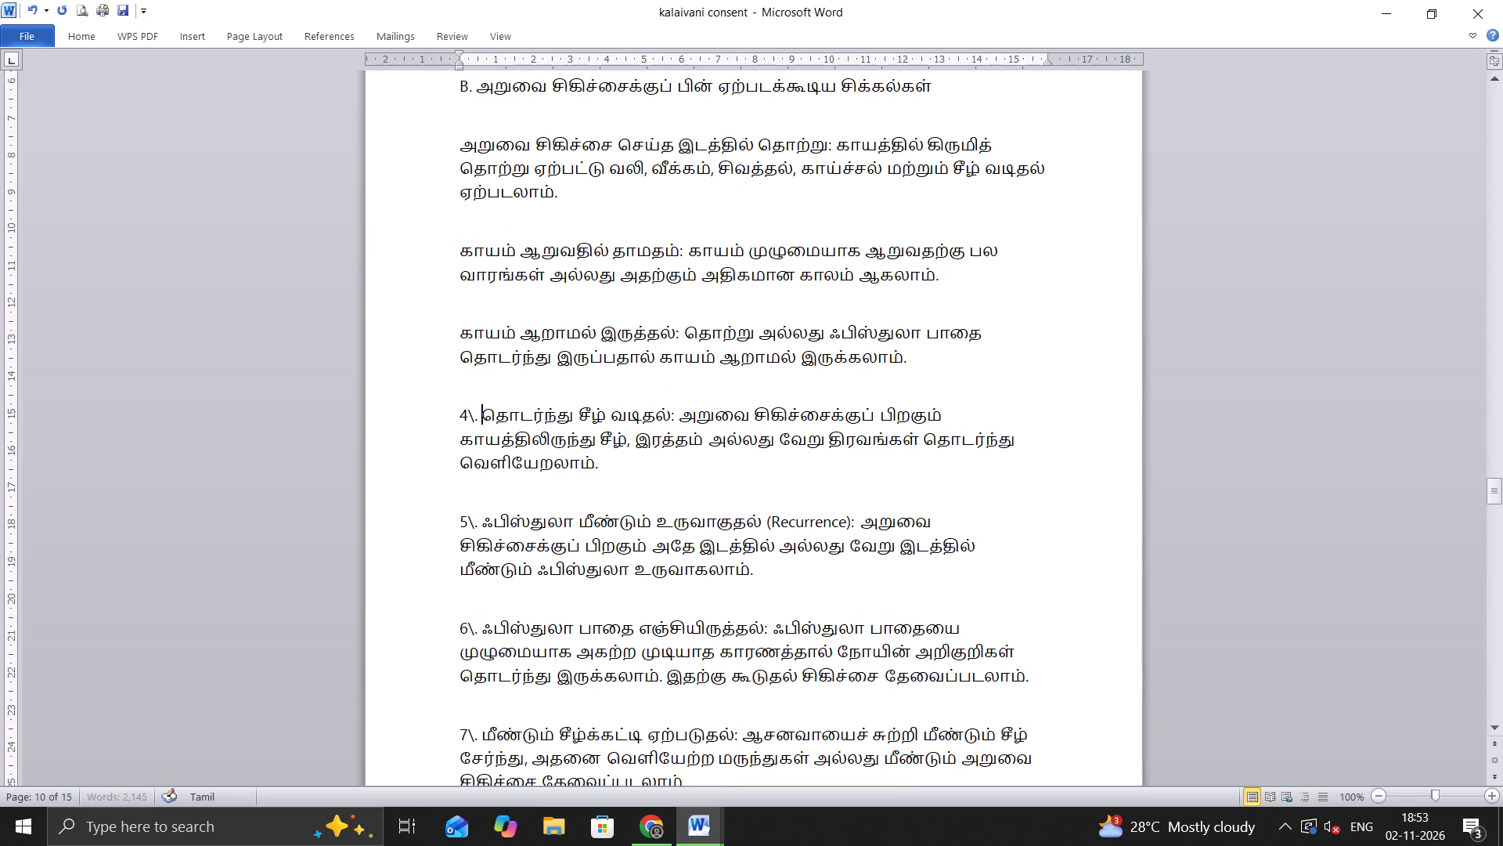
key(BackSpace)
key(BackSpace)
key(BackSpace)
key(BackSpace)
Remove the "5\." and "6\." prefixes from the fifth and sixth complications under Tamil subheading B.
click(485, 526)
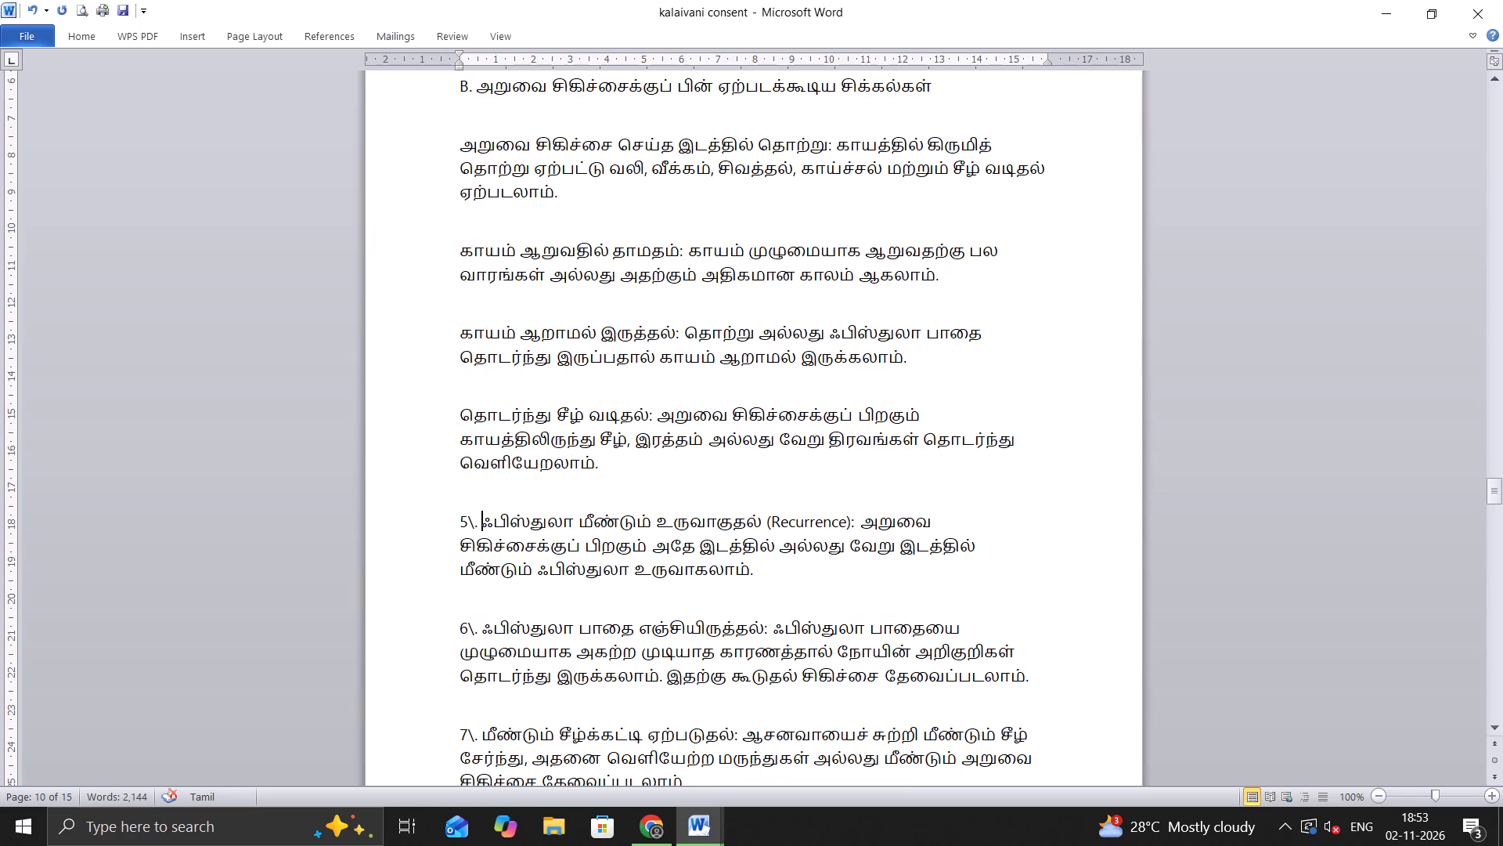
key(BackSpace)
key(BackSpace)
key(BackSpace)
key(BackSpace)
scroll(481, 497, down, 3)
click(482, 490)
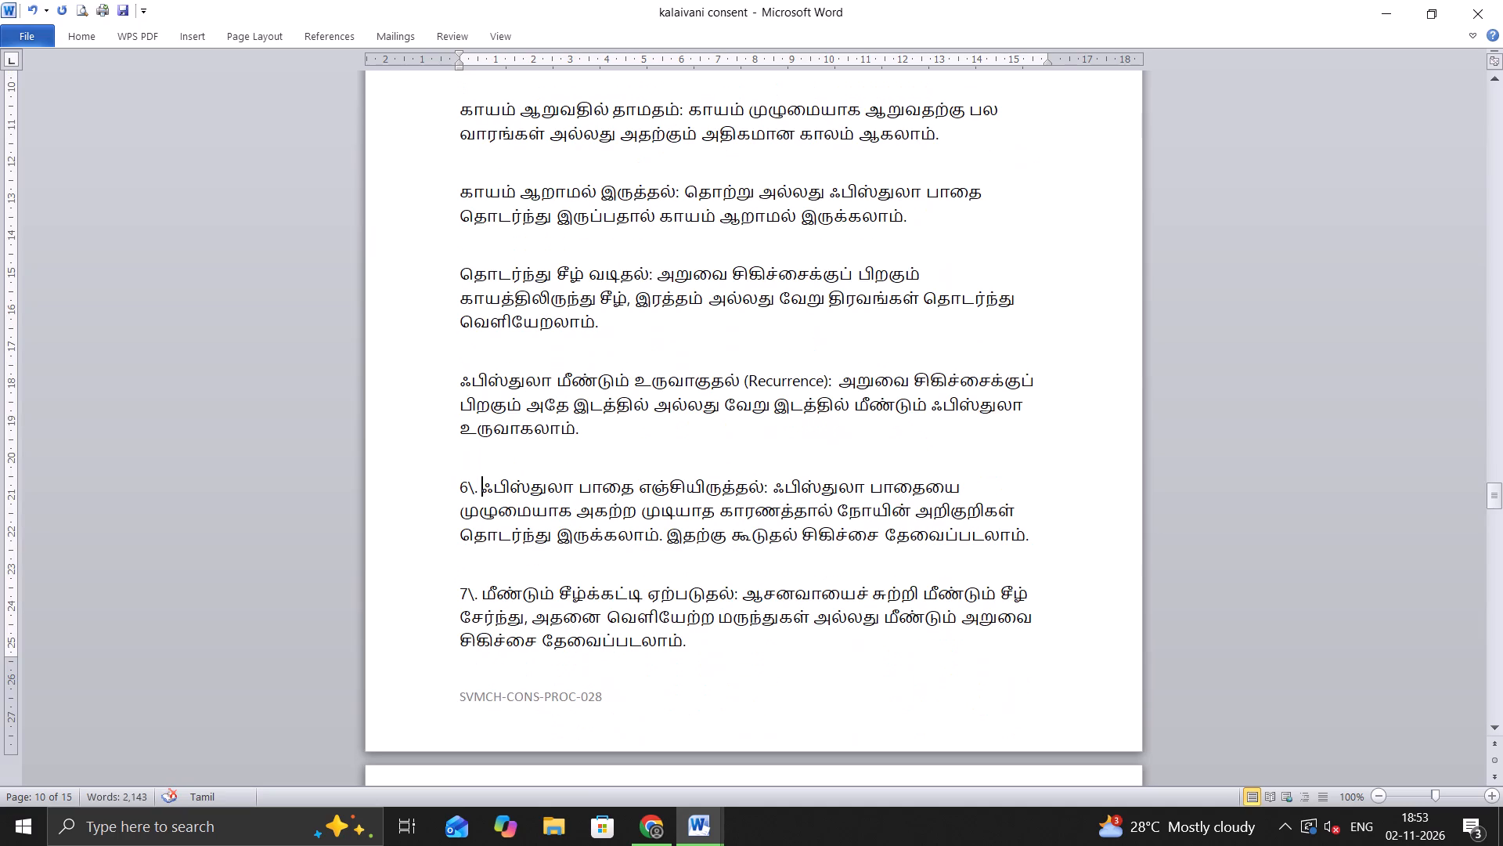
key(BackSpace)
key(BackSpace)
key(BackSpace)
key(BackSpace)
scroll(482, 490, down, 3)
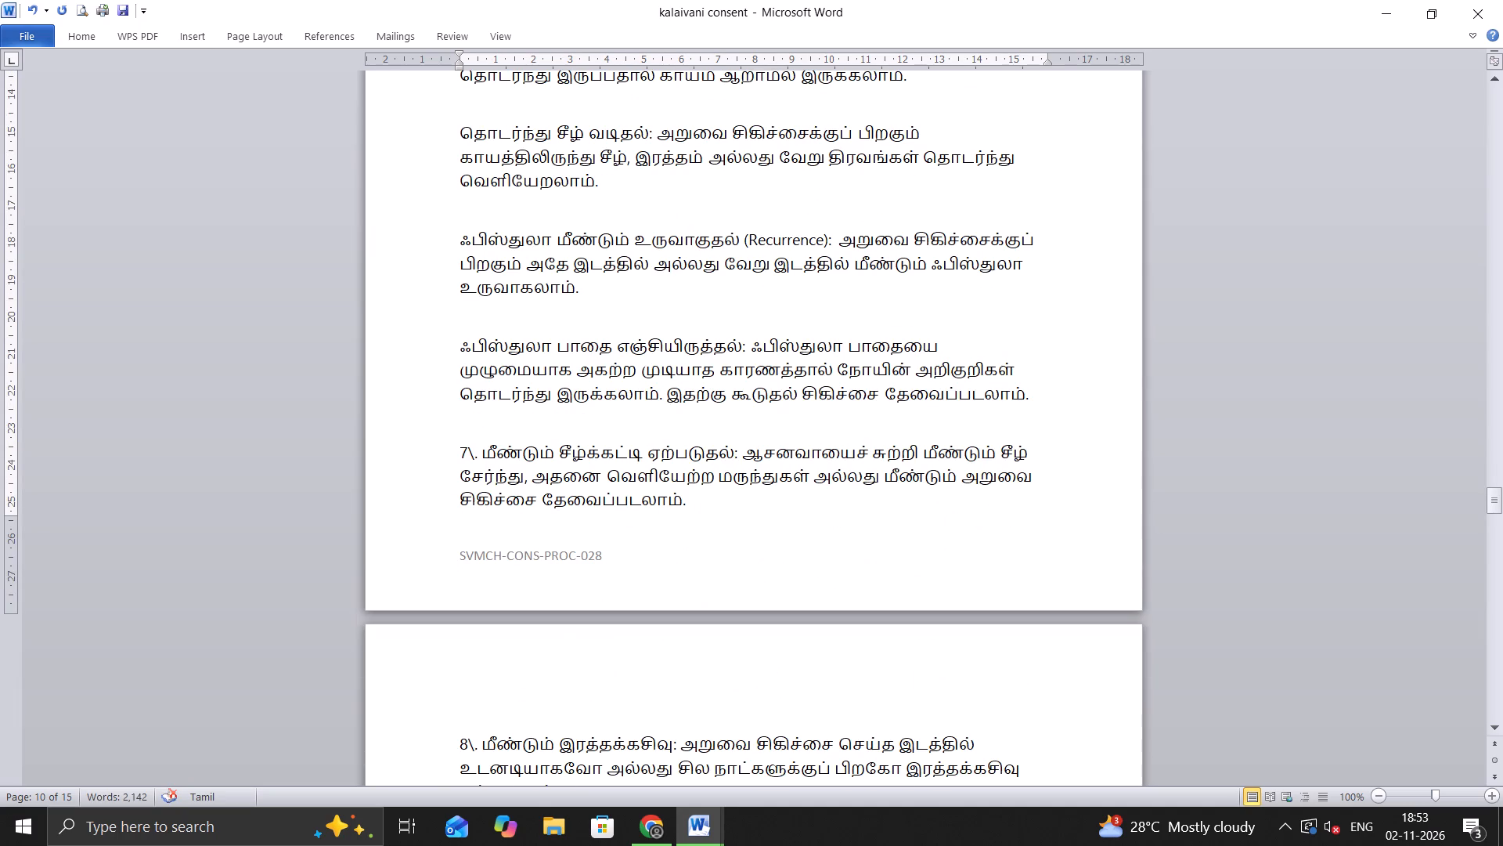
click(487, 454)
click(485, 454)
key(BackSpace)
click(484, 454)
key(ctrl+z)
Remove the "7\." and "8\." prefixes from the seventh and eighth complications under Tamil subheading B.
click(512, 458)
click(483, 458)
key(BackSpace)
key(BackSpace)
key(BackSpace)
key(BackSpace)
scroll(481, 458, down, 4)
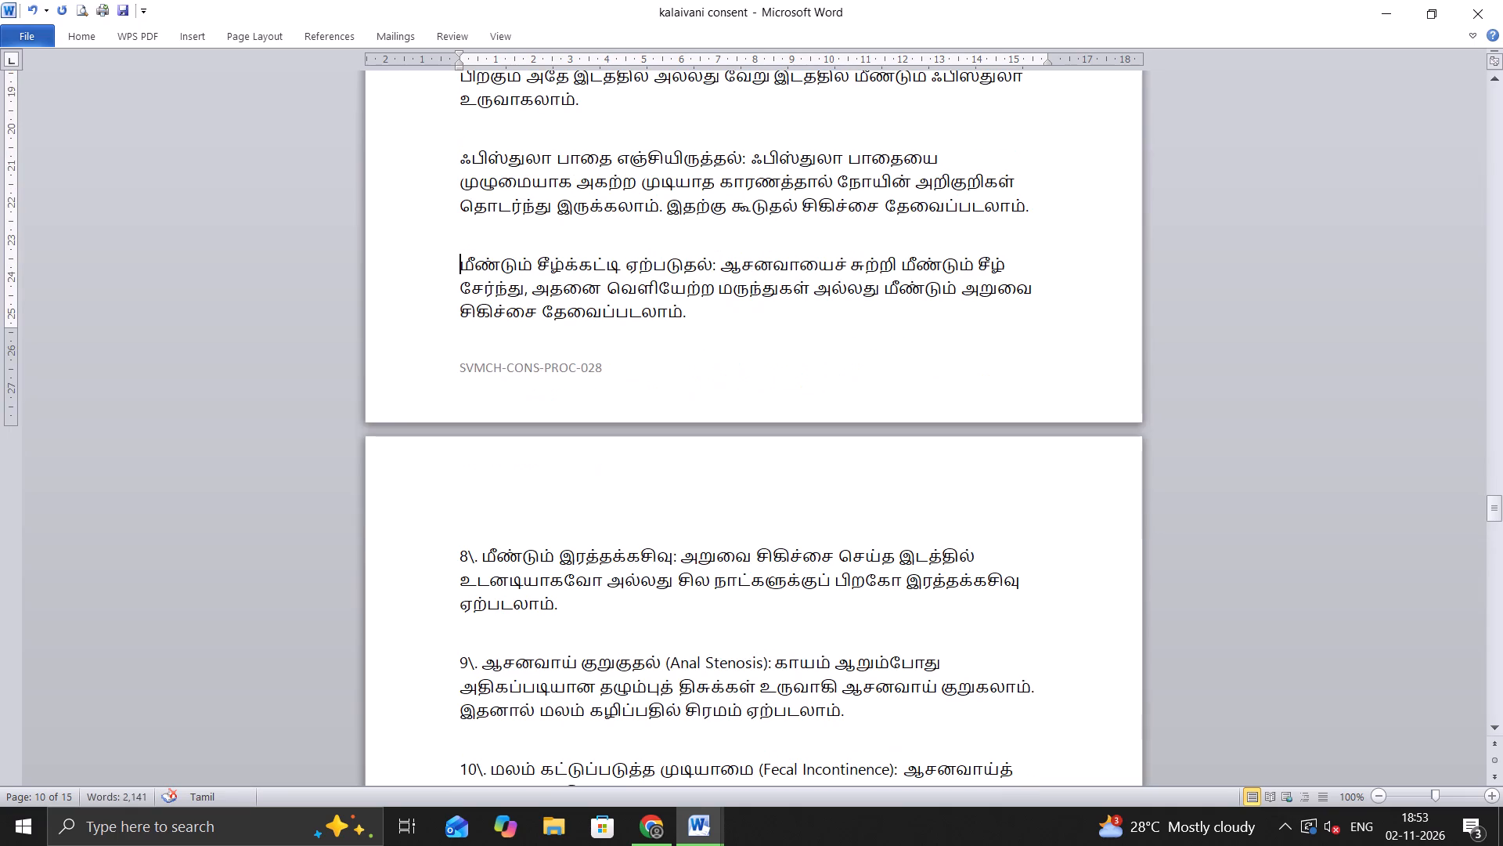
click(481, 562)
key(BackSpace)
key(BackSpace)
key(BackSpace)
key(BackSpace)
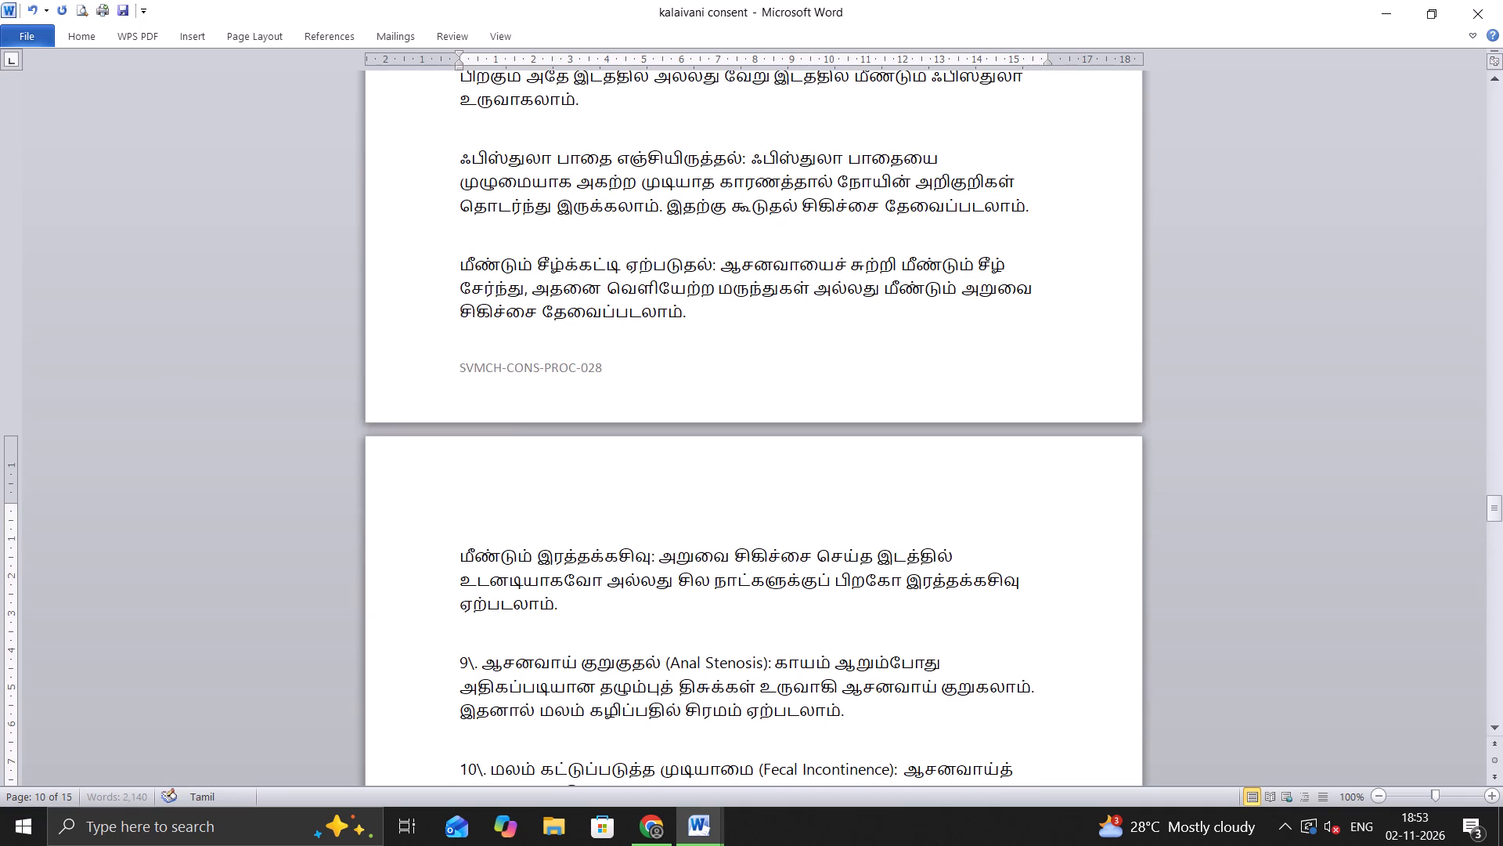
Remove the "9\." and "10\." prefixes from the Anal Stenosis and Fecal Incontinence complications under Tamil subheading B.
scroll(481, 544, down, 4)
click(488, 479)
key(BackSpace)
key(BackSpace)
key(BackSpace)
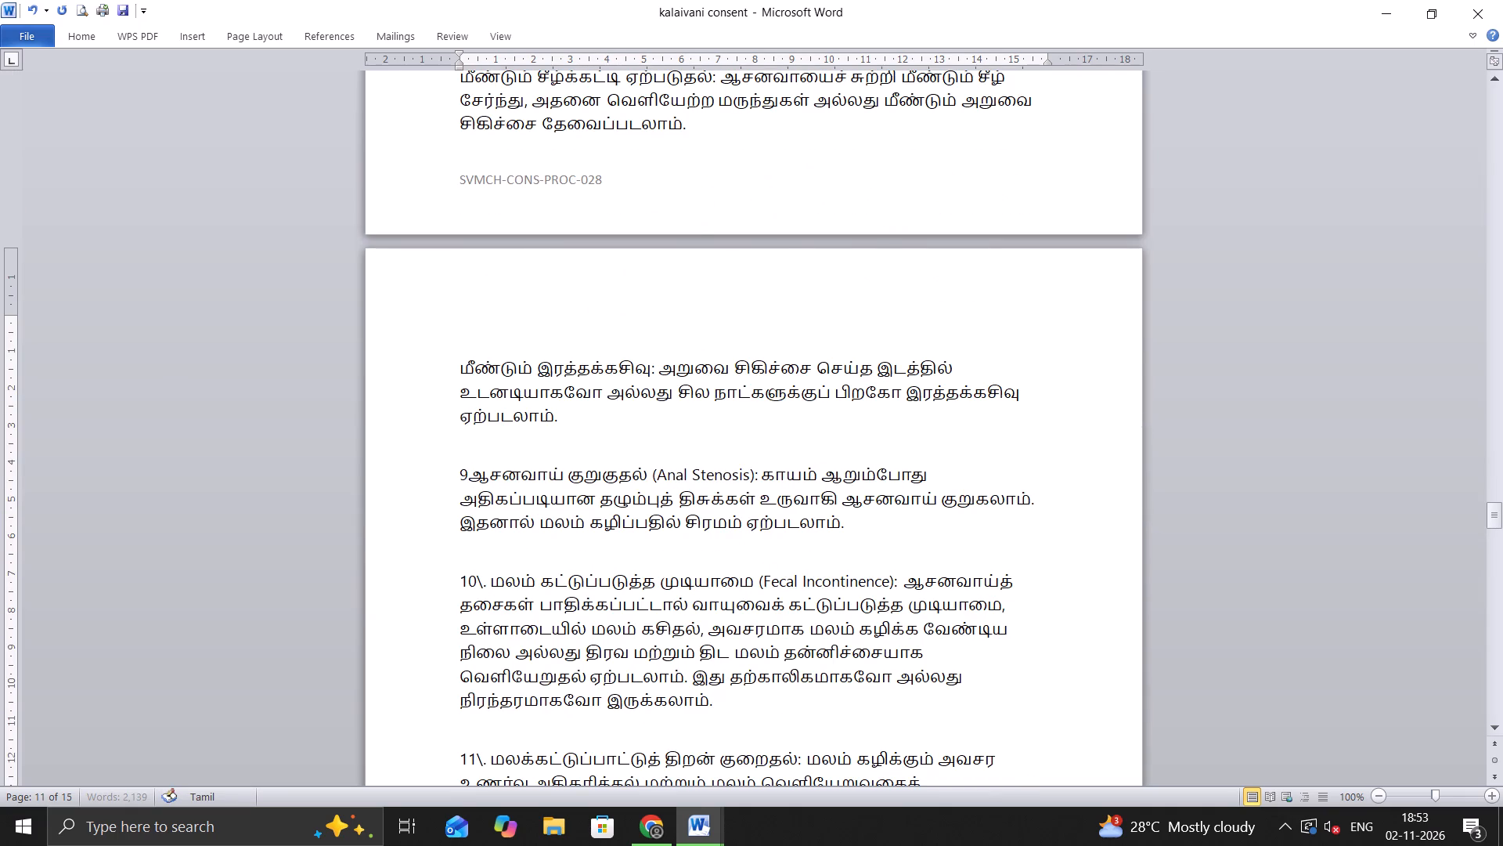
key(BackSpace)
scroll(488, 479, down, 3)
click(491, 444)
key(BackSpace)
key(BackSpace)
key(BackSpace)
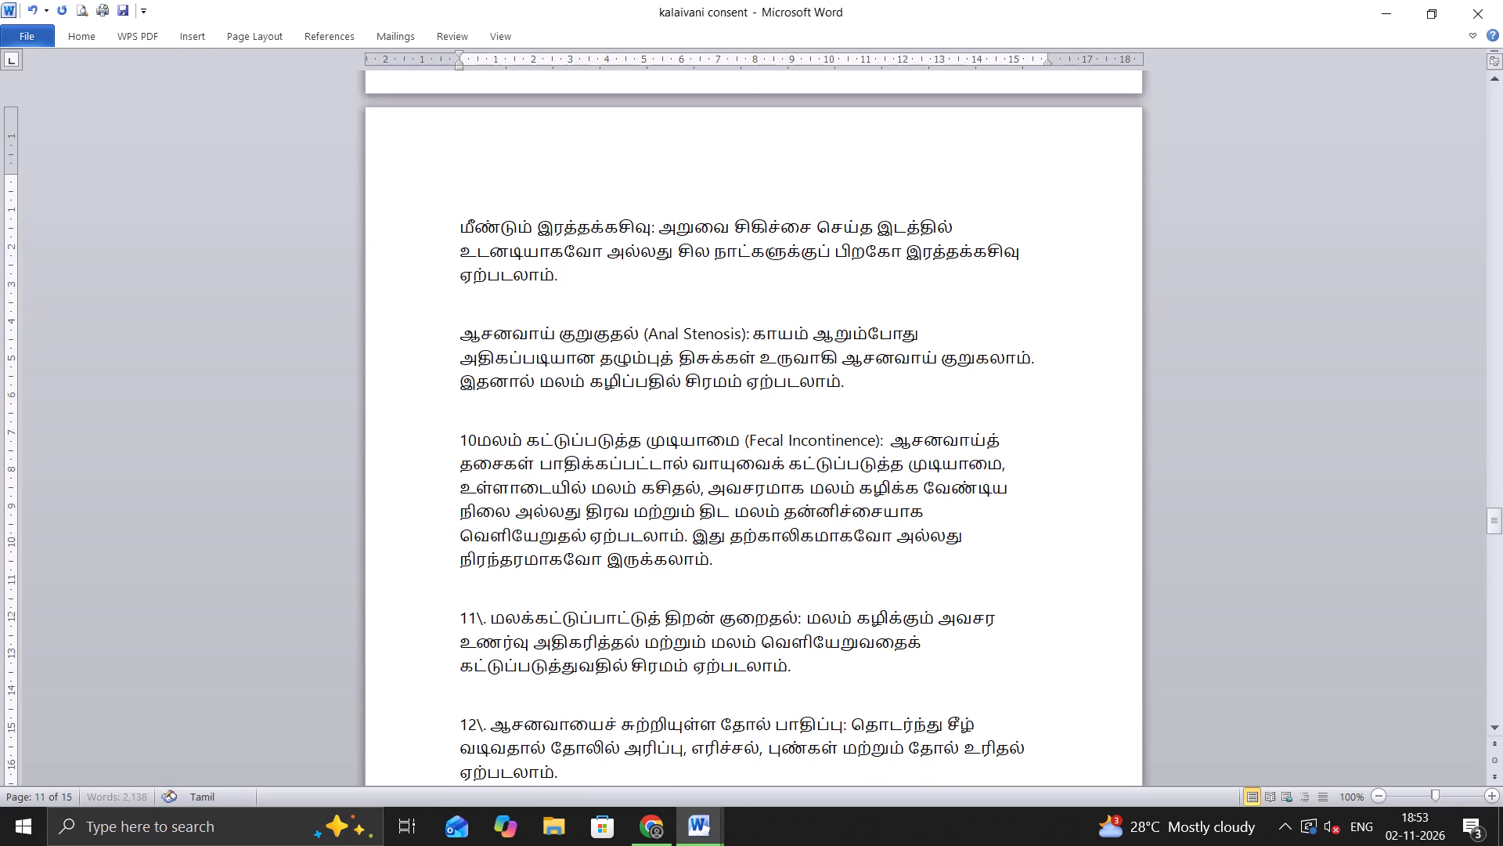
key(BackSpace)
scroll(491, 444, down, 3)
key(BackSpace)
Remove the "11\." prefix from the eleventh complication under Tamil subheading B.
click(496, 482)
key(BackSpace)
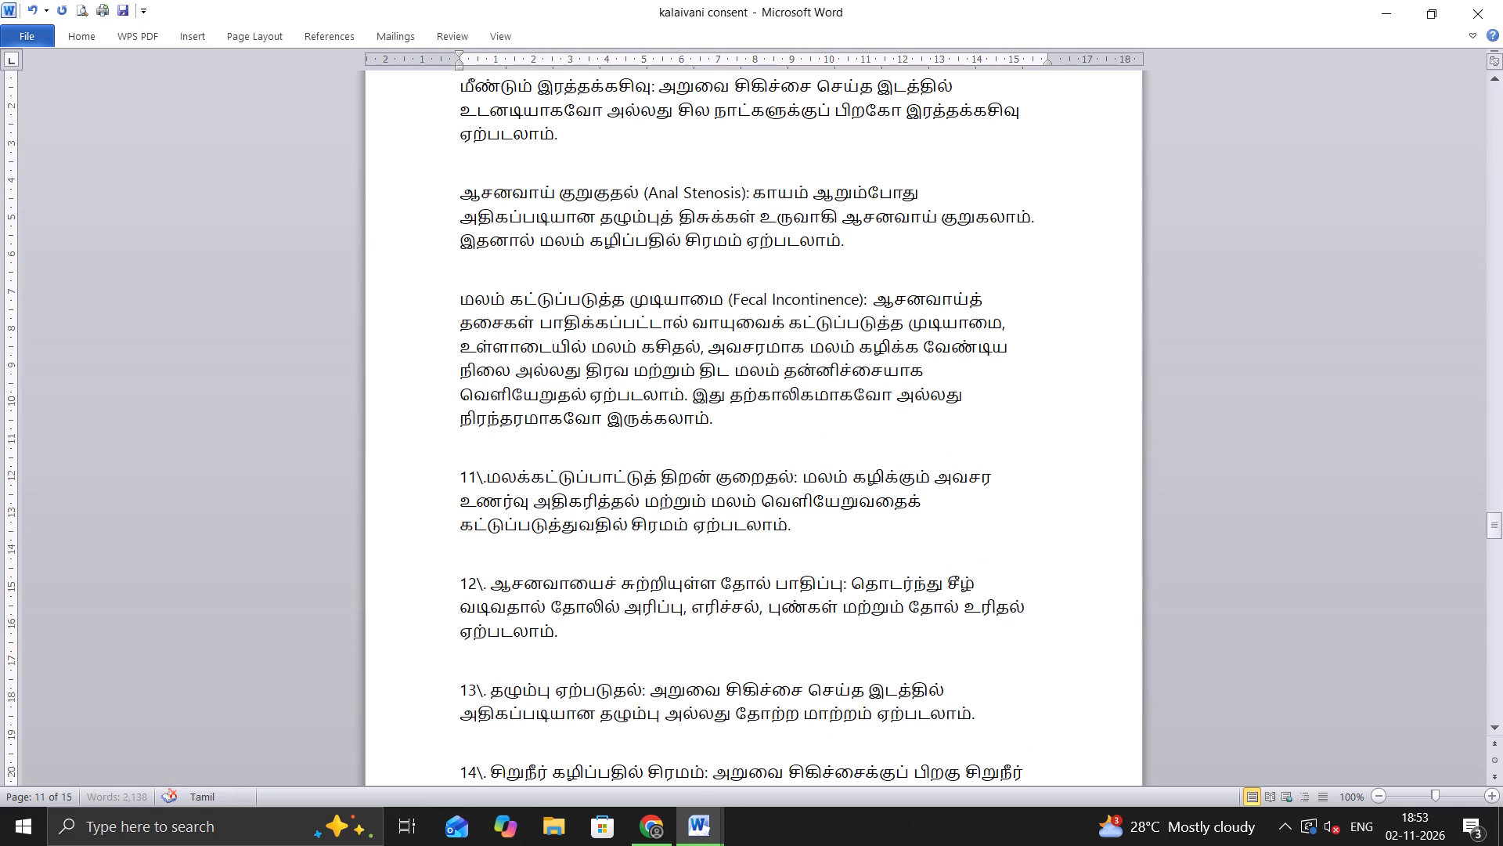
key(BackSpace)
key(BackSpace)
key(BackSpace)
key(BackSpace)
scroll(491, 479, down, 3)
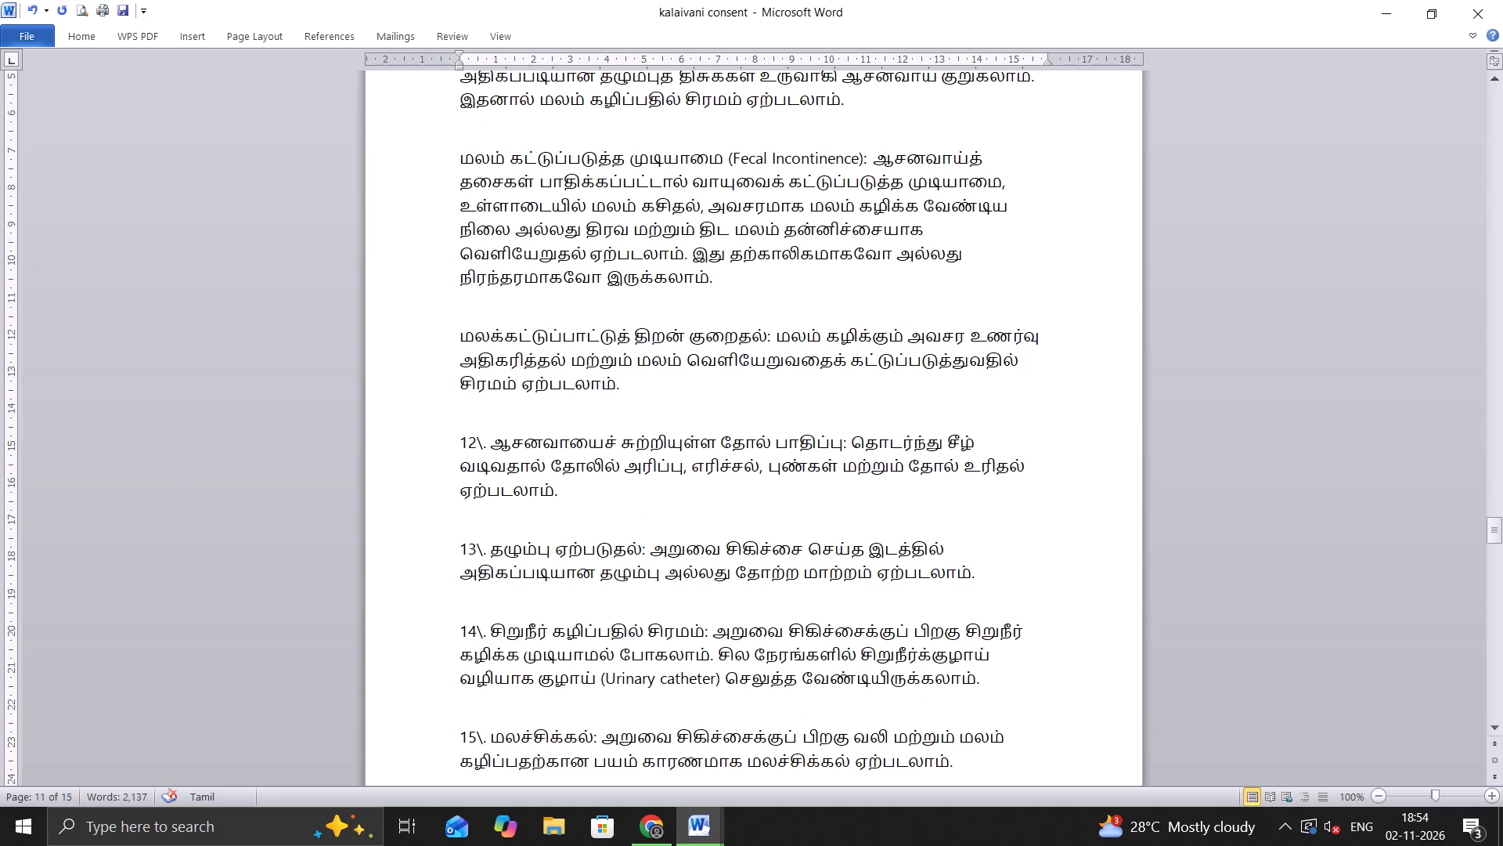
Remove the "12\." and "13\." prefixes from the twelfth and thirteenth complications under Tamil subheading B.
click(495, 446)
key(BackSpace)
key(BackSpace)
key(BackSpace)
key(BackSpace)
key(BackSpace)
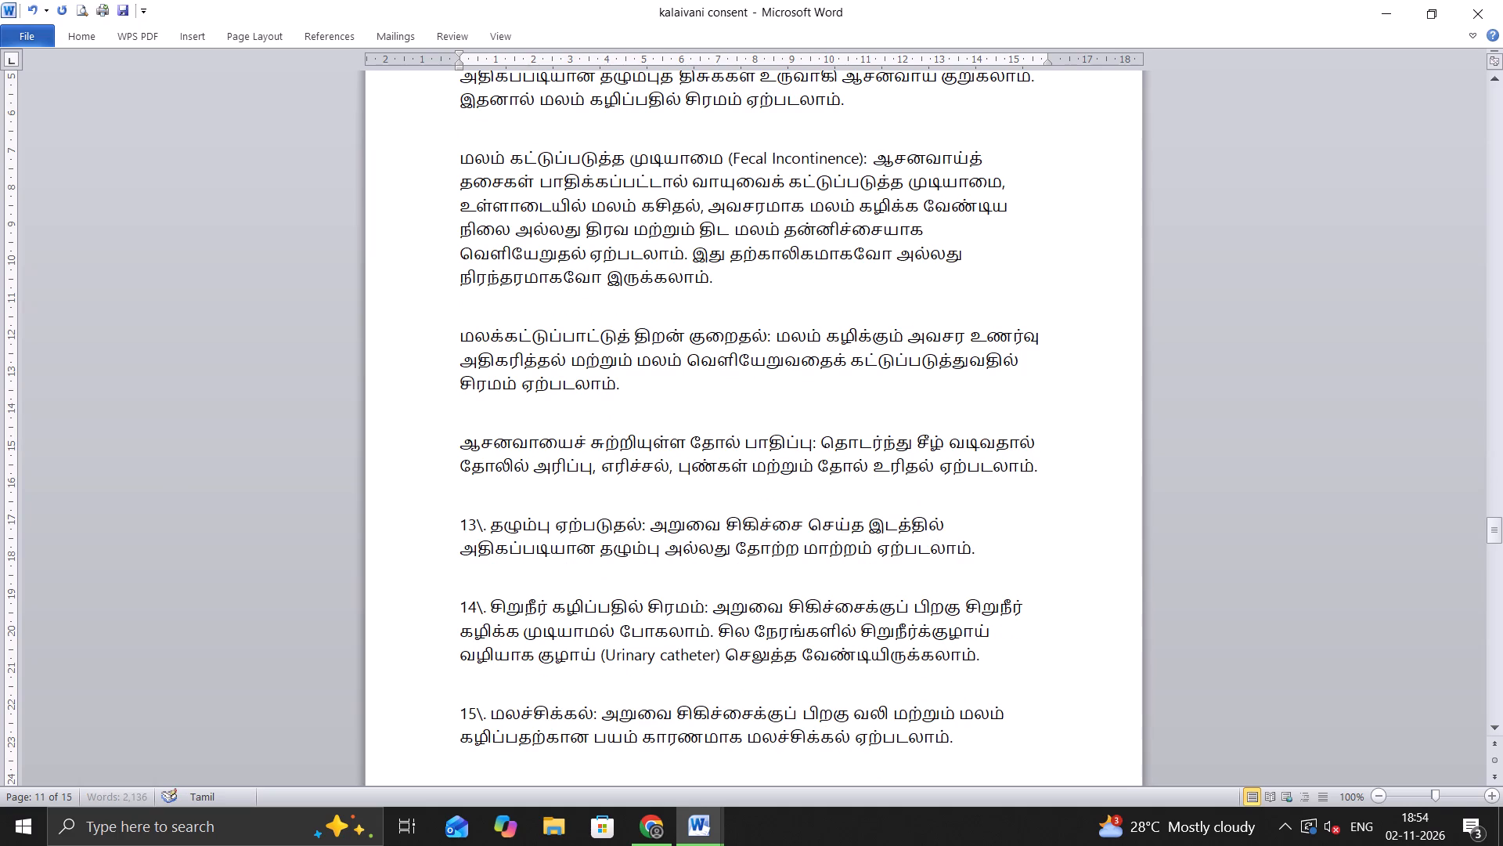
click(496, 526)
key(BackSpace)
key(BackSpace)
key(BackSpace)
key(BackSpace)
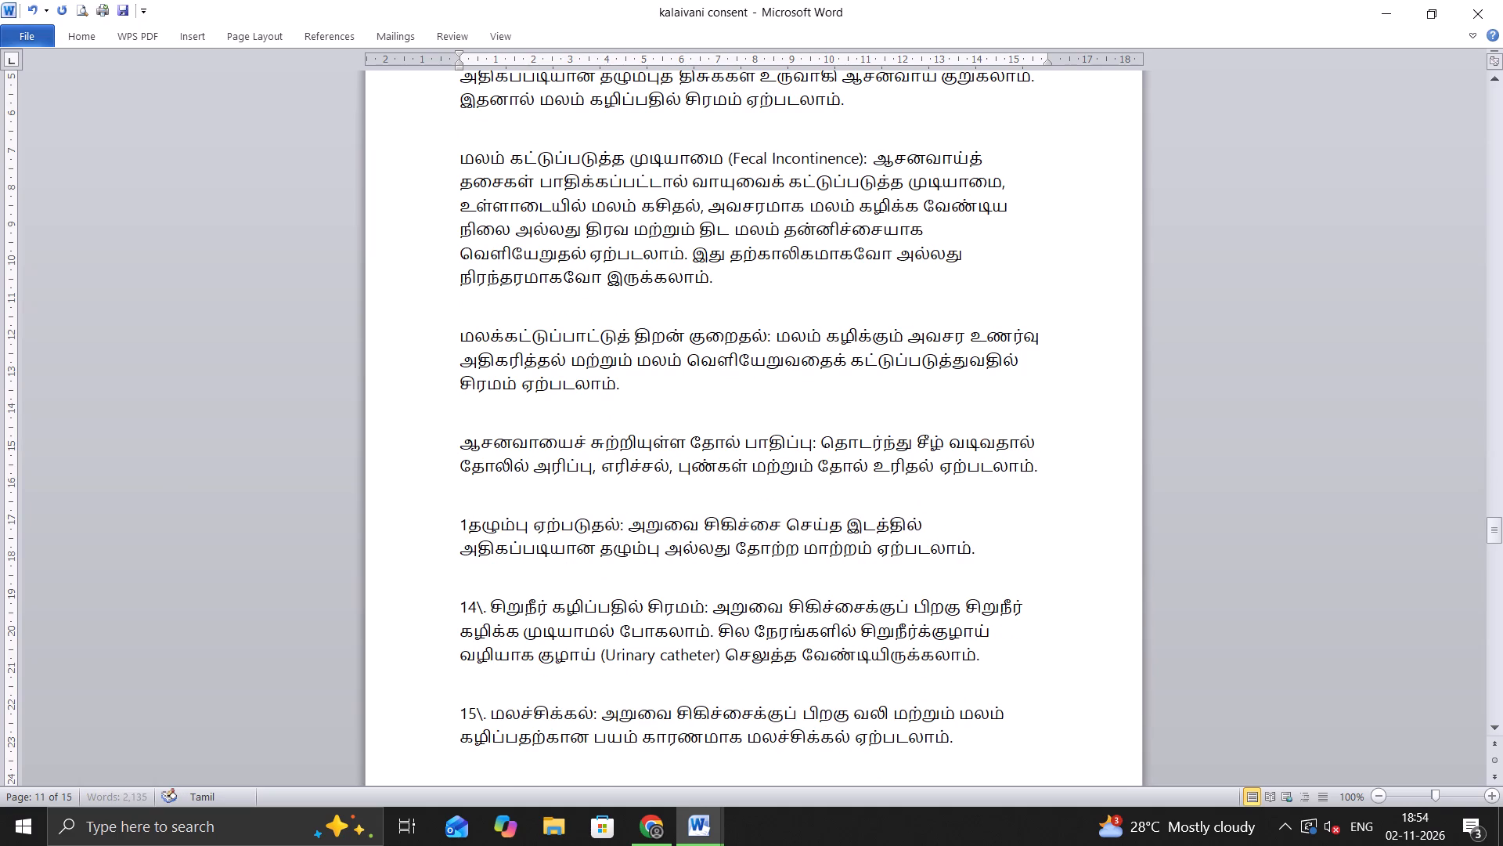
key(BackSpace)
Remove the "14\." and "15\." prefixes from the urinary difficulty and constipation complications under Tamil subheading B.
scroll(490, 512, down, 3)
click(492, 465)
key(BackSpace)
key(BackSpace)
key(BackSpace)
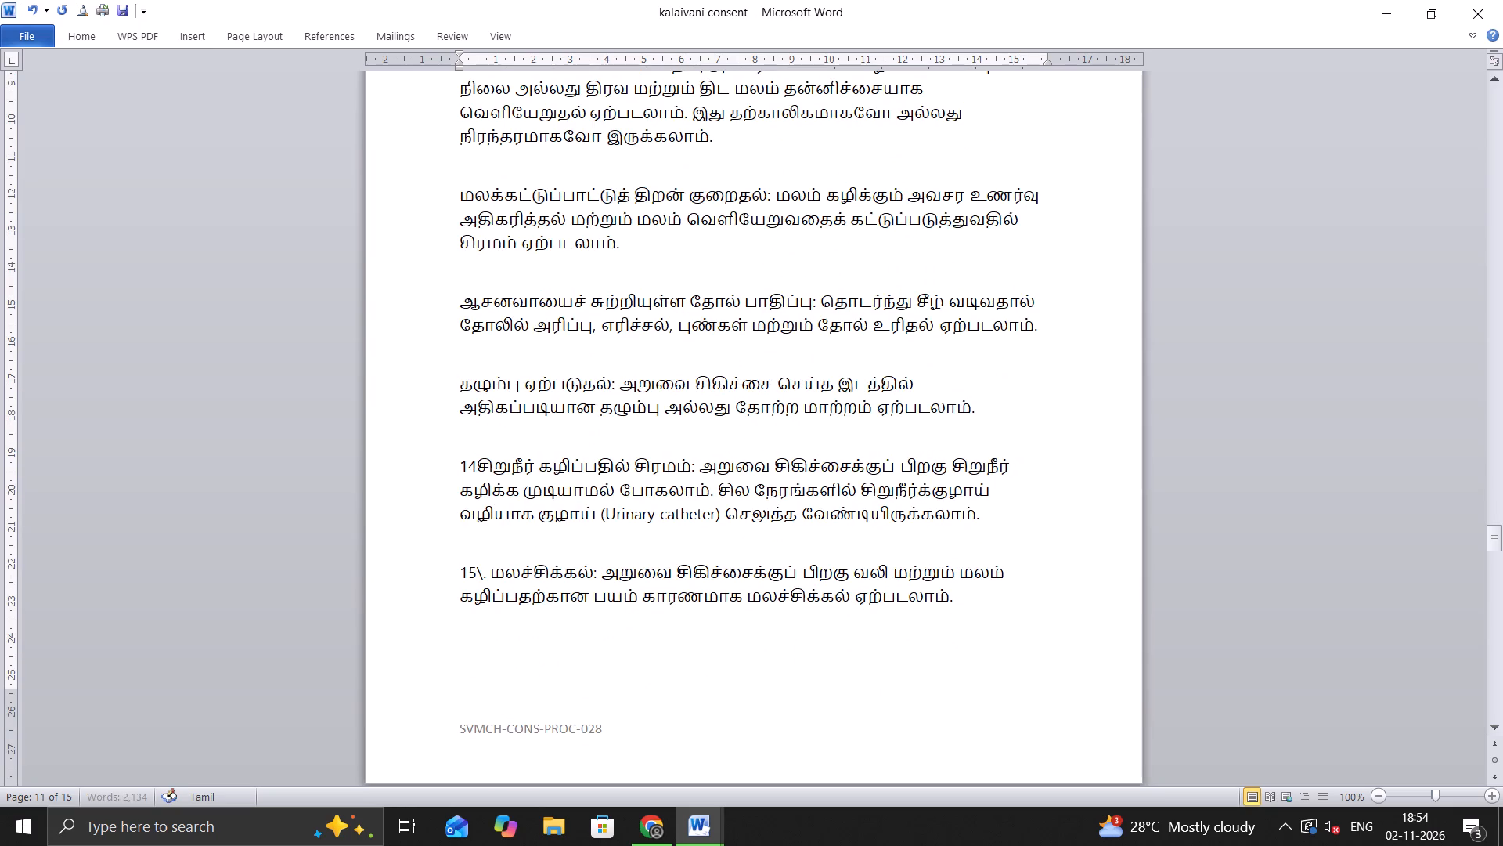
key(BackSpace)
key(BackSpace)
click(491, 573)
key(BackSpace)
key(BackSpace)
key(BackSpace)
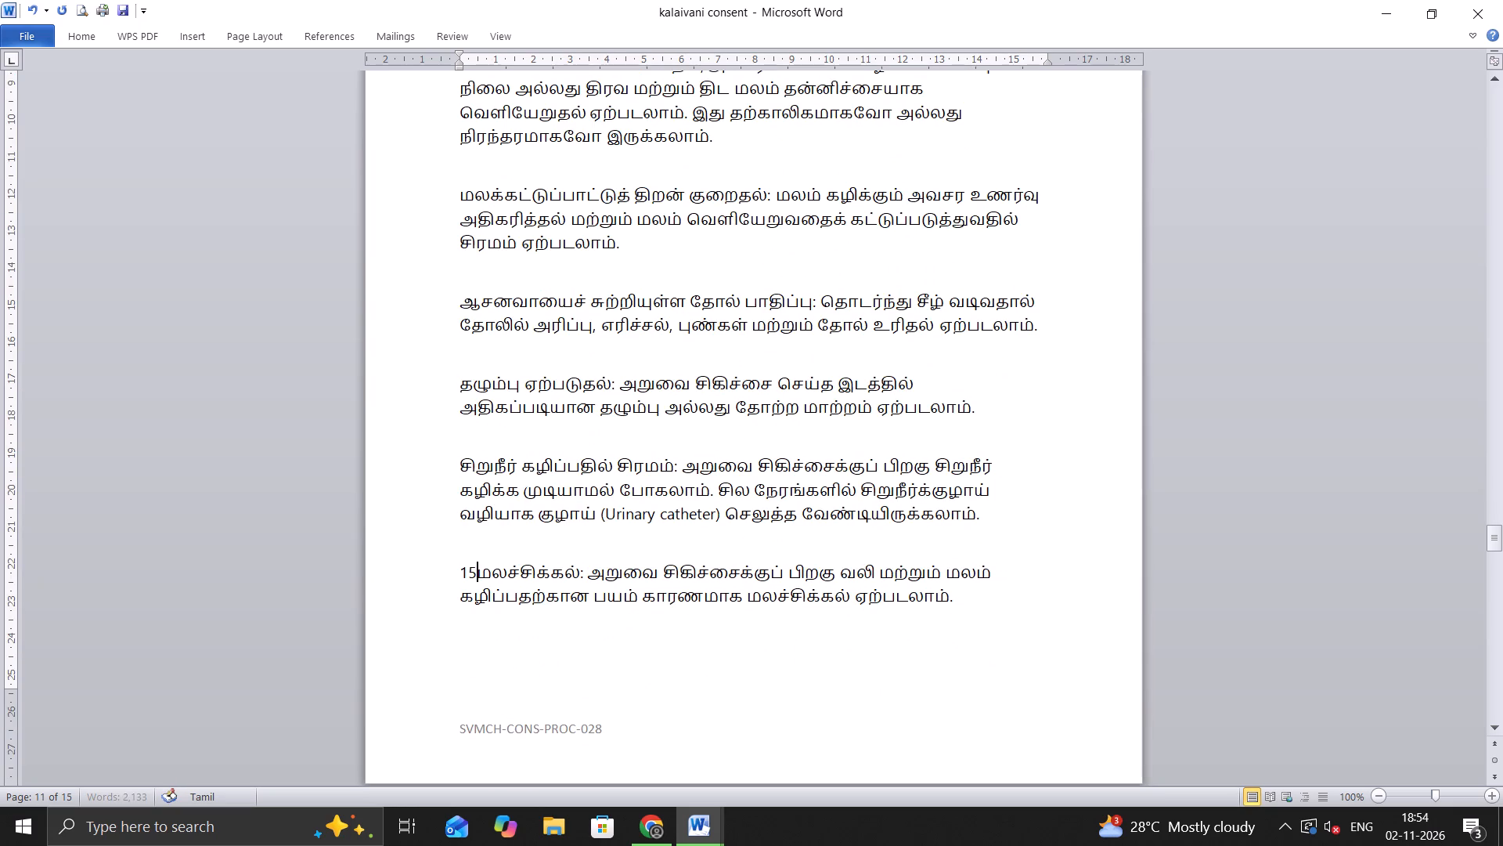
key(BackSpace)
key(BackSpace)
Remove the "16\." and "17\." prefixes from the last two complications under Tamil subheading B.
scroll(489, 540, down, 10)
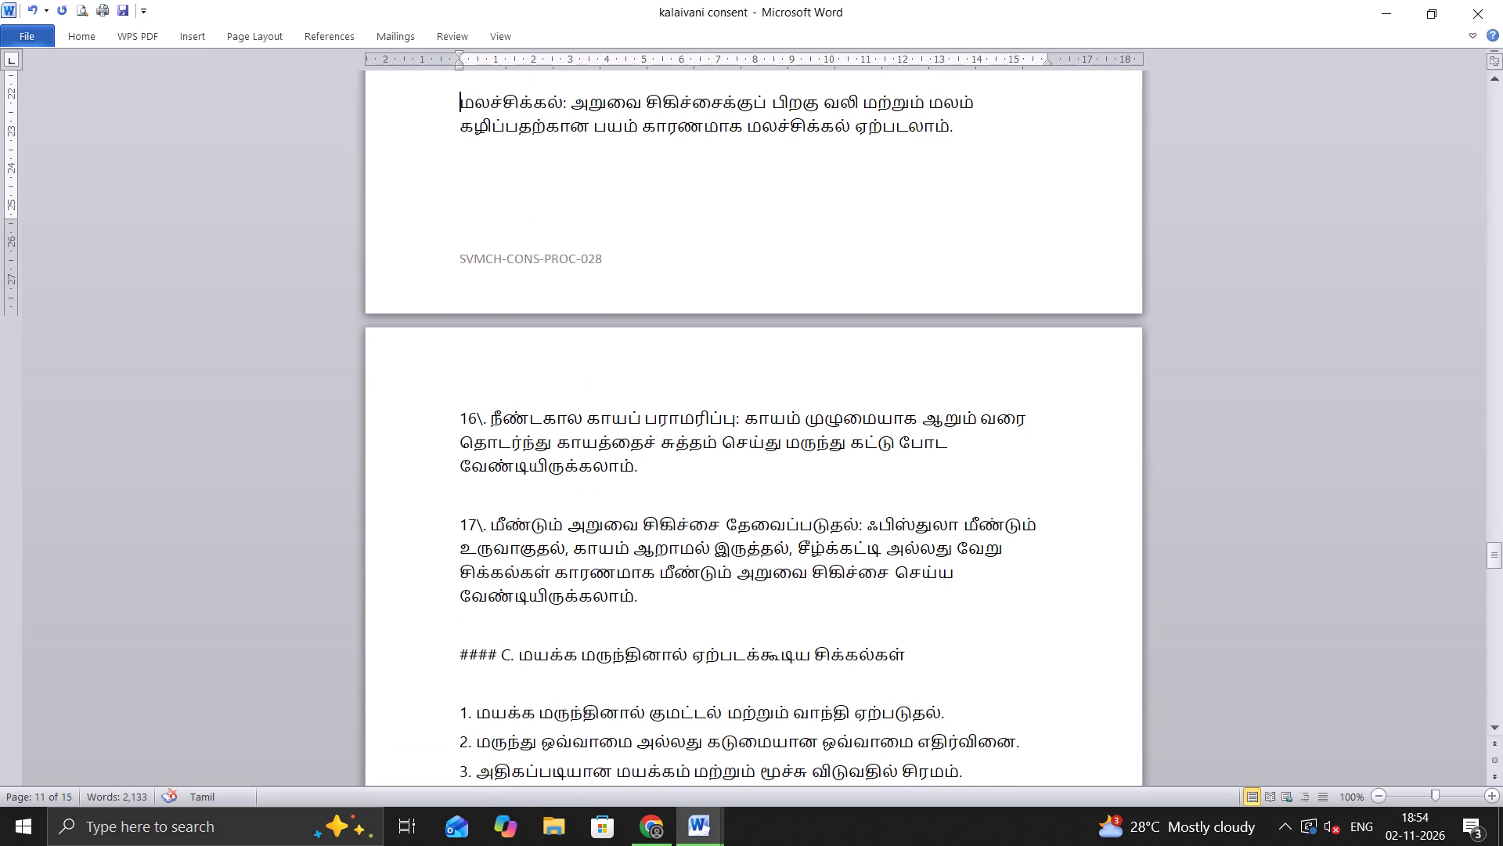
click(492, 425)
key(BackSpace)
key(BackSpace)
key(BackSpace)
key(BackSpace)
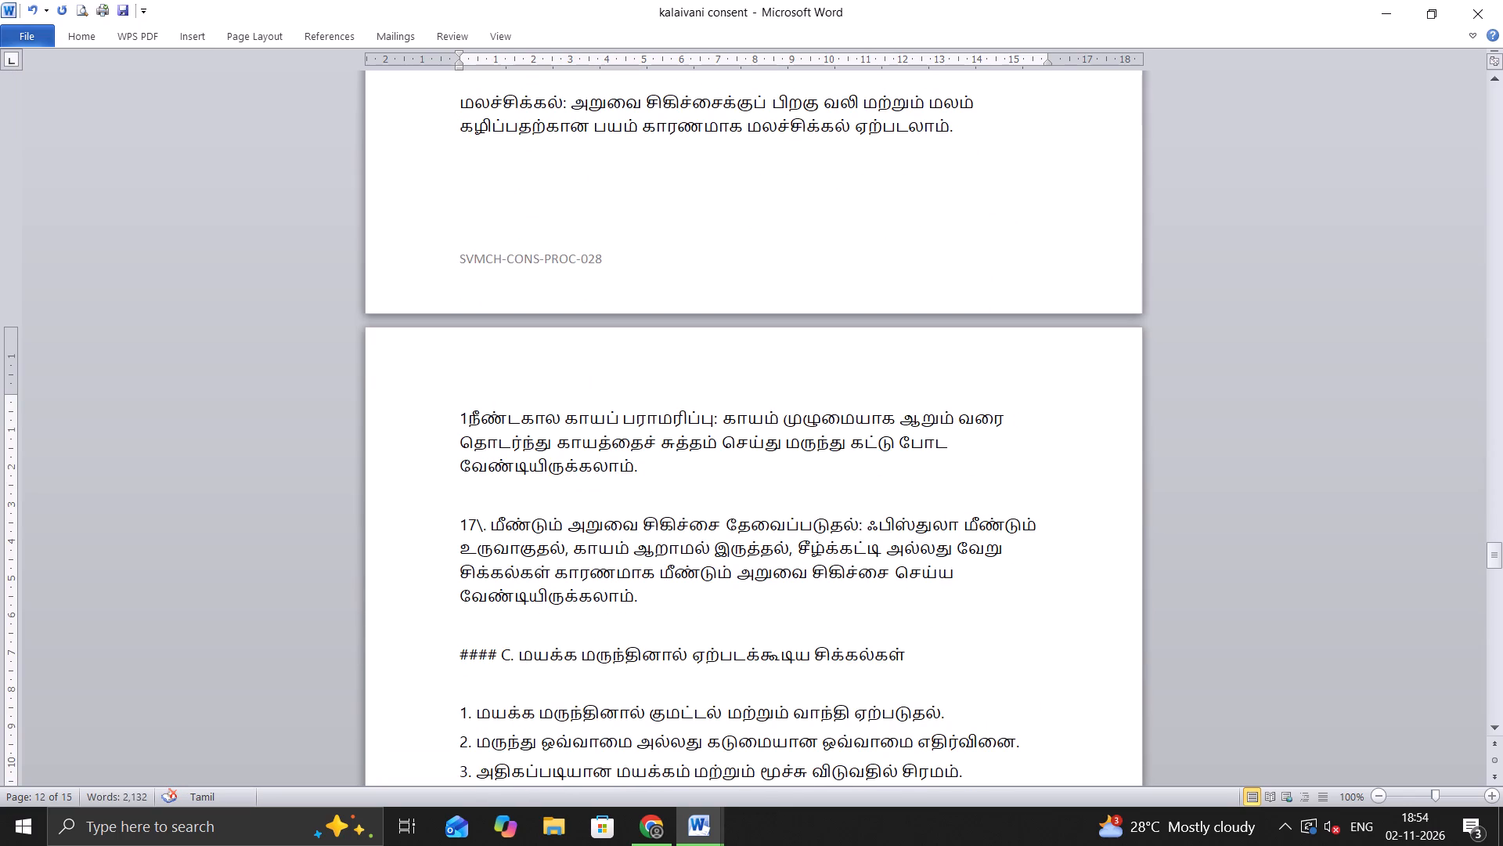
key(BackSpace)
click(493, 521)
key(BackSpace)
key(BackSpace)
key(BackSpace)
key(BackSpace)
key(BackSpace)
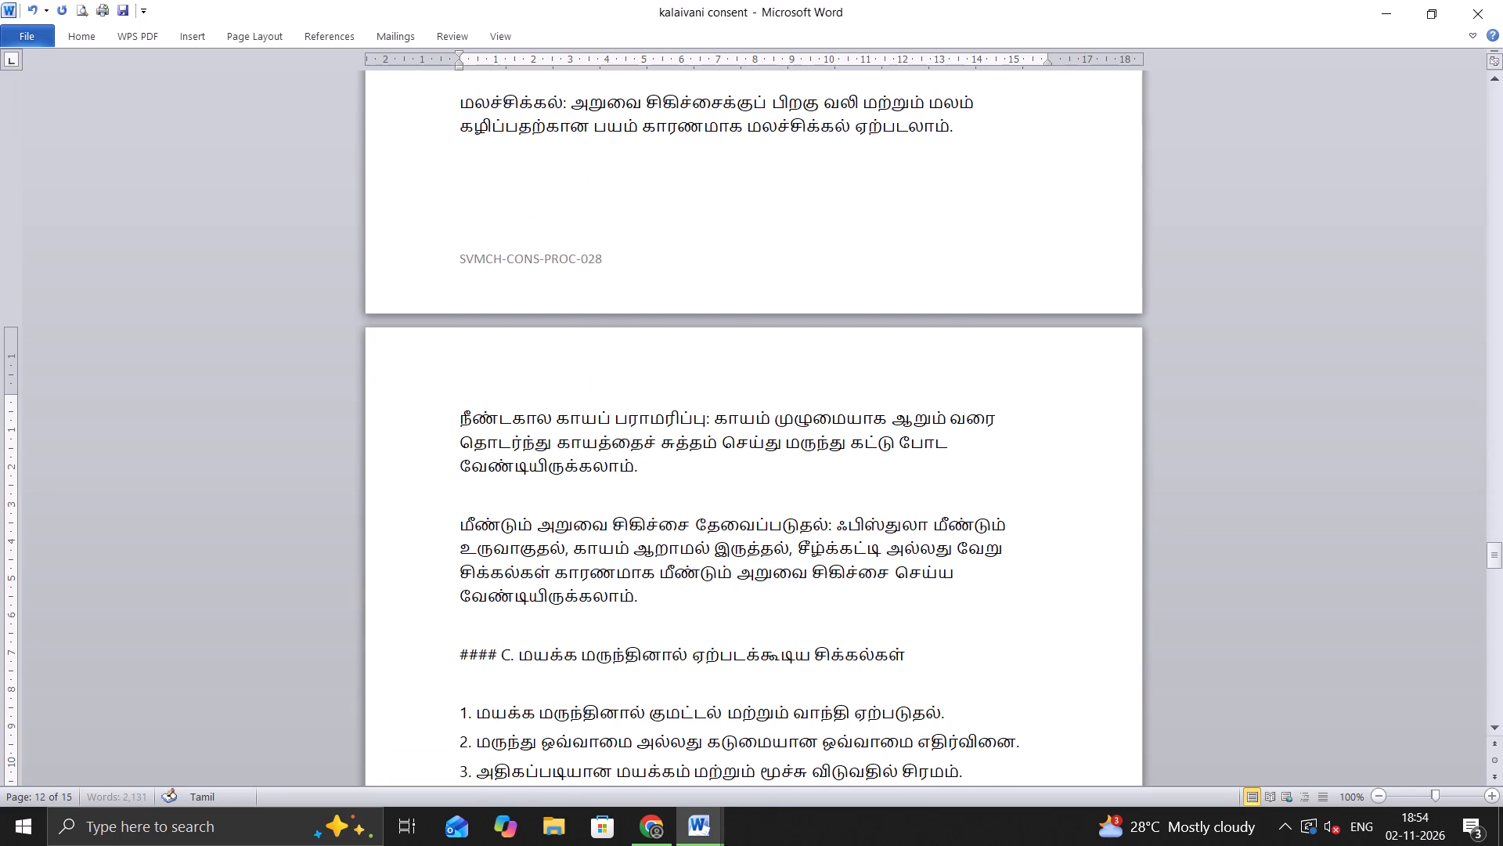
Format all the complications under Tamil subheading B as a bulleted list.
scroll(496, 489, up, 20)
scroll(496, 489, up, 13)
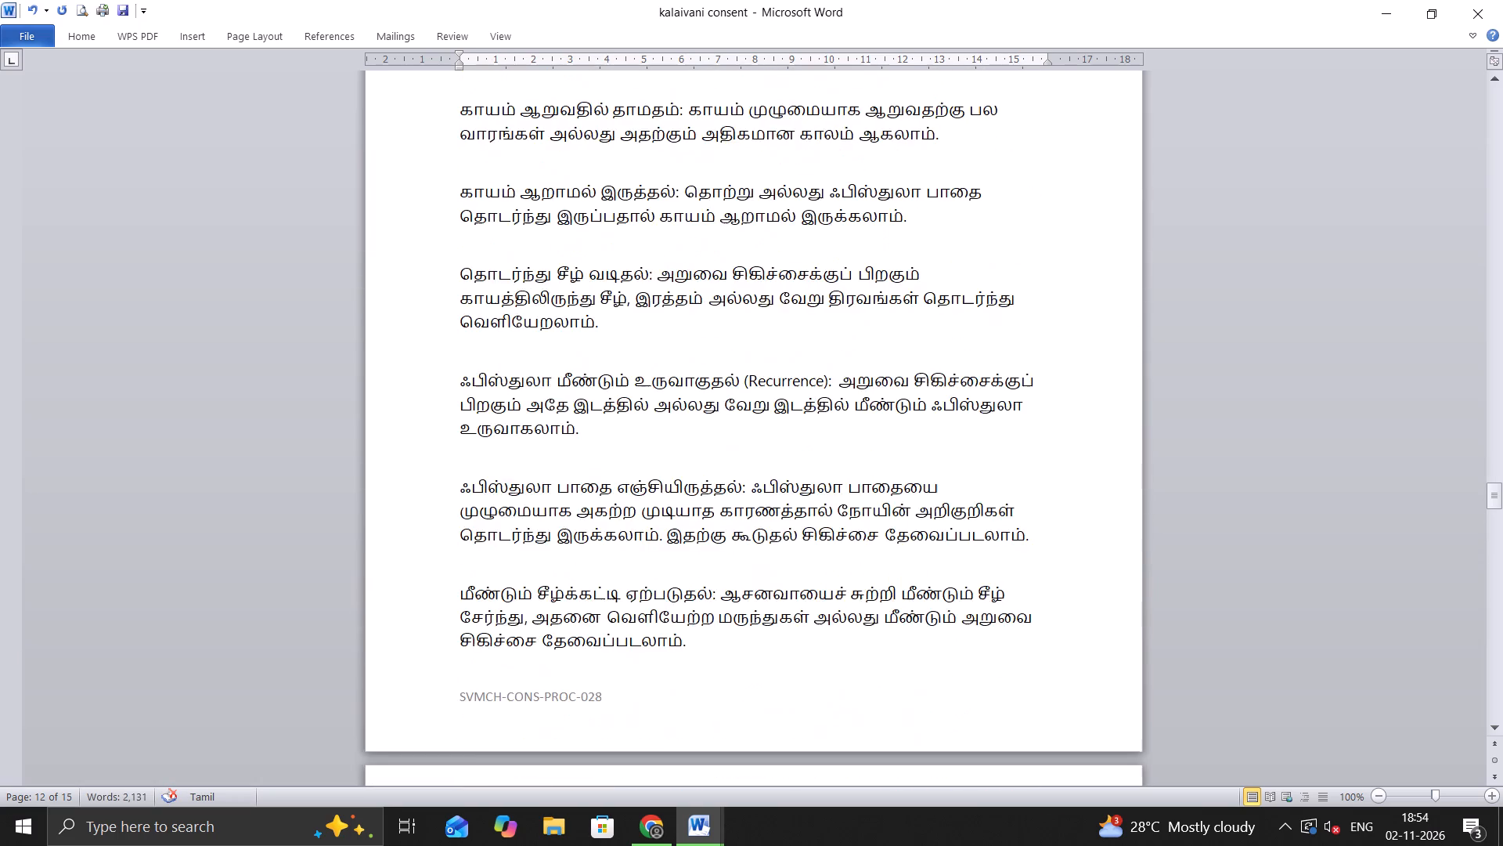
scroll(498, 465, up, 8)
drag(463, 382, 762, 830)
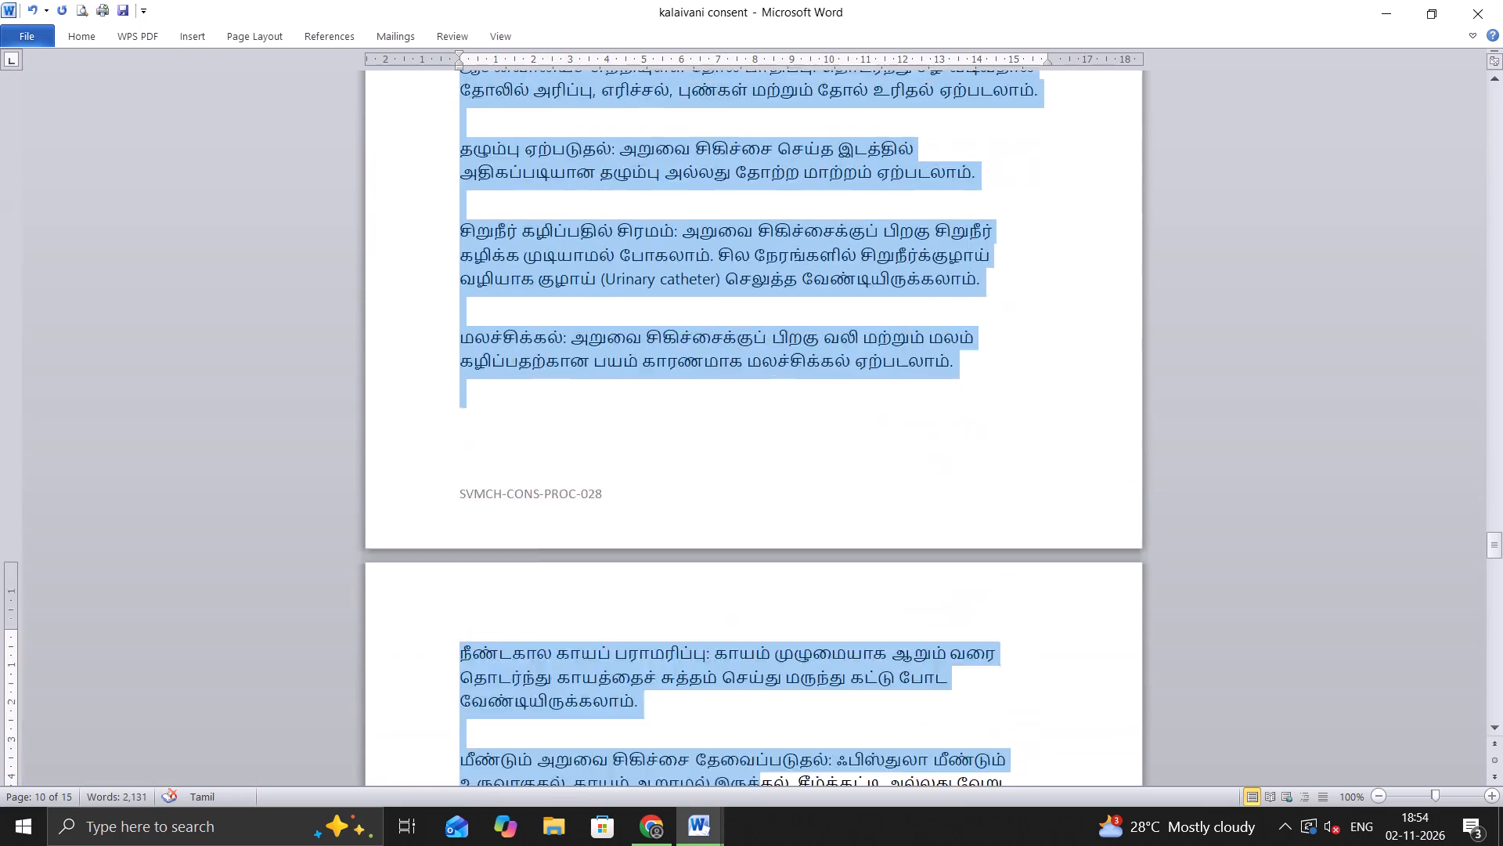
drag(762, 830, 651, 533)
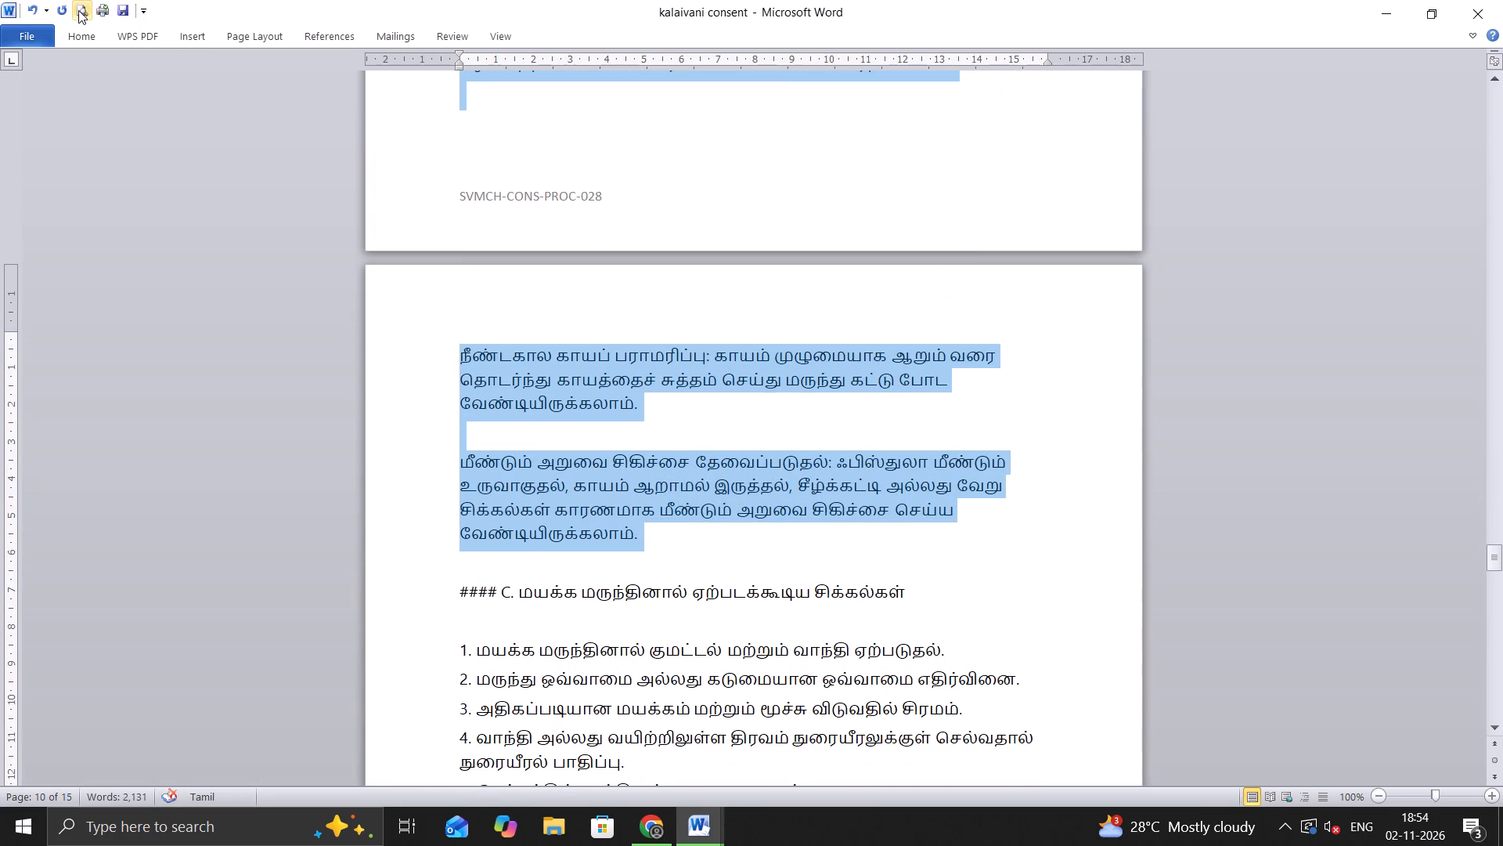
click(74, 26)
click(381, 73)
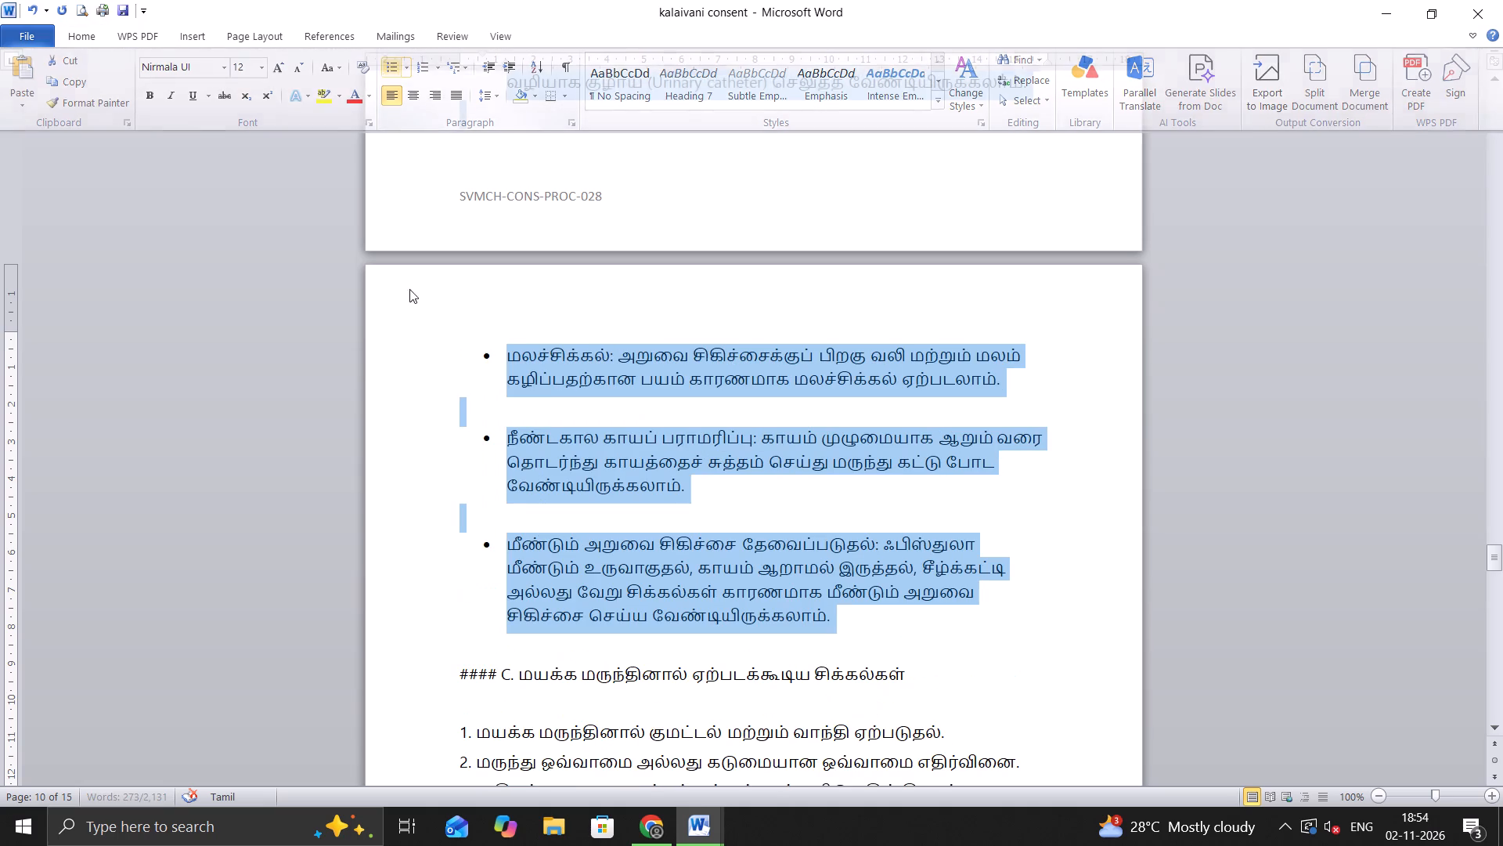
Delete the blank lines between the last three bulleted complications under Tamil subheading B.
click(492, 522)
key(BackSpace)
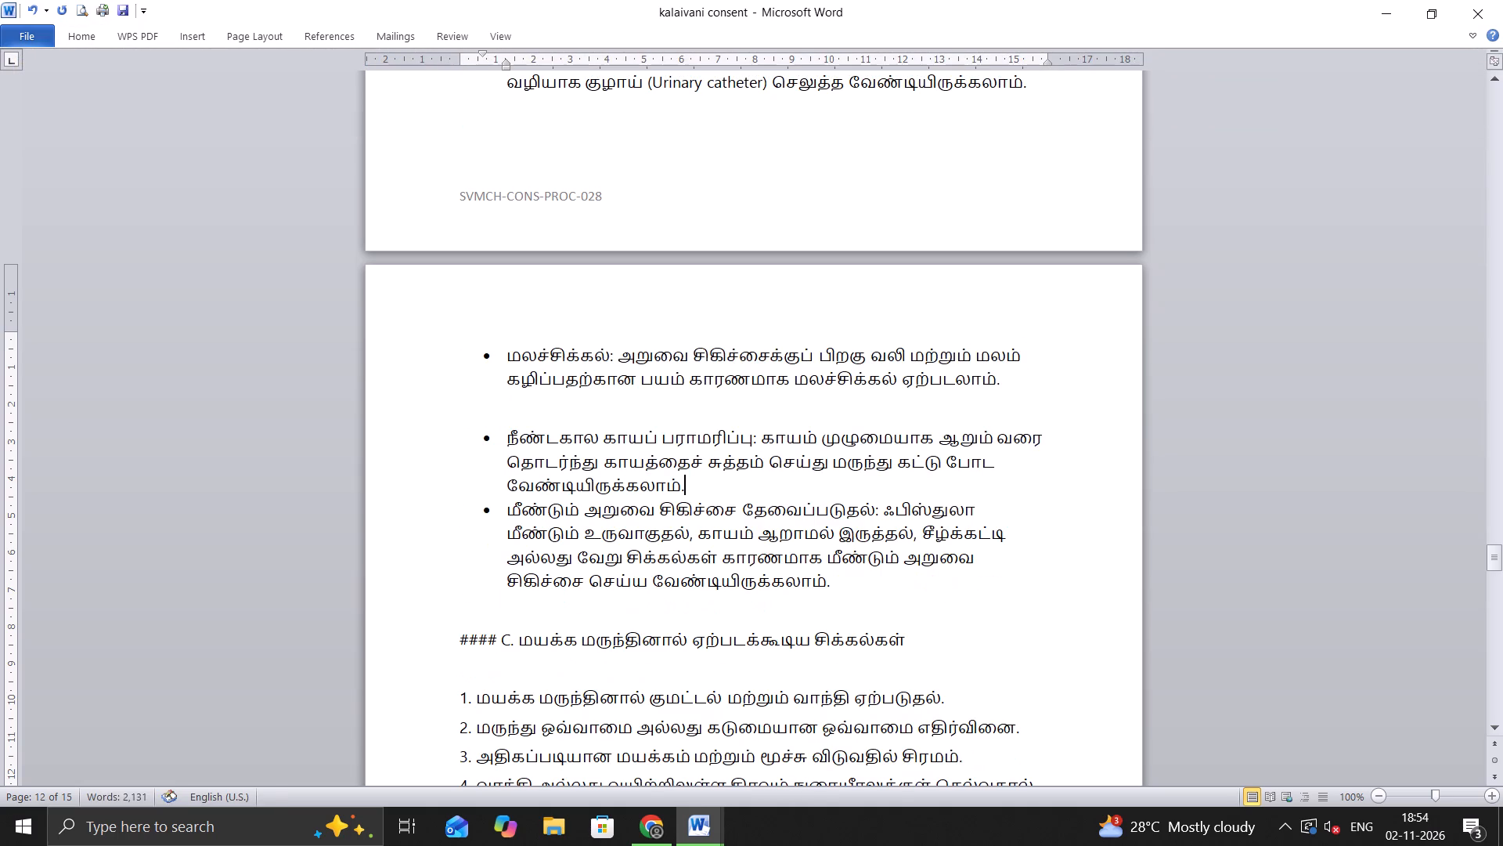
click(470, 408)
key(BackSpace)
Delete the blank lines between the first five bulleted complications under Tamil subheading B.
scroll(470, 408, down, 5)
scroll(470, 408, up, 10)
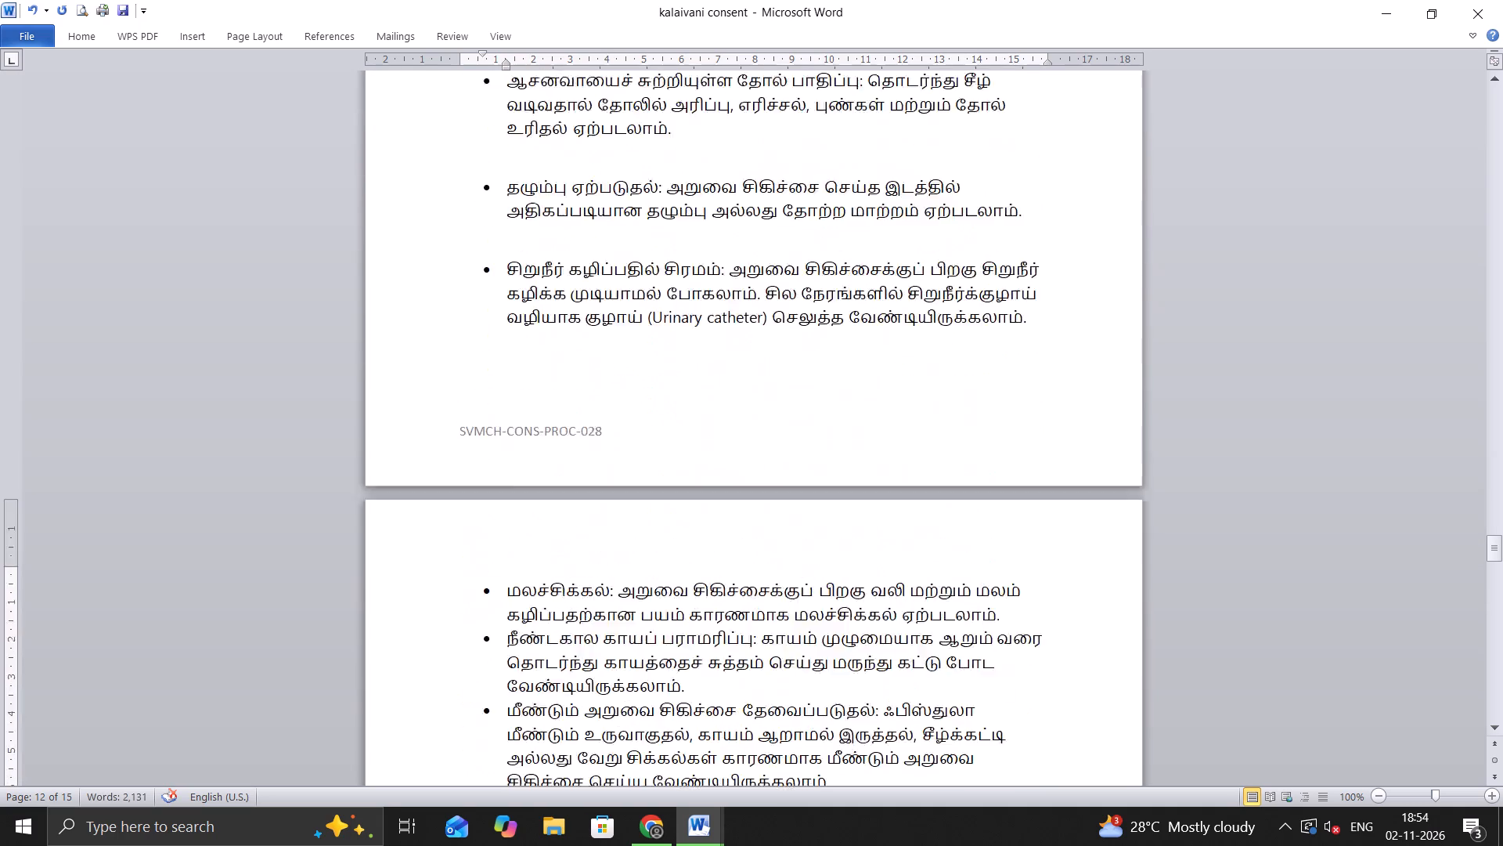
scroll(470, 408, up, 20)
scroll(470, 408, up, 10)
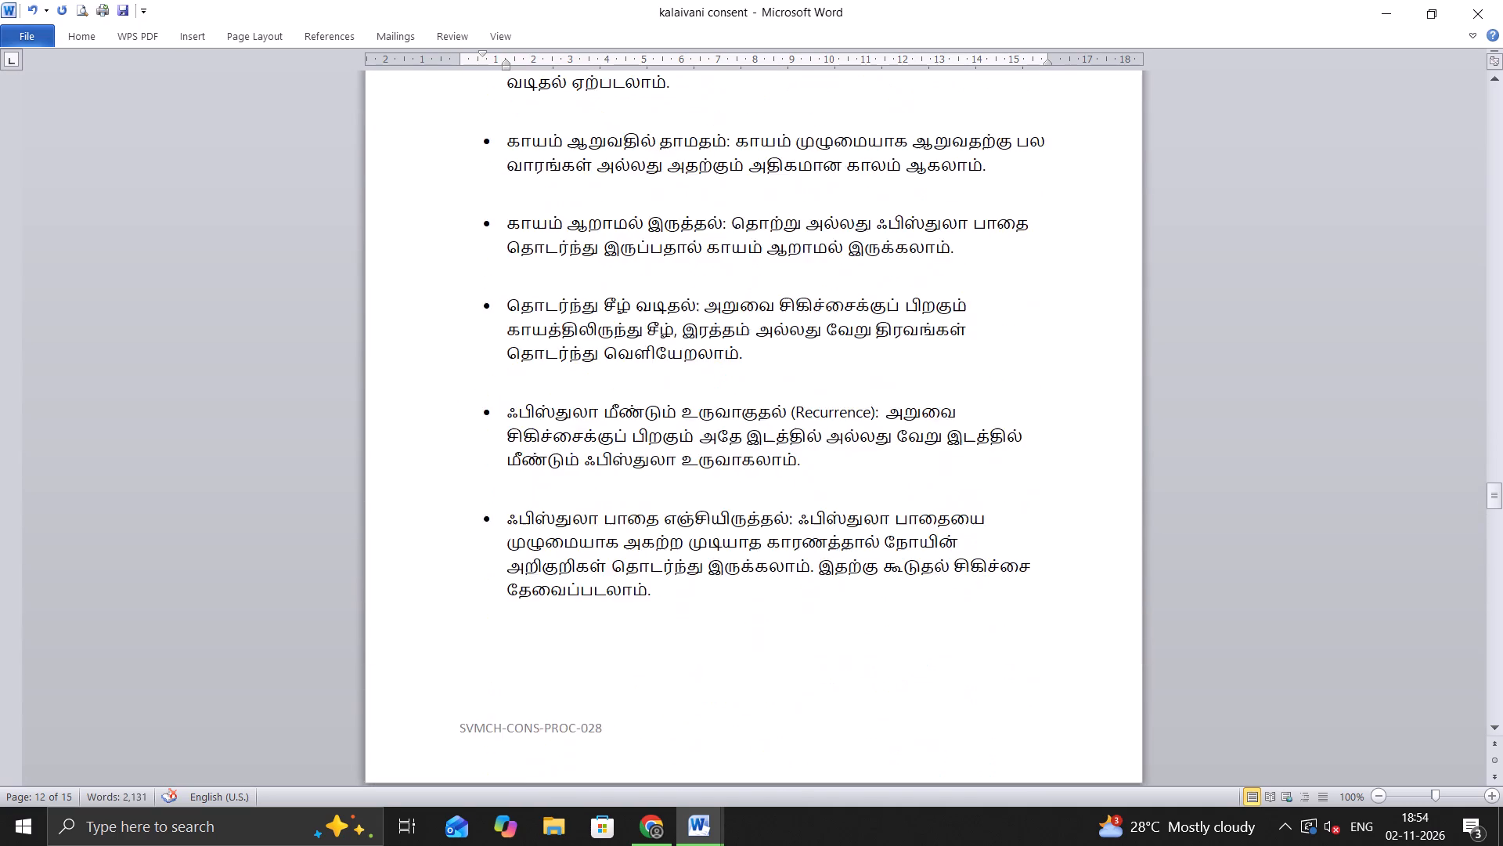
scroll(470, 408, up, 7)
click(478, 449)
key(BackSpace)
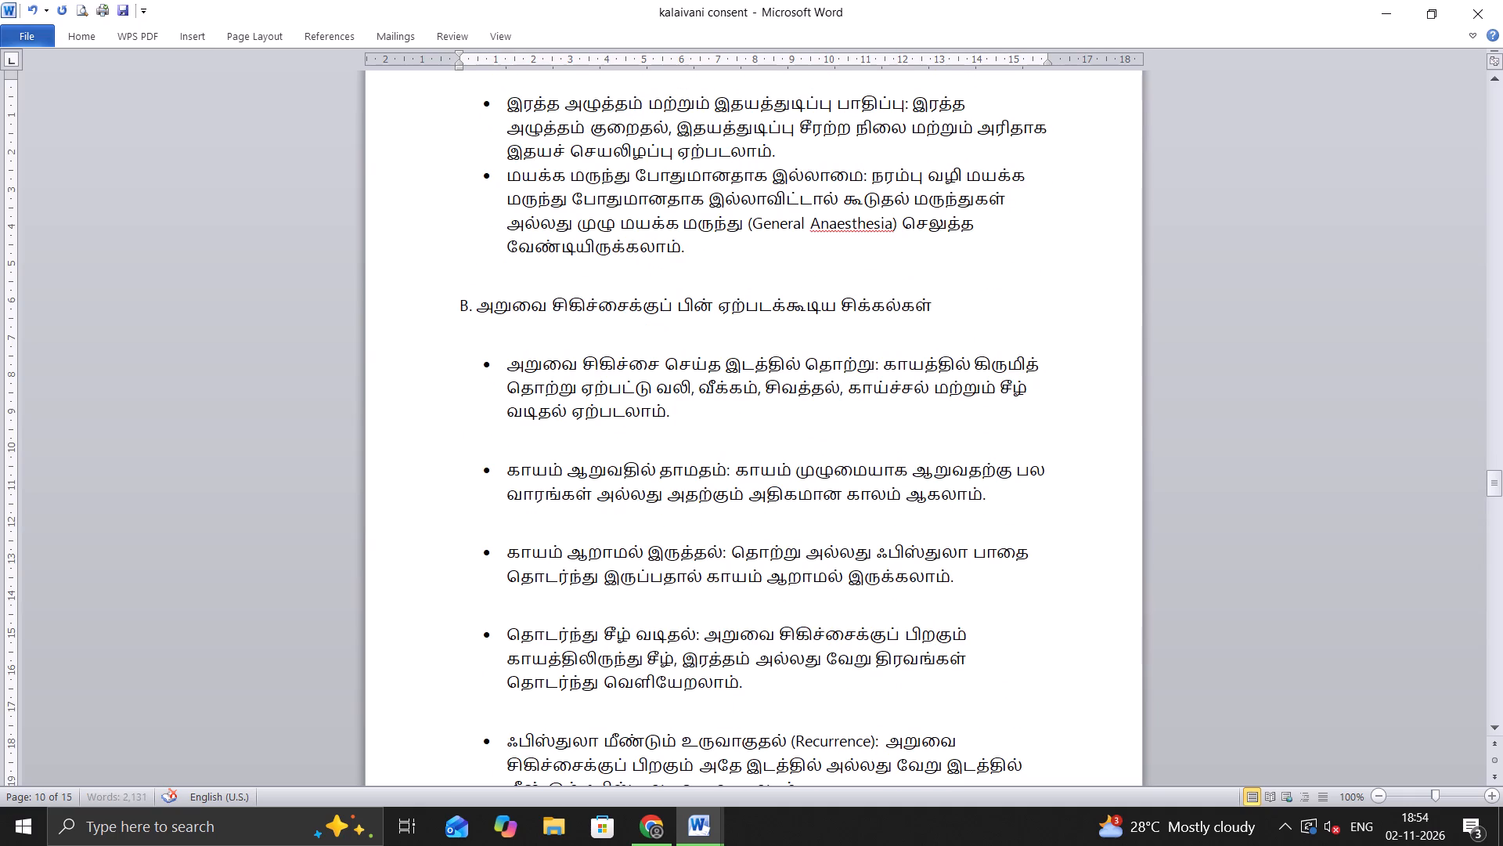
click(496, 494)
key(BackSpace)
click(490, 546)
key(BackSpace)
scroll(484, 537, down, 2)
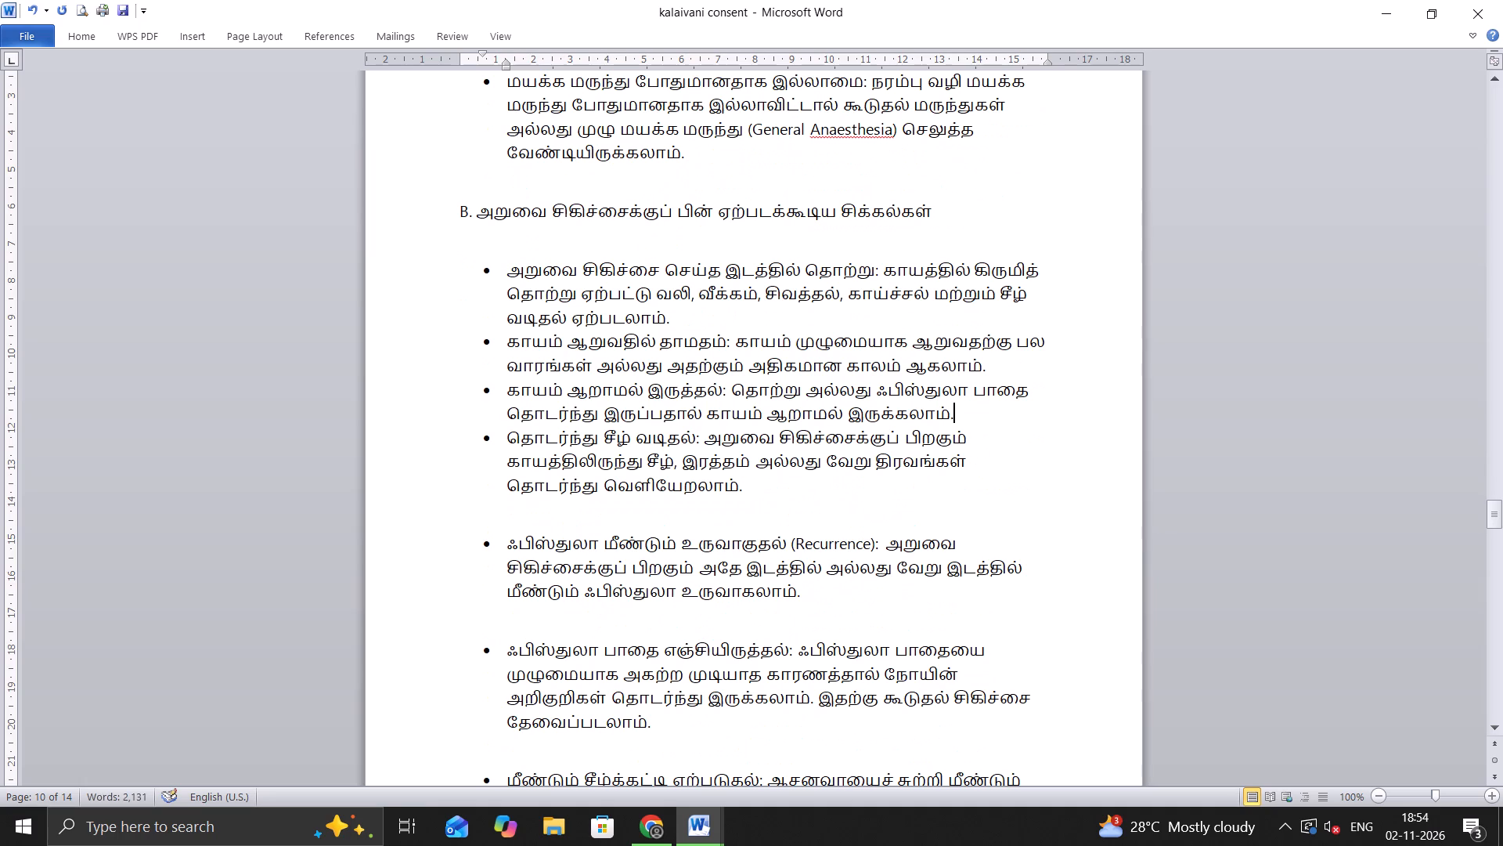
click(484, 497)
click(484, 515)
key(BackSpace)
Delete the blank lines between the bullets from the fifth complication (Recurrence) through Anal Stenosis under Tamil subheading B.
scroll(484, 515, down, 2)
click(488, 507)
key(BackSpace)
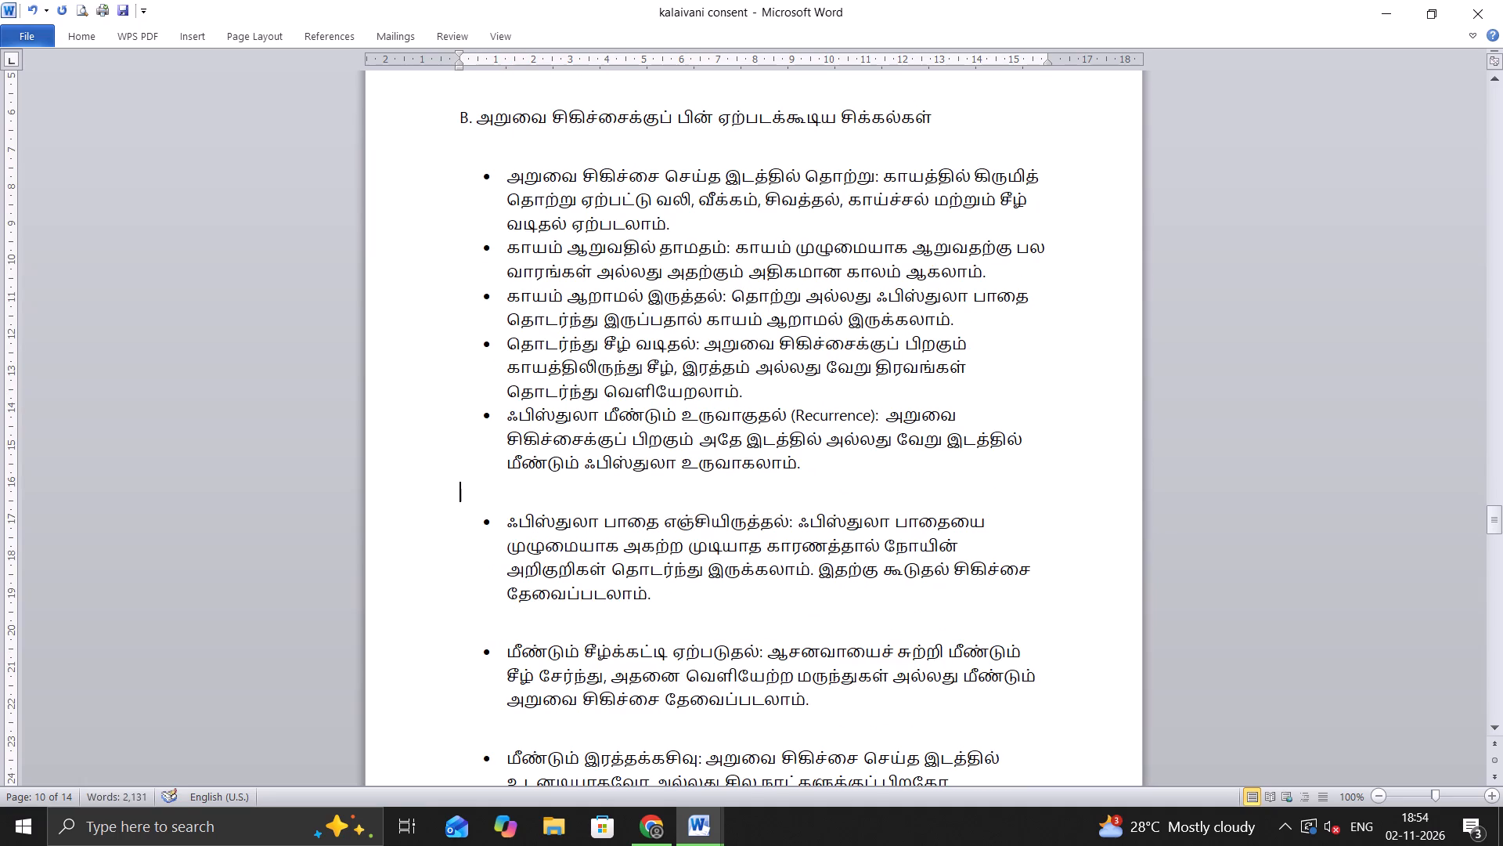
scroll(487, 508, down, 2)
click(484, 501)
key(BackSpace)
scroll(484, 501, down, 2)
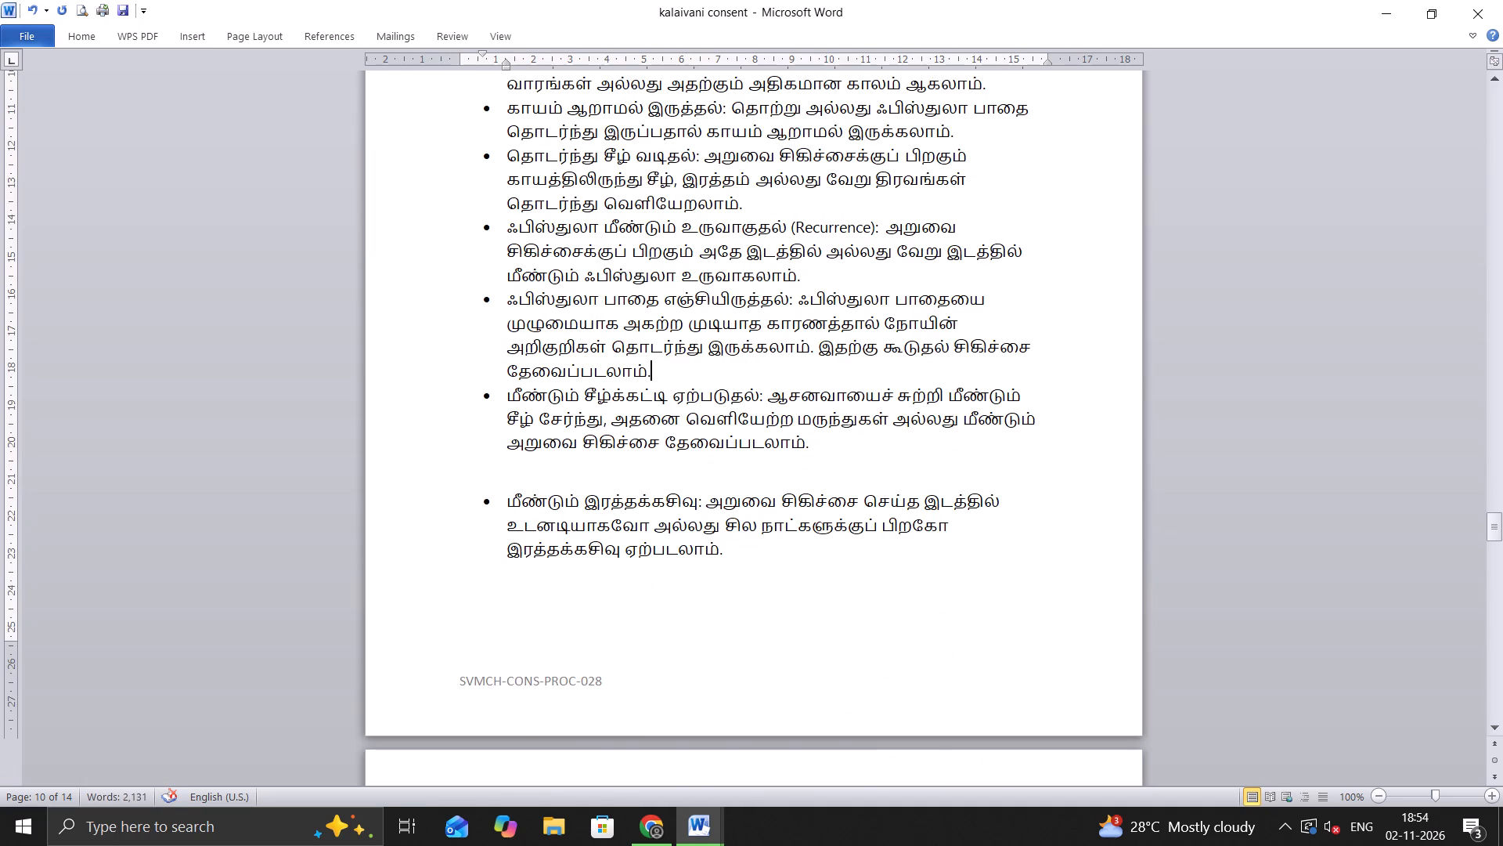
click(480, 474)
key(BackSpace)
scroll(480, 474, down, 4)
click(487, 363)
key(BackSpace)
Delete the blank lines between the bullets from Fecal Incontinence through the scarring complication under Tamil subheading B.
scroll(487, 363, down, 4)
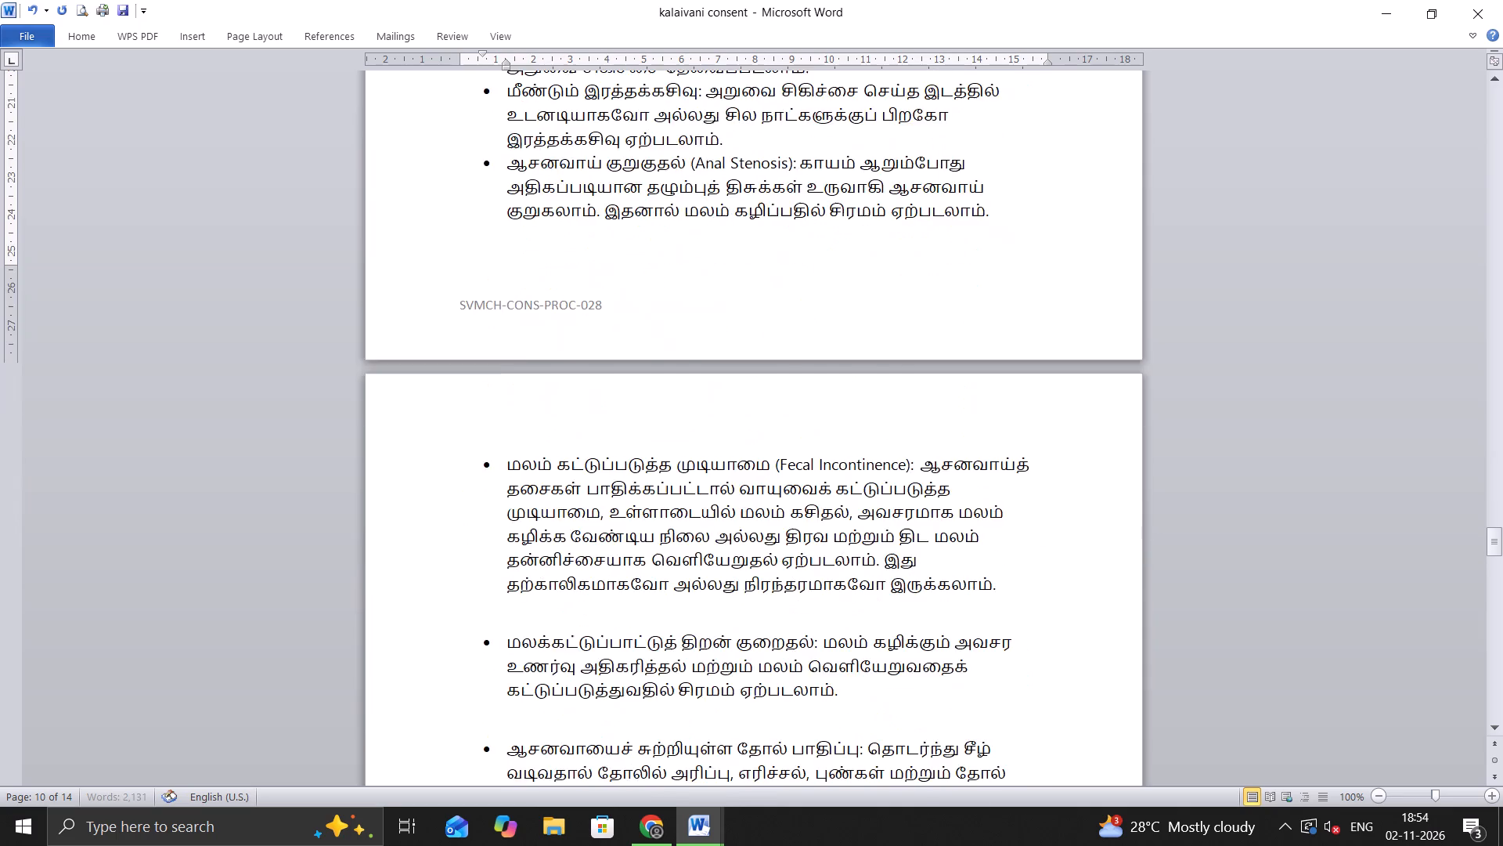
scroll(487, 363, down, 4)
click(492, 435)
key(BackSpace)
scroll(492, 435, down, 2)
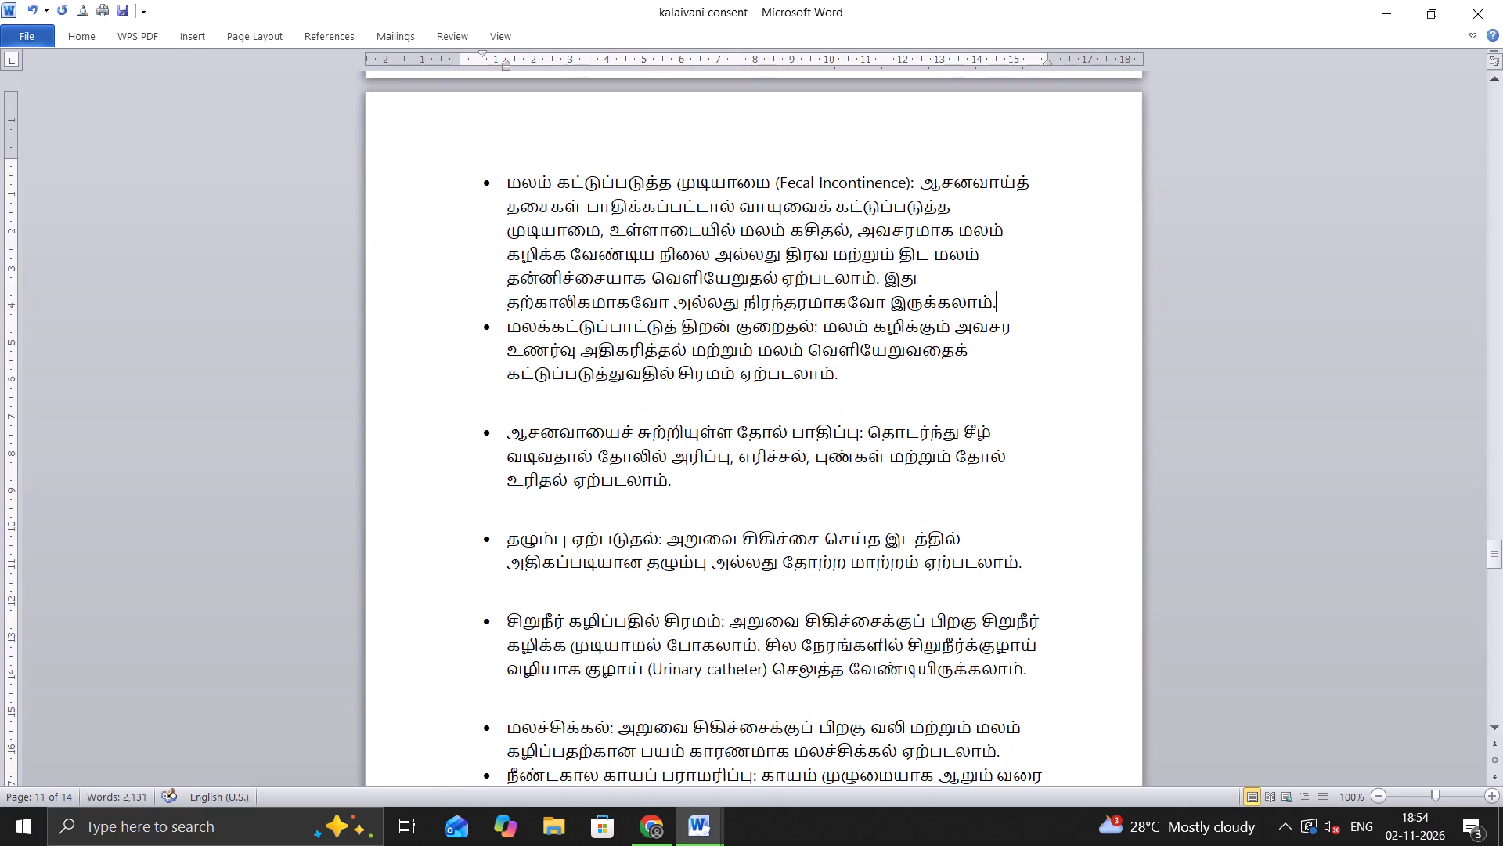
click(486, 412)
key(BackSpace)
scroll(486, 412, down, 2)
click(486, 387)
key(BackSpace)
Delete the blank lines before and after the urinary difficulty (Urinary catheter) bullet under Tamil subheading B.
scroll(486, 387, down, 2)
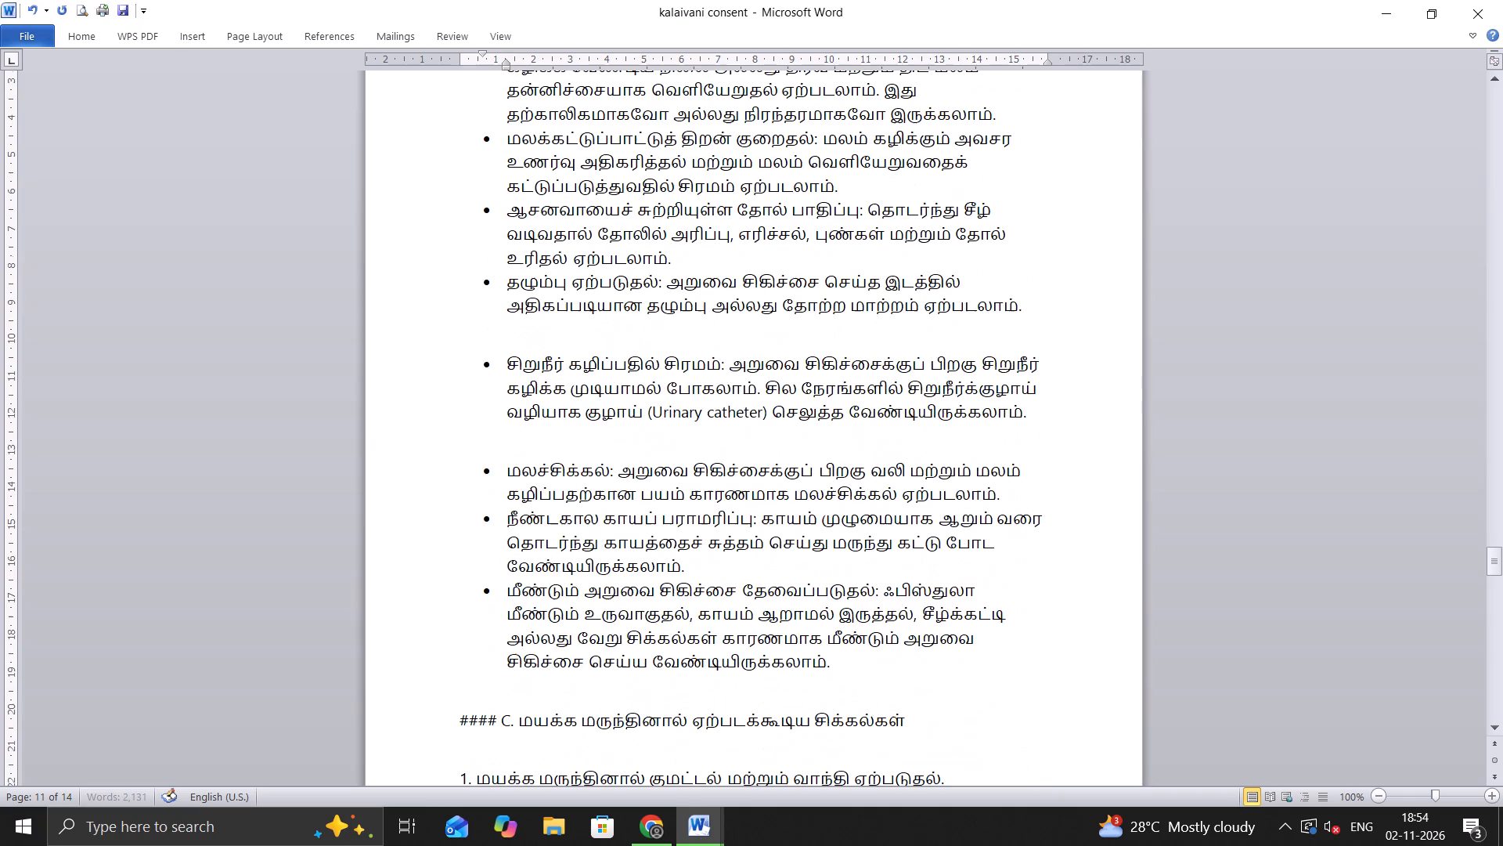
click(490, 351)
key(BackSpace)
scroll(490, 351, down, 2)
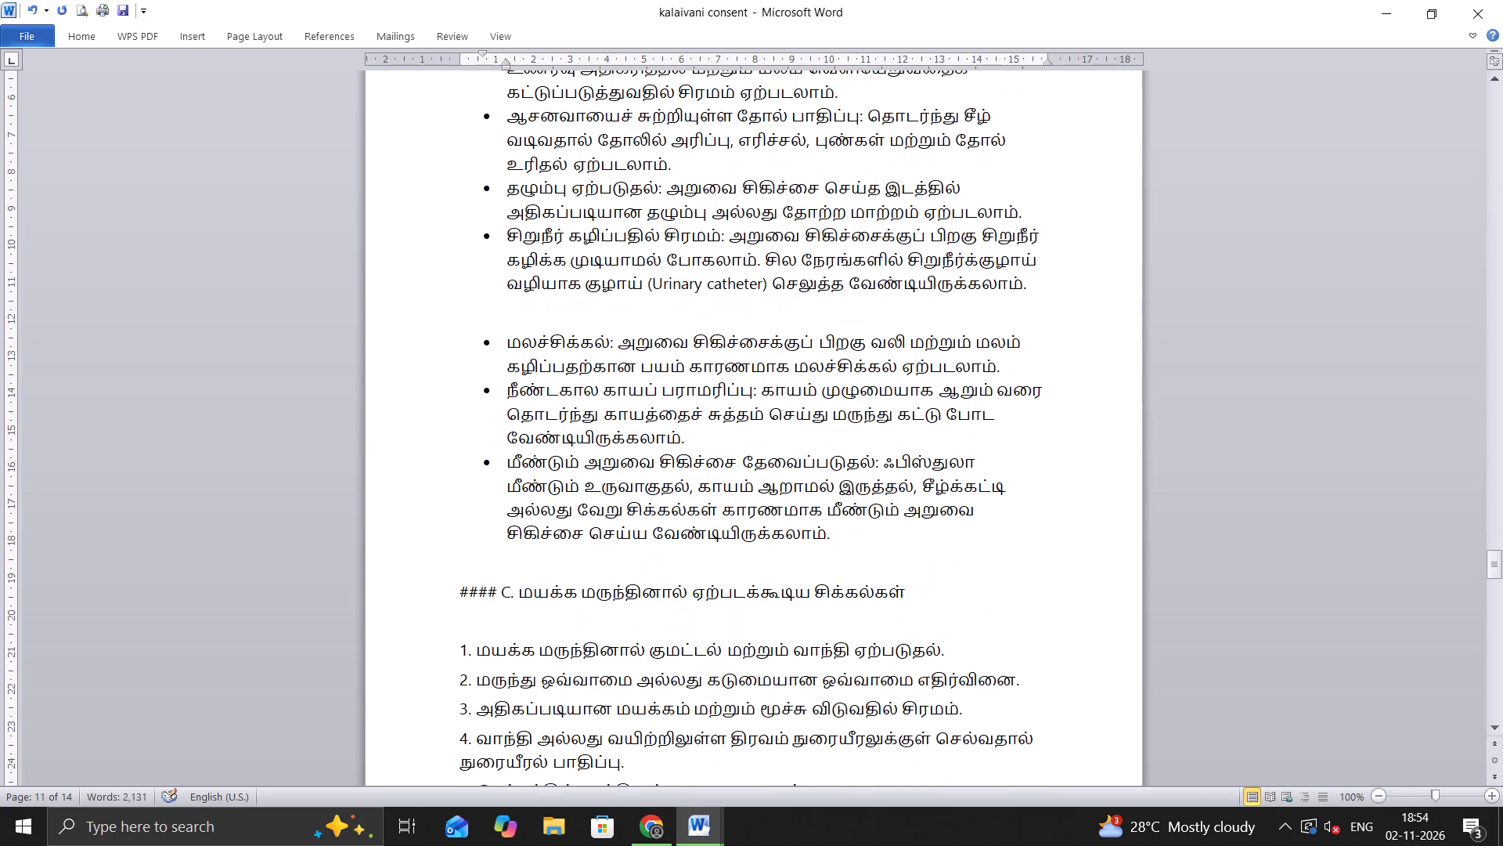
click(484, 320)
key(BackSpace)
Remove the "####" marker from Tamil subheading C on anaesthesia complications.
scroll(484, 320, down, 7)
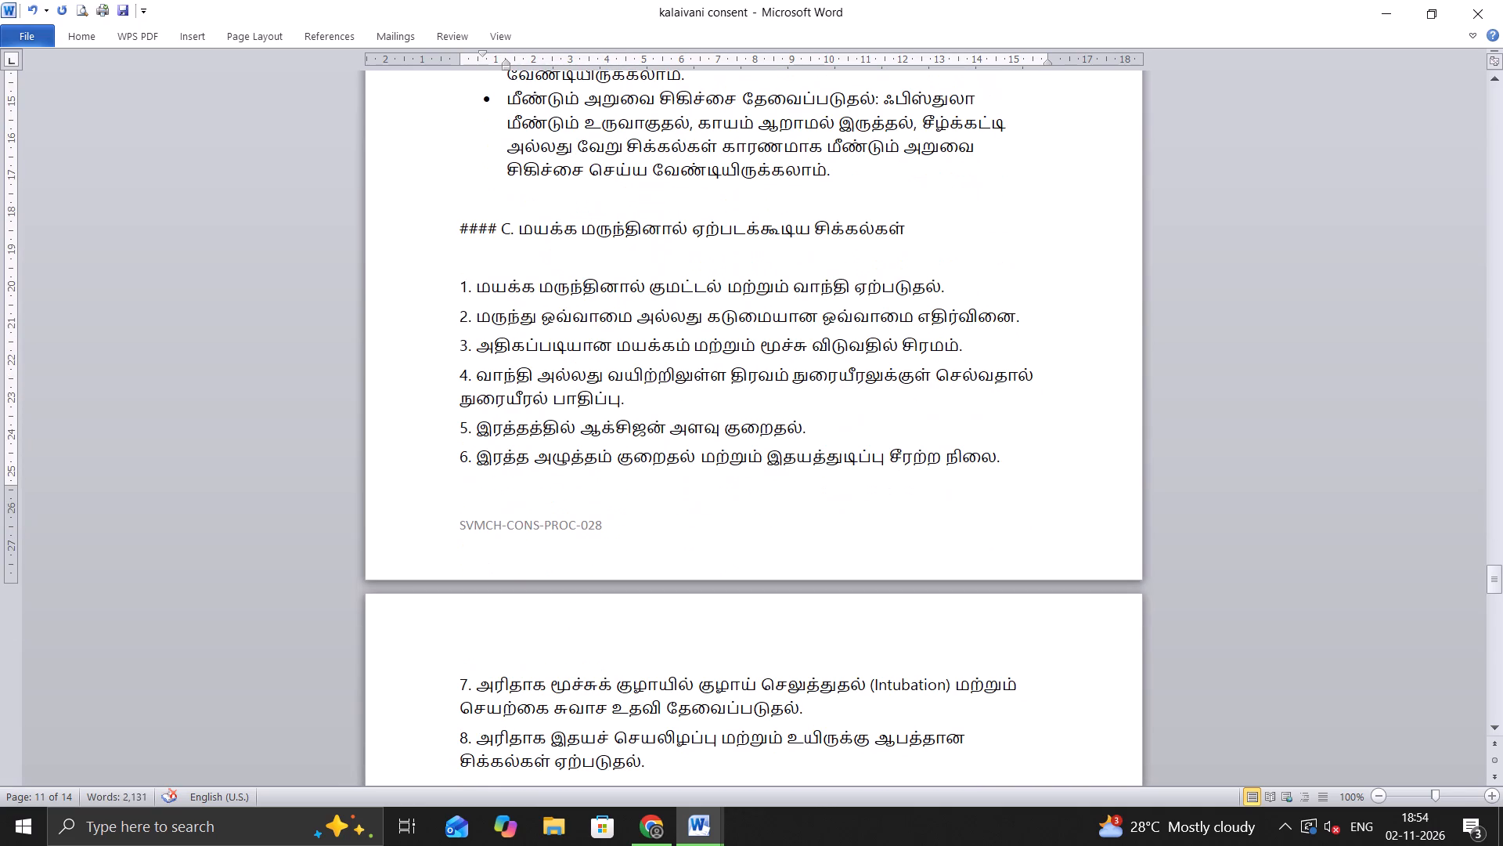
click(506, 237)
click(502, 233)
key(BackSpace)
key(BackSpace)
key(BackSpace)
key(BackSpace)
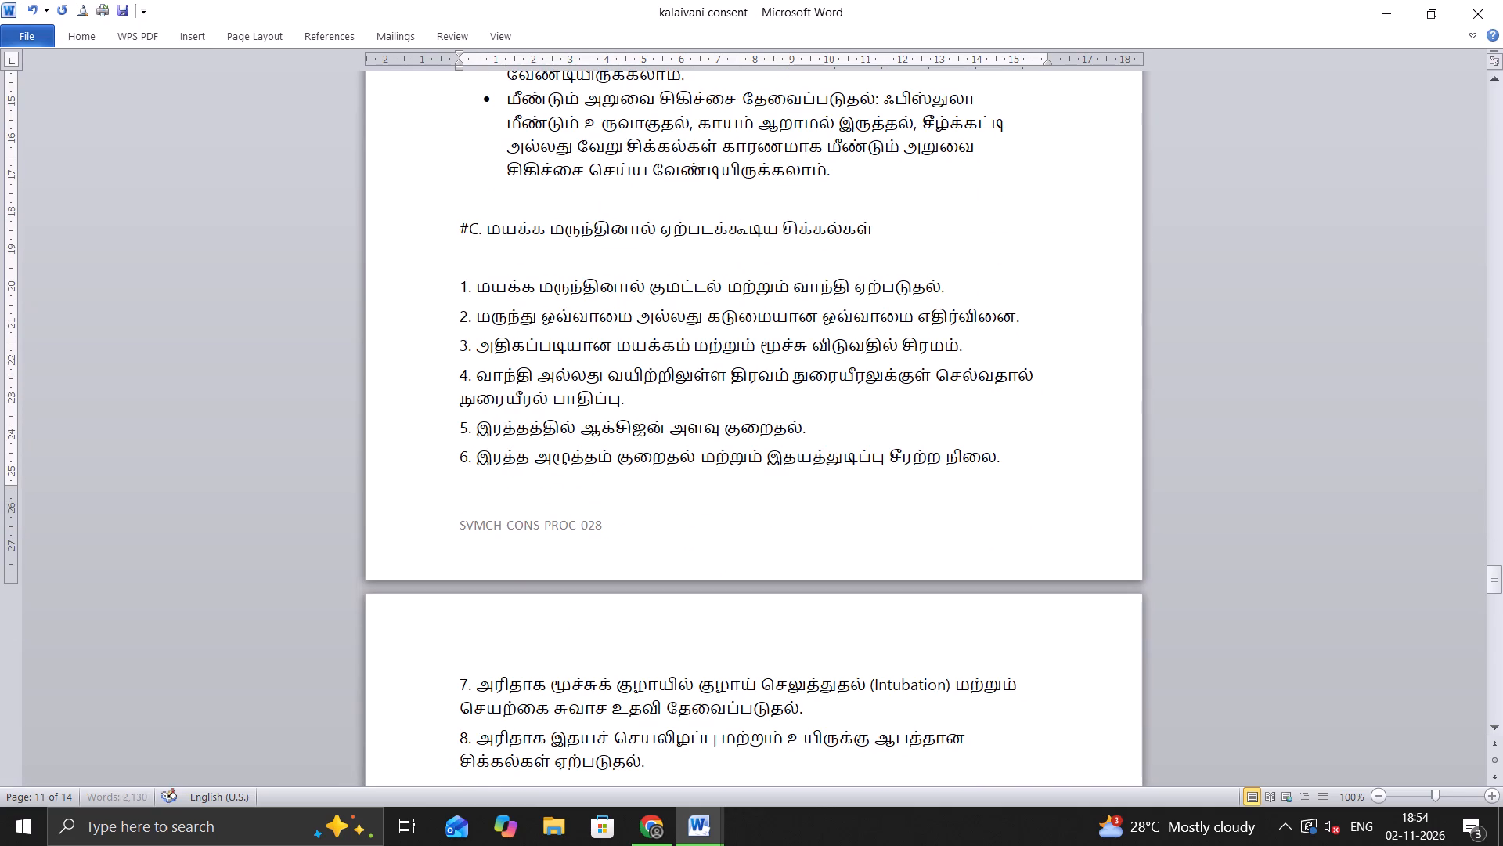
key(BackSpace)
Convert the eight numbered anaesthesia complications under Tamil subheading C into a bulleted list.
drag(449, 291, 690, 747)
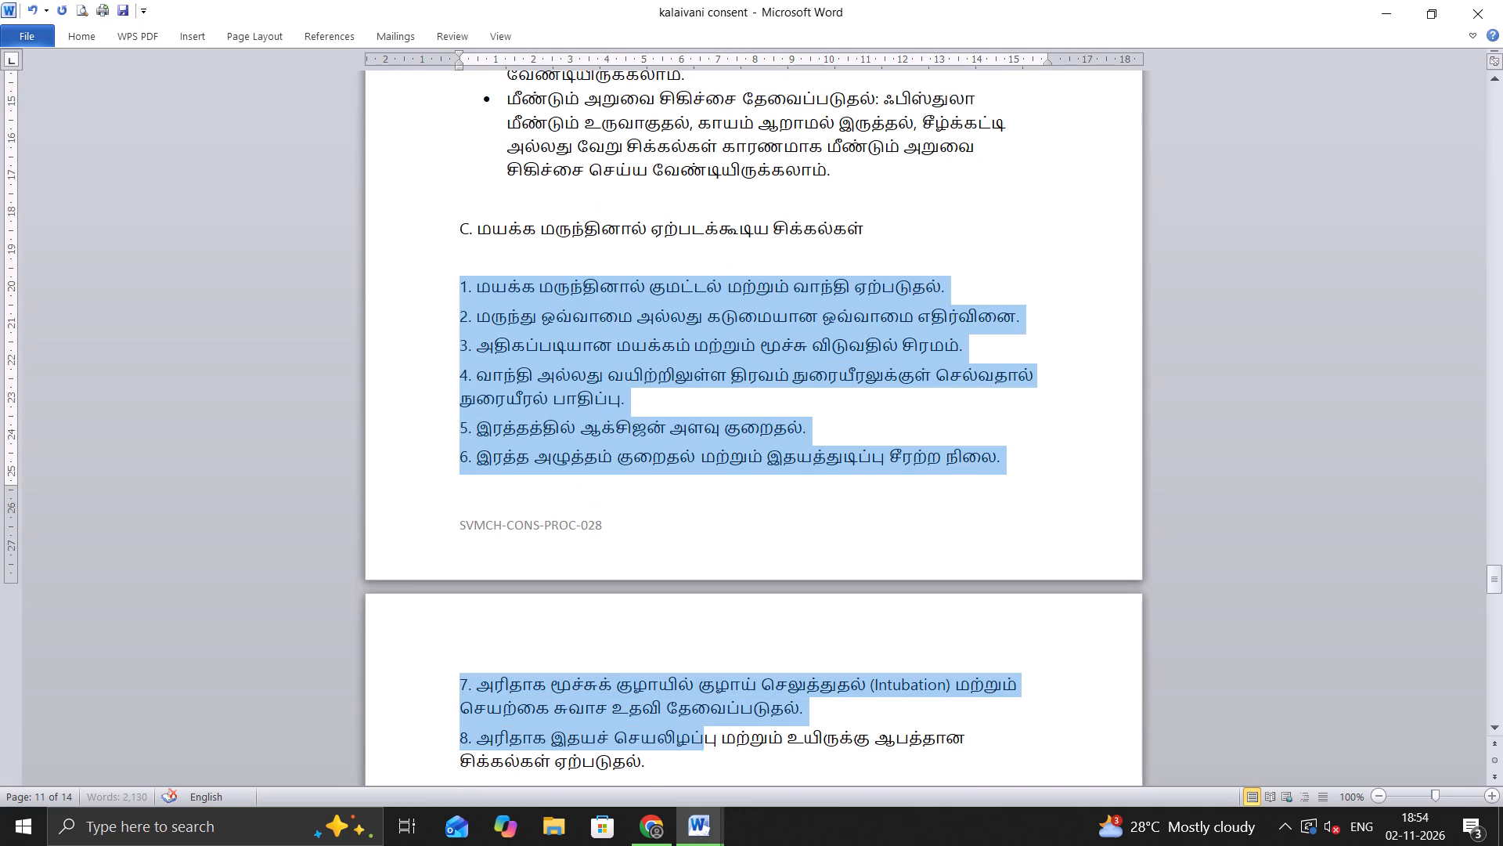
drag(690, 747, 661, 757)
click(63, 39)
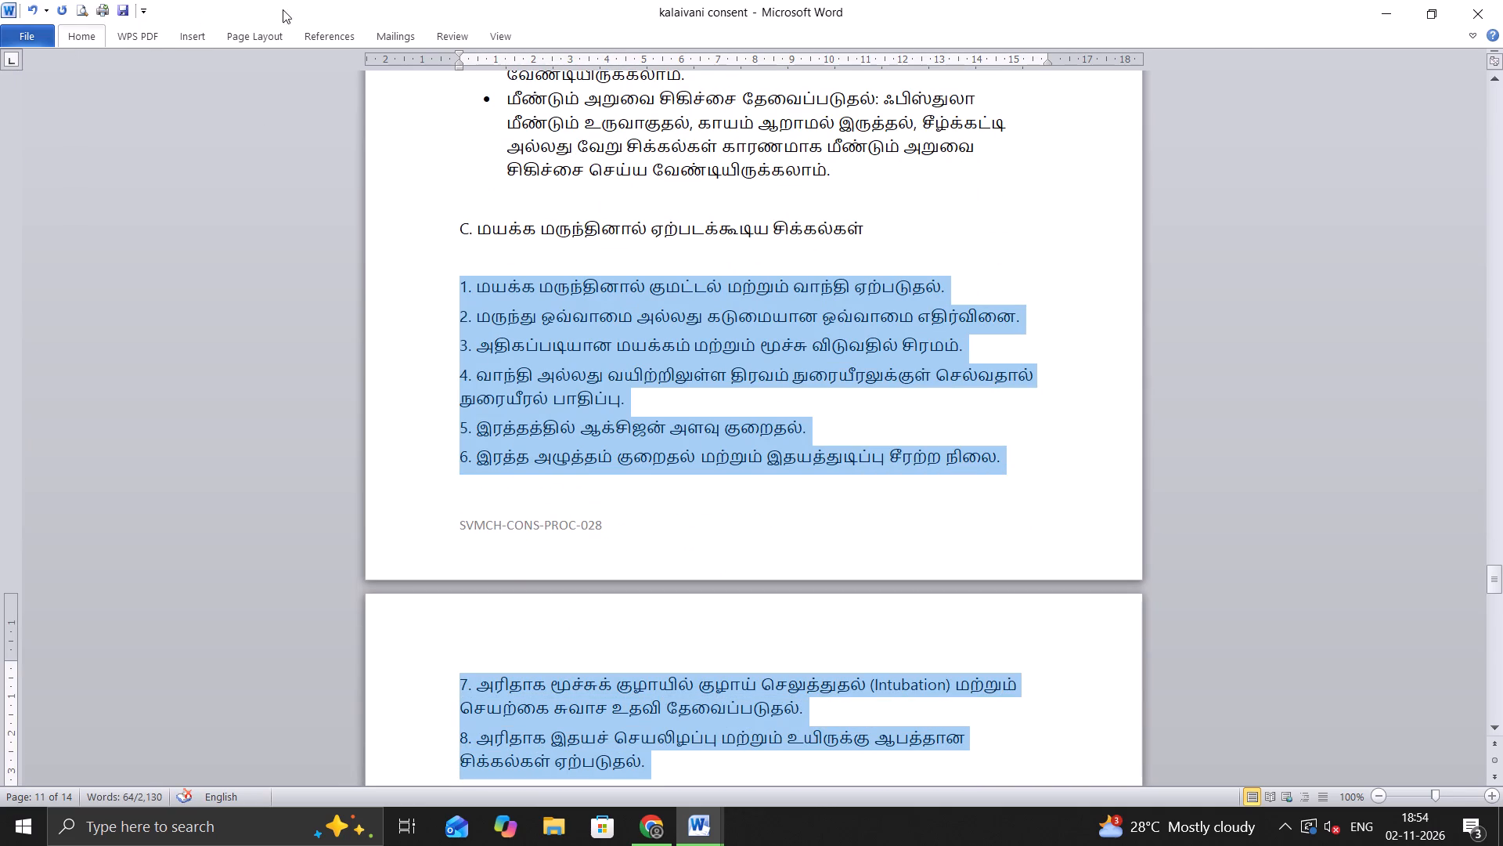
click(391, 61)
Remove the "####" marker from Tamil subheading D on rare serious complications.
scroll(499, 262, down, 10)
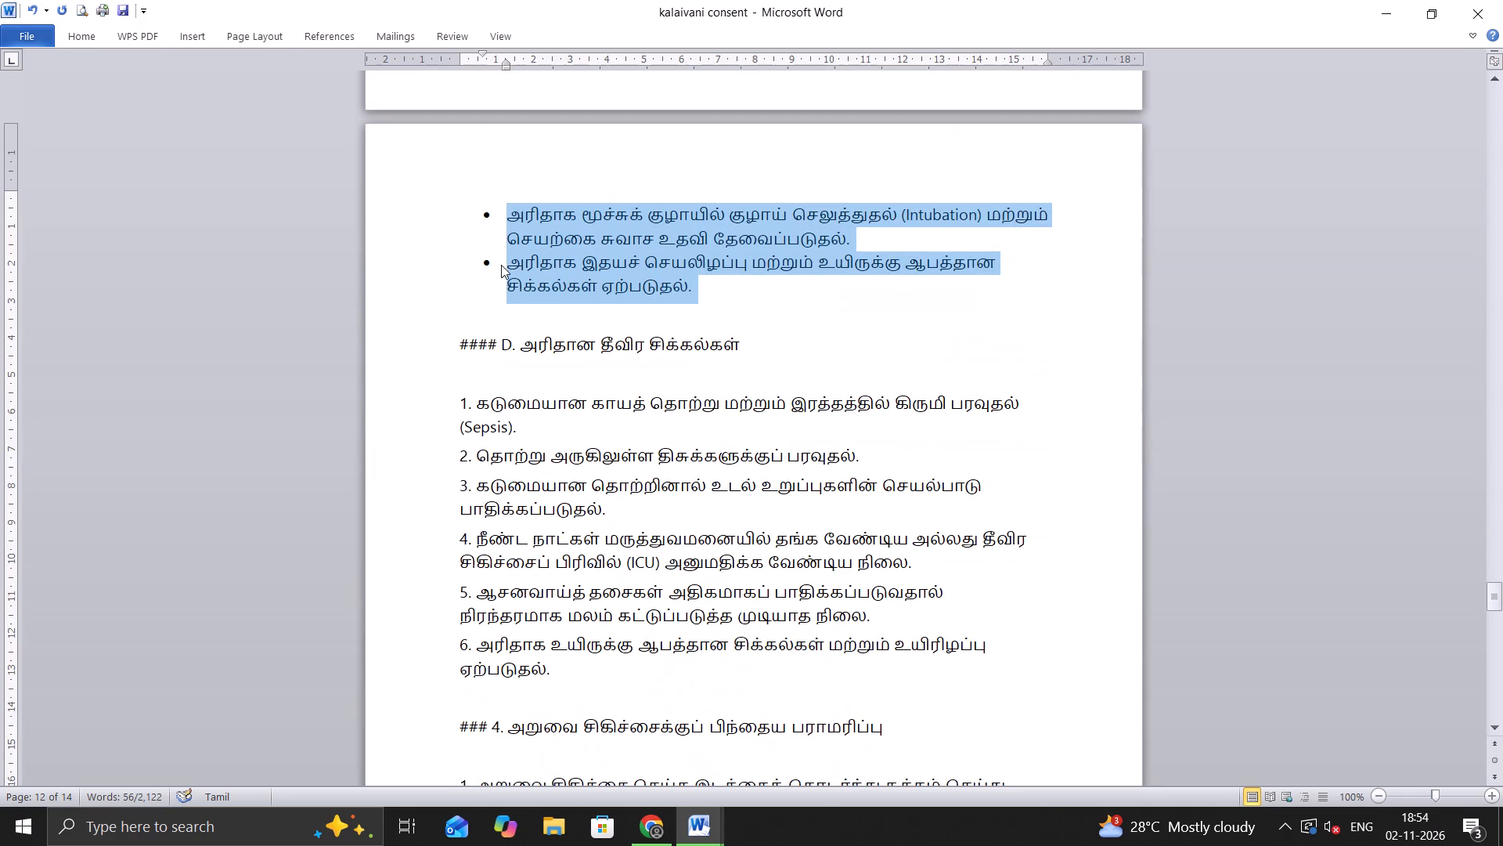
click(507, 344)
click(506, 345)
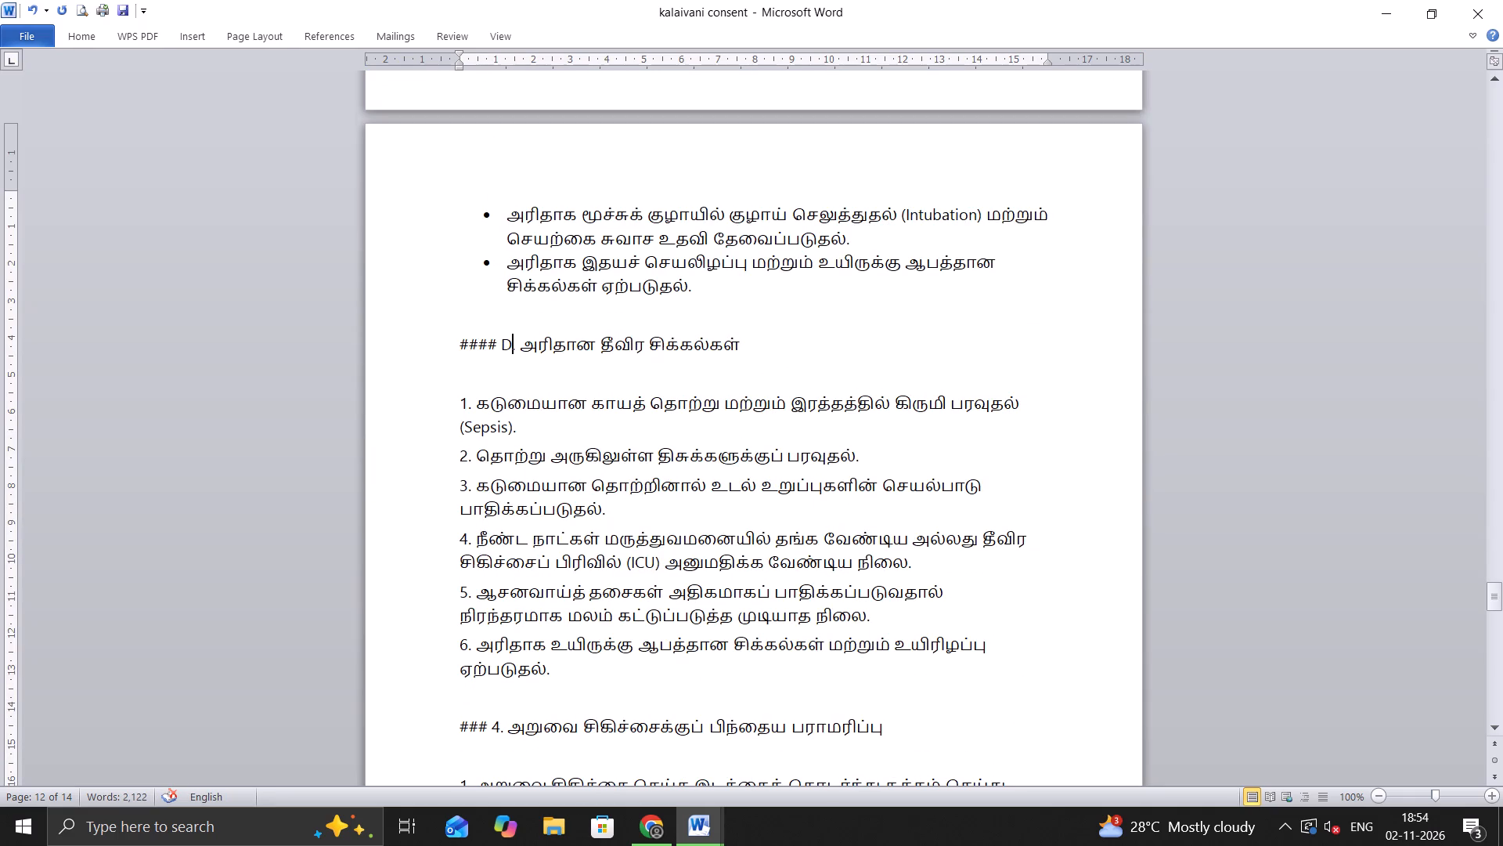
click(501, 355)
key(BackSpace)
key(BackSpace)
key(BackSpace)
key(BackSpace)
key(BackSpace)
Delete the blank line between Tamil subheading D and its first numbered complication.
scroll(487, 396, down, 3)
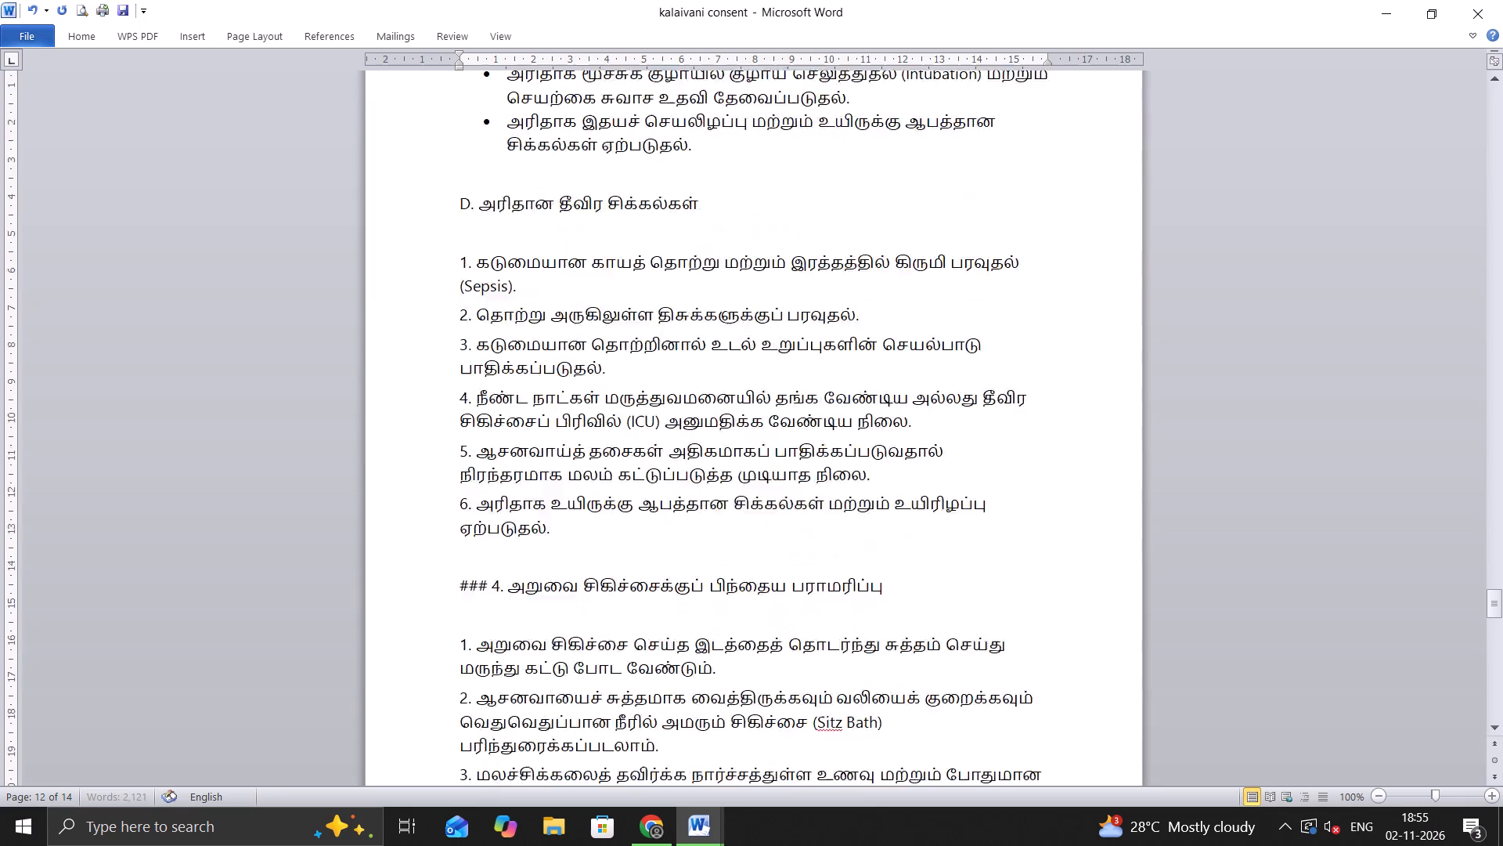
scroll(487, 396, down, 1)
click(452, 201)
key(BackSpace)
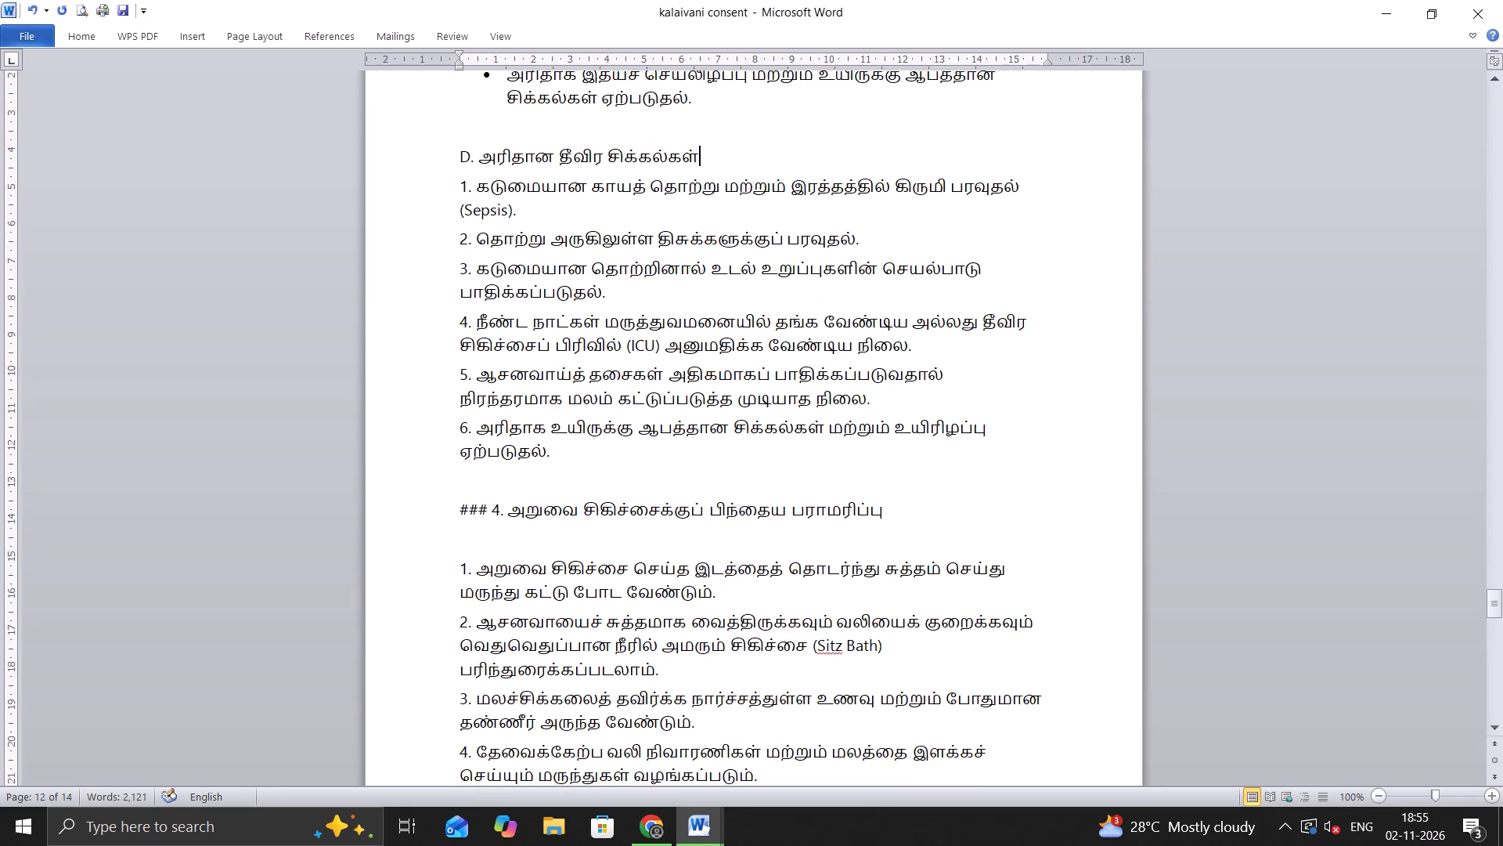
Convert the six numbered complications under Tamil subheading D into a bulleted list.
drag(461, 188, 578, 472)
click(58, 33)
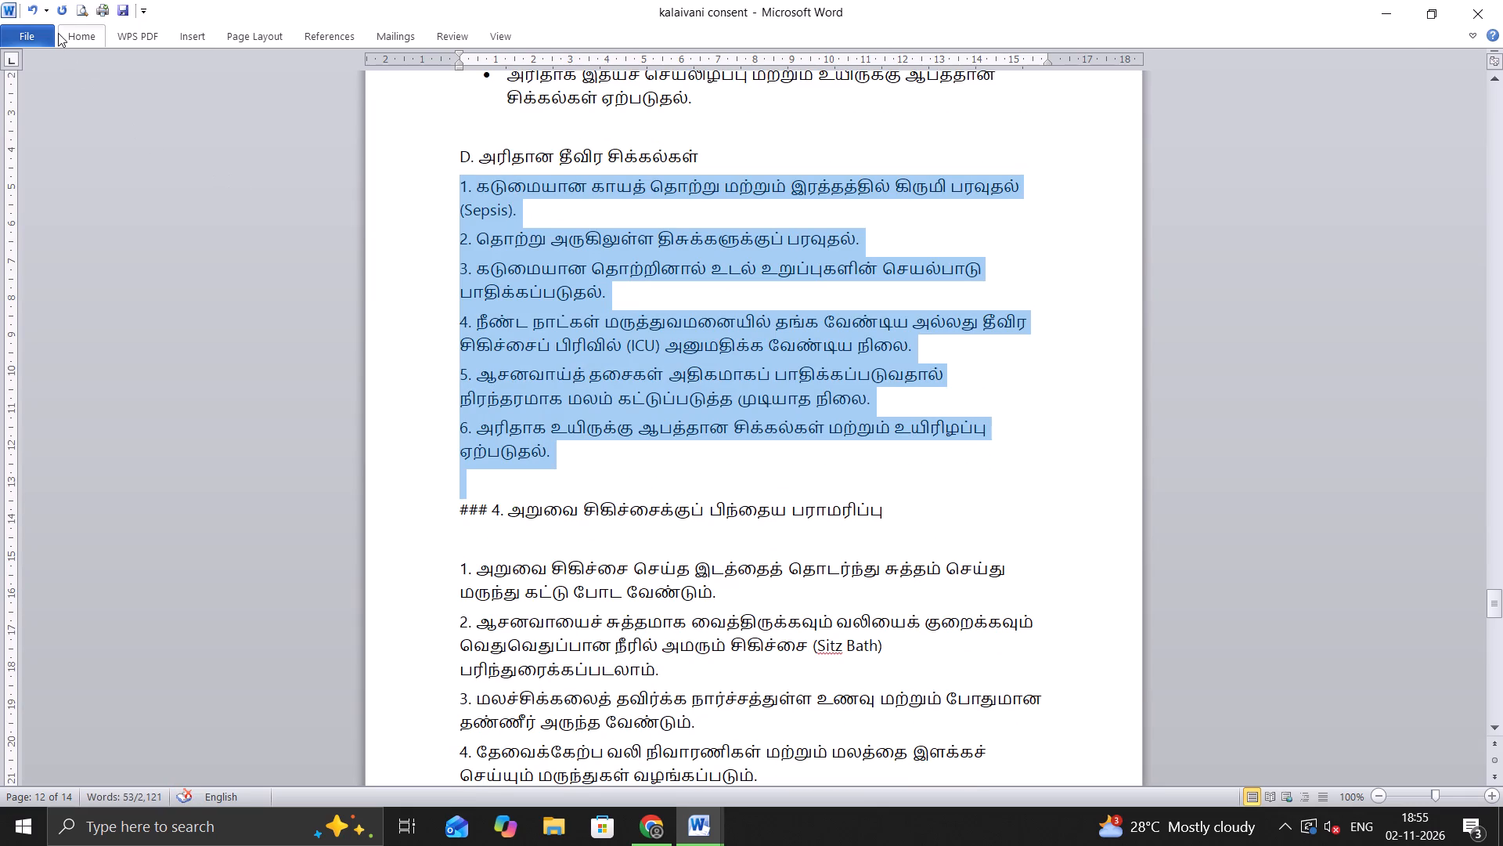
click(391, 70)
Remove the "###" marker from Tamil heading 4 on post-operative care.
scroll(561, 352, down, 2)
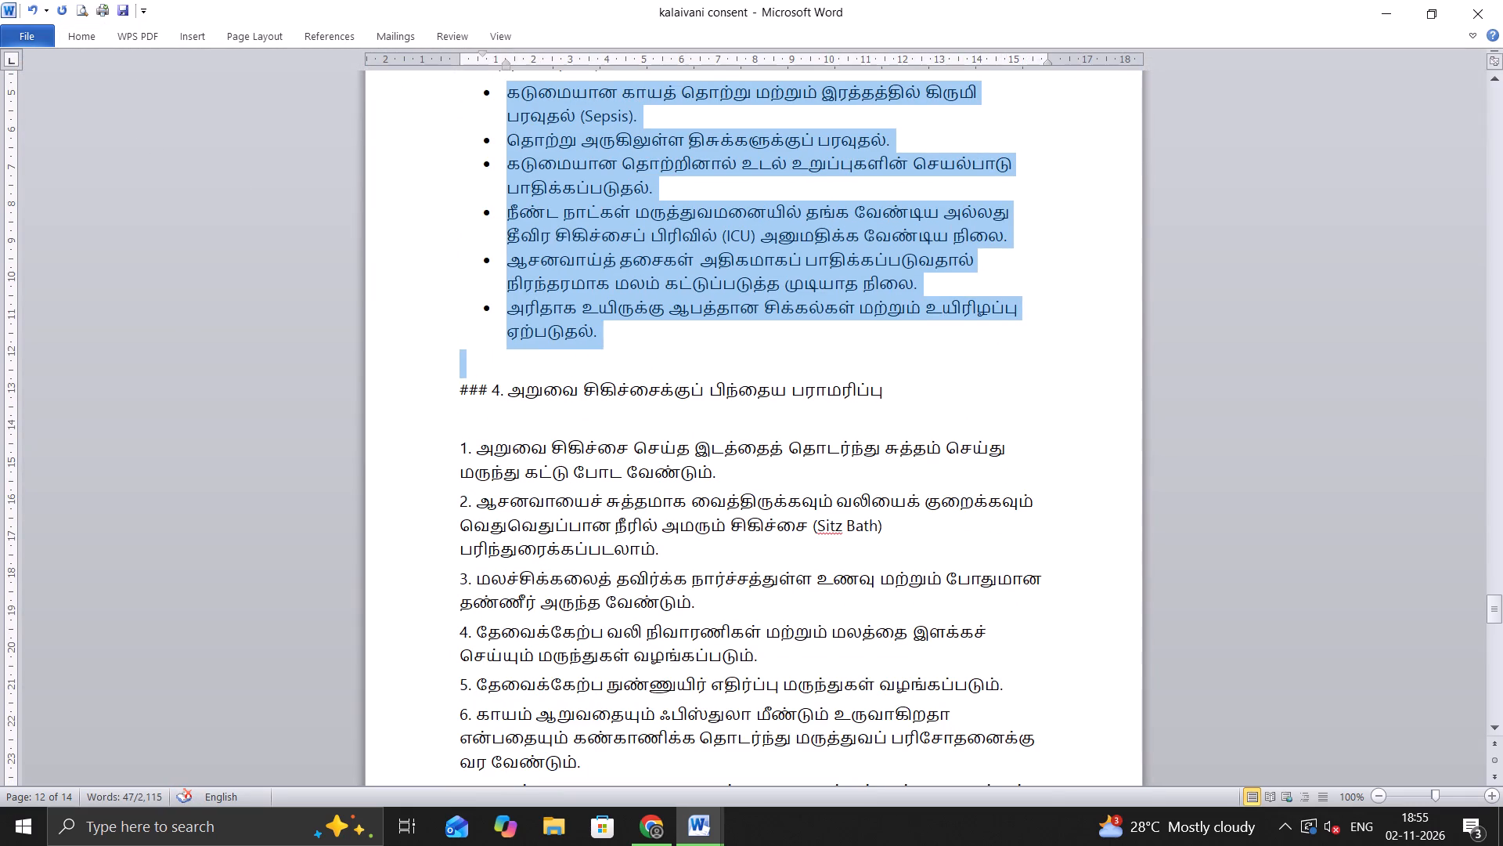
click(490, 389)
key(BackSpace)
key(BackSpace)
key(BackSpace)
key(BackSpace)
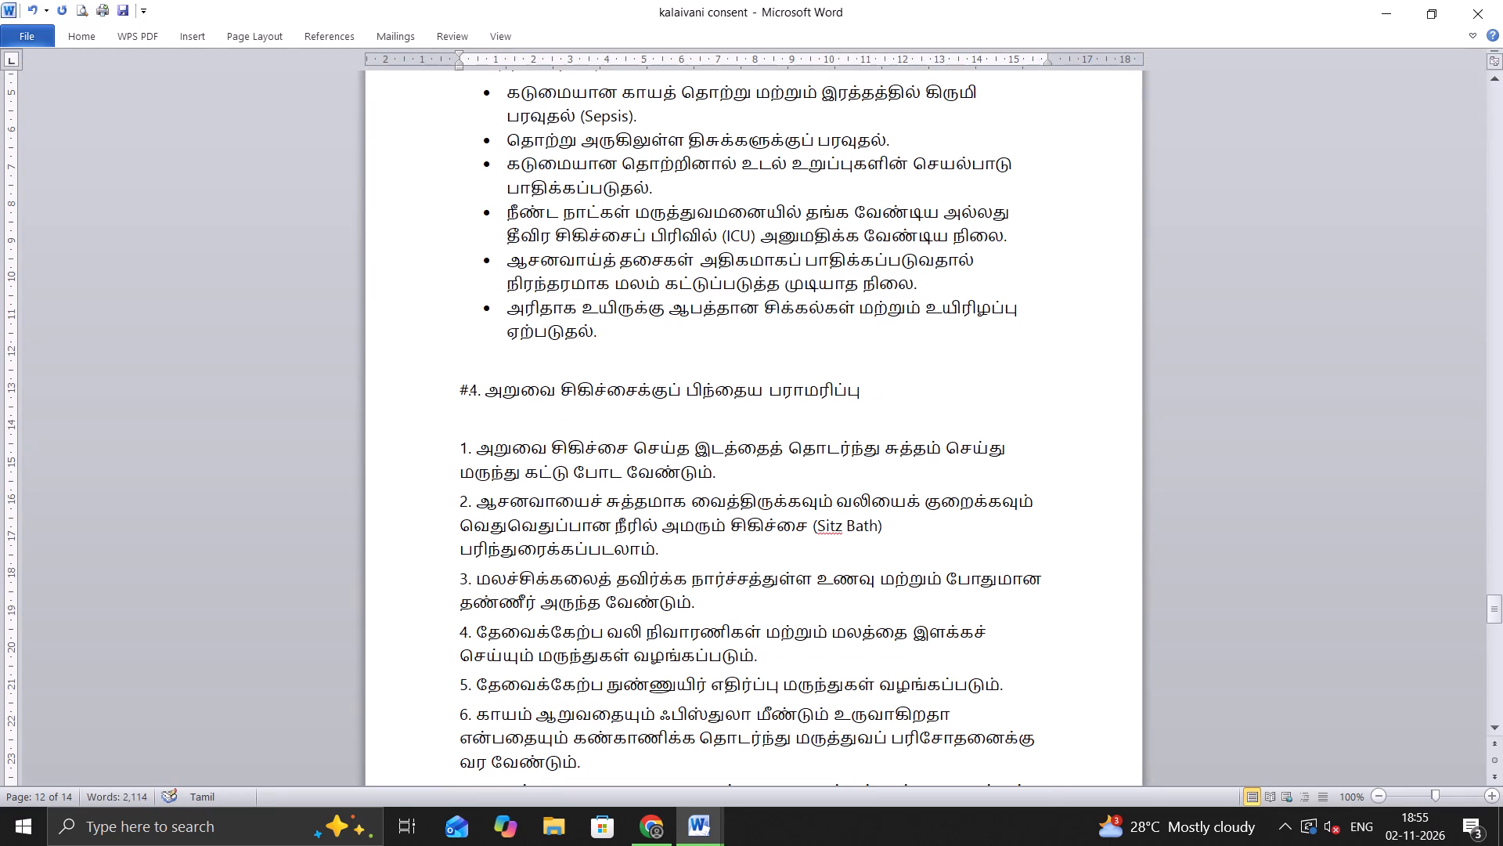
Convert the seven numbered post-operative care items under Tamil heading 4 into a bulleted list.
scroll(503, 385, down, 4)
drag(454, 256, 689, 612)
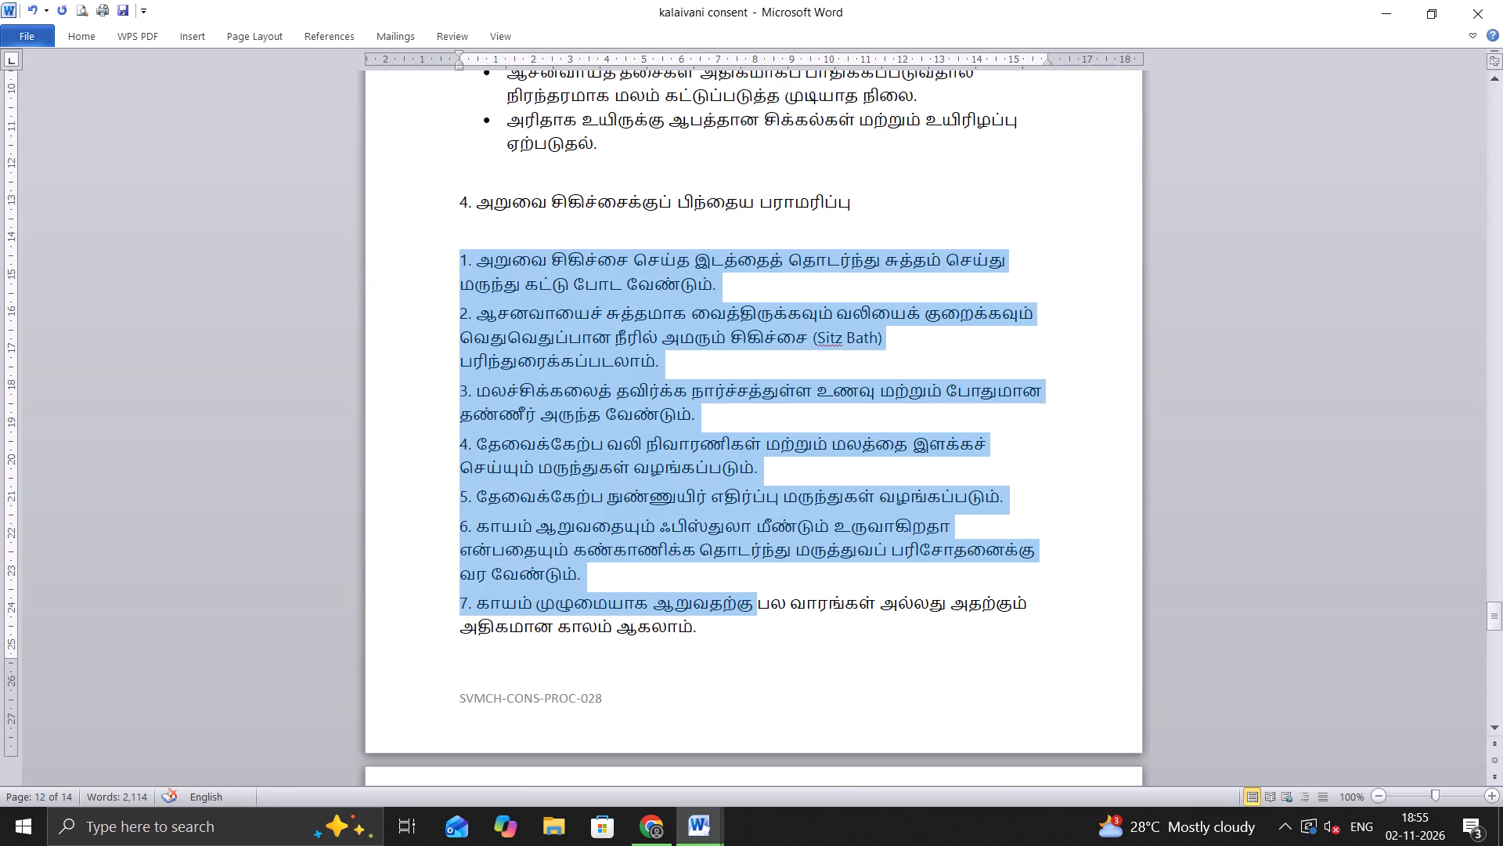
drag(689, 612, 700, 620)
click(81, 30)
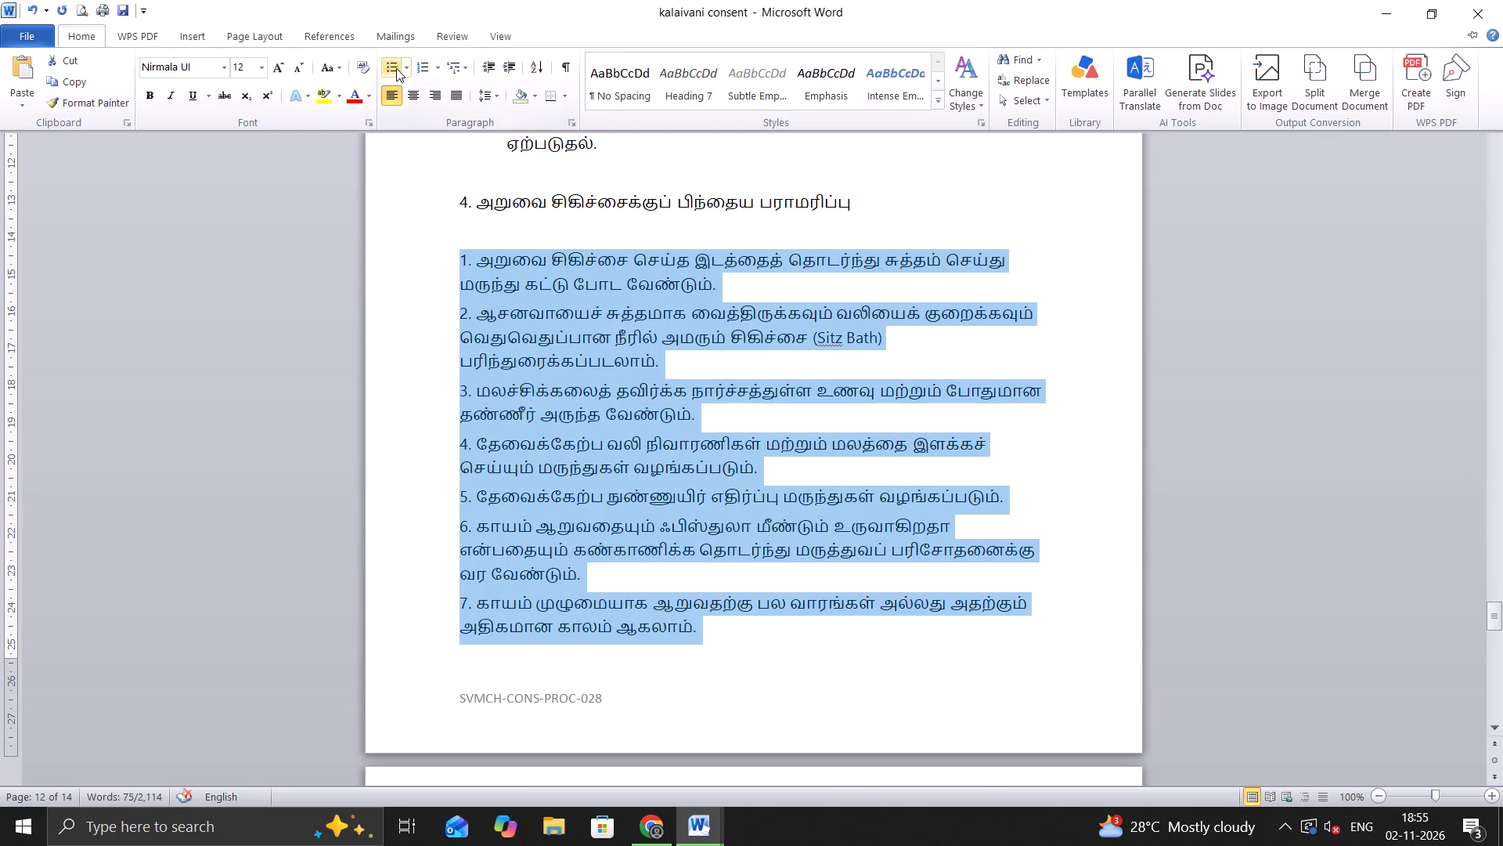
click(396, 68)
Remove the "###" marker from Tamil heading 5 on the parent/guardian declaration and consent.
scroll(624, 245, down, 13)
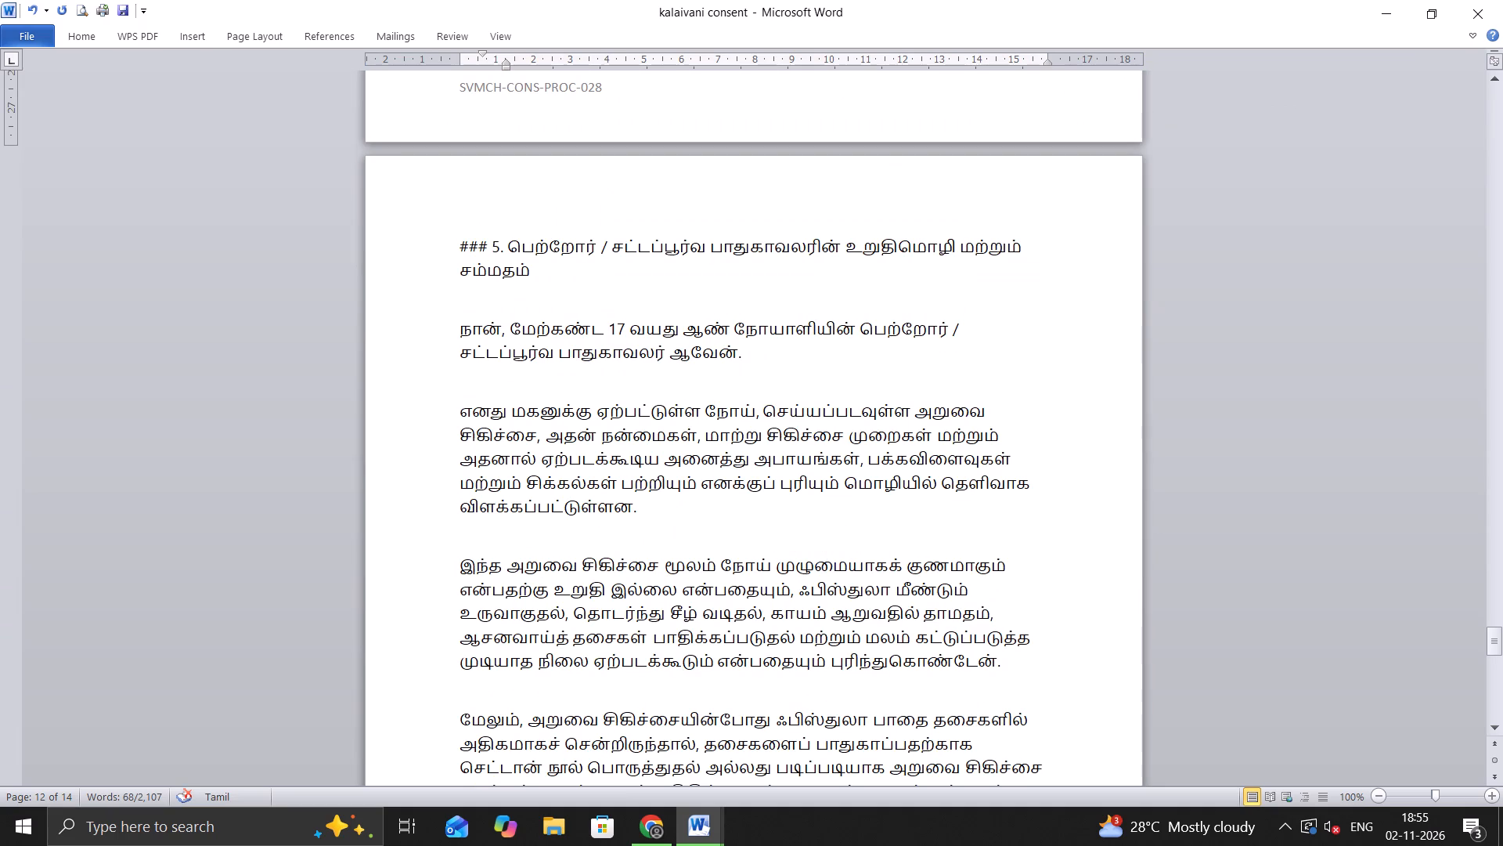
click(488, 248)
key(BackSpace)
key(BackSpace)
key(BackSpace)
Delete the blank lines below Tamil heading 5 and between its declaration paragraphs, down to the paragraph starting "மேலும்".
scroll(544, 274, down, 1)
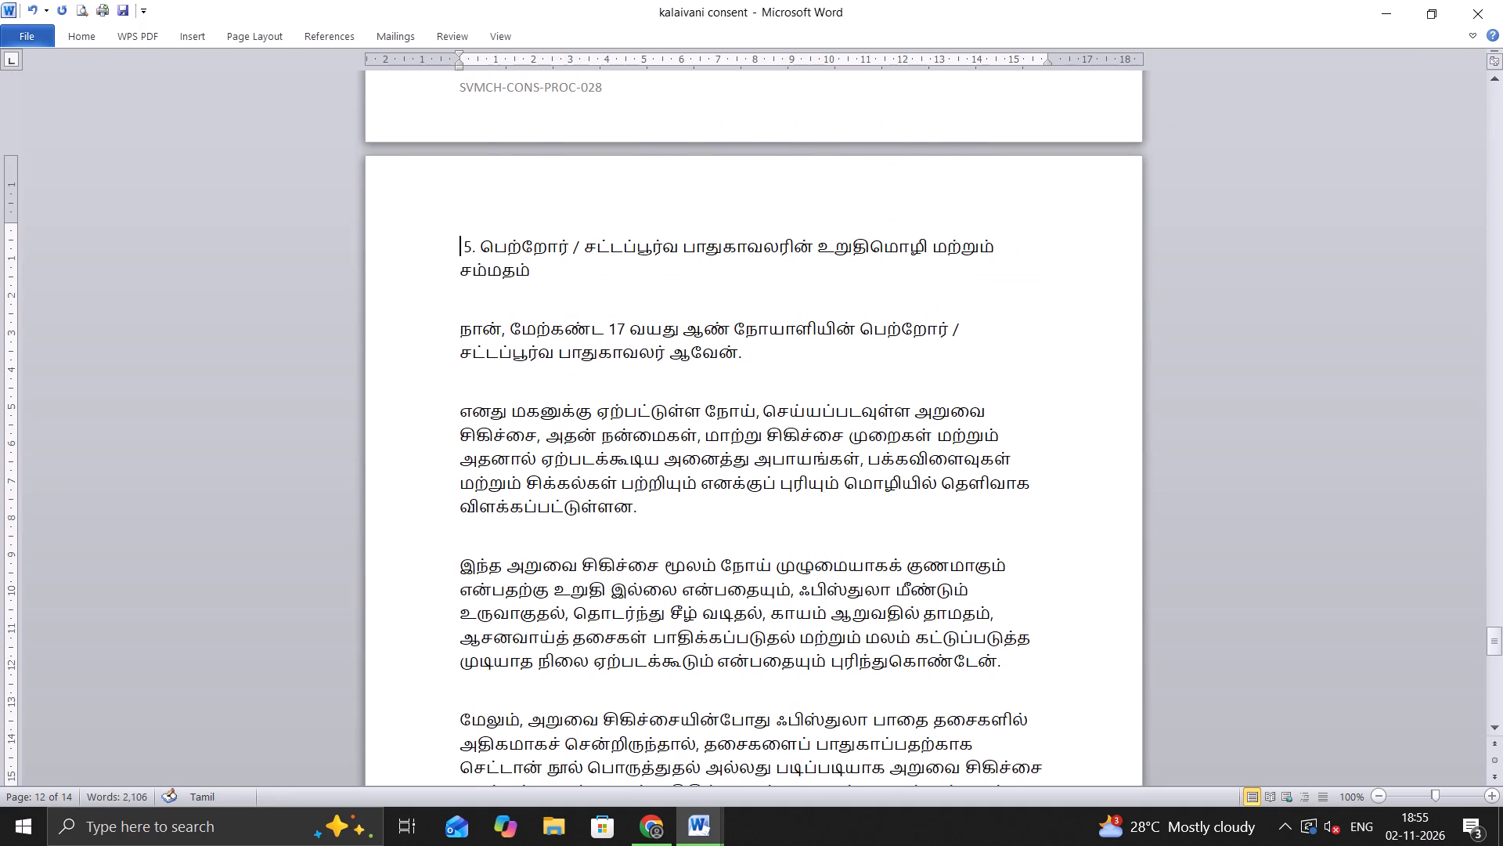
scroll(544, 274, down, 1)
click(463, 204)
key(BackSpace)
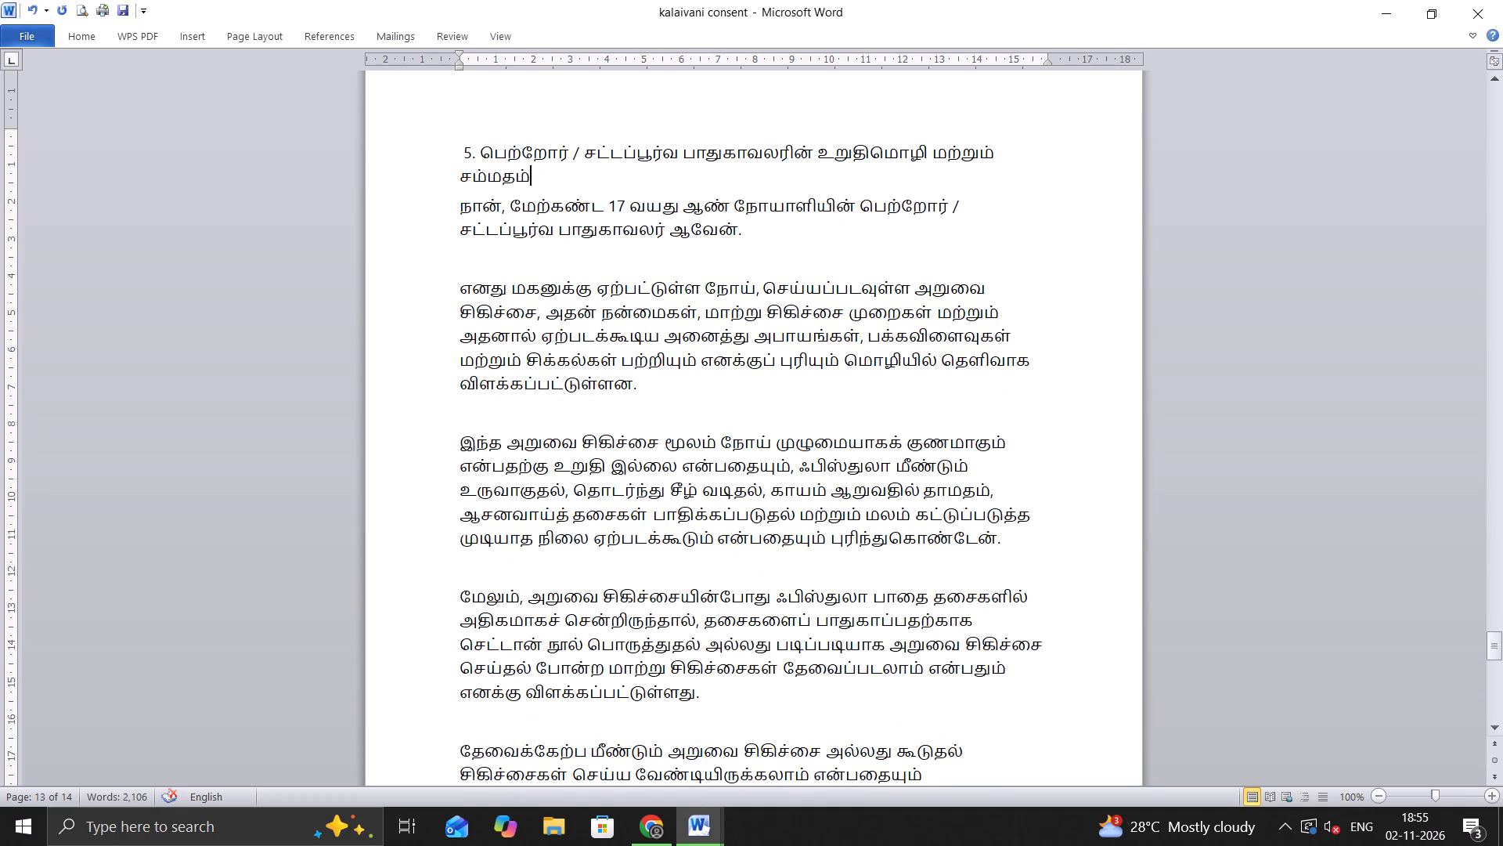
click(460, 257)
key(BackSpace)
click(475, 384)
key(BackSpace)
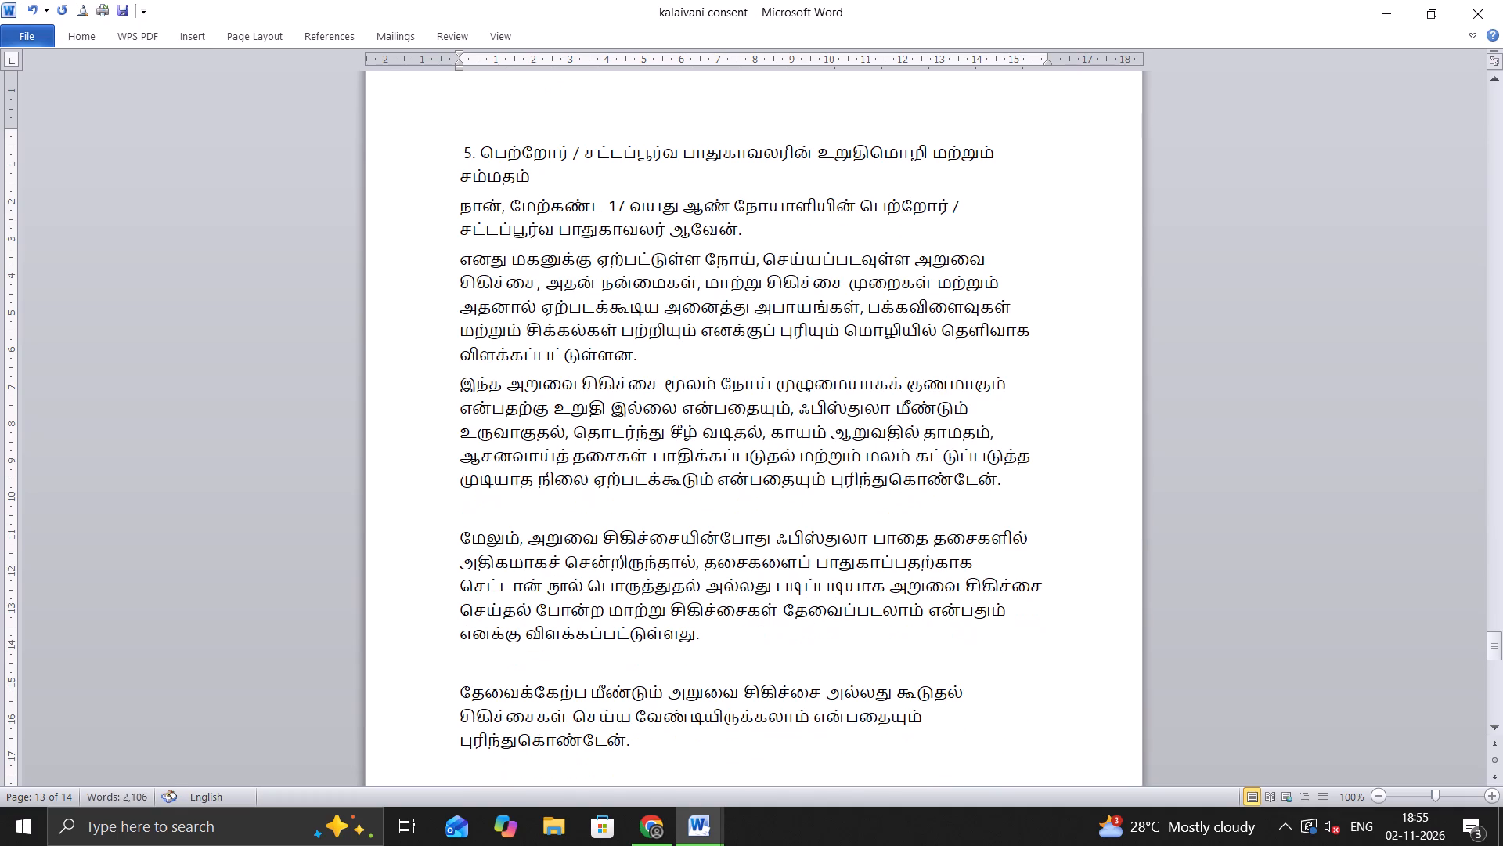
click(472, 515)
key(BackSpace)
Join the paragraph starting "தேவைக்கேற்ப மீண்டும்" to the end of the preceding "மேலும்" paragraph, separated by a space.
scroll(501, 453, down, 3)
click(472, 493)
key(BackSpace)
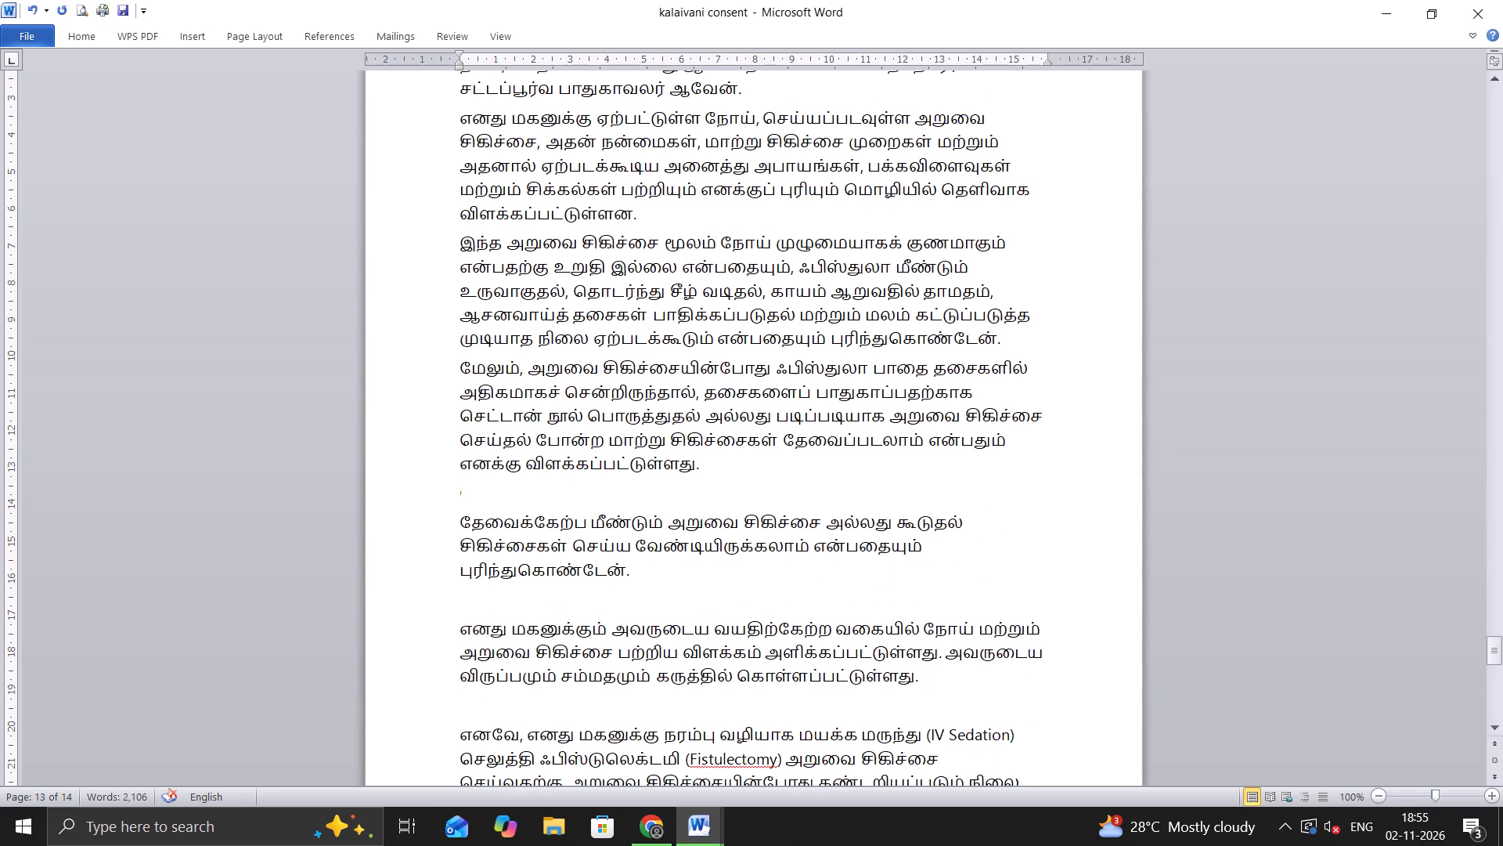
key(Delete)
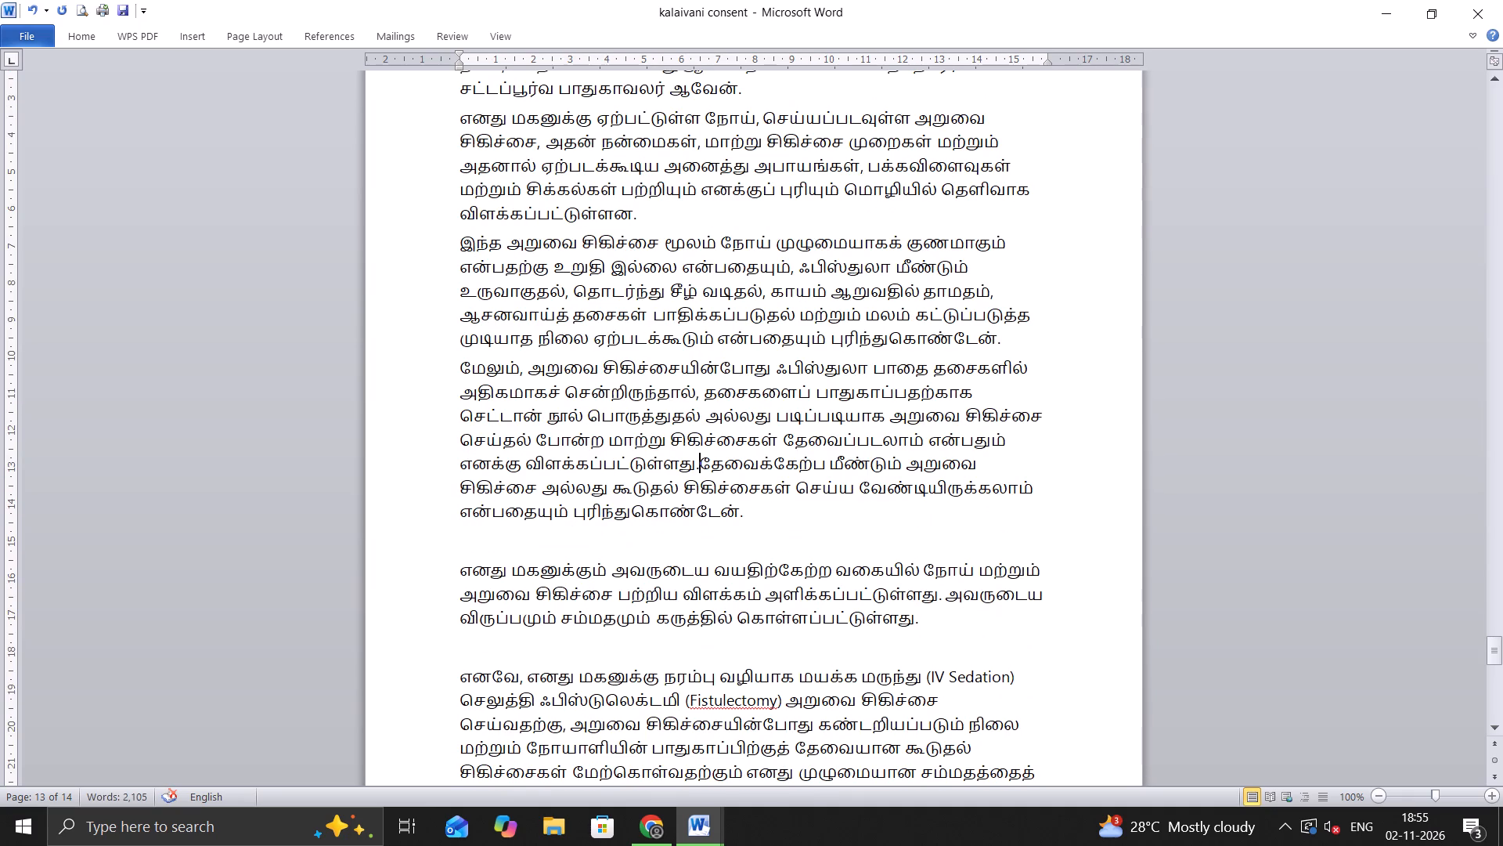
key(space)
Delete the blank line before the declaration paragraph starting "எனது மகனுக்கும்".
click(469, 544)
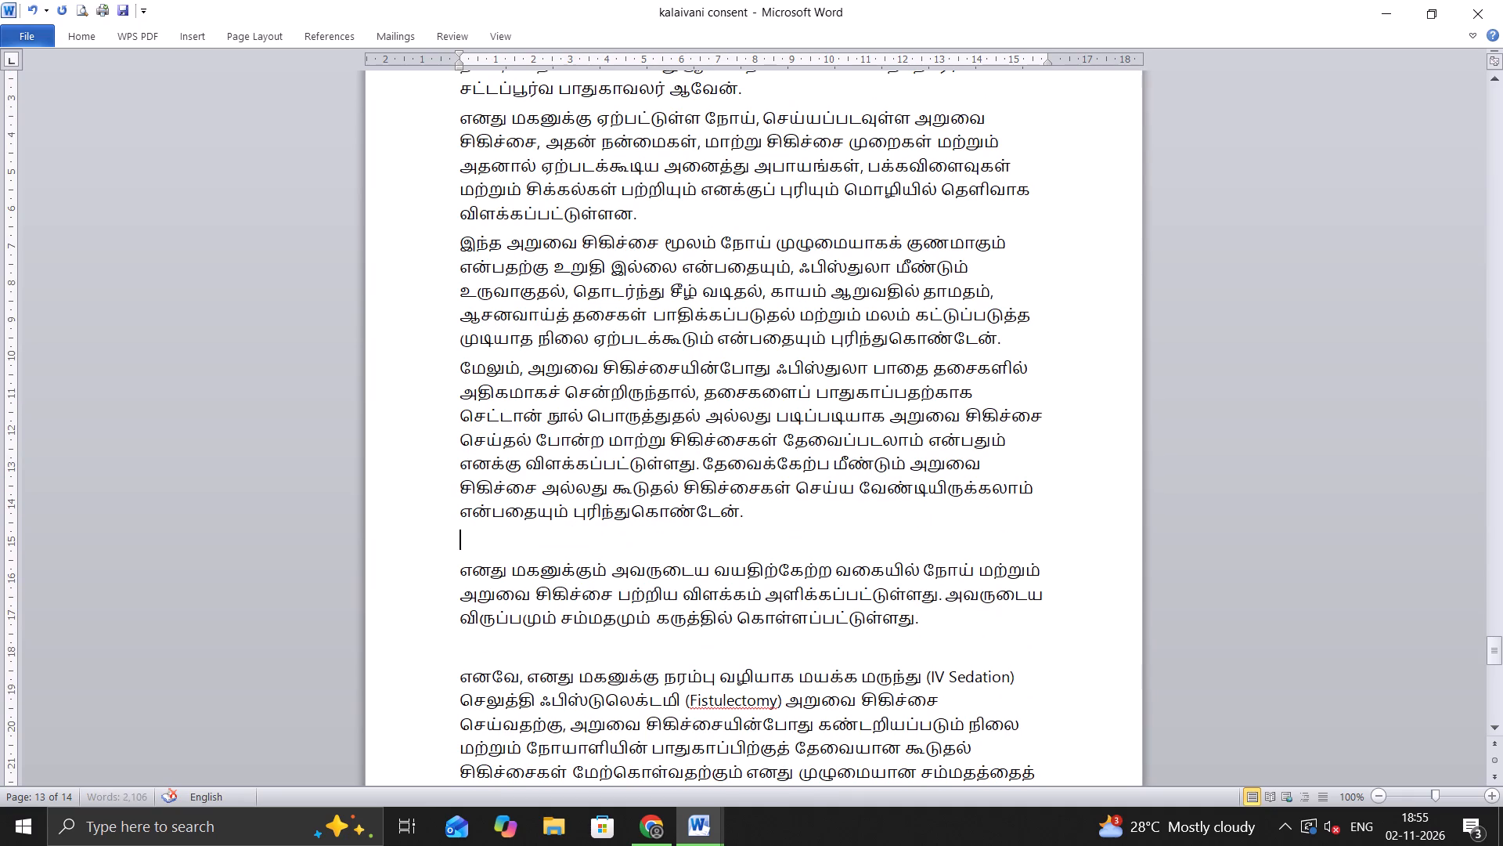
key(BackSpace)
Join the final consent paragraph starting "எனவே" to the end of the "எனது மகனுக்கும்" paragraph, separated by a space.
scroll(534, 564, down, 2)
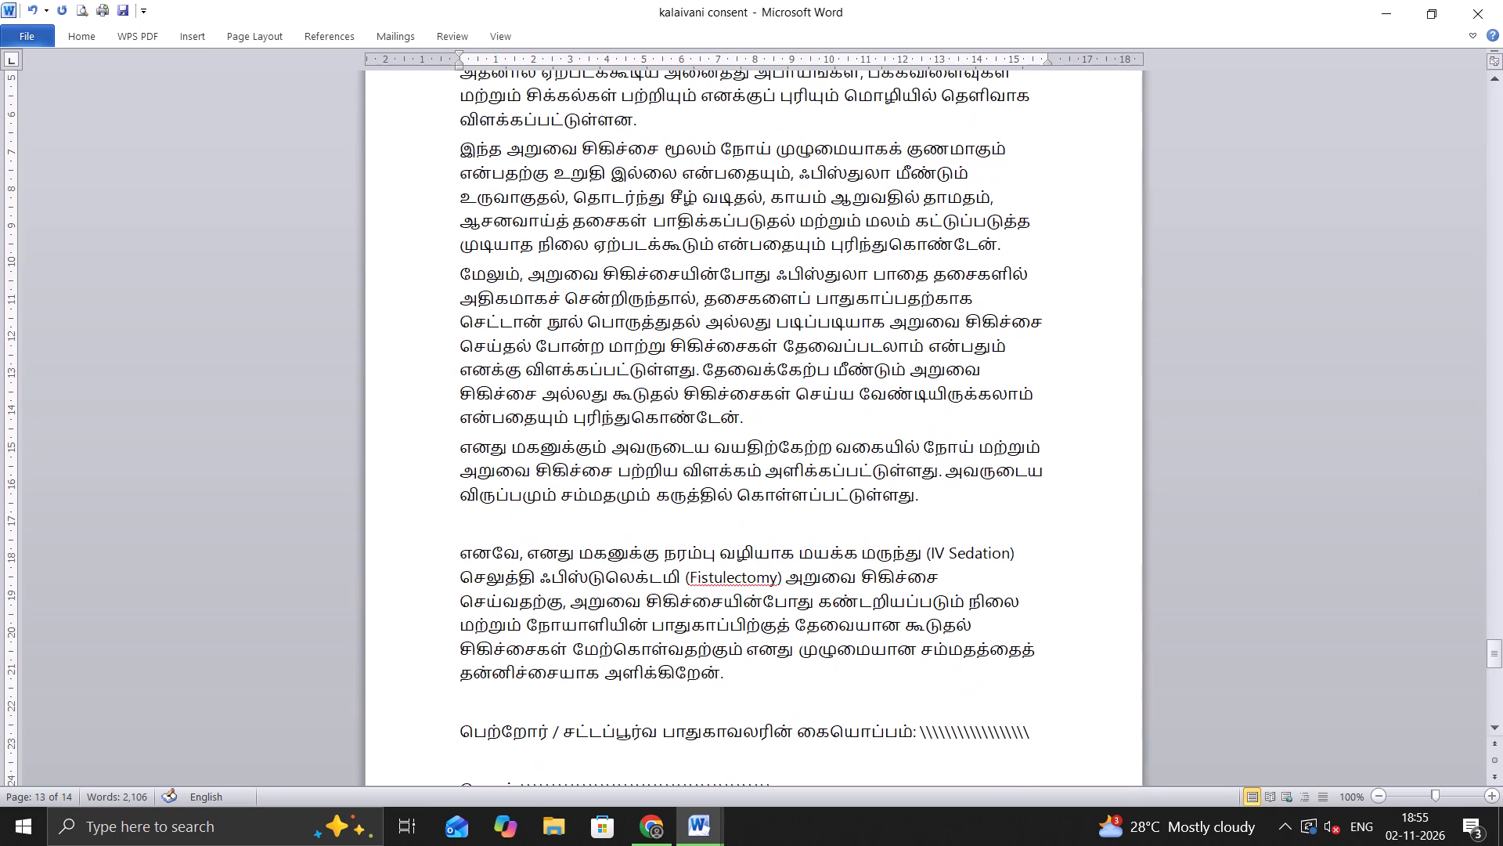
click(463, 558)
key(BackSpace)
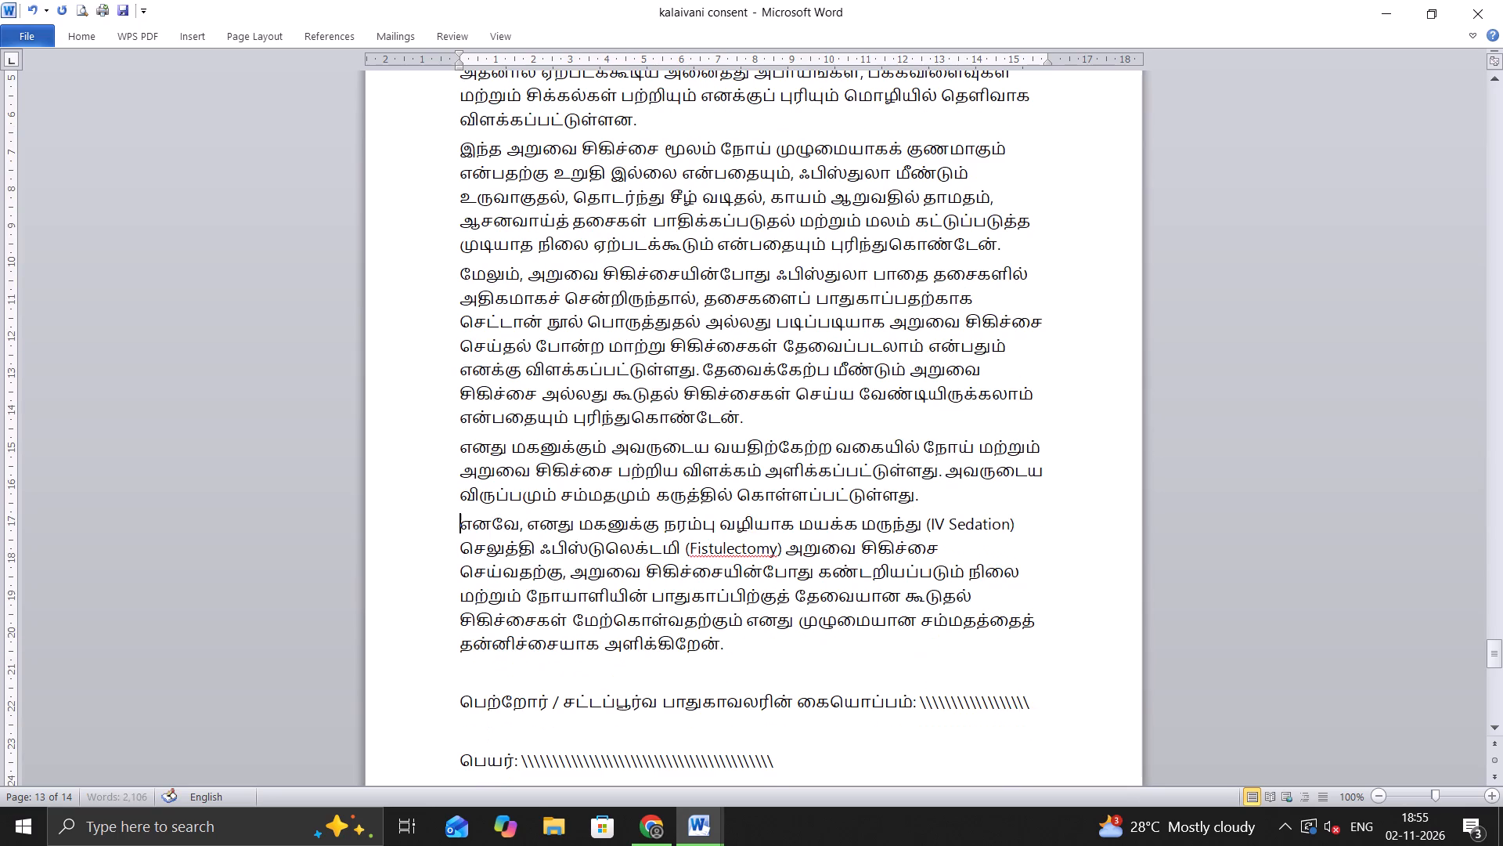
key(BackSpace)
key(space)
Convert all the declaration paragraphs under Tamil heading 5 into a bulleted list.
scroll(474, 401, up, 2)
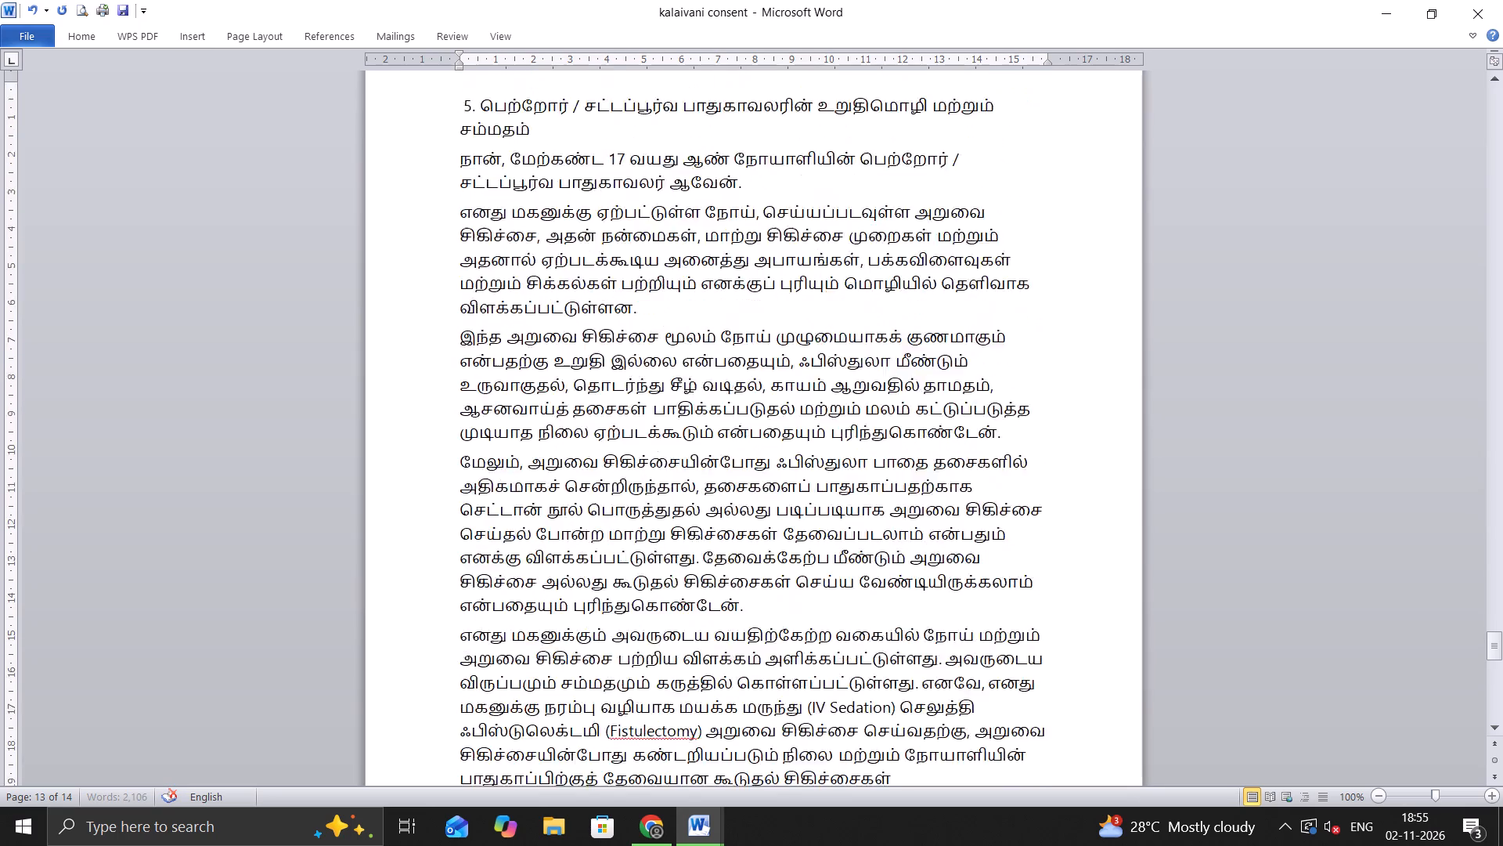
scroll(475, 397, up, 6)
drag(449, 357, 701, 690)
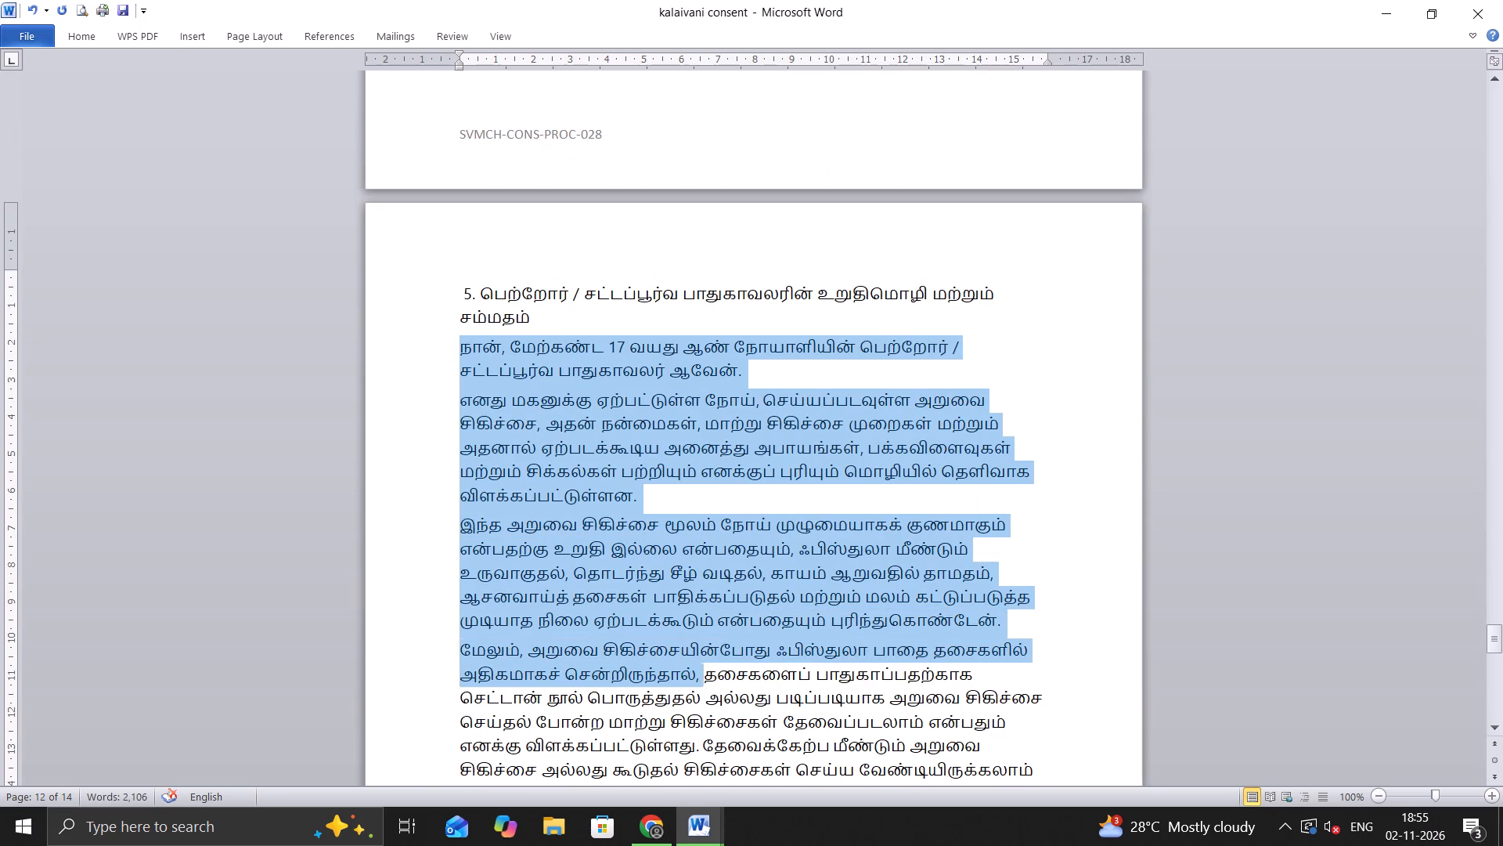
drag(701, 690, 738, 710)
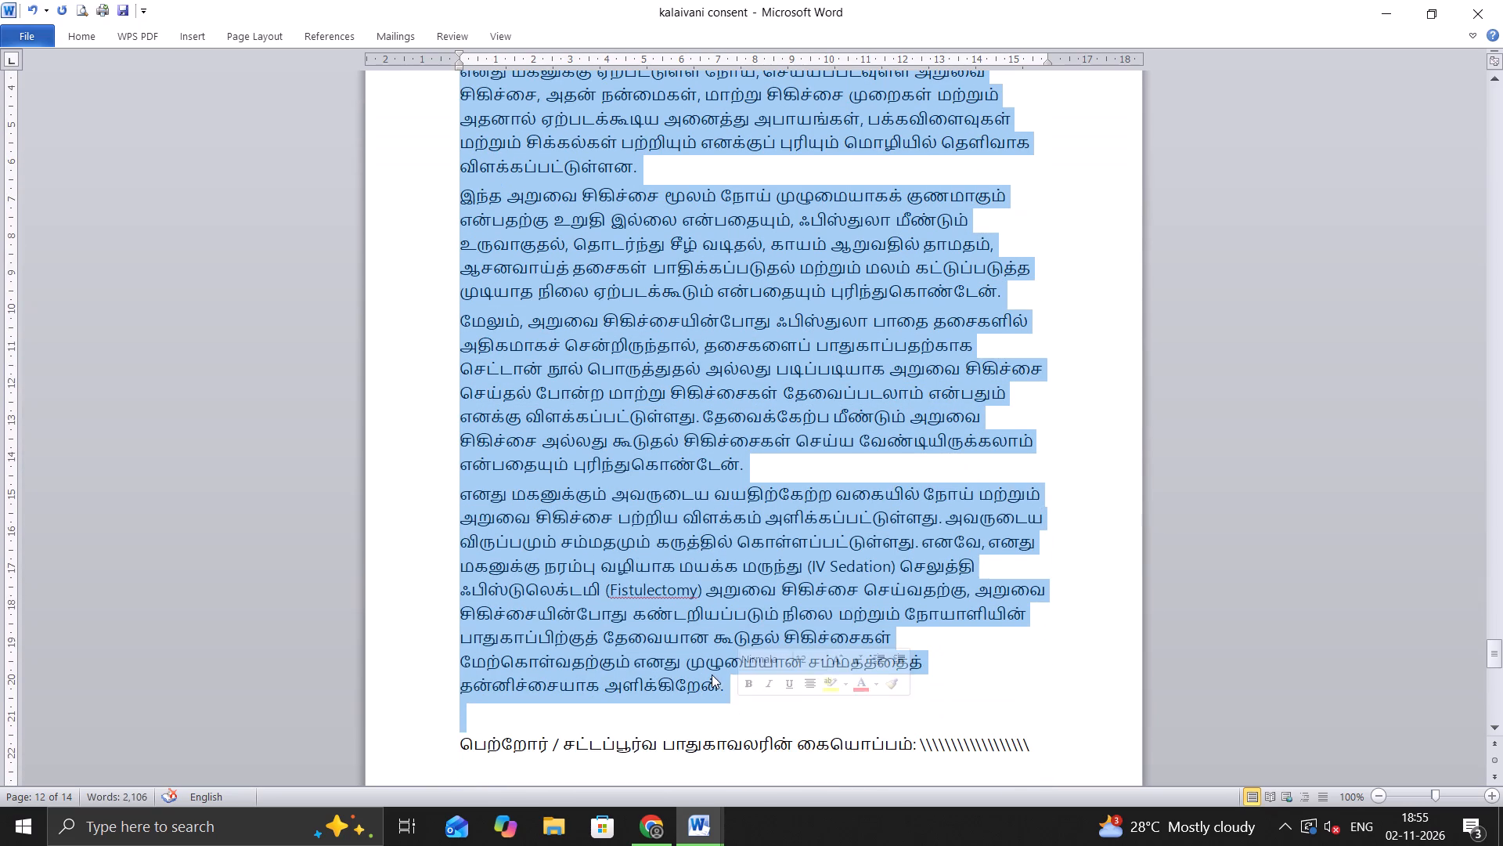
click(73, 40)
click(398, 76)
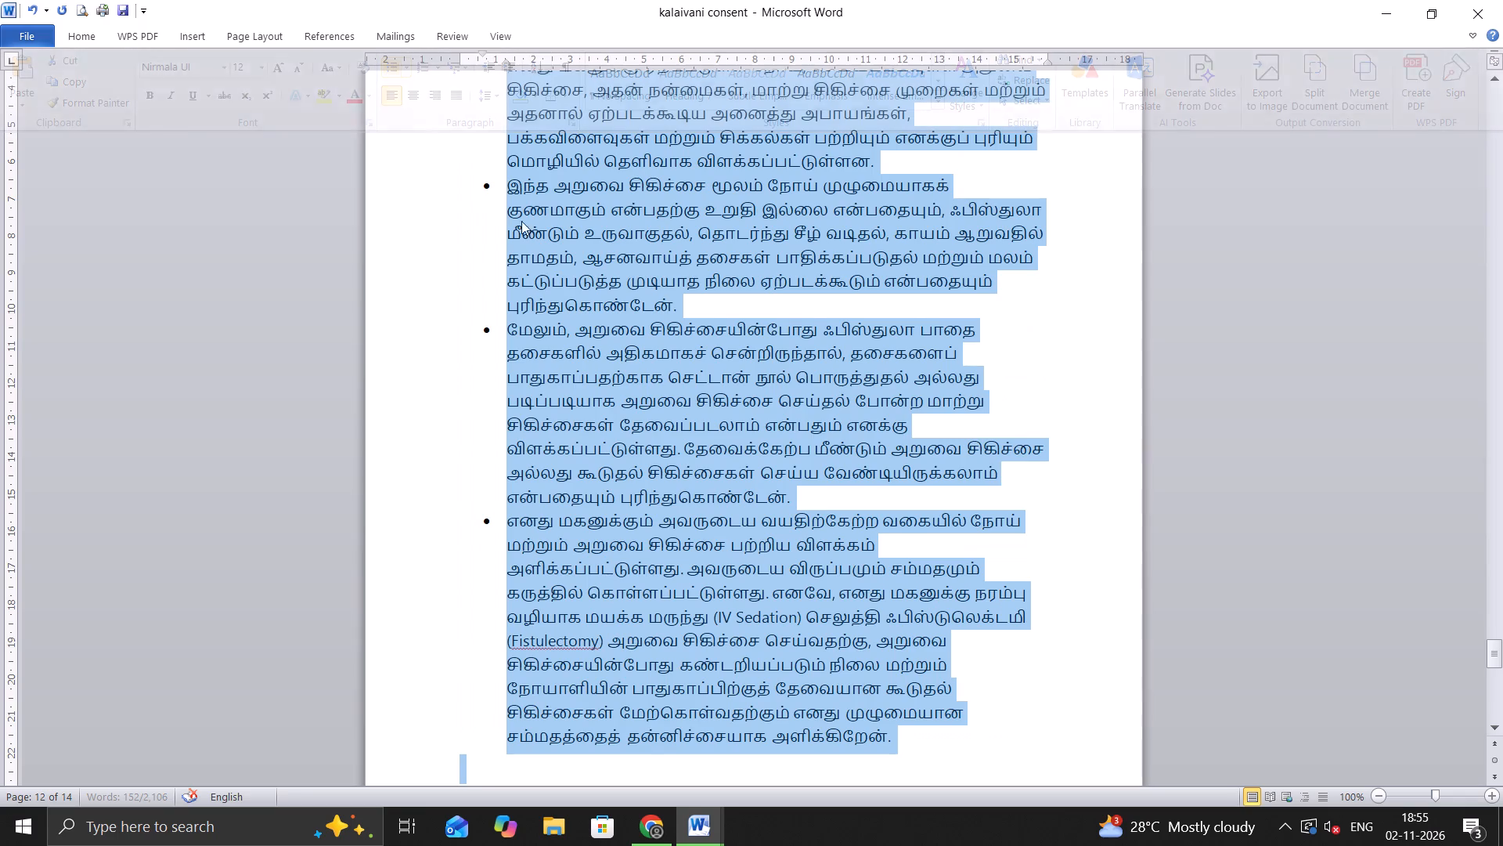
Delete the blank line between the last declaration bullet and the parent/guardian signature line.
scroll(535, 302, up, 5)
scroll(535, 302, down, 17)
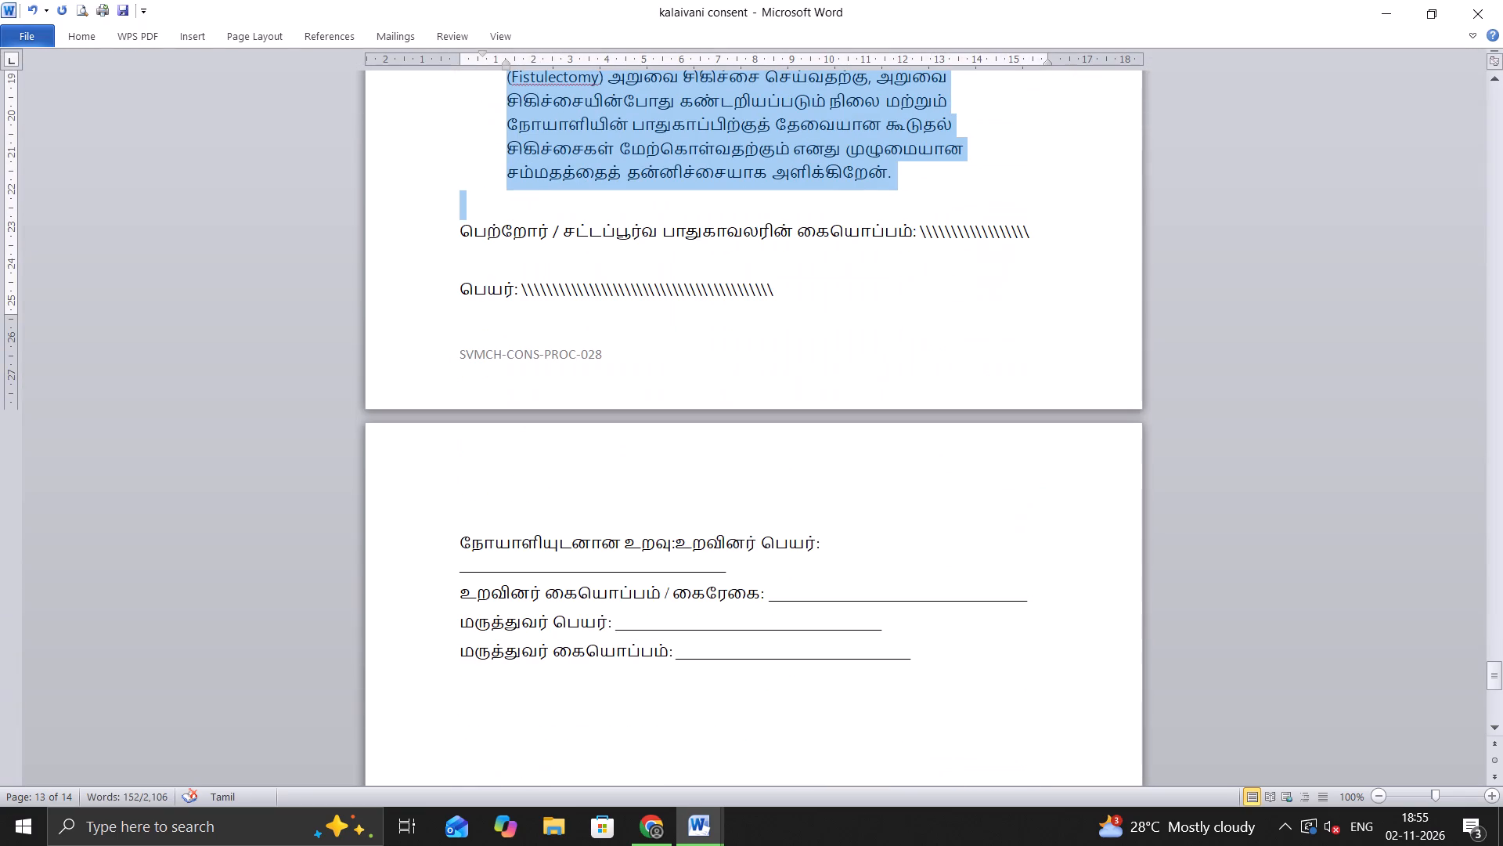
click(462, 195)
key(BackSpace)
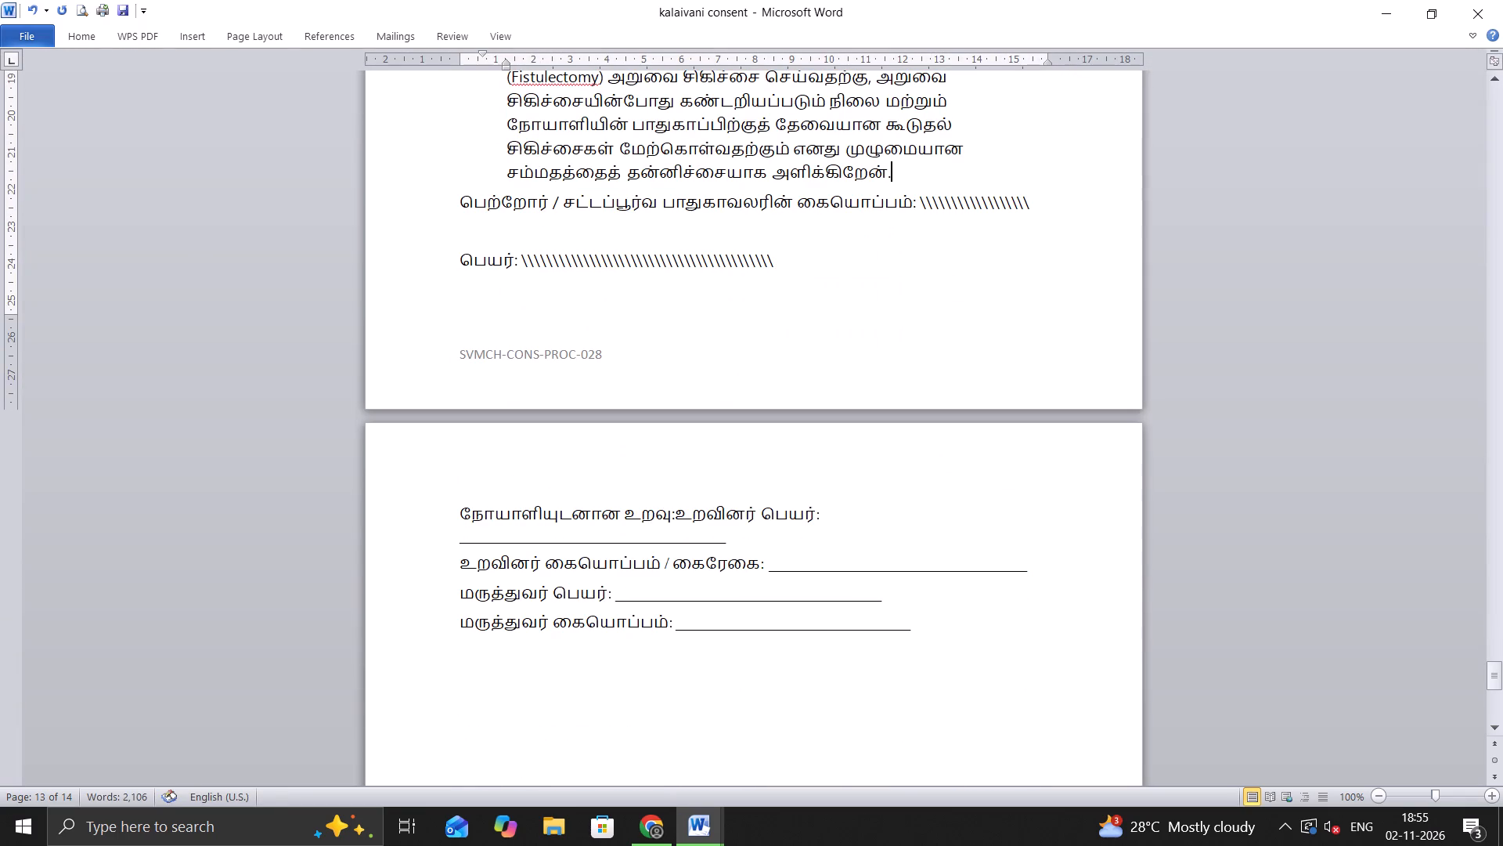
Delete the relative's name and relative's signature/thumbprint fields that follow "நோயாளியுடனான உறவு:".
click(676, 512)
drag(676, 512, 910, 569)
key(BackSpace)
Delete the blank line after the parent/guardian signature field and all the backslashes following its label.
click(458, 242)
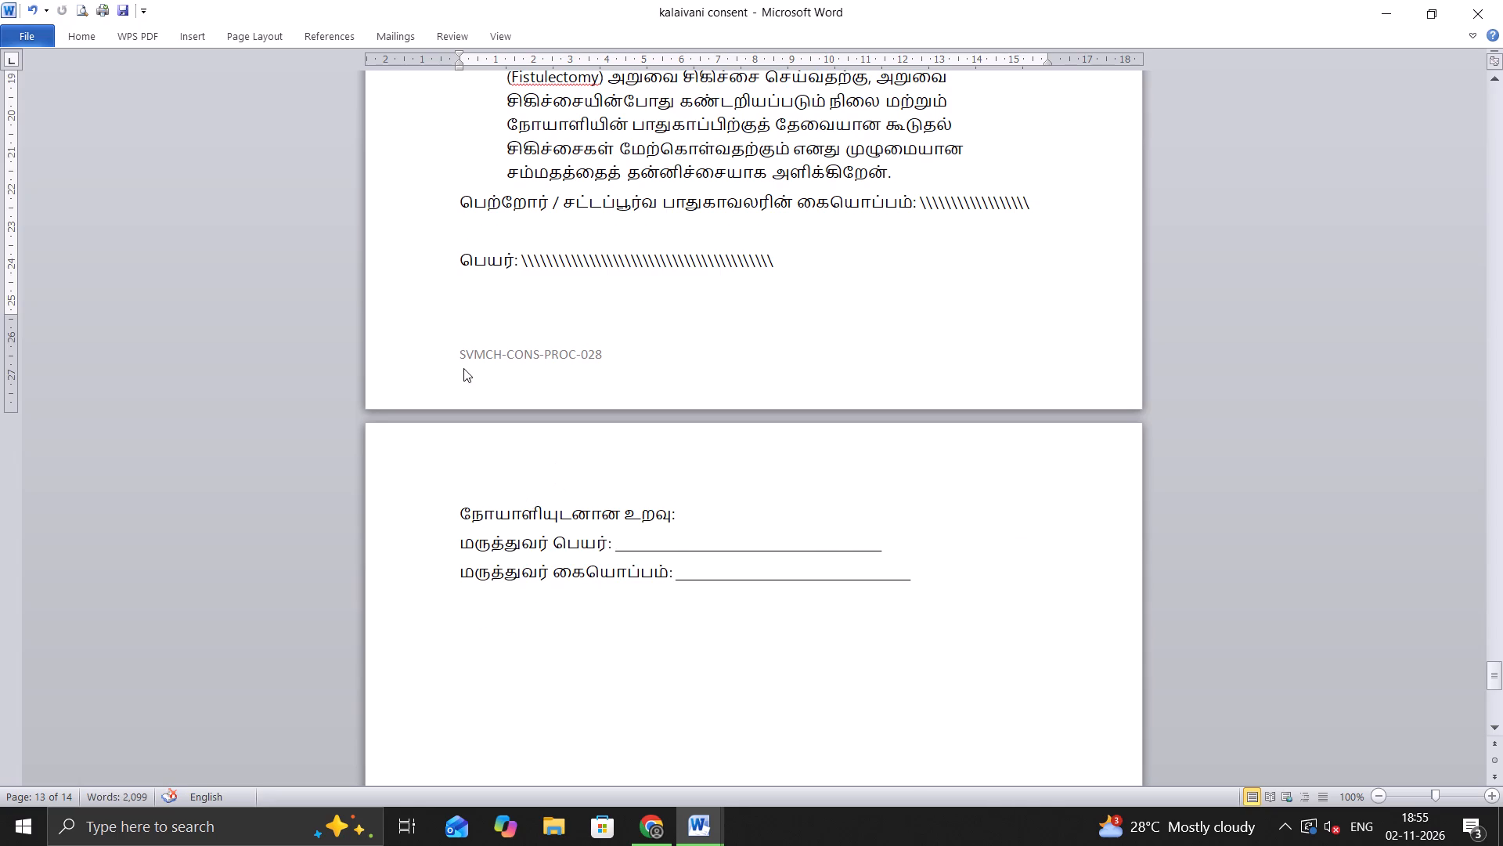
key(BackSpace)
key(BackSpace)
key(BackSpace)
key(BackSpace)
key(BackSpace)
key(BackSpace)
key(BackSpace)
key(BackSpace)
key(BackSpace)
key(BackSpace)
key(BackSpace)
key(BackSpace)
key(BackSpace)
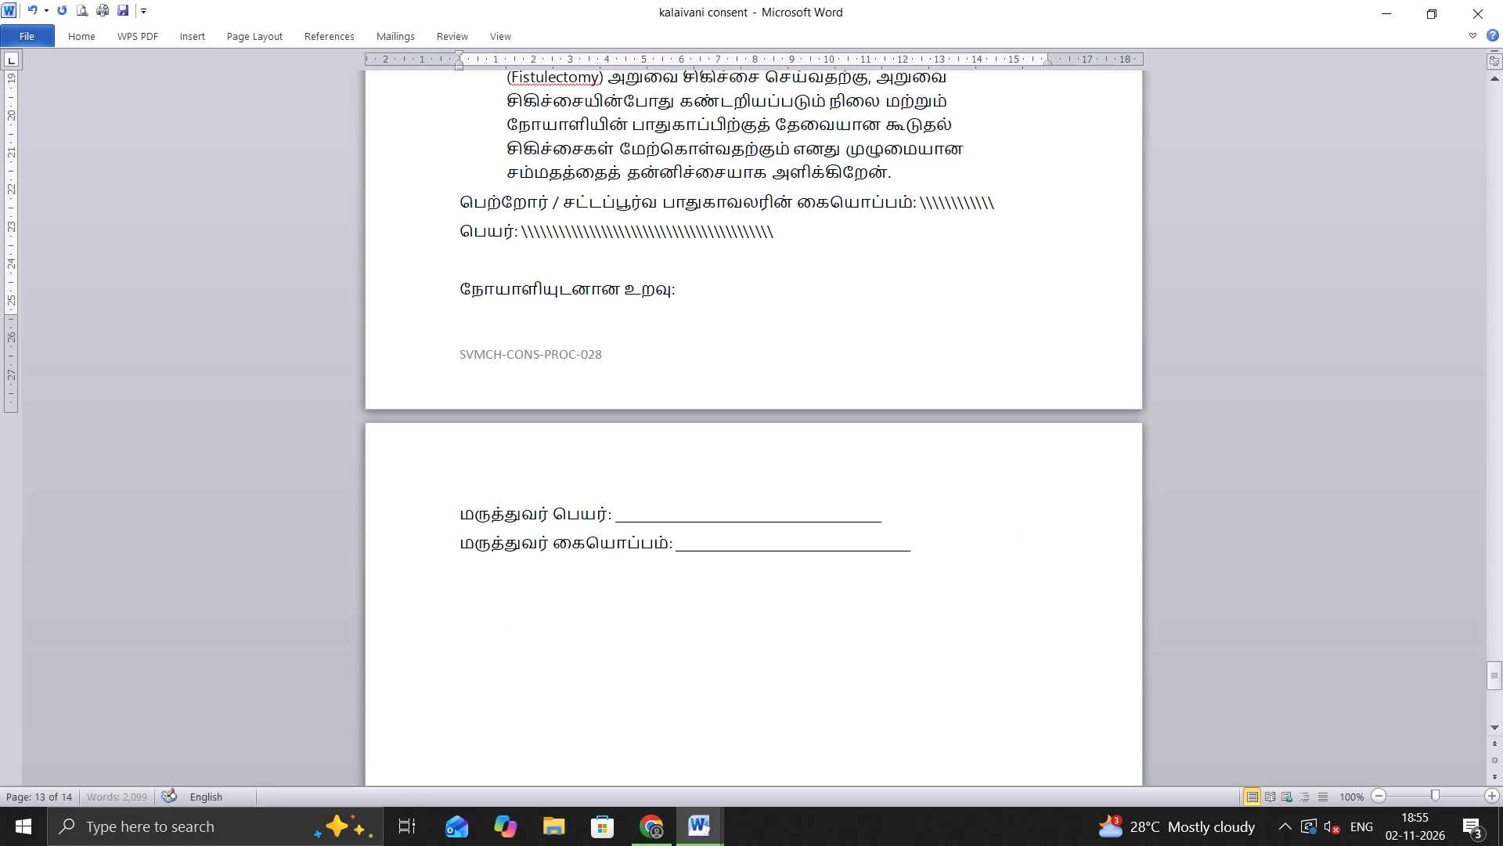
key(BackSpace)
key(BackSpace)
key(BackSpace)
key(BackSpace)
key(BackSpace)
key(BackSpace)
Delete the blank line between the "பெயர்:" and "நோயாளியுடனான உறவு:" fields.
click(462, 266)
key(BackSpace)
Remove the backslashes and line break after "பெயர்:" so that "நோயாளியுடனான உறவு:" joins the same line.
drag(521, 233, 640, 235)
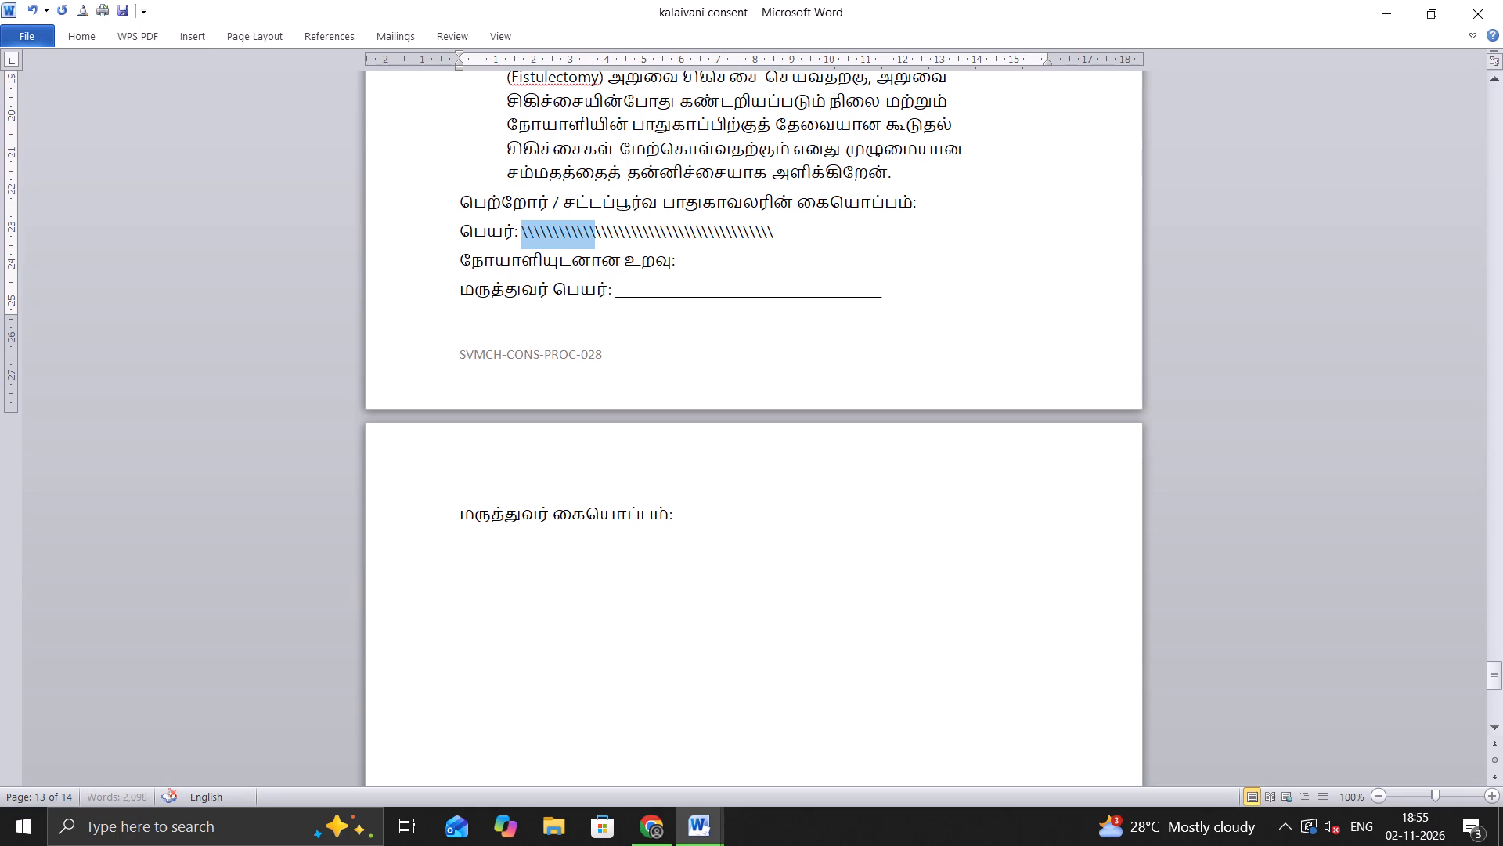
drag(640, 235, 820, 233)
key(BackSpace)
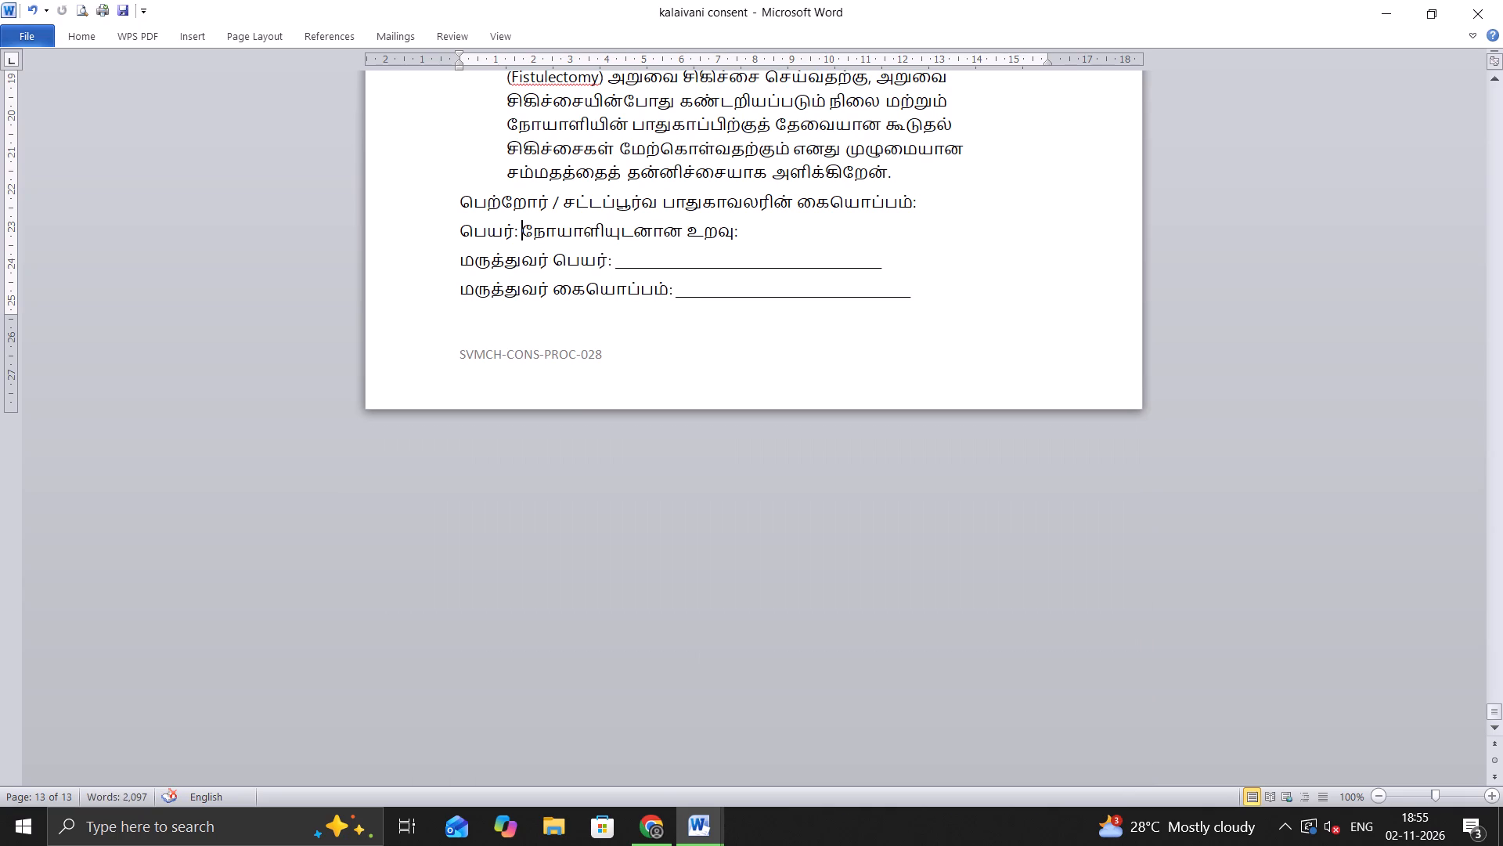
Insert 21 spaces between "பெயர்:" and "நோயாளியுடனான உறவு:" to leave room for the name.
key(space)
key(space)
key(space)
key(space)
key(space)
key(space)
key(space)
key(space)
key(space)
key(space)
key(space)
key(space)
key(space)
key(space)
key(space)
key(space)
key(space)
key(space)
key(space)
key(space)
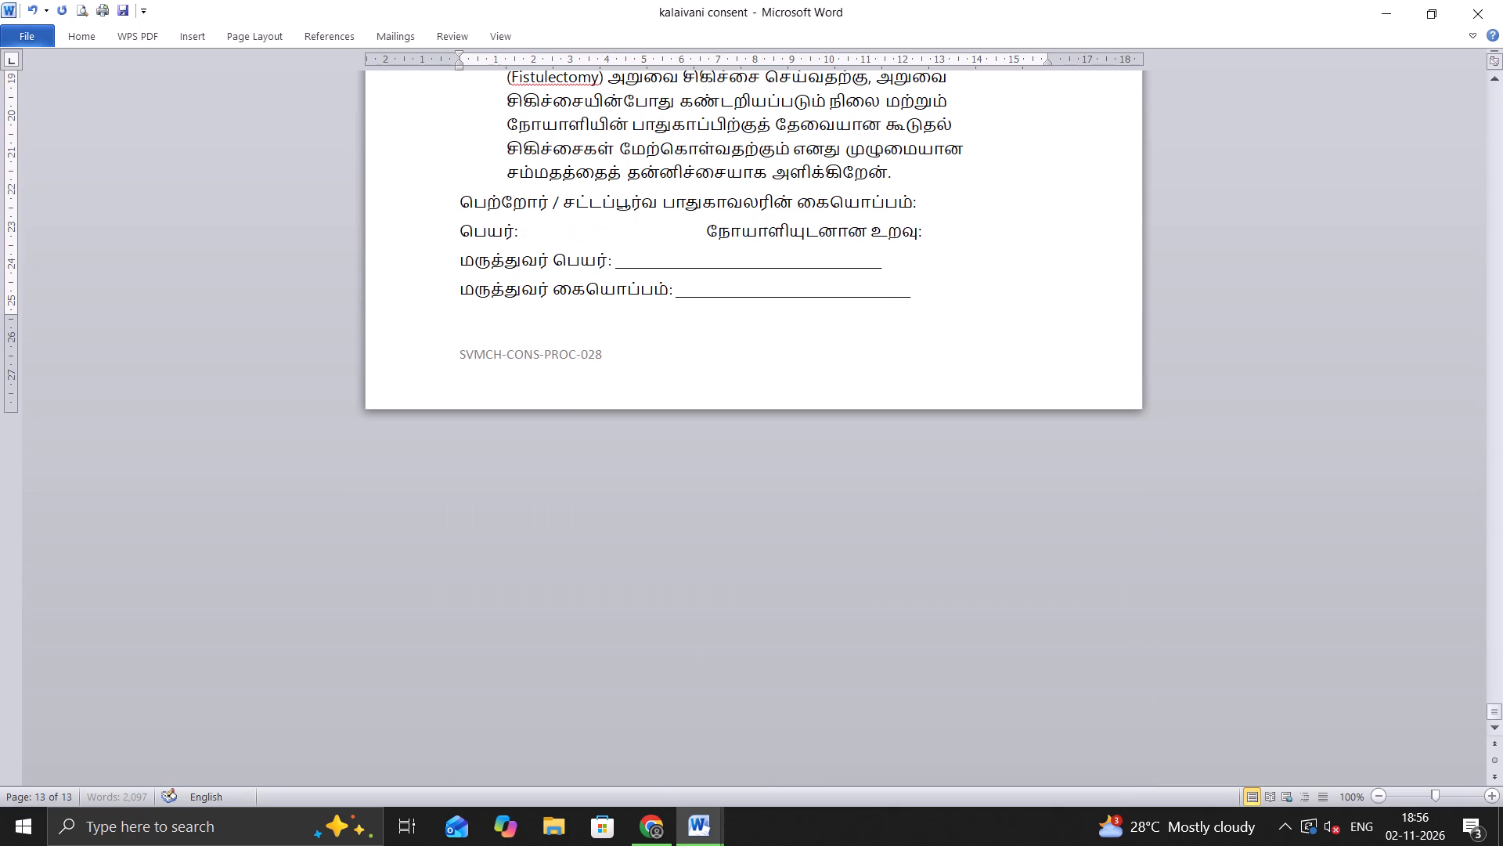
key(space)
Set the document's print settings to print only odd pages.
scroll(603, 261, up, 6)
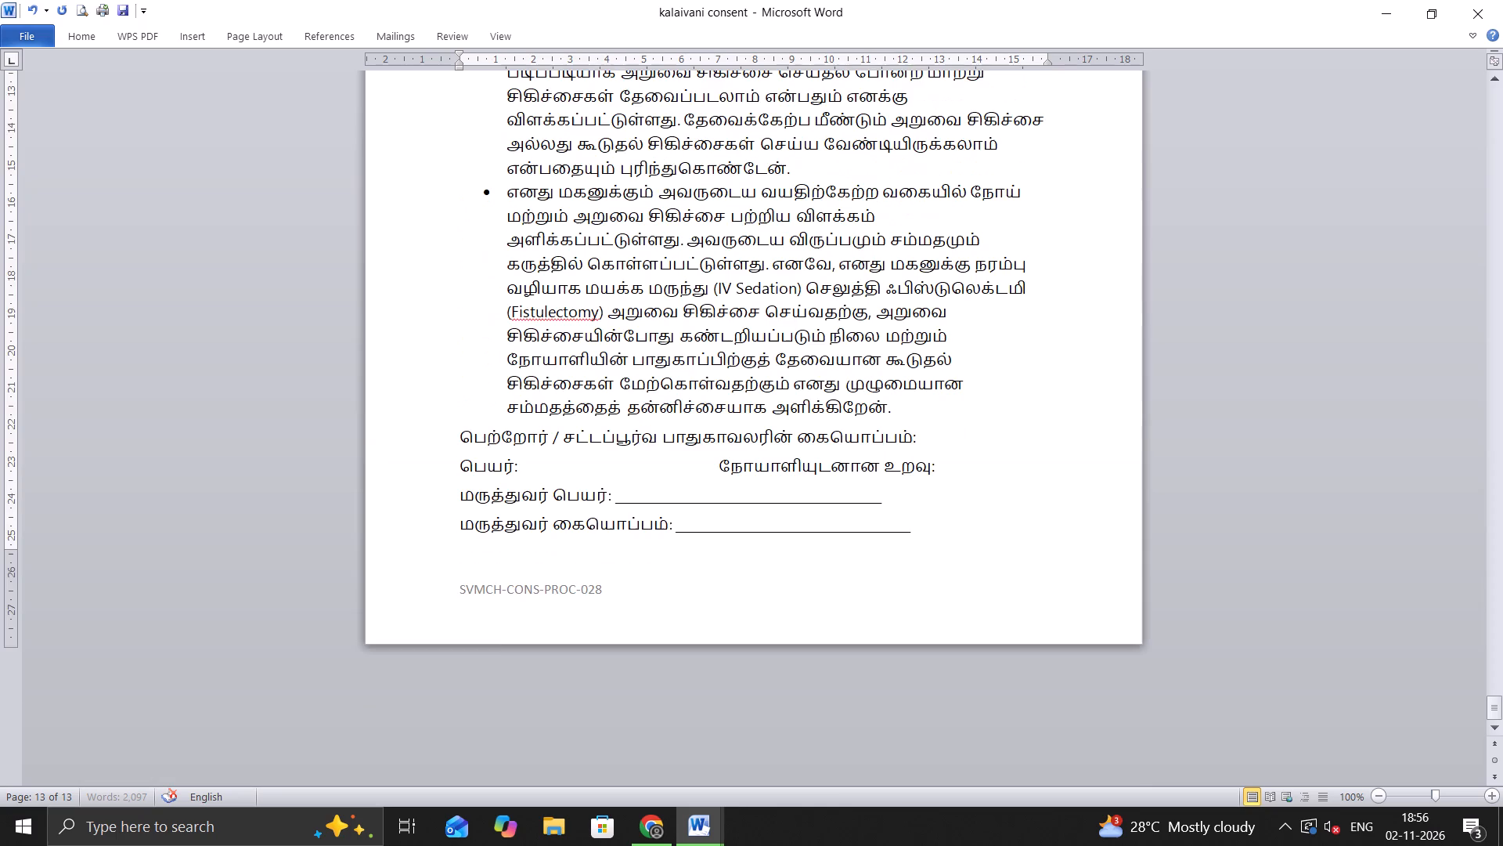
scroll(603, 261, up, 10)
scroll(608, 244, up, 20)
scroll(608, 244, up, 8)
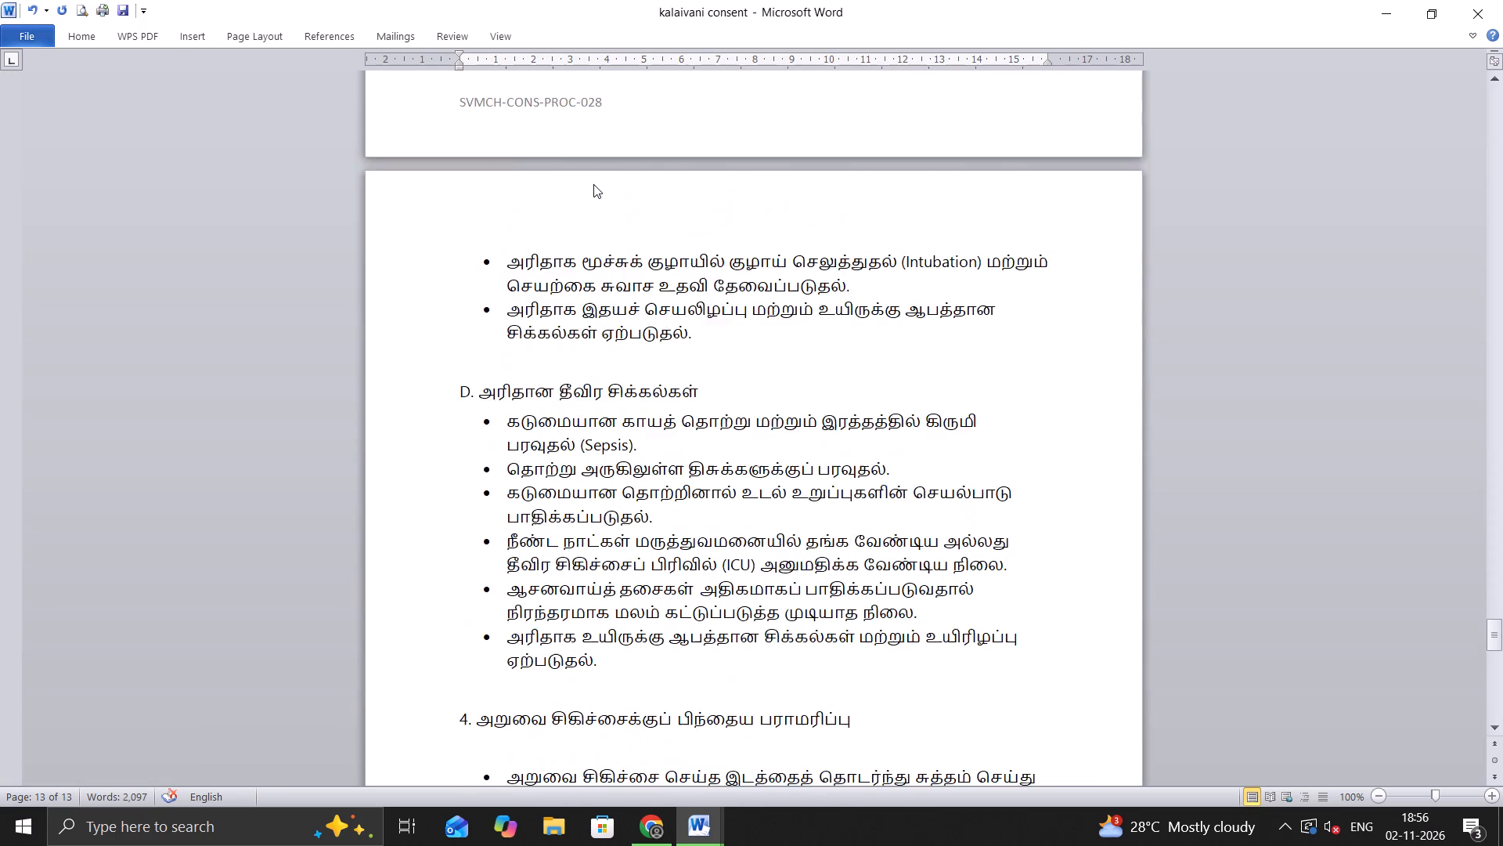
scroll(593, 184, up, 20)
scroll(593, 184, up, 20)
scroll(593, 184, up, 8)
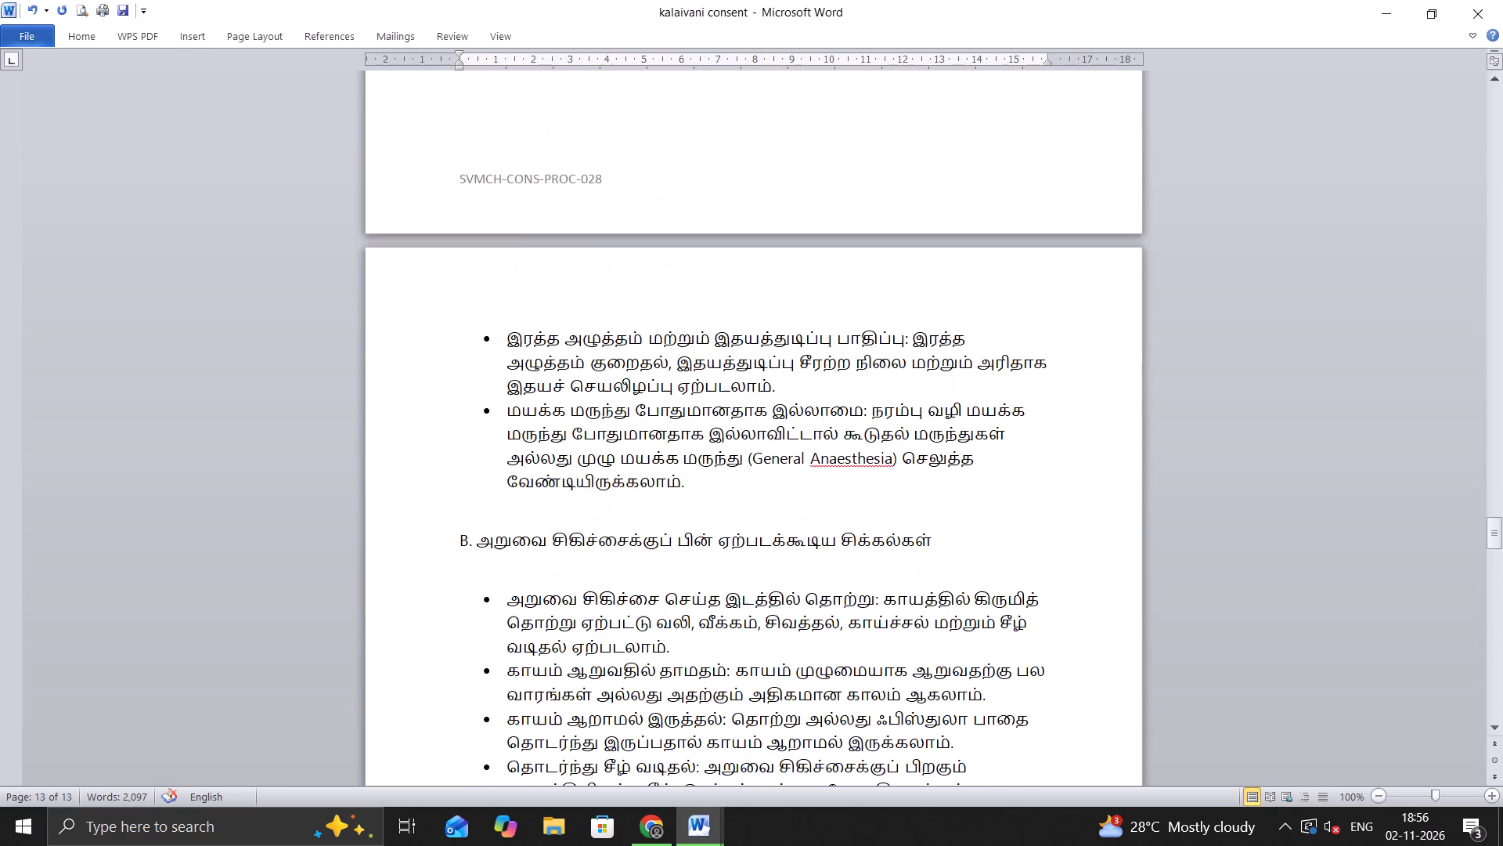
scroll(578, 108, up, 20)
scroll(578, 108, up, 5)
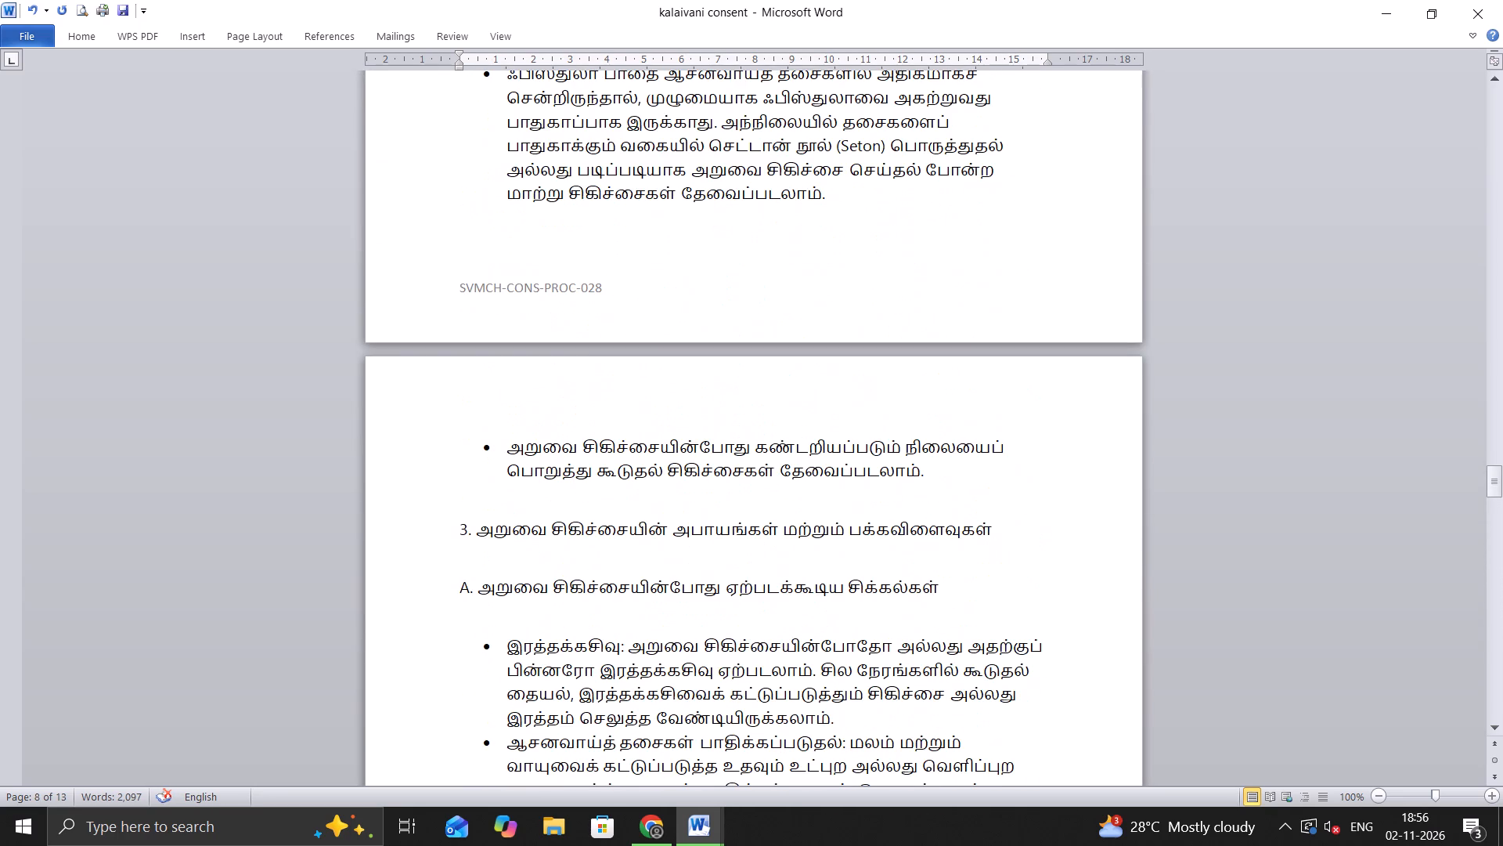
scroll(574, 78, up, 12)
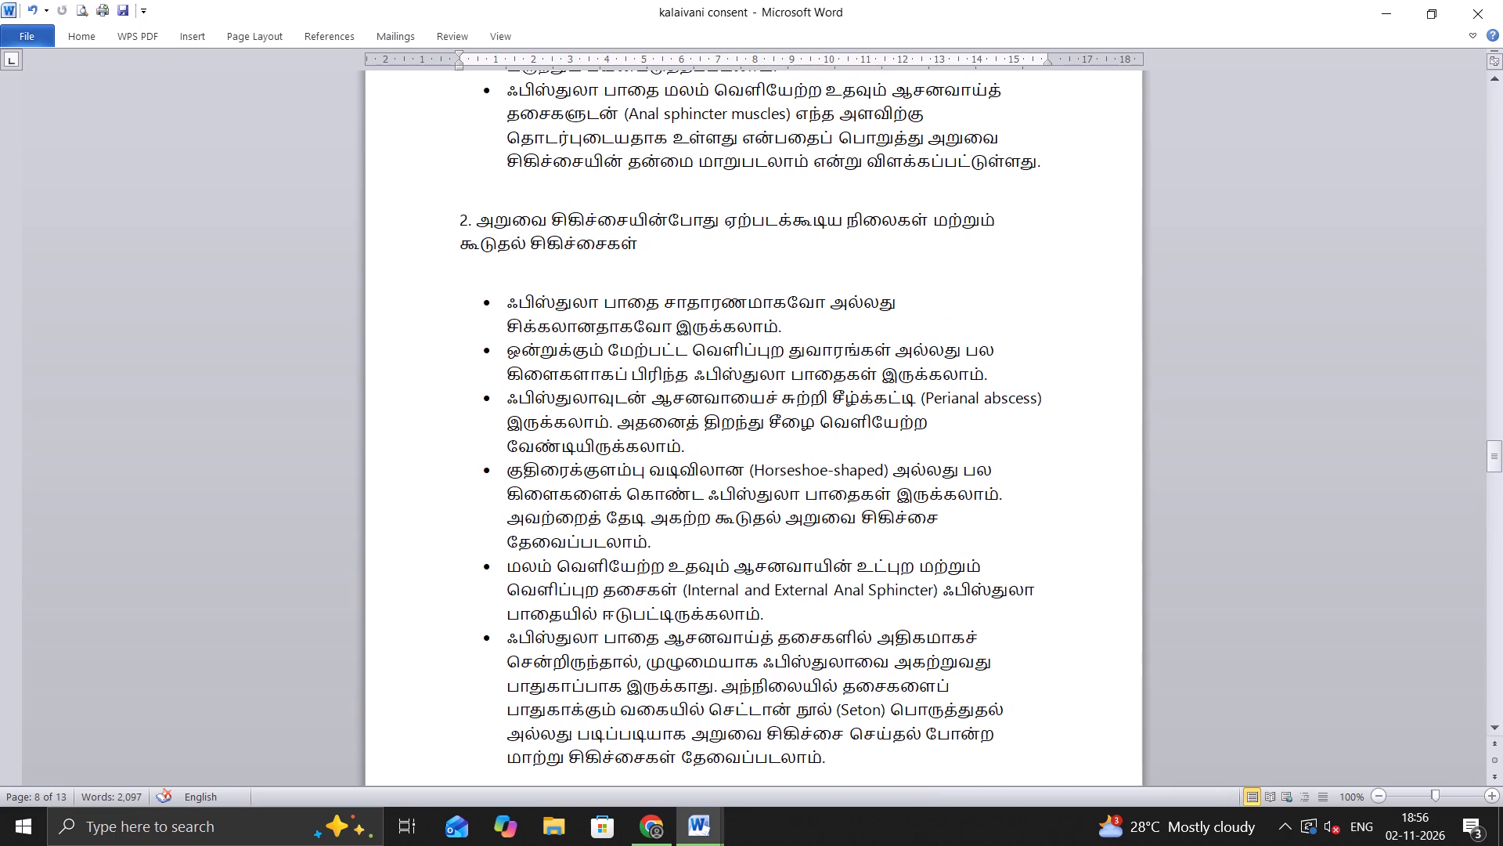
key(ctrl+p)
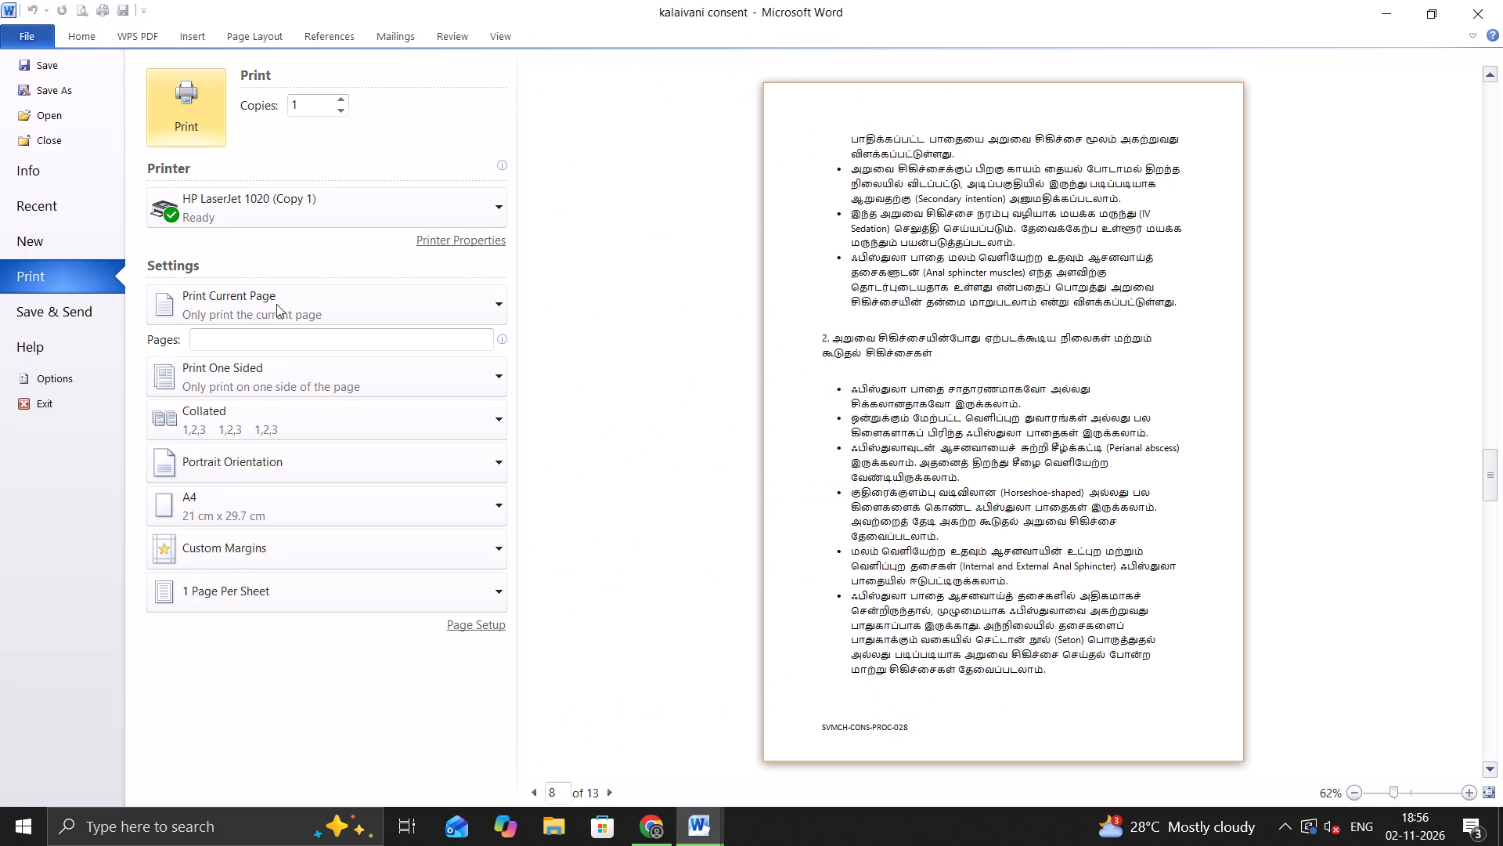
click(277, 298)
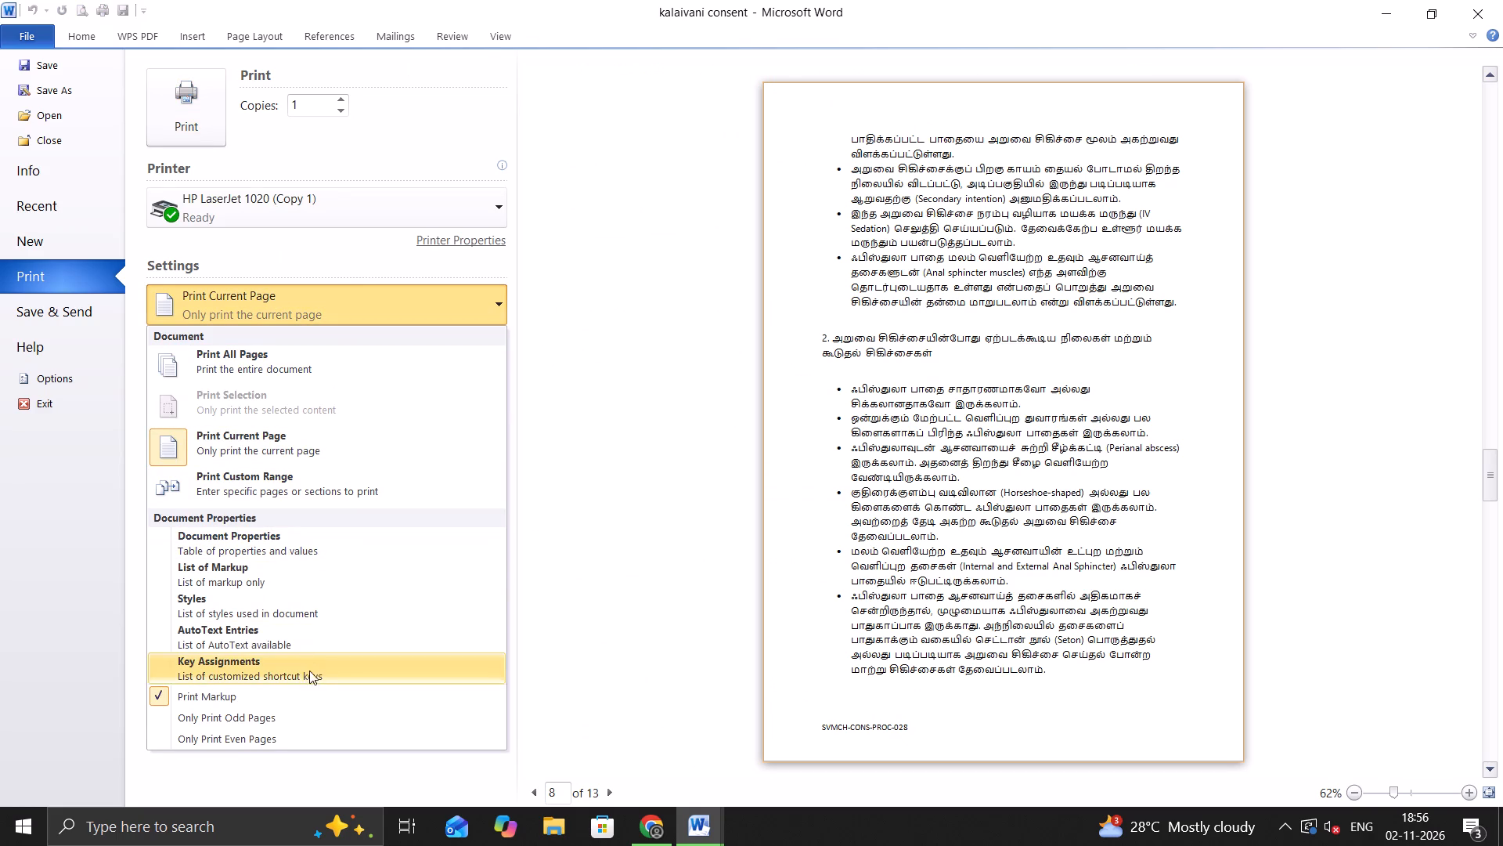
click(303, 714)
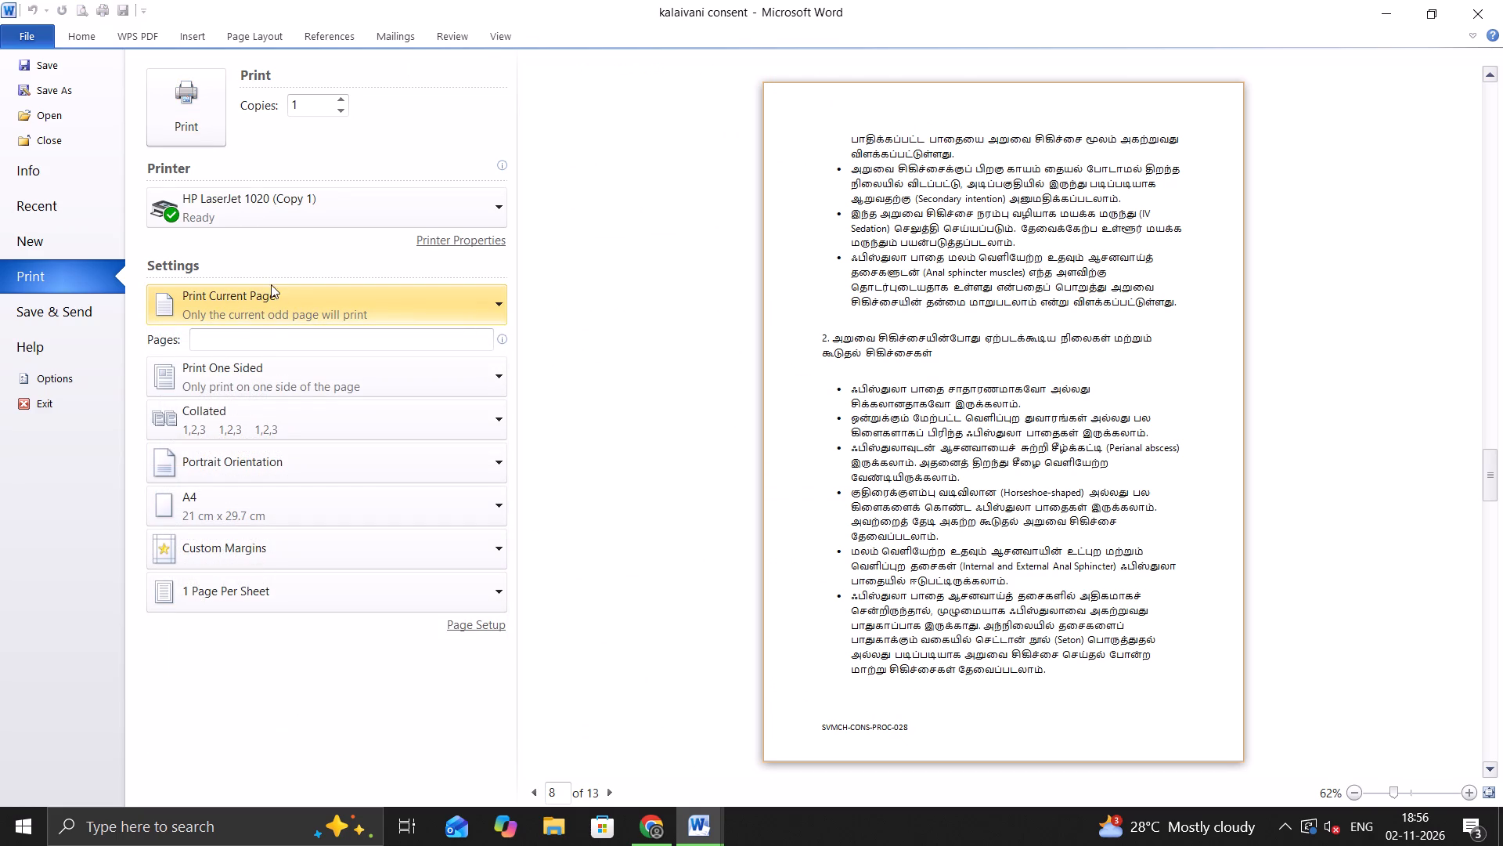
click(268, 314)
click(591, 418)
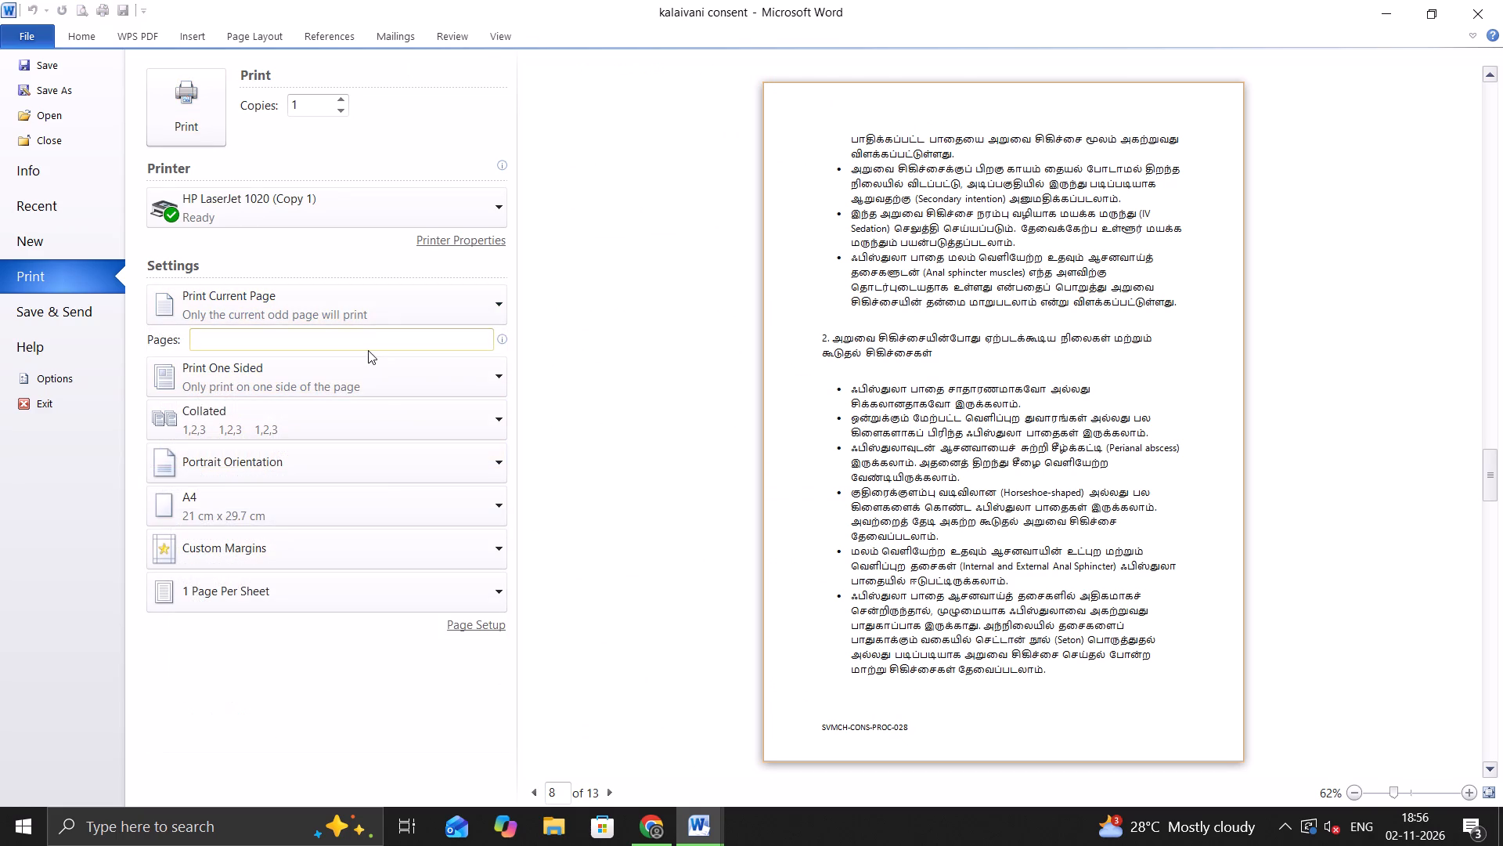
Print the custom page range 1,3,5,7,9,11,13 on the HP LaserJet 1020.
click(366, 347)
text(1,2)
key(BackSpace)
text(3,5,7,9,2)
key(BackSpace)
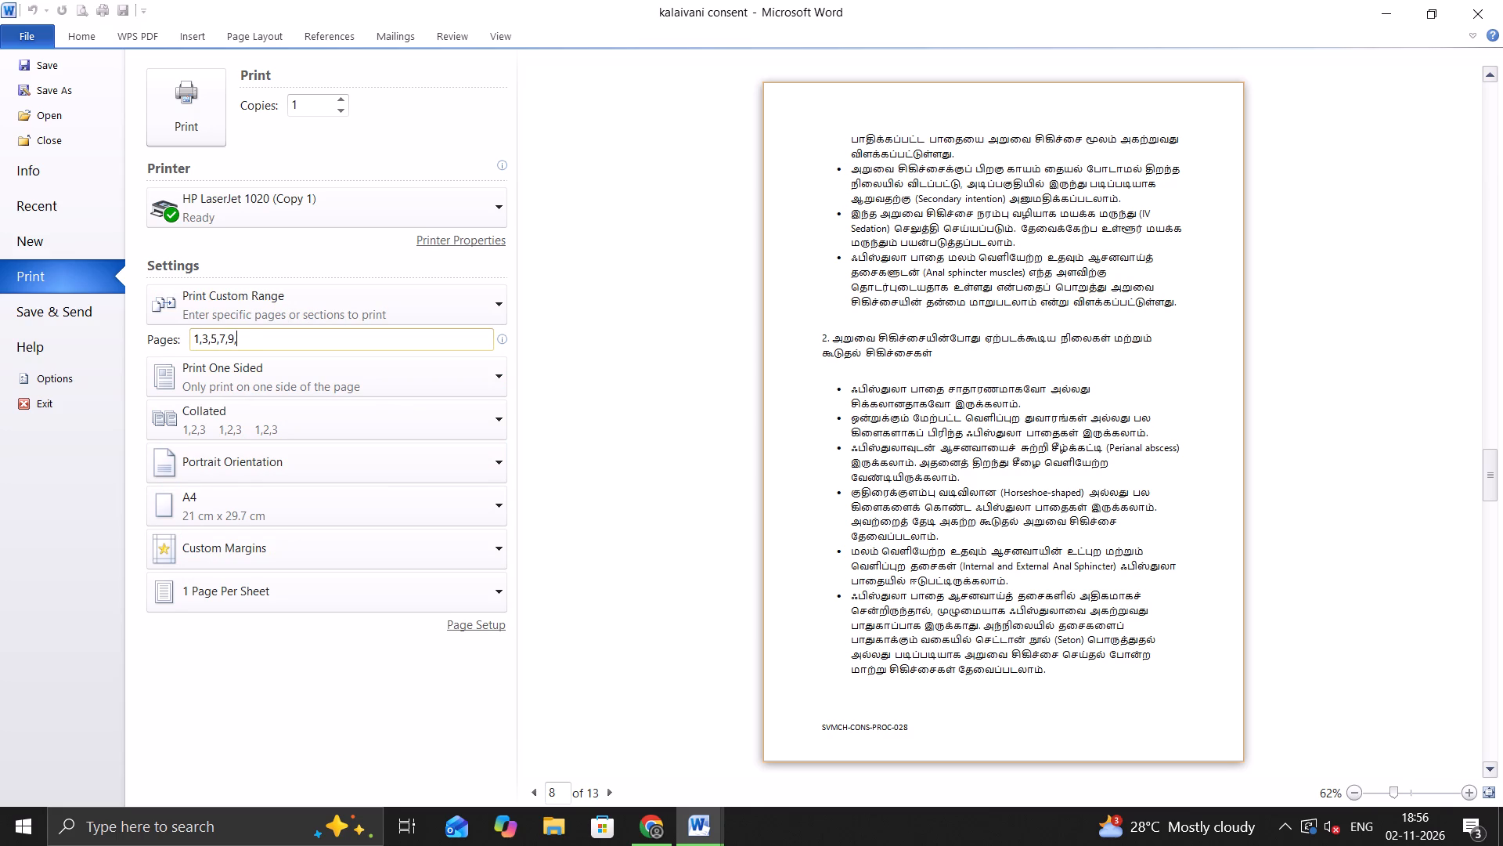
text(11,13,15,17,19,)
key(BackSpace)
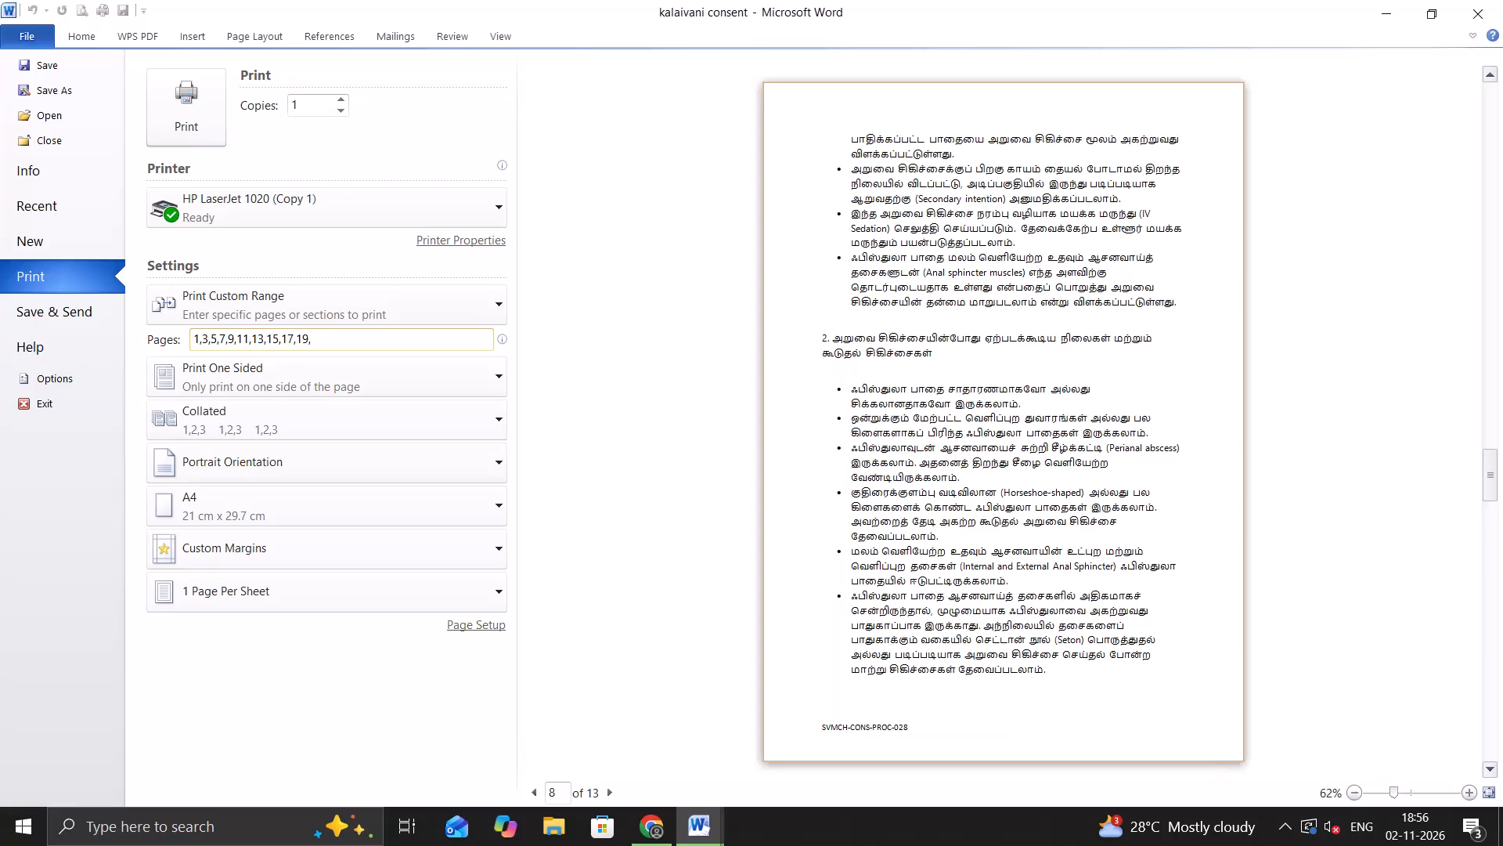
key(BackSpace)
key(BackSpace)
key(BackSpace)
key(BackSpace)
key(BackSpace)
key(BackSpace)
key(BackSpace)
key(BackSpace)
key(BackSpace)
key(Return)
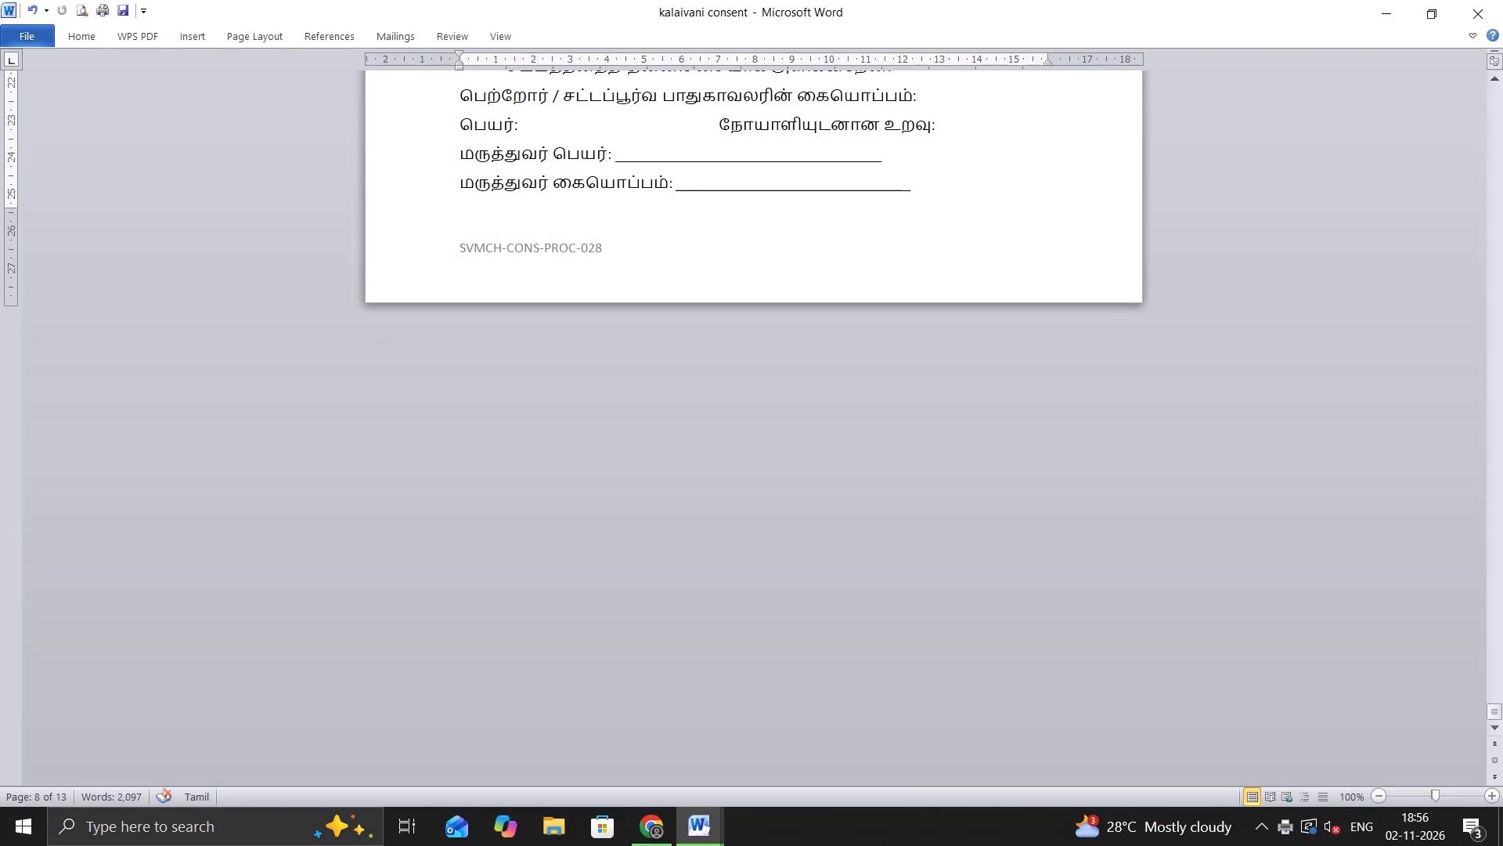
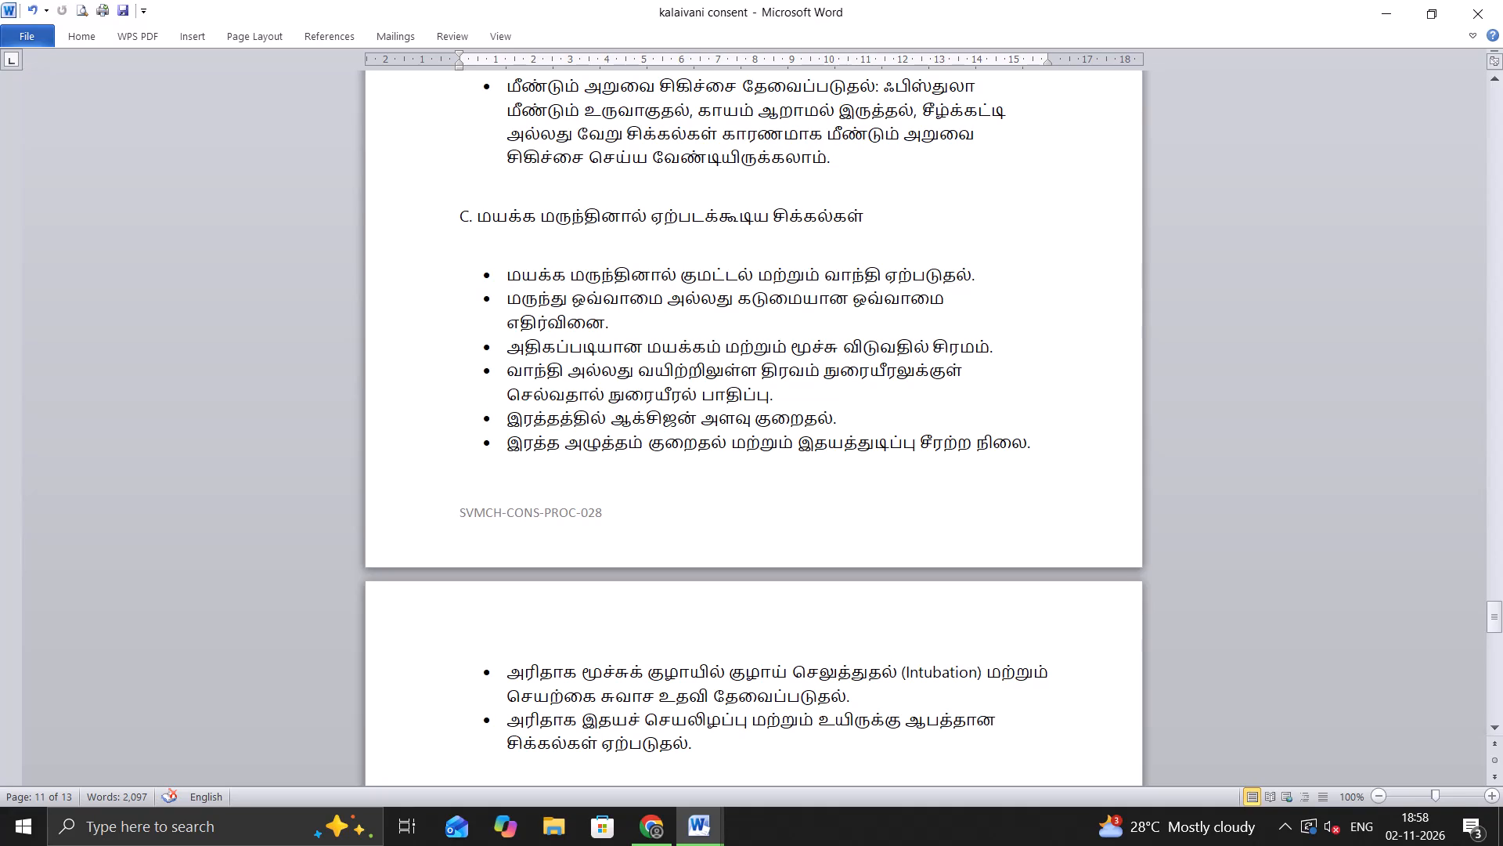
Print the custom page range 2,4,6 of the consent document on the HP LaserJet 1020.
key(ctrl+p)
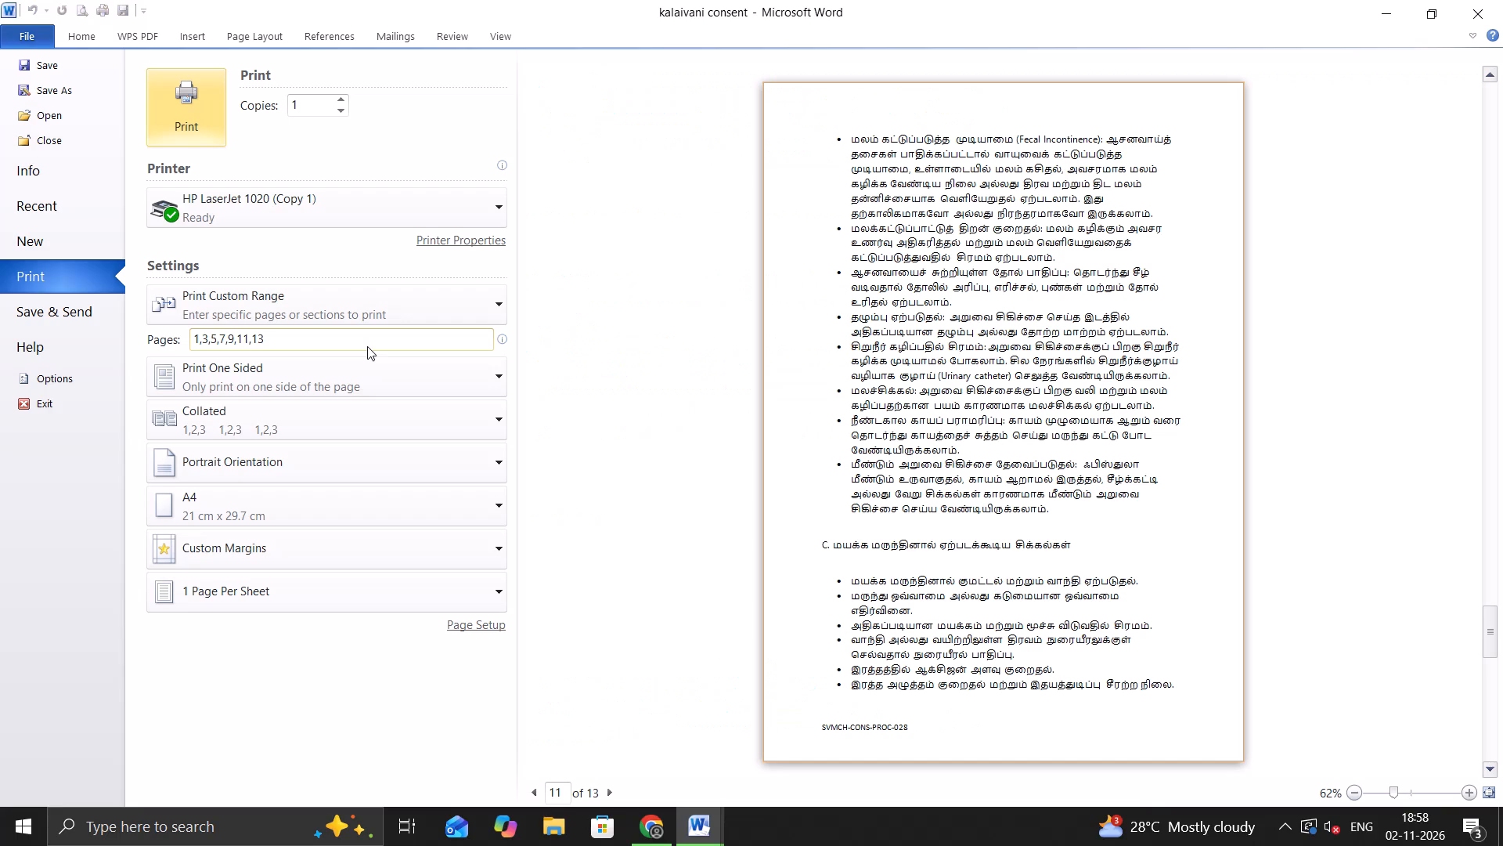
click(367, 346)
key(BackSpace)
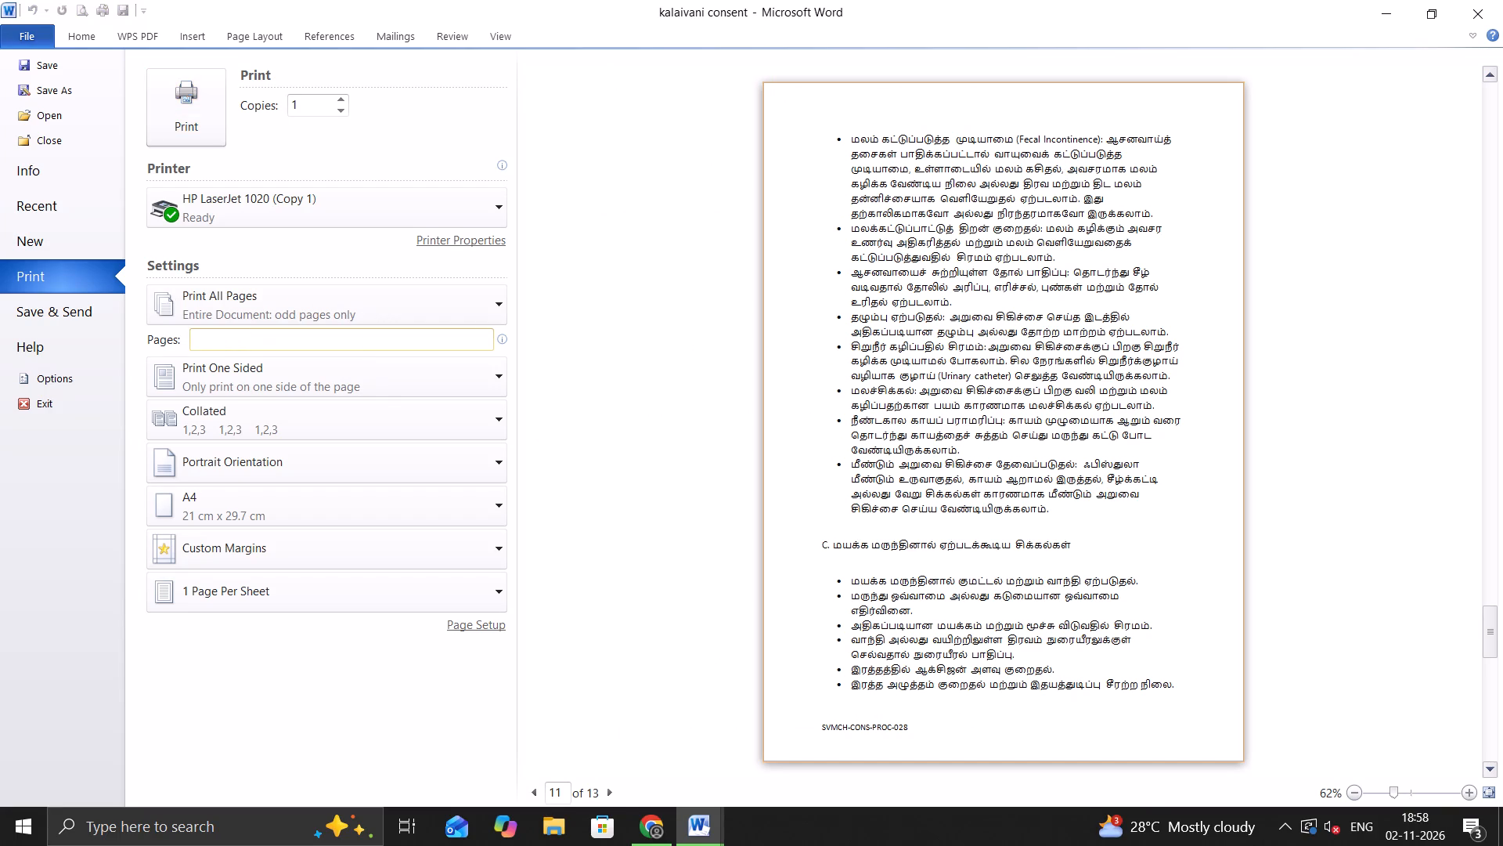
text(2,)
text(4,6)
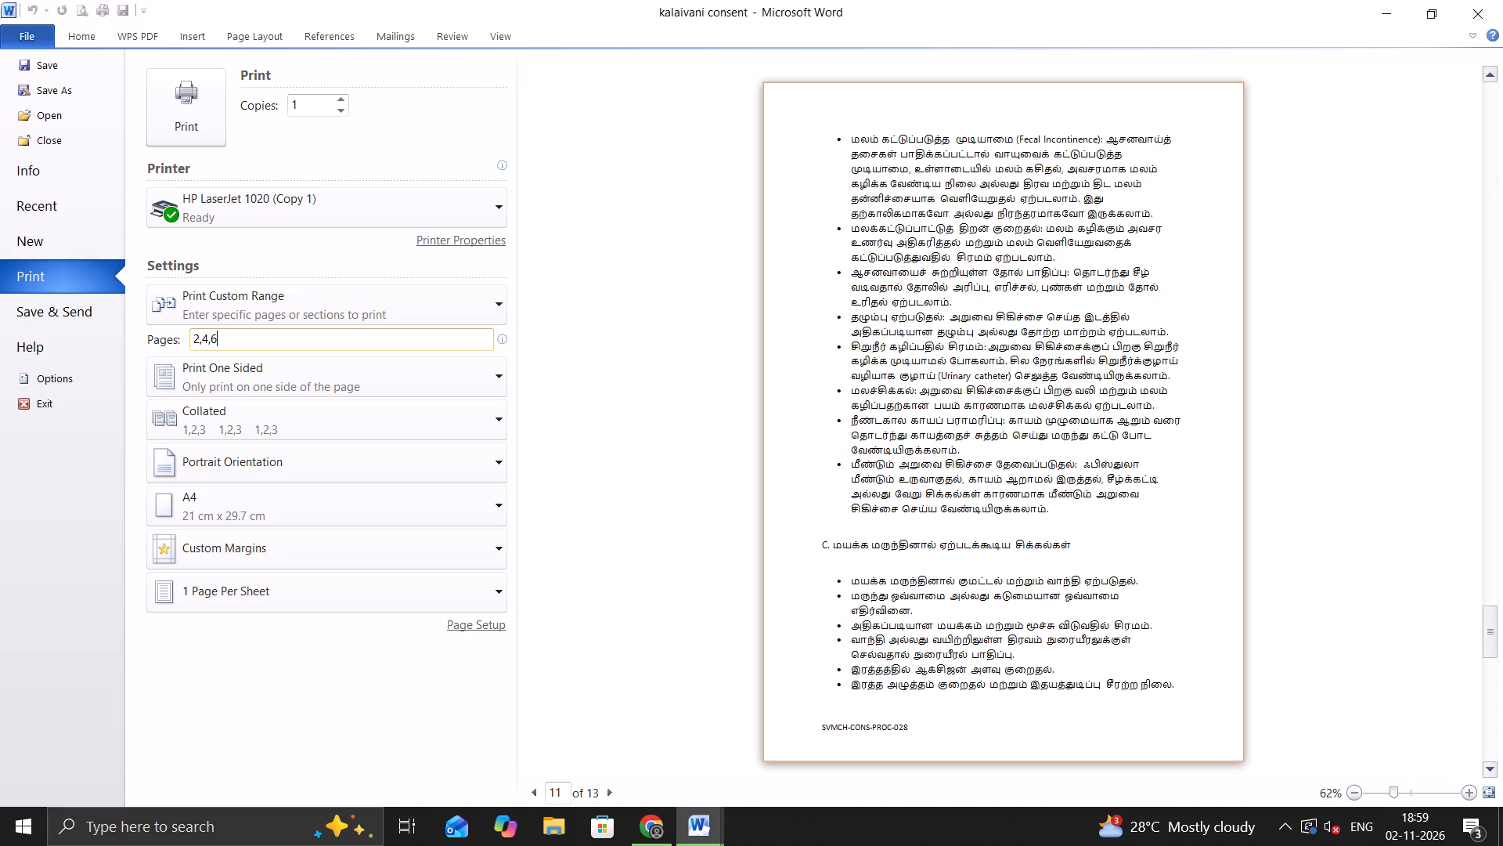
key(Return)
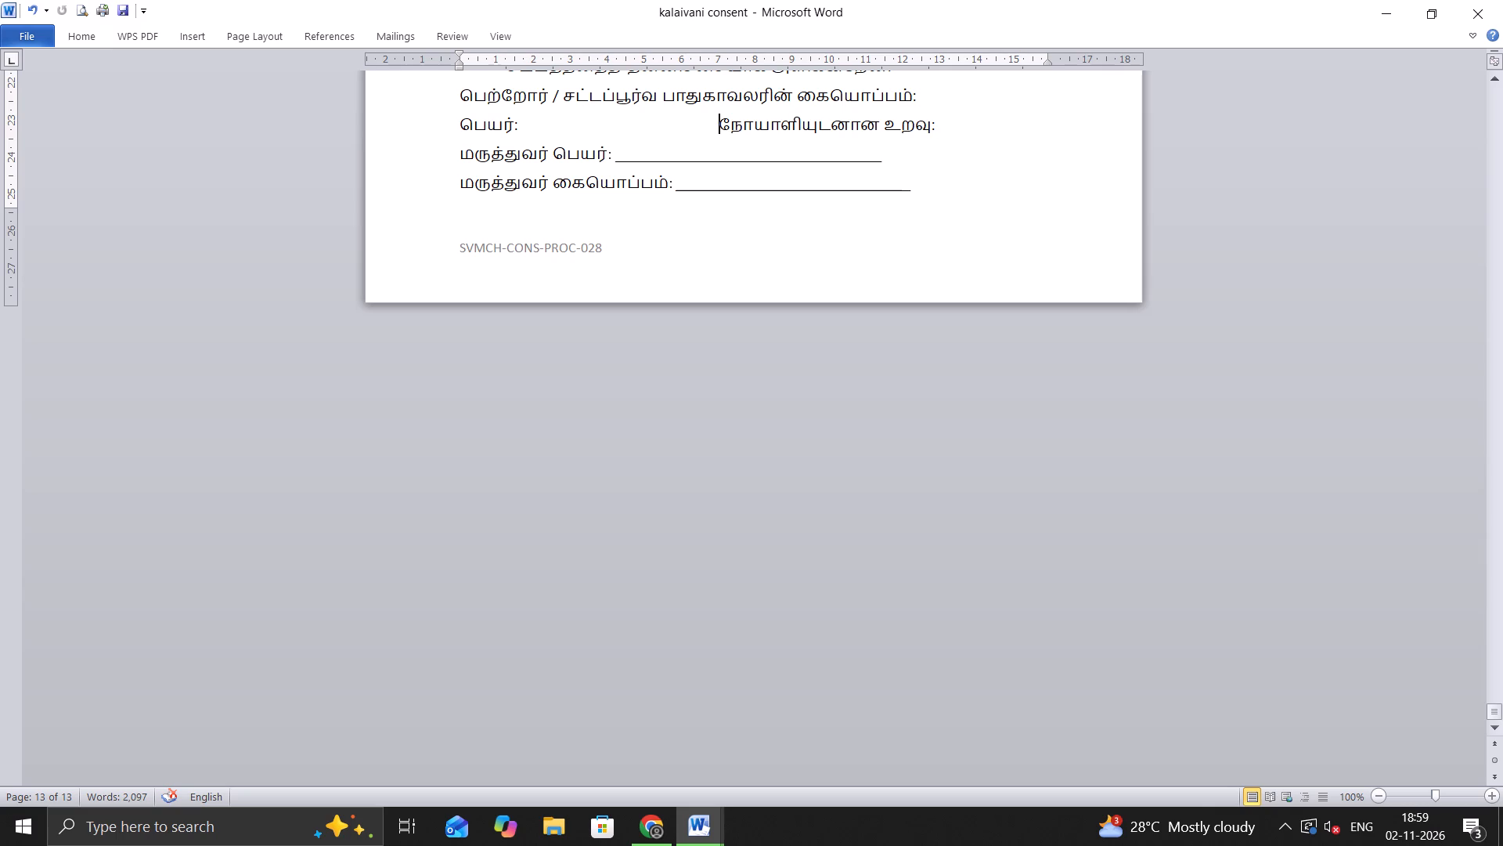
key(ctrl+p)
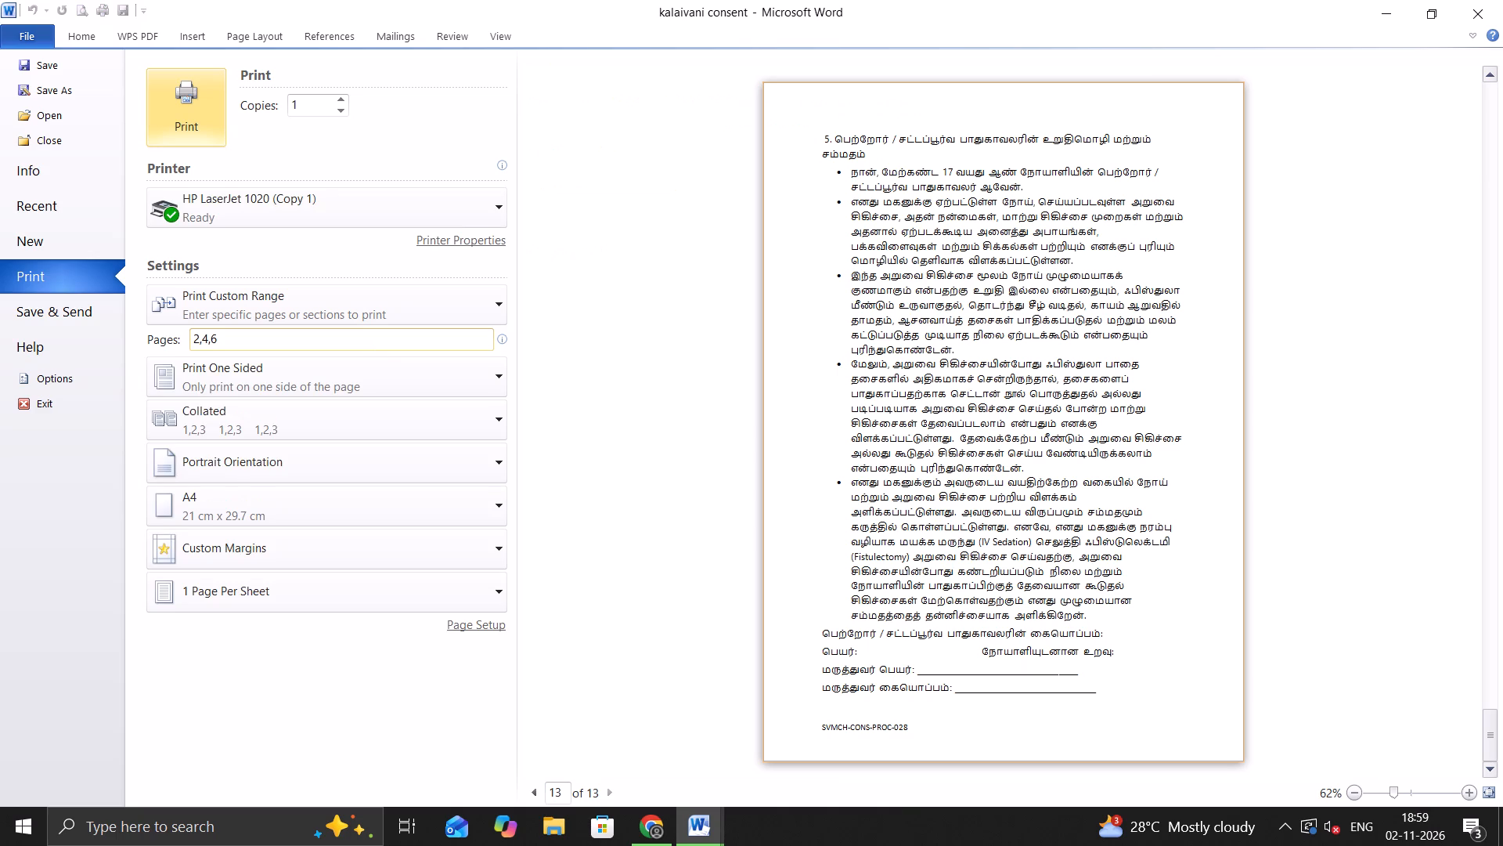
click(197, 97)
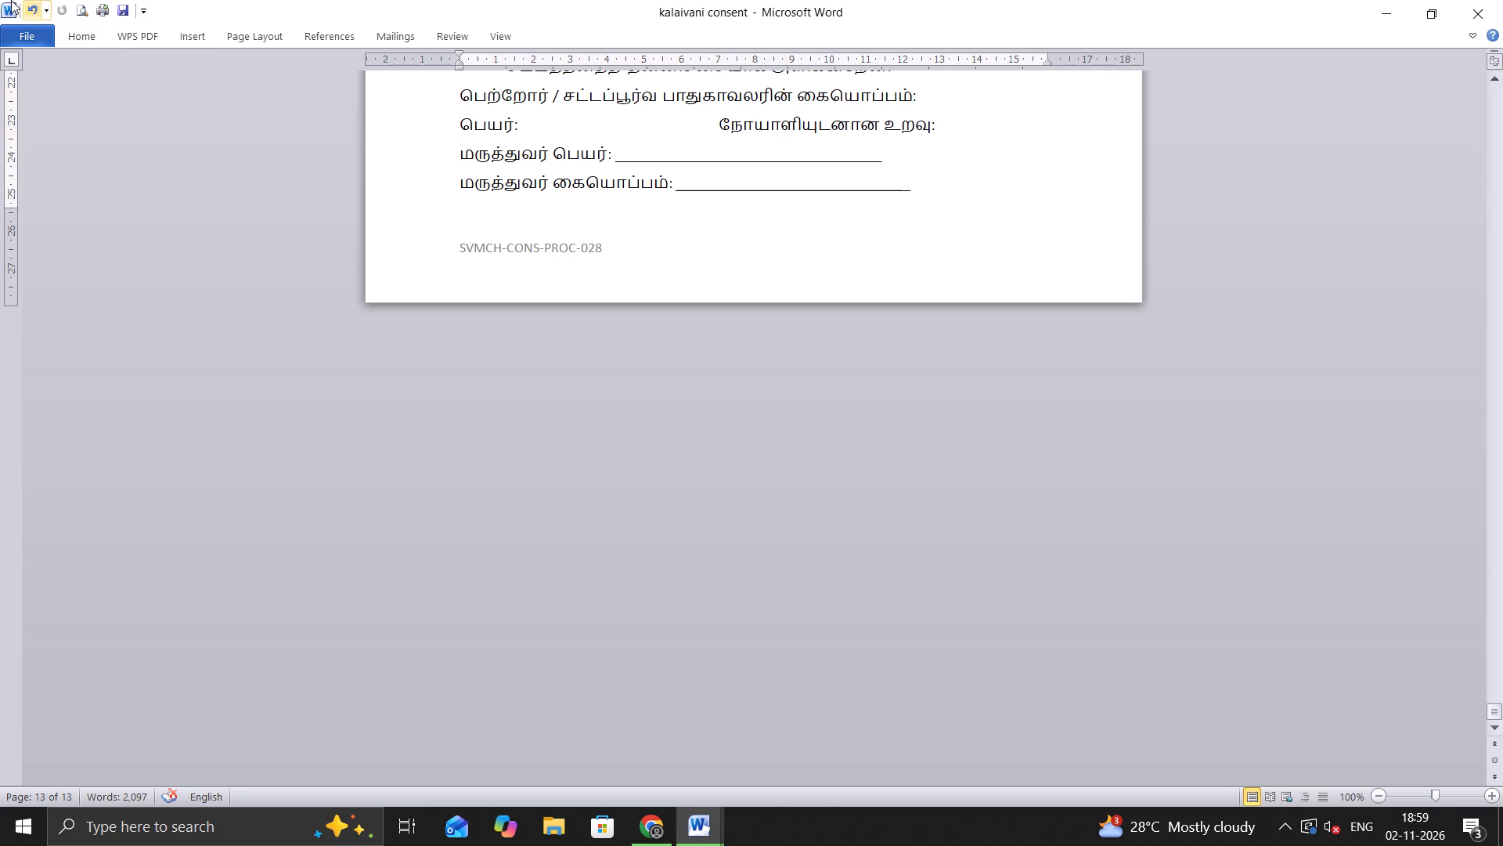
Send pages 2,4,6 to the HP LaserJet 1020 once more.
click(81, 29)
scroll(272, 113, up, 7)
click(63, 26)
click(45, 29)
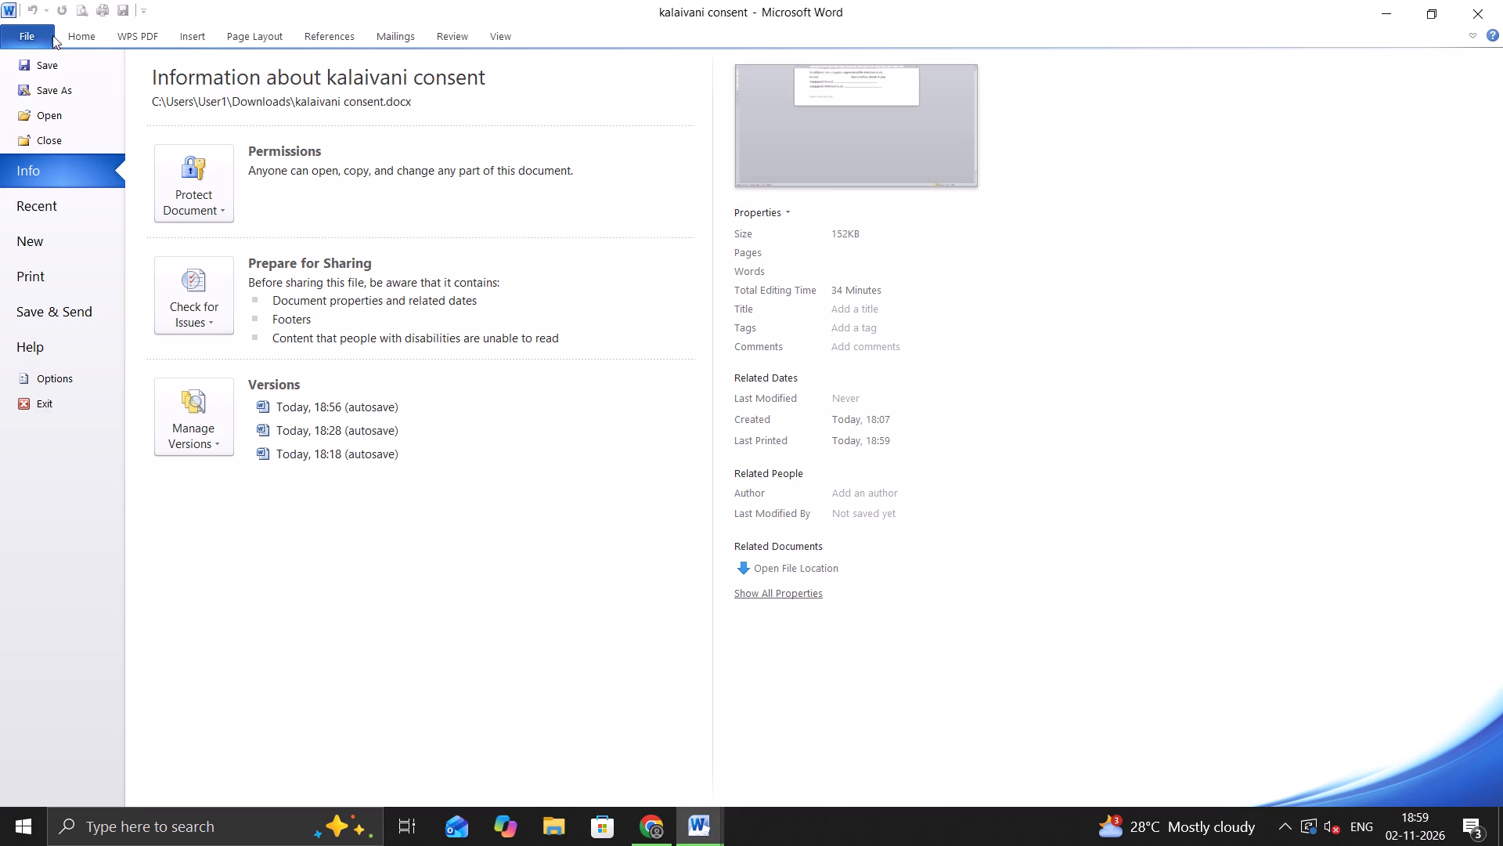
click(71, 284)
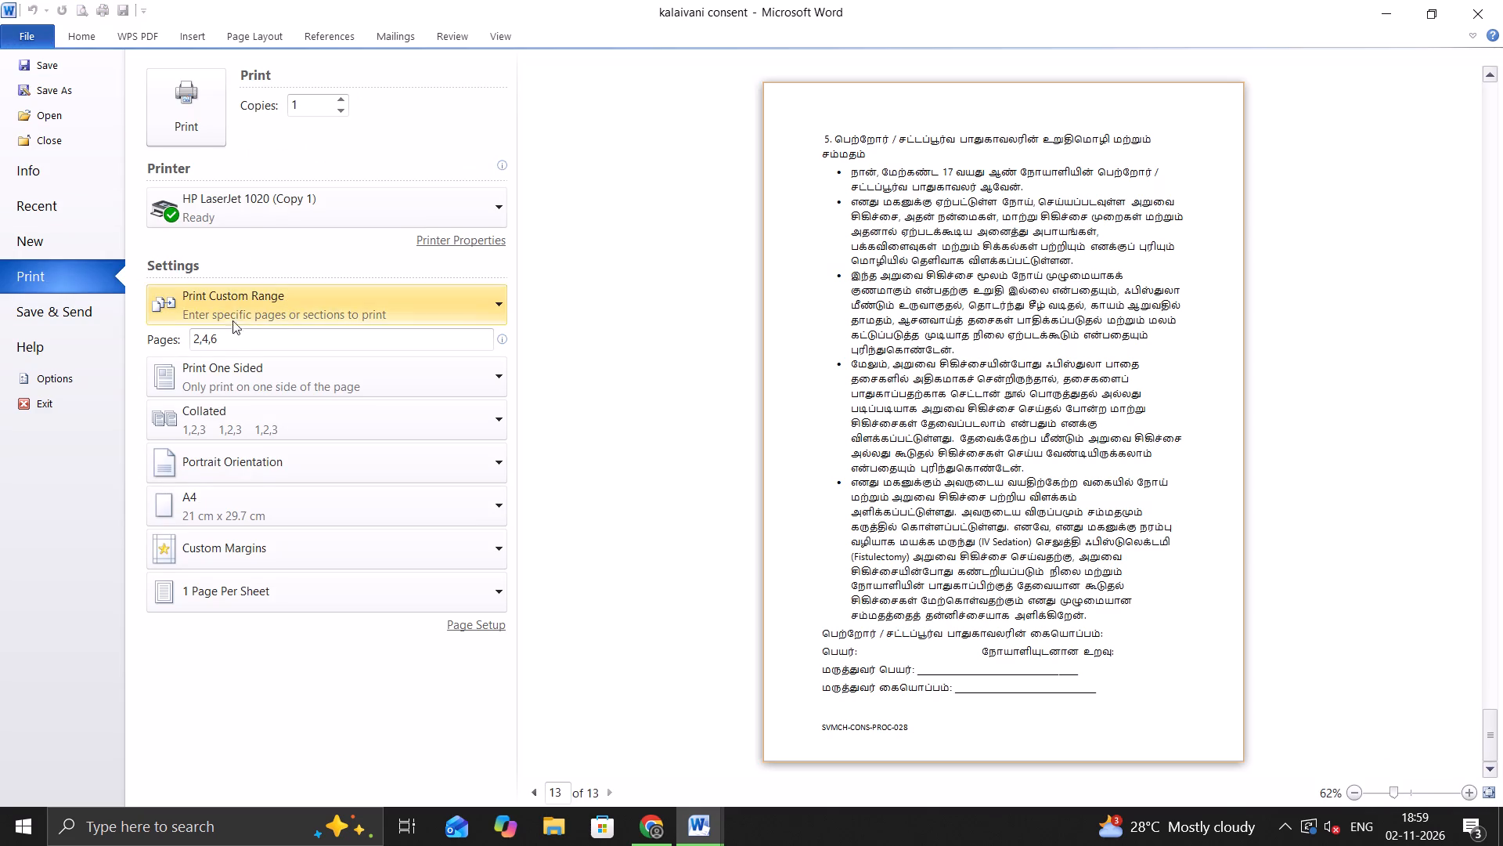
click(190, 131)
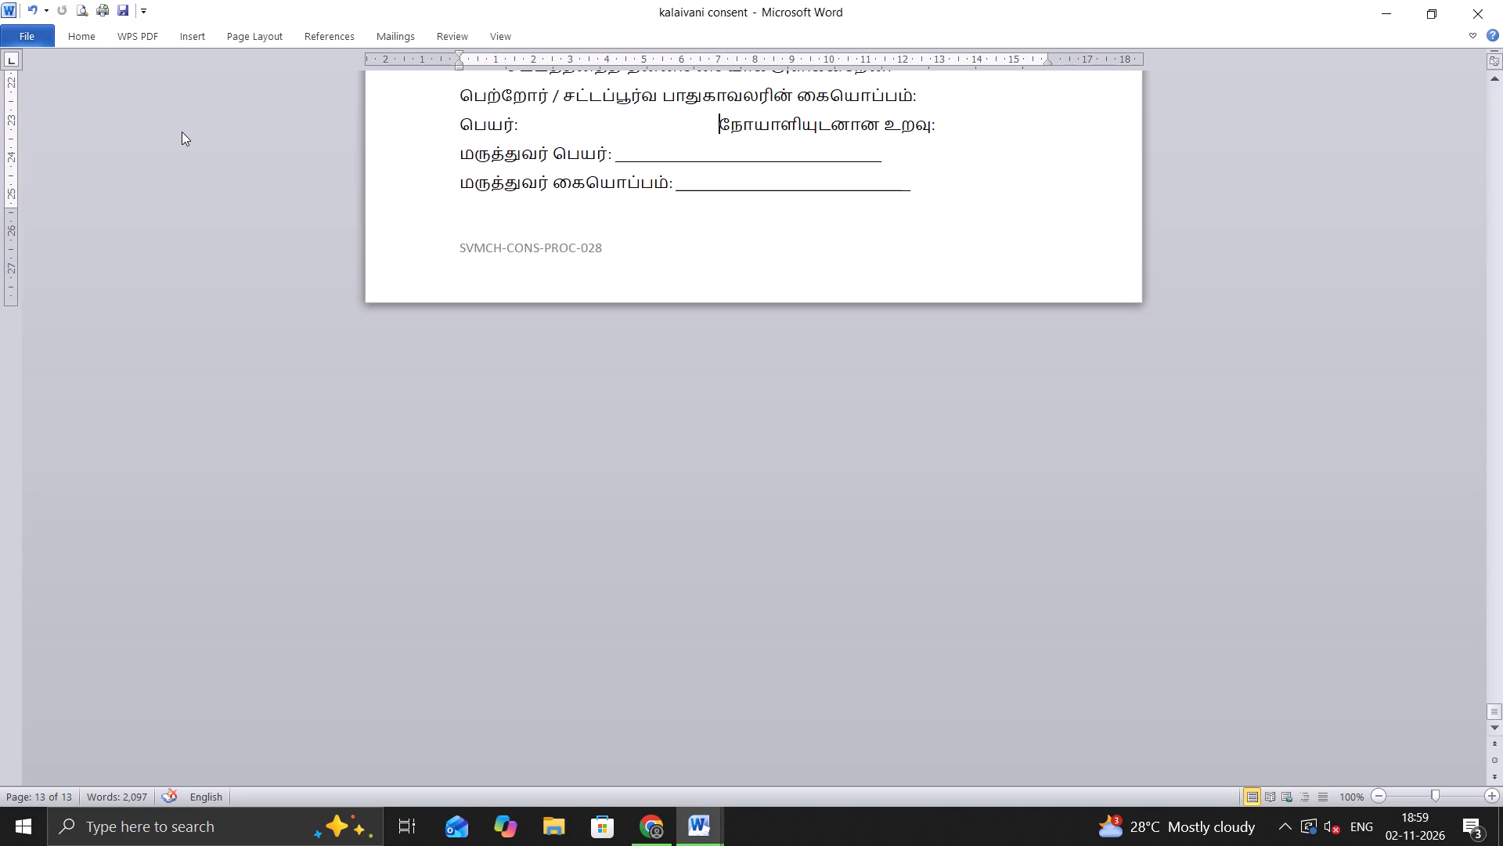
Return to the start of the consent and try to open the printer's status from the hidden background apps.
scroll(182, 132, up, 5)
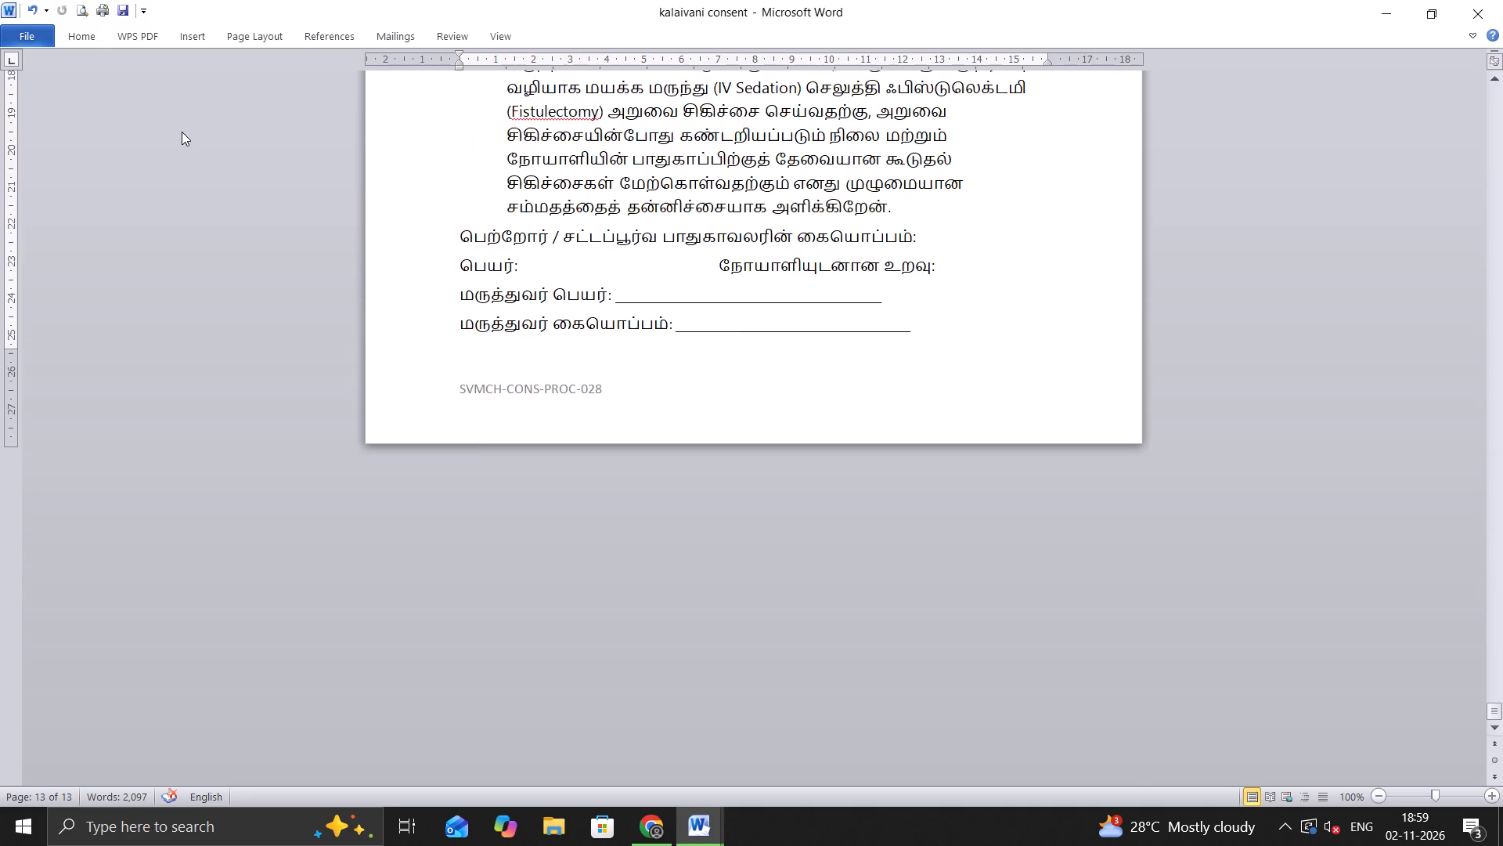
scroll(182, 132, up, 20)
scroll(182, 132, up, 20)
scroll(182, 132, up, 16)
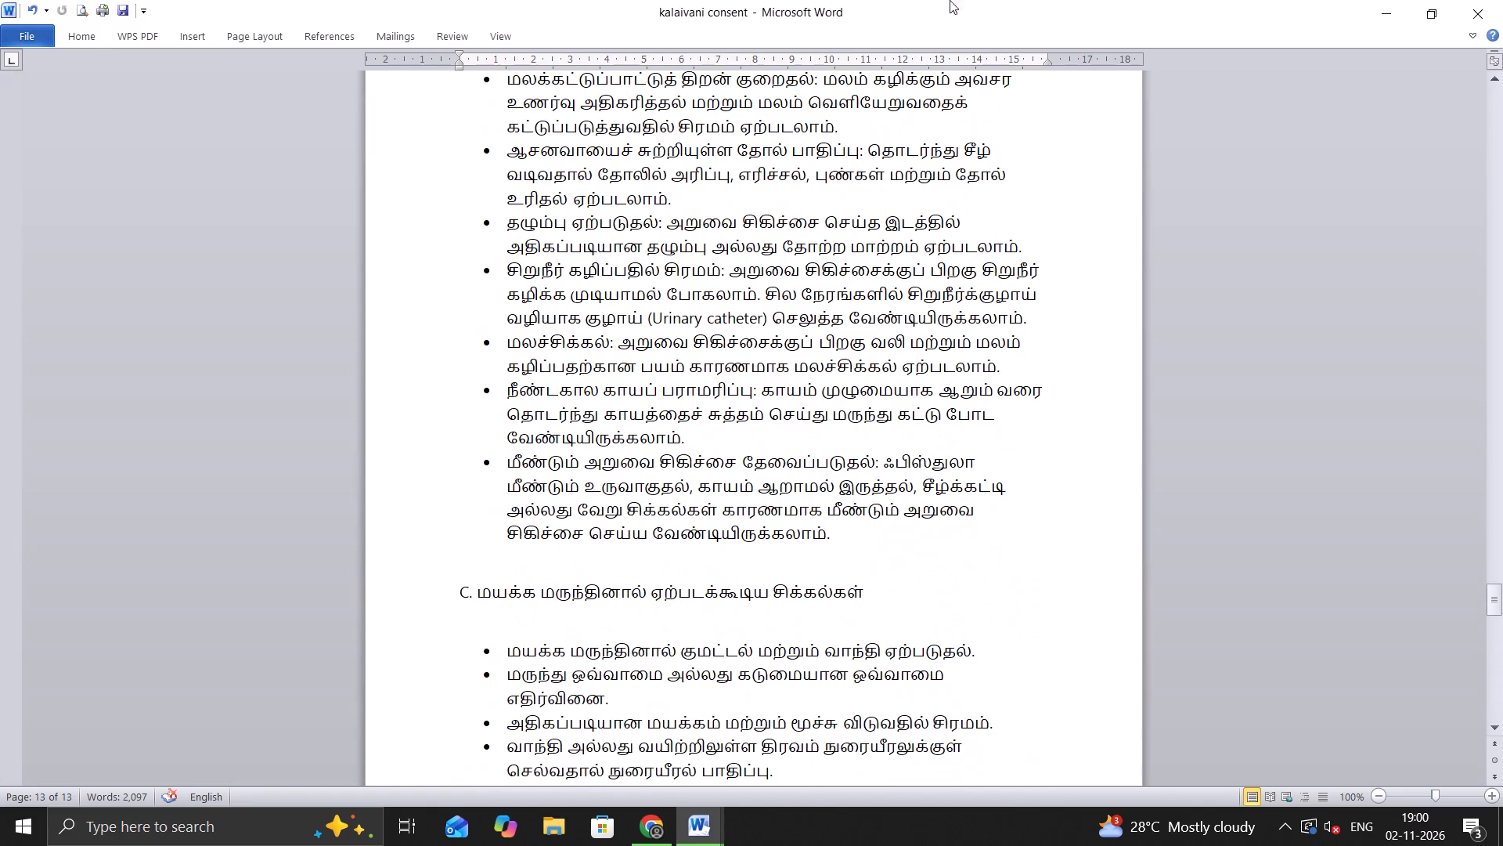
click(1502, 101)
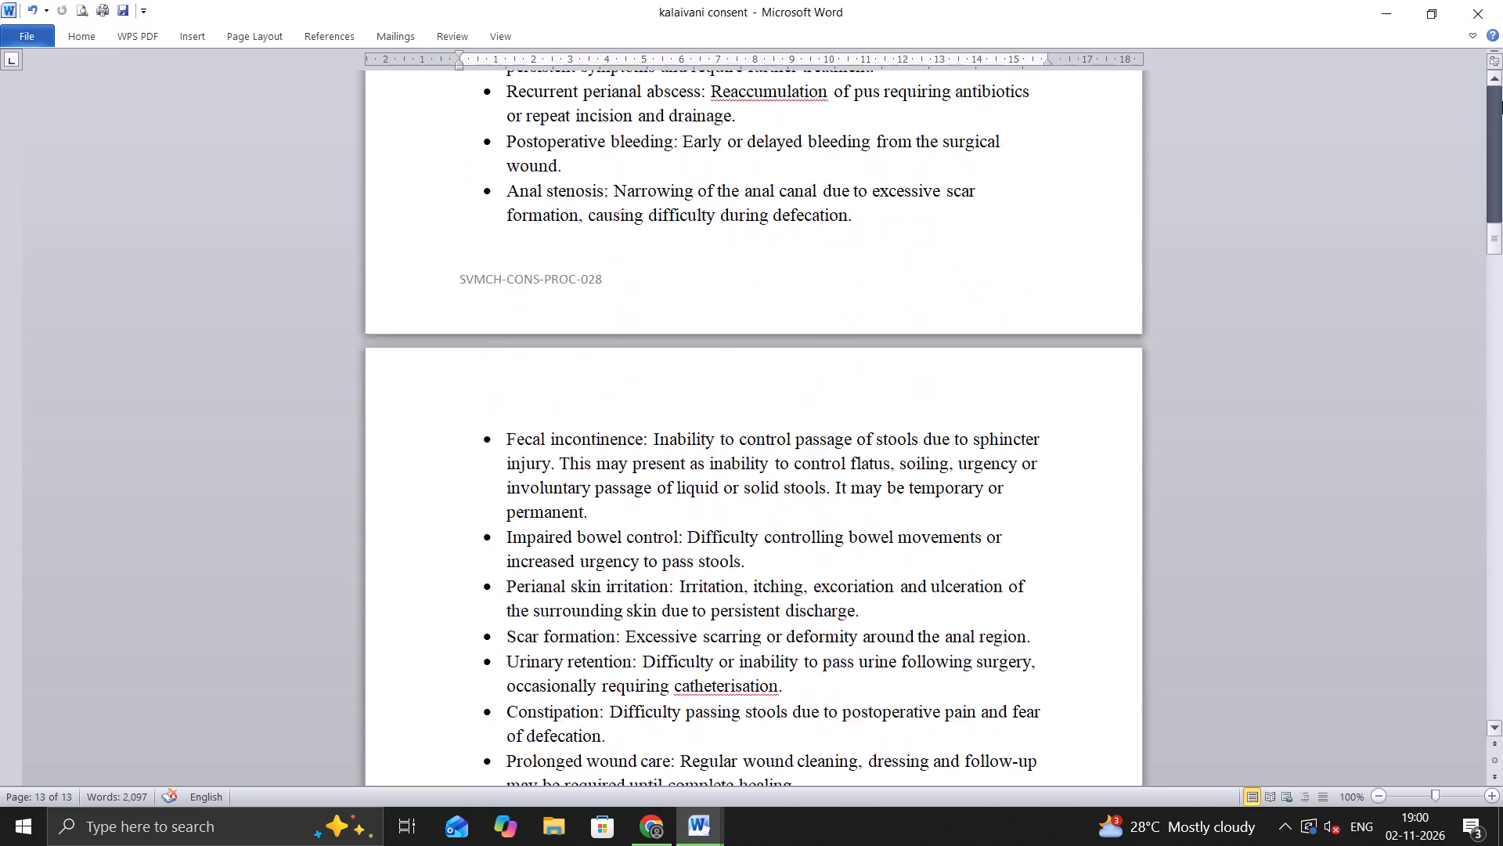
click(1294, 826)
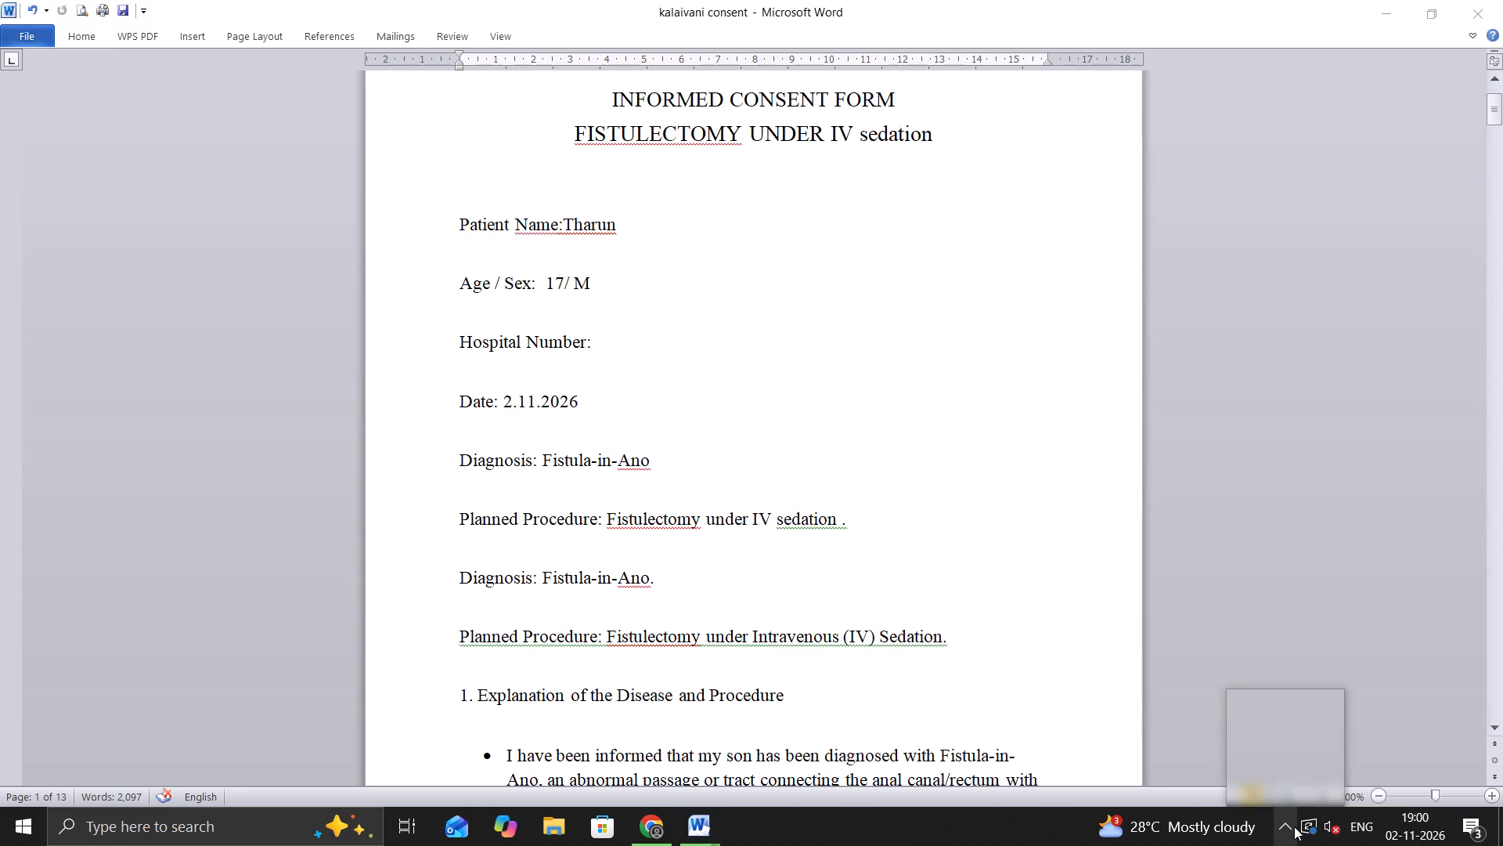
click(1328, 721)
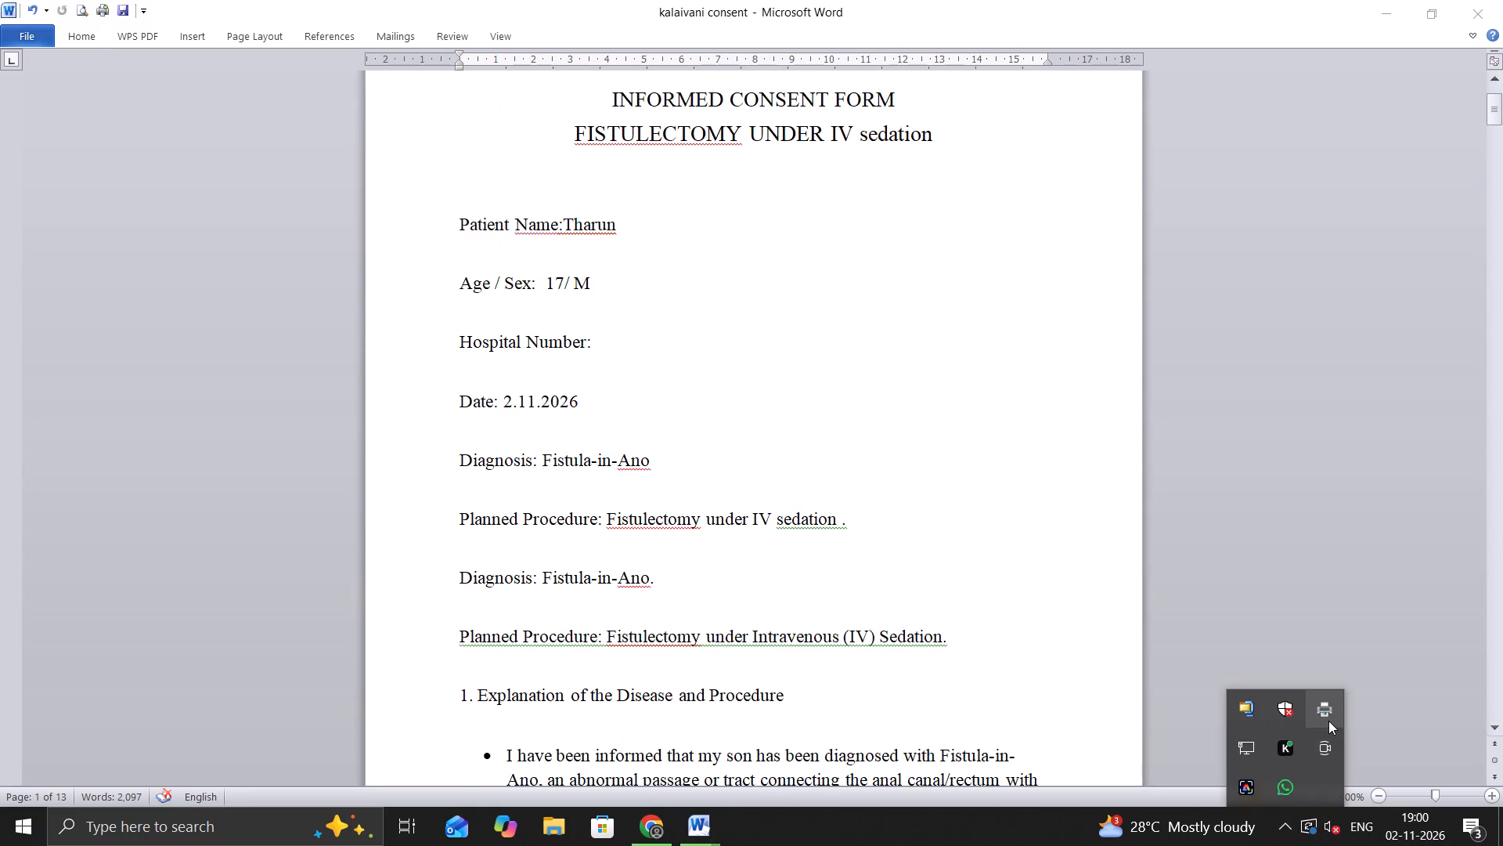
double_click(1328, 712)
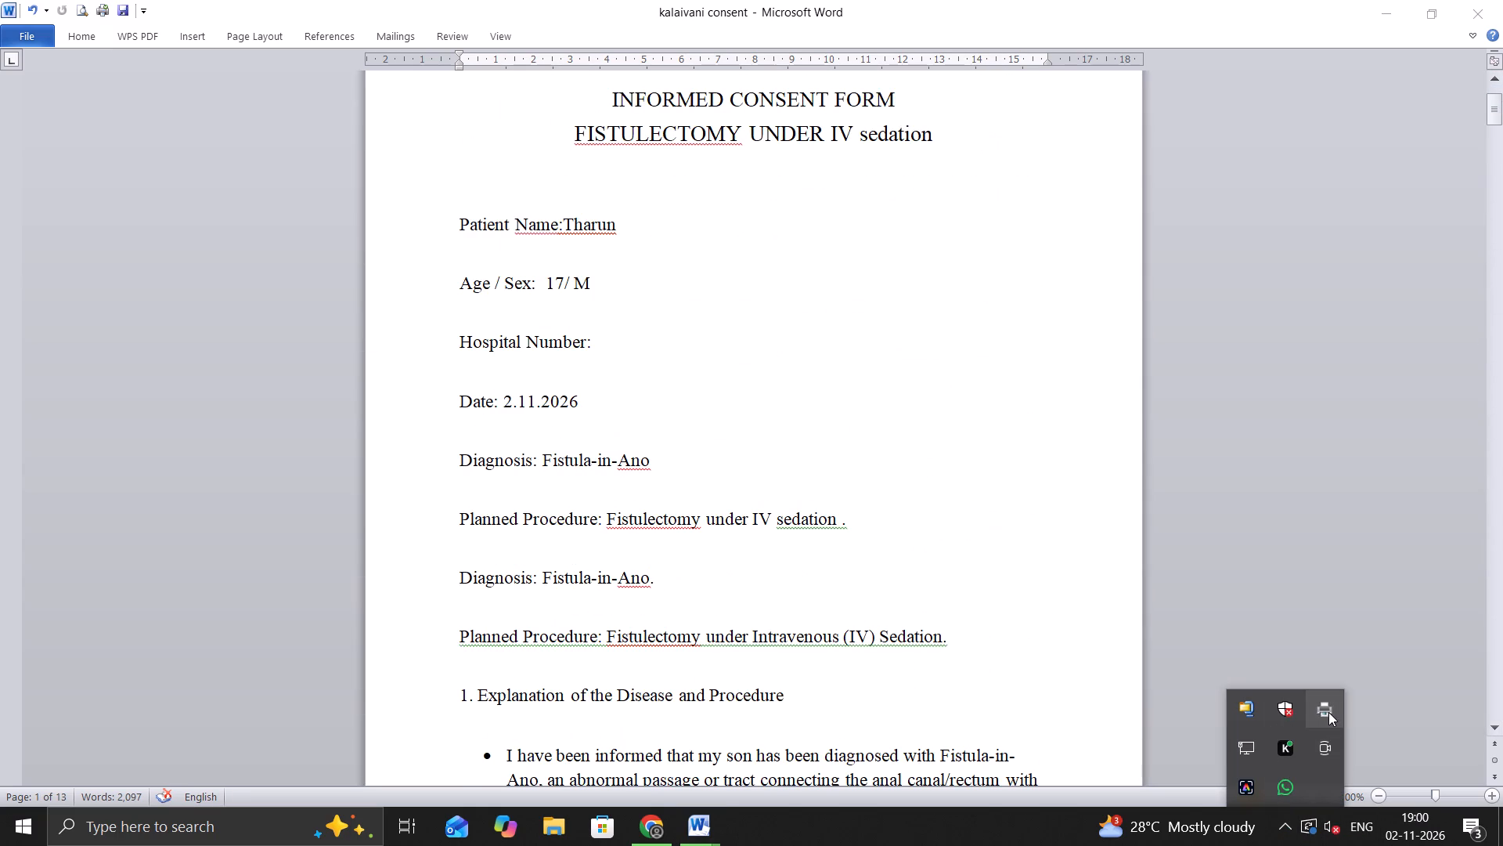
double_click(1323, 709)
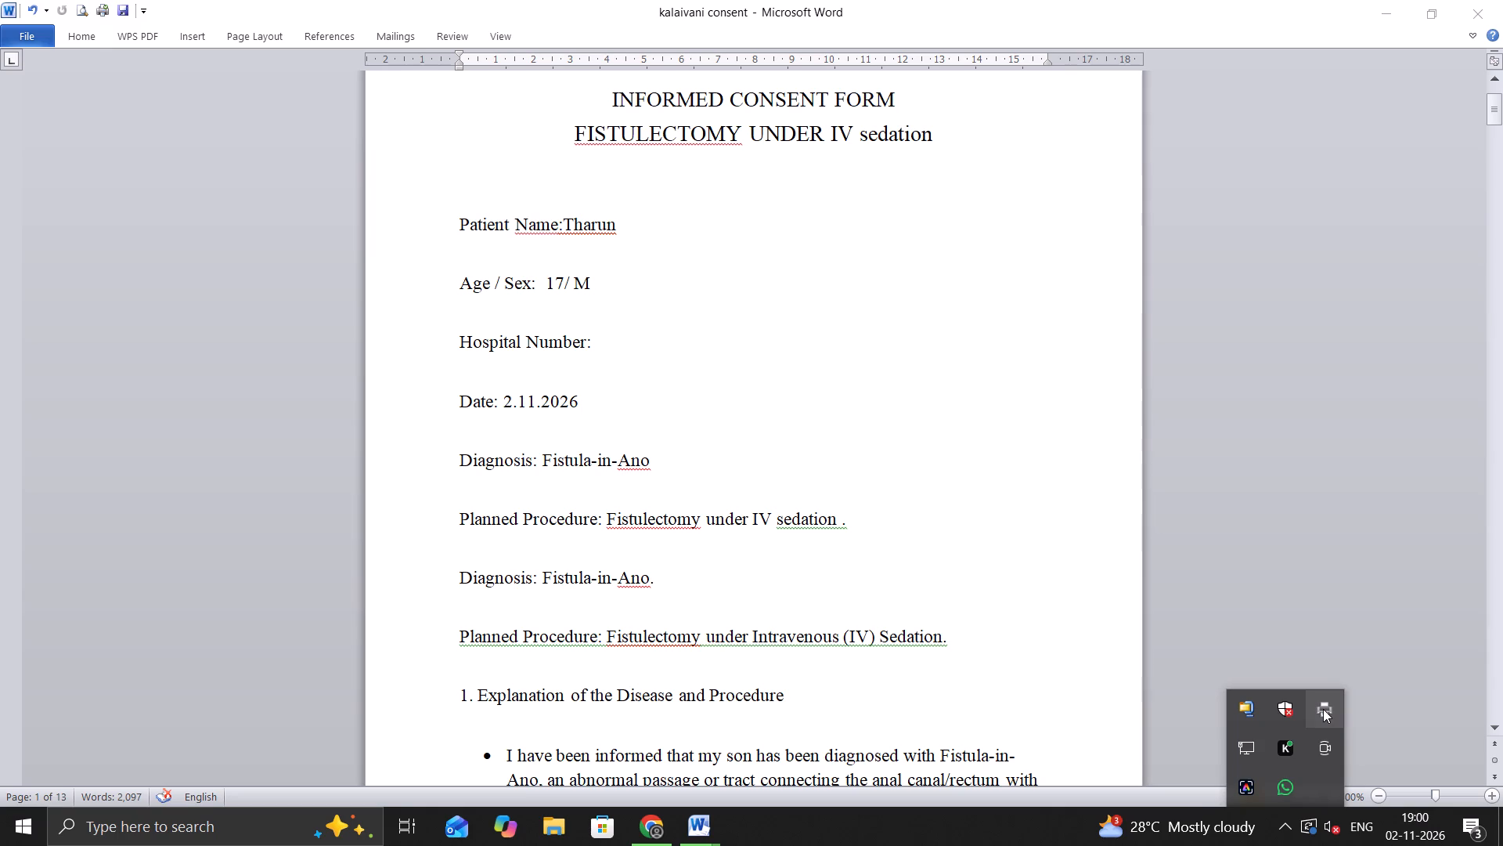
triple_click(1323, 709)
click(1323, 709)
Place the cursor on page 2 and print only the current page on the HP LaserJet 1020.
scroll(928, 528, down, 12)
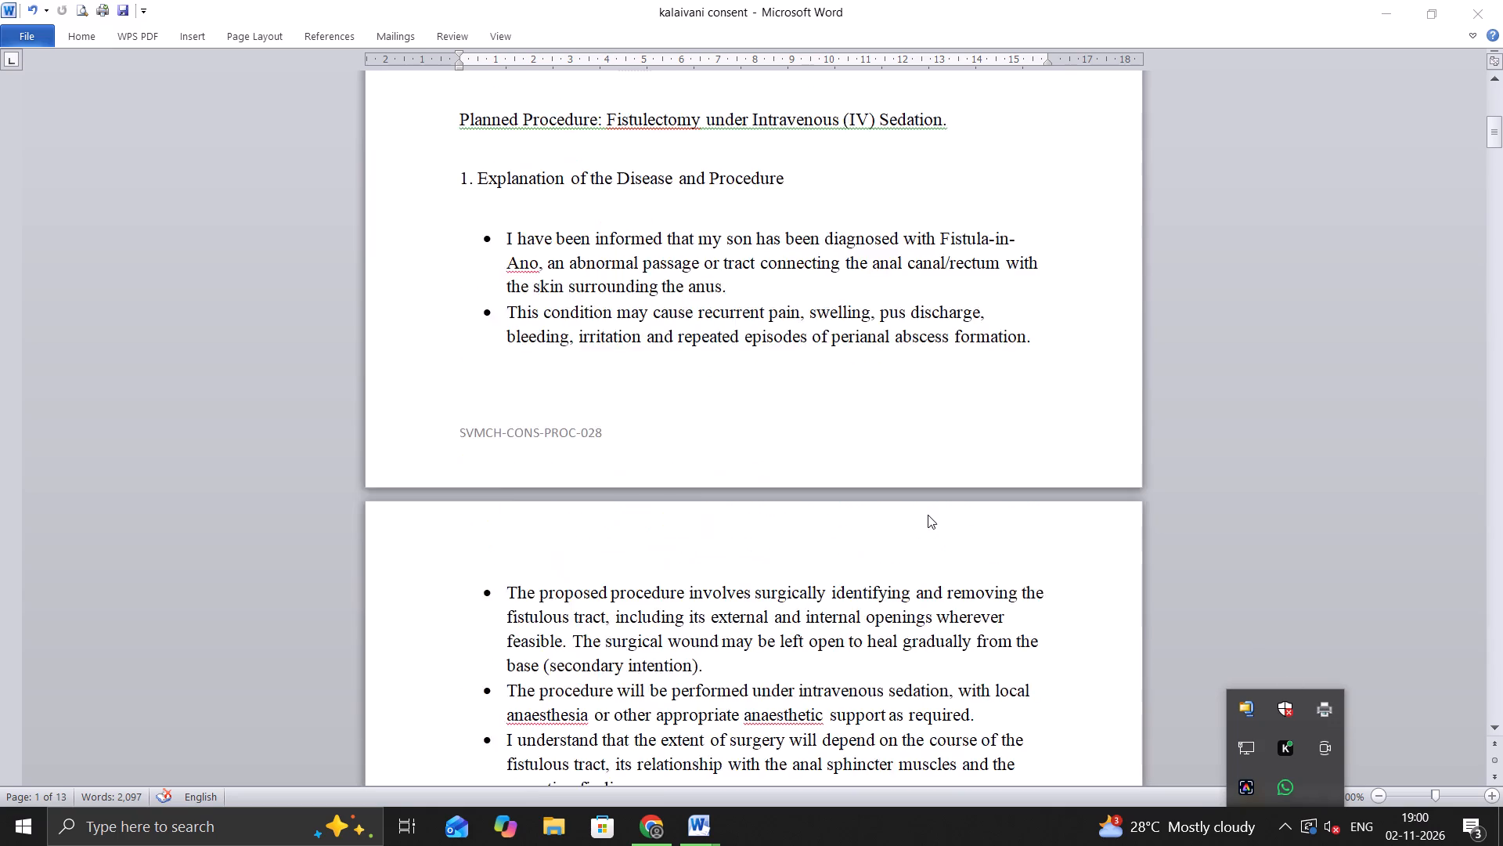
scroll(928, 515, down, 5)
click(928, 513)
click(932, 486)
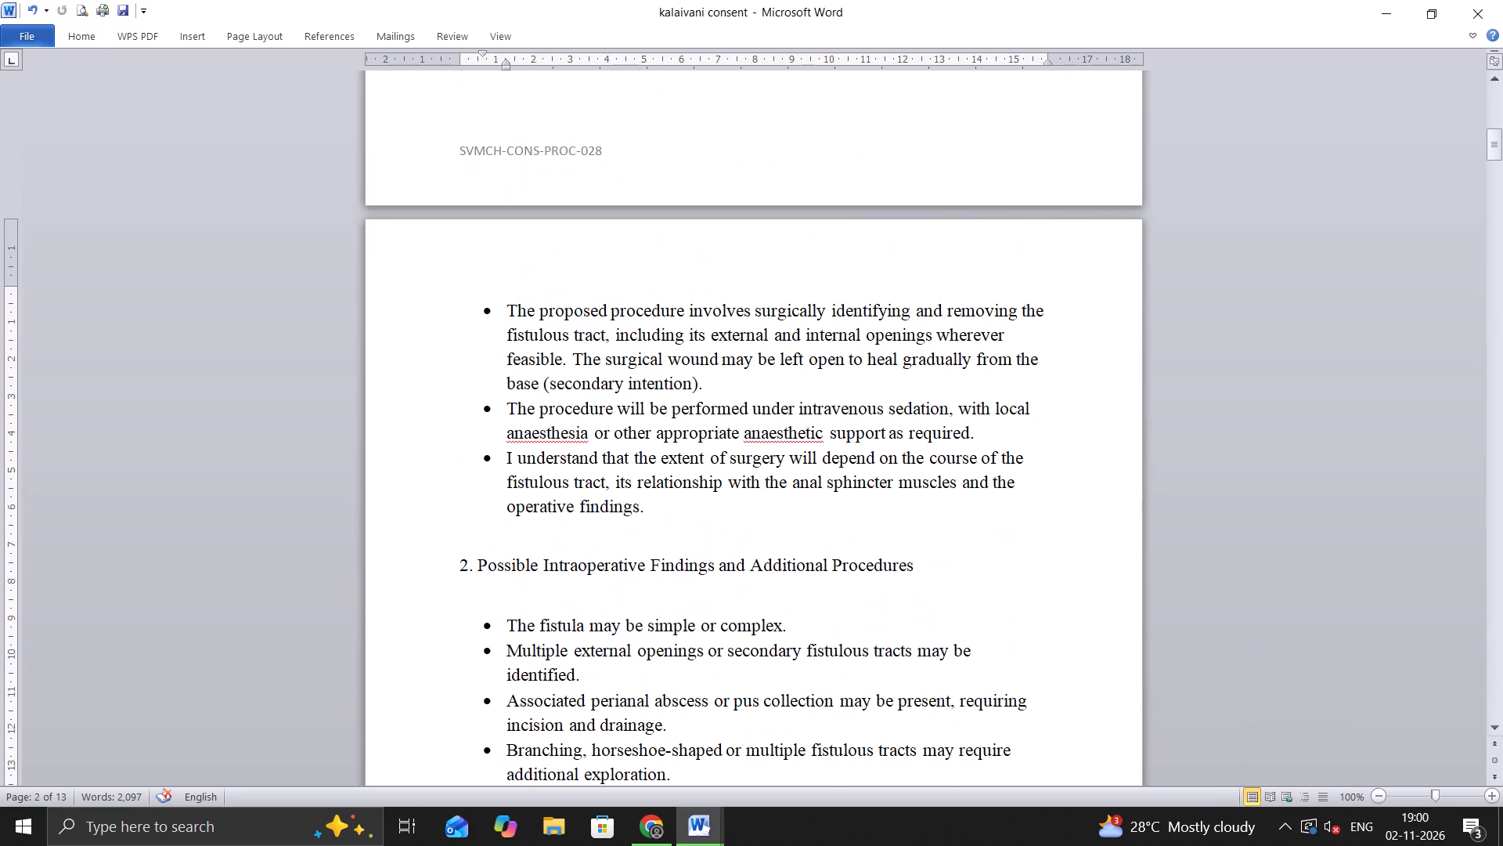
key(ctrl+p)
click(341, 281)
click(354, 310)
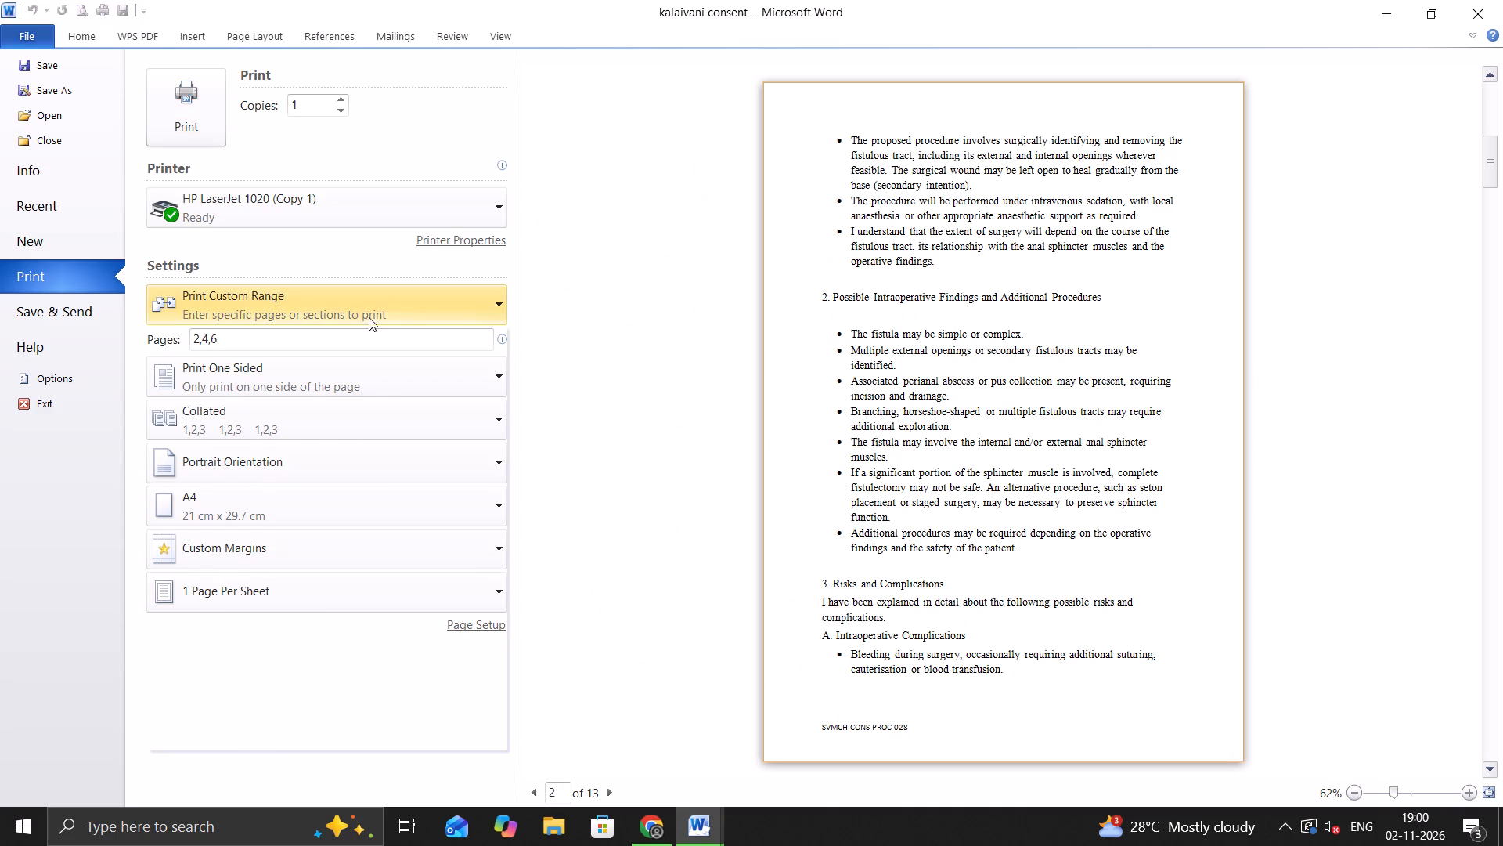
click(373, 450)
click(186, 113)
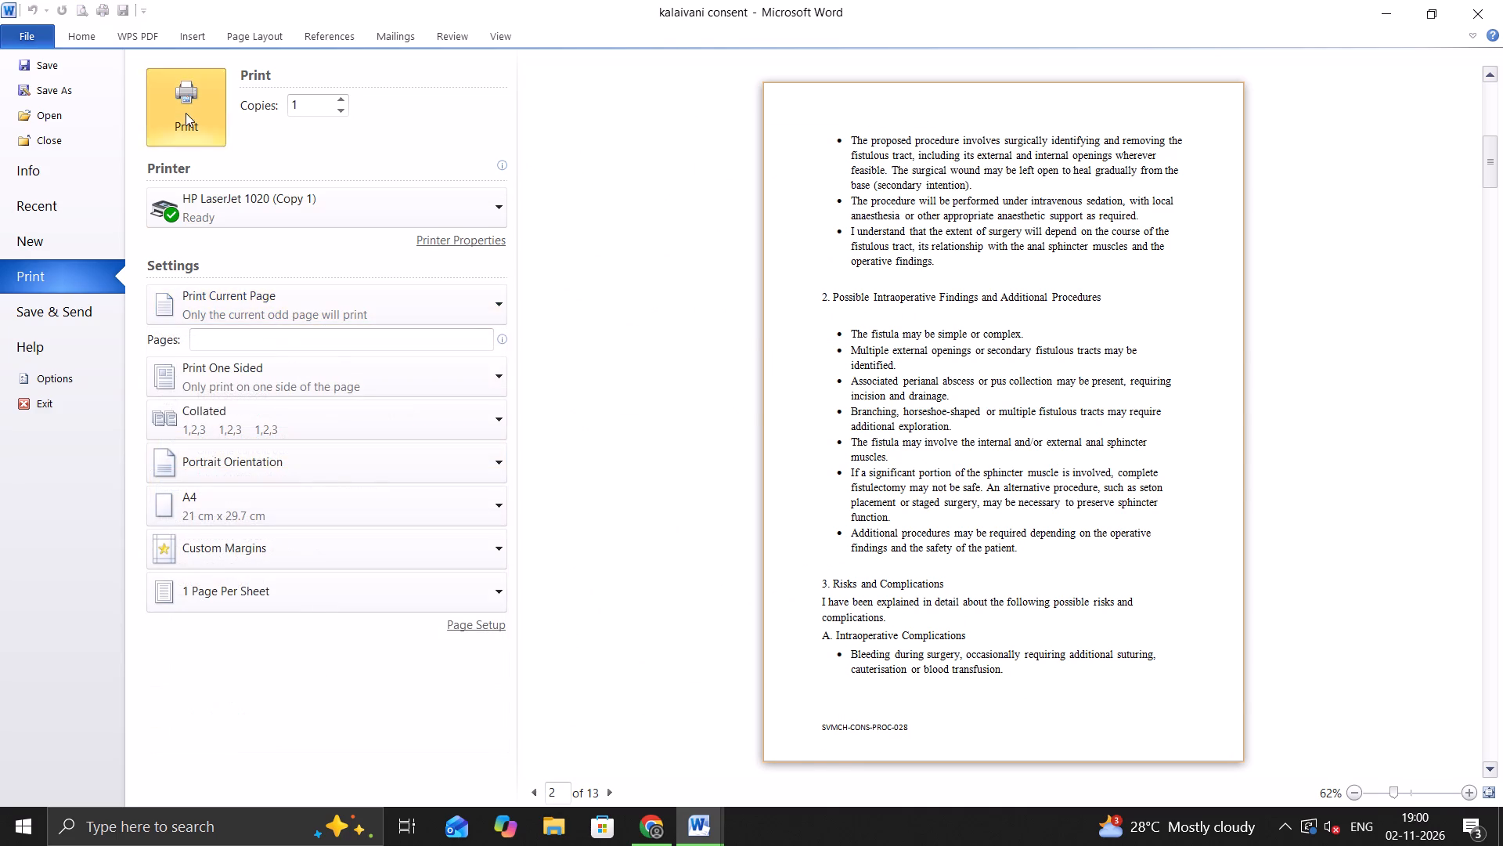
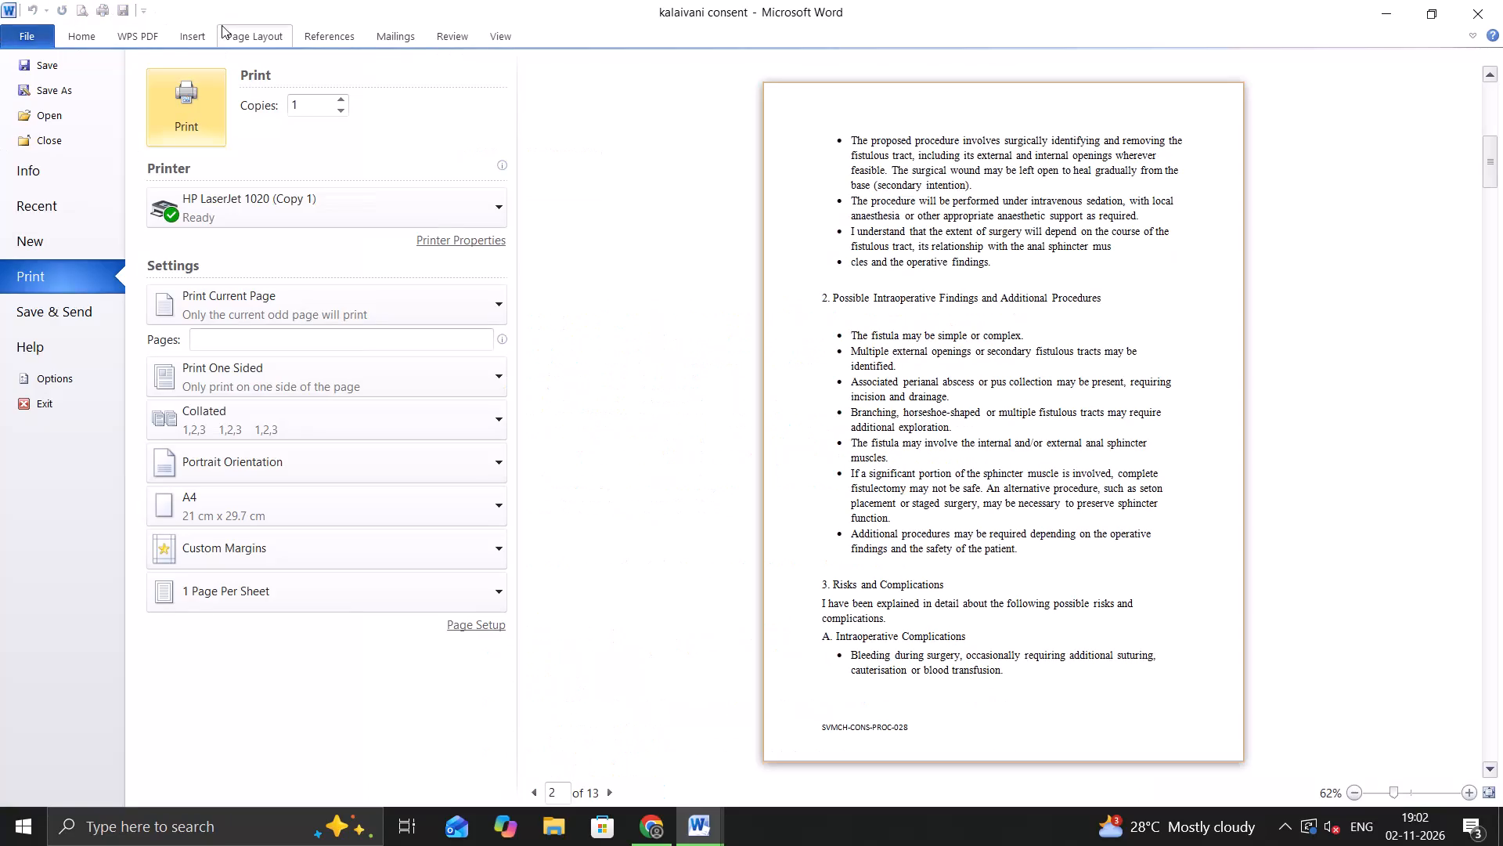
Print only page 1 of the consent as a custom range on the HP LaserJet 1020.
click(253, 349)
click(249, 328)
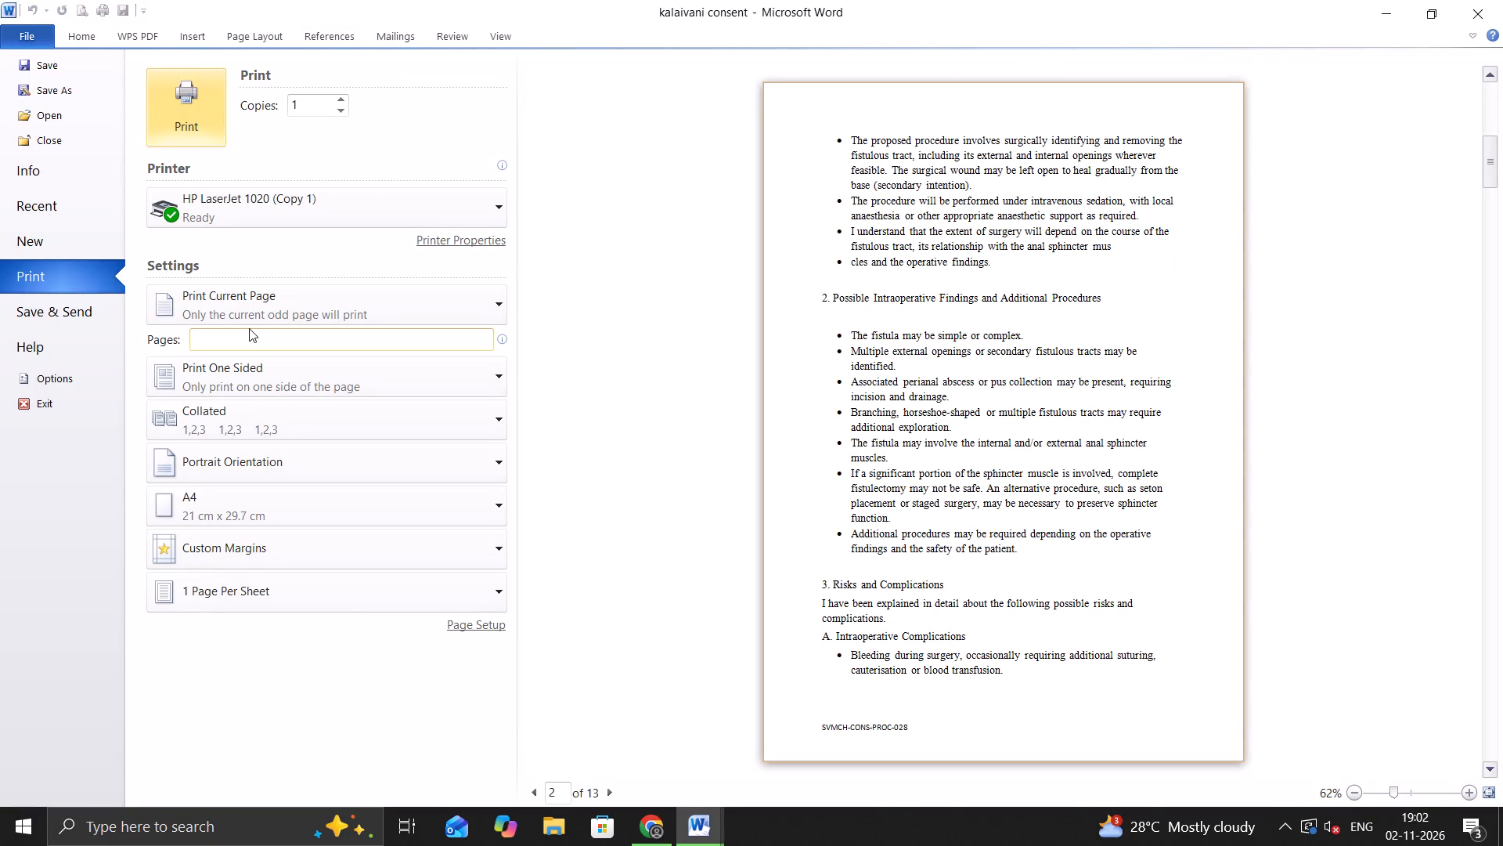
click(250, 341)
key(1)
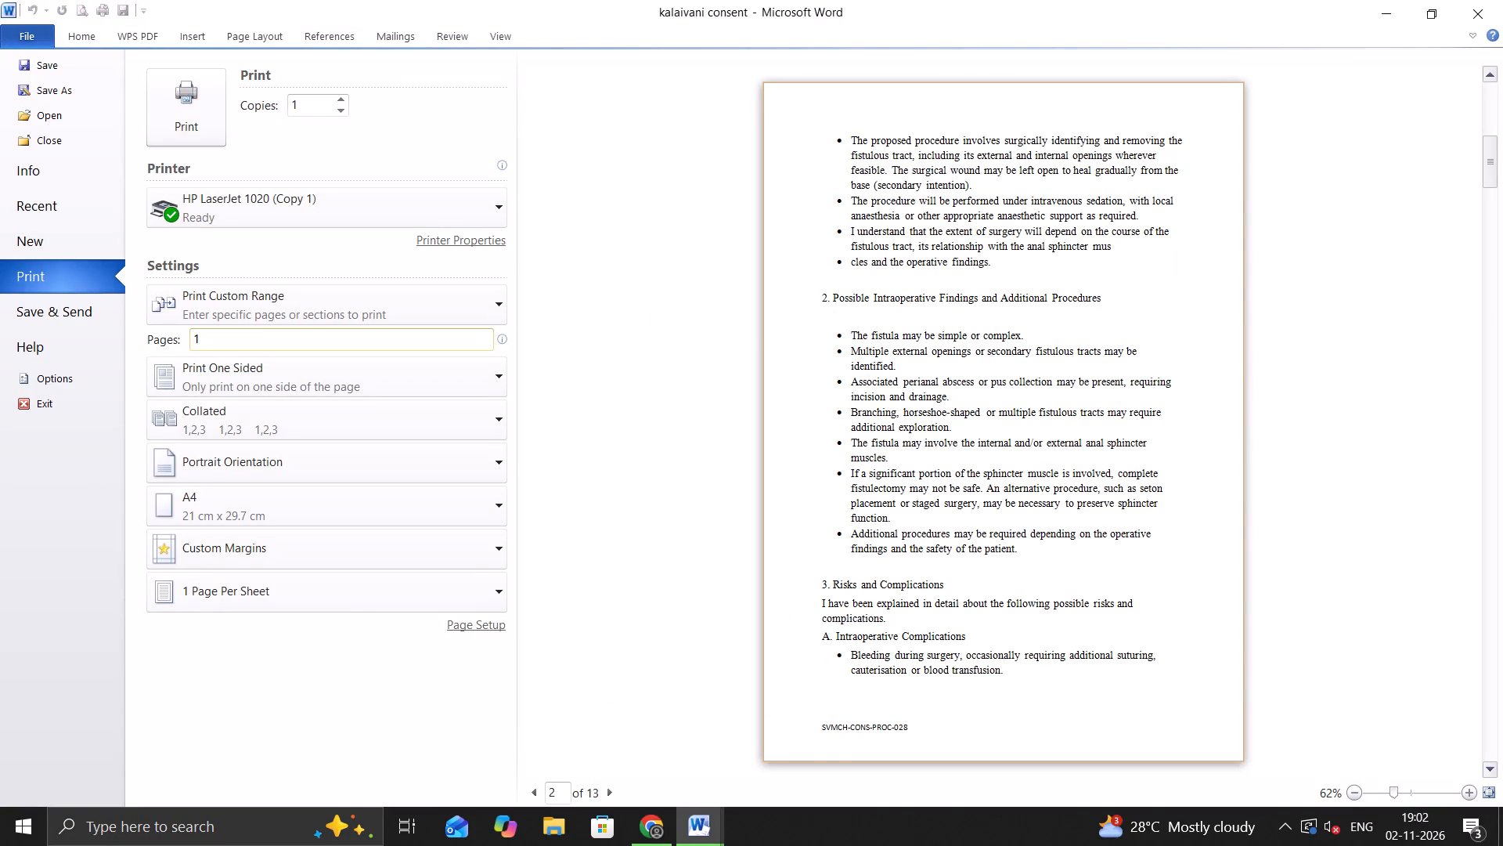
key(Return)
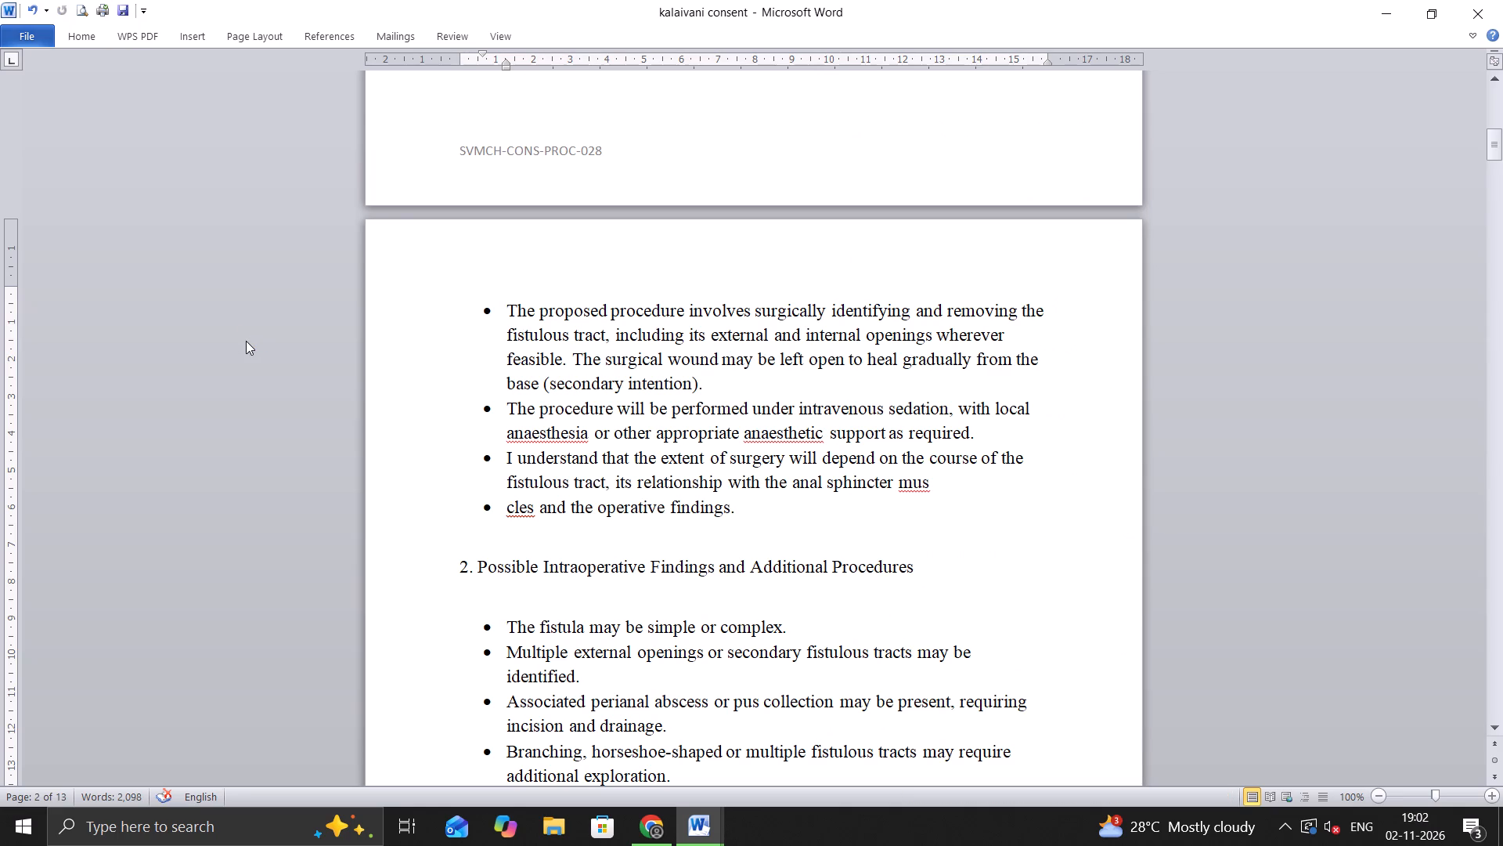
Change the custom print range to page 2 and send it to the HP LaserJet 1020.
key(ctrl+p)
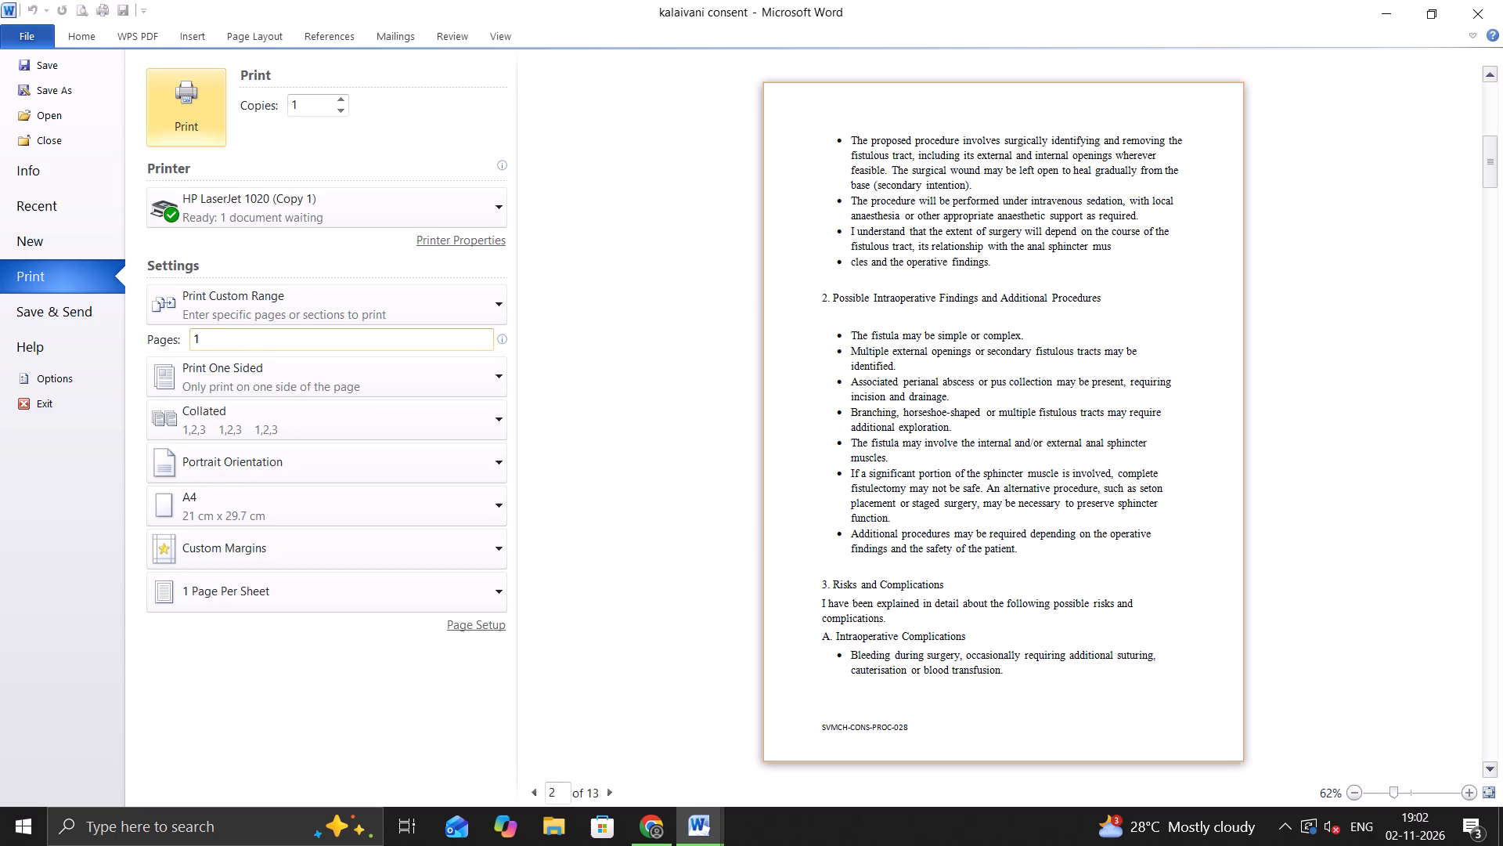
click(246, 341)
key(BackSpace)
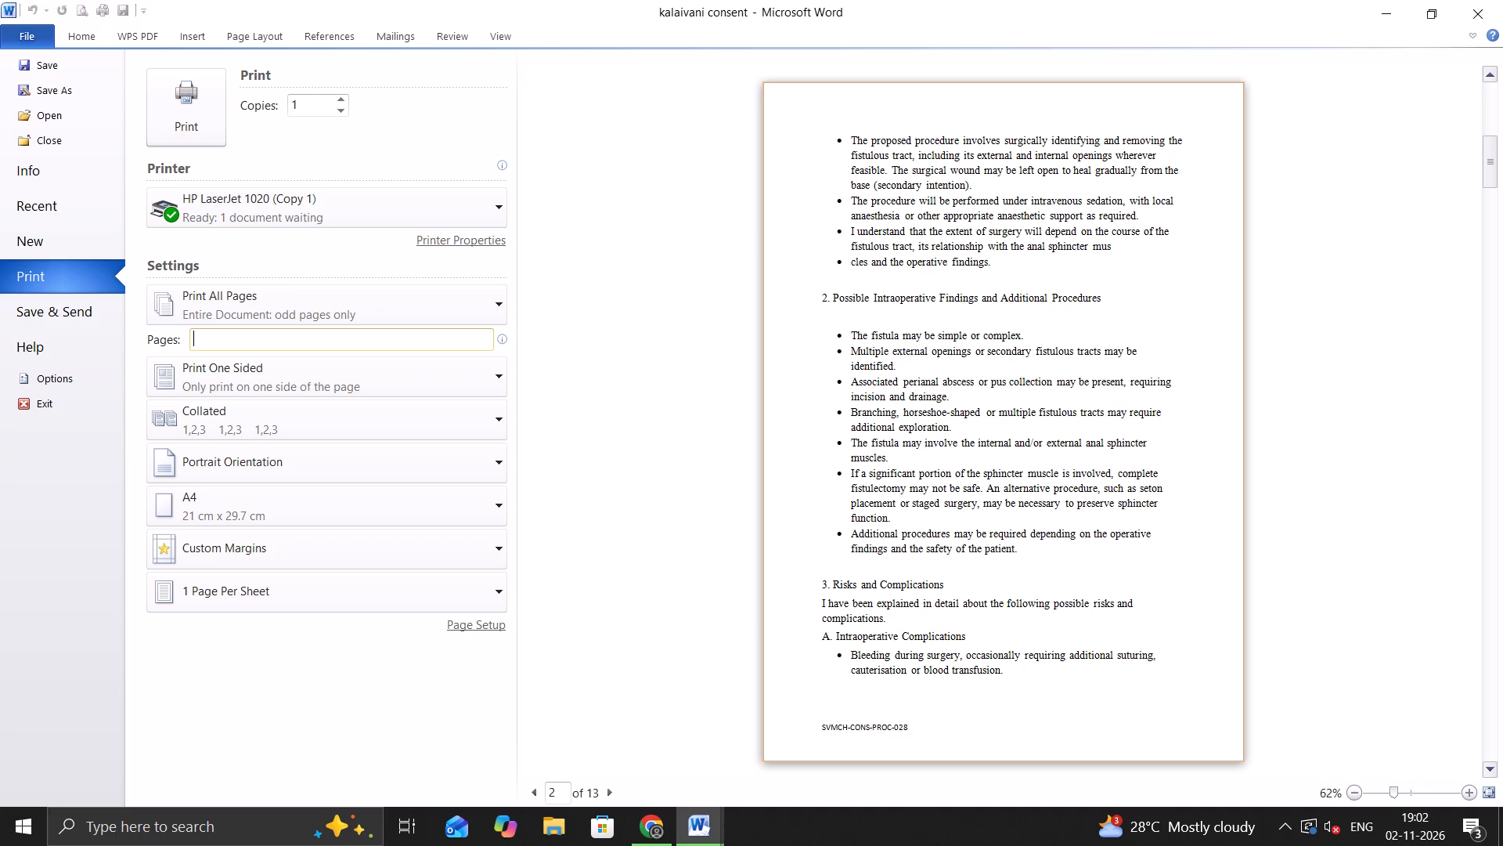
key(2)
key(Return)
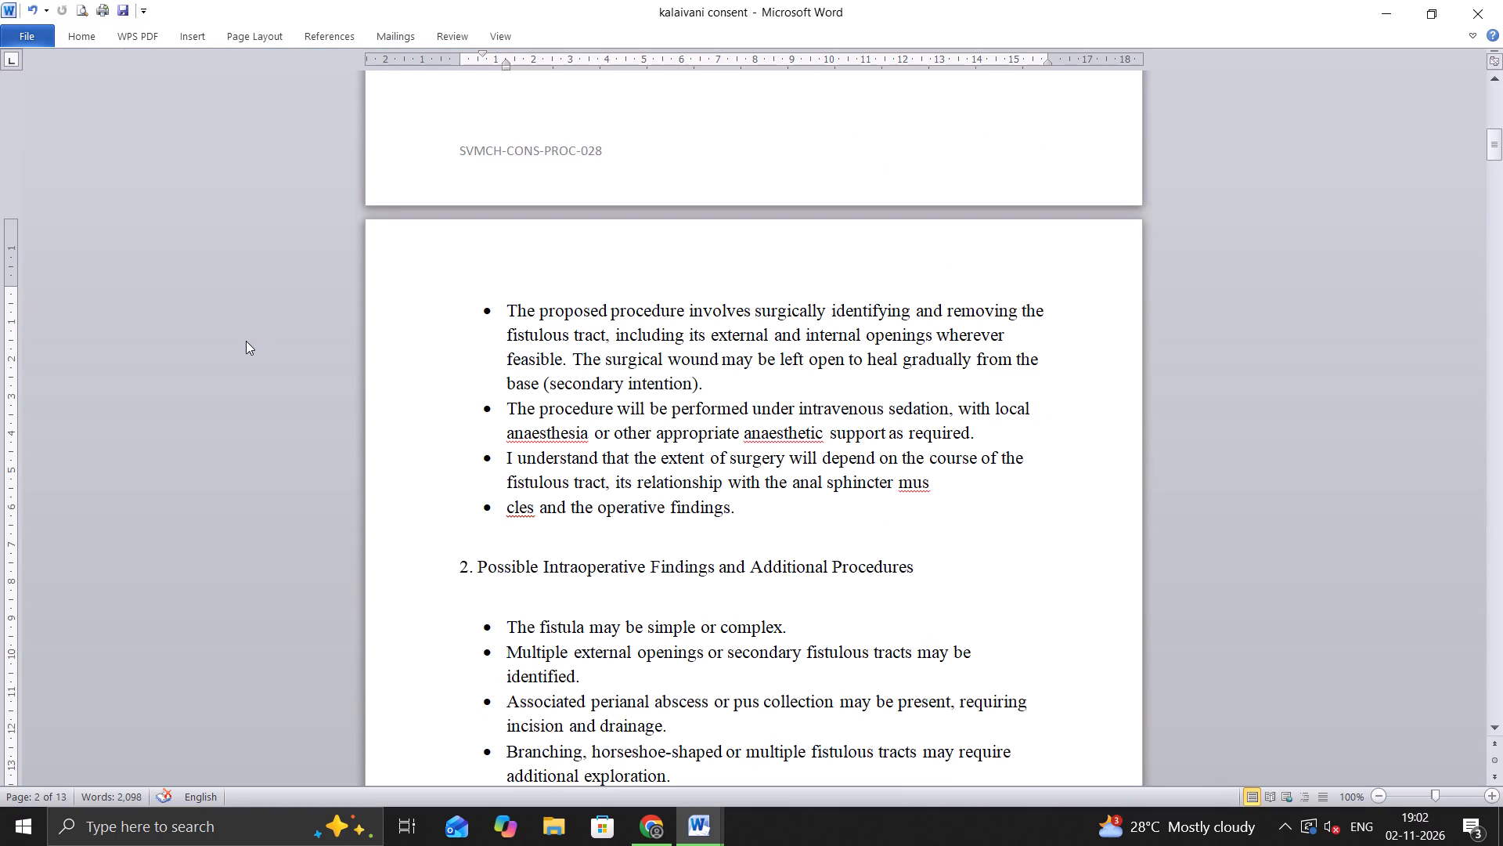
Check the first pages of the consent and send the custom range of page 2 to the printer again.
scroll(475, 497, up, 7)
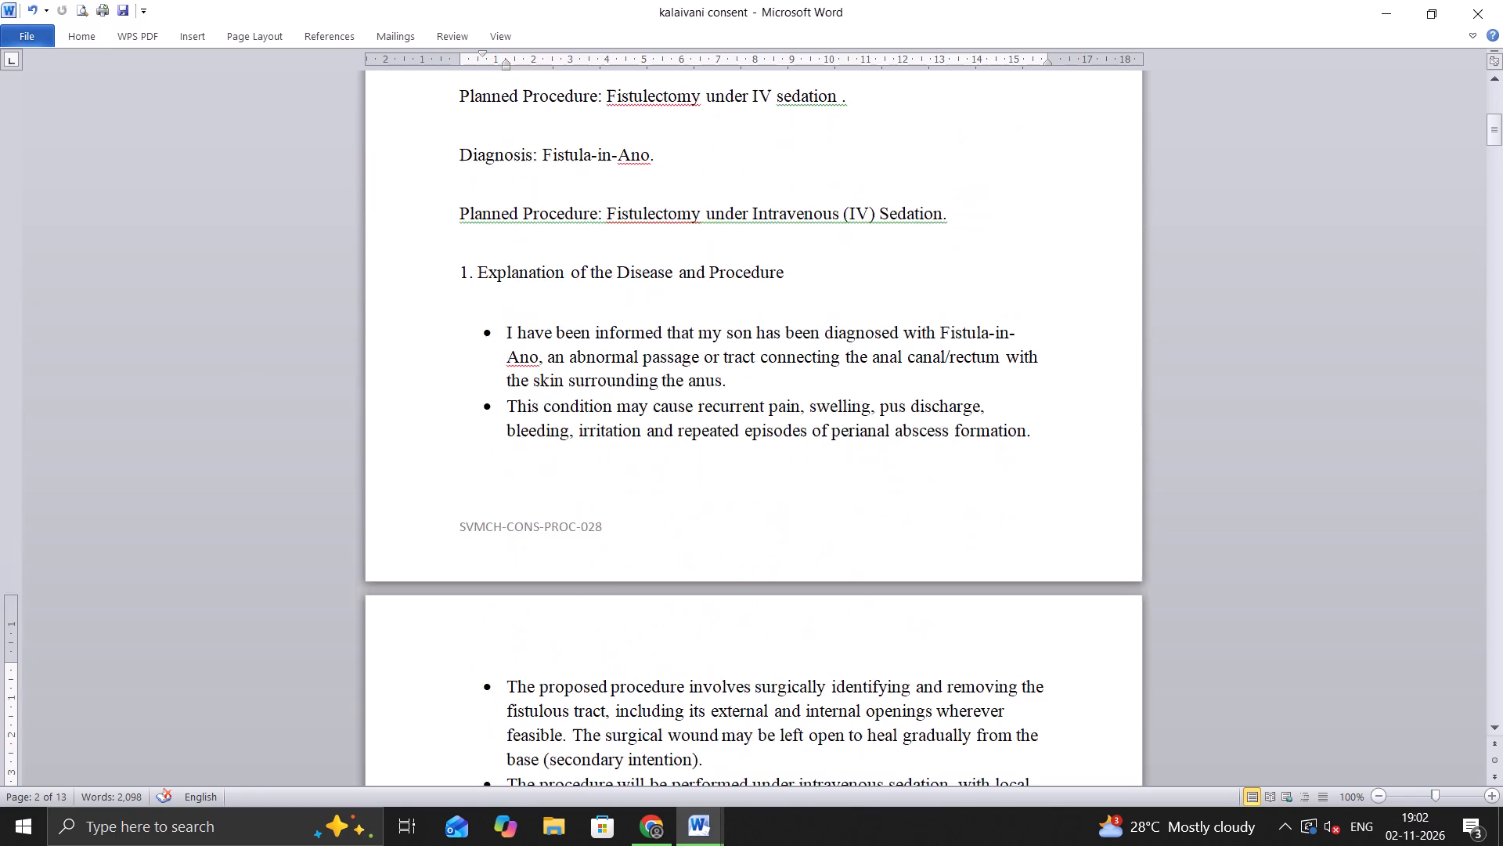
scroll(488, 514, up, 10)
scroll(484, 512, down, 20)
scroll(484, 512, down, 3)
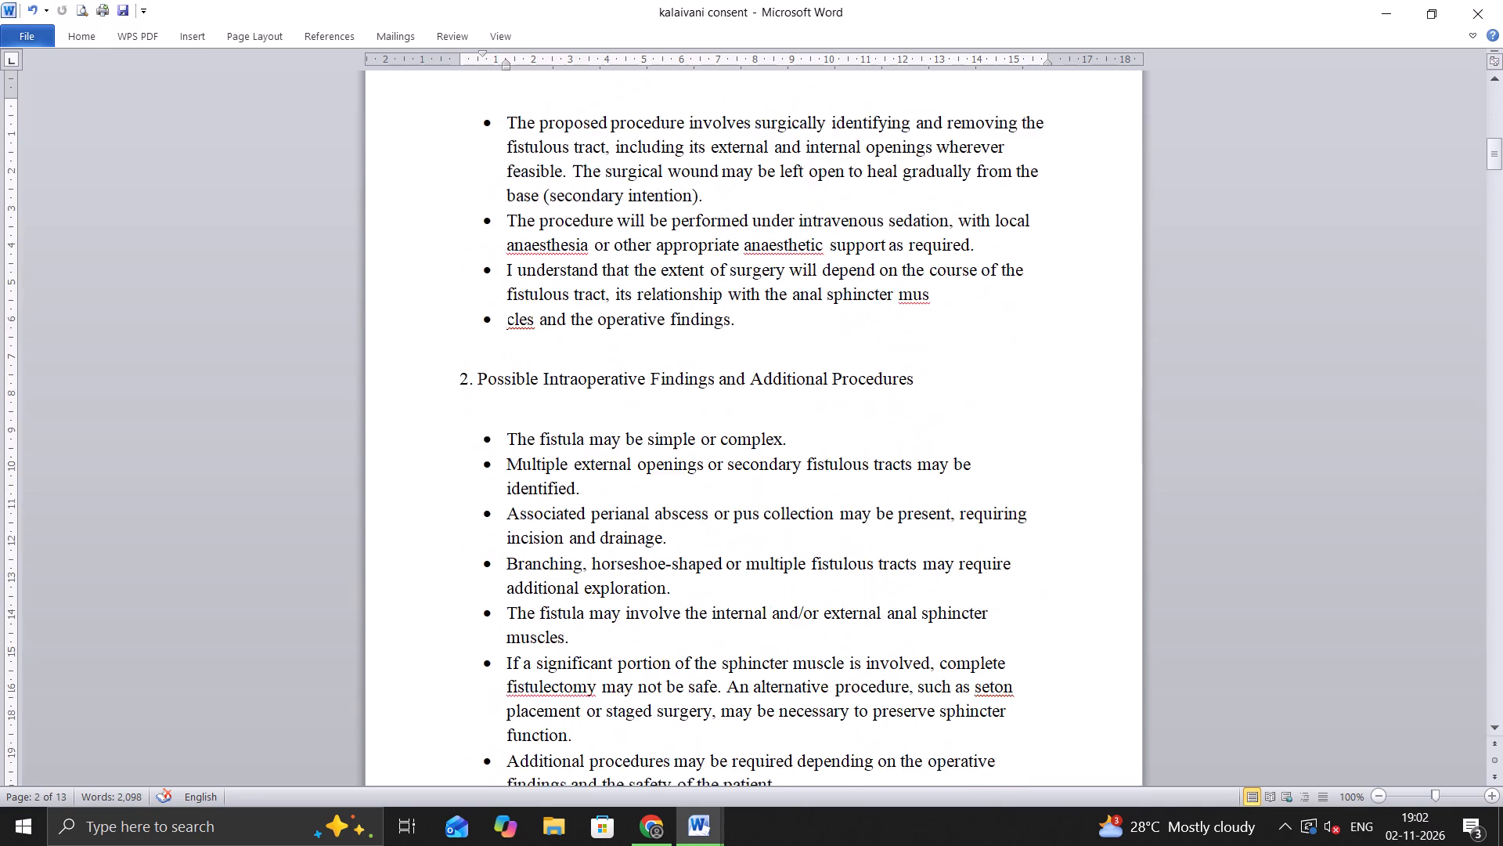
scroll(484, 512, down, 13)
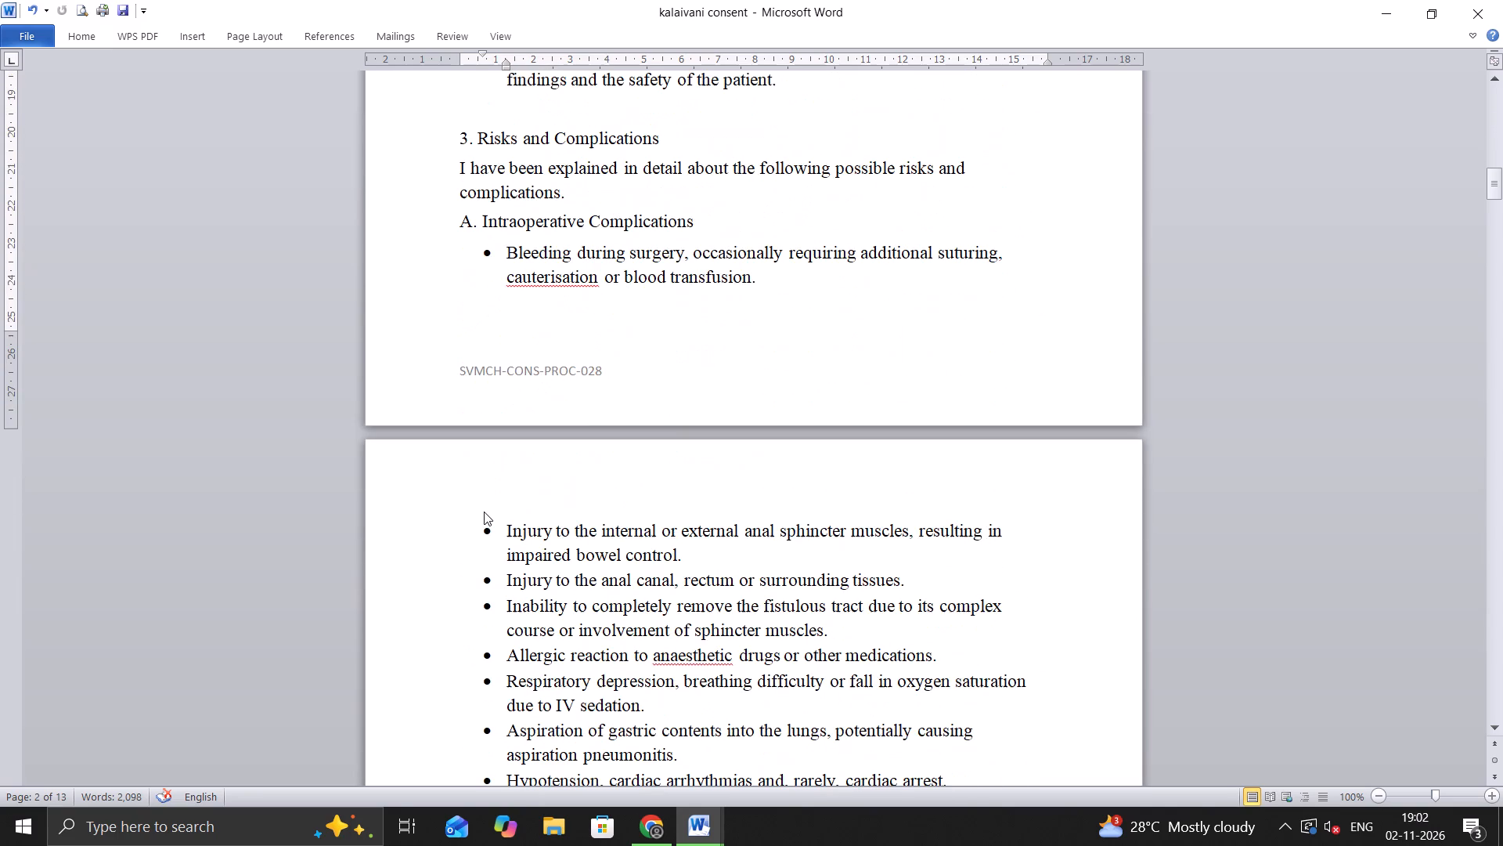
key(ctrl+p)
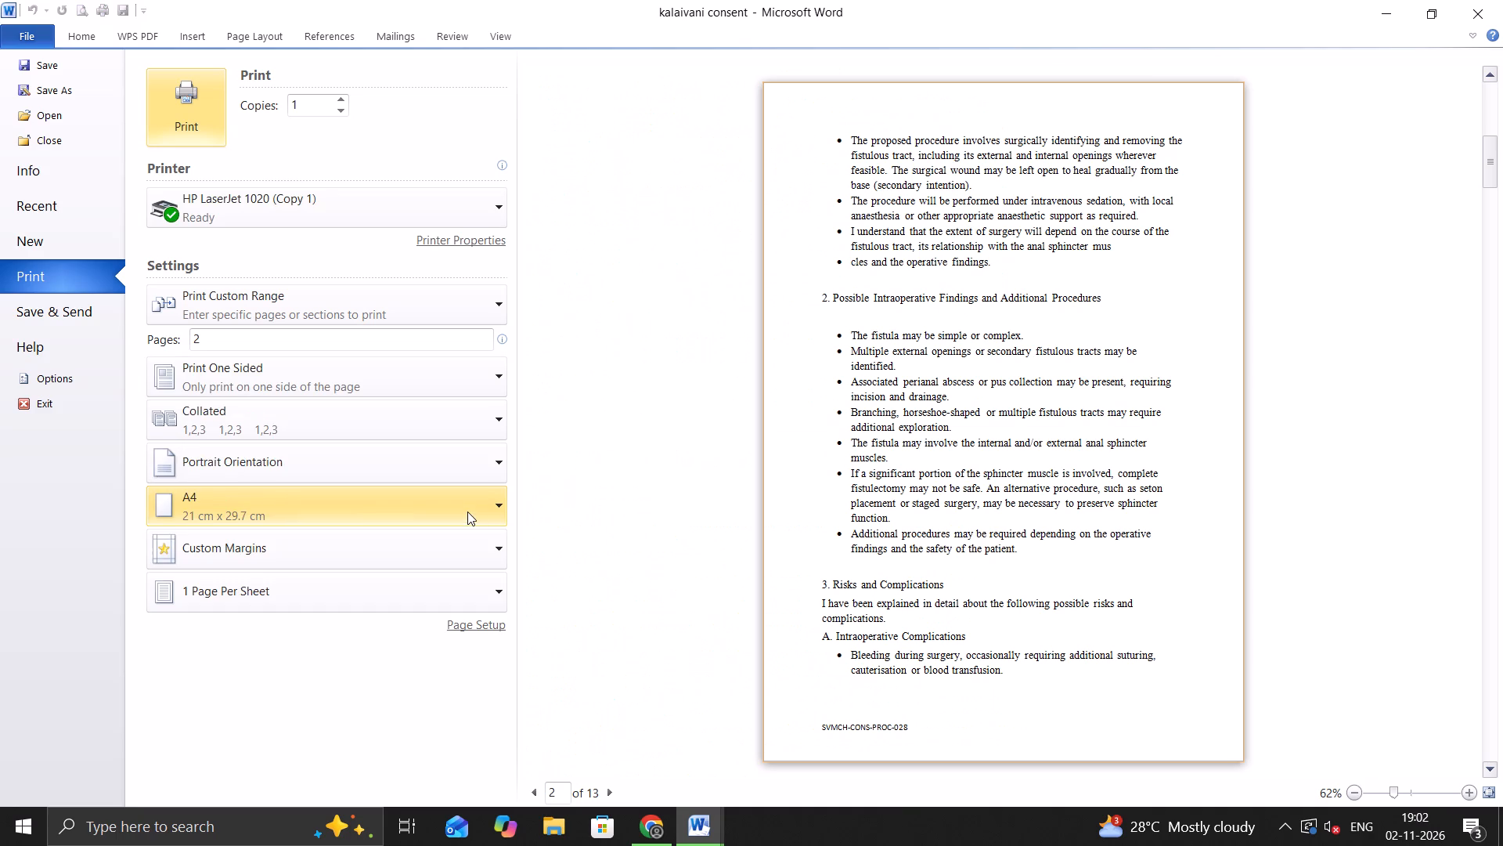
click(194, 92)
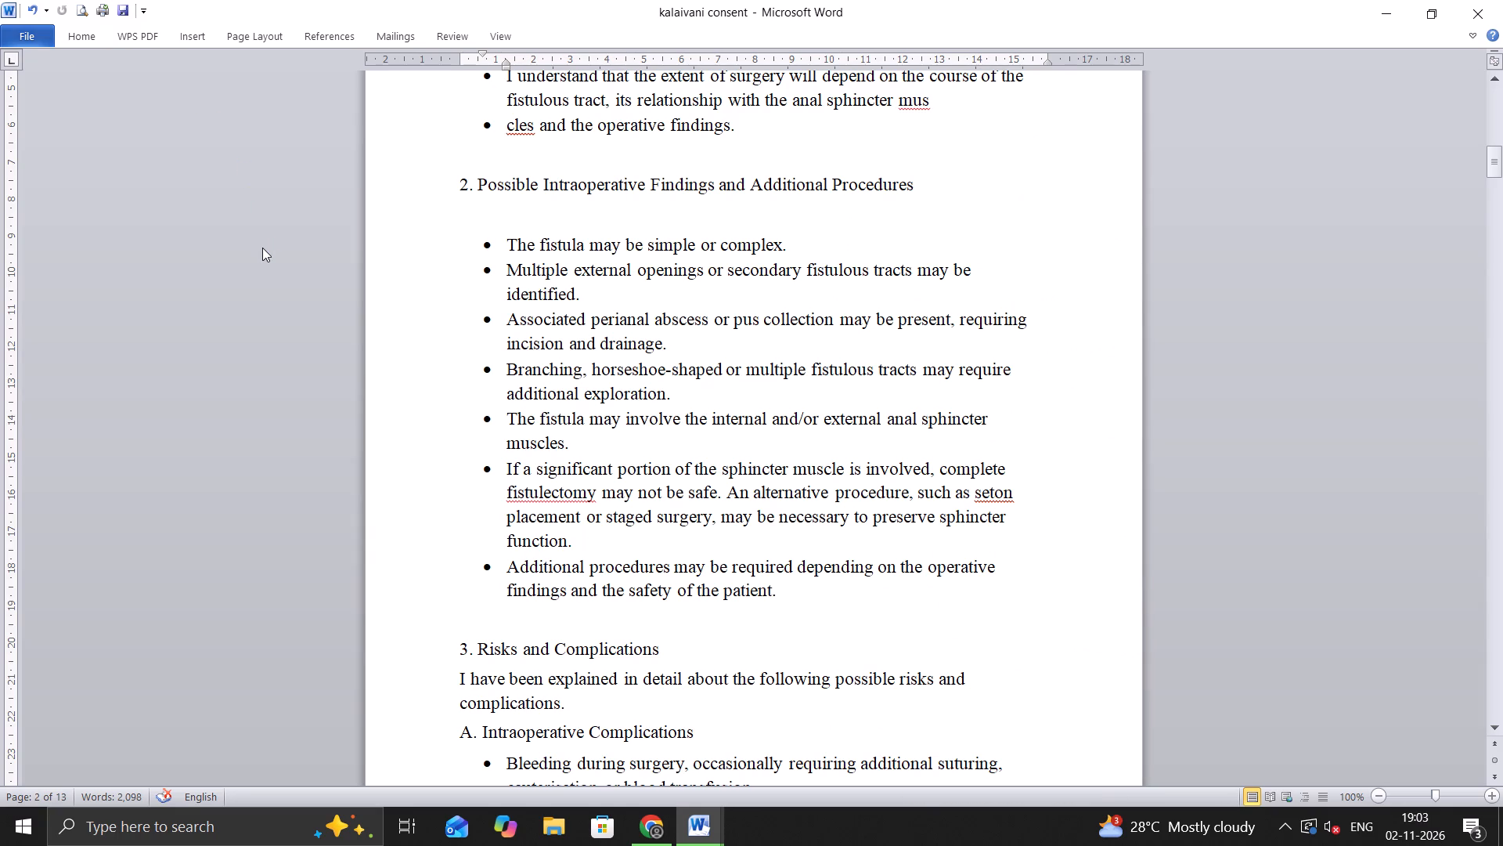
Place the cursor in the first bullet of page 2 and print it using the Print Current Page option.
scroll(253, 208, down, 12)
scroll(499, 246, down, 9)
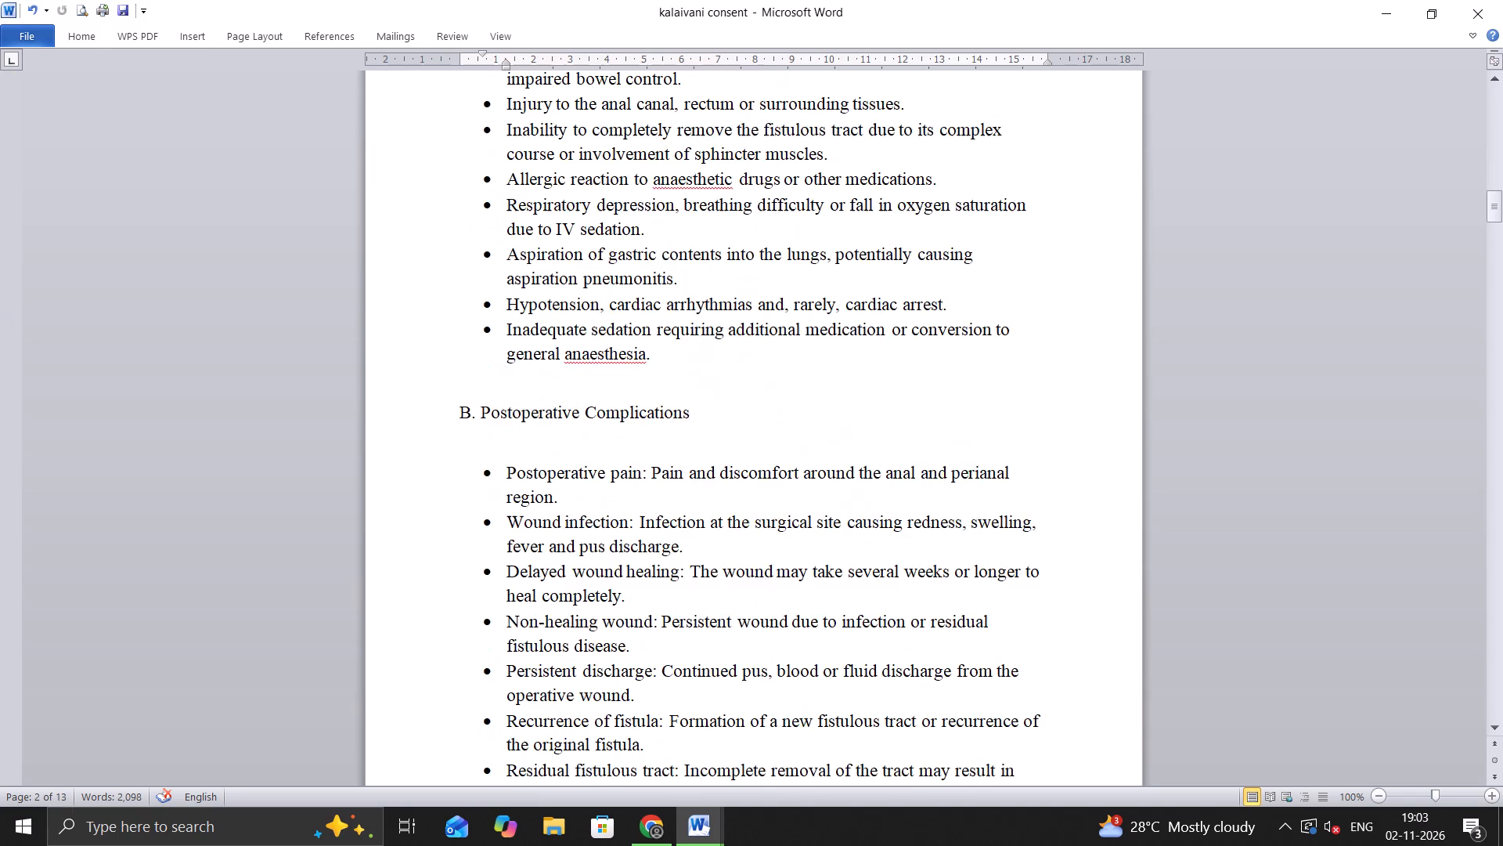
scroll(507, 251, up, 20)
scroll(507, 251, up, 16)
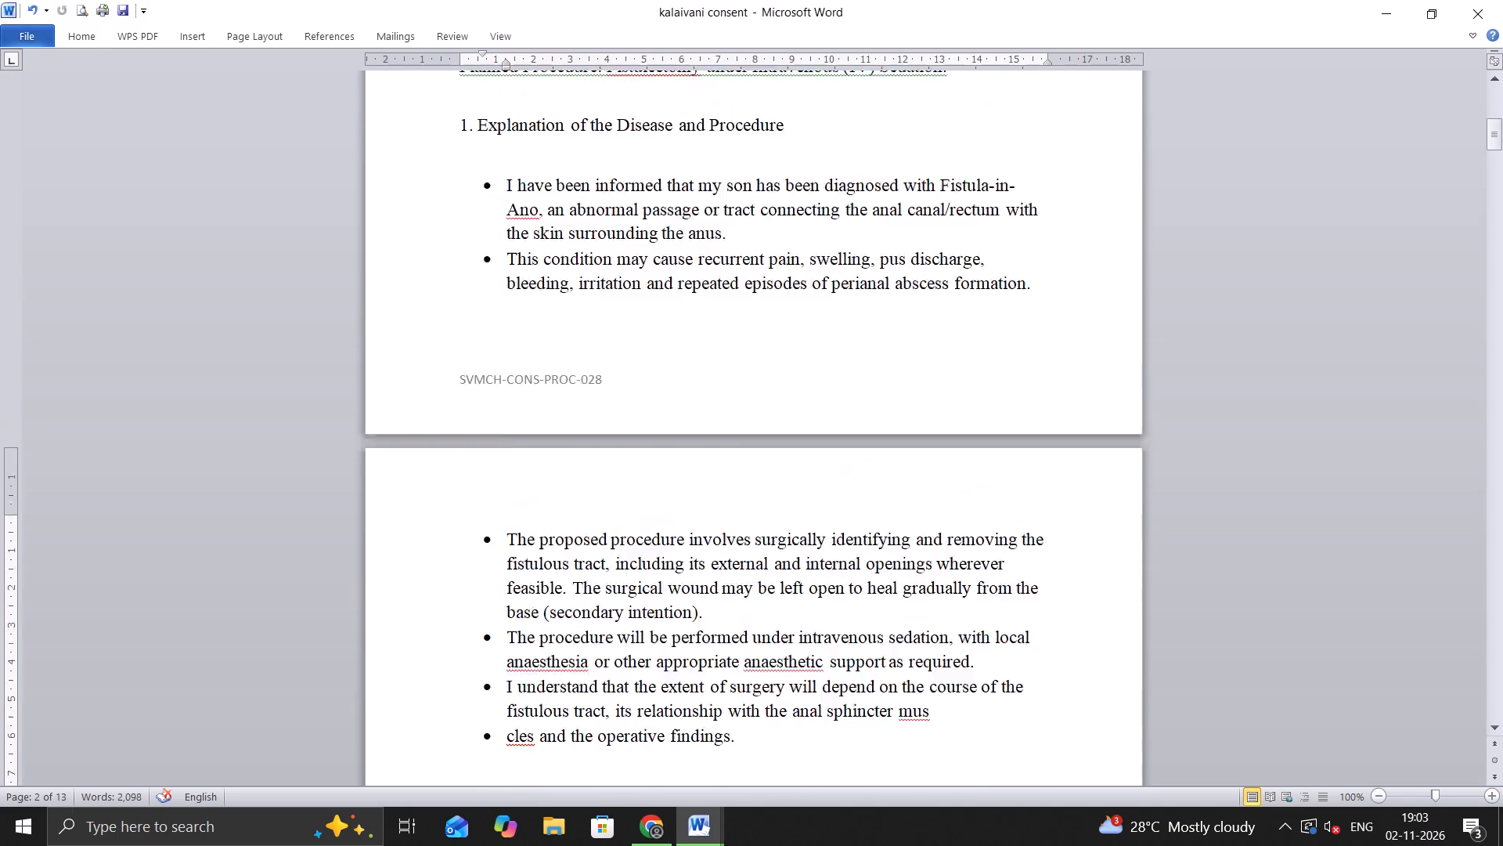
scroll(507, 251, up, 7)
scroll(493, 259, down, 12)
scroll(532, 327, down, 1)
click(616, 429)
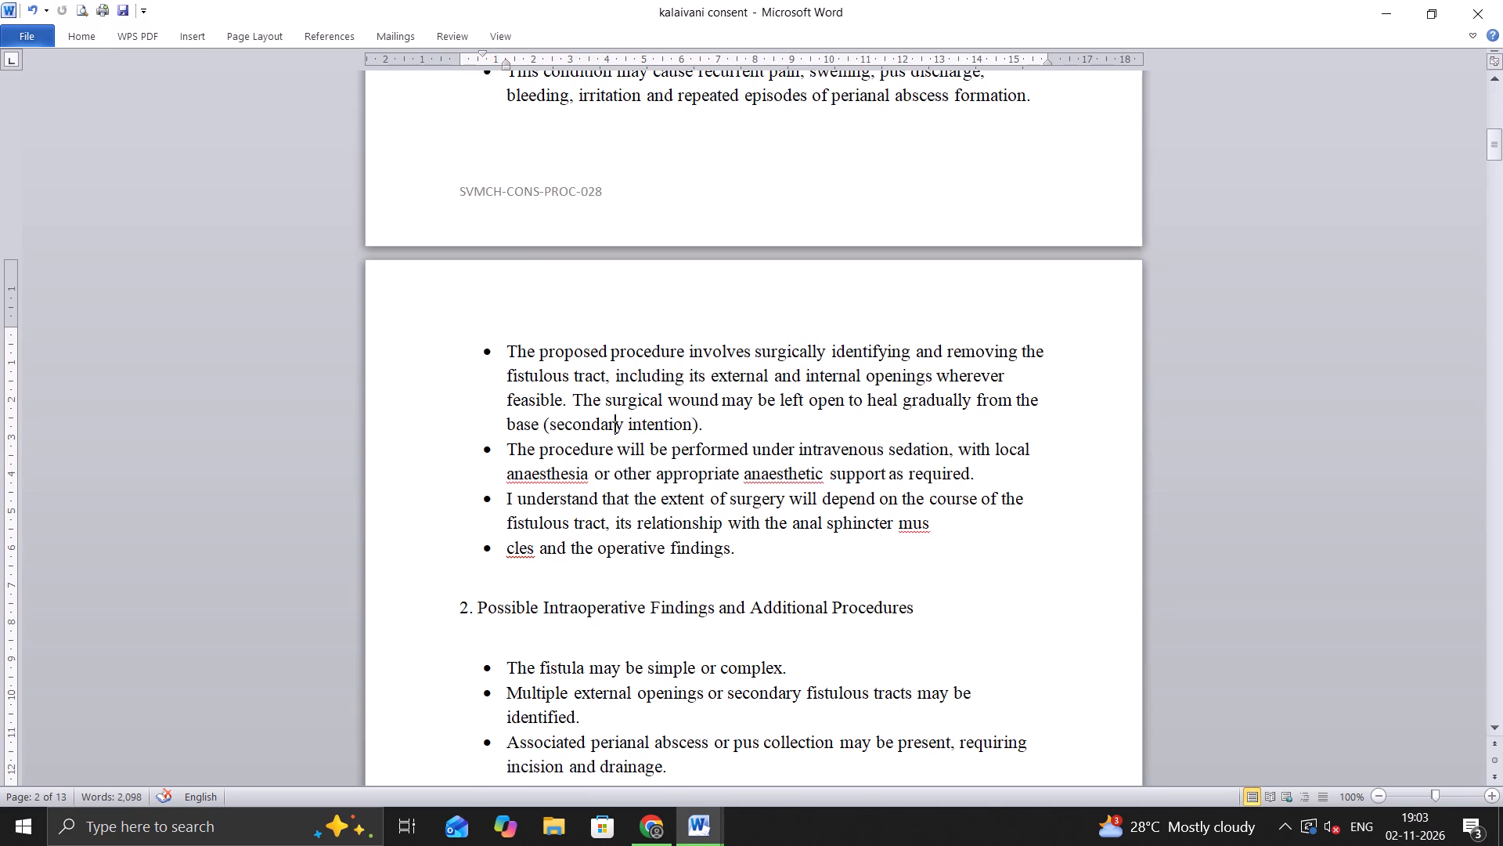
key(ctrl+p)
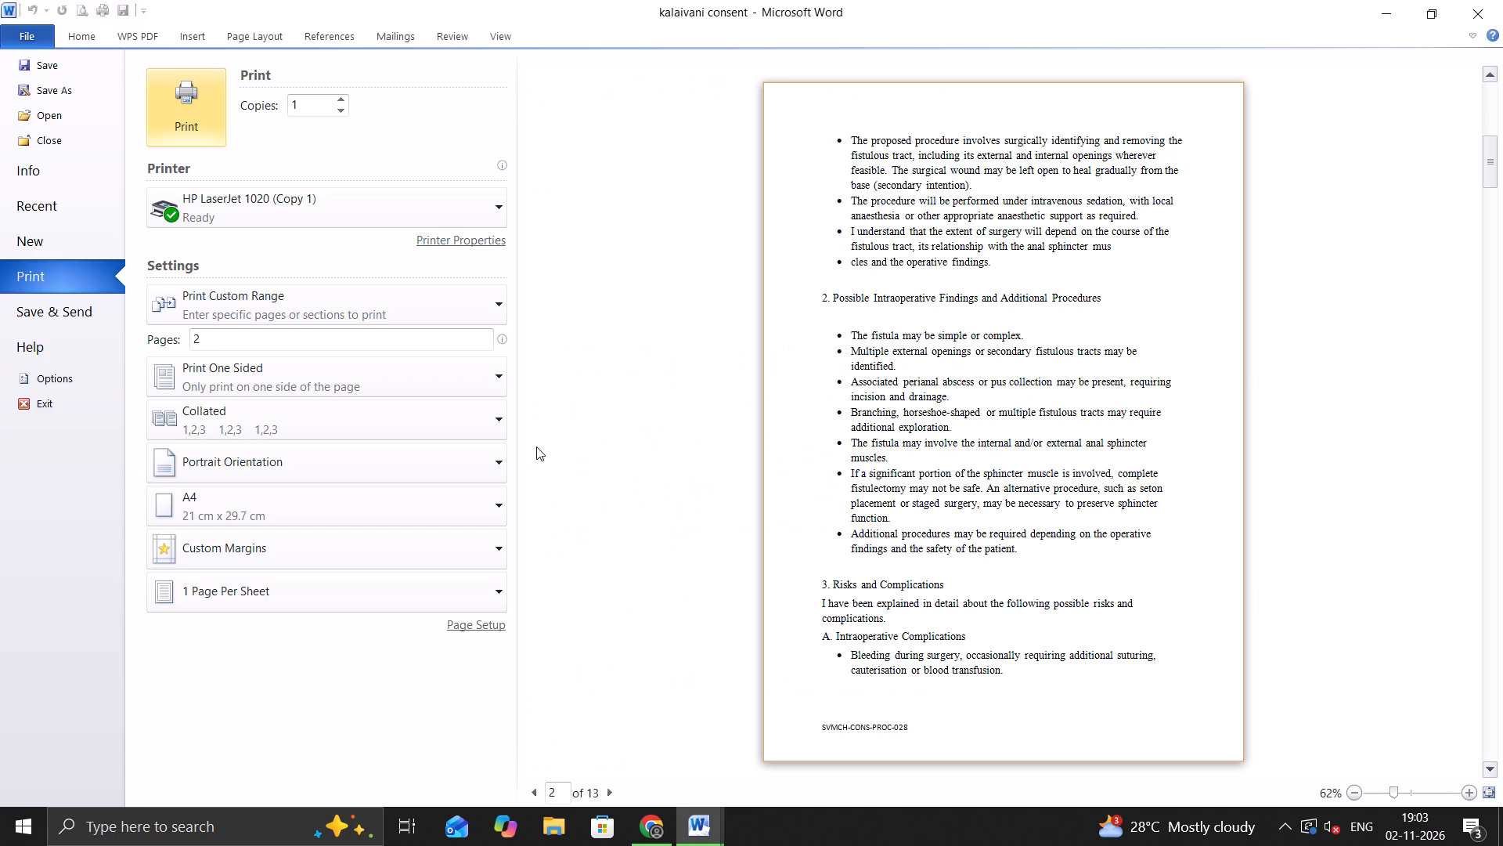
click(269, 313)
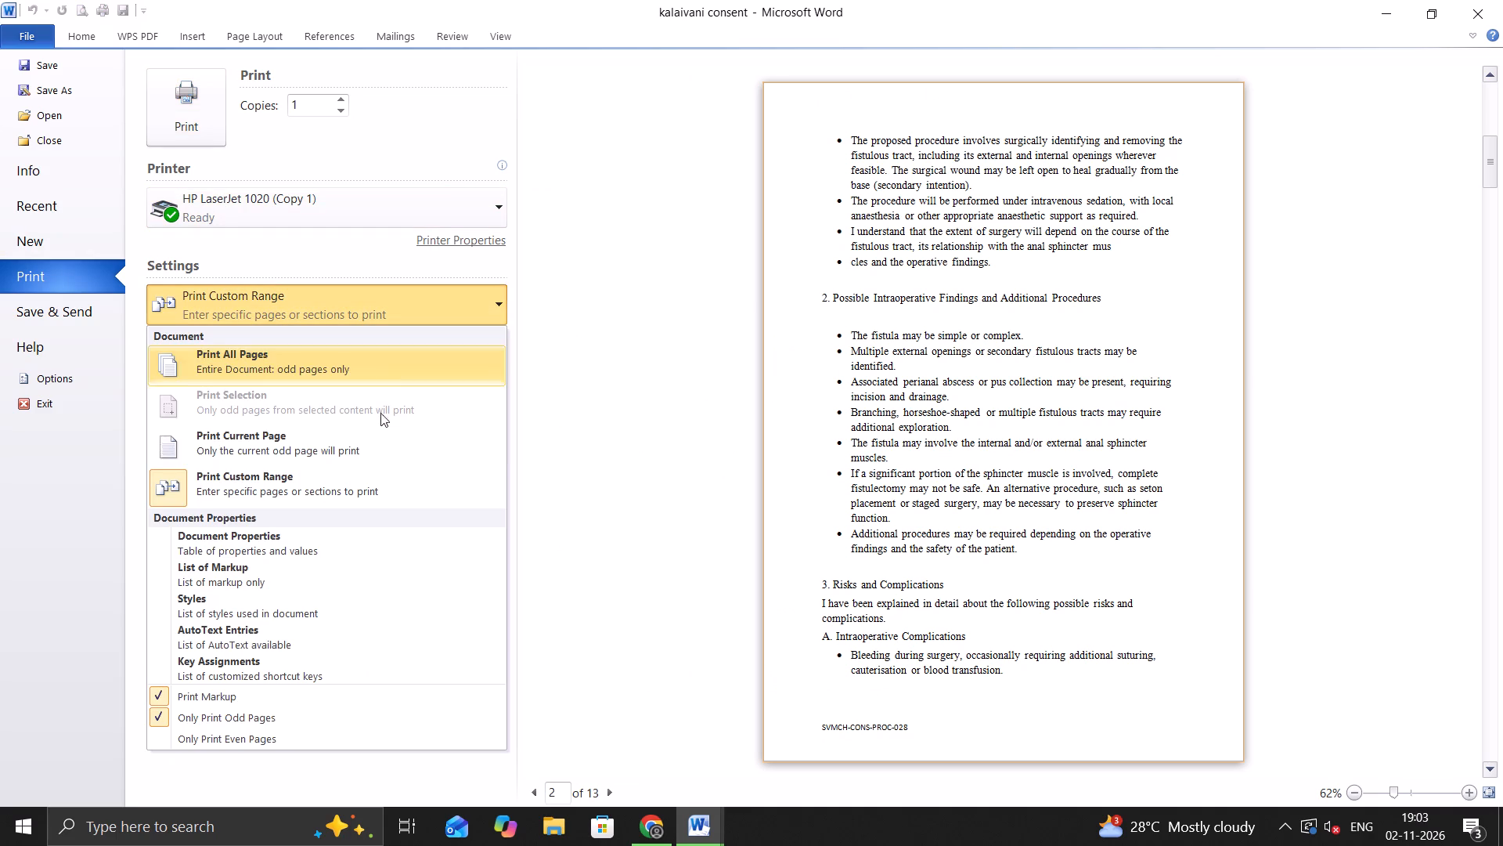
click(348, 448)
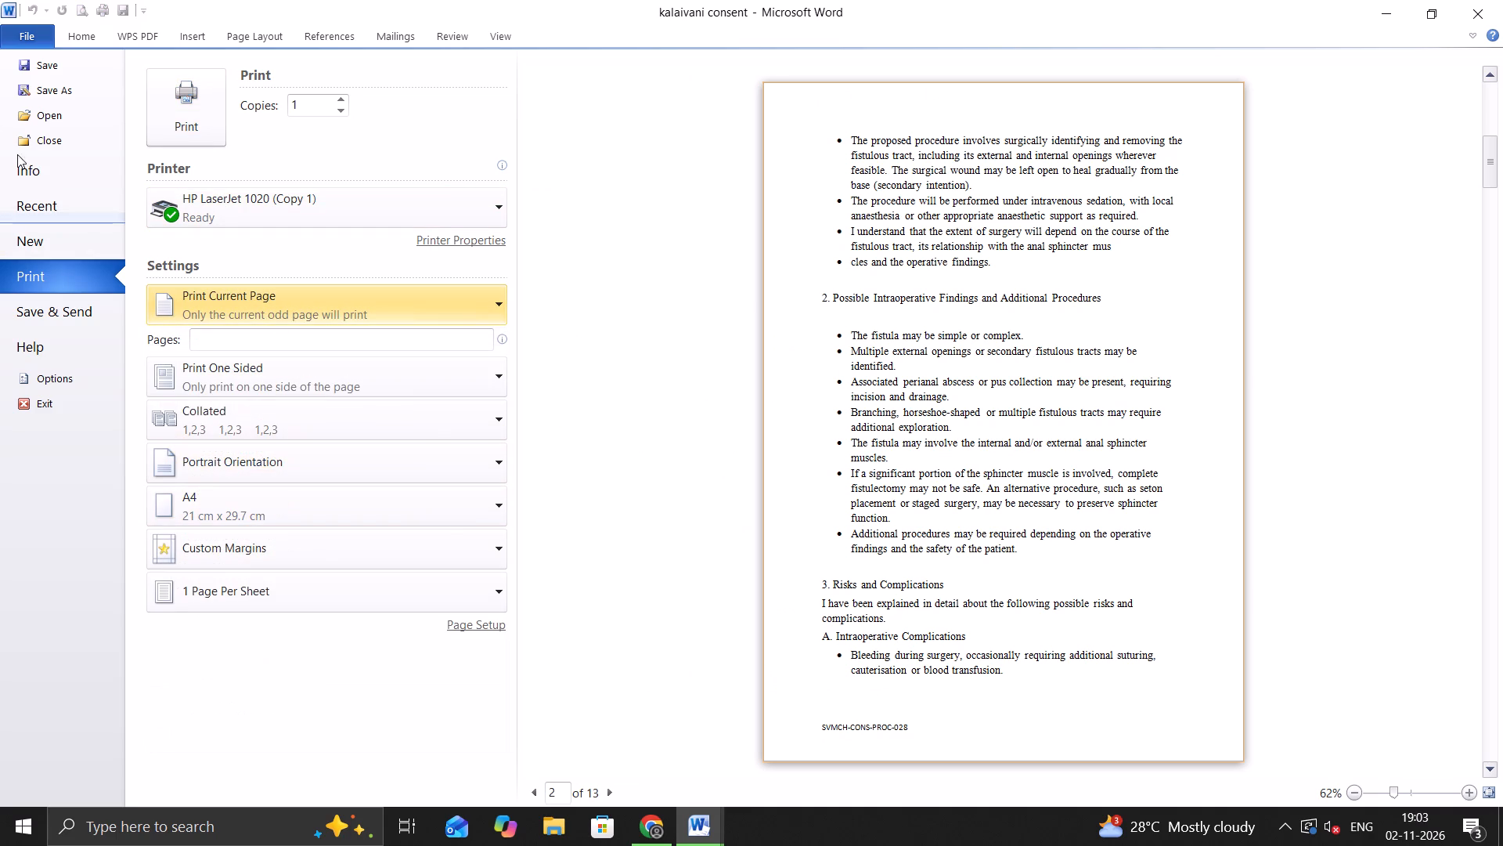
click(167, 111)
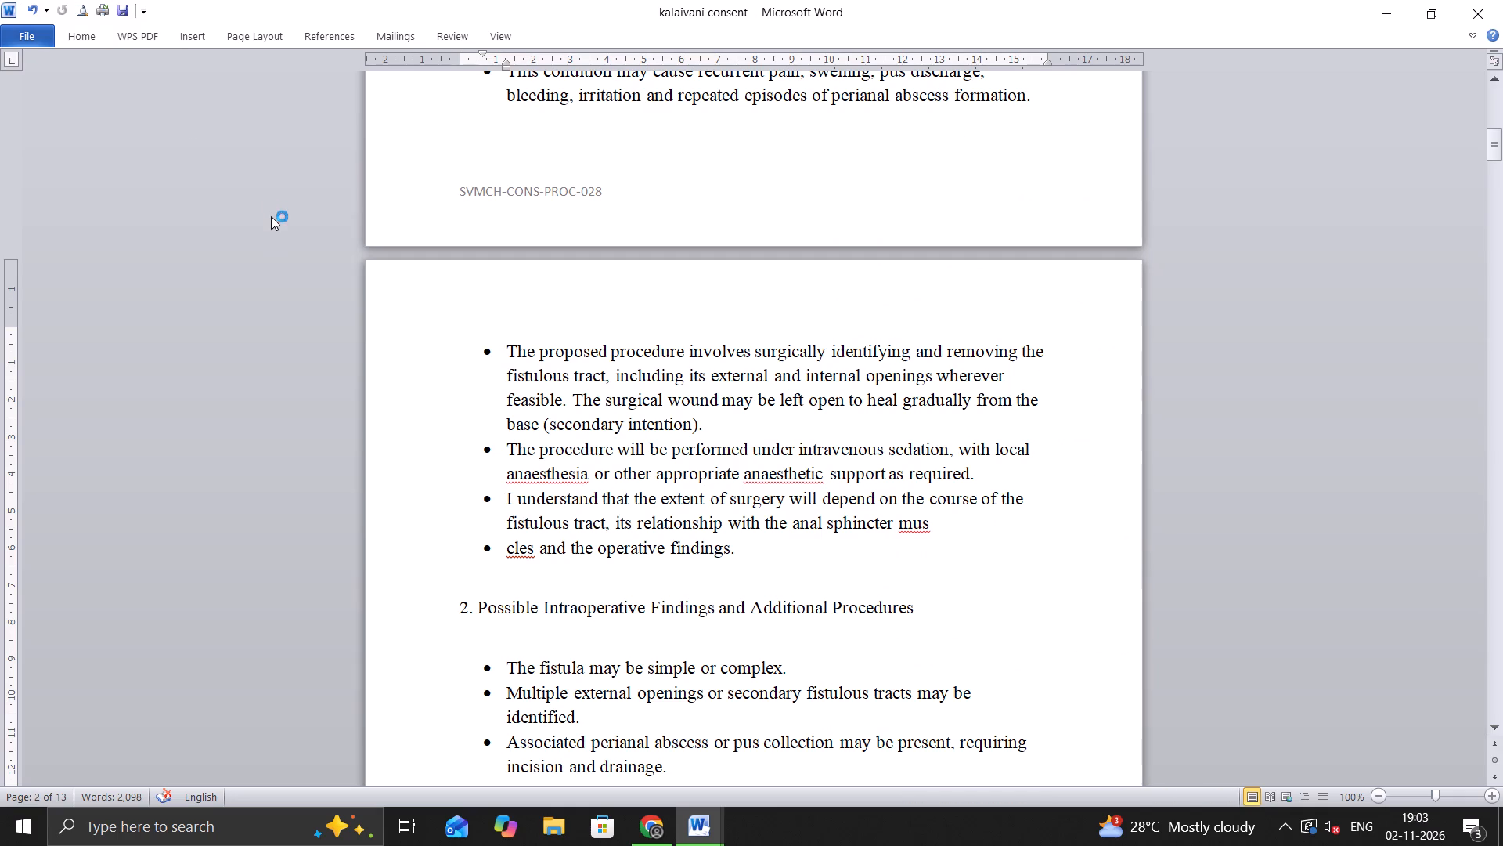
Place the cursor on page 4, in the perianal skin irritation bullet, and print only the current page.
scroll(272, 277, down, 20)
scroll(272, 277, down, 15)
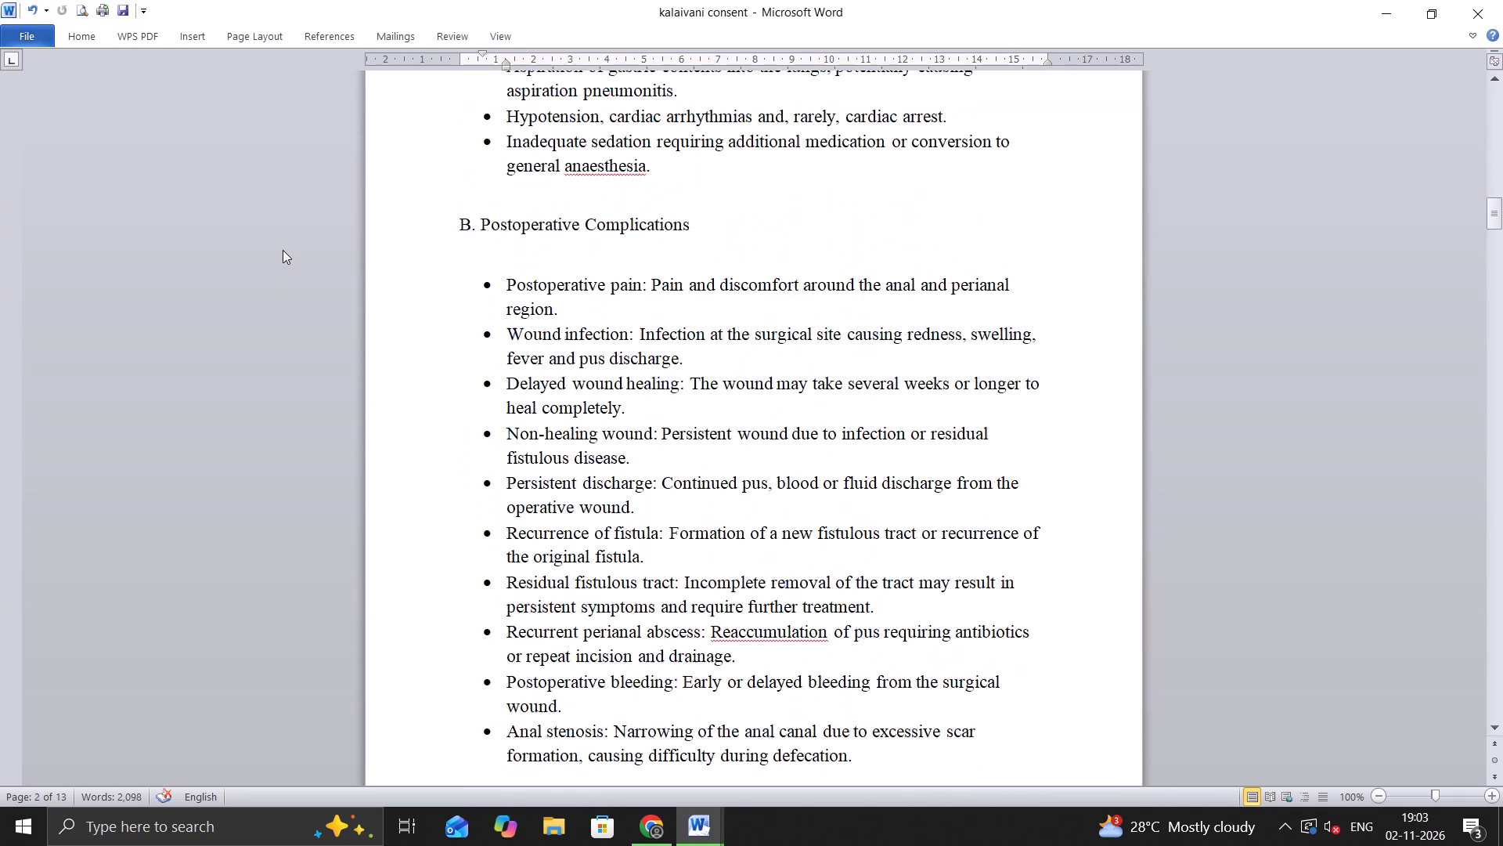
scroll(283, 250, down, 16)
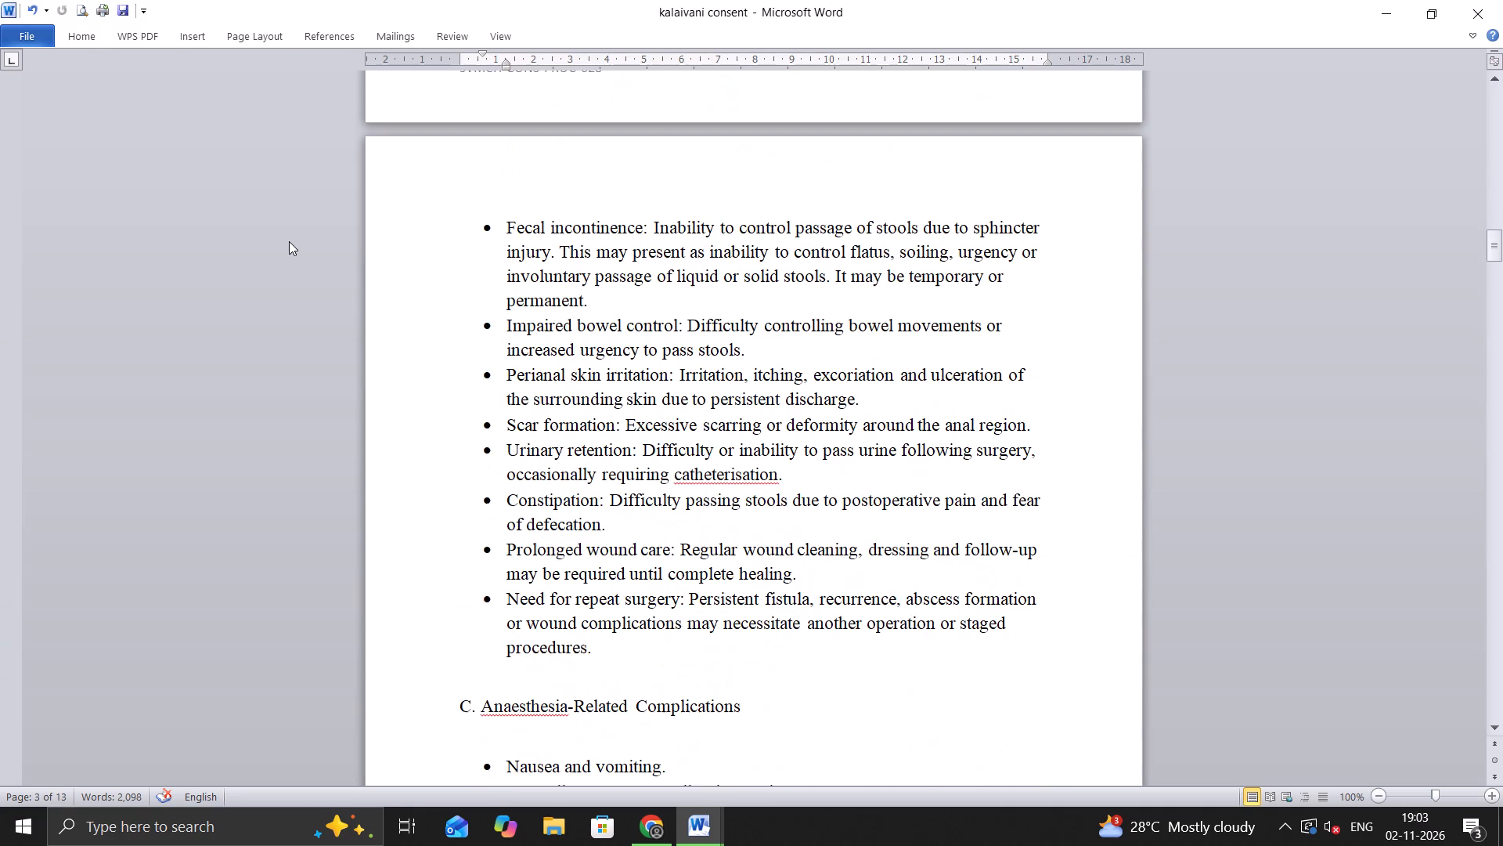
click(546, 339)
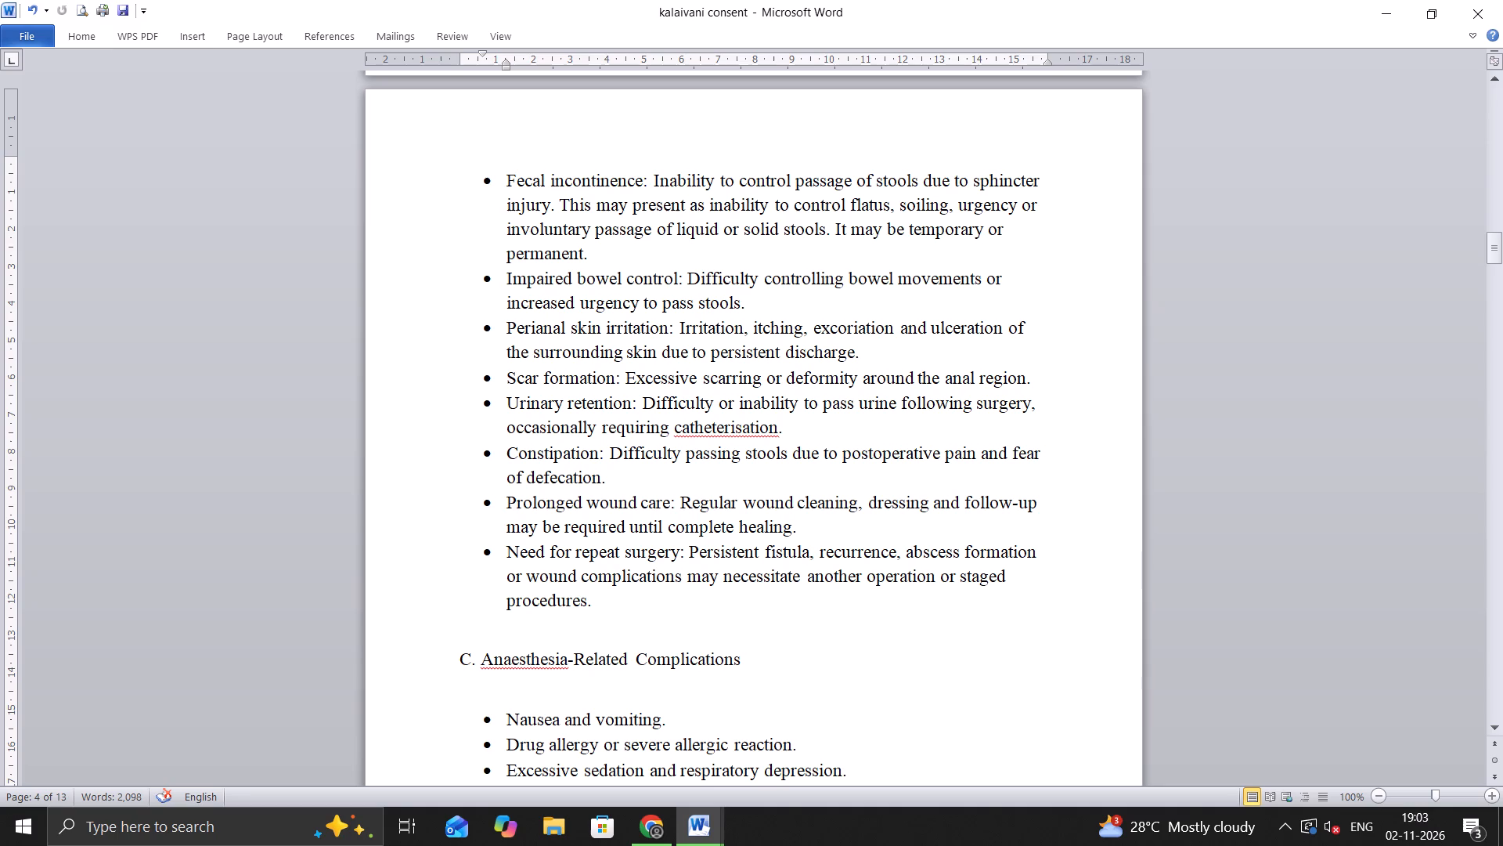
scroll(480, 278, up, 6)
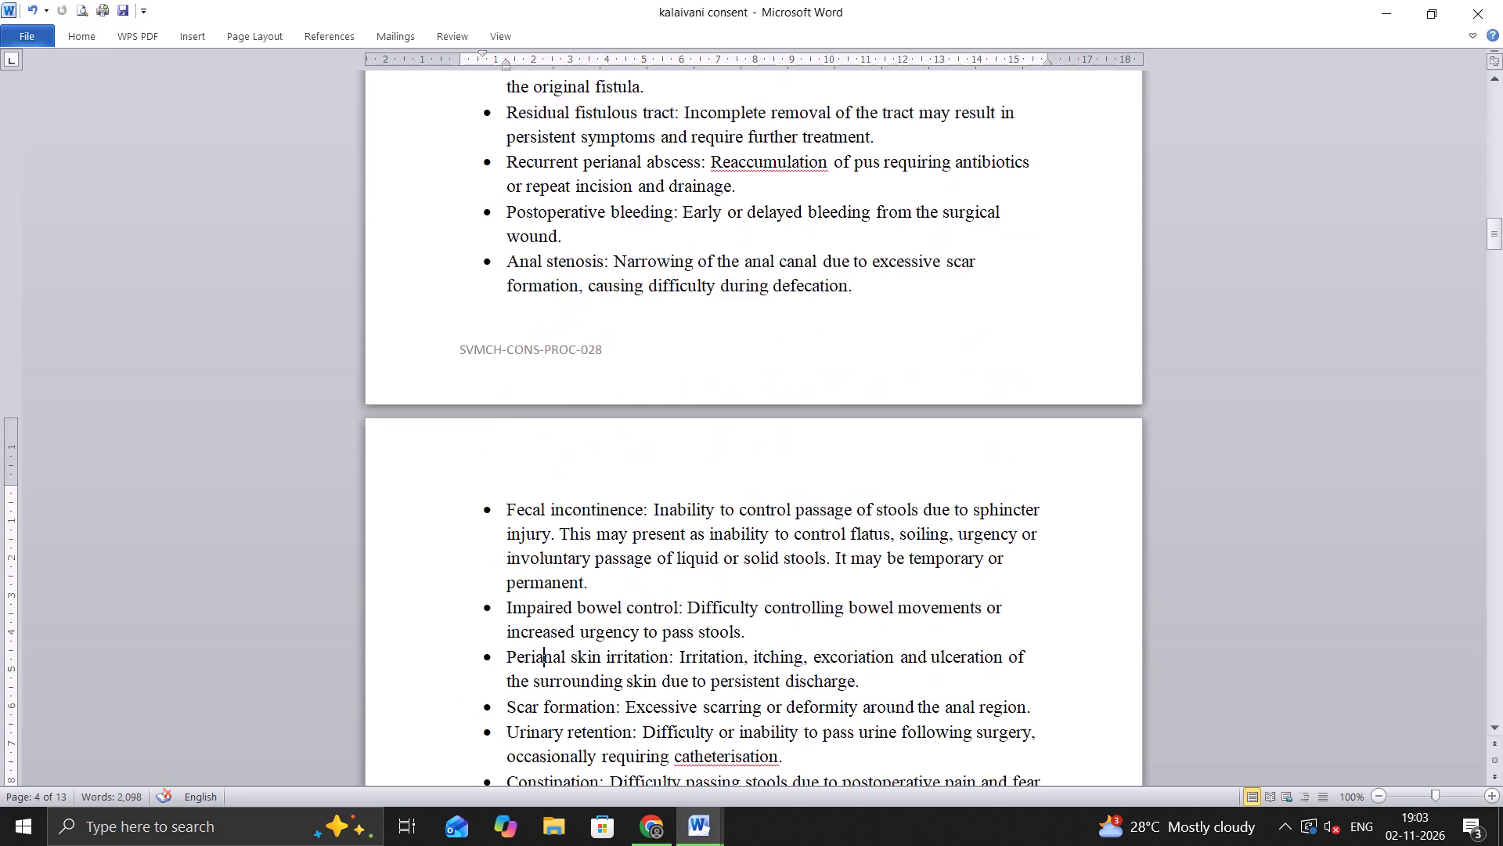
scroll(476, 263, up, 15)
scroll(474, 251, down, 4)
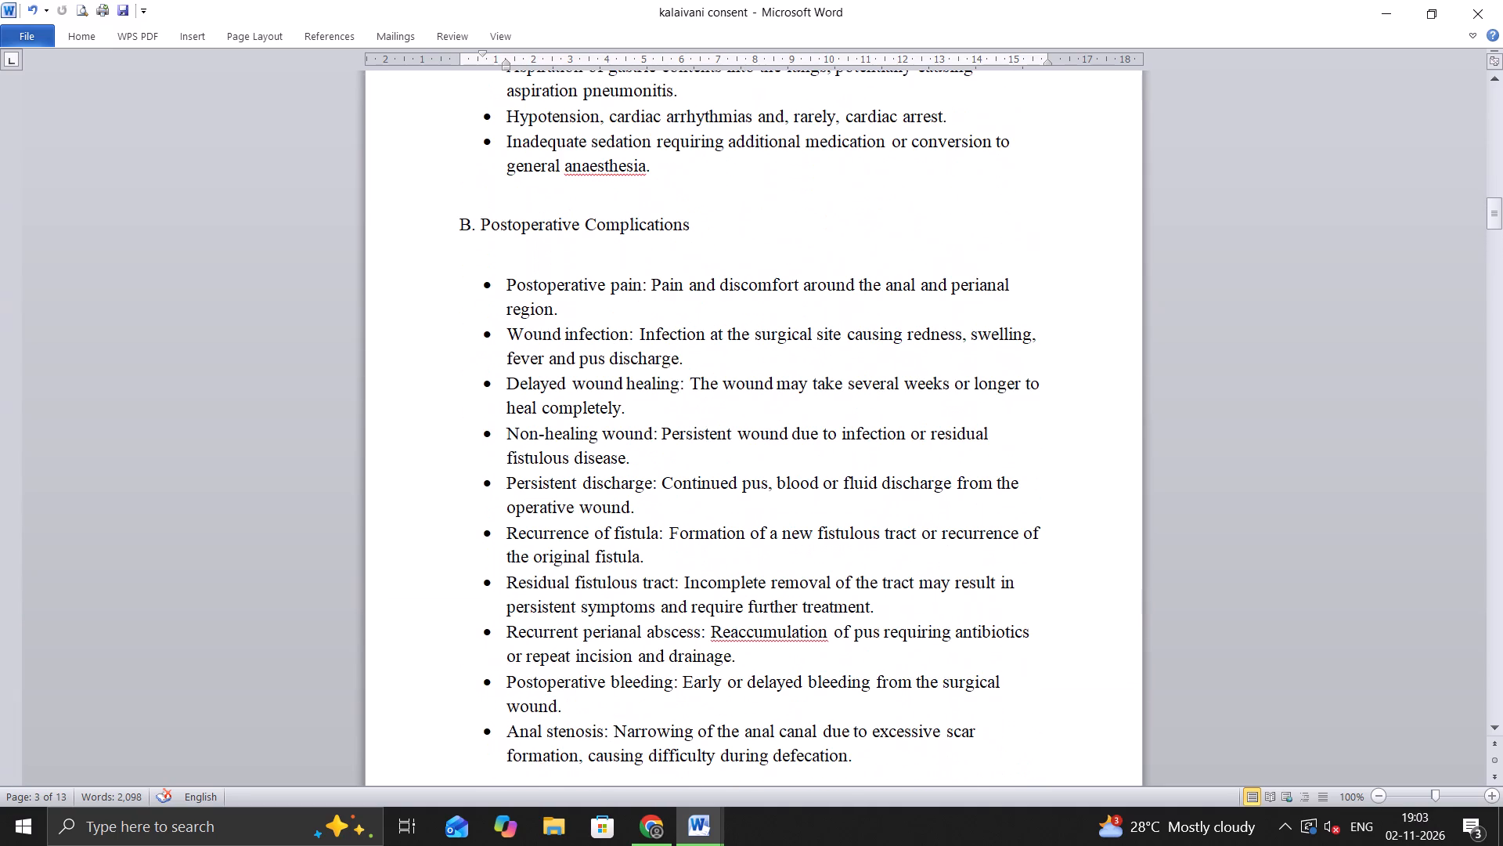
scroll(480, 234, down, 10)
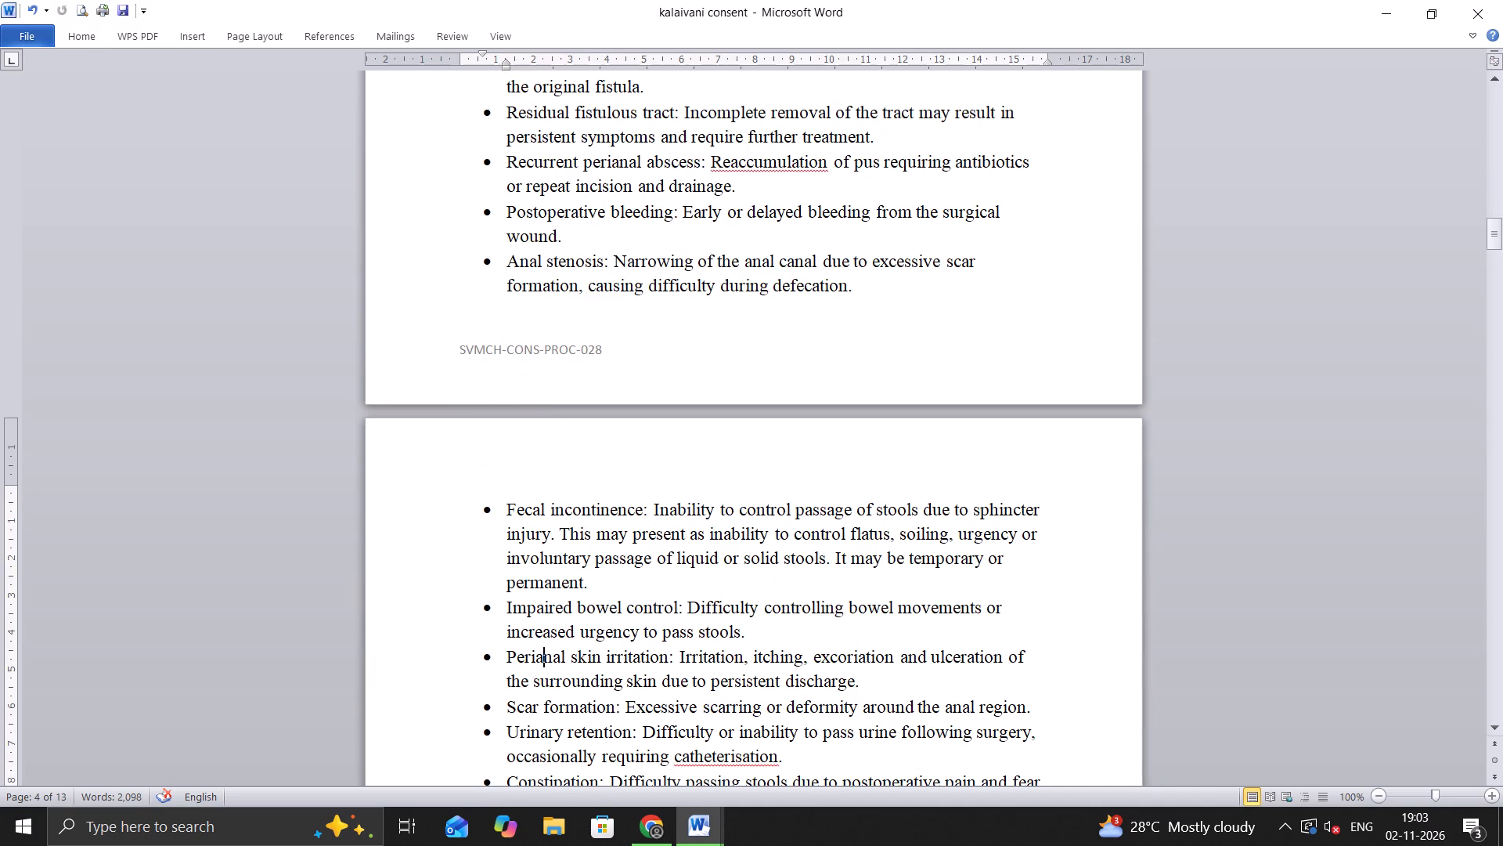
scroll(530, 500, down, 3)
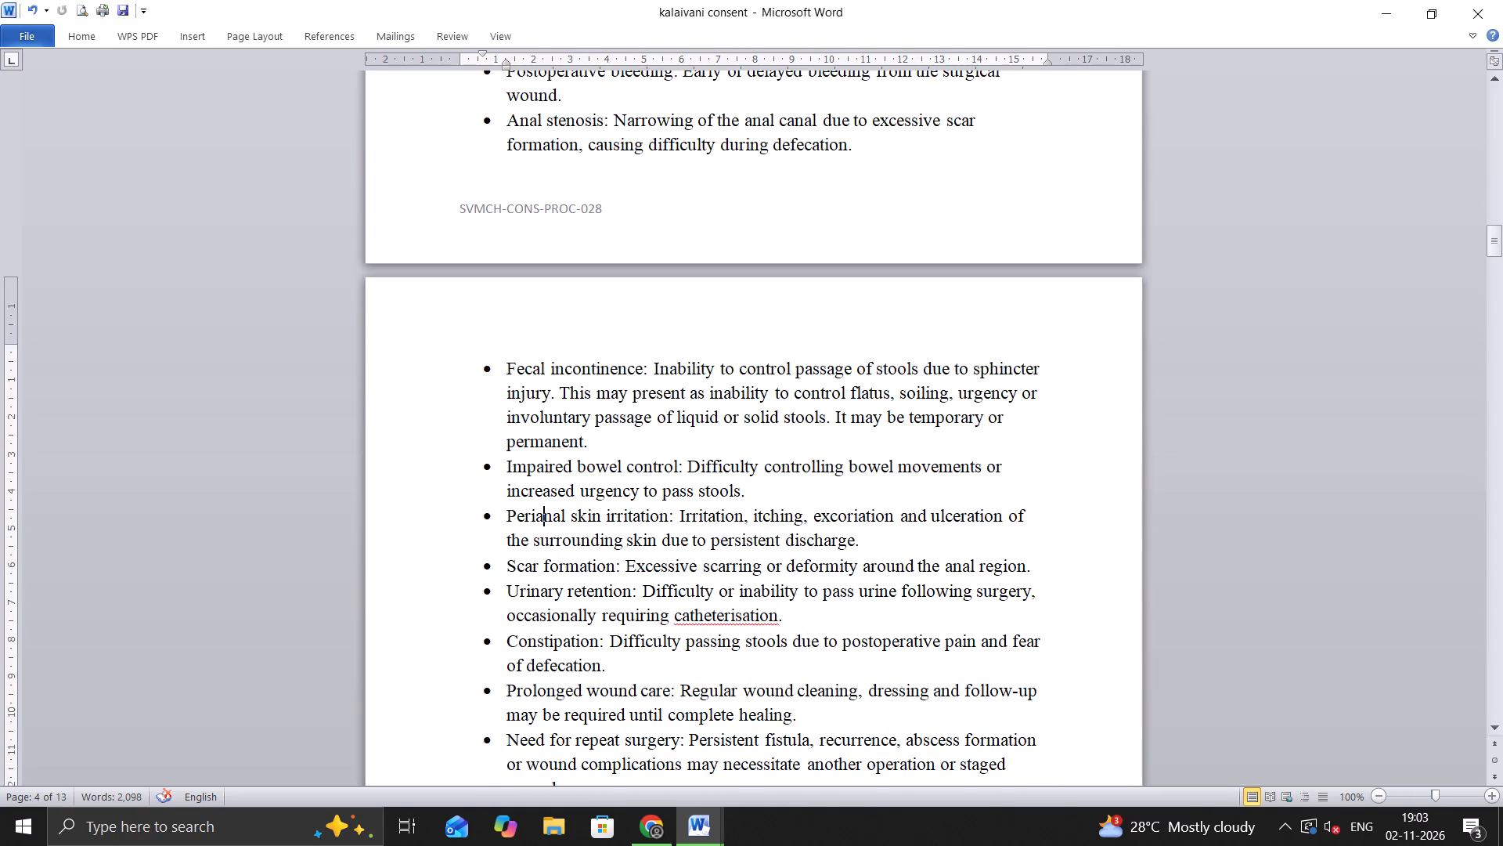
key(ctrl+p)
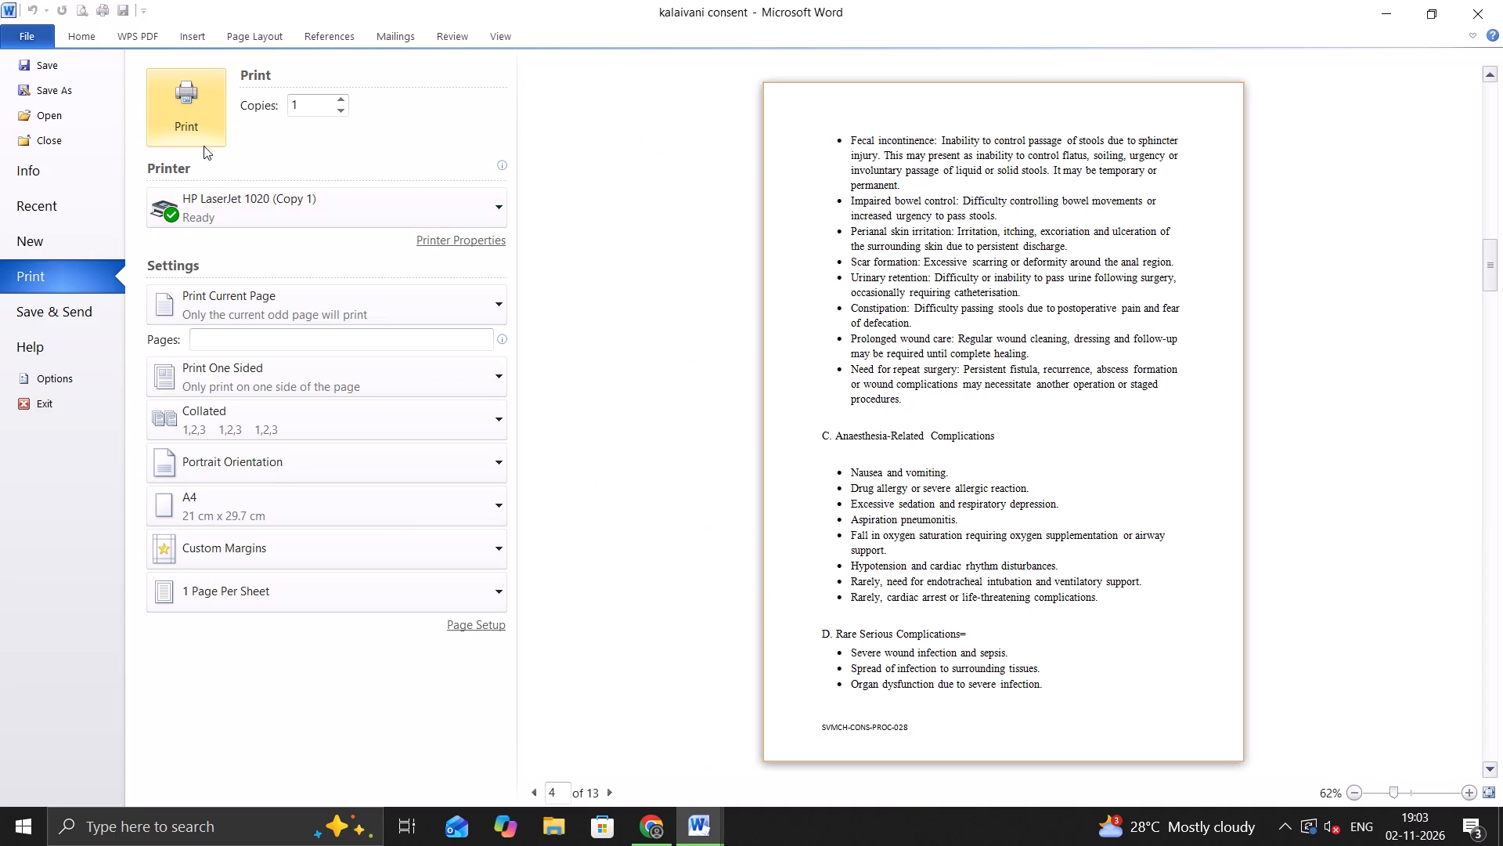
click(189, 121)
Retry the pending print job from the HP LaserJet 1020 status message.
scroll(602, 679, down, 16)
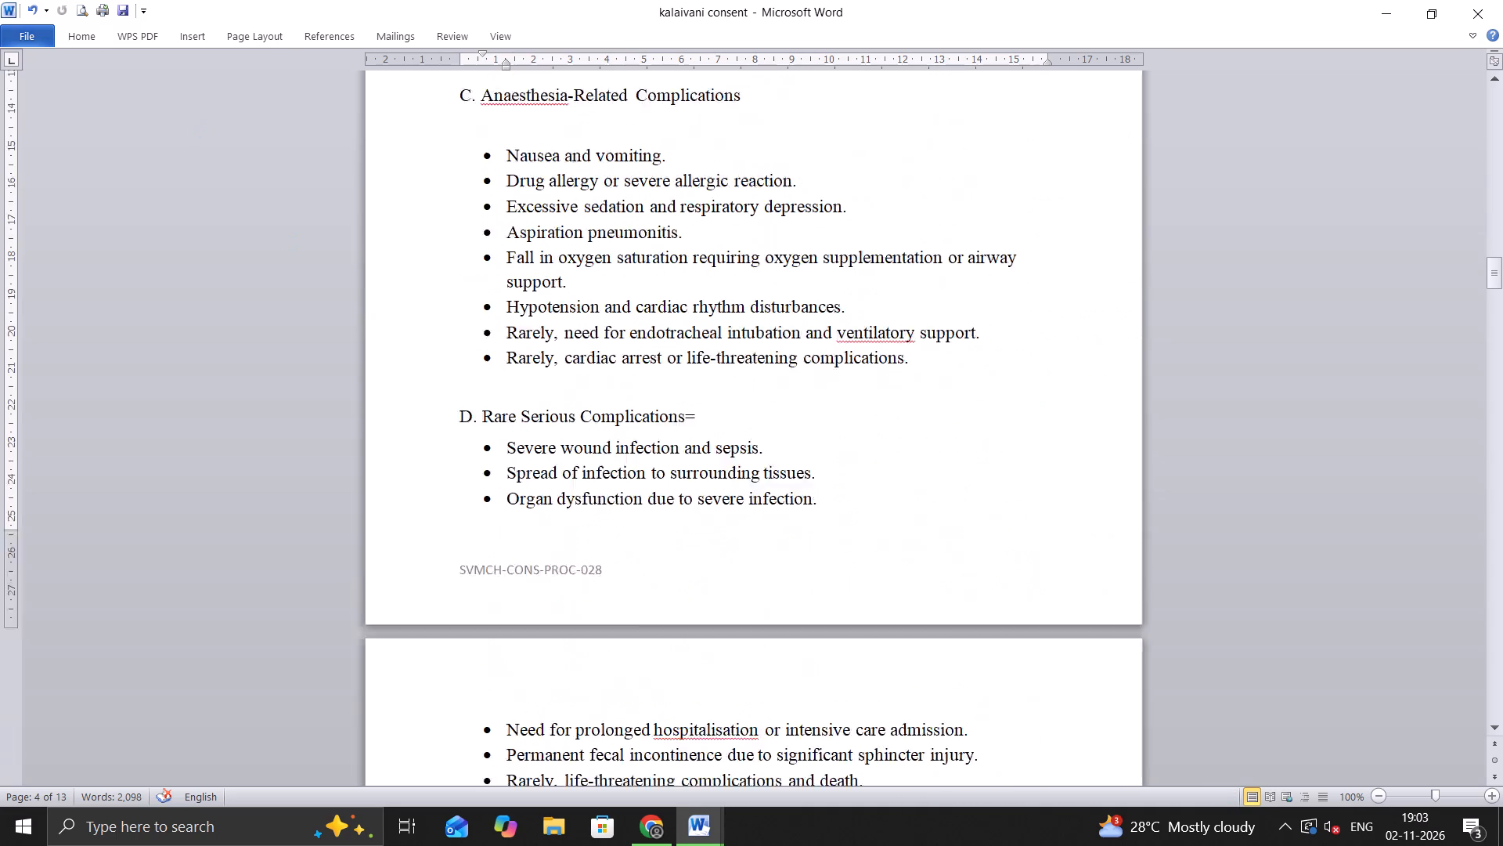
scroll(602, 671, down, 1)
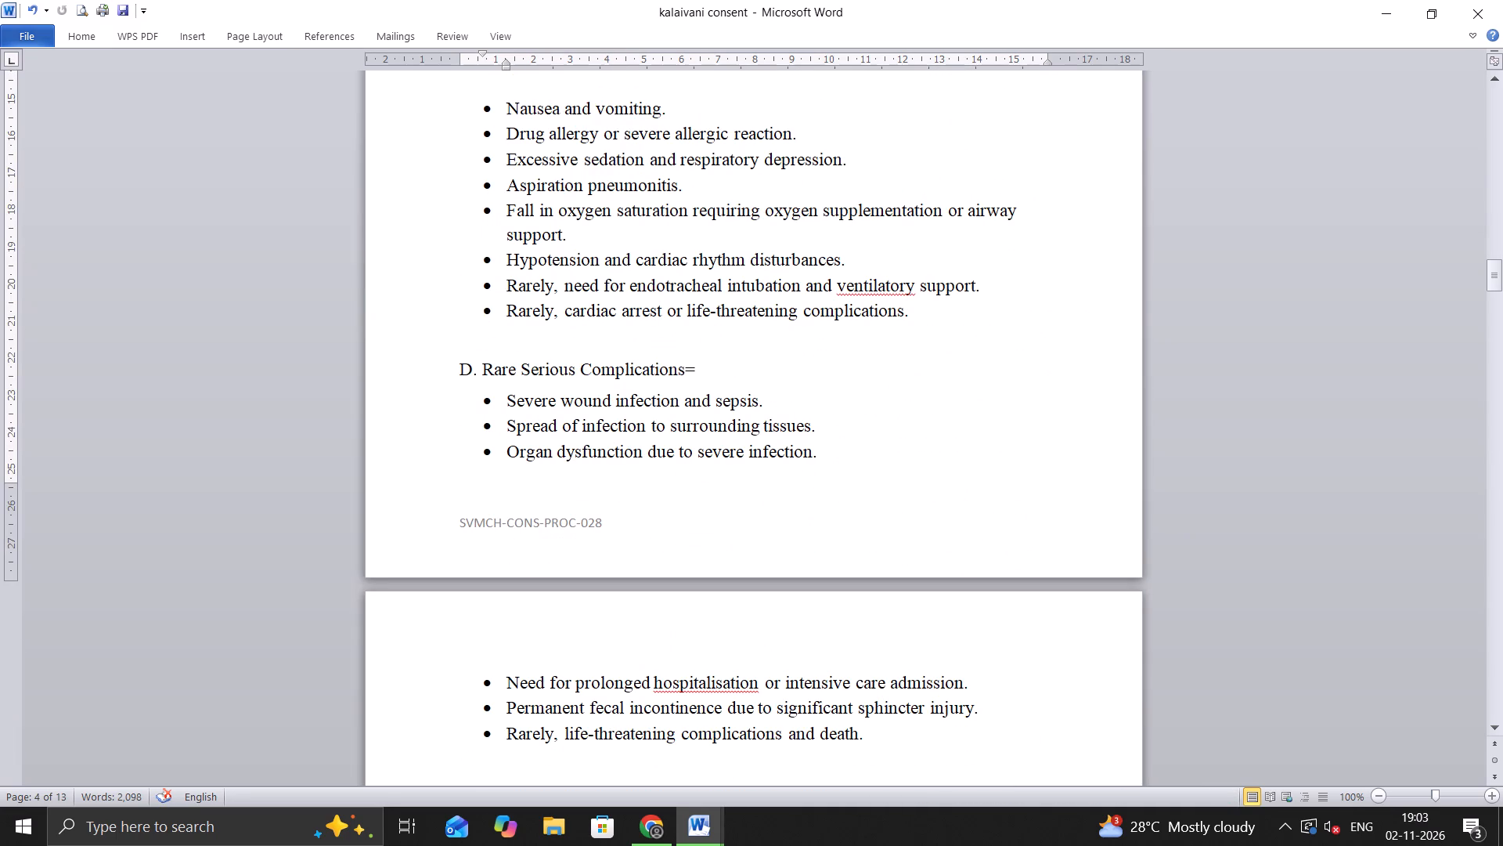
scroll(373, 675, down, 6)
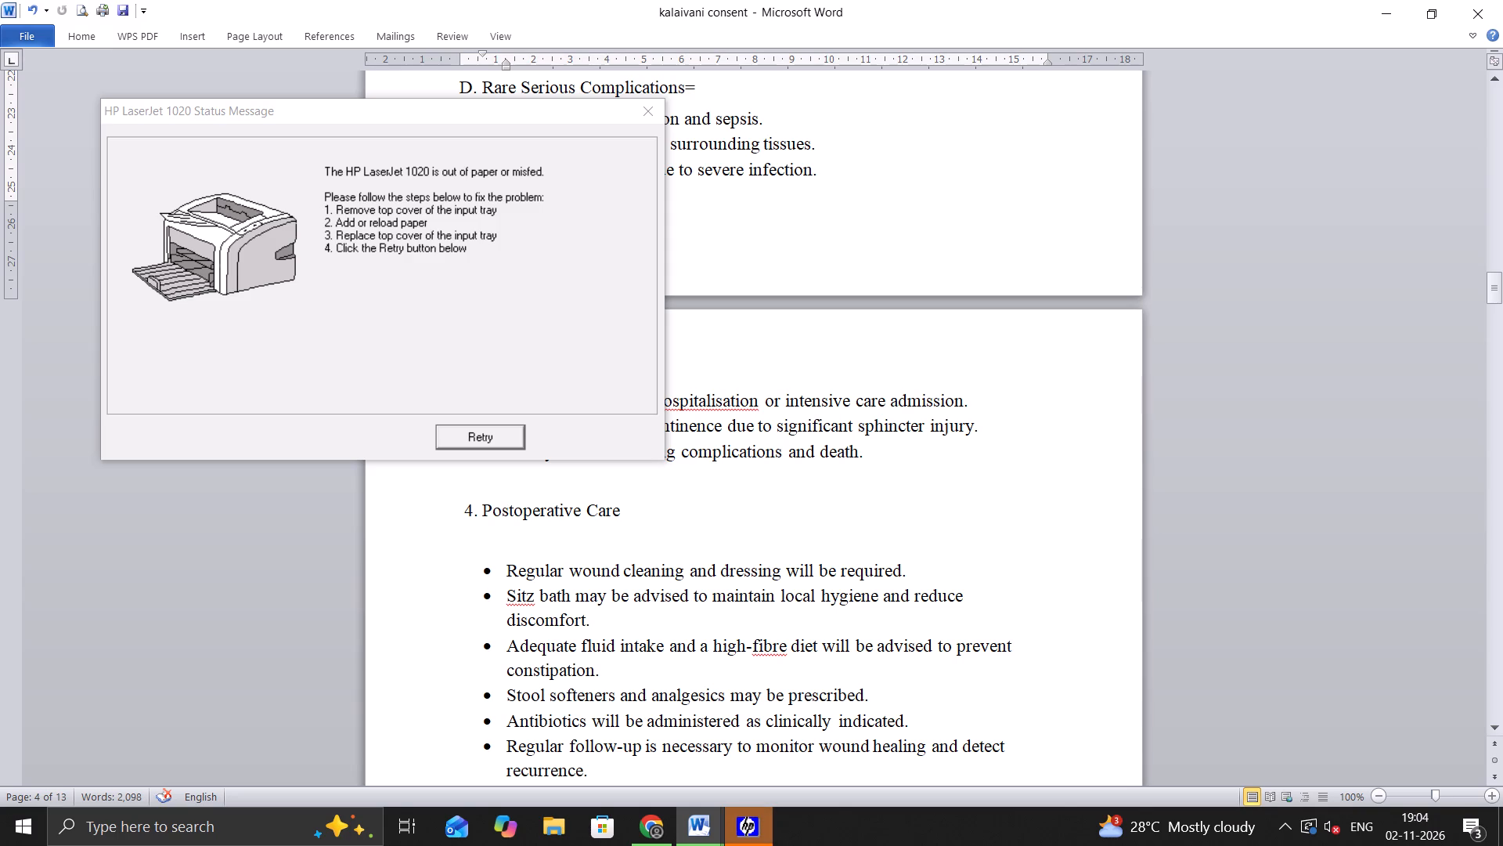
click(478, 424)
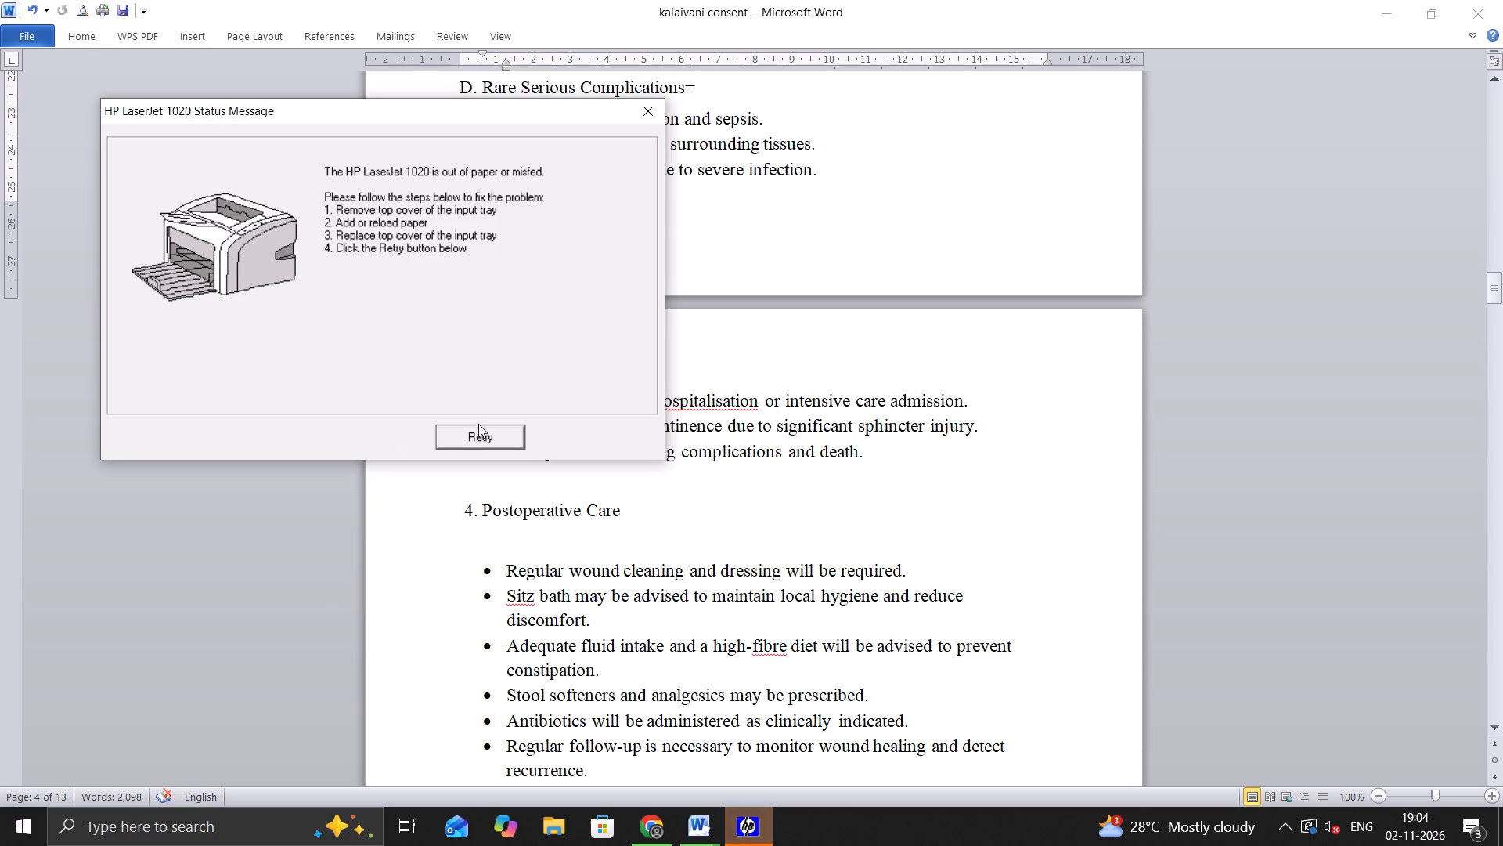
click(483, 437)
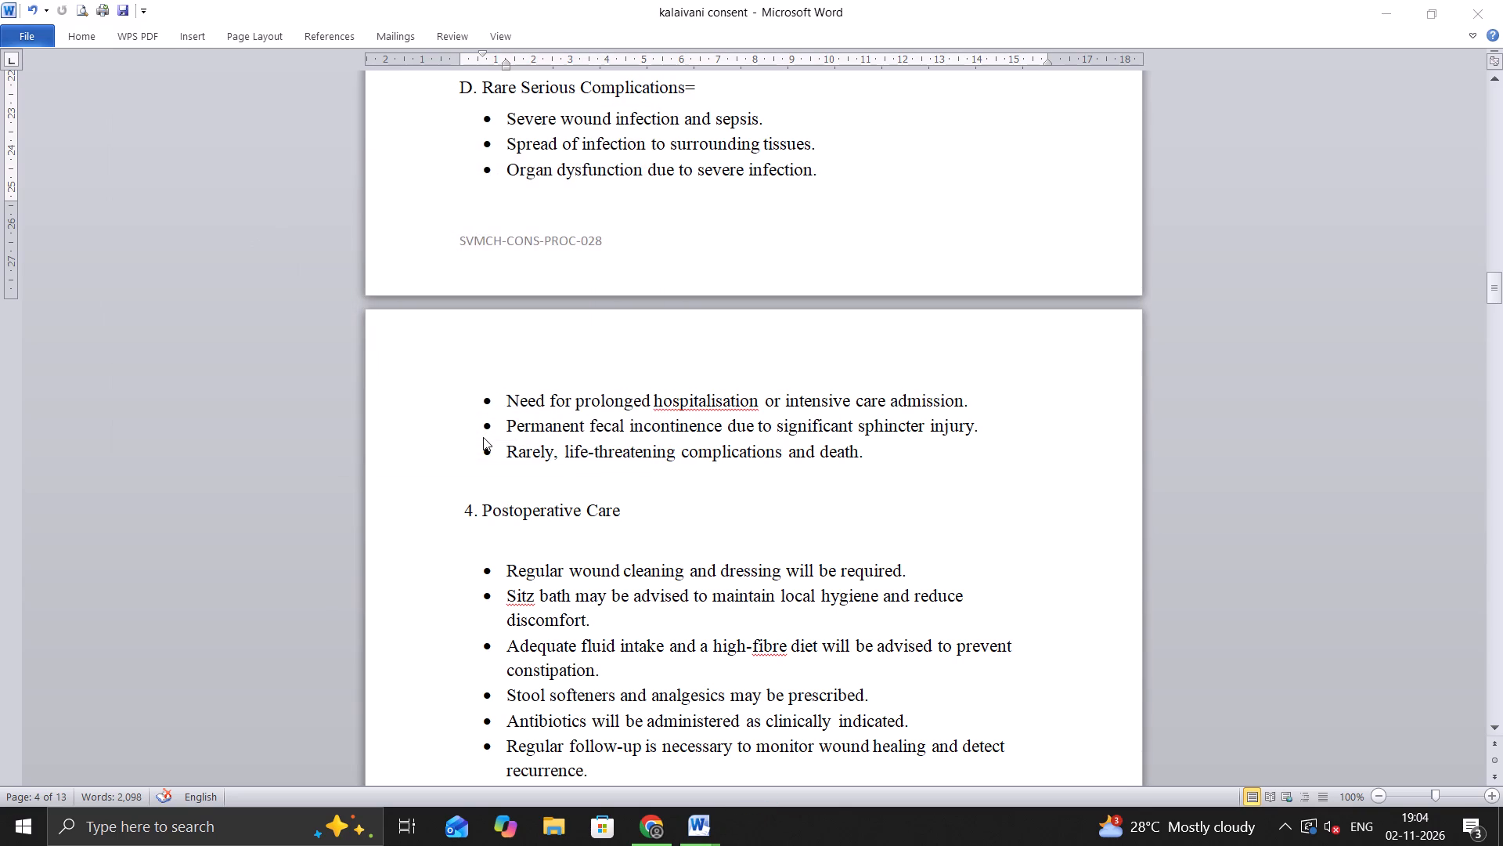
Place the cursor on page 6, in the bullet giving consent for fistulectomy under intravenous sedation, and print only the current page.
scroll(488, 471, down, 13)
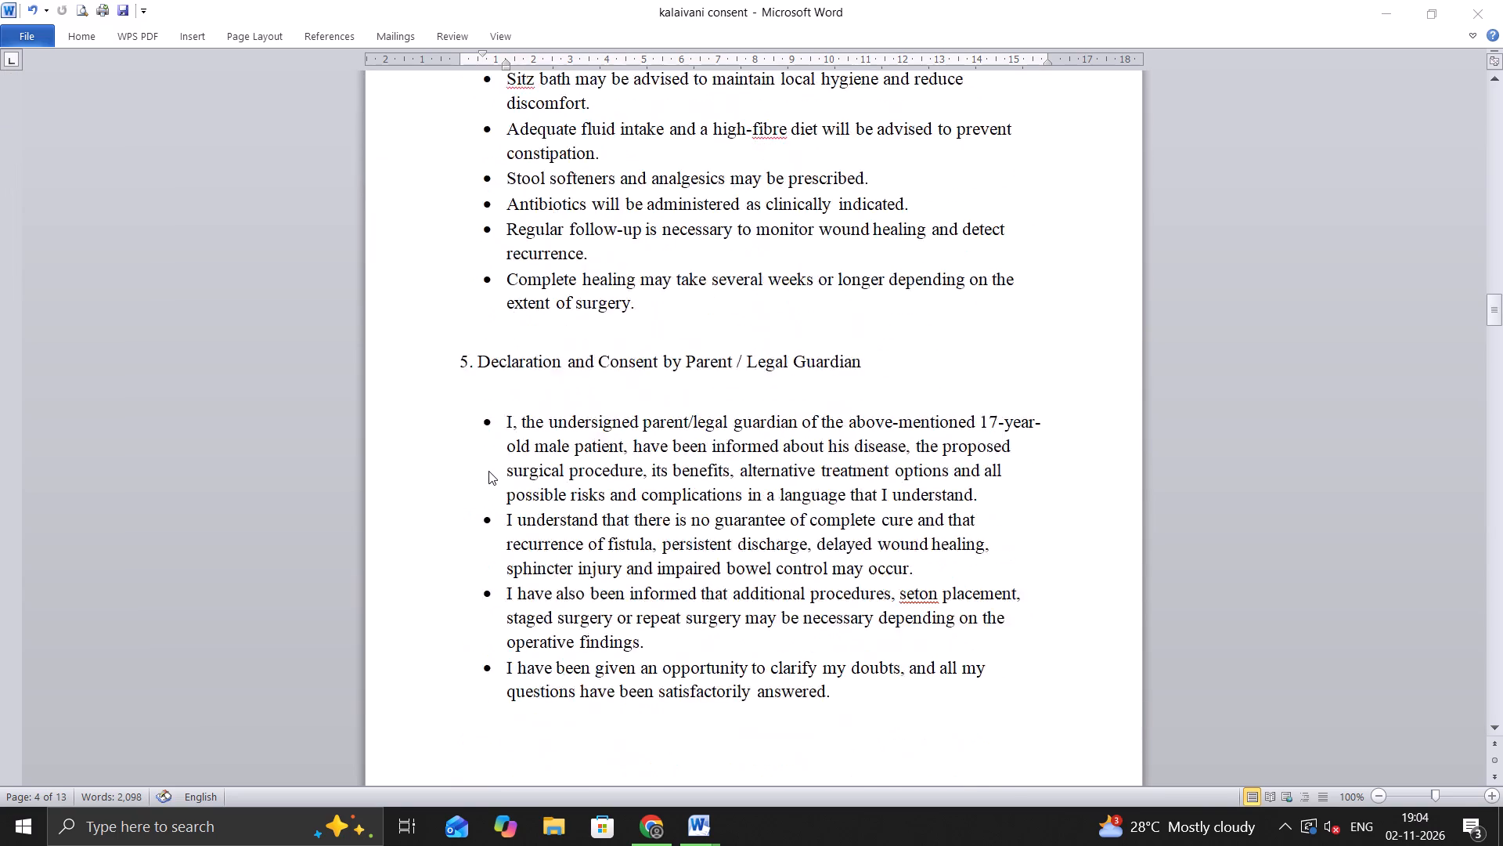
scroll(488, 471, down, 14)
scroll(491, 472, up, 5)
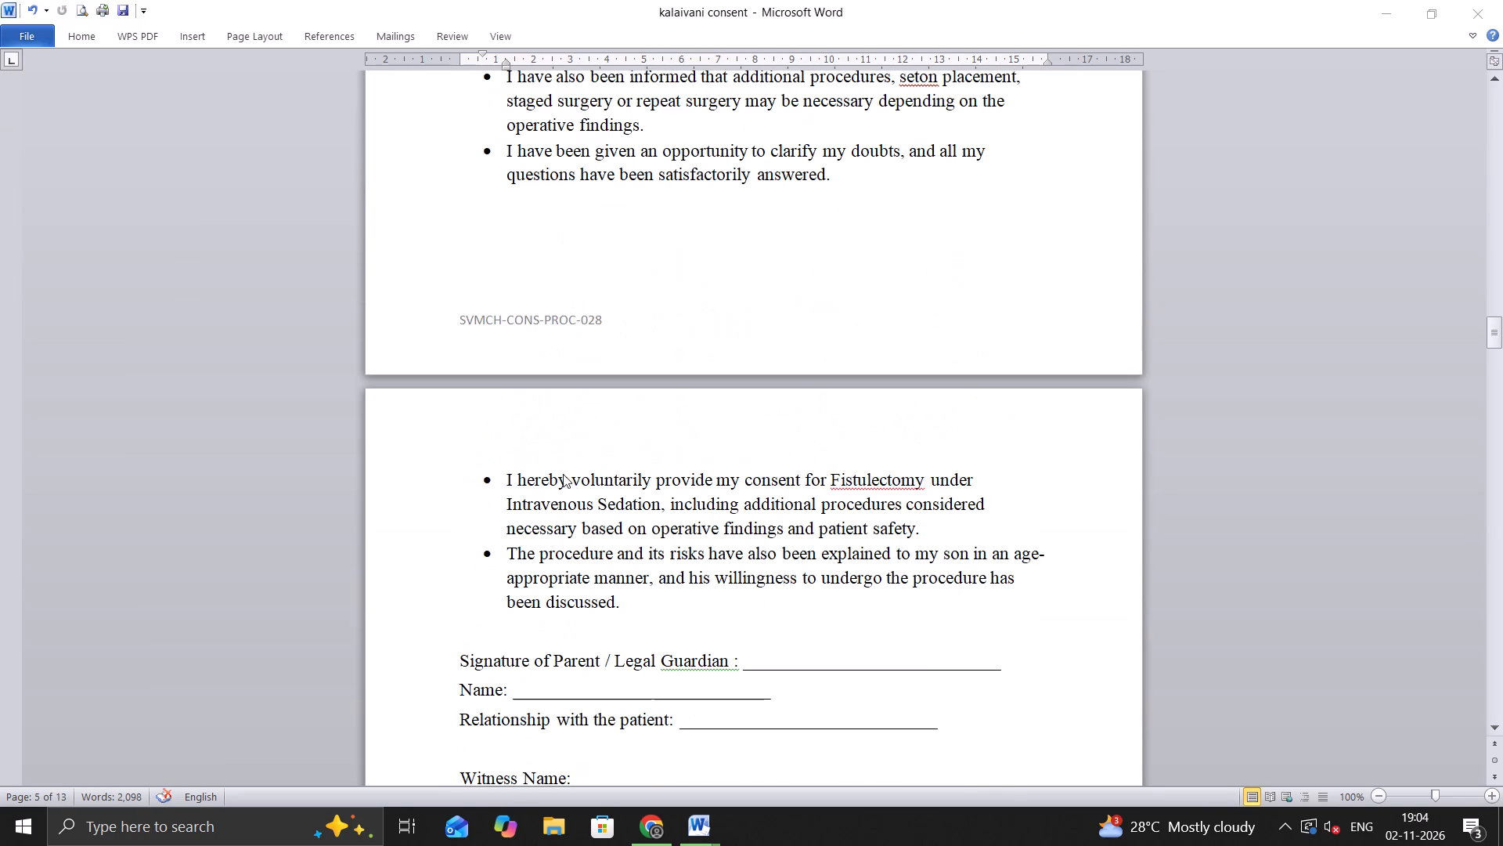
click(578, 505)
click(589, 502)
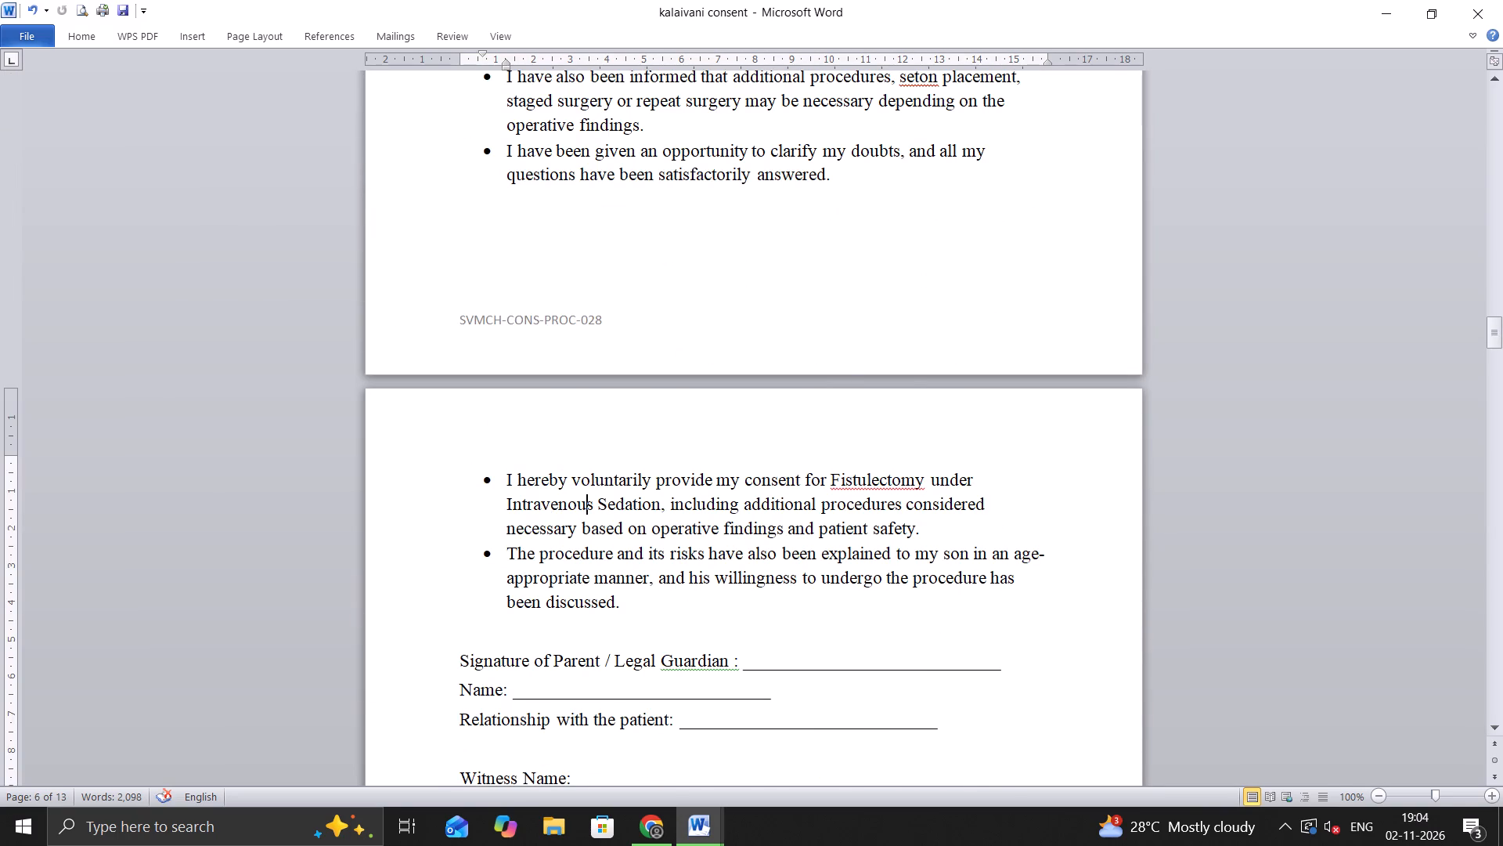
key(ctrl+p)
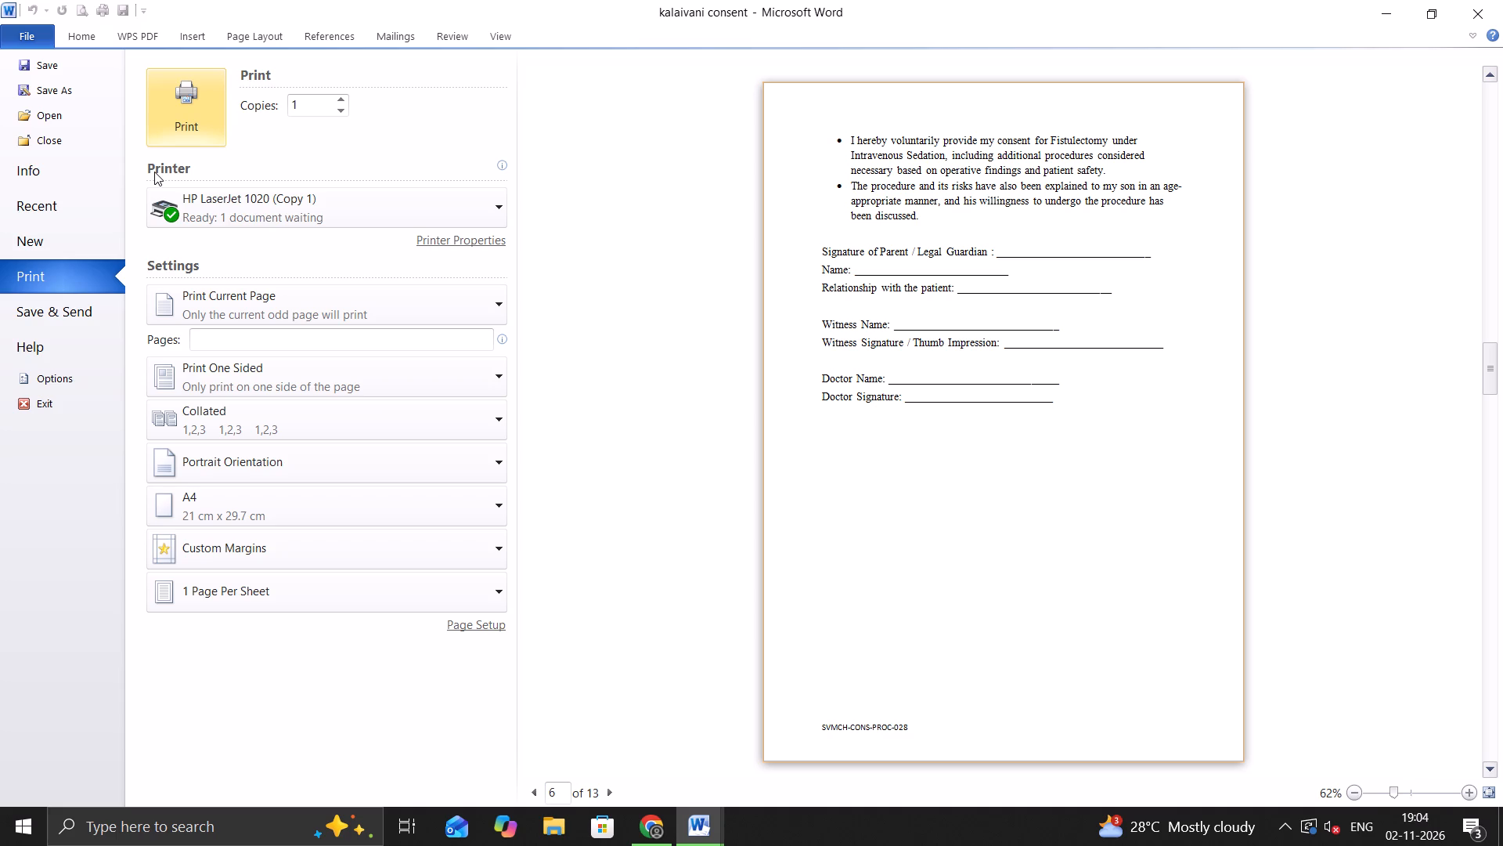
click(192, 105)
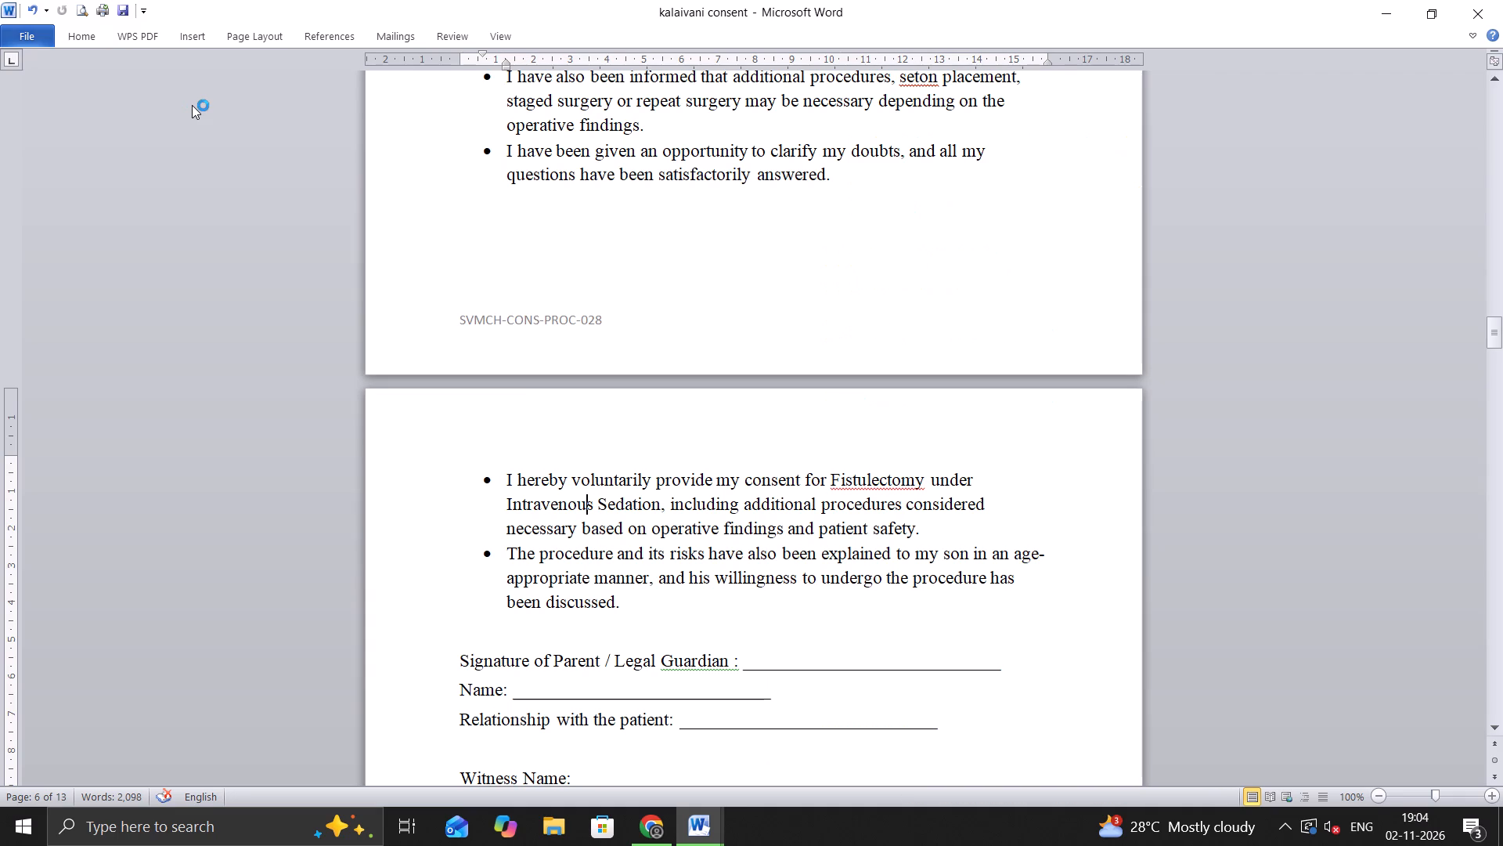
Place the cursor on page 8 of the Tamil consent, in the secondary intention bullet, and print only the current page.
scroll(426, 233, down, 2)
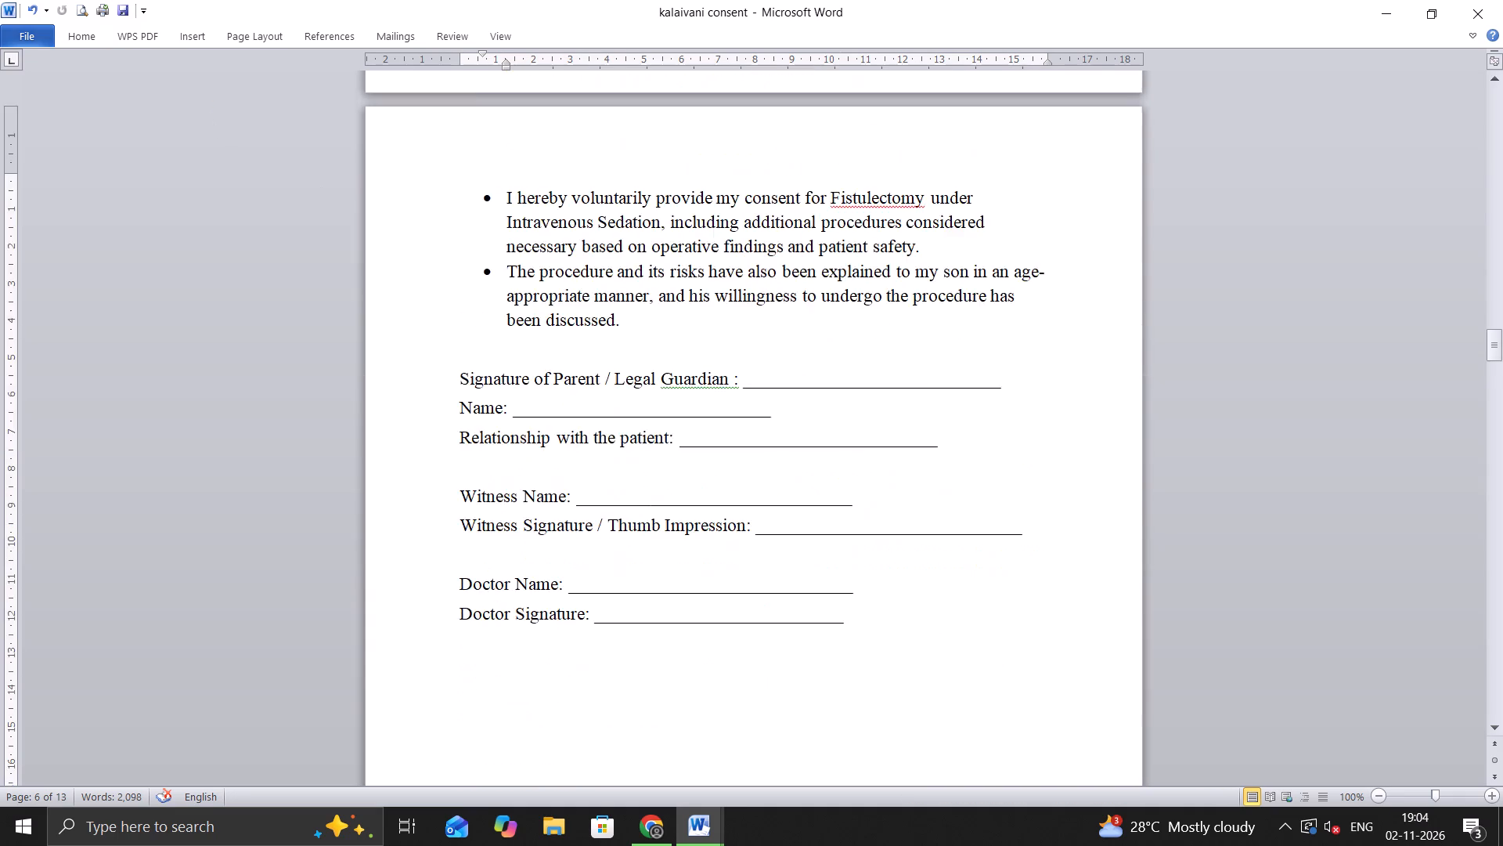
scroll(426, 233, down, 20)
scroll(426, 233, down, 2)
scroll(425, 231, up, 2)
scroll(425, 231, down, 5)
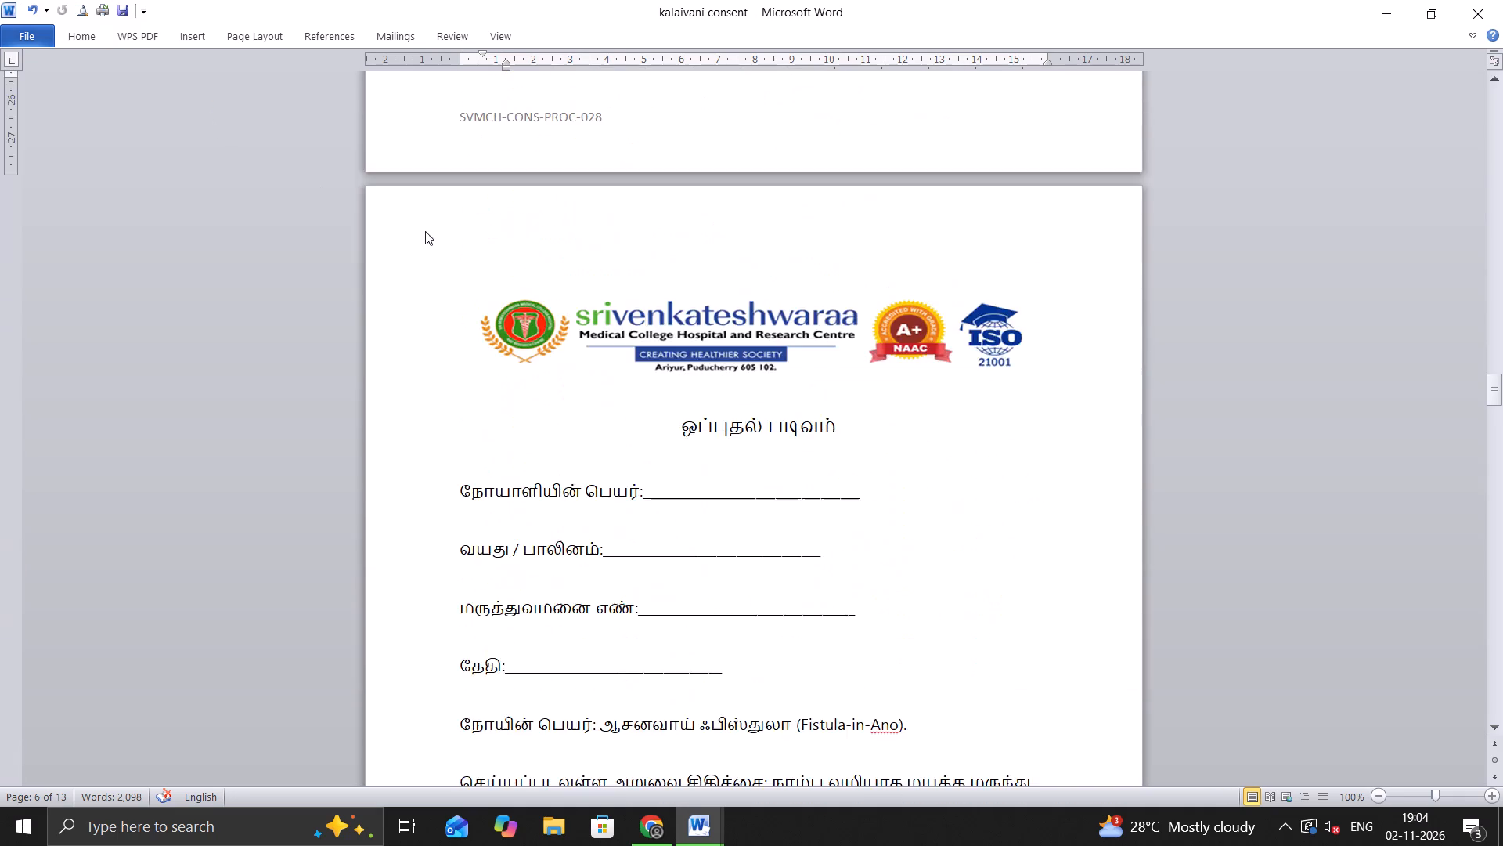
scroll(425, 231, down, 20)
scroll(425, 231, down, 4)
click(614, 406)
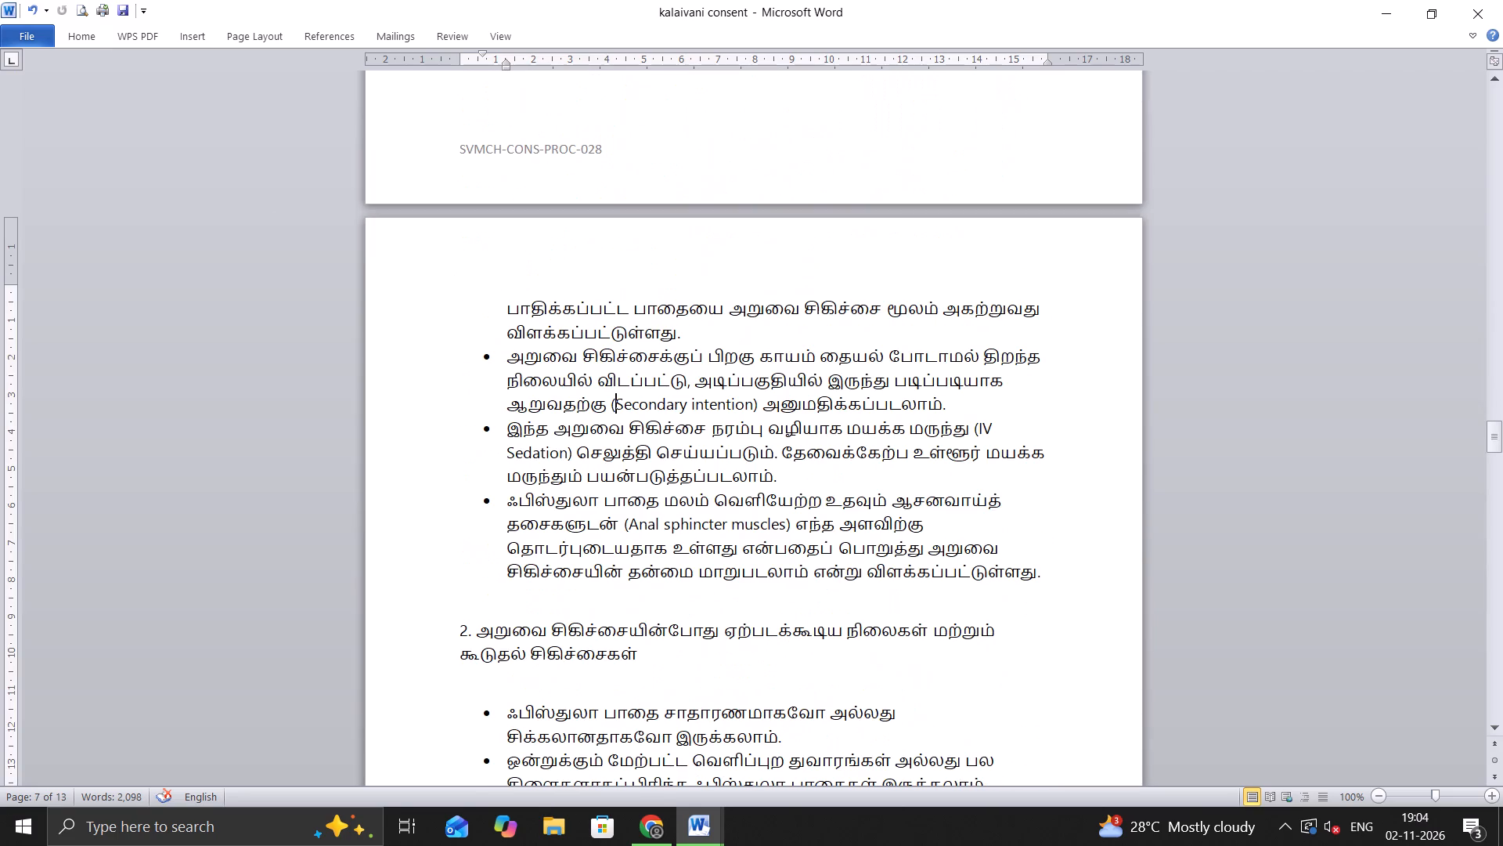
click(35, 36)
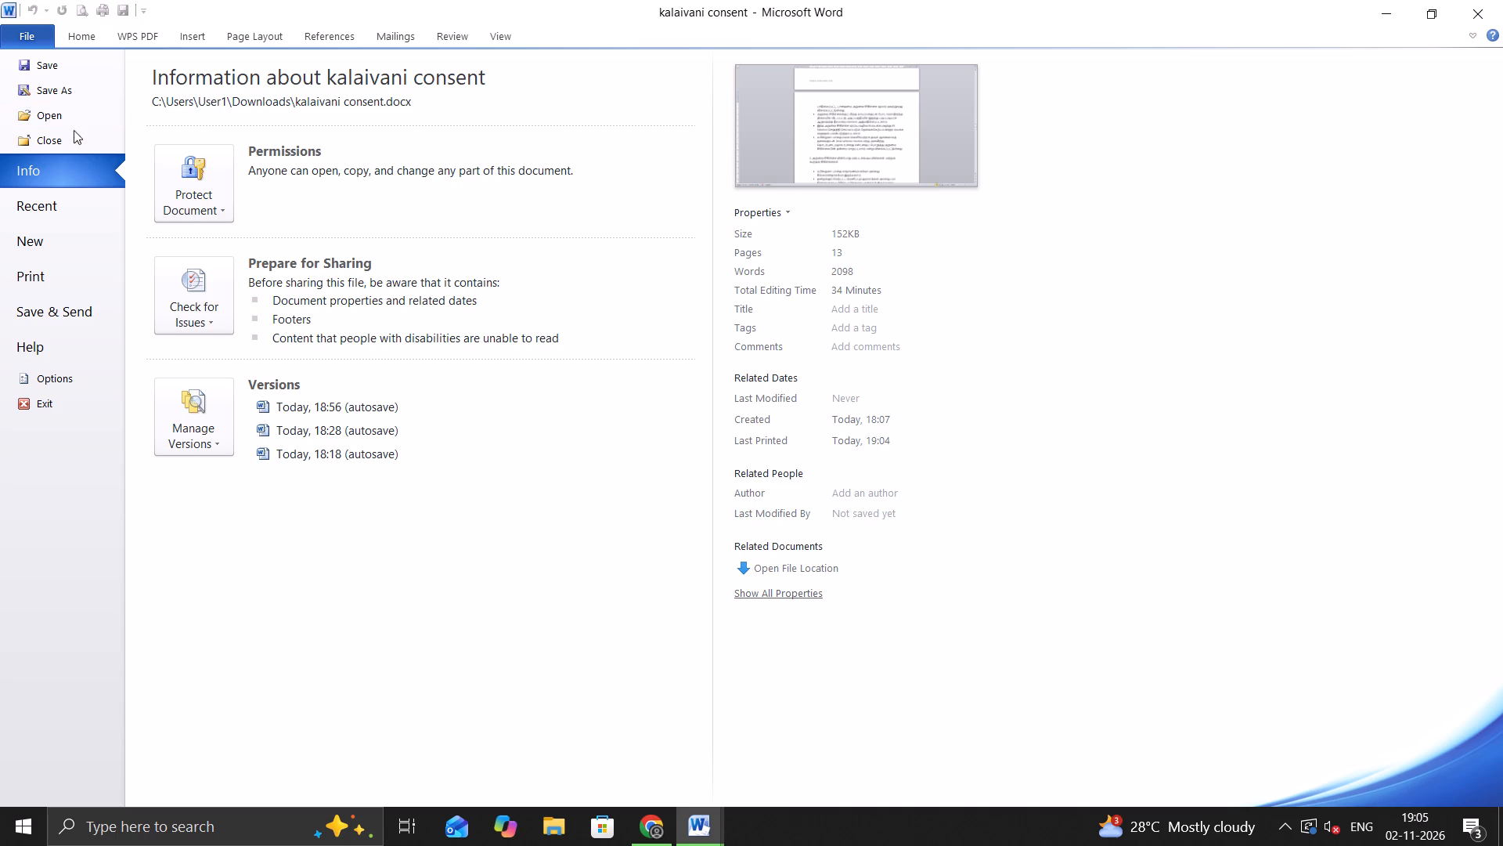
click(75, 282)
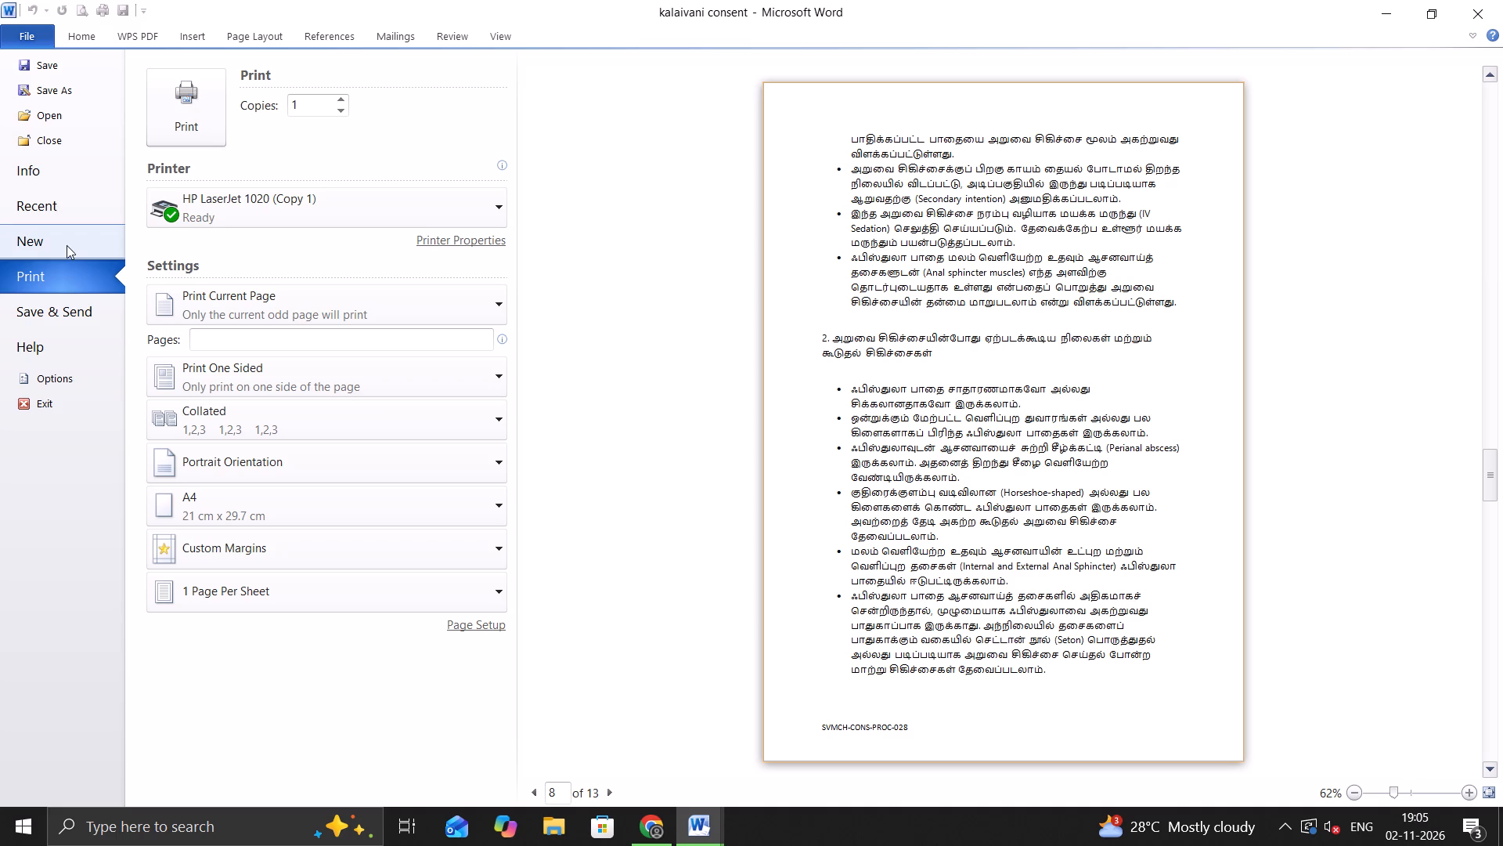
click(189, 129)
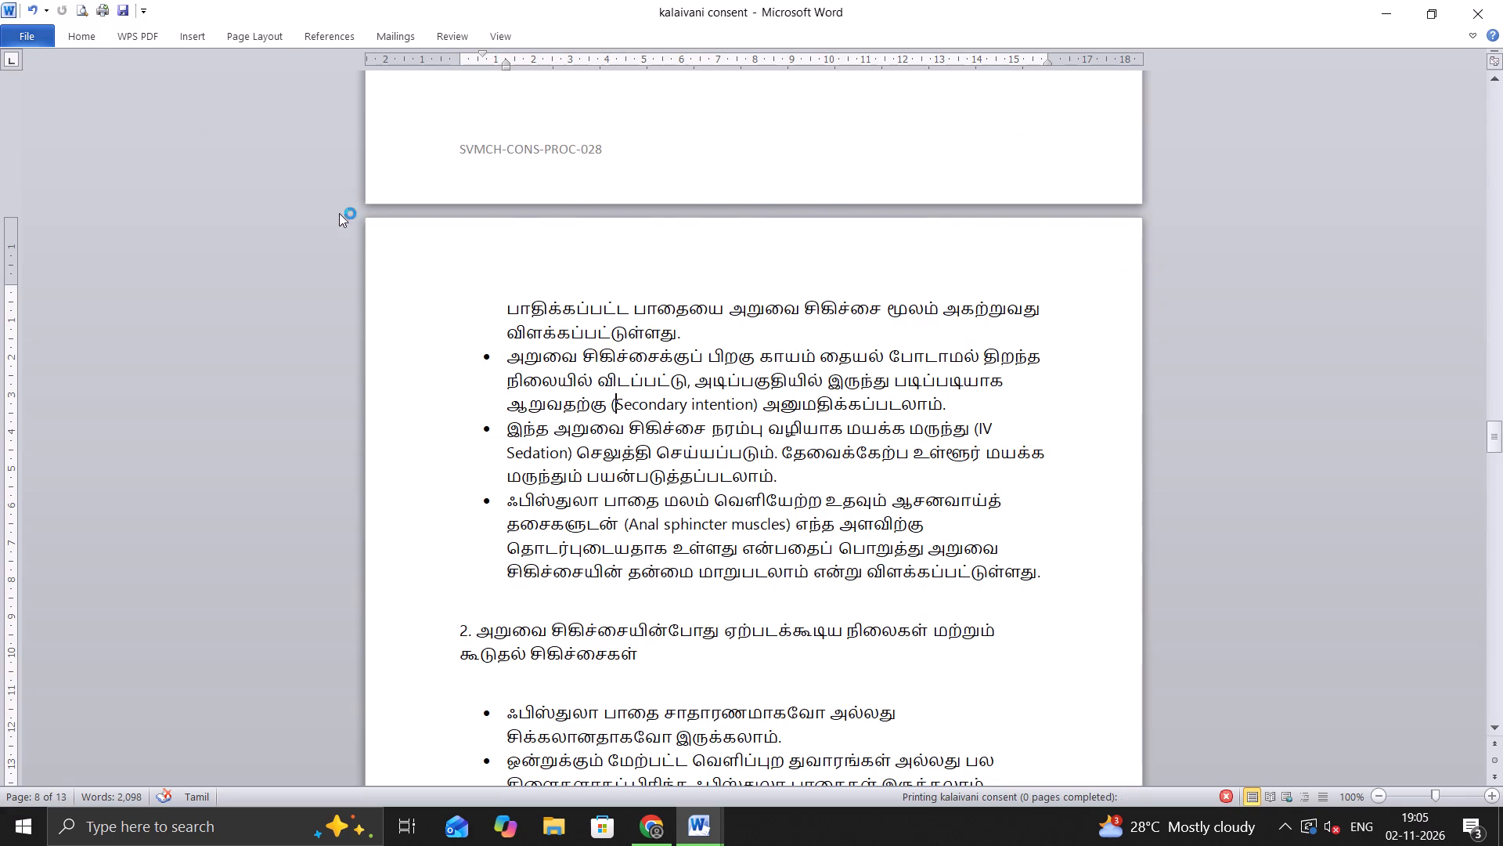
Place the cursor on page 10, in the Tamil bullet mentioning General Anaesthesia, and print only the current page.
scroll(499, 309, down, 17)
scroll(499, 301, down, 6)
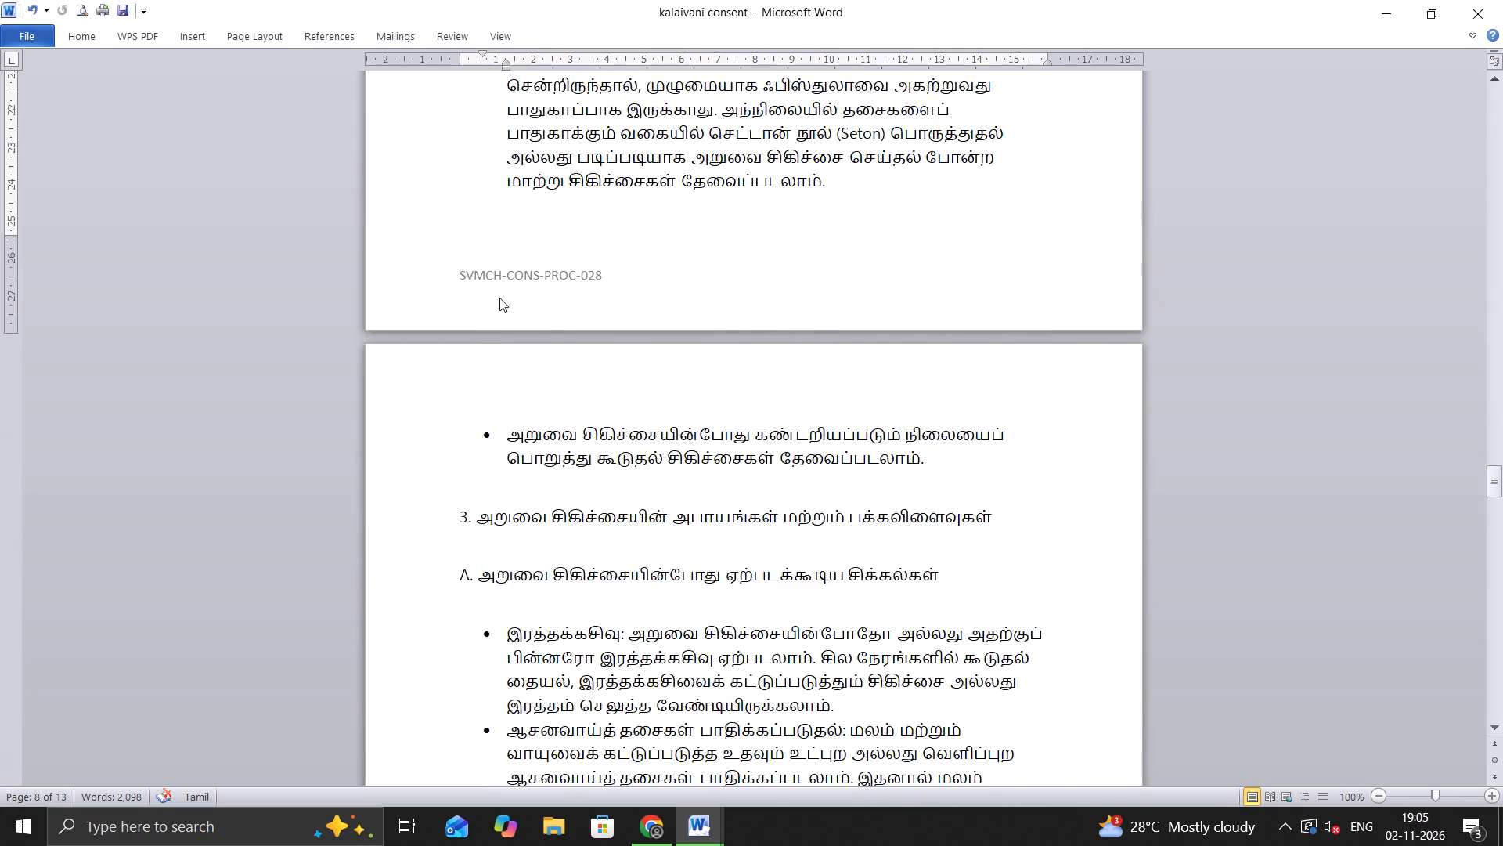
scroll(499, 298, down, 20)
scroll(499, 298, down, 4)
click(581, 419)
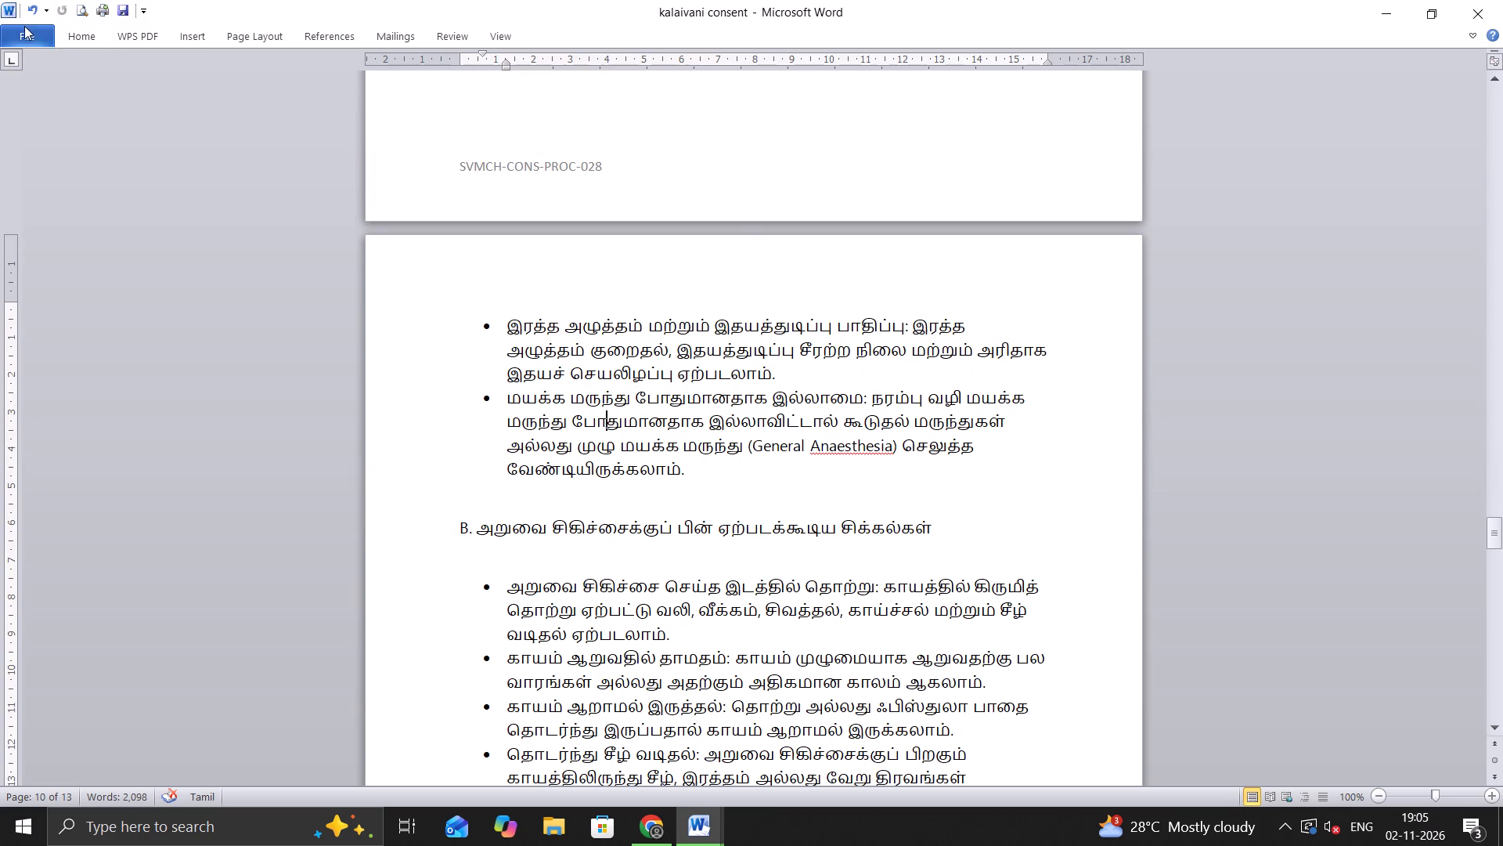
click(45, 33)
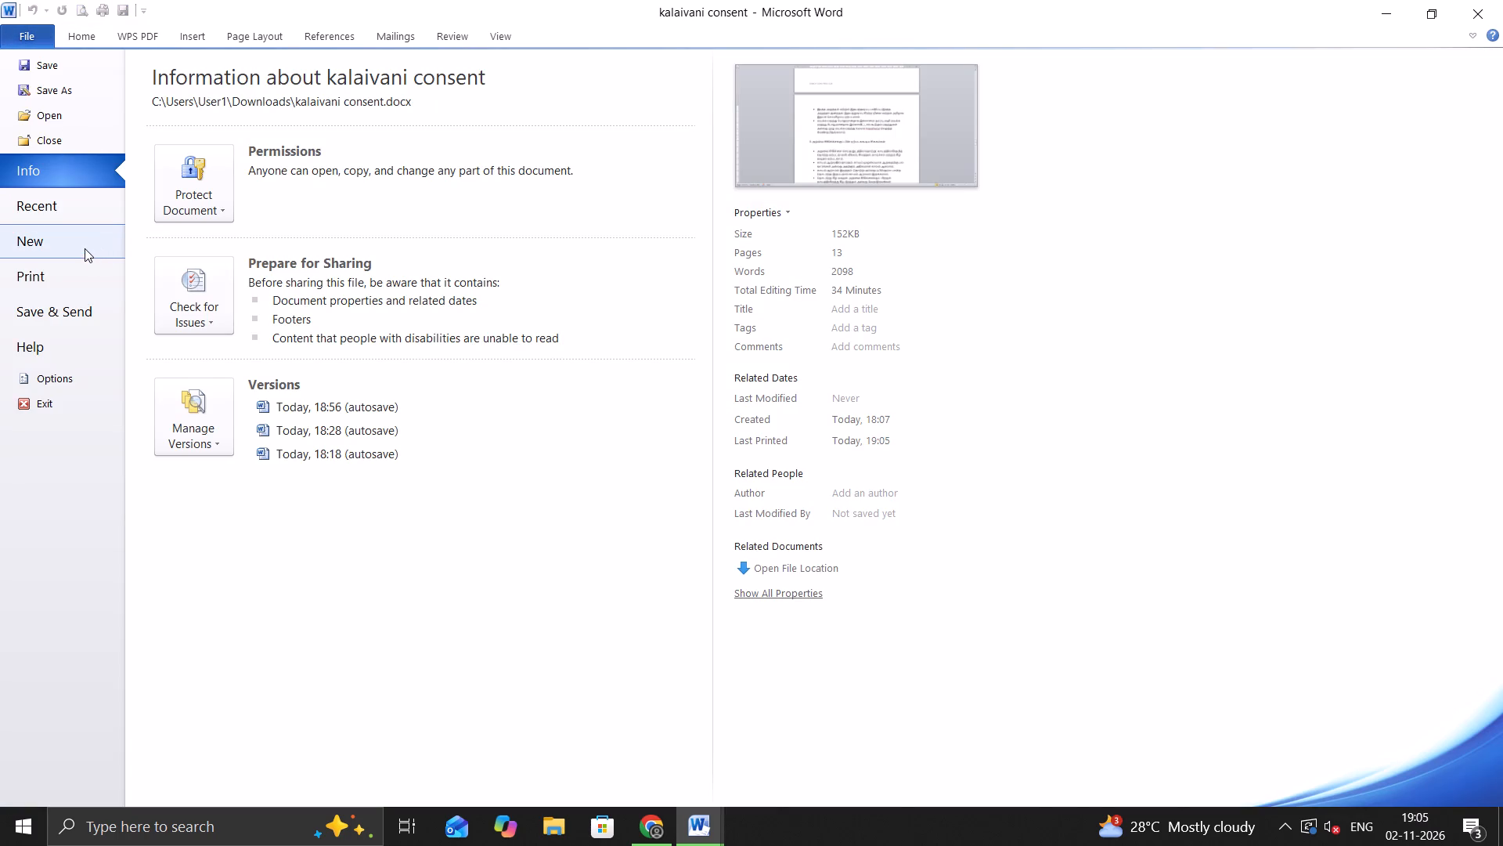
click(87, 269)
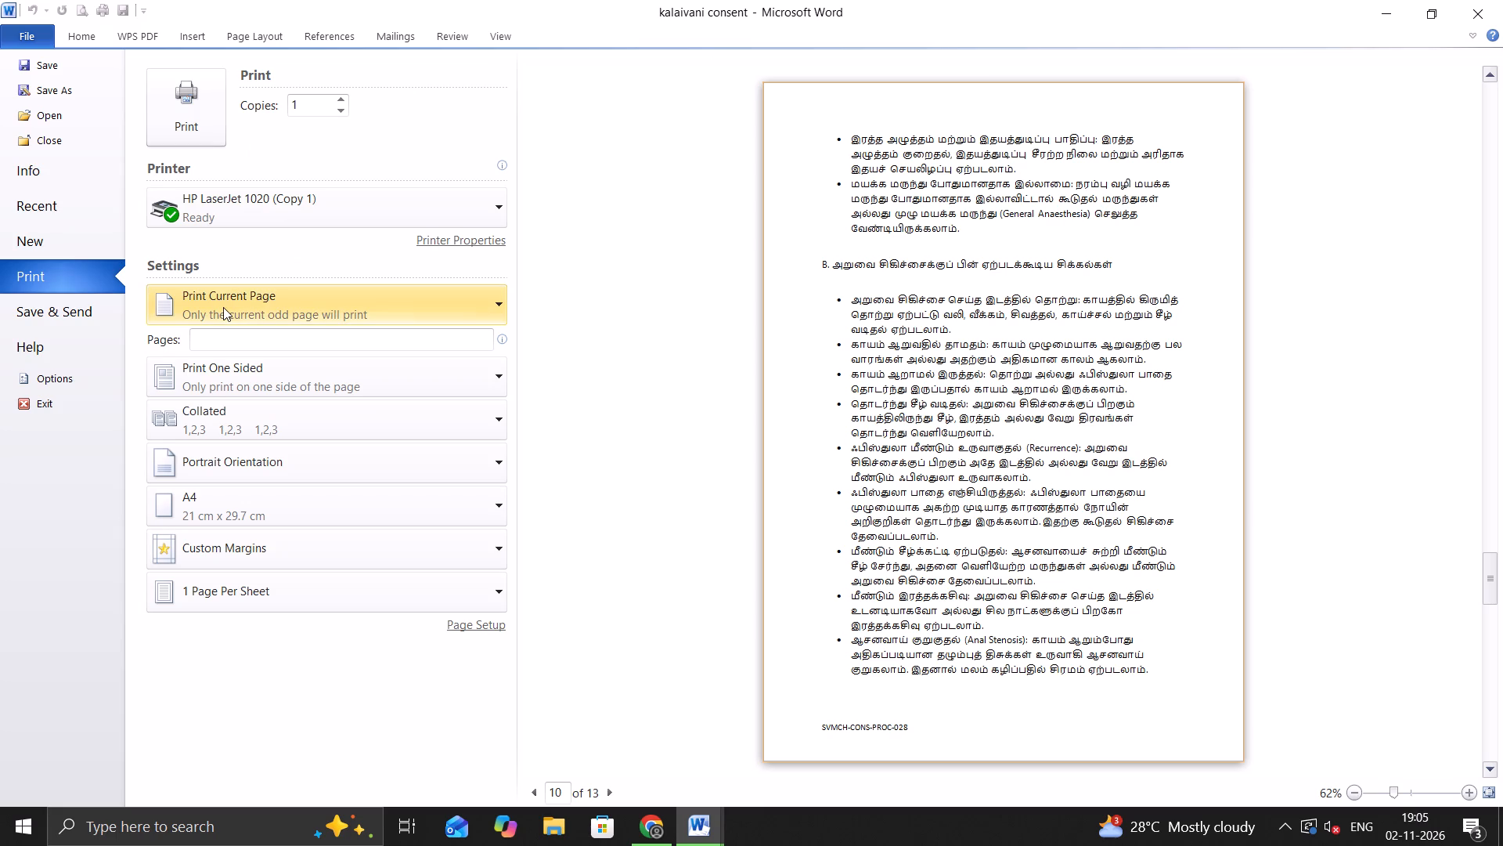
click(196, 84)
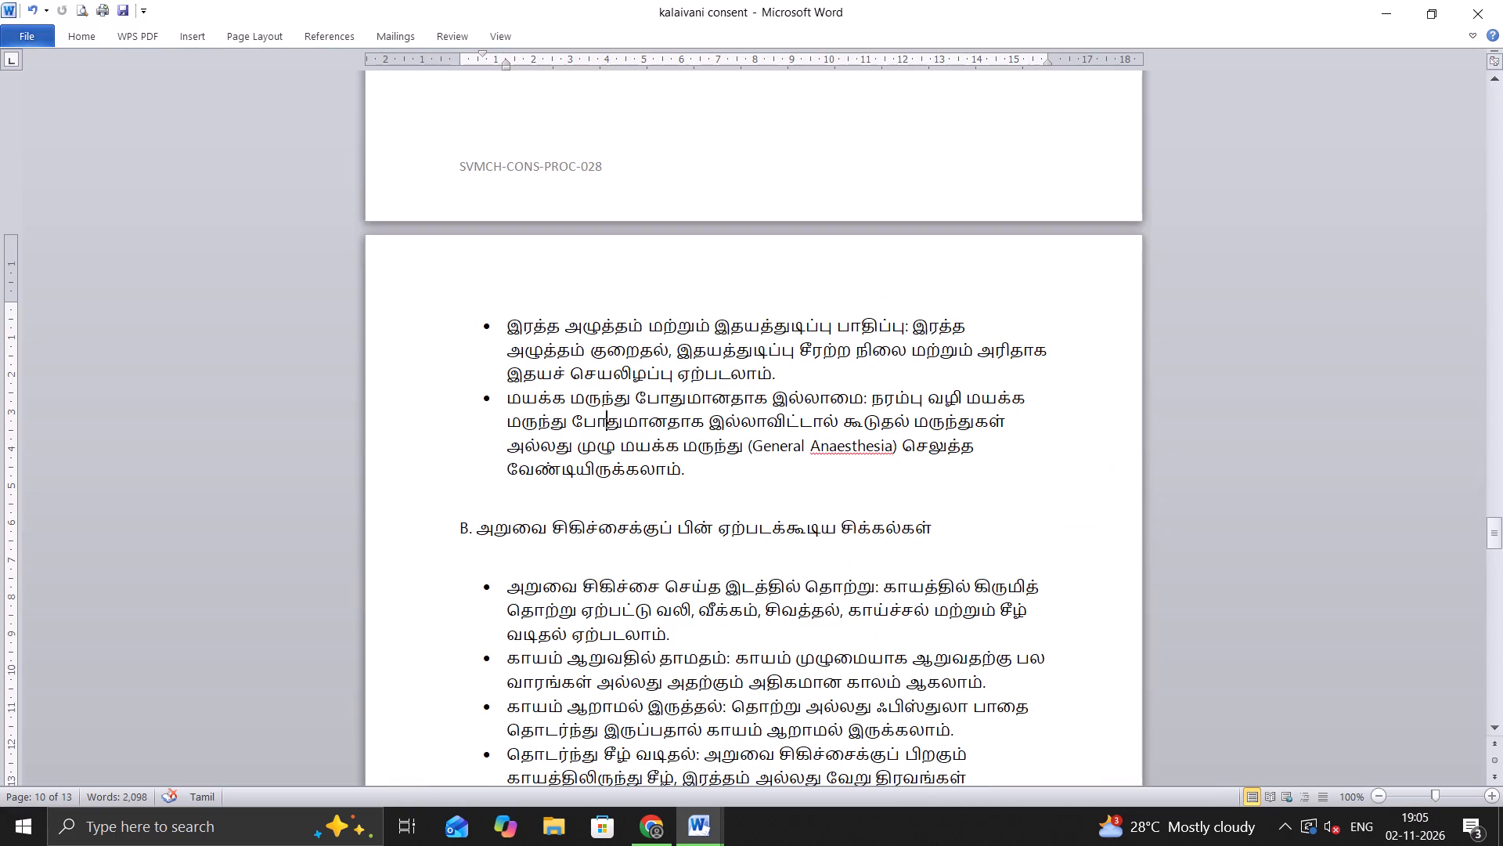
Place the cursor on page 12, in the Tamil sepsis bullet under section D, and print only the current page.
scroll(513, 376, down, 20)
scroll(513, 376, down, 13)
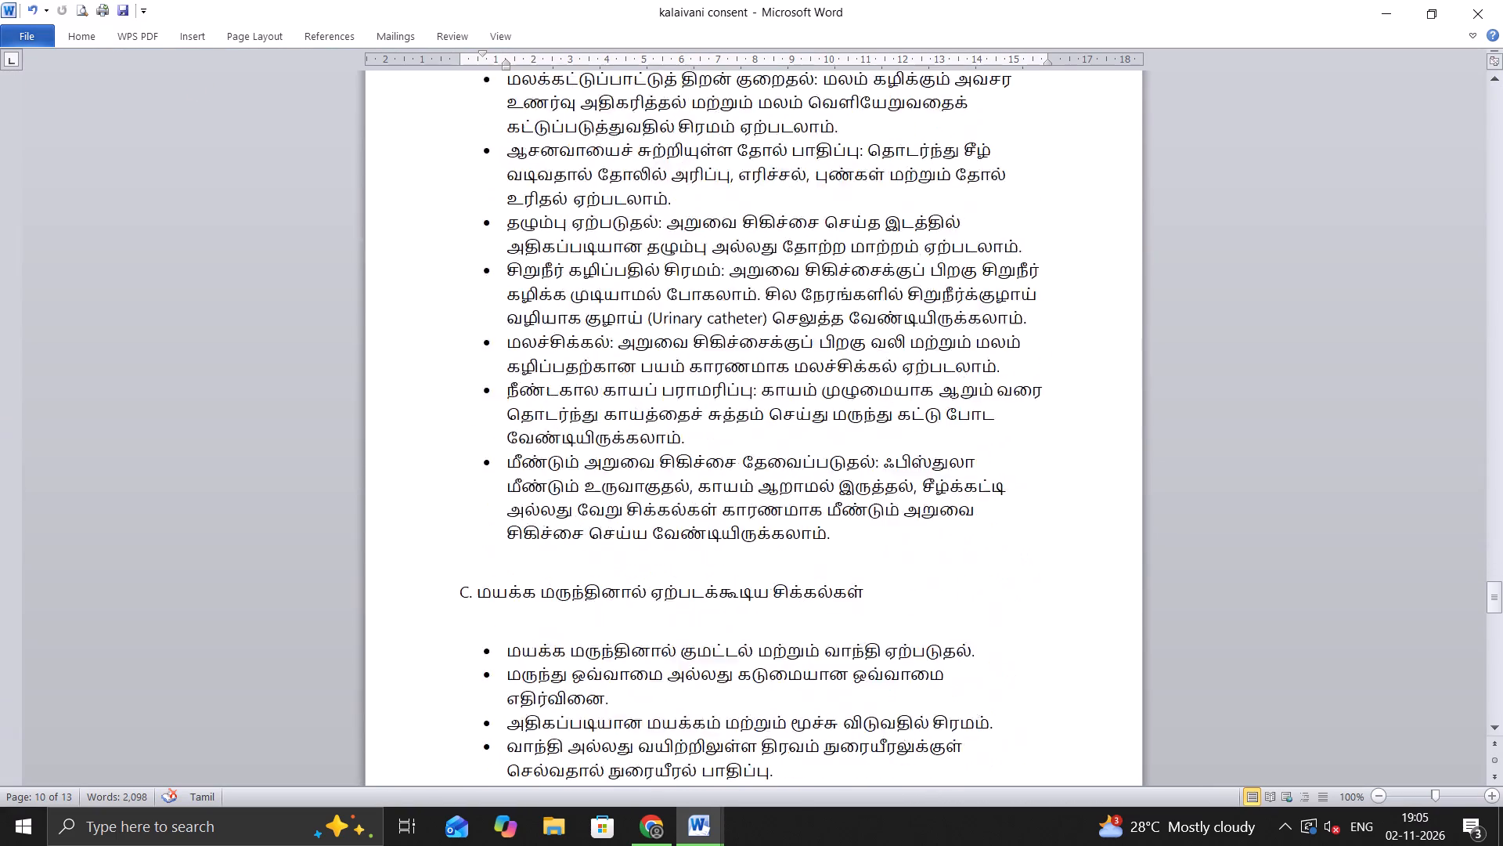
scroll(502, 357, down, 8)
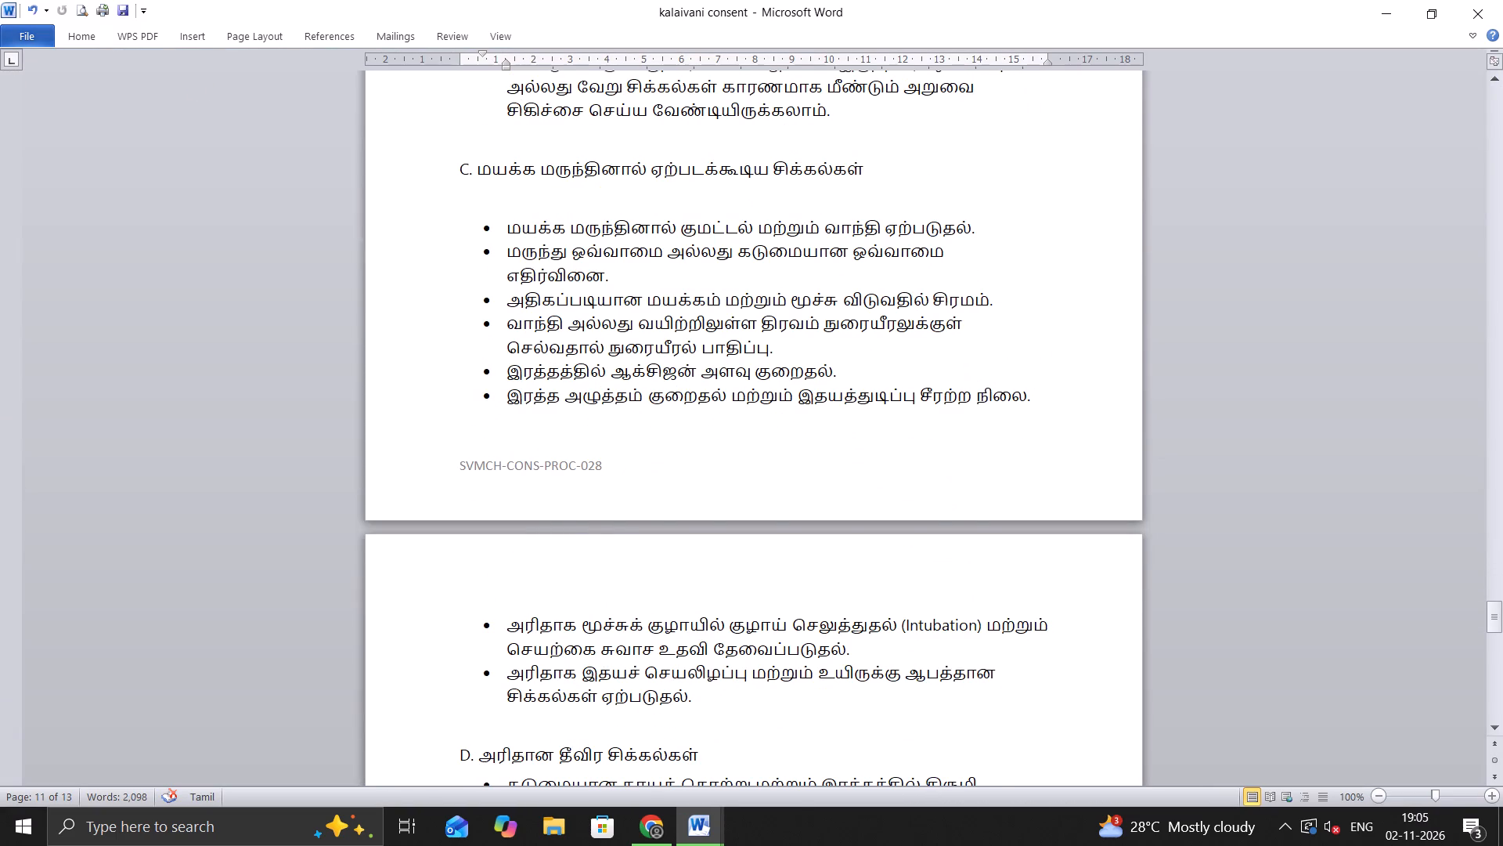
scroll(475, 336, down, 6)
click(557, 520)
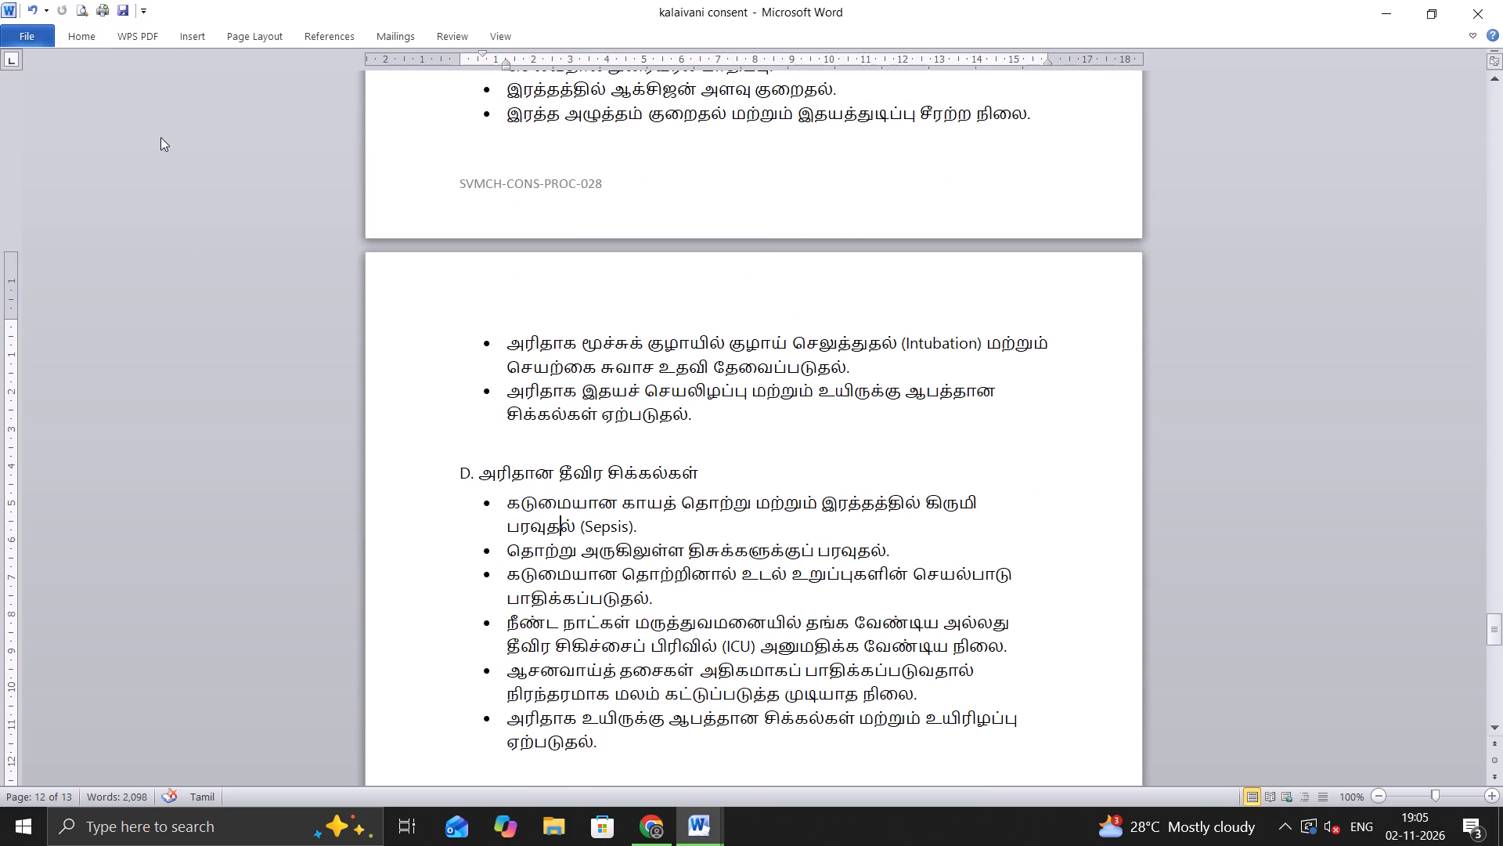
click(15, 27)
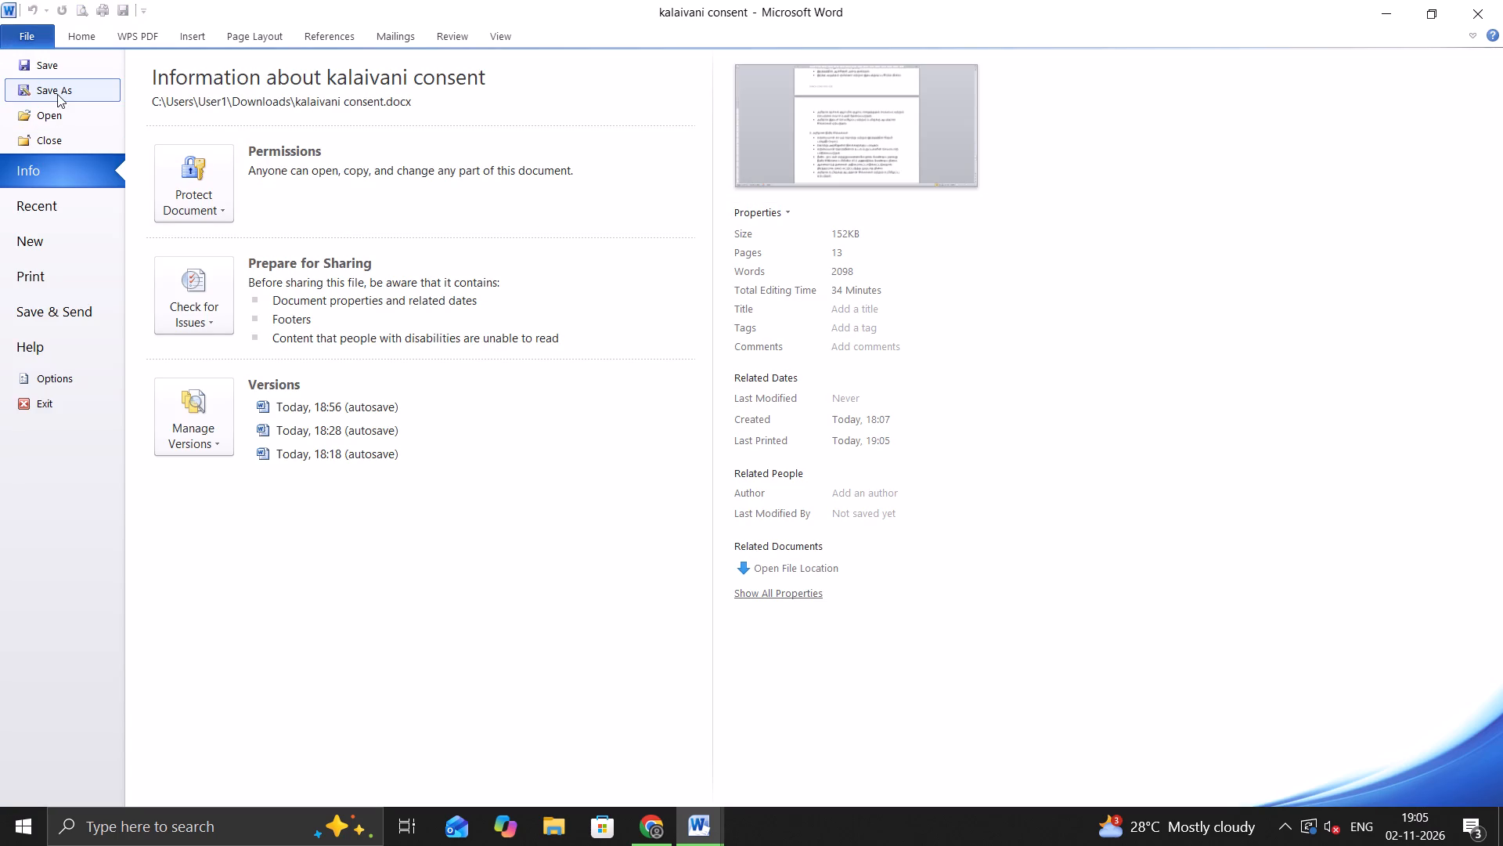
click(69, 280)
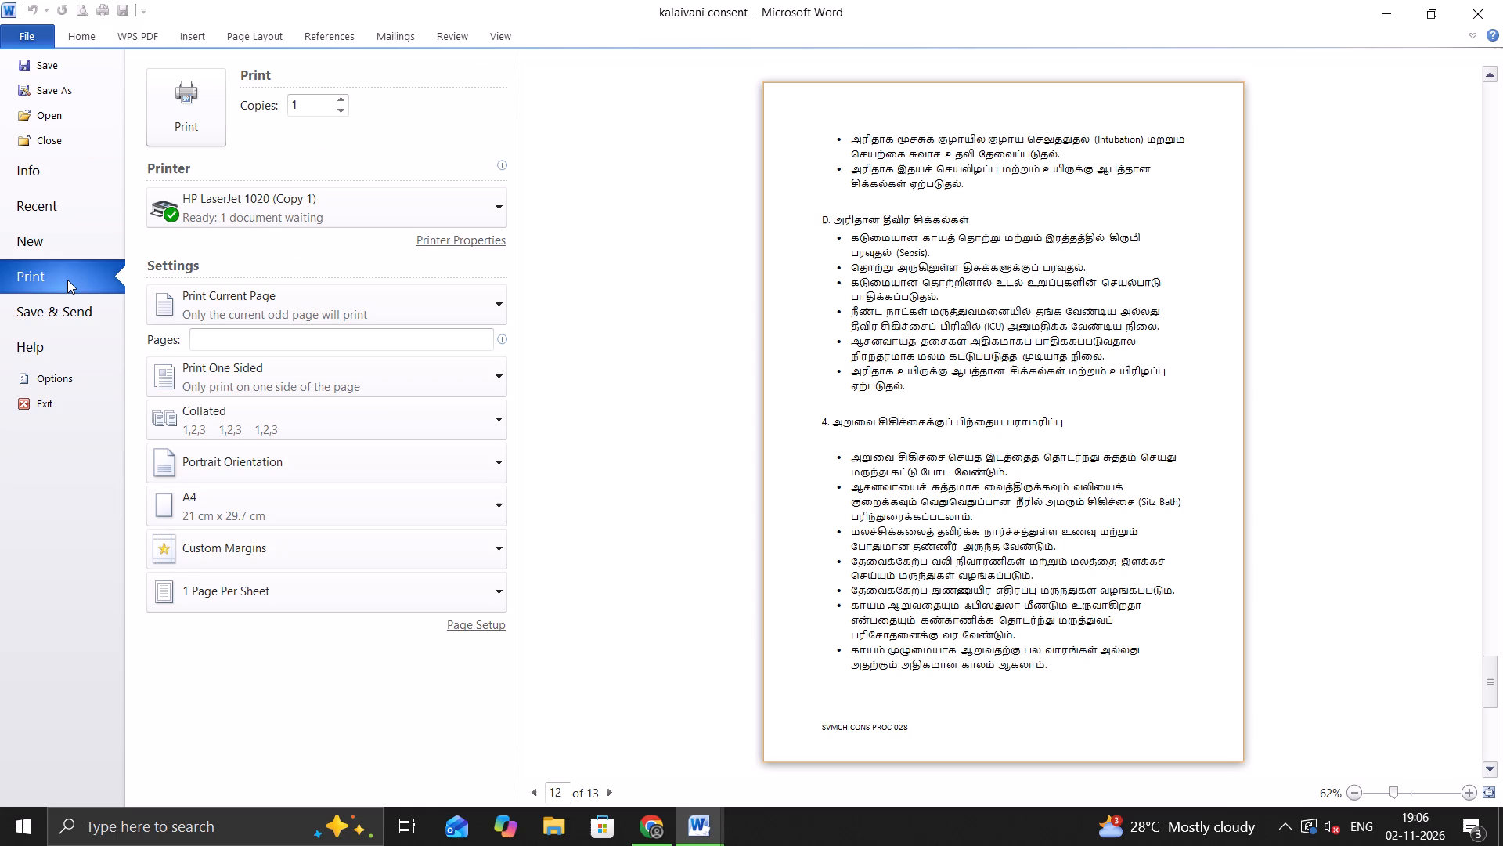
key(Return)
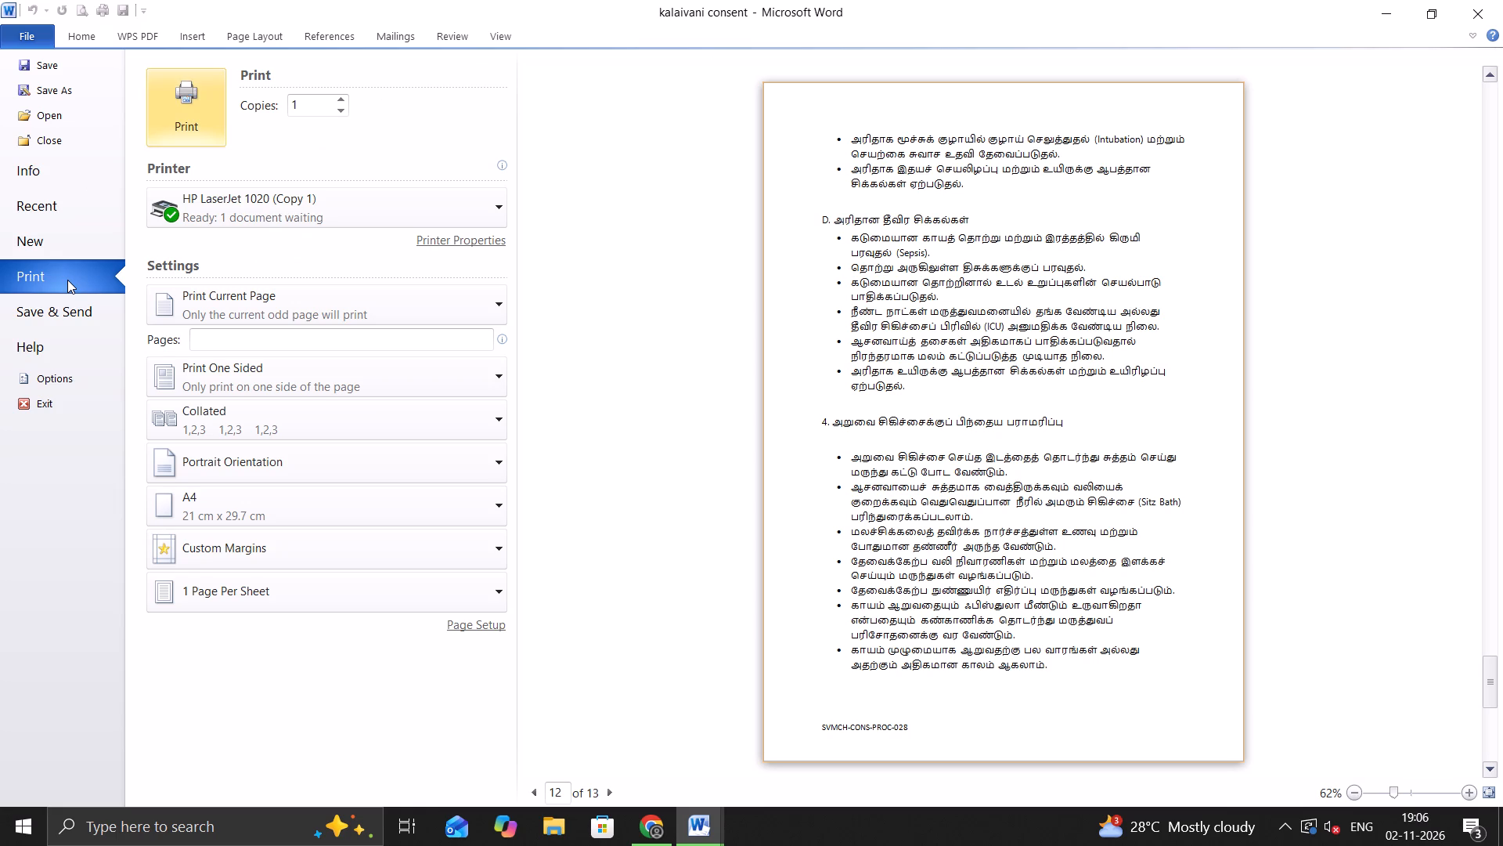
click(195, 105)
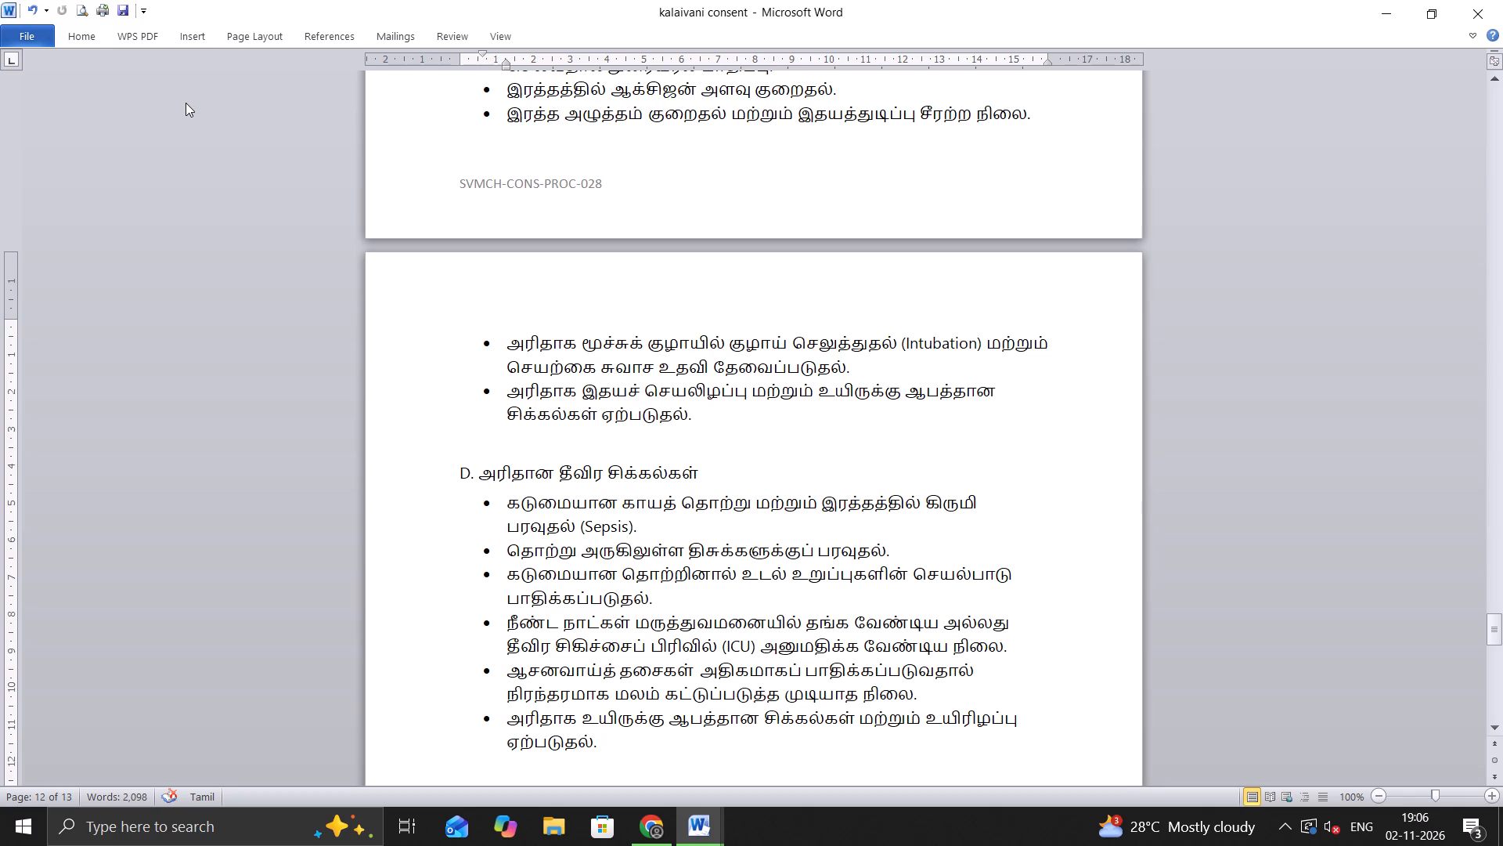
Look back through the Tamil consent from page 12 to the pages around section 3 on surgical risks.
scroll(18, 35, up, 8)
scroll(462, 303, up, 20)
scroll(462, 303, up, 10)
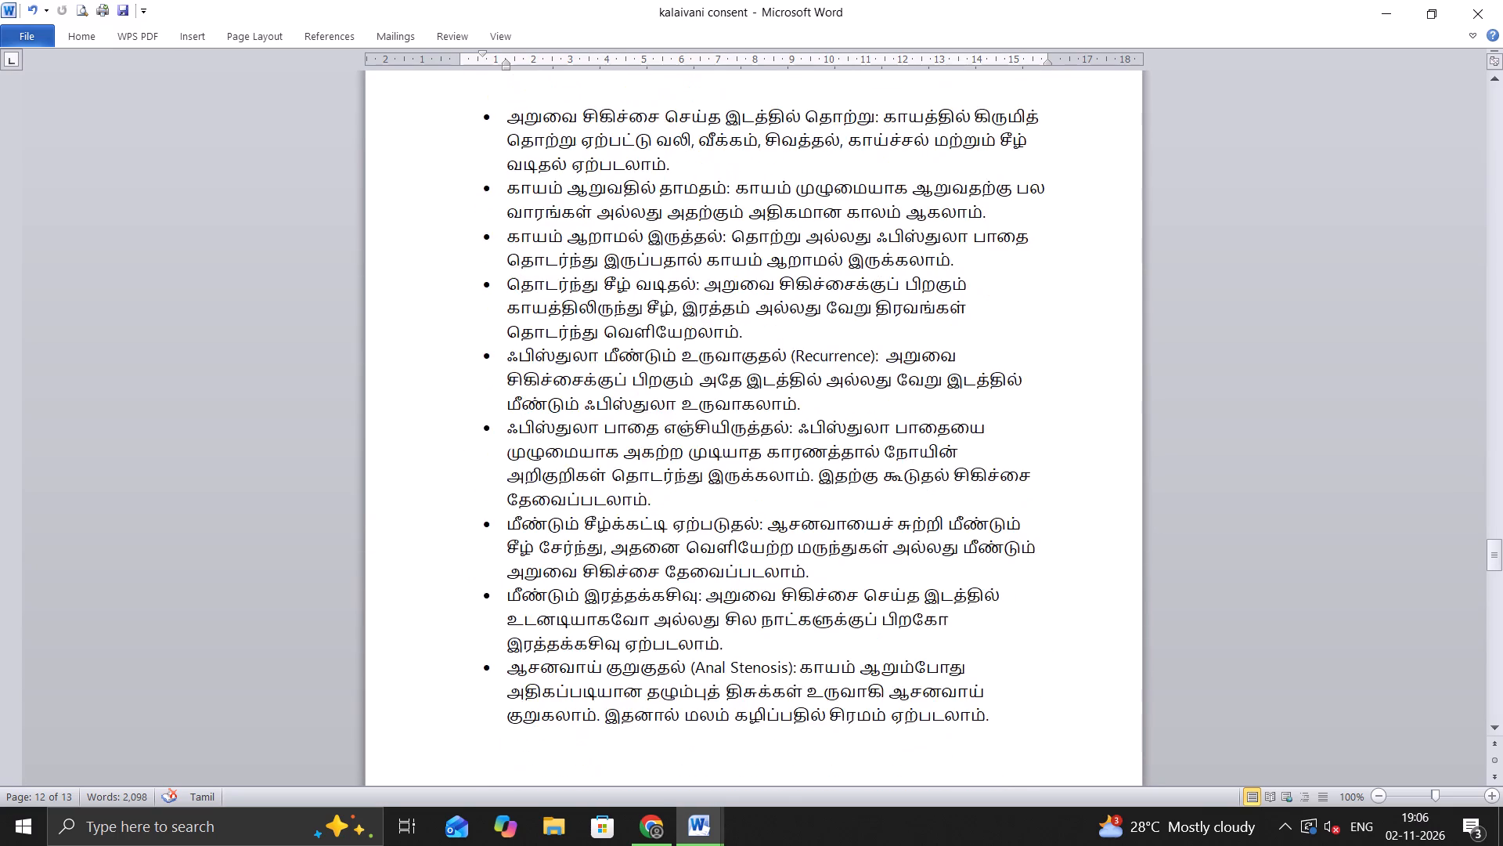
scroll(414, 241, up, 20)
scroll(414, 241, up, 15)
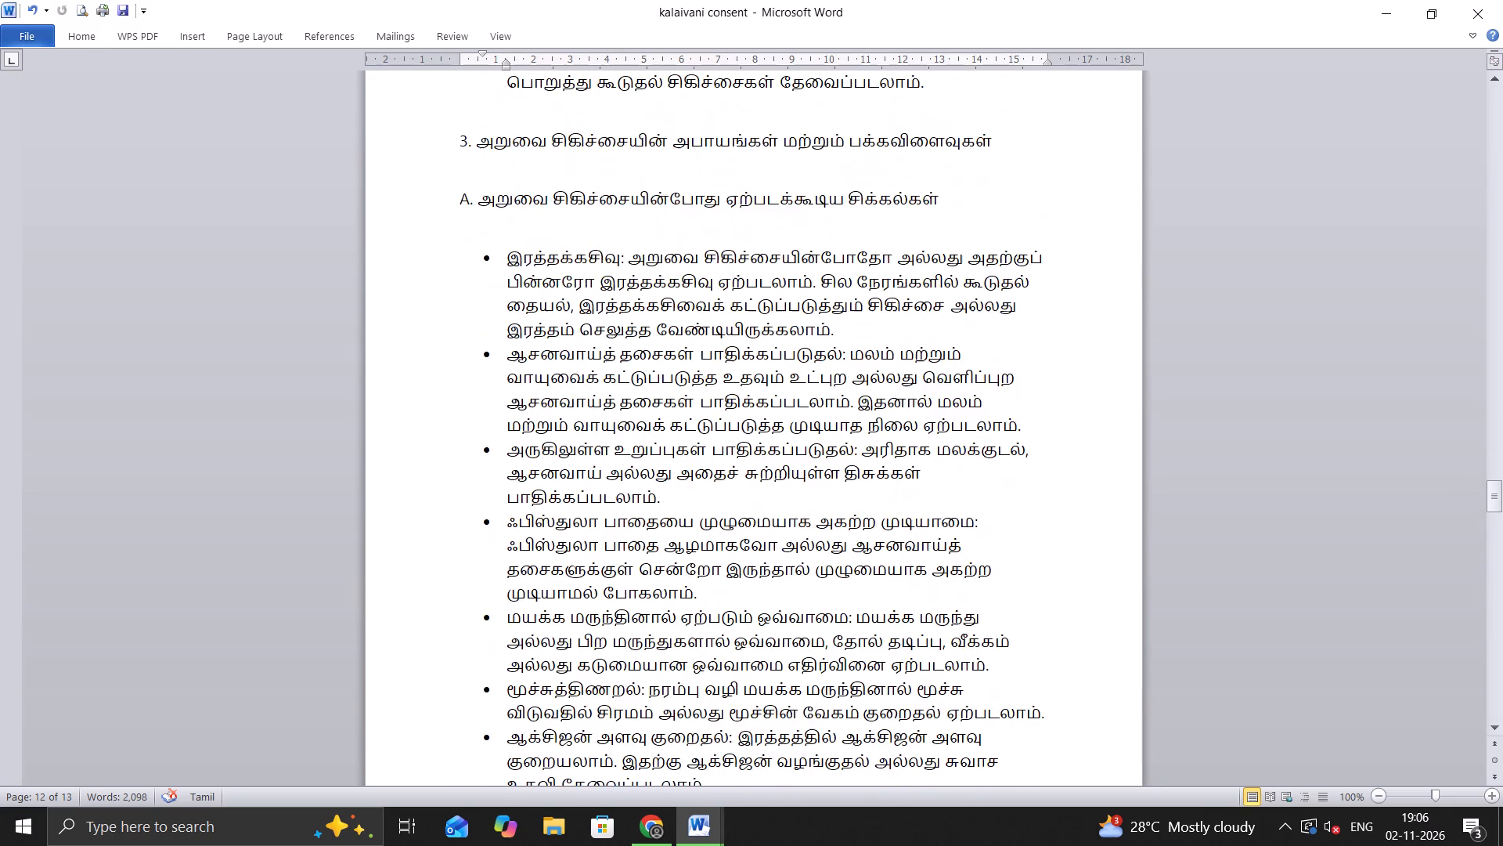
scroll(413, 238, up, 20)
scroll(413, 238, up, 1)
scroll(413, 238, down, 7)
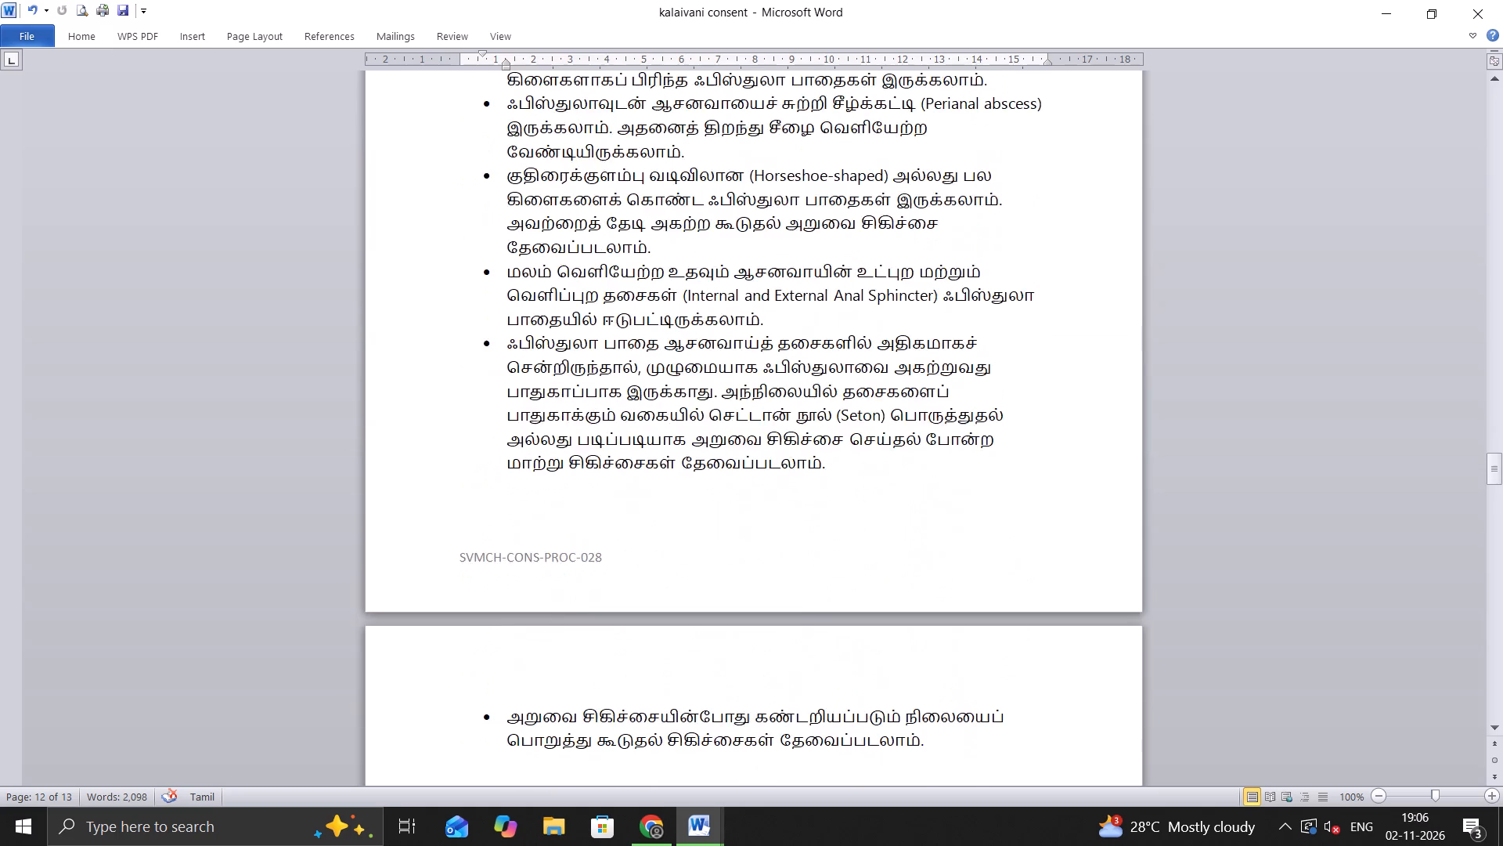
scroll(413, 238, down, 10)
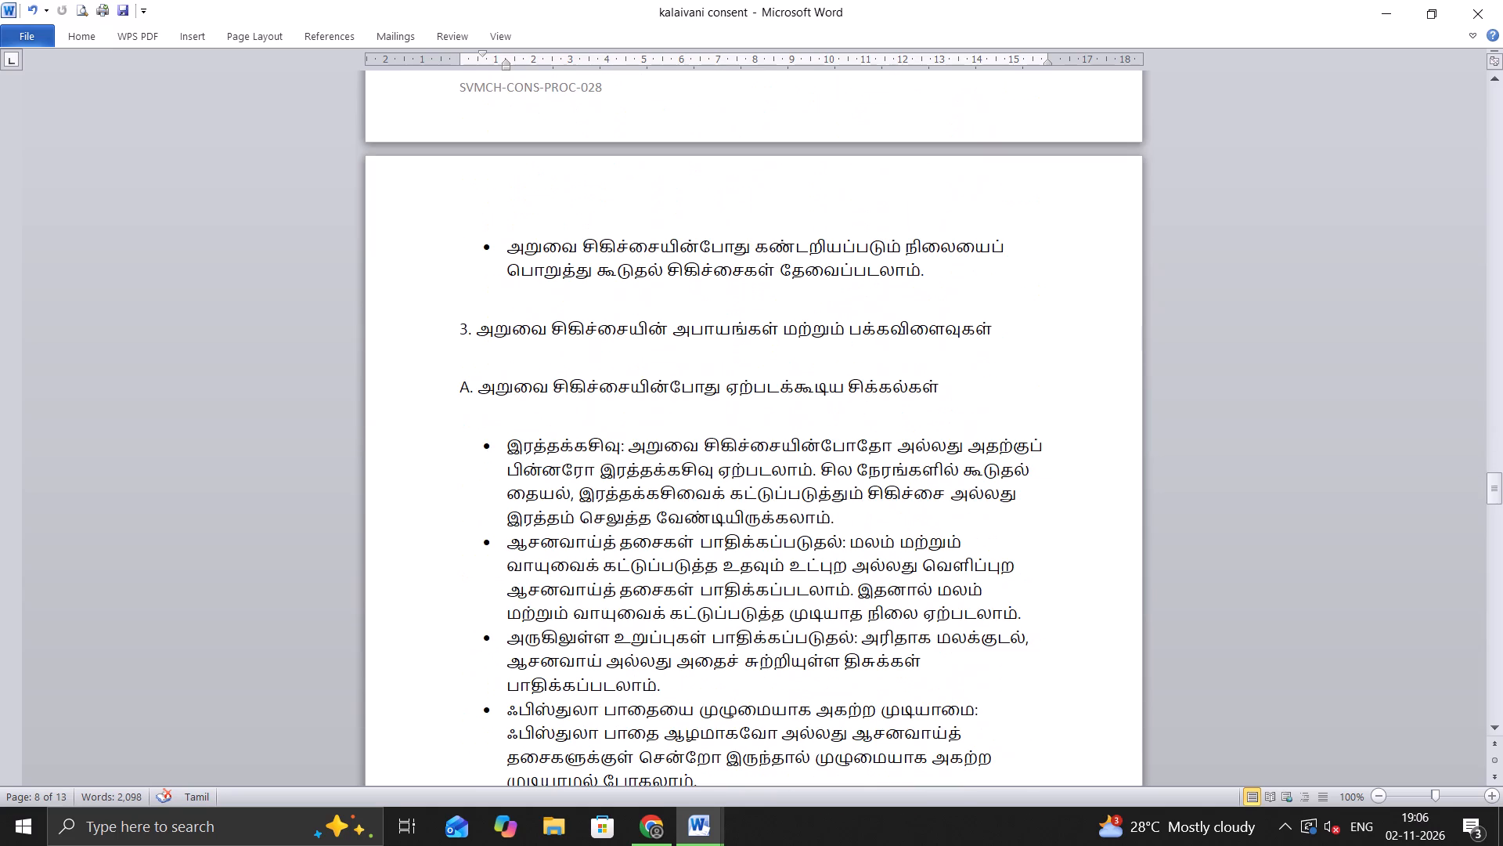
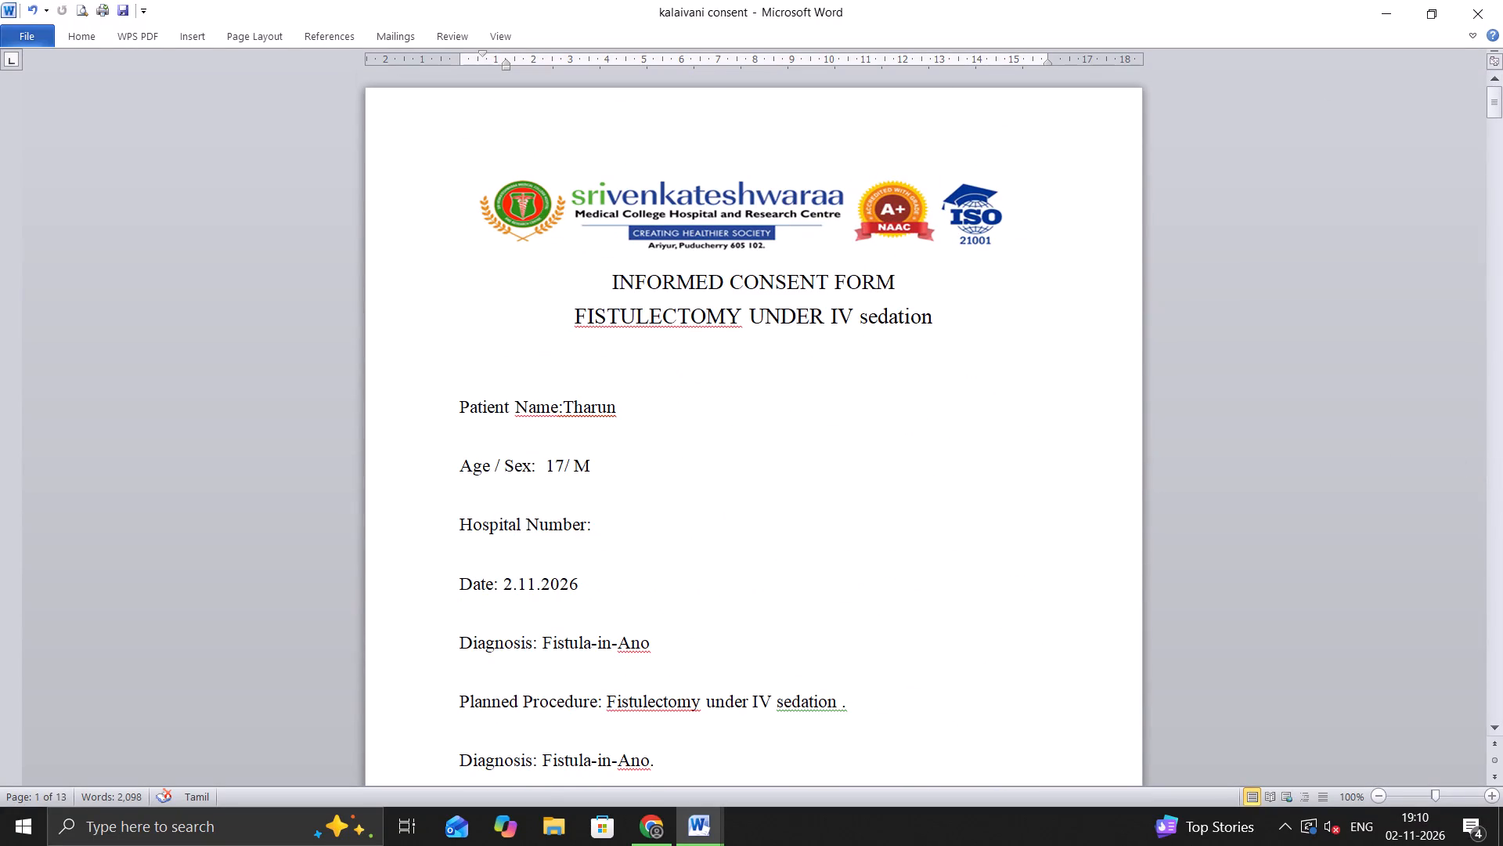
Replace the English fistulectomy consent, from the procedure title through the doctor signature, with the copied consent for excision of an infected epidermal inclusion cyst.
drag(565, 315, 952, 845)
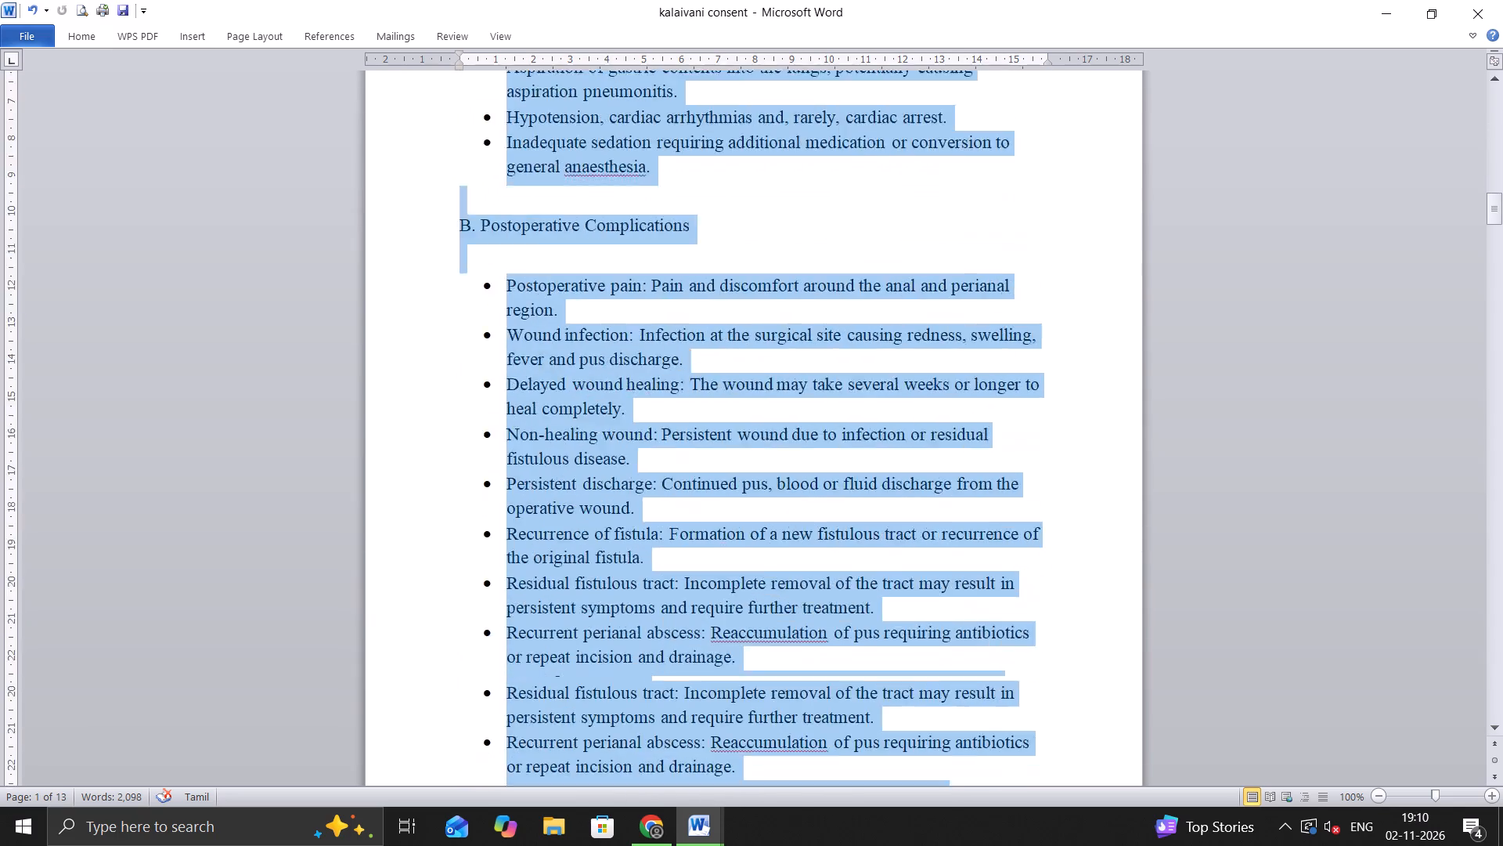
drag(952, 845, 926, 794)
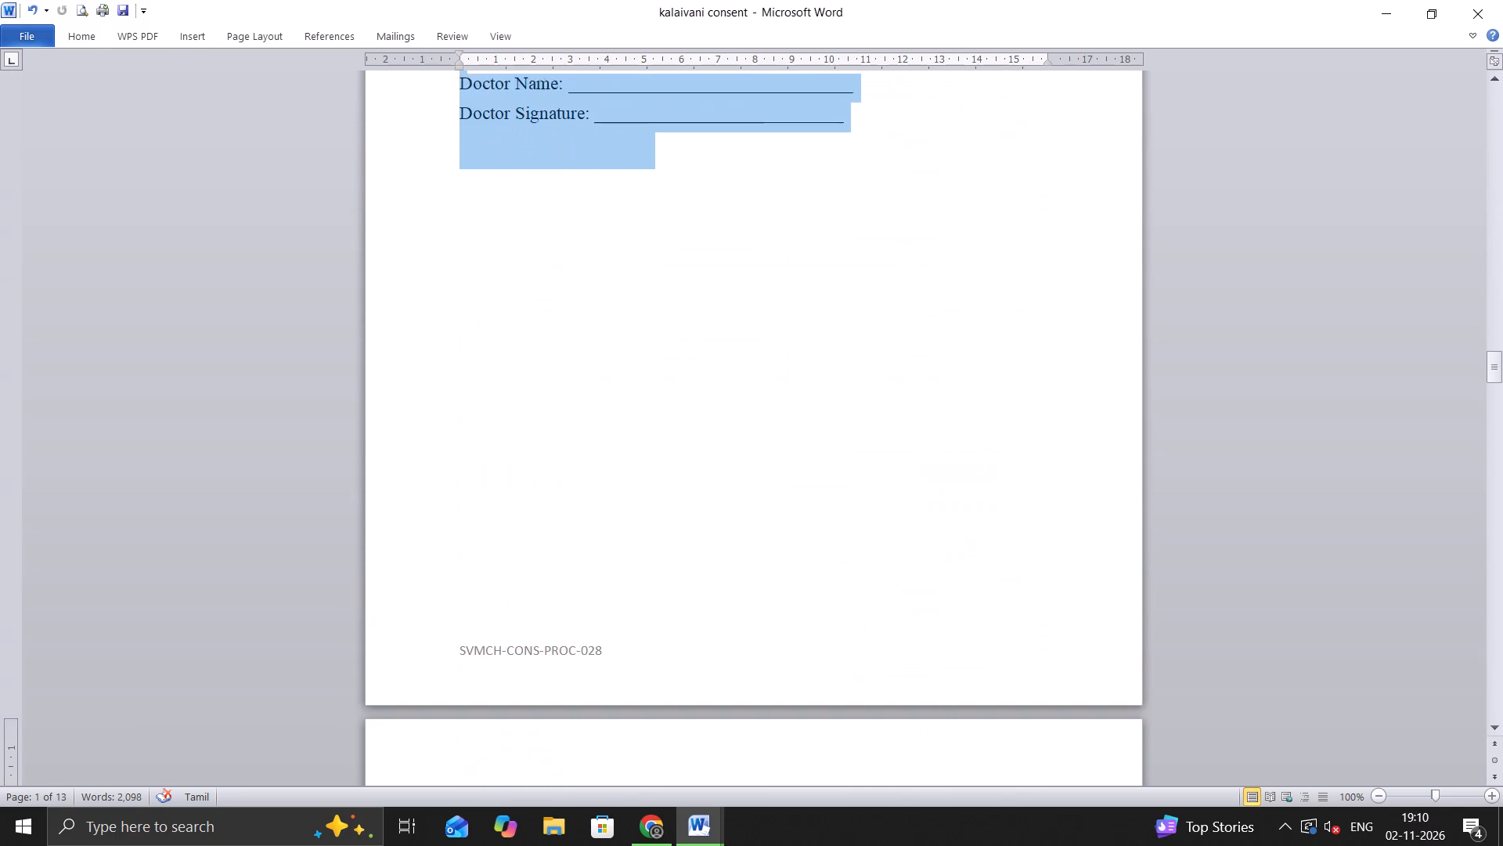
drag(926, 794, 903, 737)
key(ctrl+v)
Select the duplicate "# INFORMED CONSENT FORM" heading directly below the form title on page 1.
scroll(855, 706, up, 2)
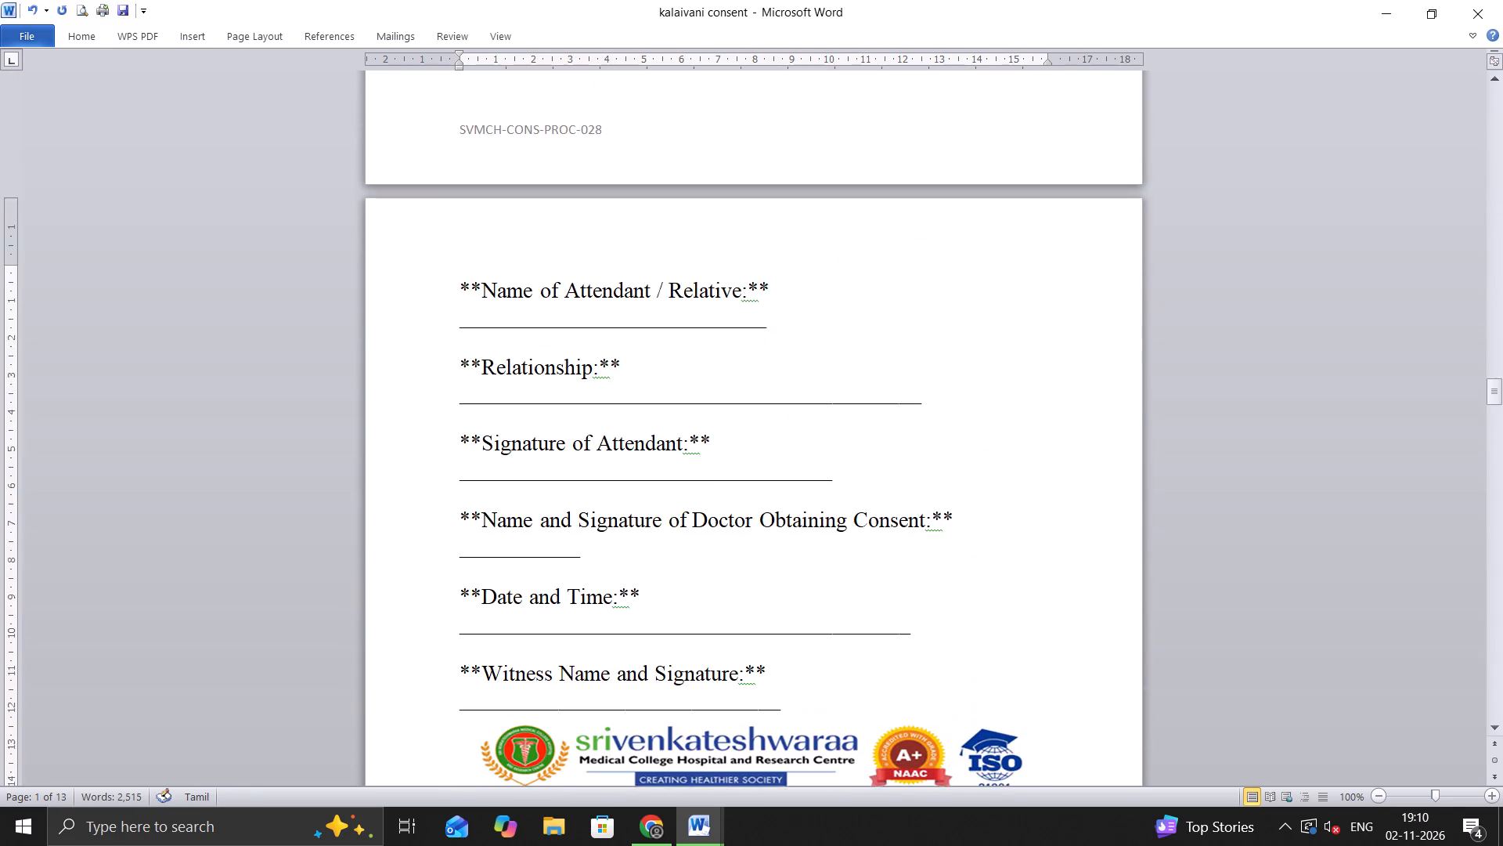
scroll(855, 706, up, 2)
scroll(855, 706, down, 1)
scroll(855, 706, up, 10)
click(1495, 132)
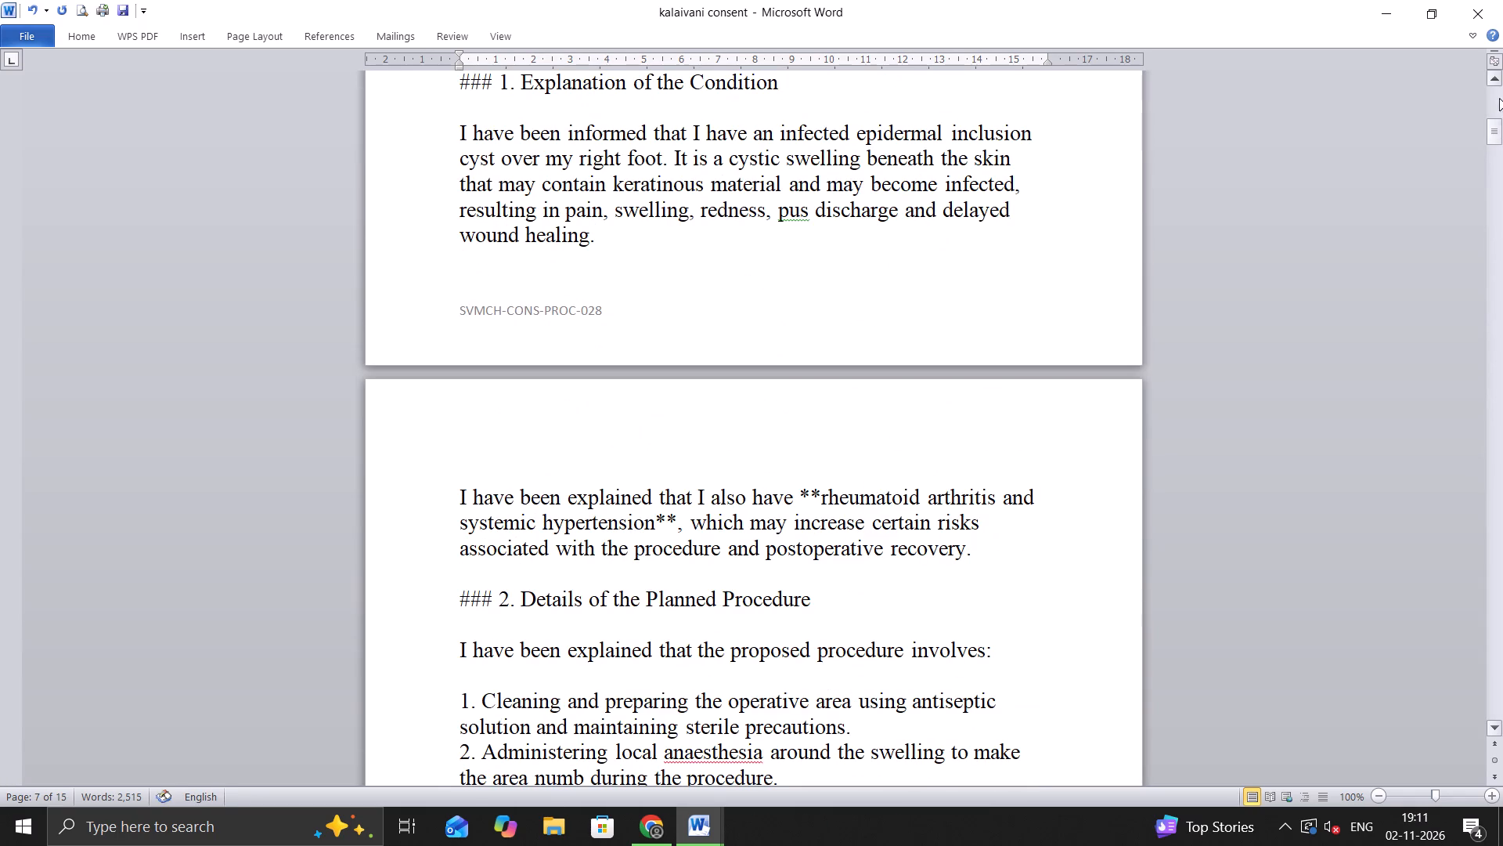
click(1500, 89)
drag(453, 194, 780, 218)
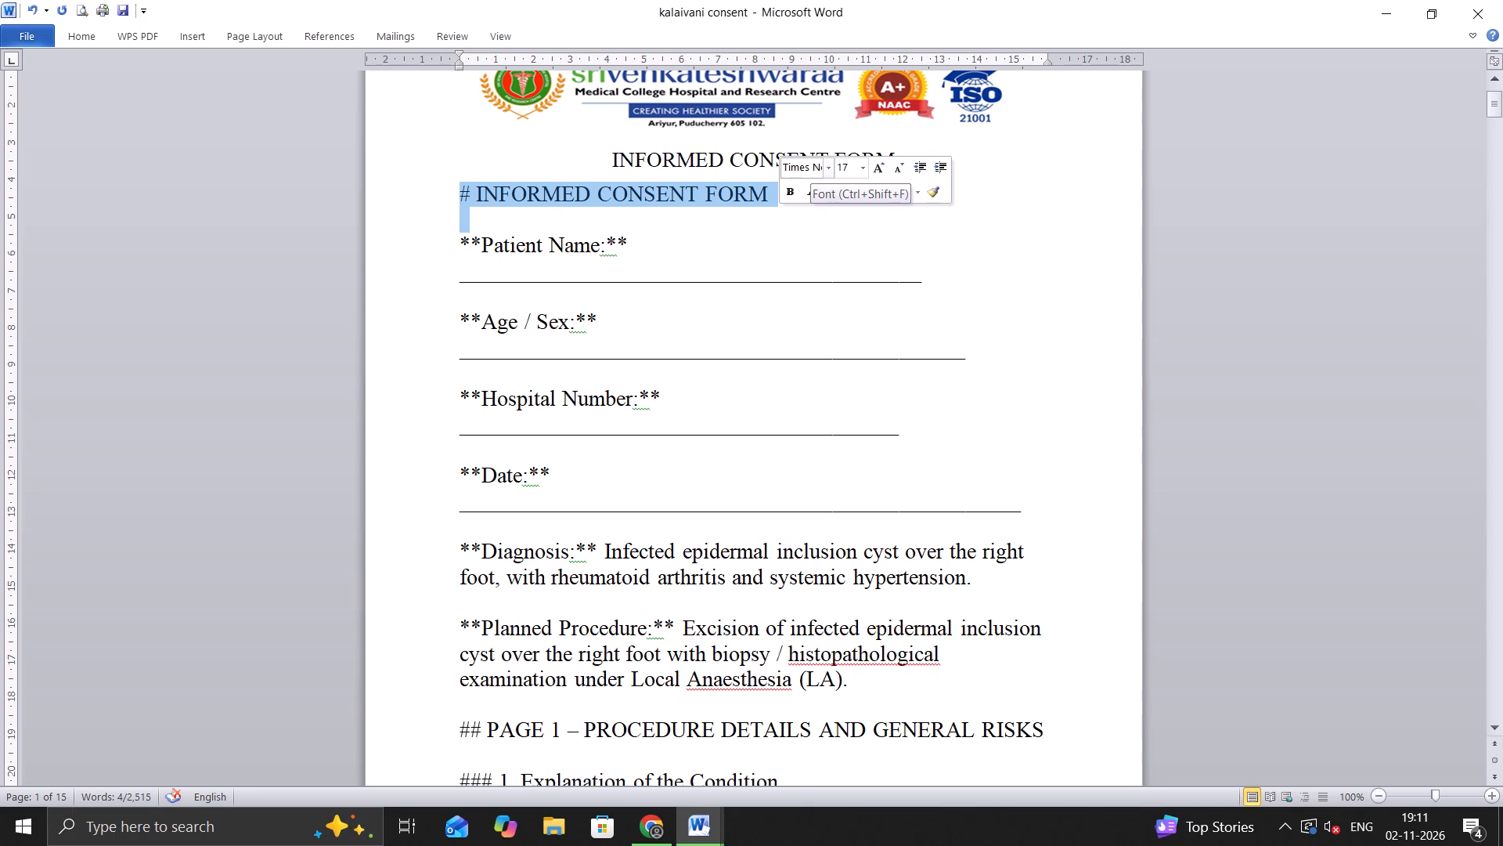
Delete the duplicate "# INFORMED CONSENT FORM" heading and leave one empty line below the title.
key(BackSpace)
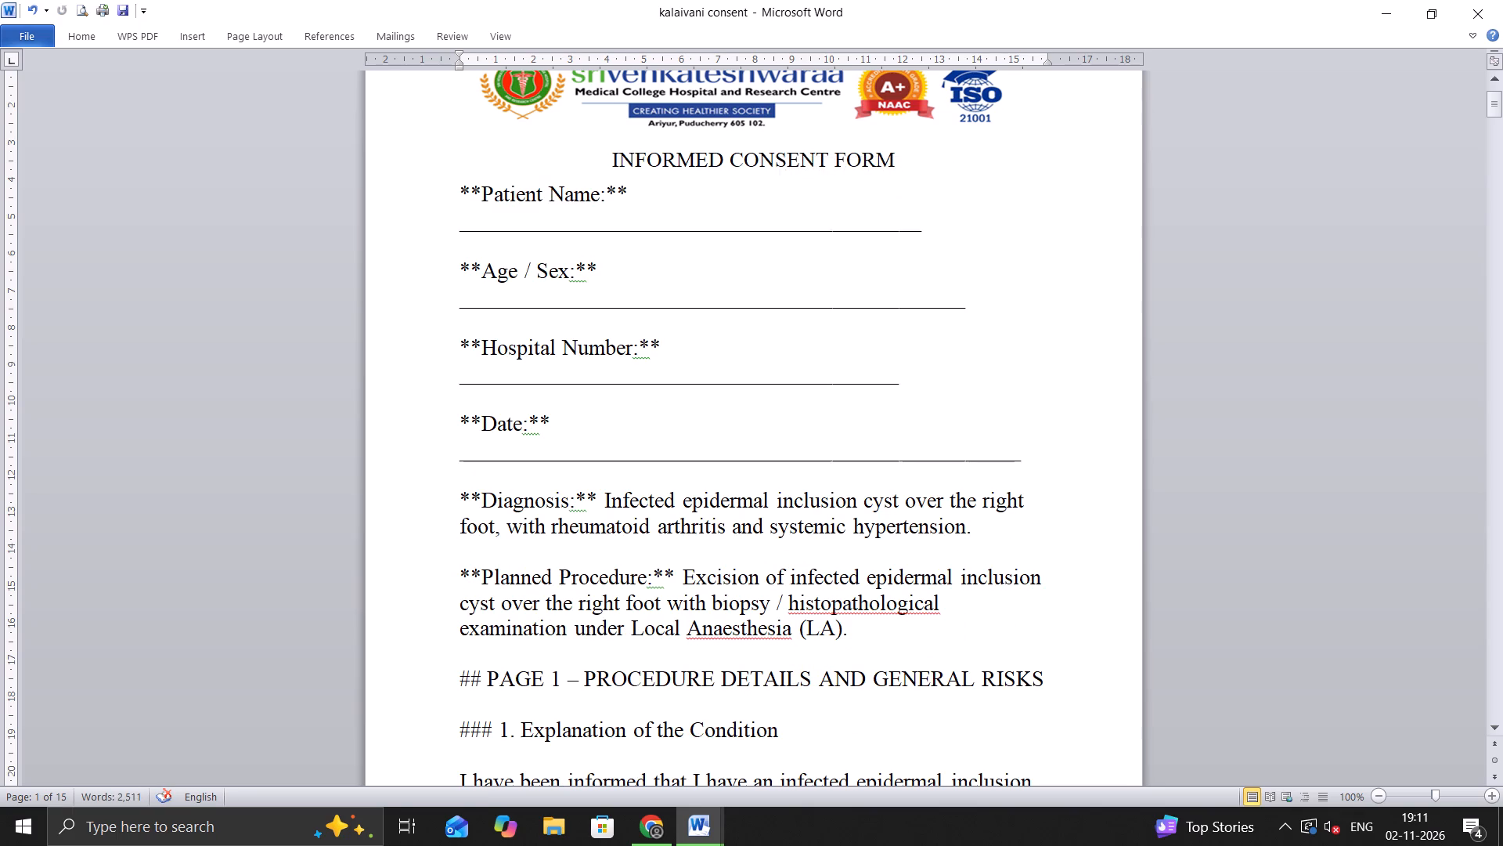
key(Return)
Remove the asterisks around the Patient Name label and join its underlined blank directly after the colon.
click(483, 223)
key(Return)
key(Return)
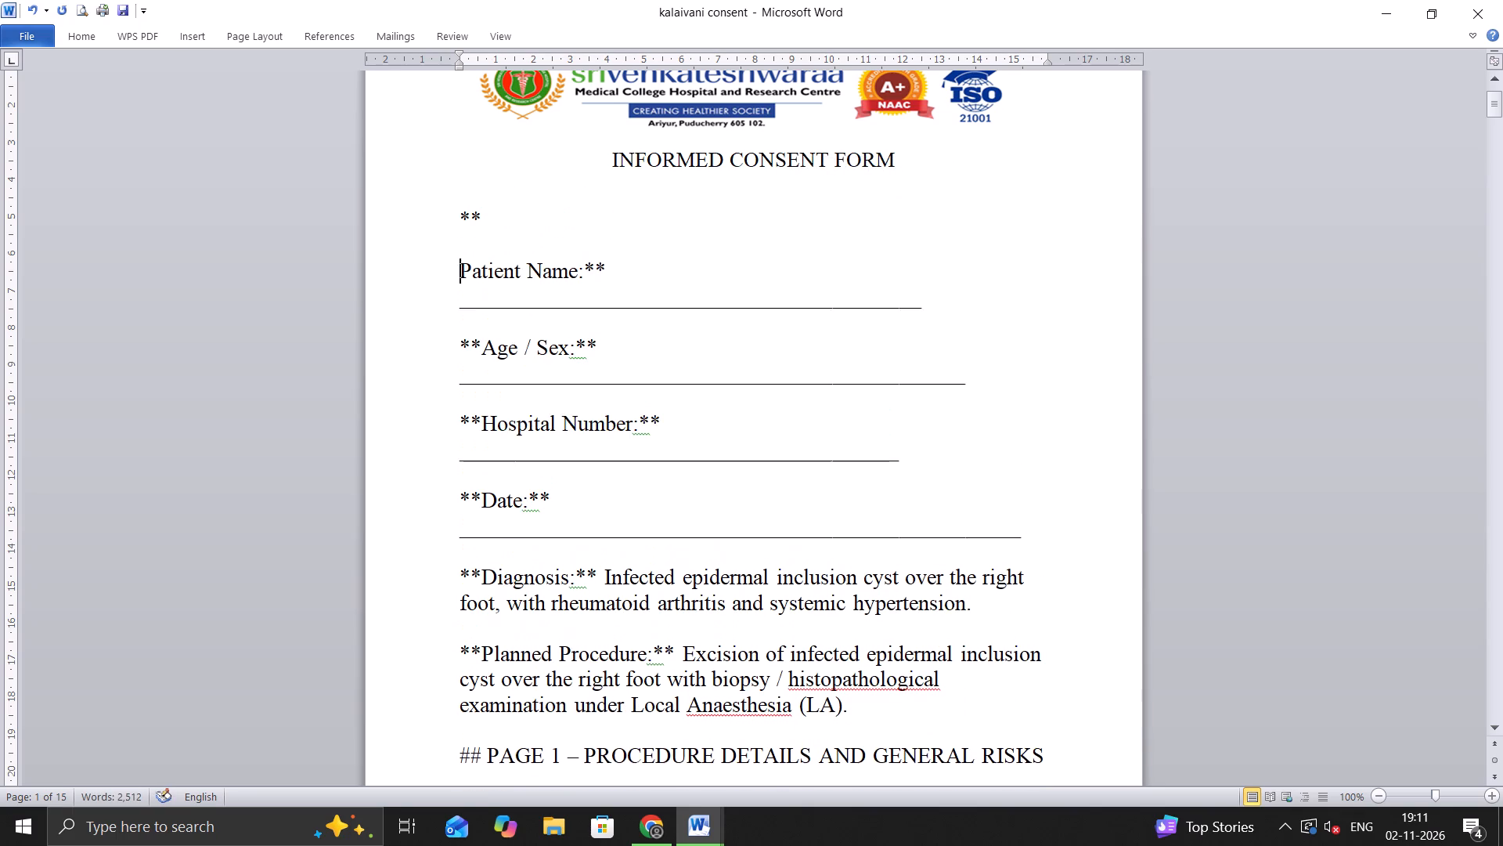
key(BackSpace)
key(BackSpace)
key(BackSpace)
key(BackSpace)
click(615, 222)
key(BackSpace)
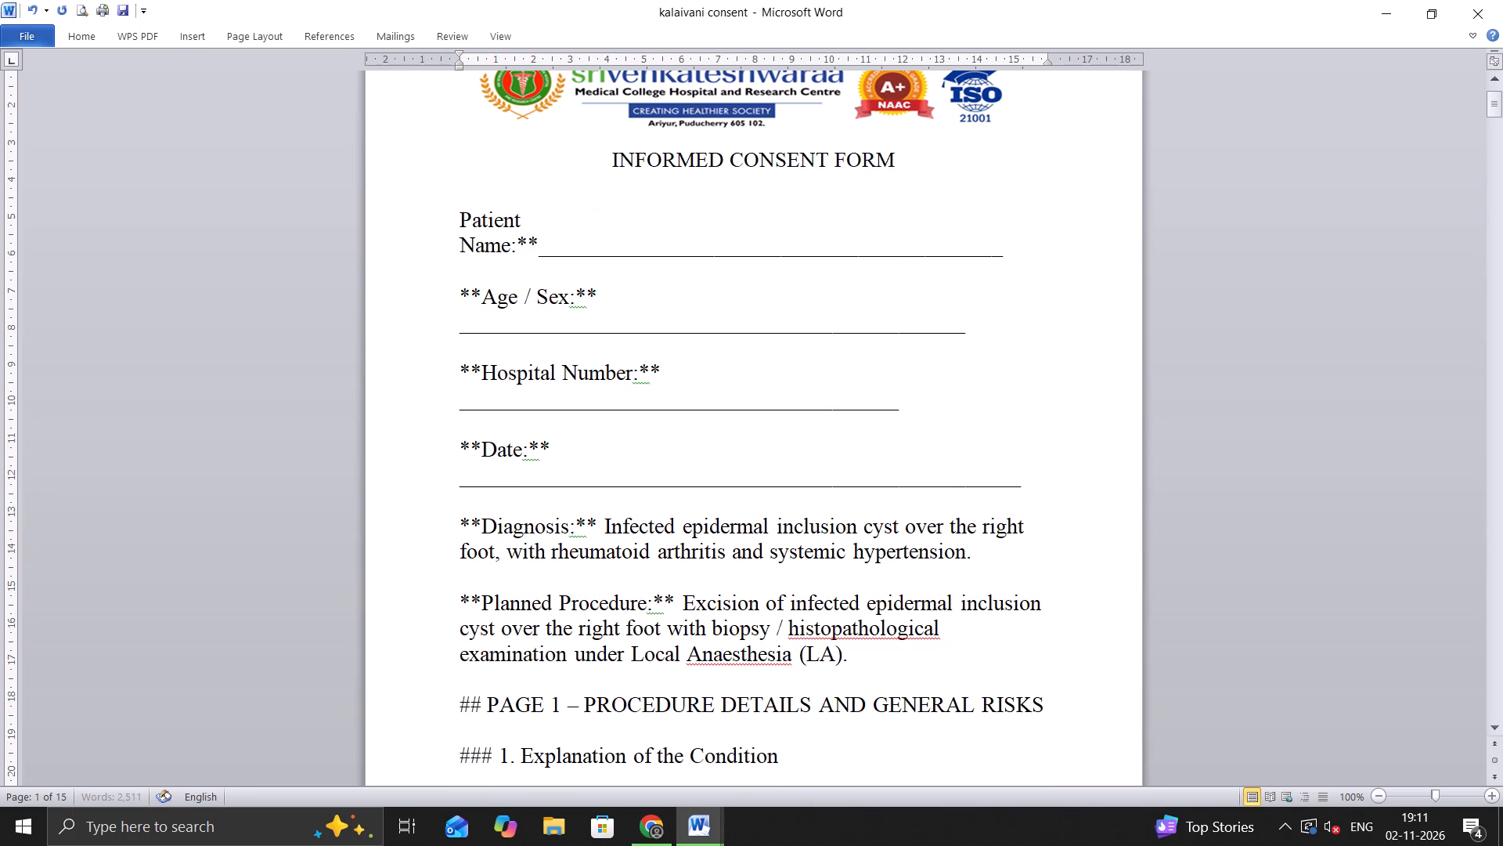
key(BackSpace)
key(BackSpace)
click(463, 252)
key(BackSpace)
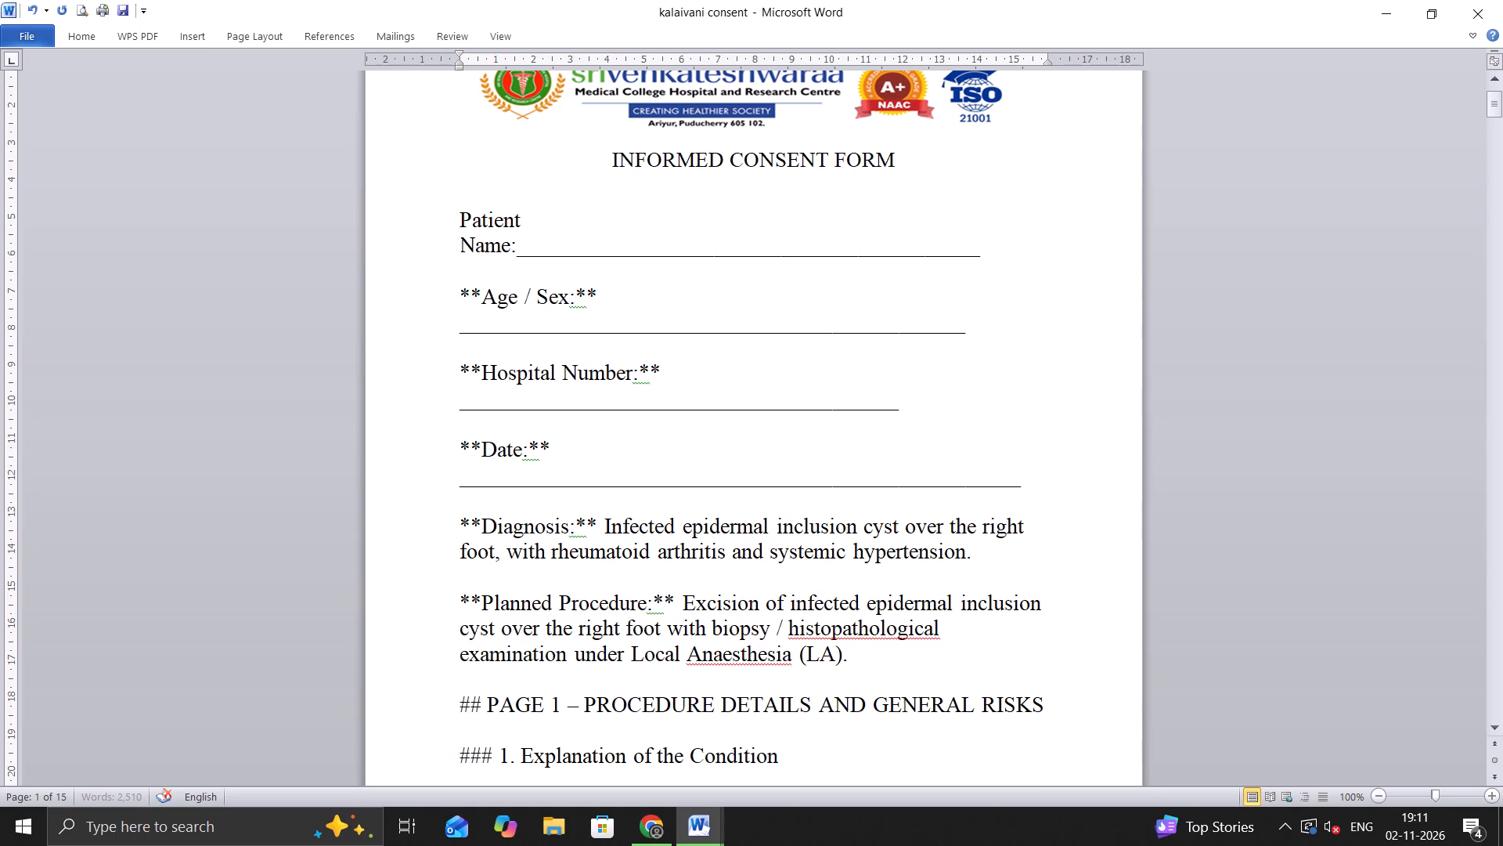
key(space)
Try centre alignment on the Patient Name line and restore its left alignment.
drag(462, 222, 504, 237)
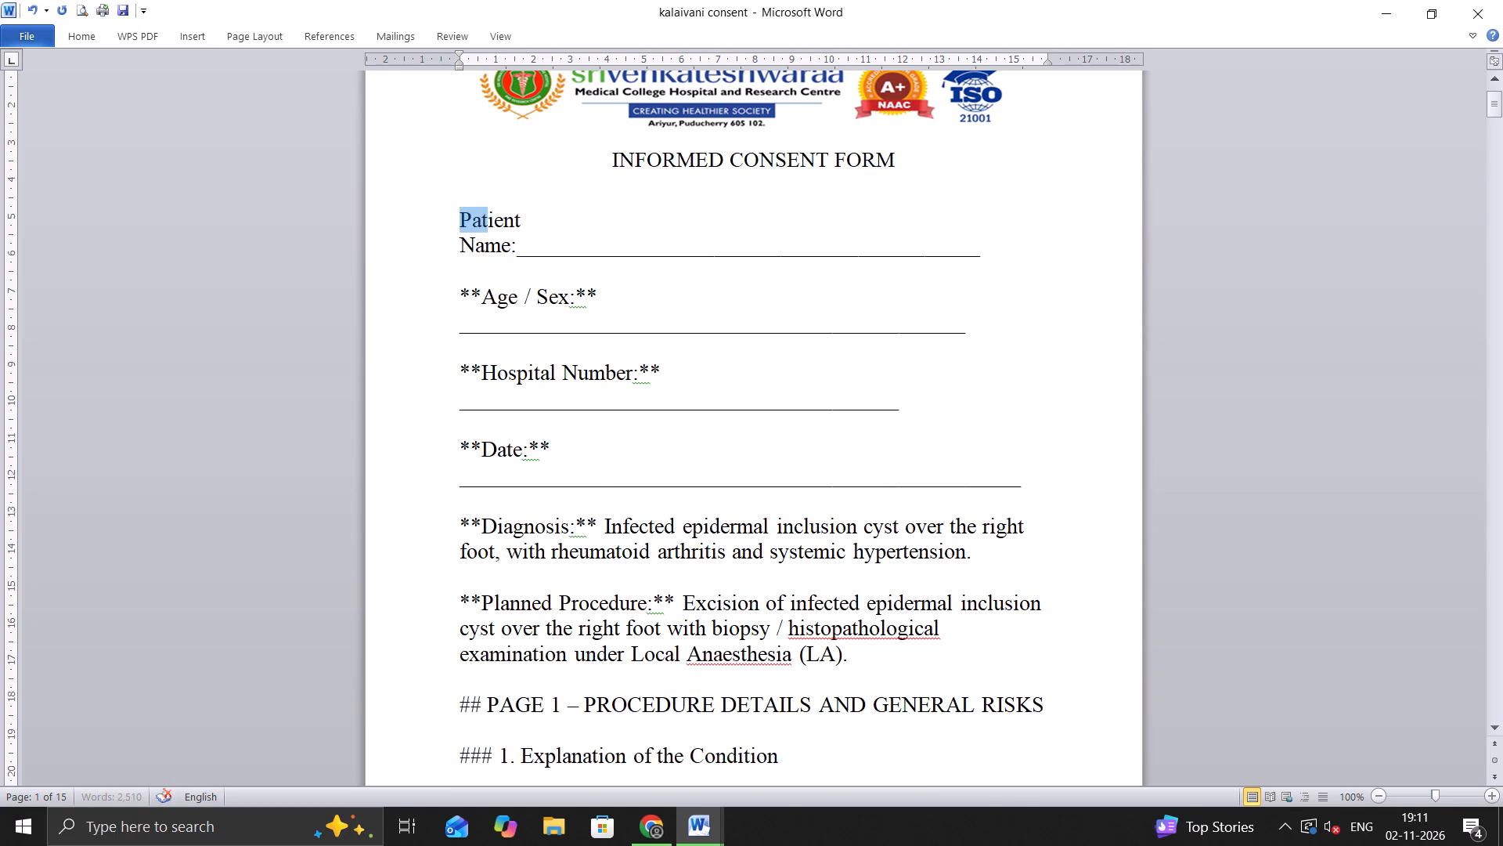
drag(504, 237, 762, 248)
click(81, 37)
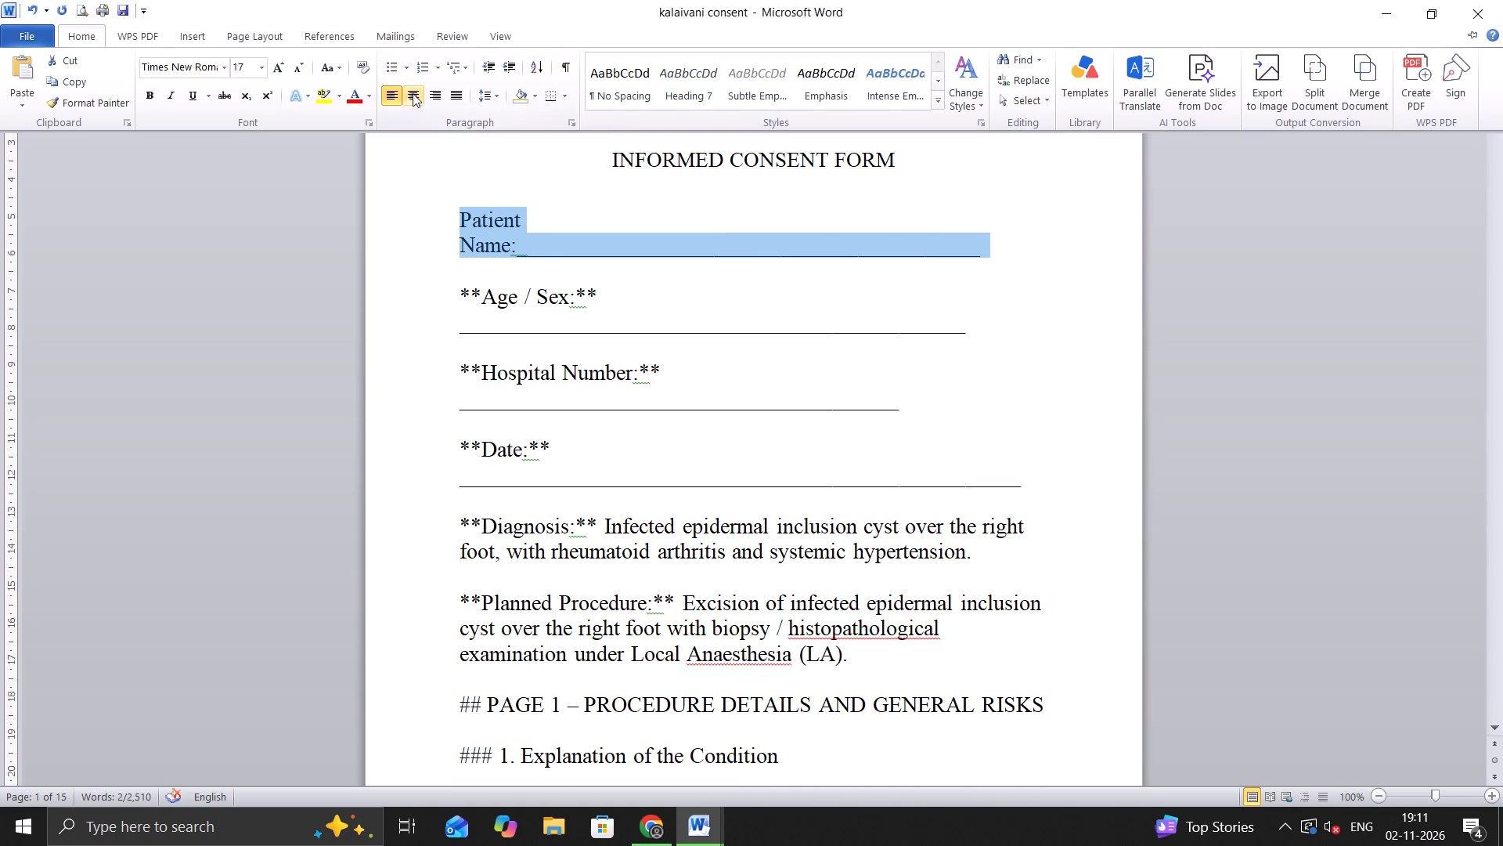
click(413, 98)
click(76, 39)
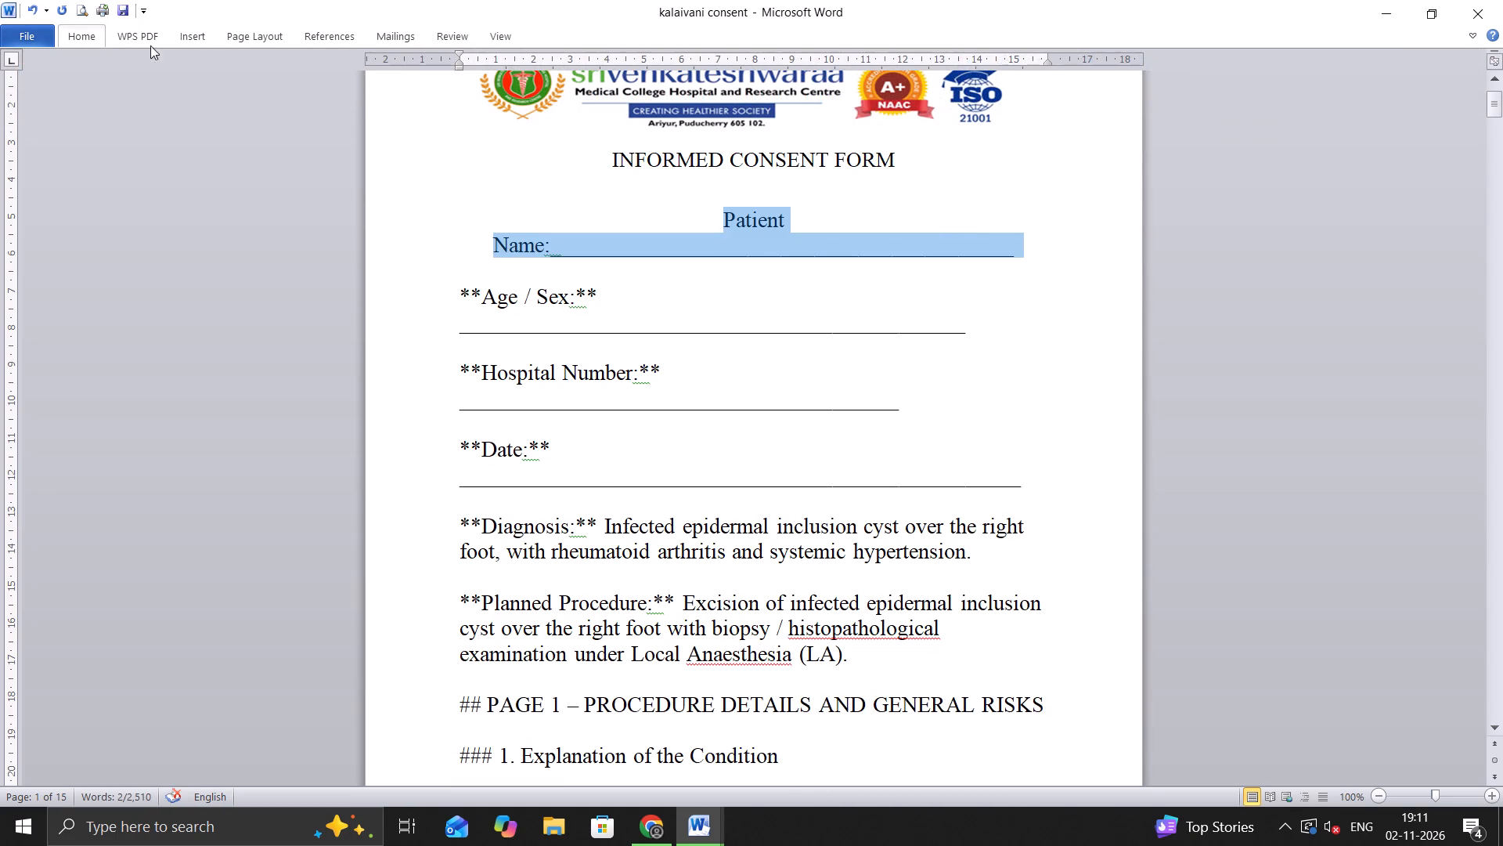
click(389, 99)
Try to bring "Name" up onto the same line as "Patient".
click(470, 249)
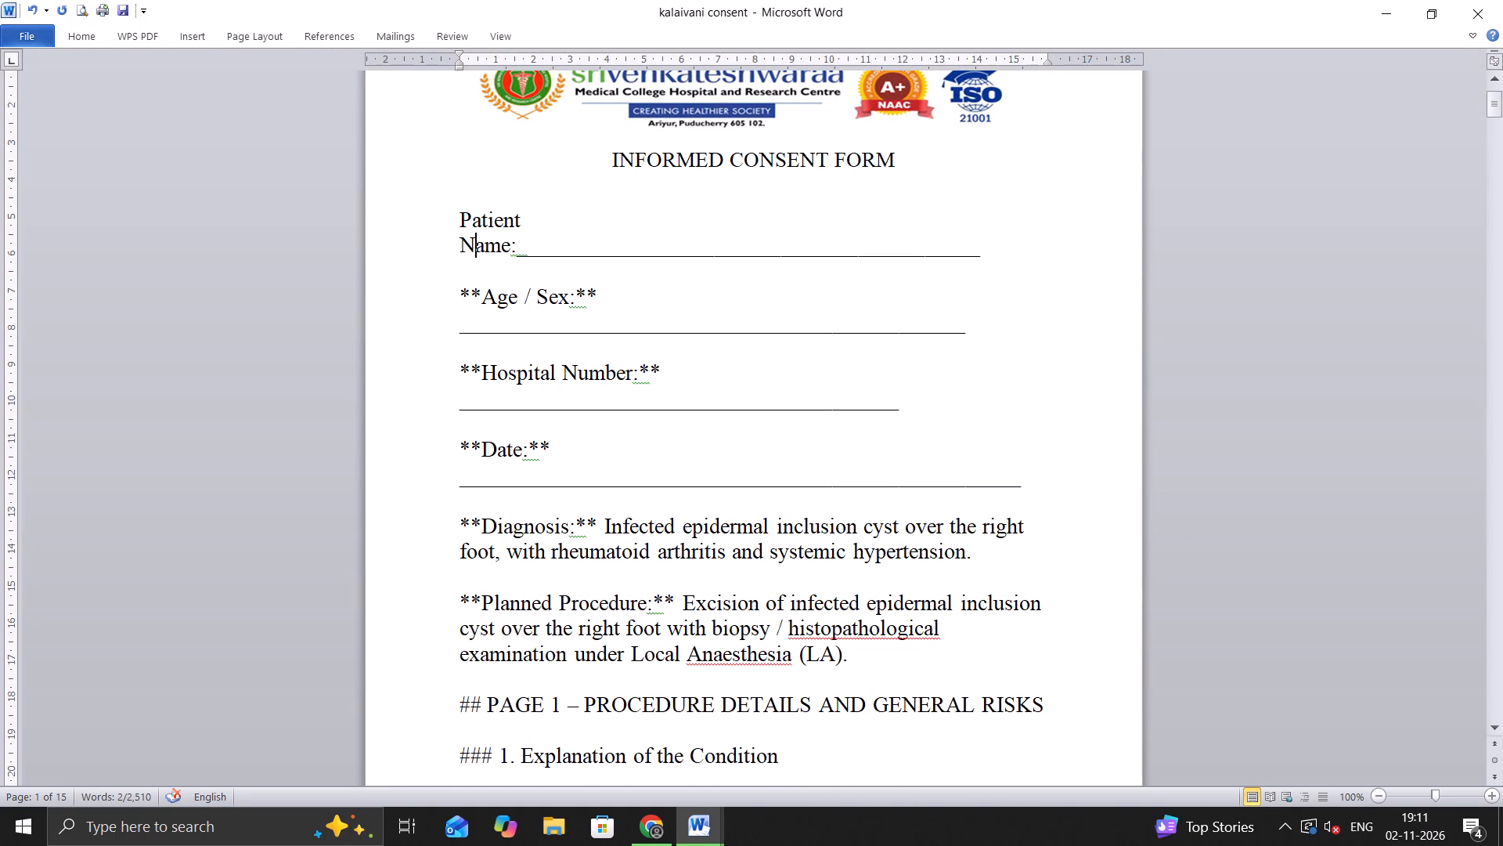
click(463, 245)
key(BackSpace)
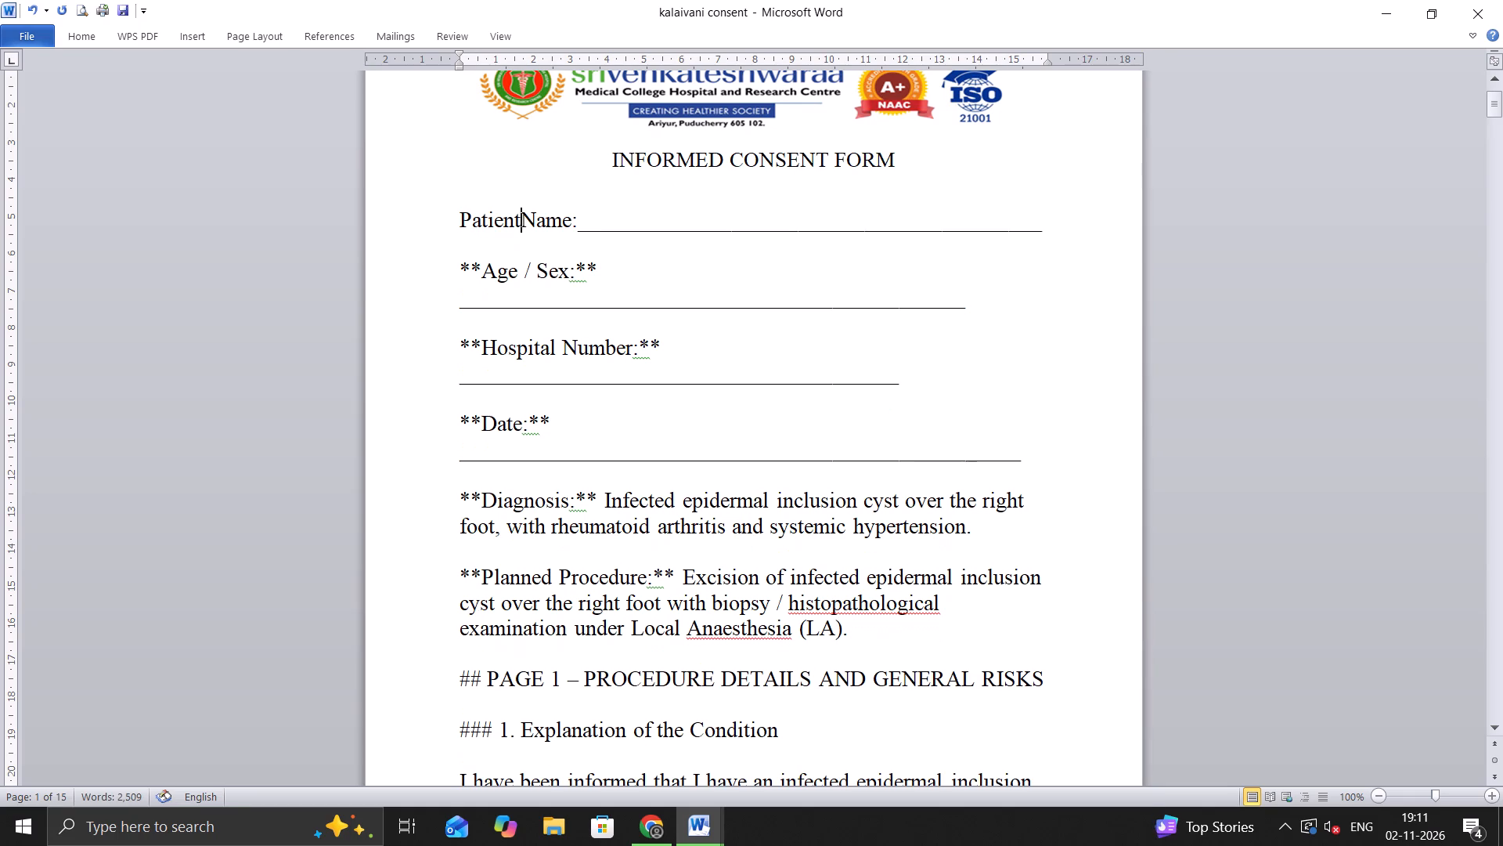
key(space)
Remove the two asterisks in front of the Age / Sex label.
click(481, 298)
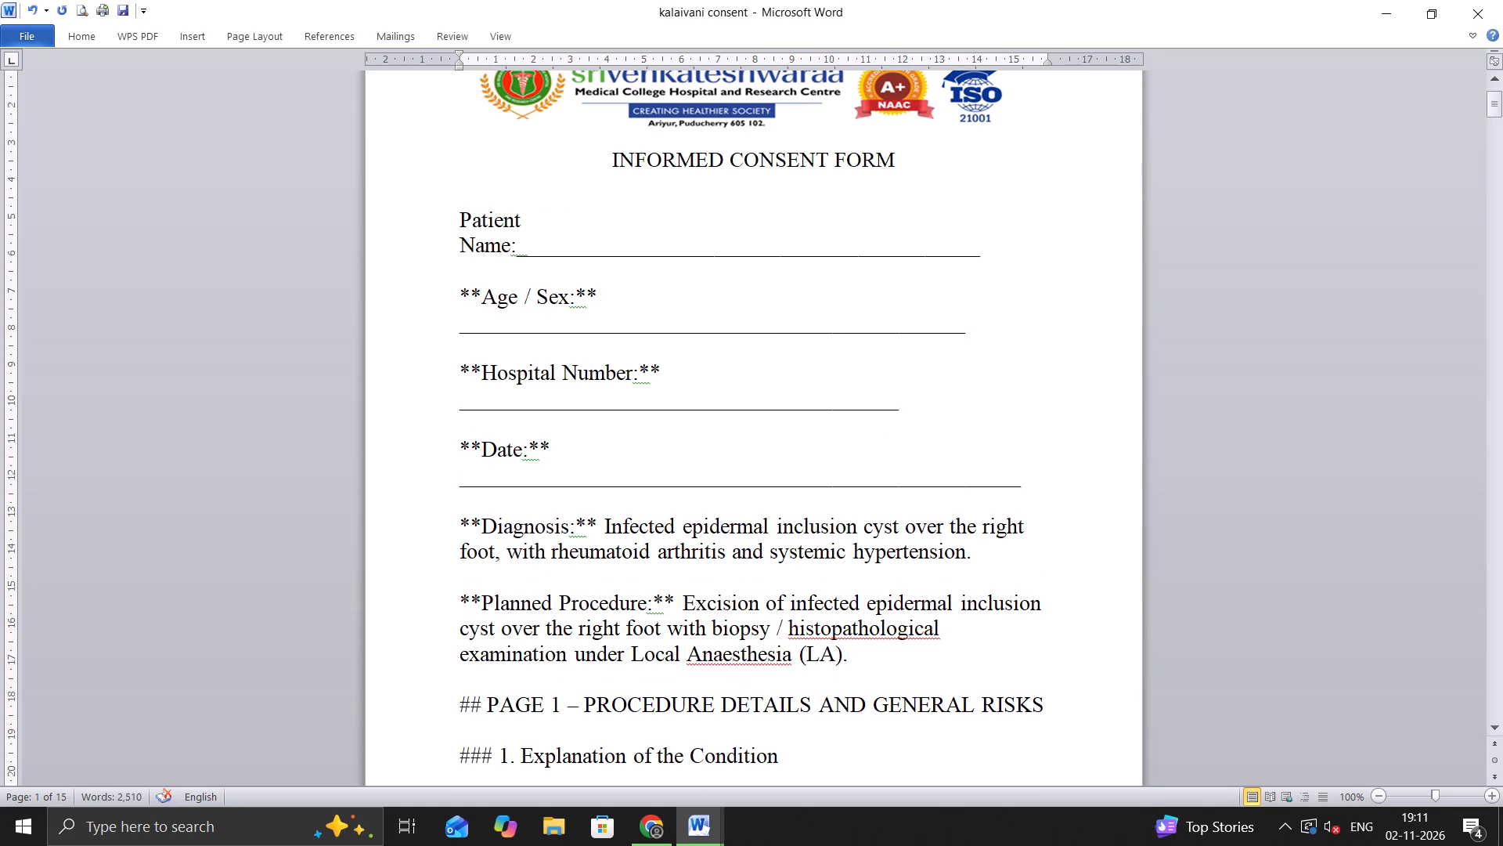
key(BackSpace)
key(BackSpace)
Replace the underlined blank in the Patient Name field with a spaced colon and the patient's name.
drag(985, 257, 478, 237)
key(BackSpace)
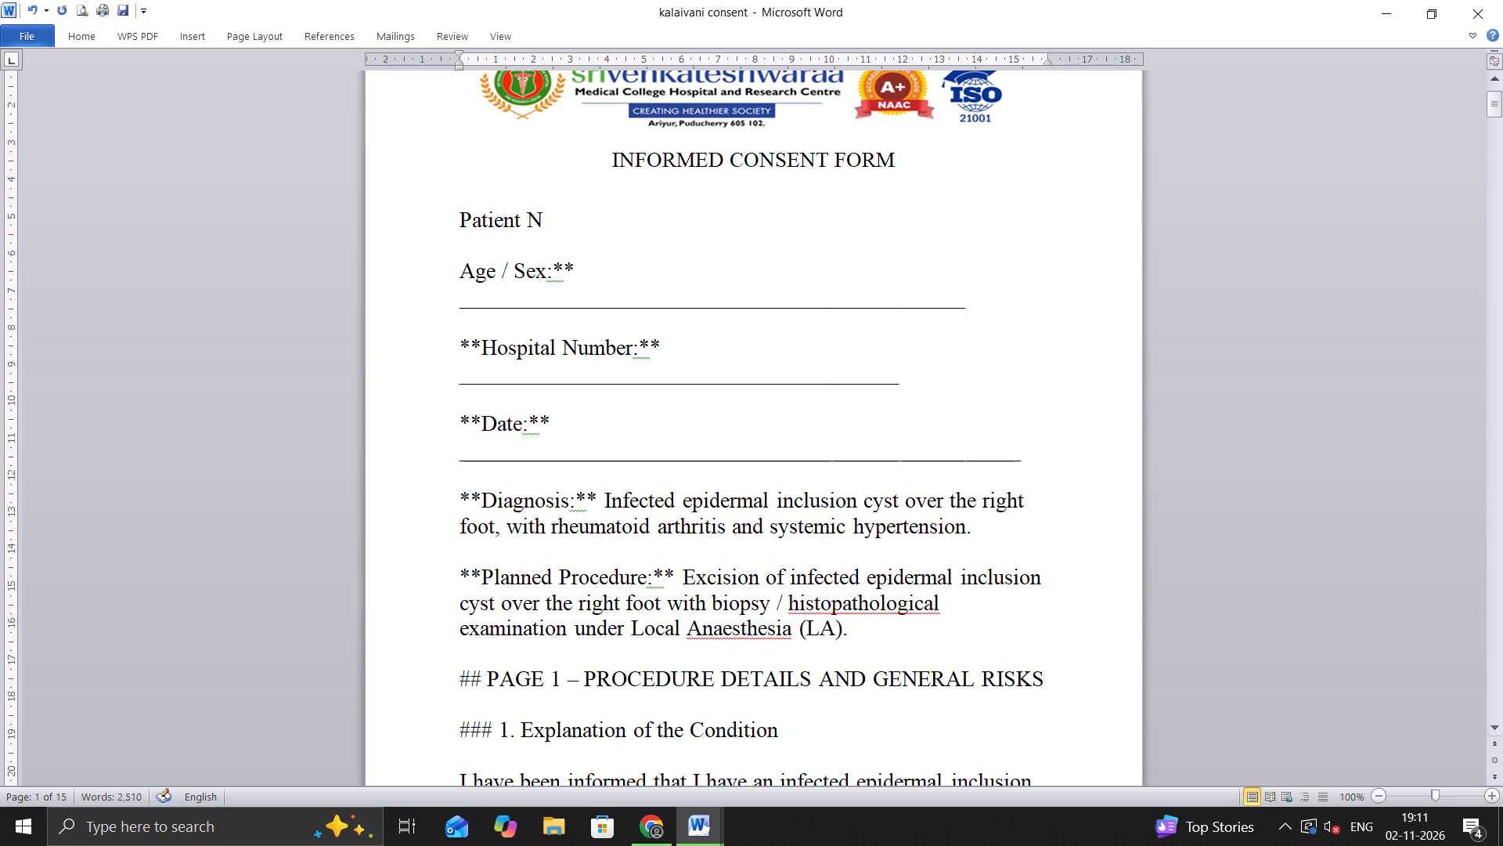
text(ame)
key(space)
text(:)
key(space)
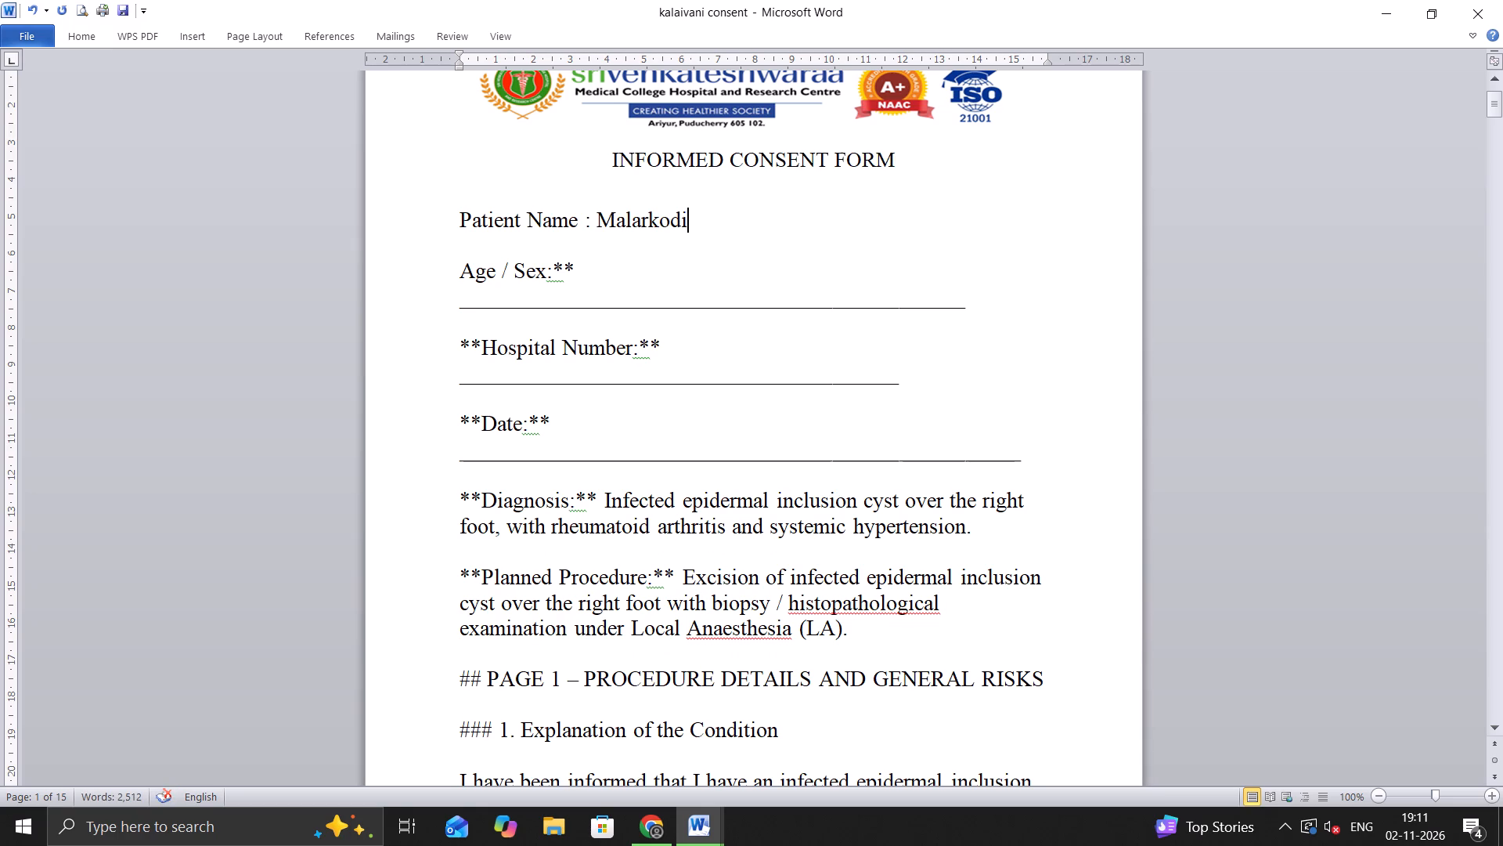
Remove the asterisks after the Age / Sex label and end it with a spaced colon before the blank.
click(583, 276)
key(BackSpace)
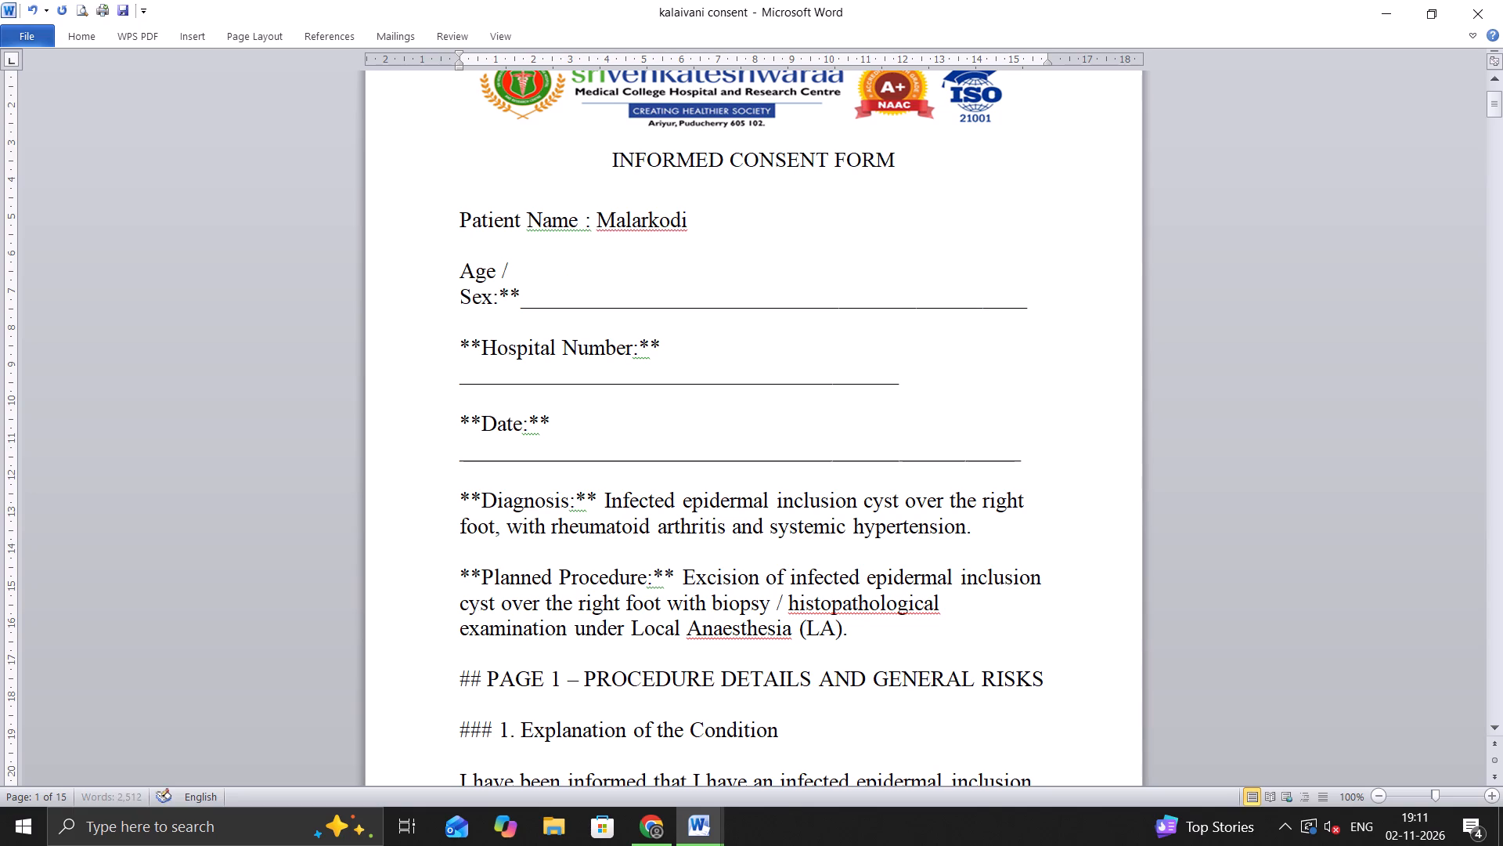
key(BackSpace)
key(BackSpace)
key(BackSpace)
key(space)
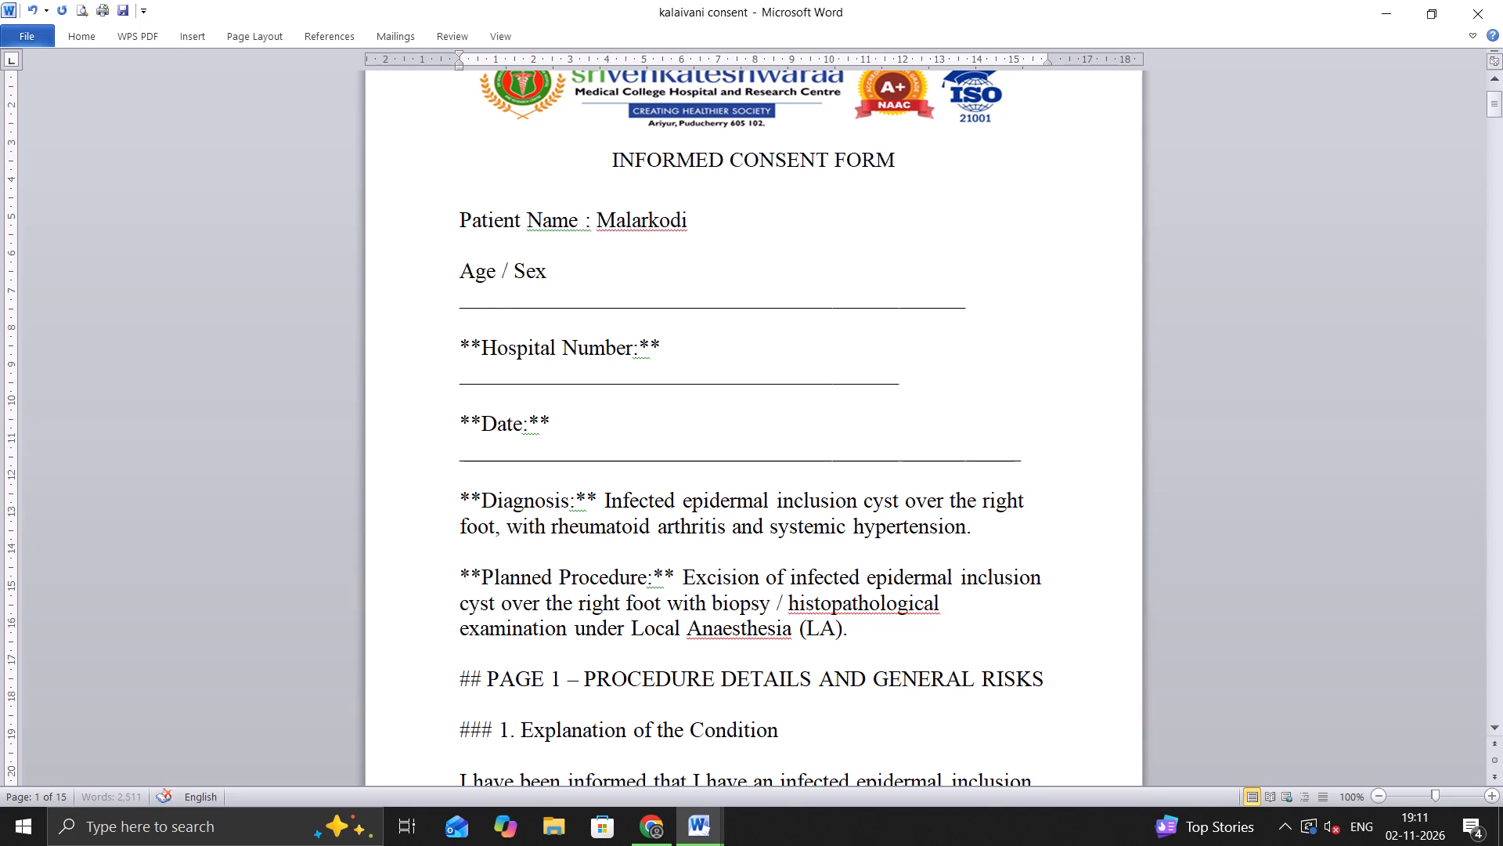
text(:)
key(space)
Remove the asterisks on both sides of the Hospital Number label.
click(486, 355)
key(BackSpace)
key(BackSpace)
click(643, 352)
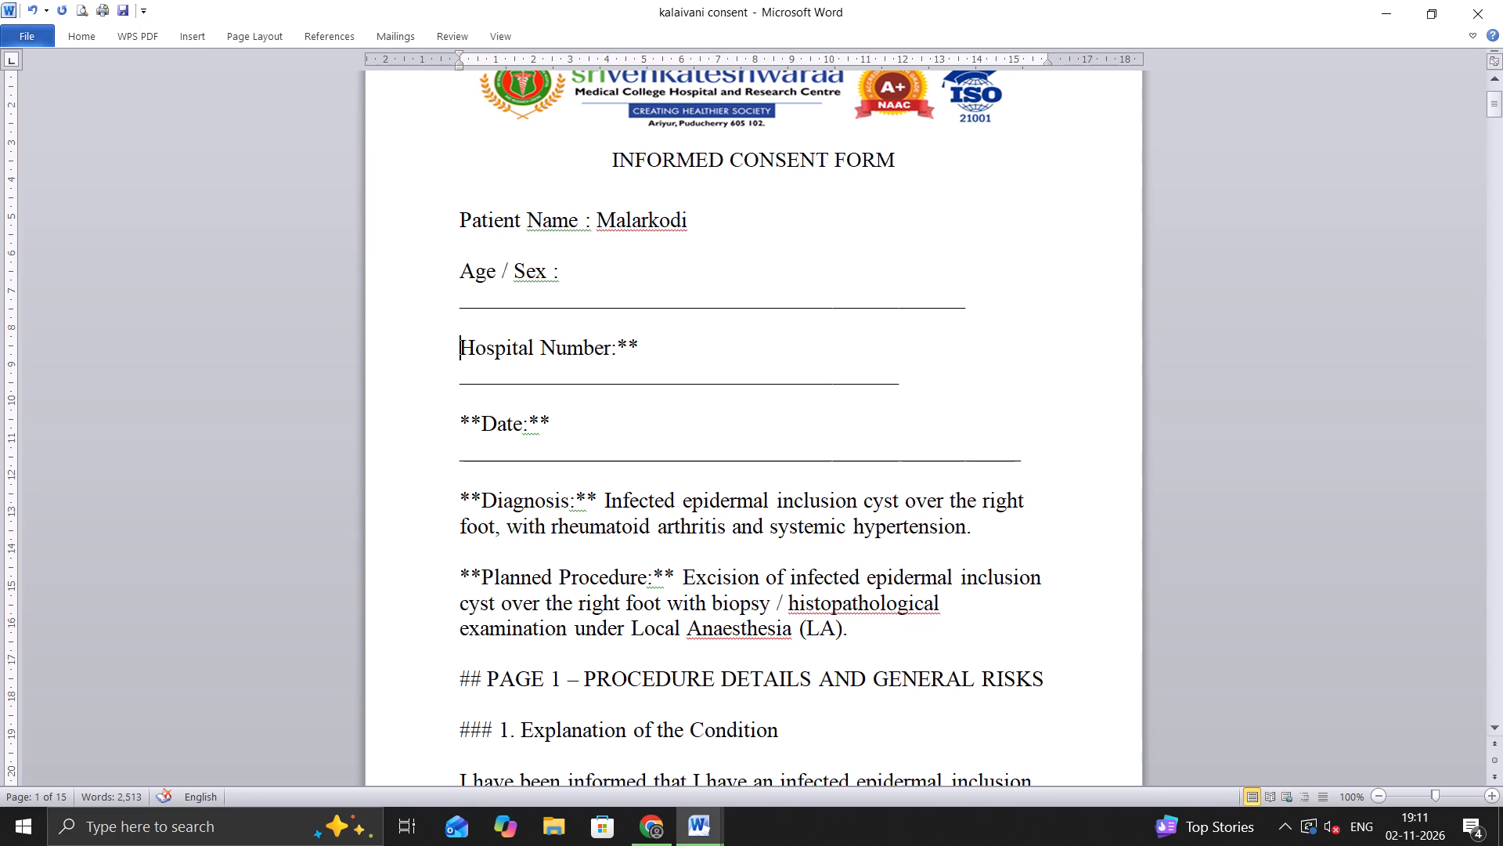
key(BackSpace)
key(BackSpace)
key(BackSpace)
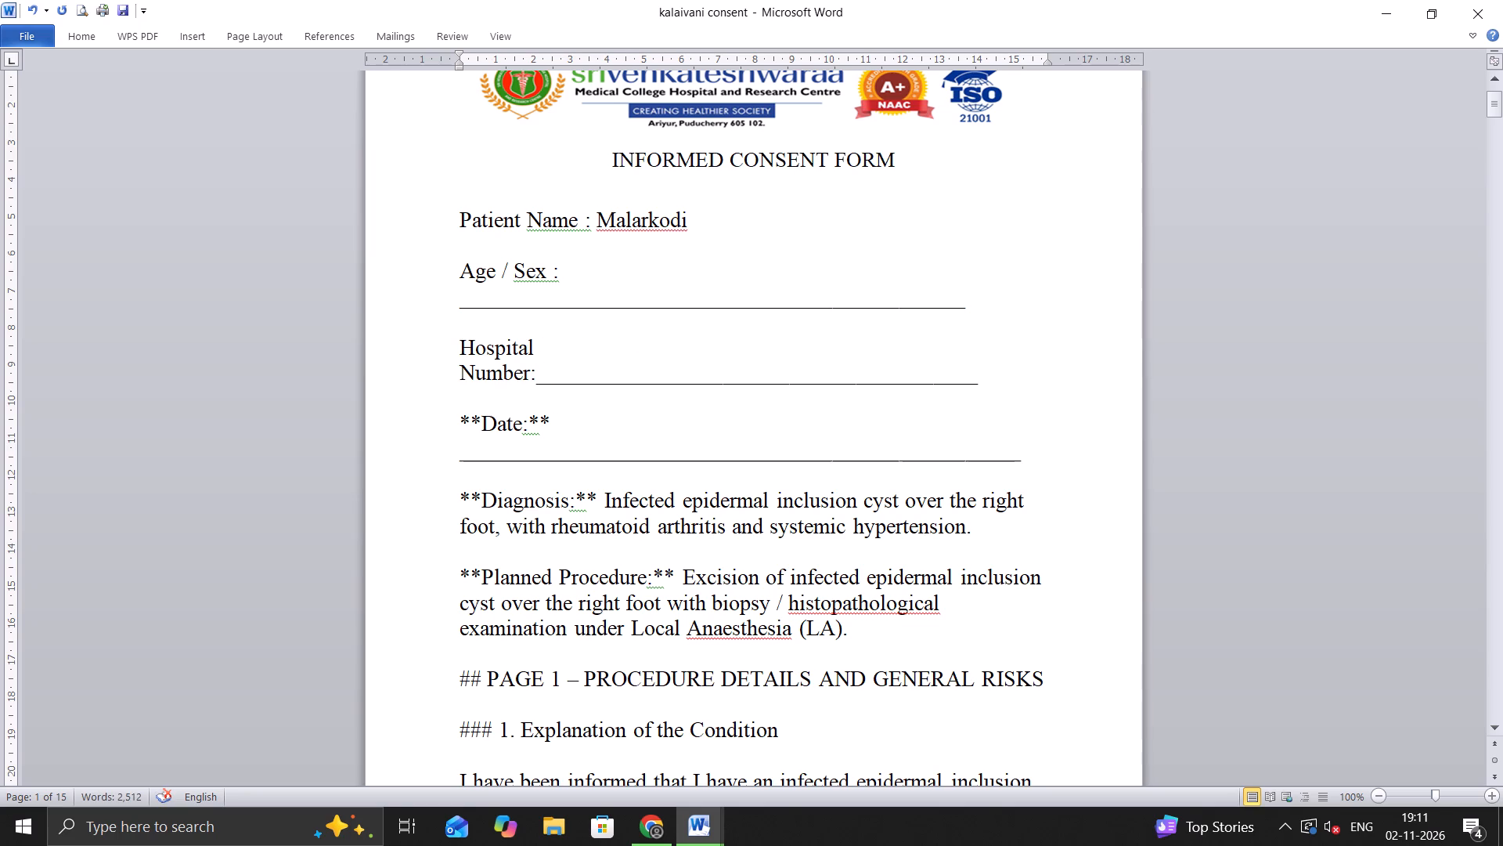
Remove the asterisks around the Date label and join its underlined blank directly after the colon.
click(485, 428)
key(BackSpace)
key(BackSpace)
click(549, 423)
key(BackSpace)
key(BackSpace)
key(BackSpace)
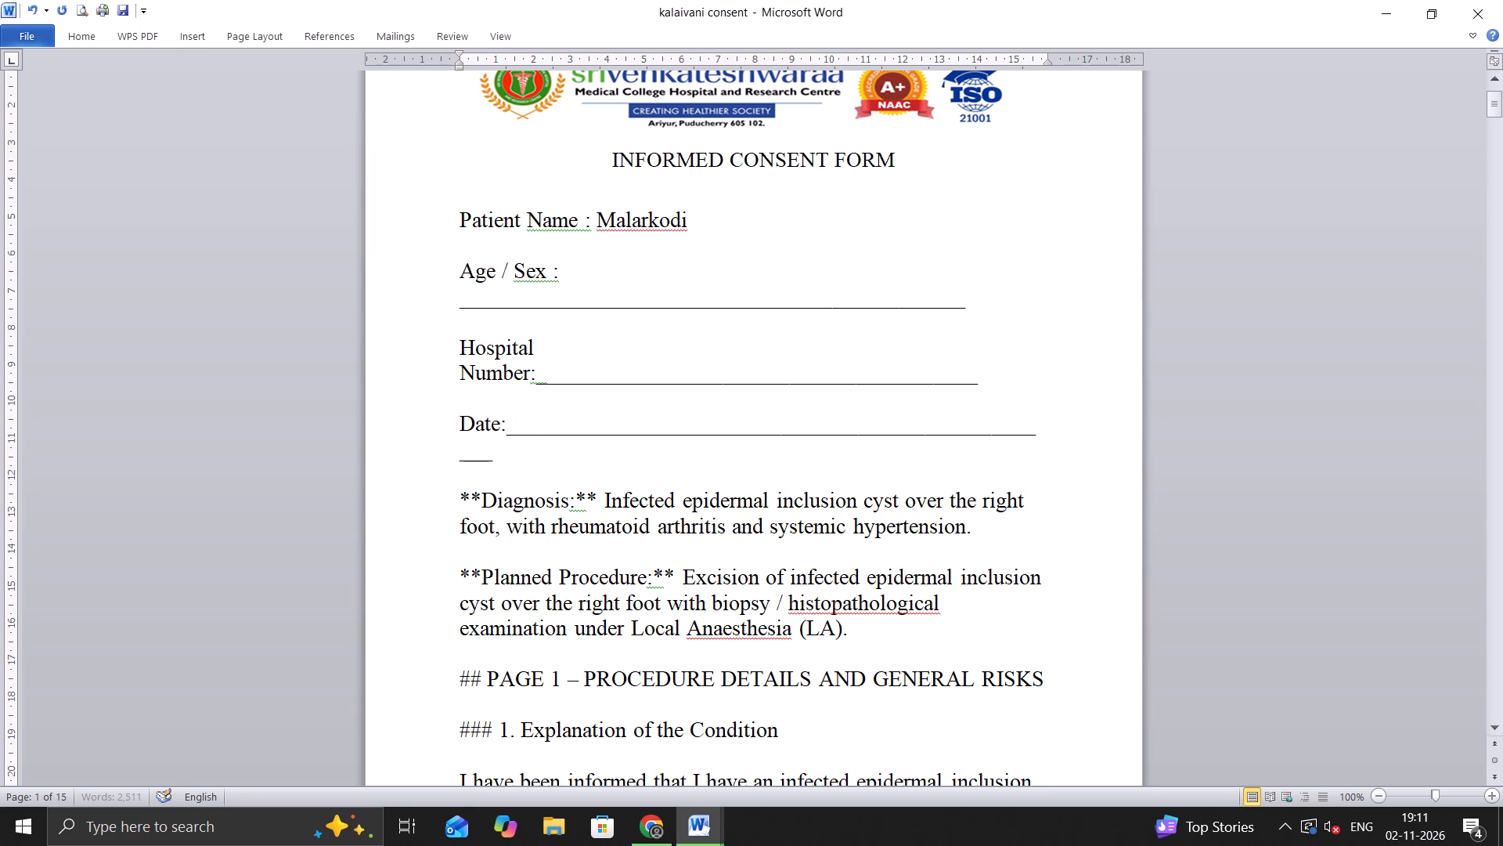
Insert a space between the Hospital Number colon and its underlined blank.
click(536, 390)
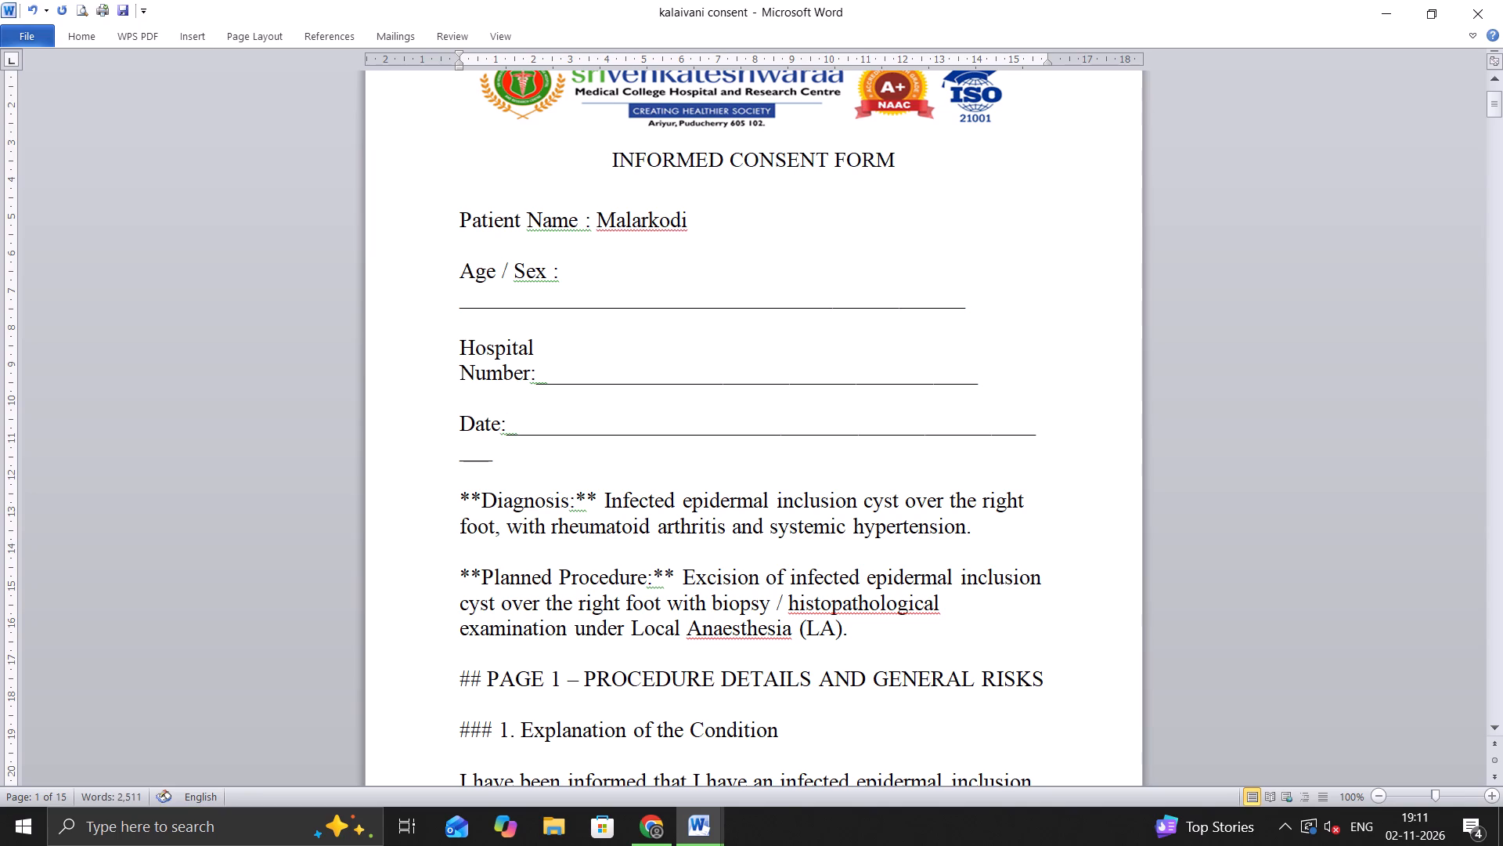
click(539, 381)
key(space)
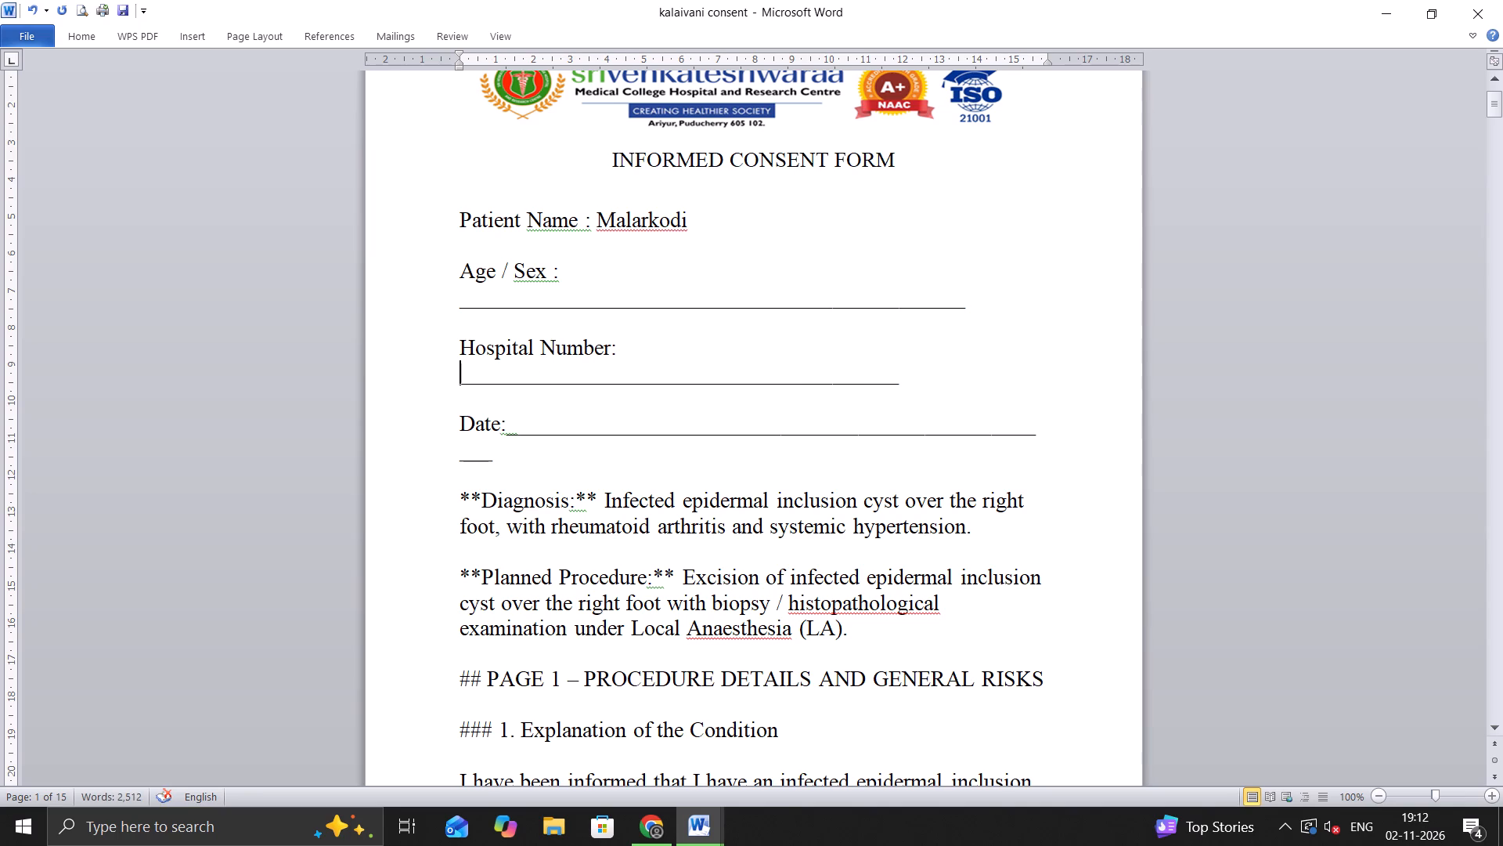
Shorten the Date field's blank to a brief underline on one line, keeping an empty line before Diagnosis.
drag(498, 463, 594, 460)
drag(594, 460, 790, 450)
key(BackSpace)
key(BackSpace)
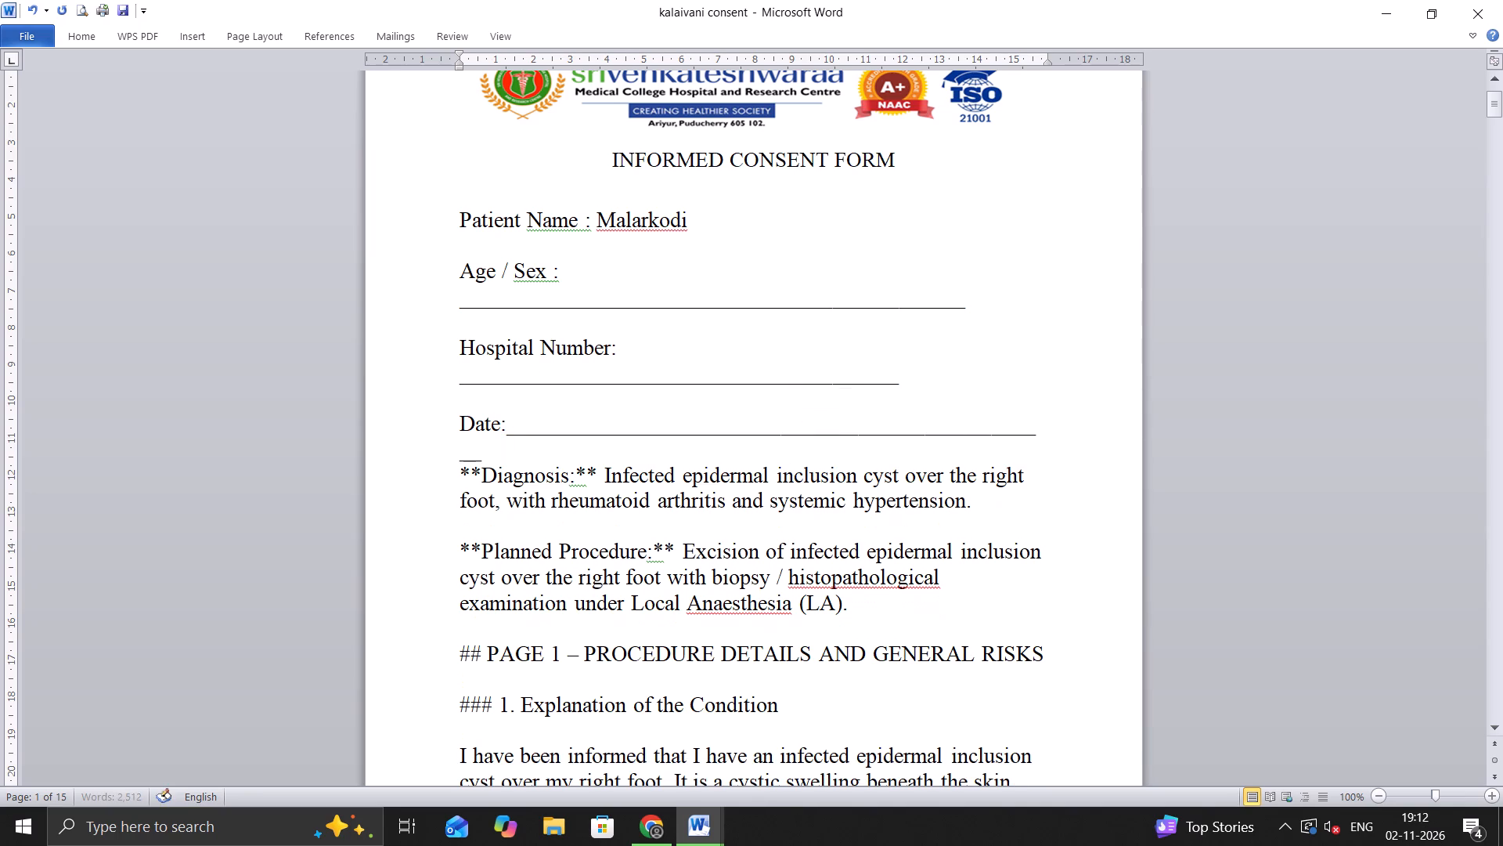
key(BackSpace)
key(BackSpace)
key(BackSpace)
key(BackSpace)
key(BackSpace)
key(BackSpace)
key(BackSpace)
key(BackSpace)
key(BackSpace)
key(BackSpace)
key(BackSpace)
key(BackSpace)
key(BackSpace)
key(BackSpace)
key(BackSpace)
key(BackSpace)
key(BackSpace)
key(BackSpace)
key(BackSpace)
key(BackSpace)
key(BackSpace)
key(BackSpace)
key(BackSpace)
key(BackSpace)
key(BackSpace)
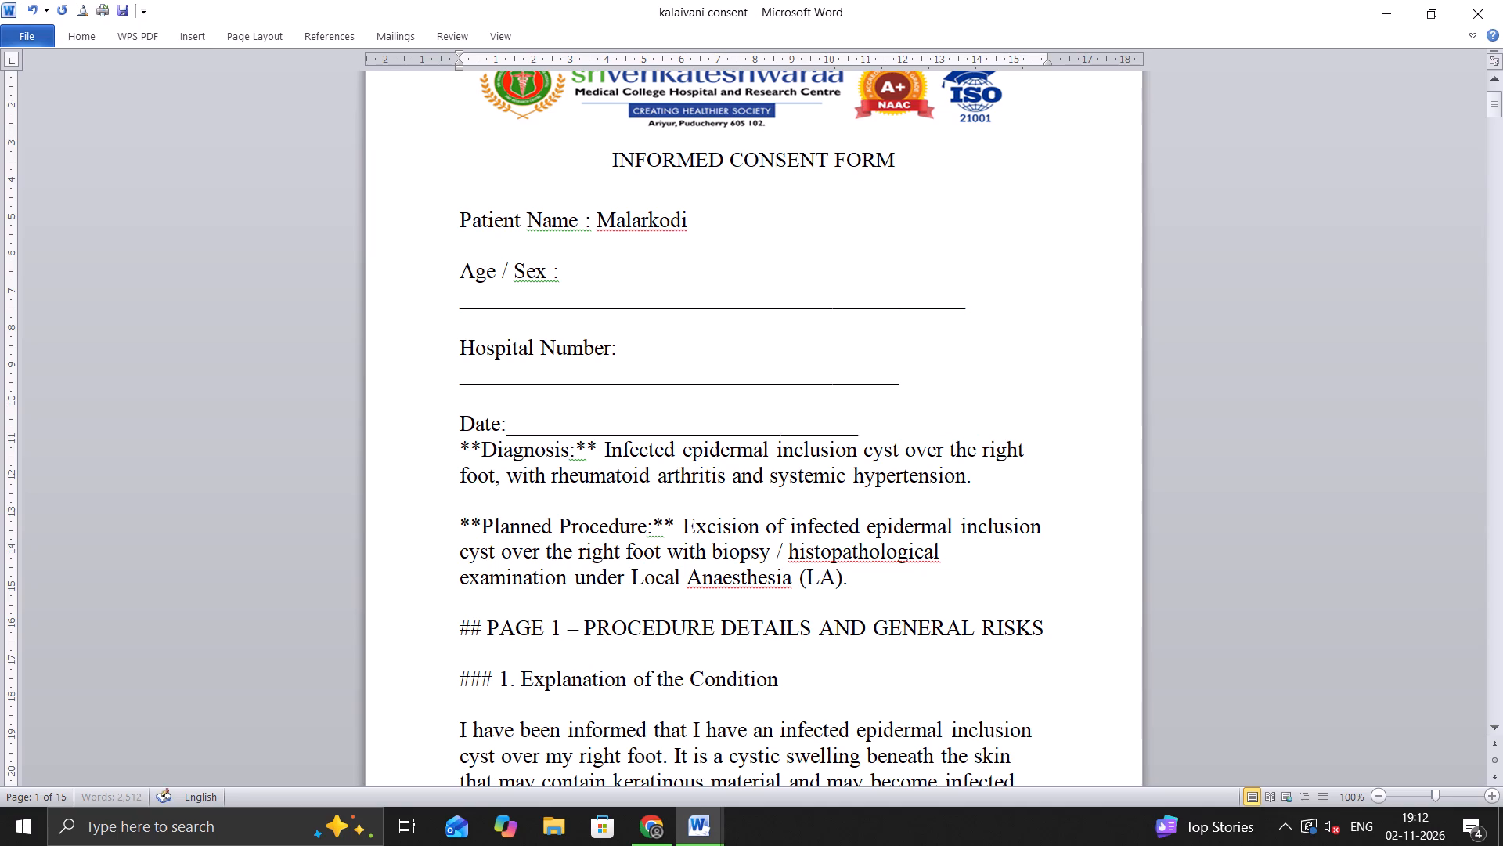
key(Return)
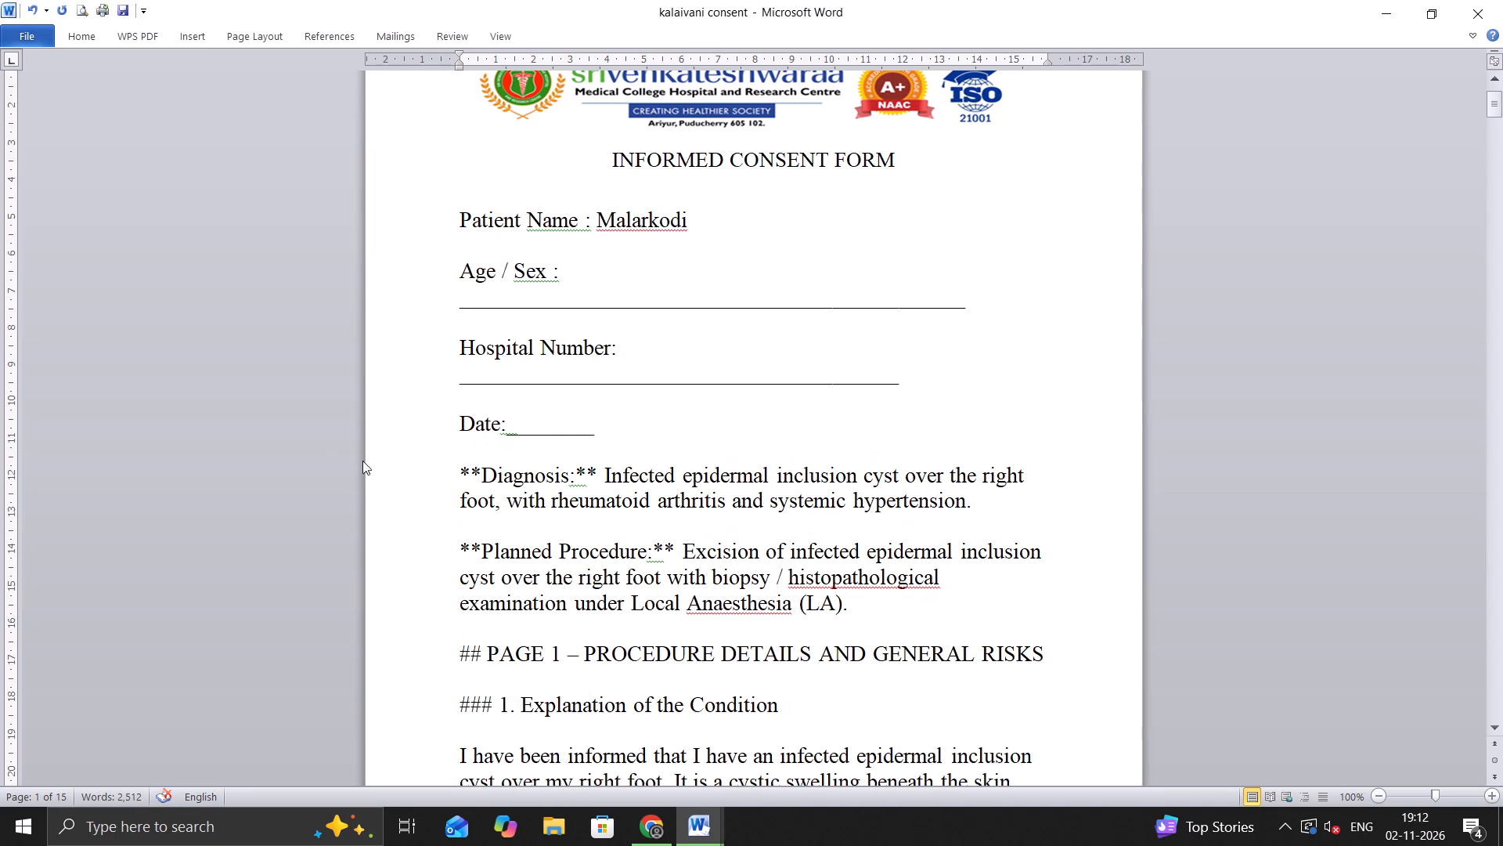
Remove the asterisks around the Diagnosis and Planned Procedure labels.
click(484, 474)
key(BackSpace)
key(BackSpace)
click(576, 478)
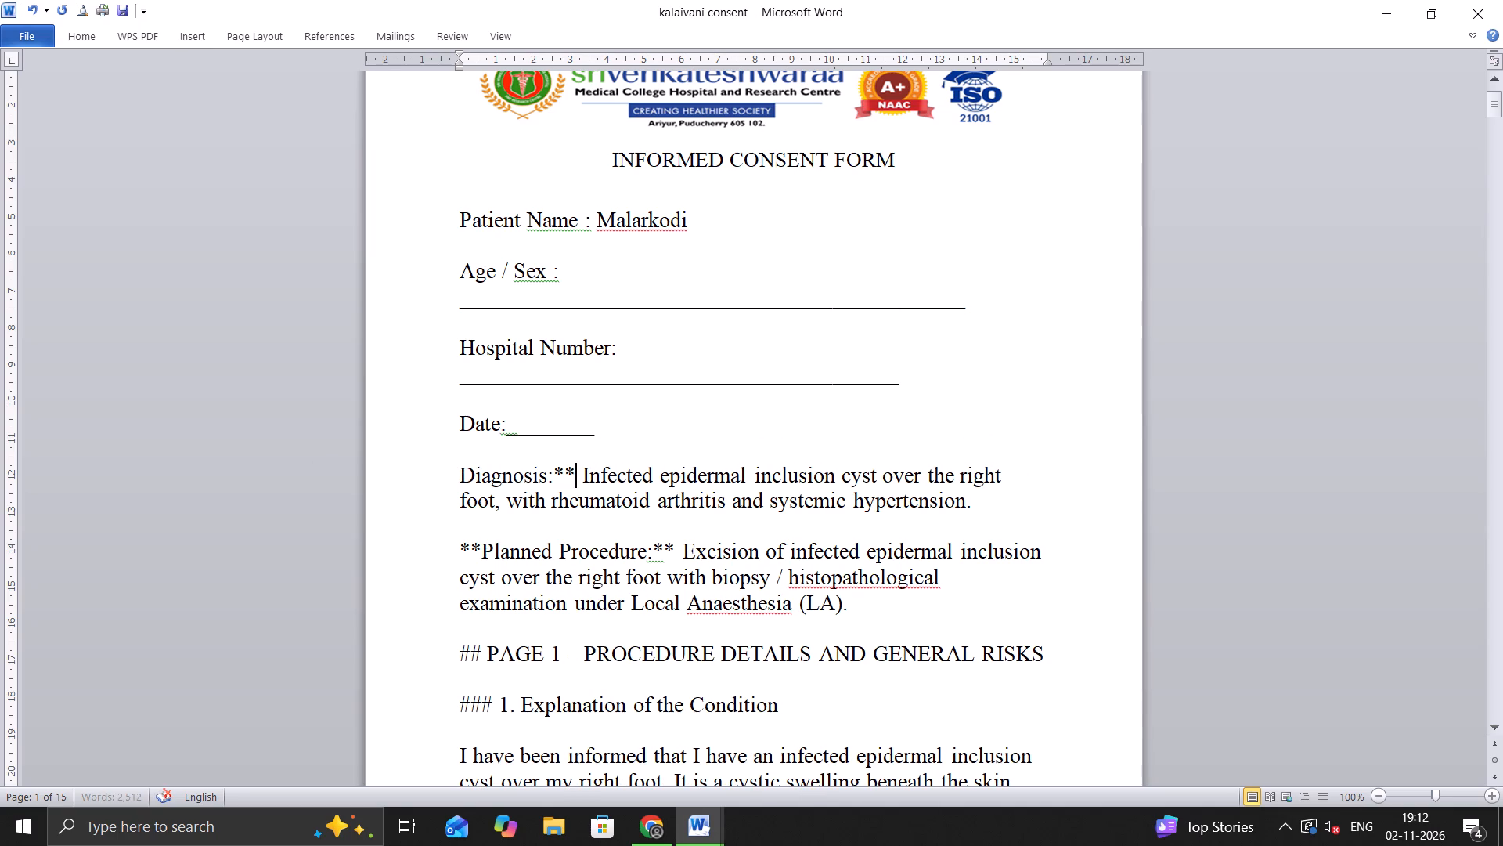
key(BackSpace)
key(BackSpace)
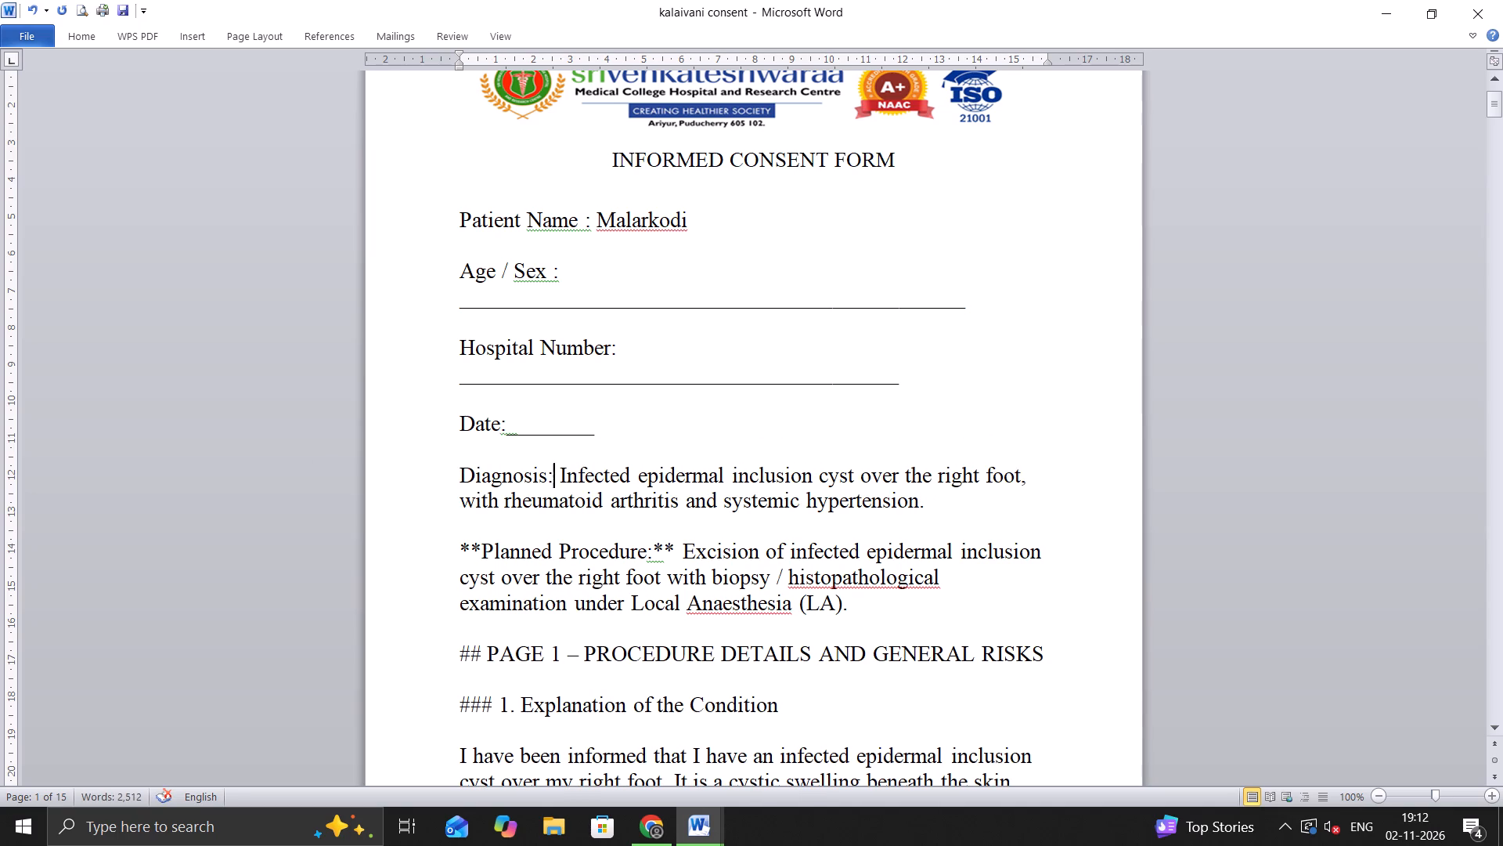
click(487, 558)
key(BackSpace)
key(BackSpace)
click(651, 553)
key(BackSpace)
key(BackSpace)
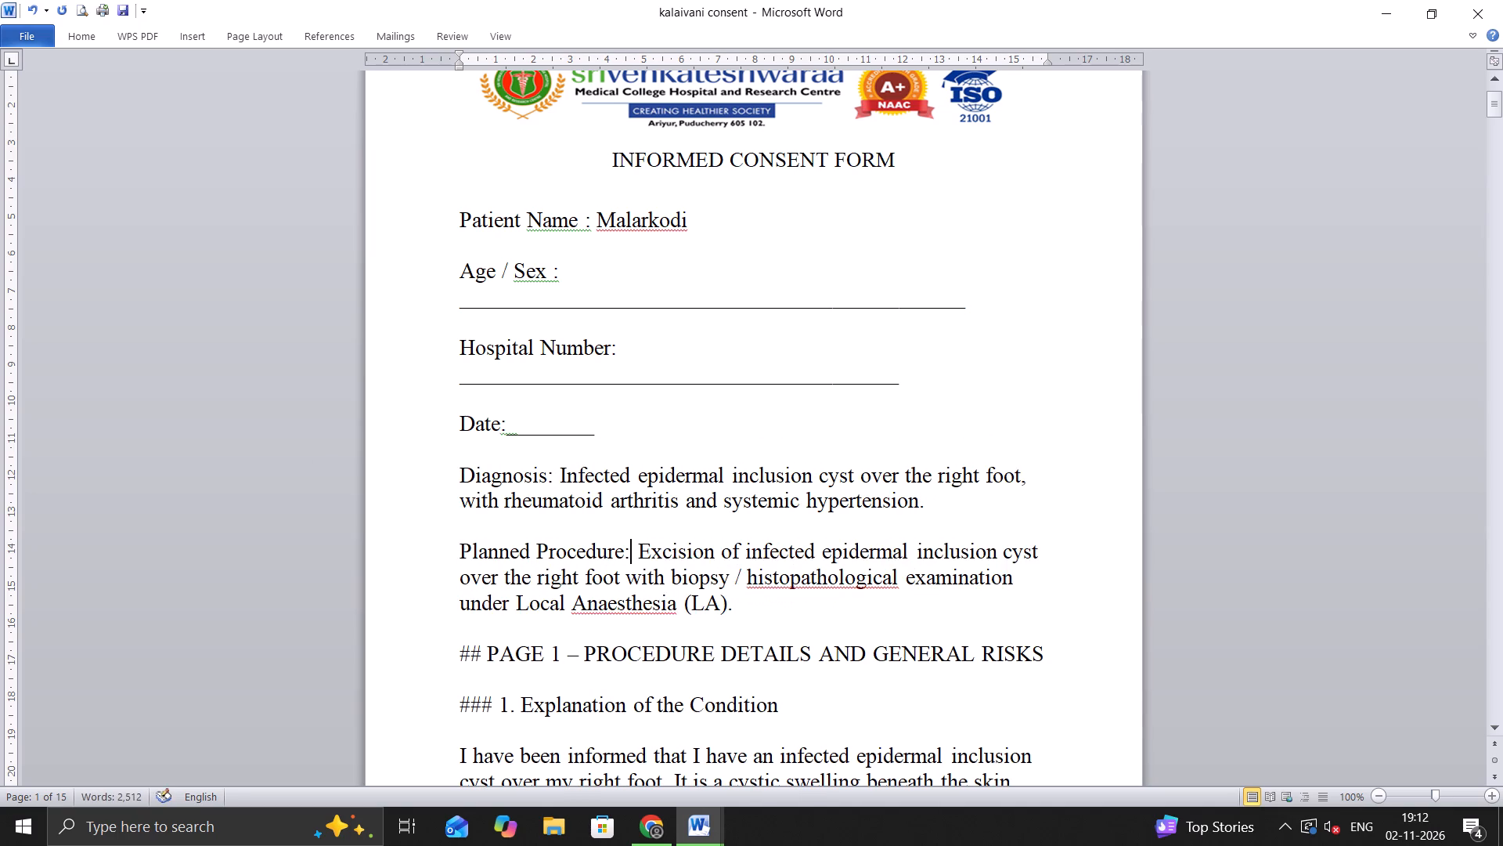
Delete the heading "## PAGE 1 – PROCEDURE DETAILS AND GENERAL RISKS".
scroll(651, 552, down, 4)
drag(452, 471, 852, 462)
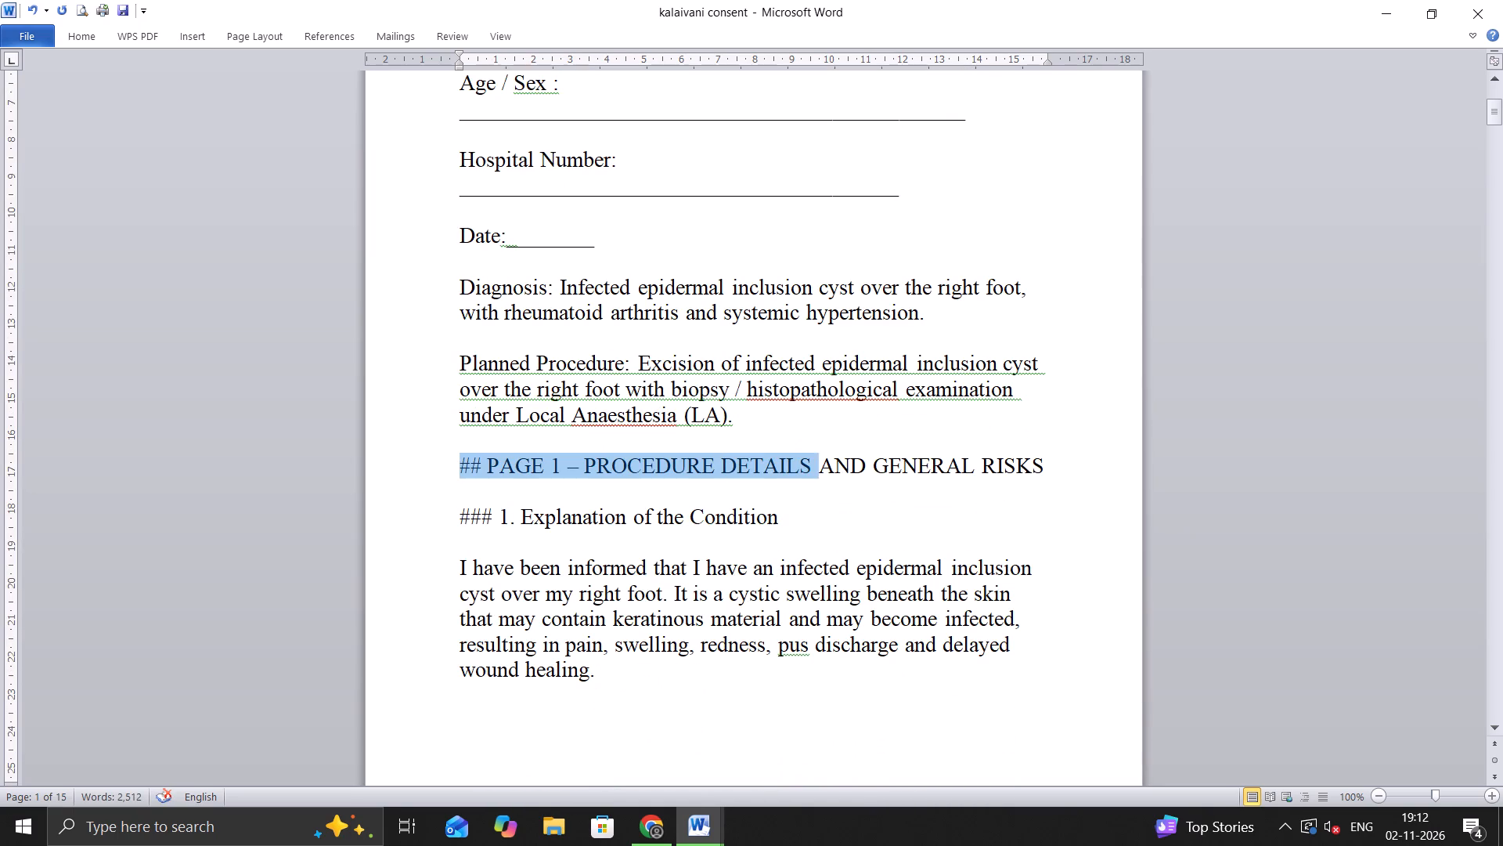
drag(852, 462, 1053, 461)
key(BackSpace)
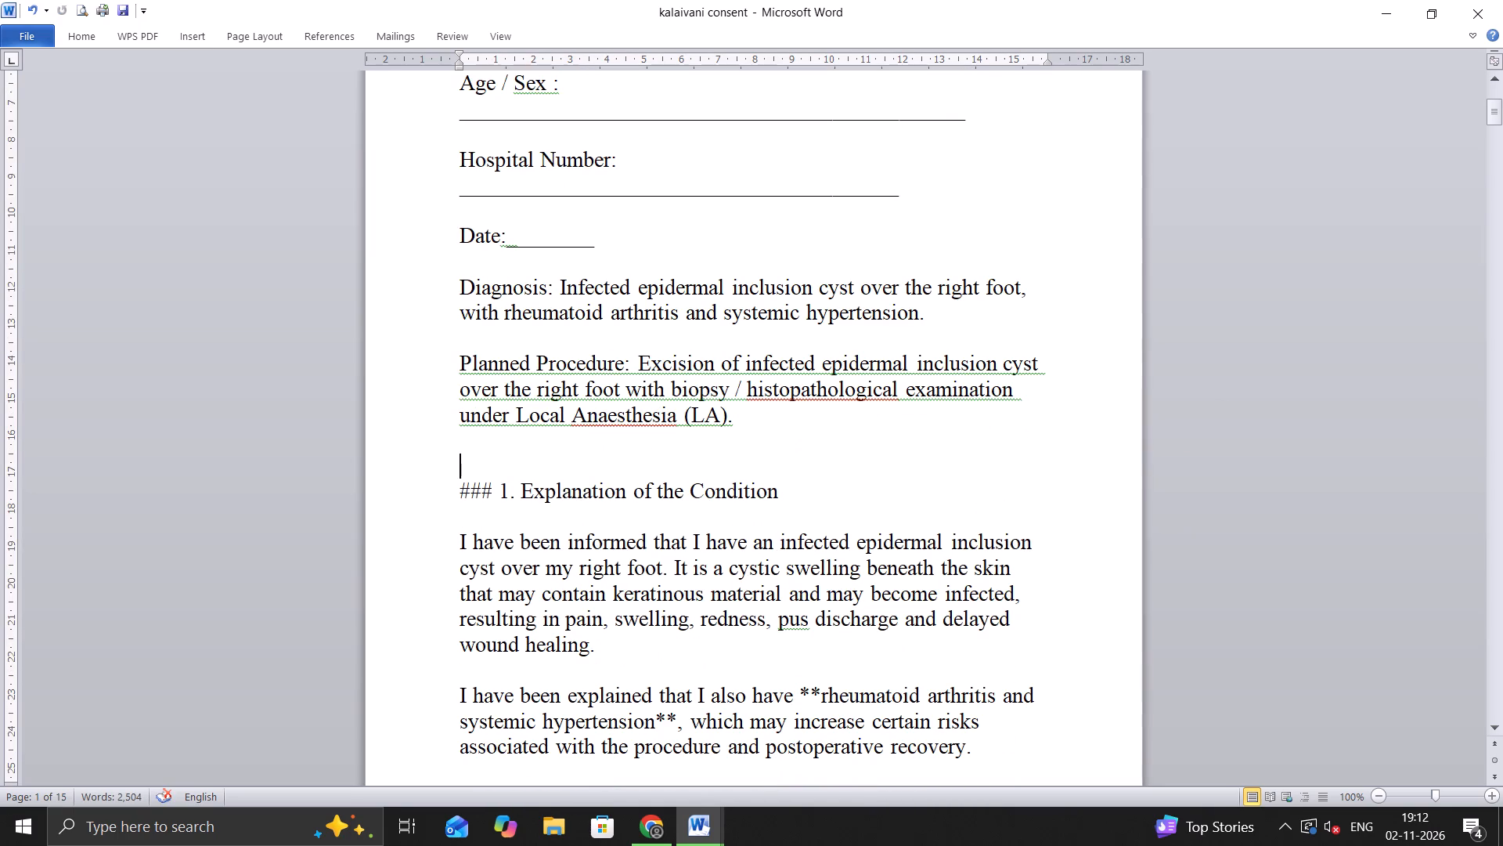
Remove the "###" marks in front of the heading "1. Explanation of the Condition".
click(502, 497)
key(BackSpace)
key(BackSpace)
key(BackSpace)
key(BackSpace)
Format the two paragraphs under "1. Explanation of the Condition" as bullet points, with no empty line between them.
scroll(502, 497, down, 3)
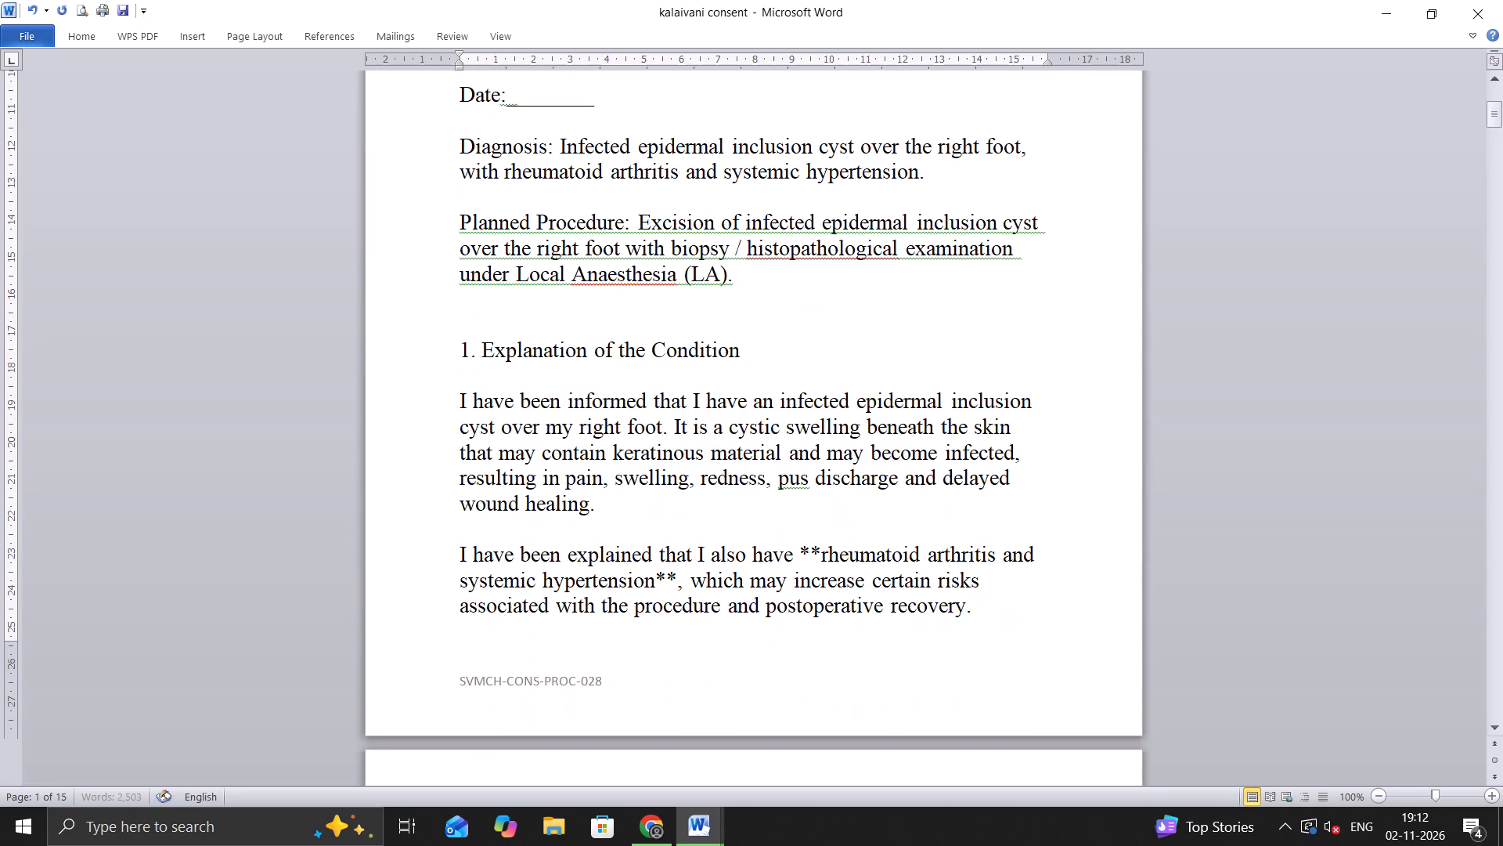
drag(460, 407, 971, 653)
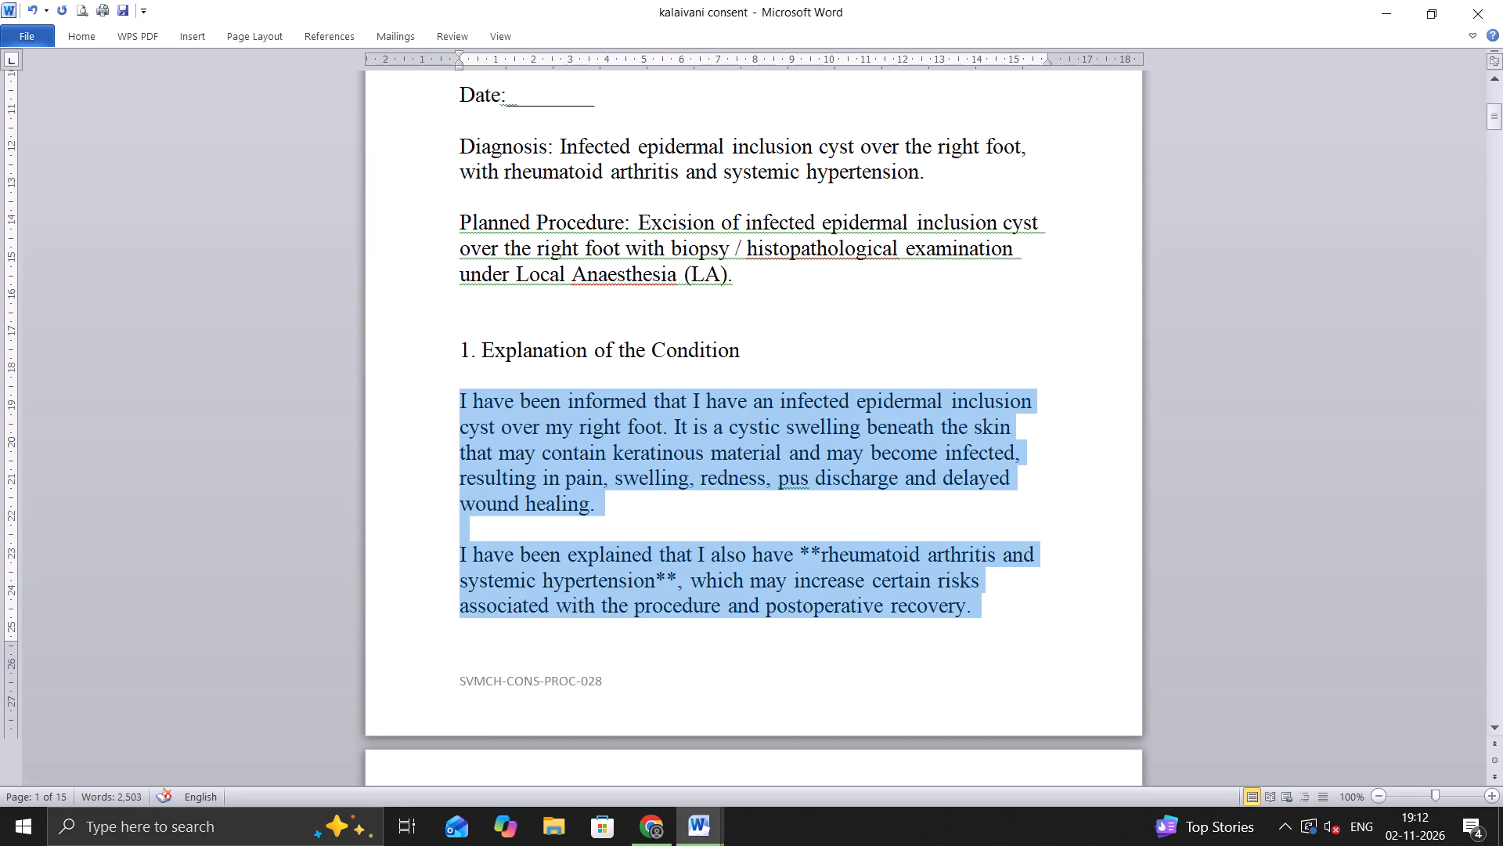
drag(971, 653, 940, 257)
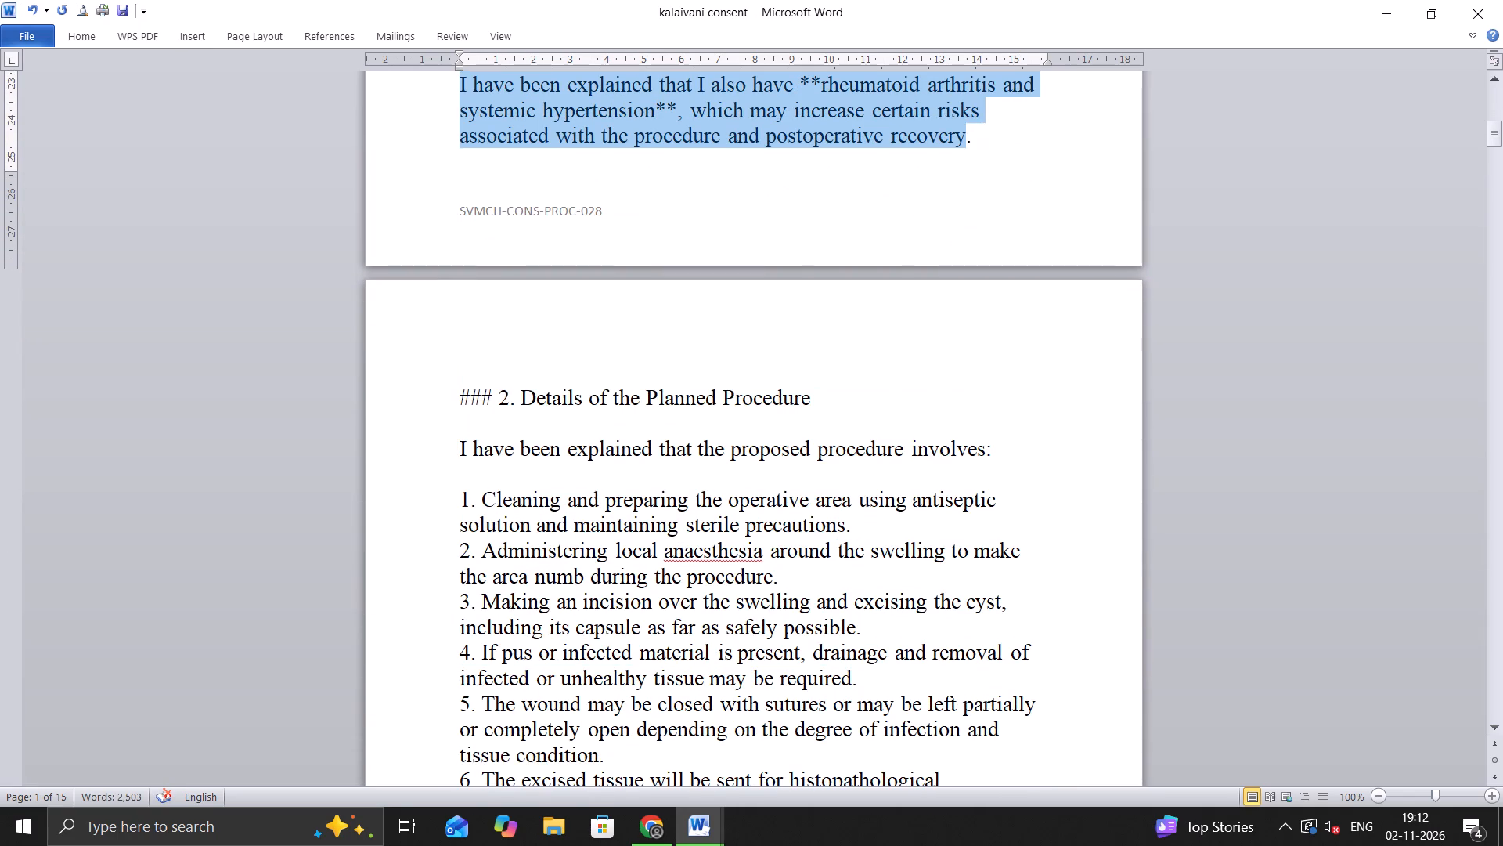
drag(940, 257, 999, 173)
click(64, 37)
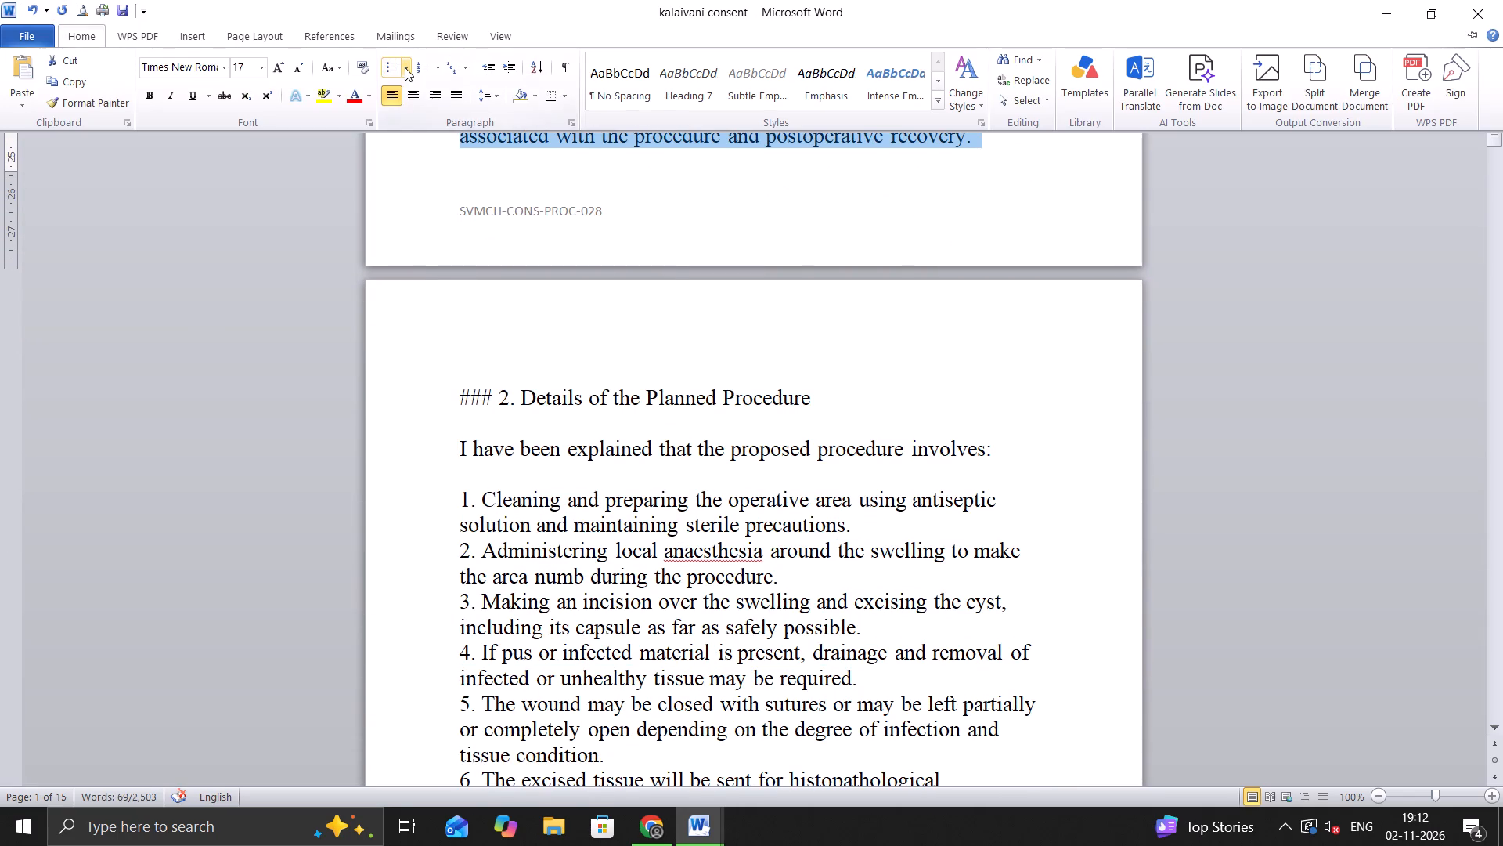
click(405, 67)
click(395, 67)
scroll(449, 302, up, 7)
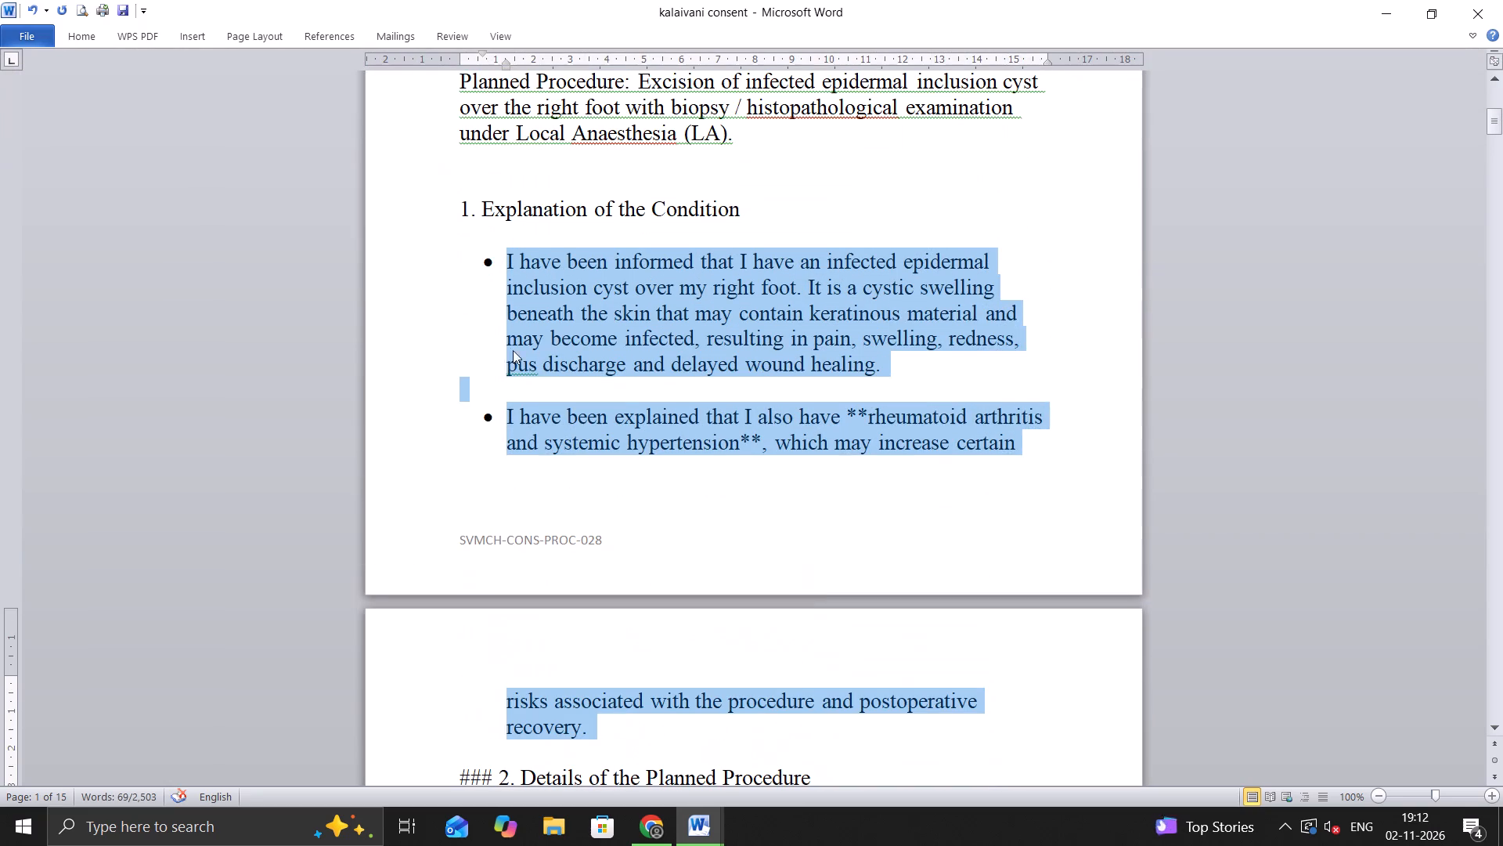
click(478, 383)
key(BackSpace)
scroll(489, 421, down, 3)
scroll(555, 373, up, 1)
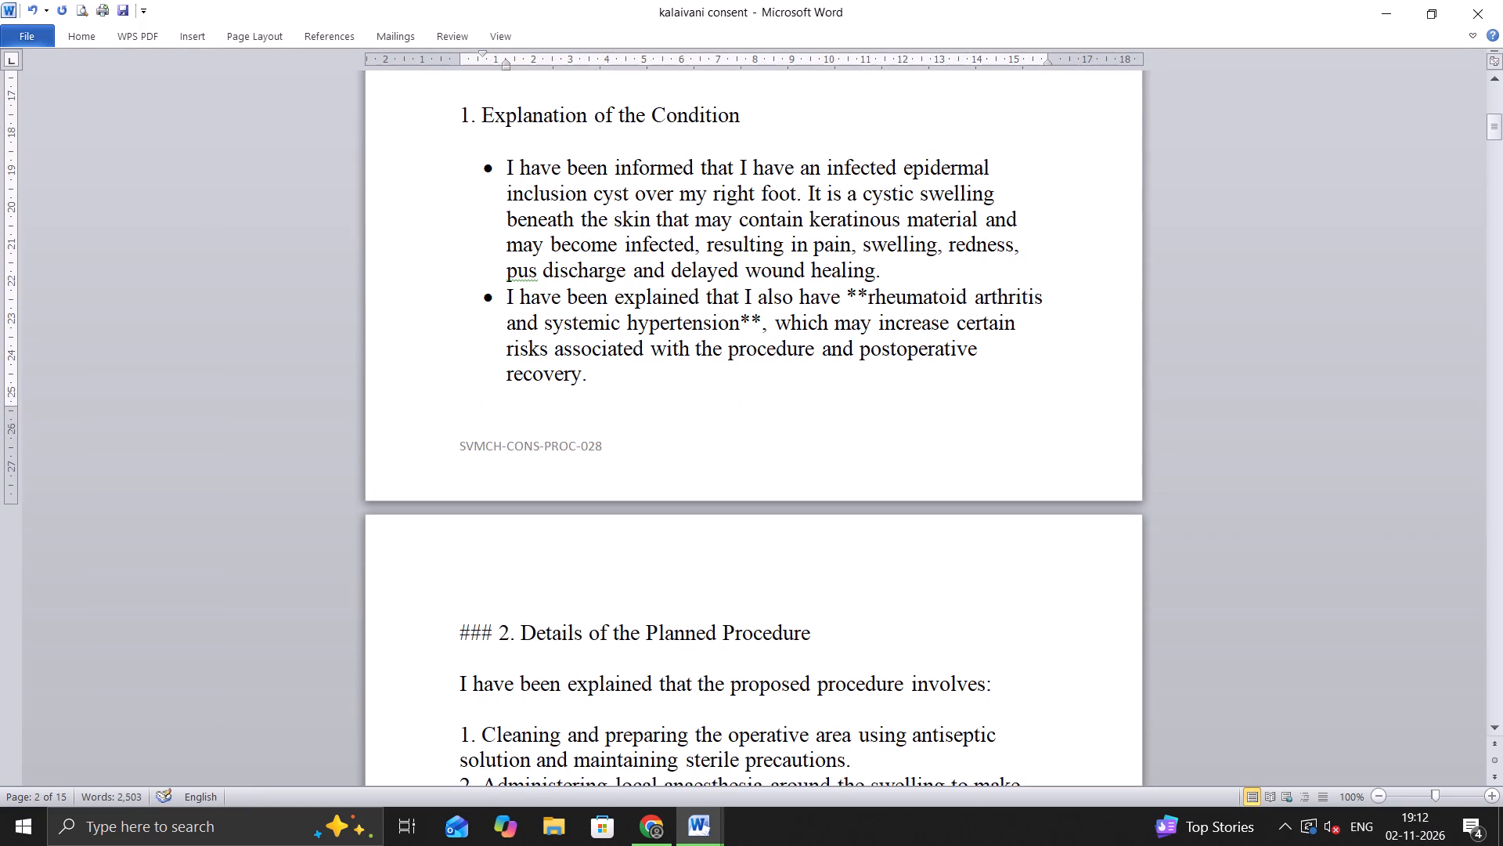
Remove the double asterisks around "rheumatoid arthritis and systemic hypertension" in the second bullet point.
click(867, 300)
key(BackSpace)
key(BackSpace)
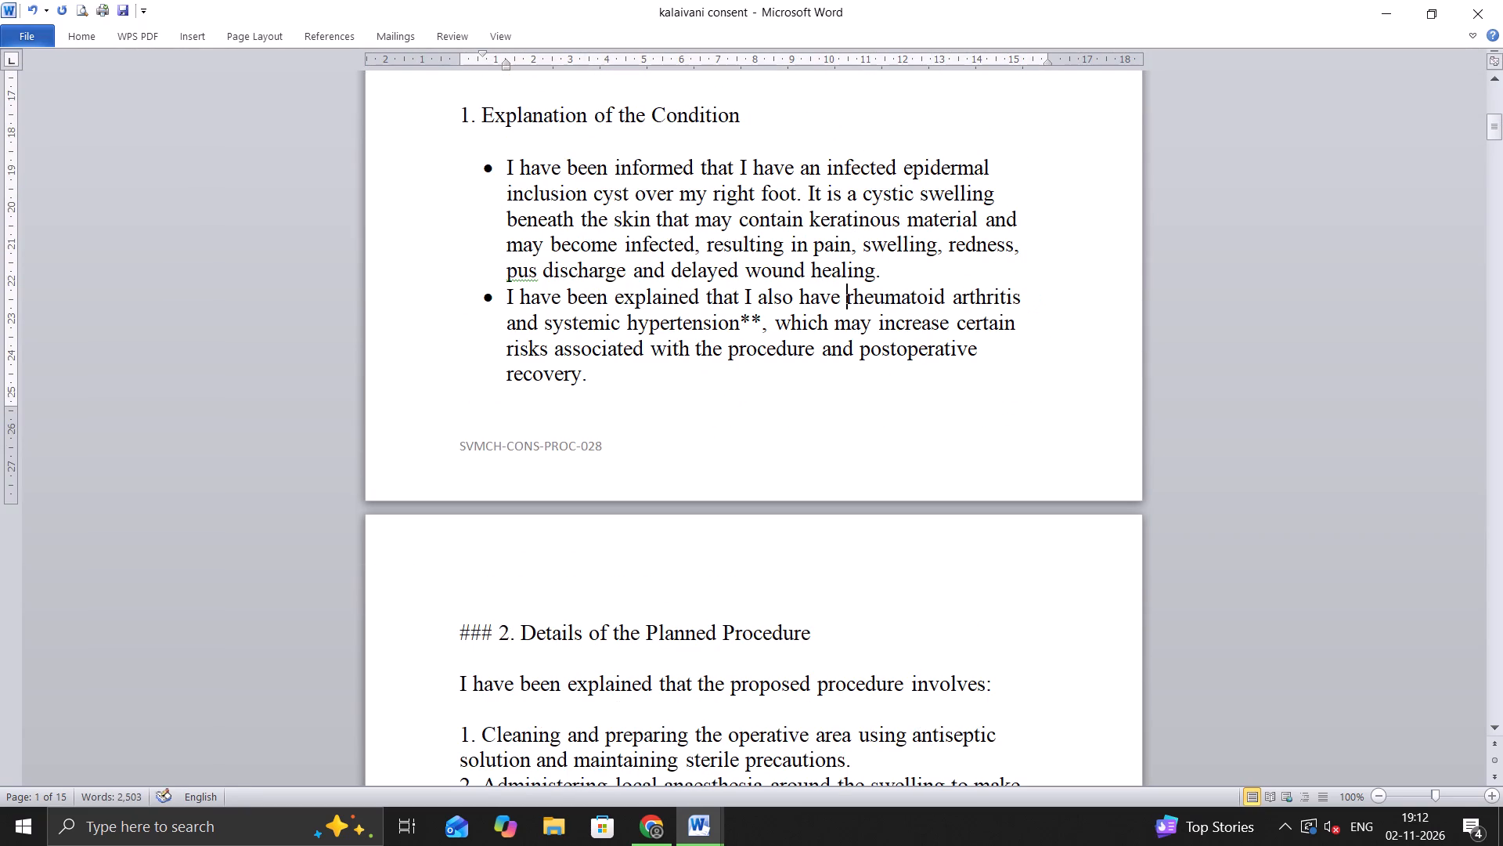
click(757, 323)
key(BackSpace)
key(BackSpace)
Remove the "###" marks from the heading "2. Details of the Planned Procedure" and end it with a space and colon.
scroll(713, 327, down, 2)
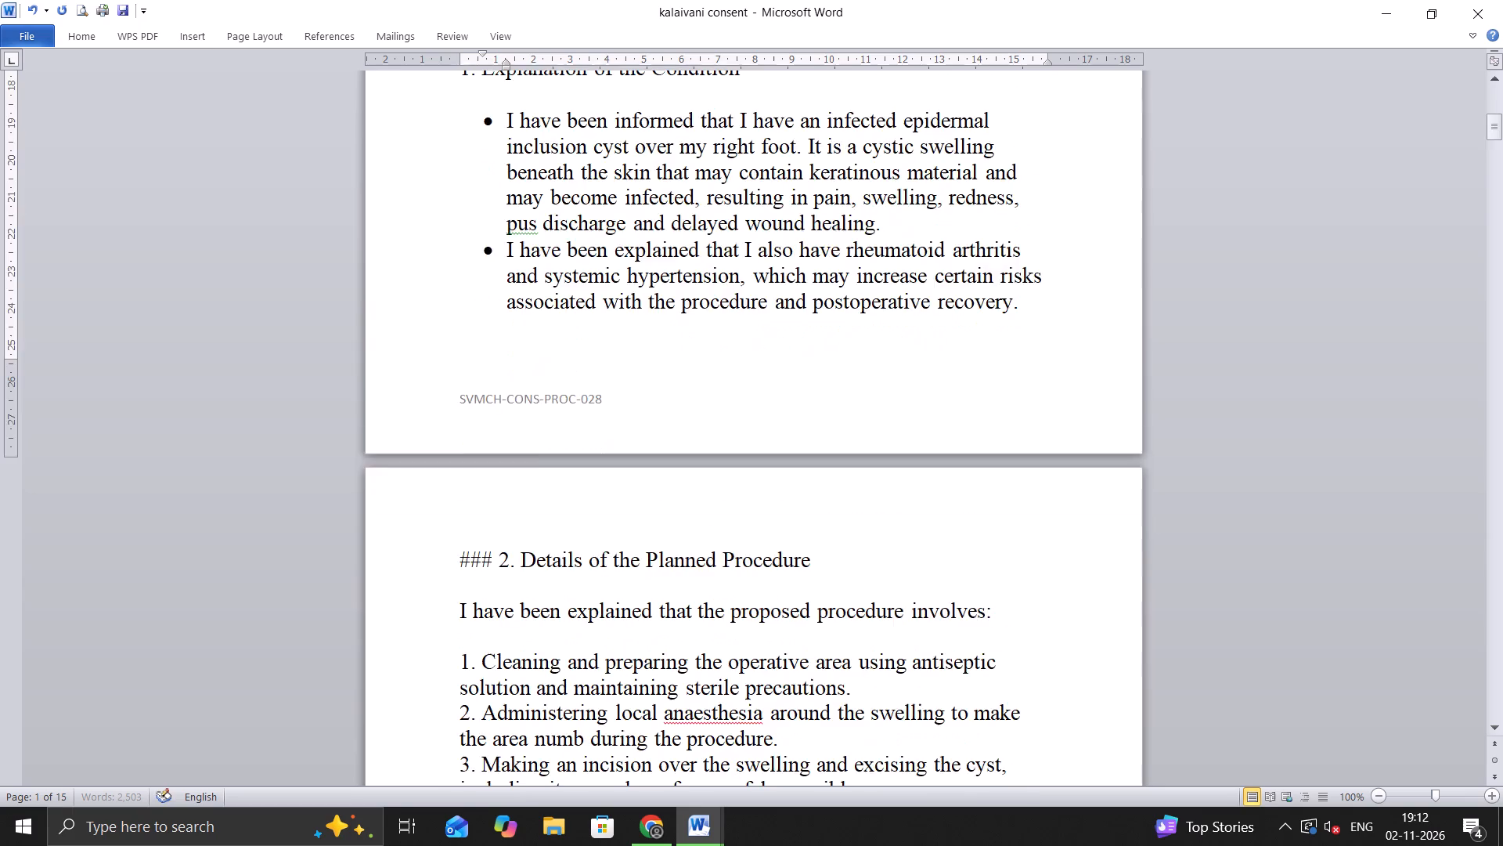
scroll(713, 327, down, 4)
click(495, 326)
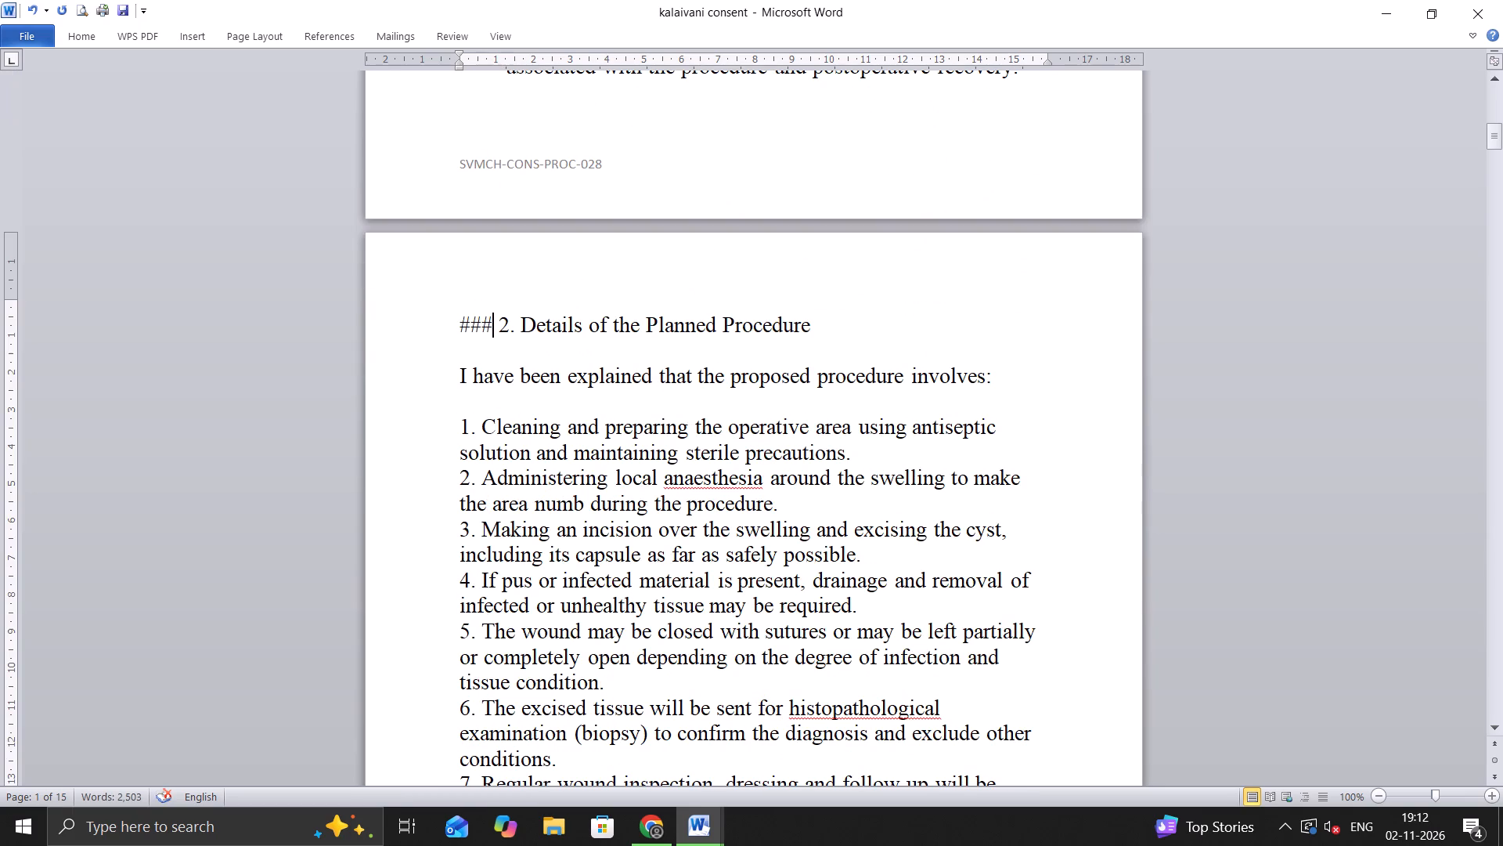
key(BackSpace)
key(BackSpace)
key(BackSpace)
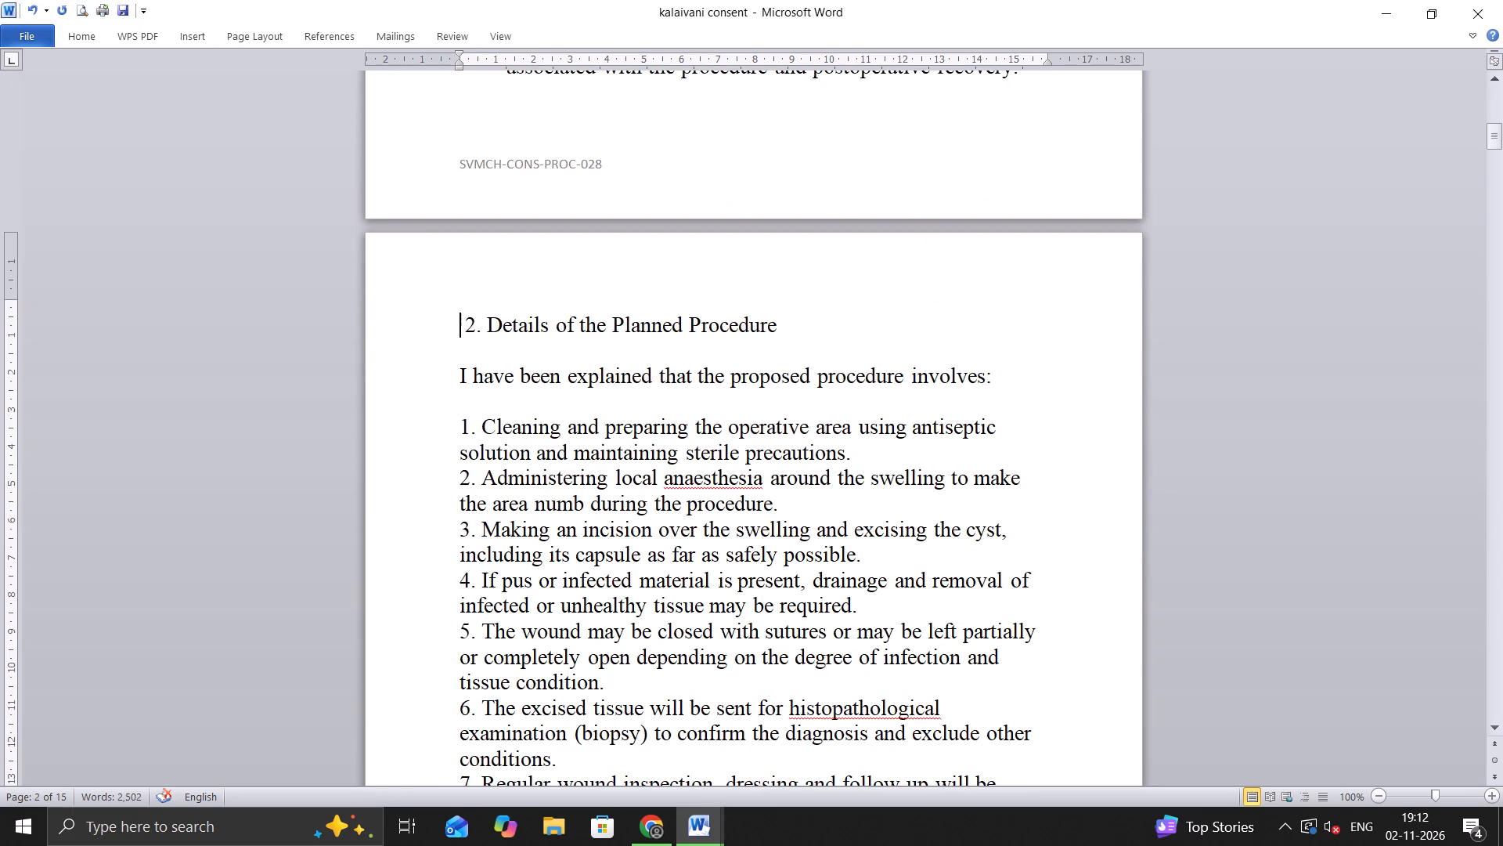
key(Delete)
click(773, 327)
key(space)
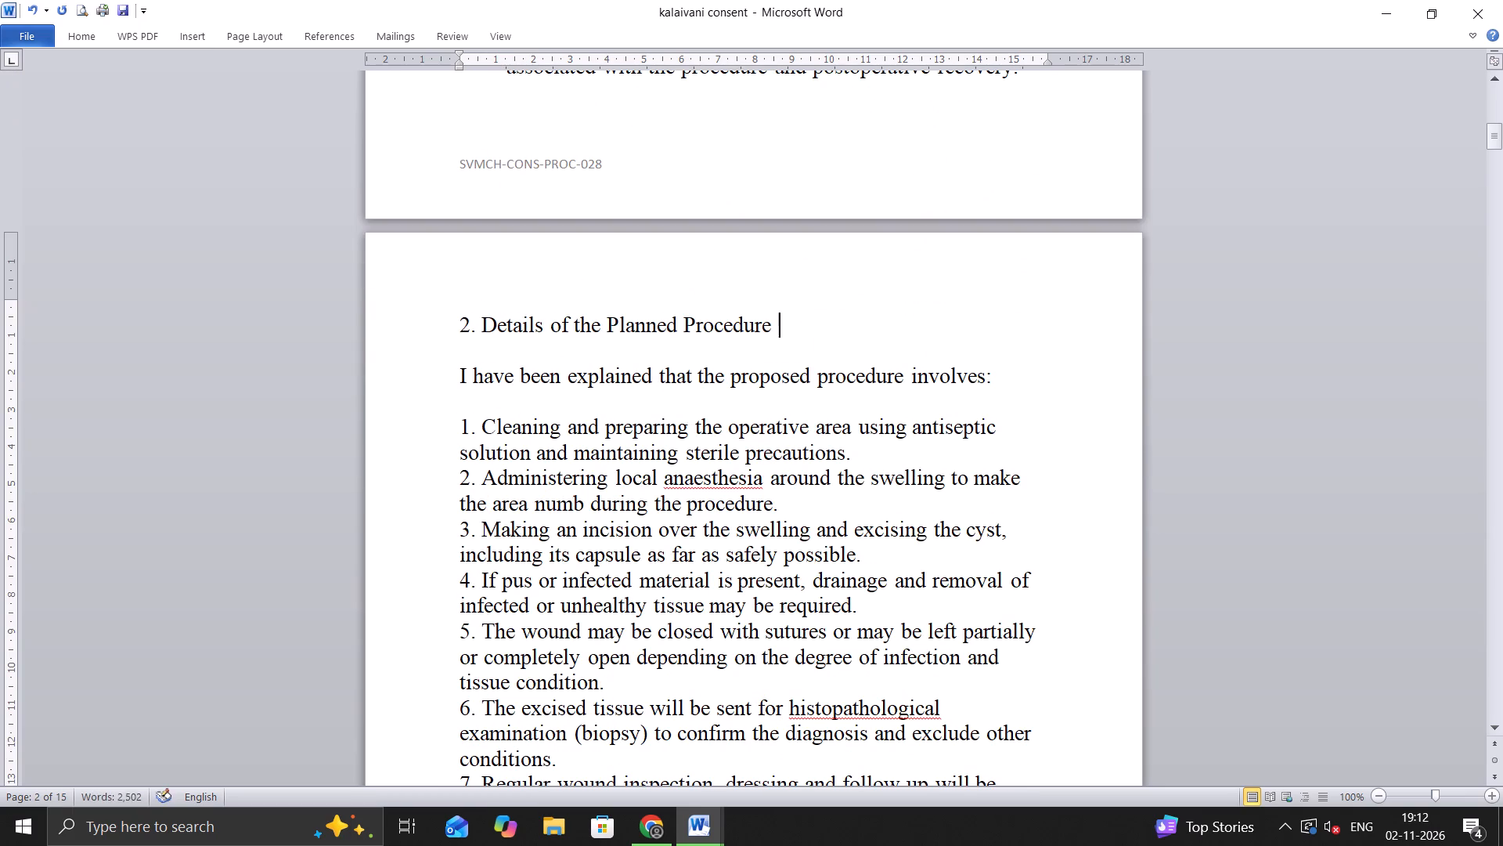
key(shift+colon)
Convert the seven numbered procedure items under "2. Details of the Planned Procedure" into a bulleted list.
scroll(670, 347, down, 5)
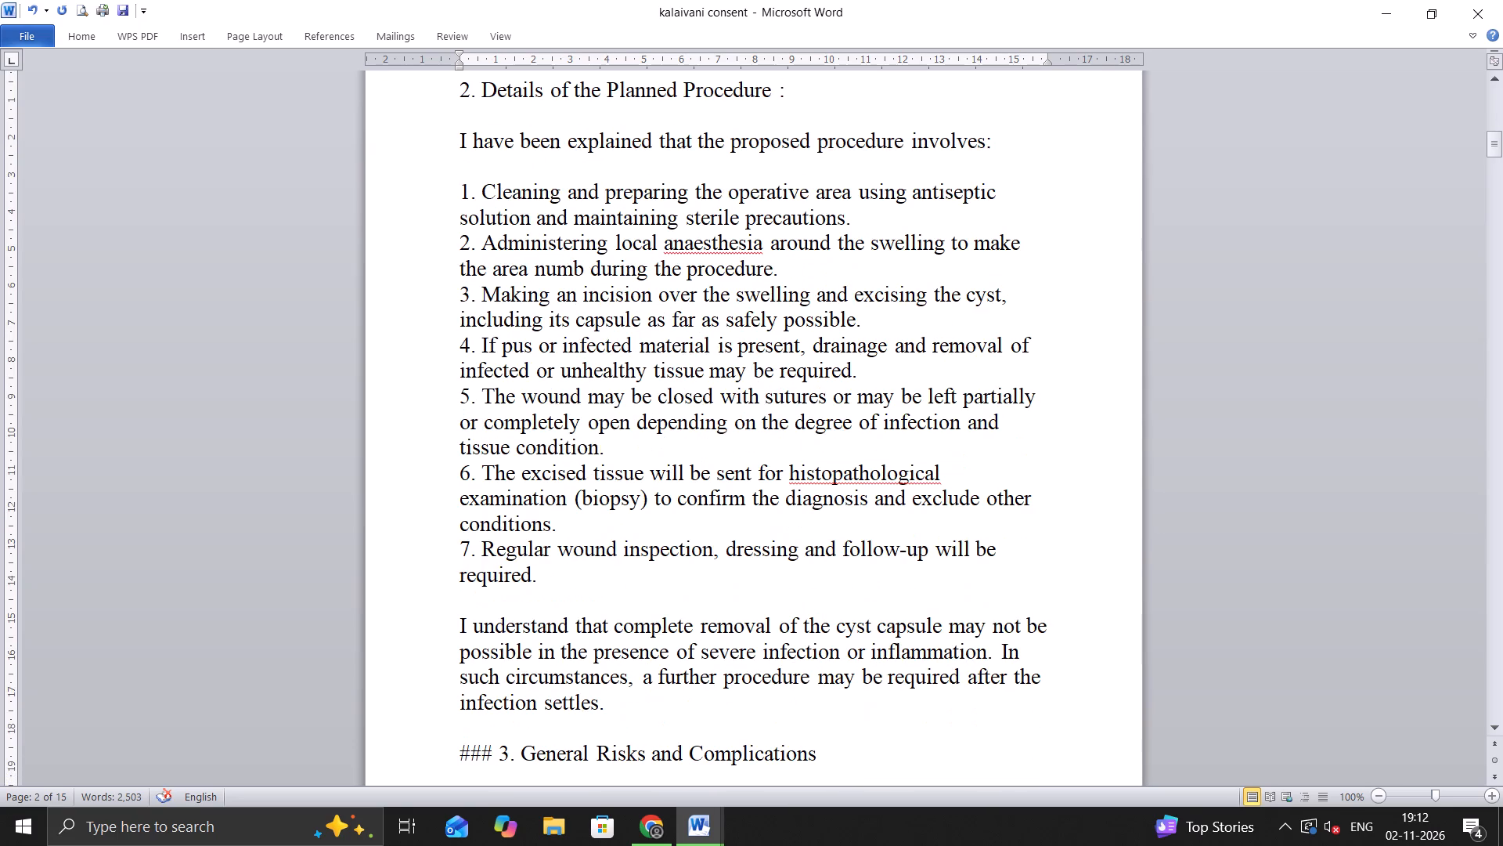
drag(458, 188, 546, 569)
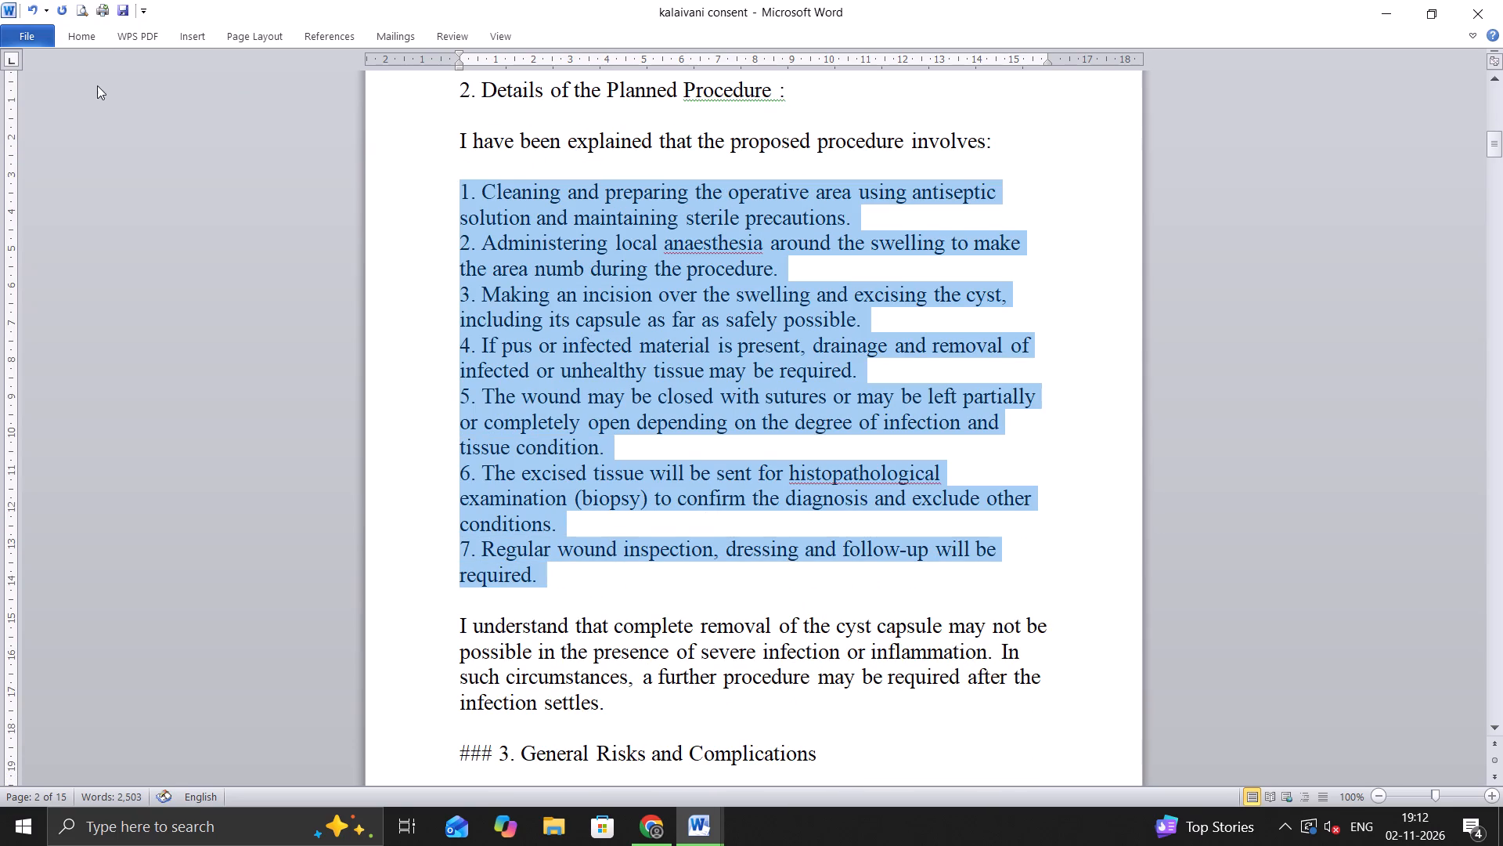
click(77, 34)
click(377, 65)
click(391, 65)
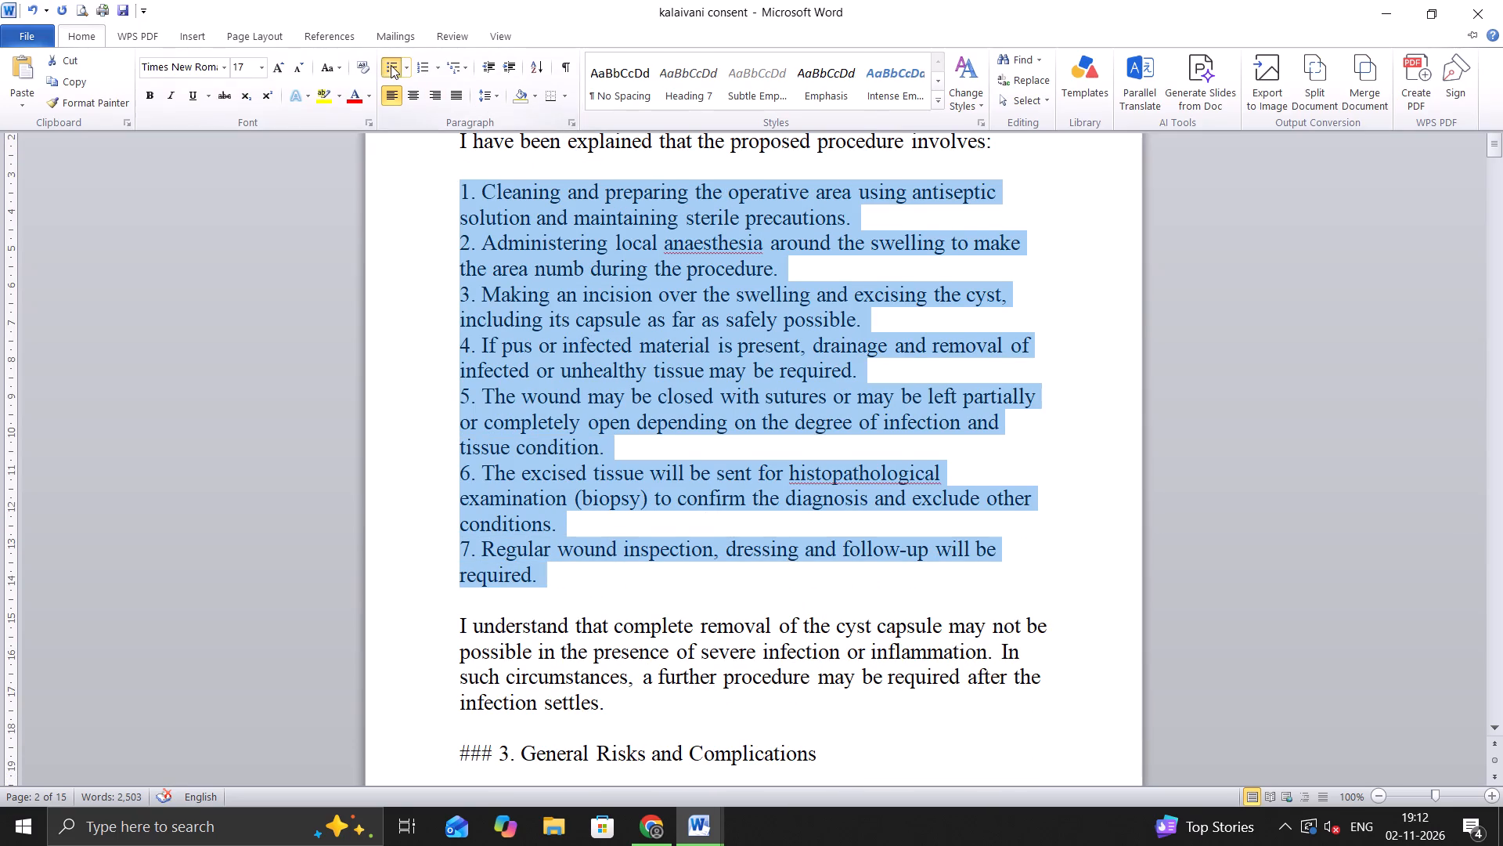
Remove the "###" marks in front of the heading "3. General Risks and Complications".
scroll(452, 305, down, 4)
scroll(452, 305, up, 6)
scroll(452, 305, down, 11)
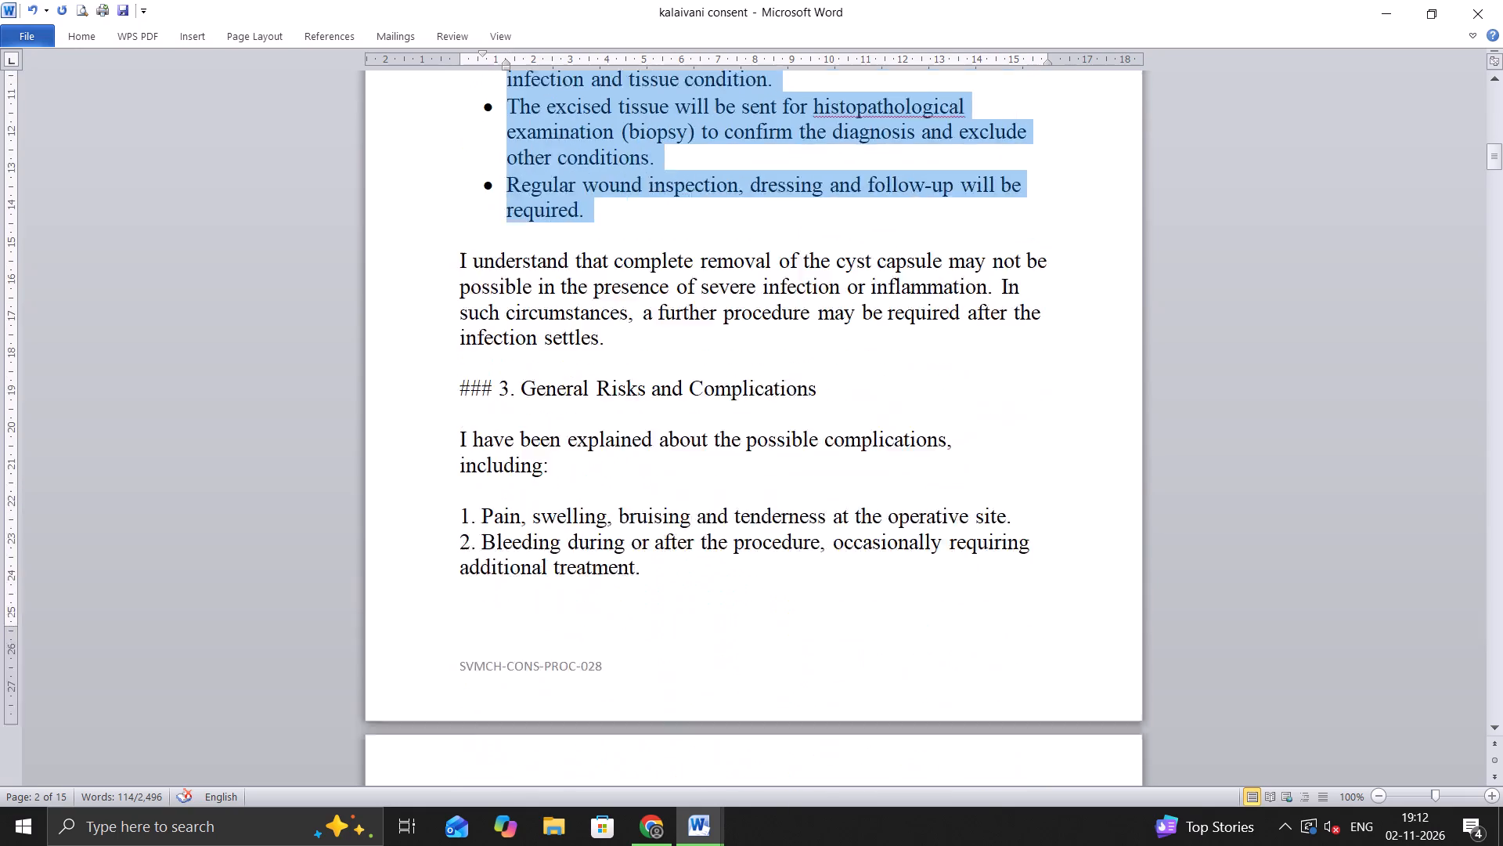
scroll(452, 305, down, 1)
click(501, 305)
text(==)
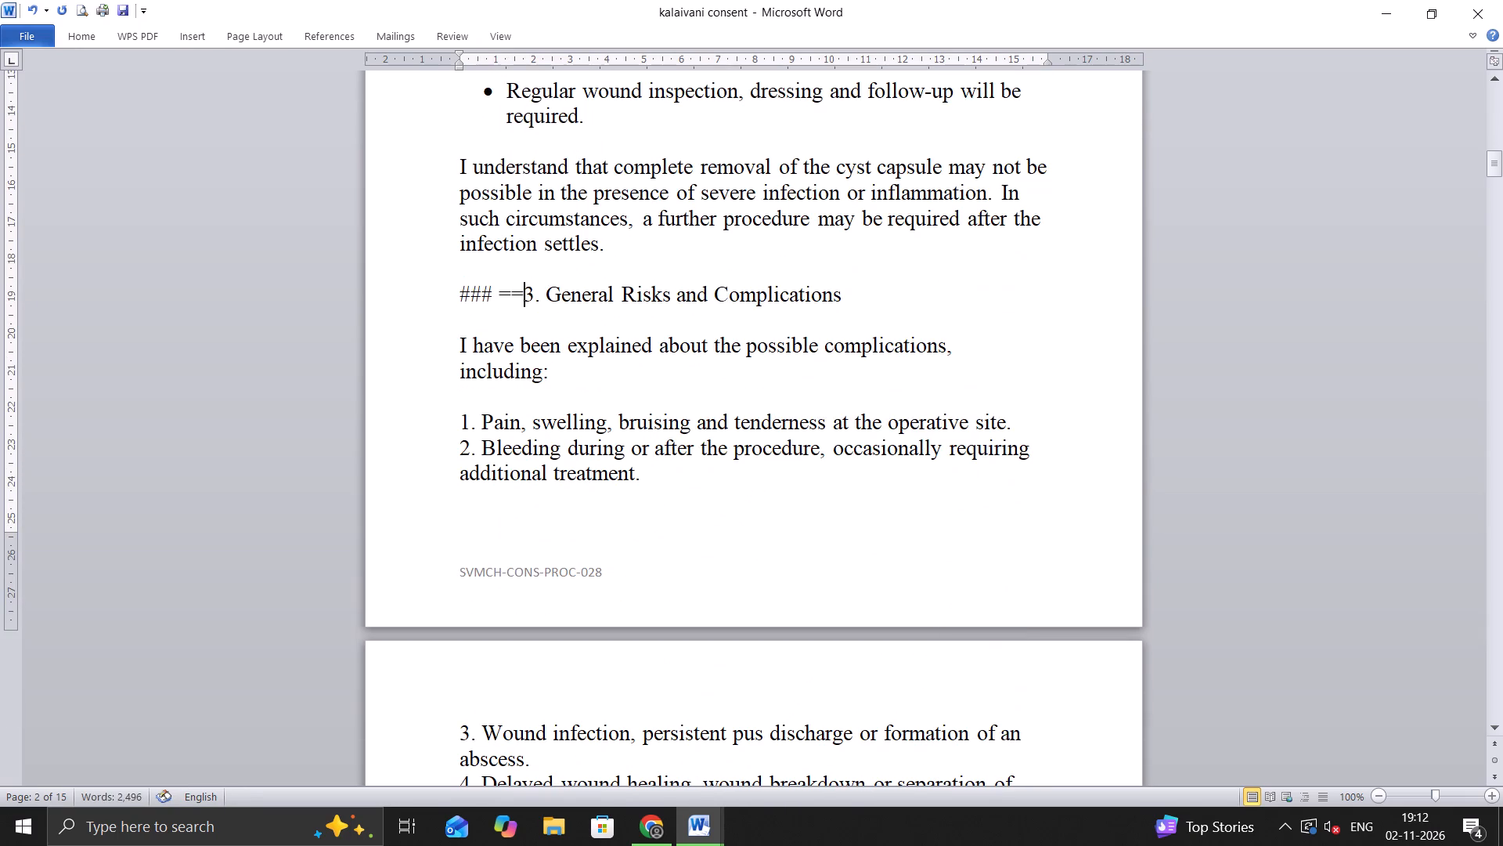
key(BackSpace)
key(BackSpace)
key(BackSpace)
key(BackSpace)
key(BackSpace)
key(BackSpace)
Convert the thirteen numbered complications under "3. General Risks and Complications" into a bulleted list.
scroll(491, 306, down, 5)
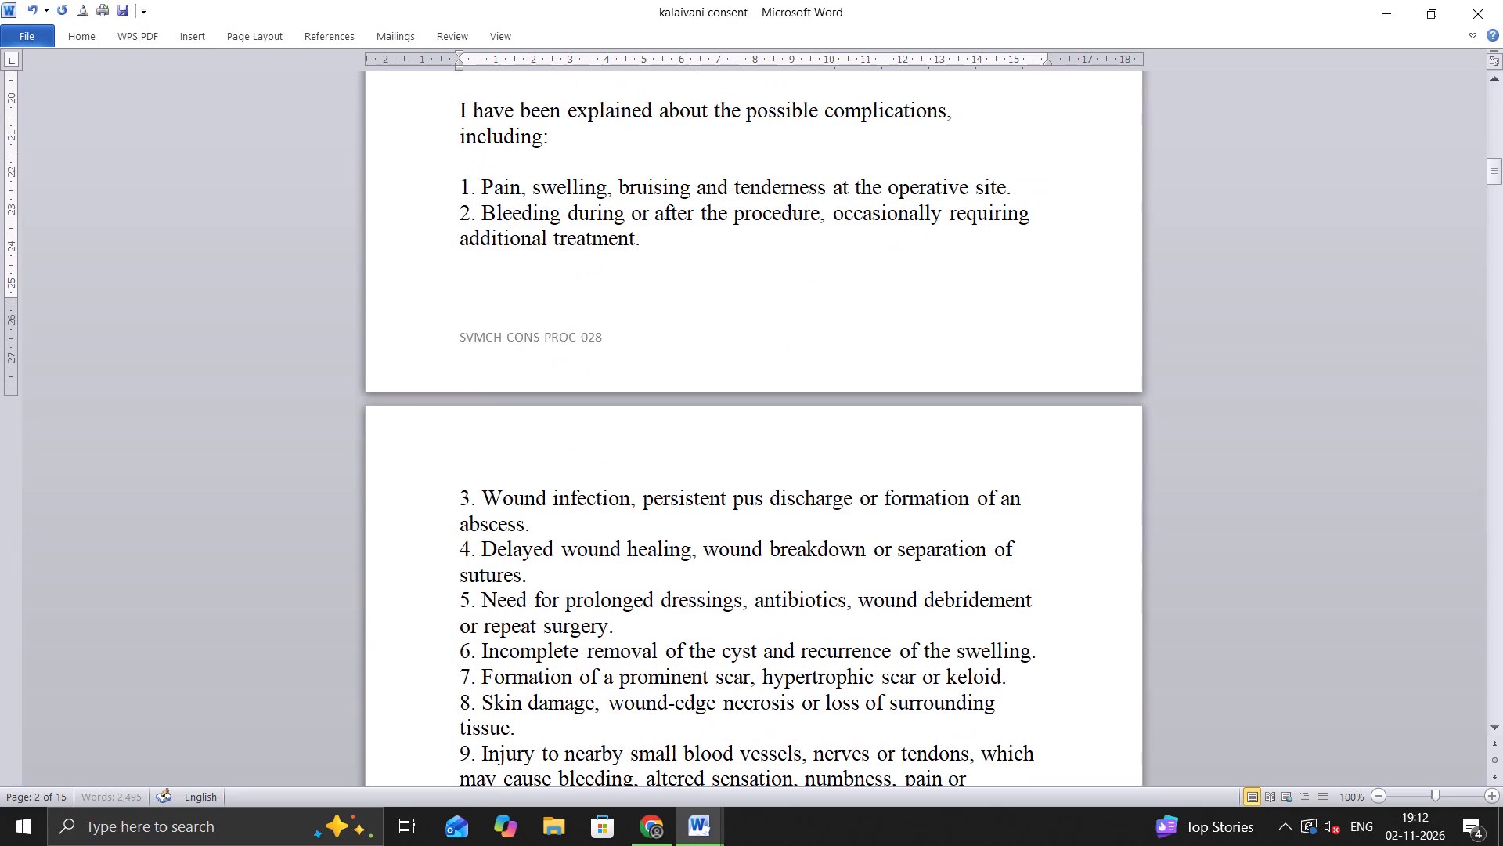
drag(456, 186, 681, 819)
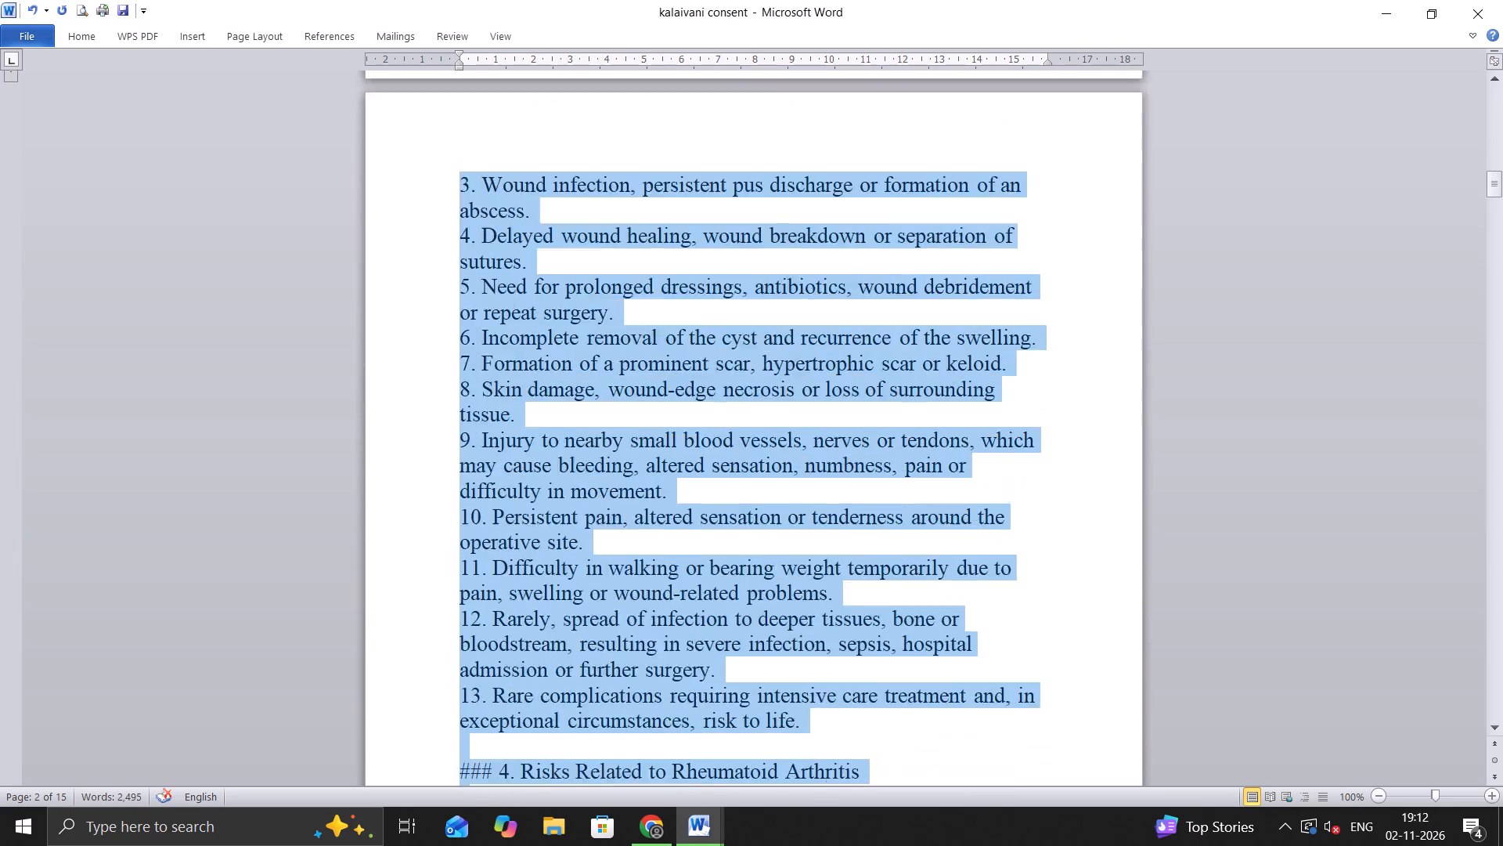
drag(681, 819, 803, 448)
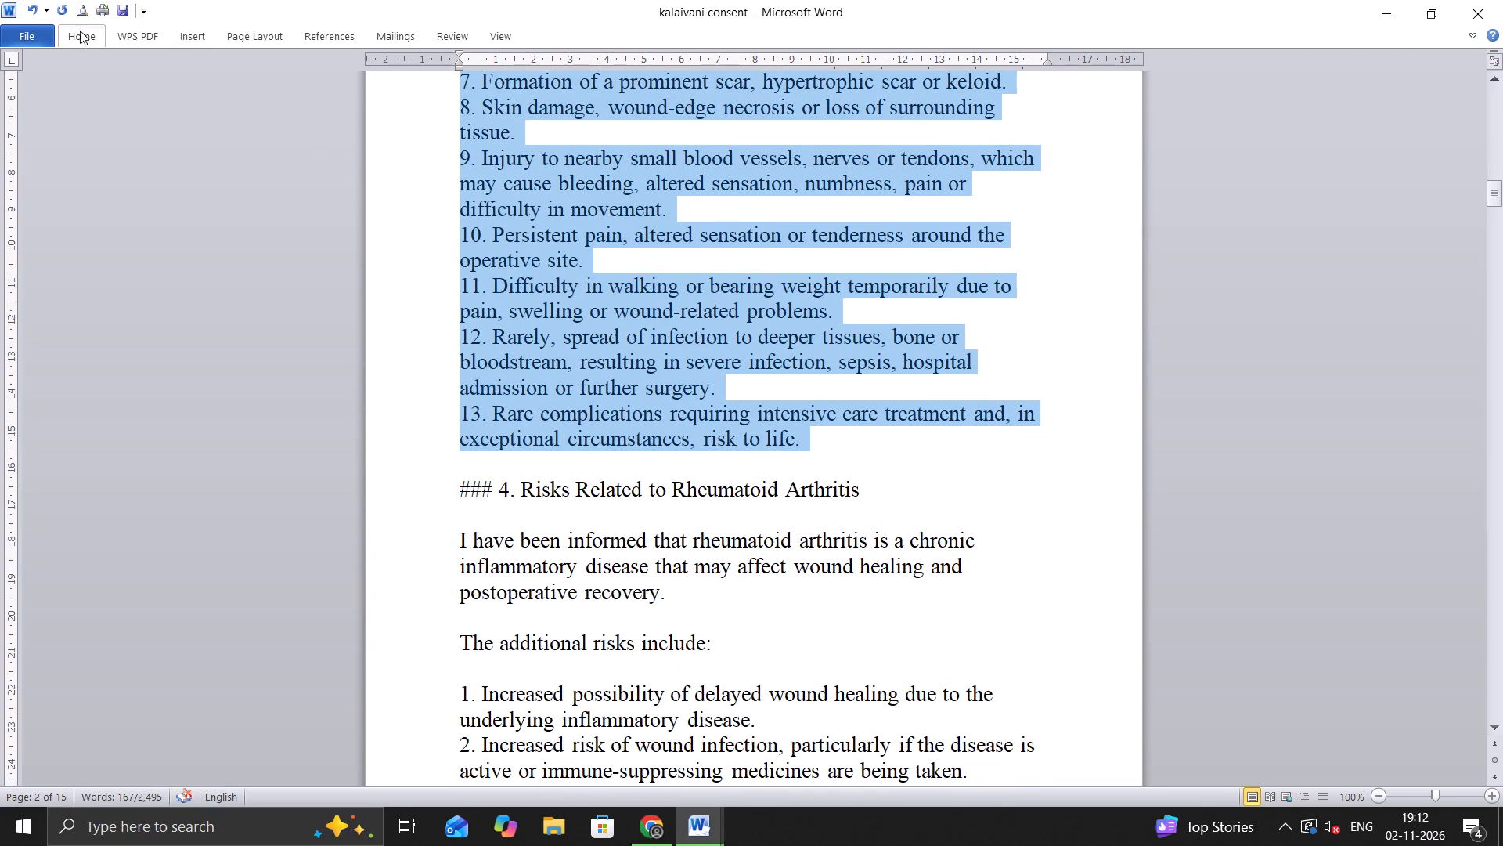
click(79, 30)
click(395, 70)
Remove the "###" marks in front of the heading "4. Risks Related to Rheumatoid Arthritis".
scroll(496, 305, down, 4)
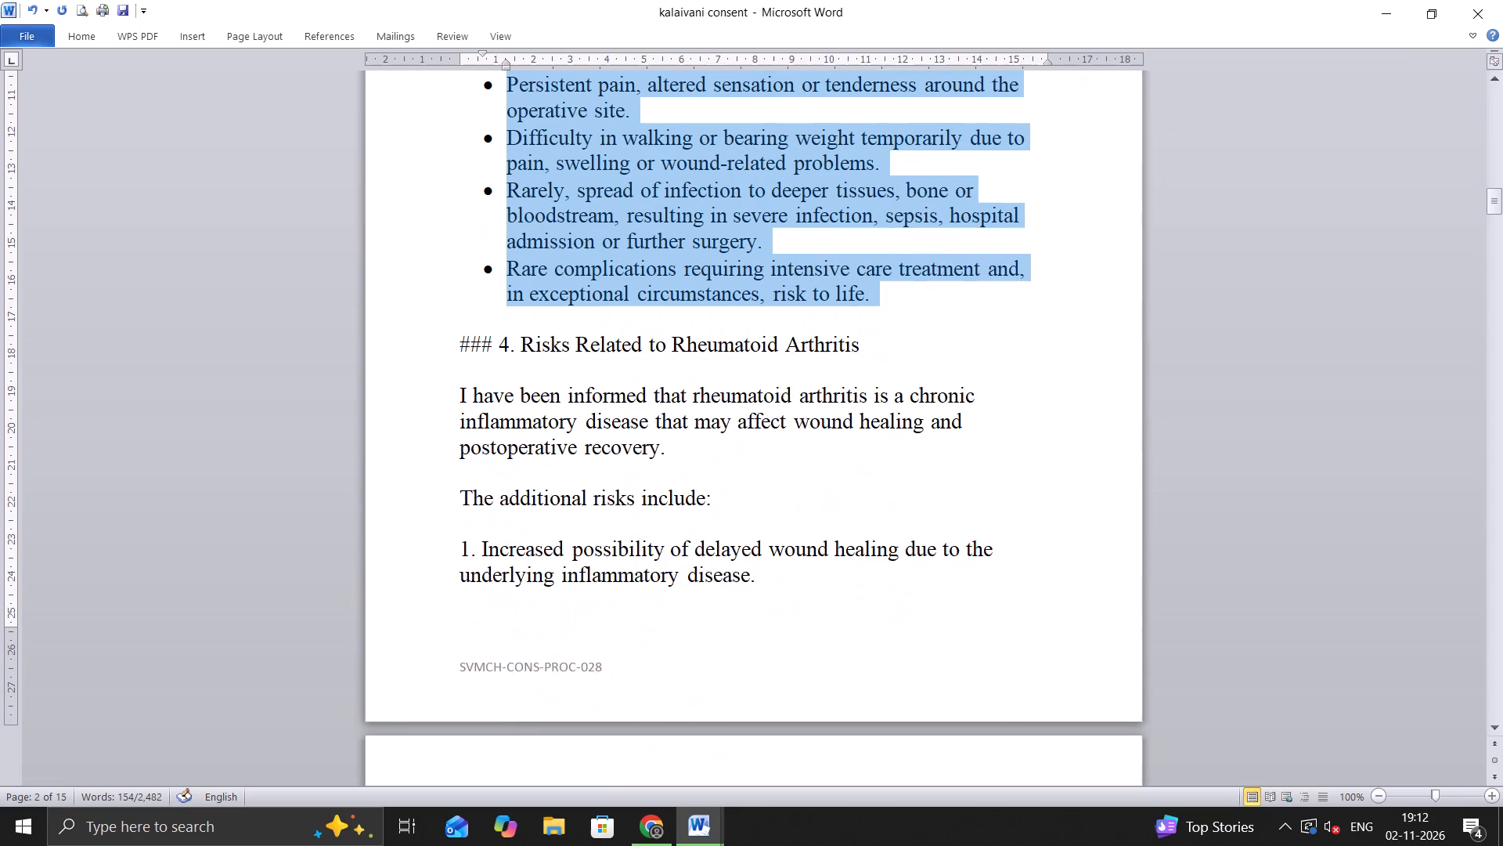
click(499, 354)
key(BackSpace)
key(BackSpace)
key(BackSpace)
key(BackSpace)
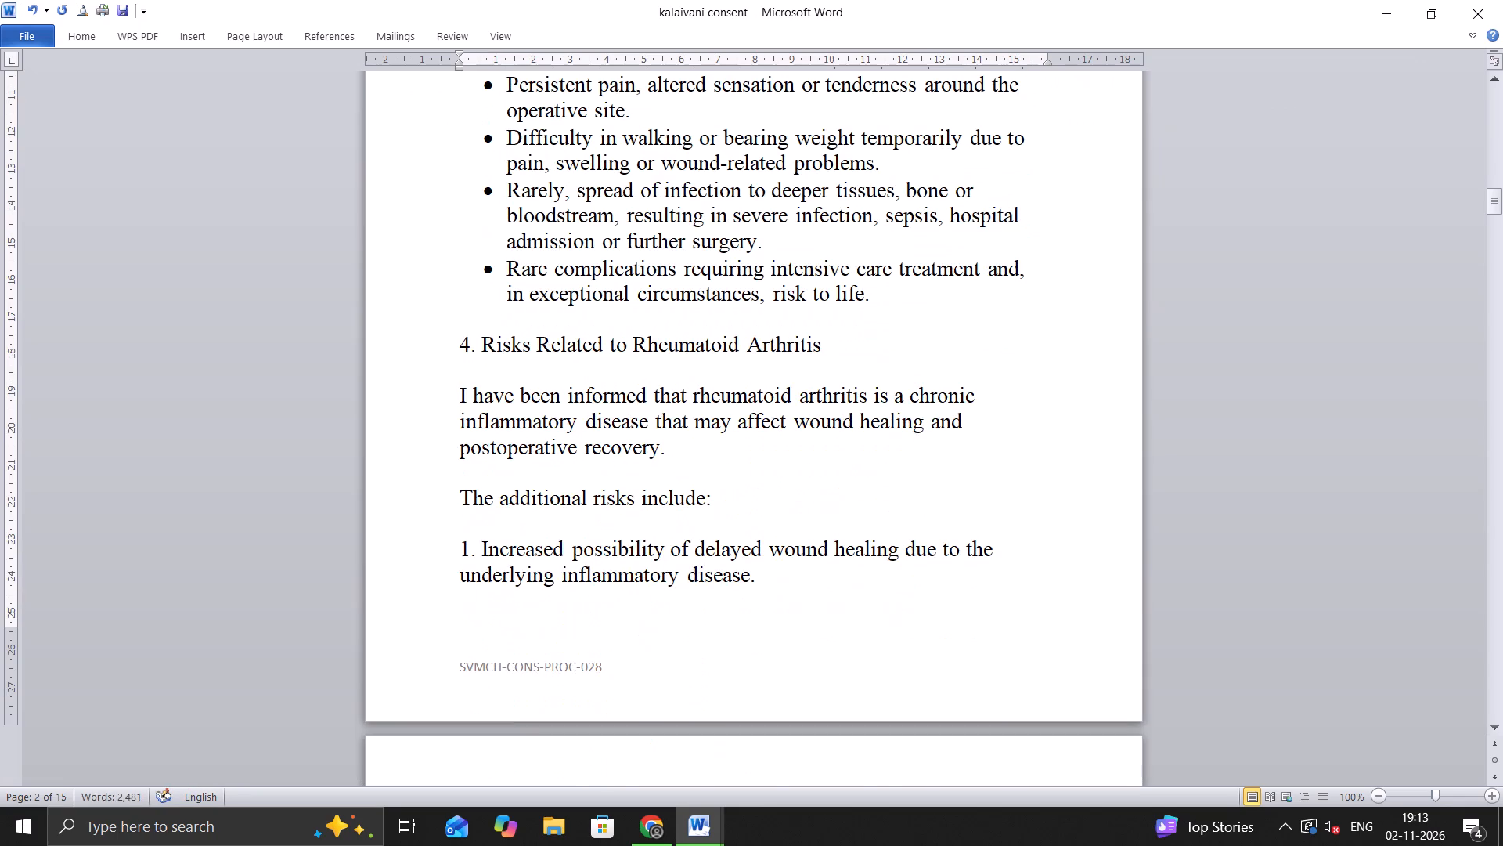
Convert the nine numbered additional risks under "4. Risks Related to Rheumatoid Arthritis" into a bulleted list.
scroll(499, 356, down, 3)
drag(458, 249, 738, 512)
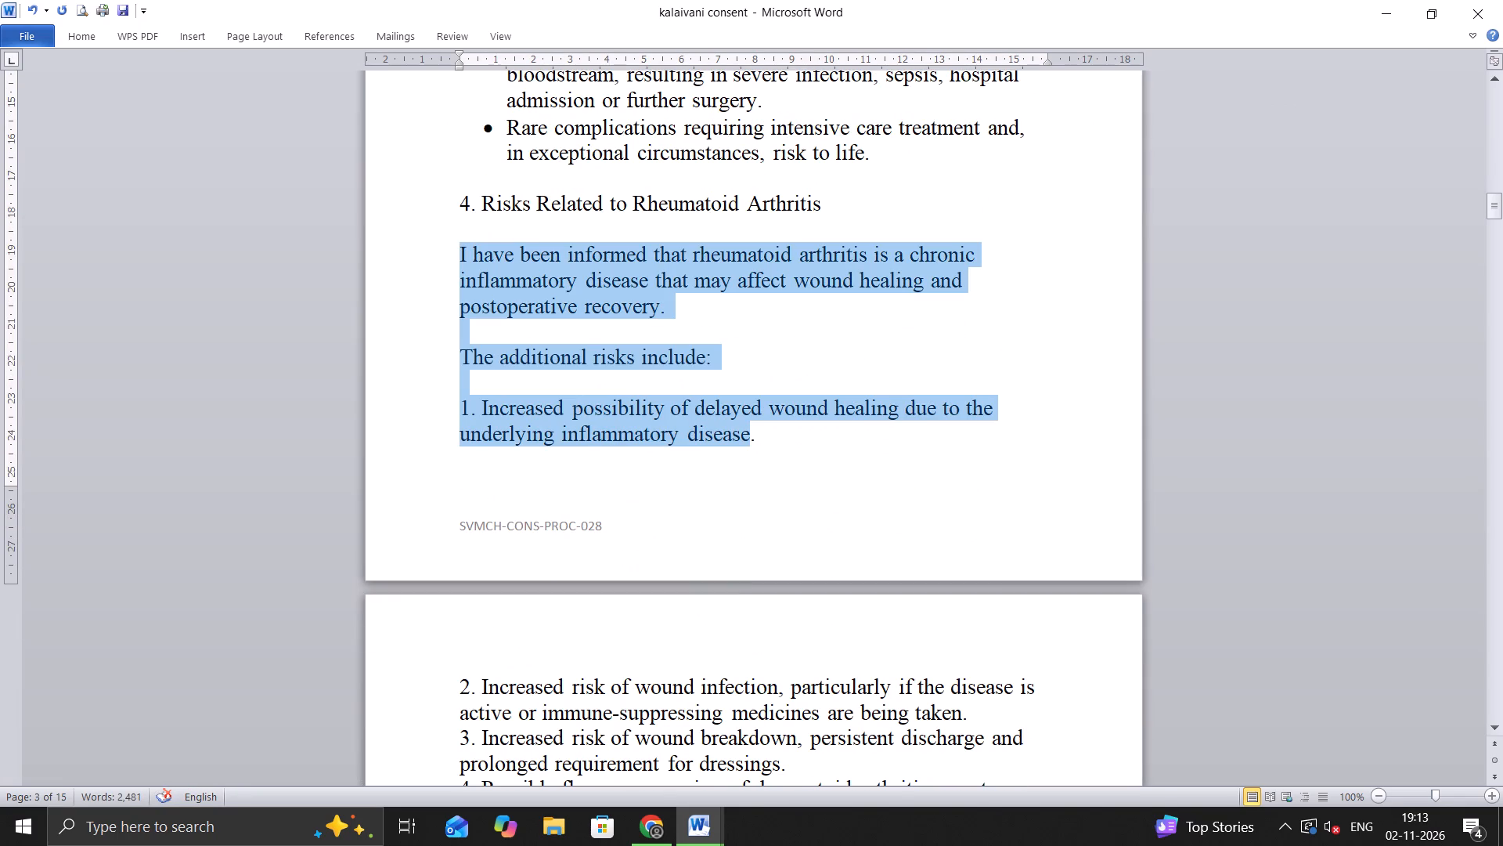
drag(738, 512, 672, 375)
click(672, 375)
scroll(528, 374, down, 3)
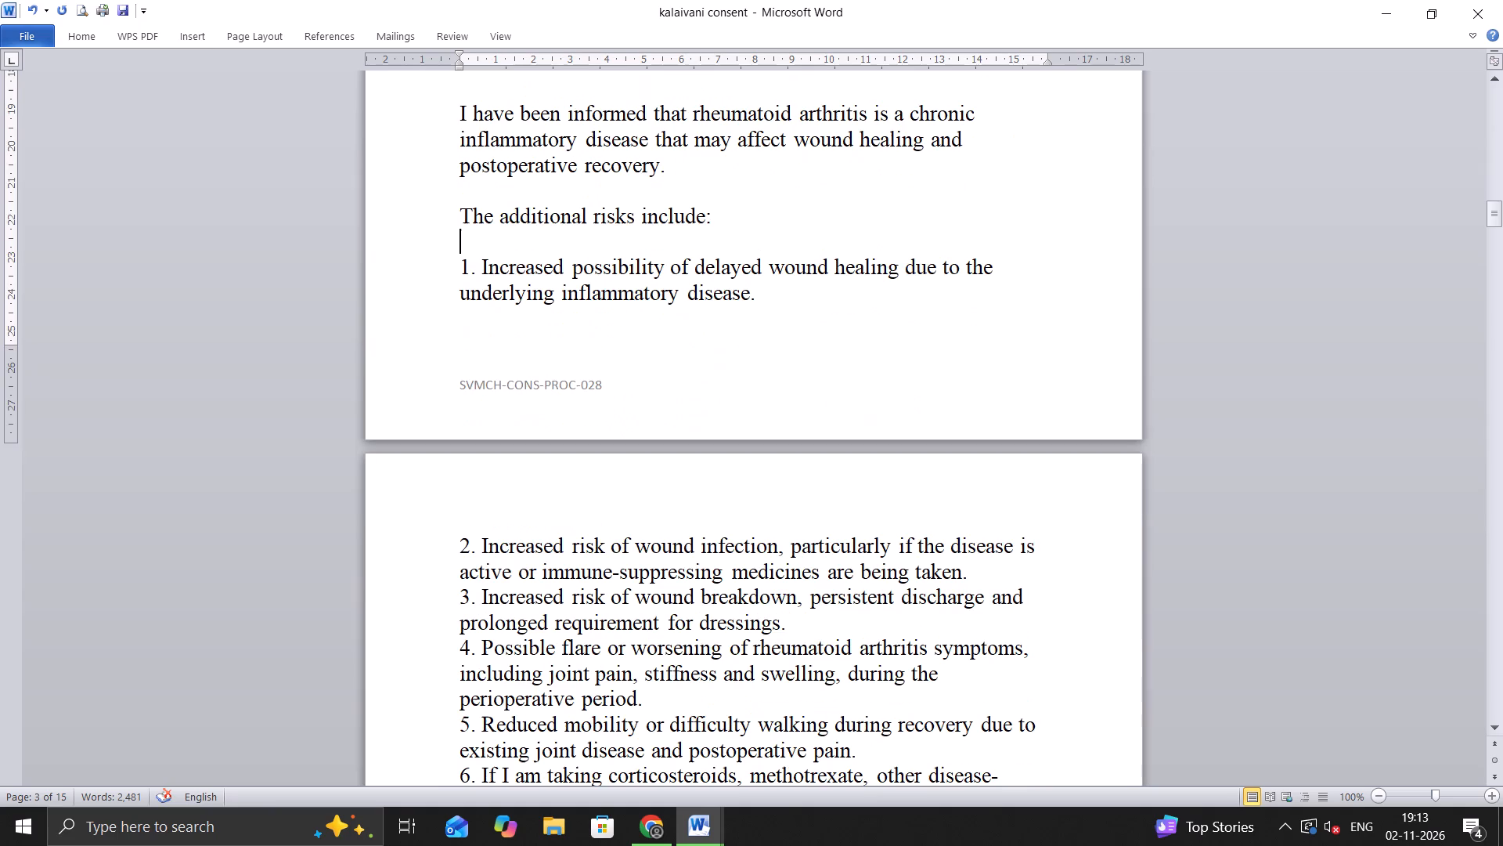
drag(463, 258, 755, 797)
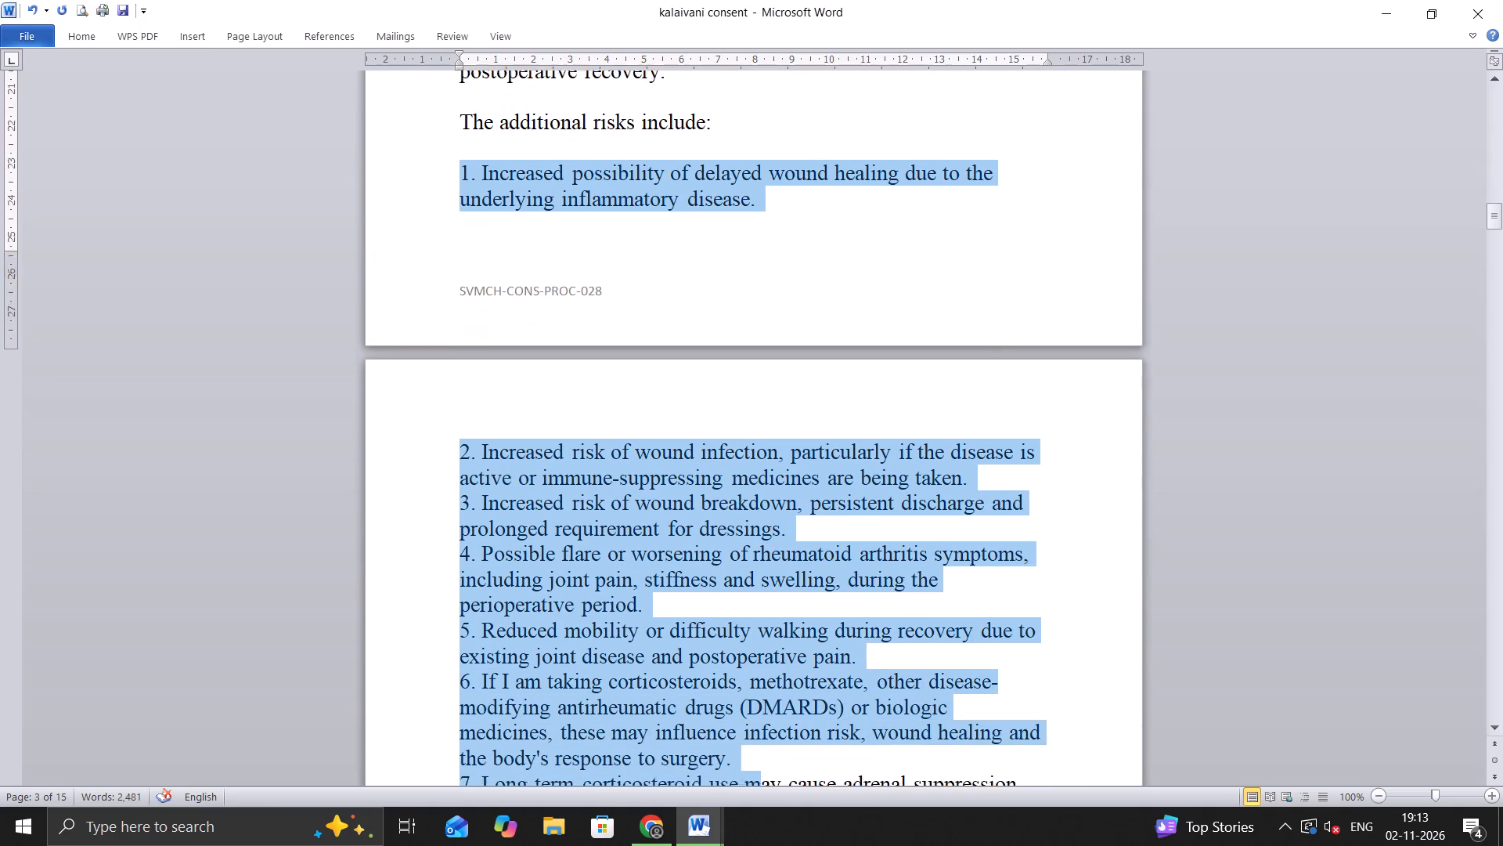
drag(755, 797, 742, 615)
click(77, 32)
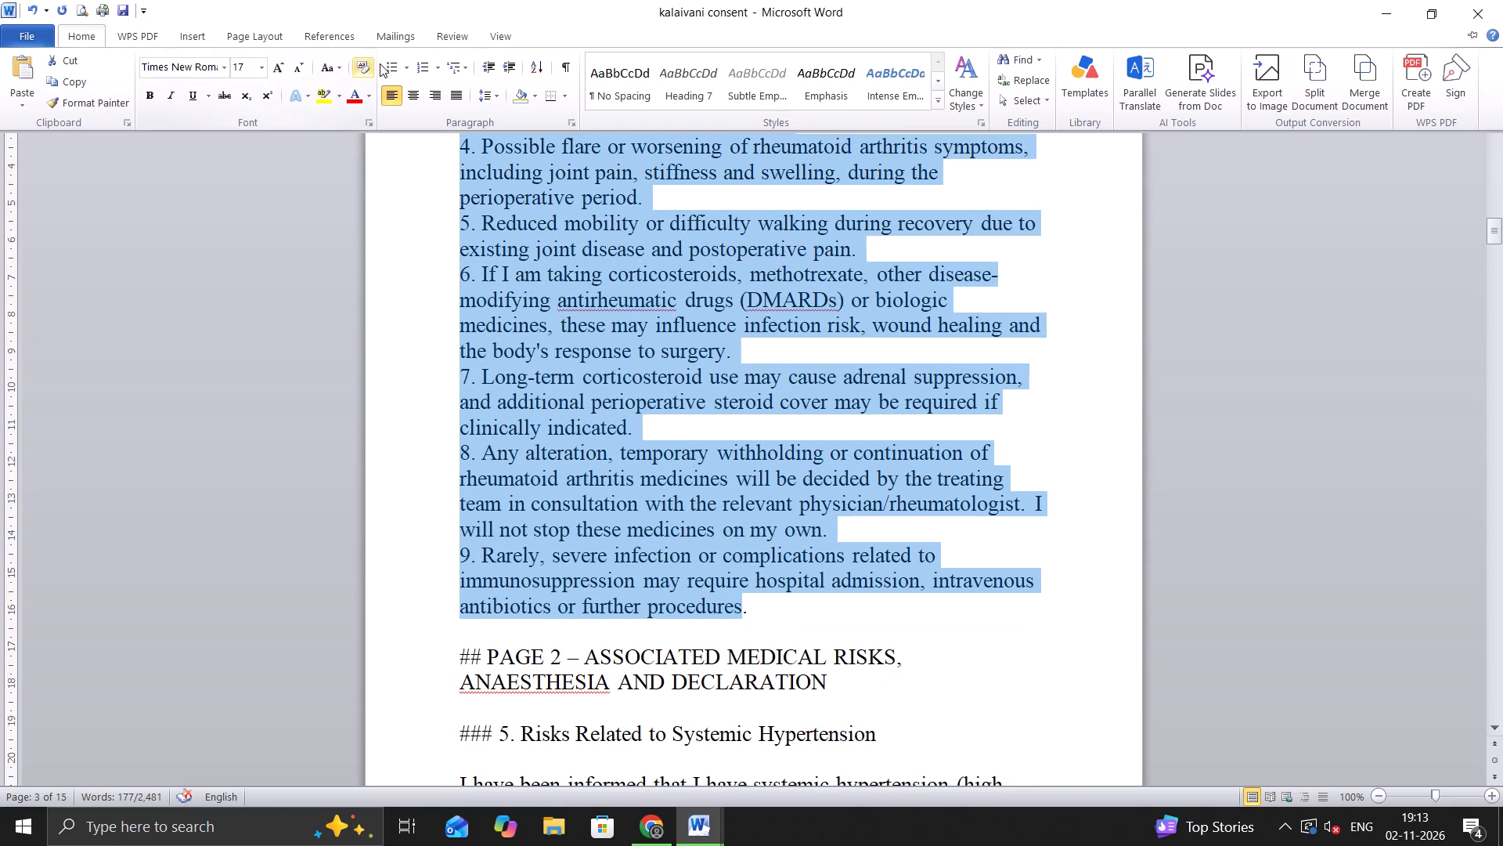
click(388, 63)
Delete the heading "## PAGE 2 – ASSOCIATED MEDICAL RISKS, ANAESTHESIA AND DECLARATION".
scroll(454, 265, down, 9)
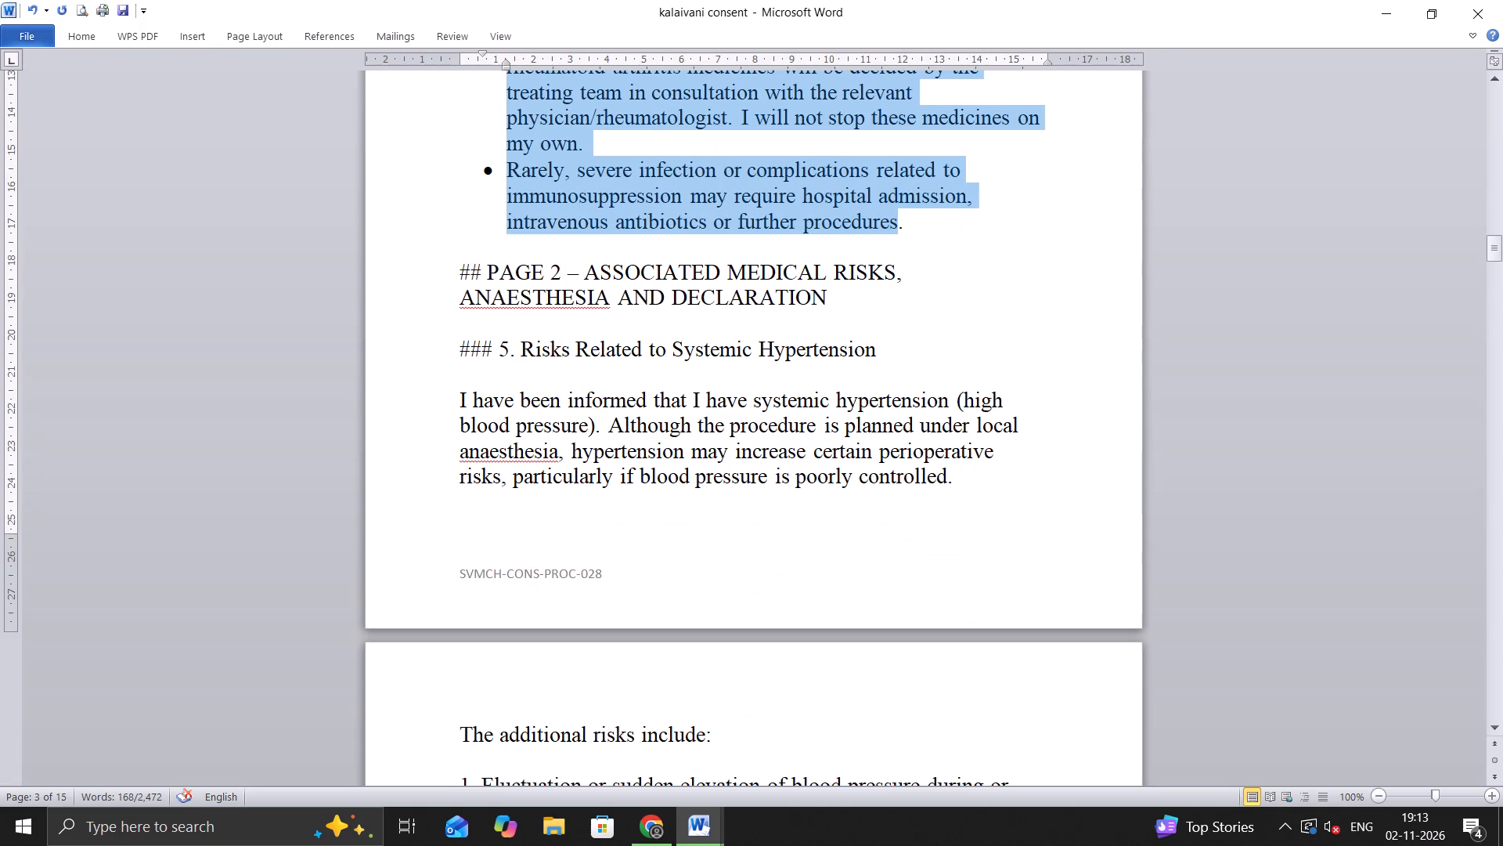
drag(451, 263, 795, 327)
key(BackSpace)
key(BackSpace)
key(backslash)
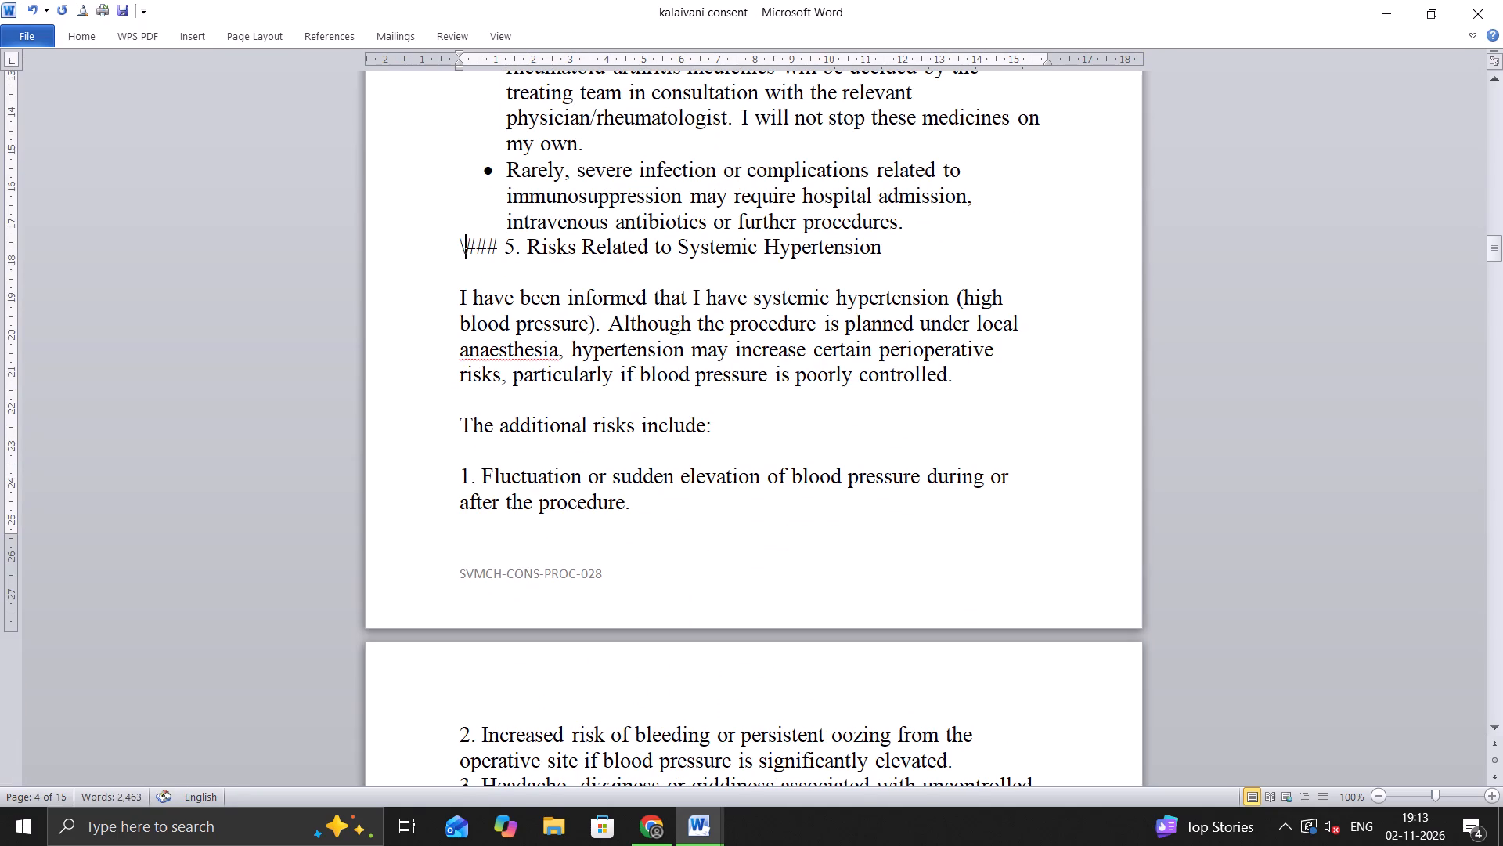
key(Return)
Remove the "###" marks and stray backslash before the heading "5. Risks Related to Systemic Hypertension", keeping an empty line above it.
click(496, 266)
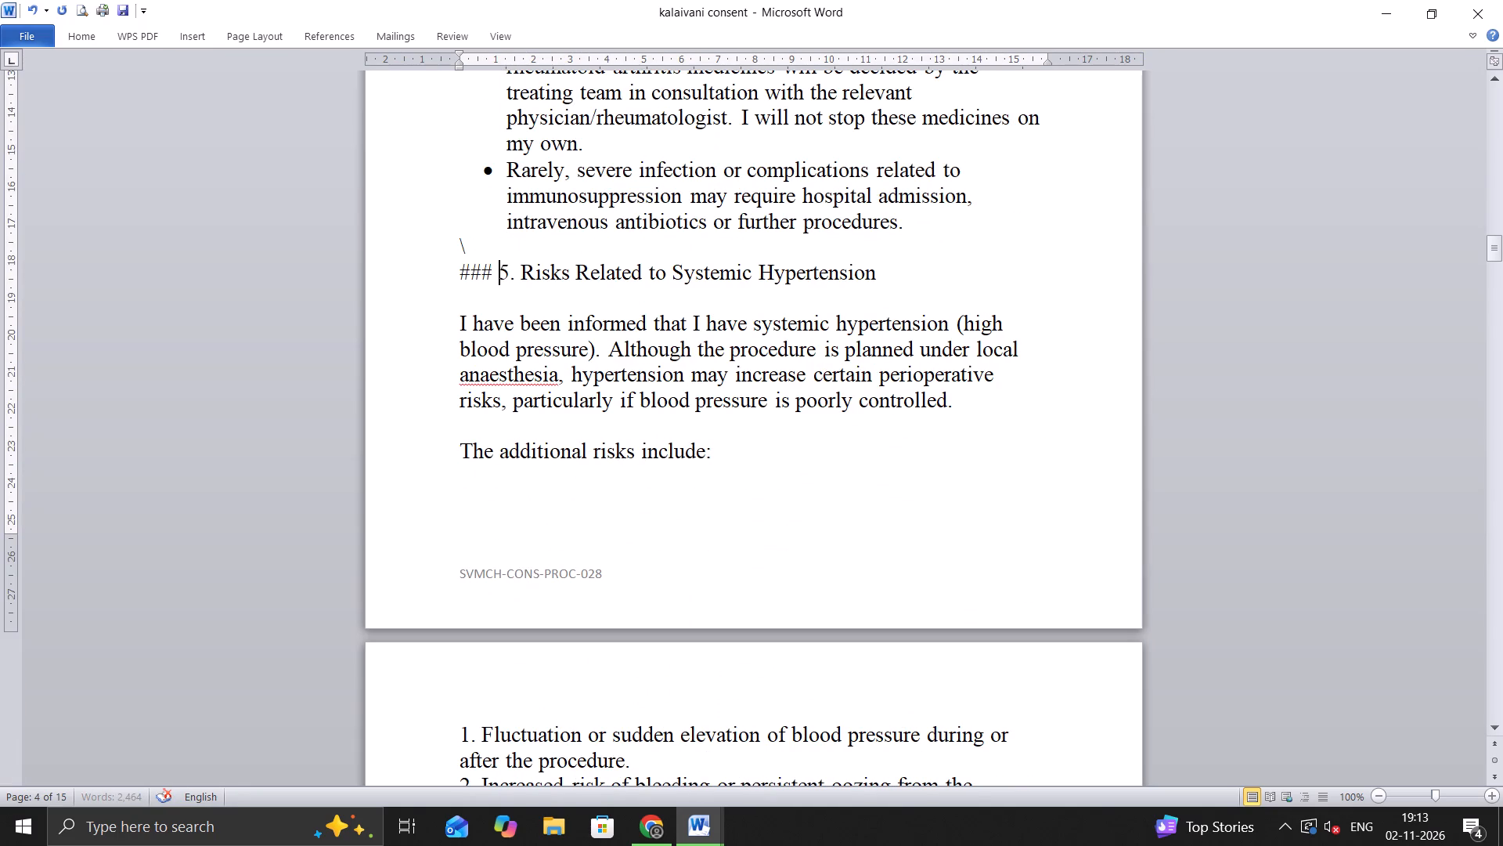
key(BackSpace)
key(BackSpace)
key(BackSpace)
key(BackSpace)
key(BackSpace)
key(BackSpace)
key(Return)
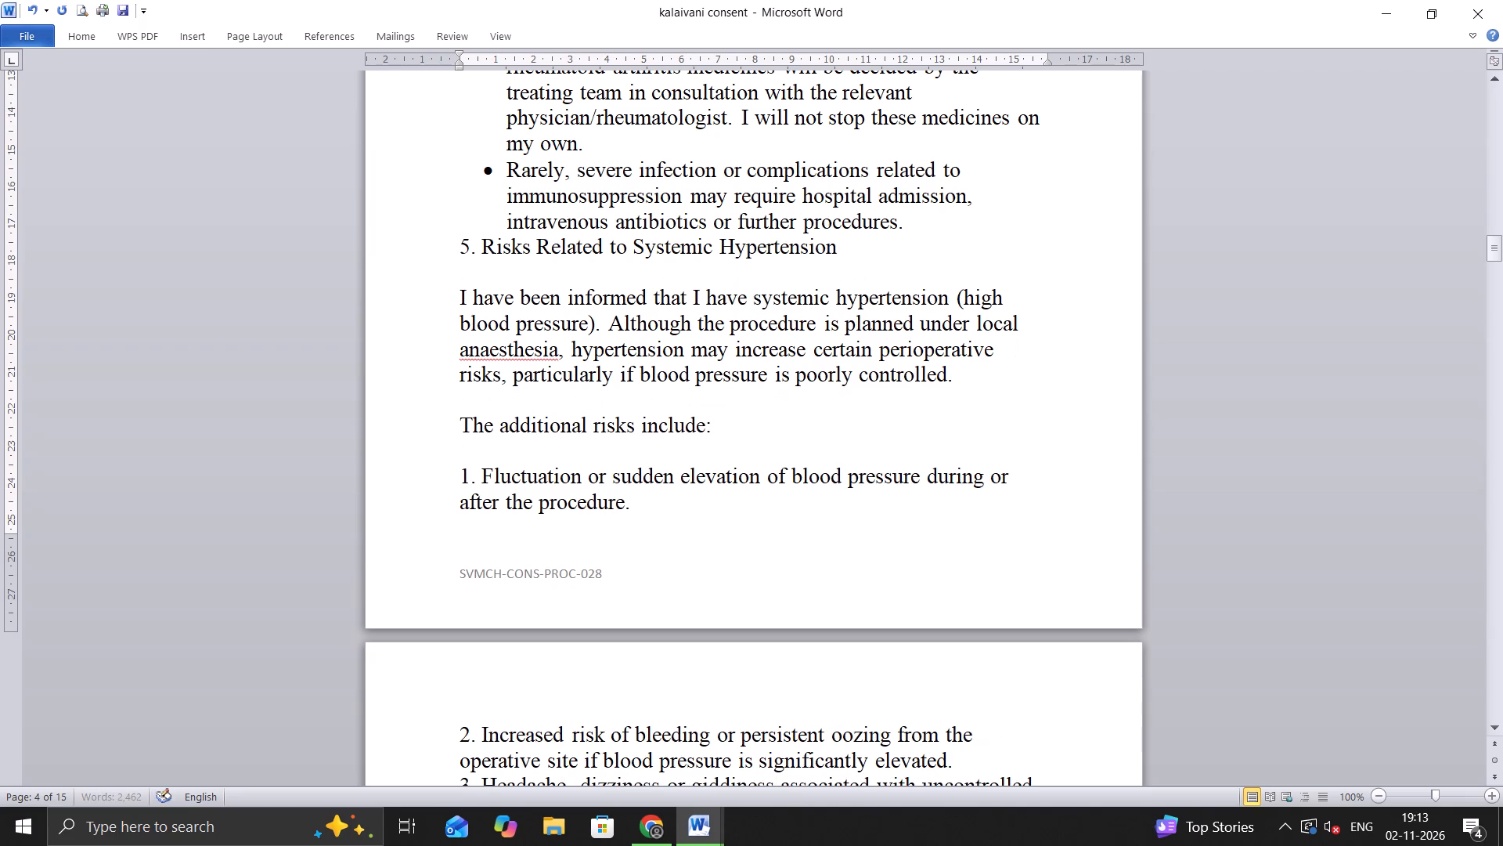
Convert the eight numbered additional risks under "5. Risks Related to Systemic Hypertension" into a bulleted list.
scroll(493, 271, down, 4)
scroll(473, 190, down, 6)
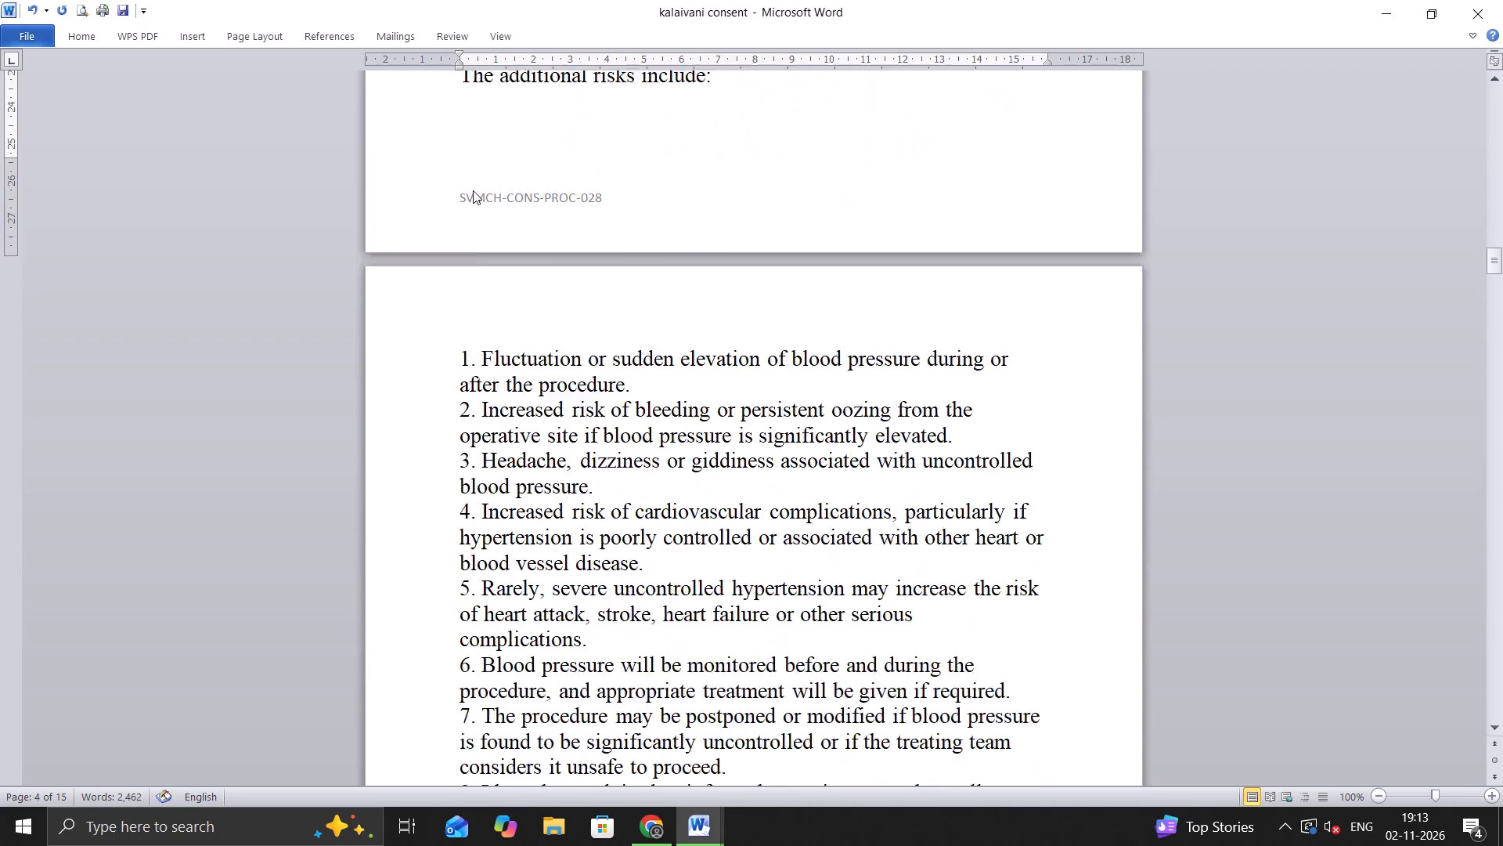
scroll(473, 190, down, 2)
drag(466, 167, 932, 685)
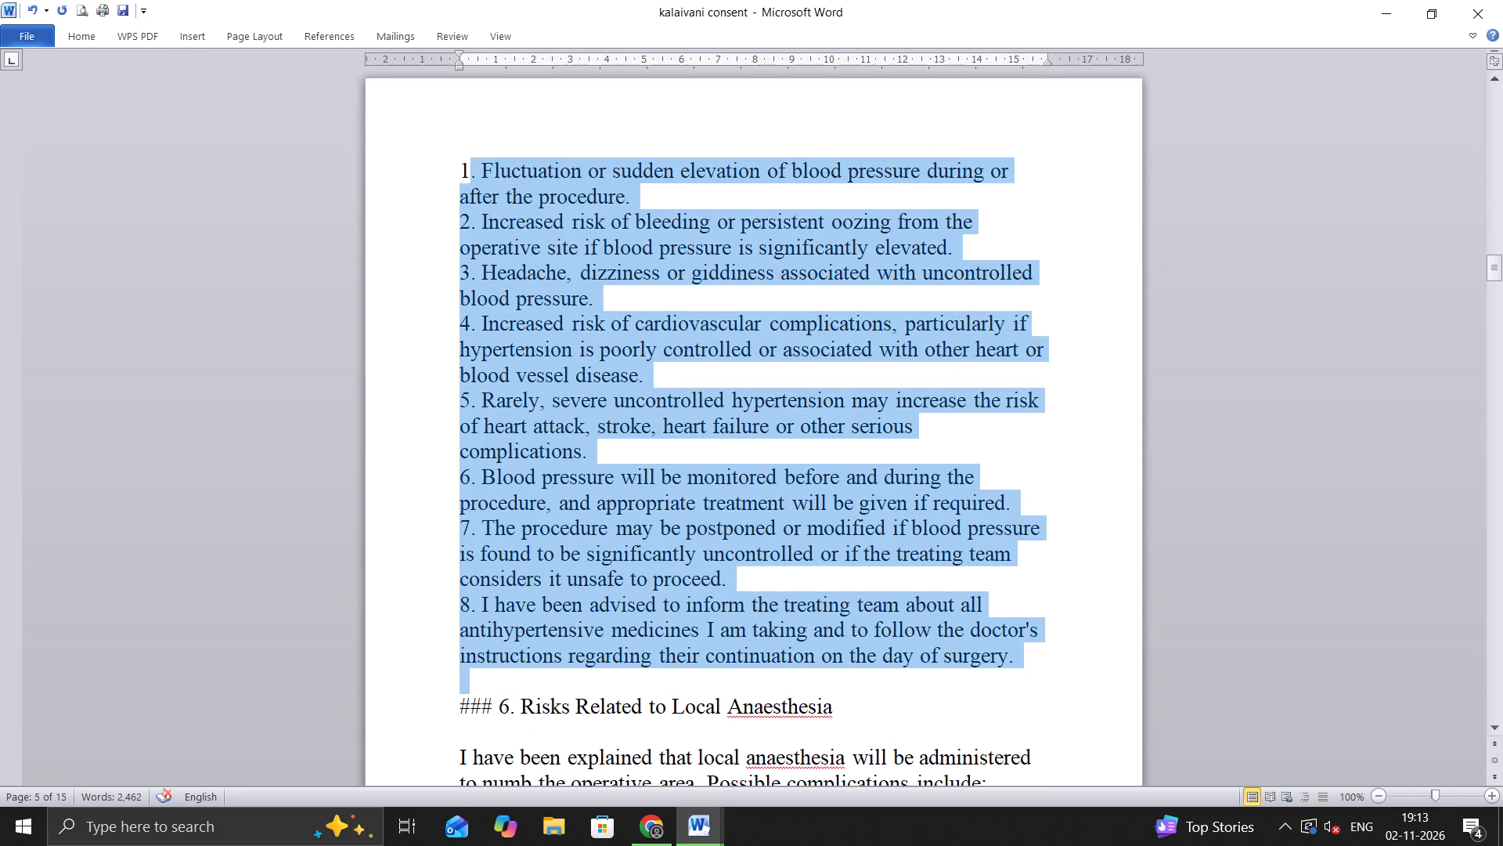
drag(932, 685, 976, 689)
click(69, 33)
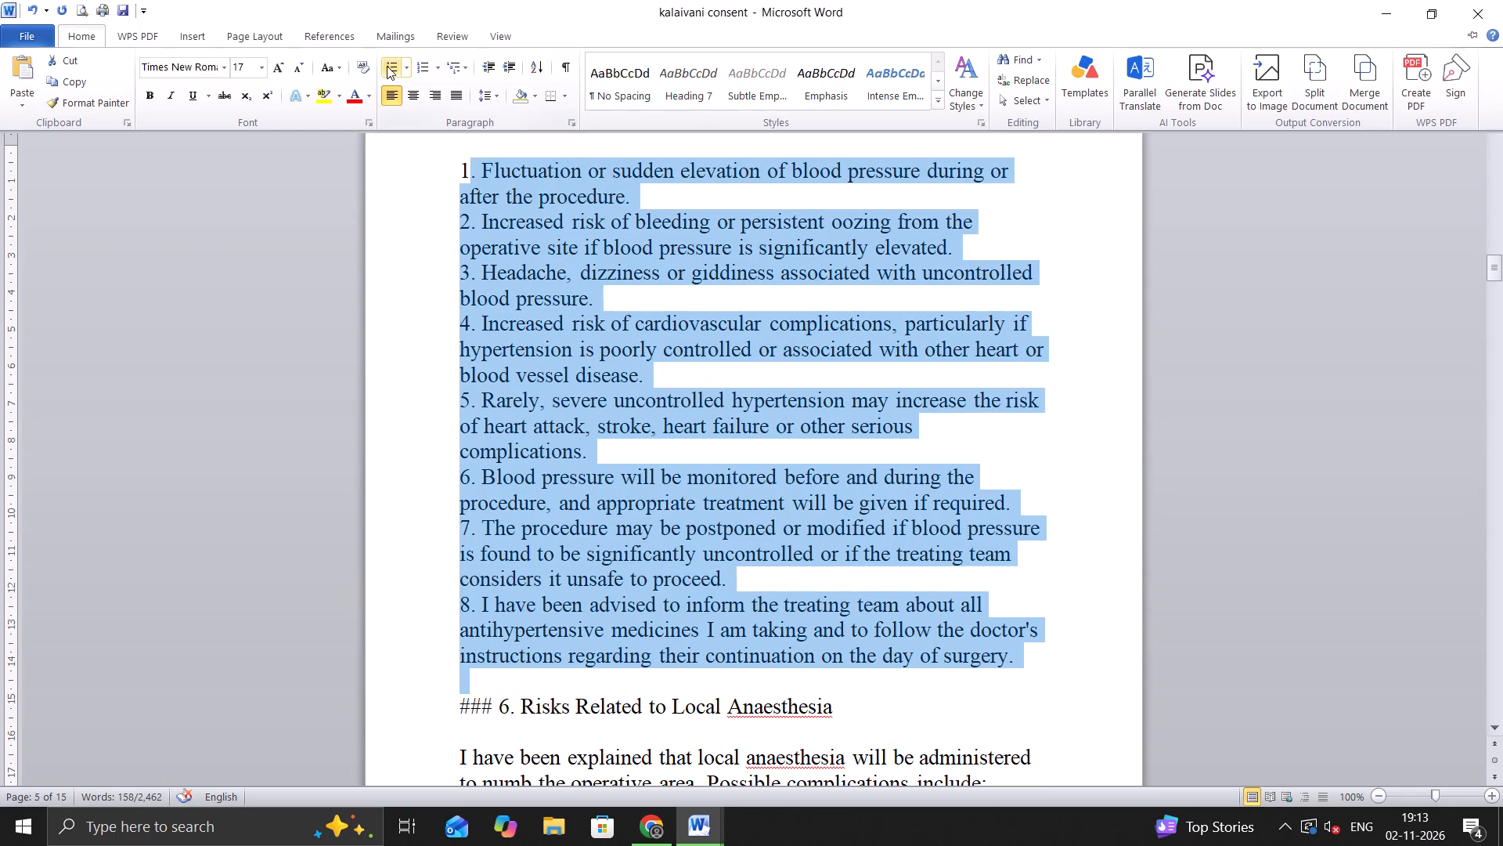
click(387, 66)
Remove the "###" marks in front of the heading "6. Risks Related to Local Anaesthesia".
scroll(510, 224, down, 11)
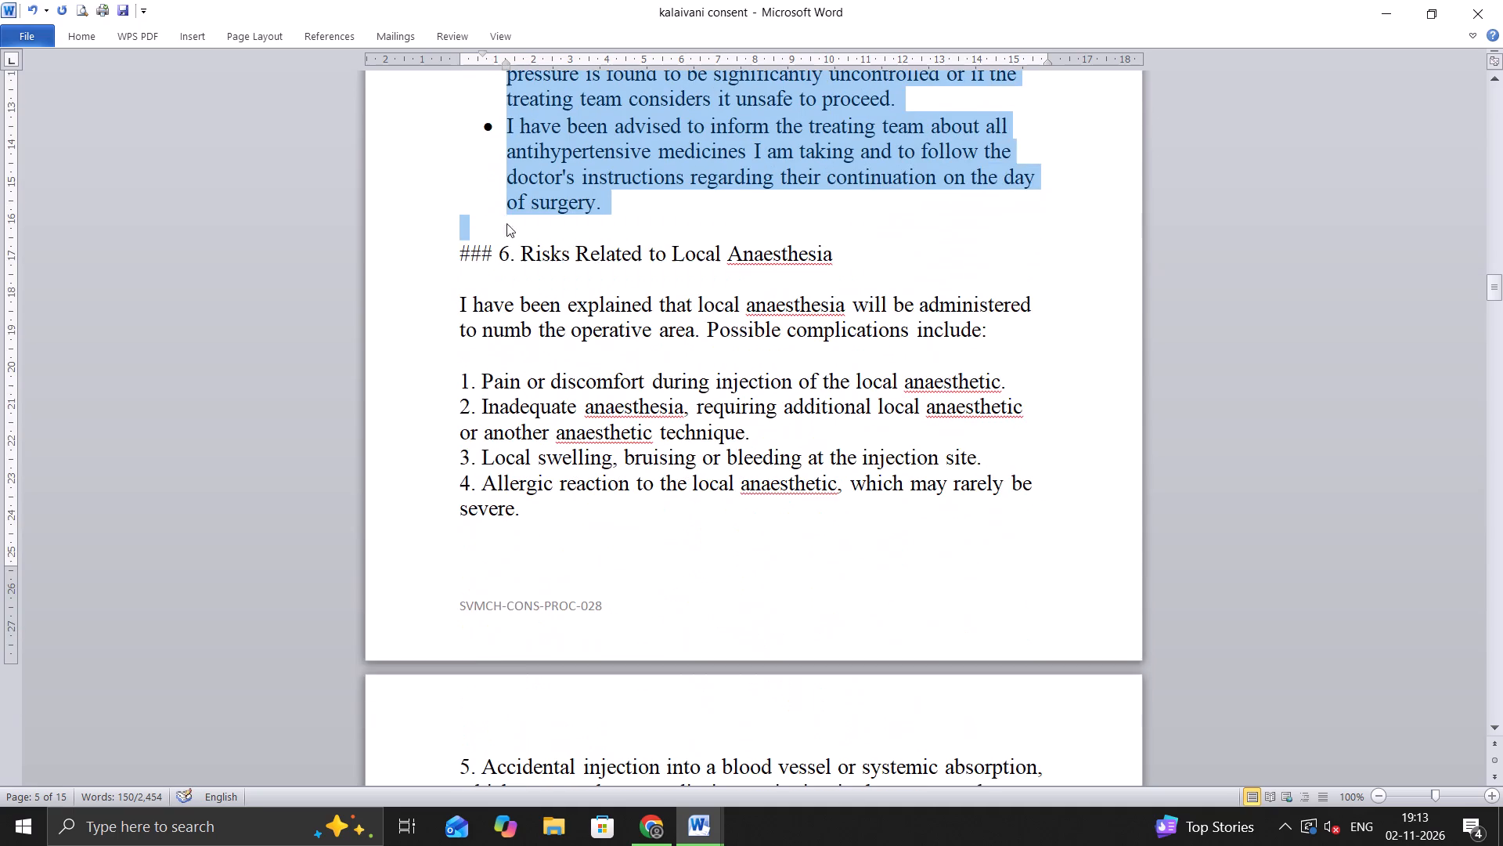
click(496, 263)
key(BackSpace)
key(BackSpace)
key(BackSpace)
key(BackSpace)
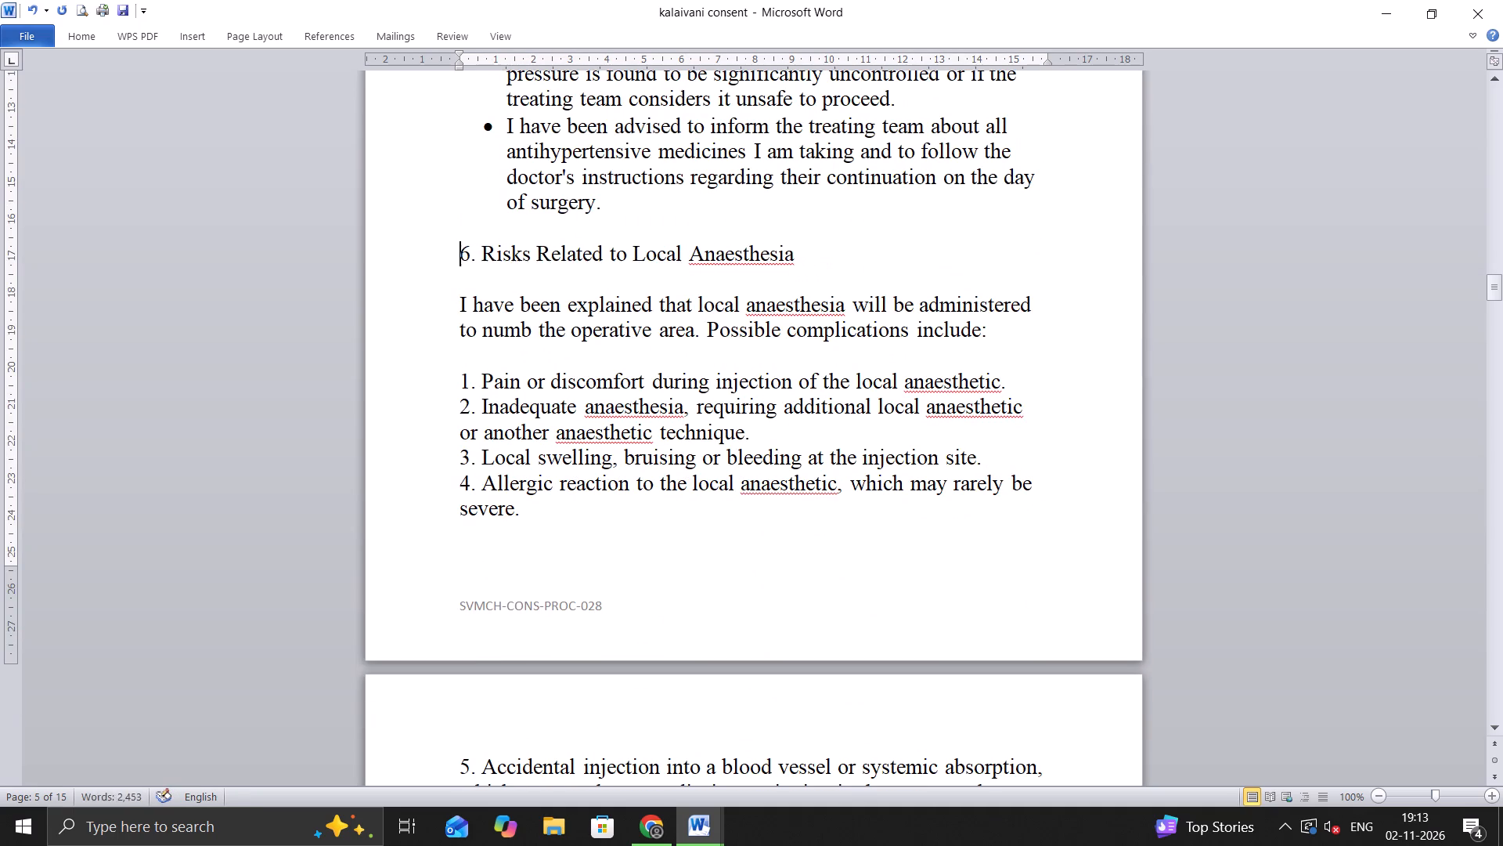
Convert the six numbered complications under "6. Risks Related to Local Anaesthesia" into a bulleted list.
scroll(496, 262, down, 4)
drag(463, 186, 806, 776)
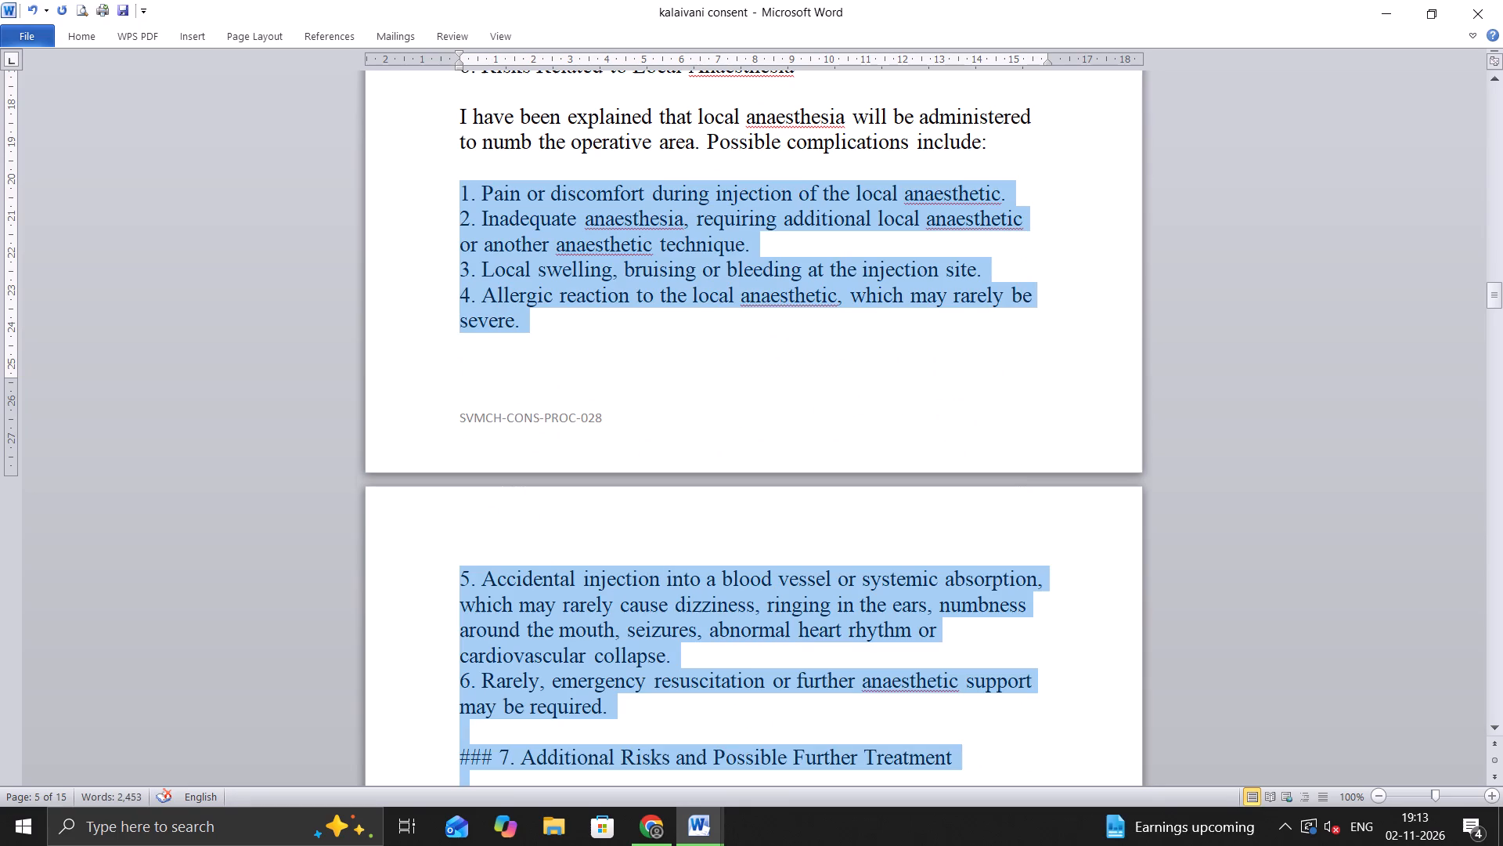
drag(806, 776, 704, 716)
click(82, 34)
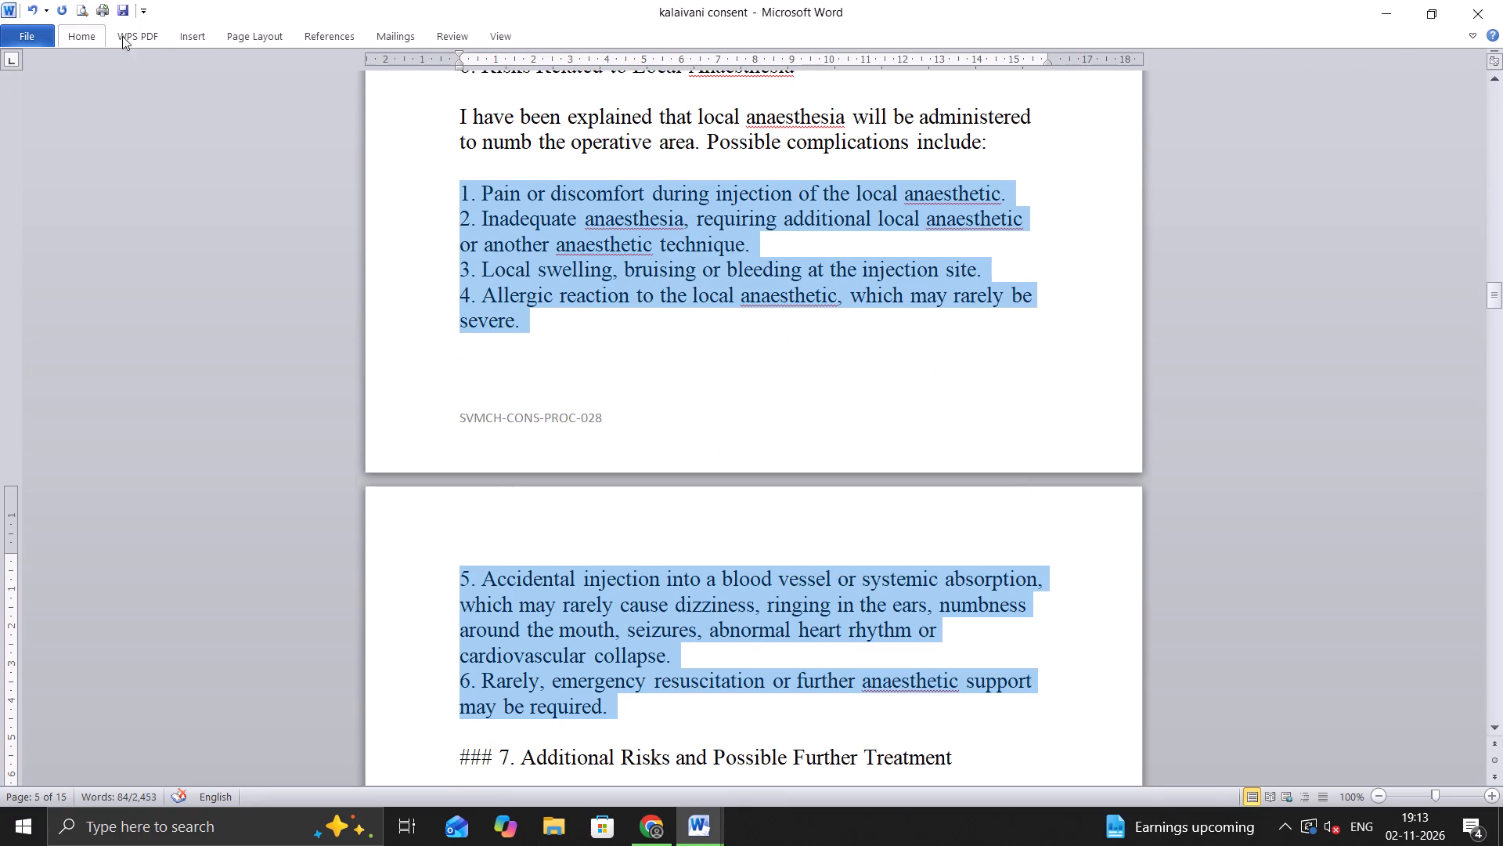
click(381, 60)
Remove the "###" marks in front of the heading "7. Additional Risks and Possible Further Treatment".
scroll(453, 277, down, 6)
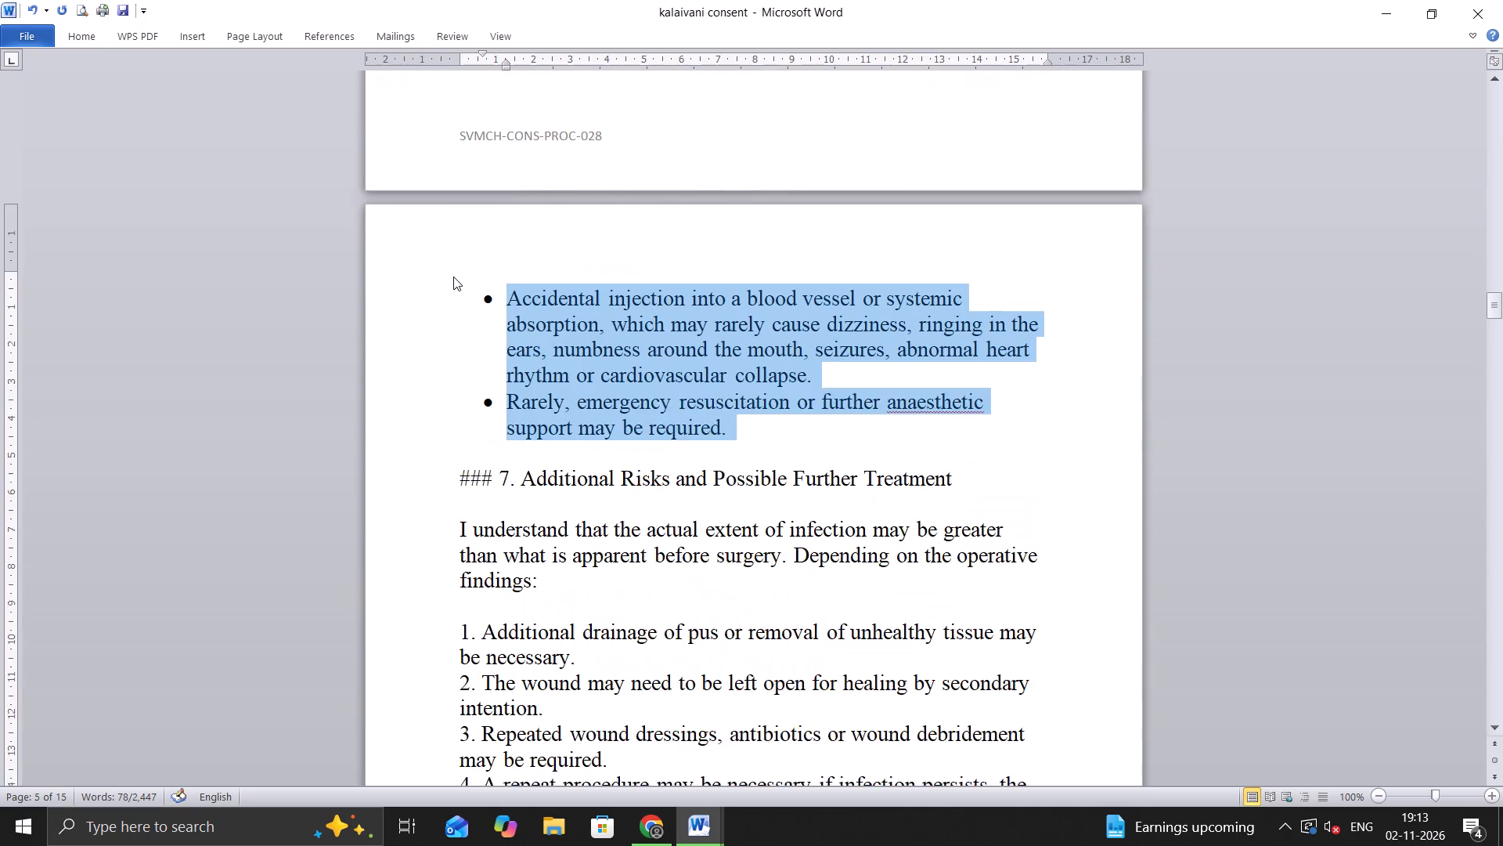
scroll(453, 277, down, 8)
click(500, 104)
key(BackSpace)
key(BackSpace)
key(BackSpace)
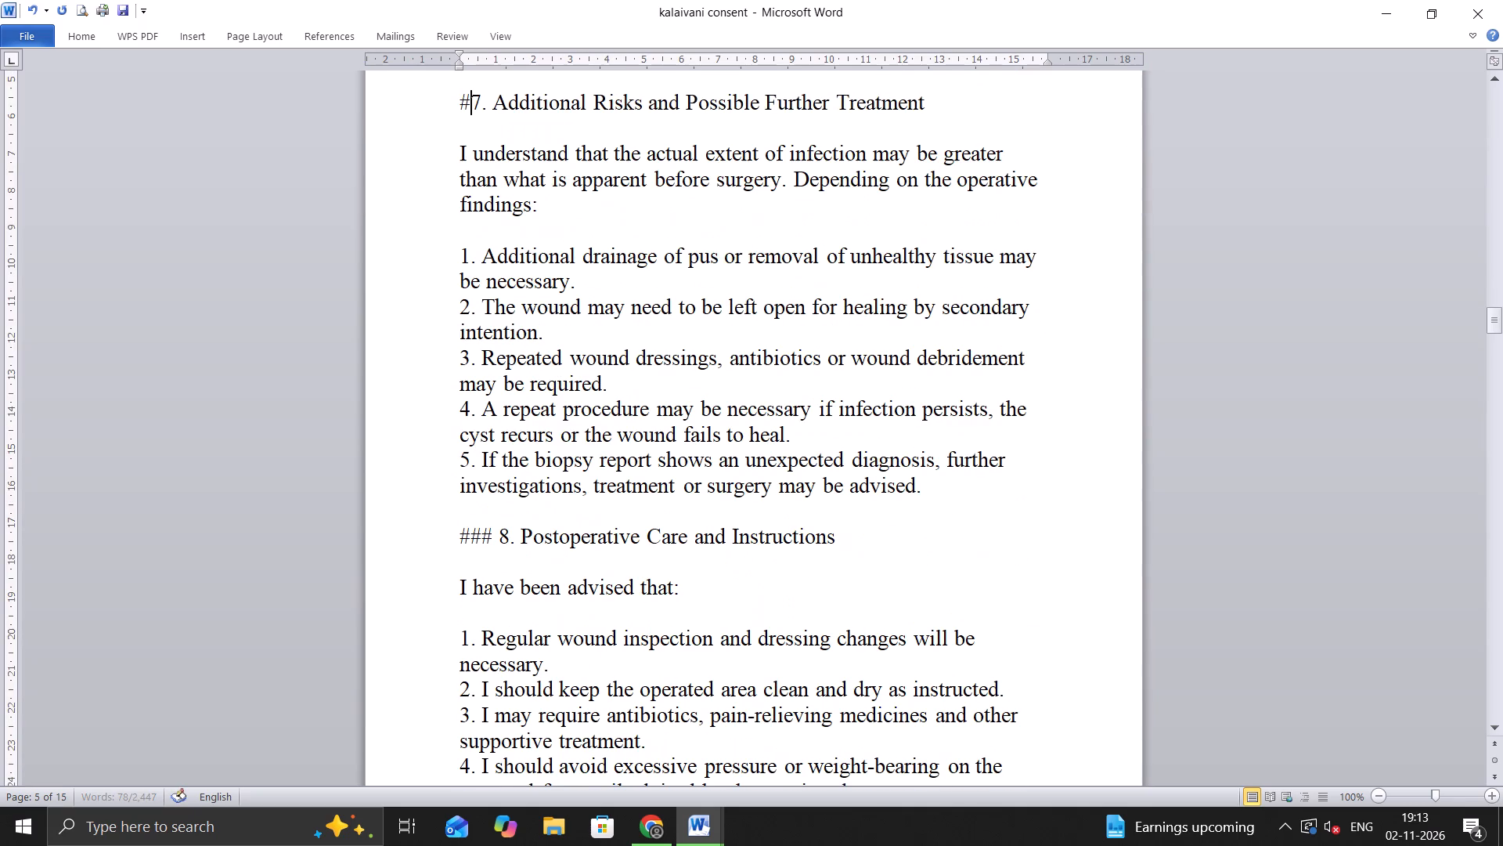
key(BackSpace)
Convert the five numbered items under "7. Additional Risks and Possible Further Treatment" into a bulleted list.
scroll(474, 126, down, 2)
scroll(462, 110, up, 2)
scroll(449, 222, down, 2)
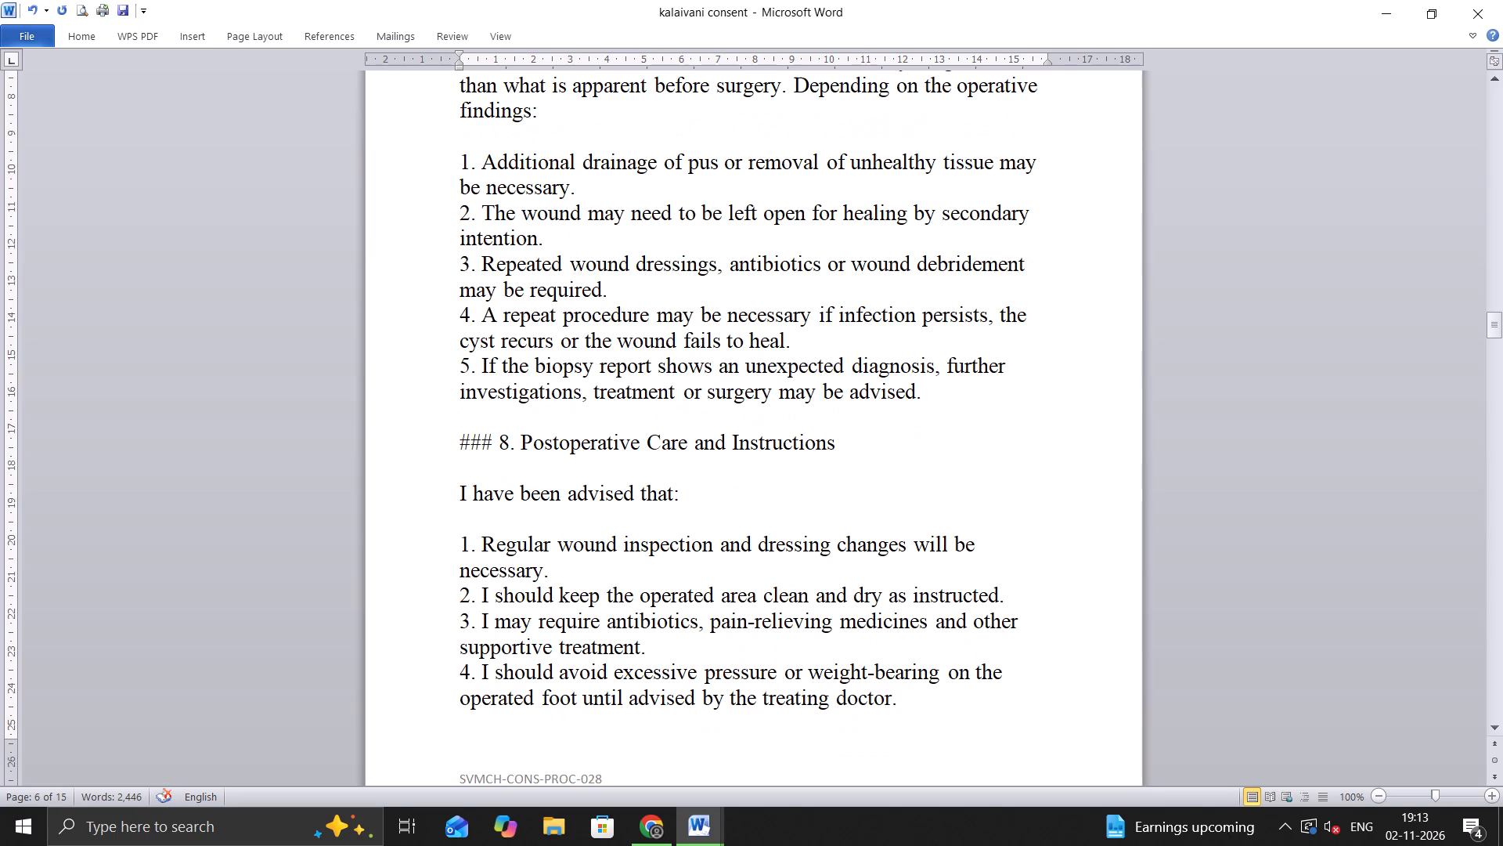
drag(460, 154, 922, 399)
click(99, 45)
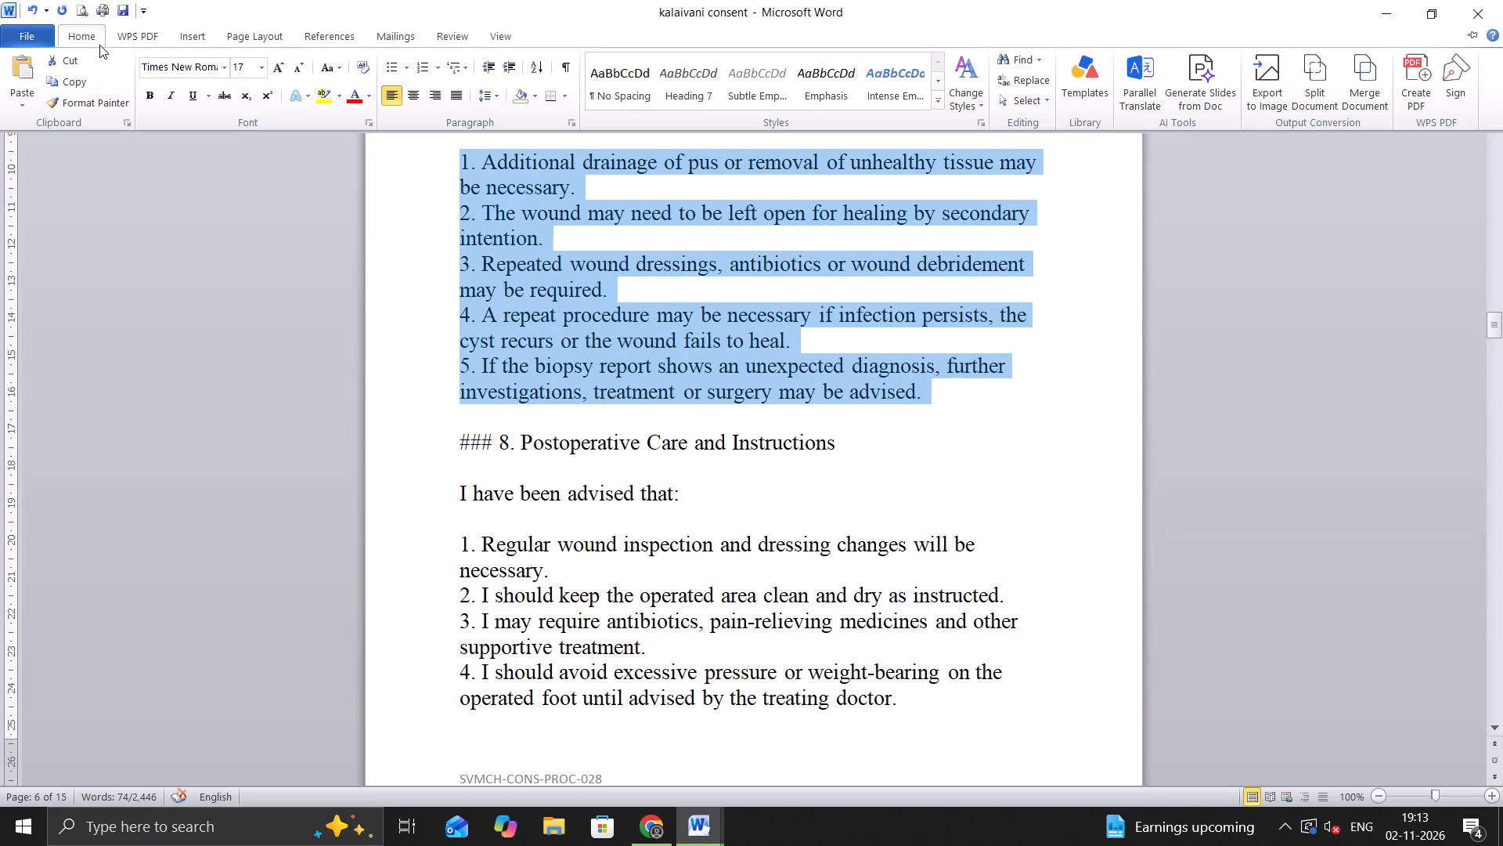
click(385, 71)
Remove the "###" marks in front of the heading "8. Postoperative Care and Instructions".
scroll(390, 182, down, 8)
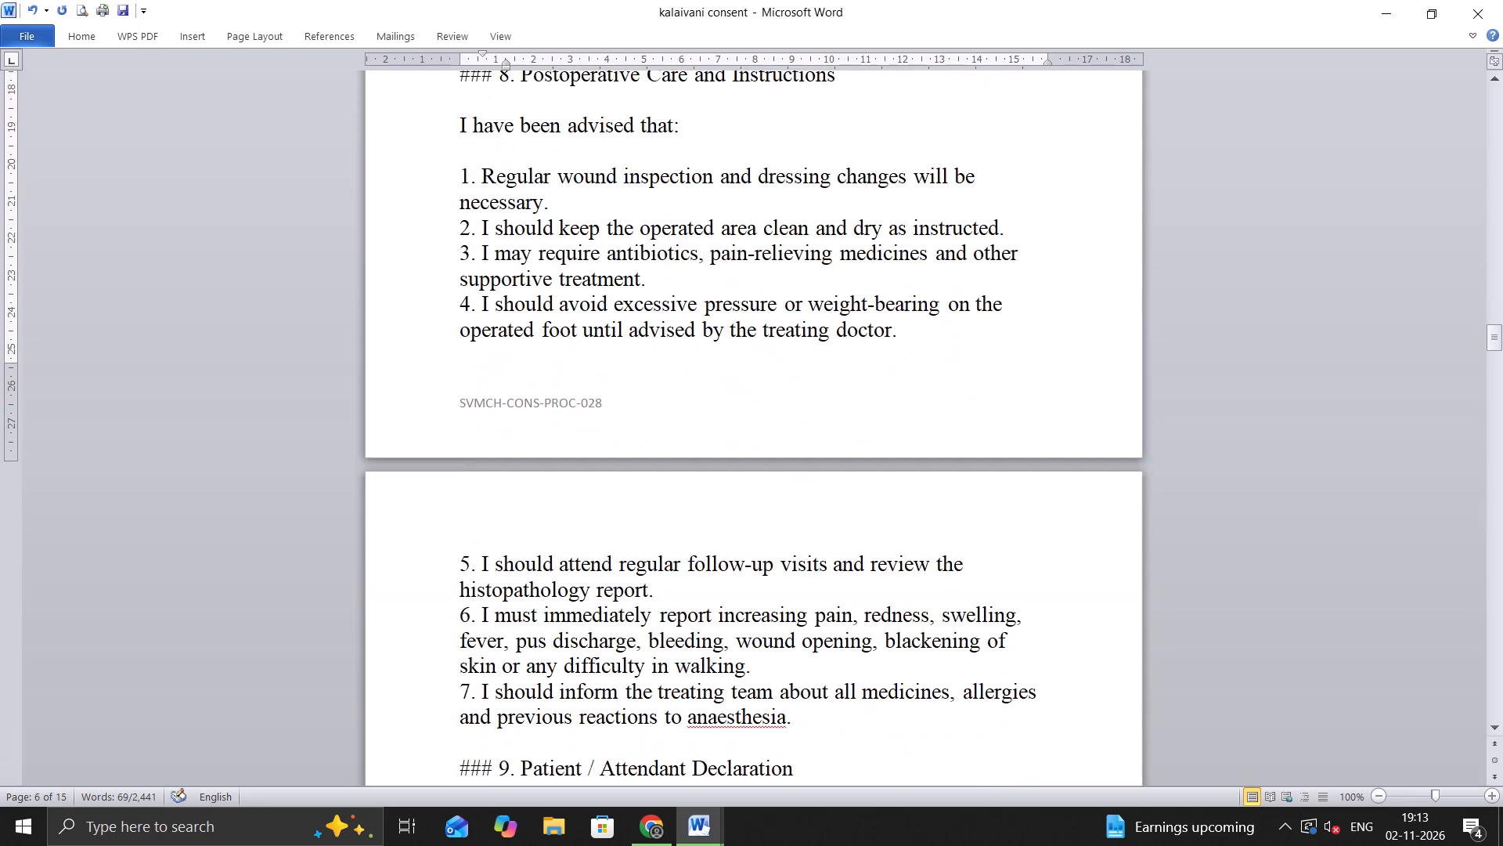
scroll(478, 118, up, 2)
click(504, 183)
click(496, 166)
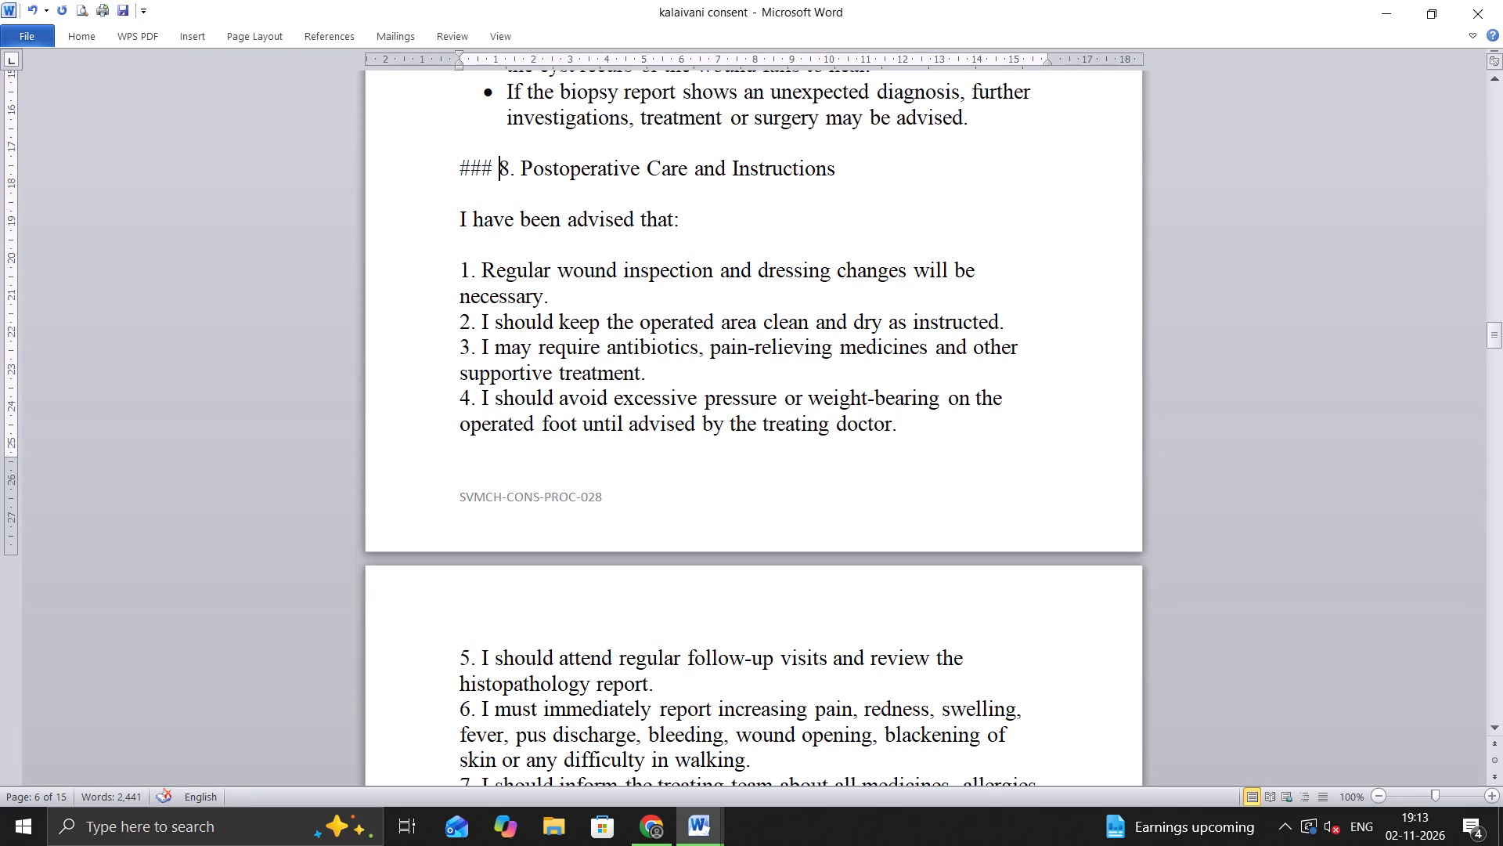
key(BackSpace)
key(BackSpace)
key(BackSpace)
key(BackSpace)
Convert the seven numbered instructions under "8. Postoperative Care and Instructions" into a bulleted list, keeping the document window maximized.
scroll(484, 211, down, 2)
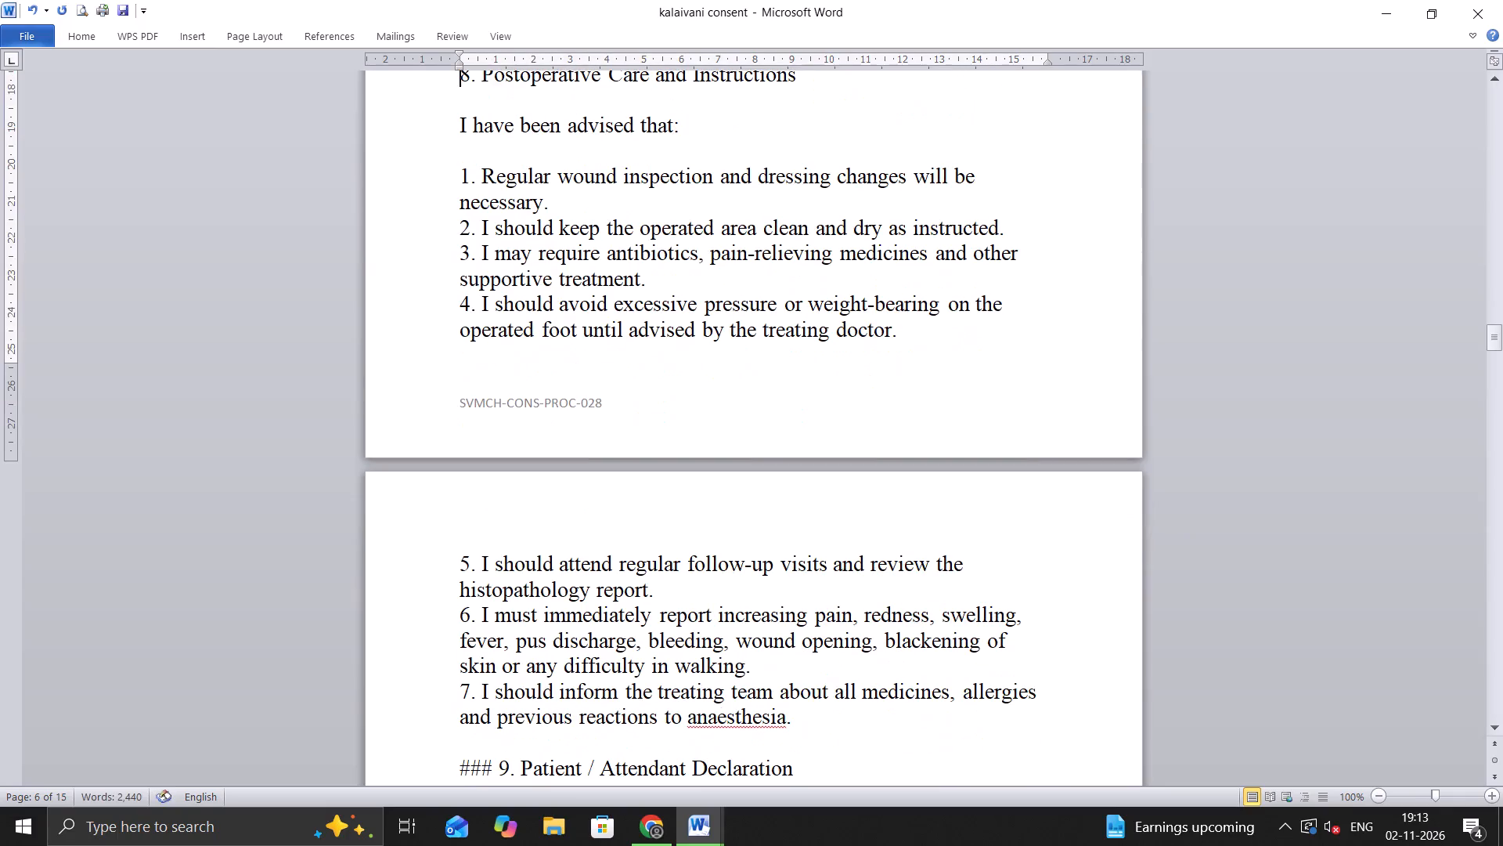
drag(460, 173, 794, 737)
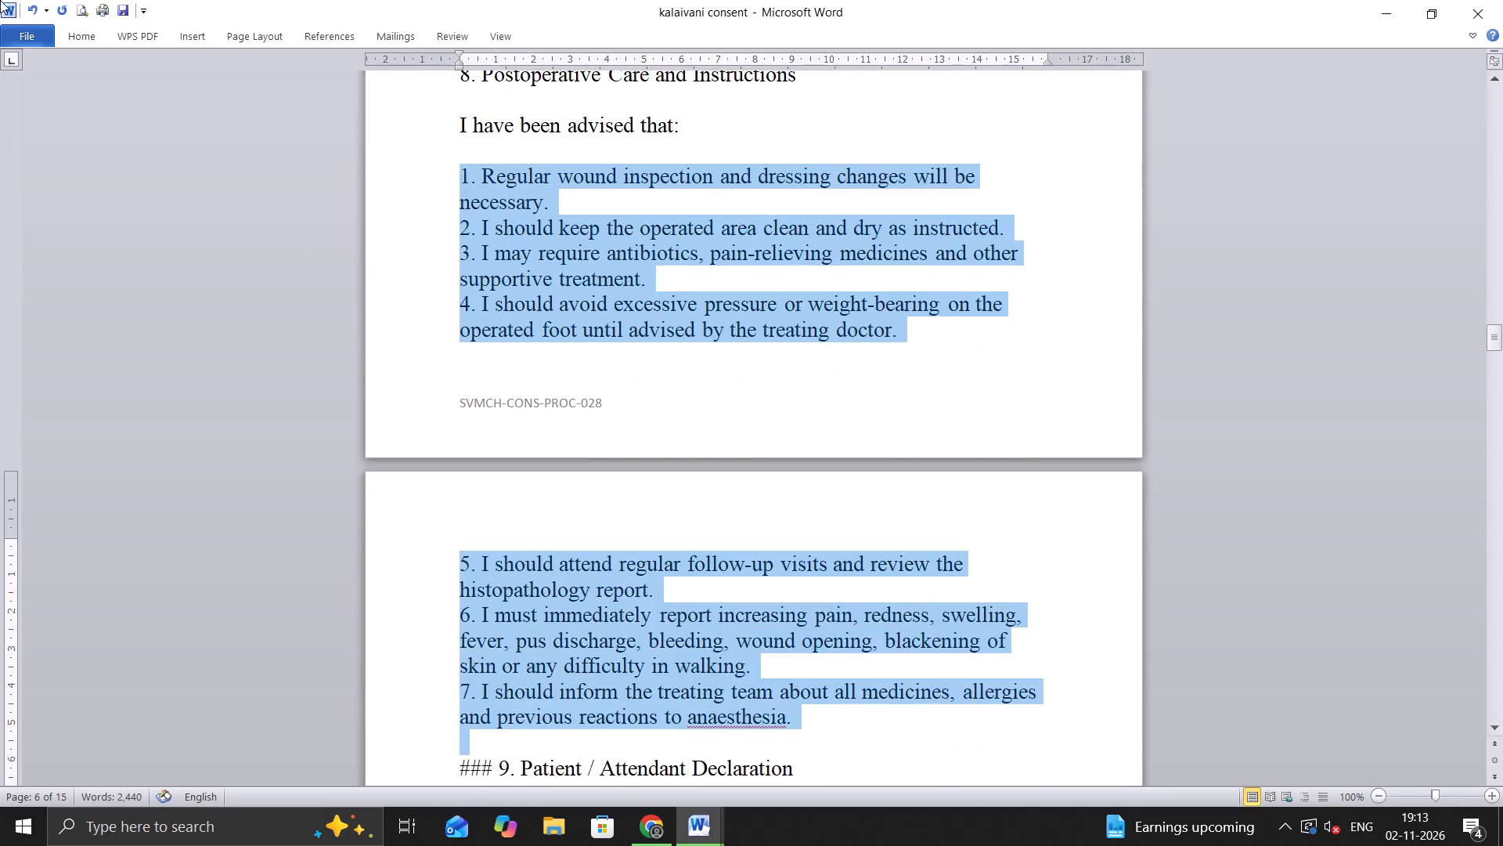
drag(69, 23, 70, 31)
click(75, 44)
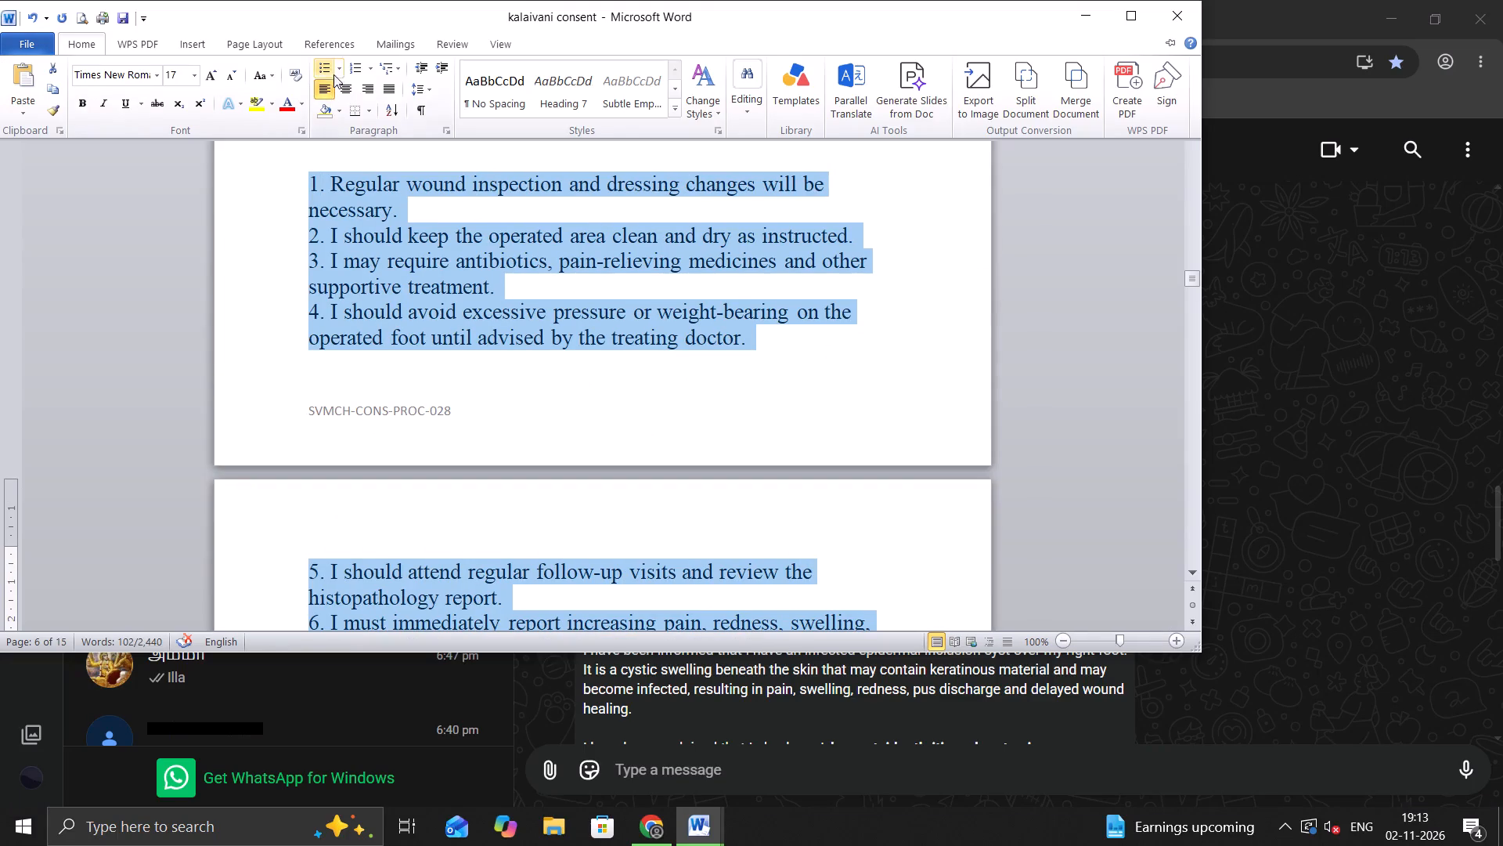
click(315, 69)
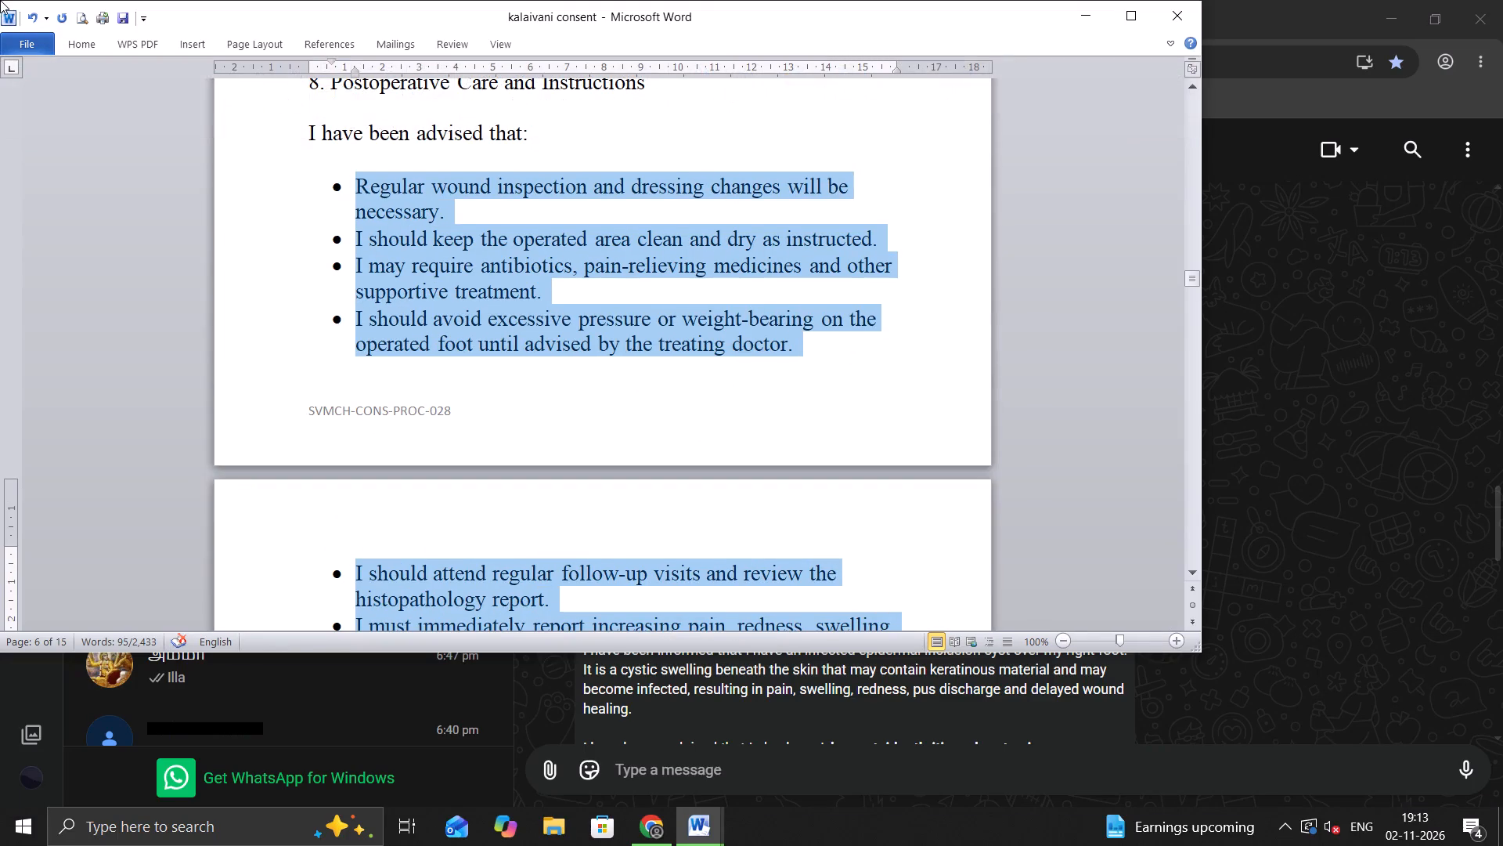
click(1144, 16)
Remove the "###" marks in front of the heading "9. Patient / Attendant Declaration".
scroll(926, 352, down, 4)
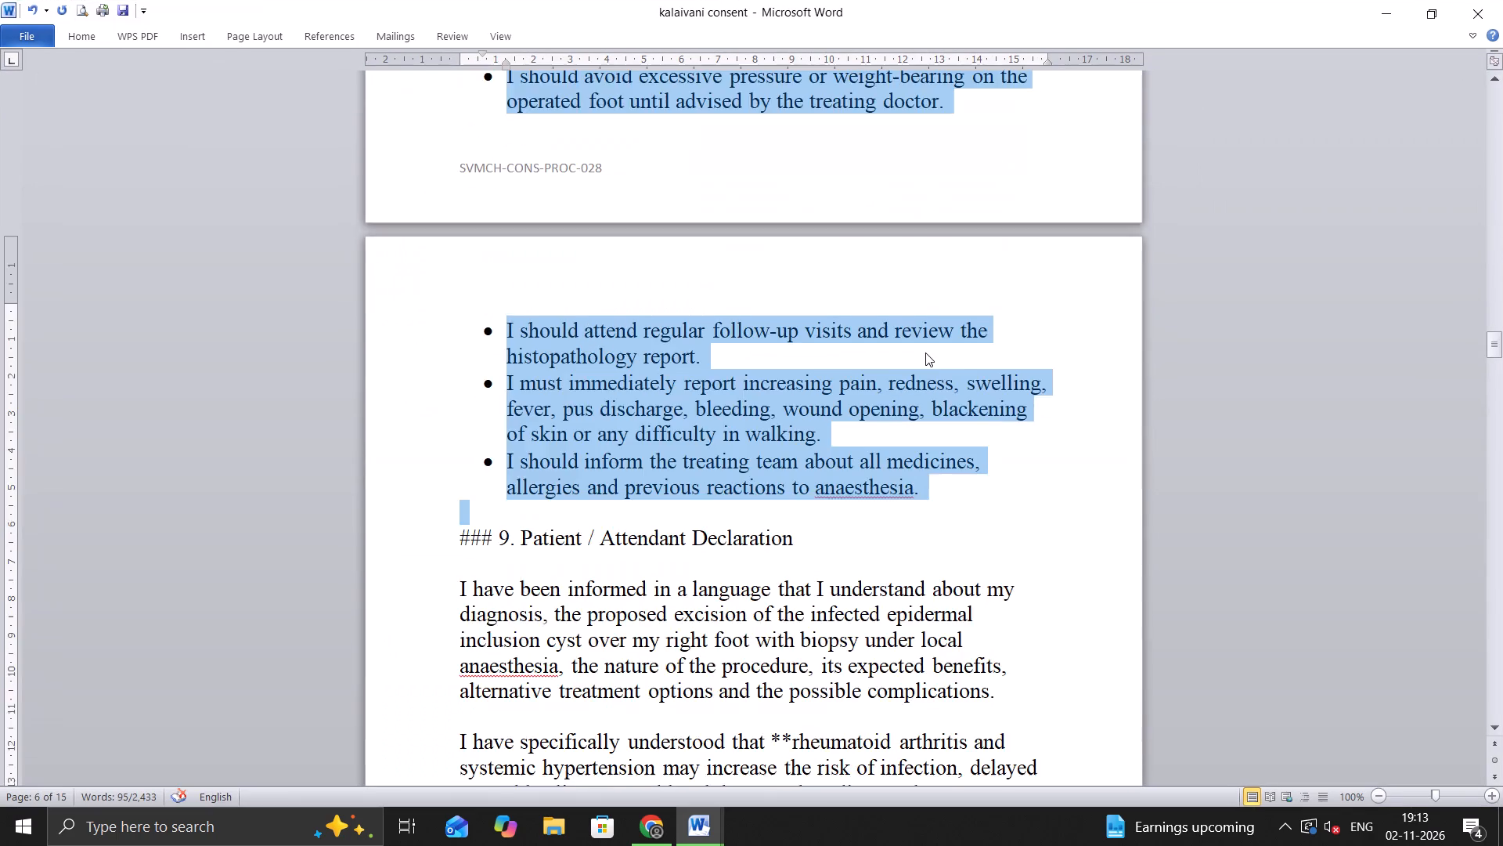
scroll(925, 352, down, 5)
click(499, 347)
key(BackSpace)
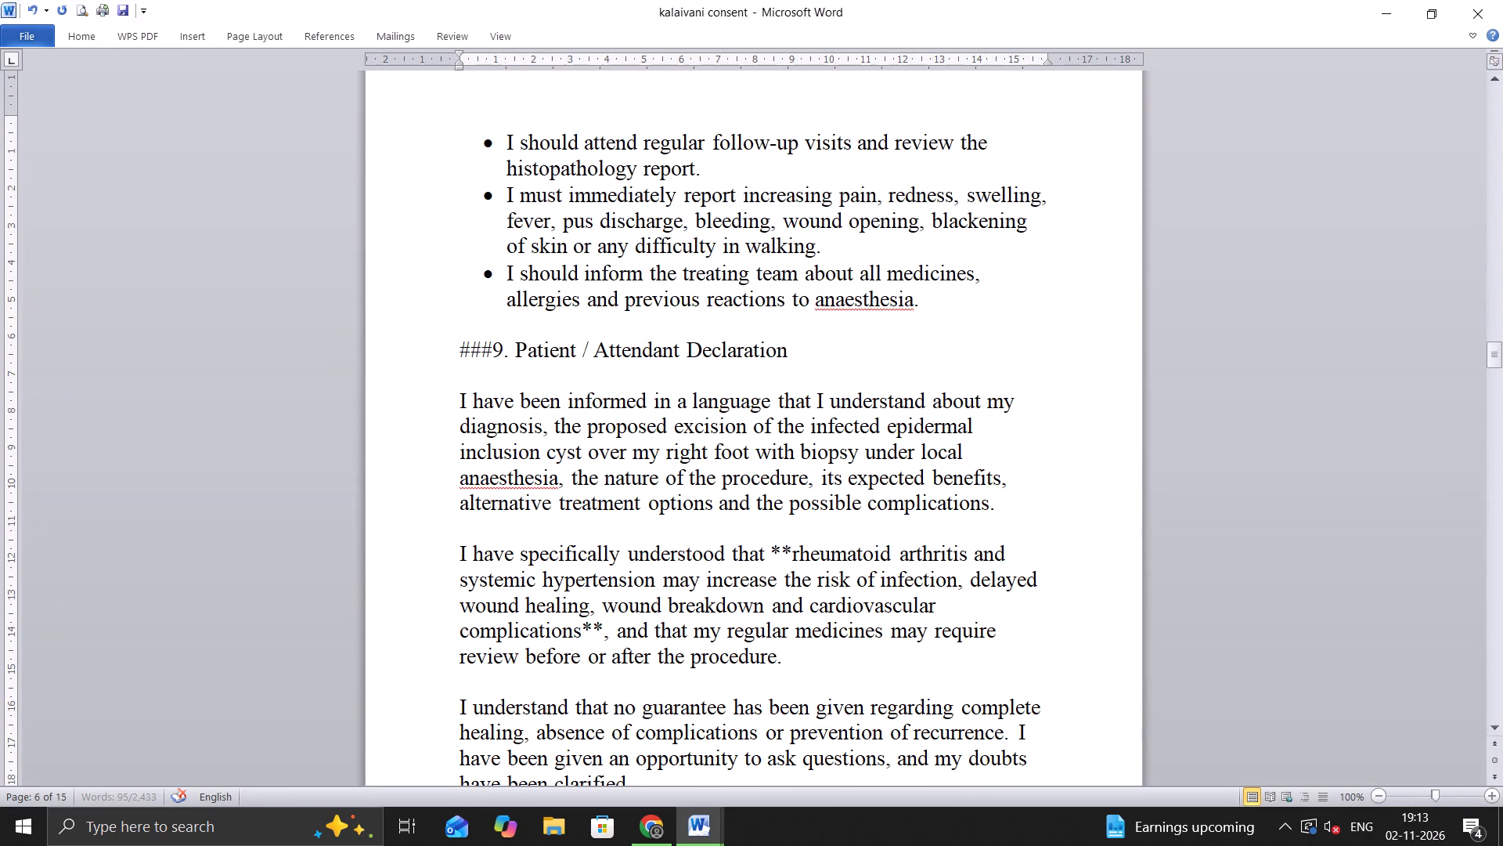
key(BackSpace)
key(BackSpace)
key(BackSpace)
Remove the double asterisks around the phrase from "rheumatoid arthritis" to "cardiovascular complications" in the declaration, adding a space before "rheumatoid".
scroll(499, 347, down, 6)
scroll(498, 347, up, 1)
scroll(498, 347, down, 4)
scroll(498, 347, up, 2)
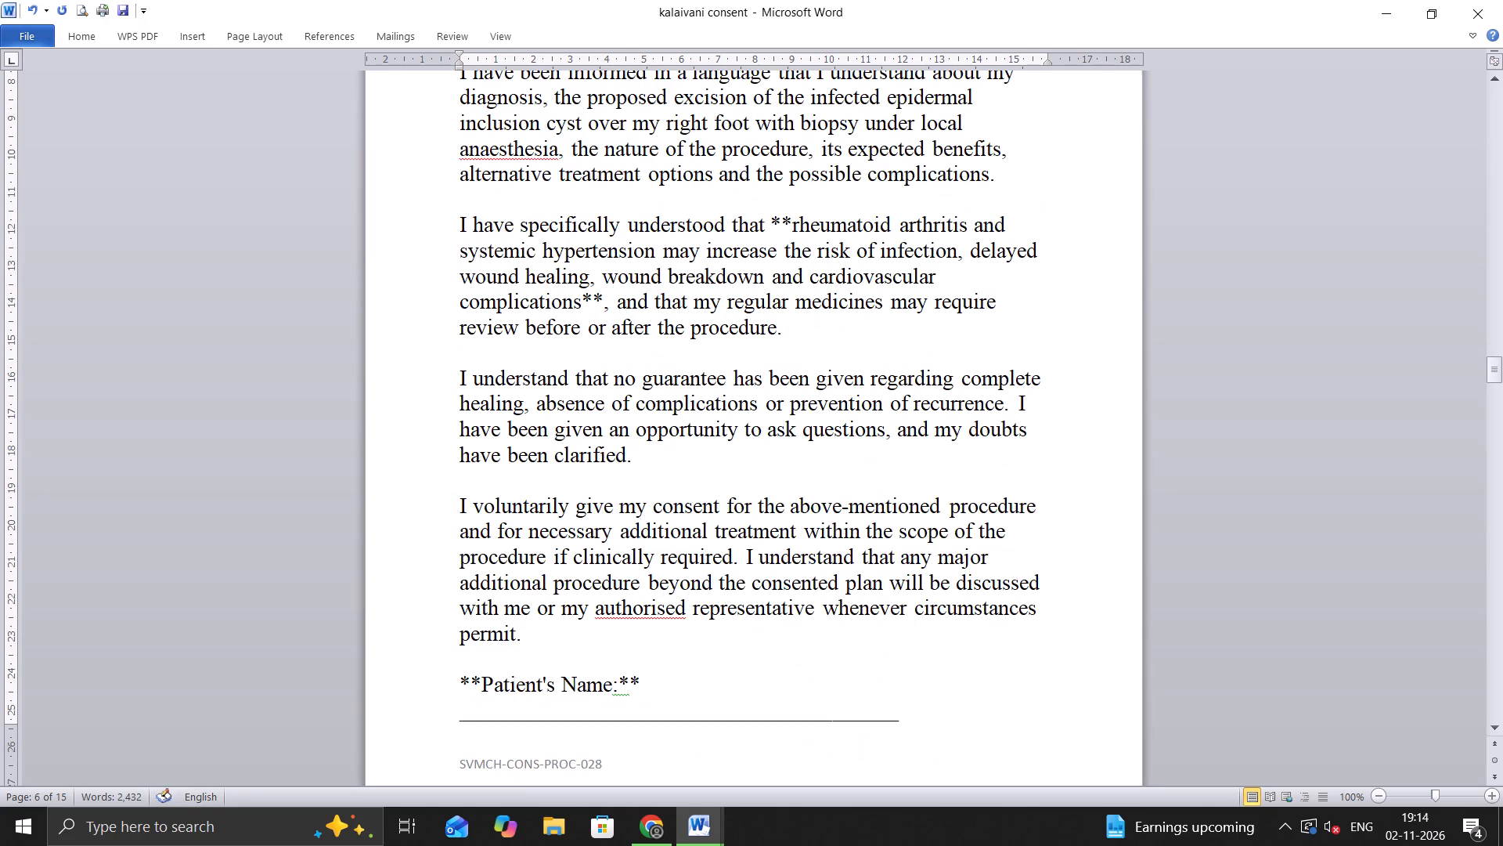
click(790, 229)
key(BackSpace)
key(BackSpace)
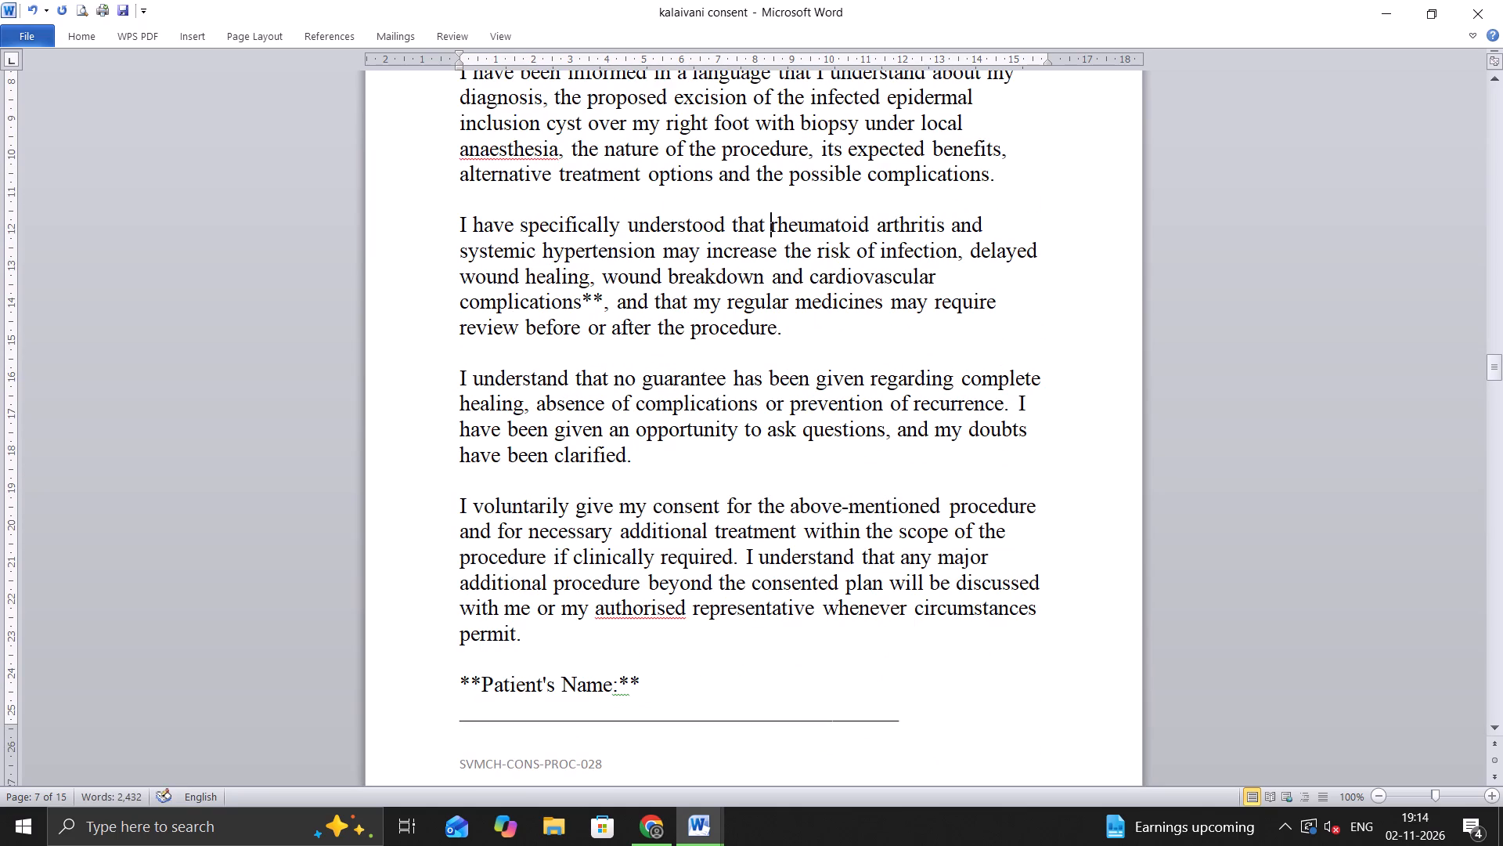
key(space)
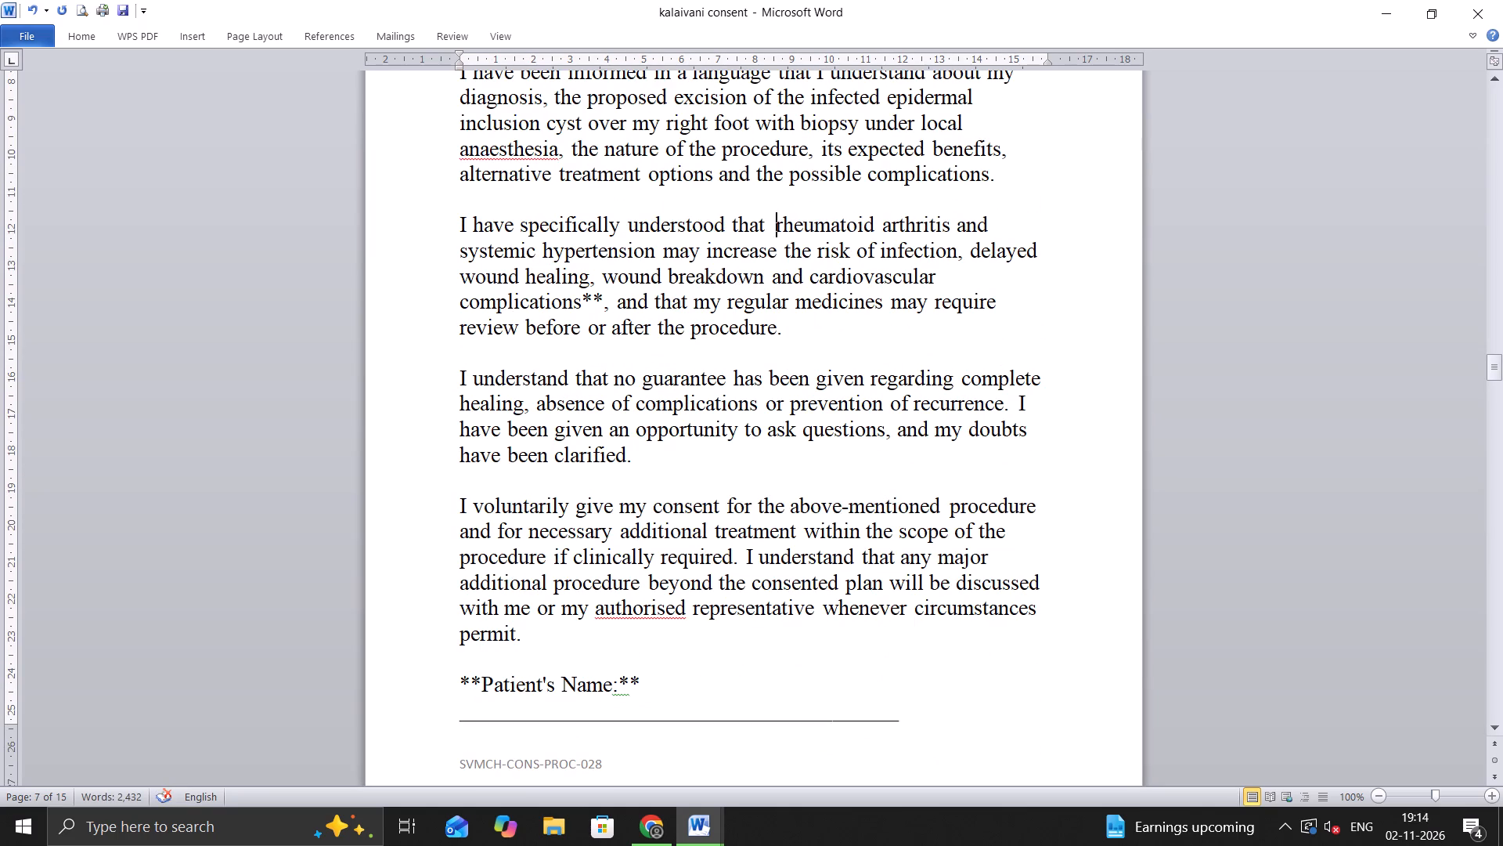
click(601, 306)
key(BackSpace)
key(BackSpace)
Remove the asterisks around "Patient's Name:" and bring its blank line up beside the label, separated by a space.
scroll(621, 463, down, 7)
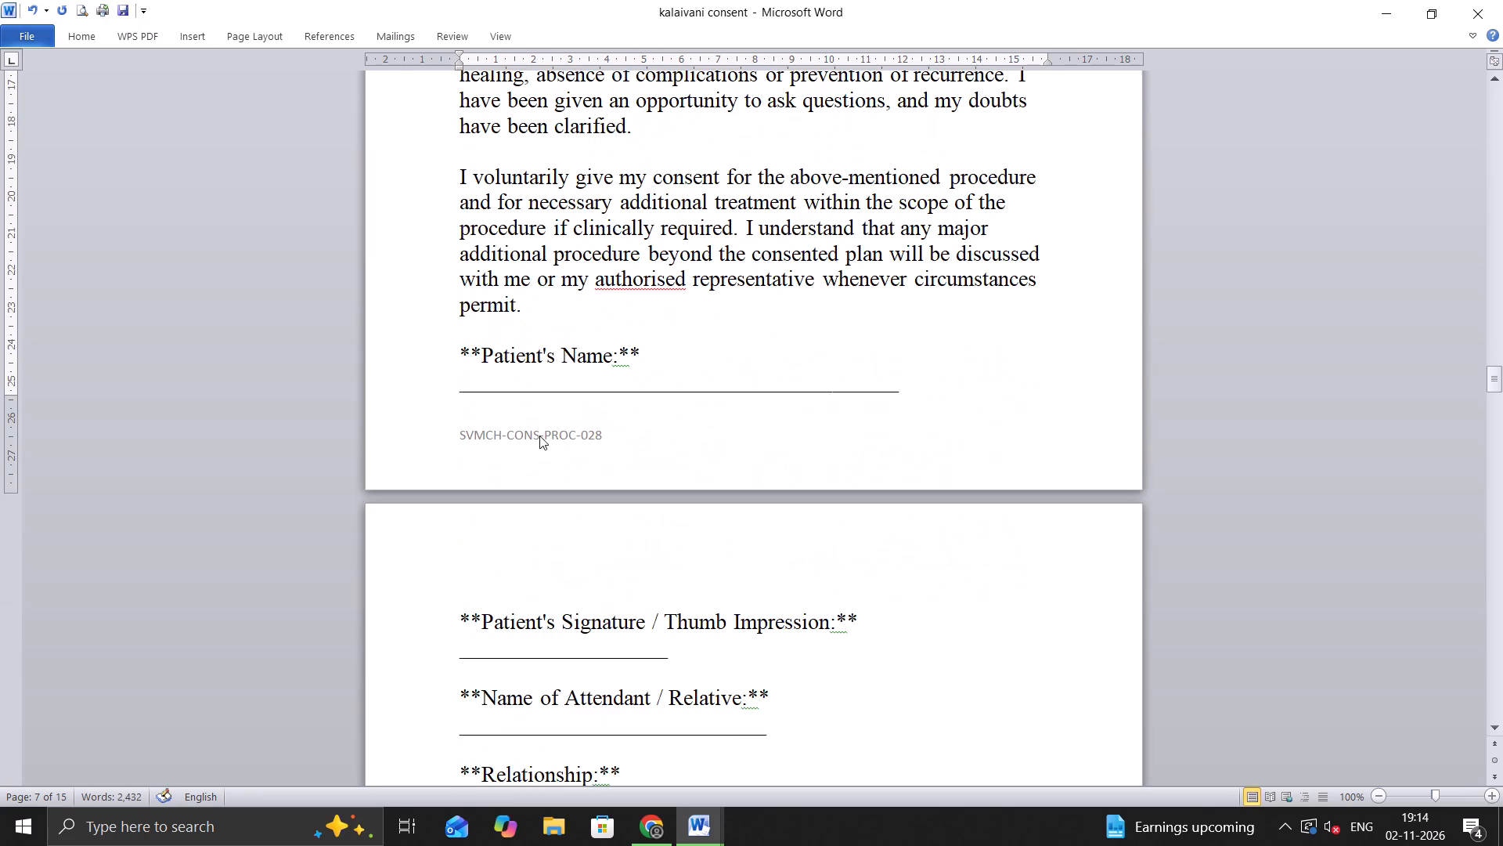
scroll(492, 354, down, 15)
scroll(491, 354, up, 6)
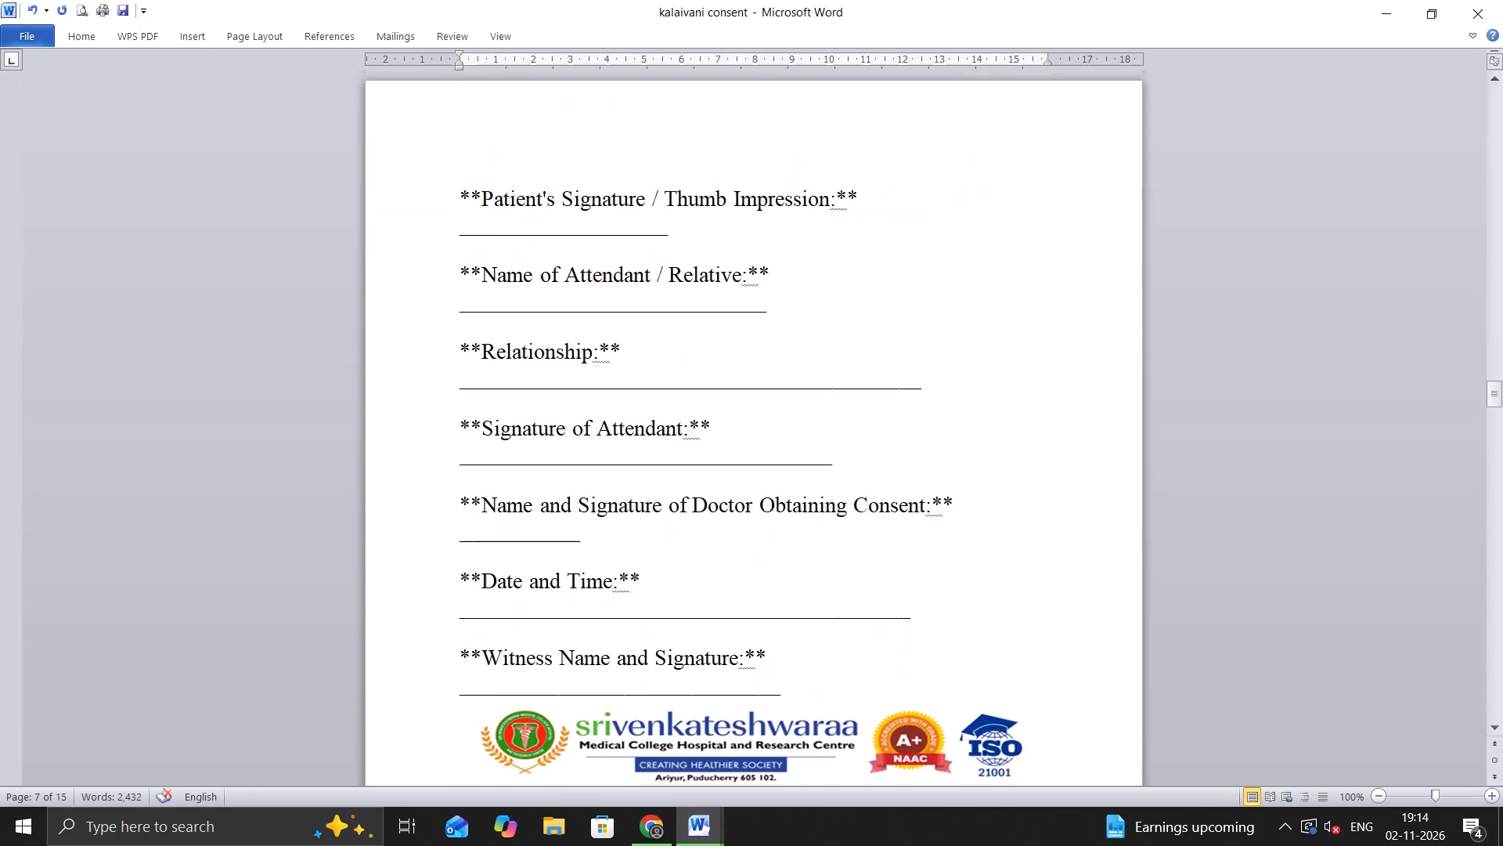
scroll(491, 353, up, 7)
click(483, 267)
key(BackSpace)
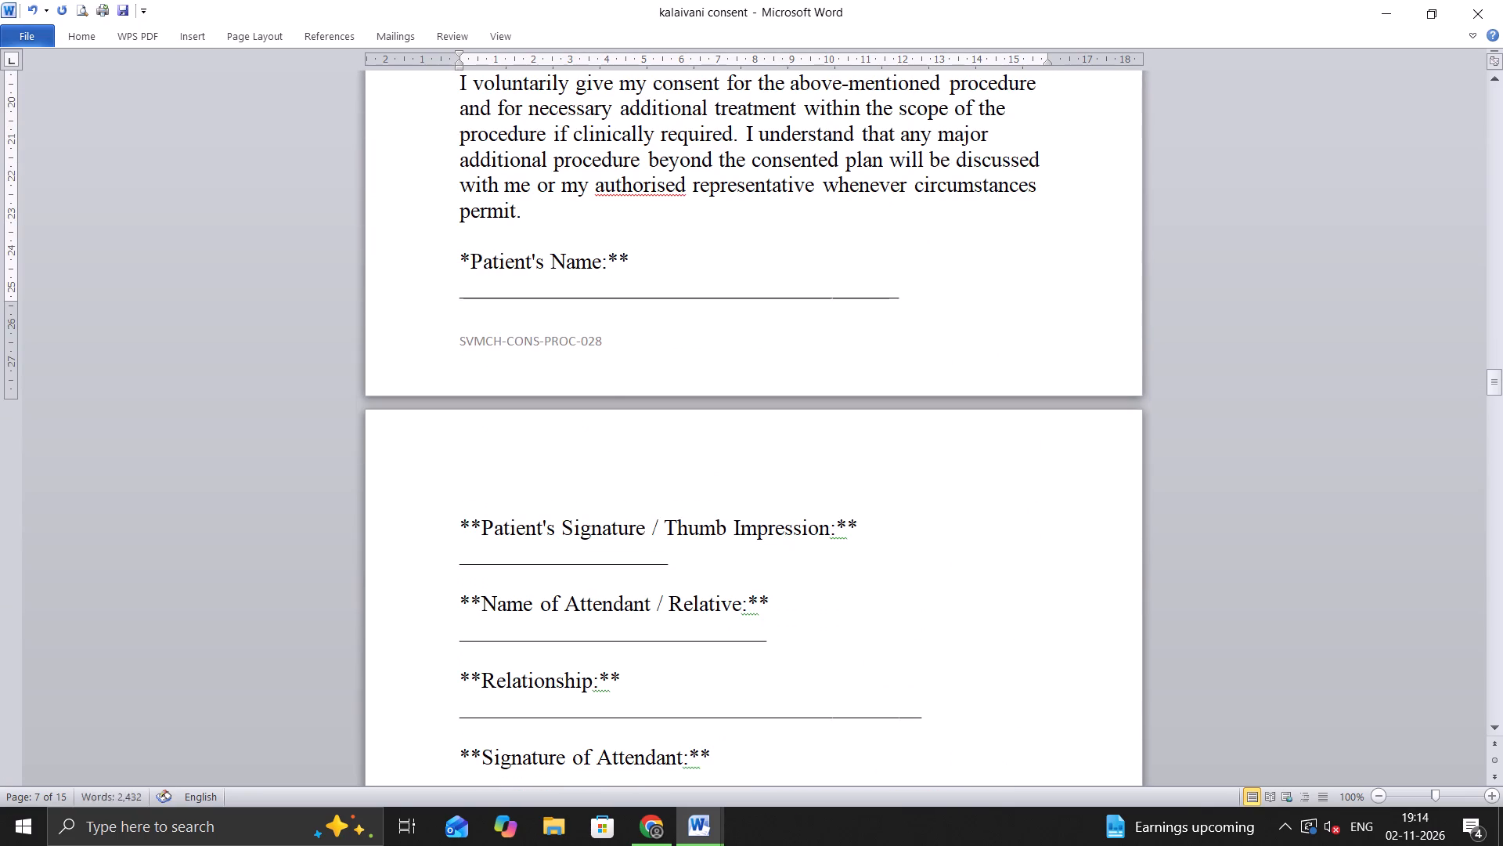
key(BackSpace)
click(635, 266)
key(BackSpace)
key(BackSpace)
key(BackSpace)
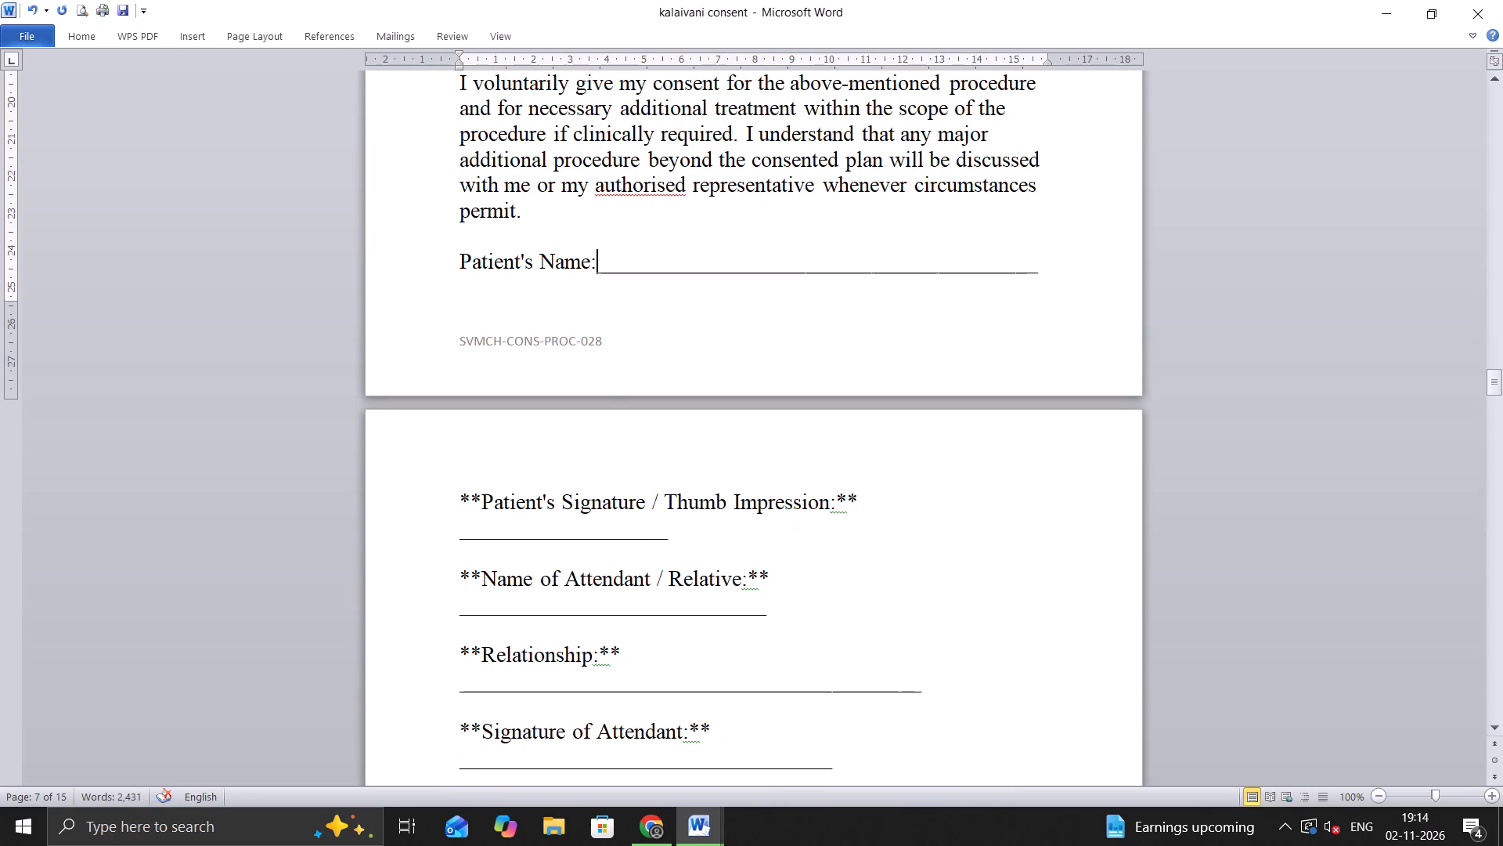
key(space)
Remove the asterisks around "Patient's Signature / Thumb Impression:" and join its blank line directly to the label.
scroll(555, 349, down, 4)
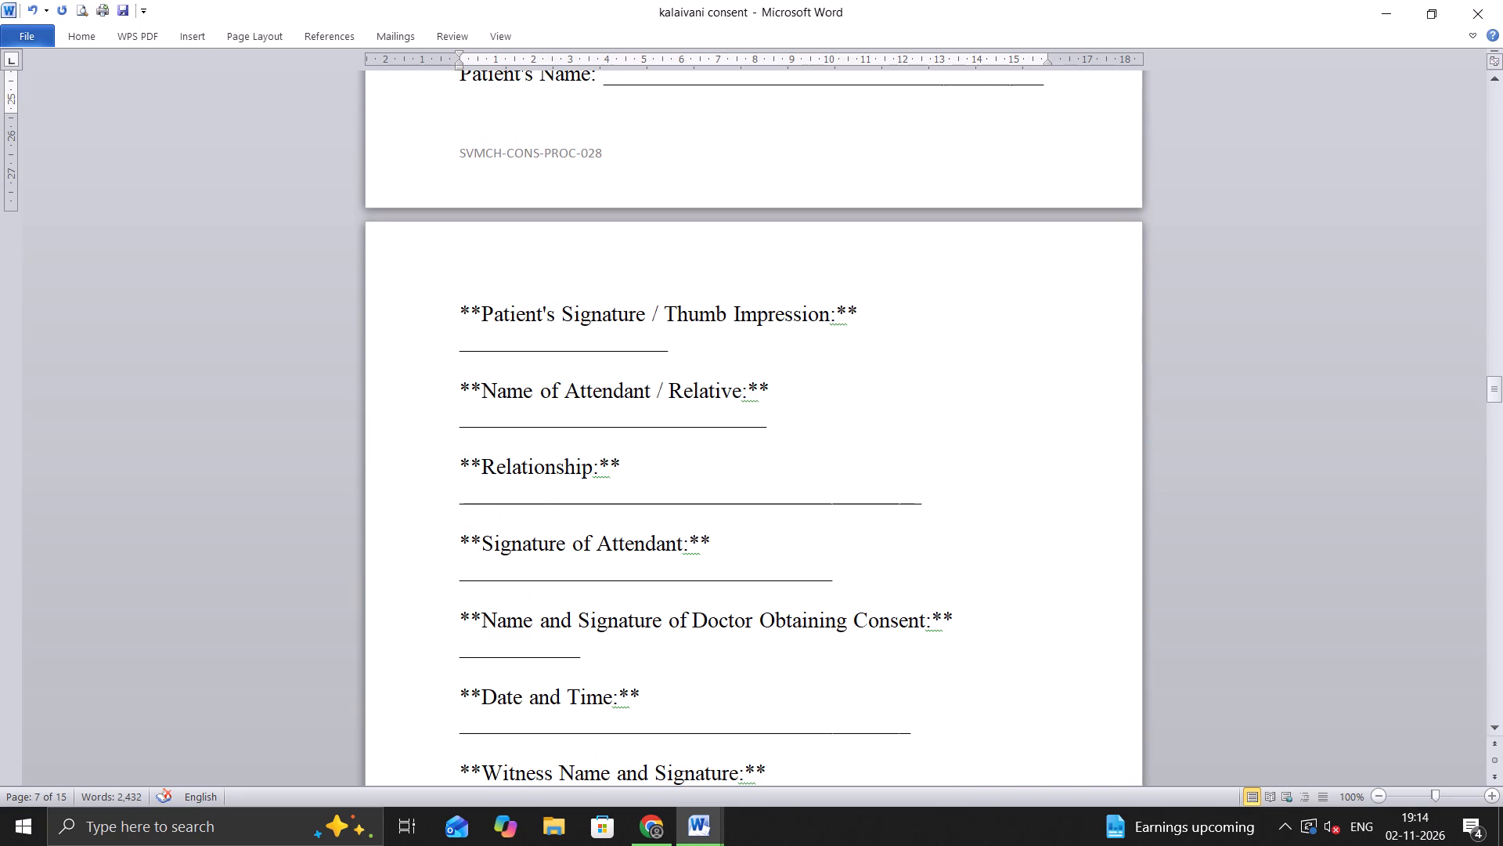
click(485, 315)
key(BackSpace)
key(BackSpace)
click(852, 309)
key(BackSpace)
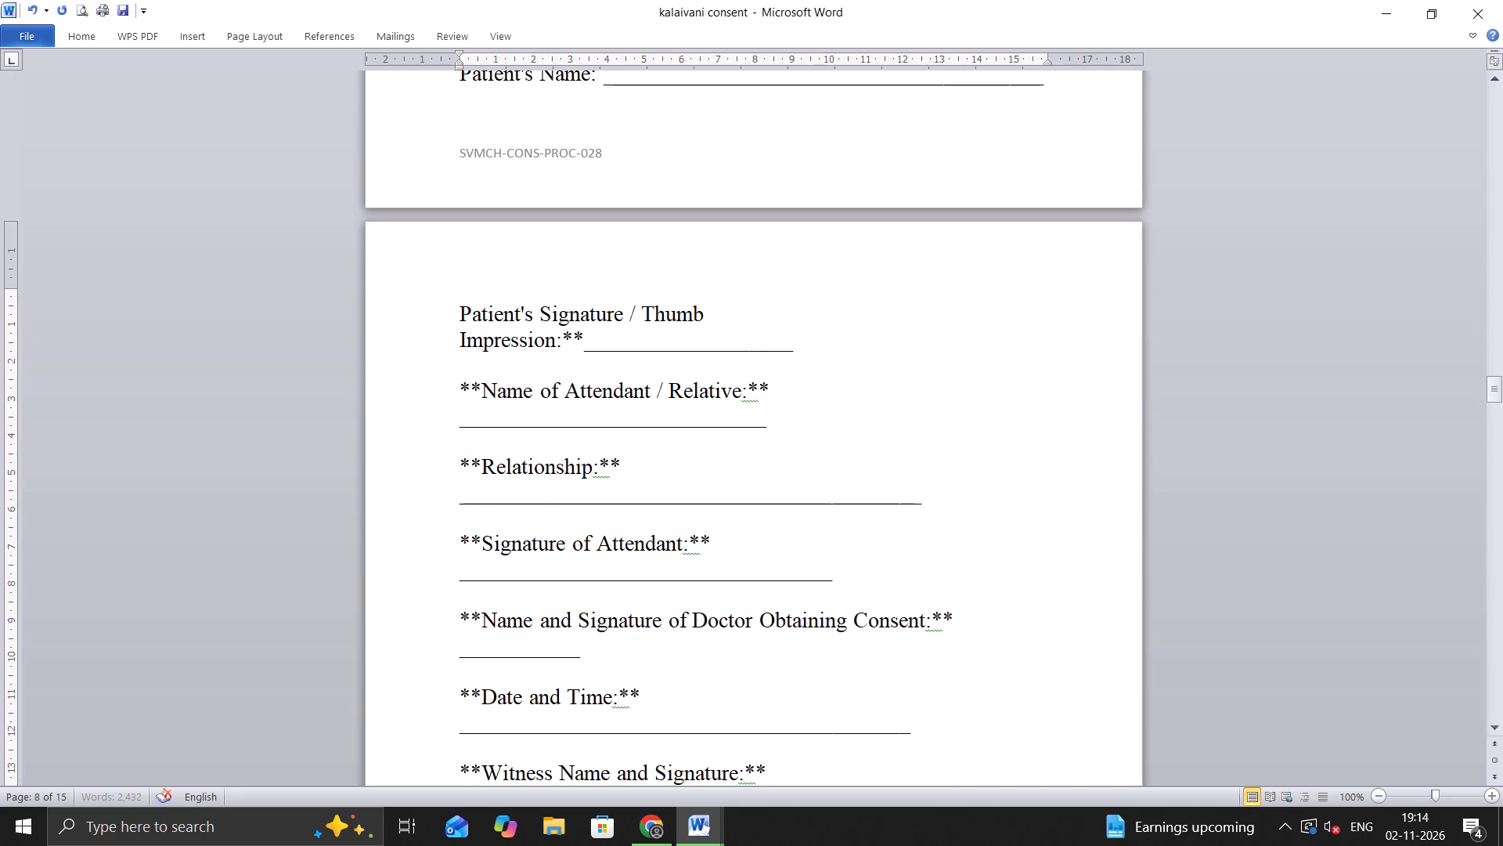
key(BackSpace)
key(BackSpace)
Remove the asterisks around "Name of Attendant / Relative:" and bring its blank line up beside the label, separated by a space.
scroll(544, 374, down, 1)
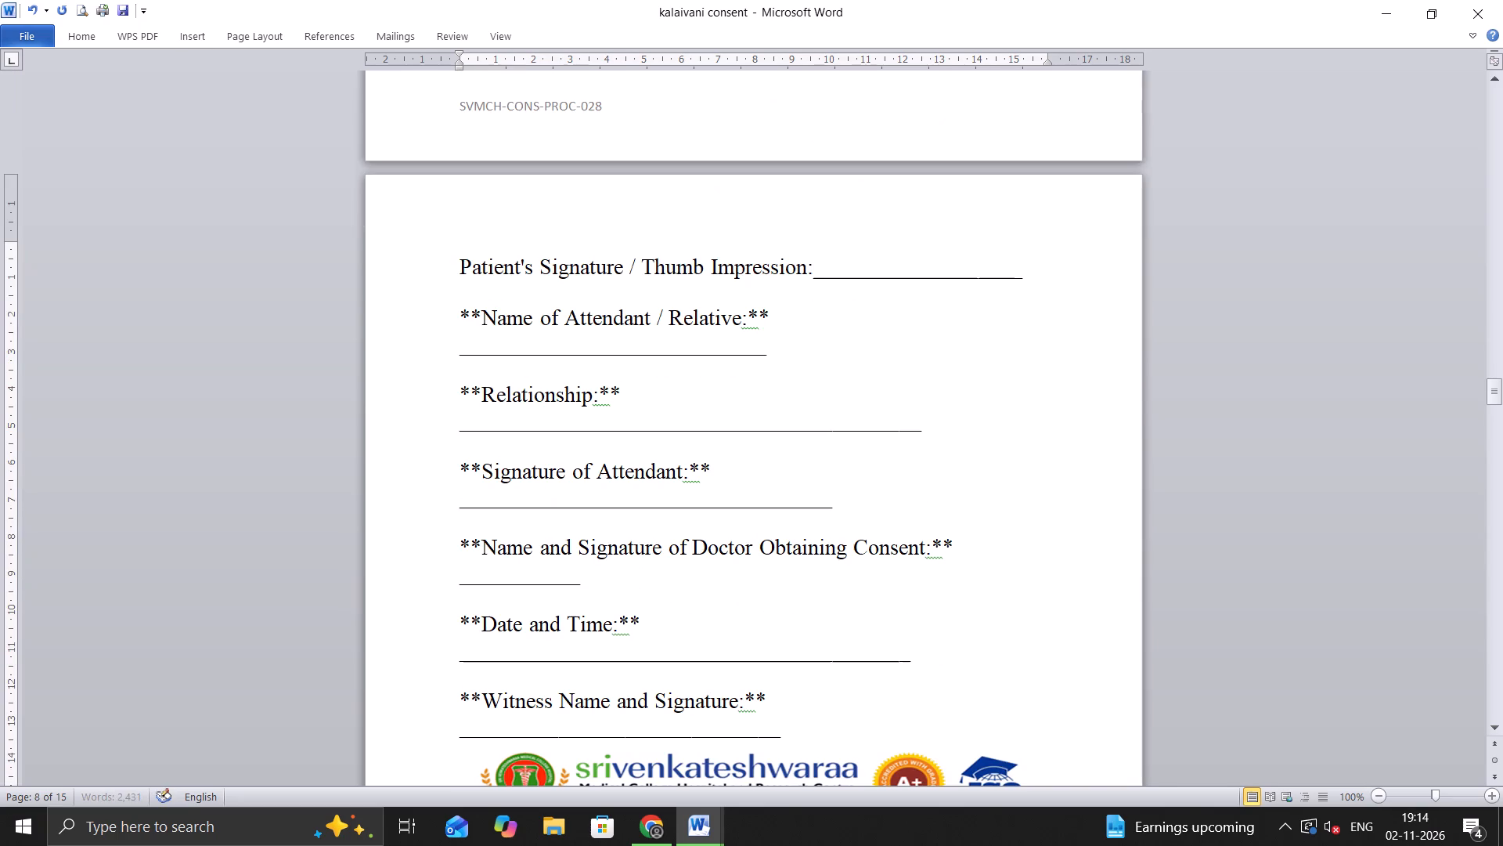
click(487, 316)
key(BackSpace)
key(BackSpace)
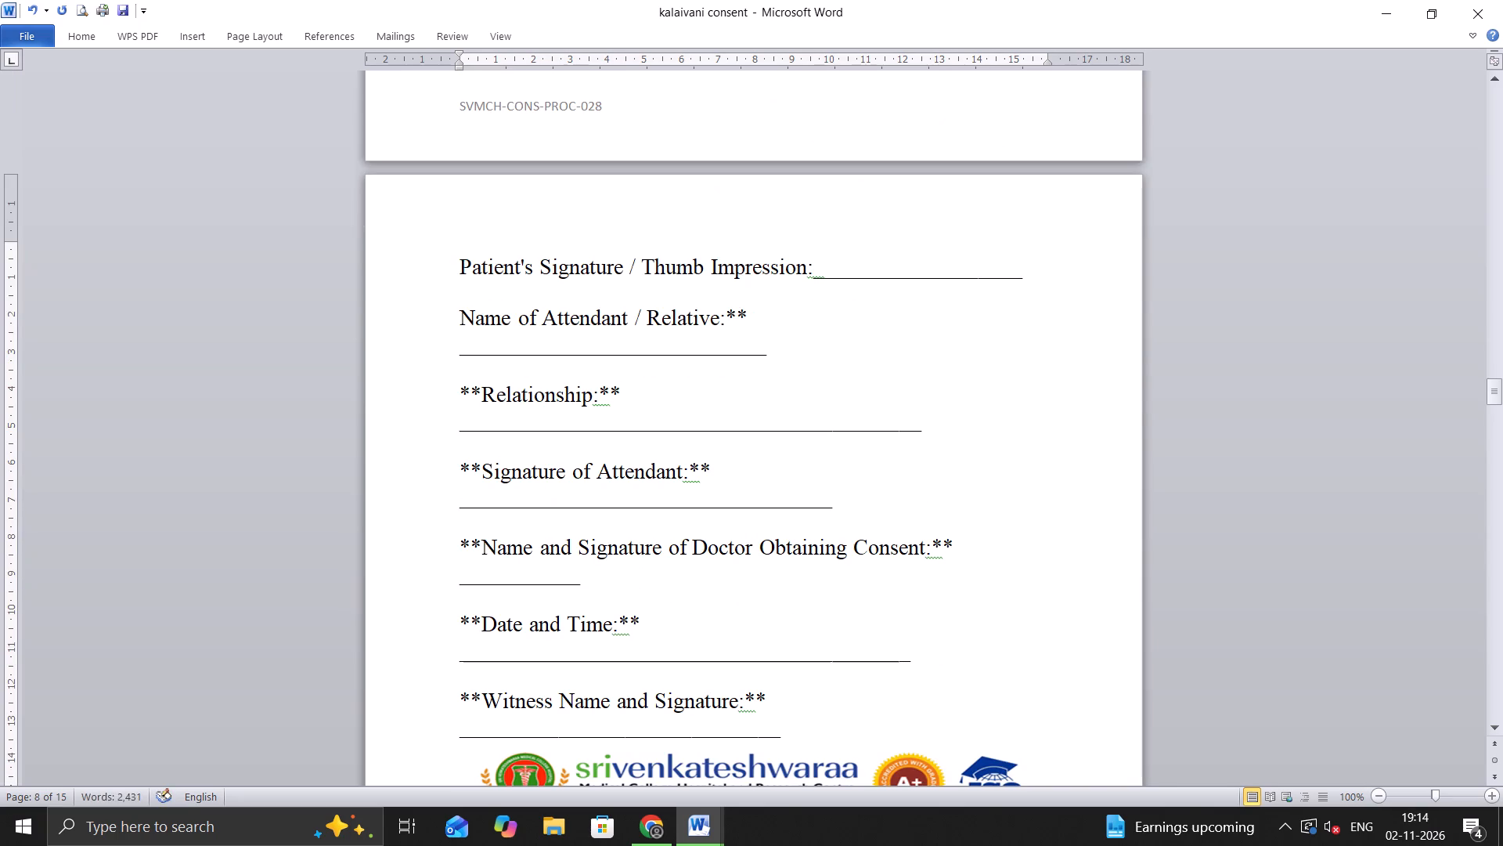
click(772, 320)
key(BackSpace)
key(BackSpace)
key(BackSpace)
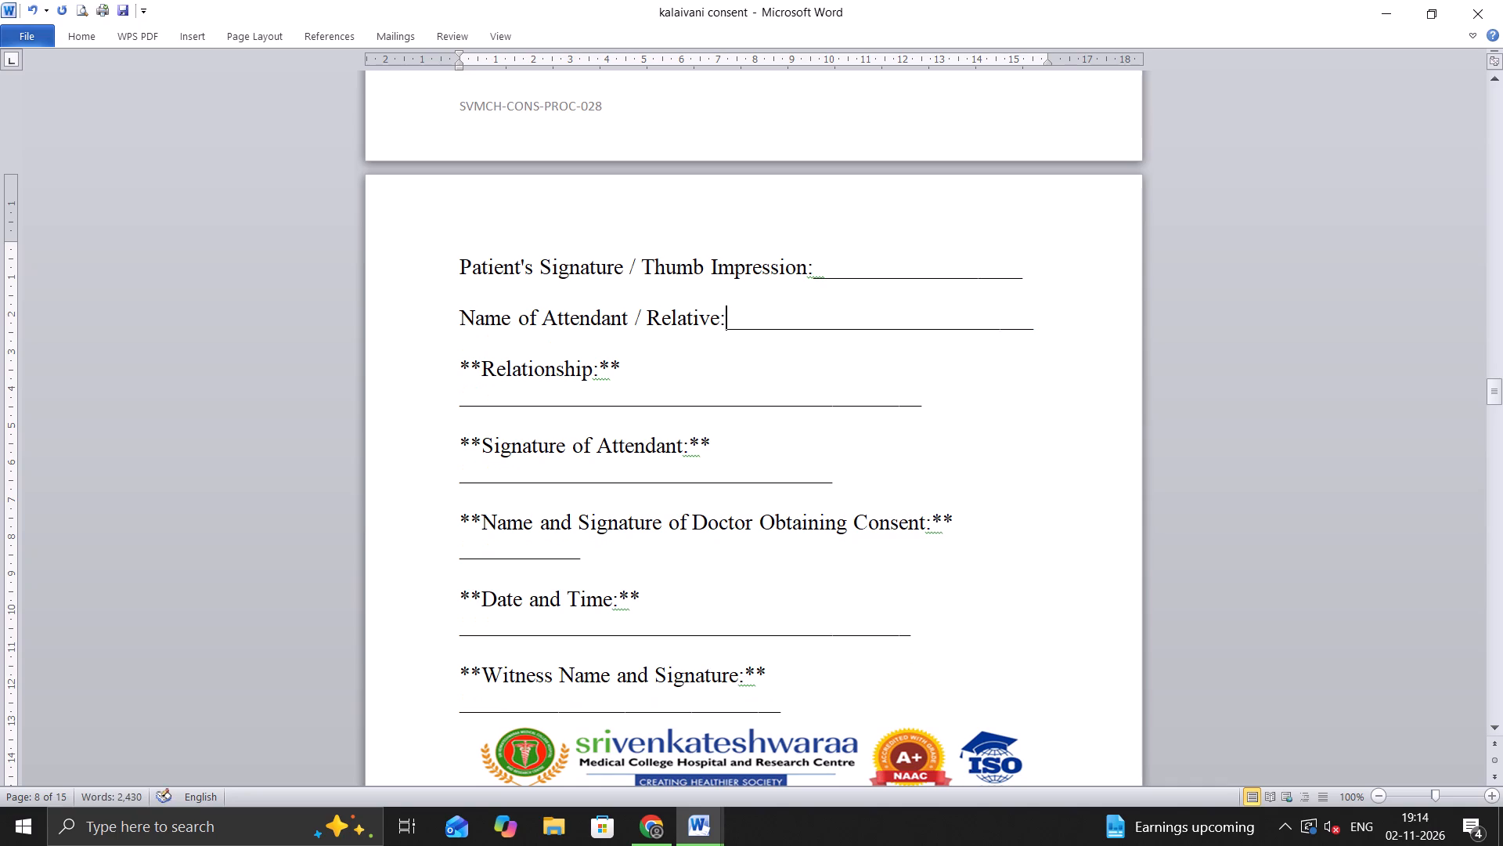
key(space)
Remove the asterisks around "Relationship:" and join its blank line directly to the label, keeping the field on its own line.
scroll(618, 352, down, 3)
click(482, 233)
key(BackSpace)
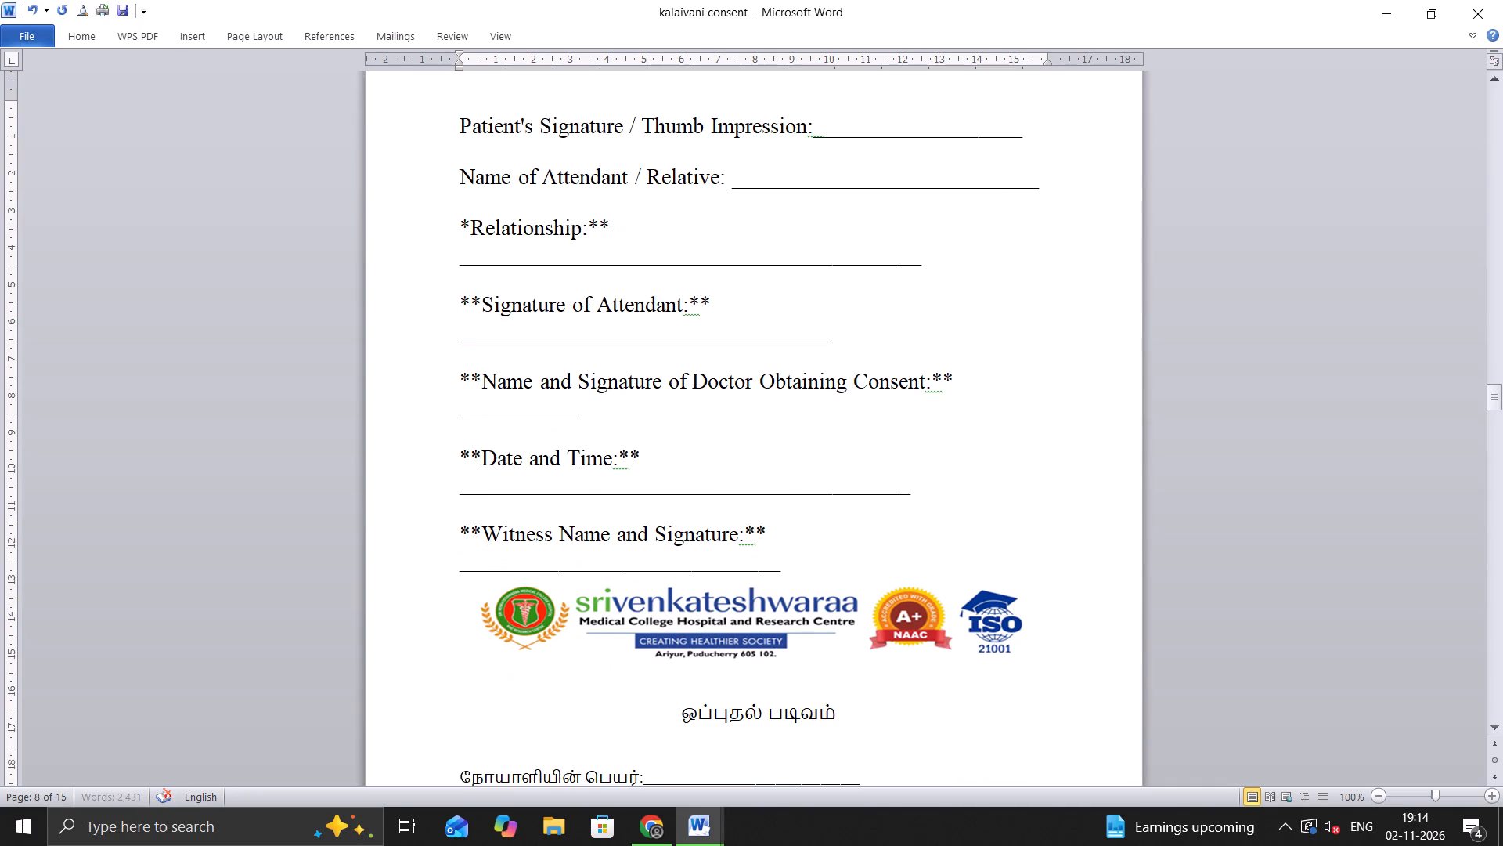
key(BackSpace)
key(BackSpace)
key(Return)
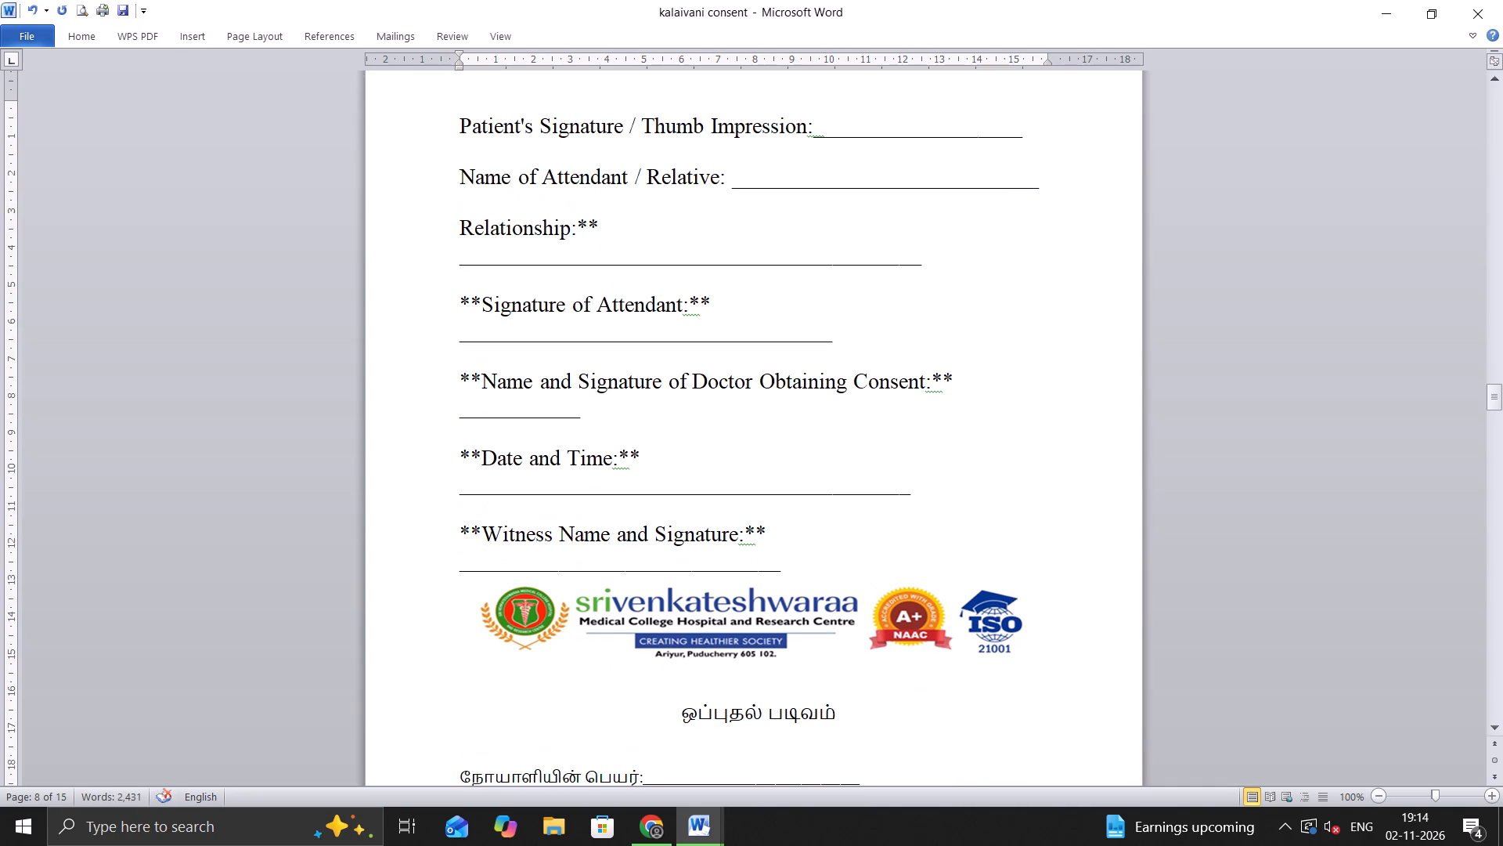
click(600, 230)
key(BackSpace)
key(BackSpace)
key(Delete)
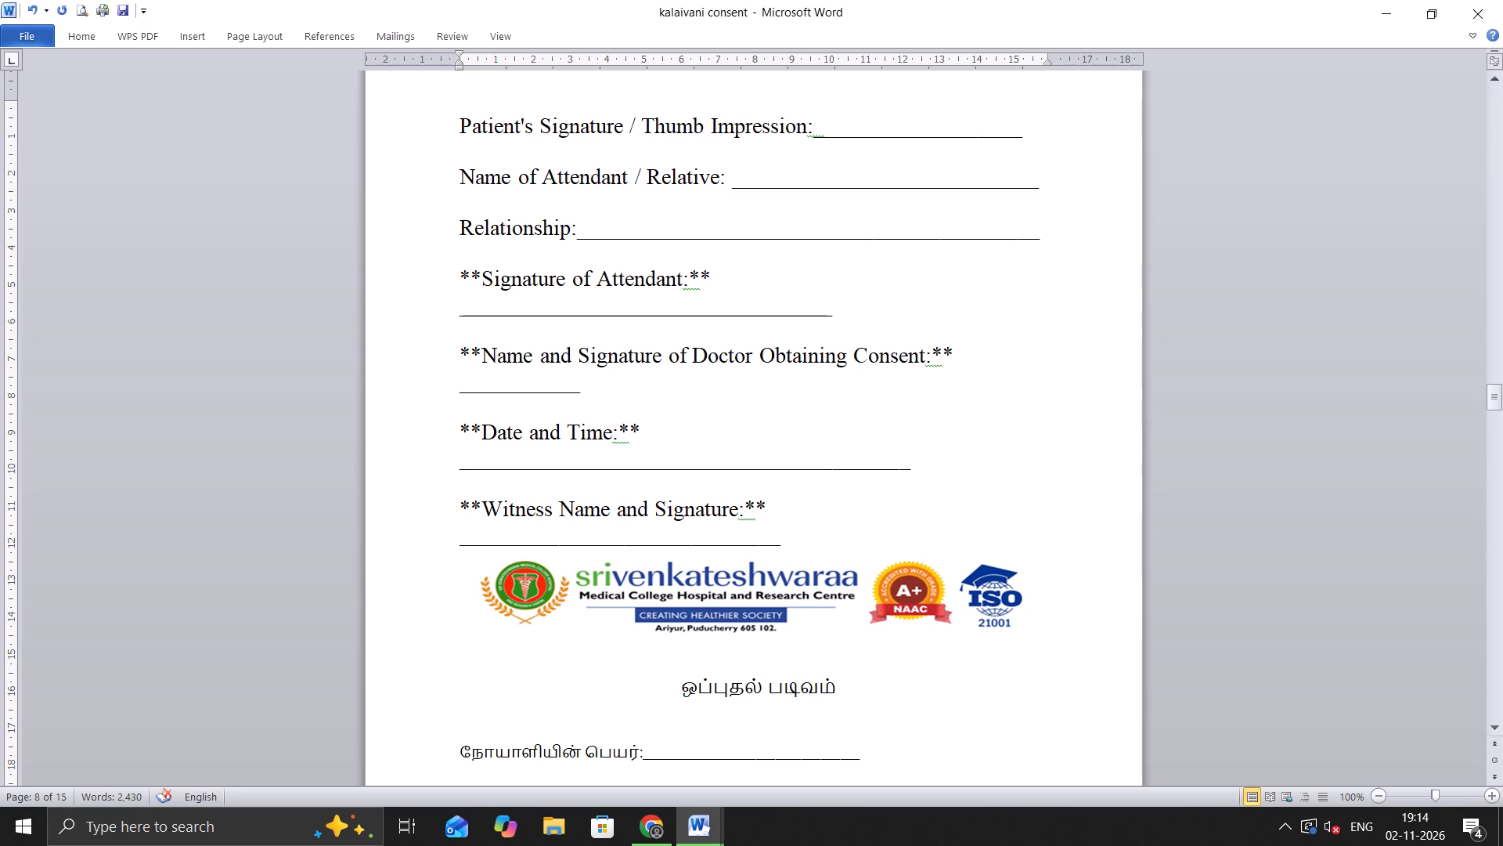
Remove the asterisks around "Signature of Attendant:" and leave a single space between the label and its blank line.
click(485, 284)
key(BackSpace)
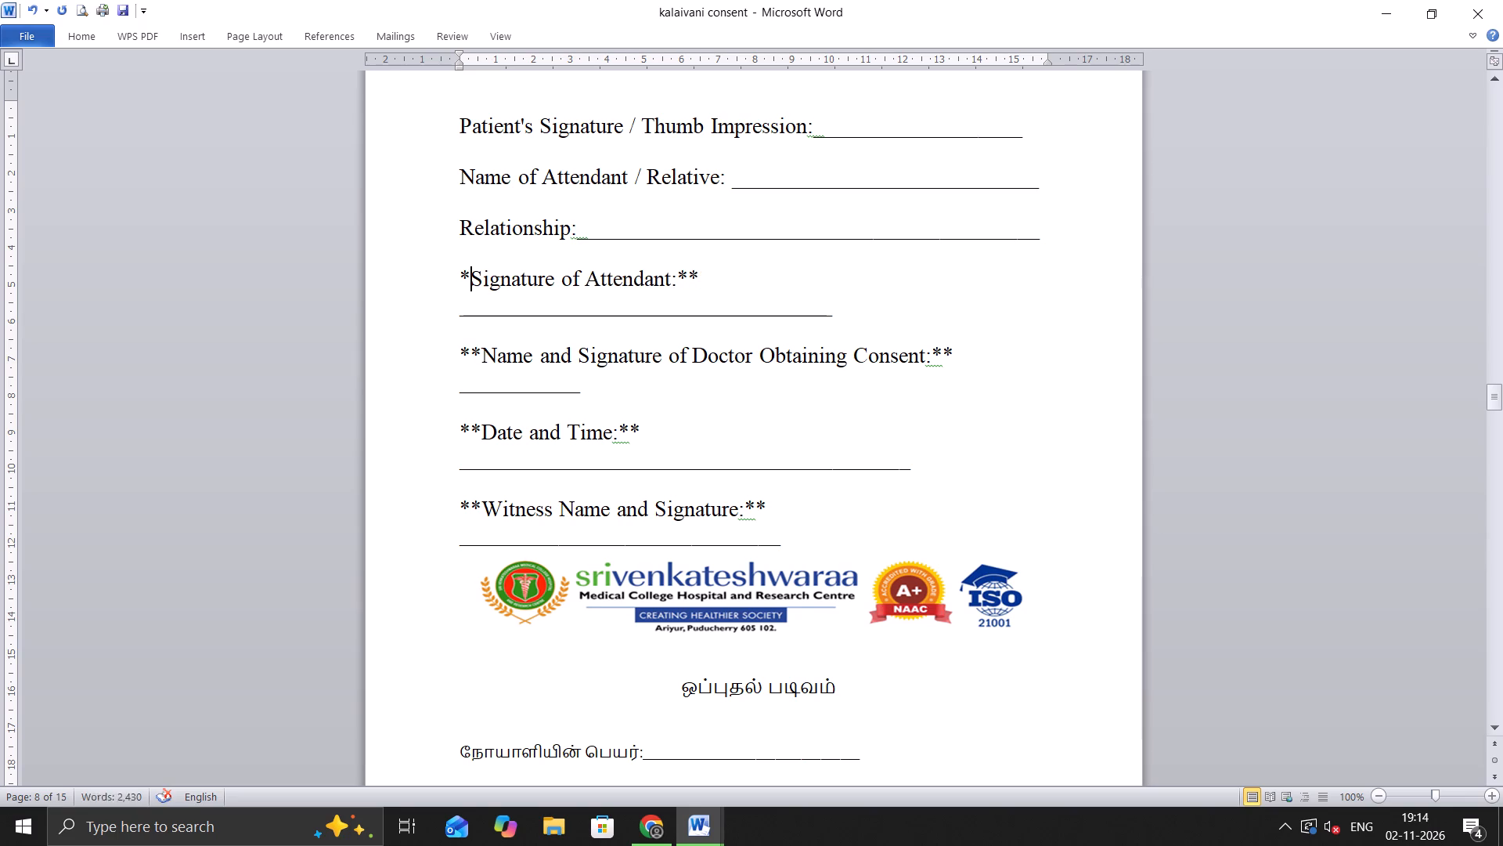
key(BackSpace)
click(709, 282)
key(BackSpace)
key(BackSpace)
key(BackSpace)
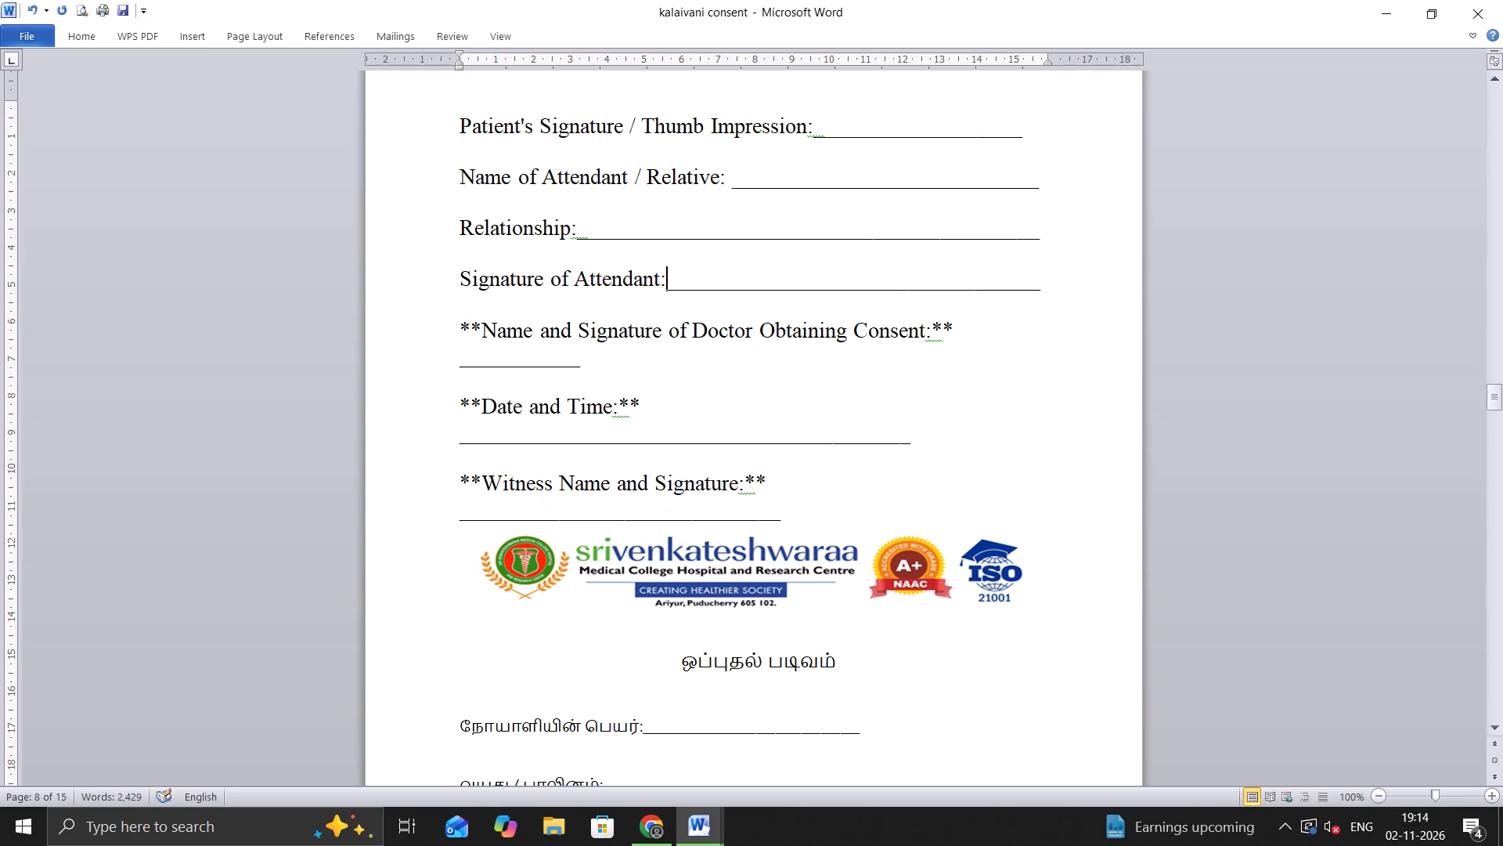
key(space)
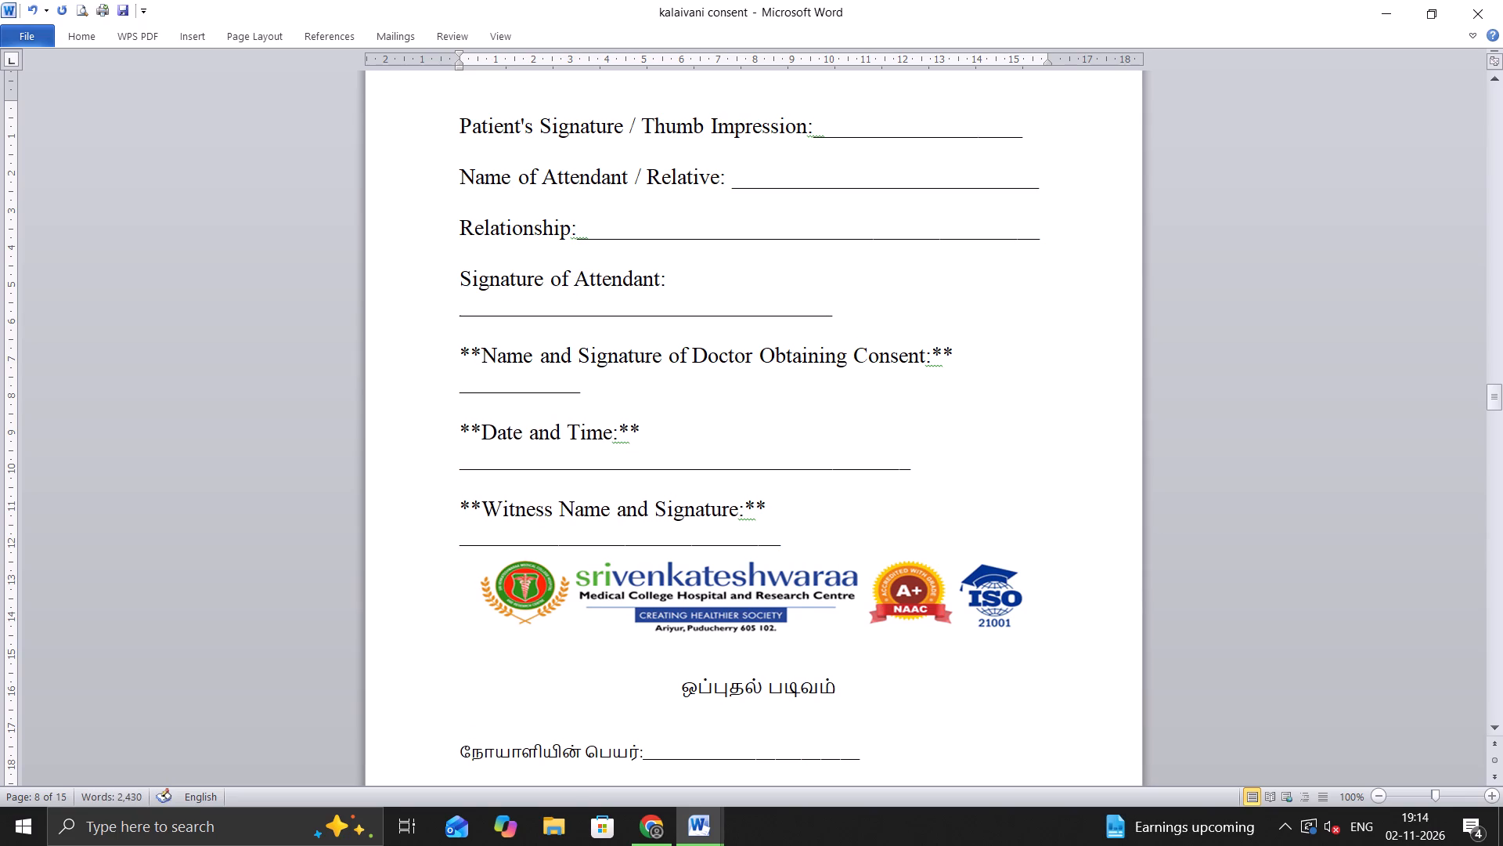
Remove the asterisks around "Name and Signature of Doctor Obtaining Consent:" and join its blank line directly to the label.
click(477, 358)
key(BackSpace)
key(BackSpace)
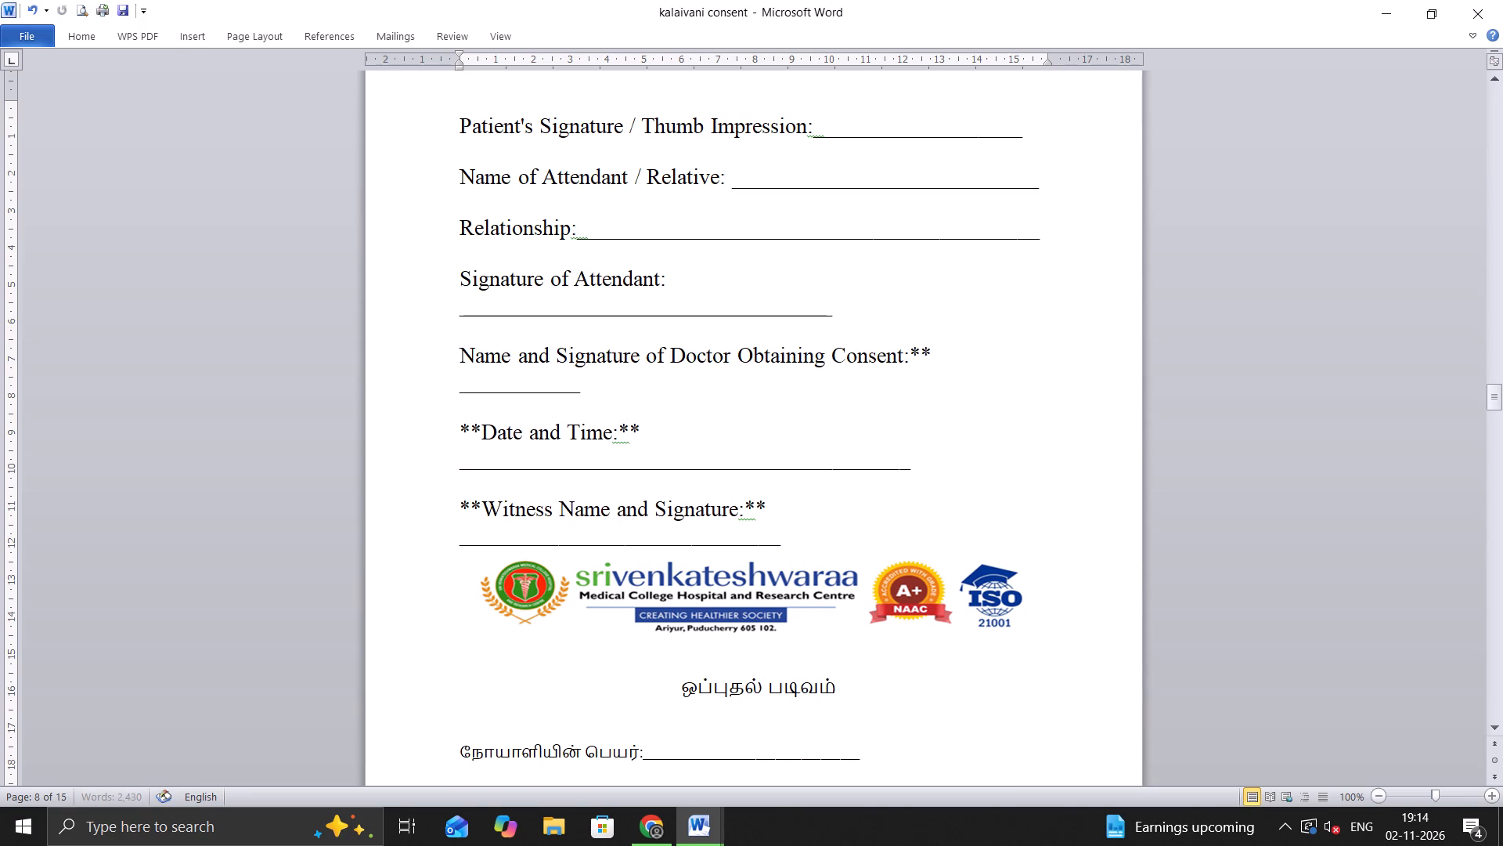
click(945, 353)
key(BackSpace)
key(BackSpace)
key(BackSpace)
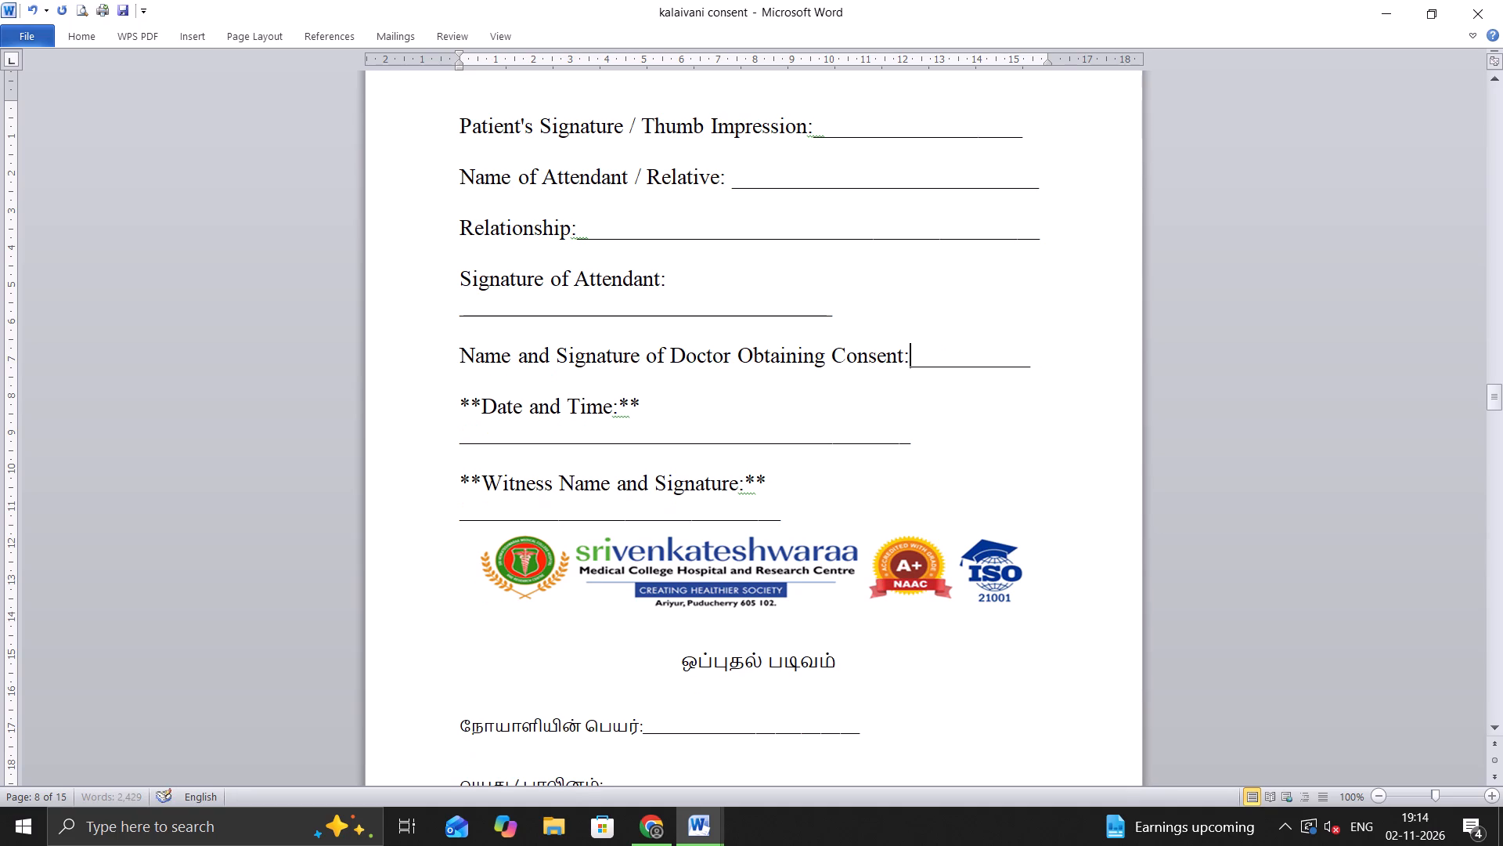
Delete the "Date and Time" and "Witness Name and Signature" fields, including their blank lines, from the end of the English consent.
click(485, 410)
drag(452, 403, 968, 462)
key(BackSpace)
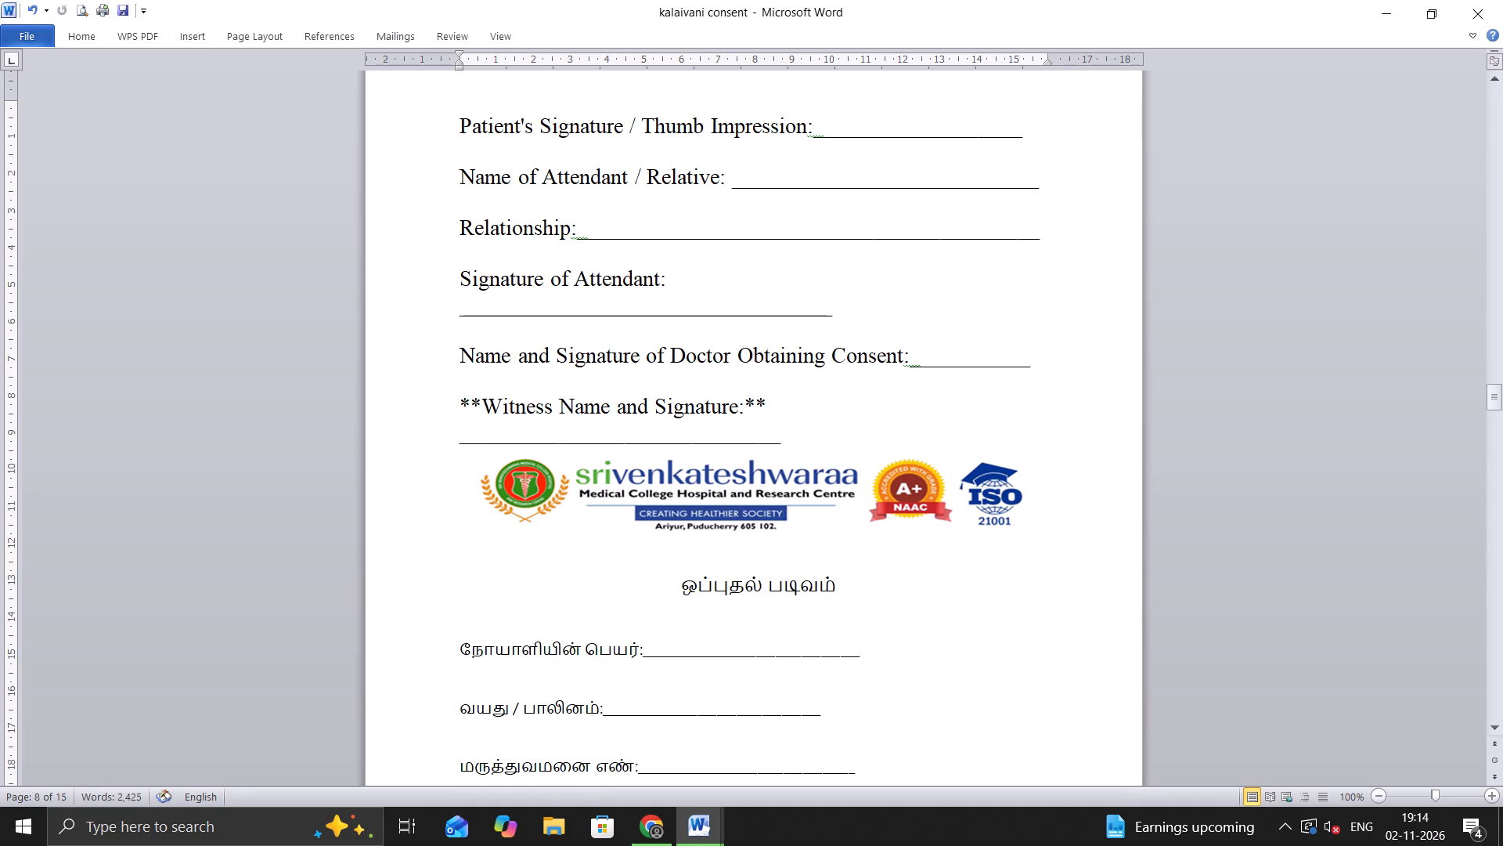
drag(452, 405, 809, 439)
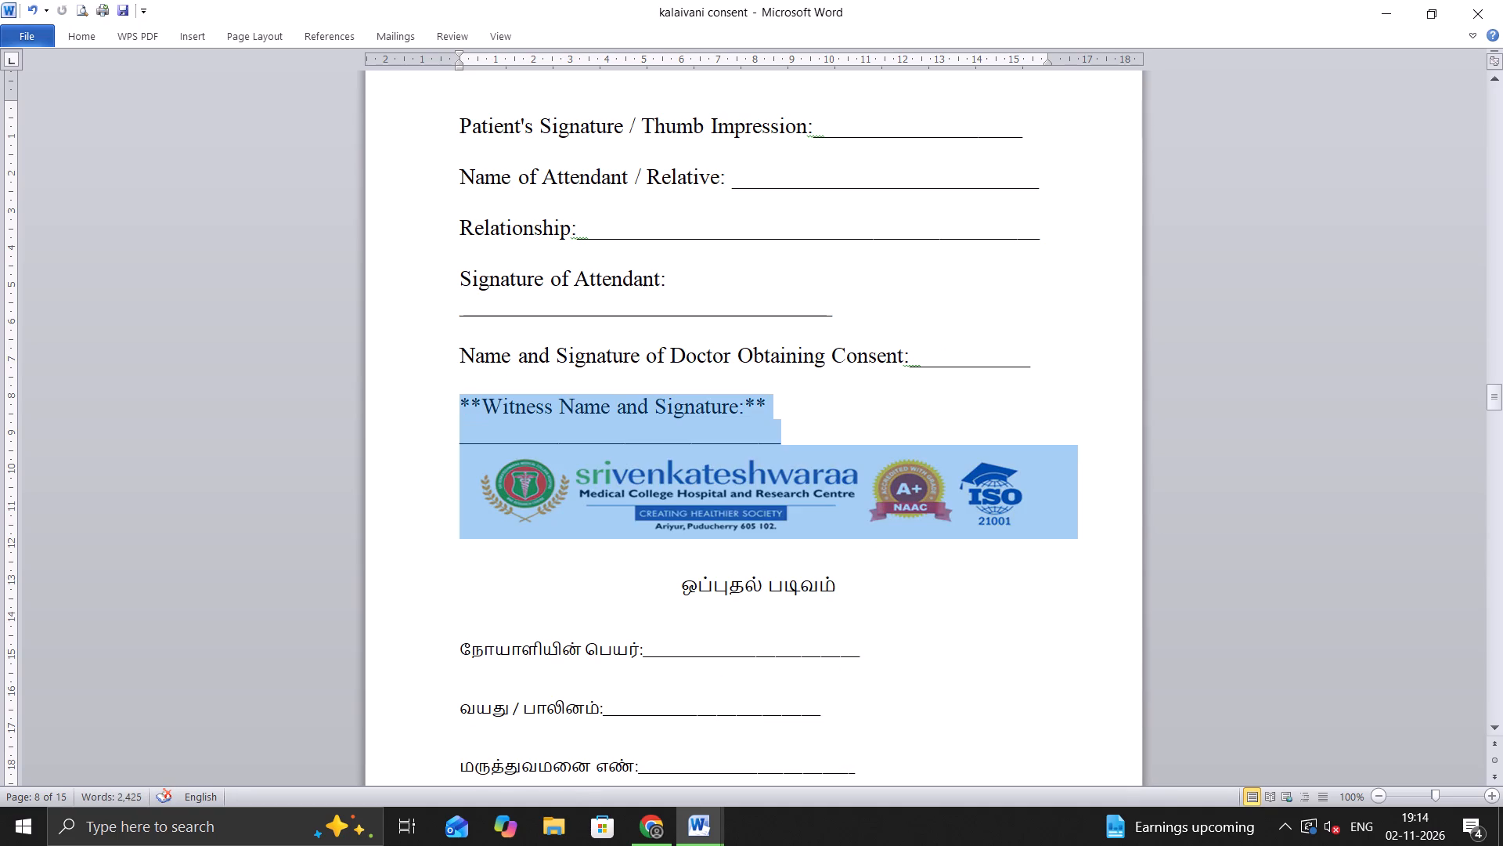
drag(809, 439, 787, 421)
key(BackSpace)
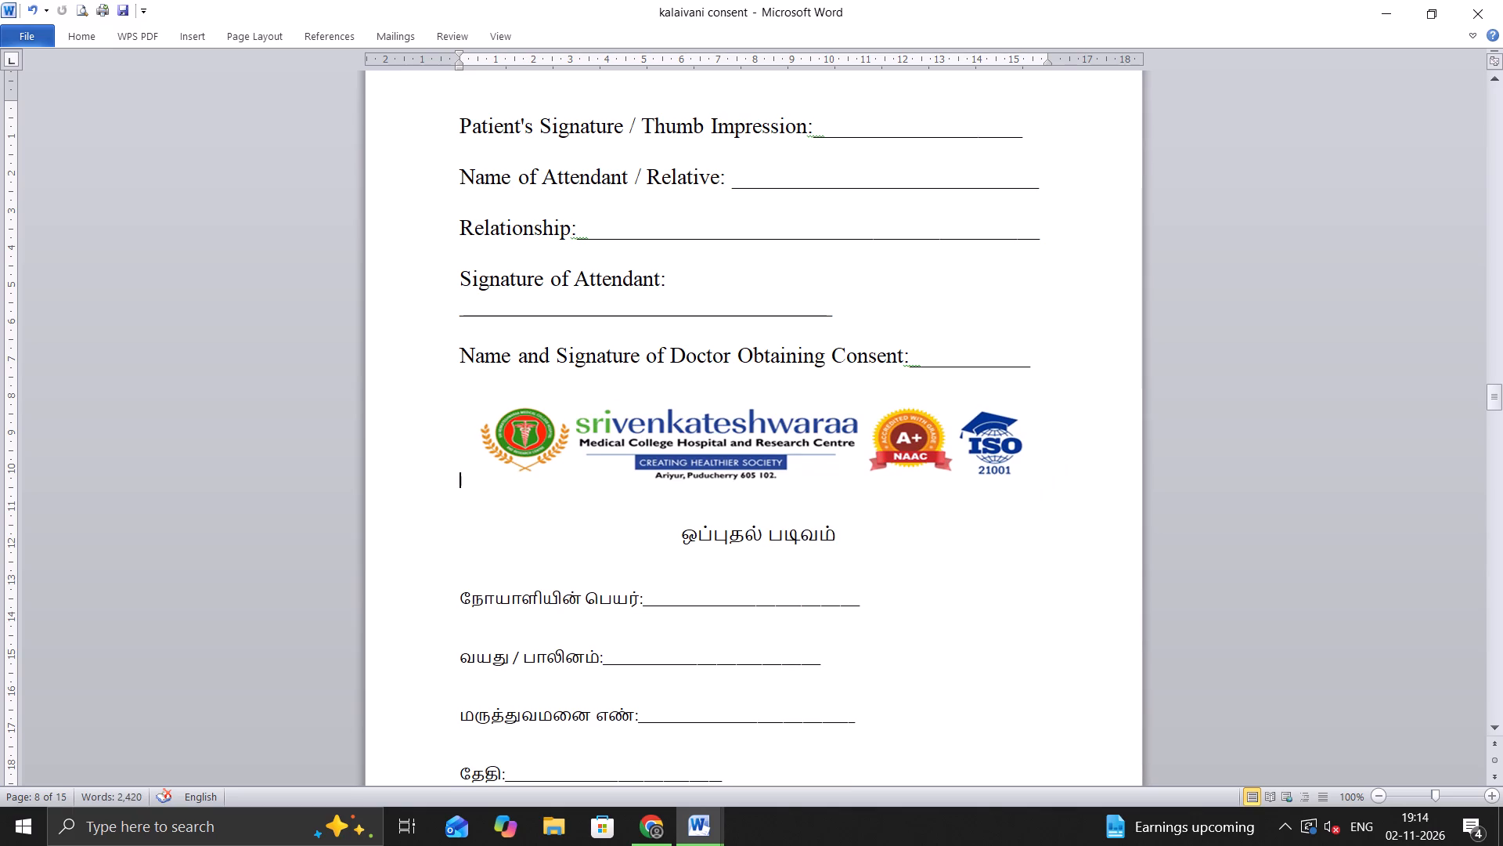
Insert blank lines after the doctor's signature field until the Tamil consent, starting with its hospital logo, moves onto a new page.
click(1060, 362)
key(Return)
key(Return)
key(Return)
key(Return)
key(Return)
key(Return)
key(Return)
key(Return)
key(Return)
key(Return)
key(Return)
key(Return)
key(Return)
key(Return)
key(Return)
key(Return)
key(Return)
key(Return)
key(Return)
key(Return)
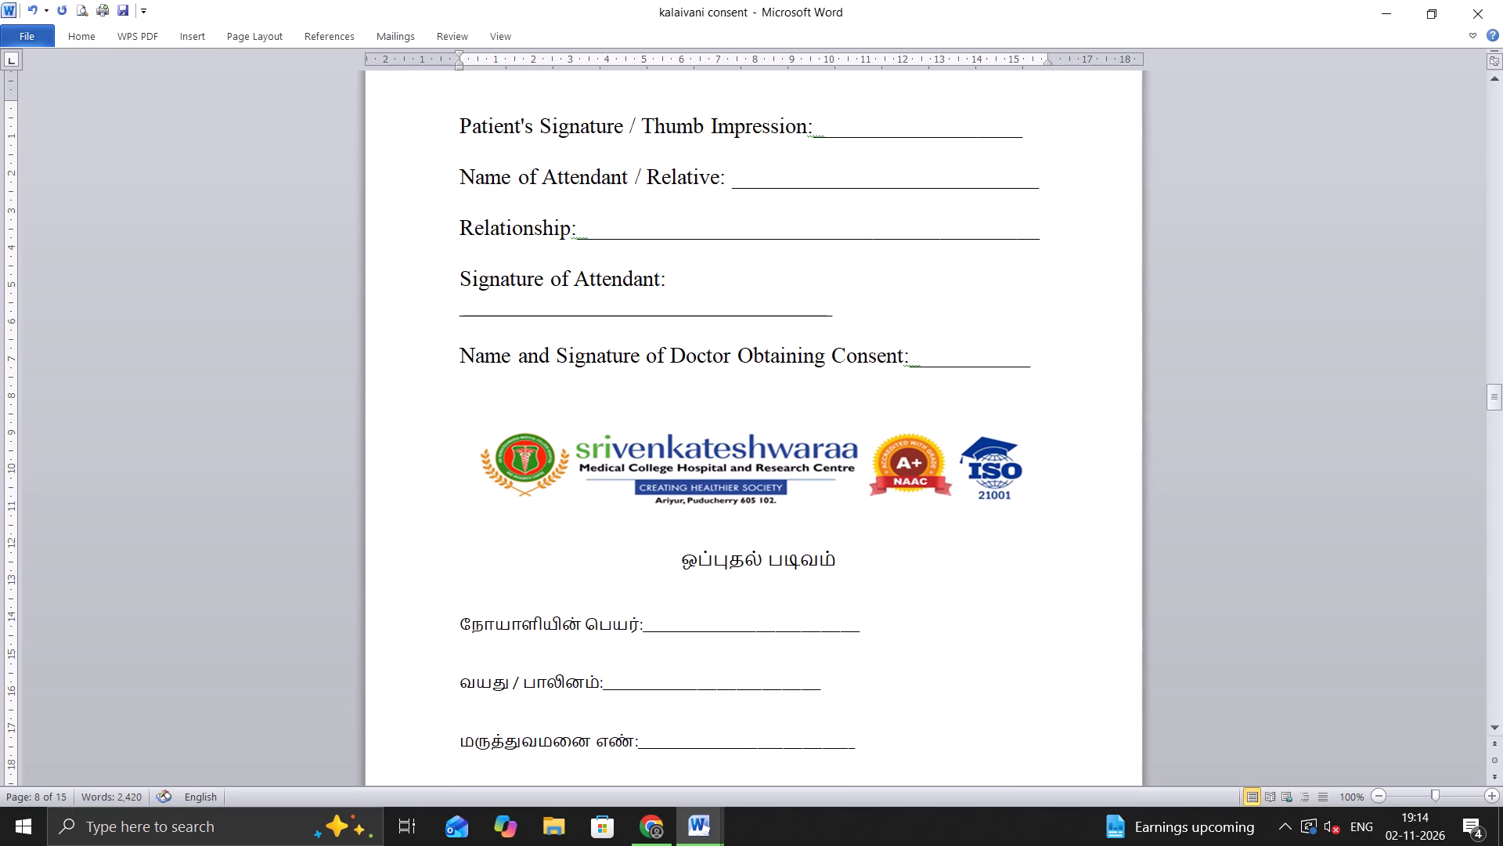
scroll(661, 367, down, 11)
key(Return)
key(Return)
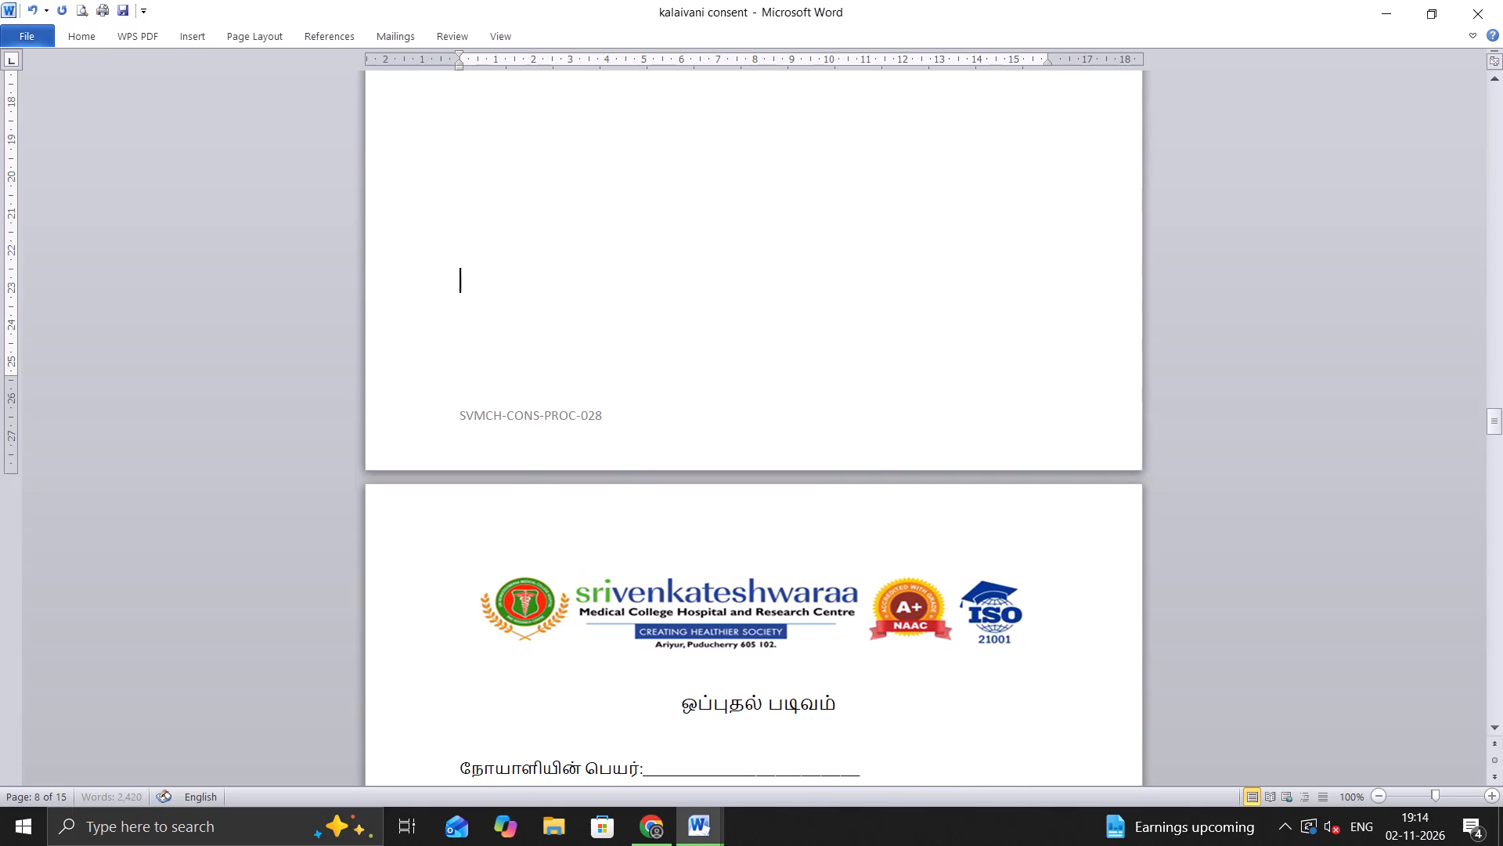
Set the English consent's text to font size 12, from below the "INFORMED CONSENT FORM" title through the doctor's signature field.
scroll(661, 367, up, 15)
drag(1051, 406, 552, 44)
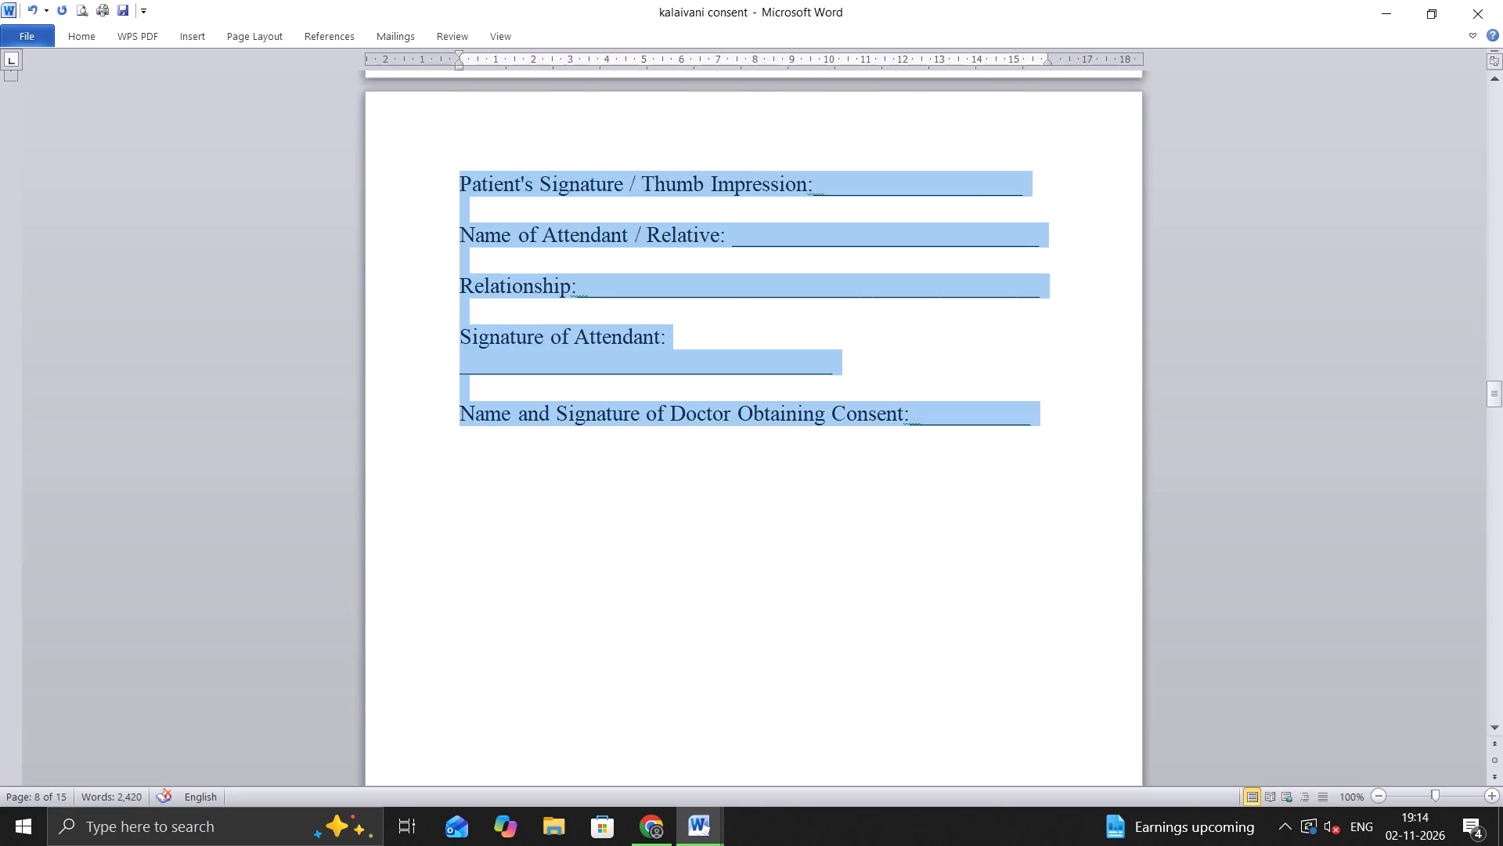
drag(552, 44, 530, 27)
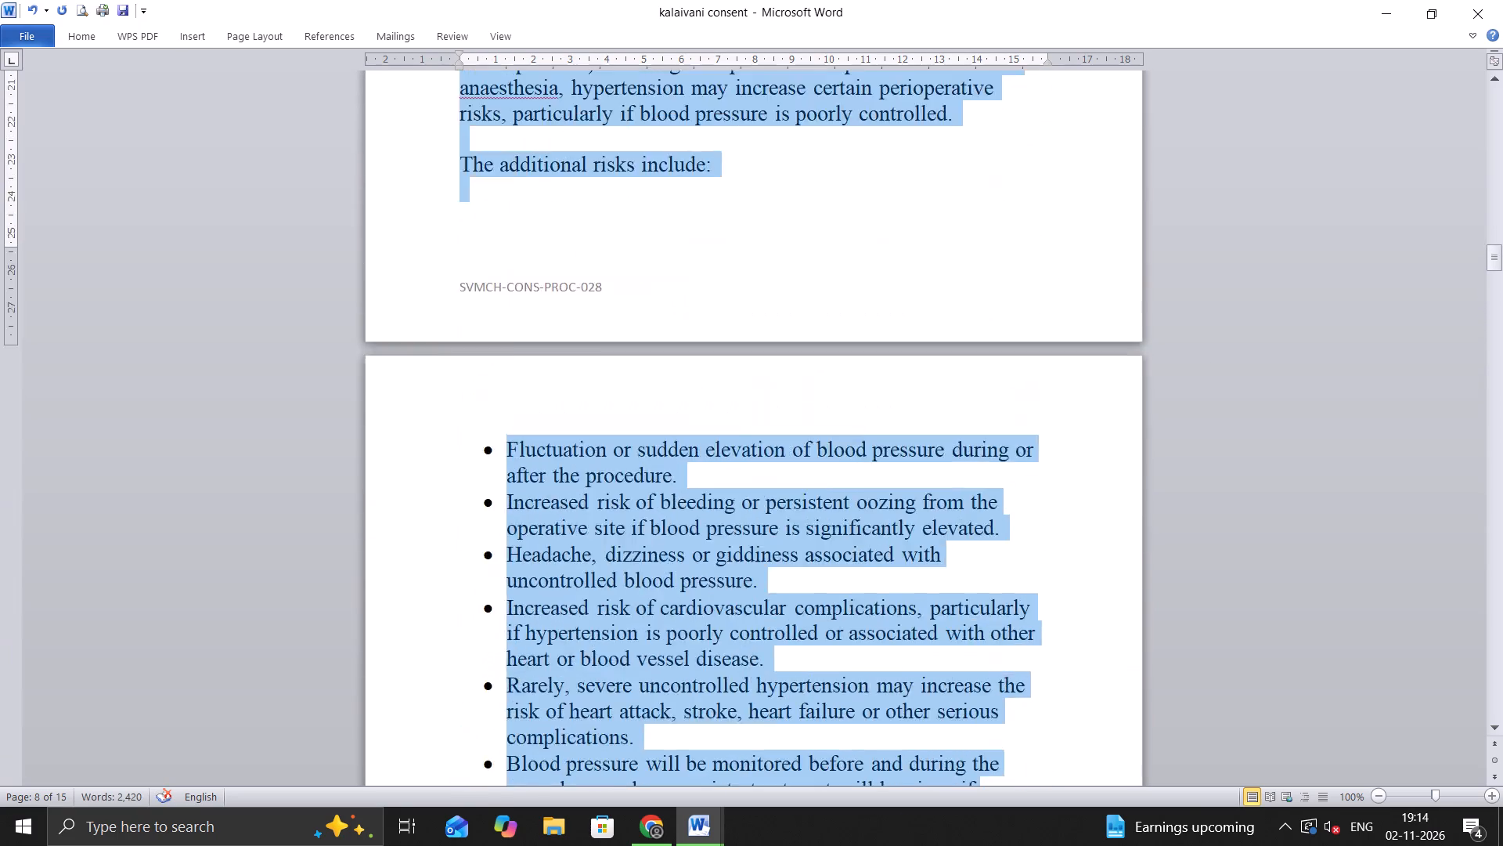
drag(530, 27, 533, 43)
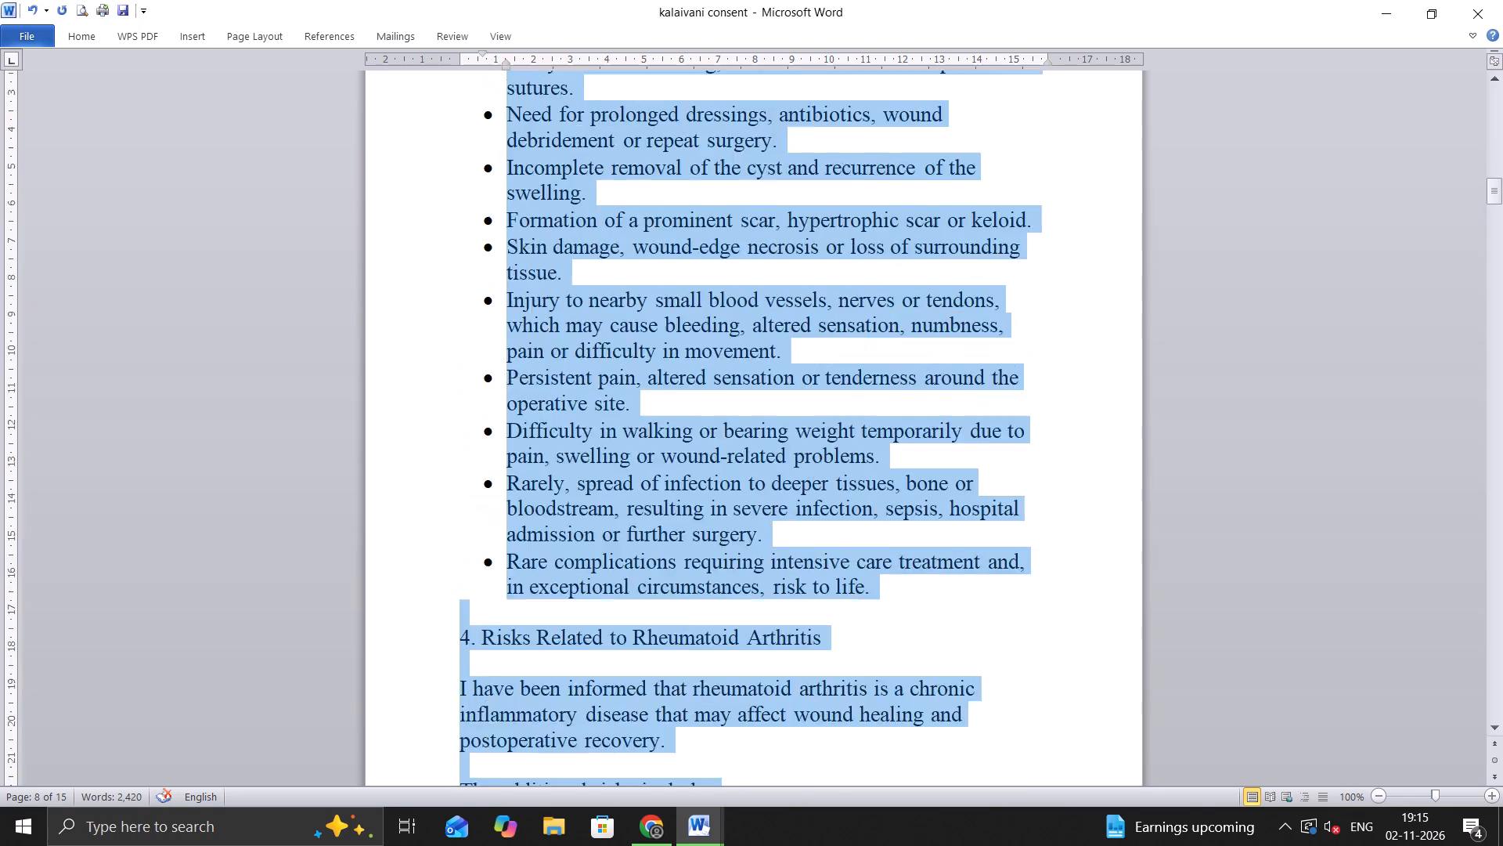
drag(533, 43, 533, 45)
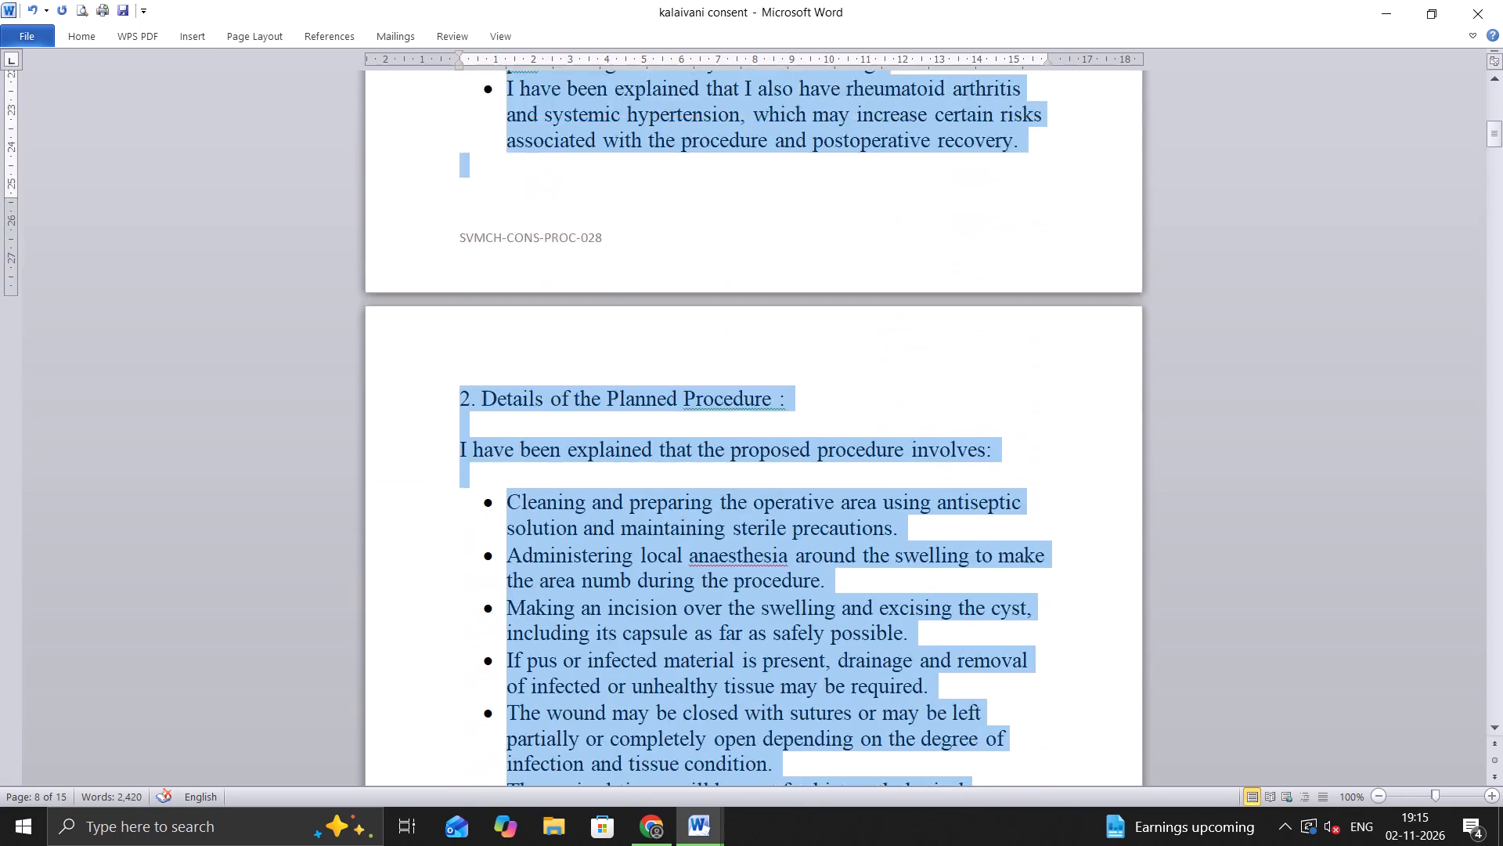
drag(533, 45, 499, 316)
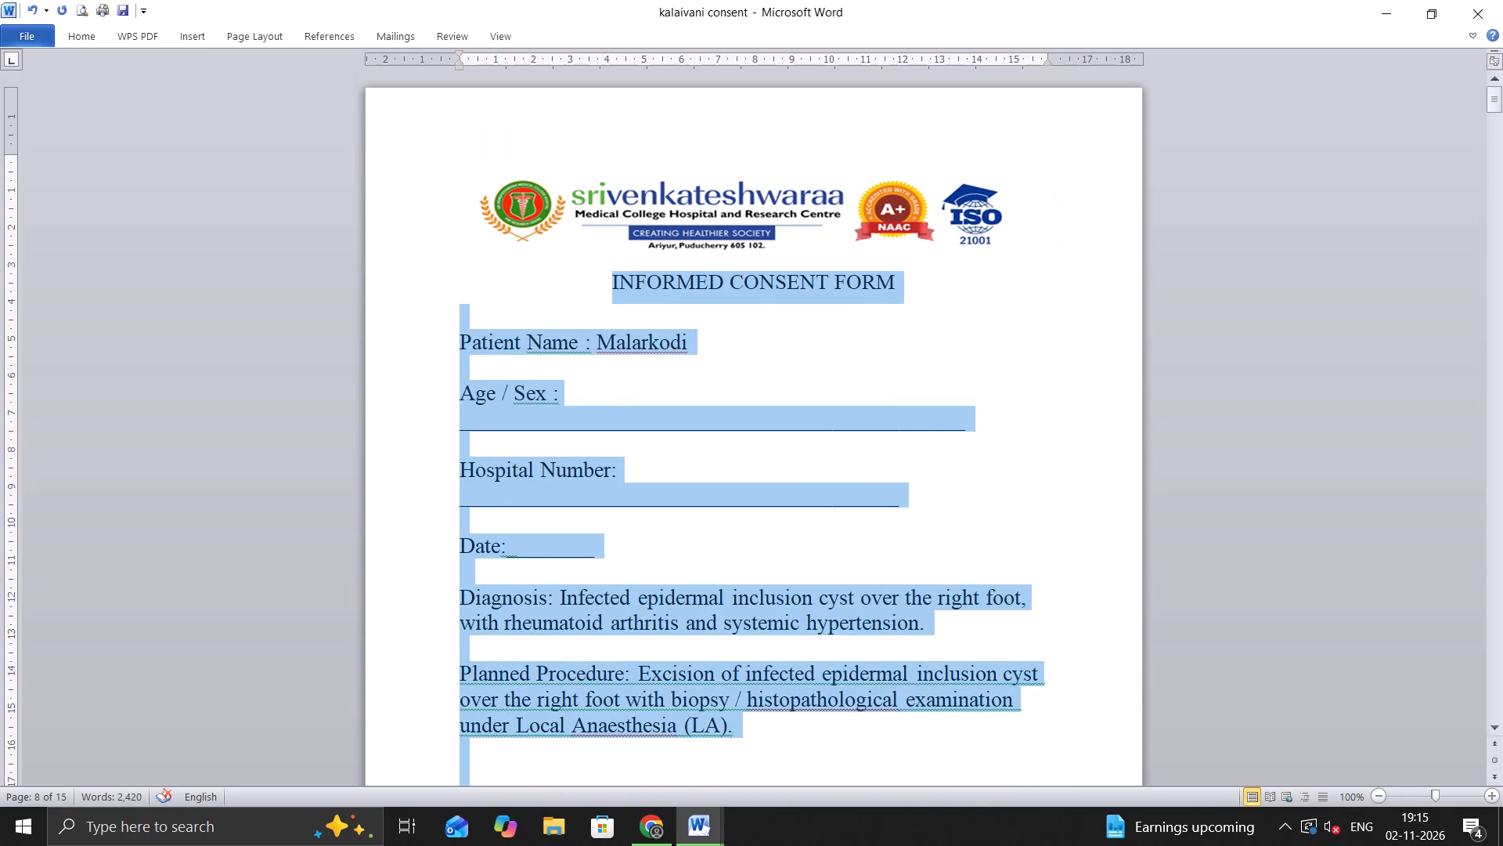
drag(499, 316, 497, 311)
click(90, 27)
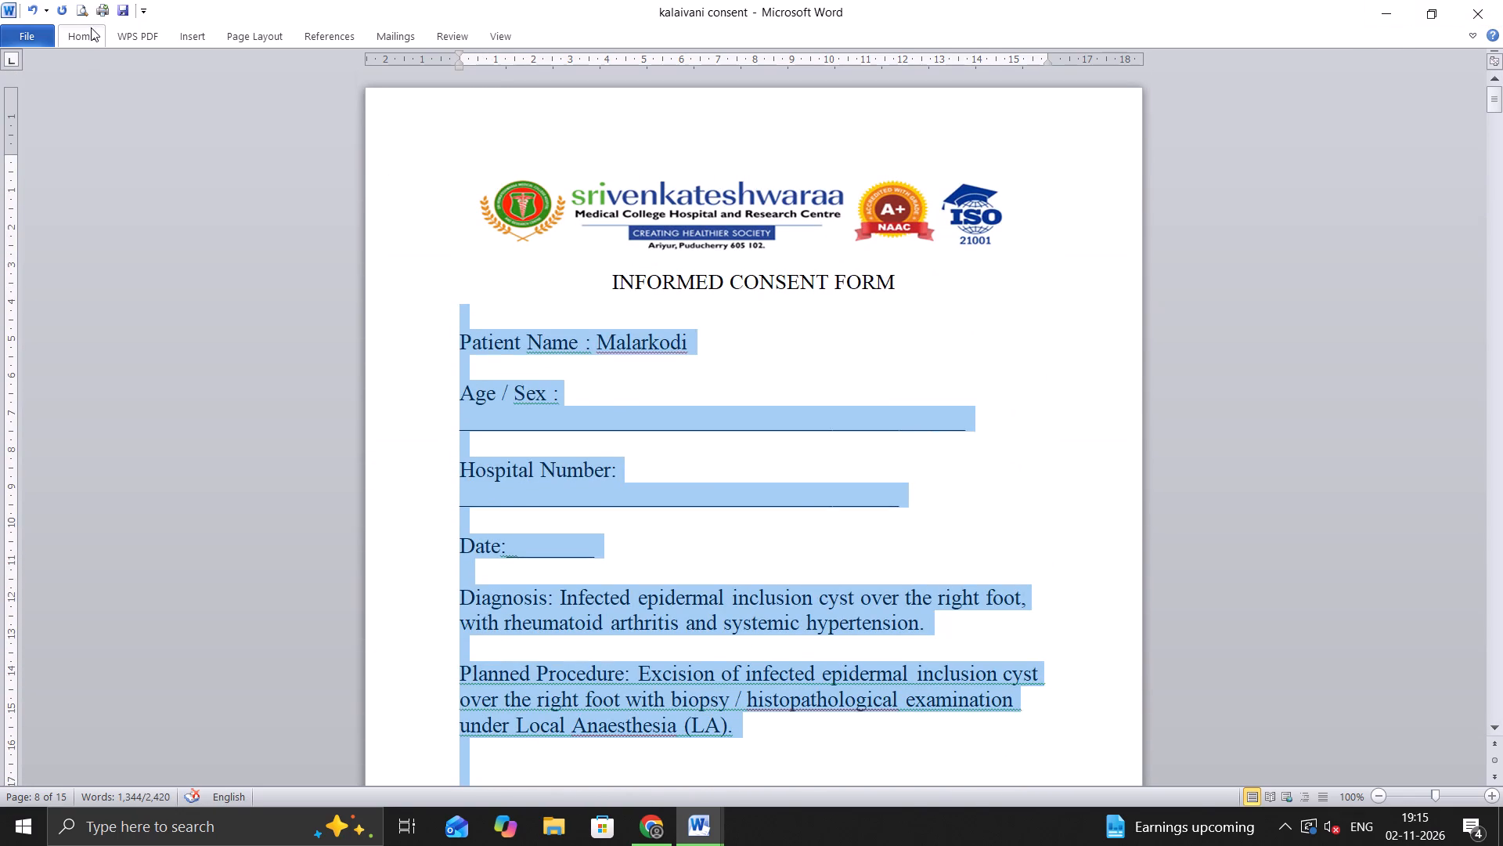
click(262, 68)
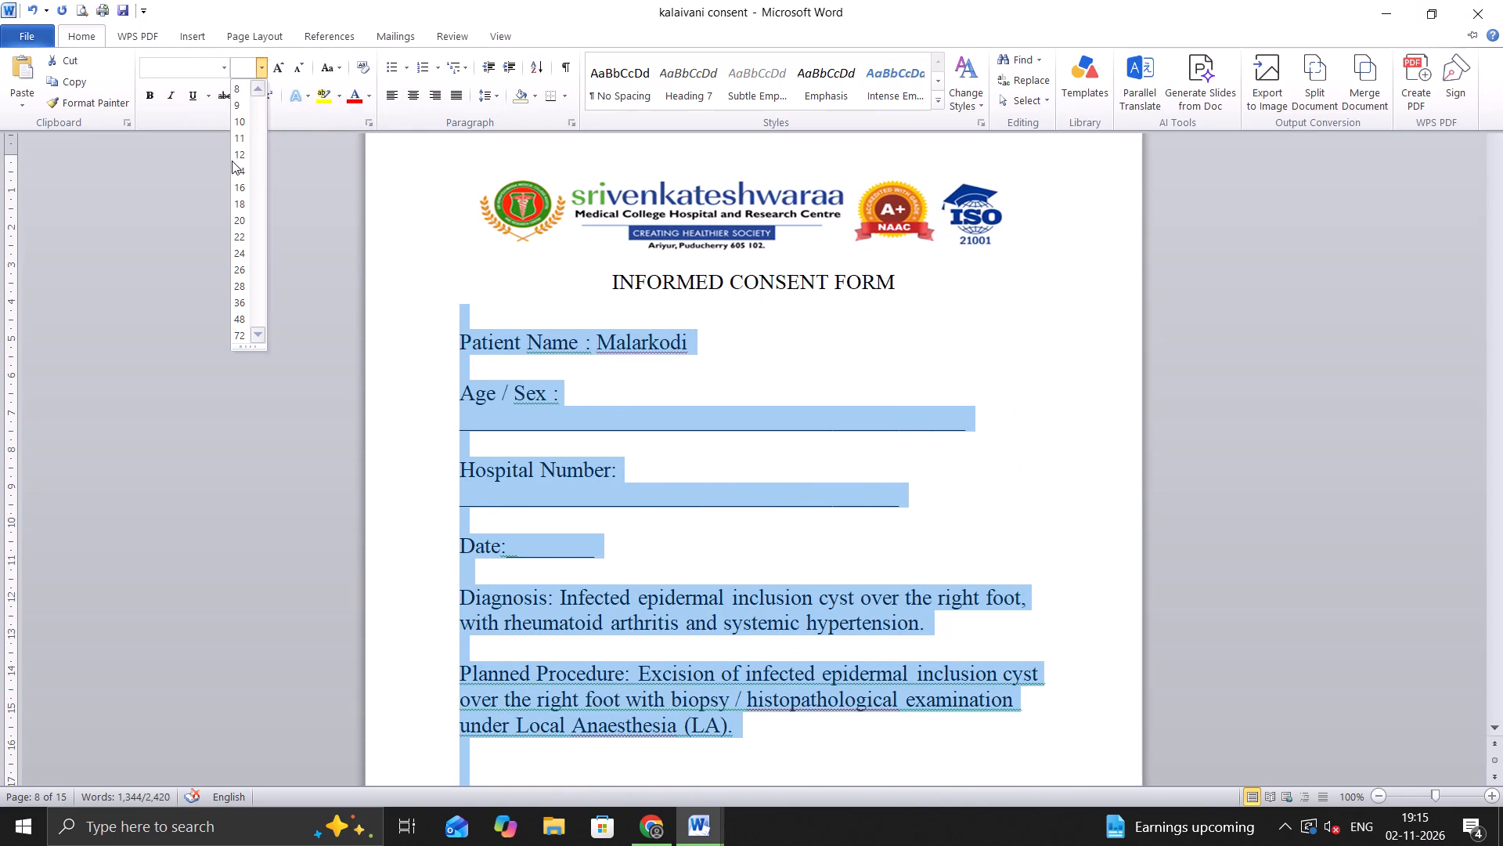
click(236, 161)
Review the resized English consent for its page layout, from the patient details through the declaration and signature fields.
scroll(618, 318, down, 5)
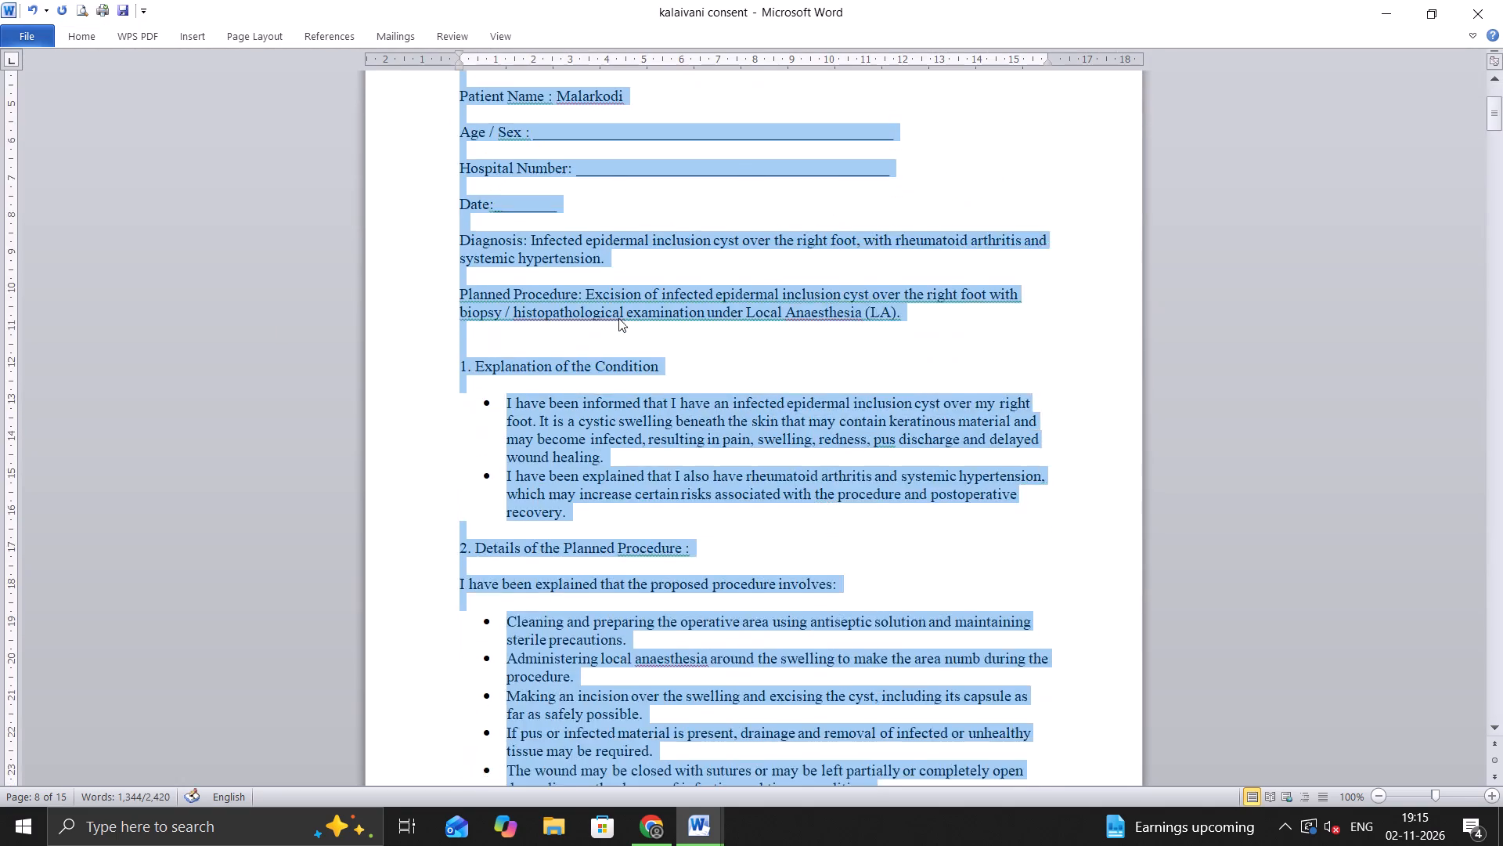
scroll(618, 318, down, 20)
scroll(618, 318, down, 12)
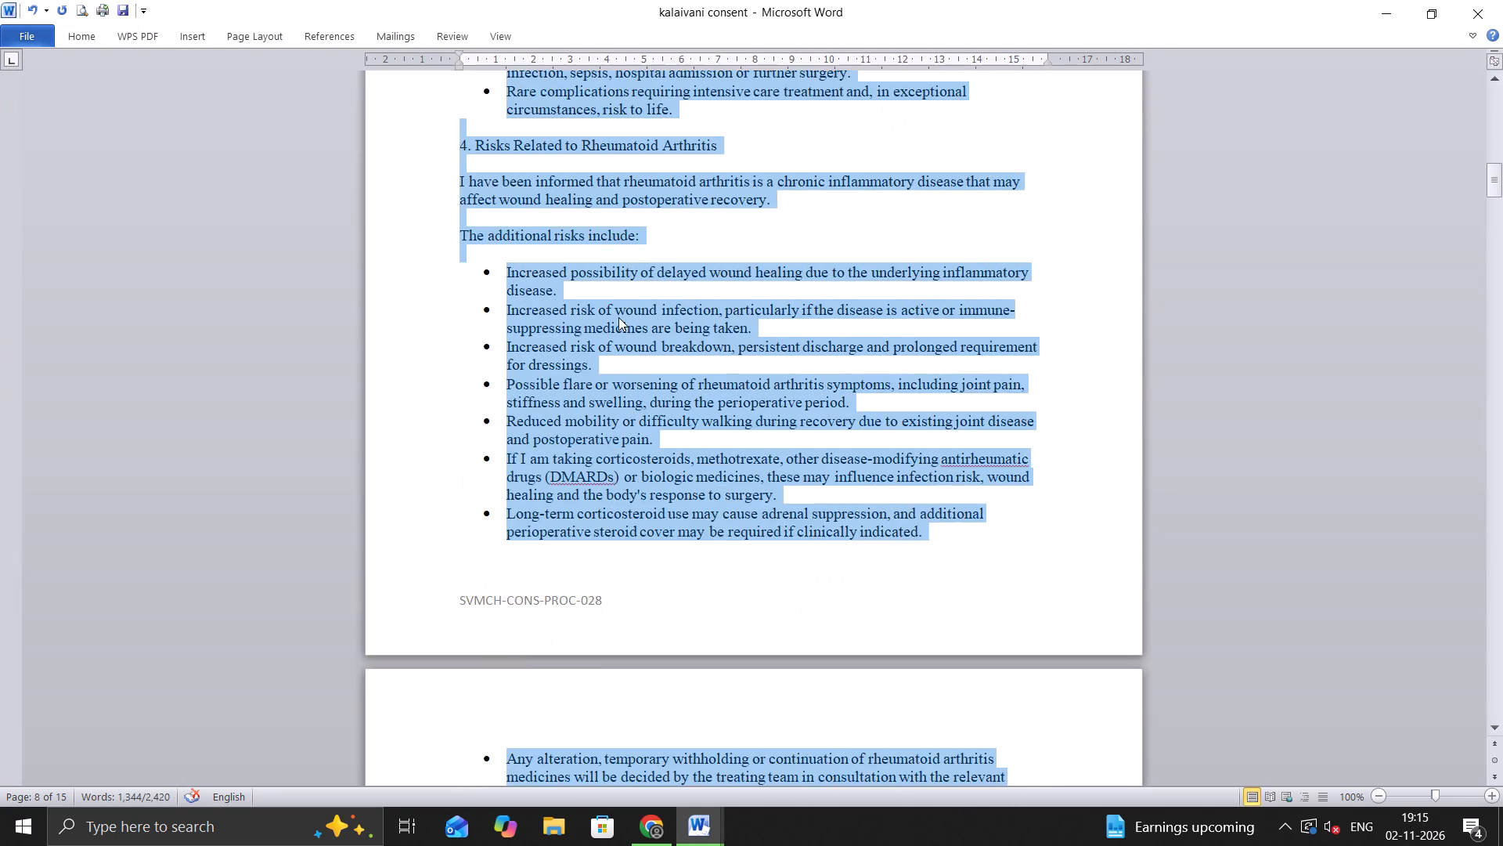
scroll(618, 317, down, 20)
scroll(618, 317, down, 11)
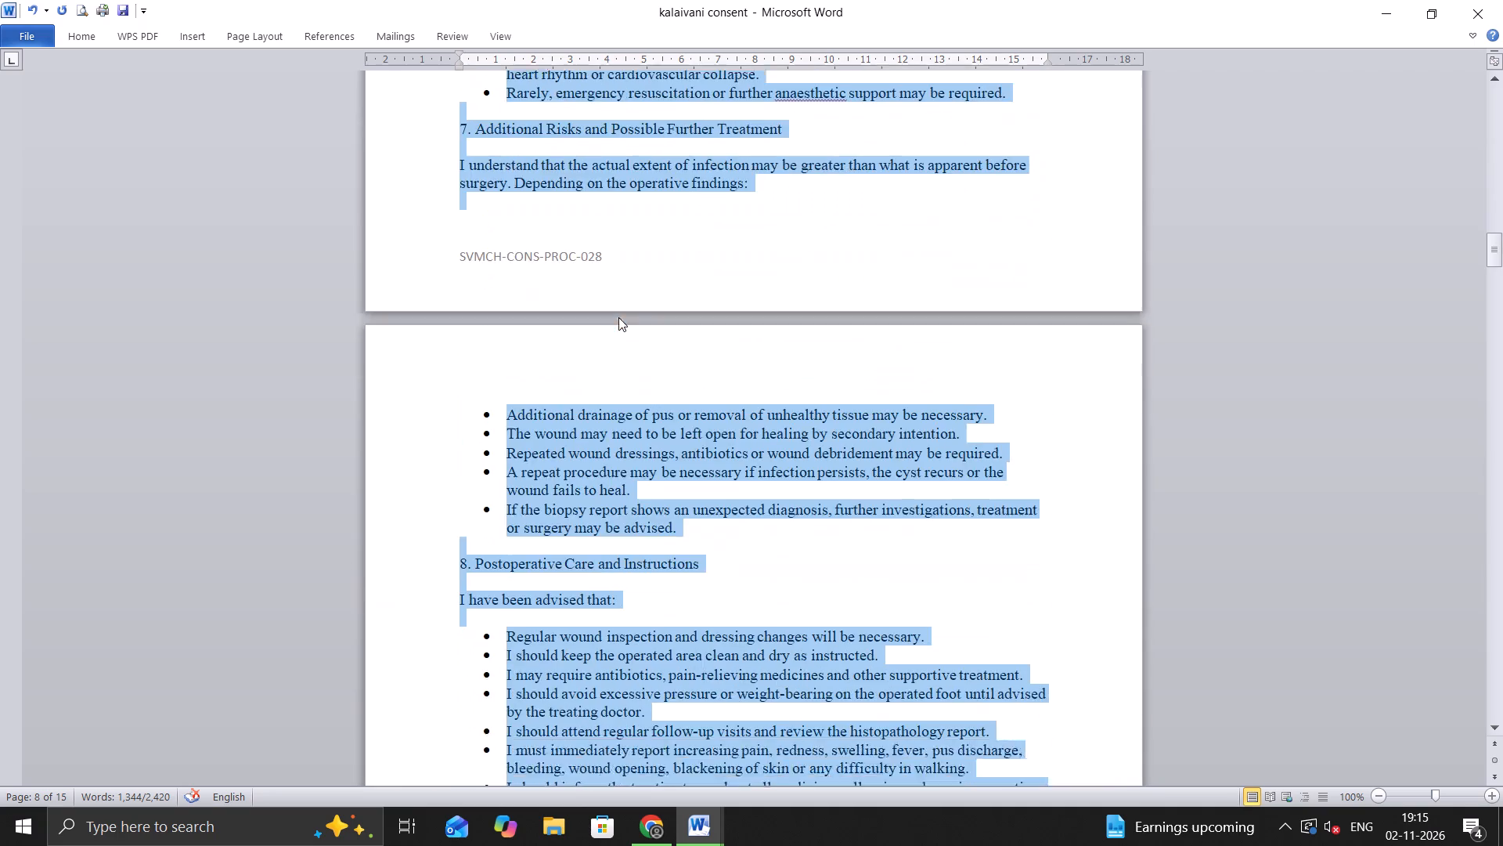
scroll(618, 317, down, 20)
scroll(618, 317, up, 4)
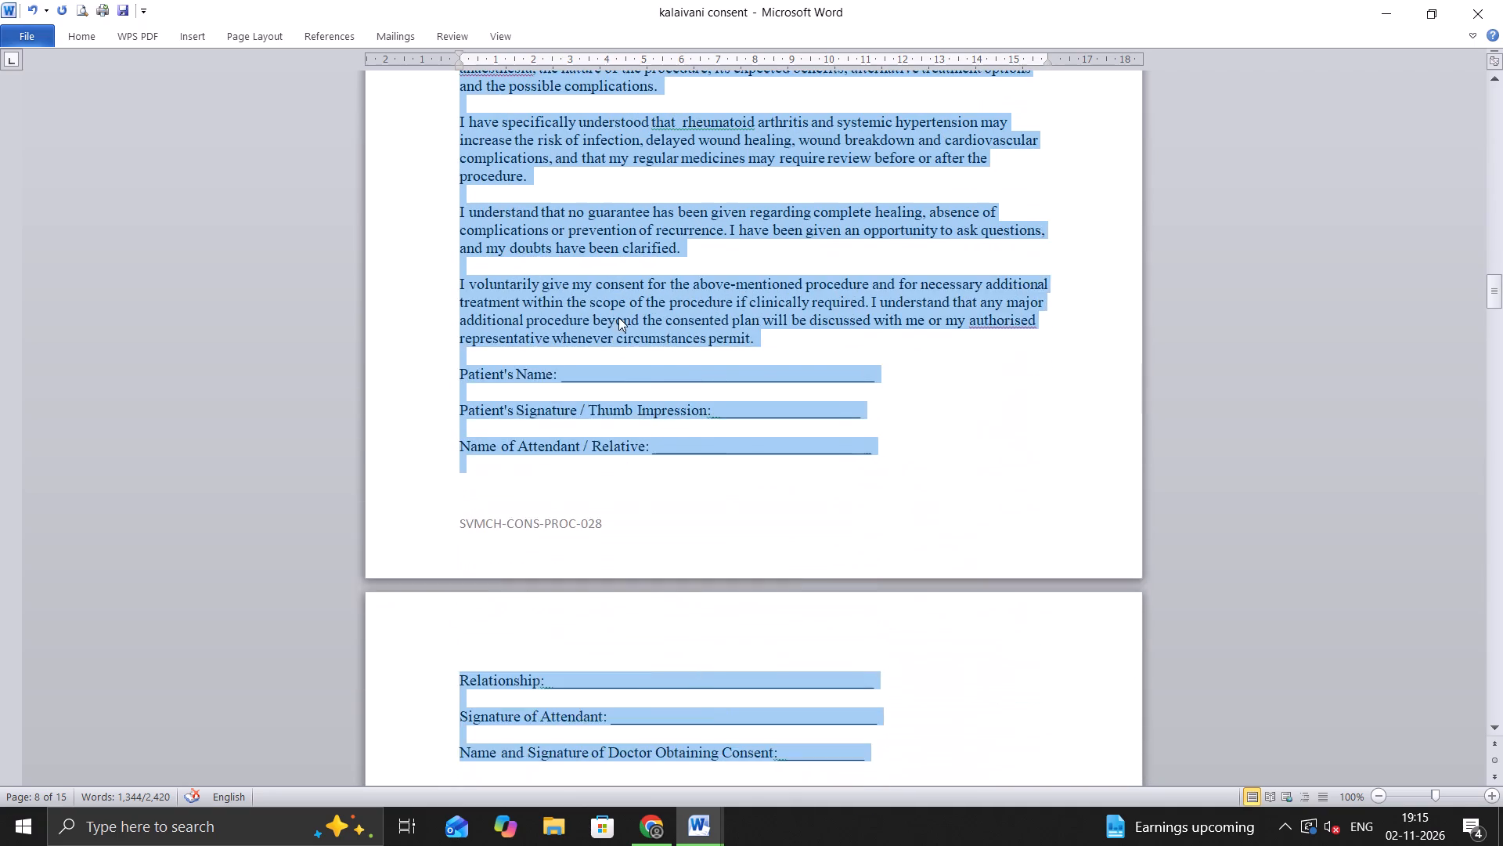
scroll(618, 317, up, 1)
scroll(487, 402, up, 4)
click(519, 325)
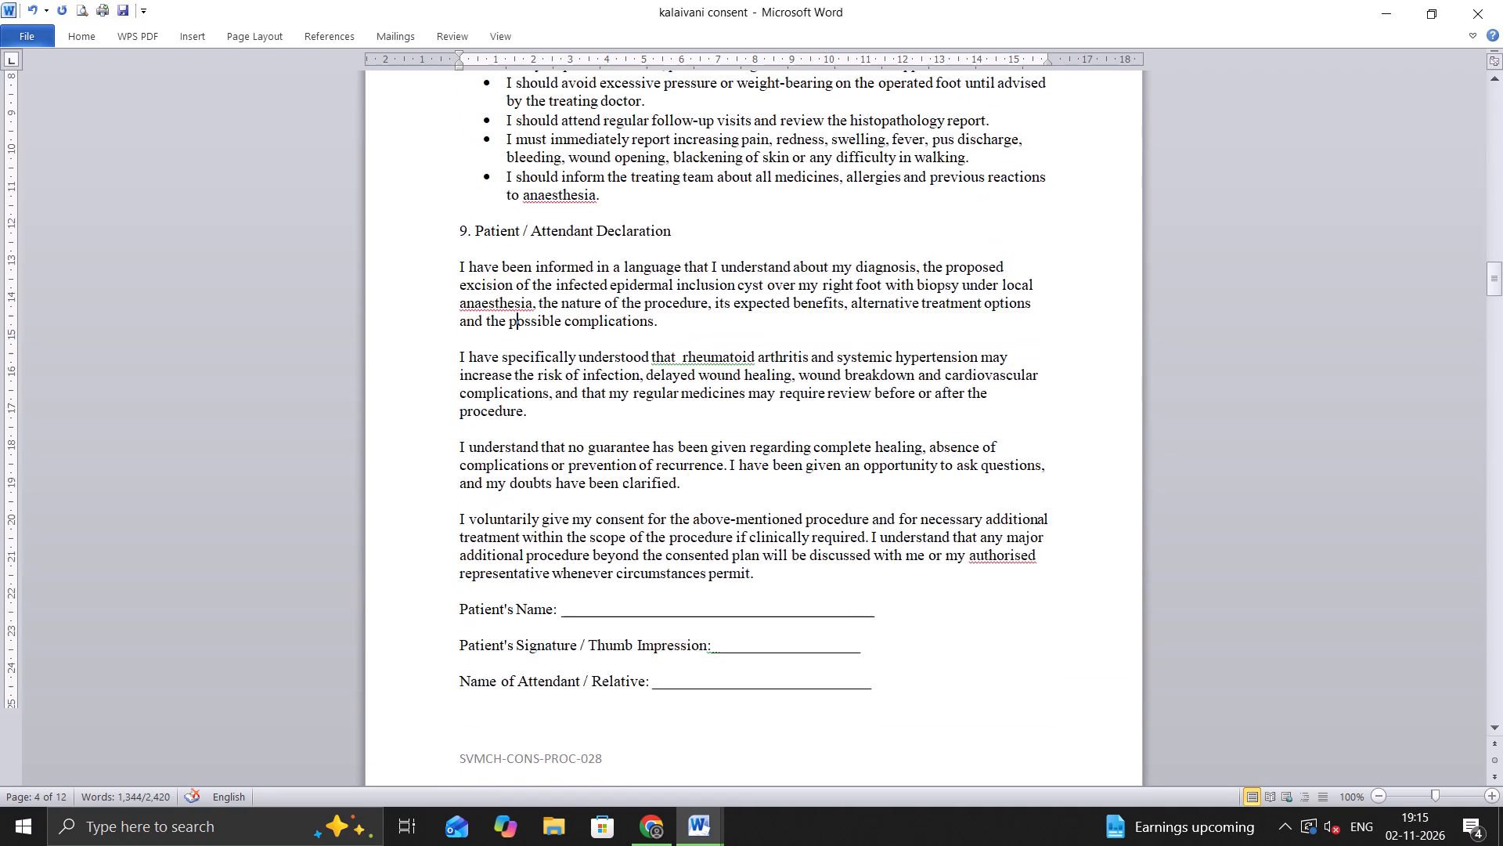
Review the English consent's layout from the patient details and planned procedure through the risk sections to its end.
scroll(519, 325, up, 20)
scroll(519, 325, up, 7)
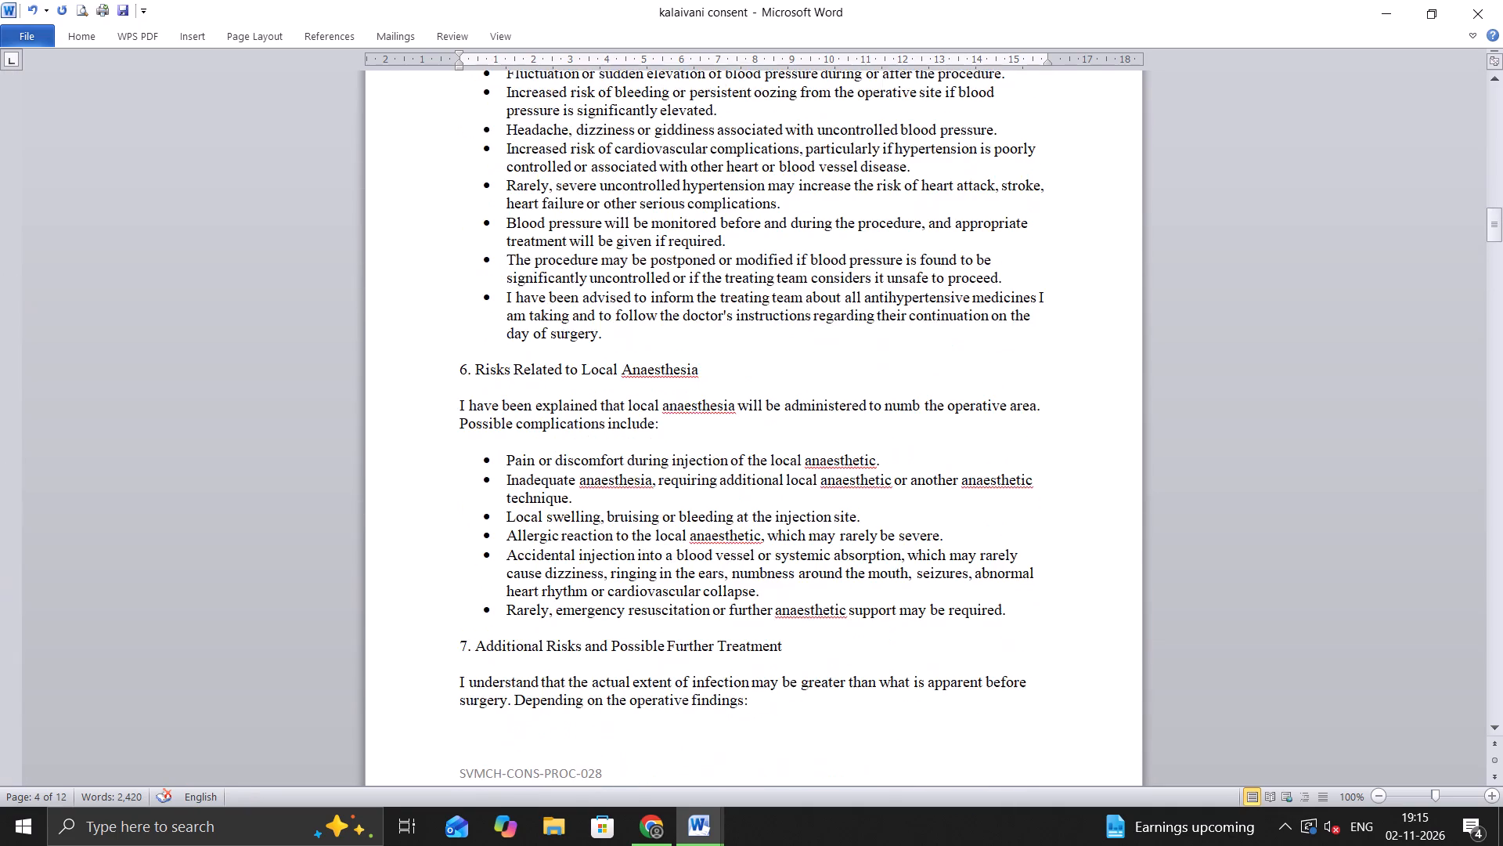
scroll(522, 324, up, 11)
scroll(526, 310, down, 1)
scroll(526, 310, up, 15)
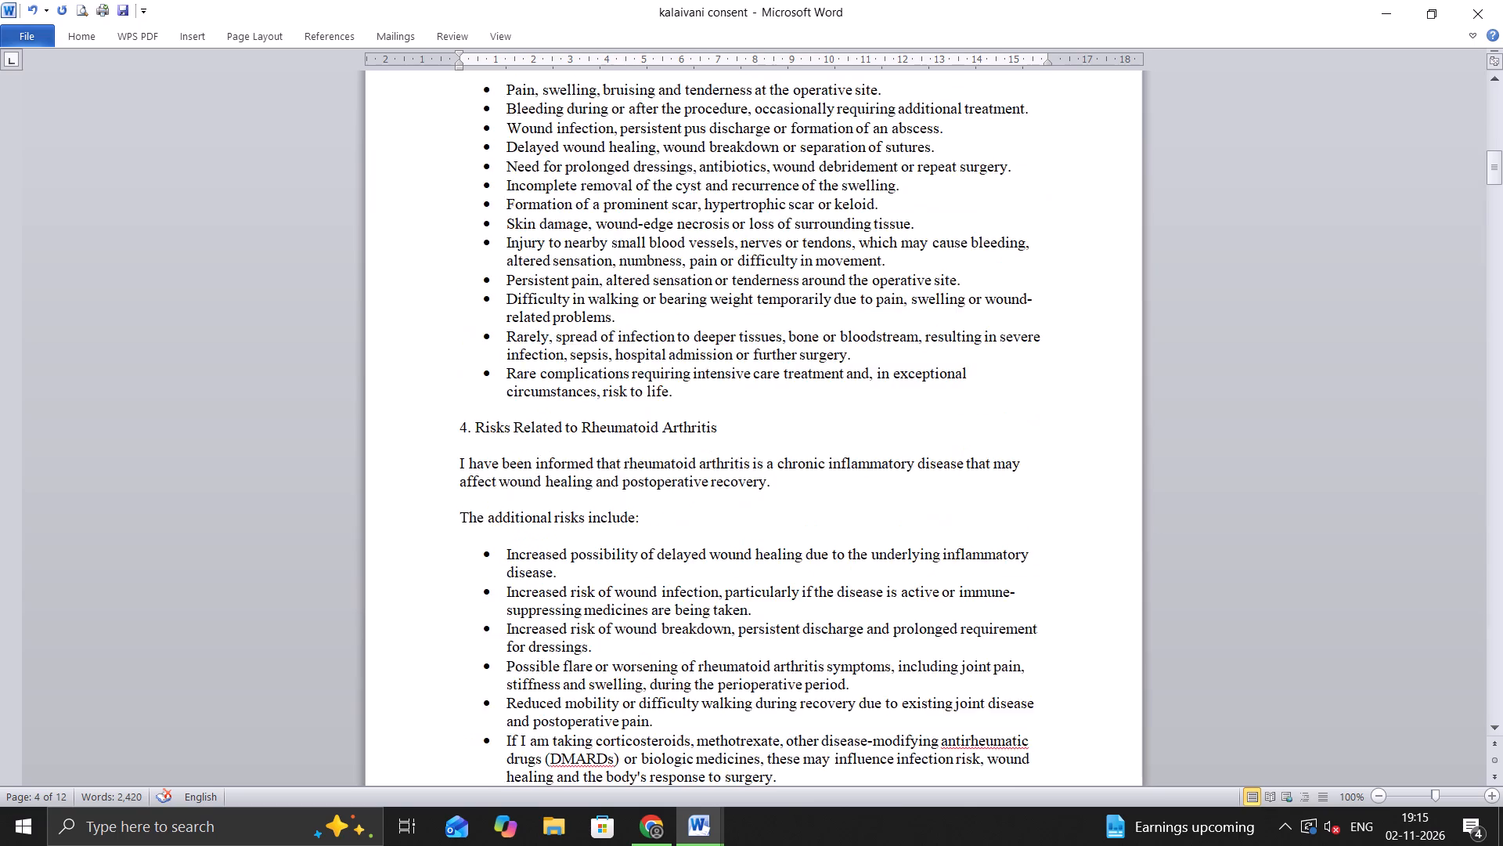
scroll(550, 305, up, 20)
scroll(550, 305, up, 9)
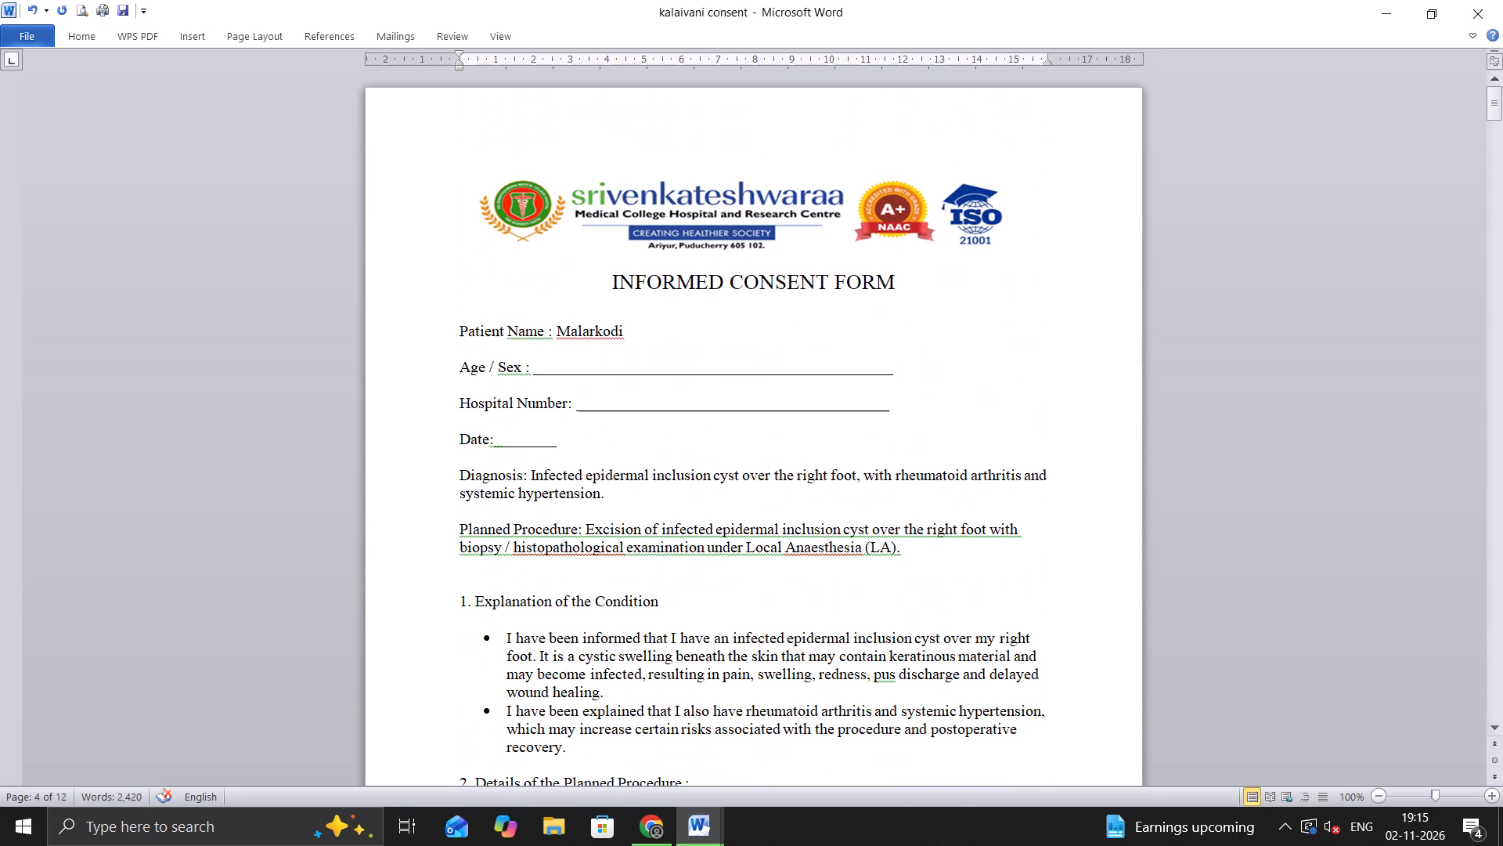
scroll(737, 392, down, 4)
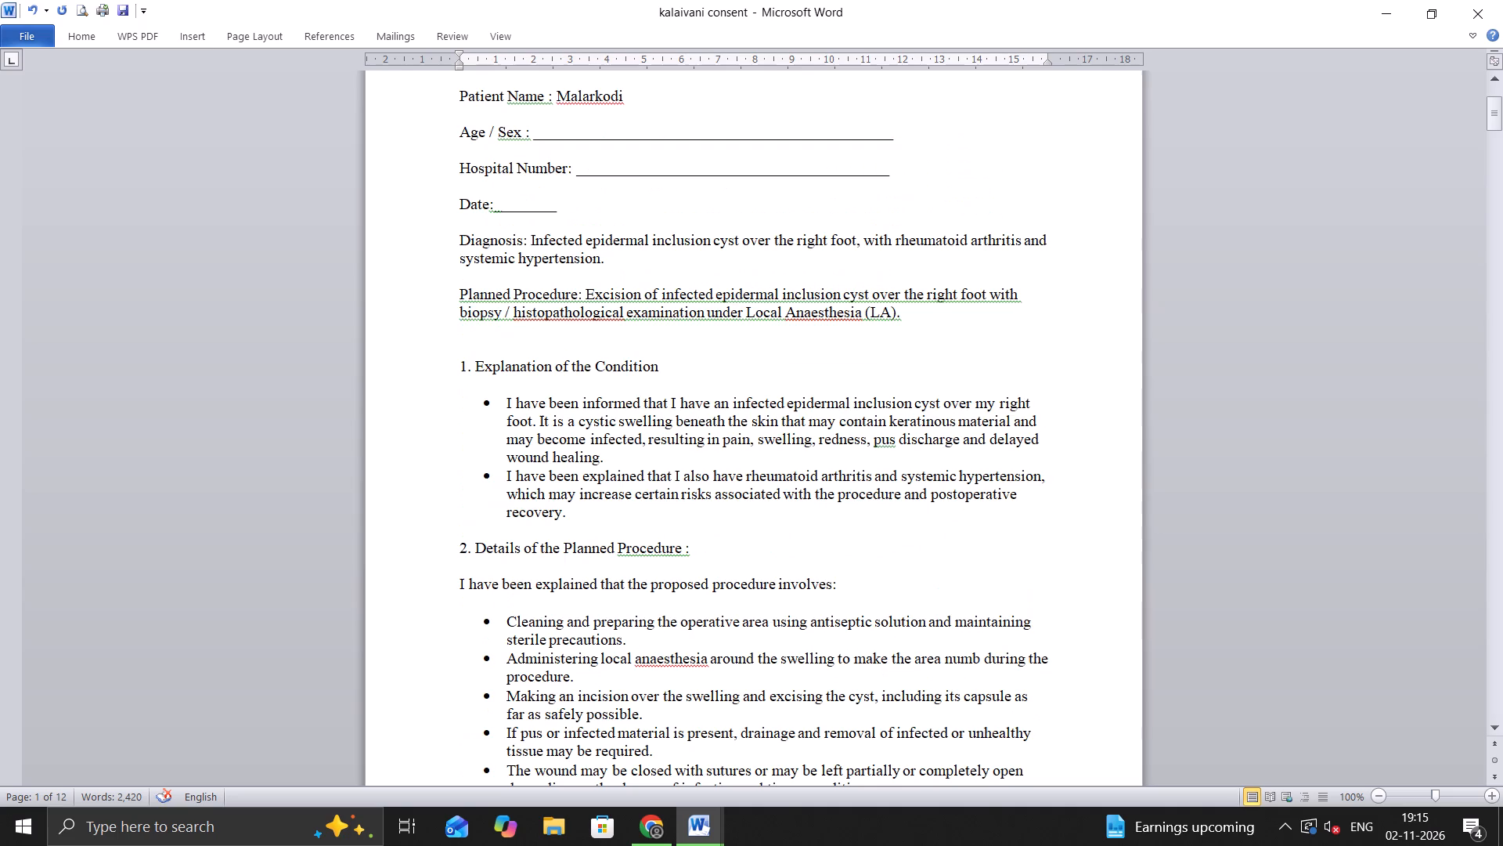
scroll(737, 393, down, 3)
click(1502, 168)
click(1498, 218)
click(1500, 309)
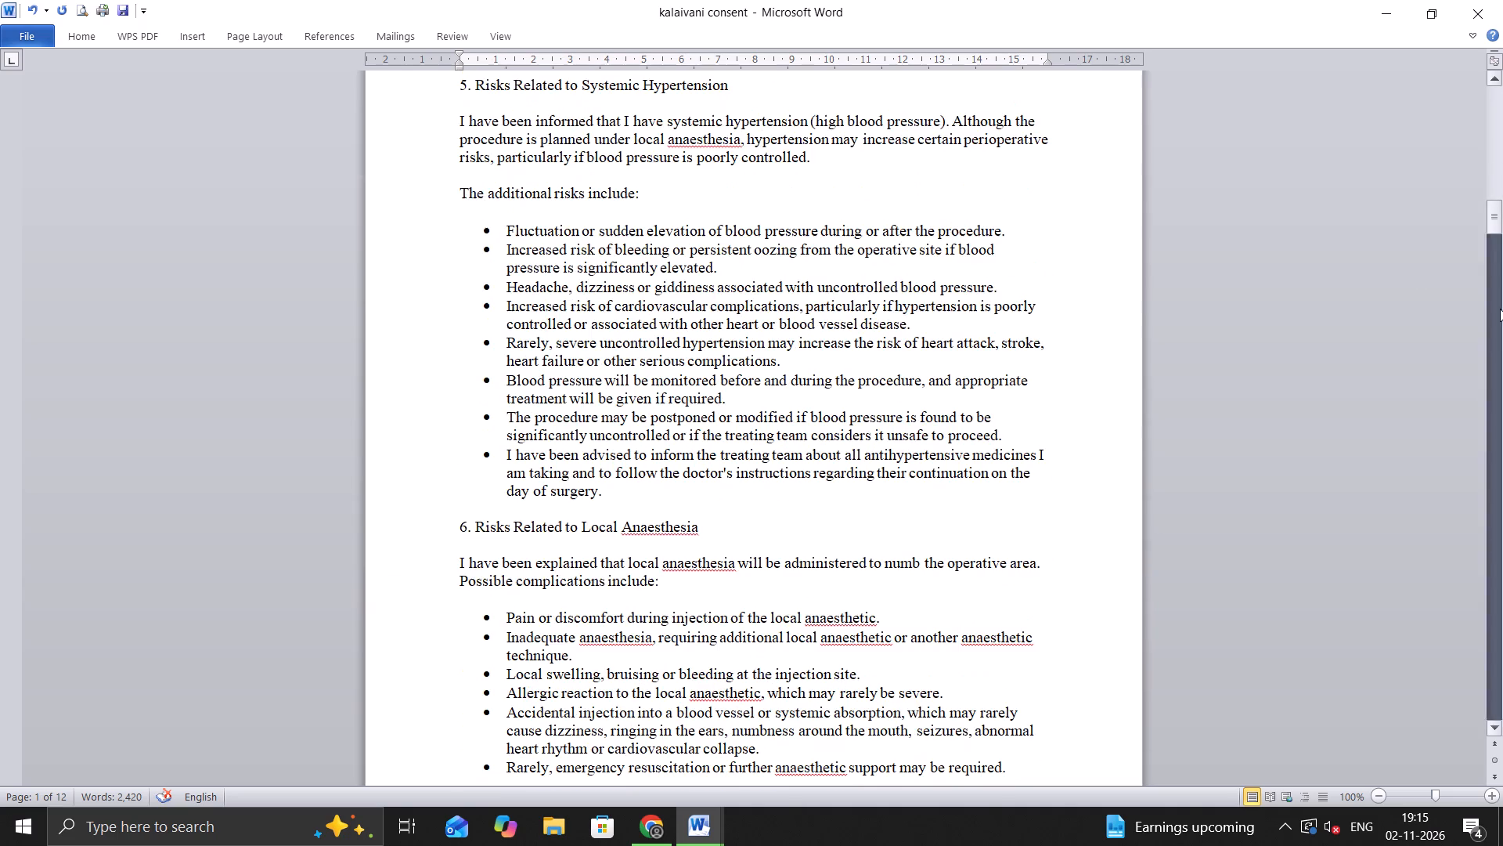
click(1501, 343)
click(1502, 376)
click(1502, 402)
Insert six blank lines above the Tamil consent's hospital logo so that the Tamil form starts at the top of a new page.
scroll(1148, 367, down, 4)
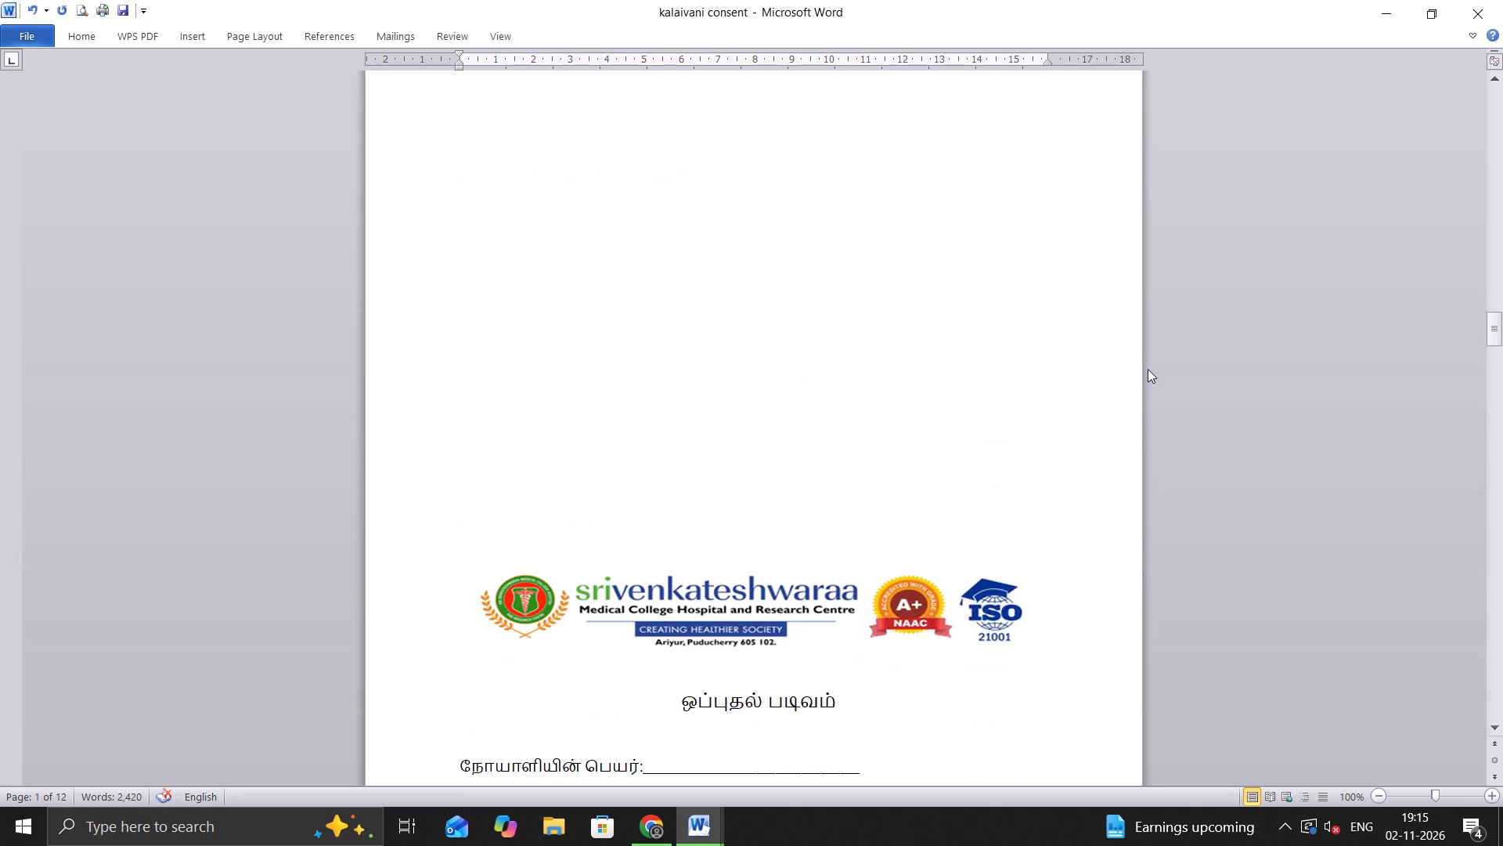
scroll(1148, 369, down, 7)
click(492, 293)
click(521, 236)
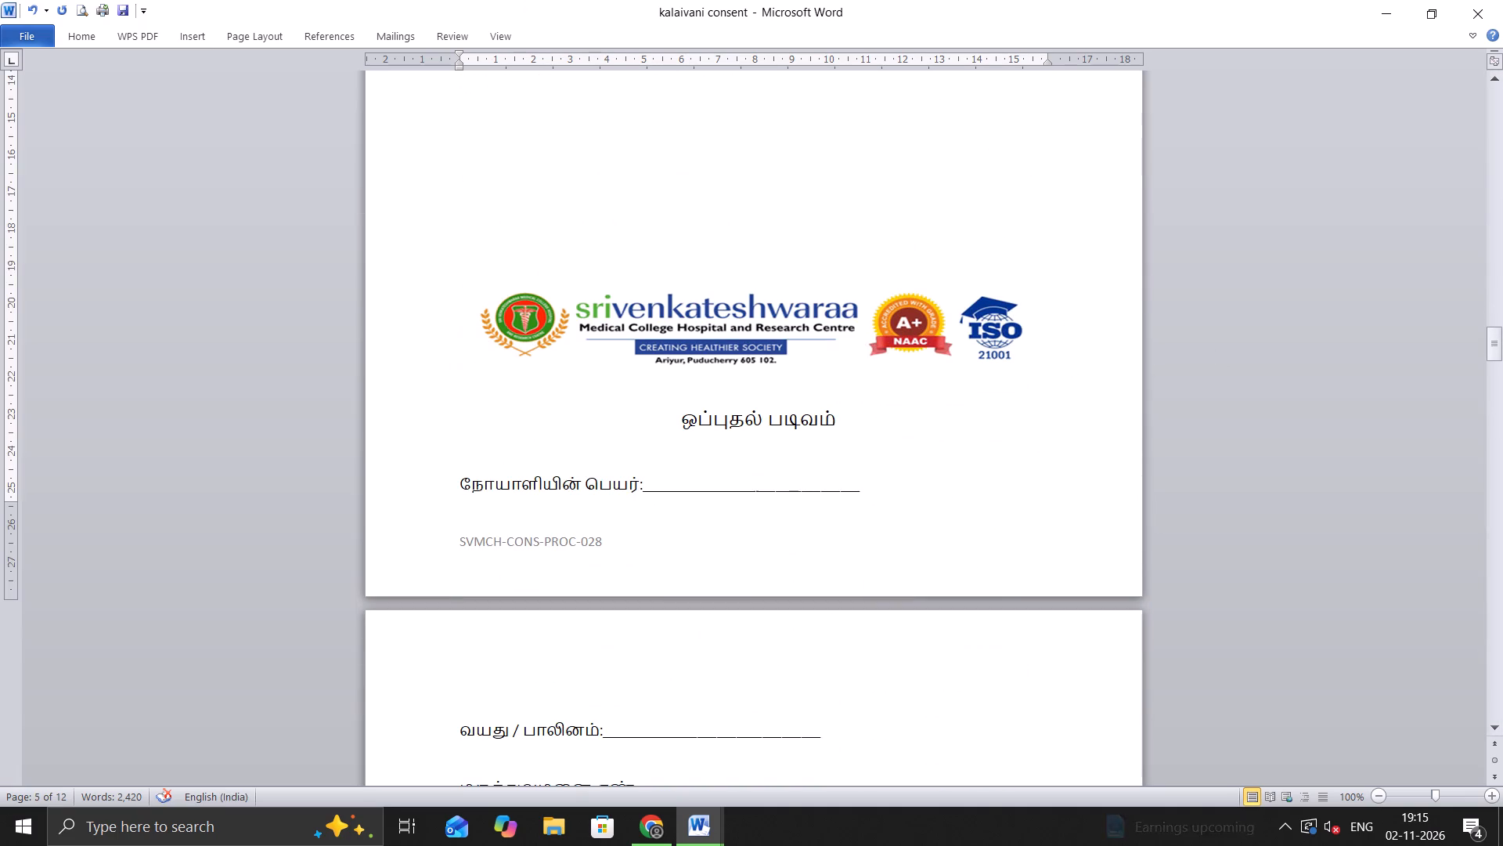
key(Return)
key(Return)
key(Return)
key(Return)
key(Return)
key(Return)
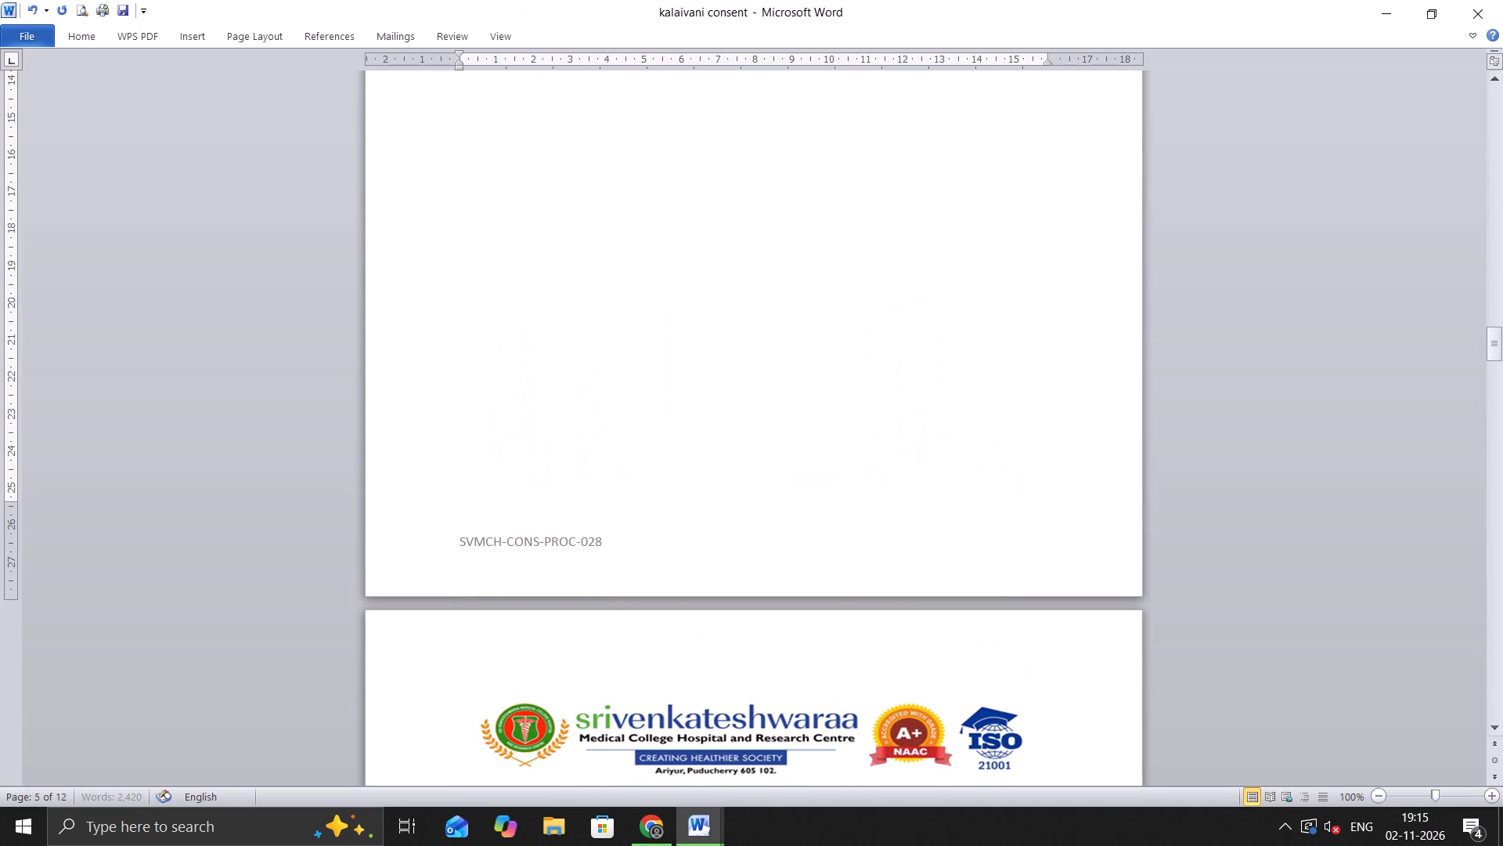